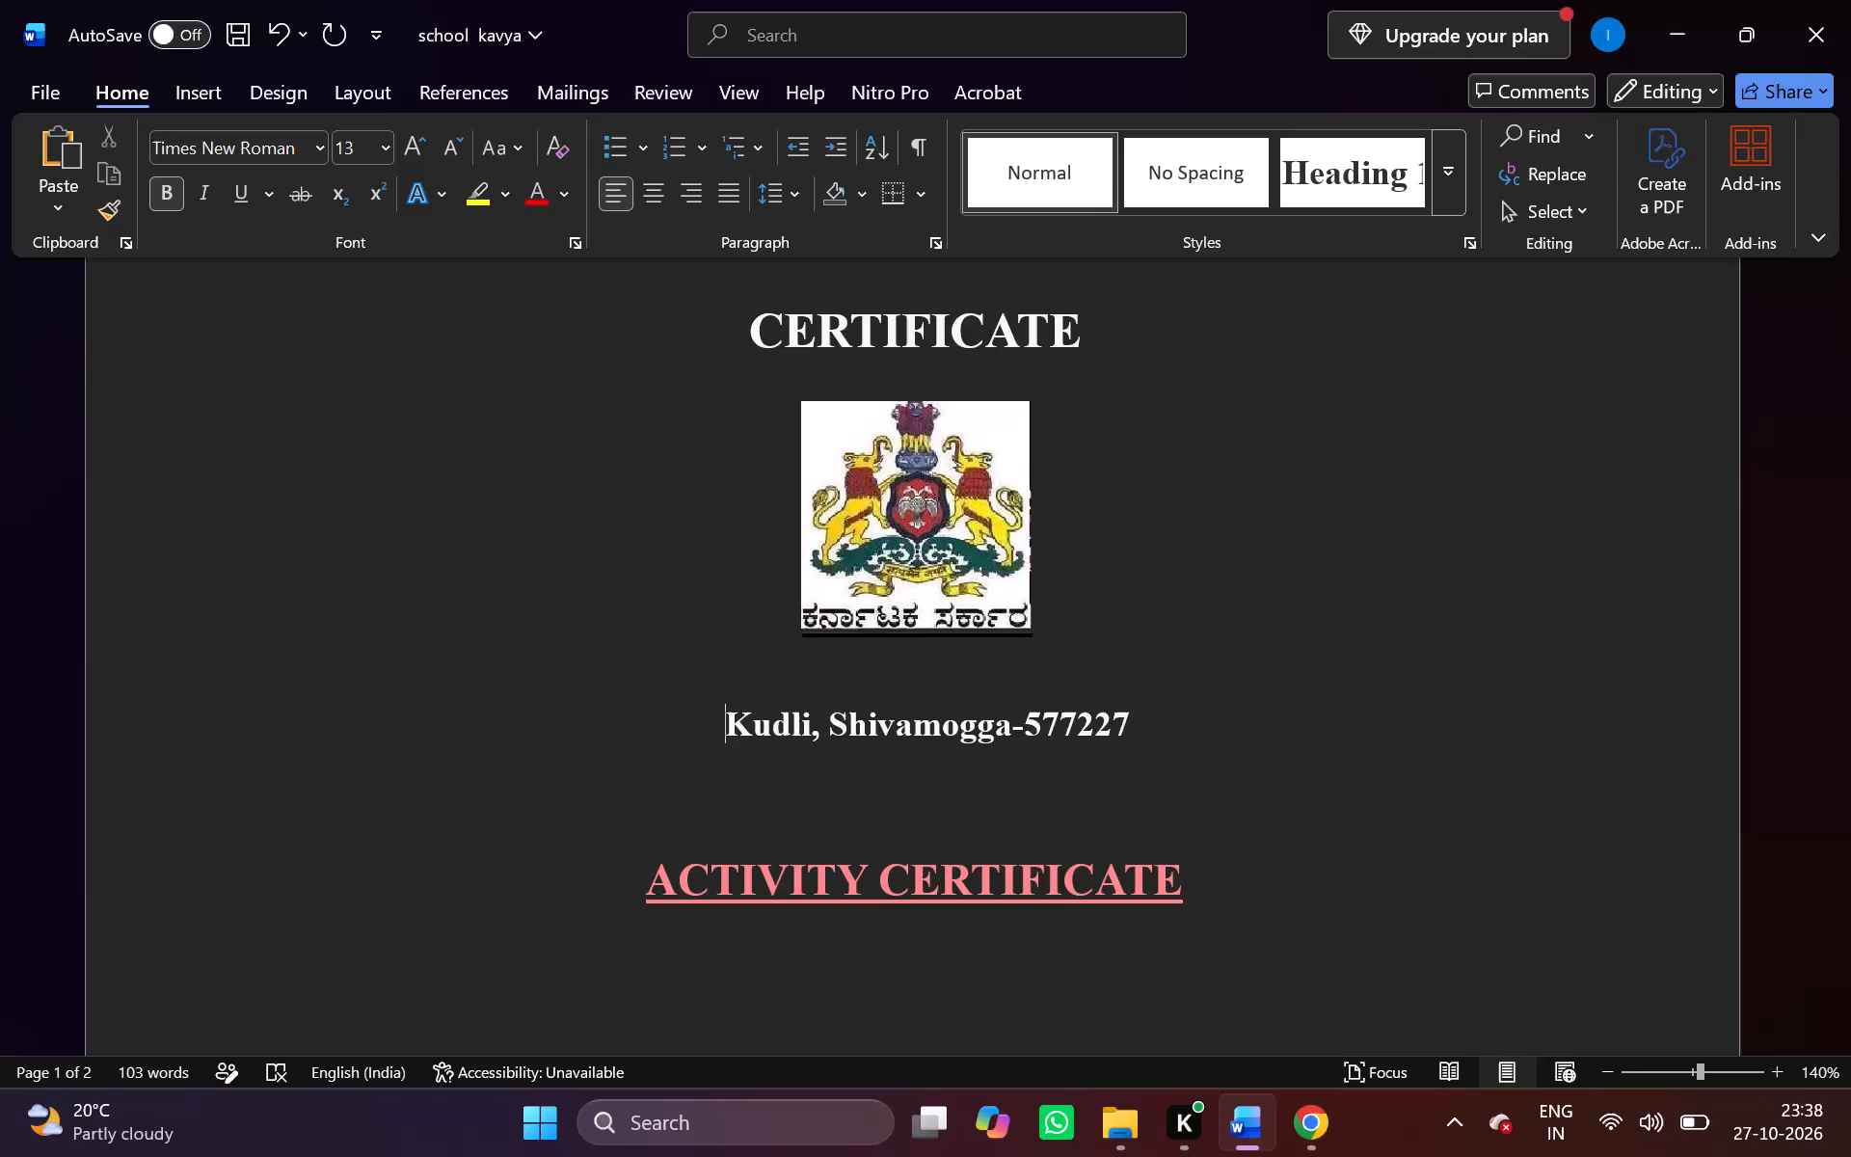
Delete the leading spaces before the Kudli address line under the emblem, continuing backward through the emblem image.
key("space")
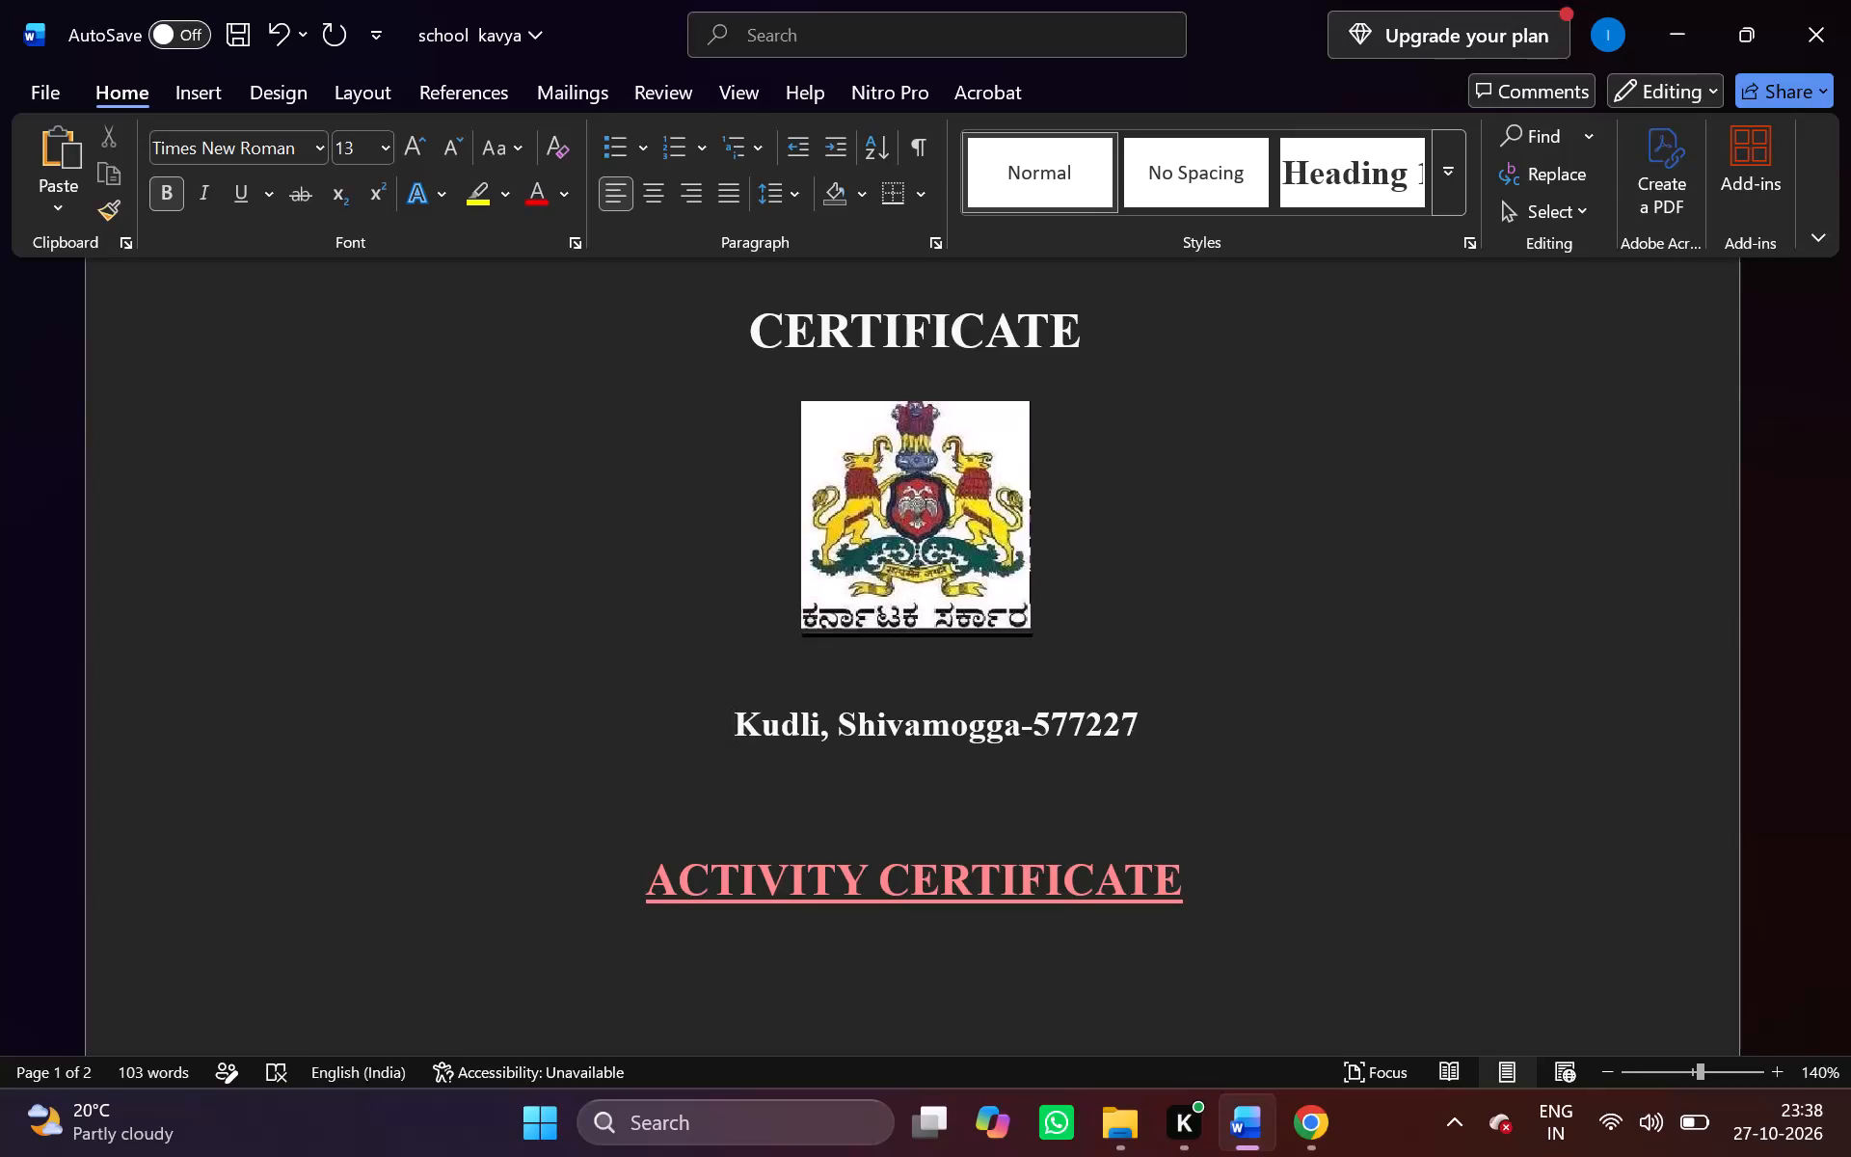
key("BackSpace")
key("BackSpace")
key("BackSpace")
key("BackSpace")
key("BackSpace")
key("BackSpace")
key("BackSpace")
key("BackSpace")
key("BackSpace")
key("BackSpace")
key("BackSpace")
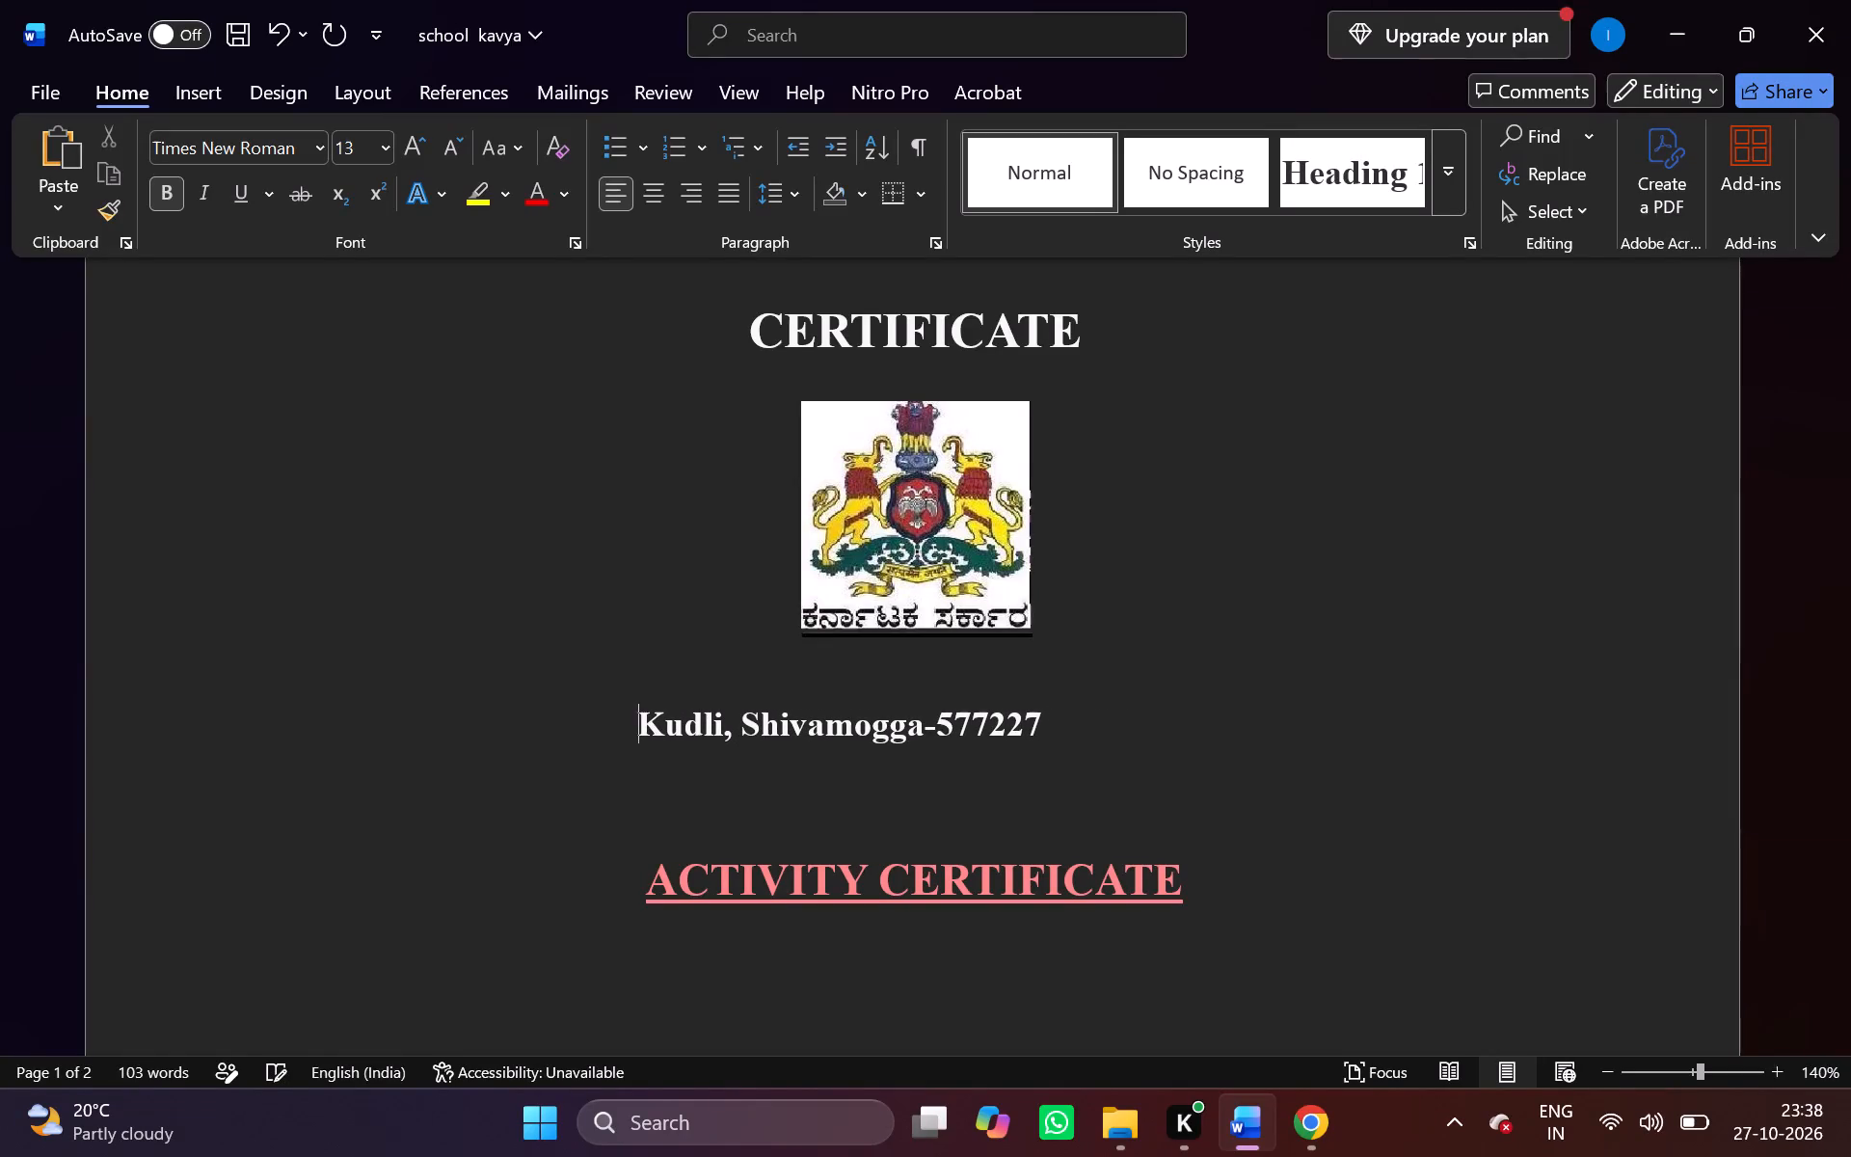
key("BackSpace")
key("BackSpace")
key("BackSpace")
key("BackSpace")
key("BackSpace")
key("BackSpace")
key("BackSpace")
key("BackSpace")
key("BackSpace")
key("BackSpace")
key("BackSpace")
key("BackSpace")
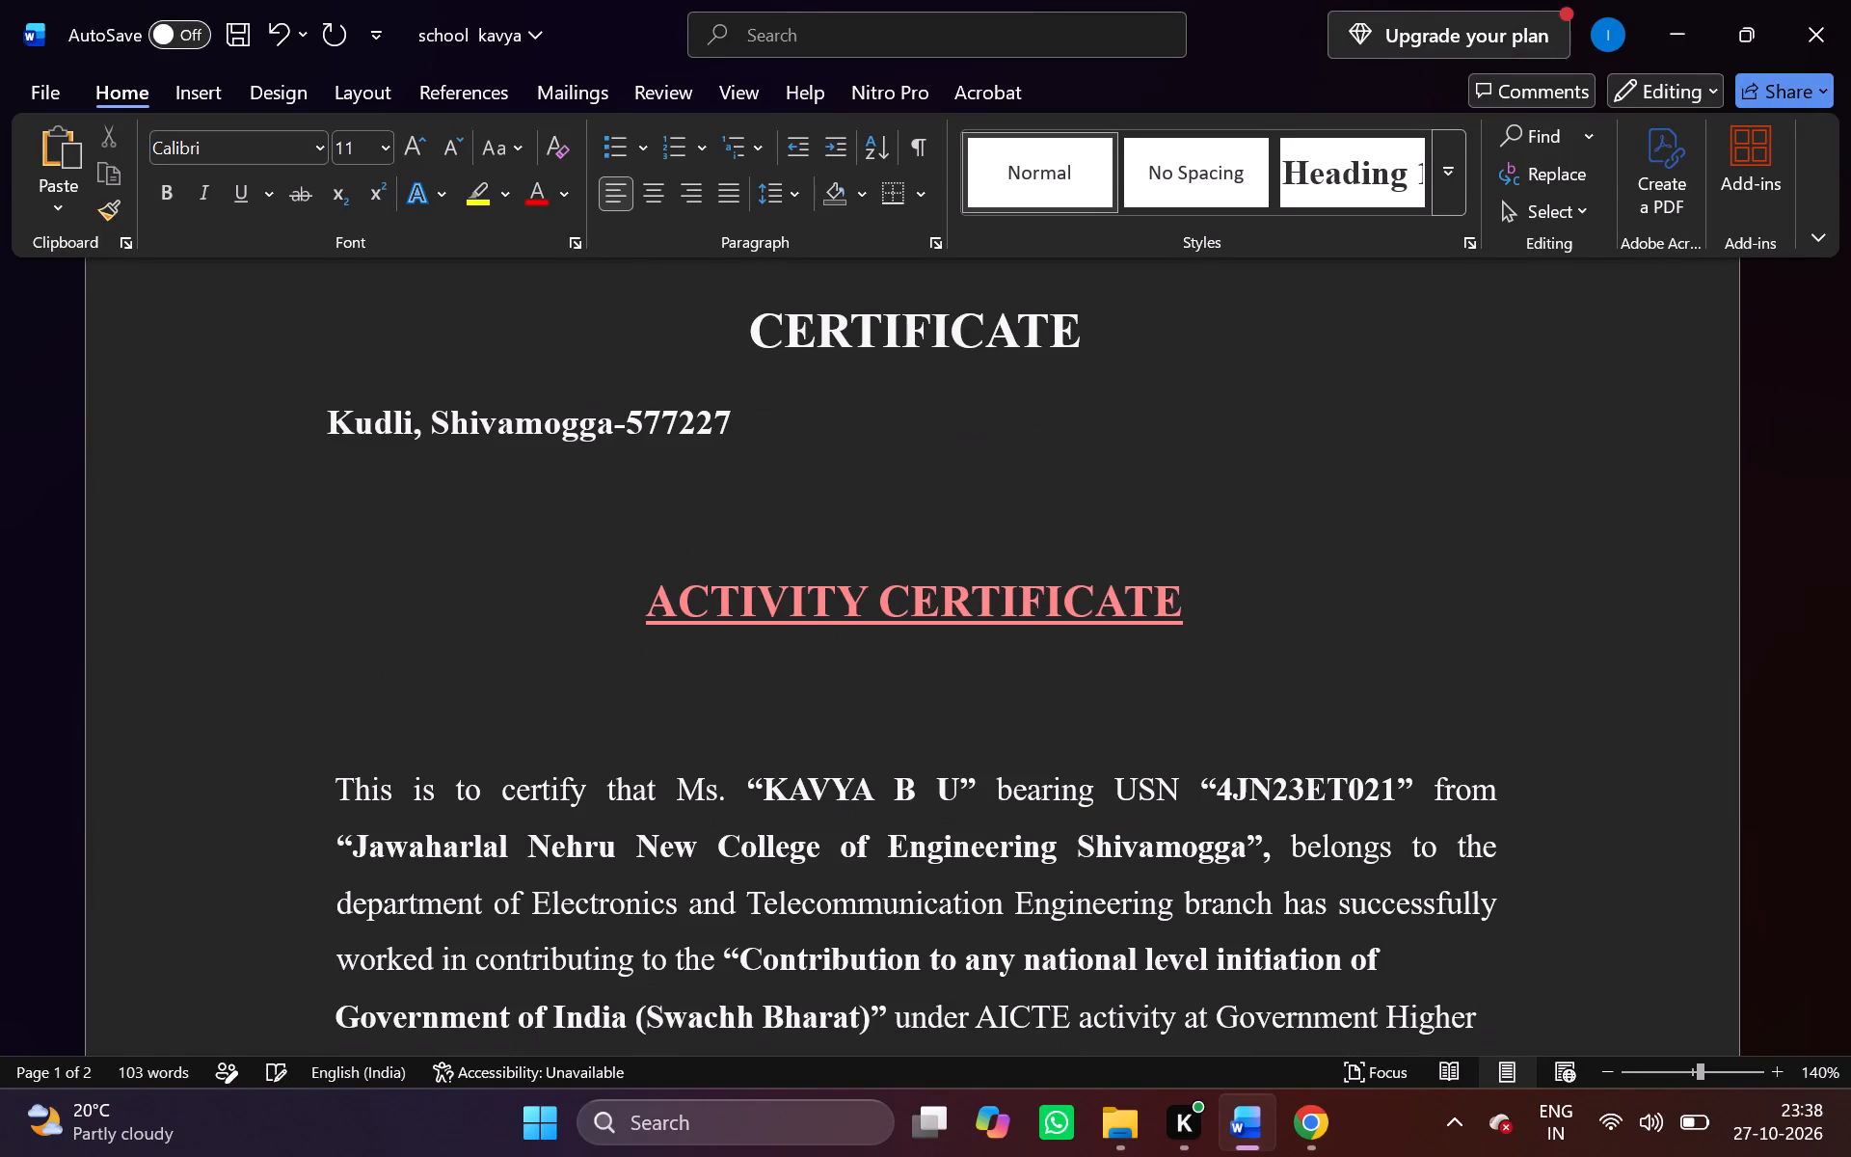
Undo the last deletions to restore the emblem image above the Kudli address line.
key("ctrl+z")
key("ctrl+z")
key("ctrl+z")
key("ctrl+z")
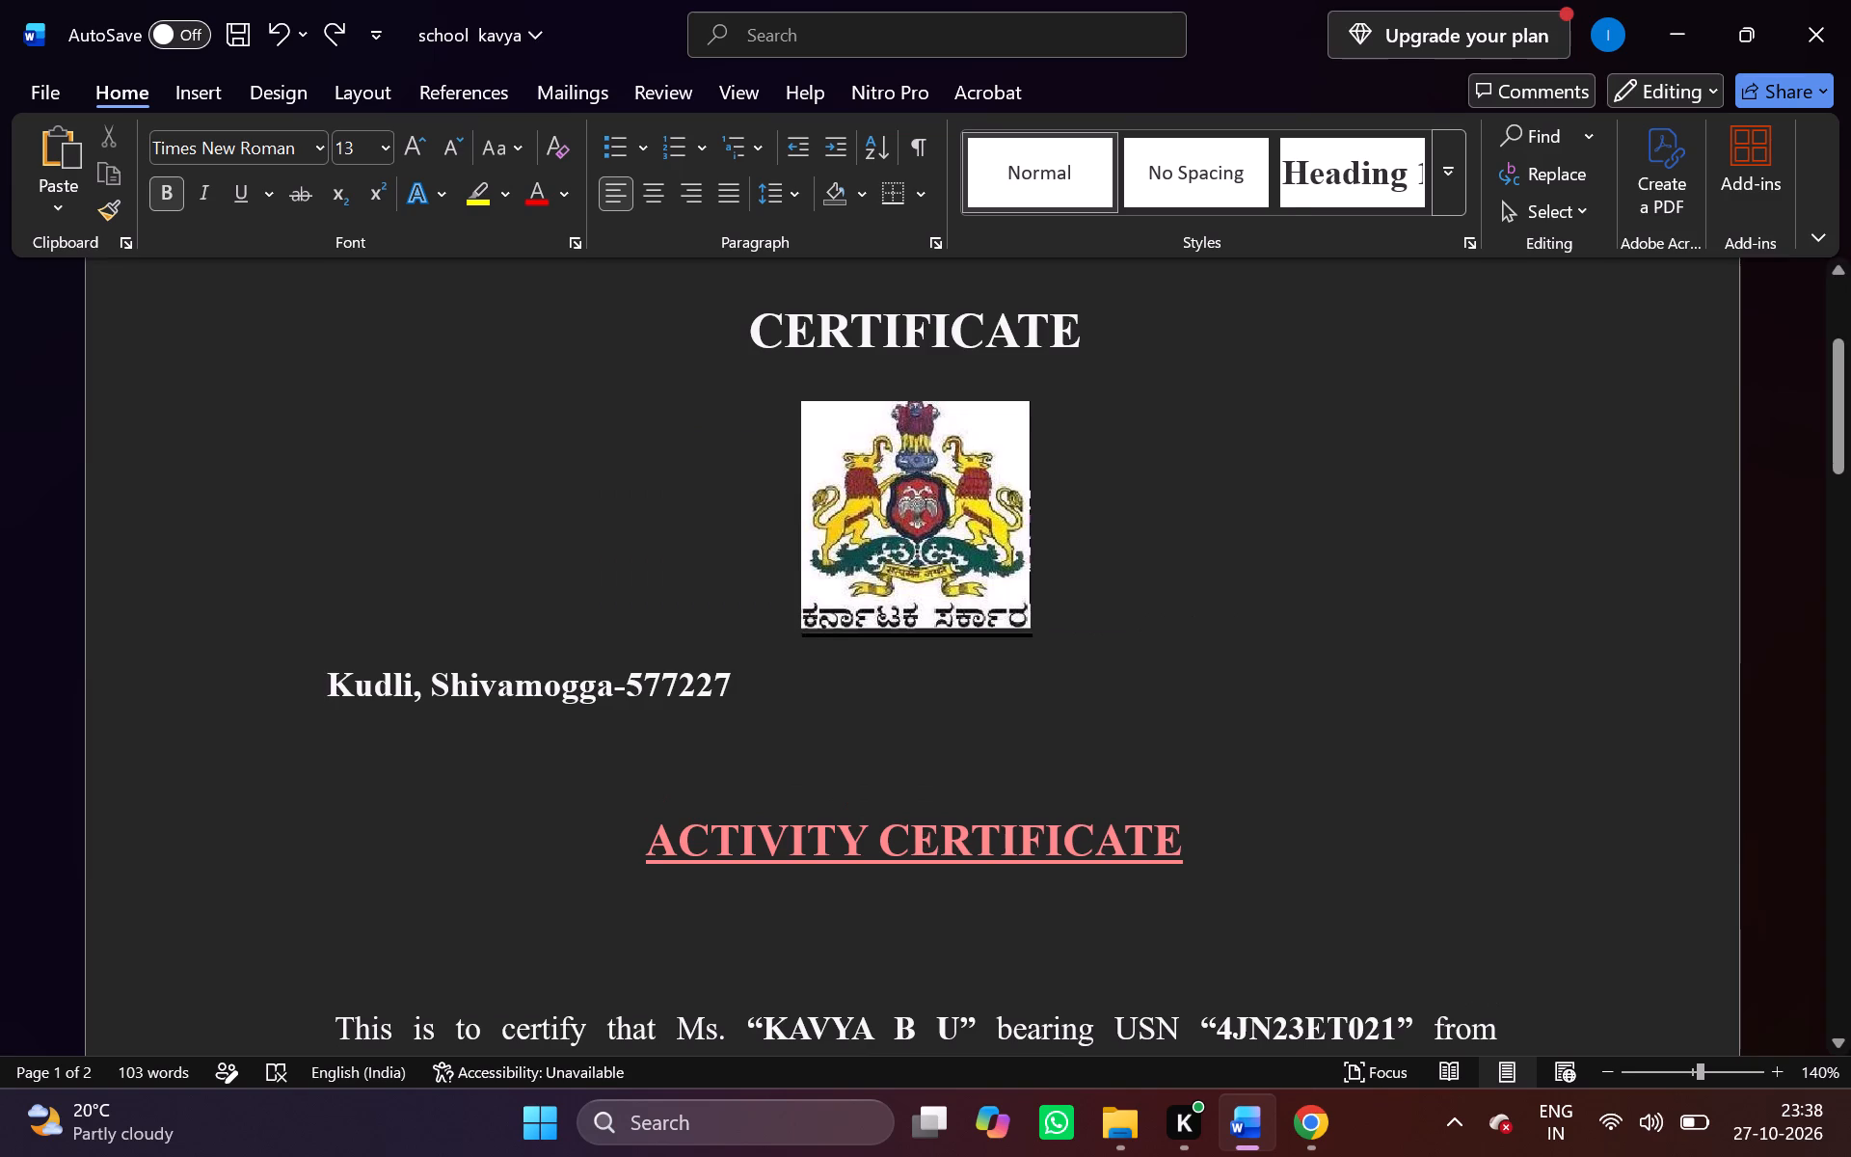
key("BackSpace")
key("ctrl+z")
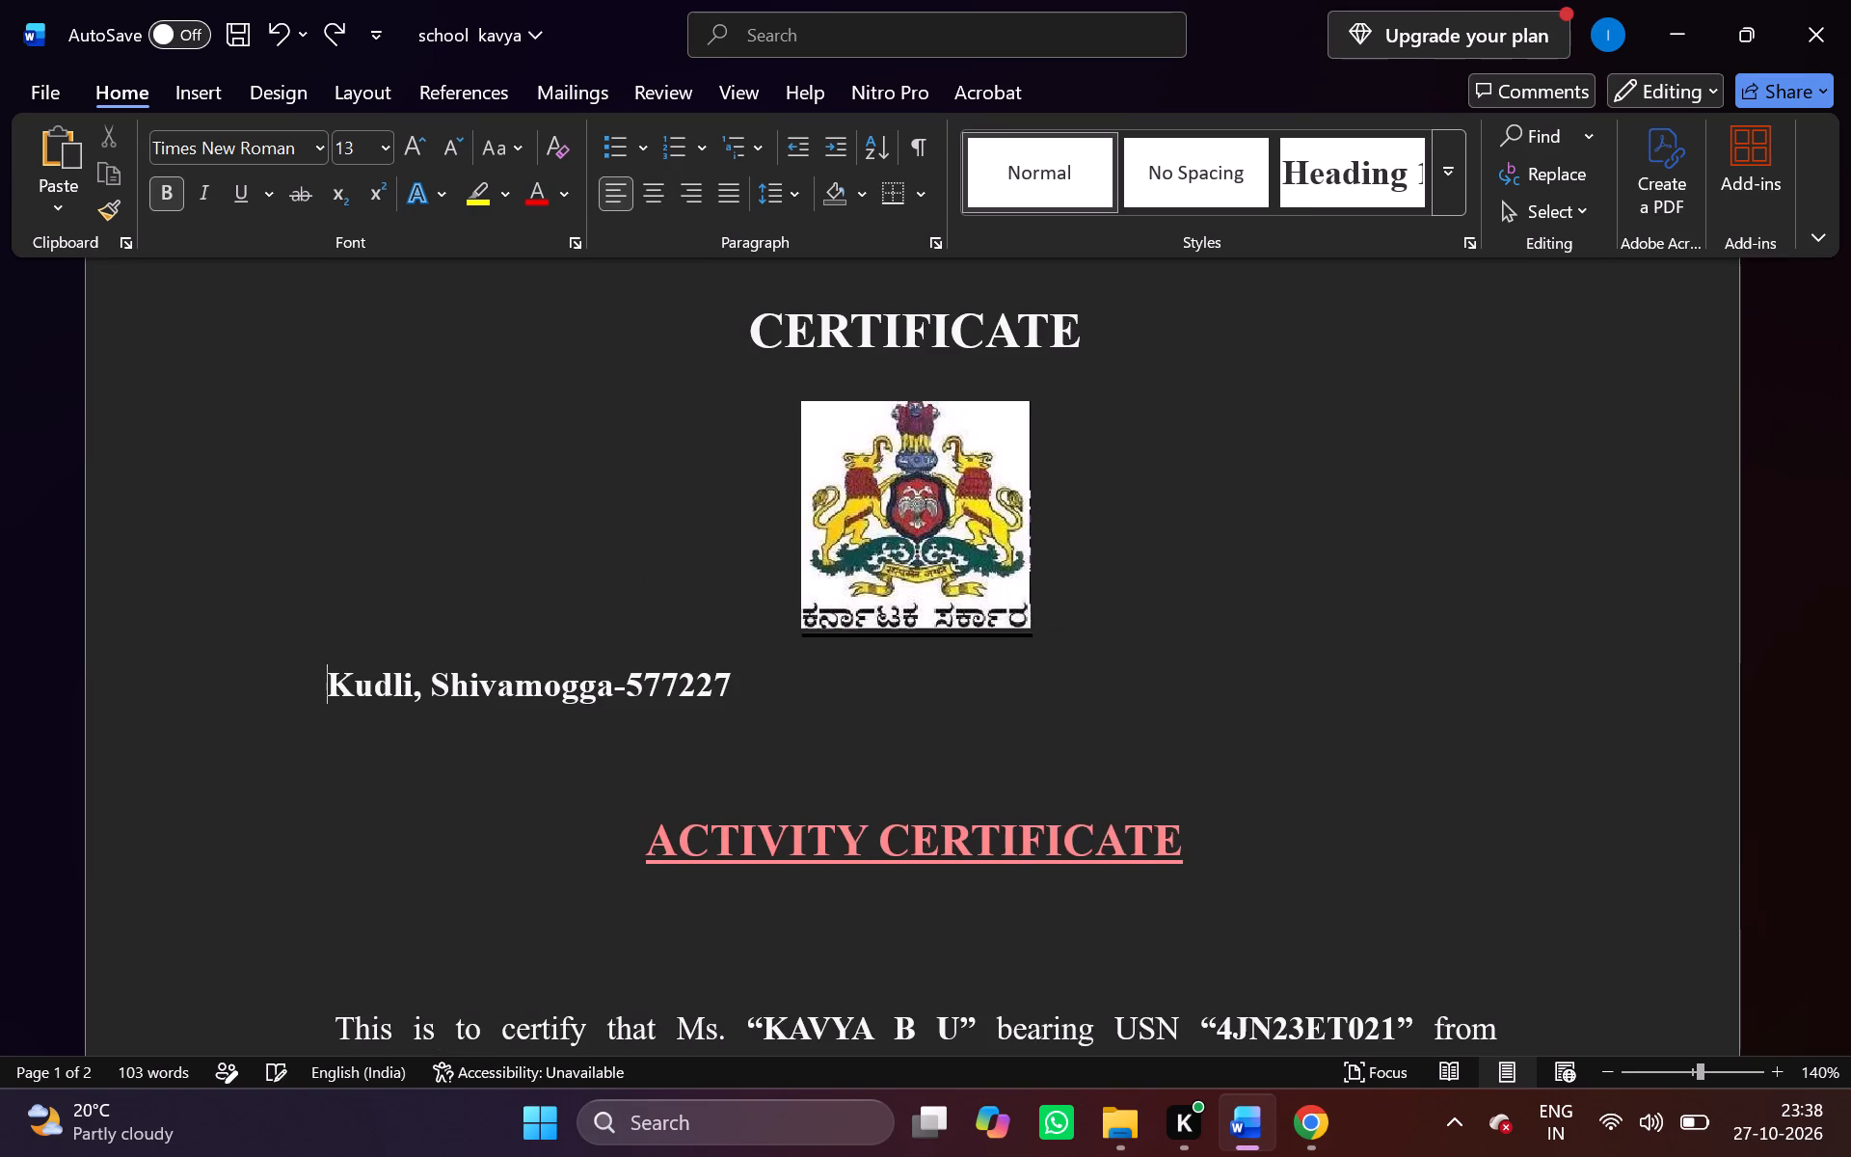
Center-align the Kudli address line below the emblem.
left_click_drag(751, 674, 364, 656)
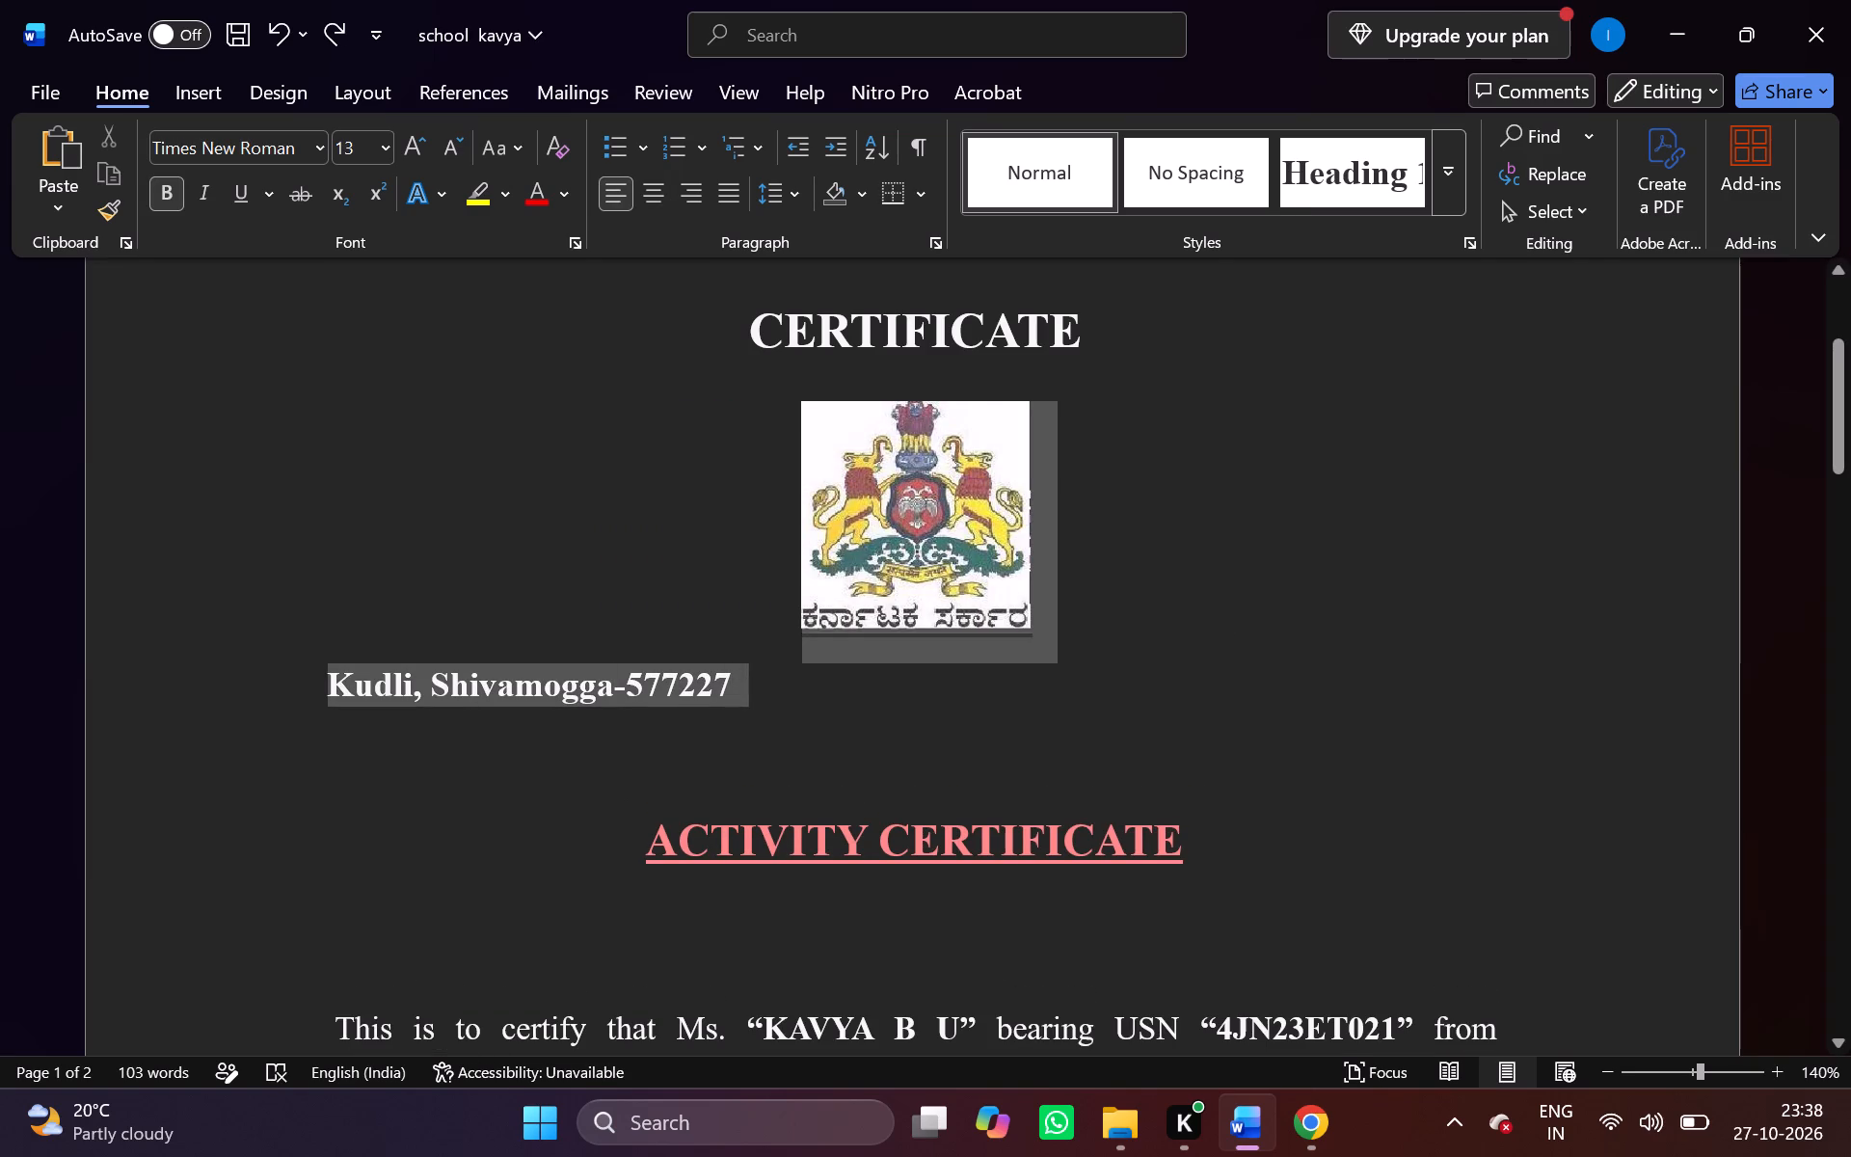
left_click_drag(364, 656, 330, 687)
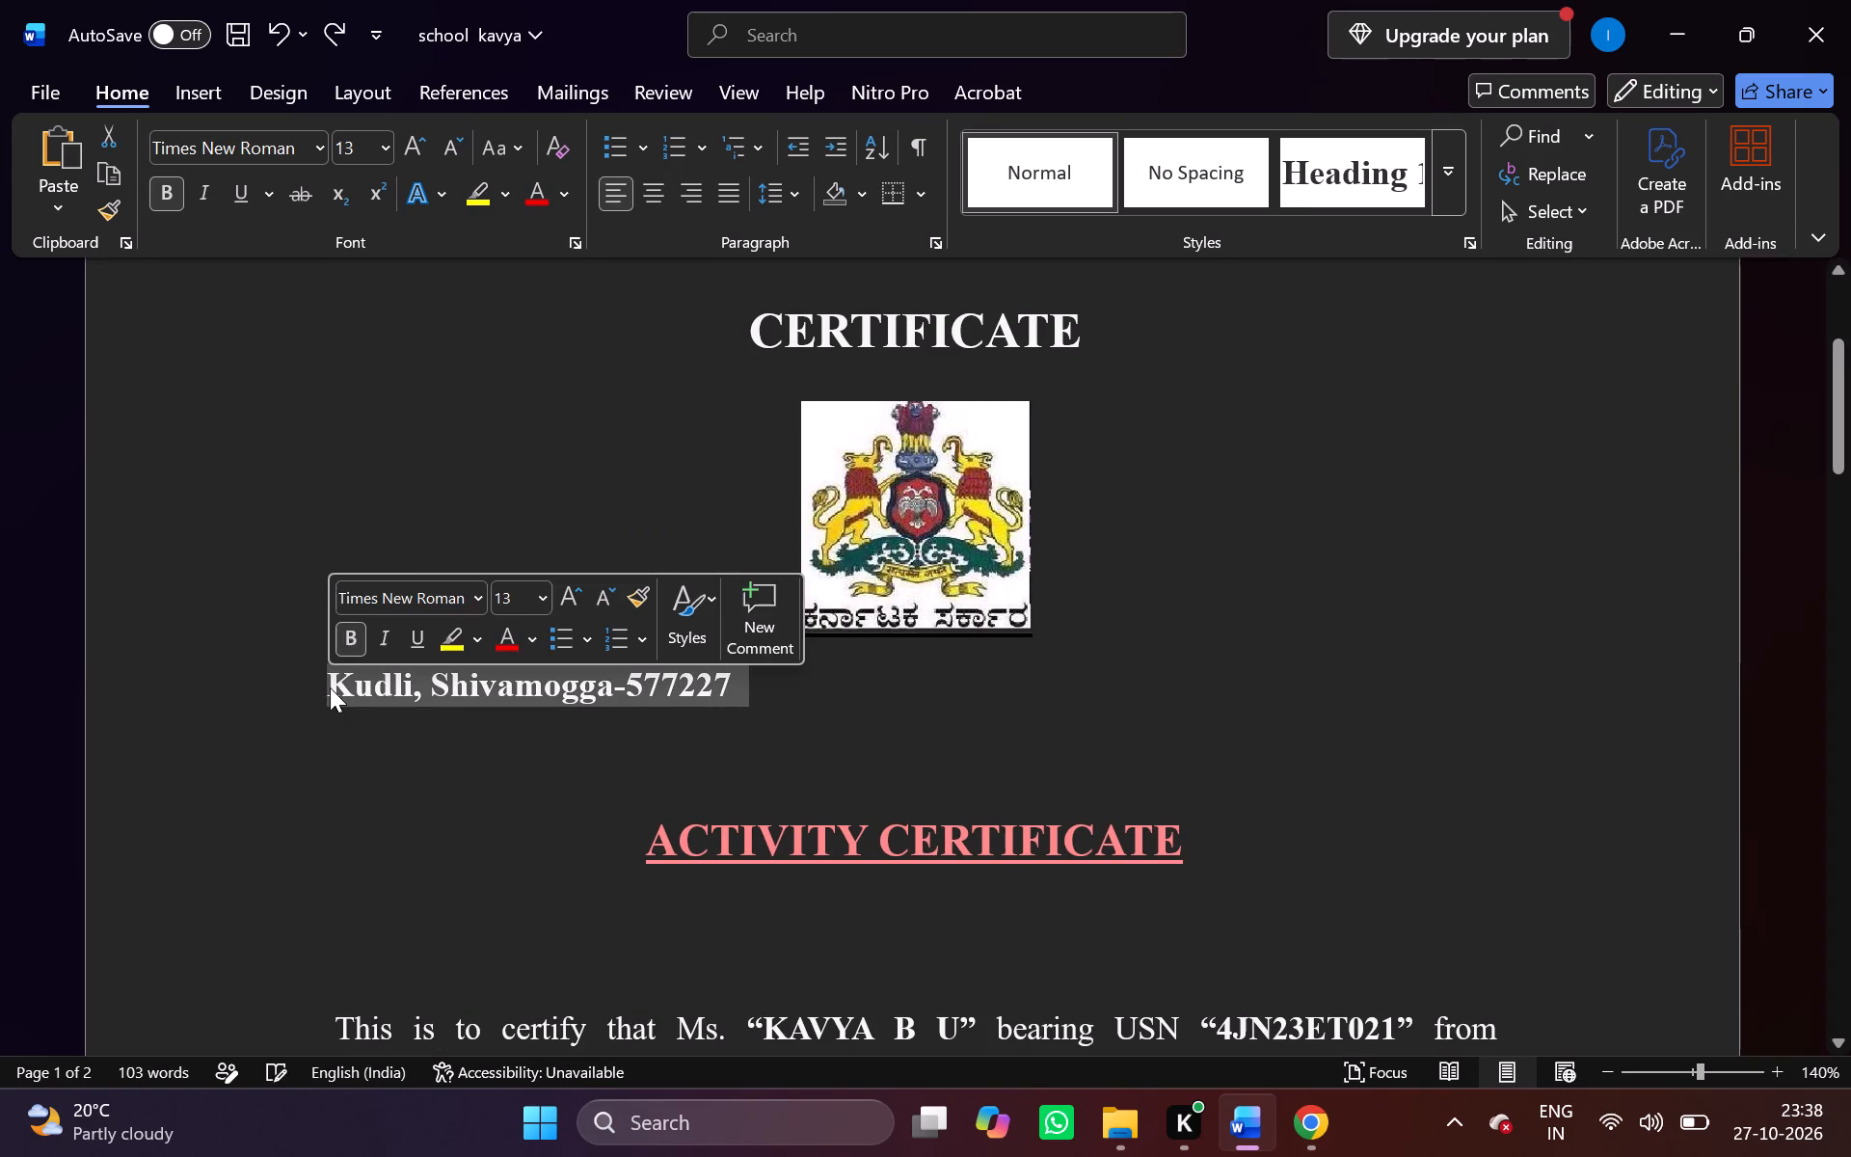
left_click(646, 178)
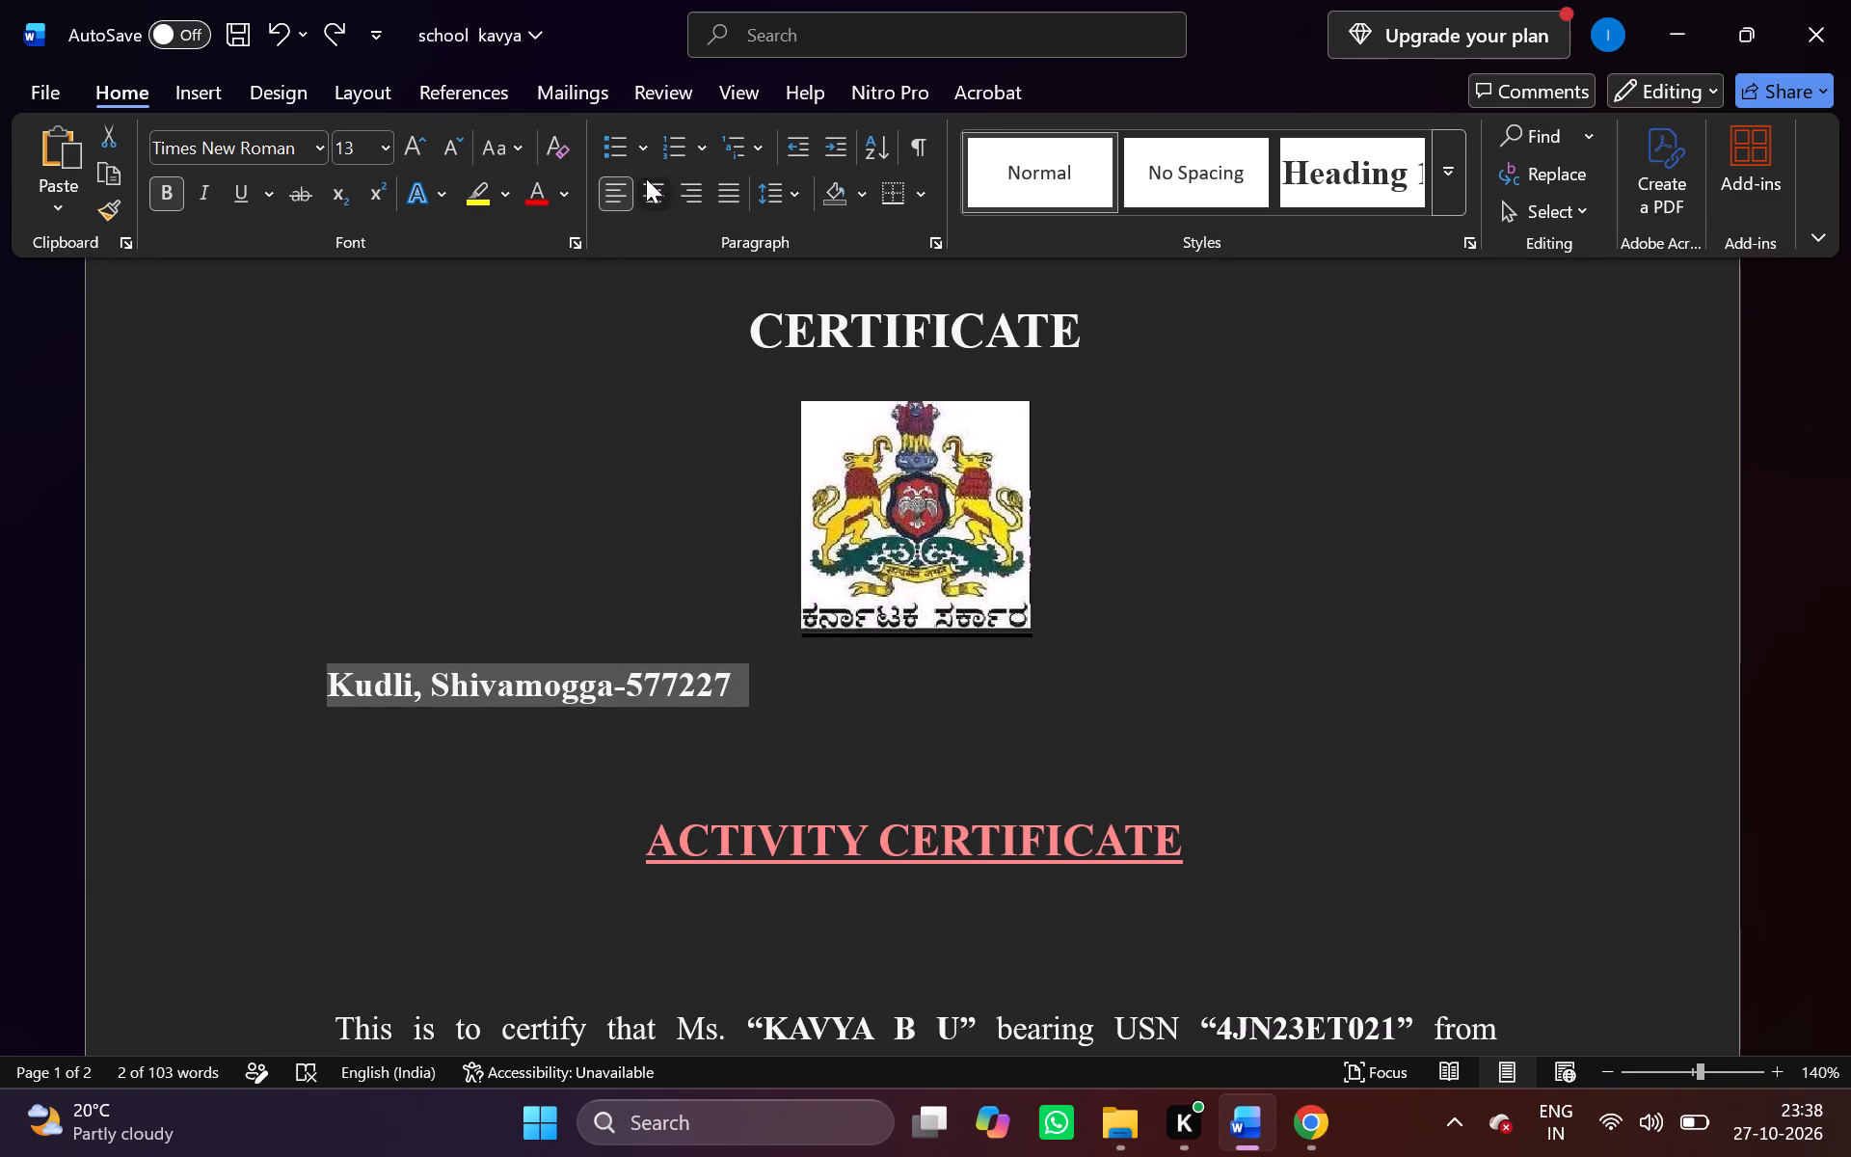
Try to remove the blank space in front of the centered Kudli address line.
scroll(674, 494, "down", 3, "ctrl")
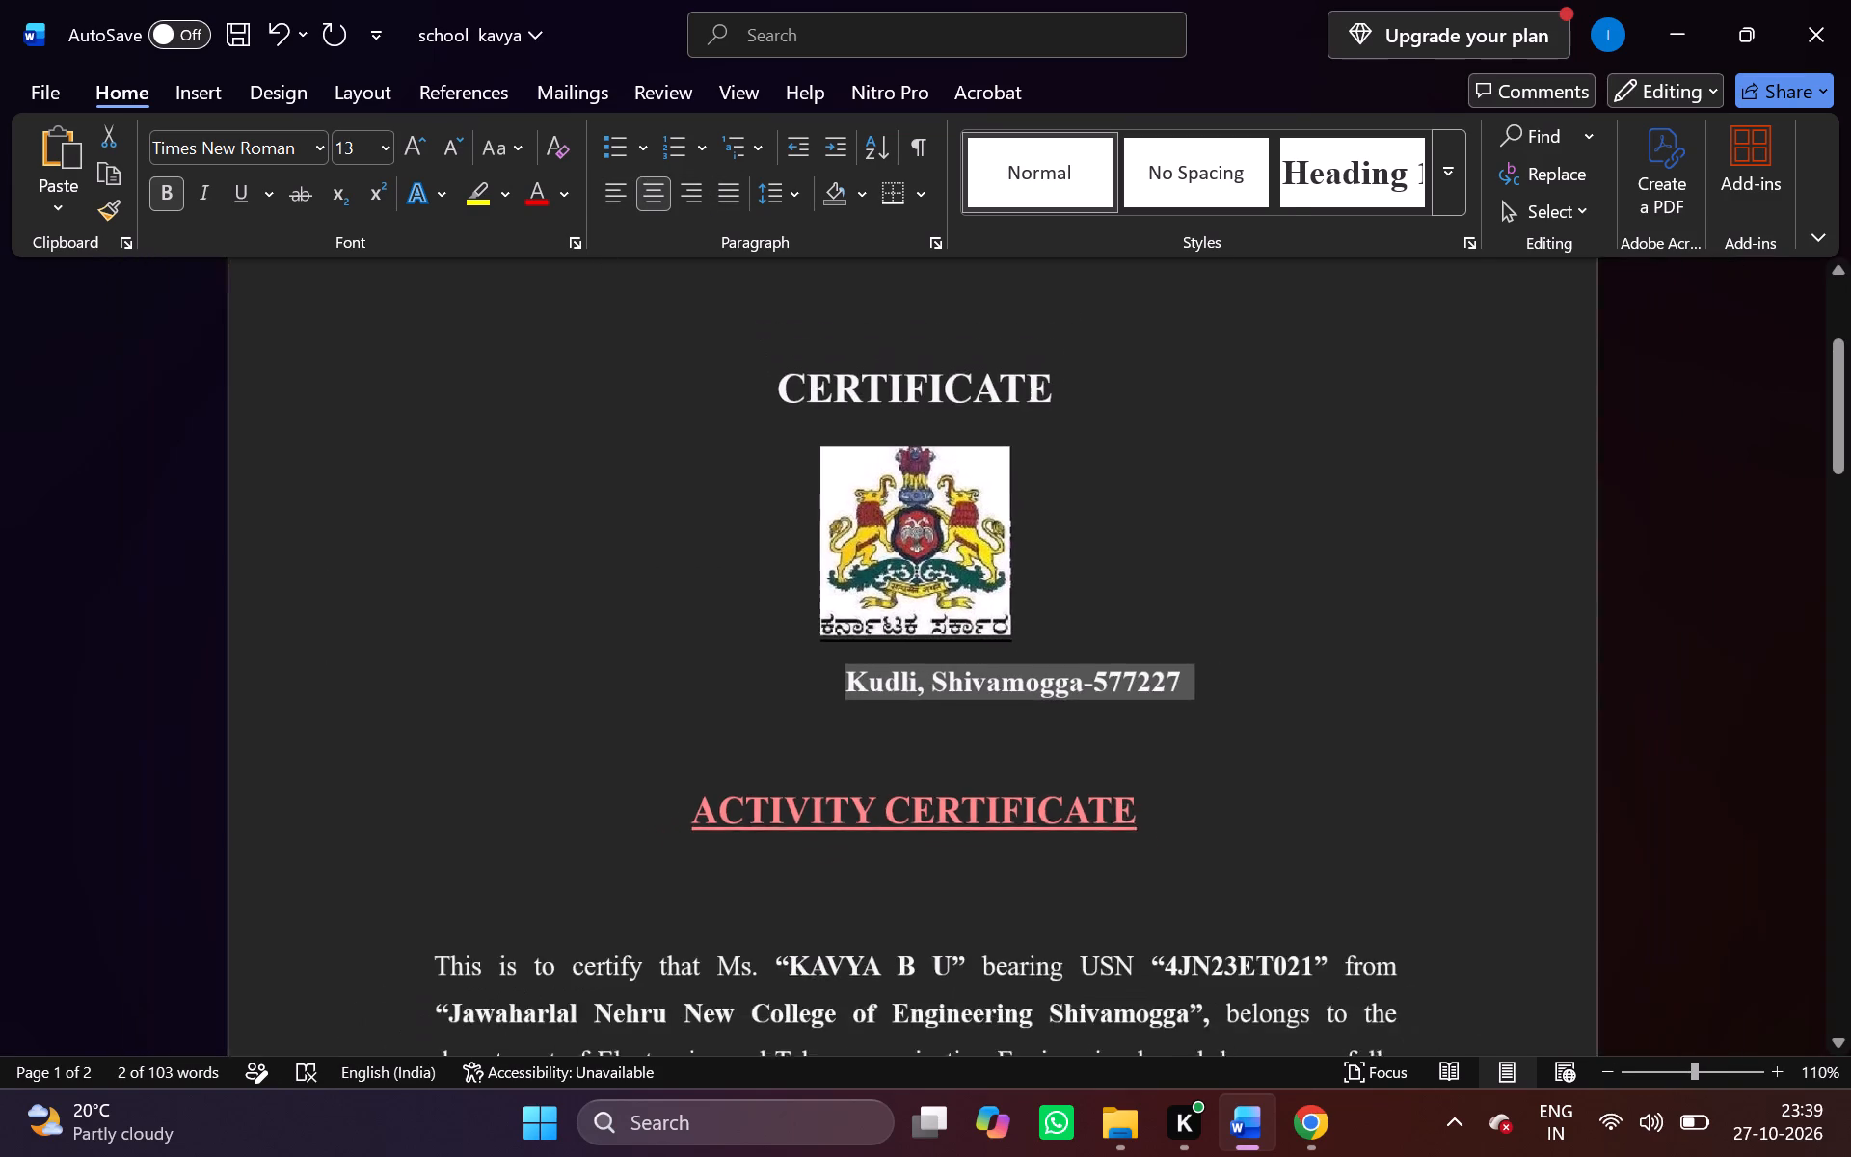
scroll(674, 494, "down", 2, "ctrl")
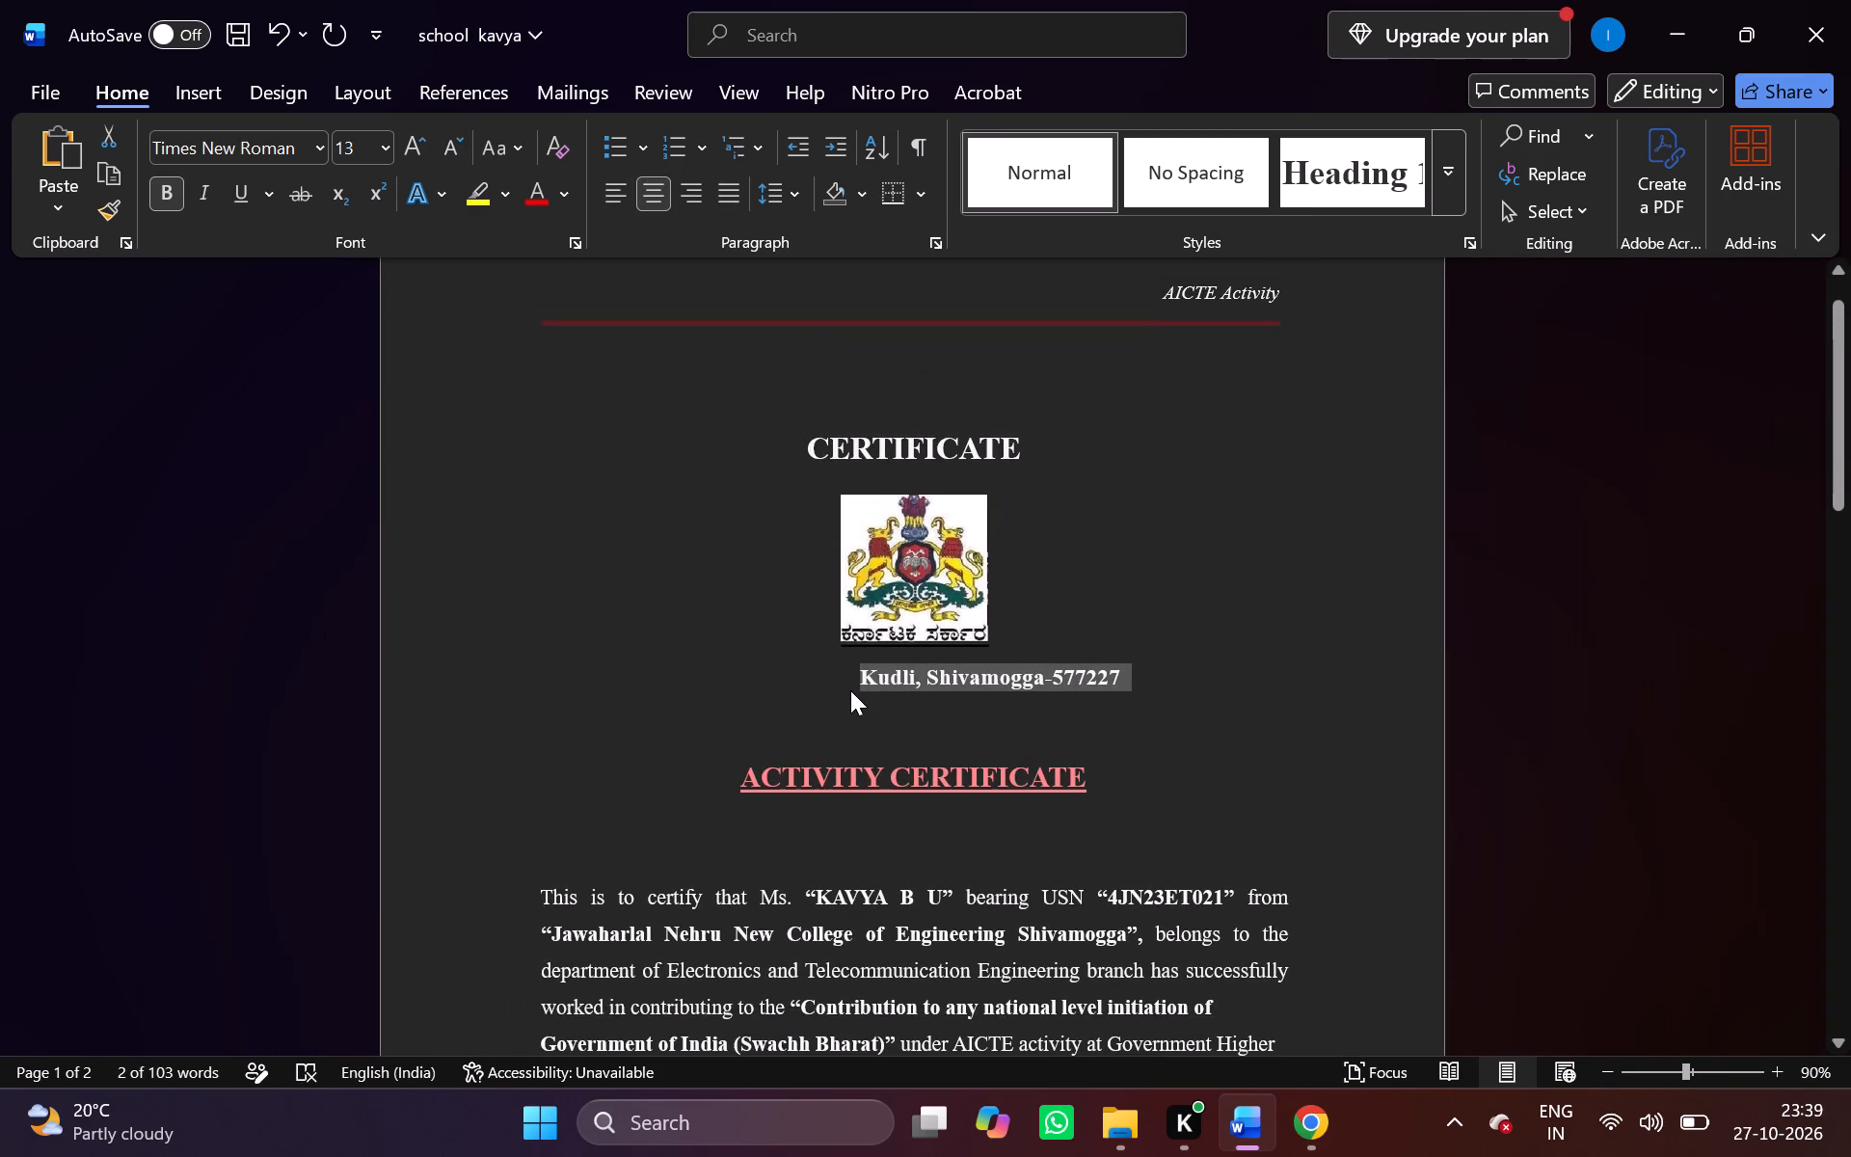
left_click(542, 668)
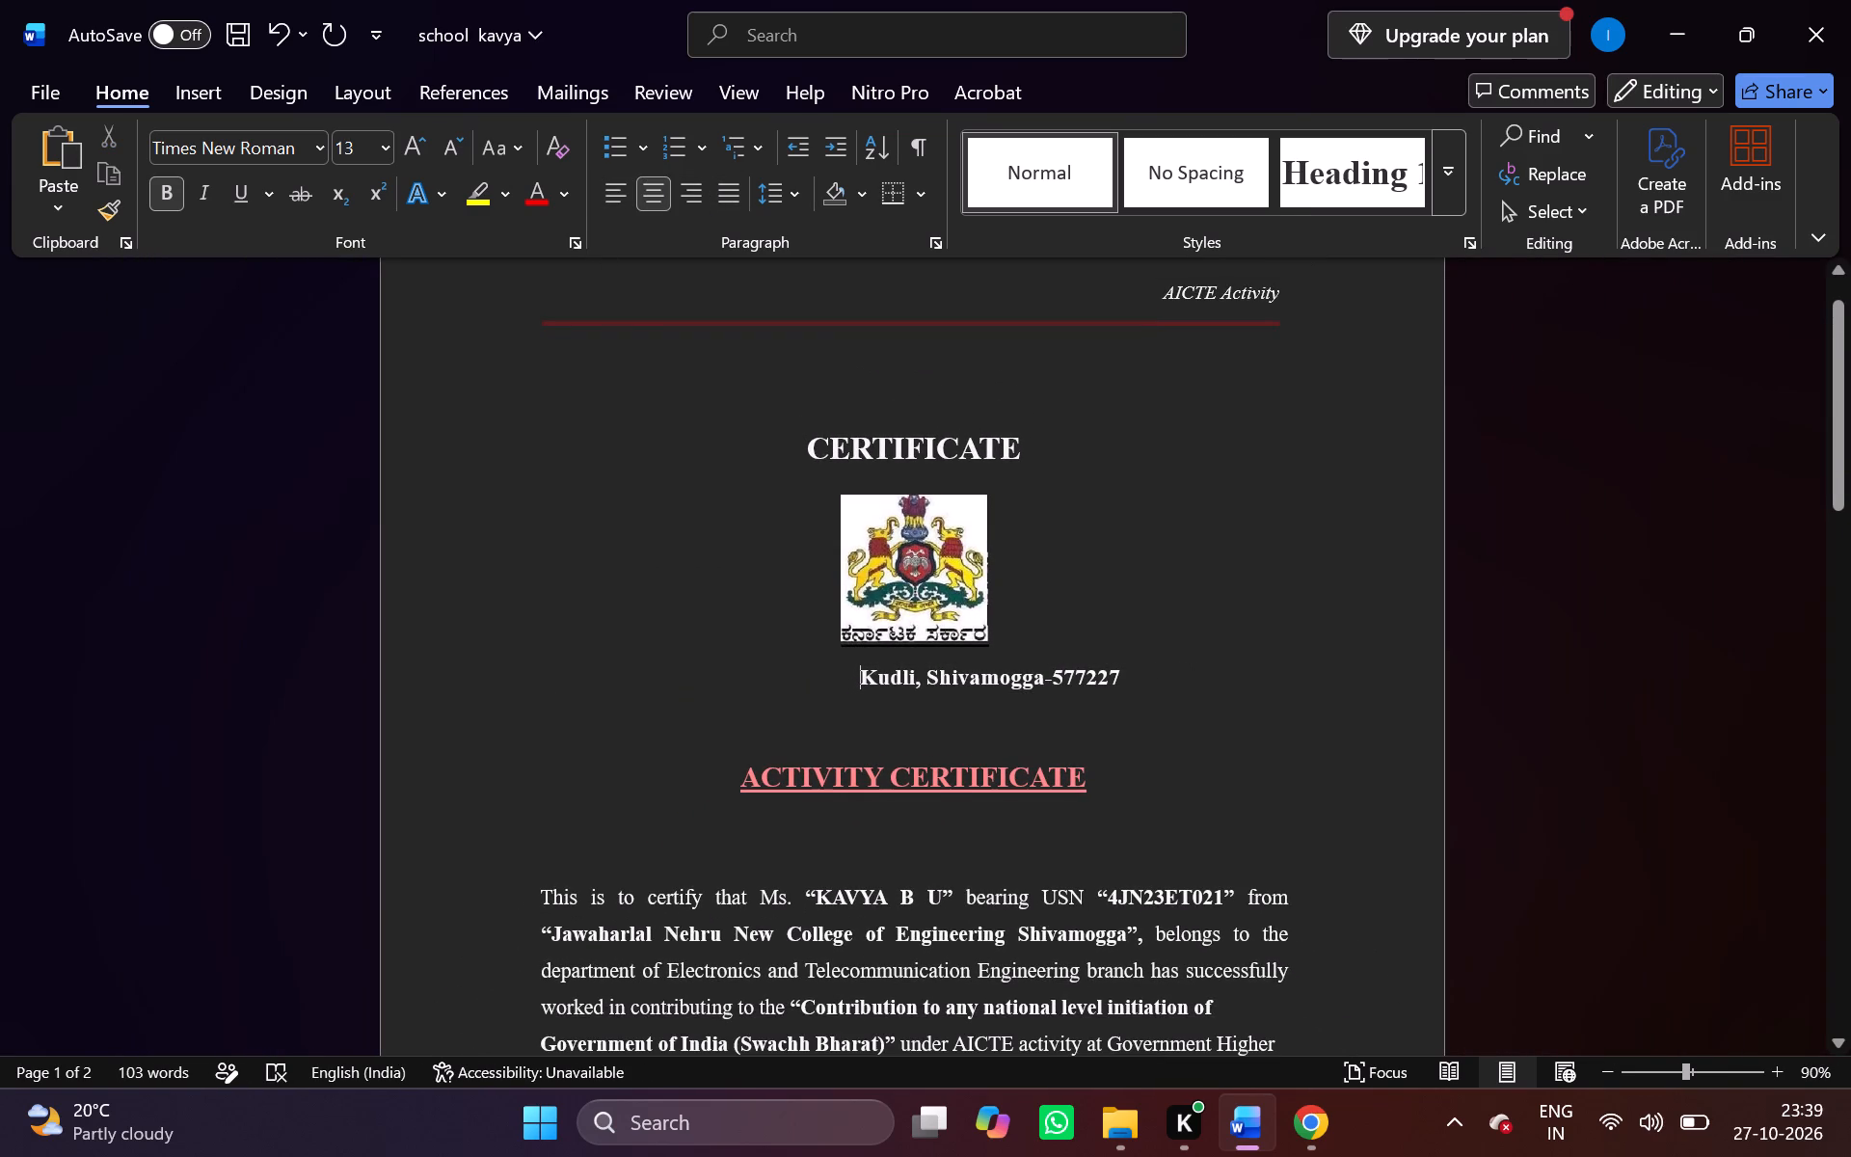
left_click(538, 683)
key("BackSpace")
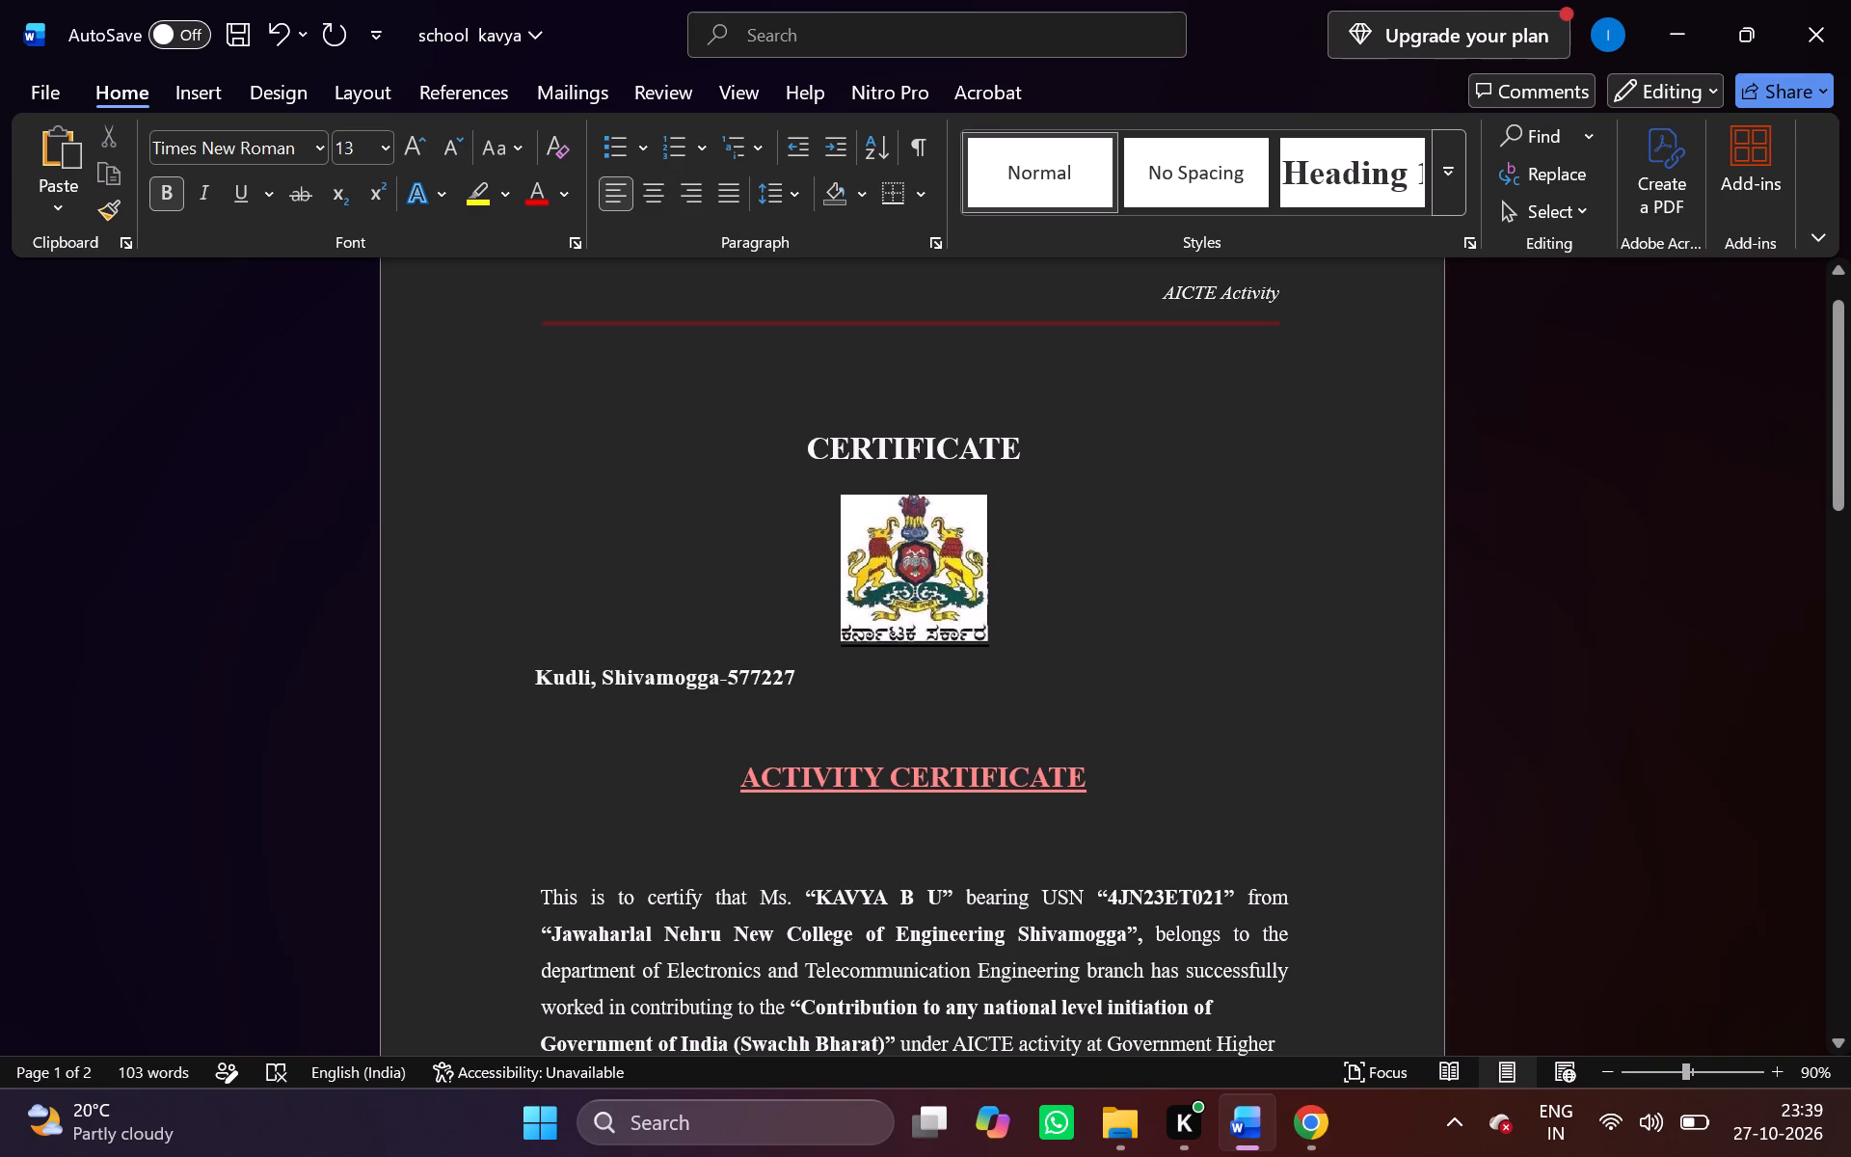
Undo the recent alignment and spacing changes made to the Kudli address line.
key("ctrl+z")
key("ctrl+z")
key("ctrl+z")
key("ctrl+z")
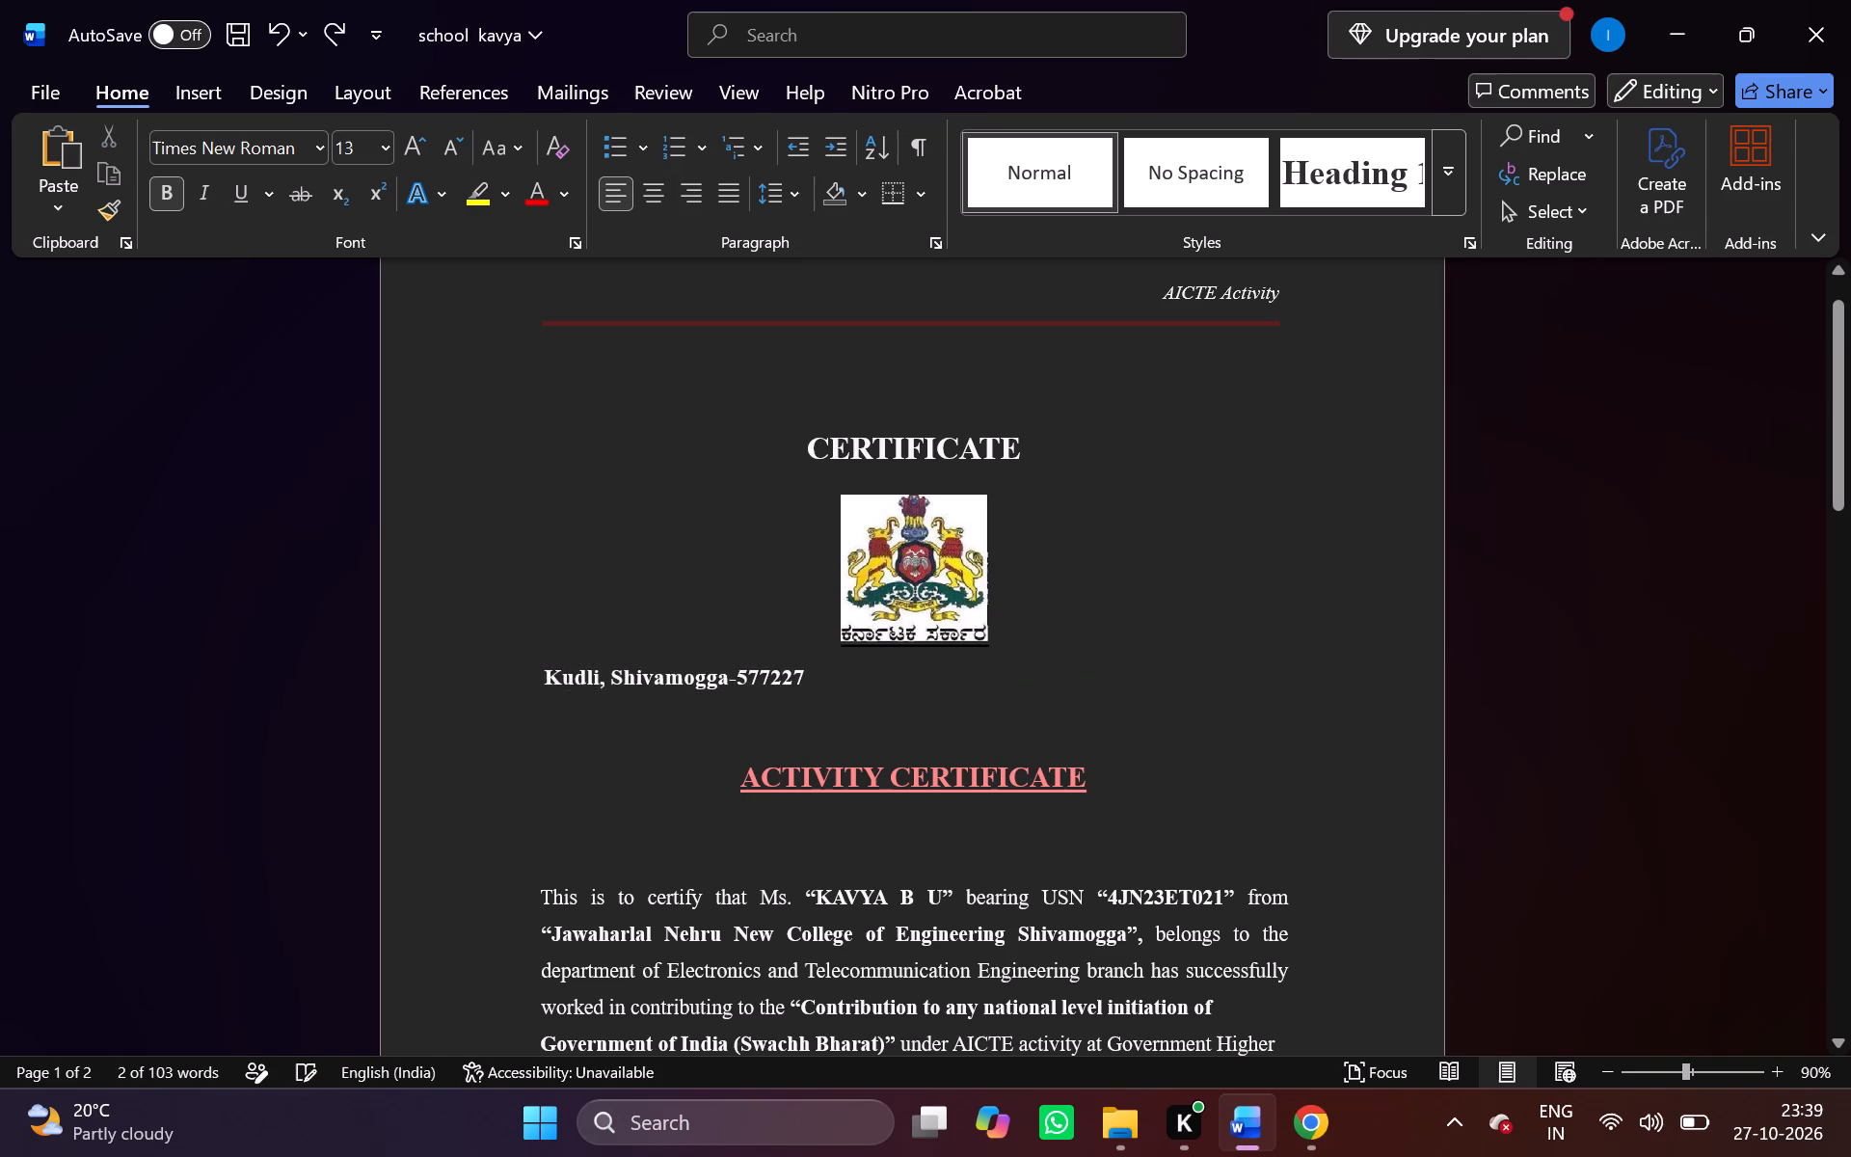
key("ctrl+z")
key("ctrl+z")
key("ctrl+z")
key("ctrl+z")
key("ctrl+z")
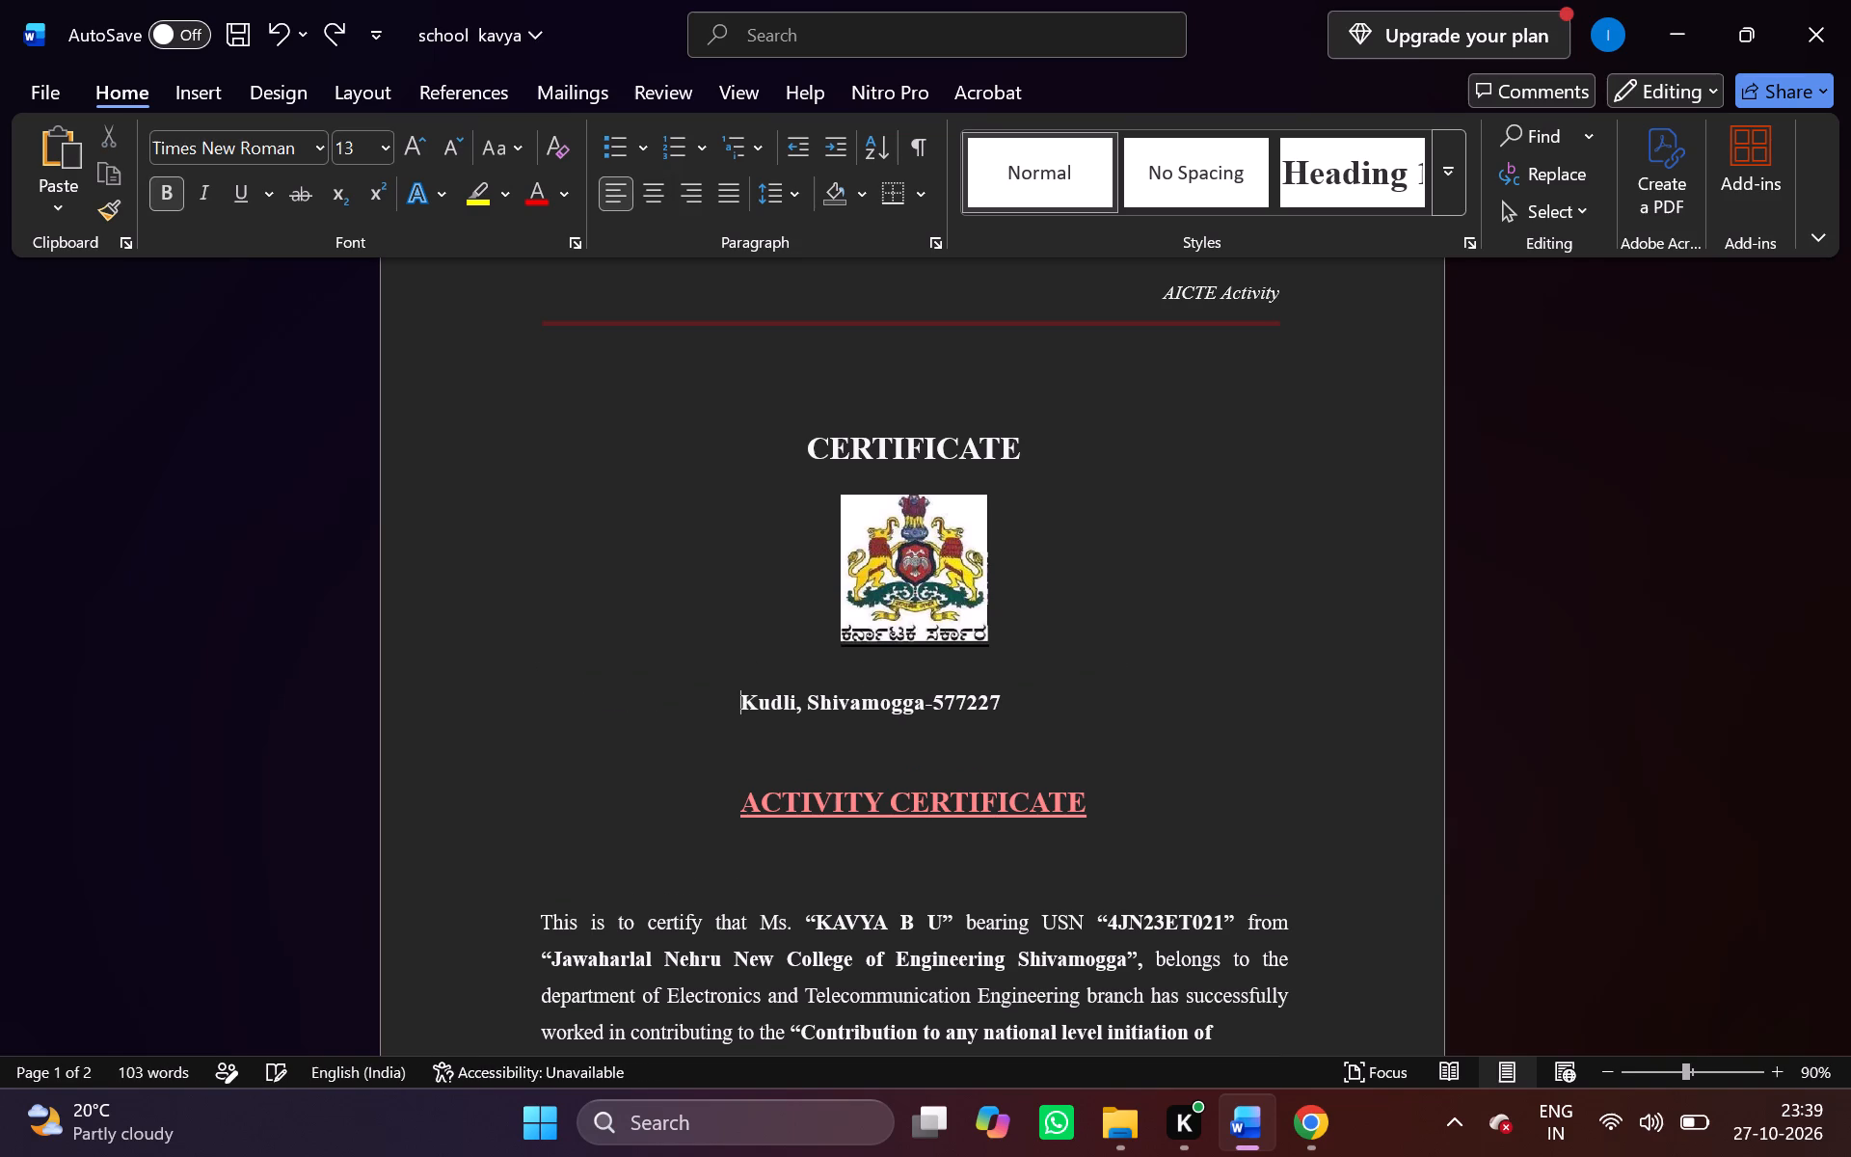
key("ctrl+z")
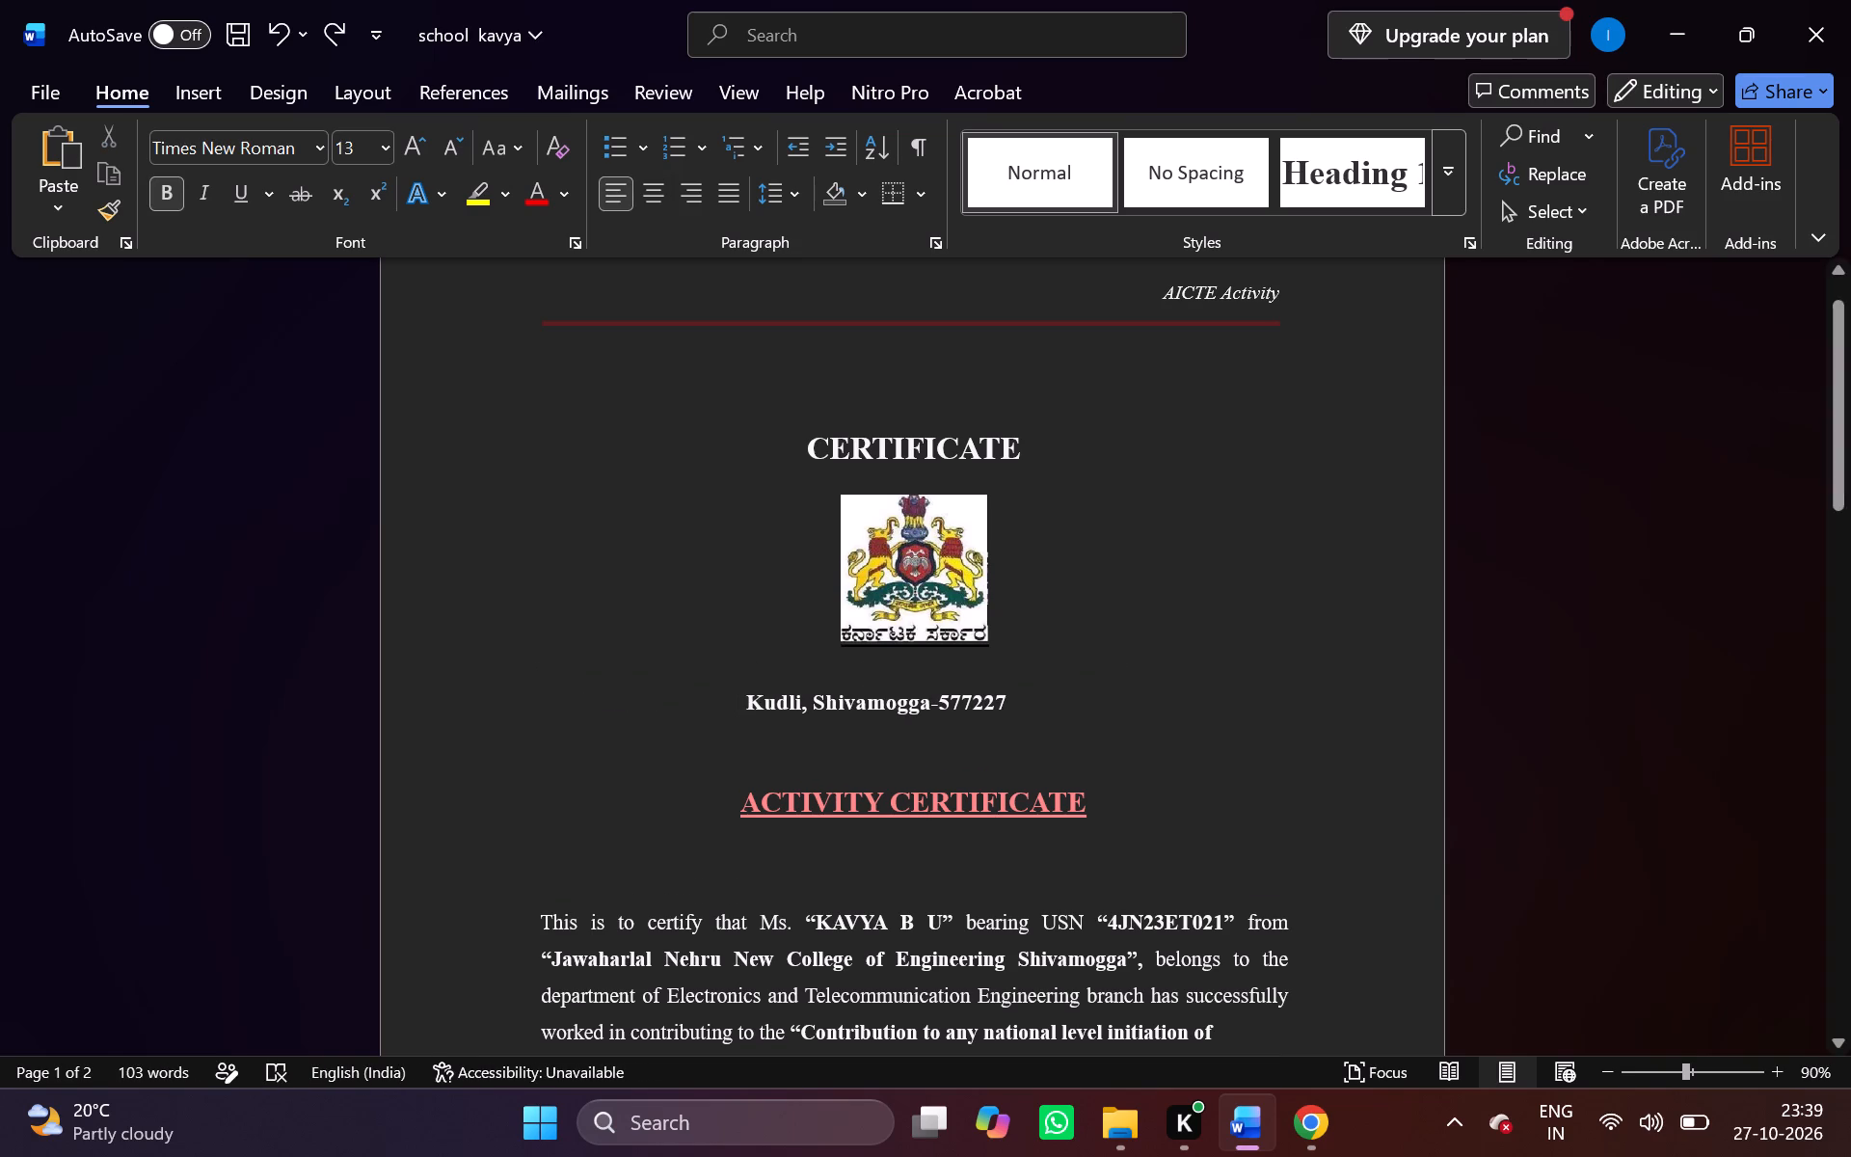
Delete the leading spaces before the Kudli address line so it starts at the left margin.
key("BackSpace")
key("BackSpace")
key("BackSpace")
key("BackSpace")
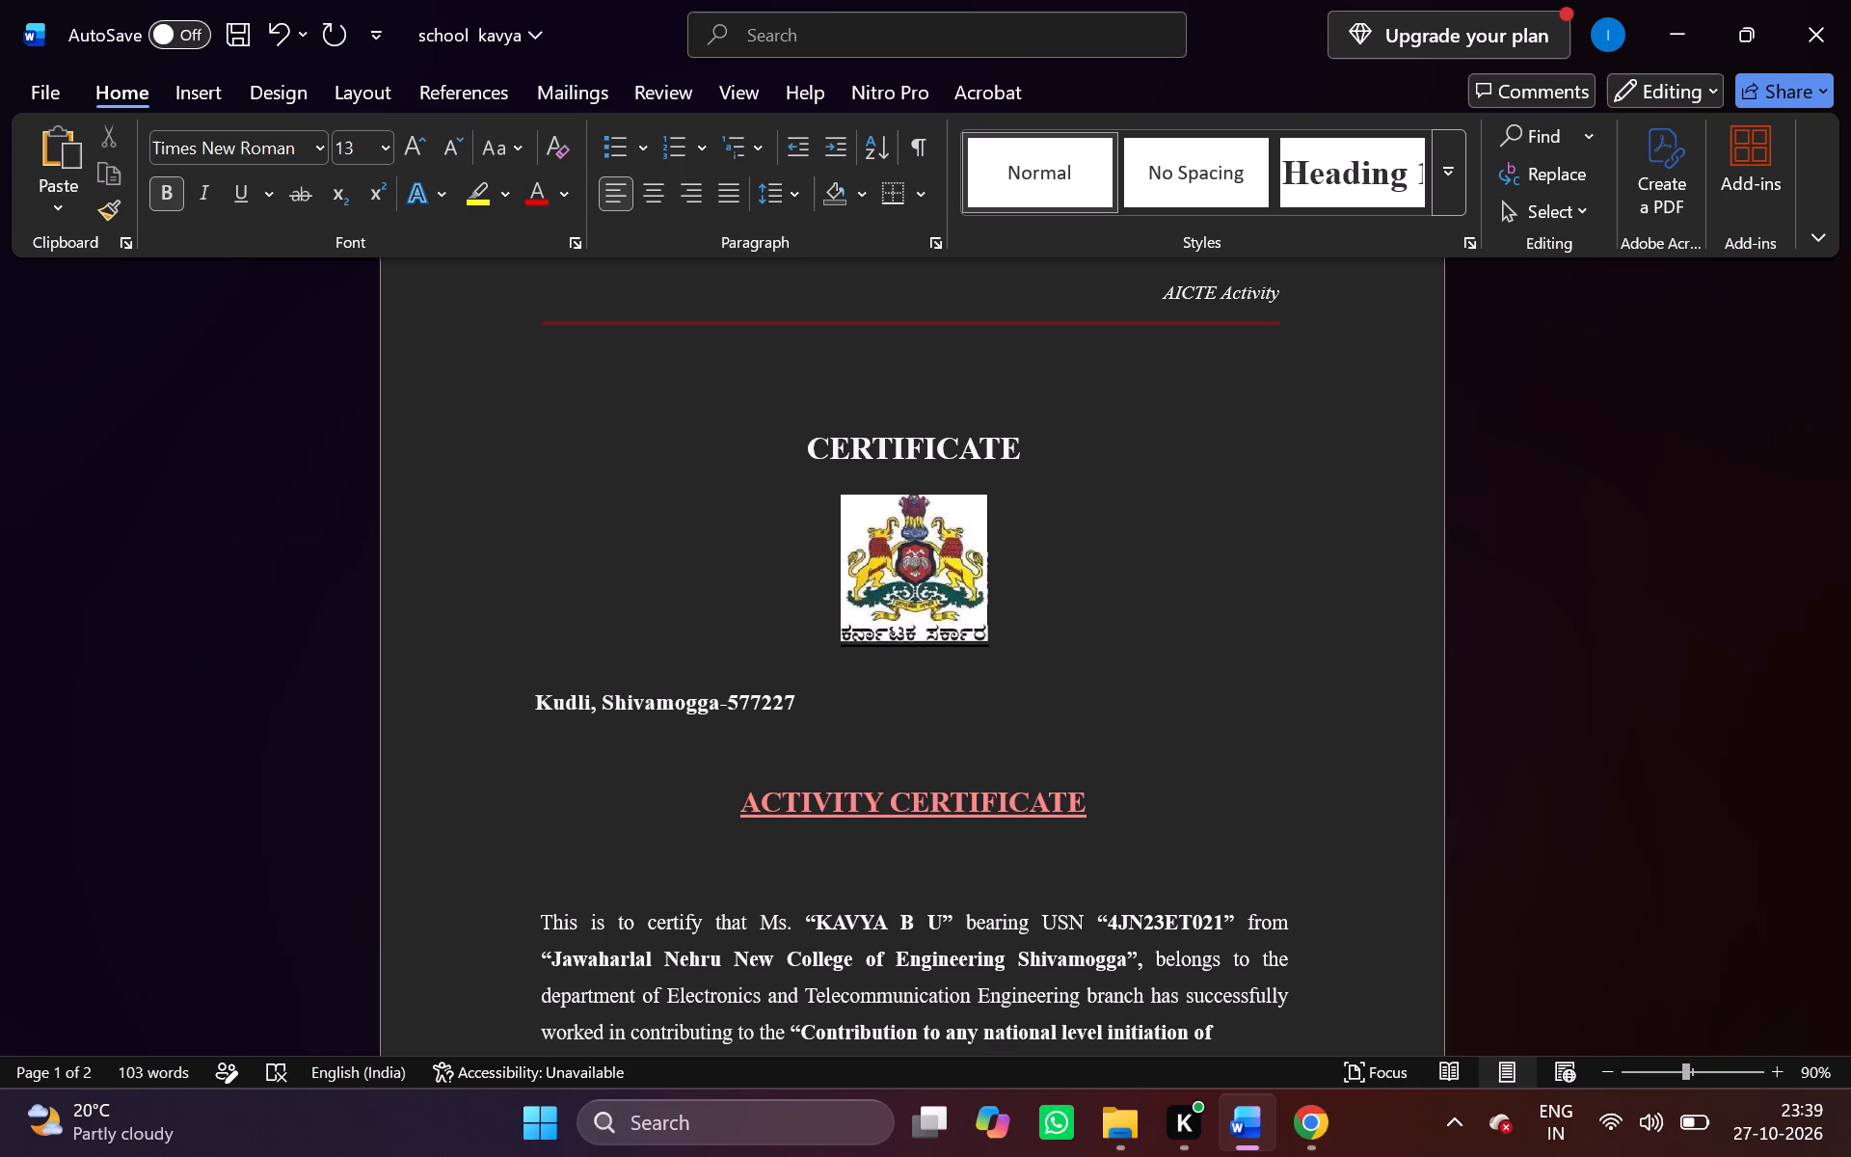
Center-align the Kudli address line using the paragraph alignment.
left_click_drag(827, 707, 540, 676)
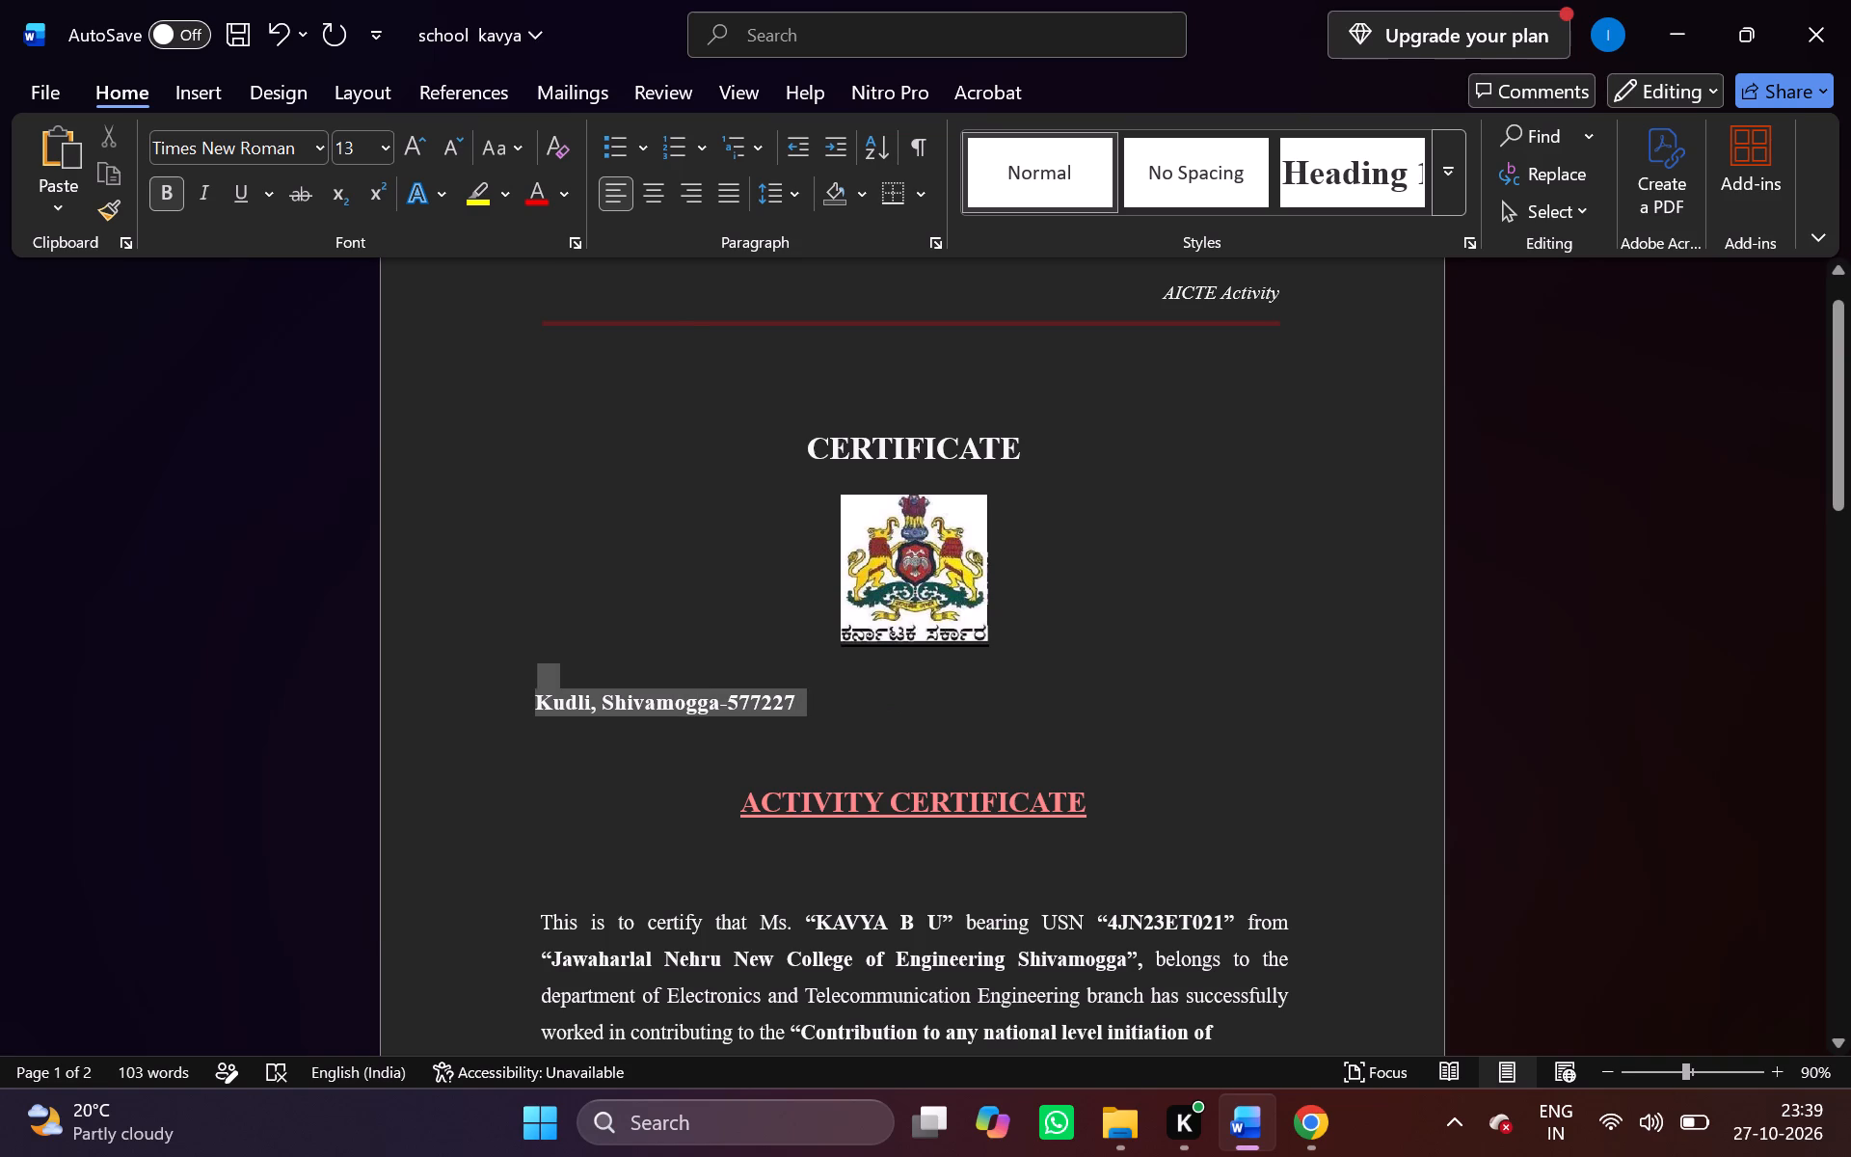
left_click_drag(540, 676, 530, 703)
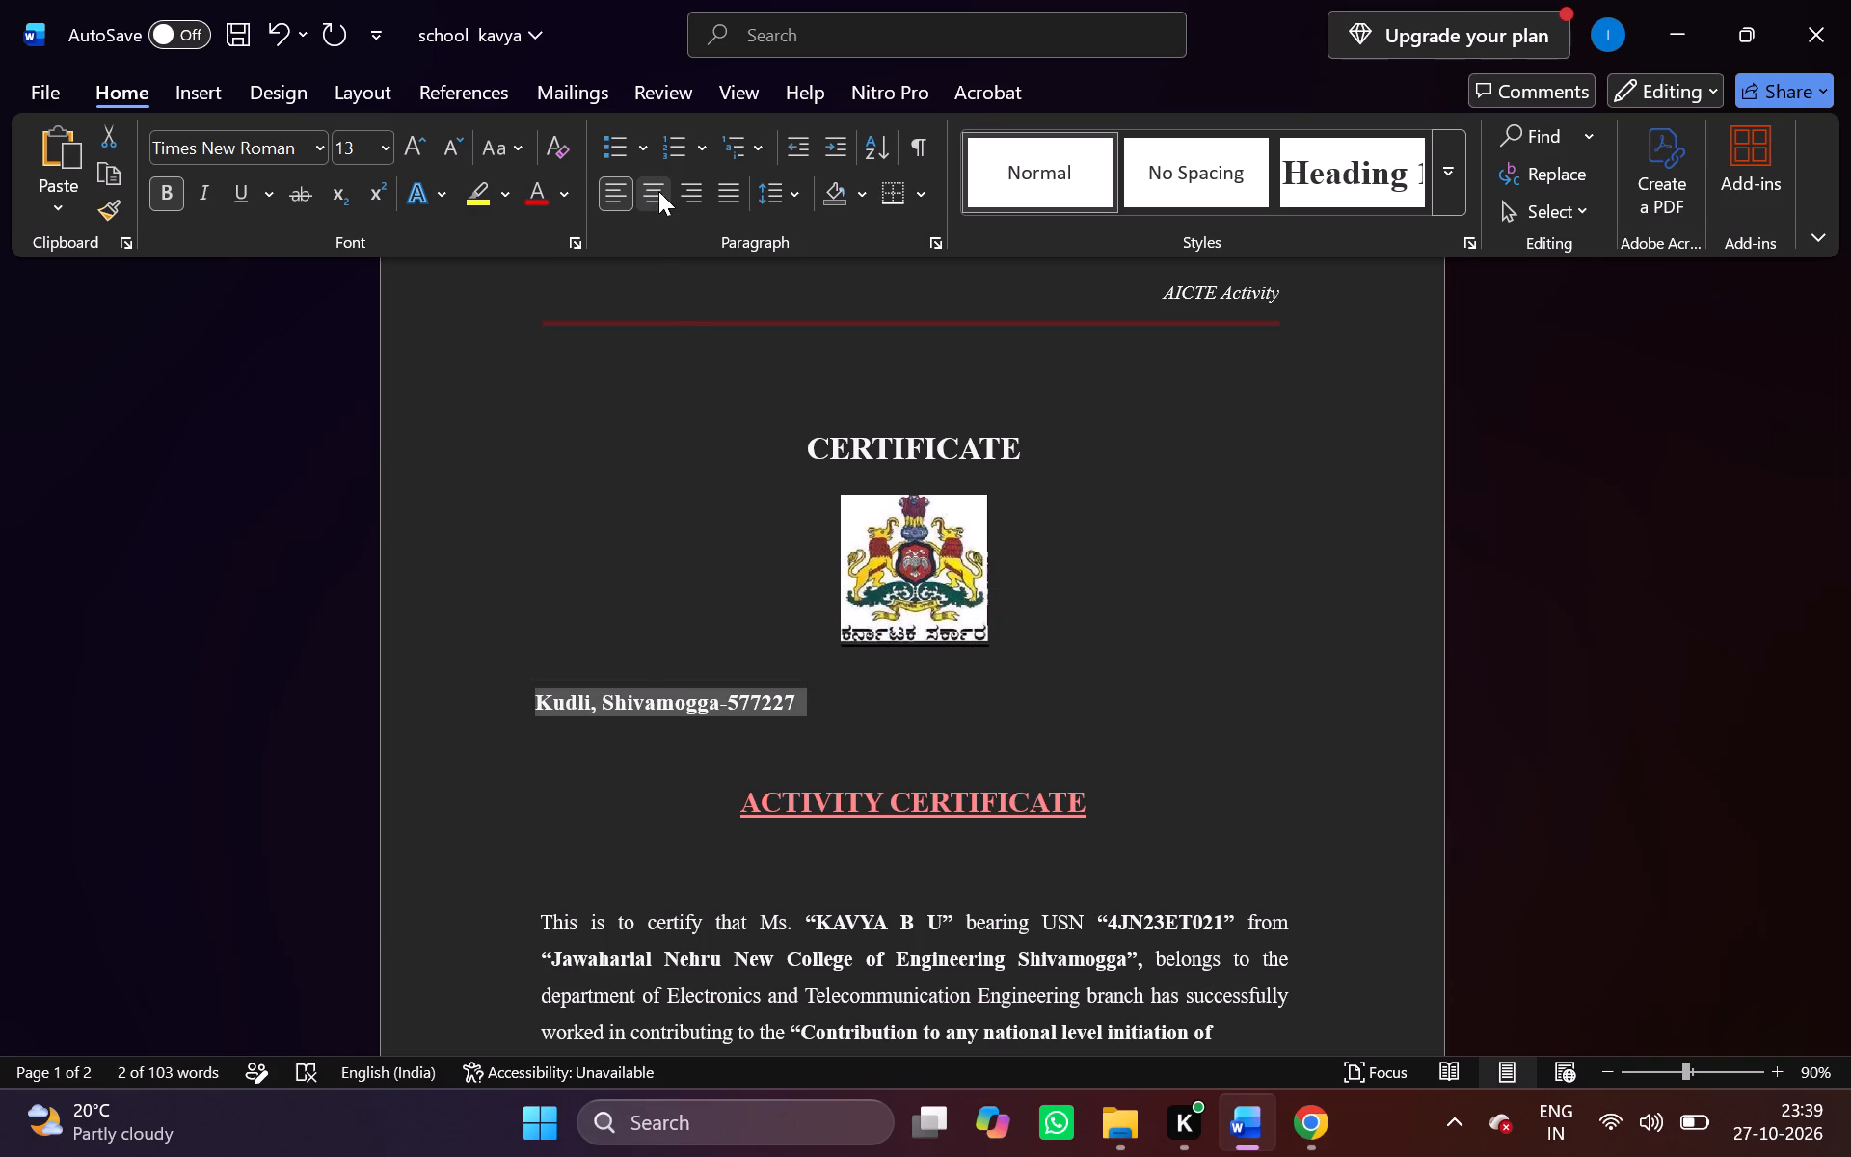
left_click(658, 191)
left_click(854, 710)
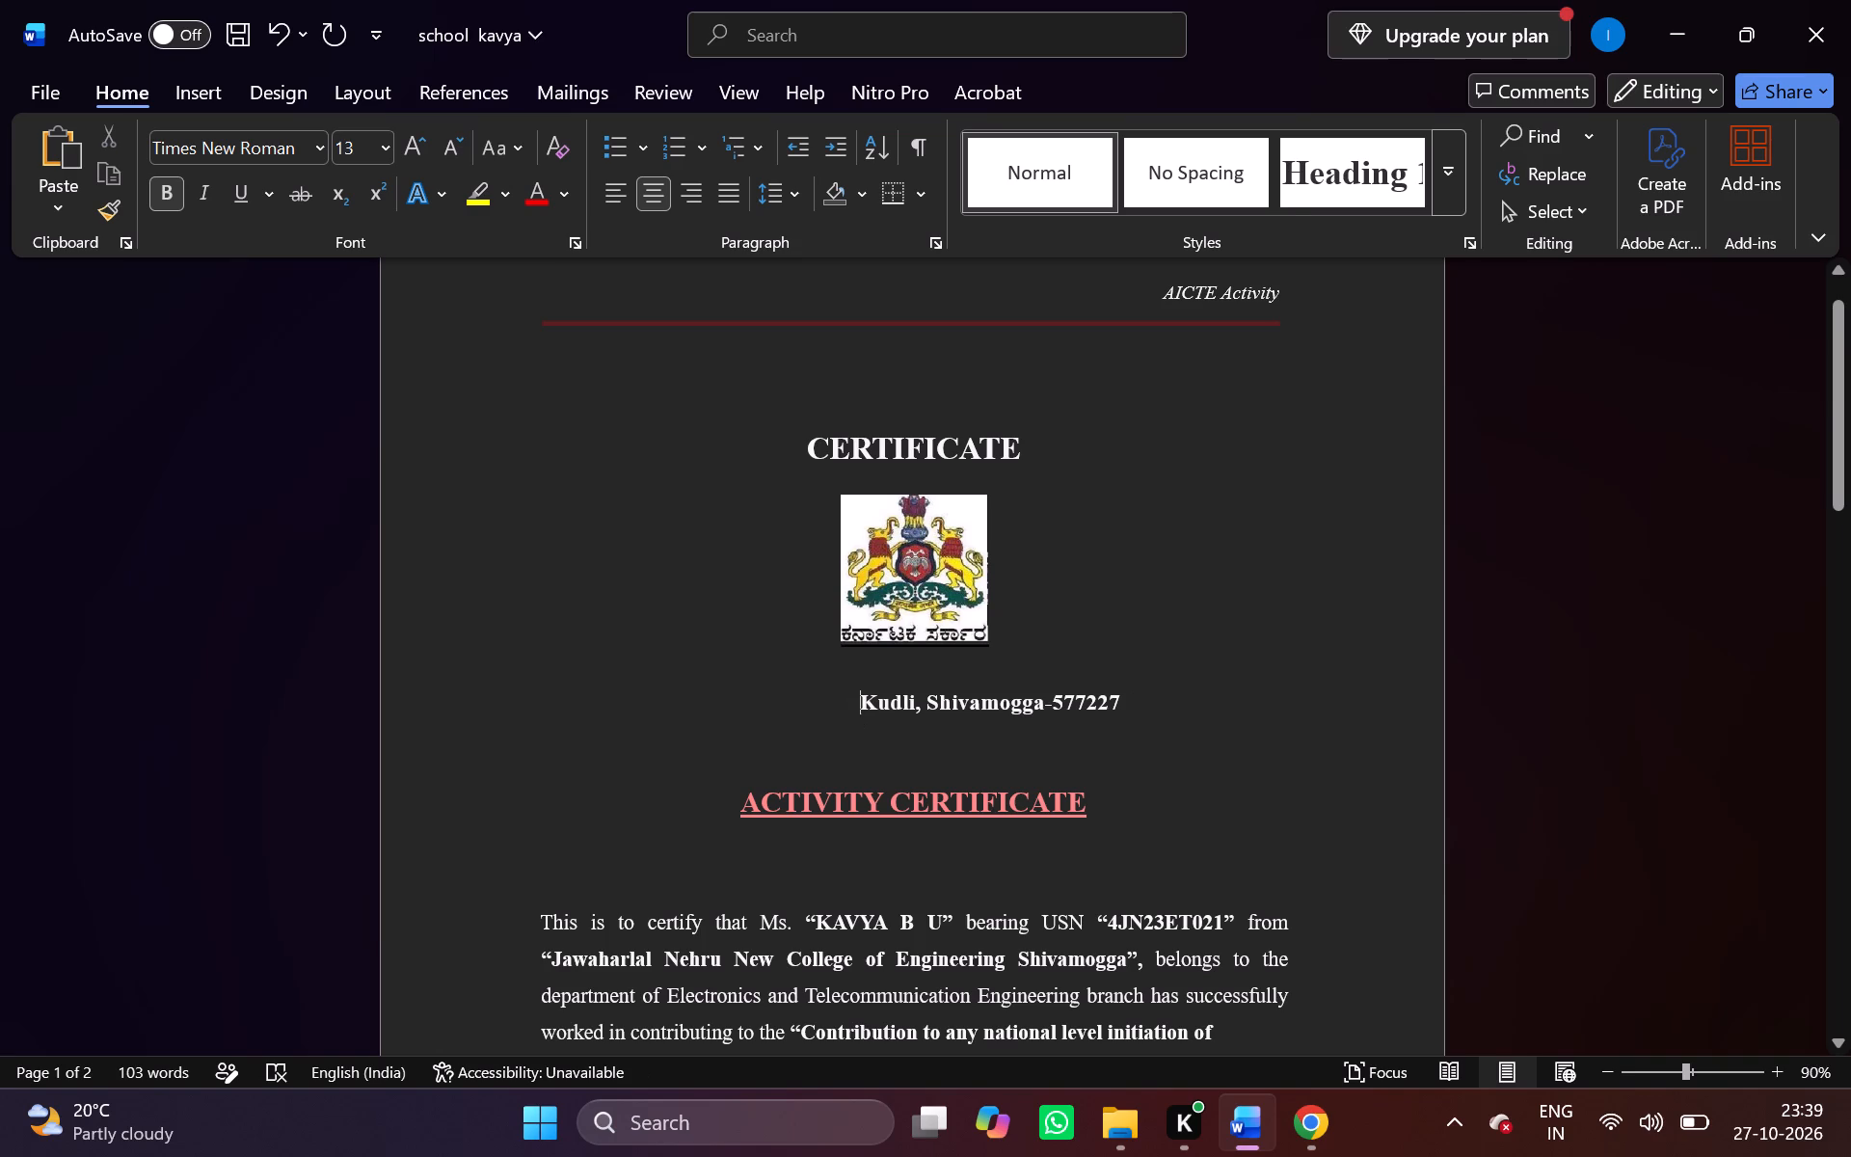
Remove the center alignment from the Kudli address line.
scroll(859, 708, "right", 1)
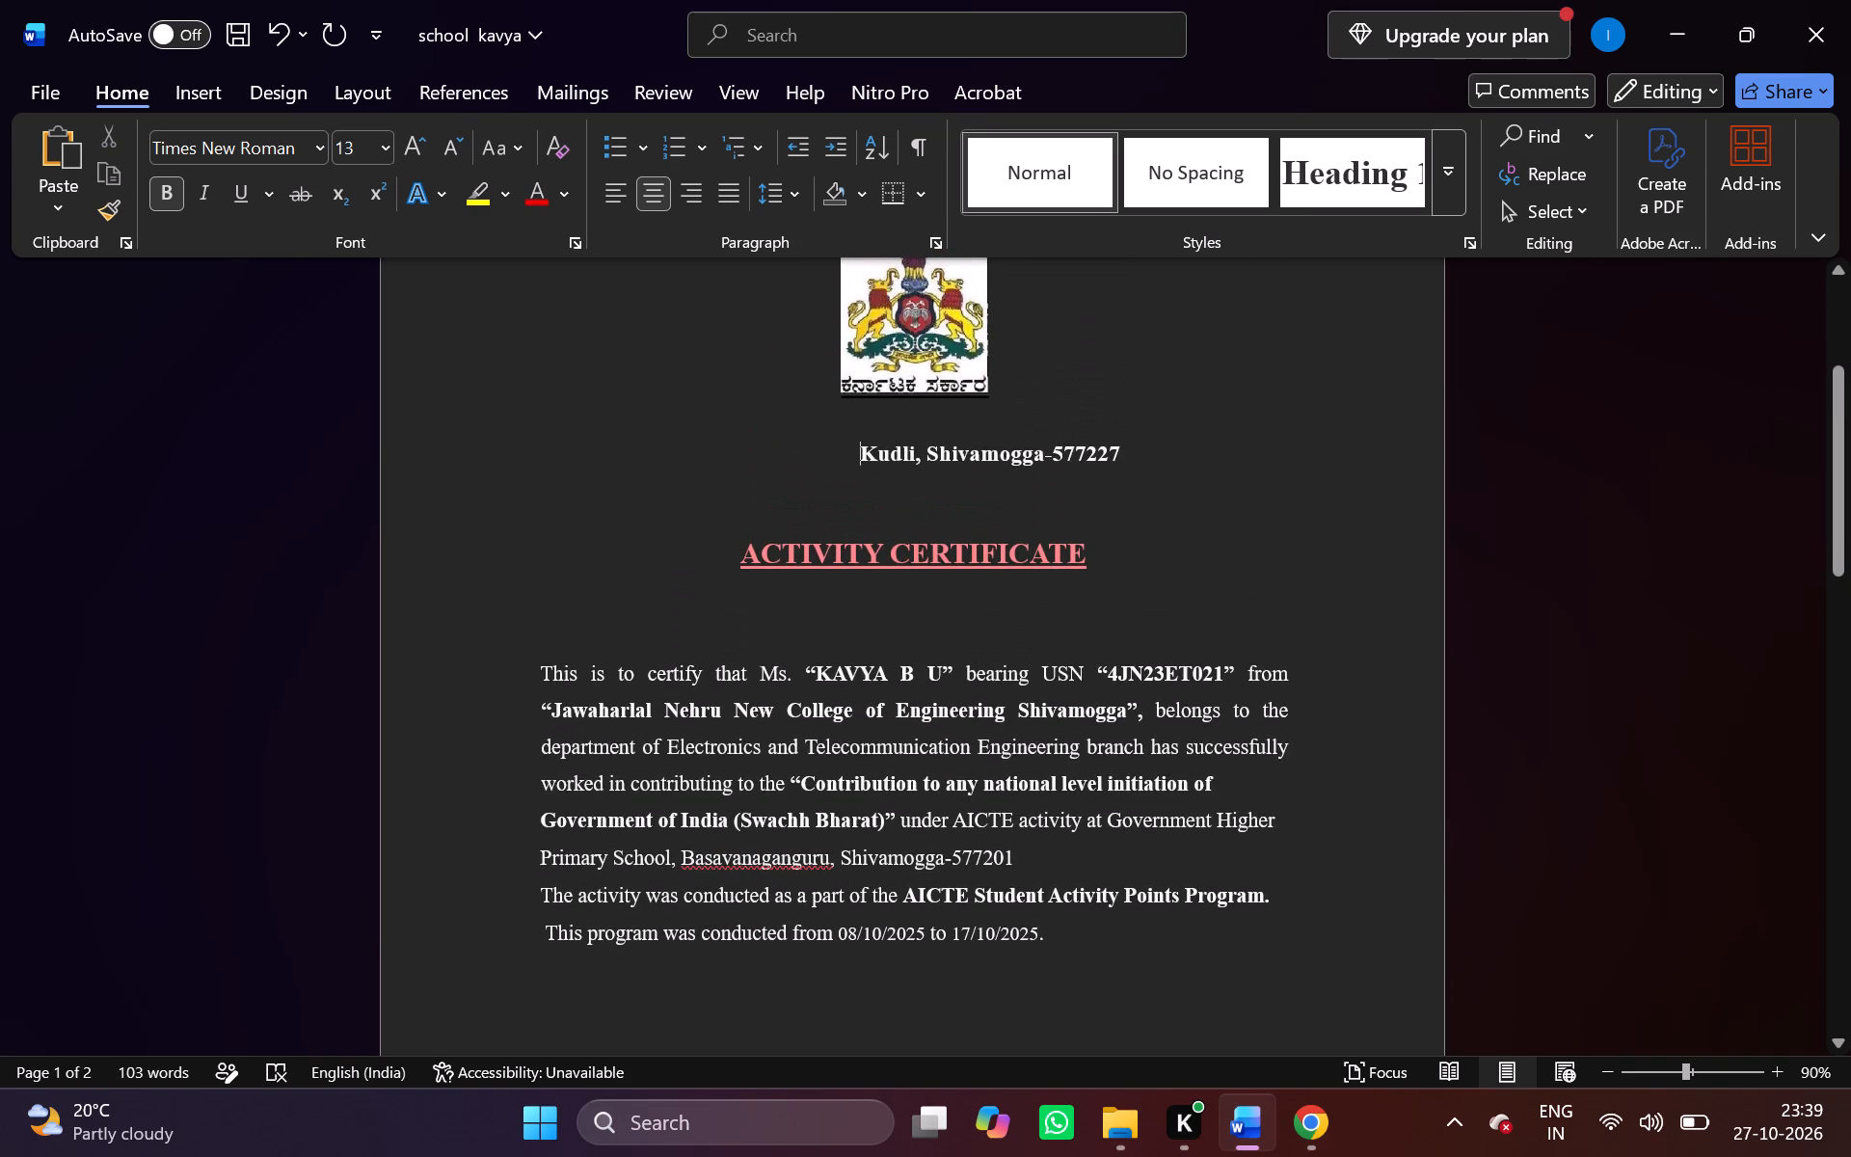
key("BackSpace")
Insert leading spaces before the Kudli address line until it sits centered between the emblem and the ACTIVITY CERTIFICATE heading.
key("space")
key("space")
key("space")
key("space")
key("space")
key("space")
key("space")
key("space")
key("space")
key("space")
key("space")
key("space")
key("space")
key("space")
key("space")
key("space")
key("space")
key("space")
key("space")
key("space")
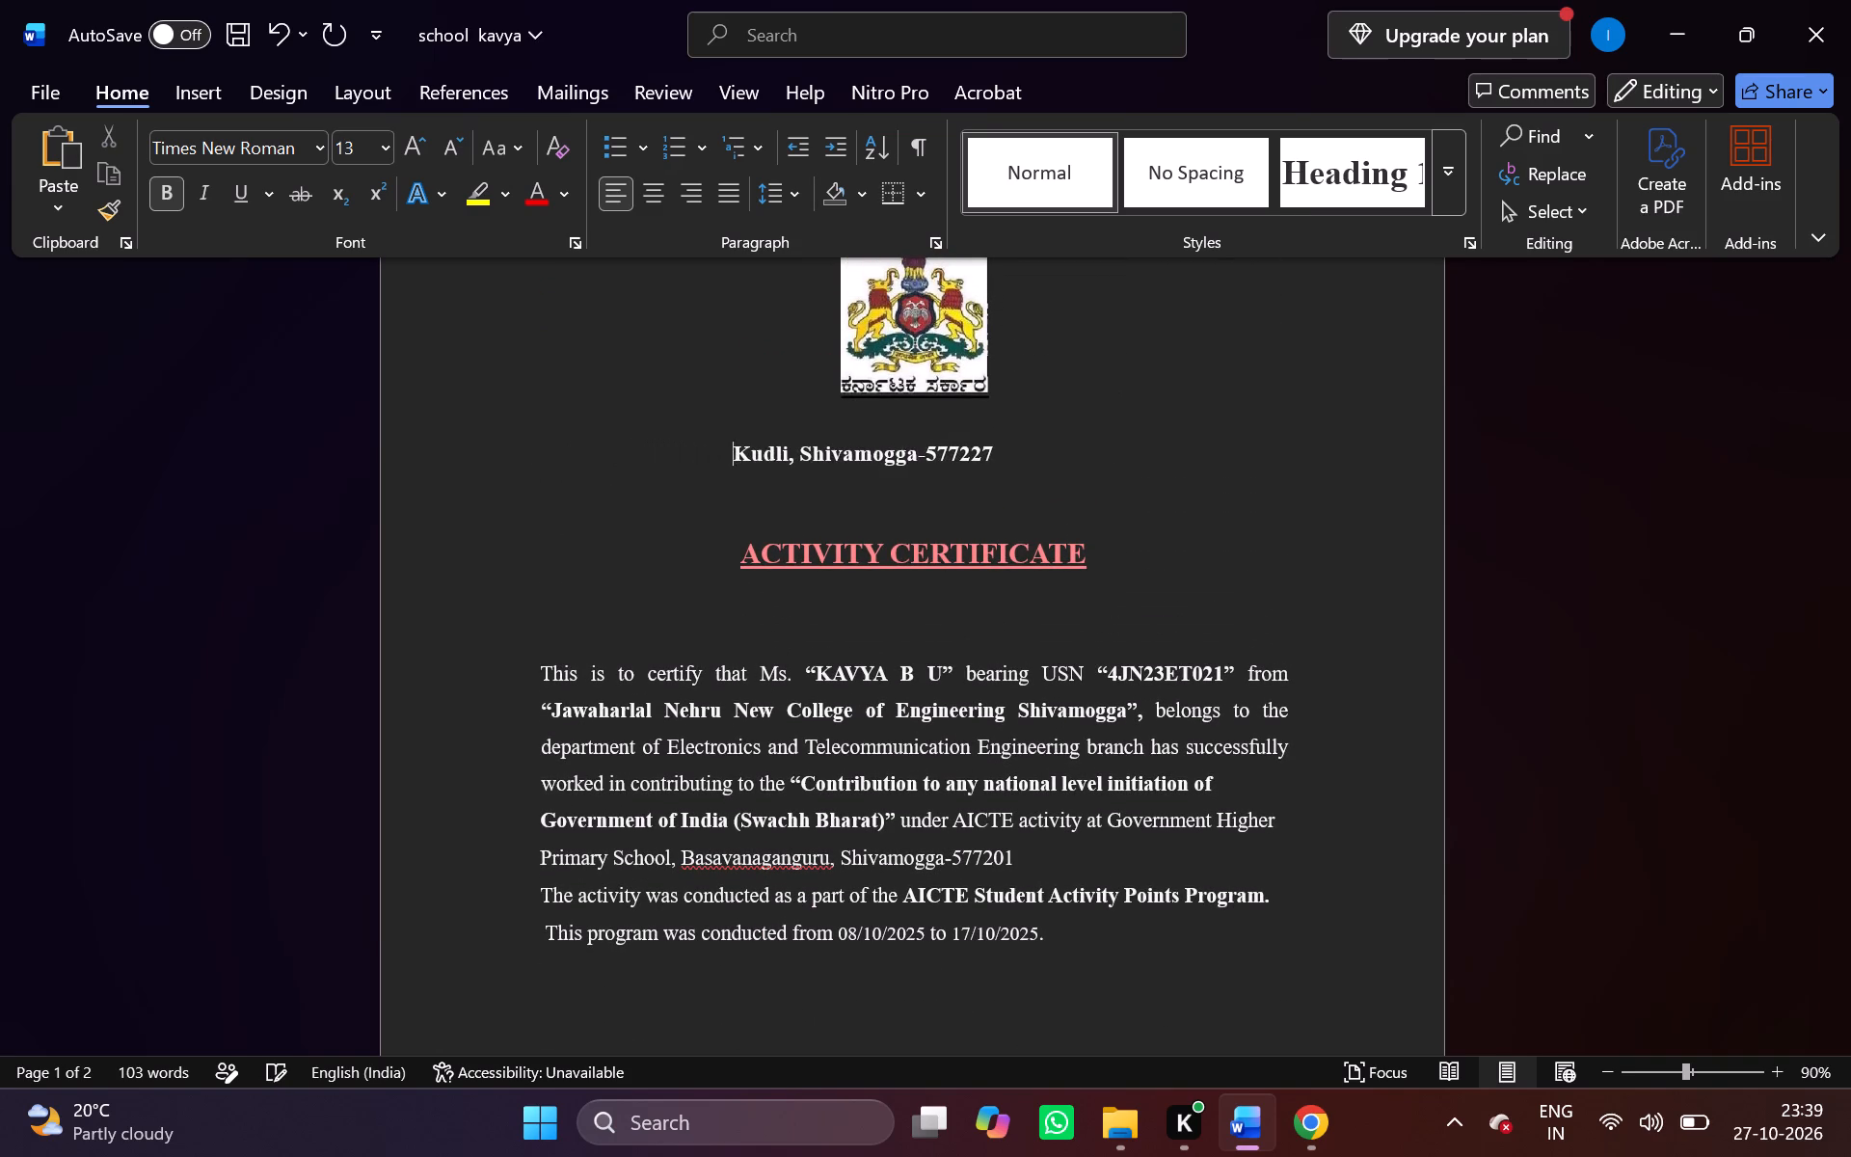
key("space")
key("space")
key("space")
key("space")
key("space")
key("space")
key("space")
key("space")
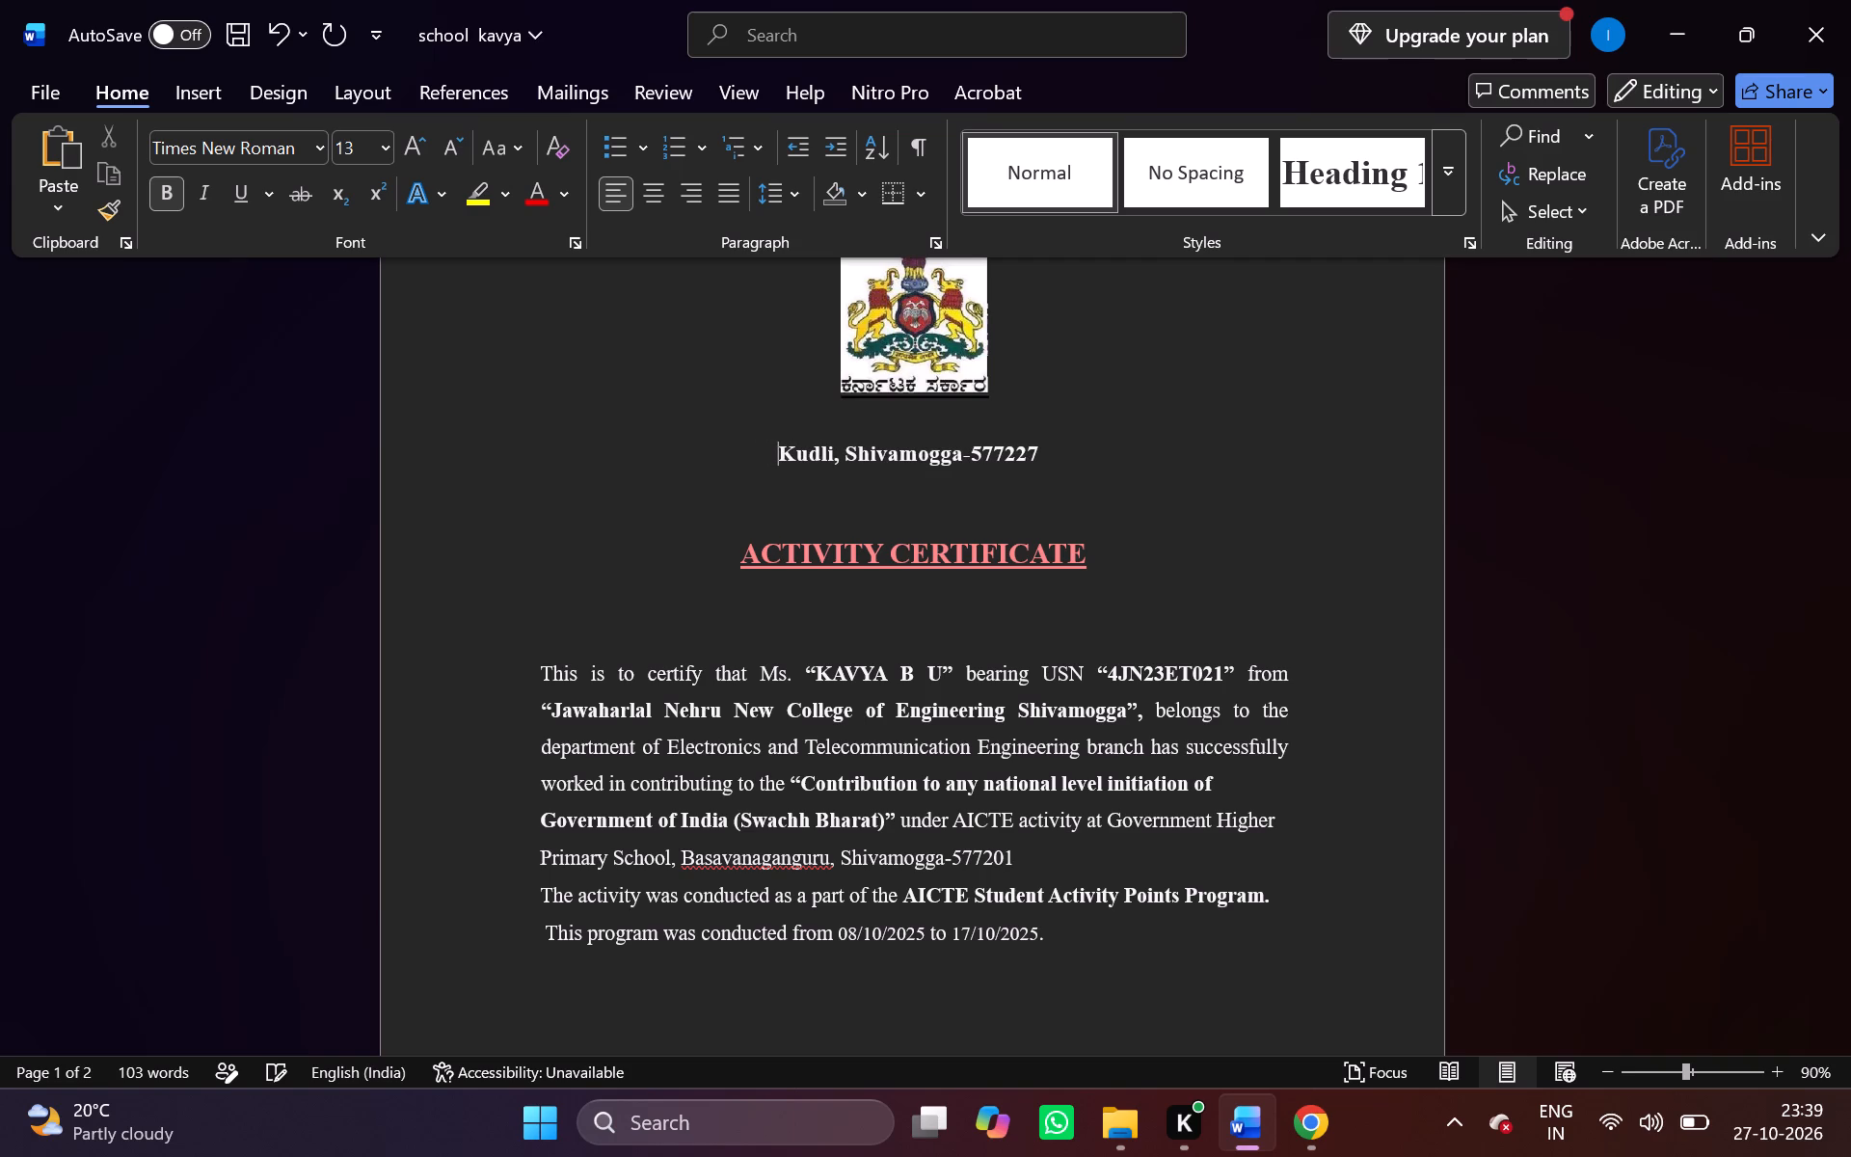
Examine at different magnifications how the Kudli address line lines up with the emblem and the ACTIVITY CERTIFICATE heading.
left_click(1352, 498)
scroll(1352, 498, "up", 2, "ctrl")
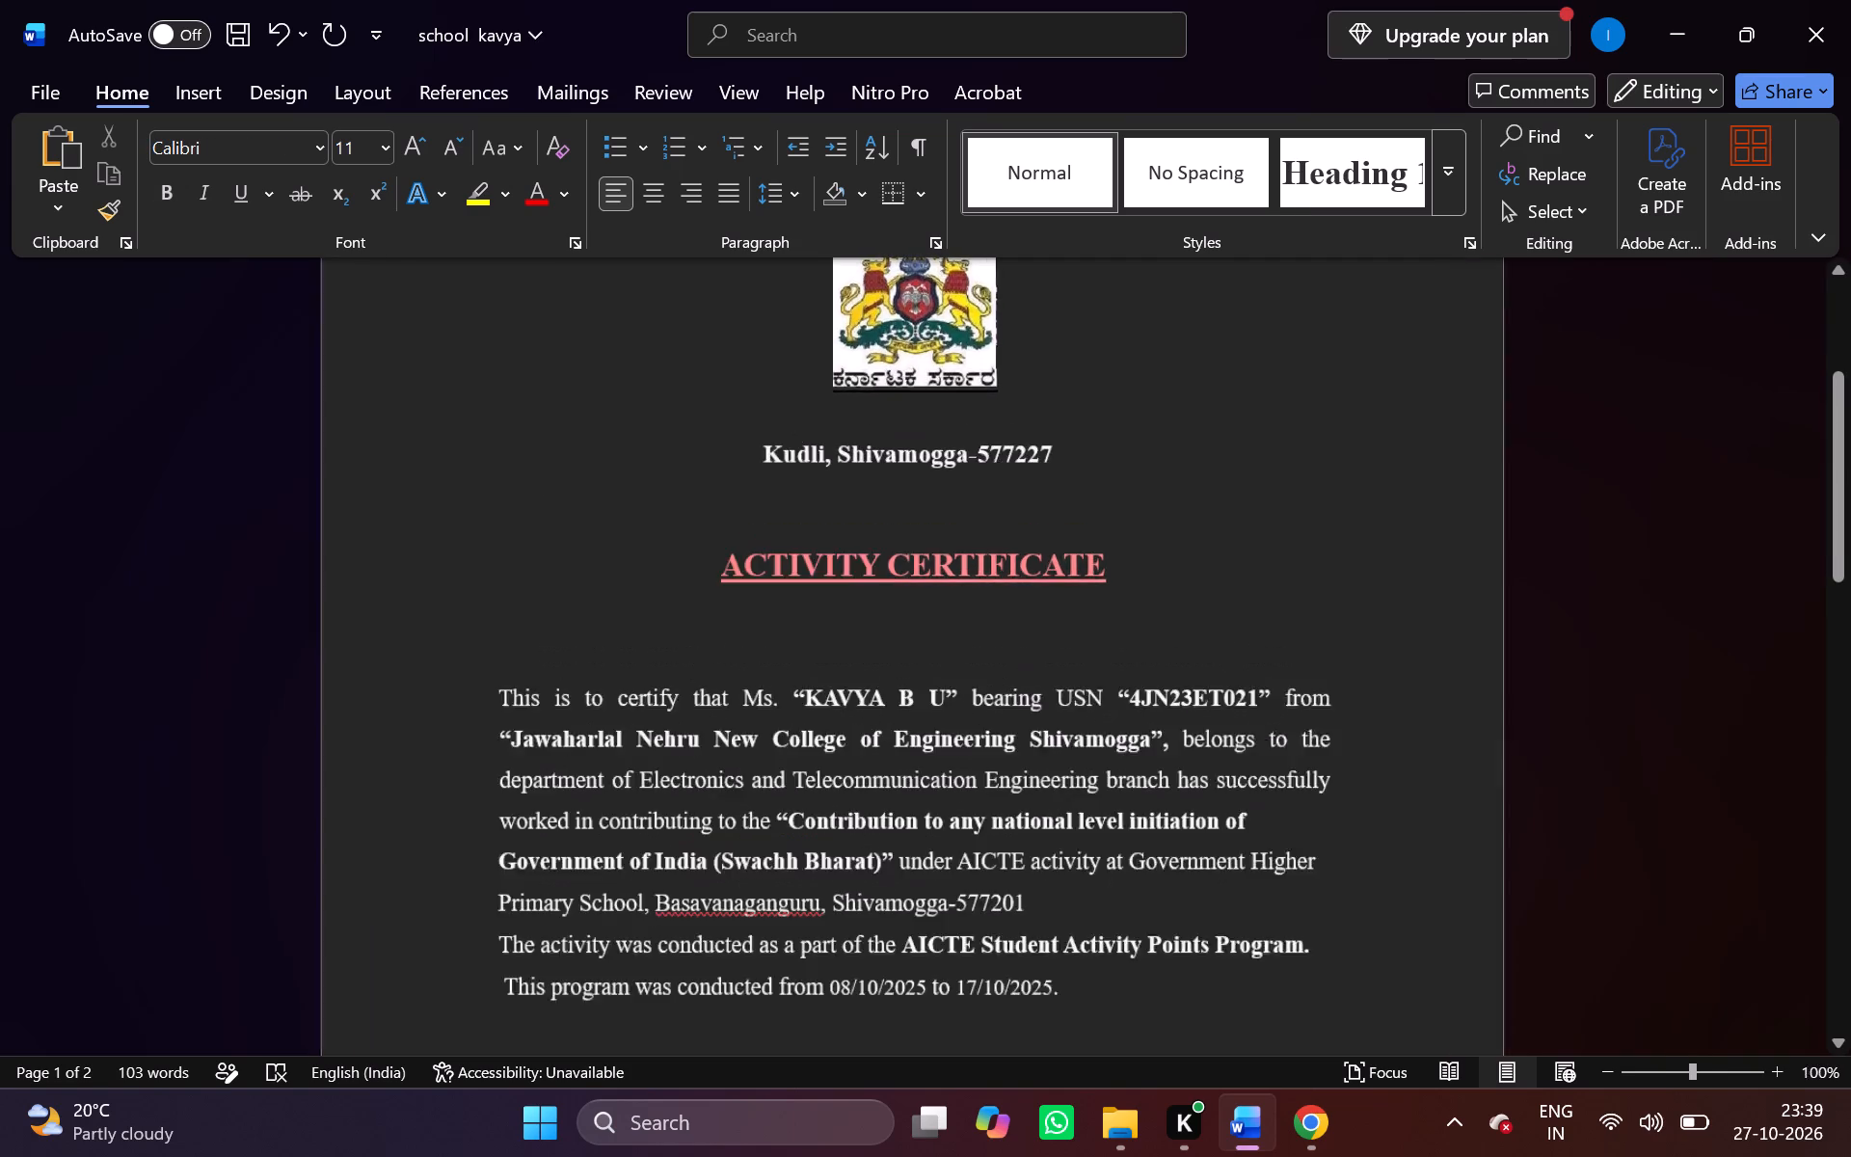
scroll(1352, 498, "up", 10, "ctrl")
scroll(1352, 498, "left", 3)
scroll(1352, 498, "right", 1)
scroll(1352, 498, "down", 10, "ctrl")
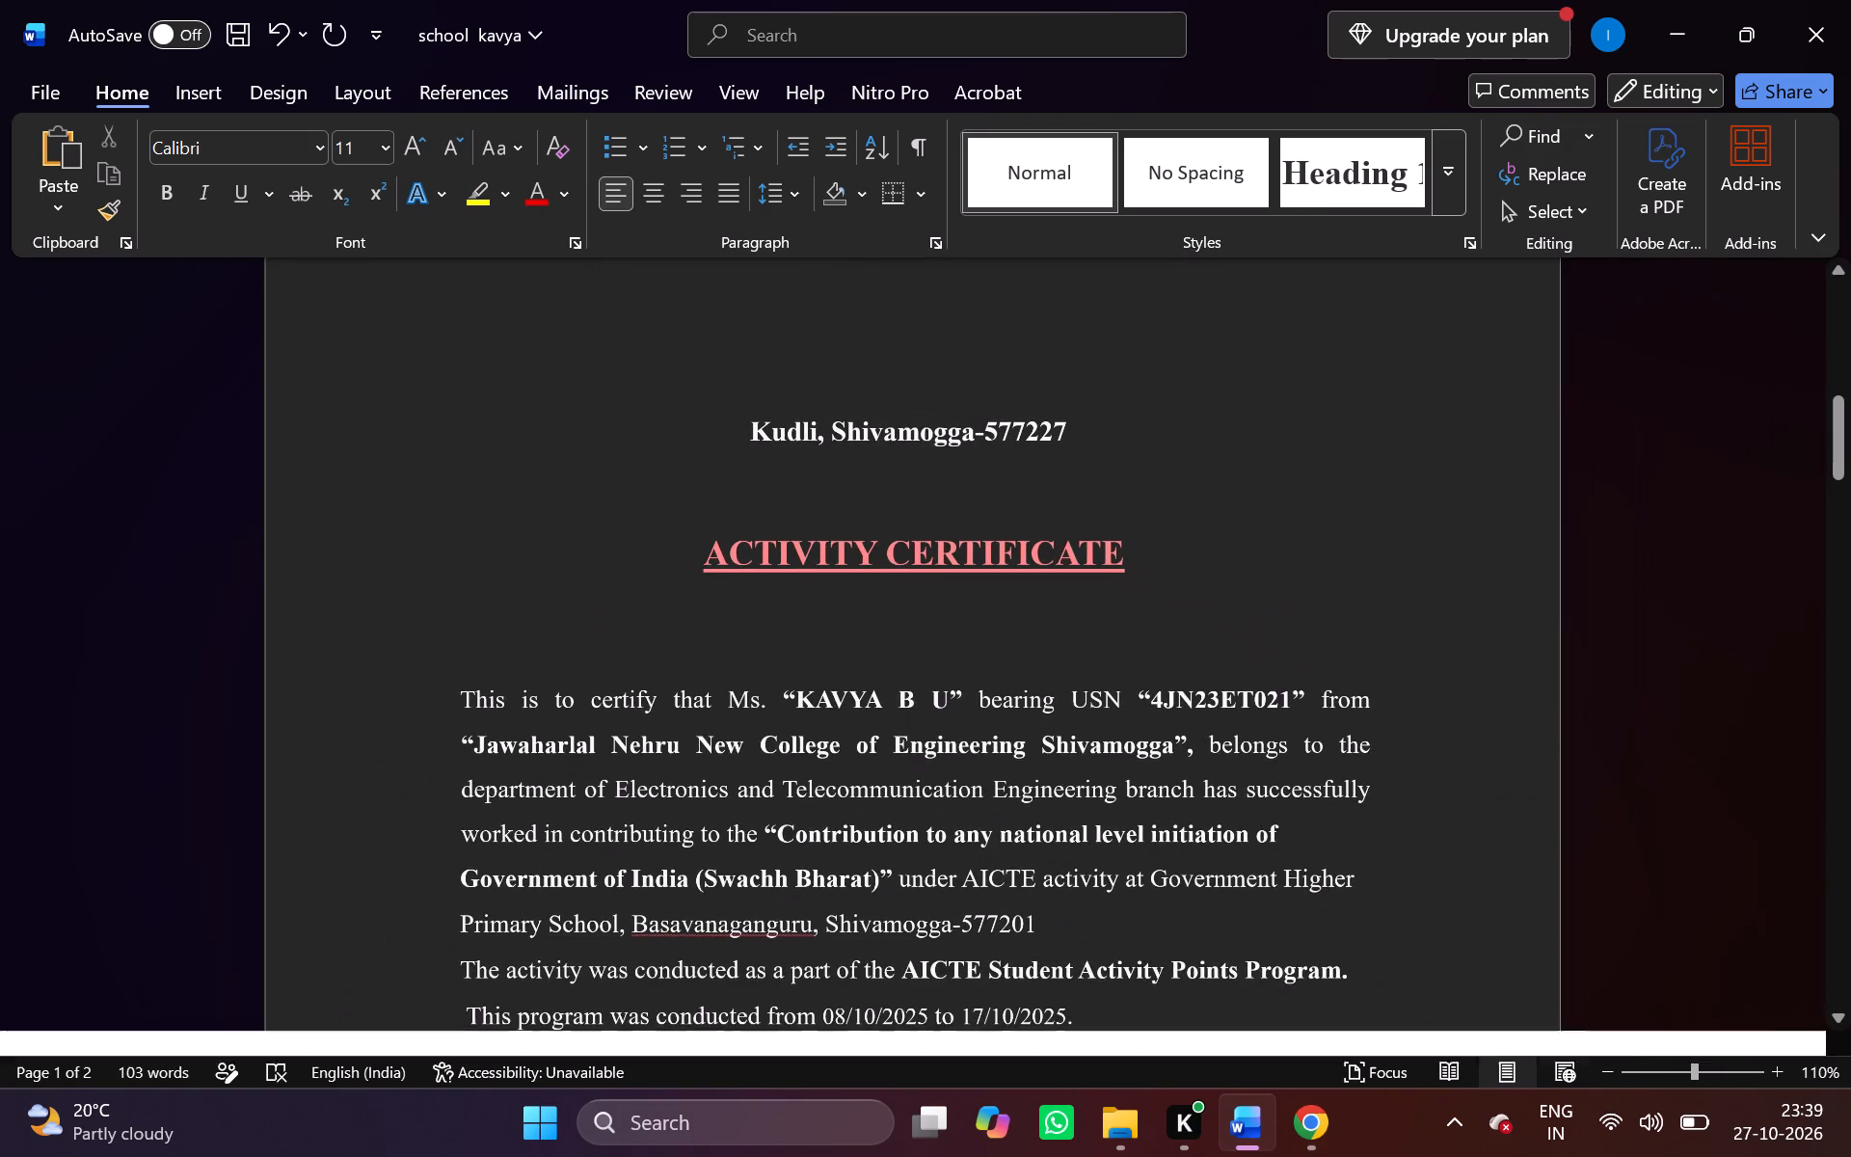
scroll(1352, 498, "up", 7, "ctrl")
scroll(1352, 498, "left", 1)
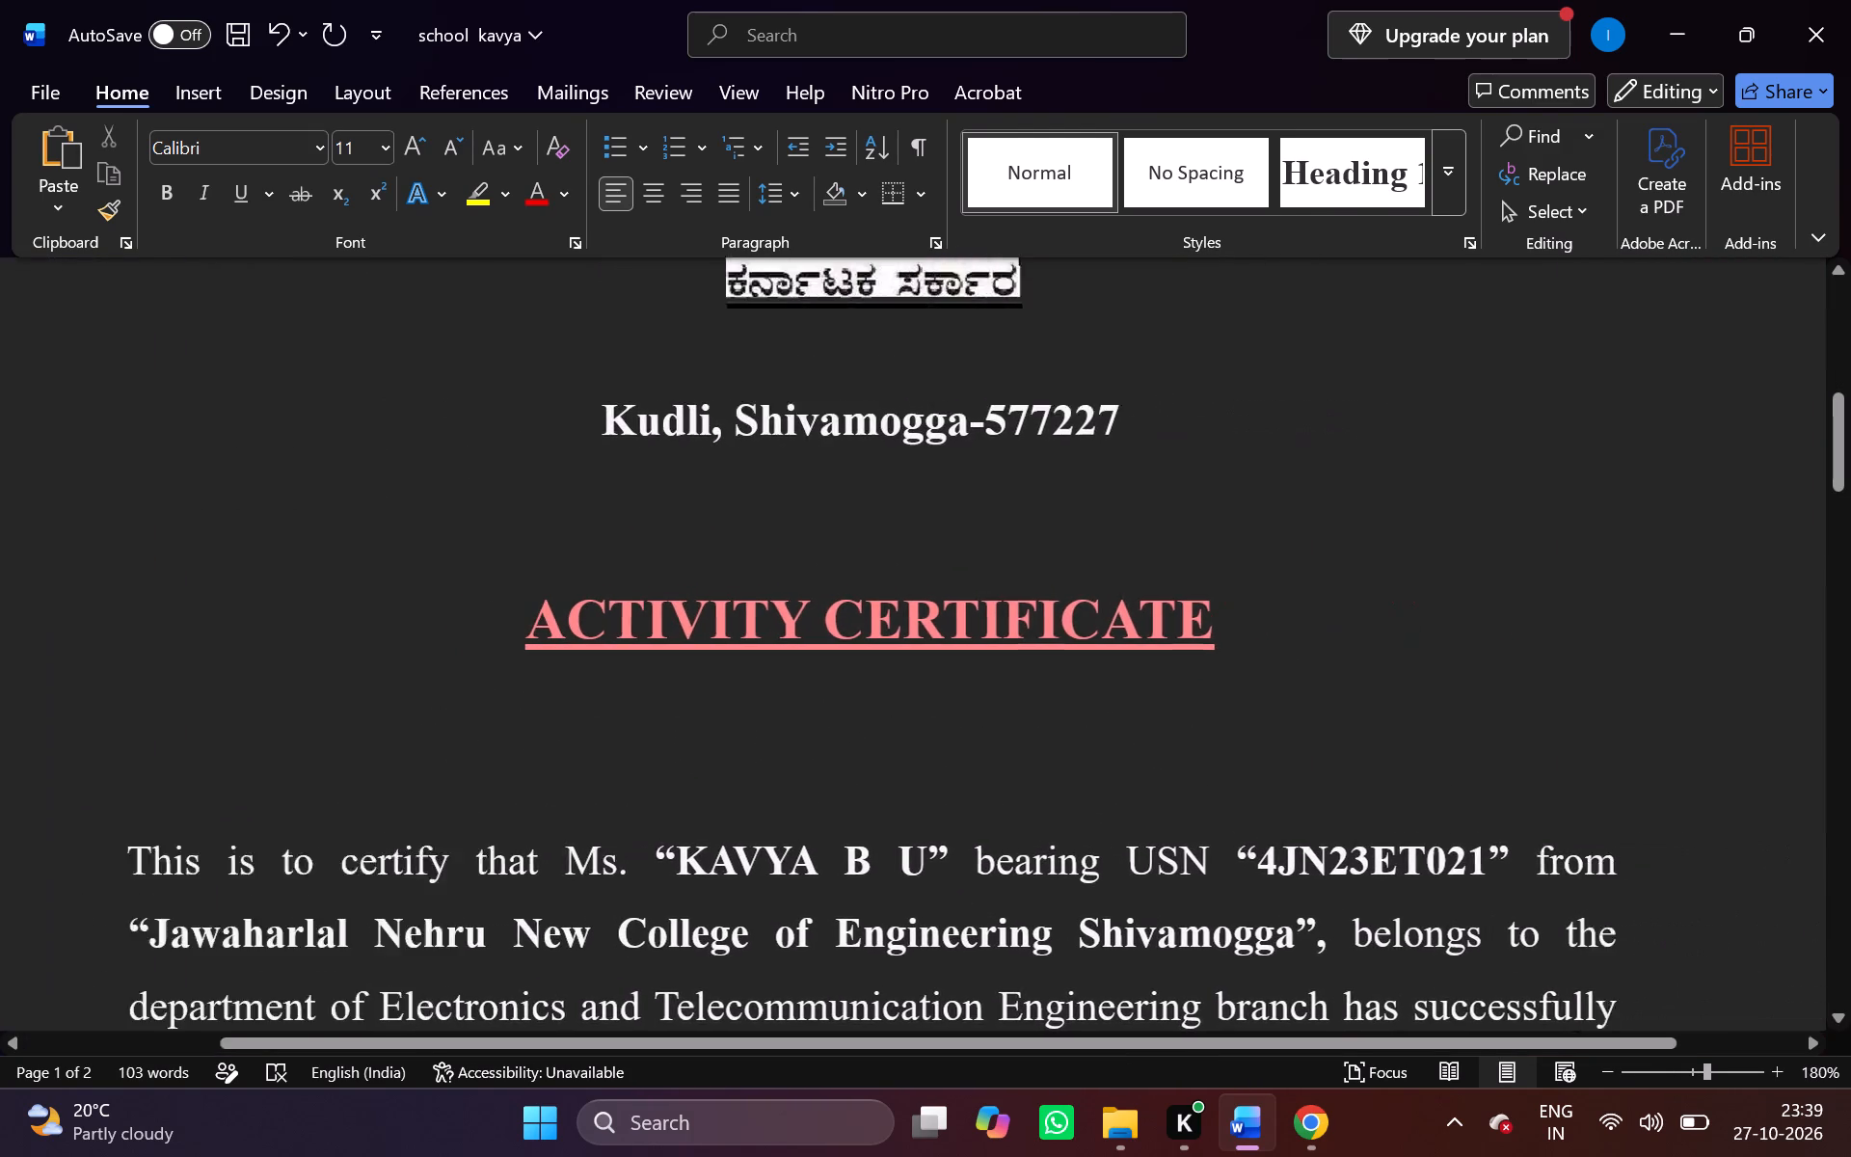
scroll(1352, 498, "left", 1)
scroll(1352, 498, "down", 2, "ctrl")
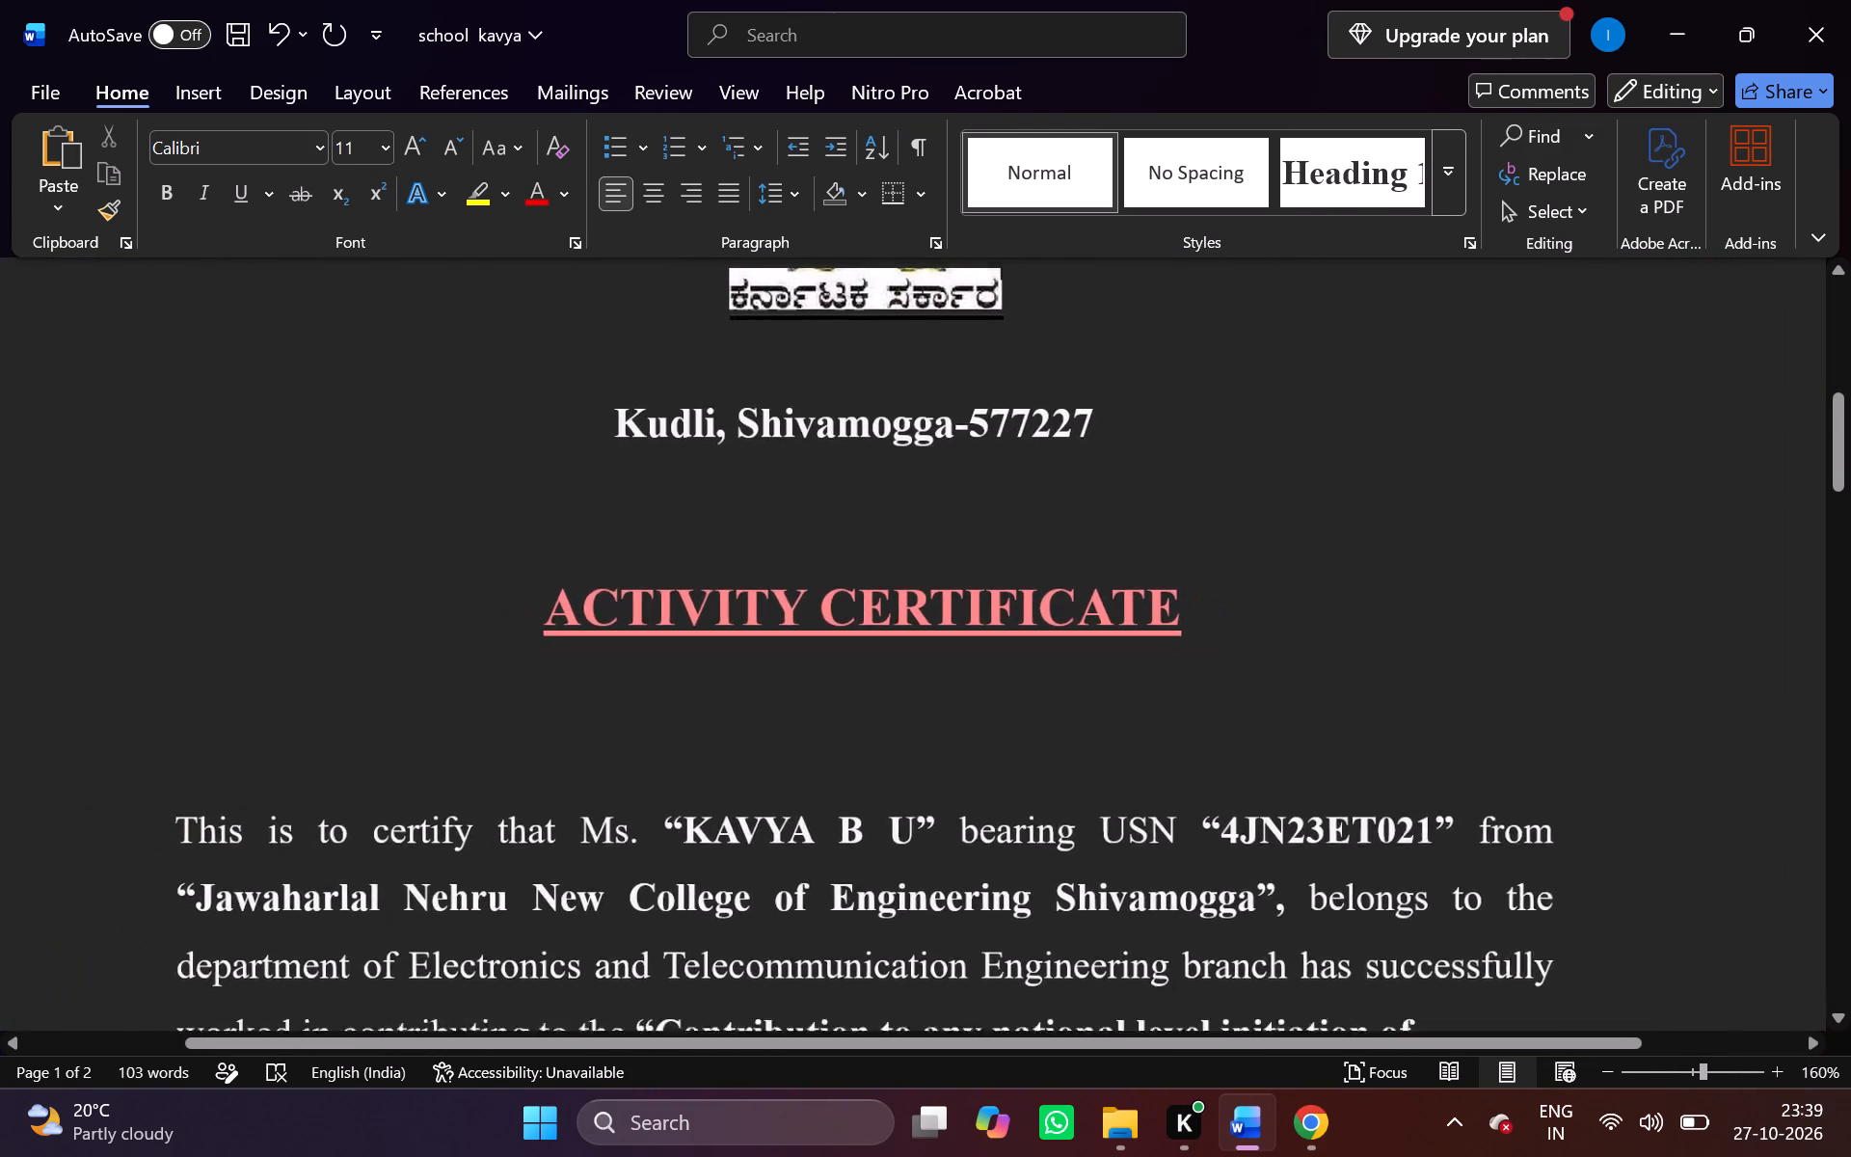
scroll(1352, 498, "down", 3, "ctrl")
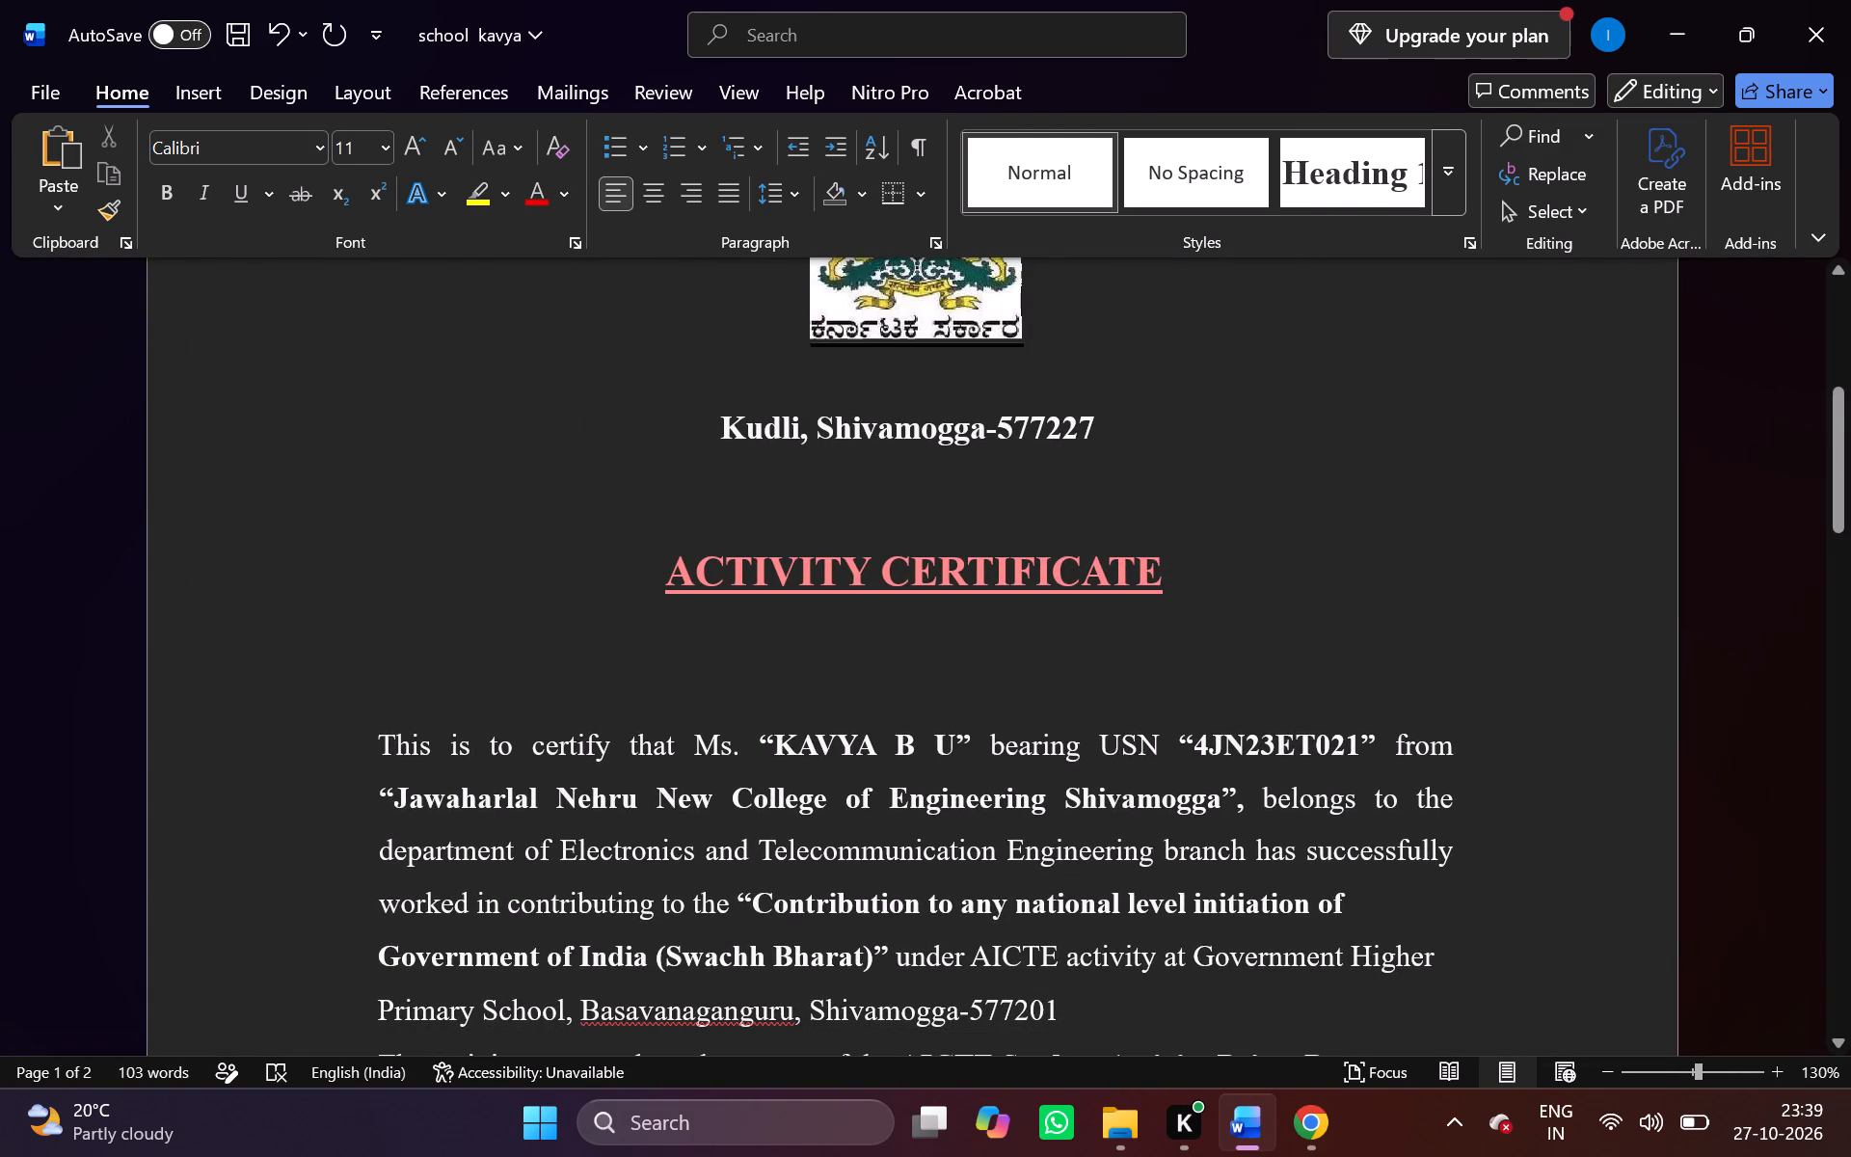
Fine-tune the leading spaces of the Kudli address line one at a time to center it above the ACTIVITY CERTIFICATE heading.
left_click(714, 436)
key("space")
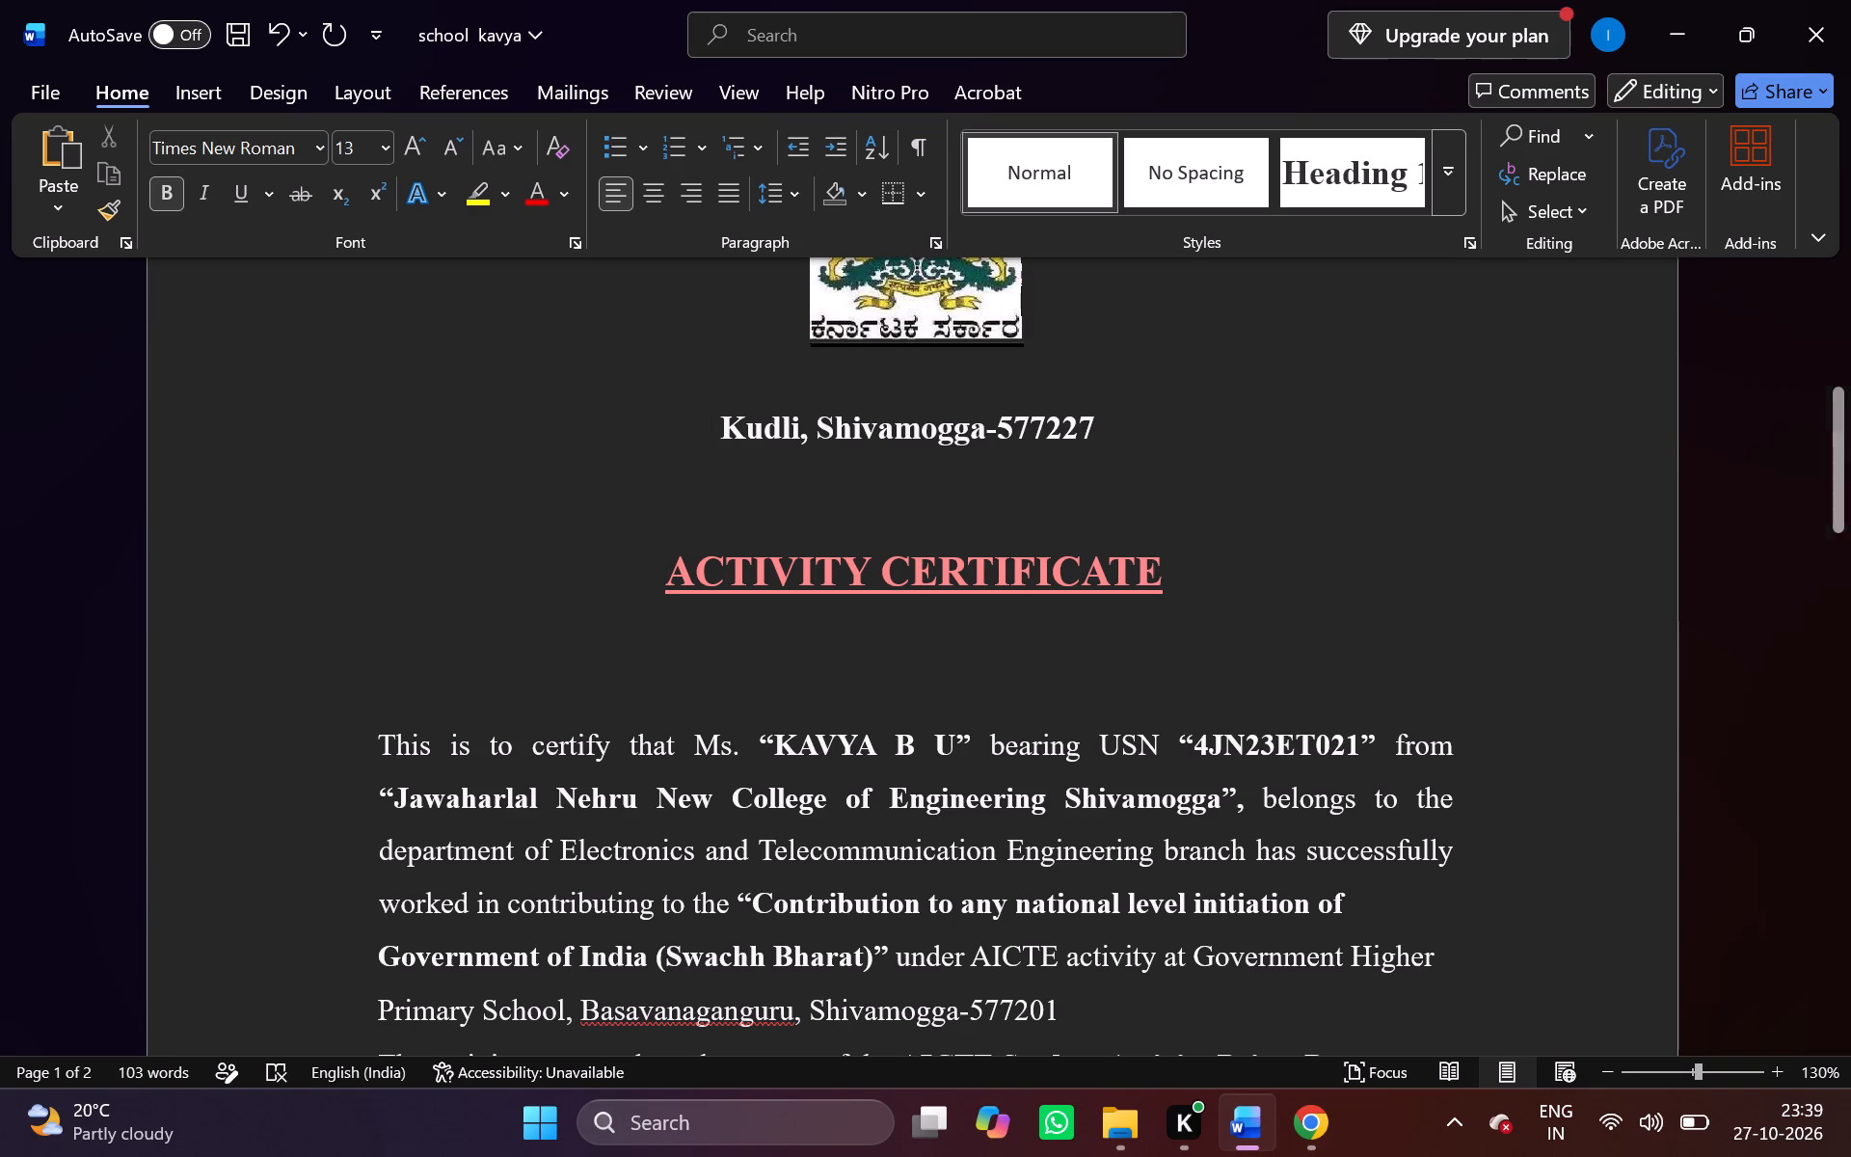
key("space")
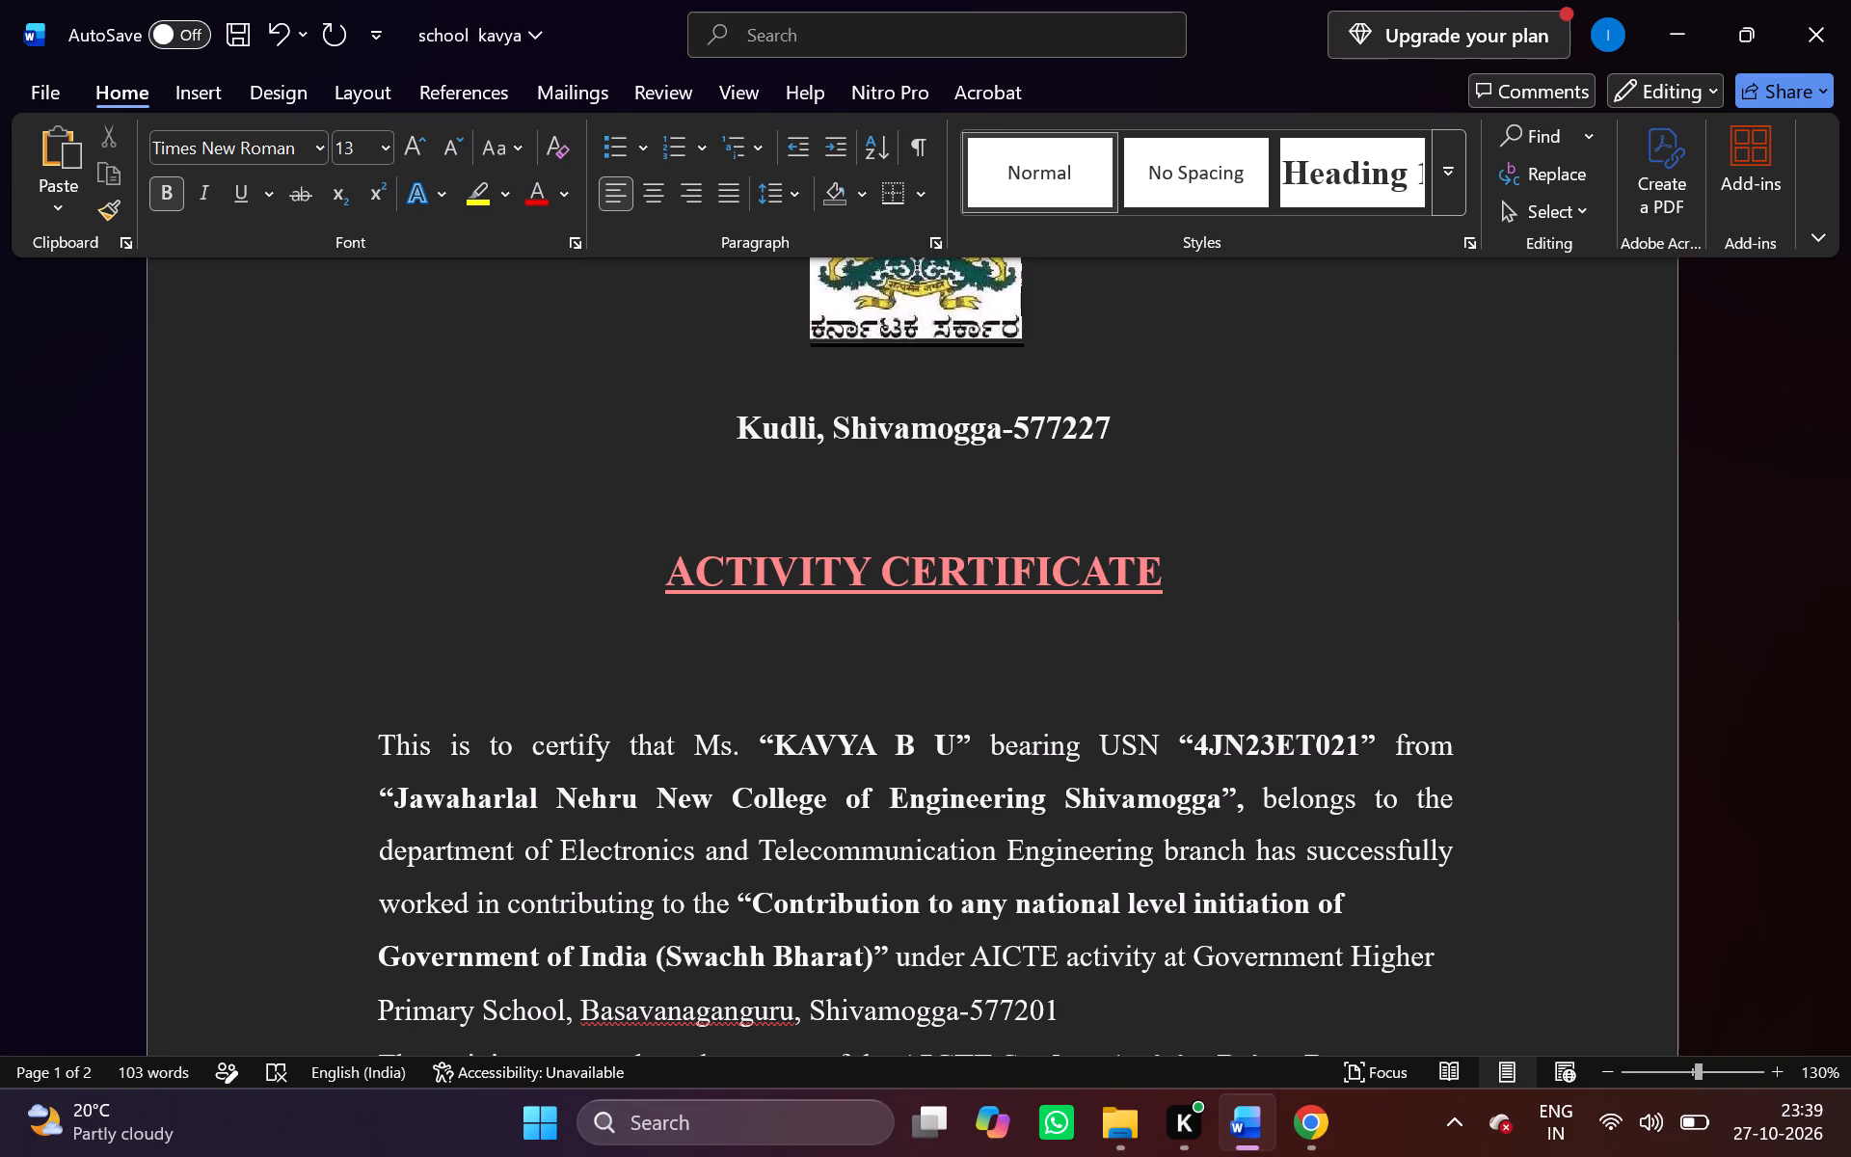
key("BackSpace")
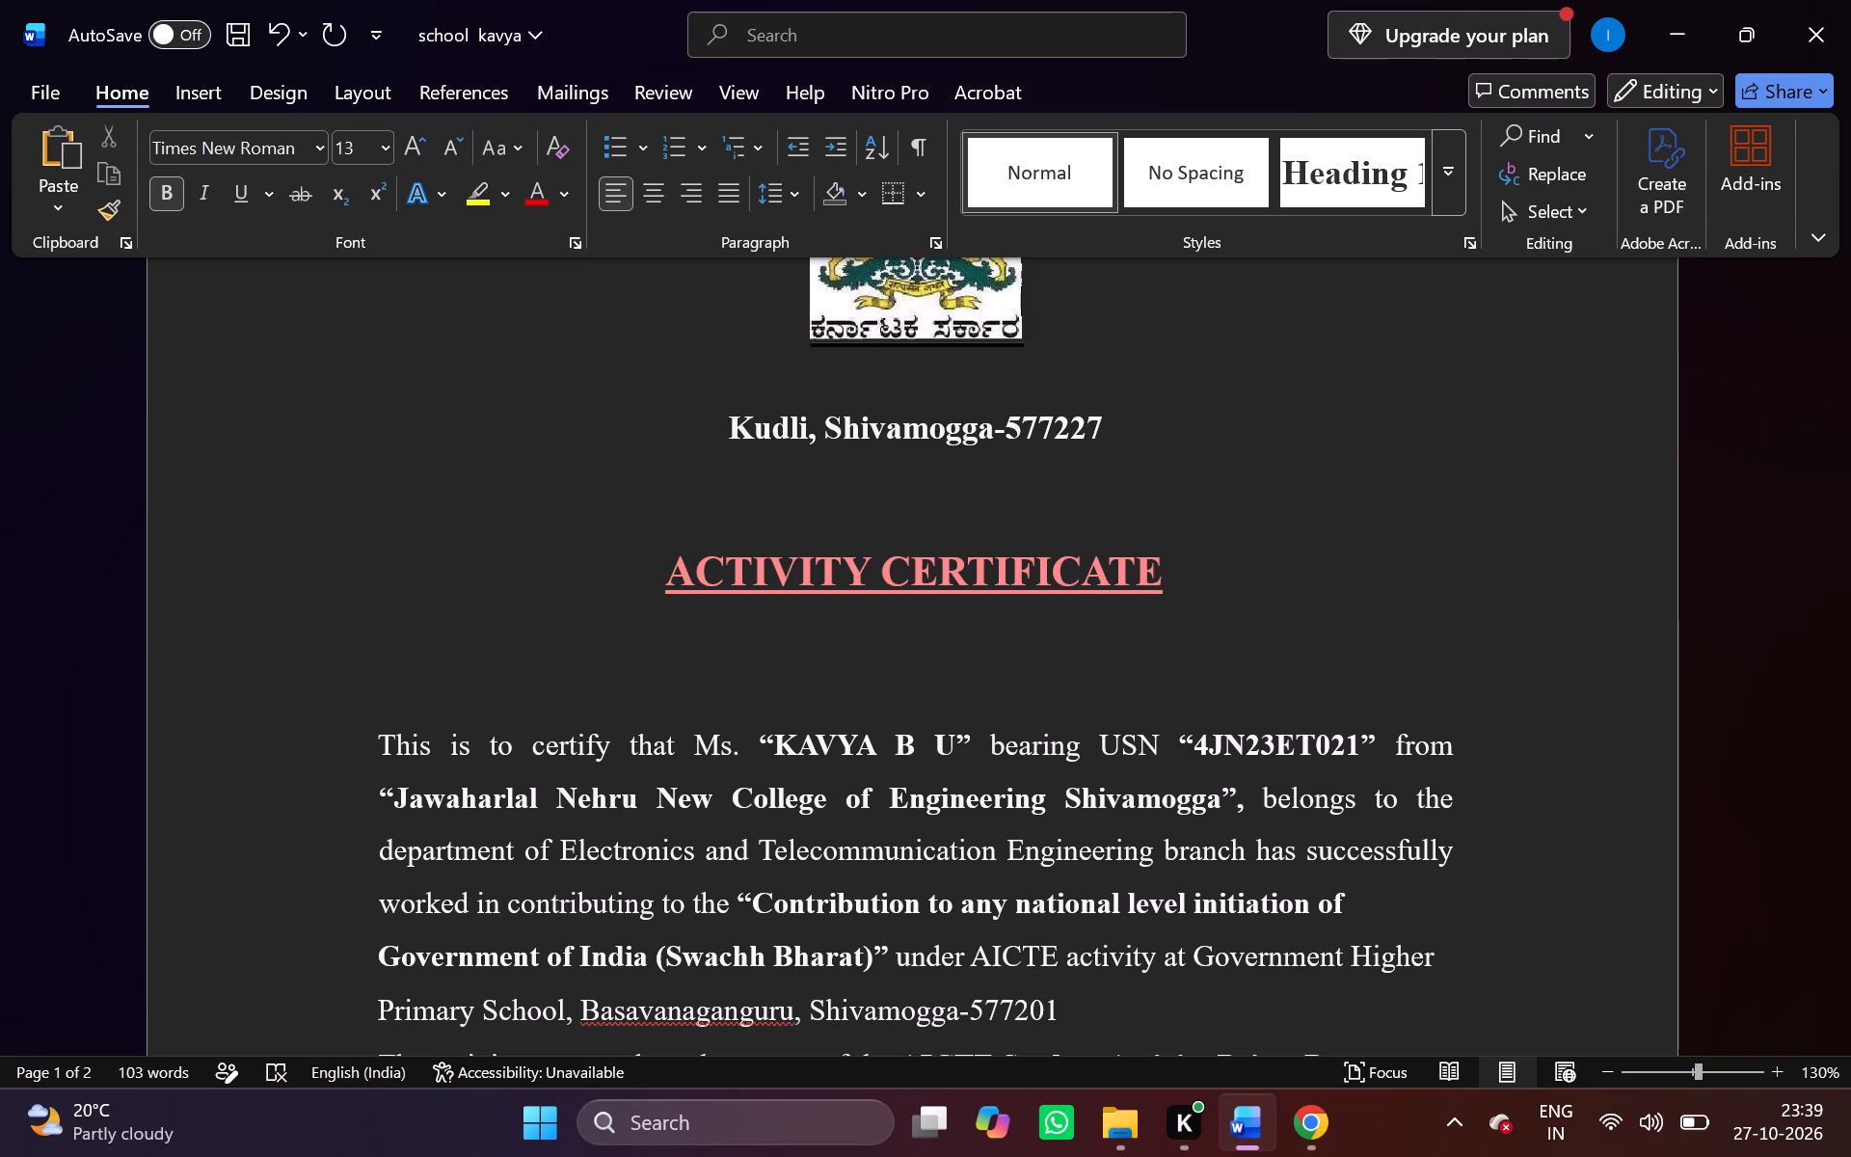
key("space")
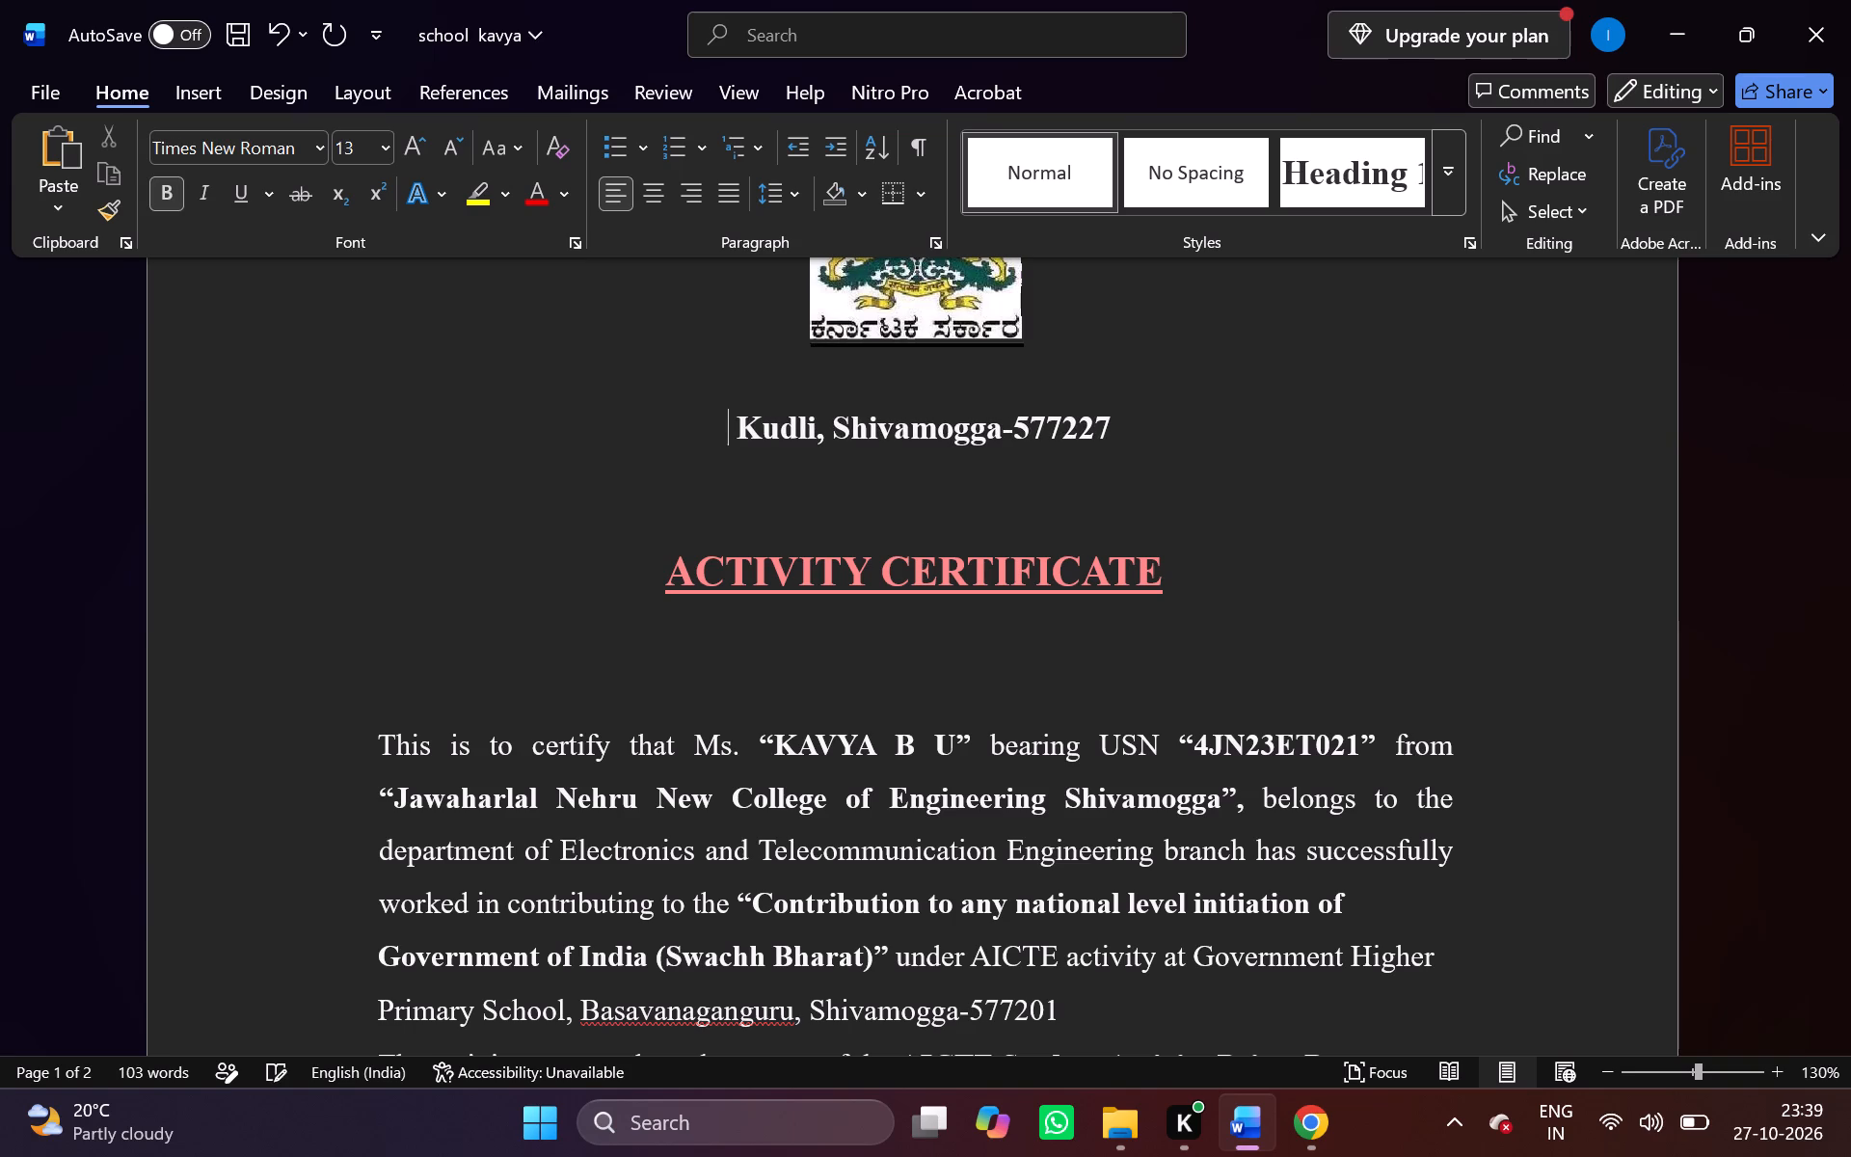
scroll(714, 436, "down", 3, "ctrl")
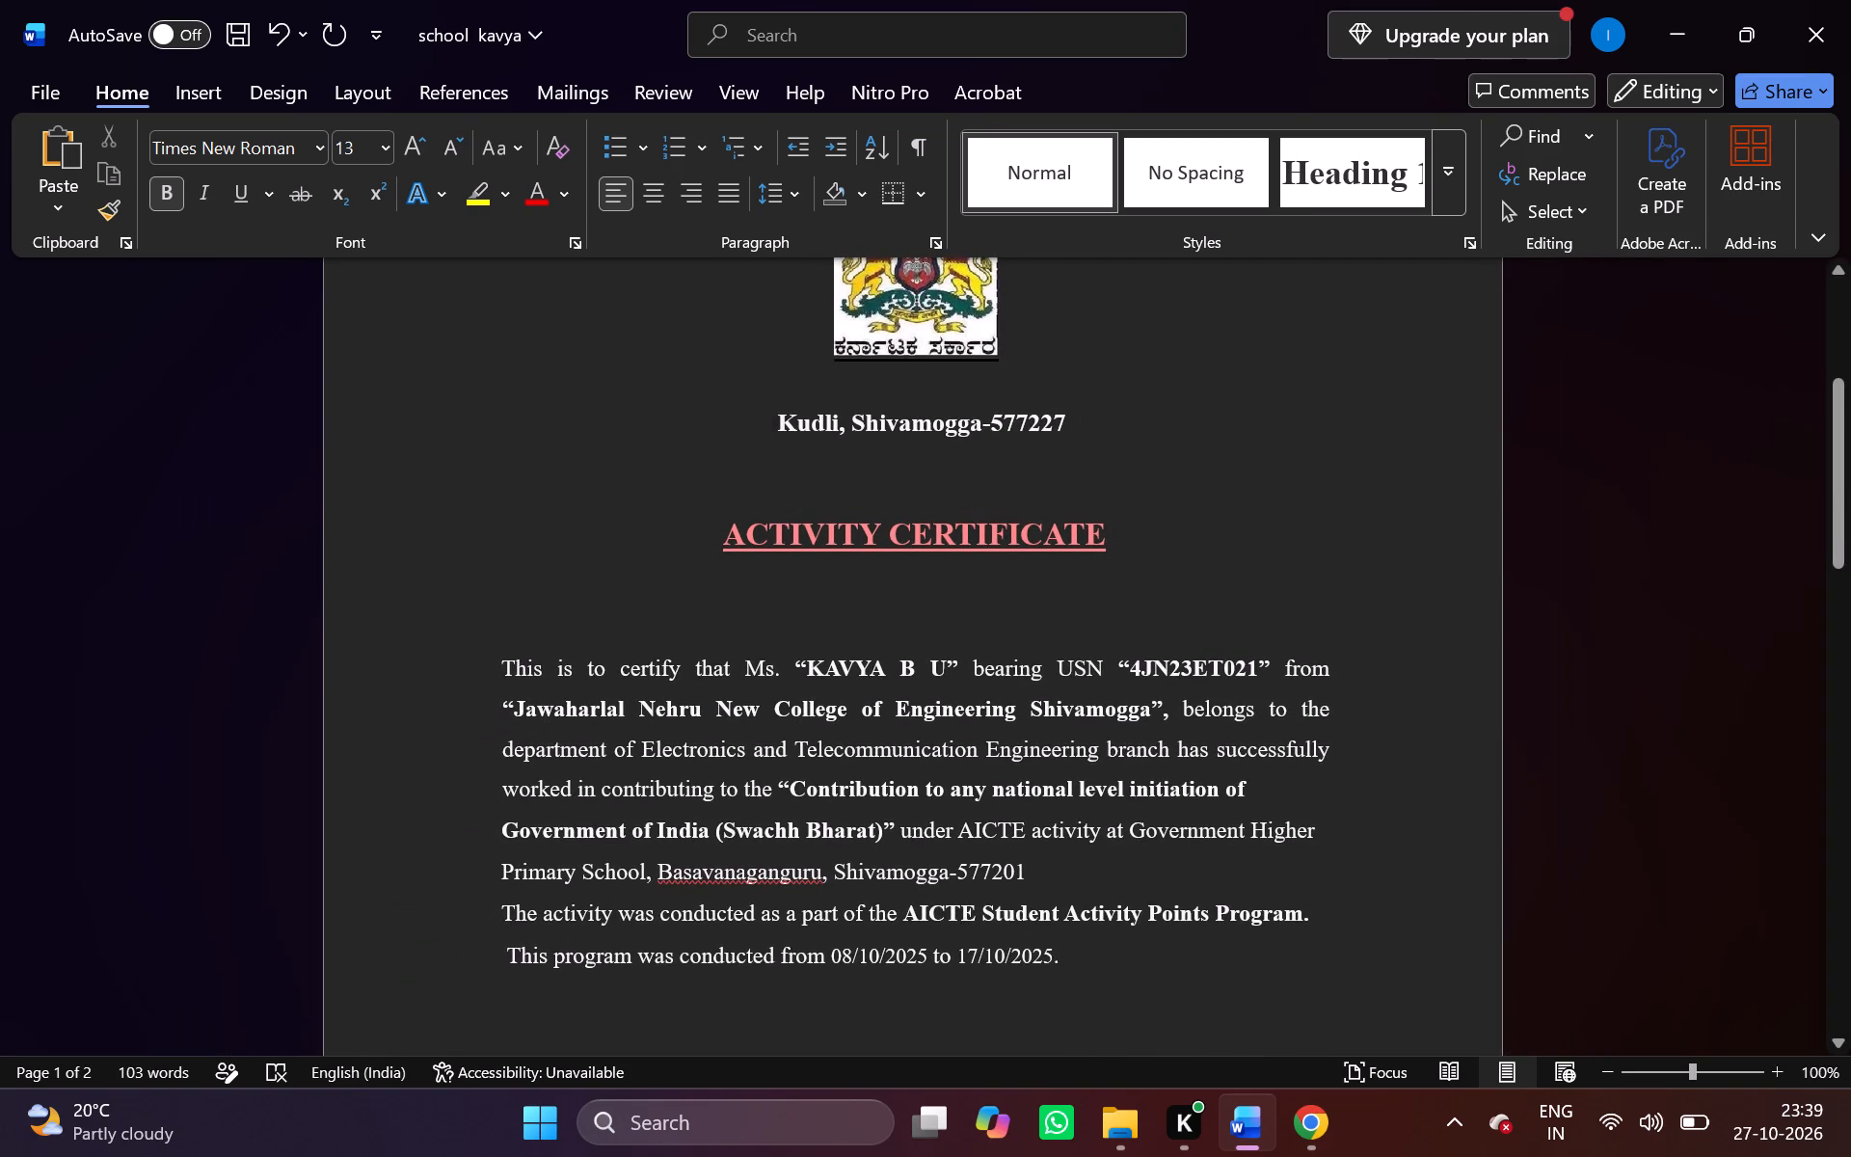
key("BackSpace")
left_click(726, 538)
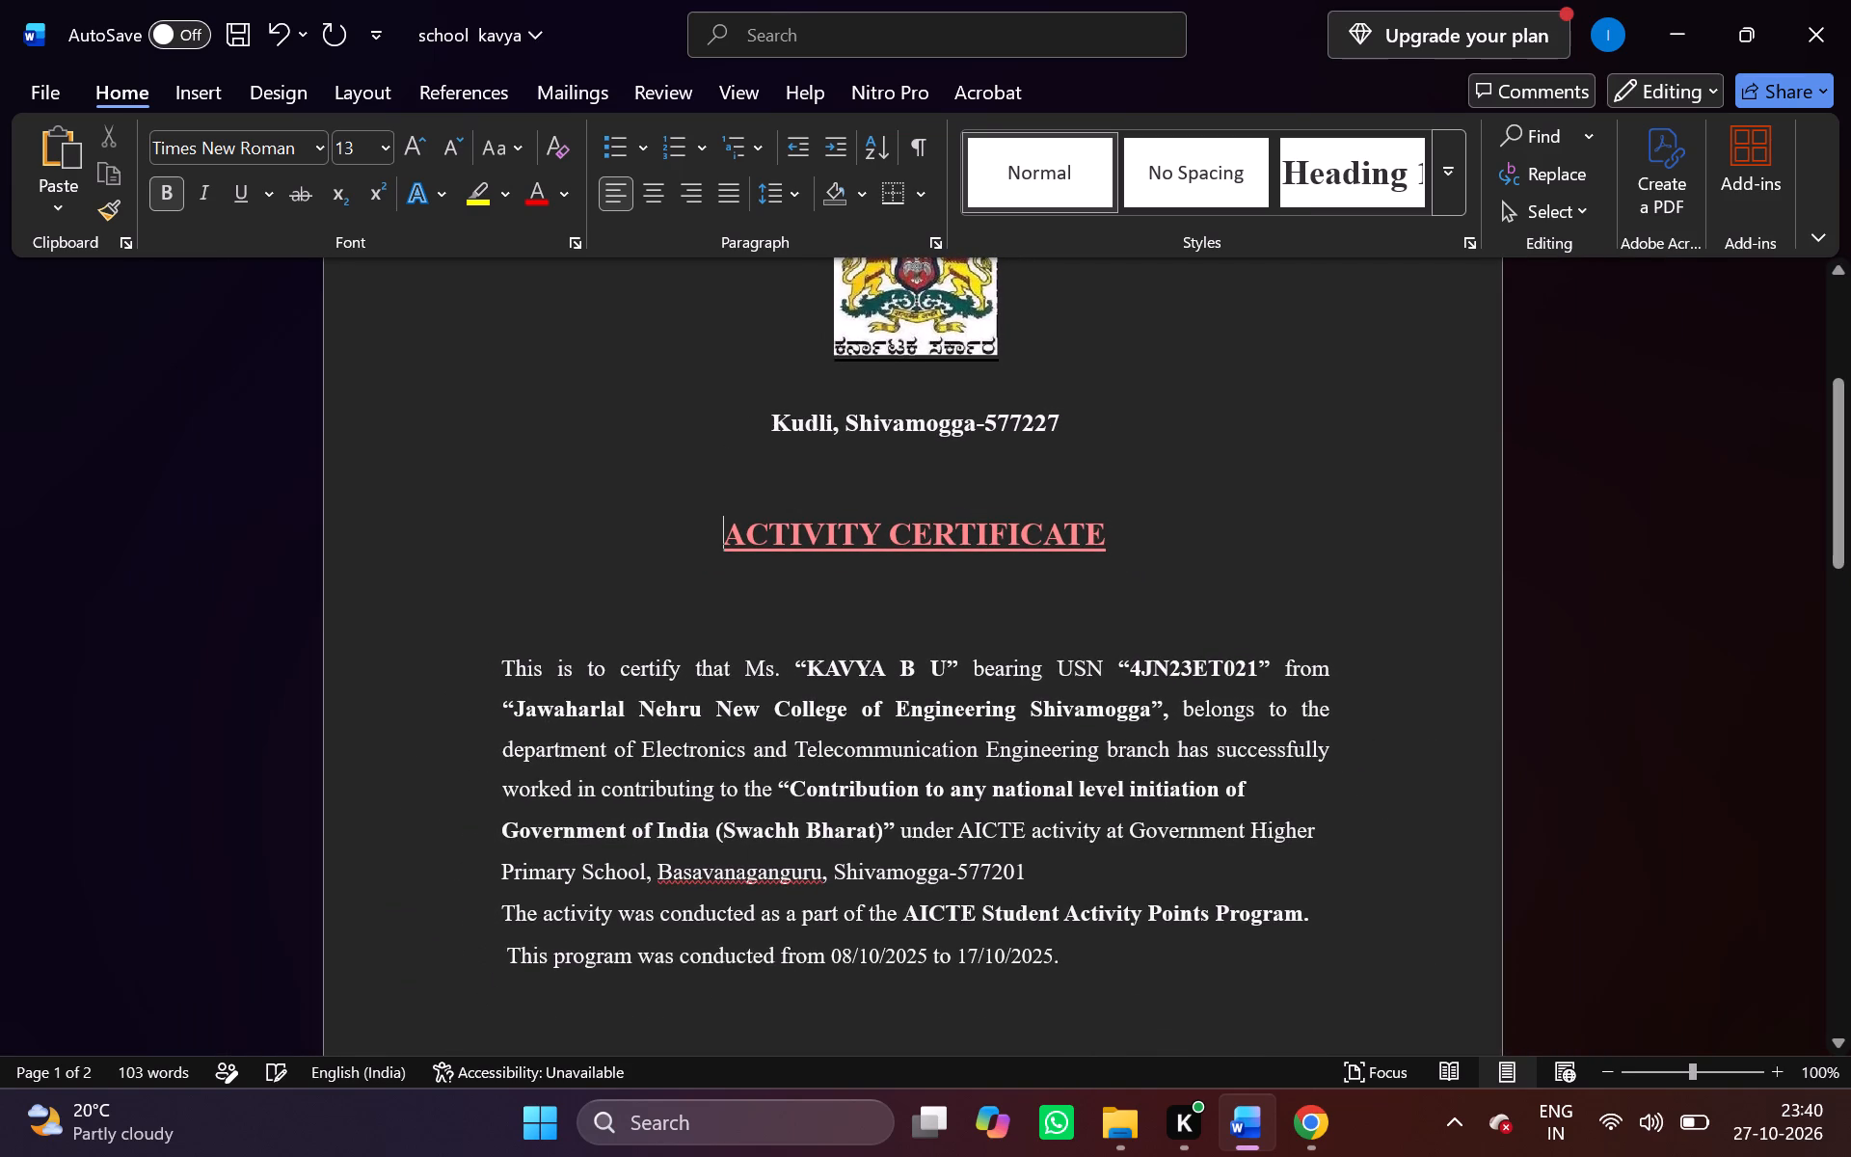
left_click(754, 417)
key("BackSpace")
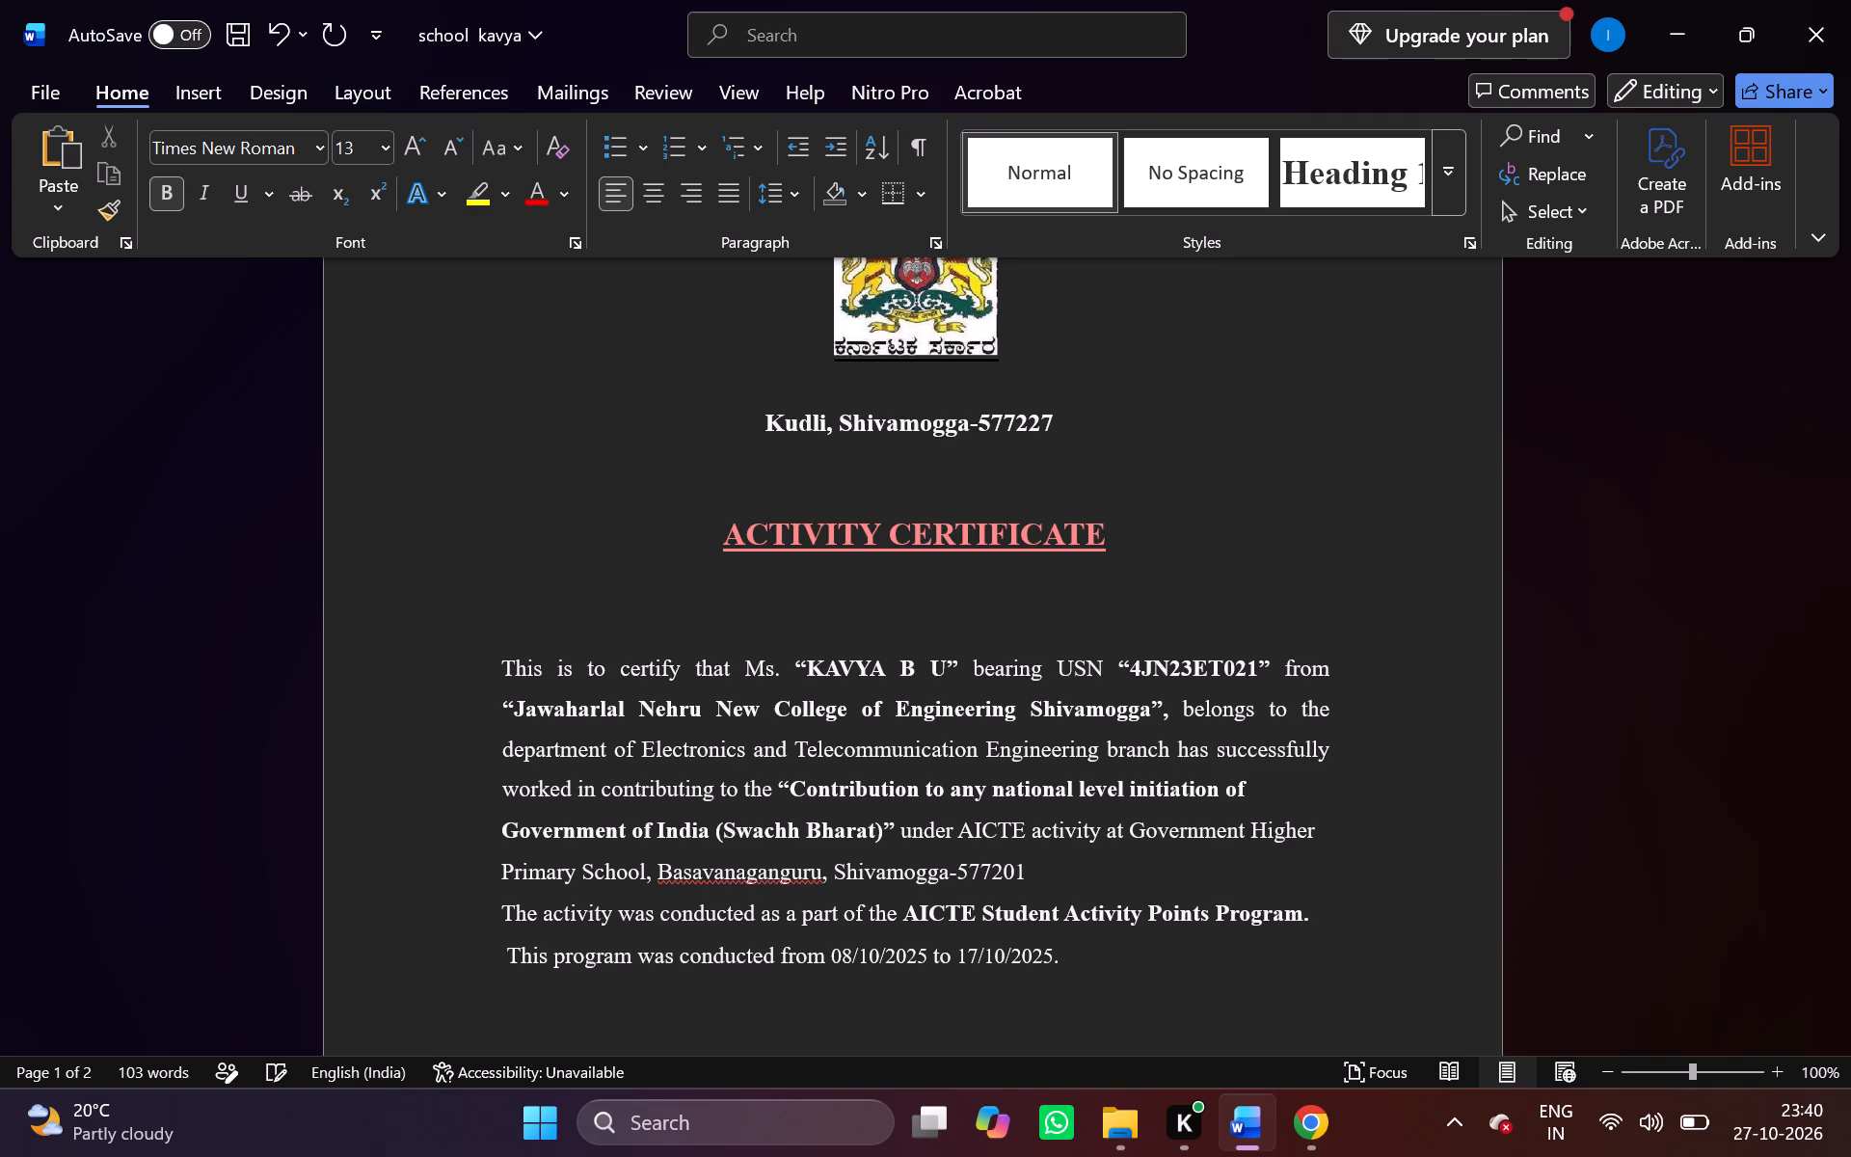
Change the title before the student's name in the certificate's opening sentence to Mr.
left_click(1332, 510)
scroll(1332, 510, "down", 5, "ctrl")
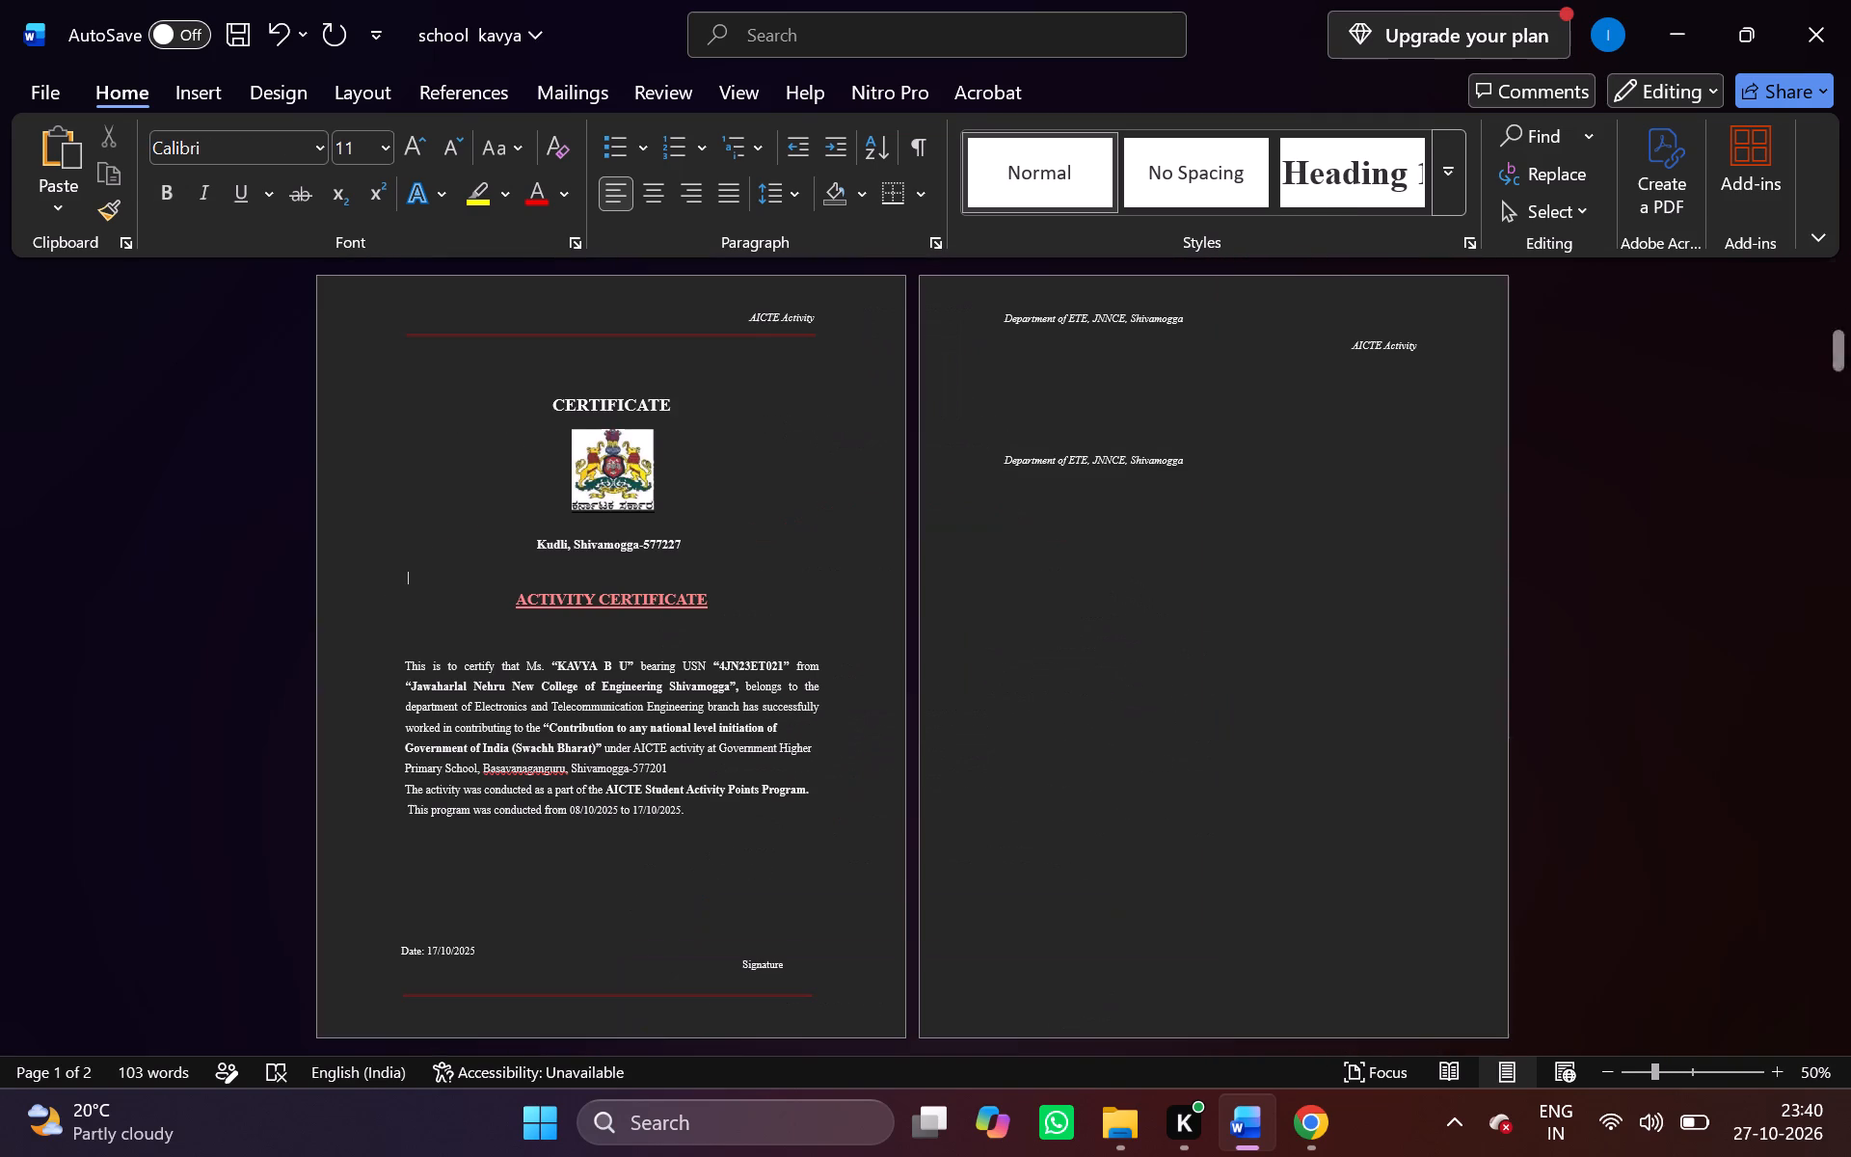
scroll(811, 725, "up", 5, "ctrl")
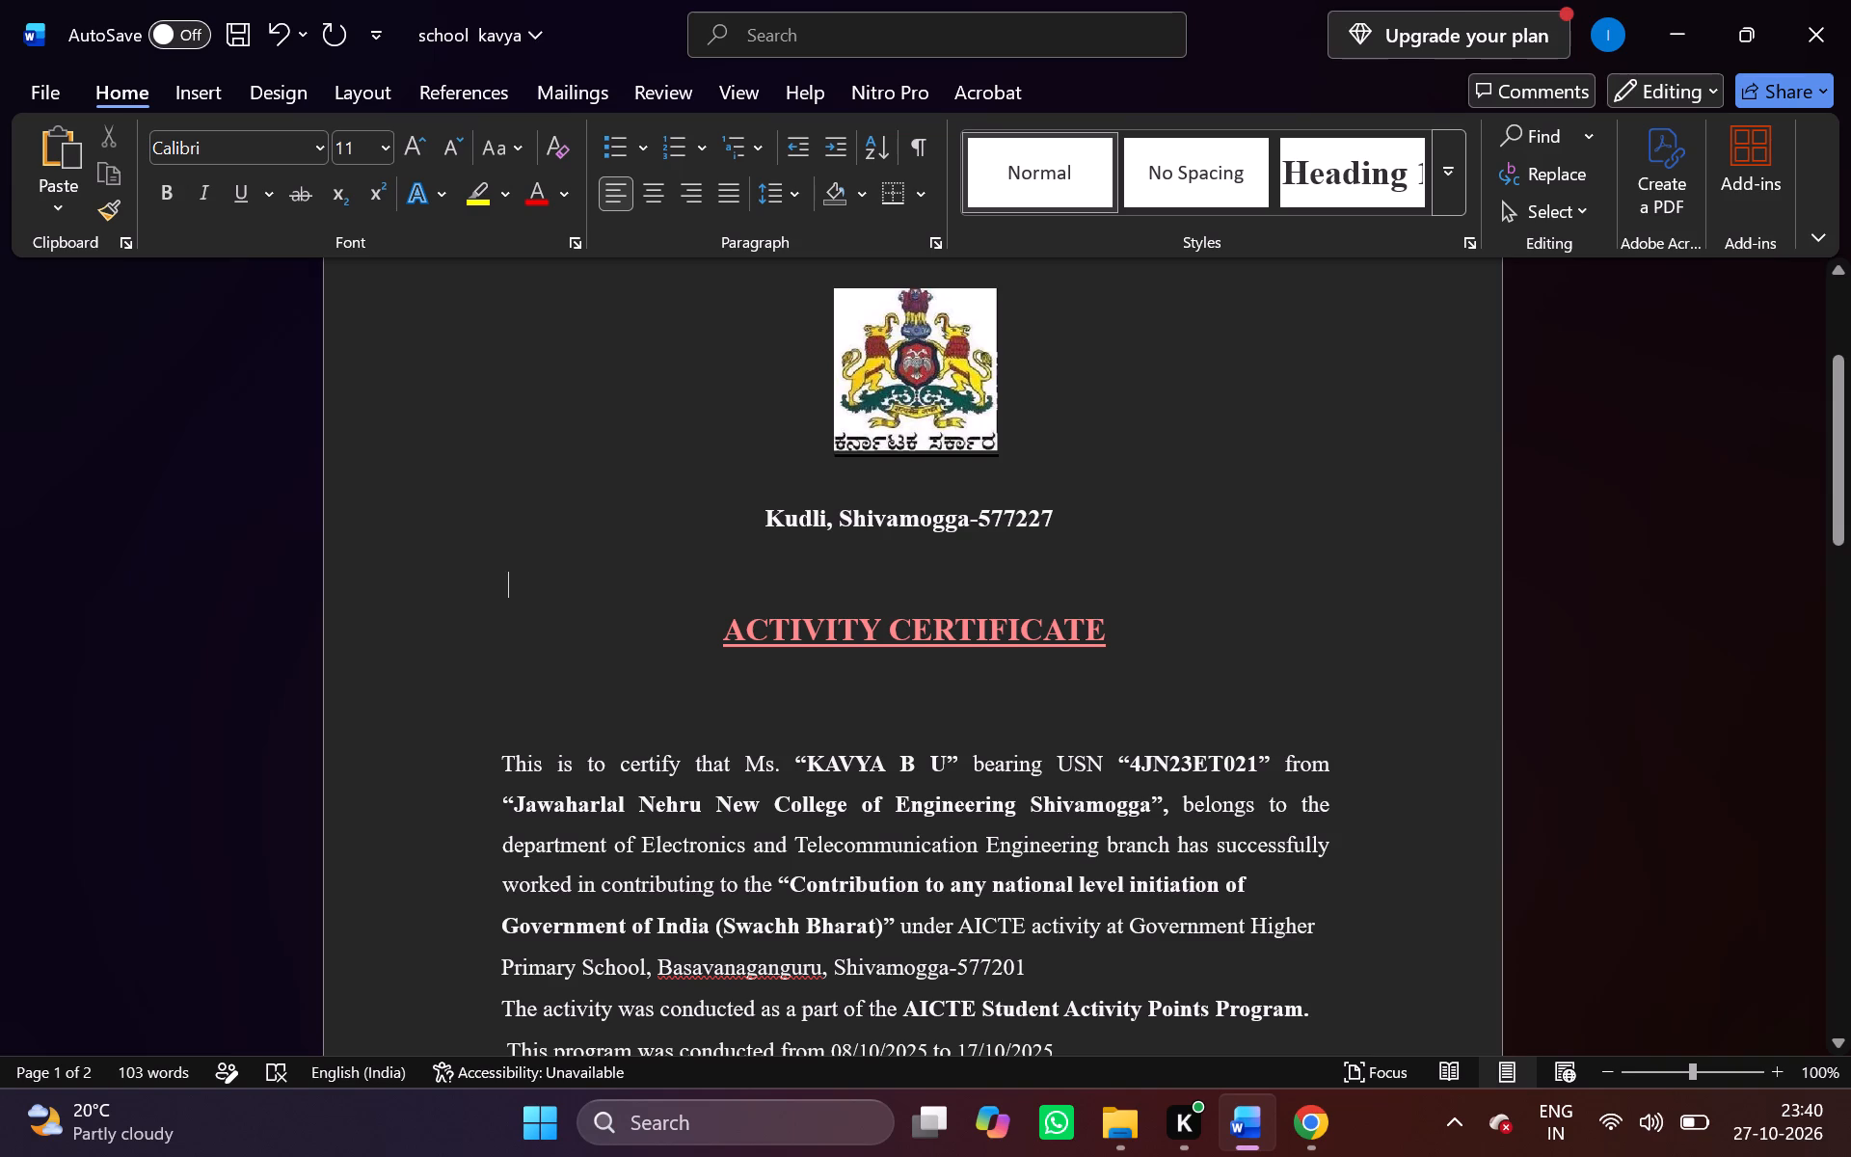
left_click(773, 766)
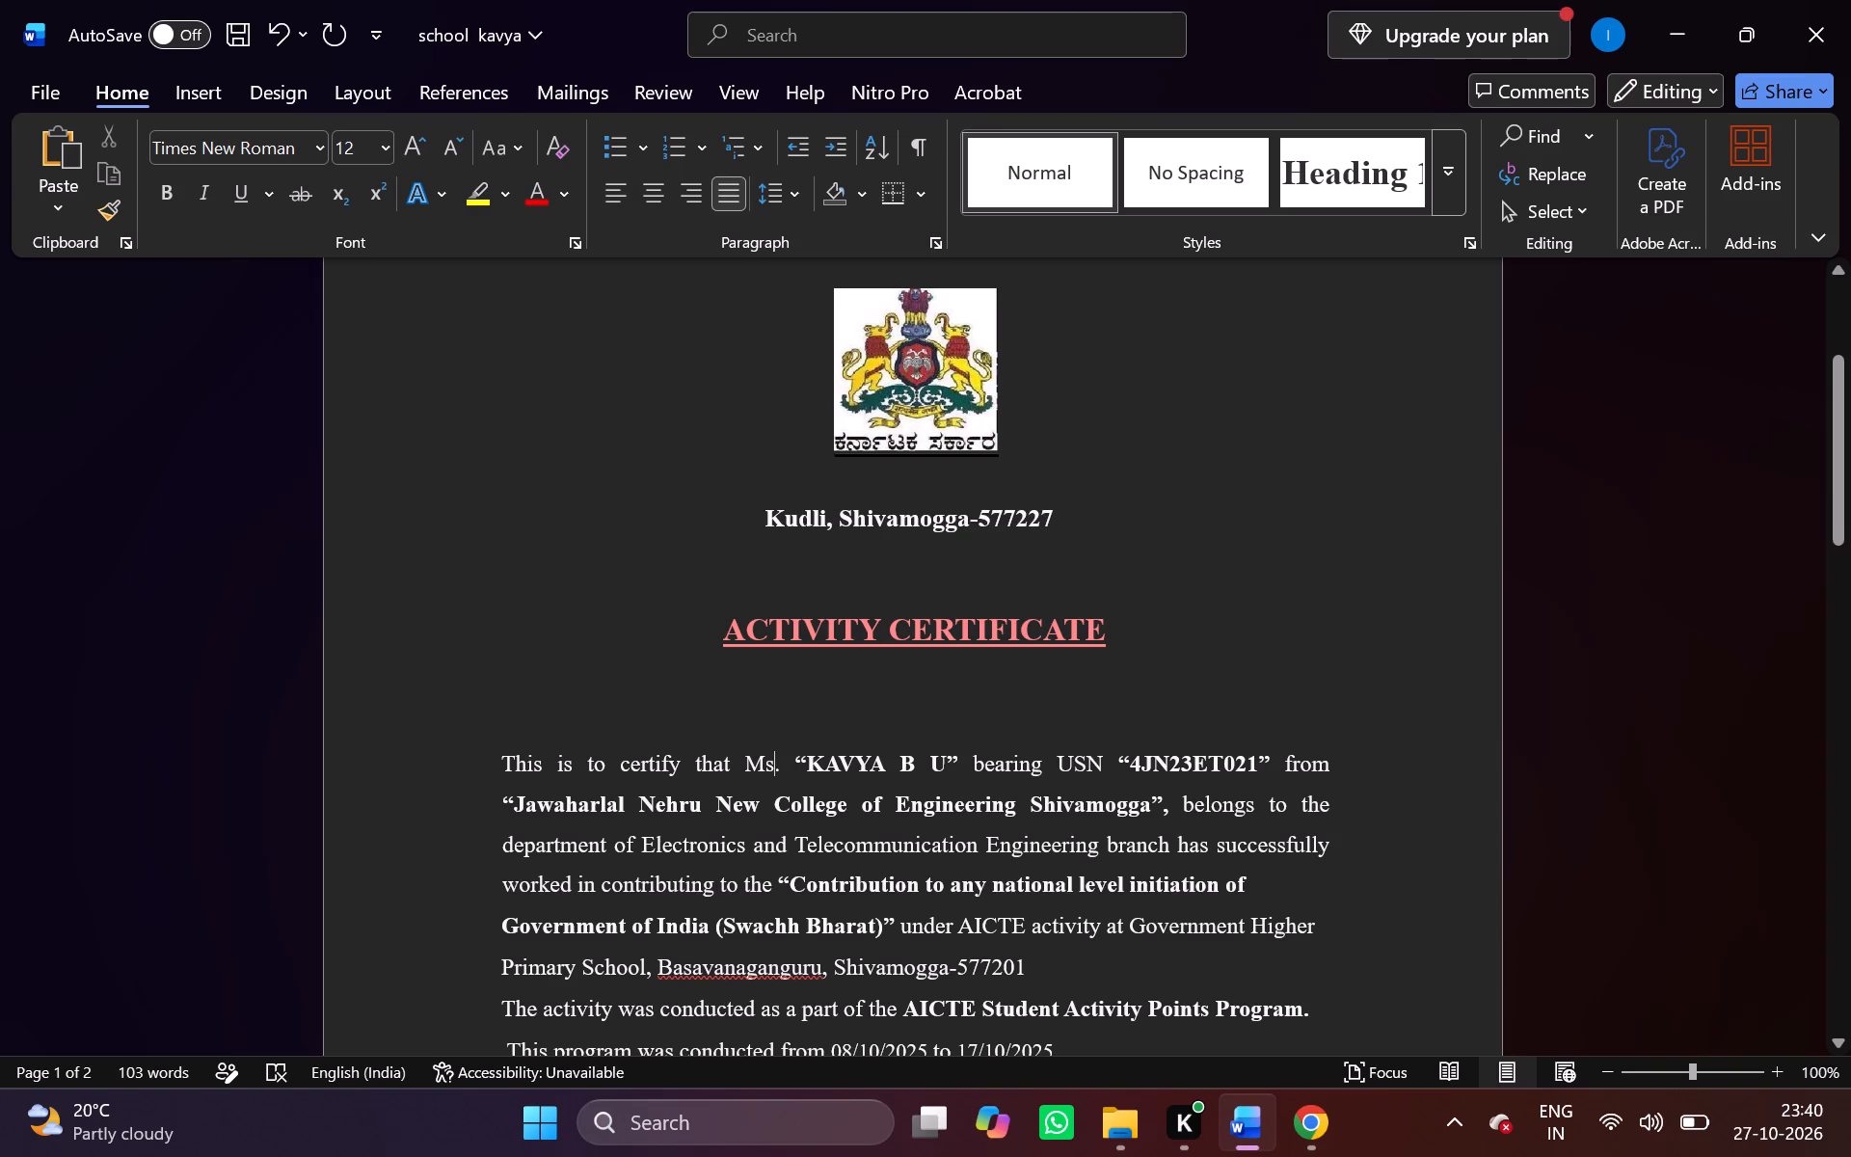
key("BackSpace")
key("r")
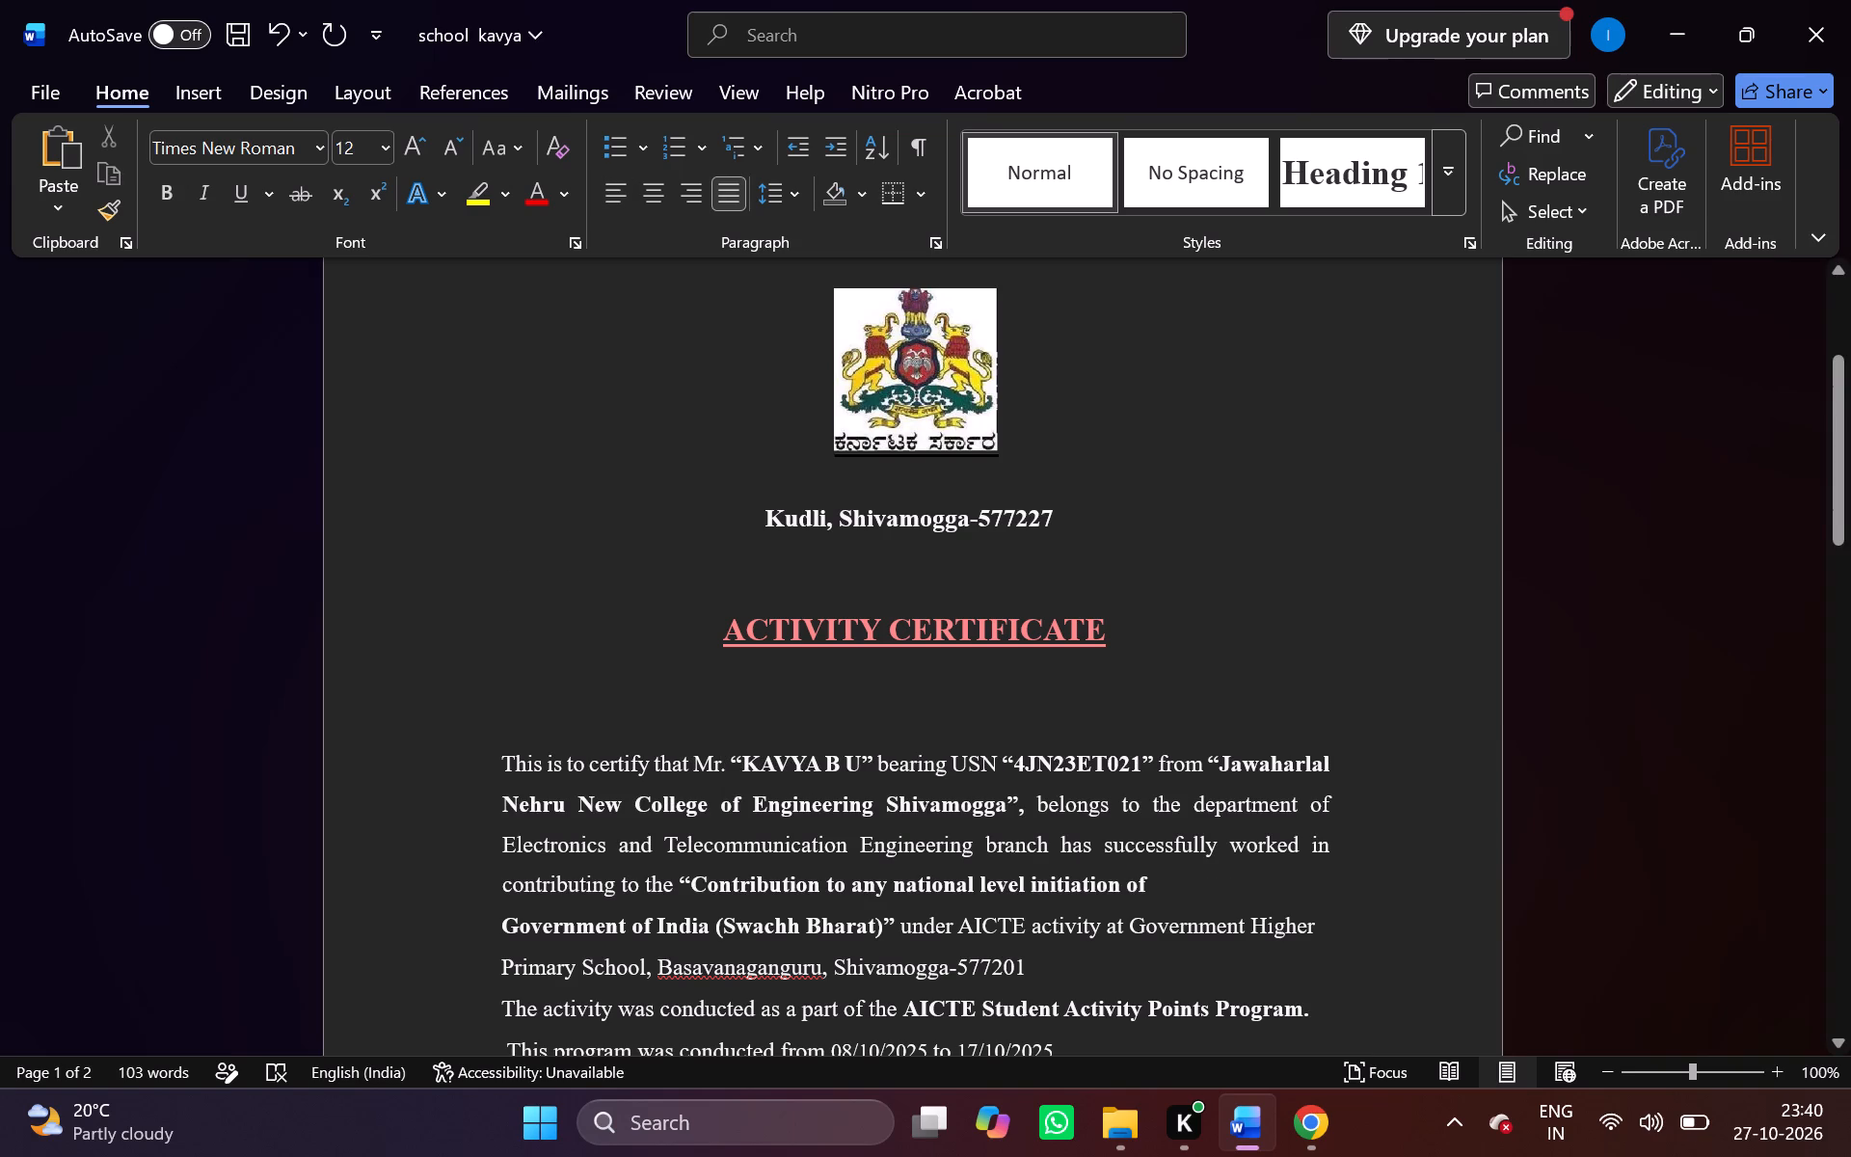
Switch to Chrome, check the Kudli Shimoga pin code search results against the certificate's address line, and return to Word.
scroll(846, 763, "up", 2)
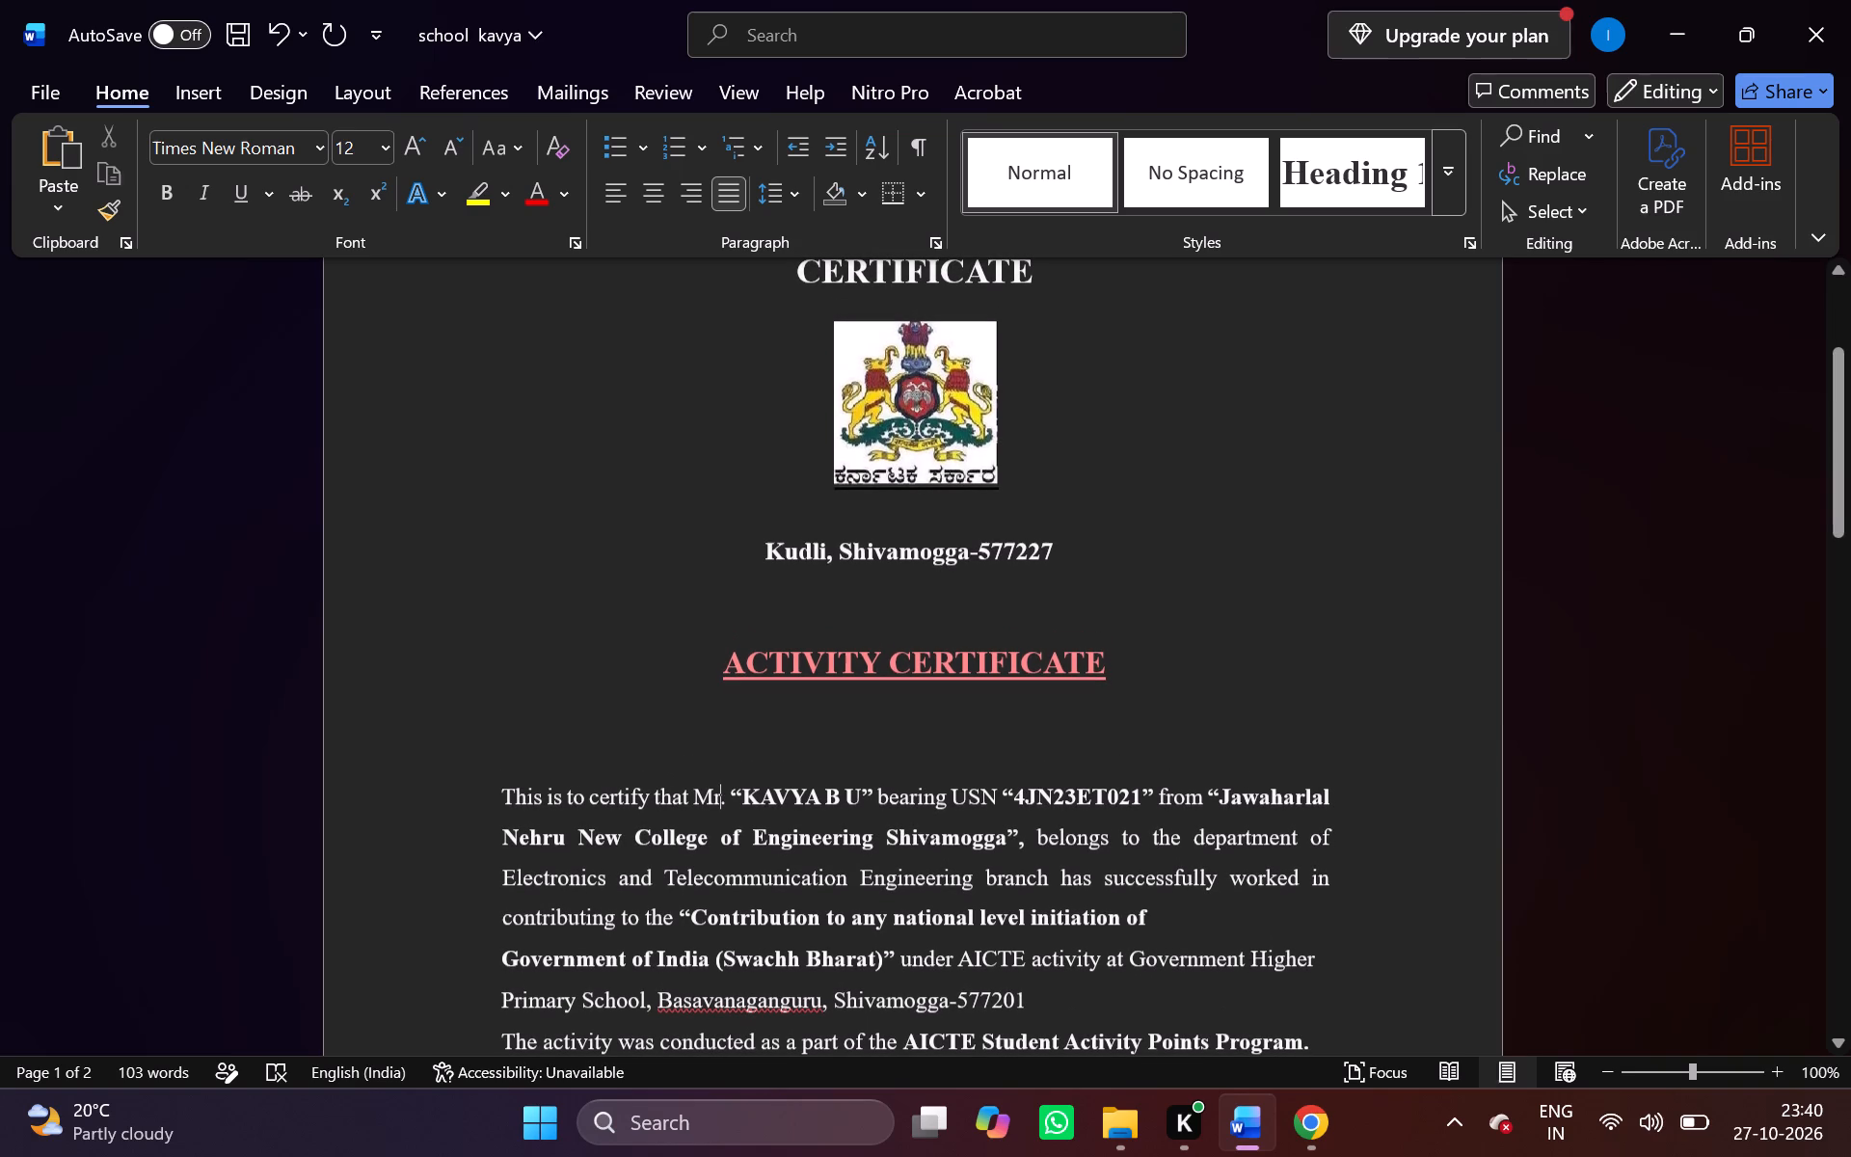
left_click(1318, 1103)
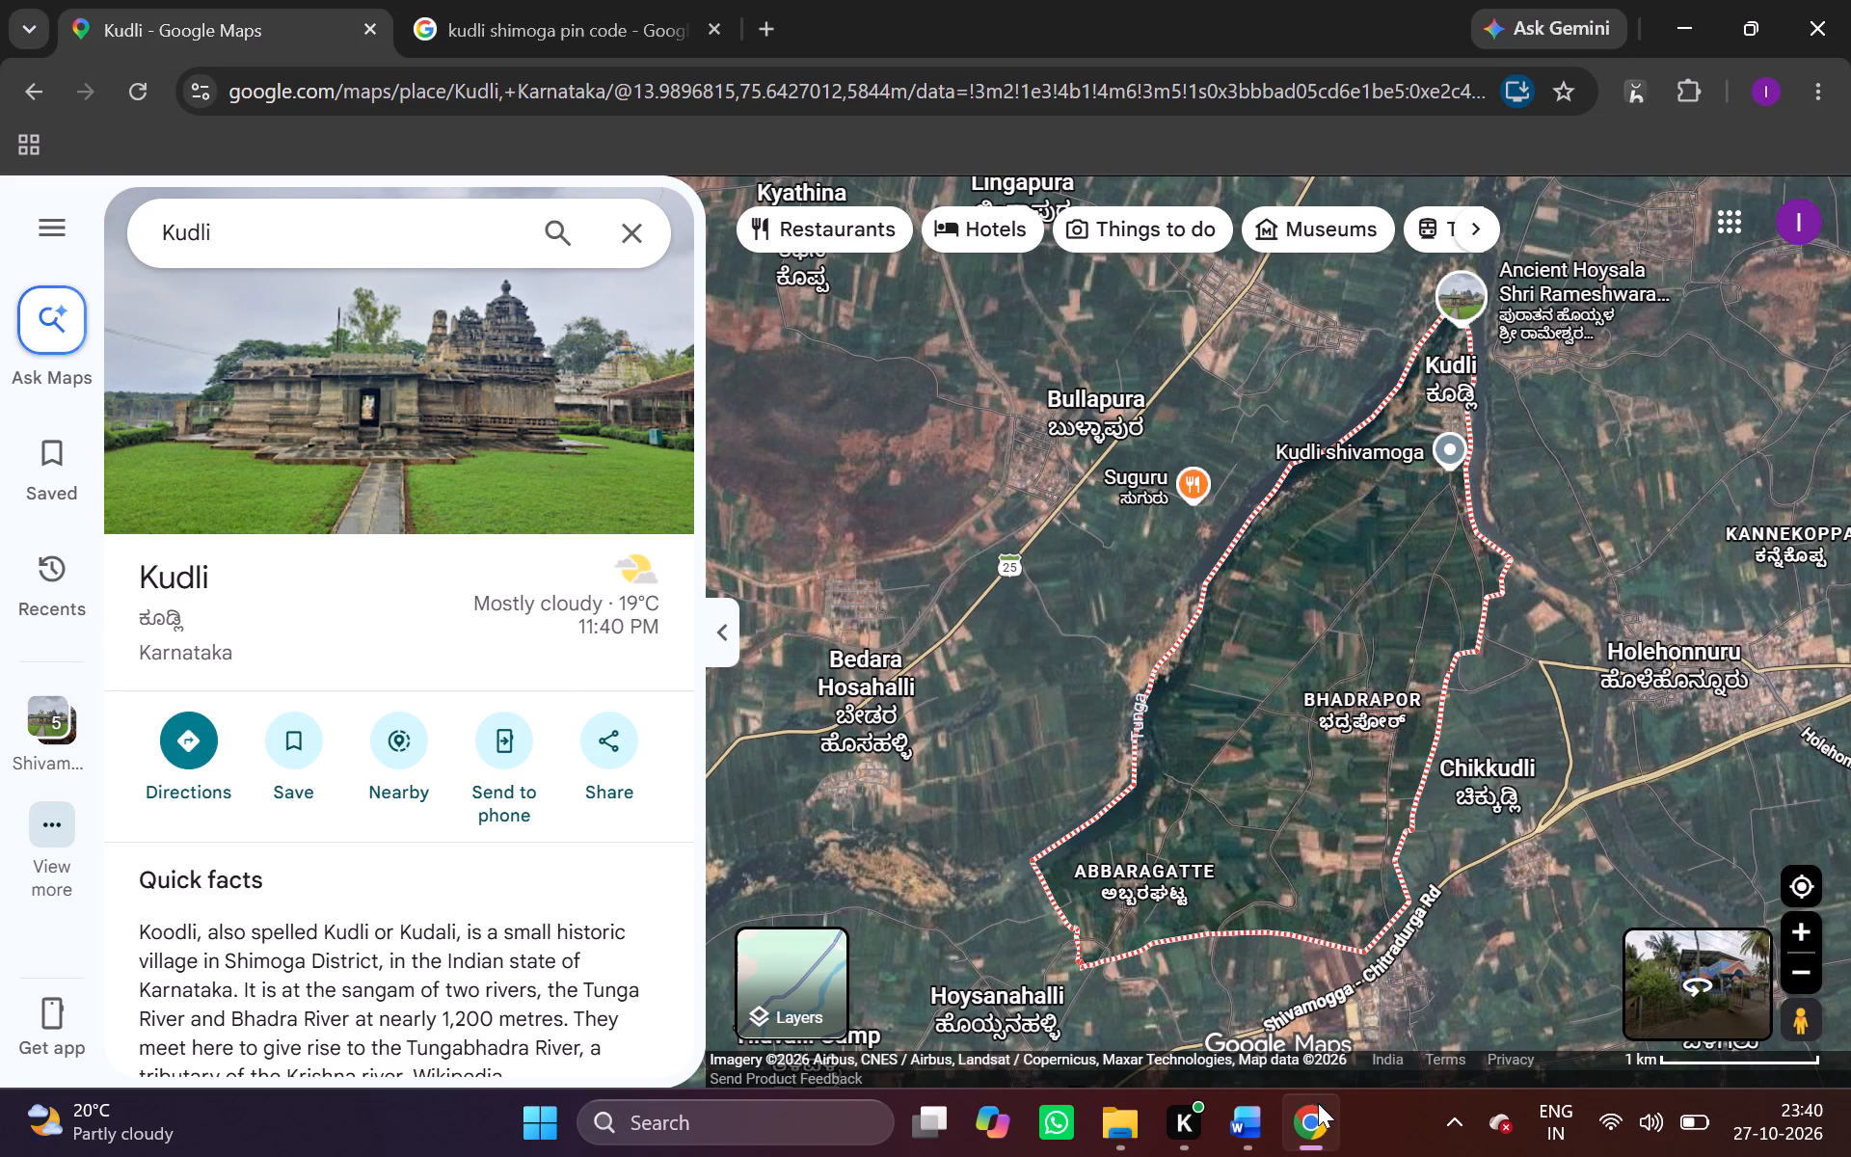
left_click(608, 22)
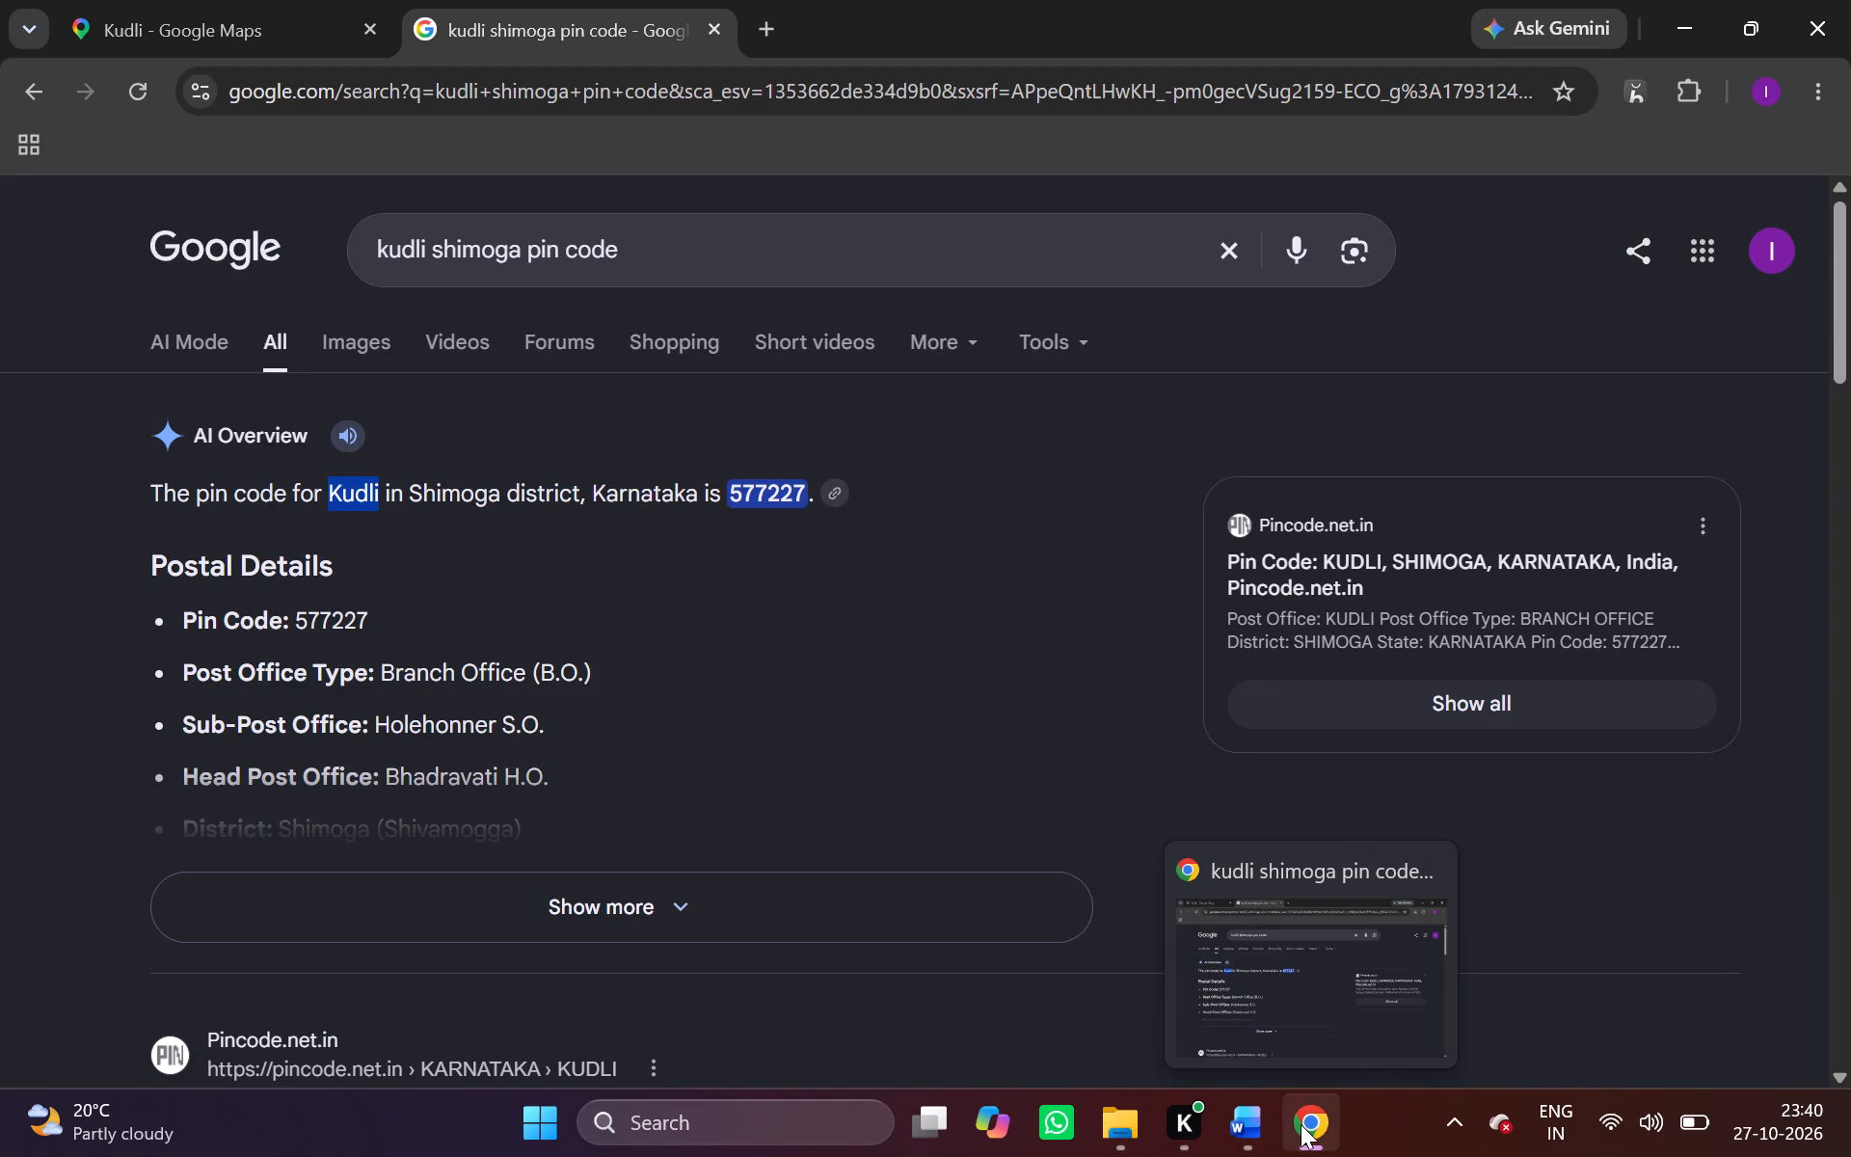
left_click(1301, 1124)
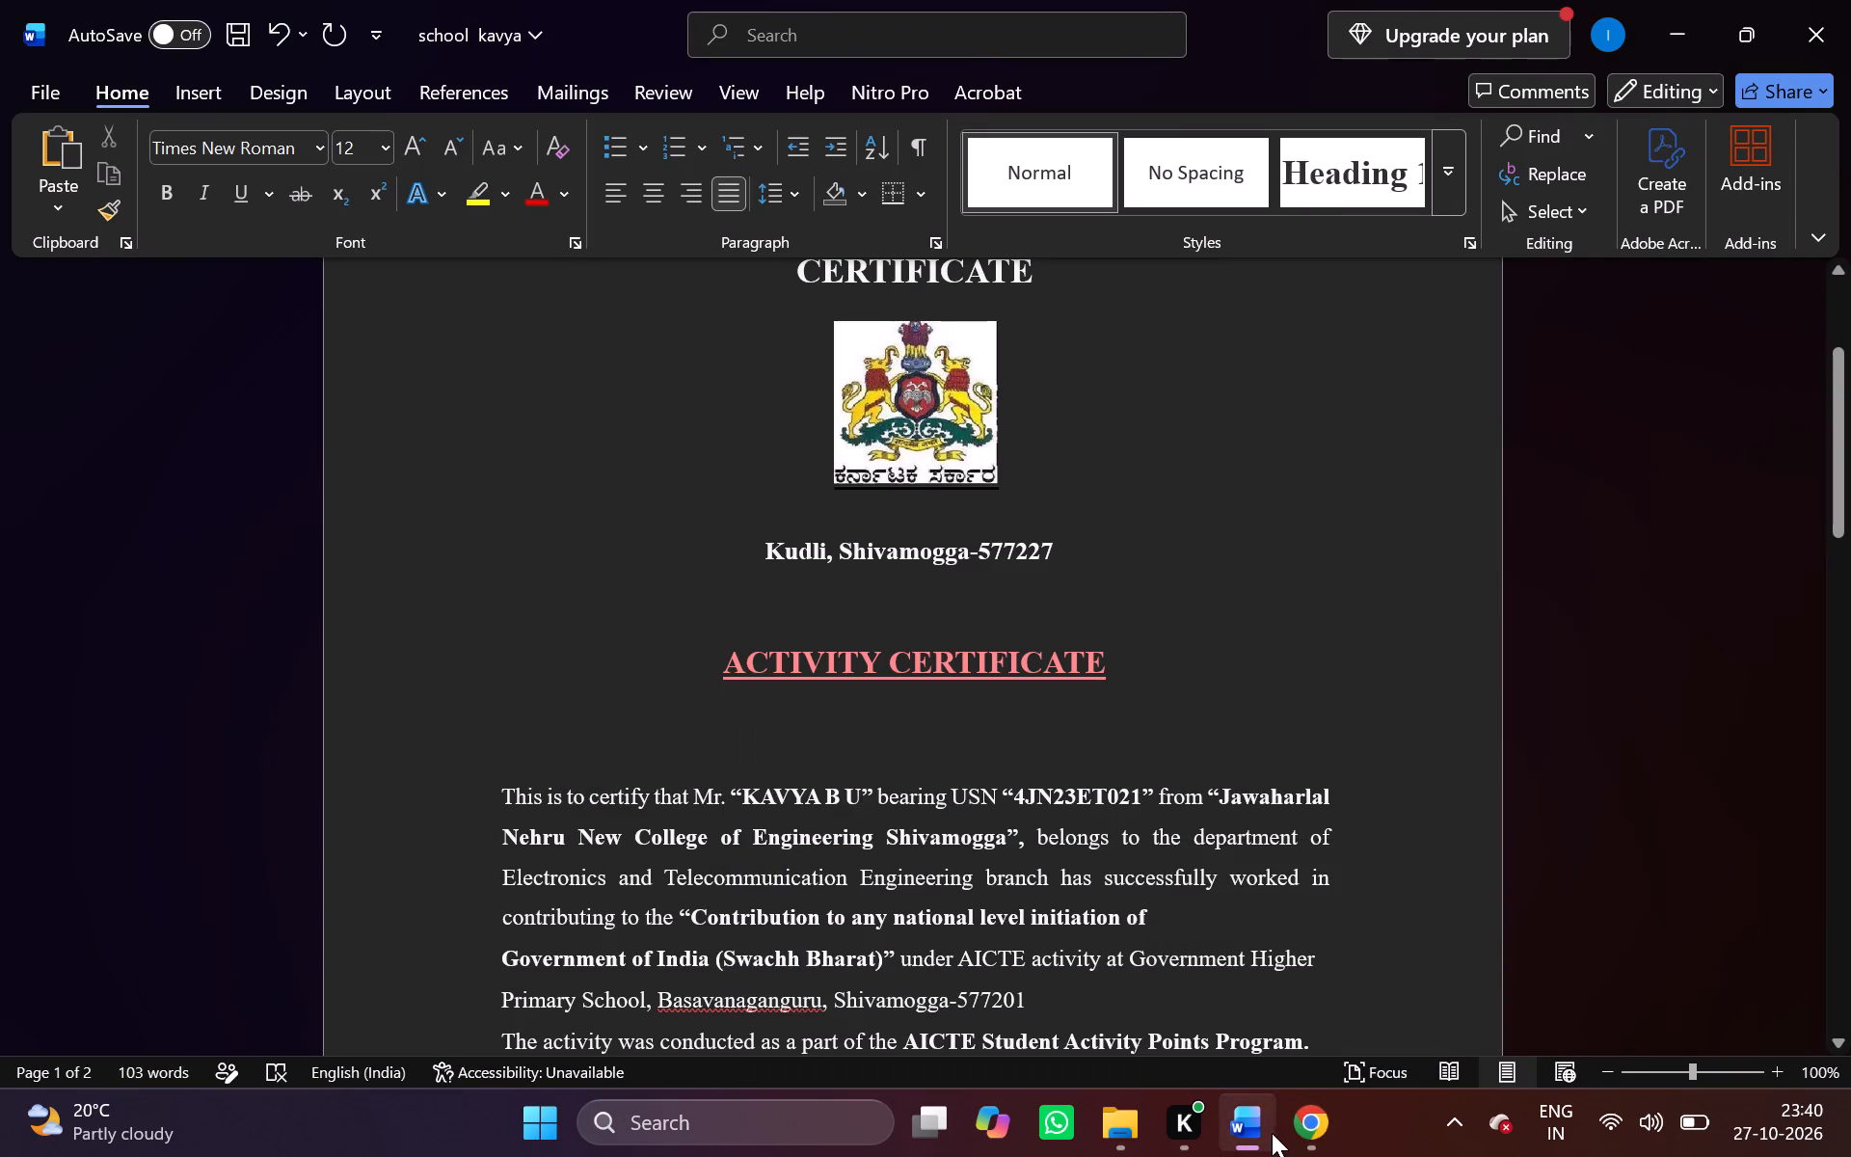
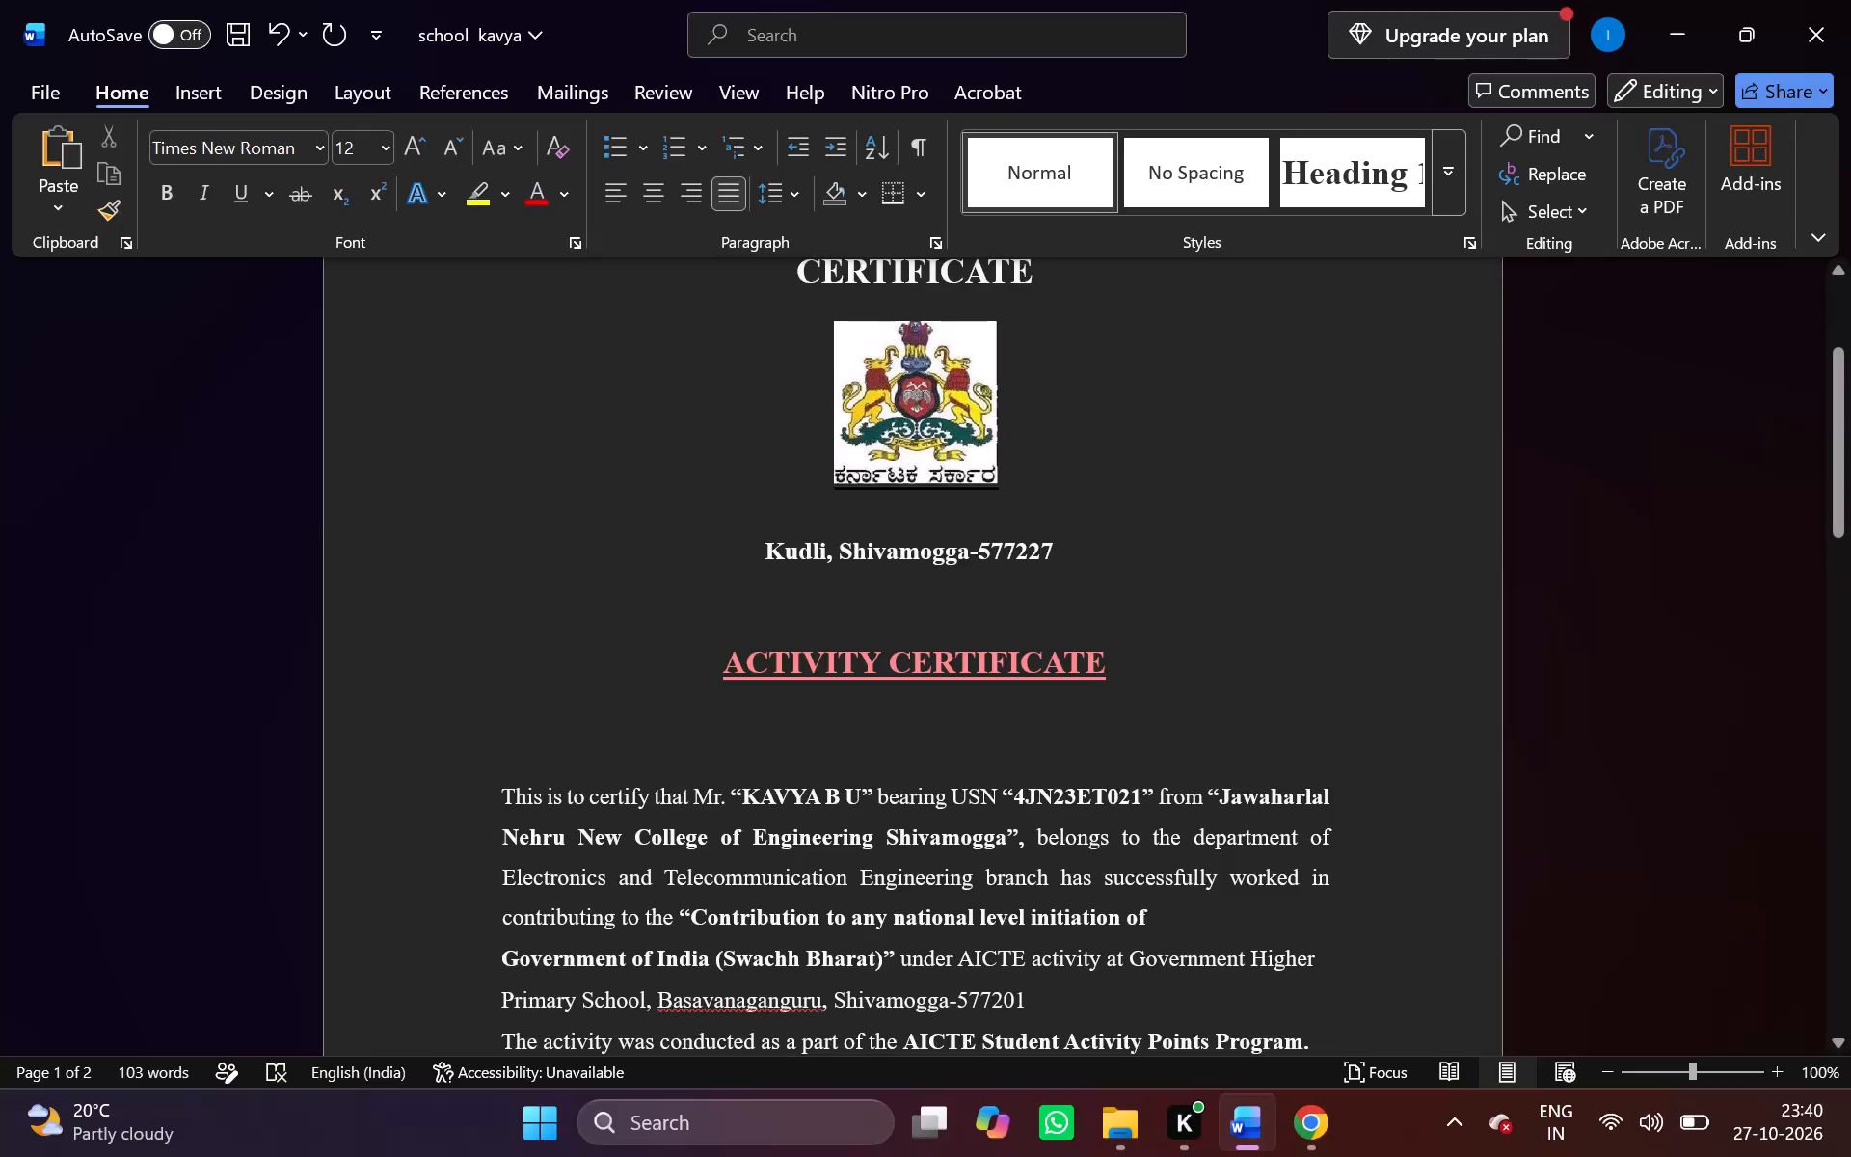
Replace the quoted student name after Mr. in the certificate's opening sentence with the new student's name in capitals.
left_click(861, 796)
key("BackSpace")
key("BackSpace")
key("BackSpace")
key("BackSpace")
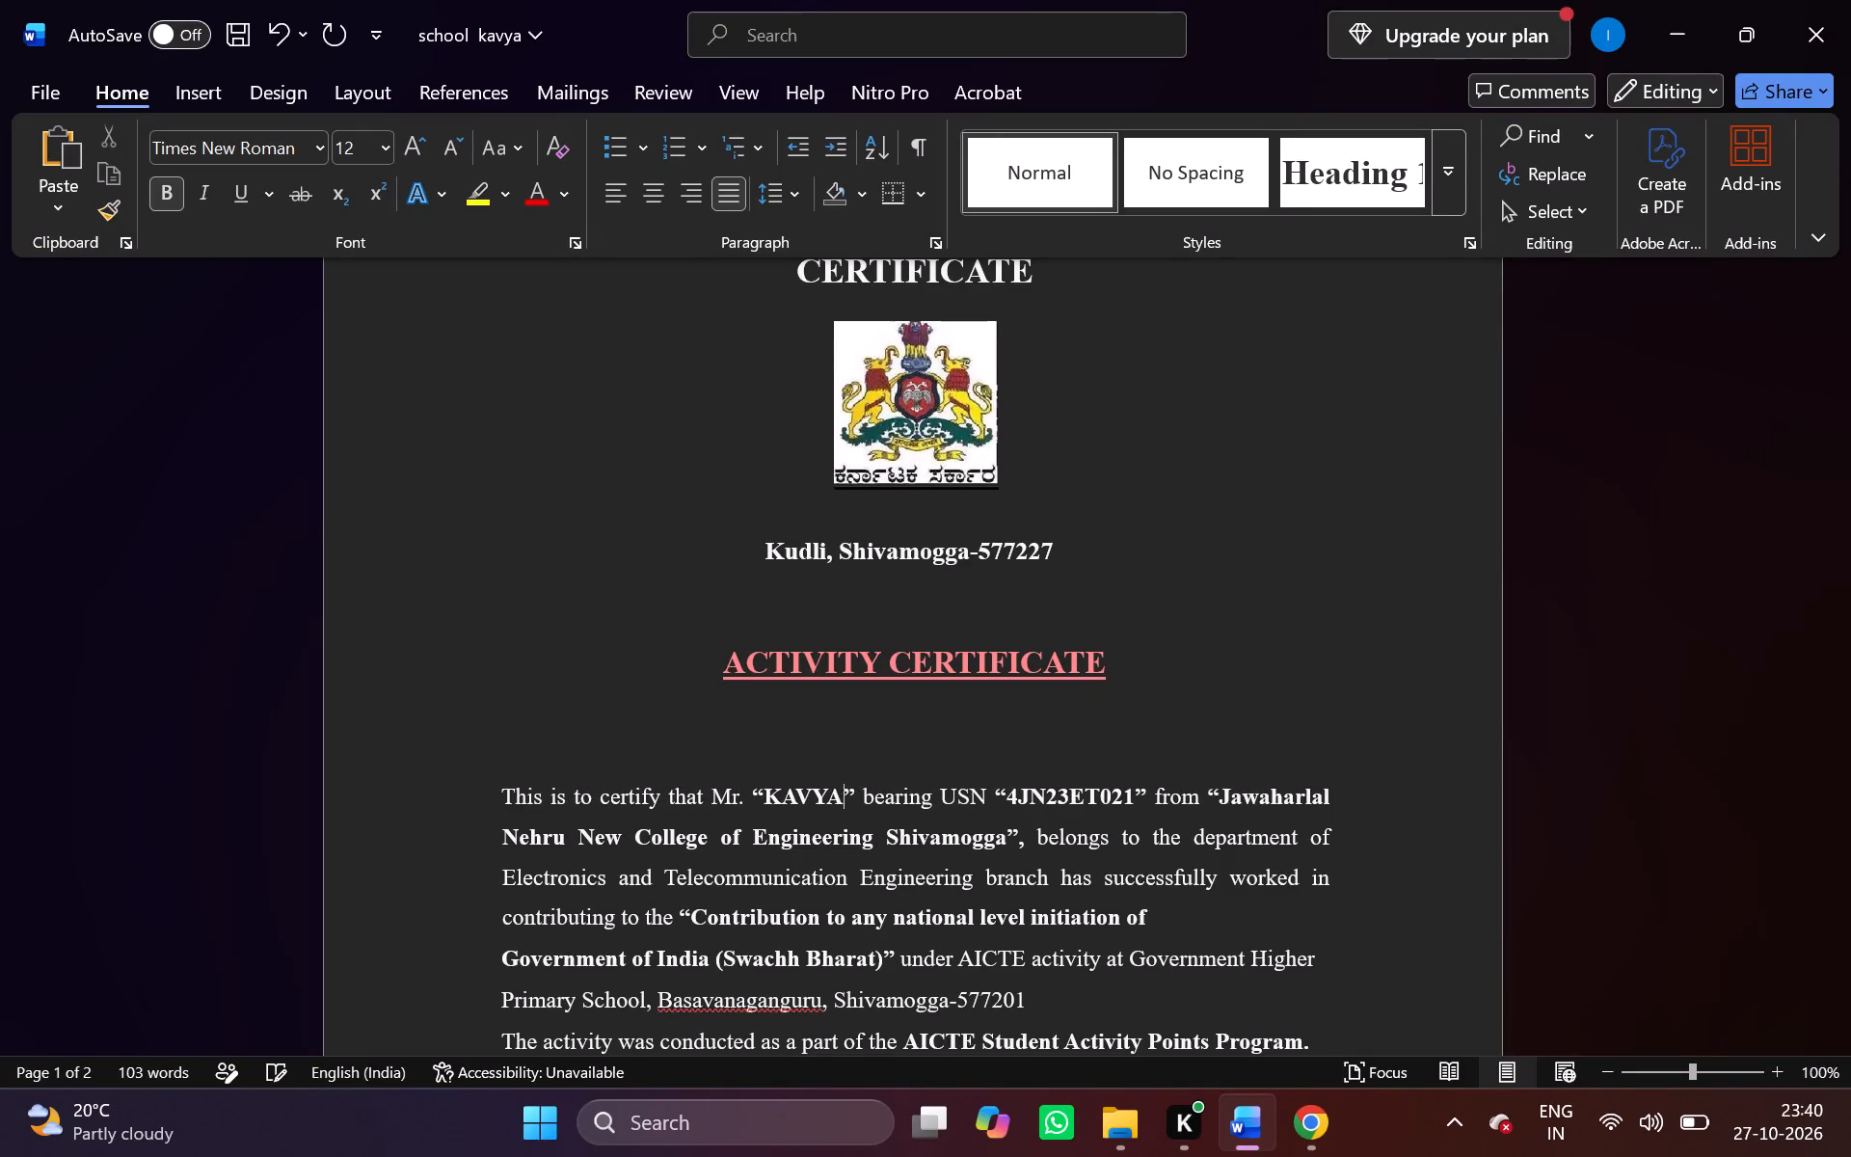
key("BackSpace")
key("BackSpace")
key("BackSpace")
key("BackSpace")
key("BackSpace")
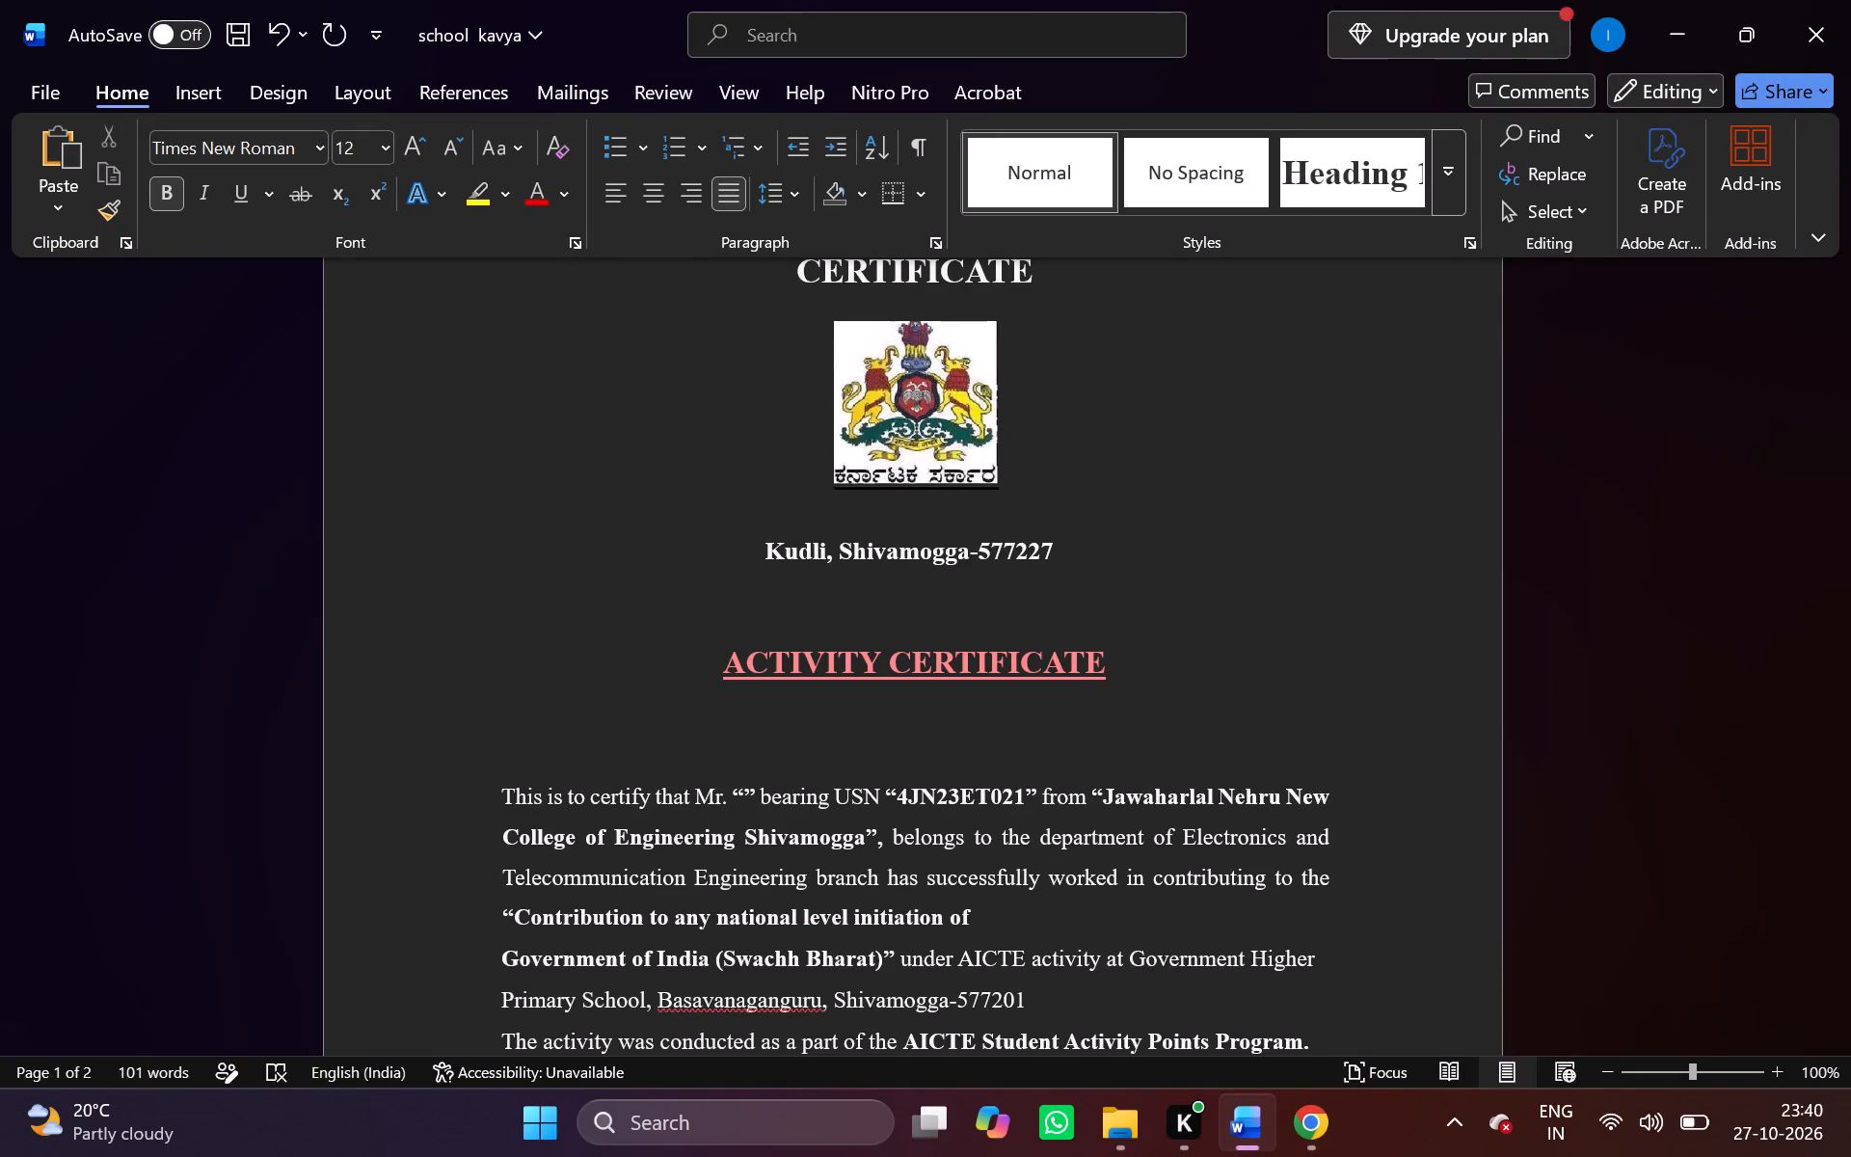
key("shift+i")
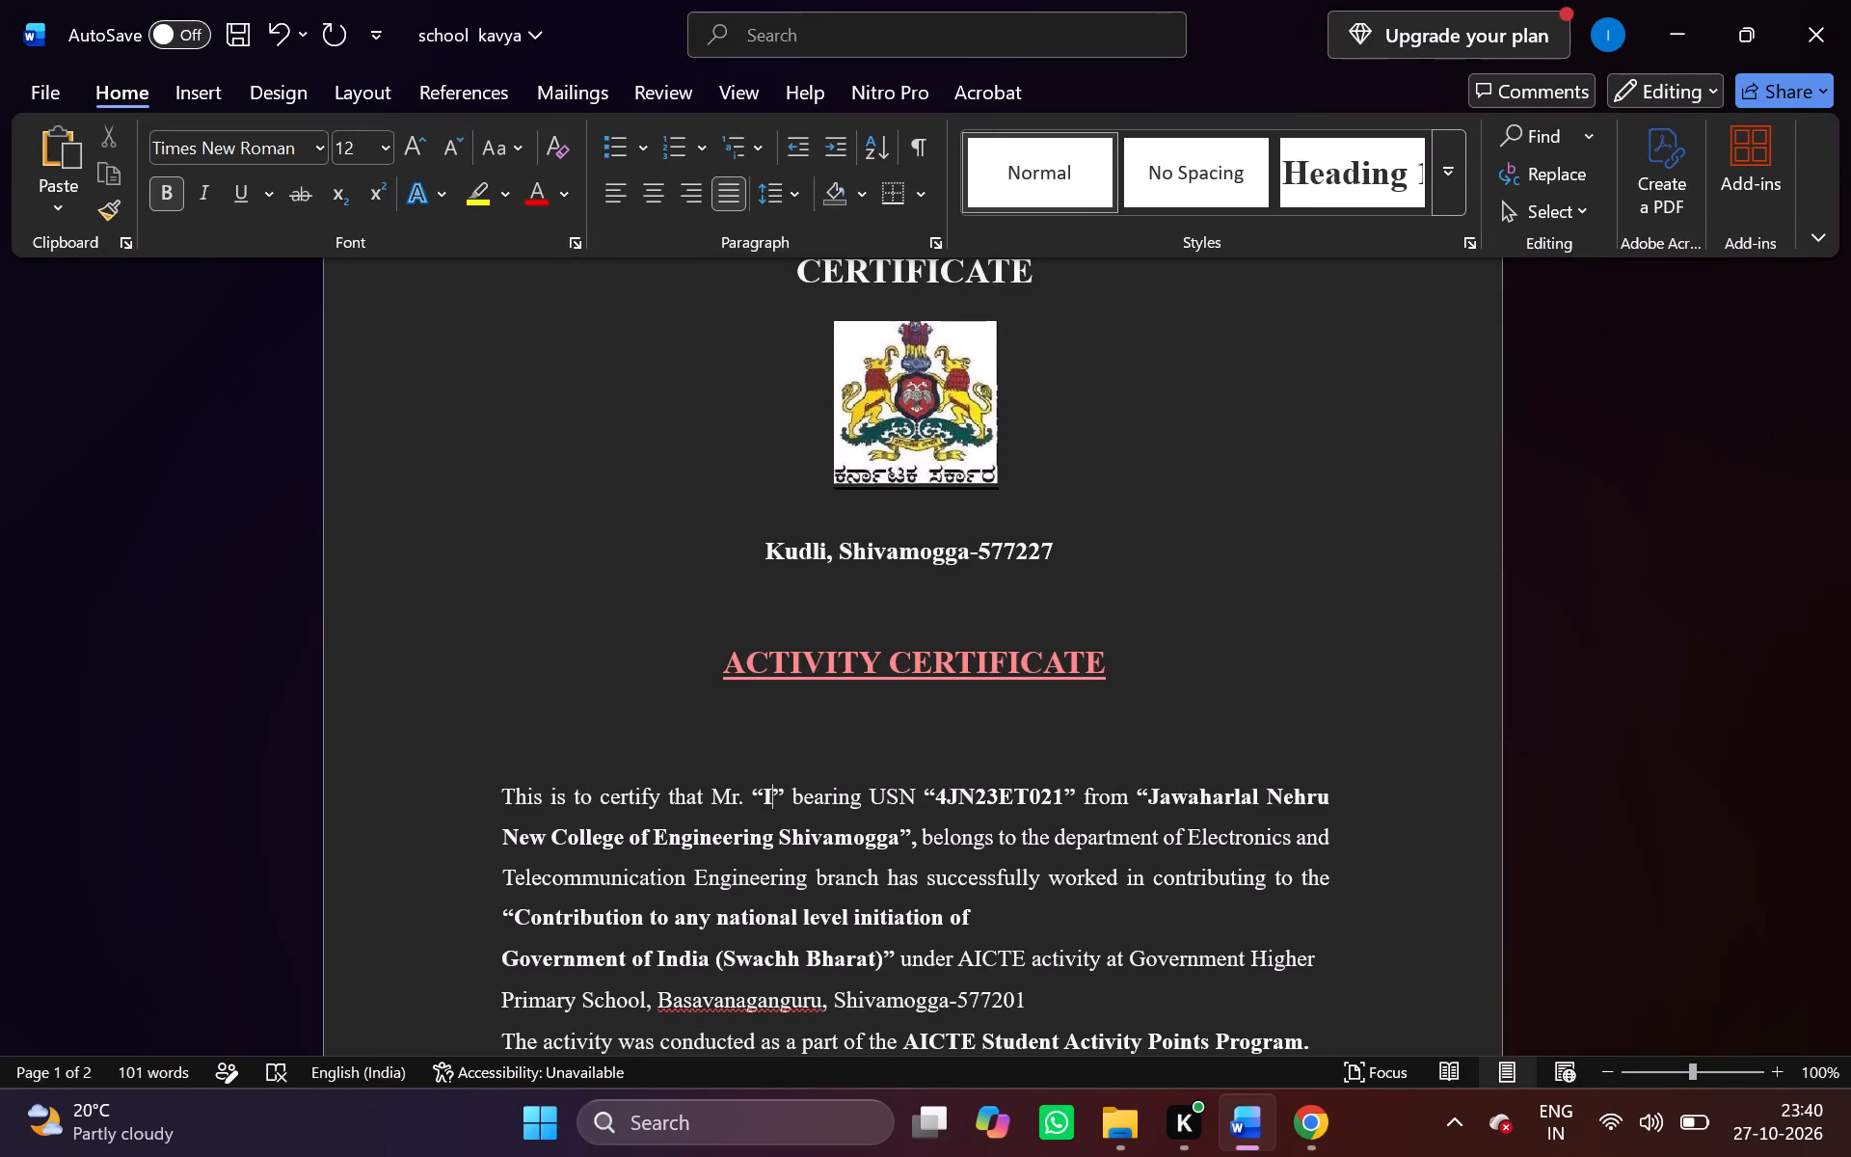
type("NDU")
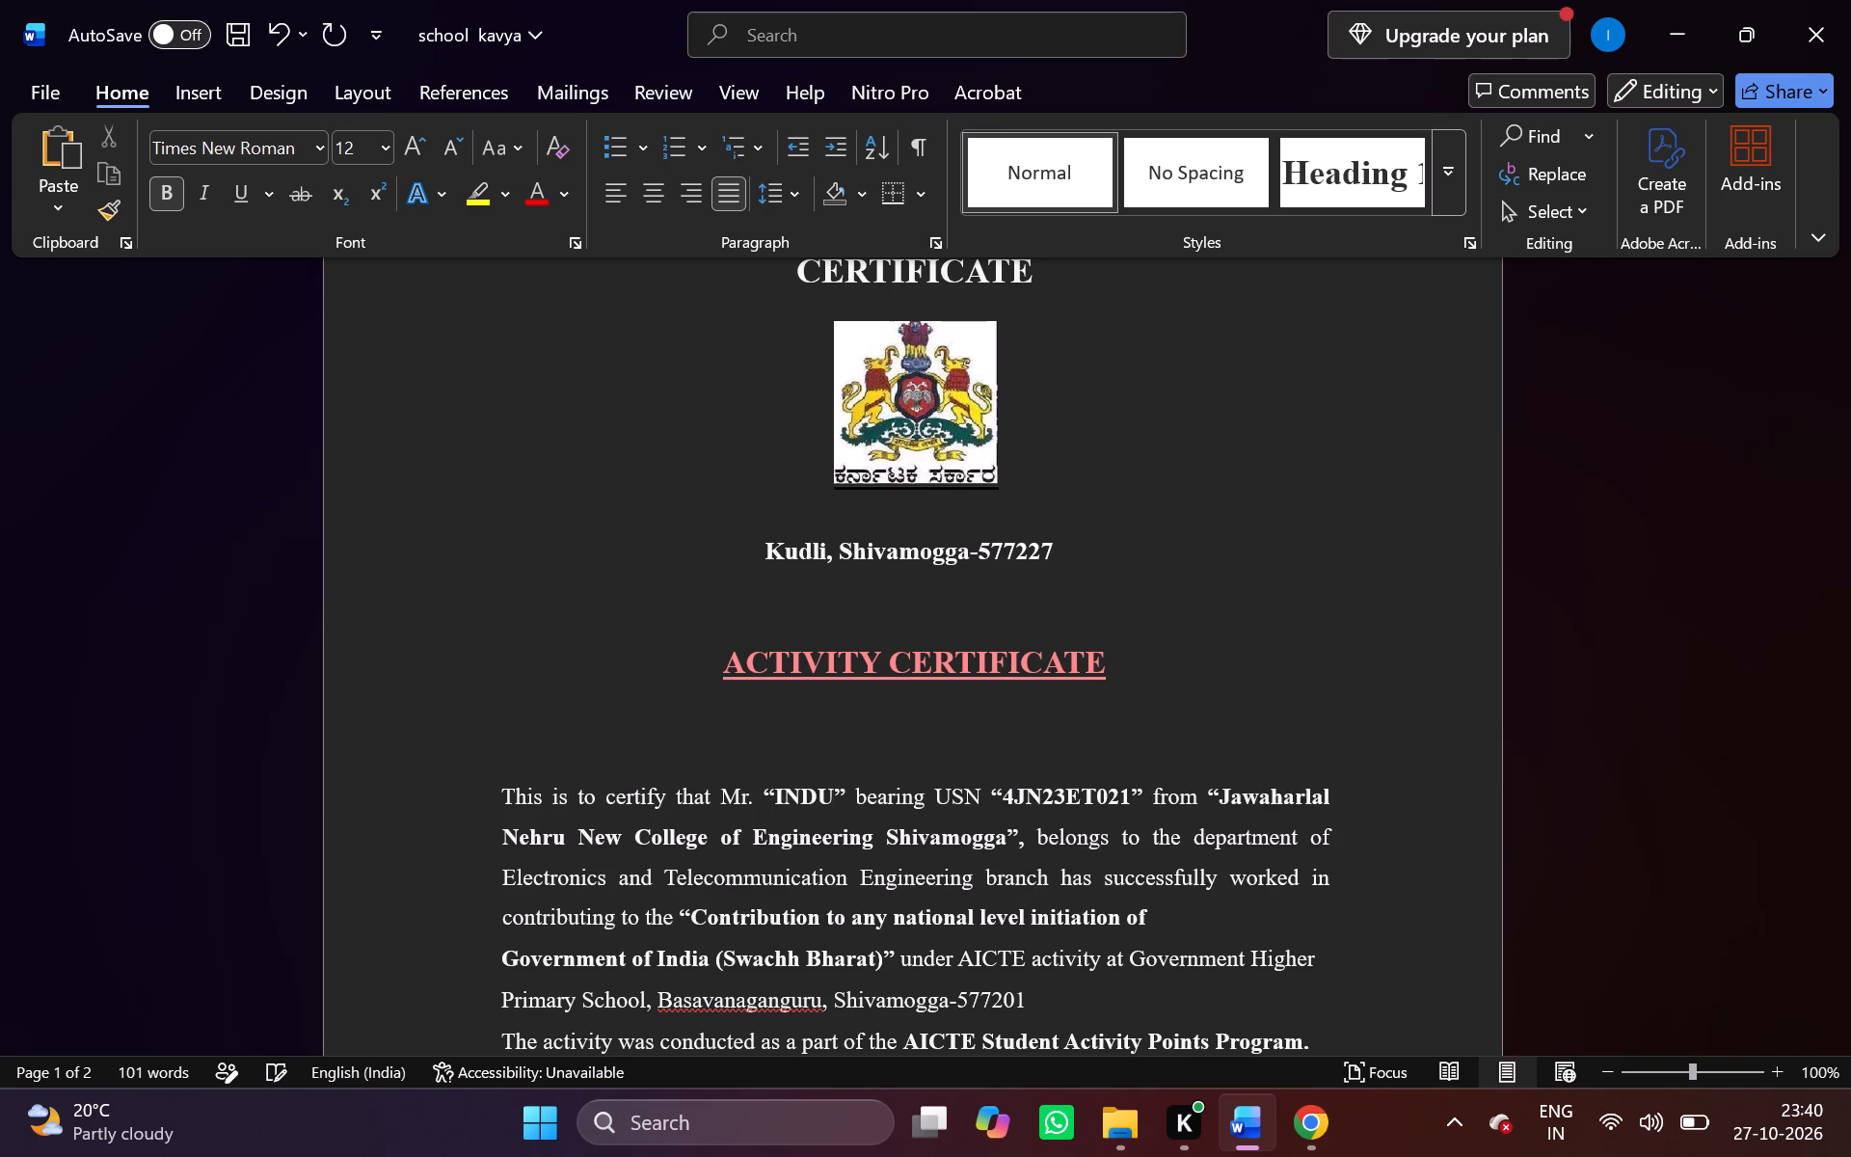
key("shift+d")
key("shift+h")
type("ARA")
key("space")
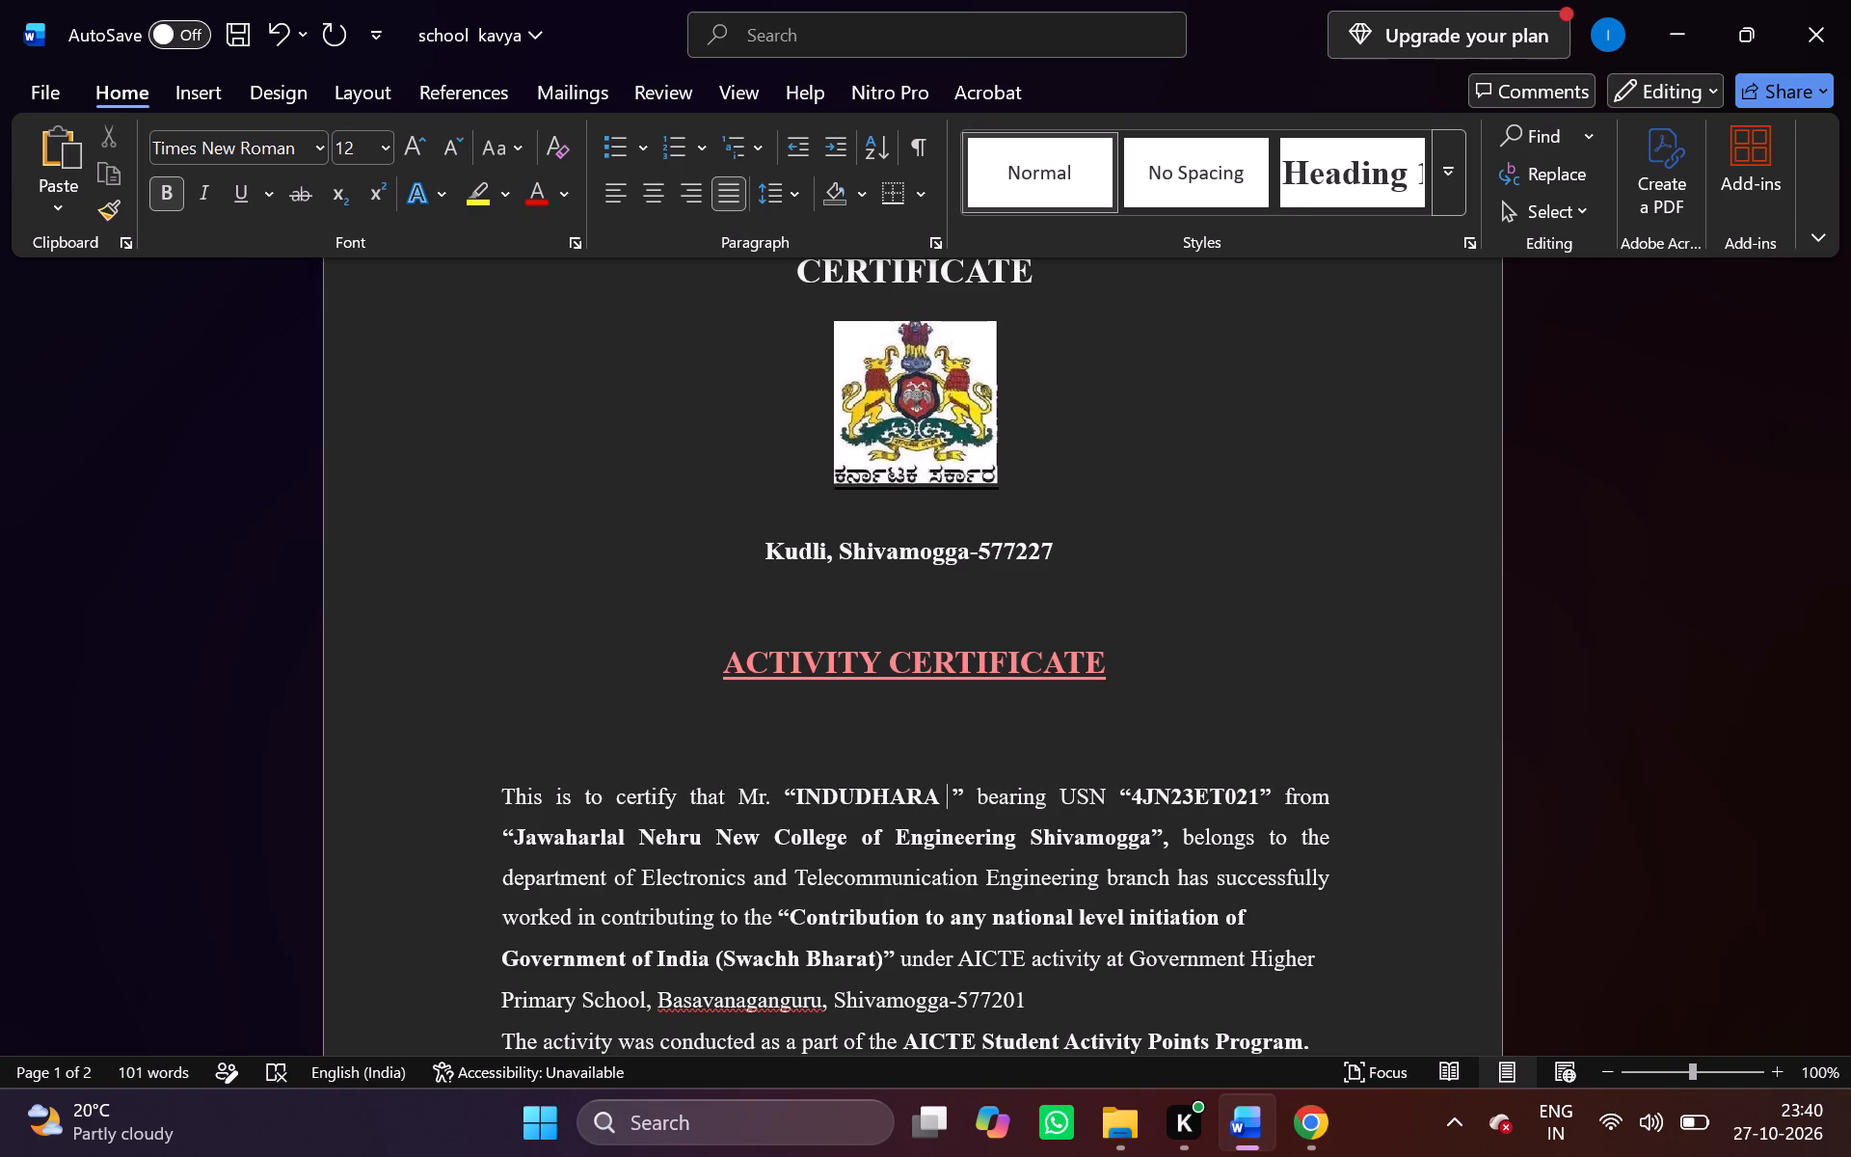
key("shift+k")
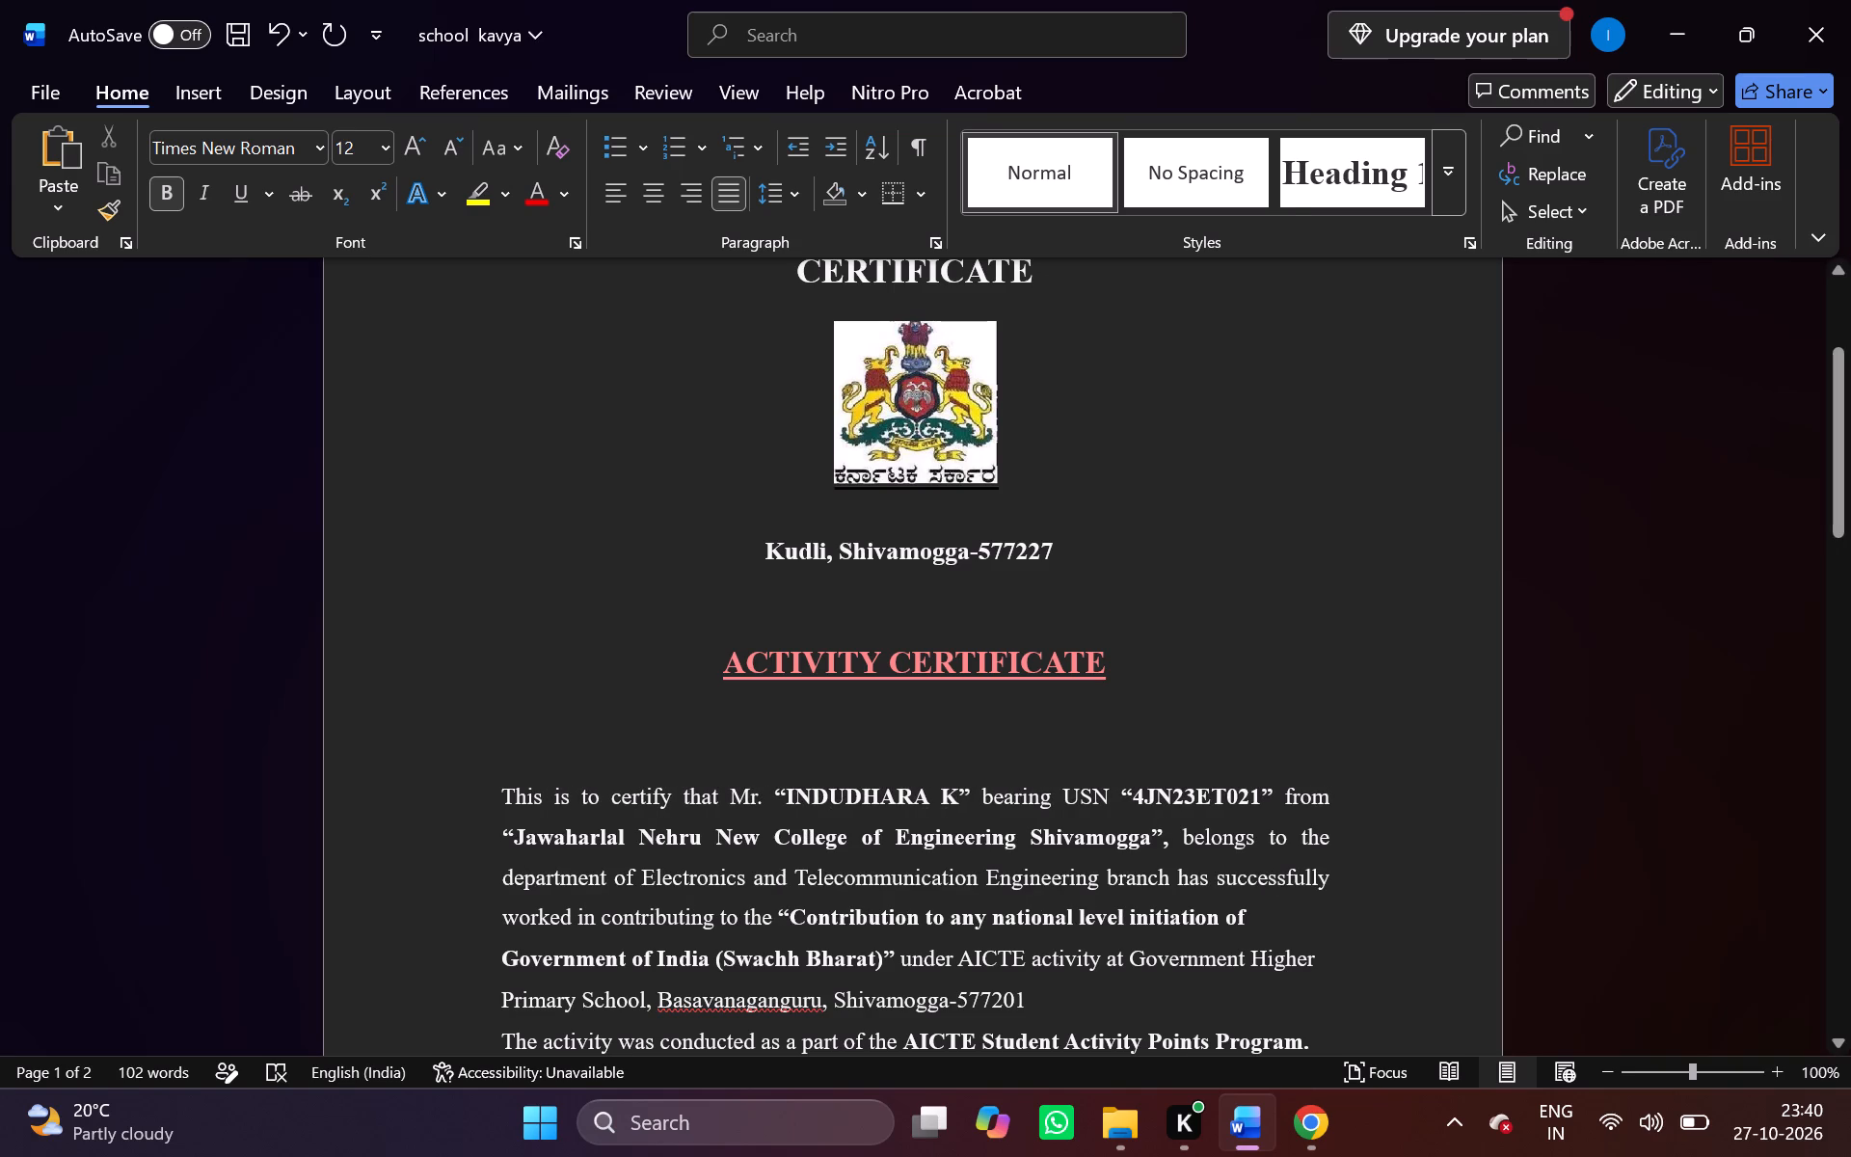
Change the last digit of the student's USN in the opening sentence to 0.
left_click(1256, 797)
key("BackSpace")
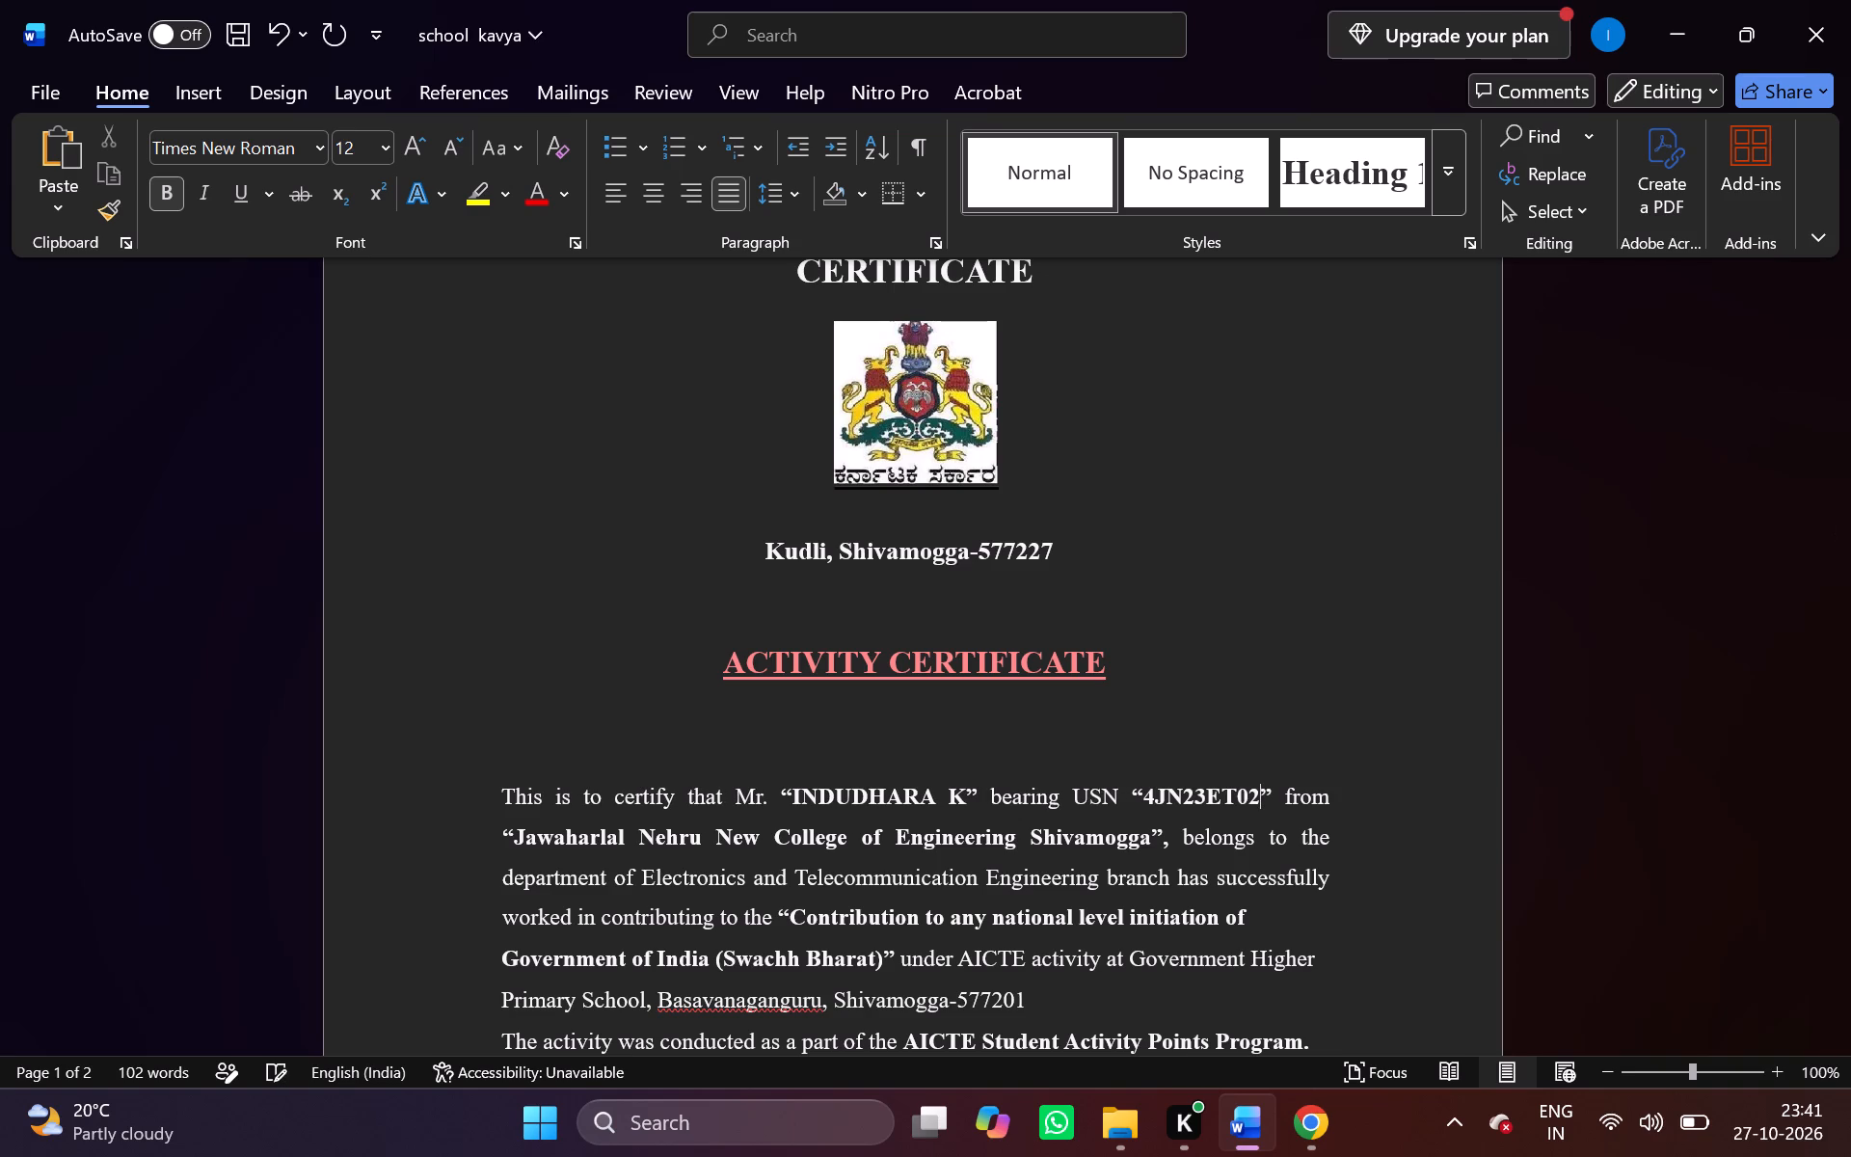
key("0")
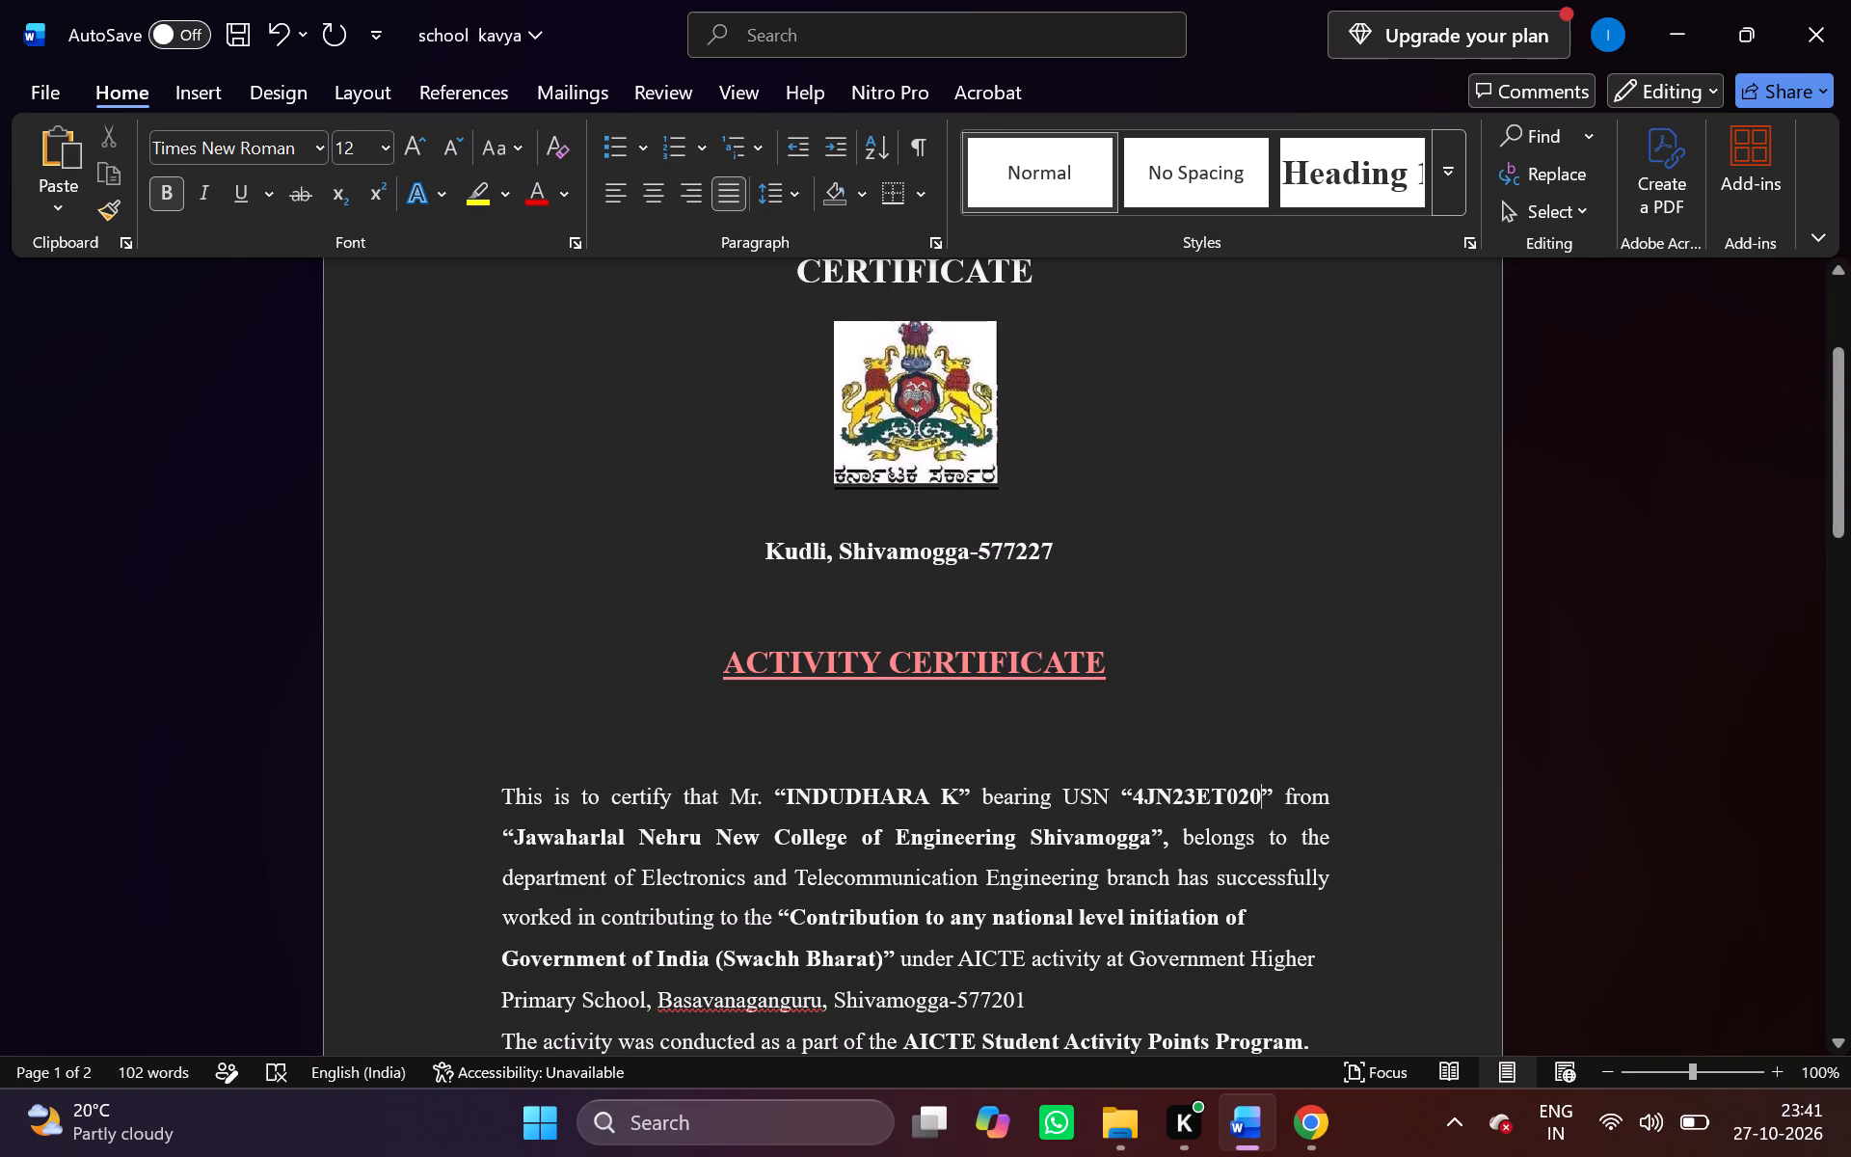
left_click(1281, 672)
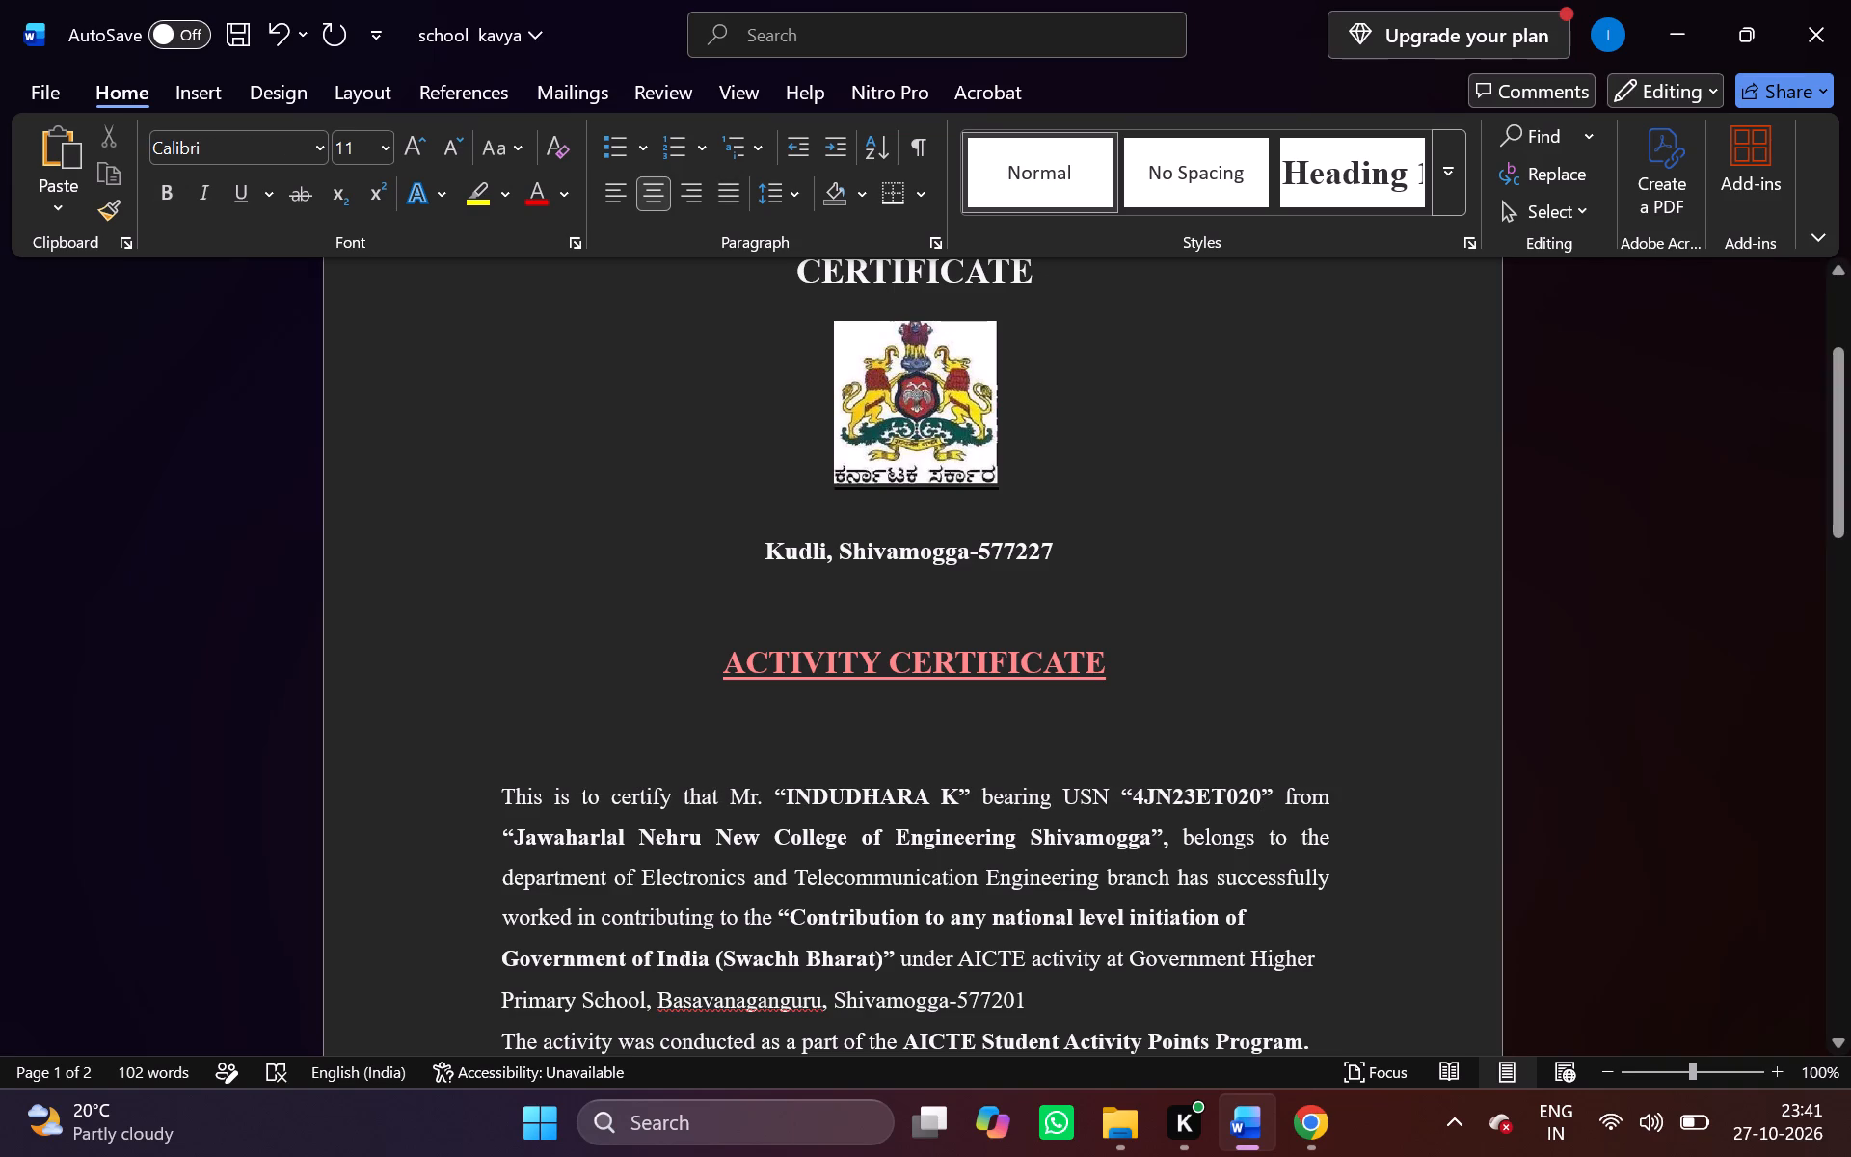
Review the certificate's body text, compare it with the AICTE FOOD PDF from the Documents folder, and return to Word.
scroll(1302, 686, "down", 1)
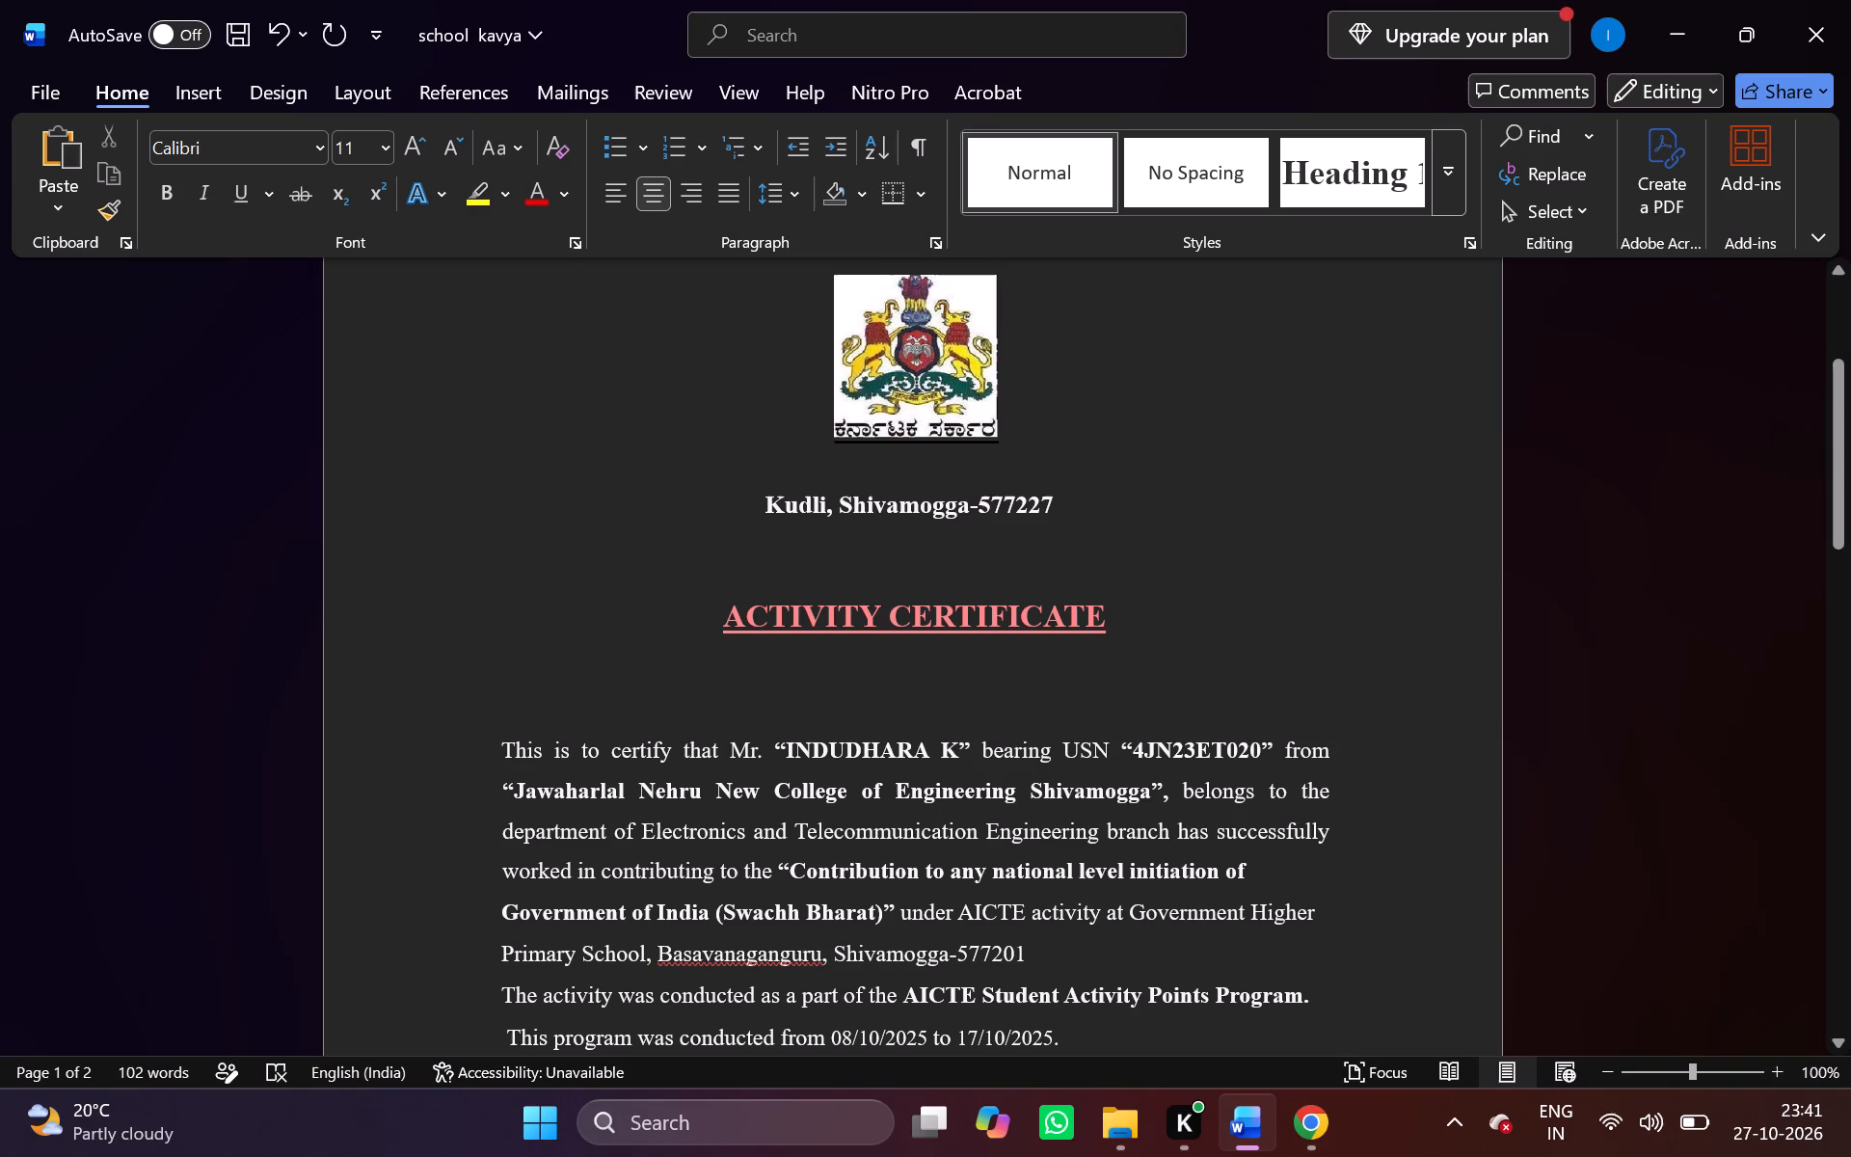
scroll(938, 783, "down", 1, "ctrl")
scroll(938, 783, "down", 1)
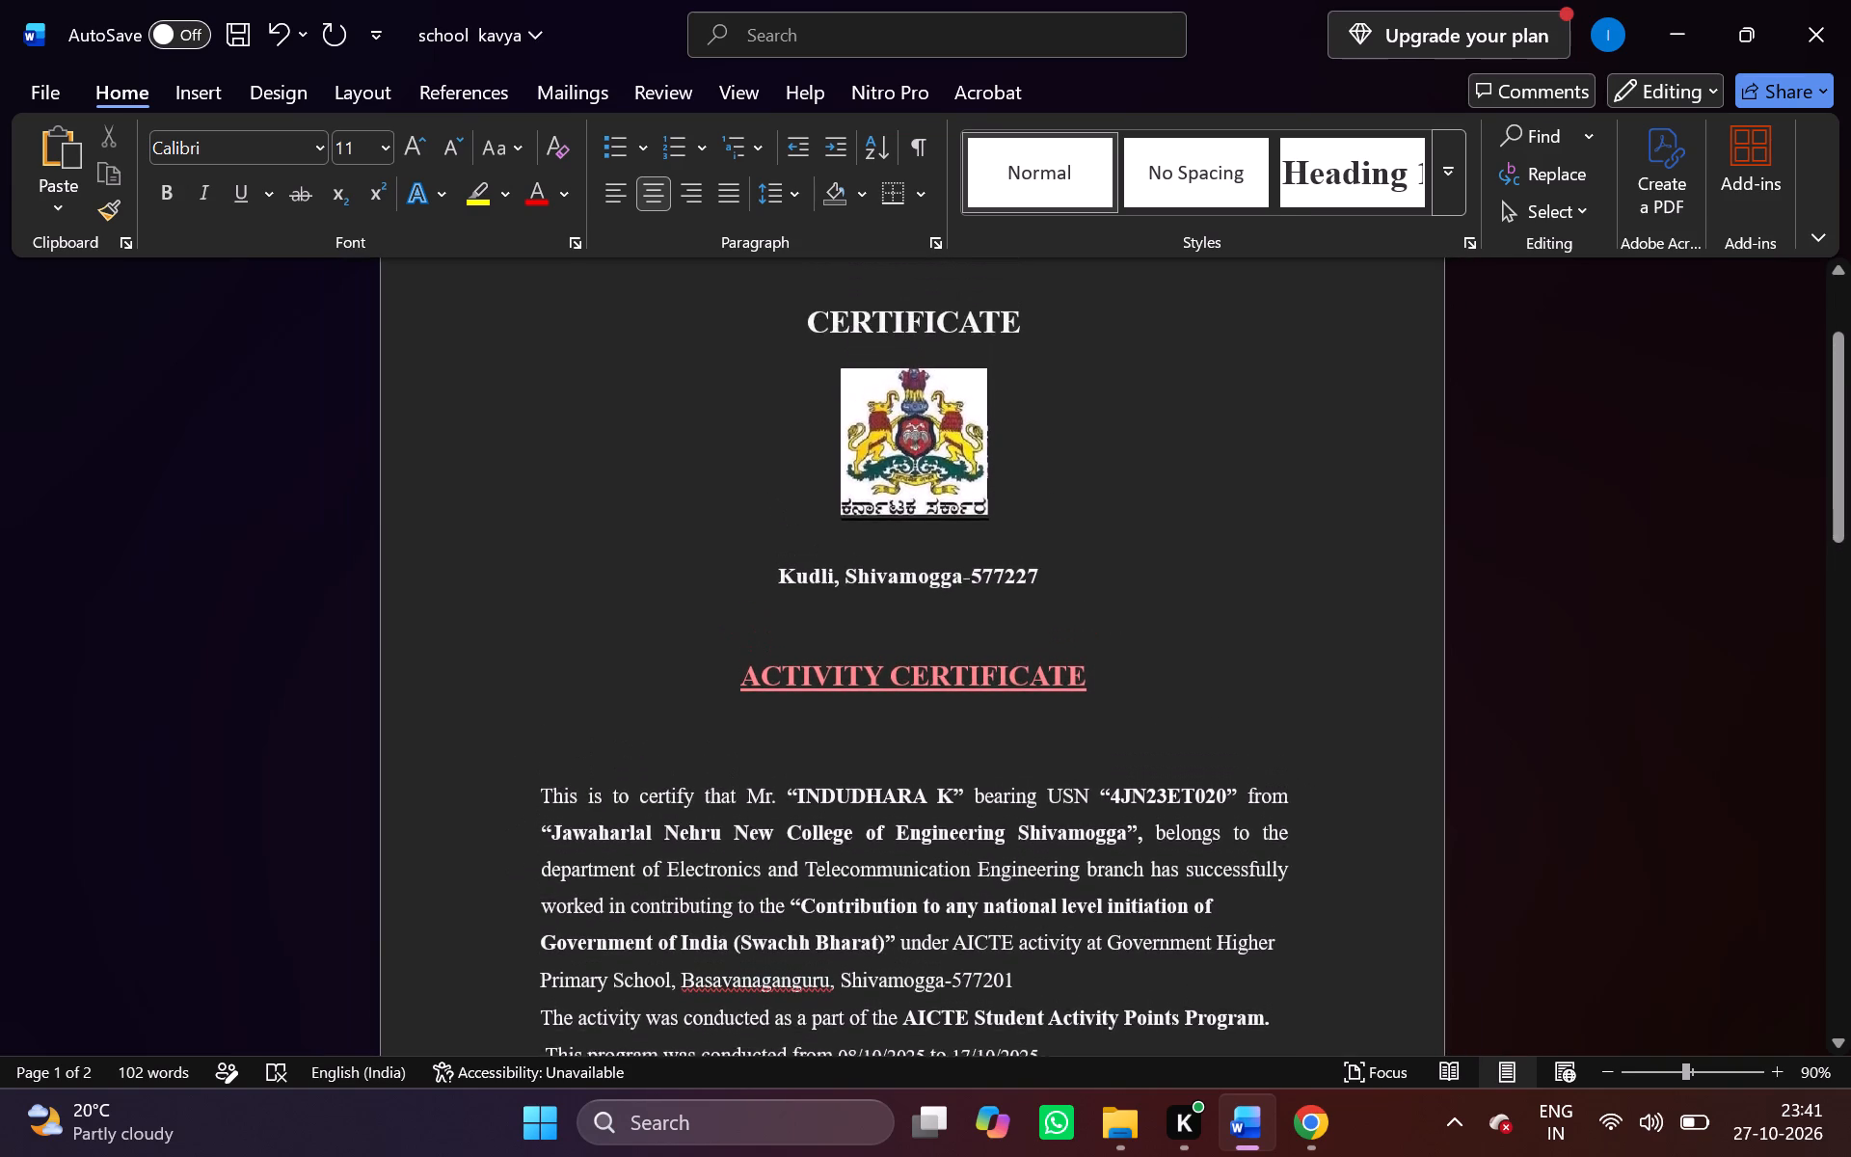
scroll(938, 783, "down", 2)
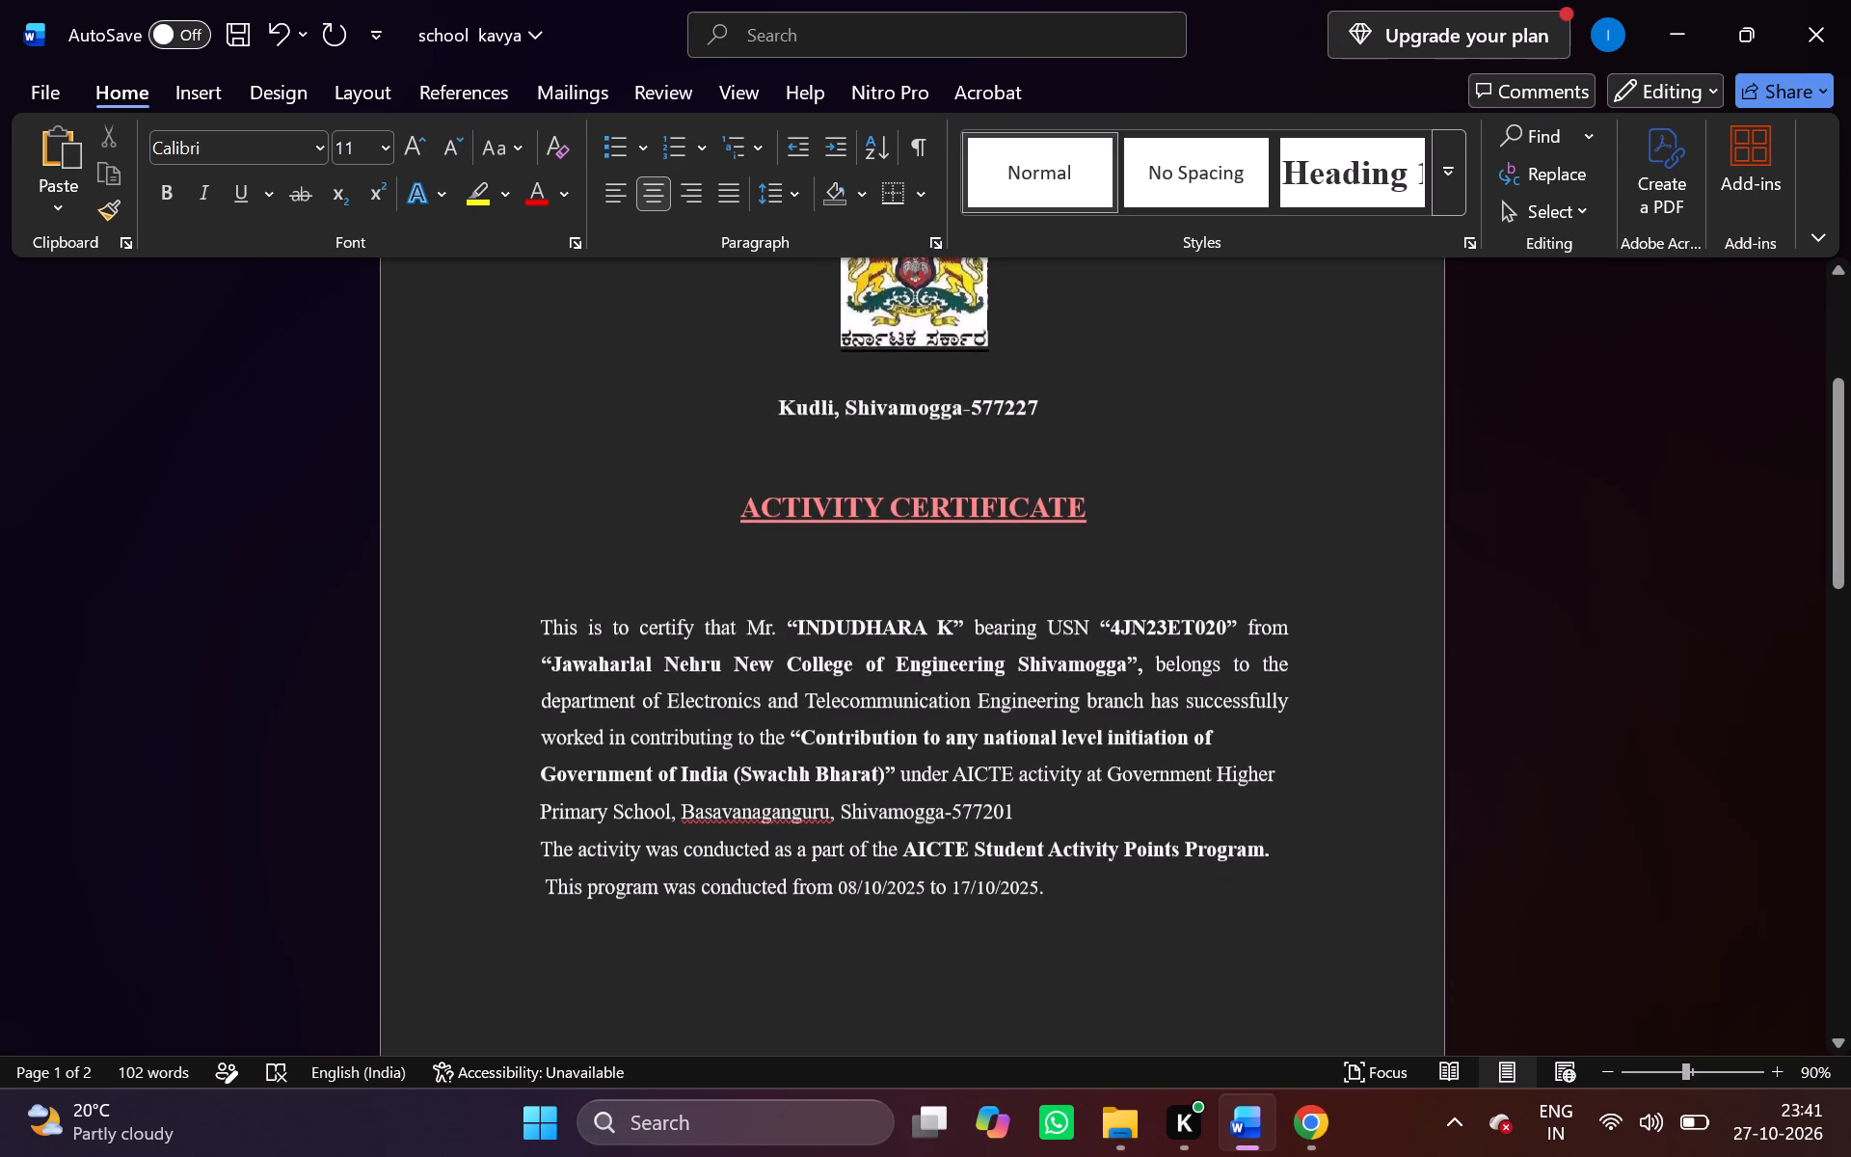
scroll(913, 716, "up", 3, "ctrl")
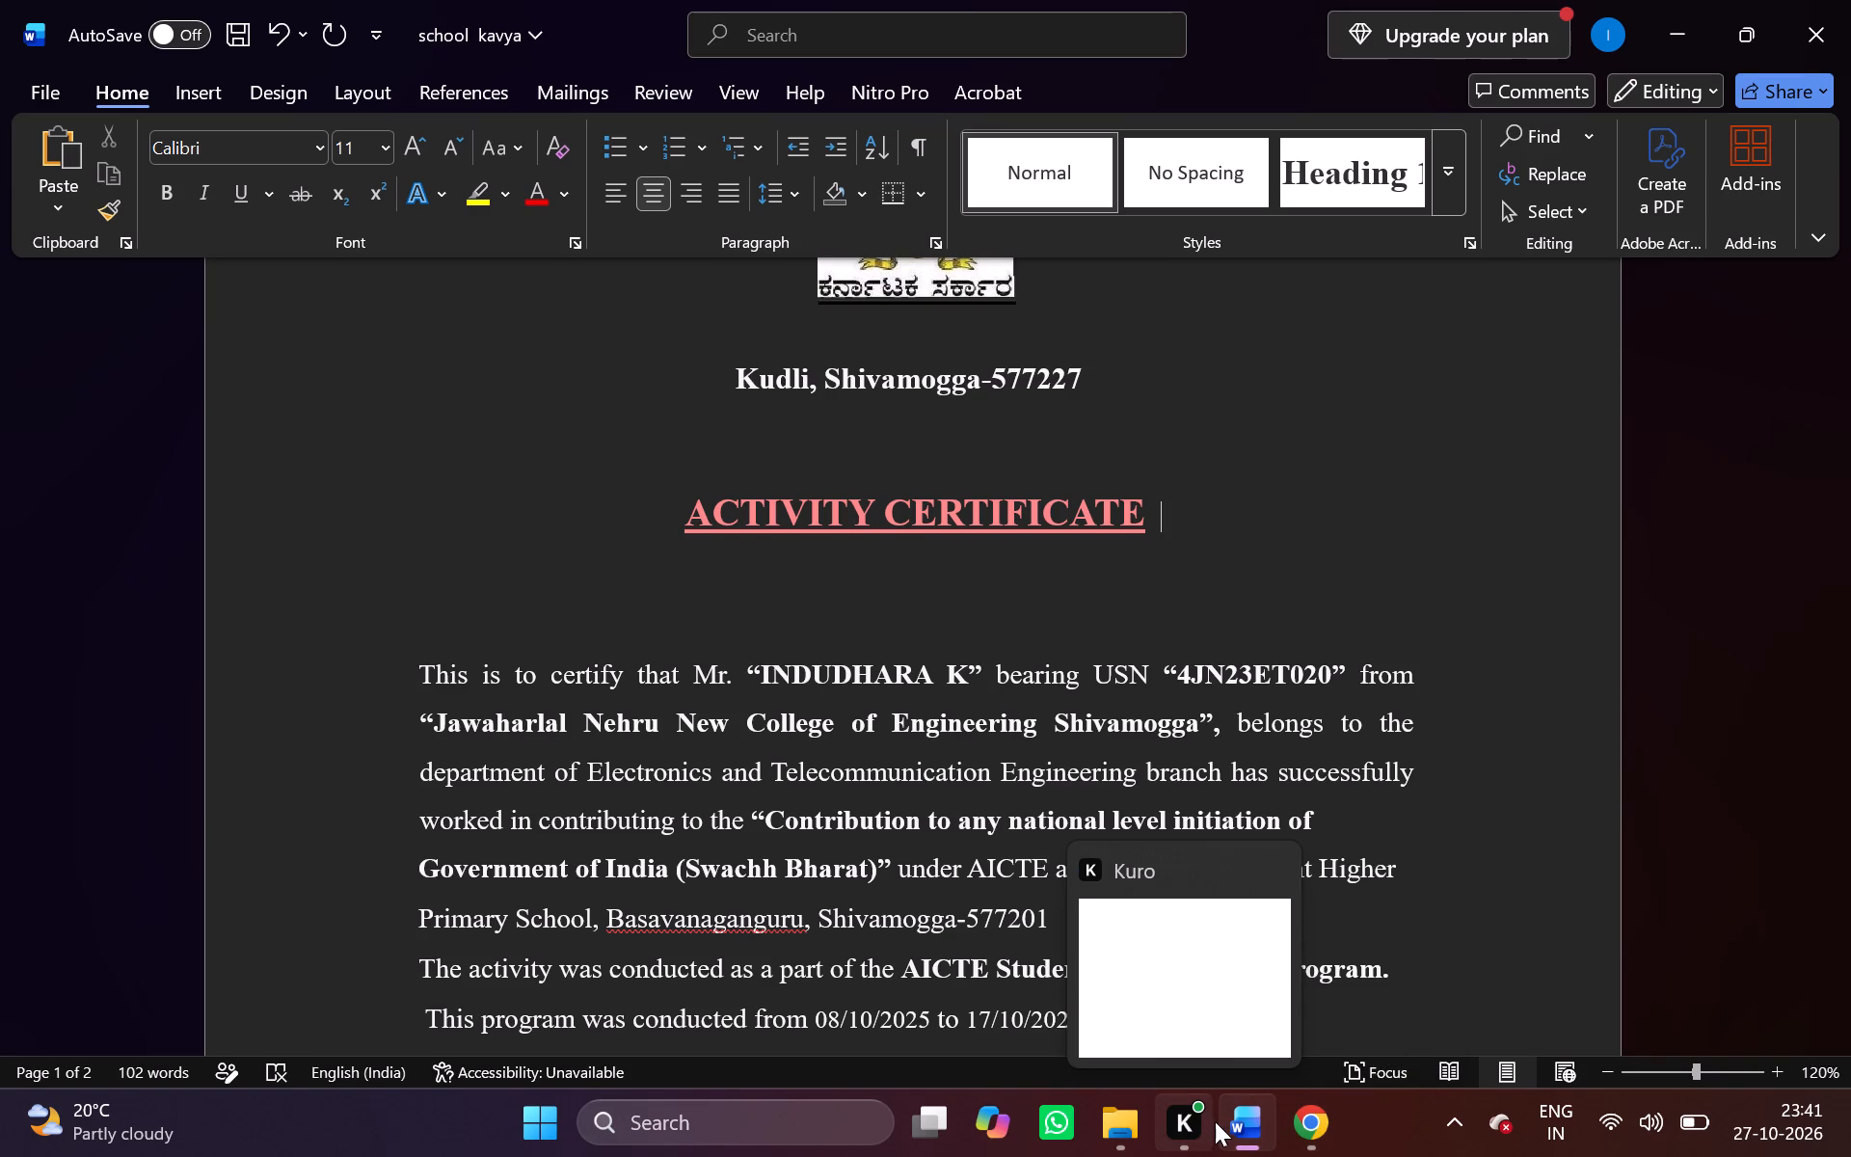
left_click(1142, 1111)
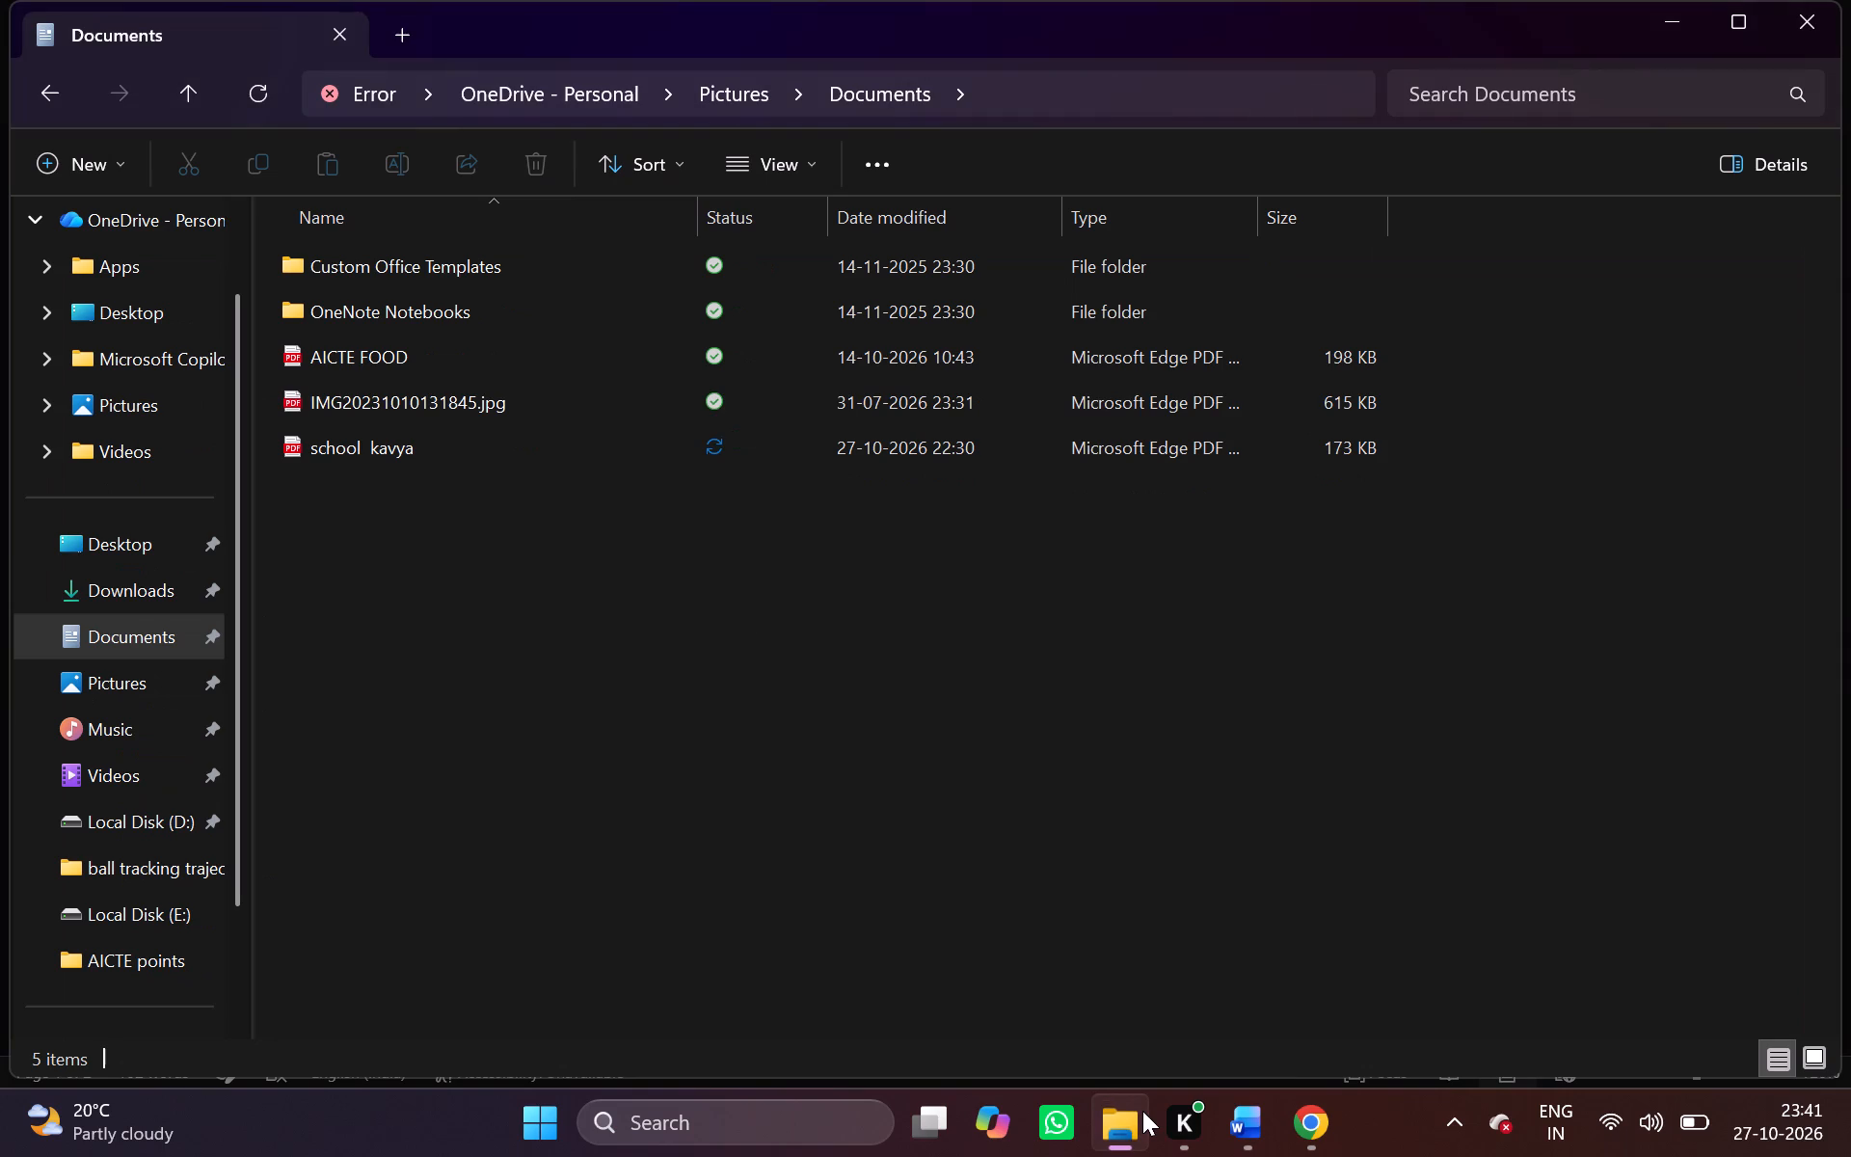
double_click(484, 345)
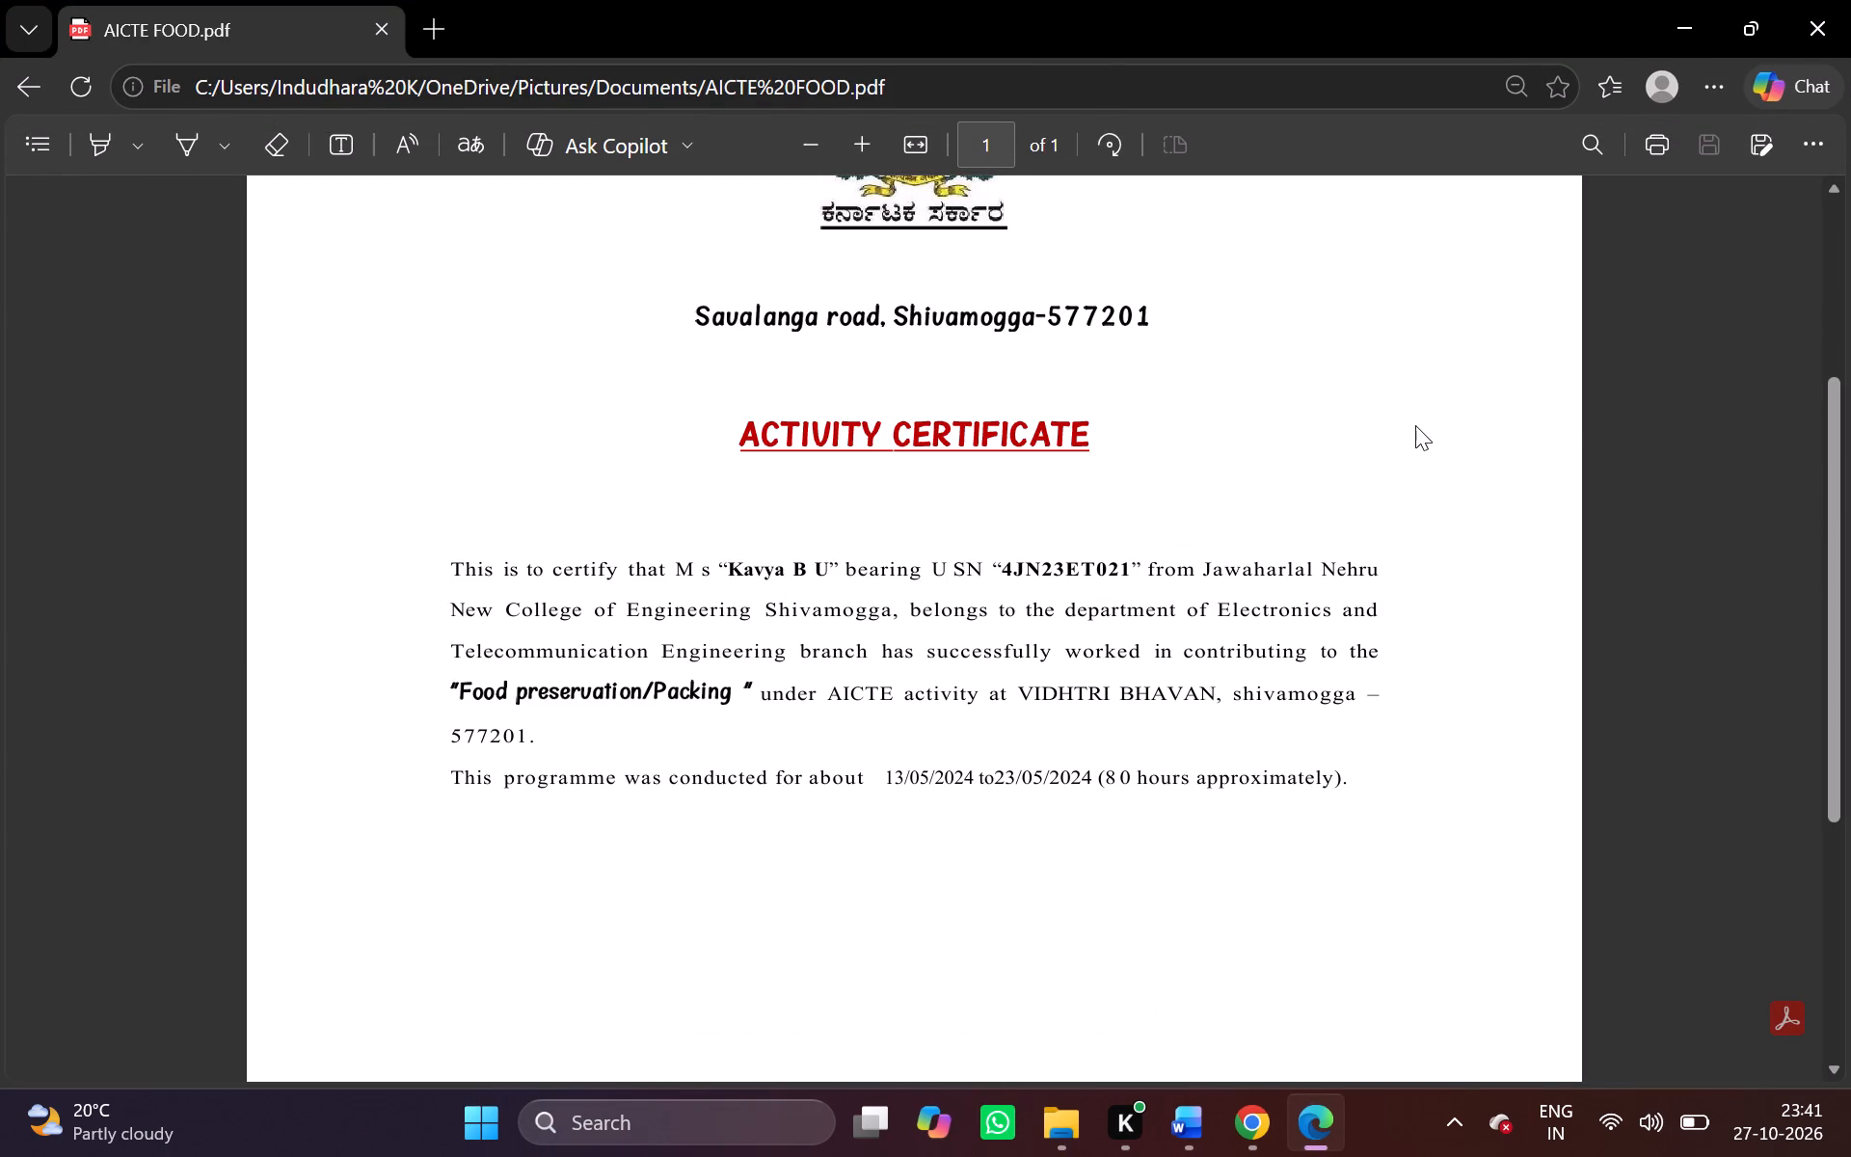
left_click(1821, 11)
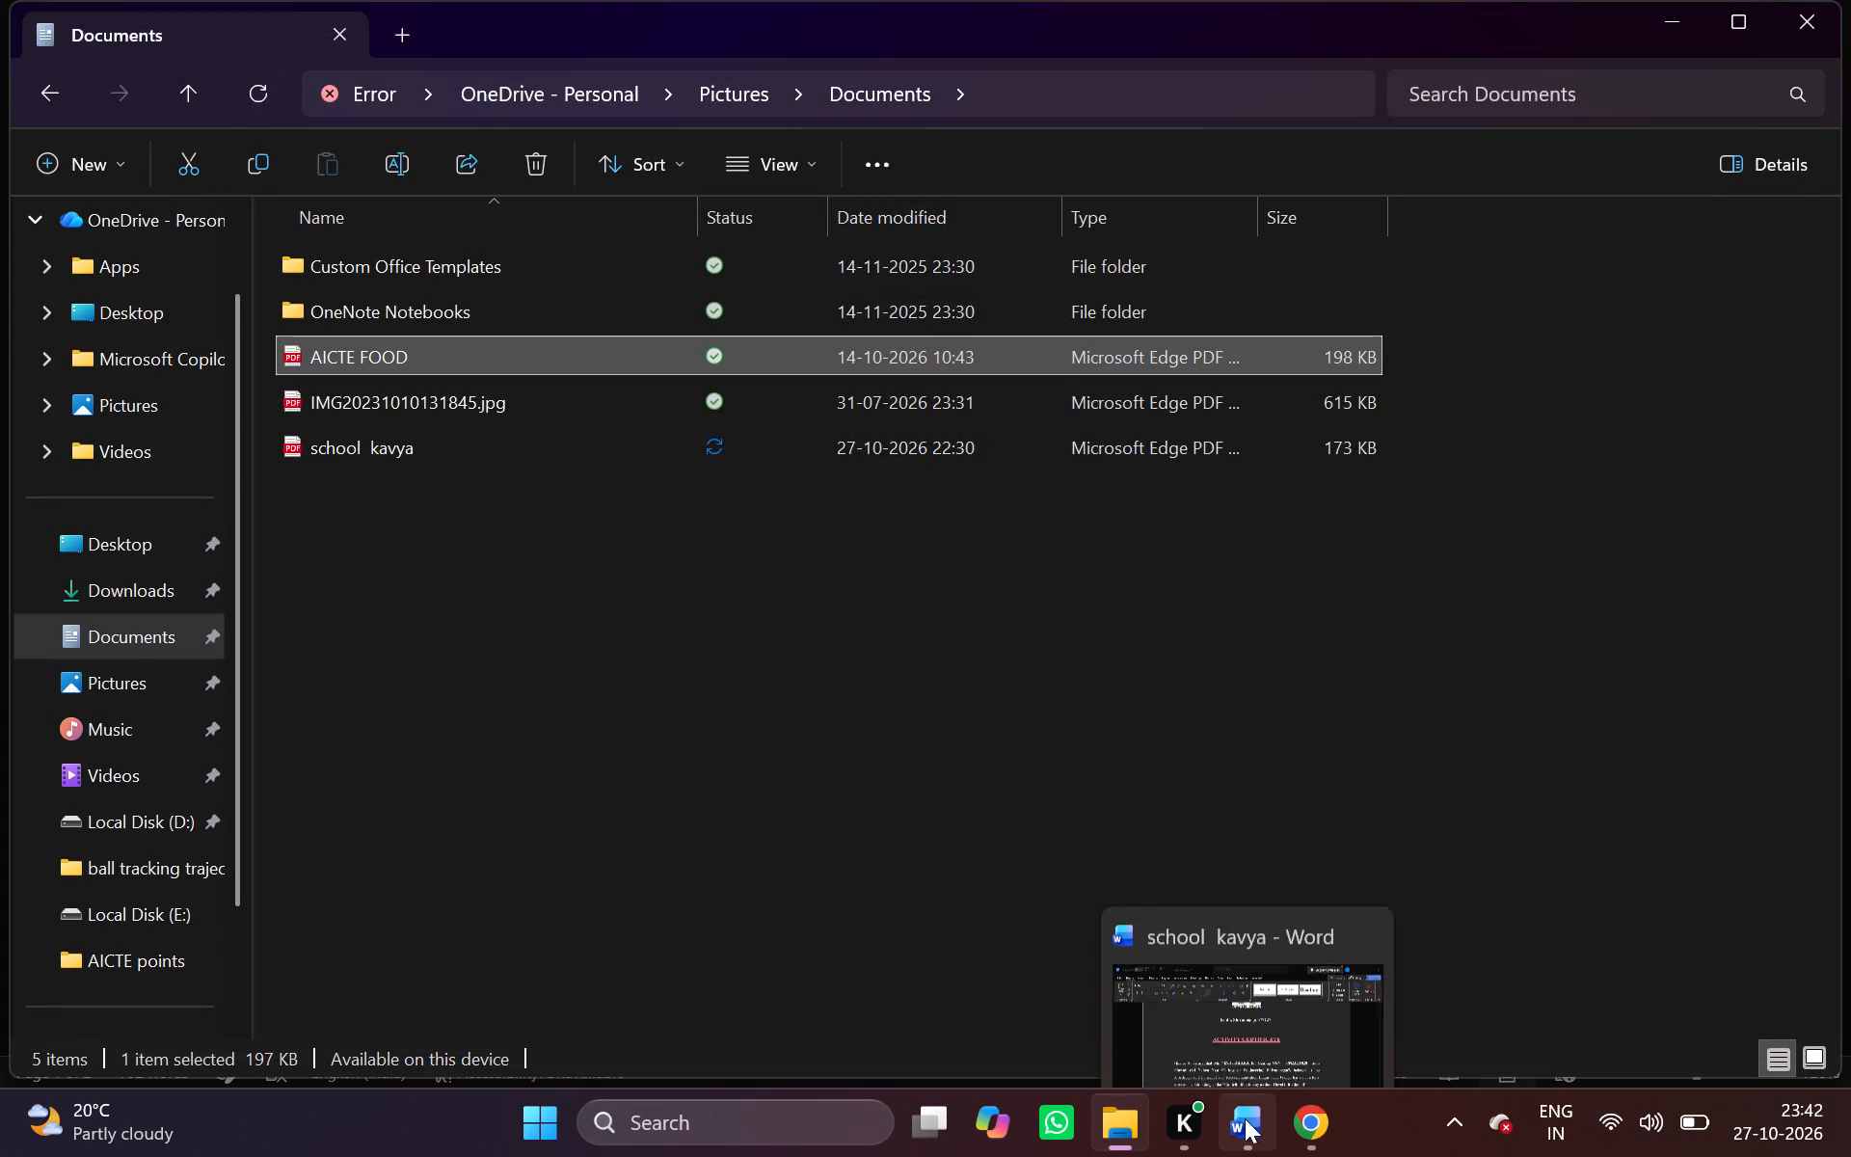
left_click(1245, 1118)
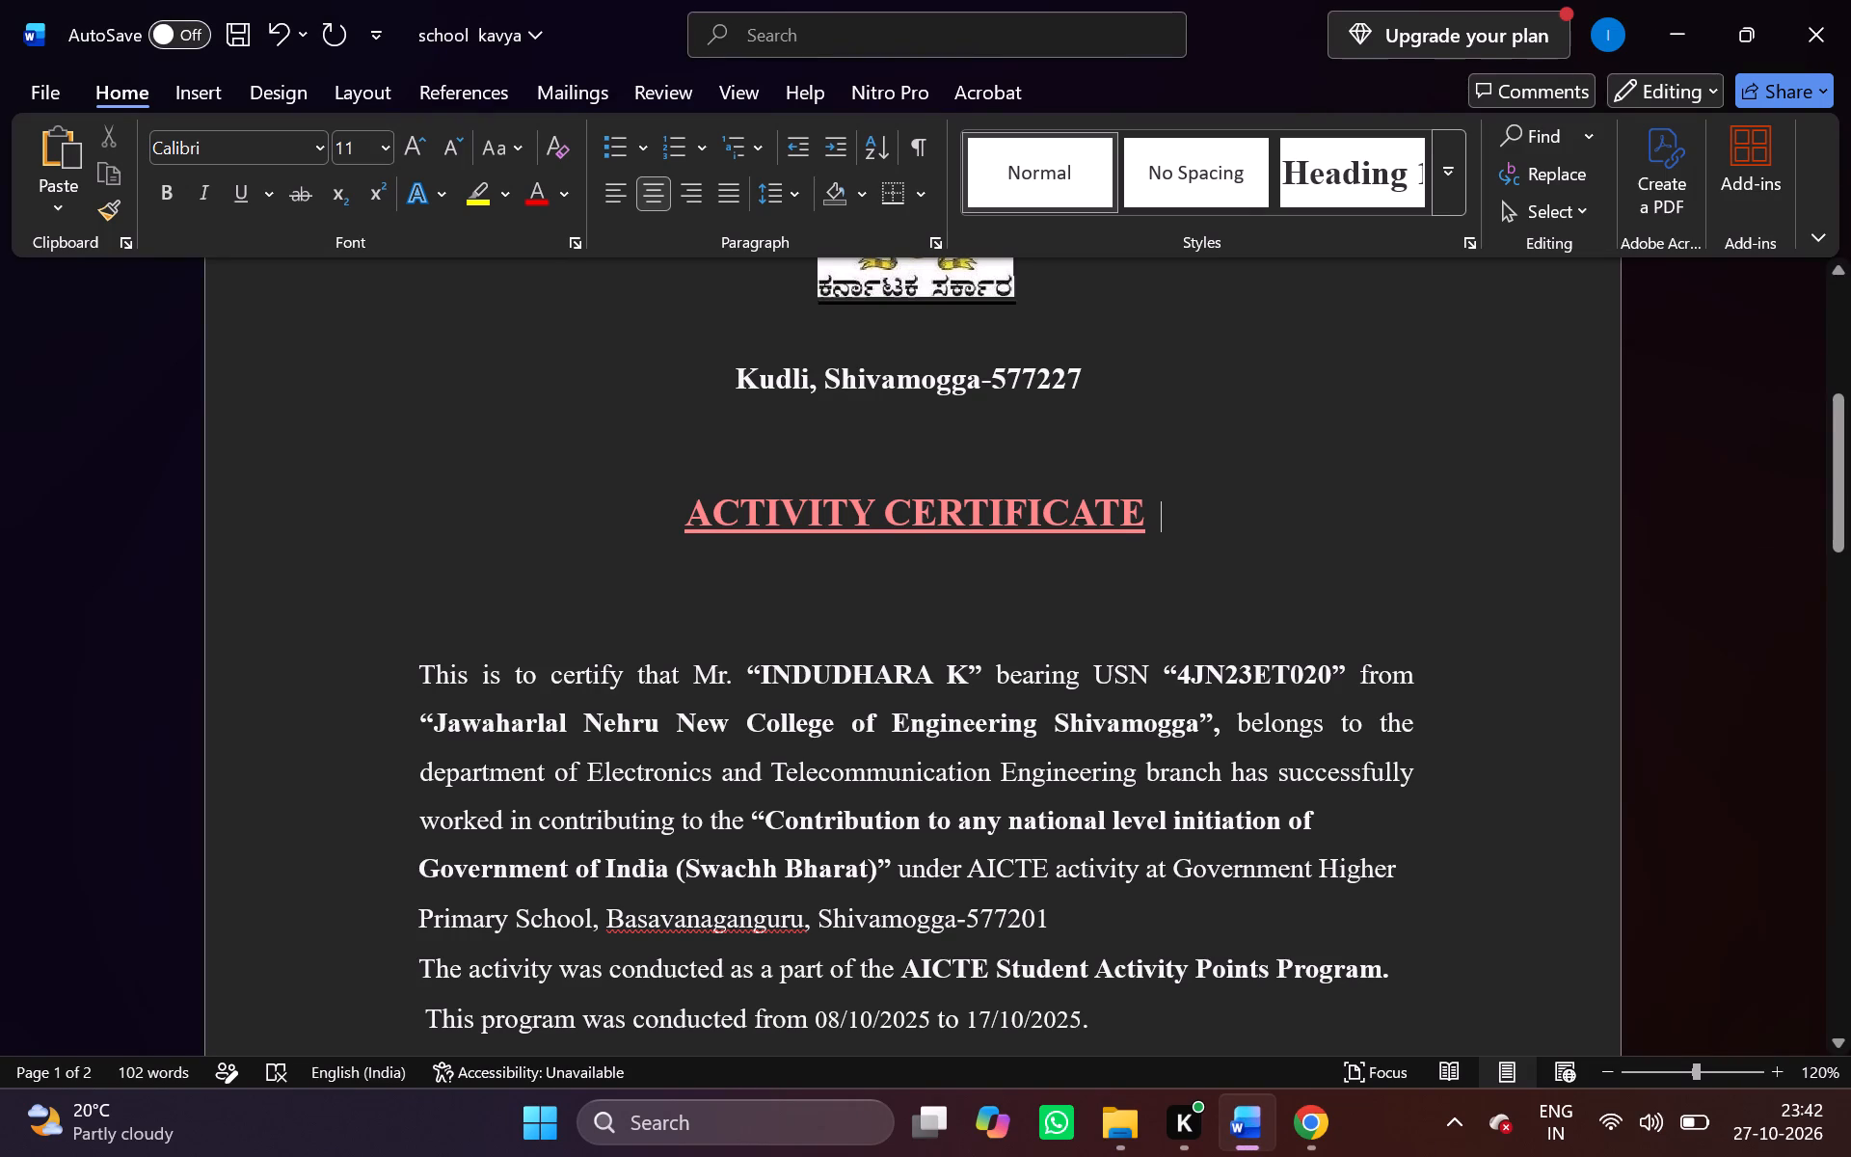
Delete the quoted activity title about the national level initiation (Swachh Bharat), keeping the empty quotation marks.
left_click(879, 875)
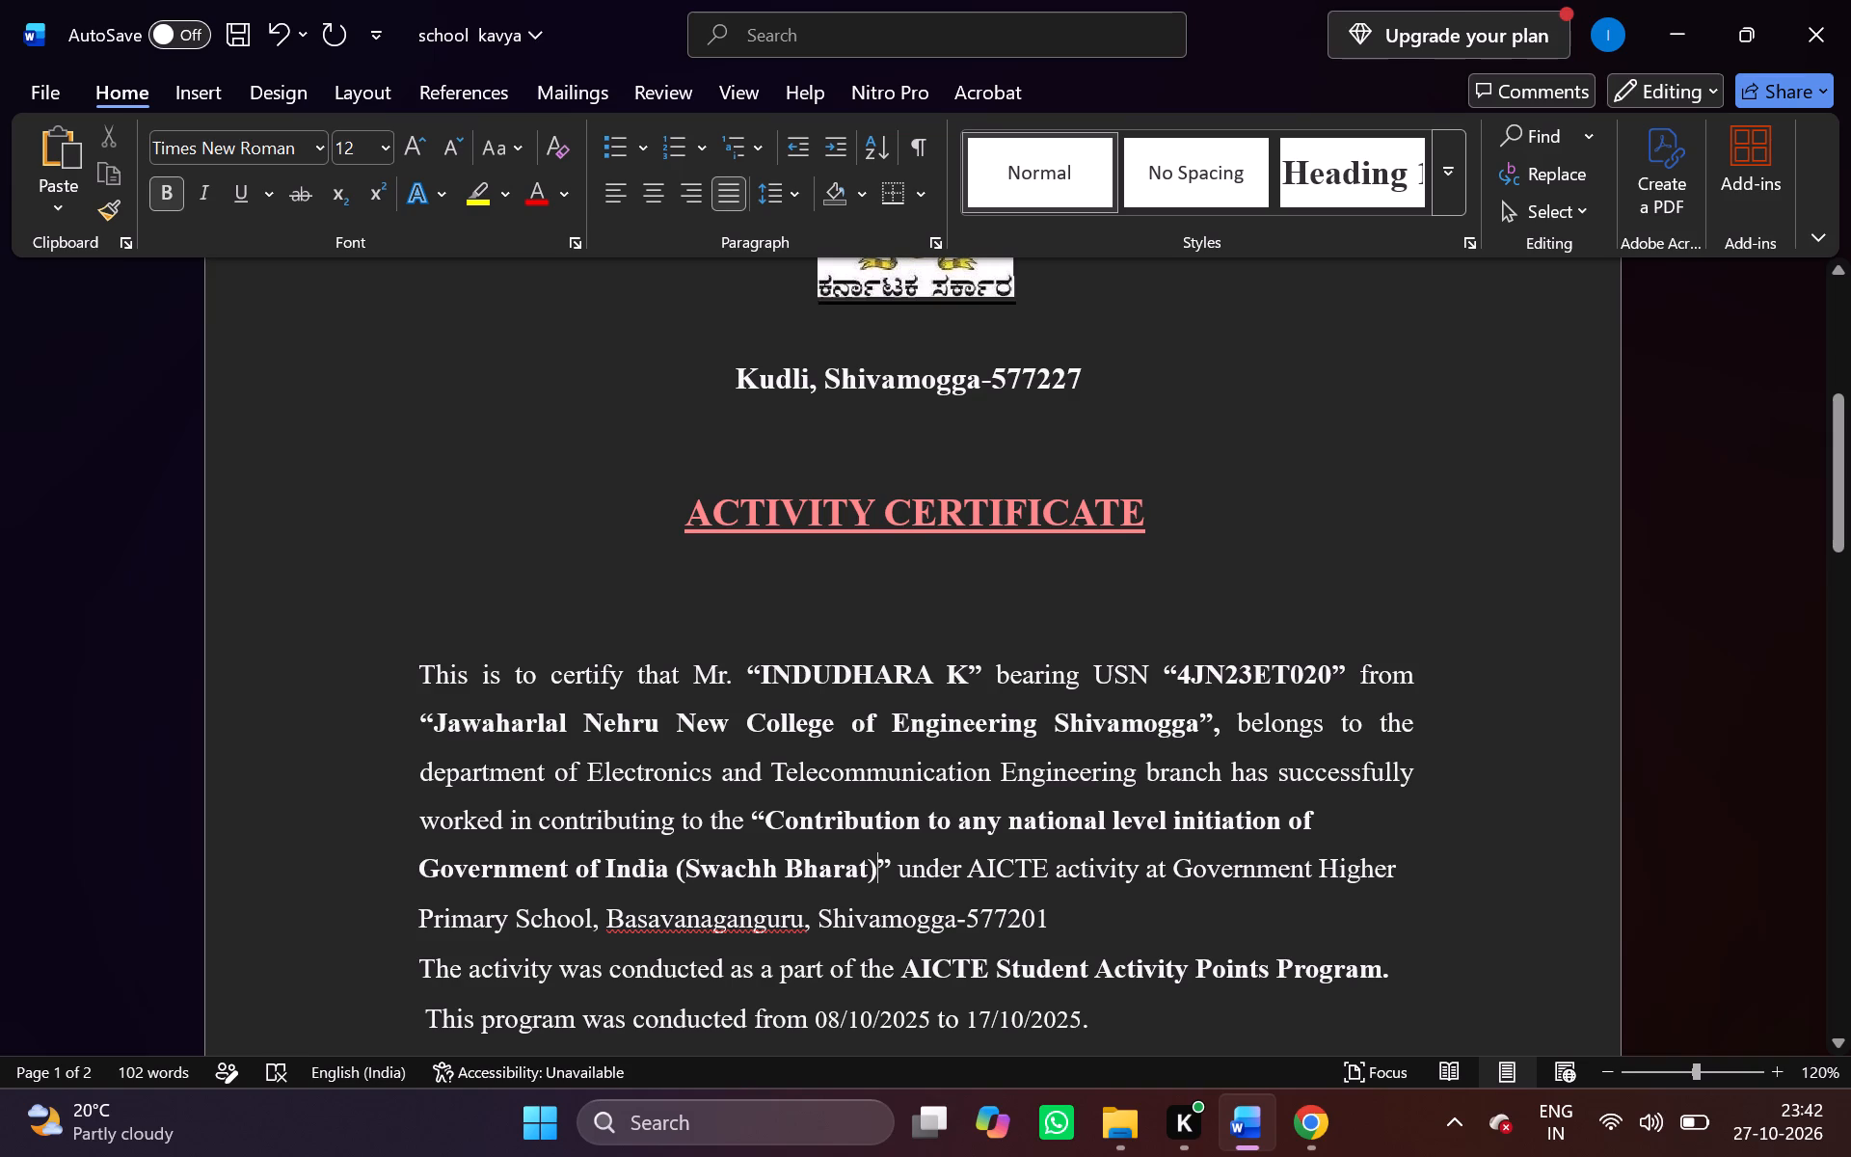
key("BackSpace")
key("BackSpace")
key("BackSpace")
key("BackSpace")
key("BackSpace")
key("BackSpace")
key("BackSpace")
key("BackSpace")
key("BackSpace")
key("BackSpace")
key("BackSpace")
key("BackSpace")
key("BackSpace")
key("BackSpace")
key("BackSpace")
key("BackSpace")
key("BackSpace")
key("BackSpace")
key("BackSpace")
key("BackSpace")
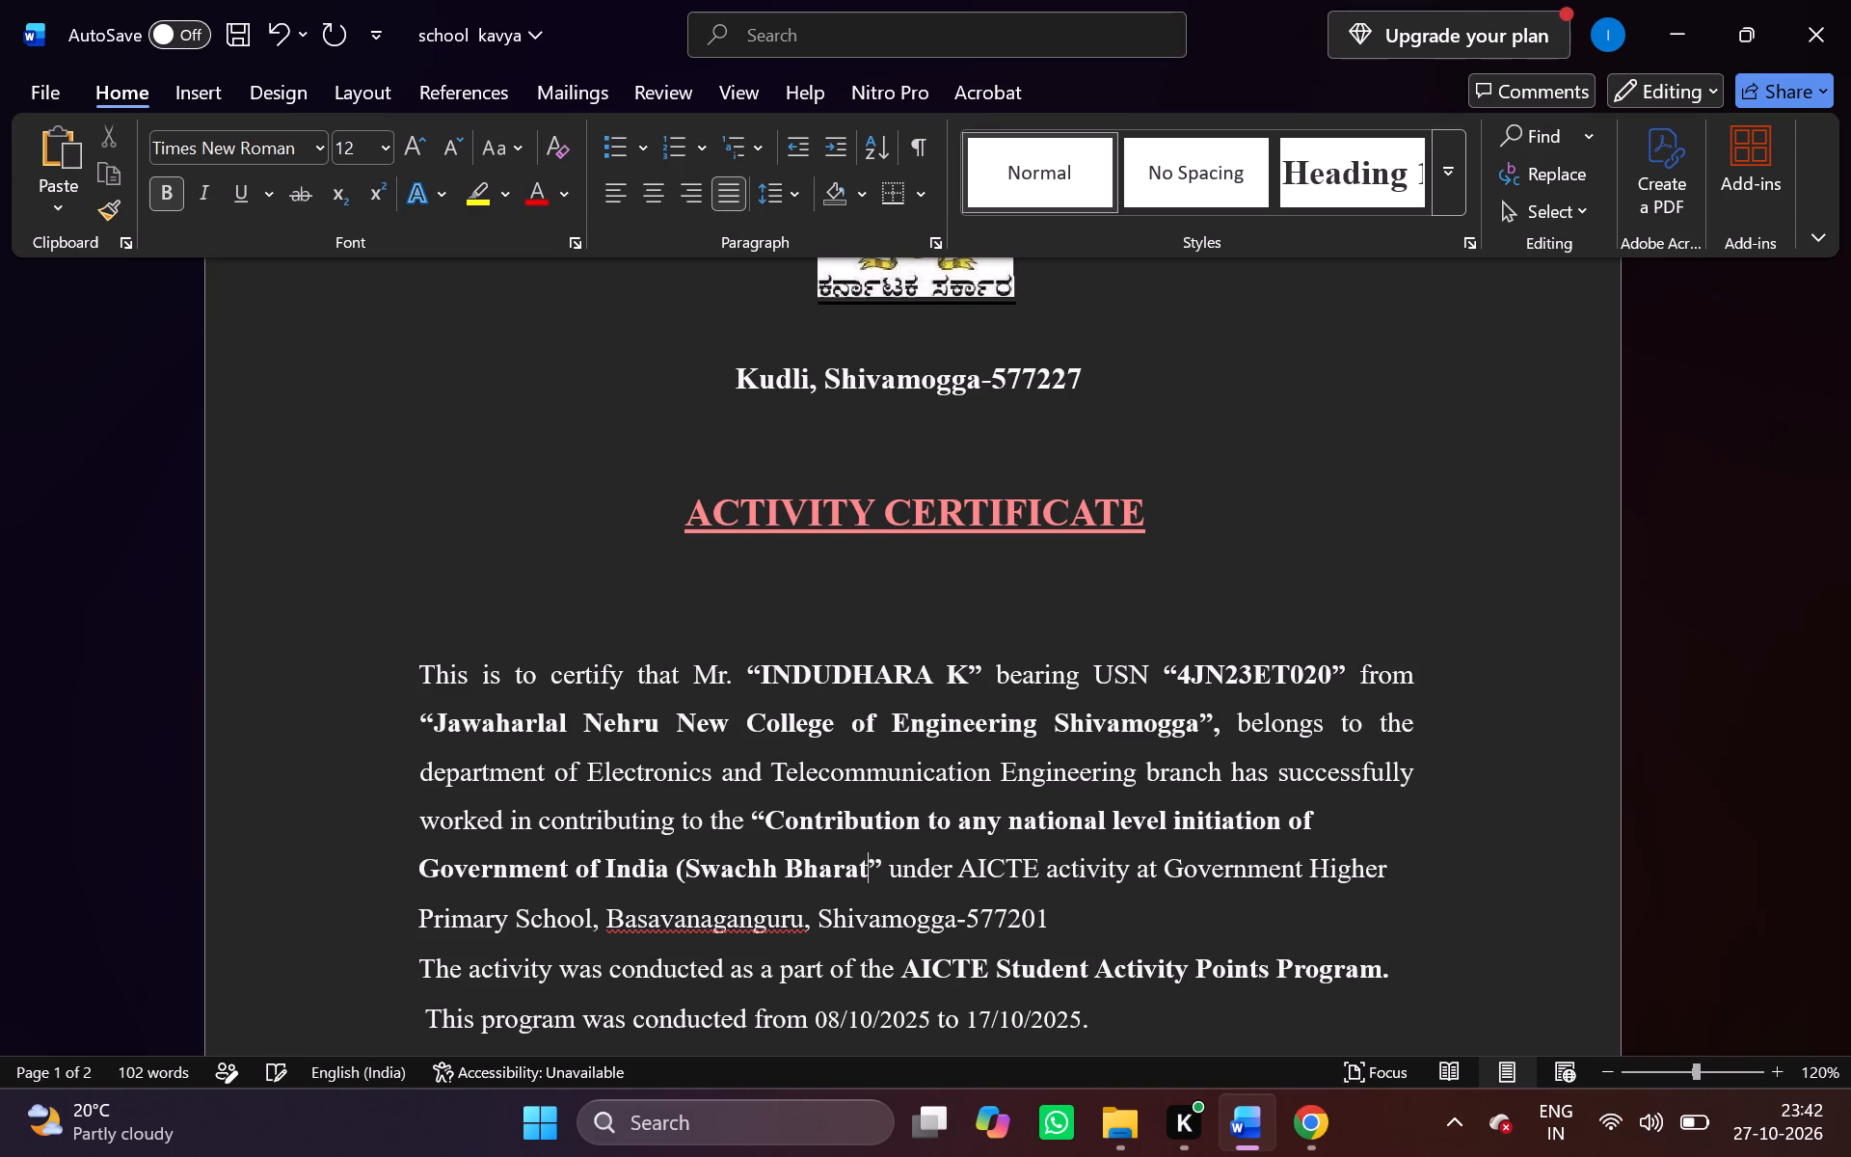
key("BackSpace")
key("BackSpace")
key("BackSpace")
key("BackSpace")
key("BackSpace")
key("BackSpace")
key("BackSpace")
key("BackSpace")
key("BackSpace")
key("BackSpace")
key("BackSpace")
key("BackSpace")
key("BackSpace")
key("BackSpace")
key("BackSpace")
key("BackSpace")
key("BackSpace")
key("BackSpace")
key("BackSpace")
key("BackSpace")
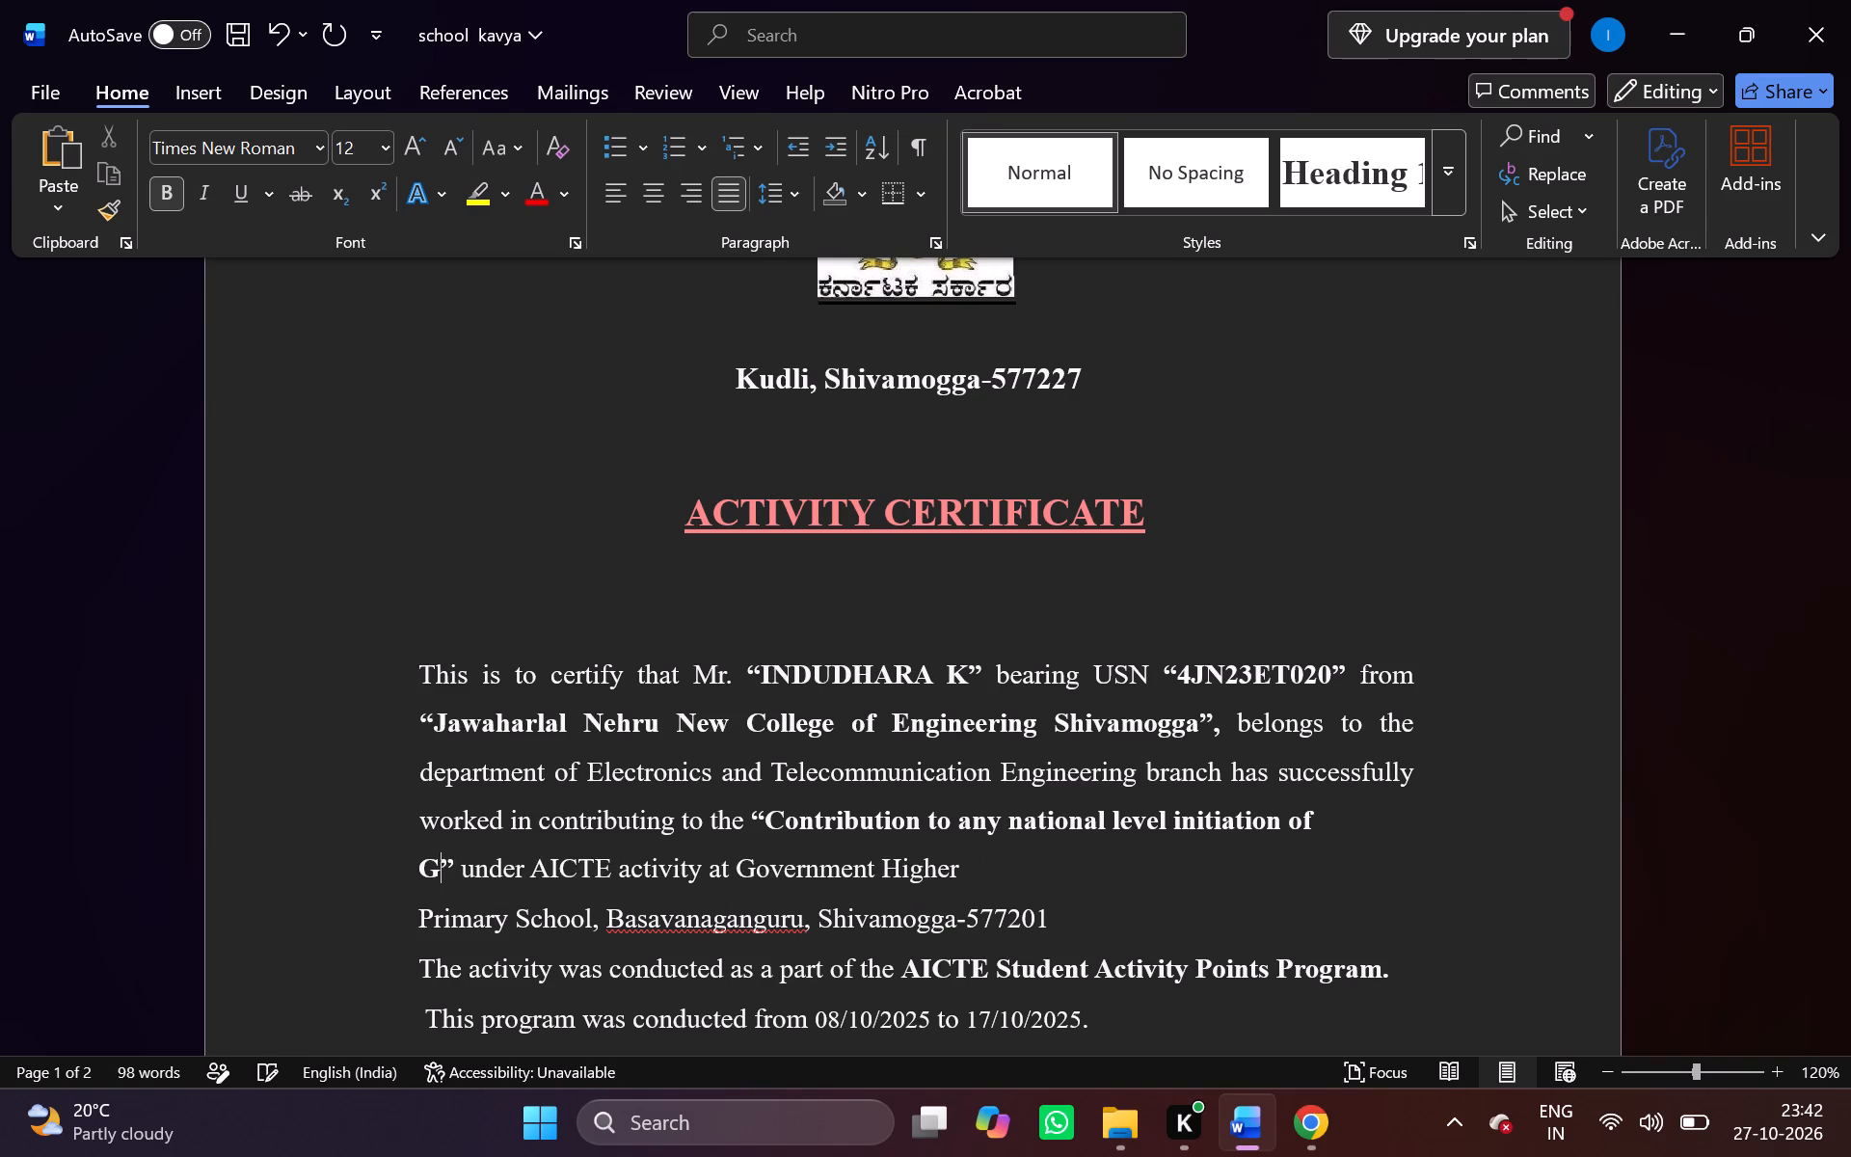
key("BackSpace")
key("BackSpace")
key("BackSpace")
key("BackSpace")
key("BackSpace")
key("BackSpace")
key("BackSpace")
key("BackSpace")
key("BackSpace")
key("BackSpace")
key("BackSpace")
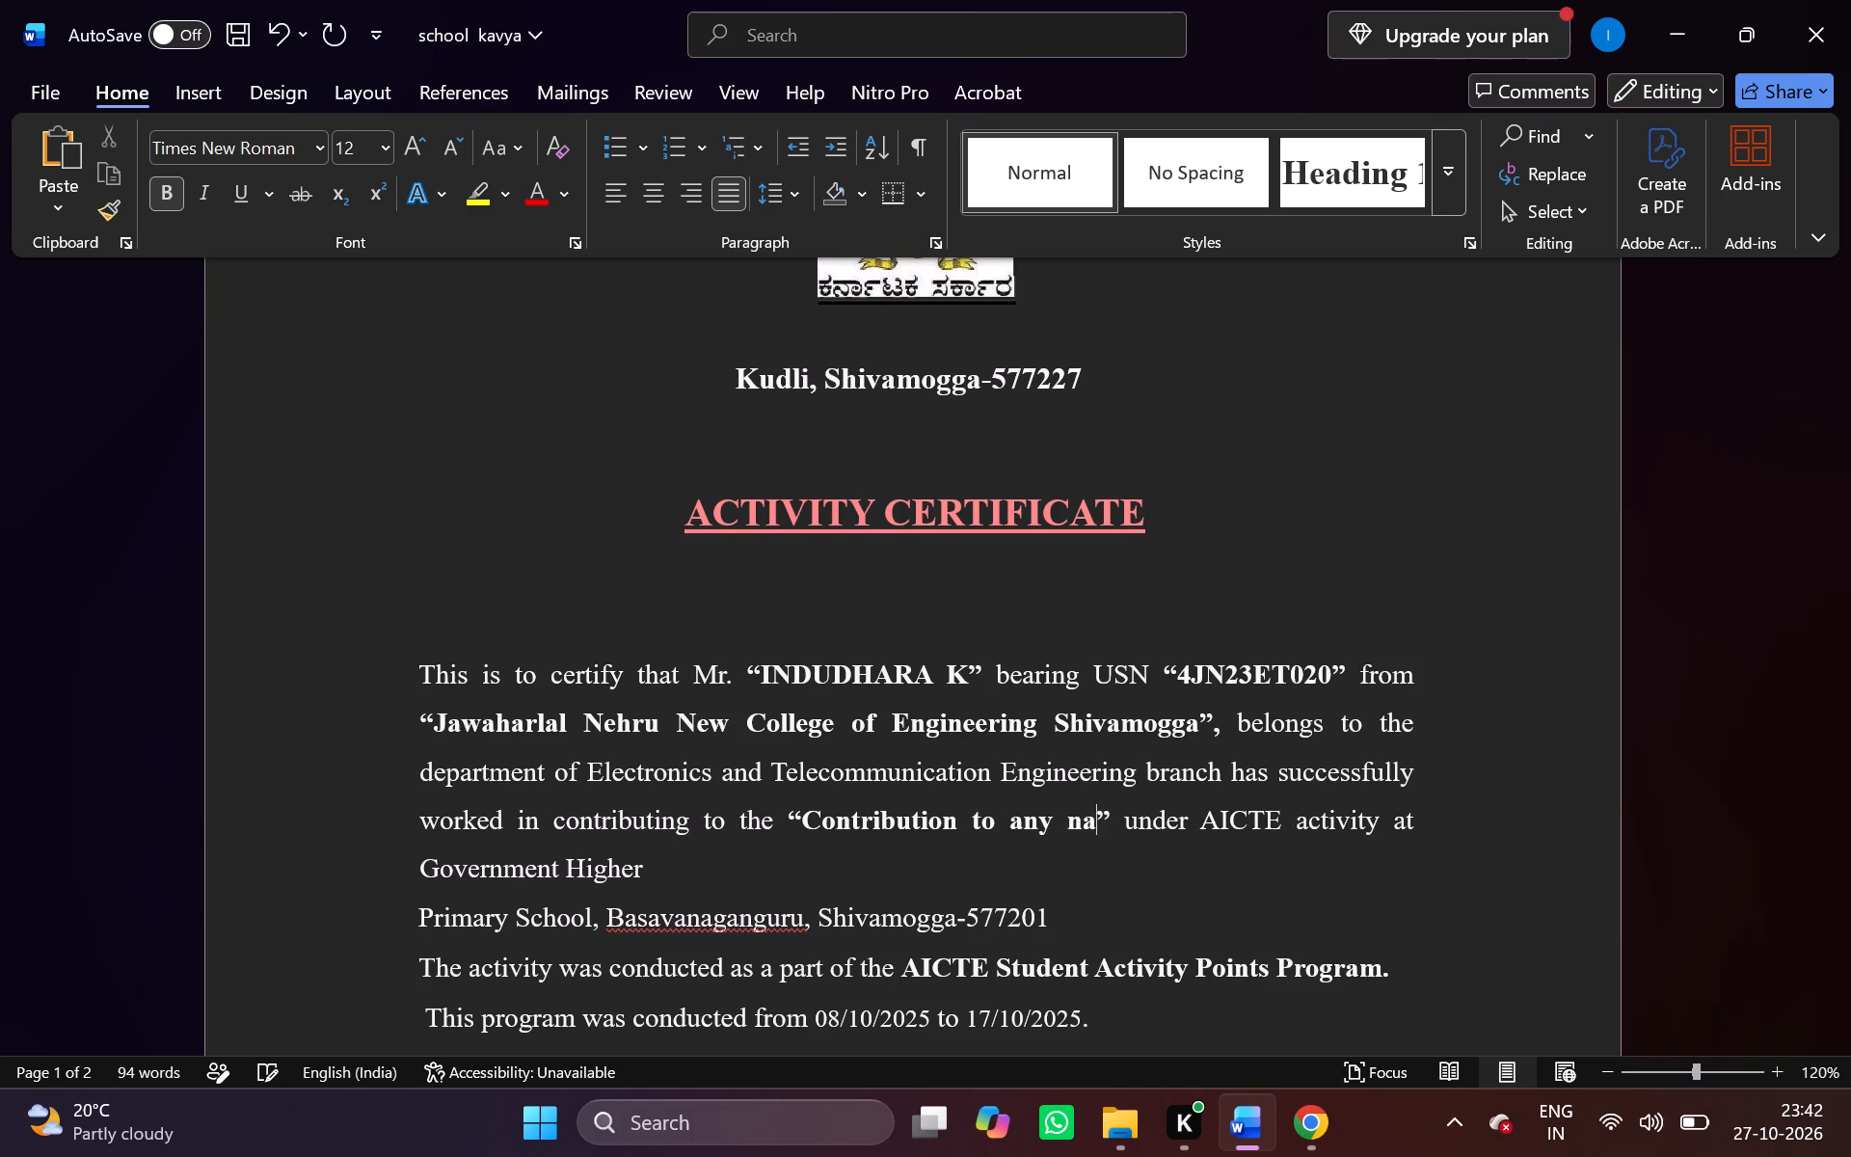
key("BackSpace")
key("BackSpace")
key("BackSpace")
key("BackSpace")
key("BackSpace")
key("BackSpace")
key("BackSpace")
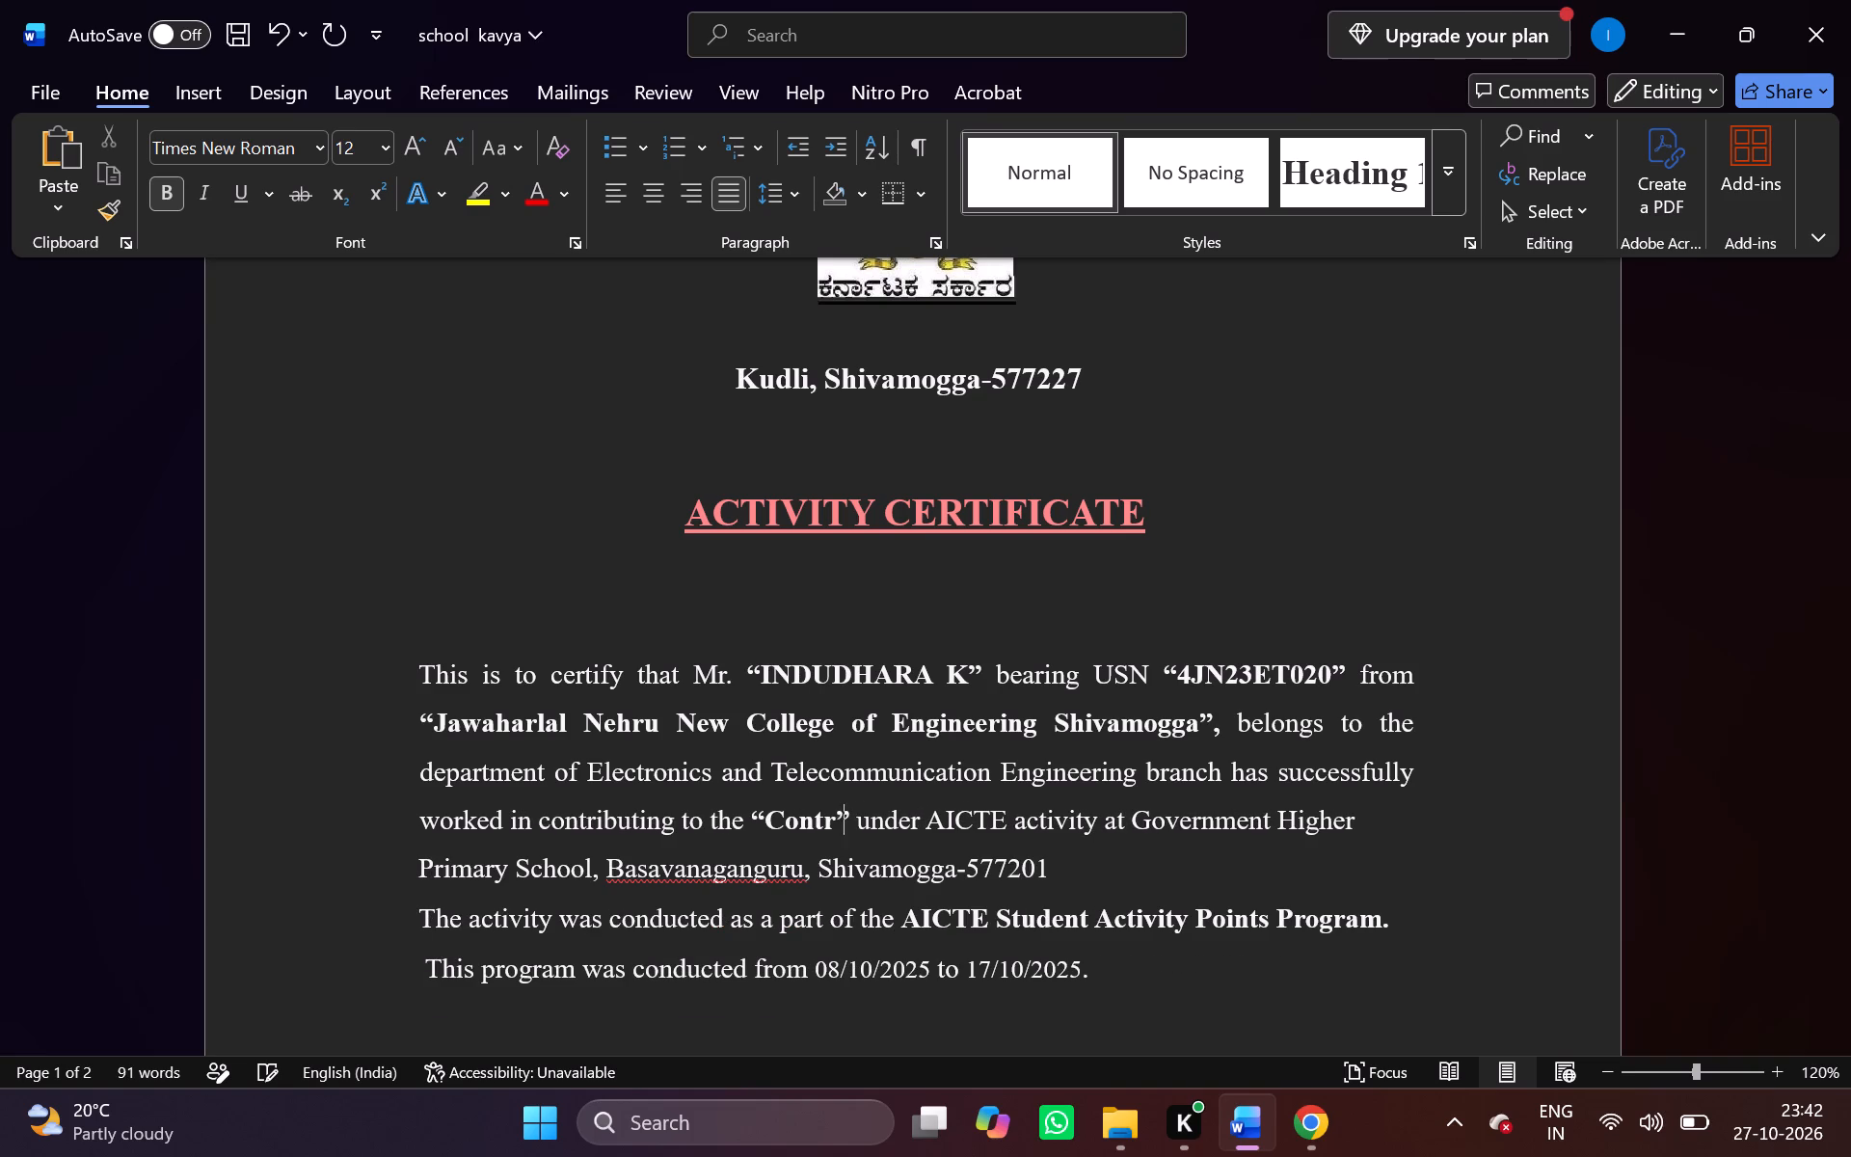
key("BackSpace")
key("BackSpace")
key("BackSpace")
key("BackSpace")
key("BackSpace")
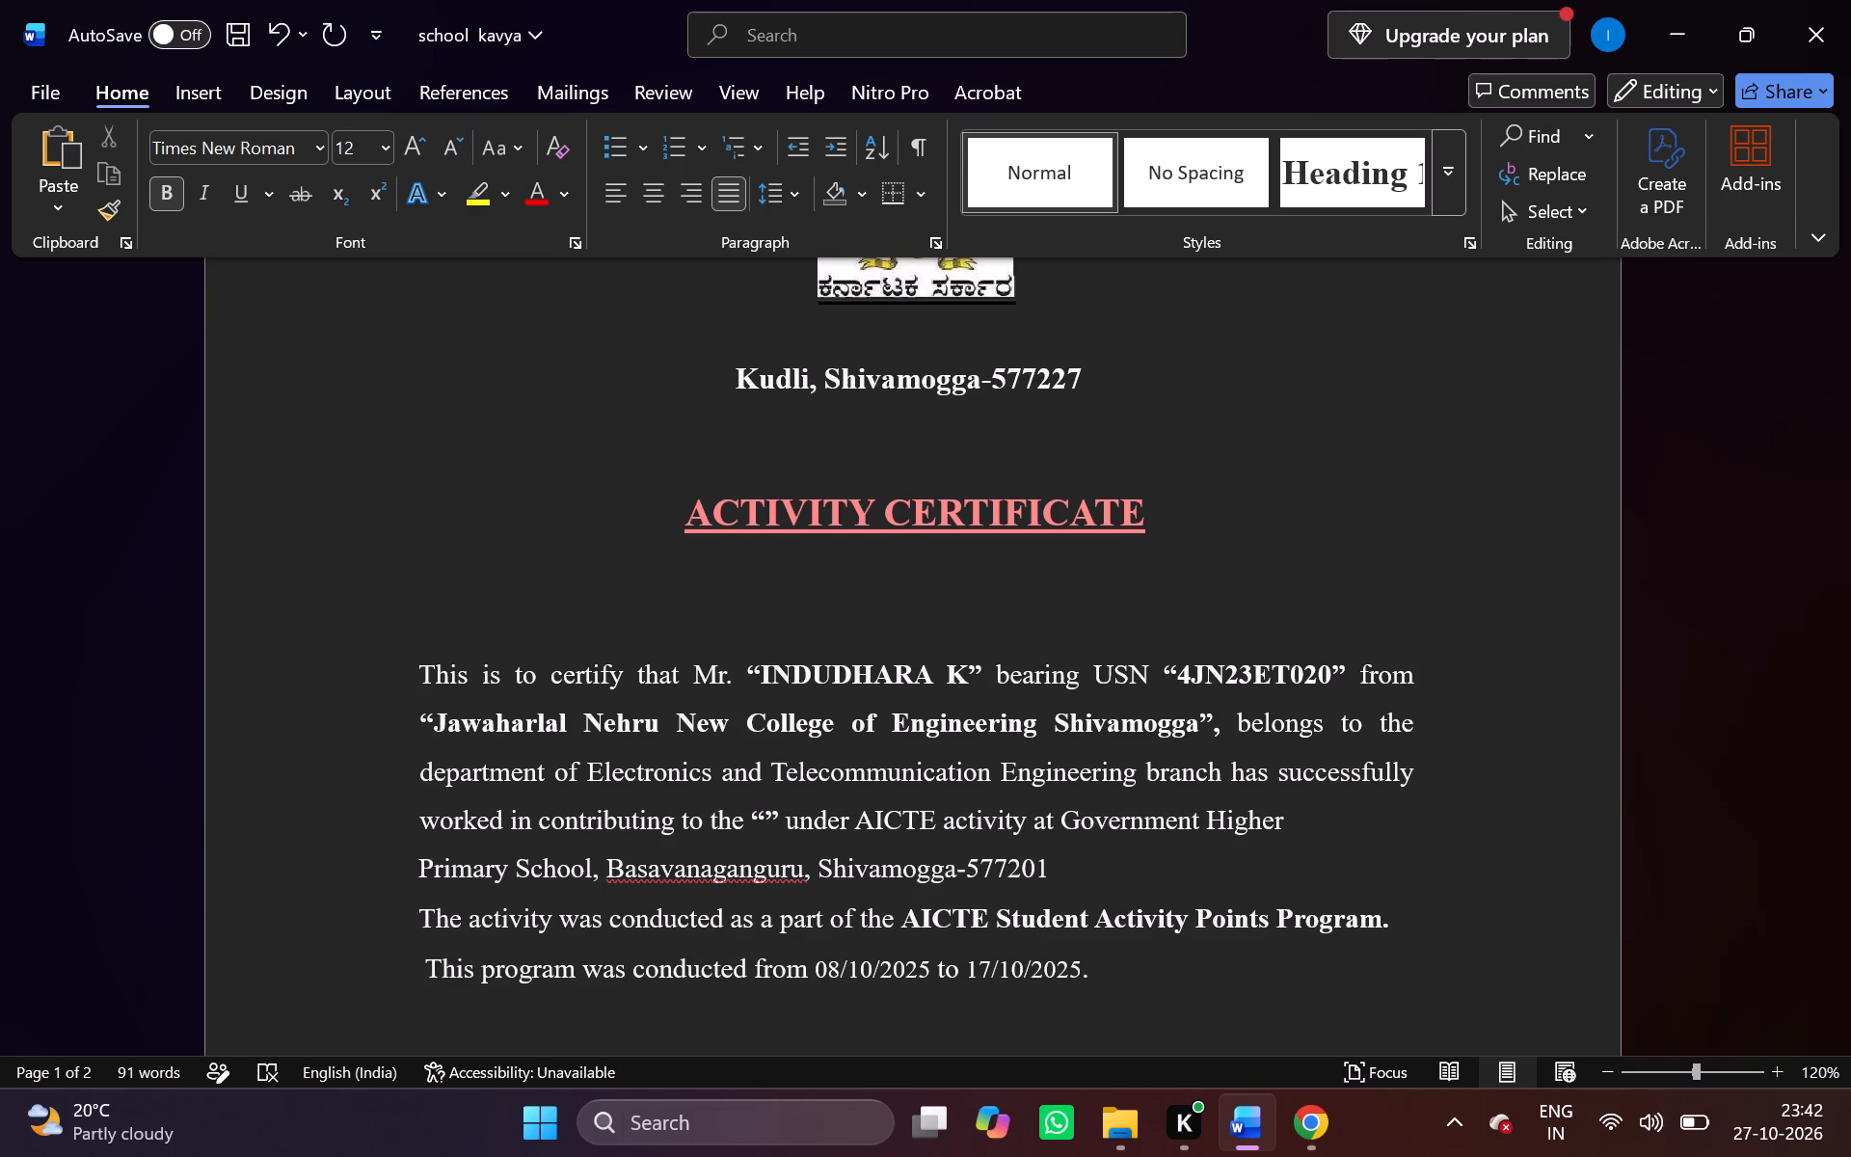
Switch to Chrome and start a Google search beginning with "jam" in a new tab.
left_click(1286, 1119)
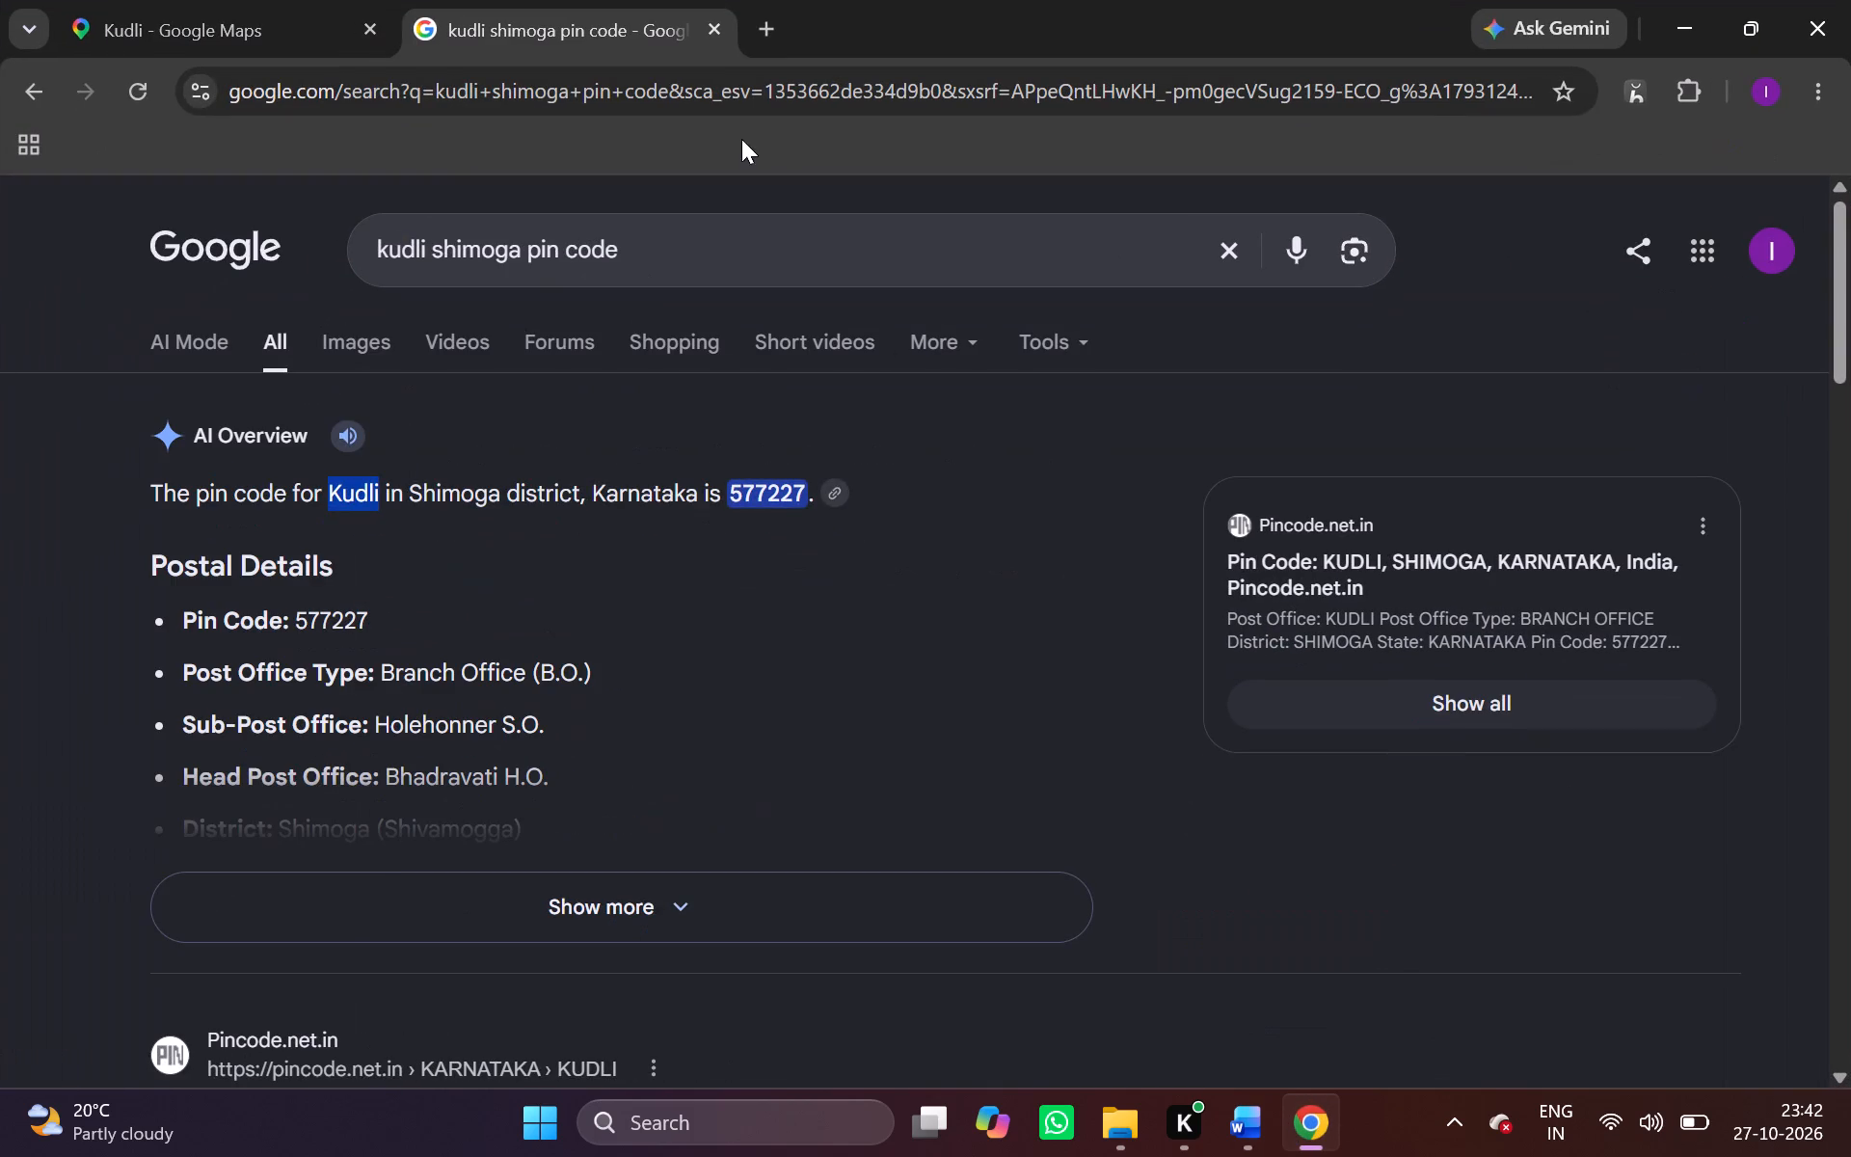
left_click(775, 28)
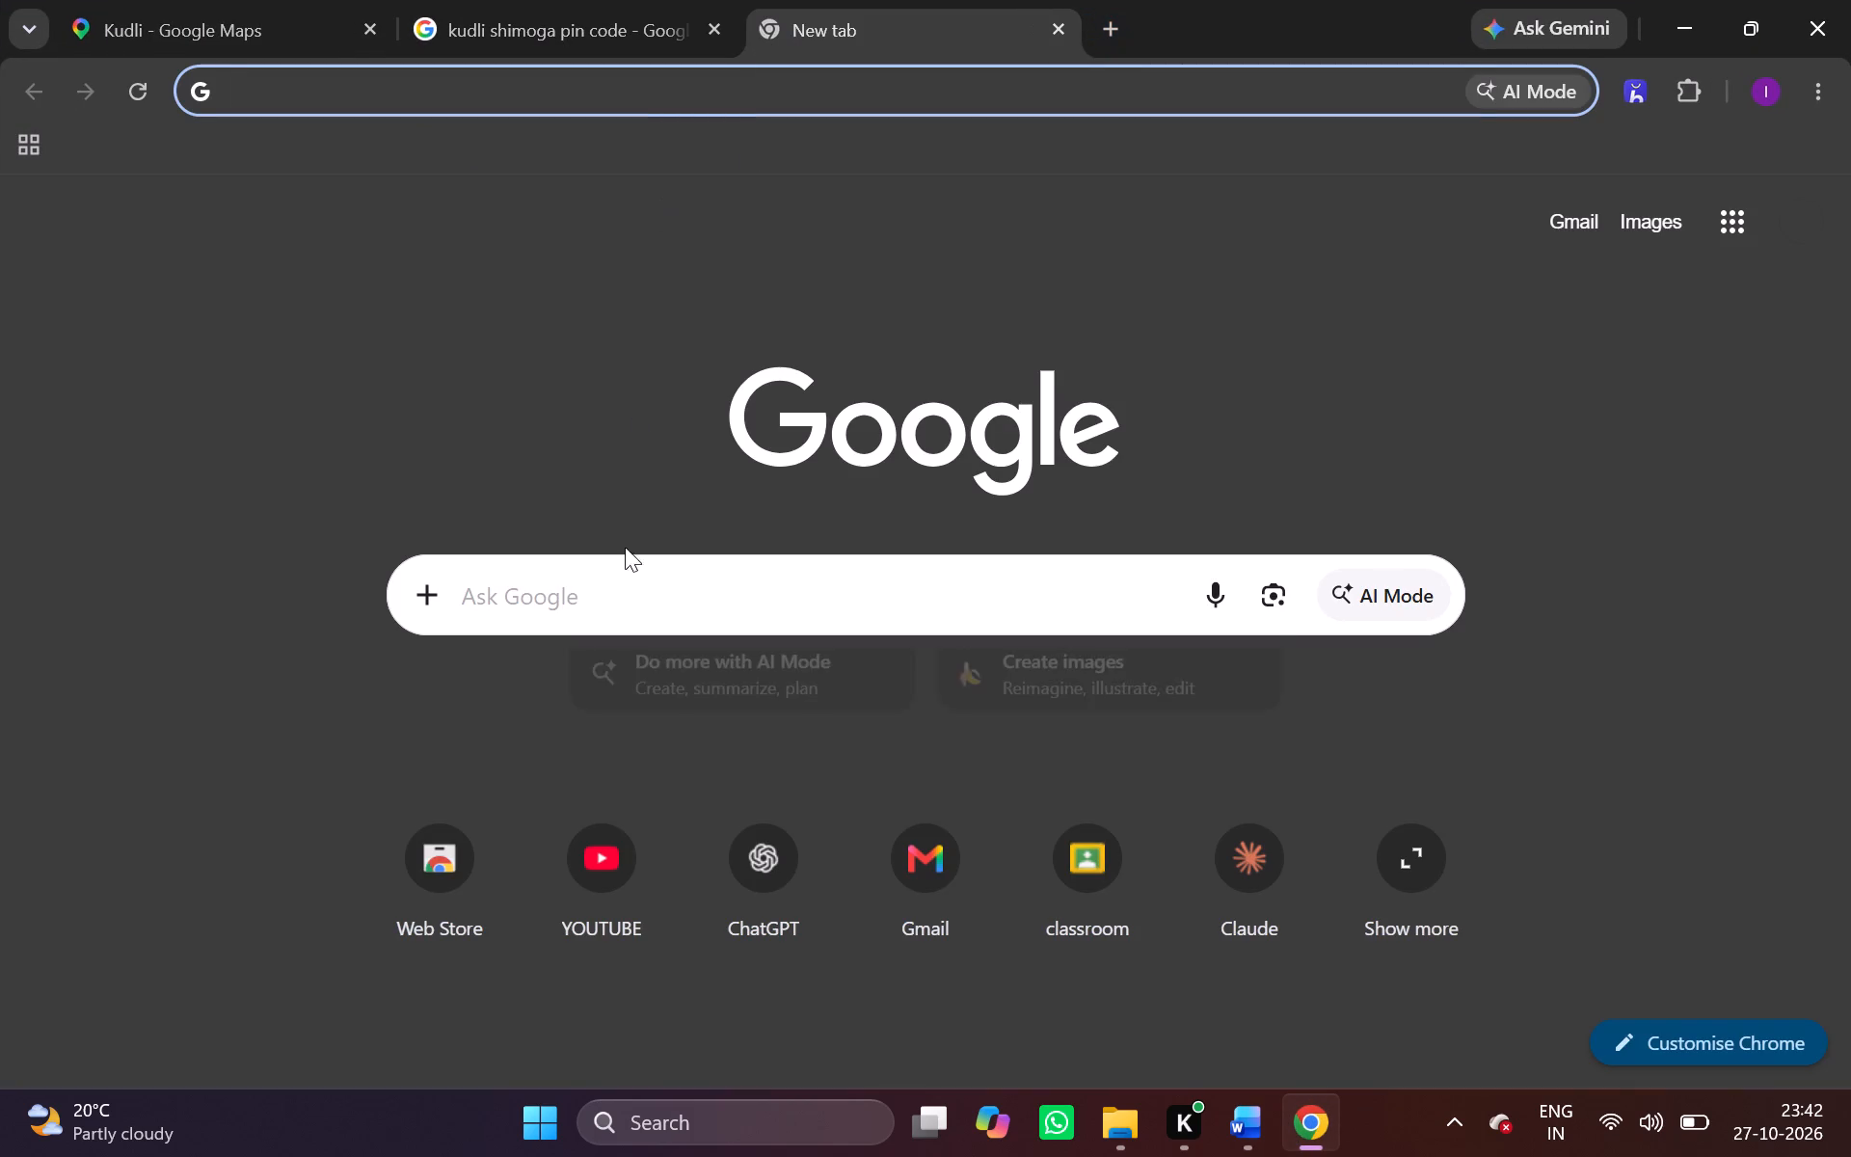
left_click(620, 572)
key("j")
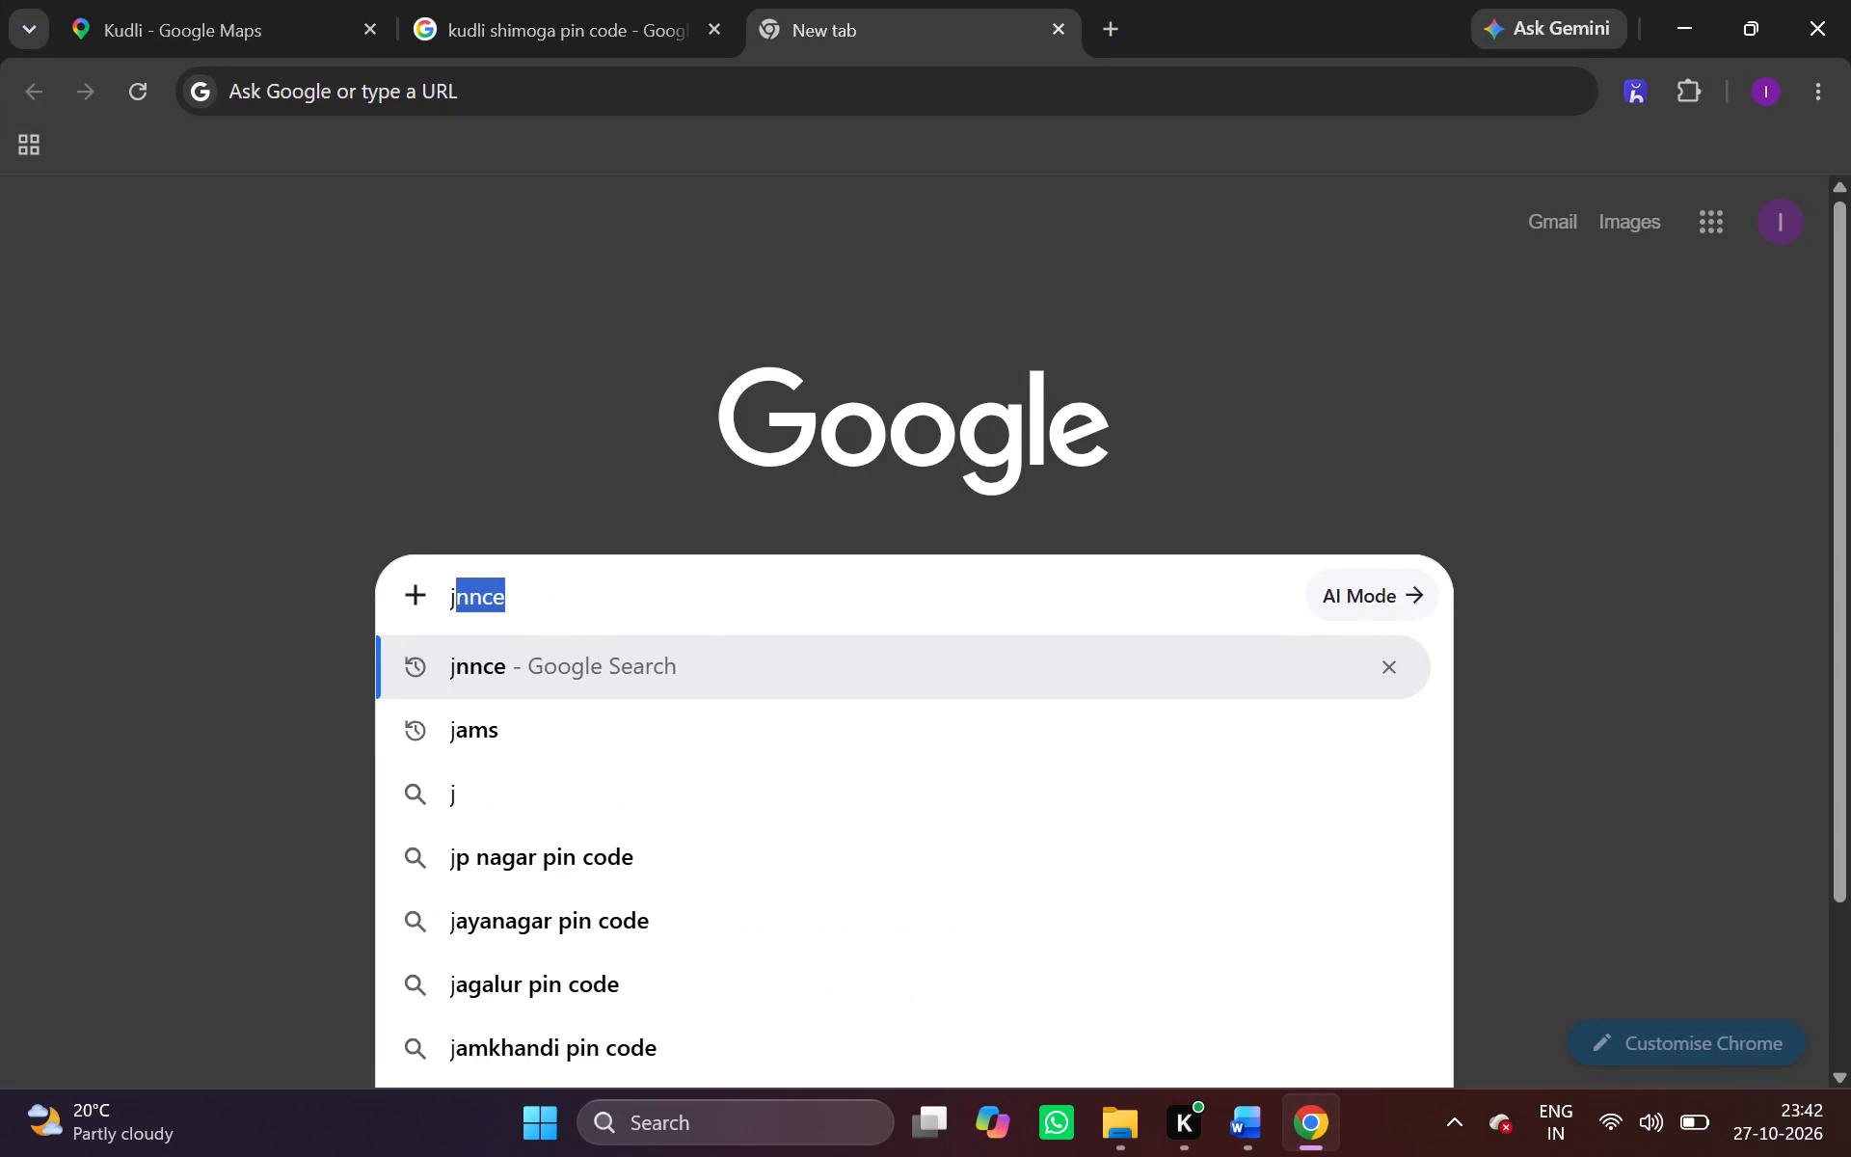
type("am")
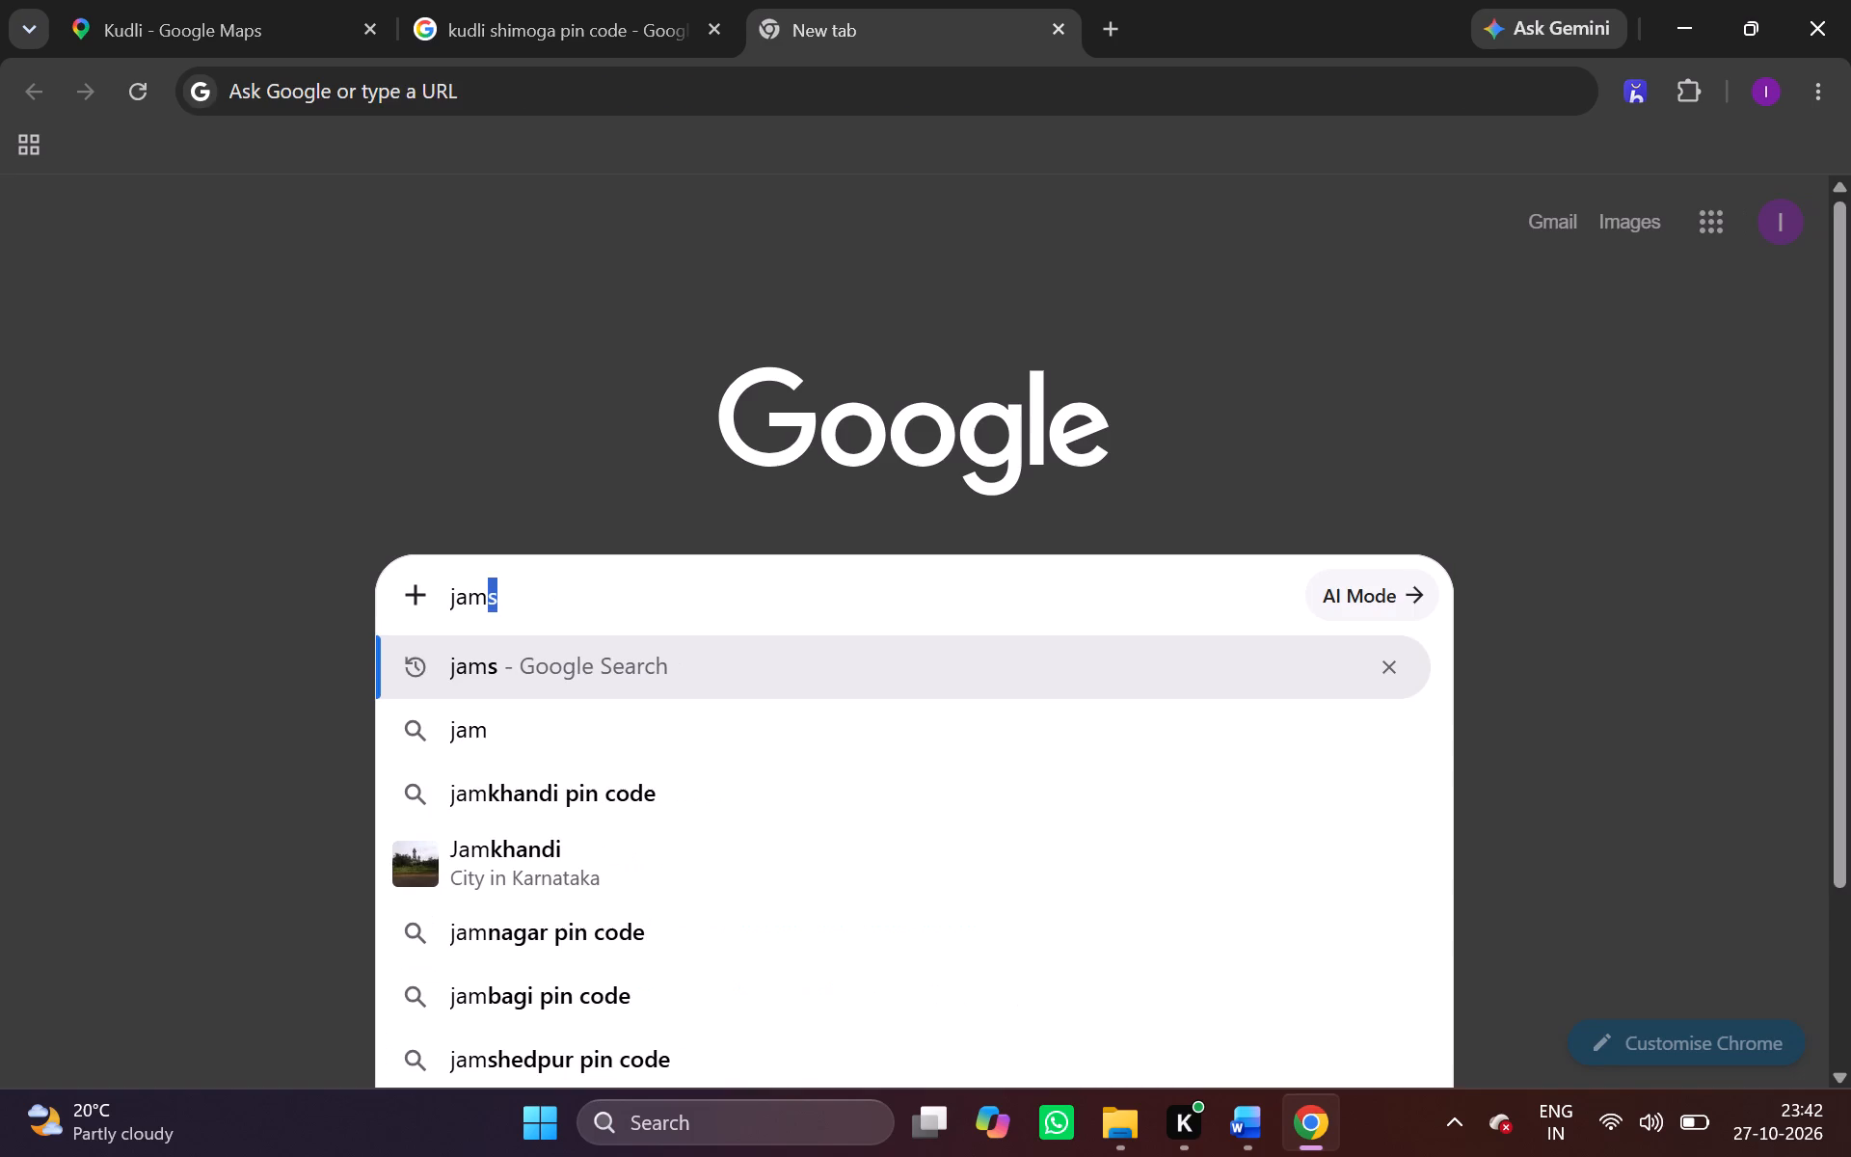
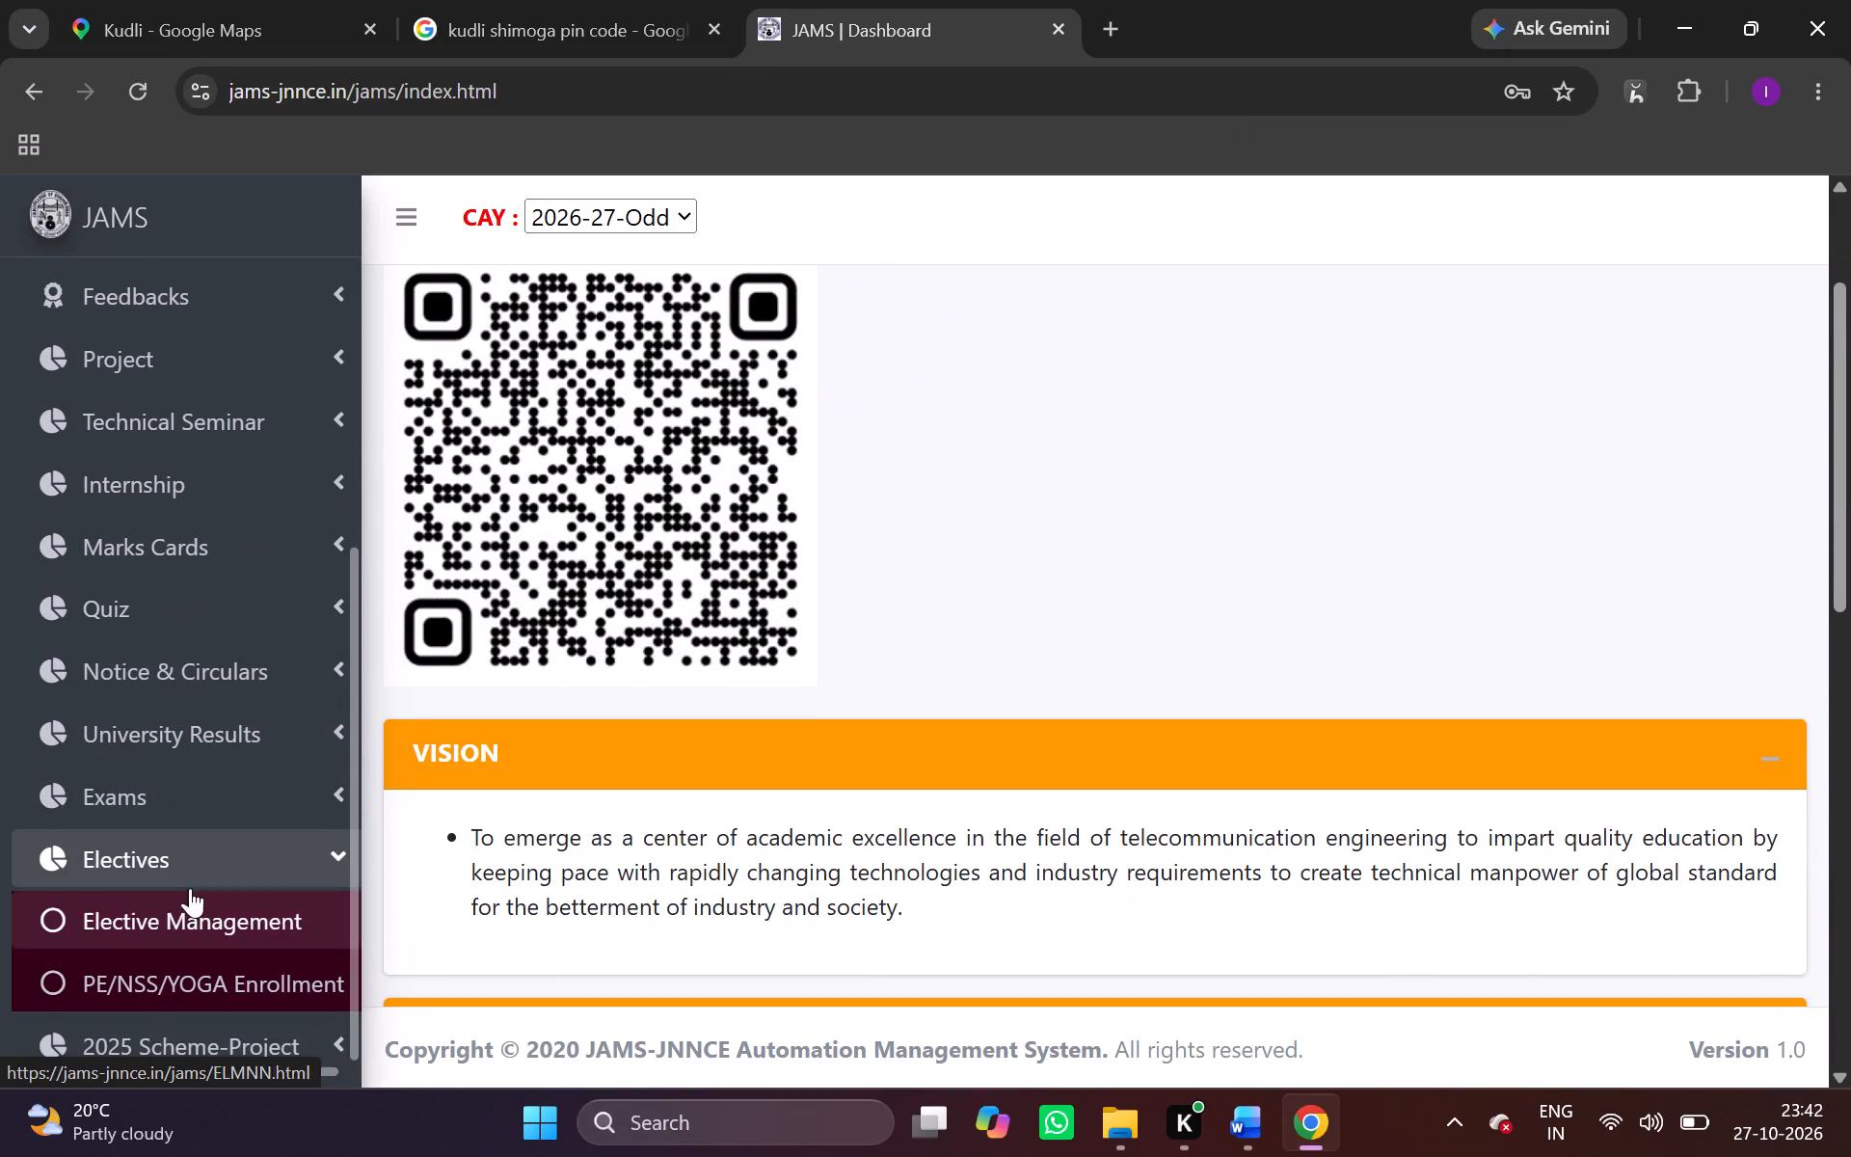
Open the Activity Points page from the Academic section of the JAMS portal.
left_click(203, 848)
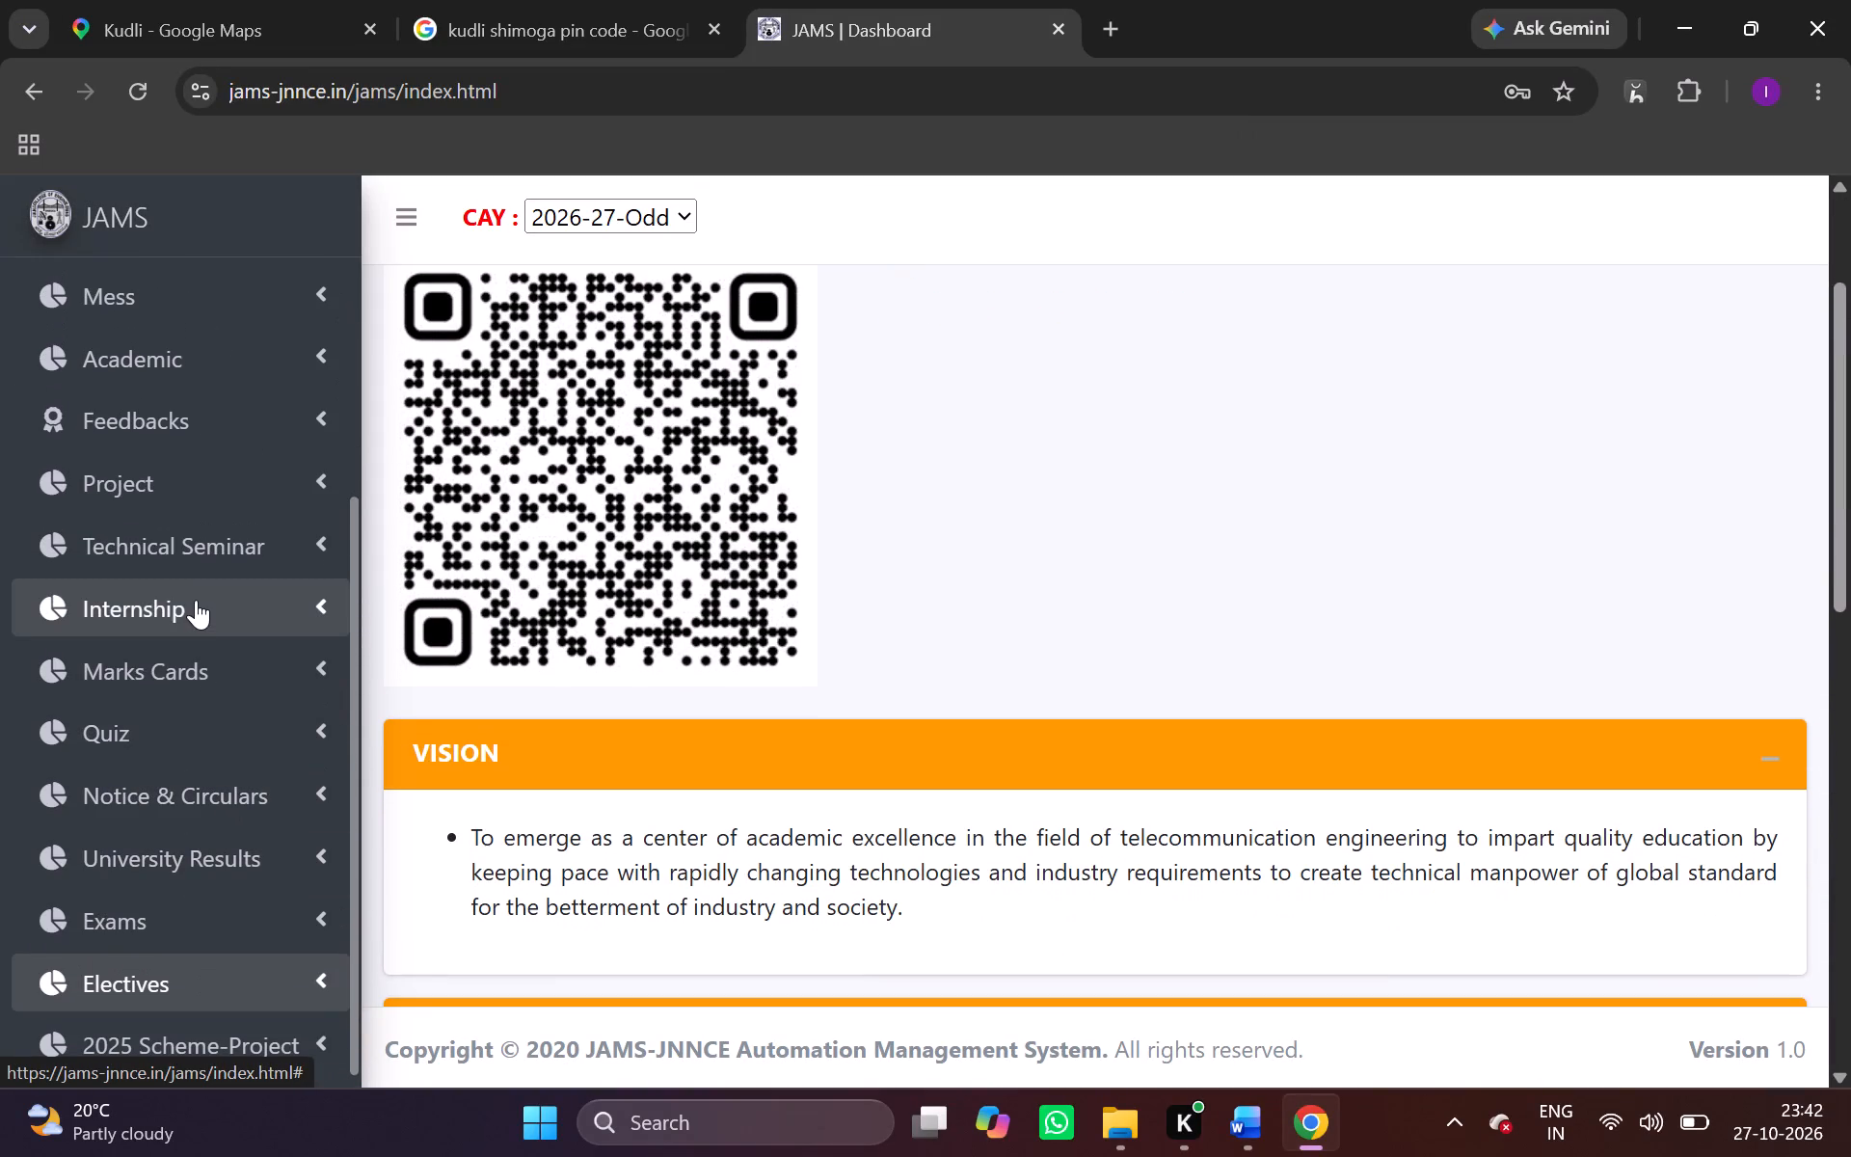
left_click(174, 423)
left_click(174, 423)
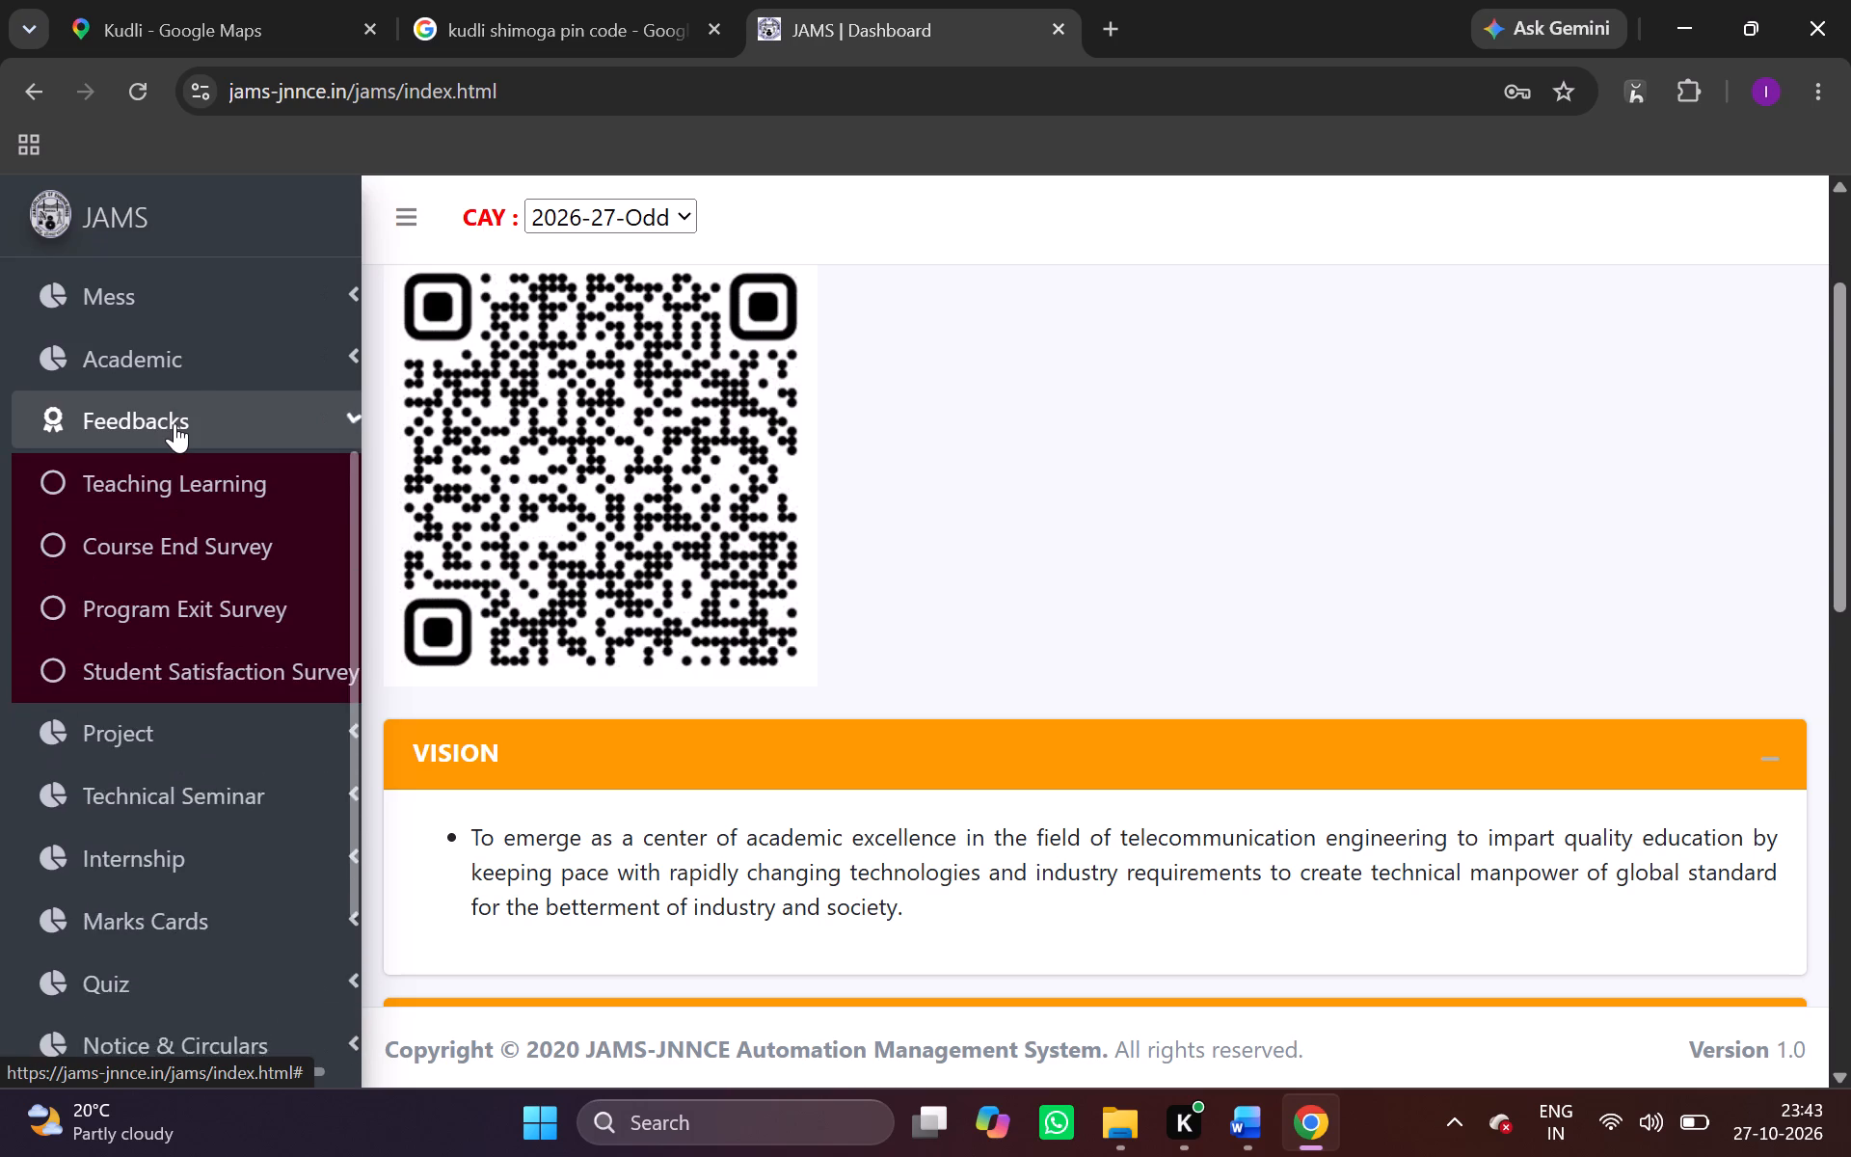
left_click(201, 387)
left_click(228, 373)
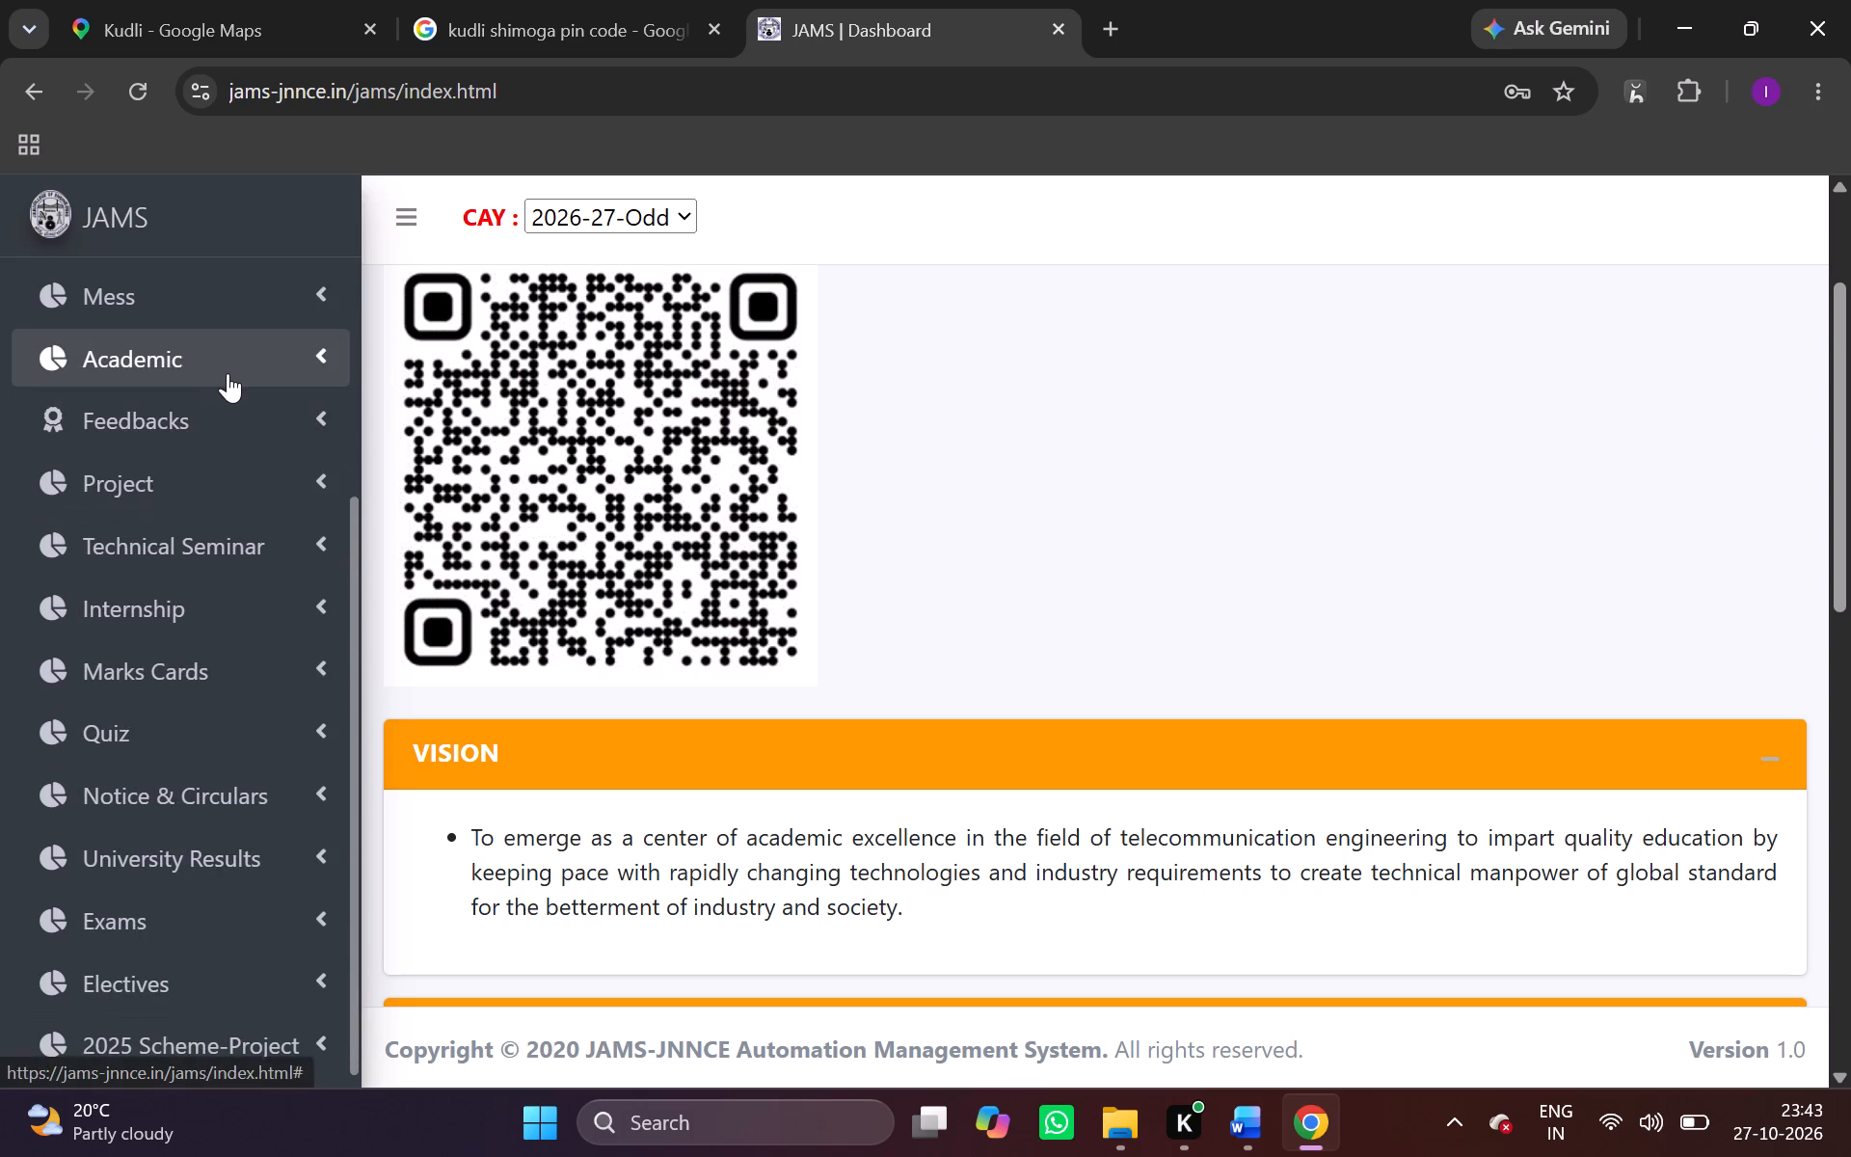
scroll(206, 733, "down", 4)
scroll(206, 490, "up", 1)
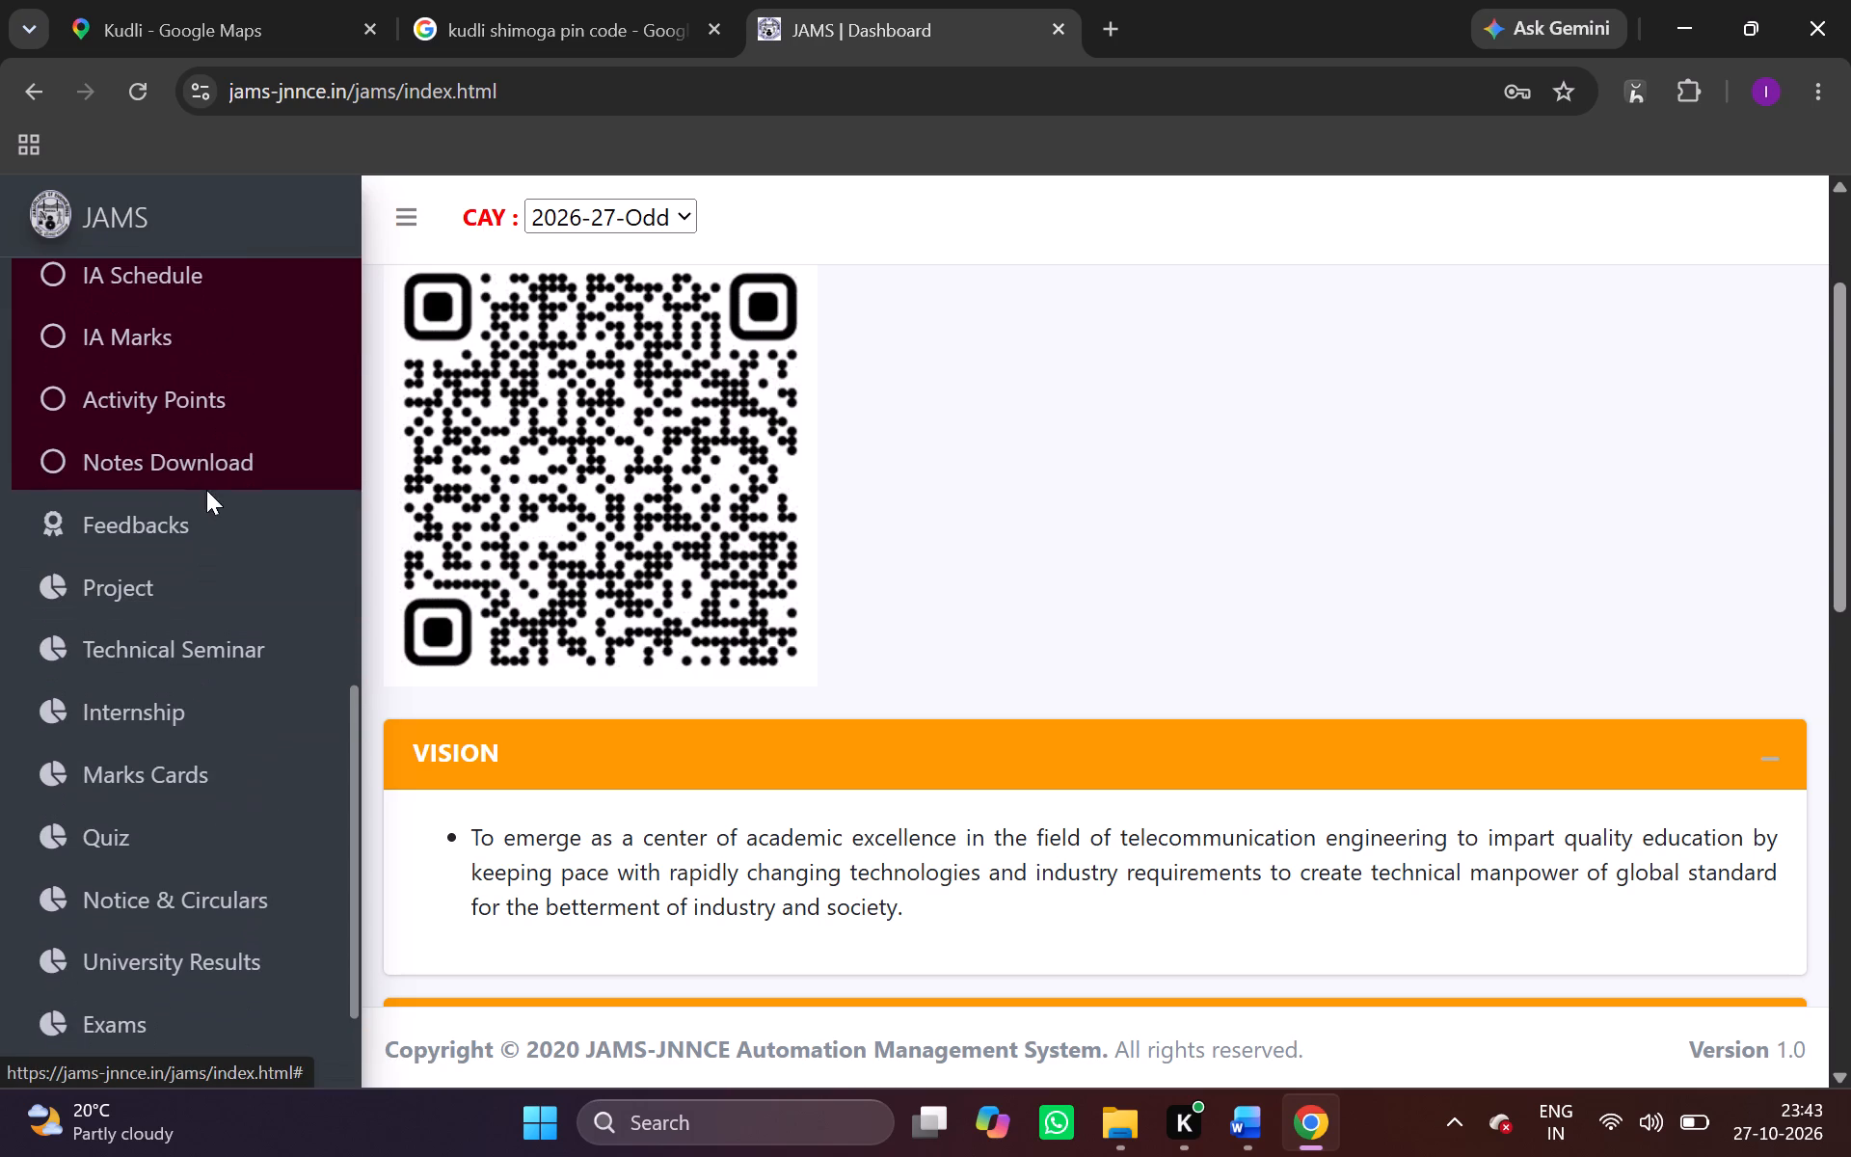
left_click(163, 414)
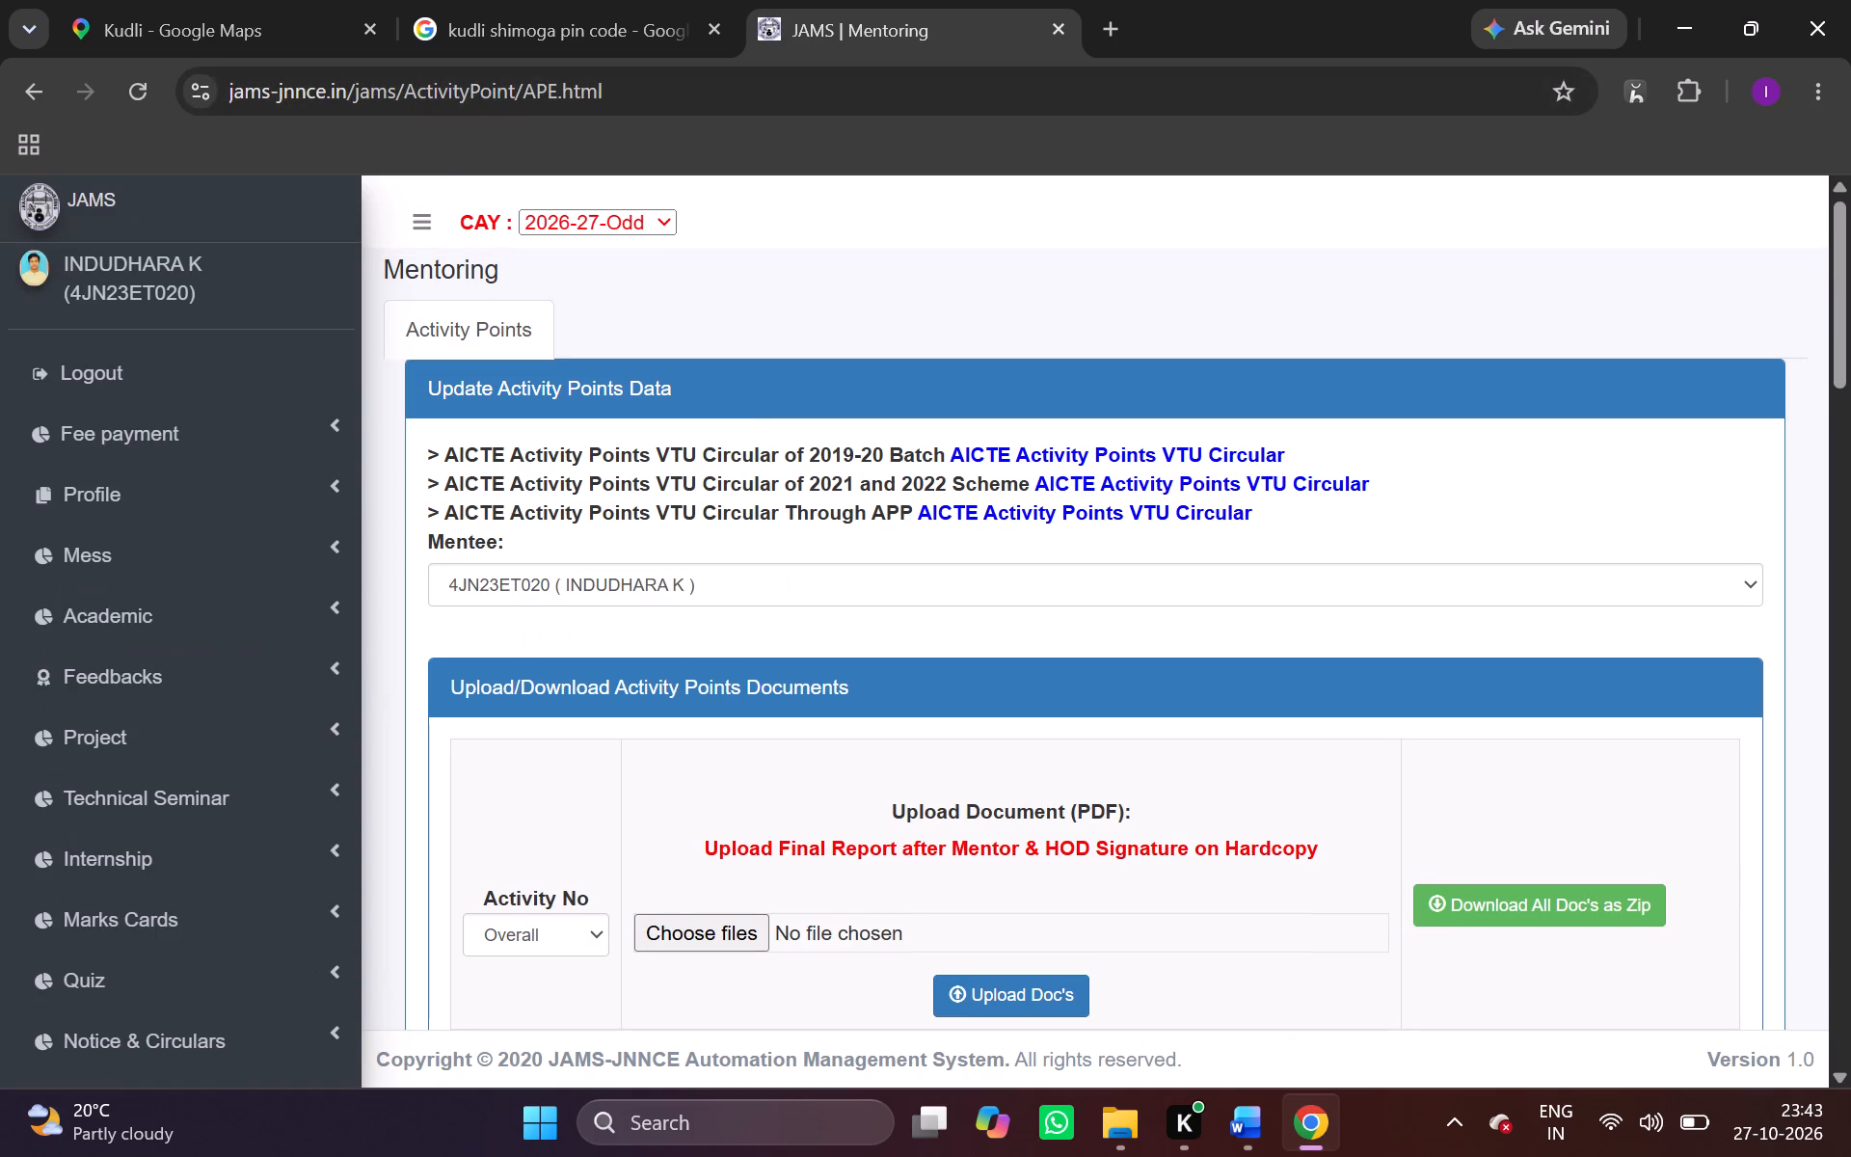
Review the list of activity heads on the Activity Points page to find a suitable activity title.
scroll(699, 582, "down", 1)
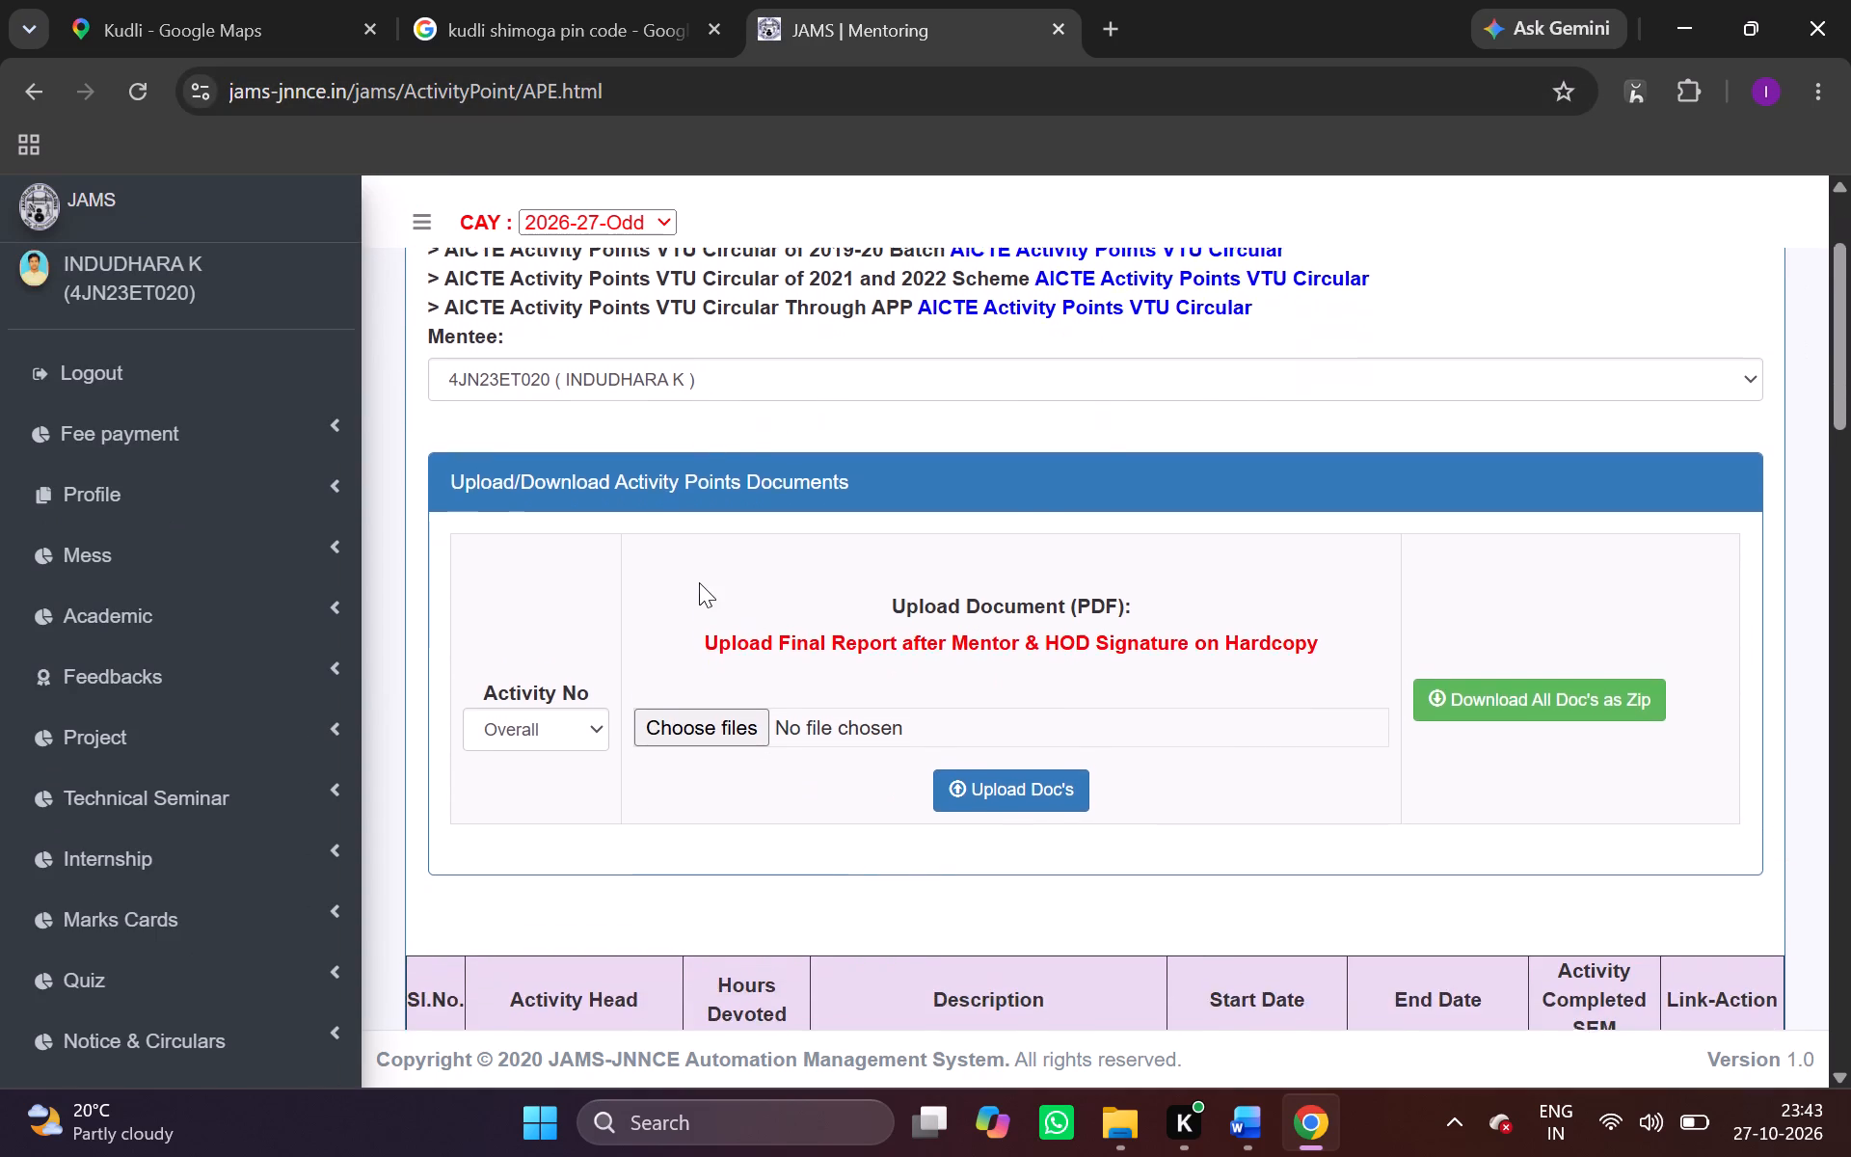
scroll(699, 582, "down", 5)
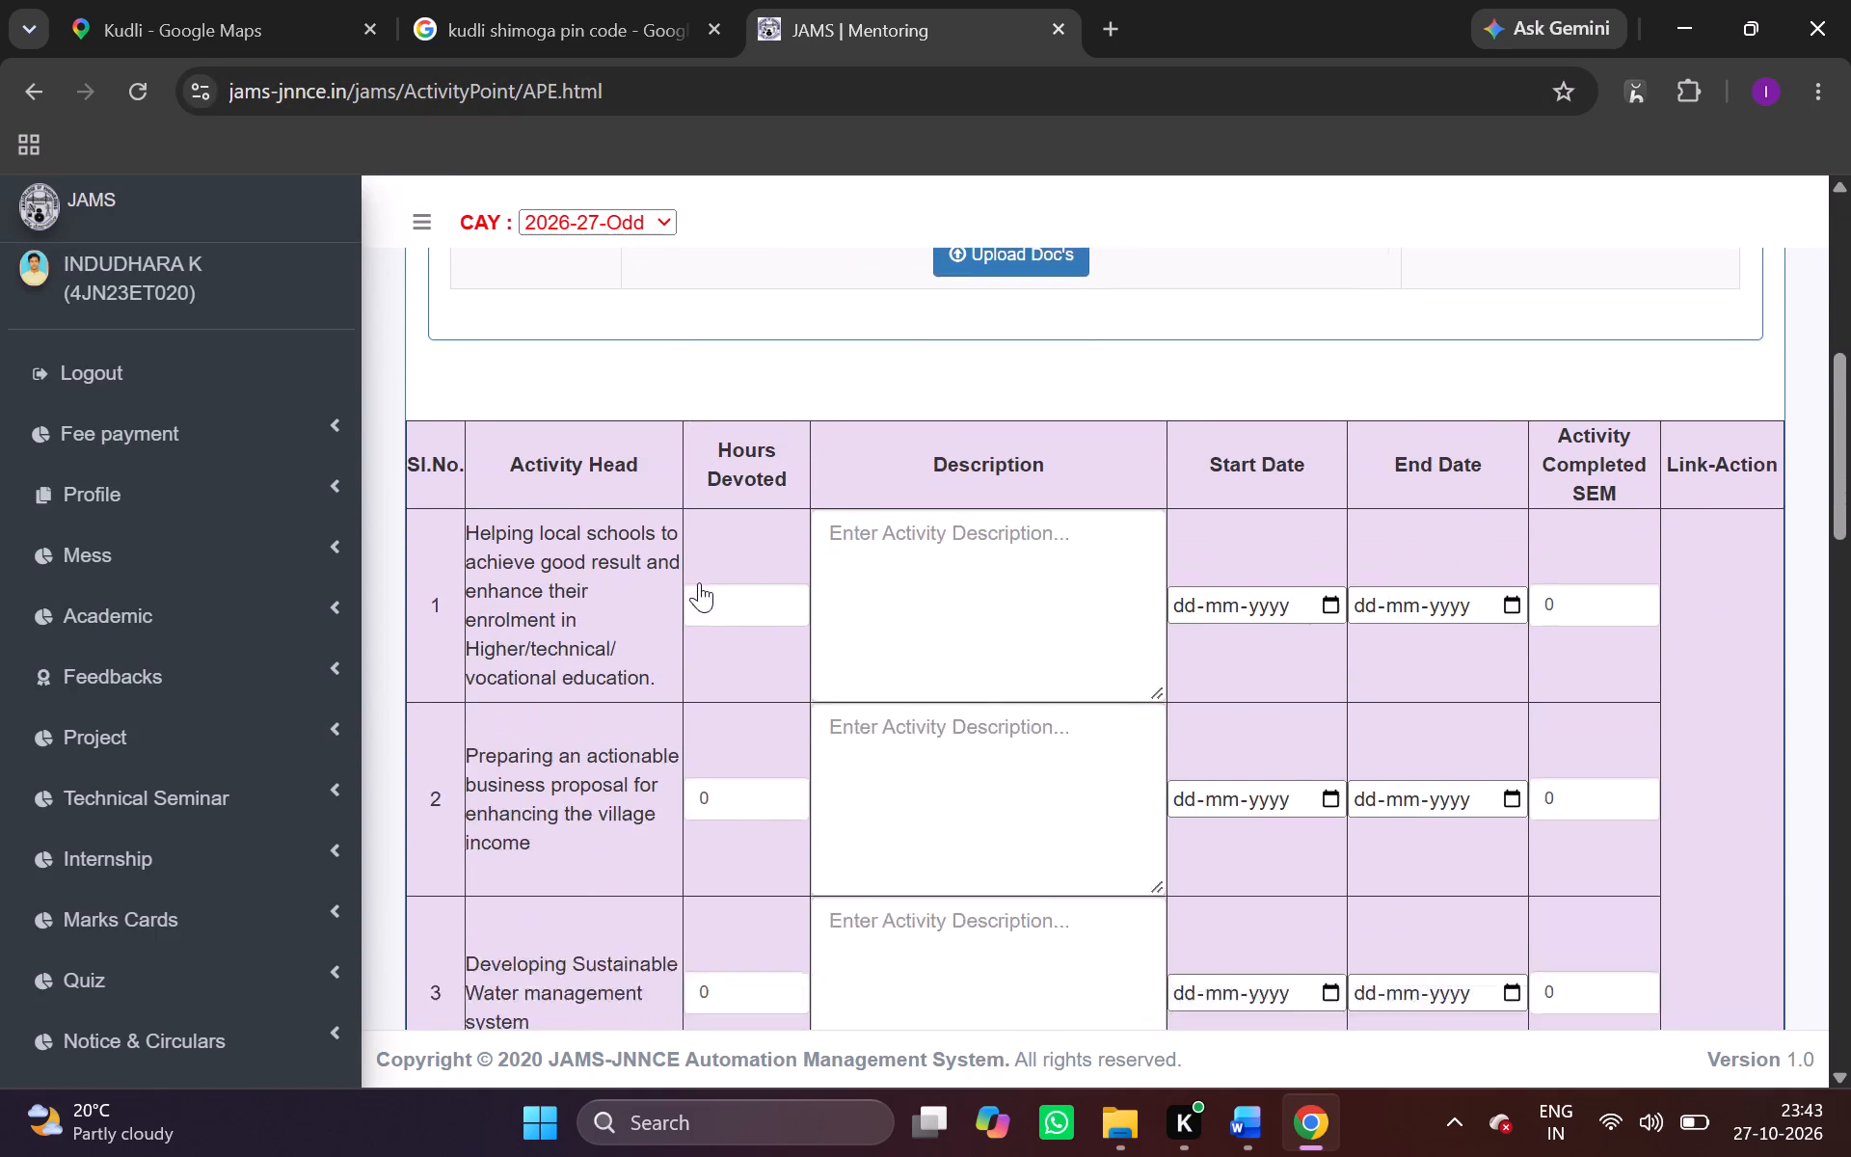
scroll(699, 582, "down", 5)
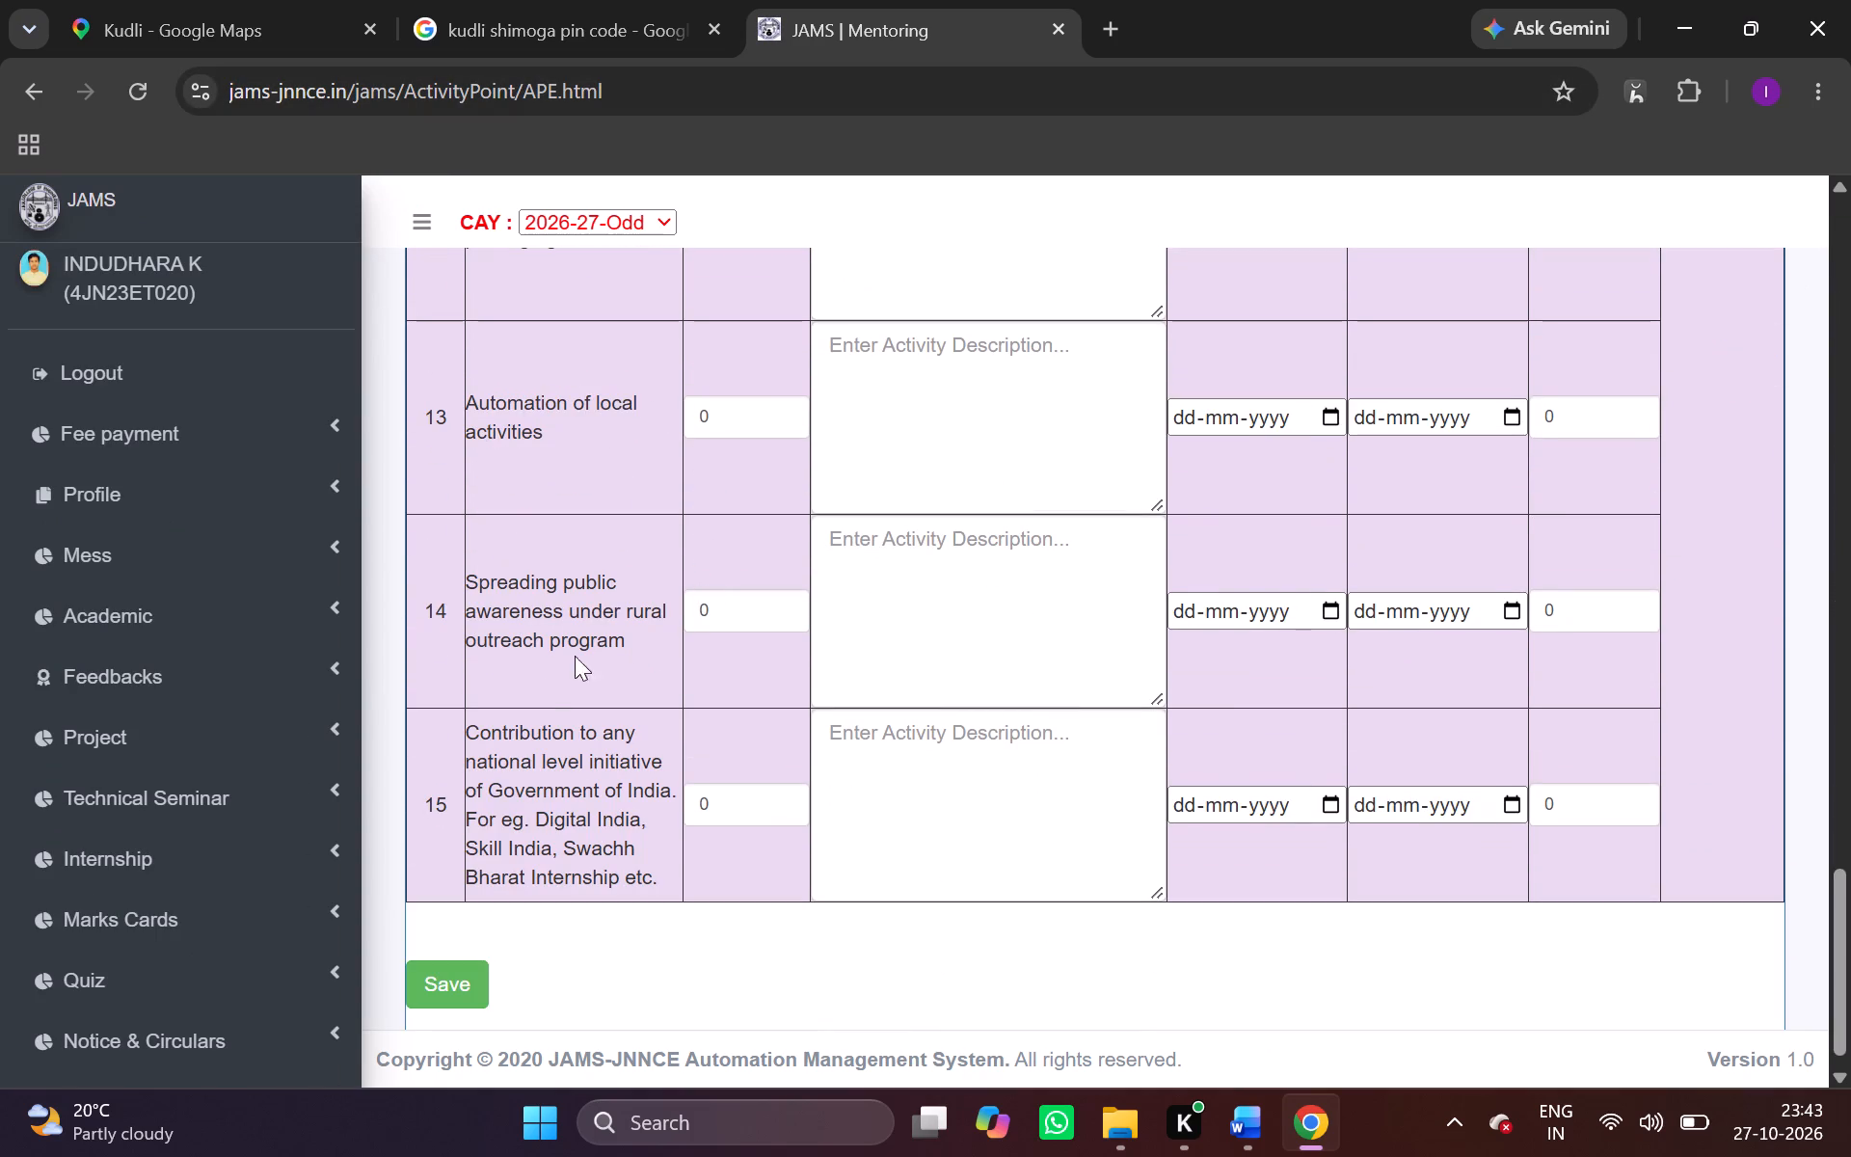
scroll(478, 694, "up", 11)
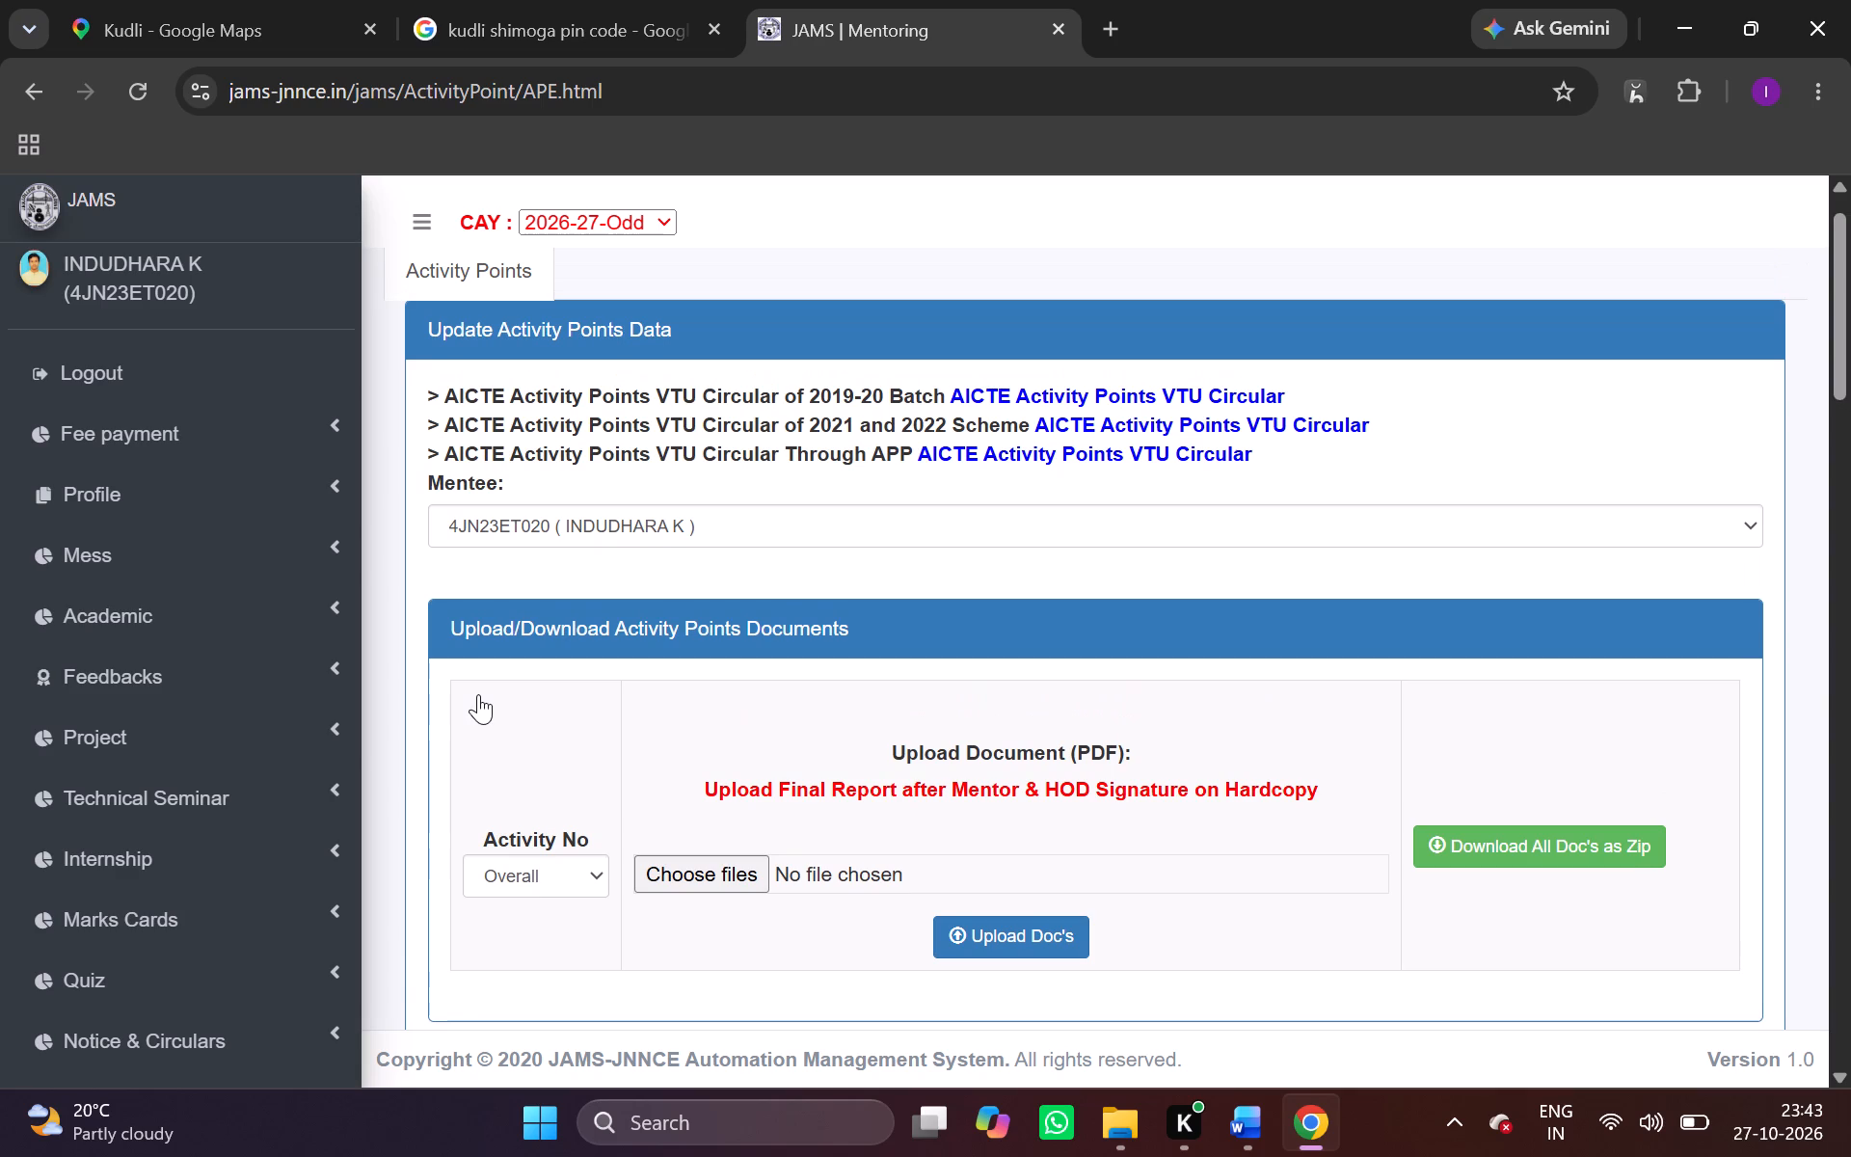
scroll(478, 694, "down", 7)
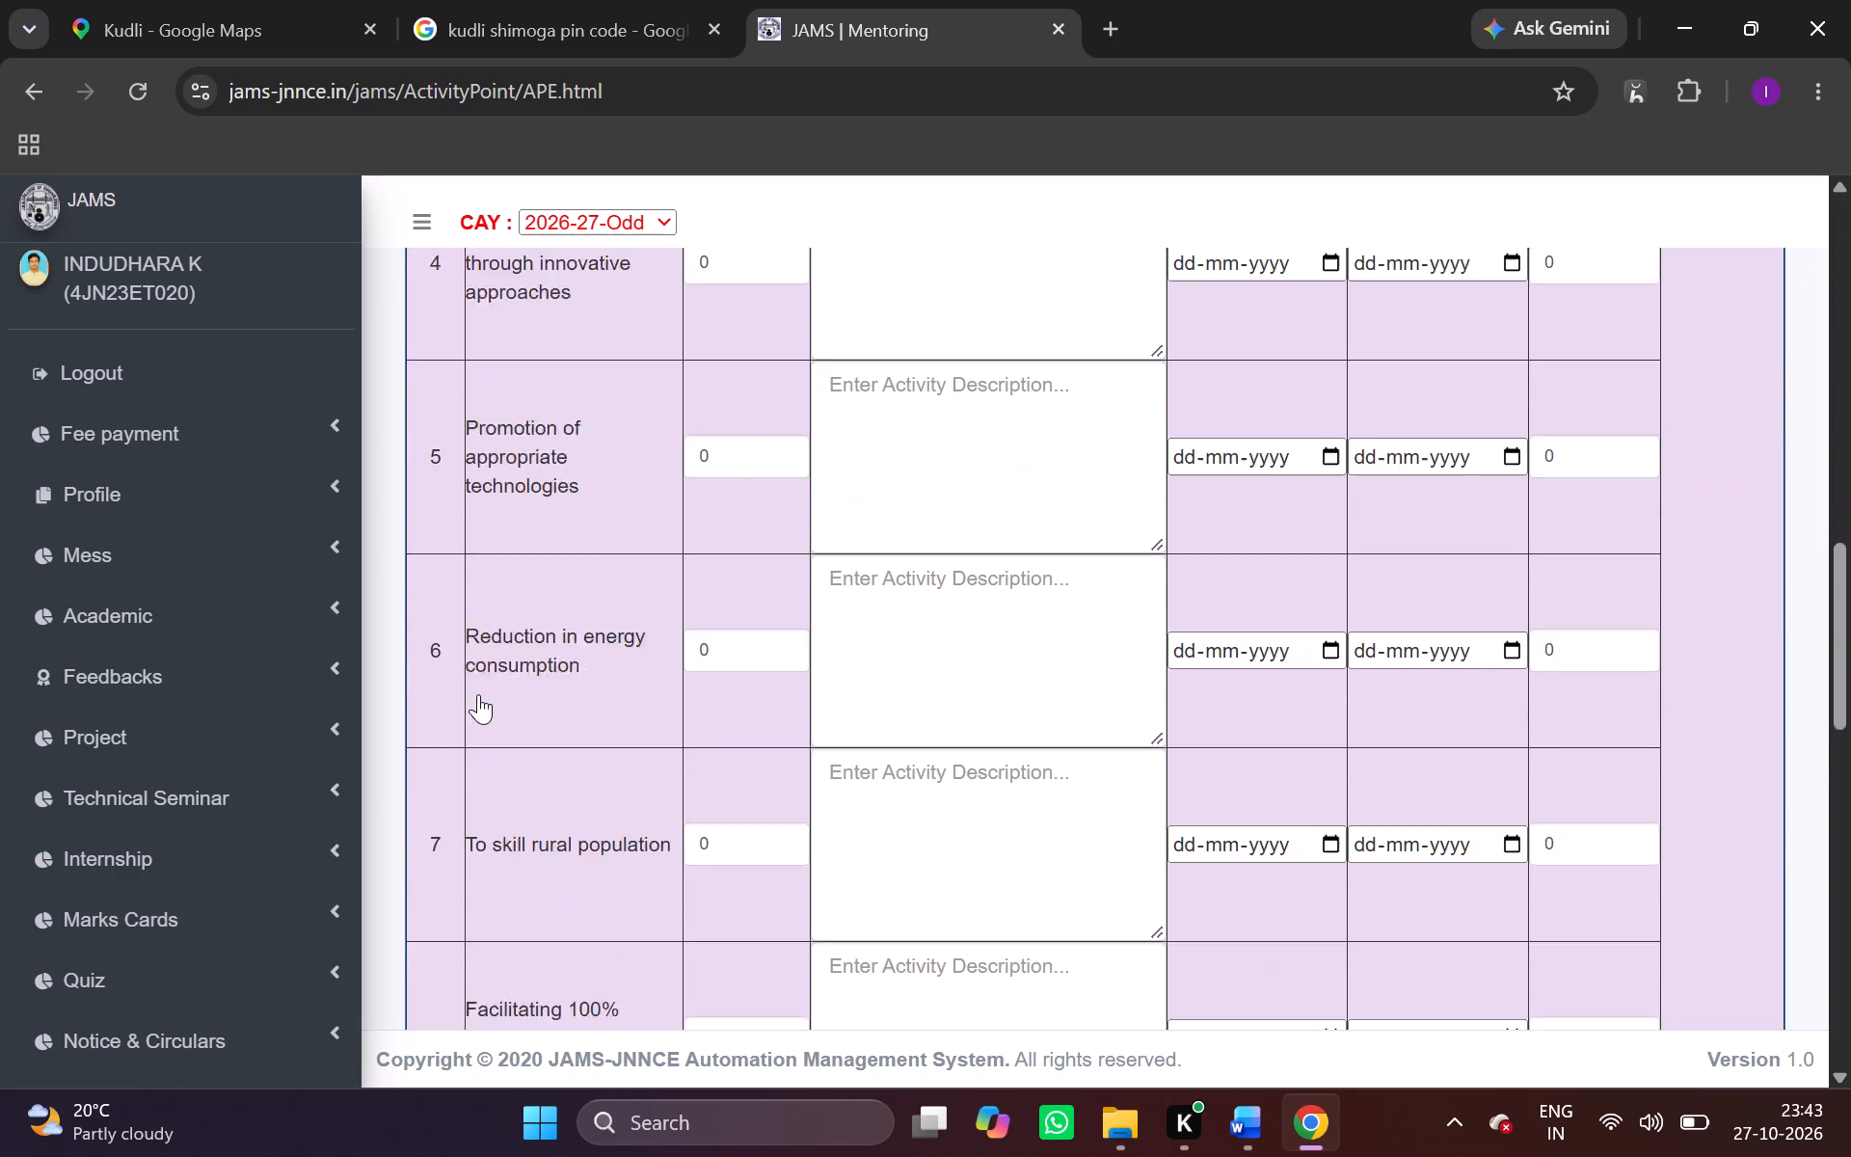
scroll(478, 694, "up", 6)
scroll(478, 694, "down", 10)
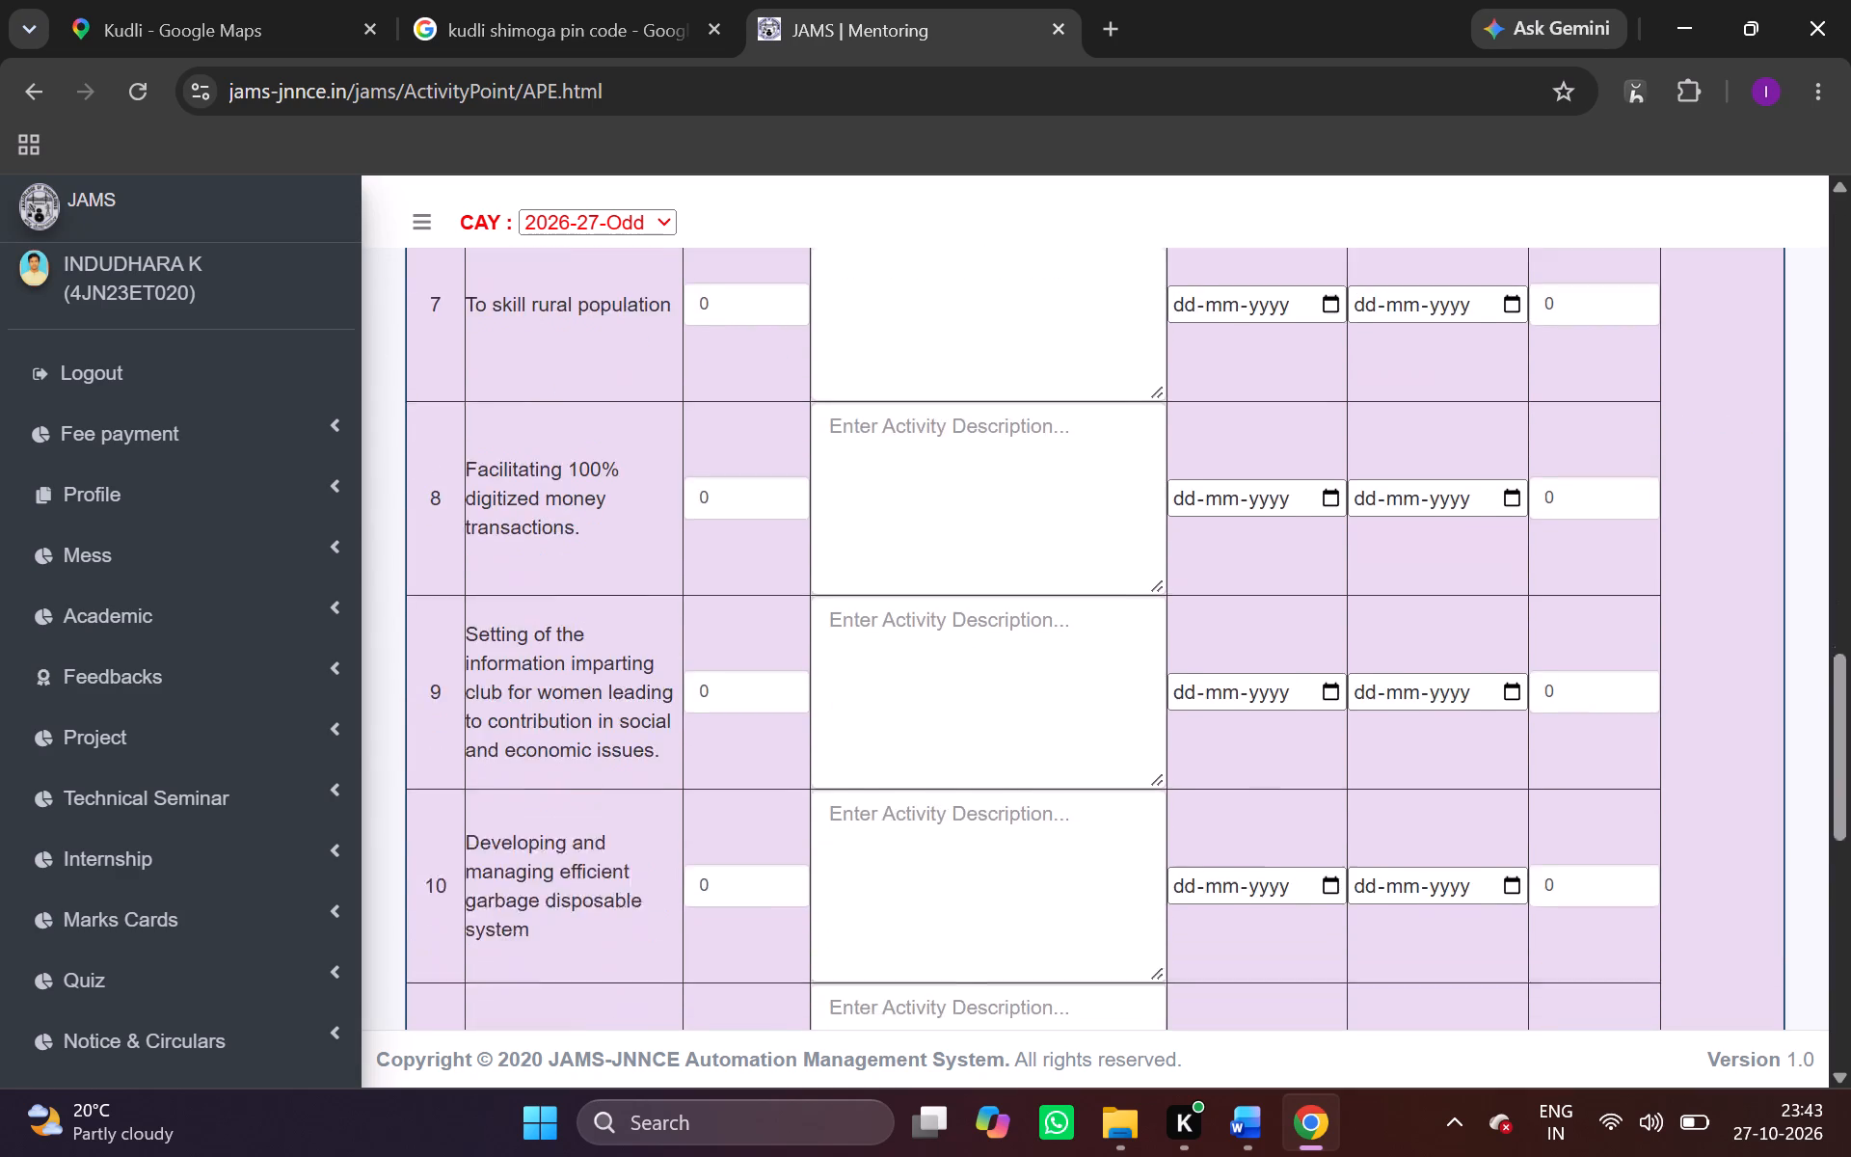
scroll(478, 694, "down", 3)
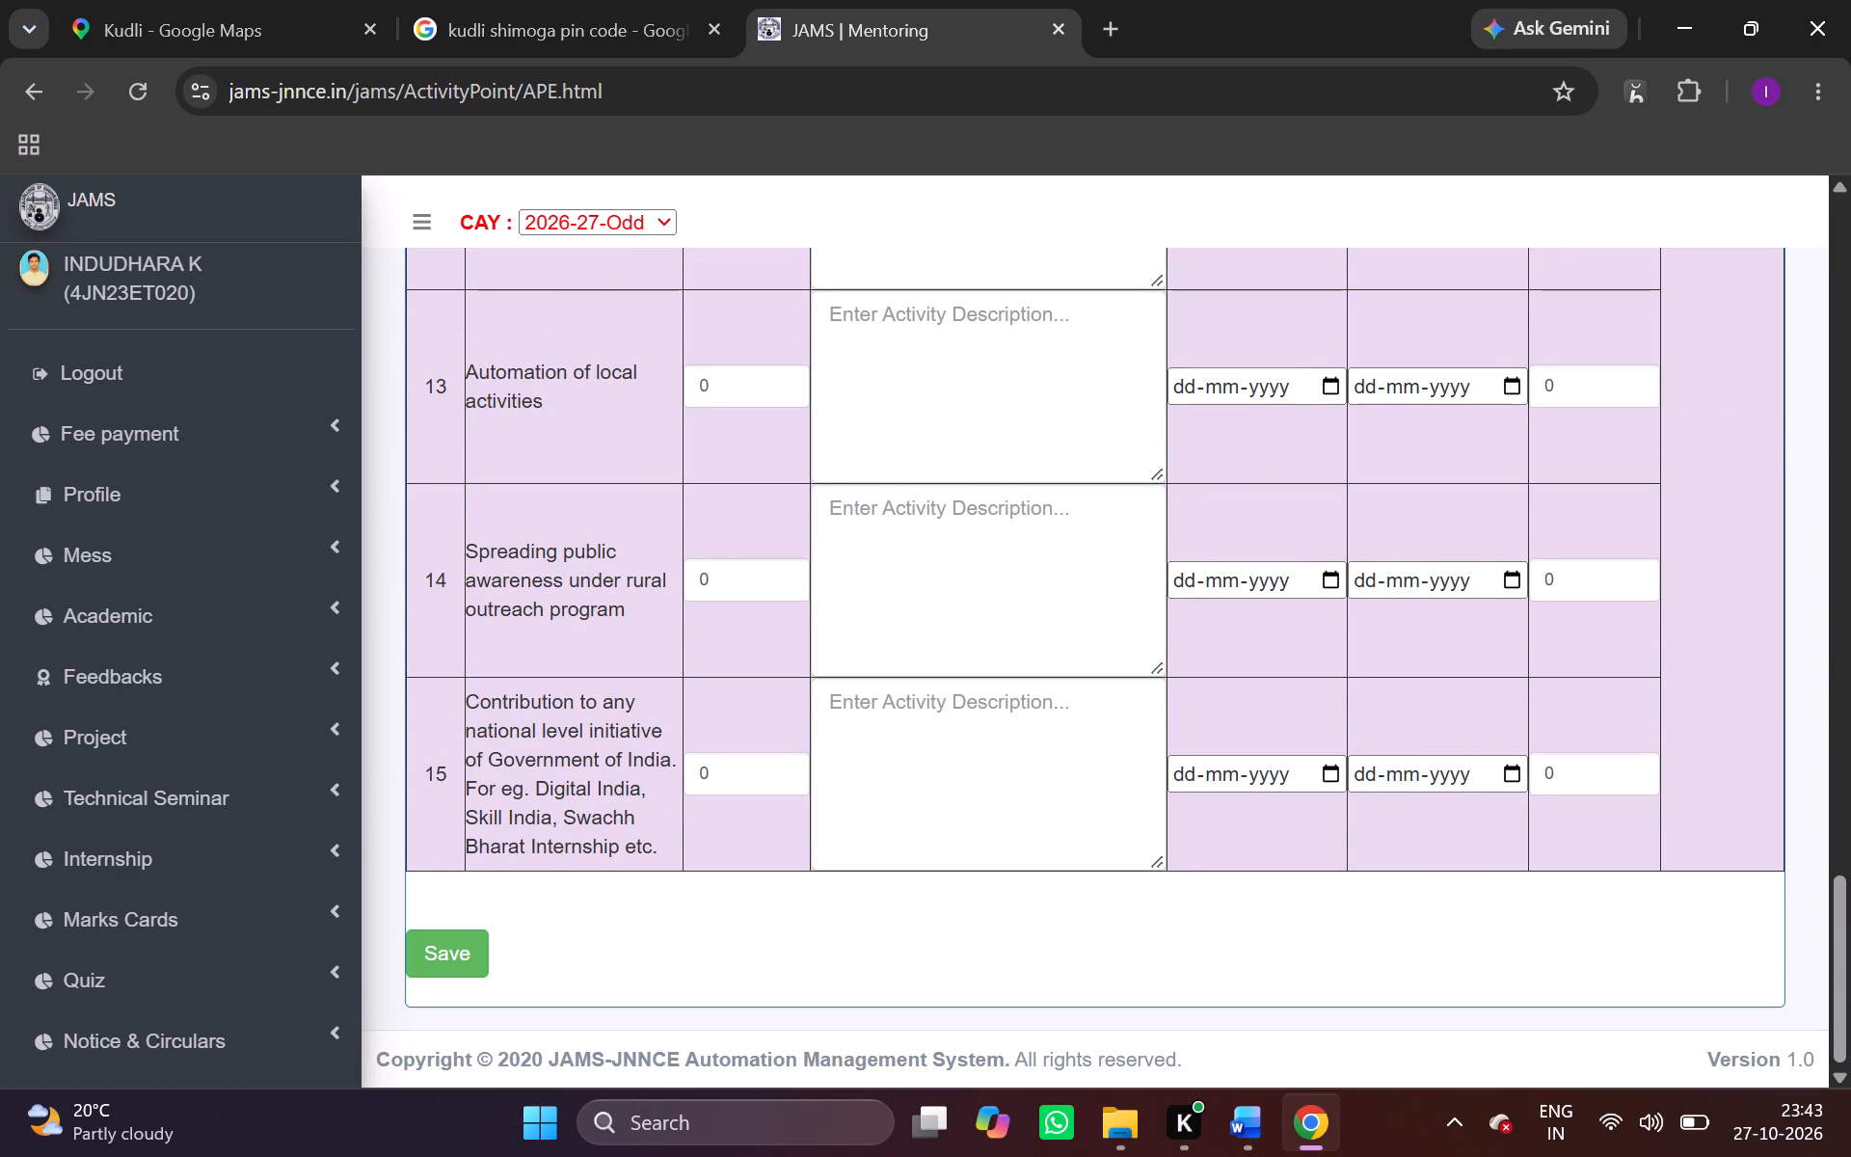
scroll(476, 700, "up", 3)
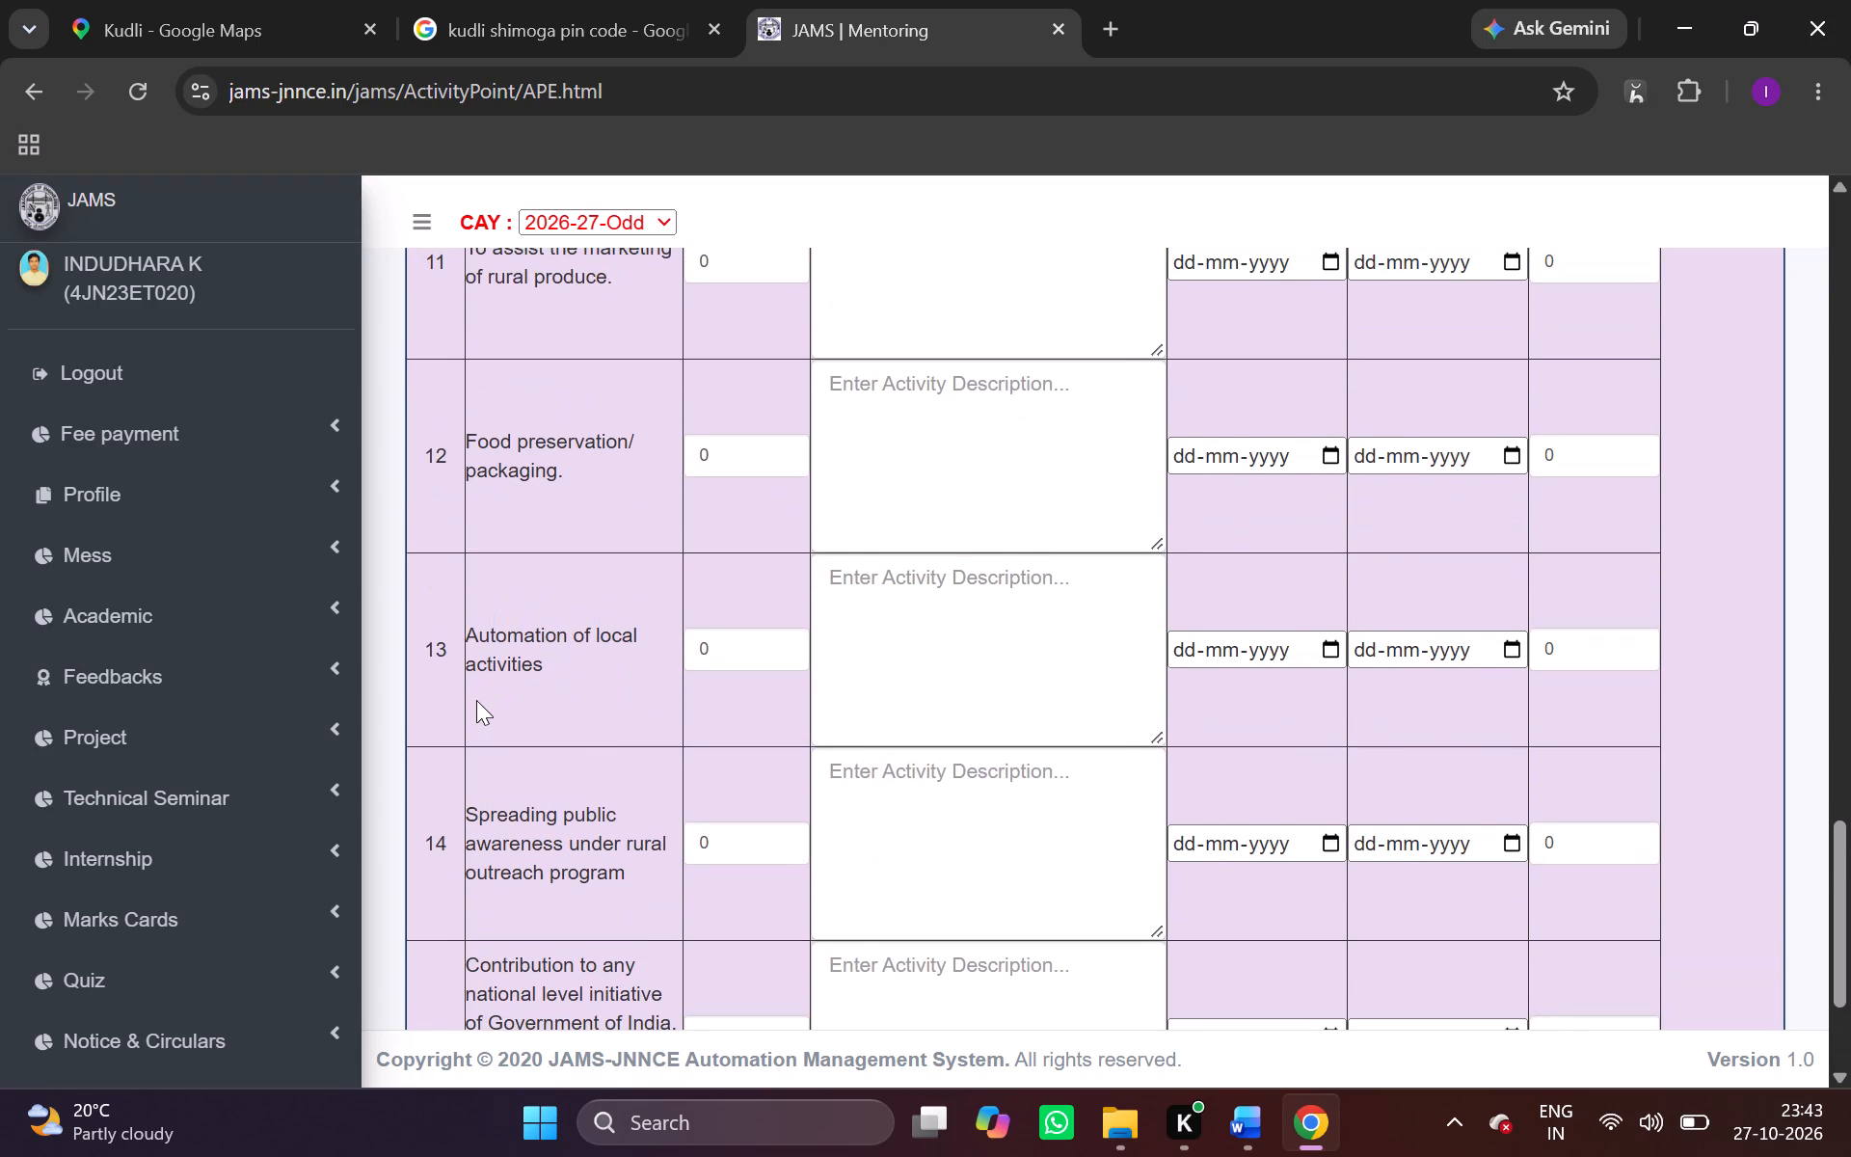
scroll(476, 700, "up", 6)
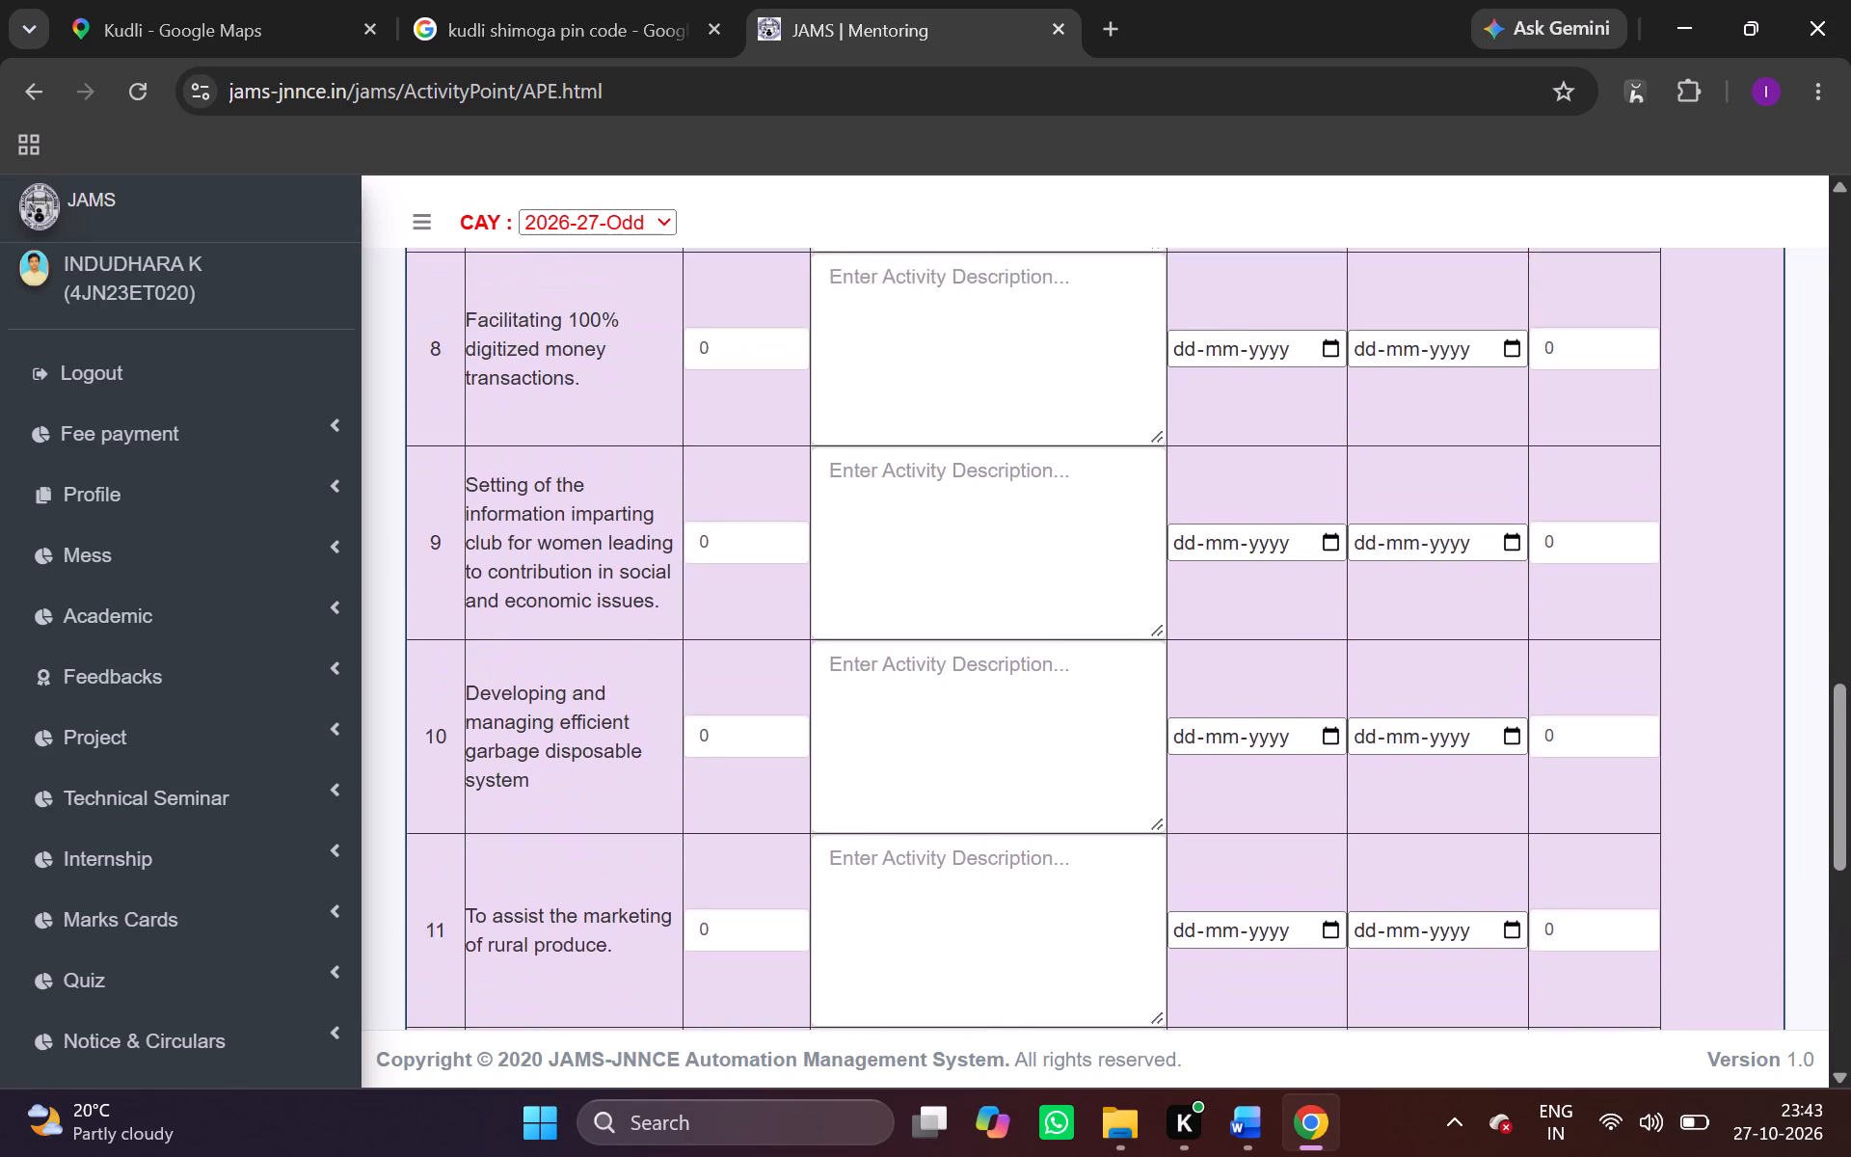
scroll(476, 700, "up", 7)
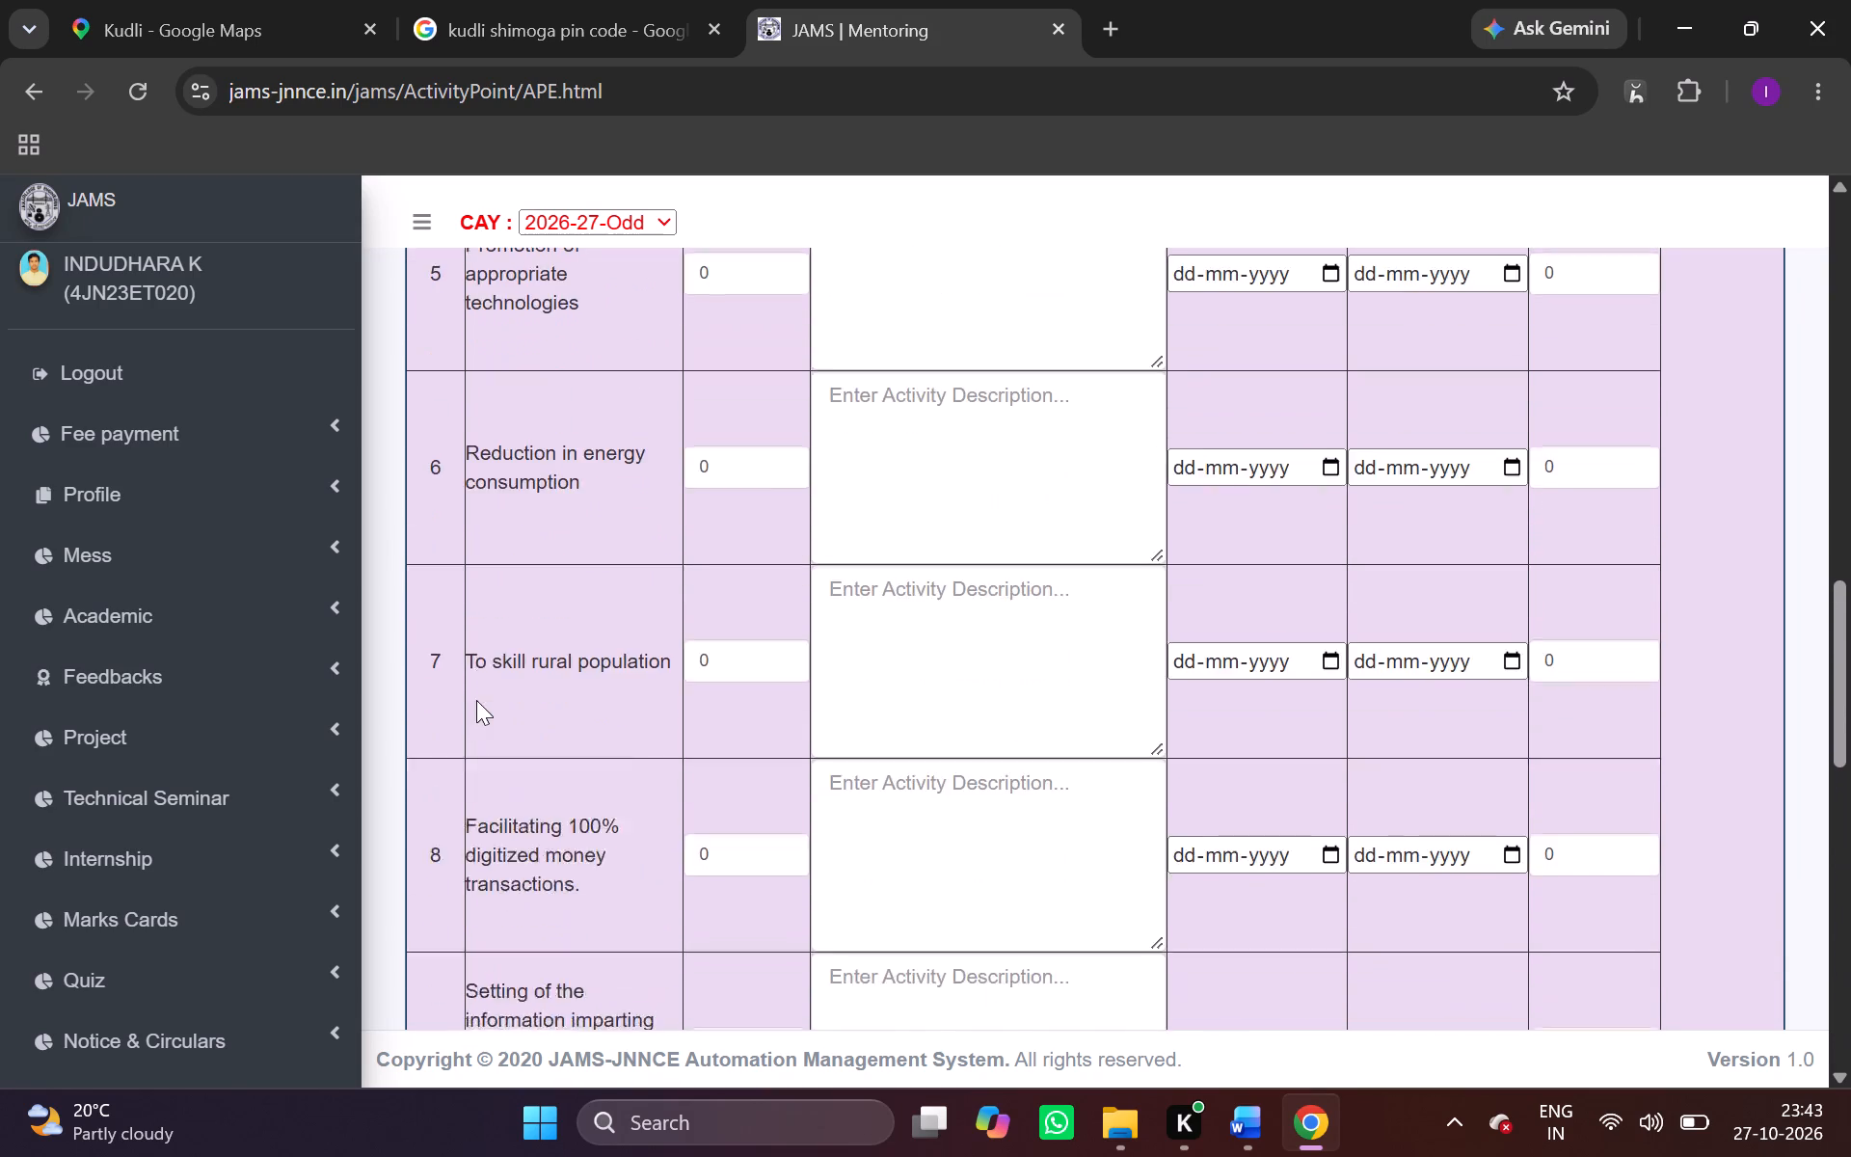
scroll(476, 700, "up", 4)
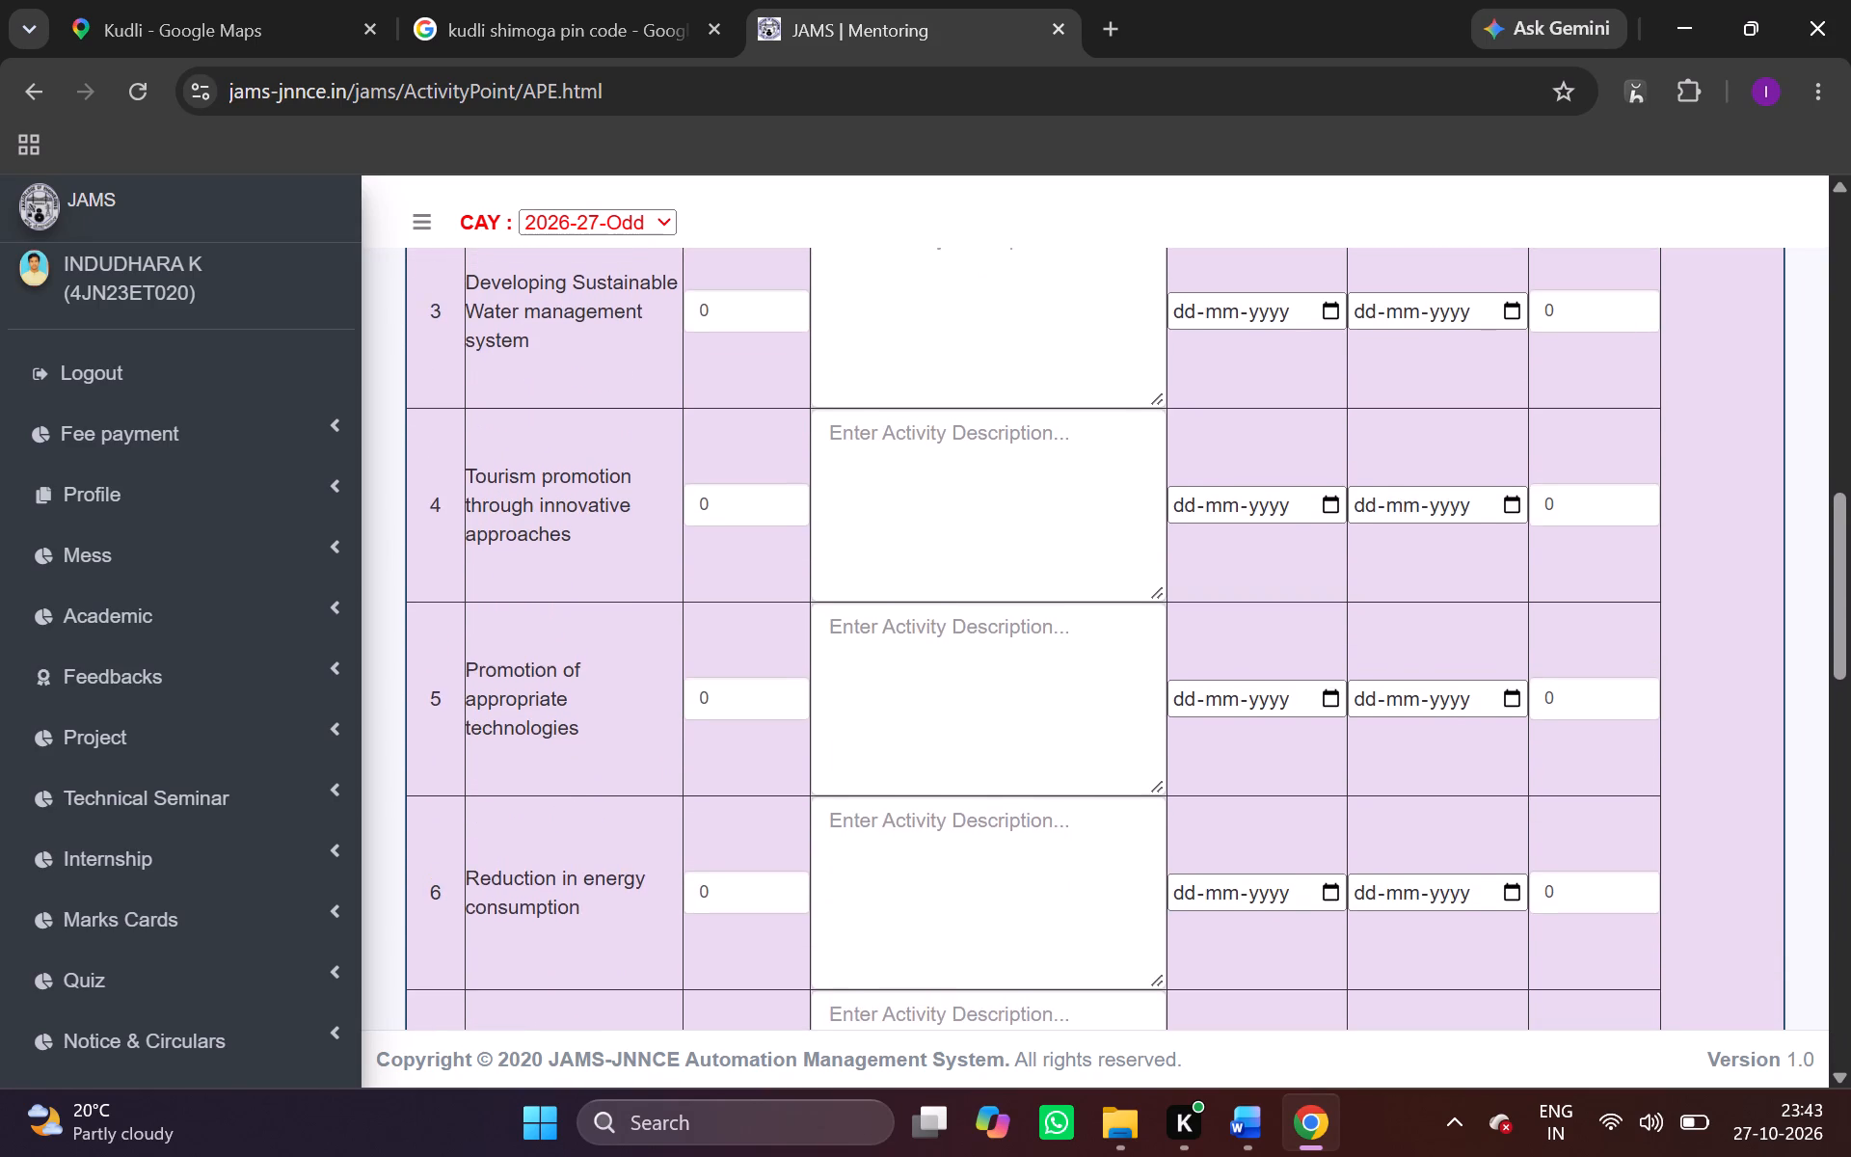
scroll(476, 700, "up", 1)
Copy activity head 4, "Tourism promotion through innovative approaches", and paste it between the empty quotation marks in the Word certificate.
left_click_drag(469, 516, 583, 585)
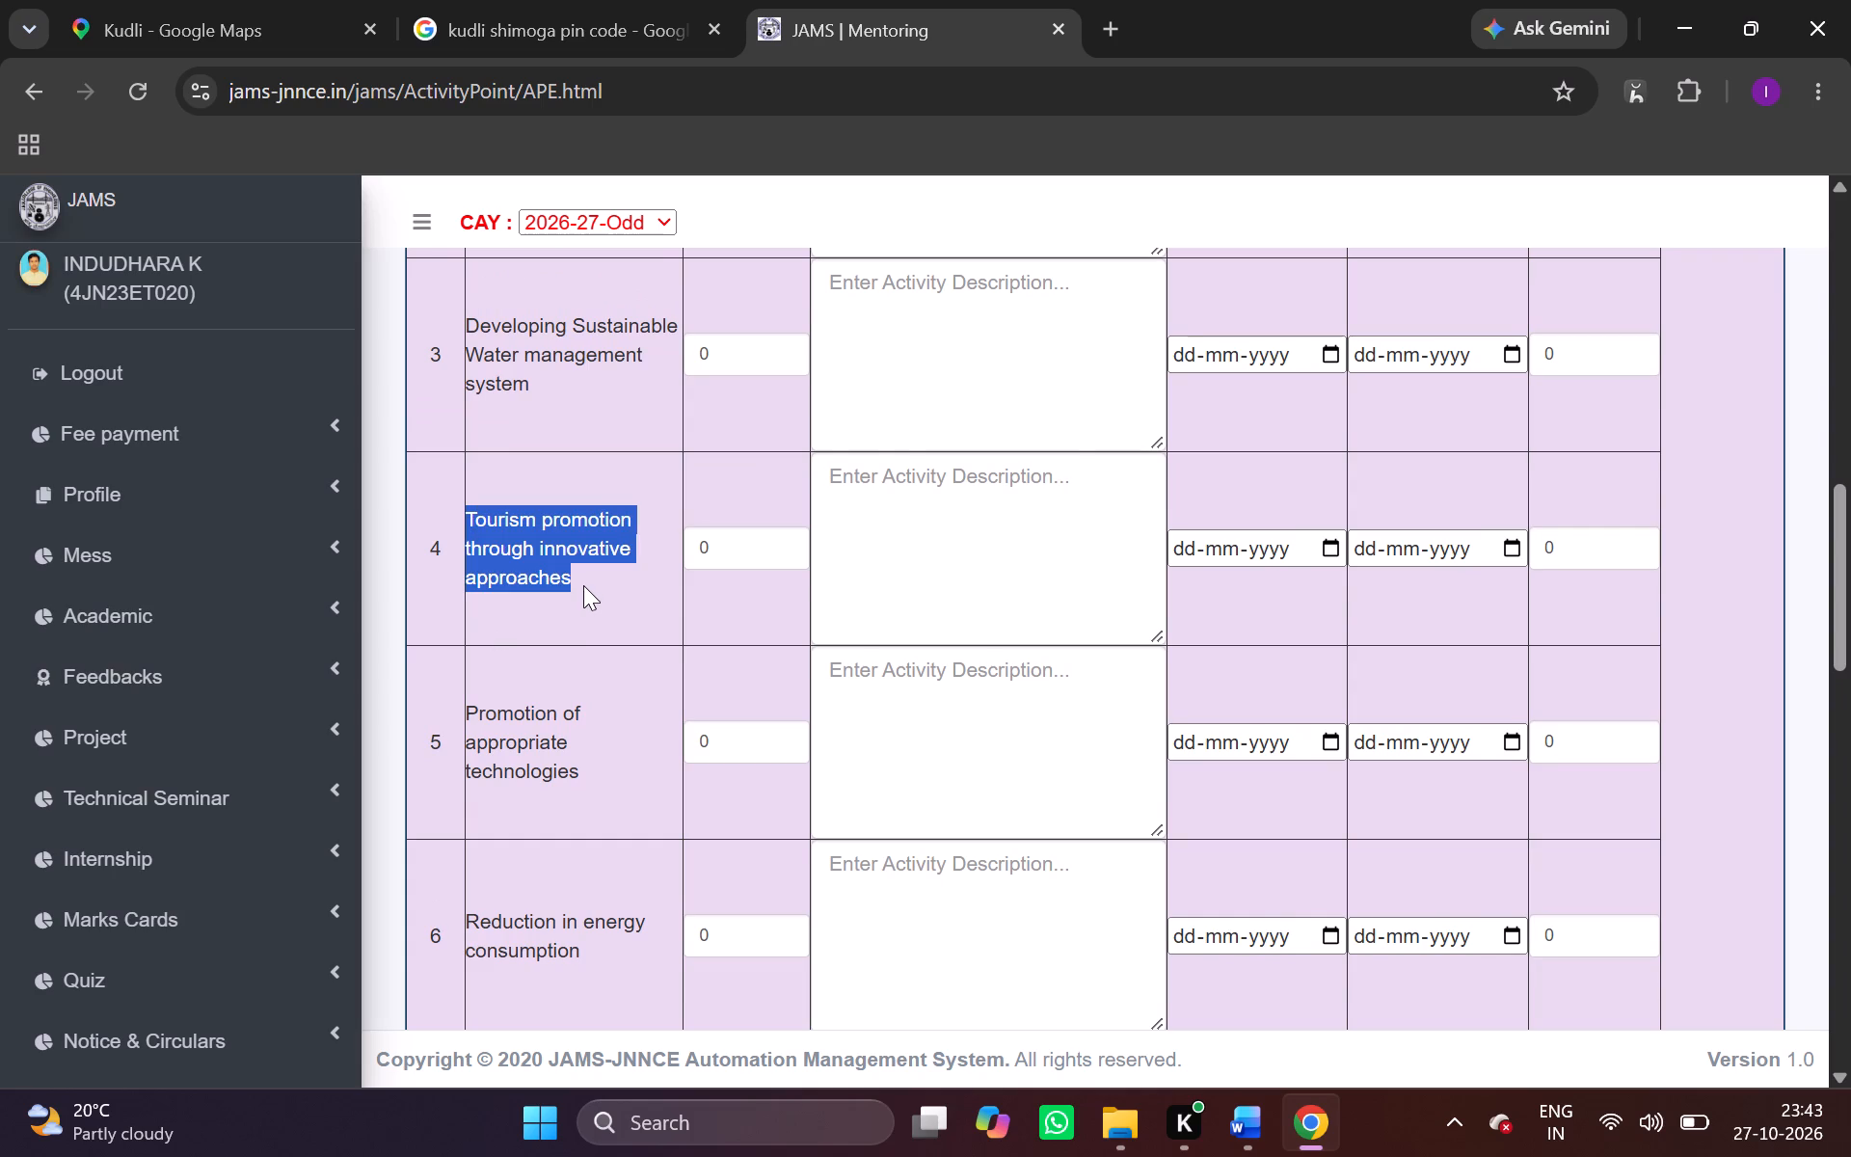
left_click_drag(583, 585, 582, 579)
key("ctrl+c")
key("ctrl+c")
left_click(619, 612)
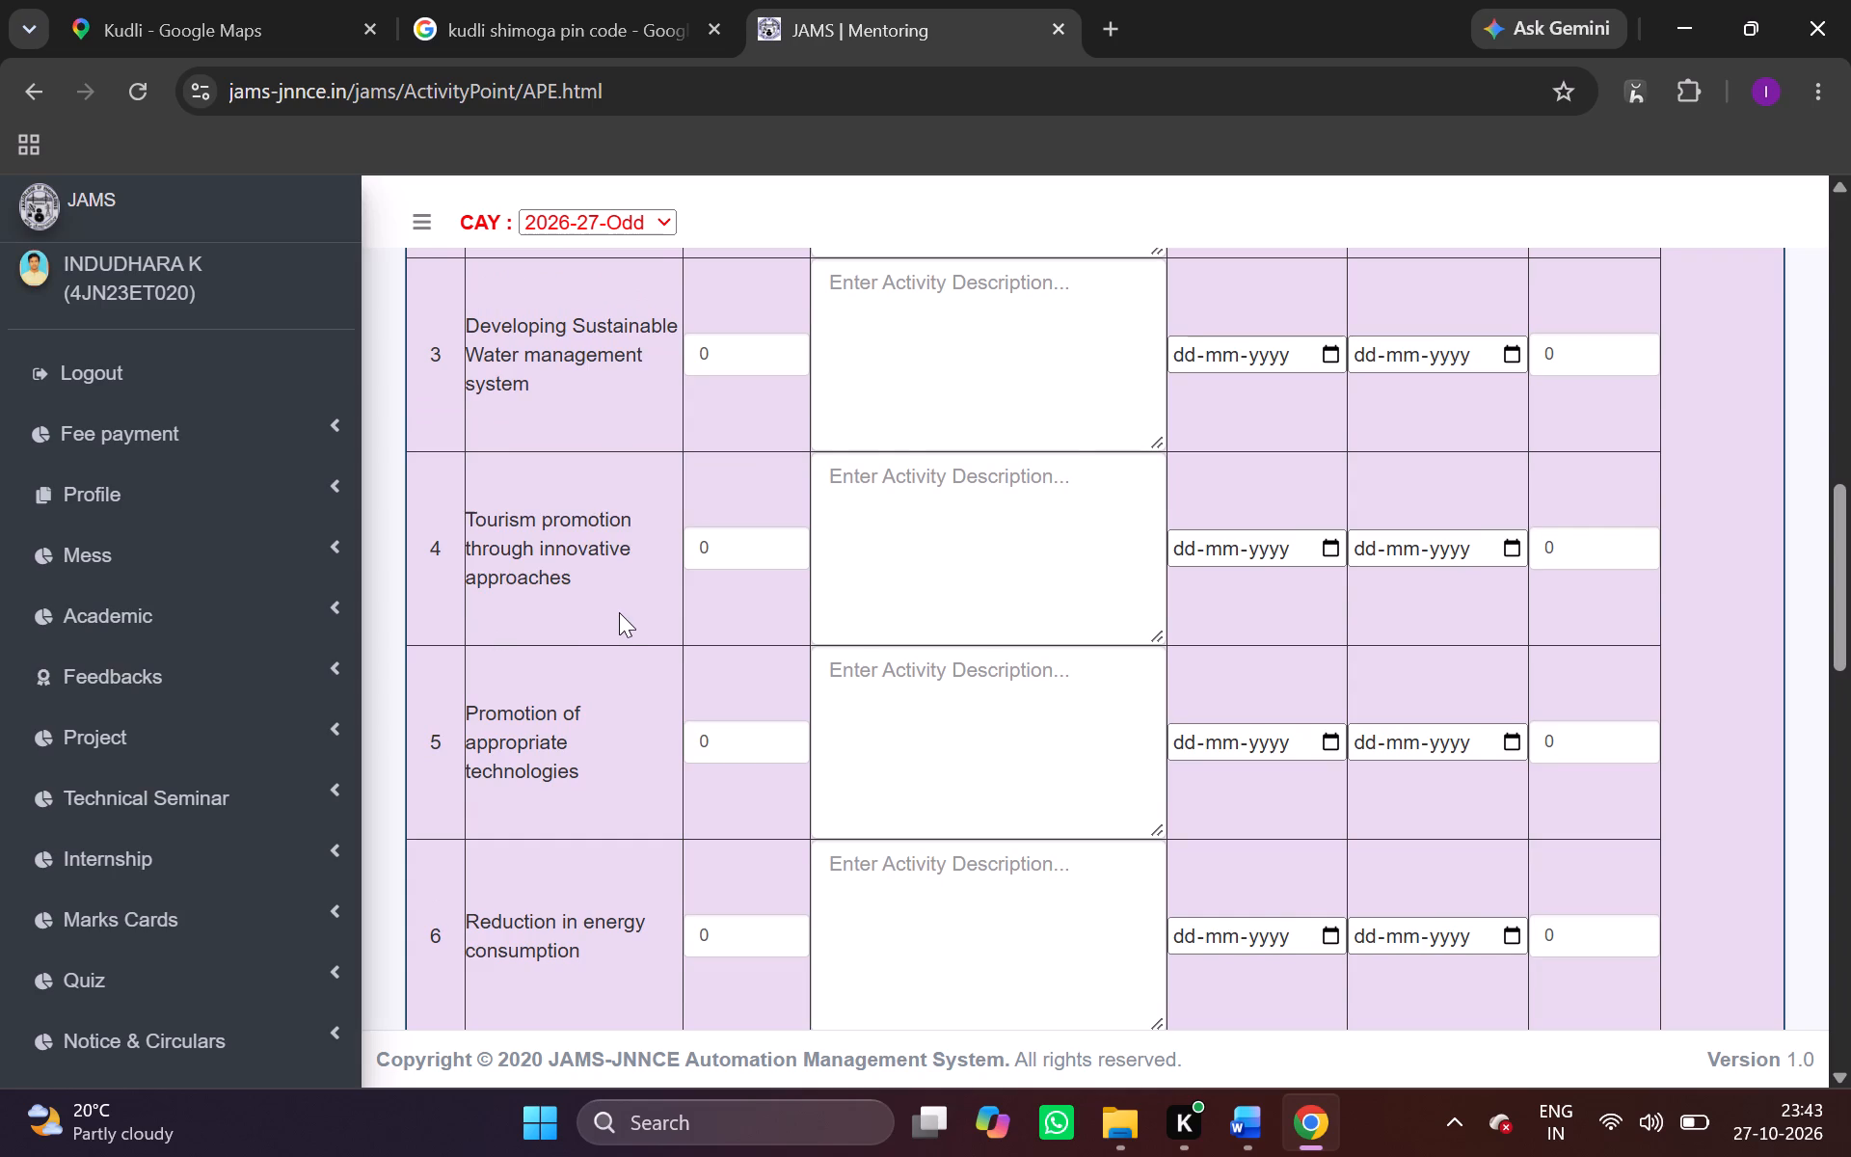
left_click(1247, 1122)
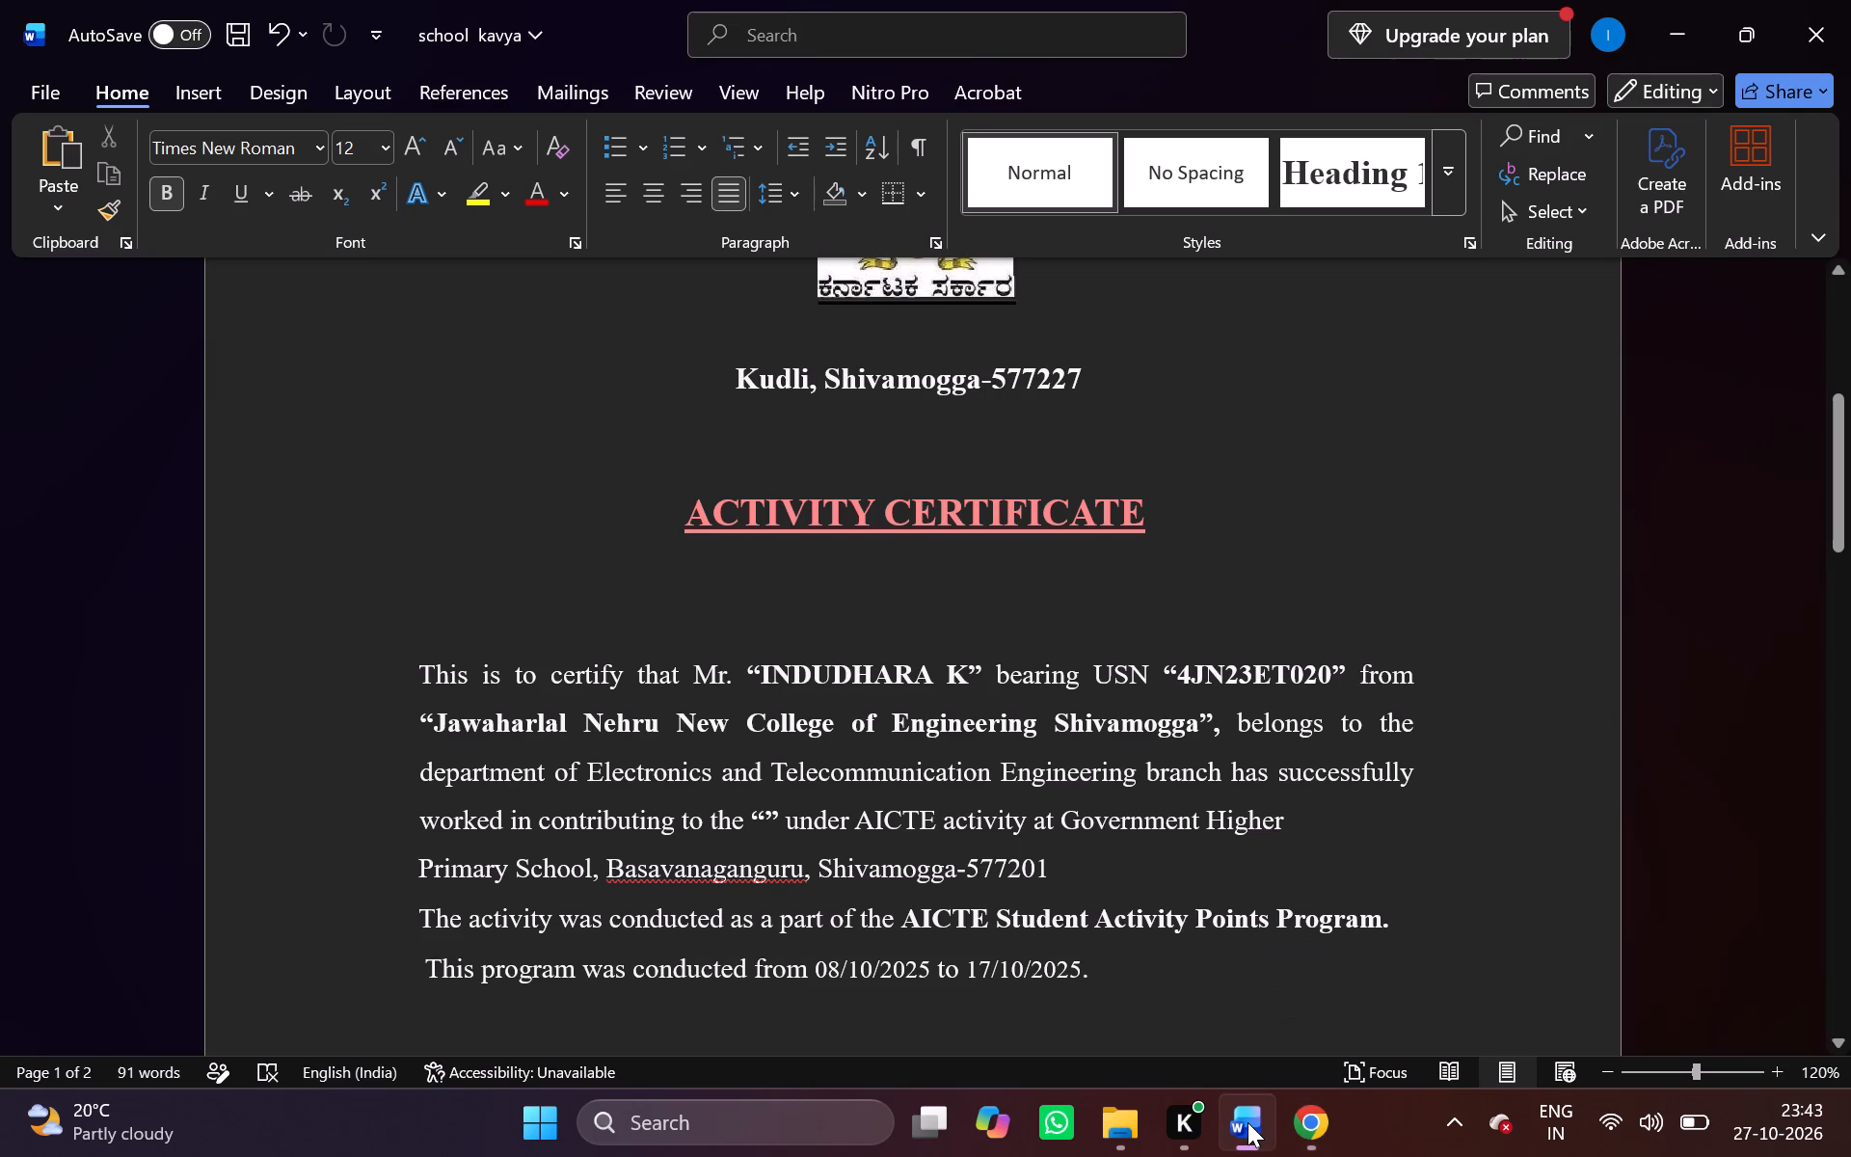
key("ctrl+v")
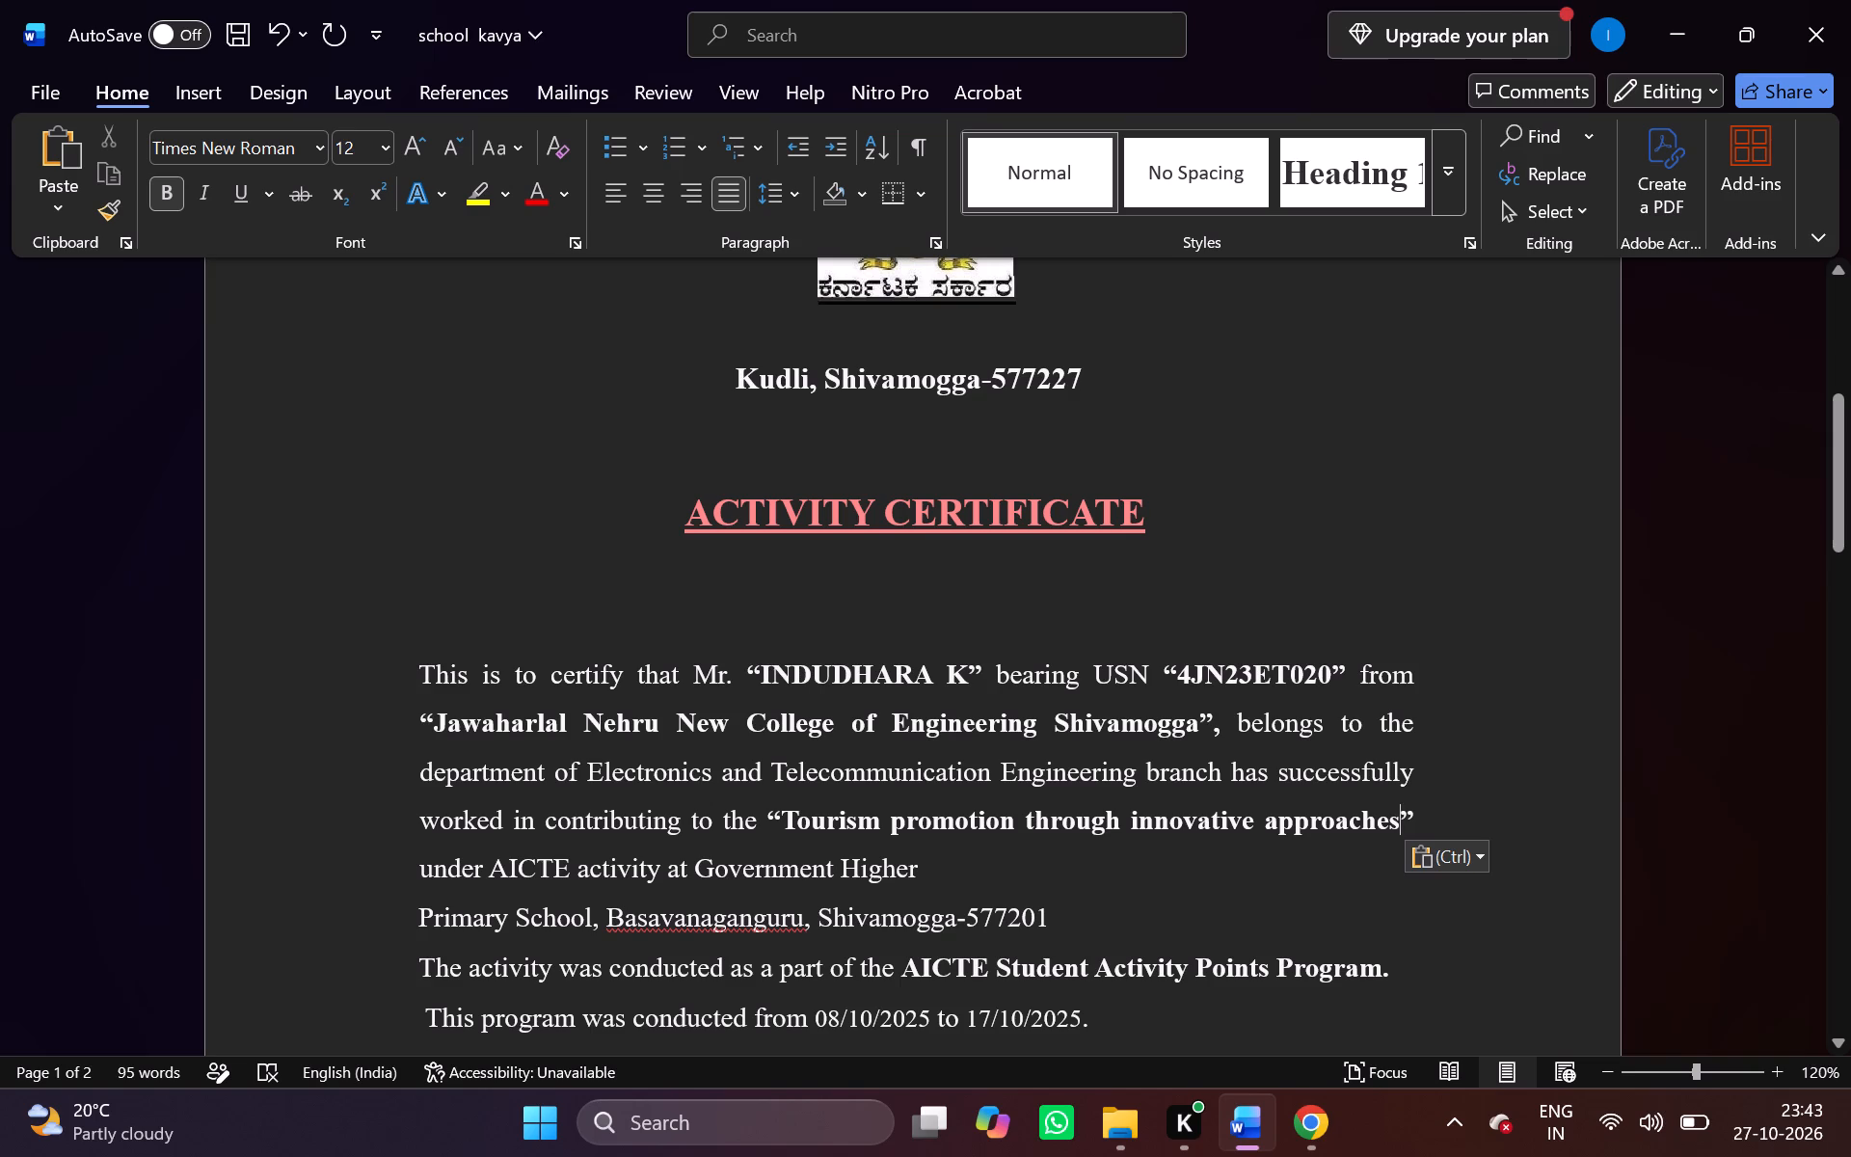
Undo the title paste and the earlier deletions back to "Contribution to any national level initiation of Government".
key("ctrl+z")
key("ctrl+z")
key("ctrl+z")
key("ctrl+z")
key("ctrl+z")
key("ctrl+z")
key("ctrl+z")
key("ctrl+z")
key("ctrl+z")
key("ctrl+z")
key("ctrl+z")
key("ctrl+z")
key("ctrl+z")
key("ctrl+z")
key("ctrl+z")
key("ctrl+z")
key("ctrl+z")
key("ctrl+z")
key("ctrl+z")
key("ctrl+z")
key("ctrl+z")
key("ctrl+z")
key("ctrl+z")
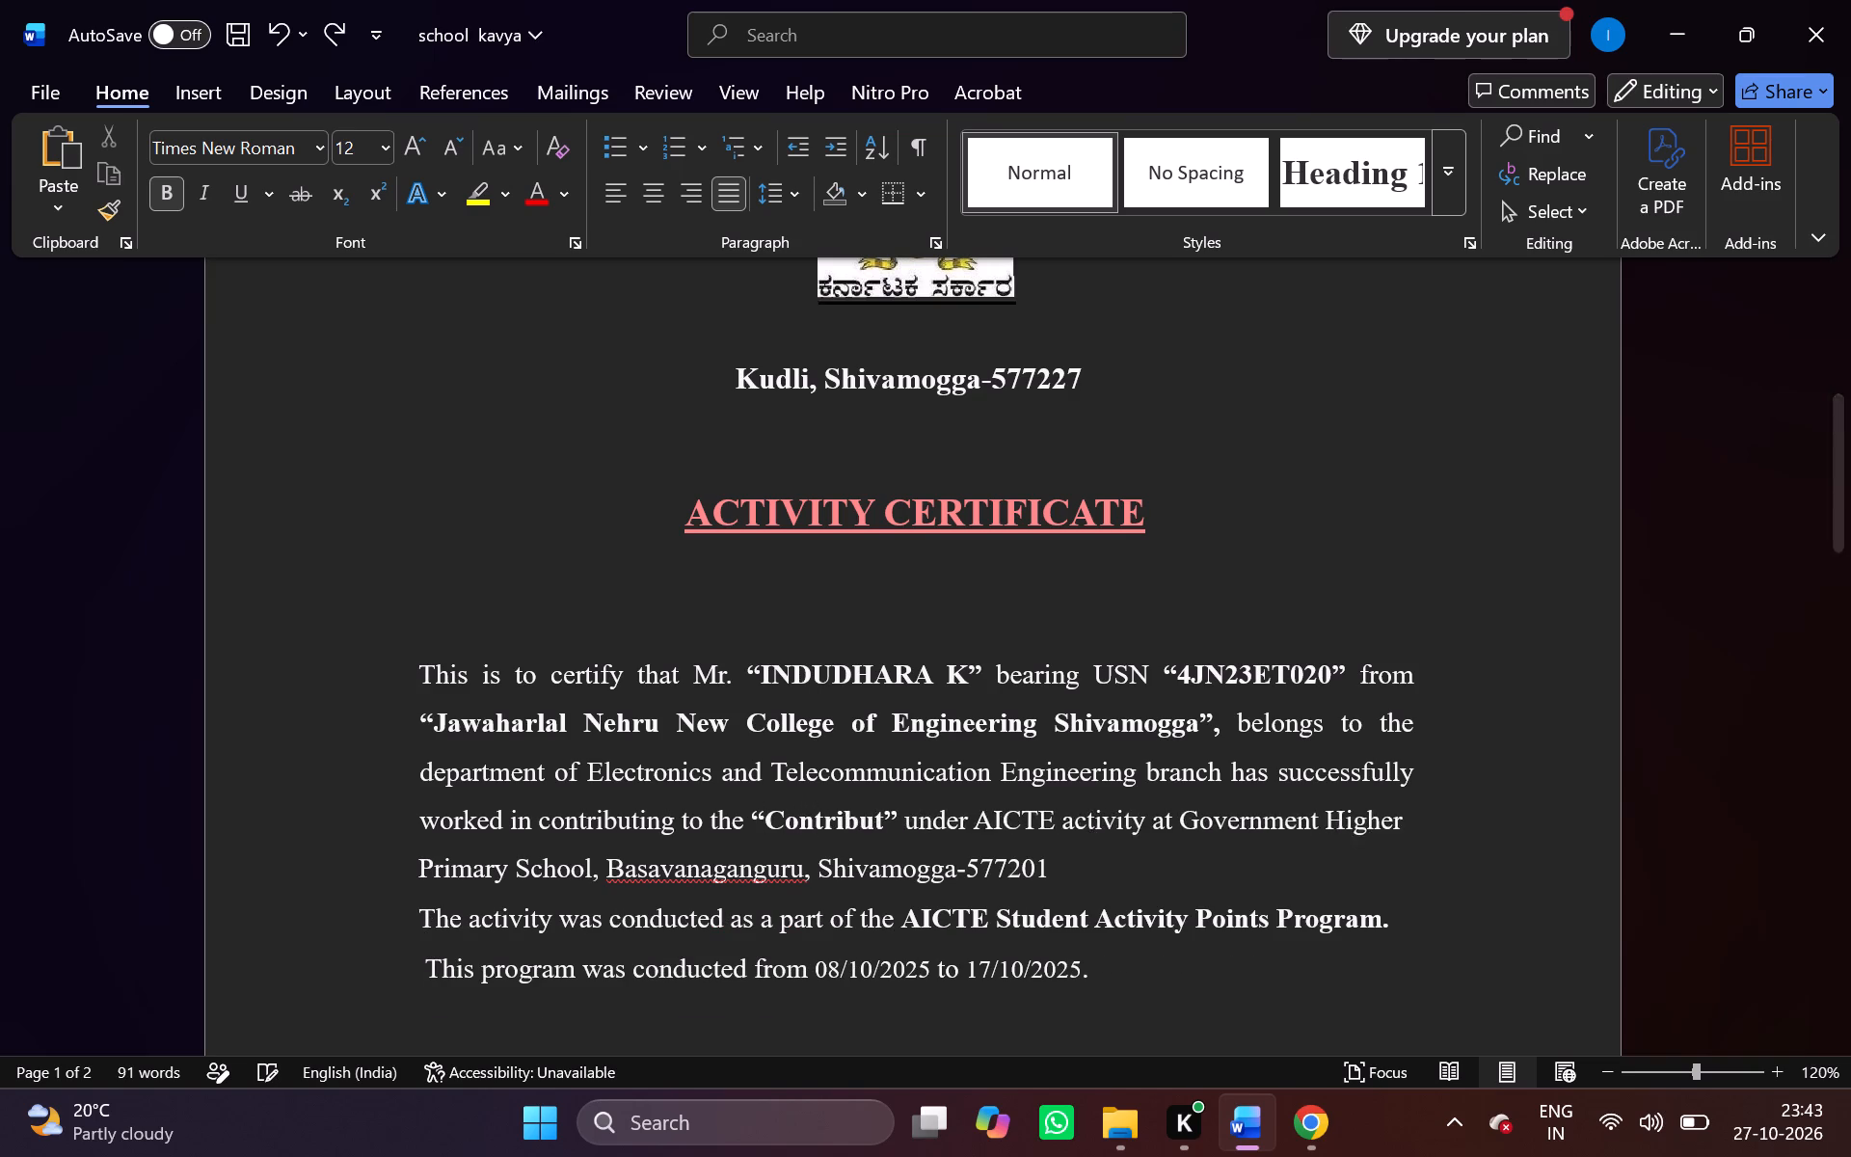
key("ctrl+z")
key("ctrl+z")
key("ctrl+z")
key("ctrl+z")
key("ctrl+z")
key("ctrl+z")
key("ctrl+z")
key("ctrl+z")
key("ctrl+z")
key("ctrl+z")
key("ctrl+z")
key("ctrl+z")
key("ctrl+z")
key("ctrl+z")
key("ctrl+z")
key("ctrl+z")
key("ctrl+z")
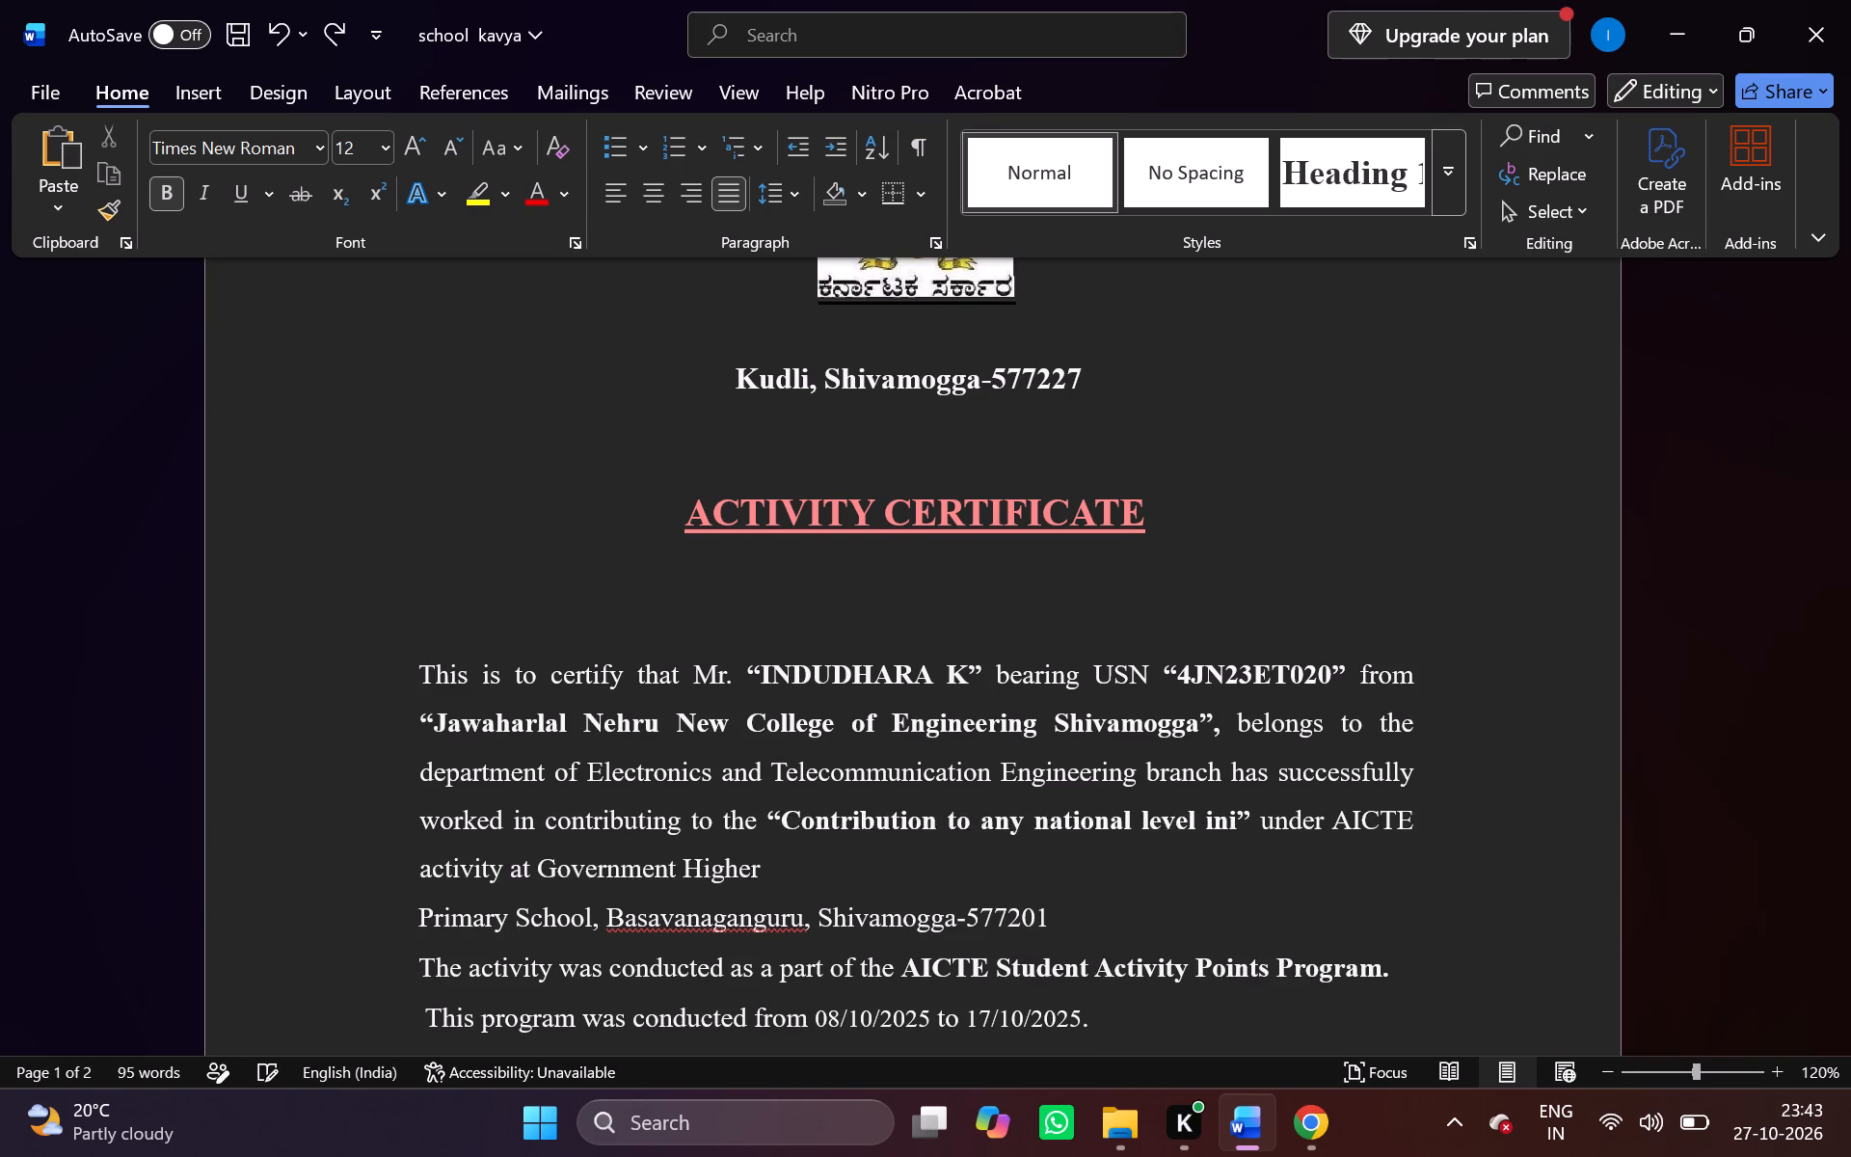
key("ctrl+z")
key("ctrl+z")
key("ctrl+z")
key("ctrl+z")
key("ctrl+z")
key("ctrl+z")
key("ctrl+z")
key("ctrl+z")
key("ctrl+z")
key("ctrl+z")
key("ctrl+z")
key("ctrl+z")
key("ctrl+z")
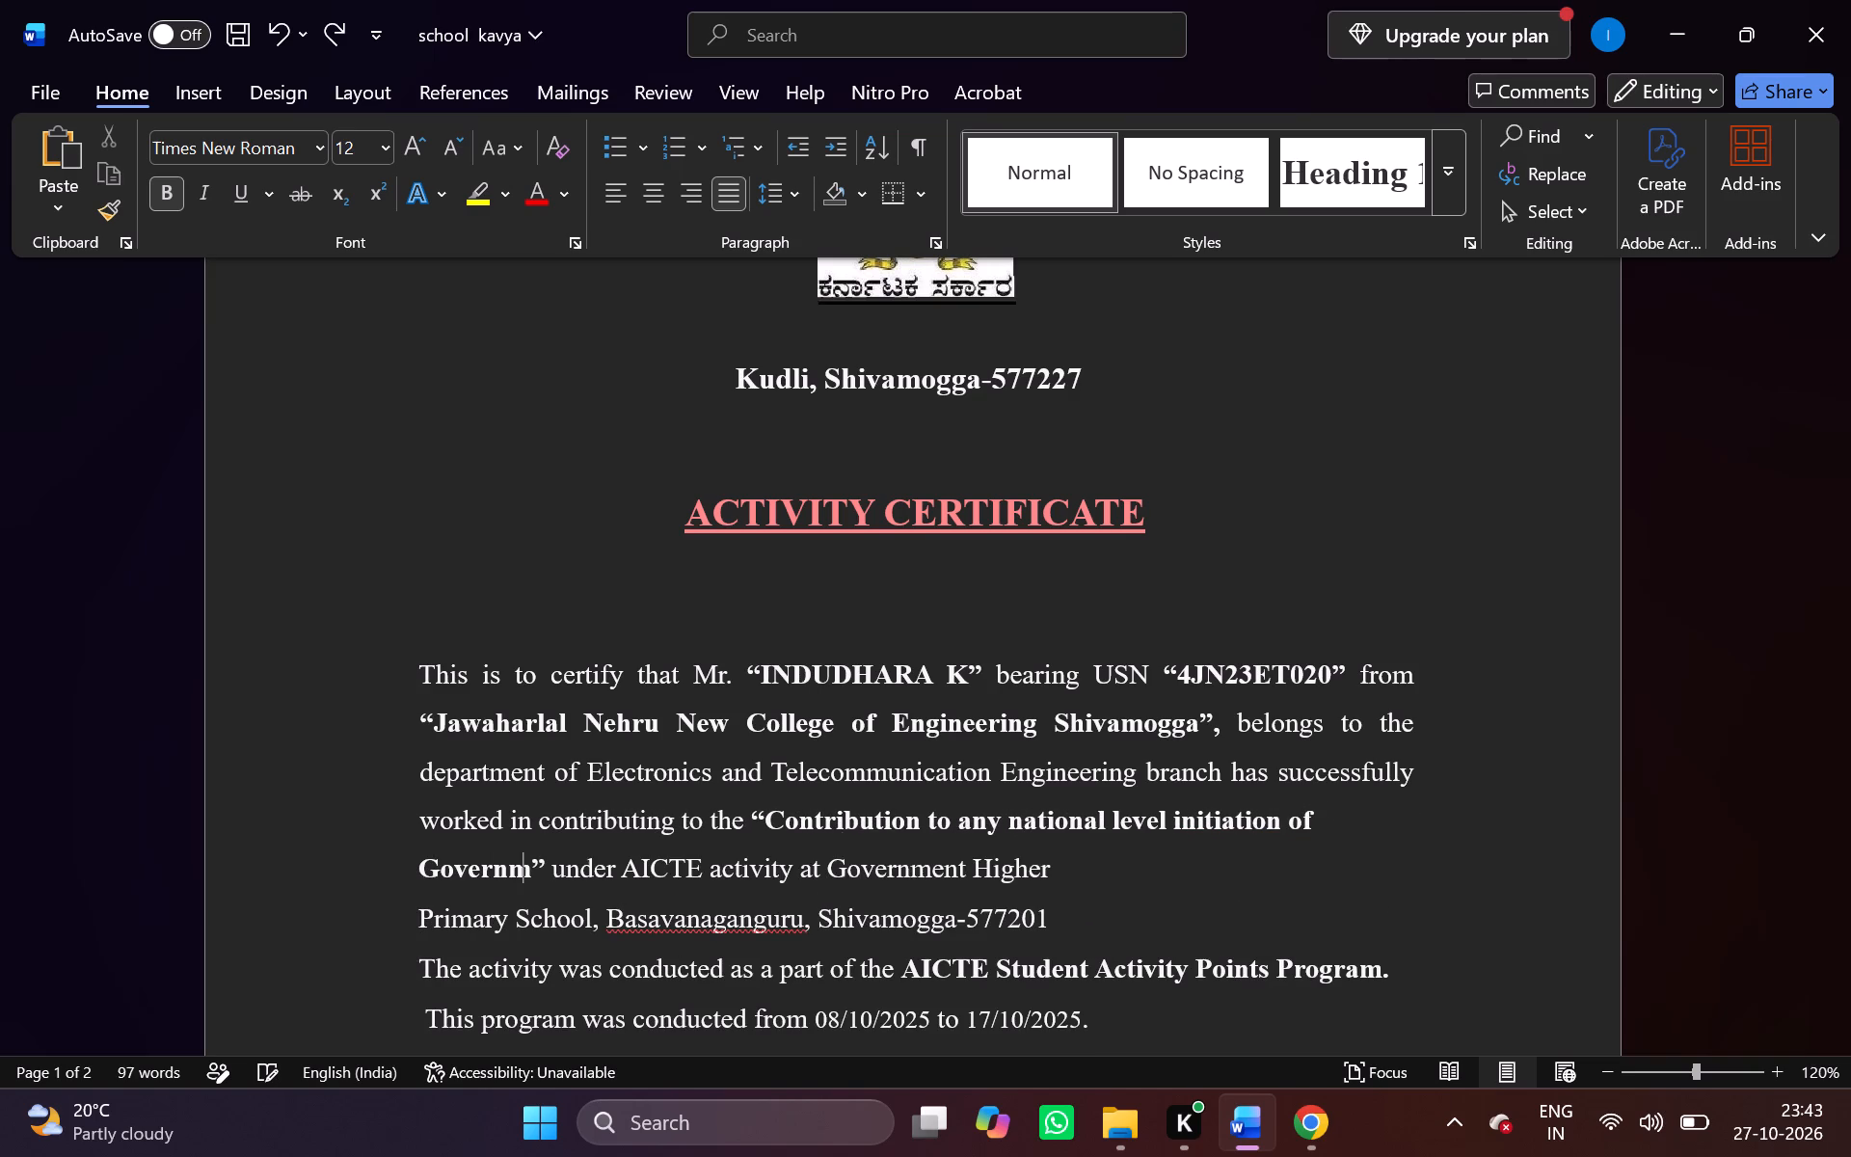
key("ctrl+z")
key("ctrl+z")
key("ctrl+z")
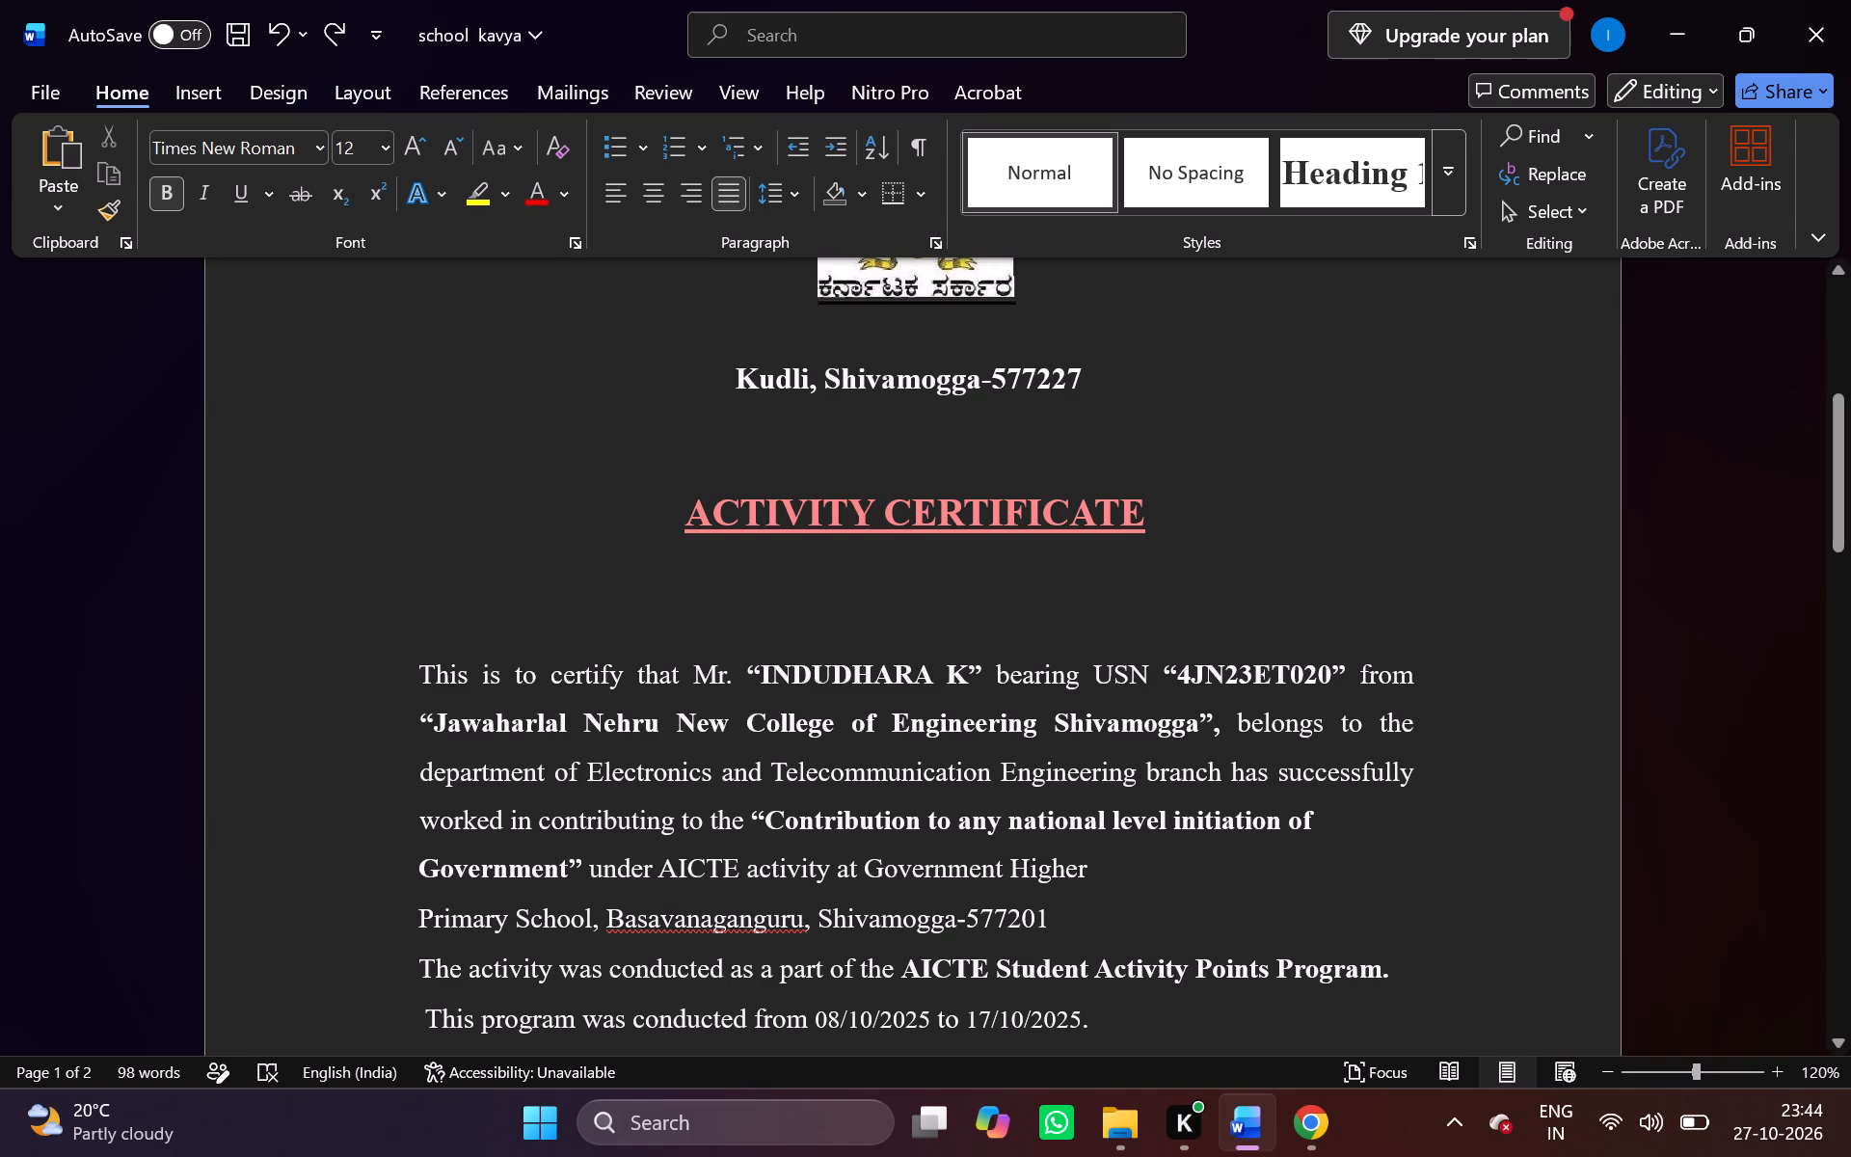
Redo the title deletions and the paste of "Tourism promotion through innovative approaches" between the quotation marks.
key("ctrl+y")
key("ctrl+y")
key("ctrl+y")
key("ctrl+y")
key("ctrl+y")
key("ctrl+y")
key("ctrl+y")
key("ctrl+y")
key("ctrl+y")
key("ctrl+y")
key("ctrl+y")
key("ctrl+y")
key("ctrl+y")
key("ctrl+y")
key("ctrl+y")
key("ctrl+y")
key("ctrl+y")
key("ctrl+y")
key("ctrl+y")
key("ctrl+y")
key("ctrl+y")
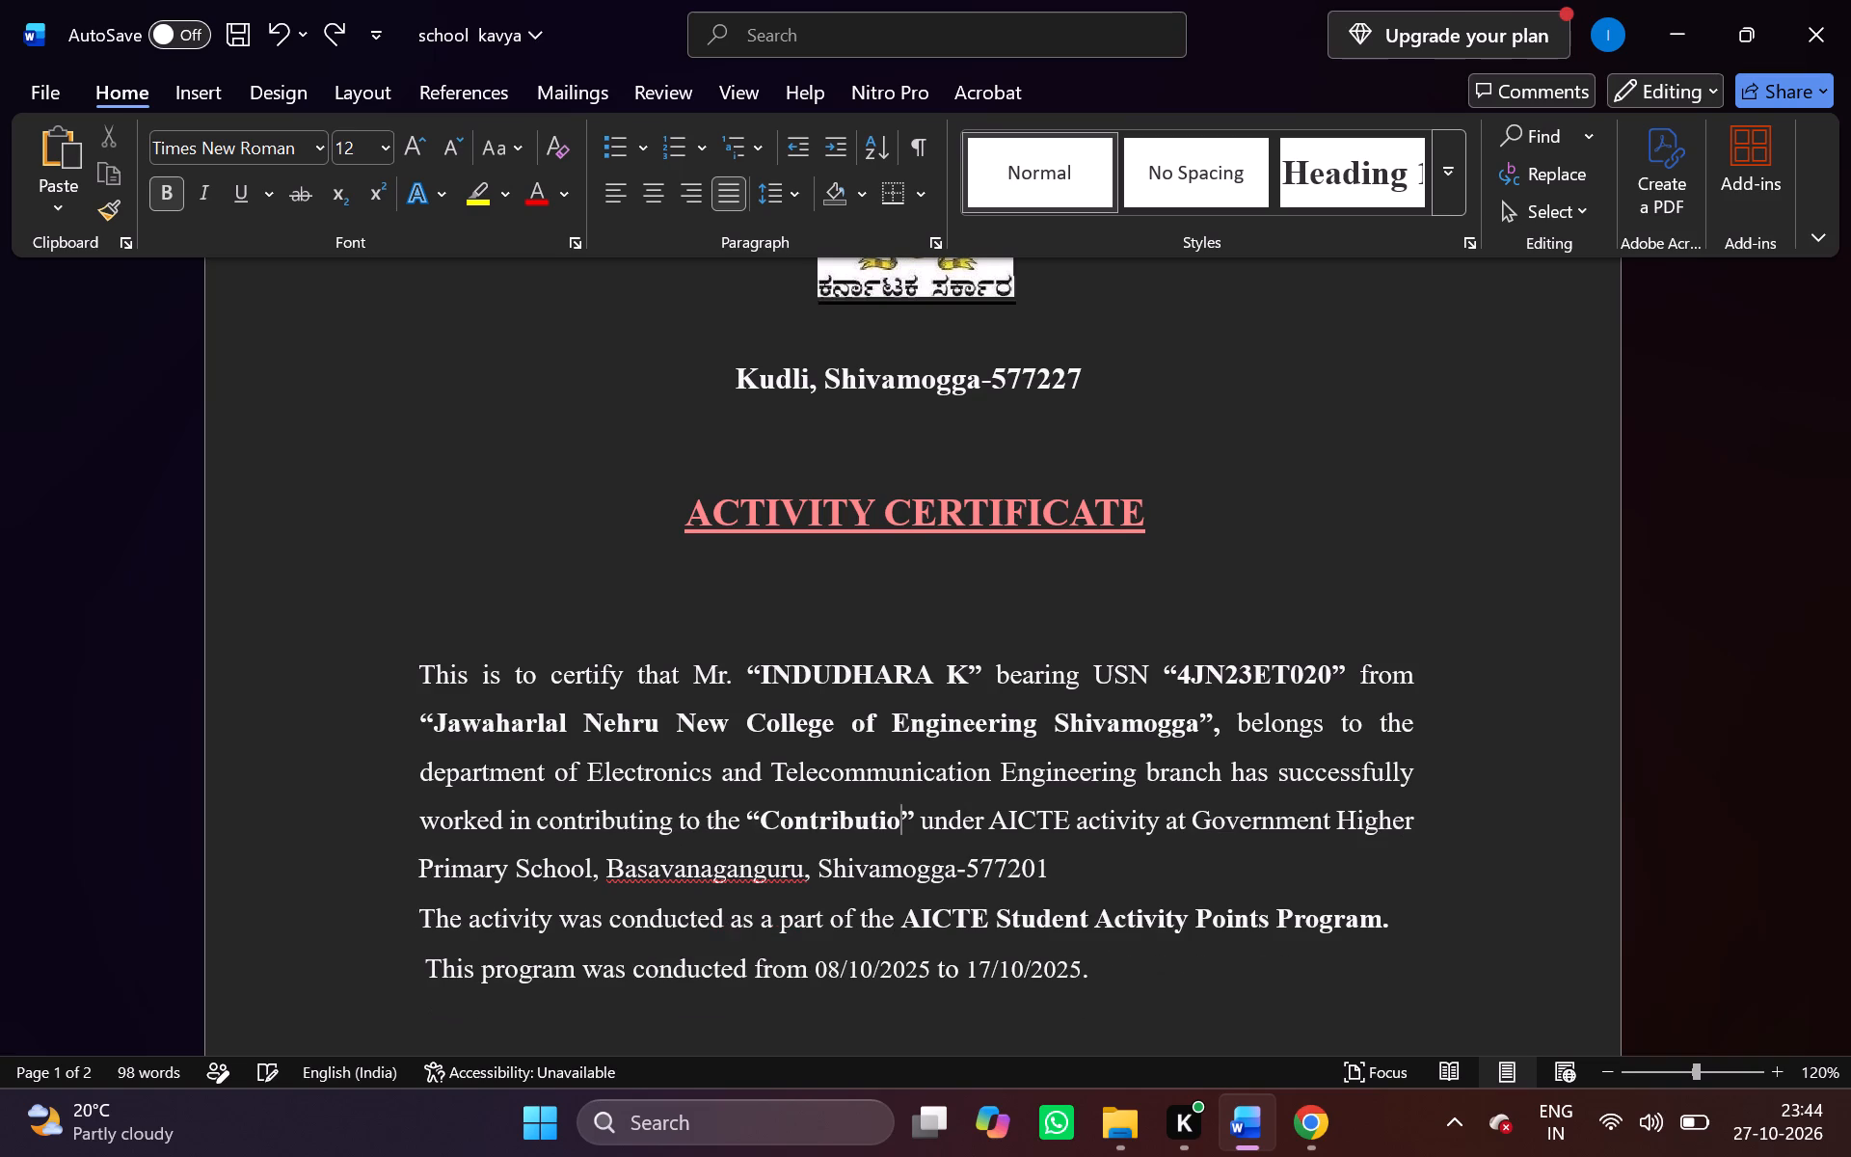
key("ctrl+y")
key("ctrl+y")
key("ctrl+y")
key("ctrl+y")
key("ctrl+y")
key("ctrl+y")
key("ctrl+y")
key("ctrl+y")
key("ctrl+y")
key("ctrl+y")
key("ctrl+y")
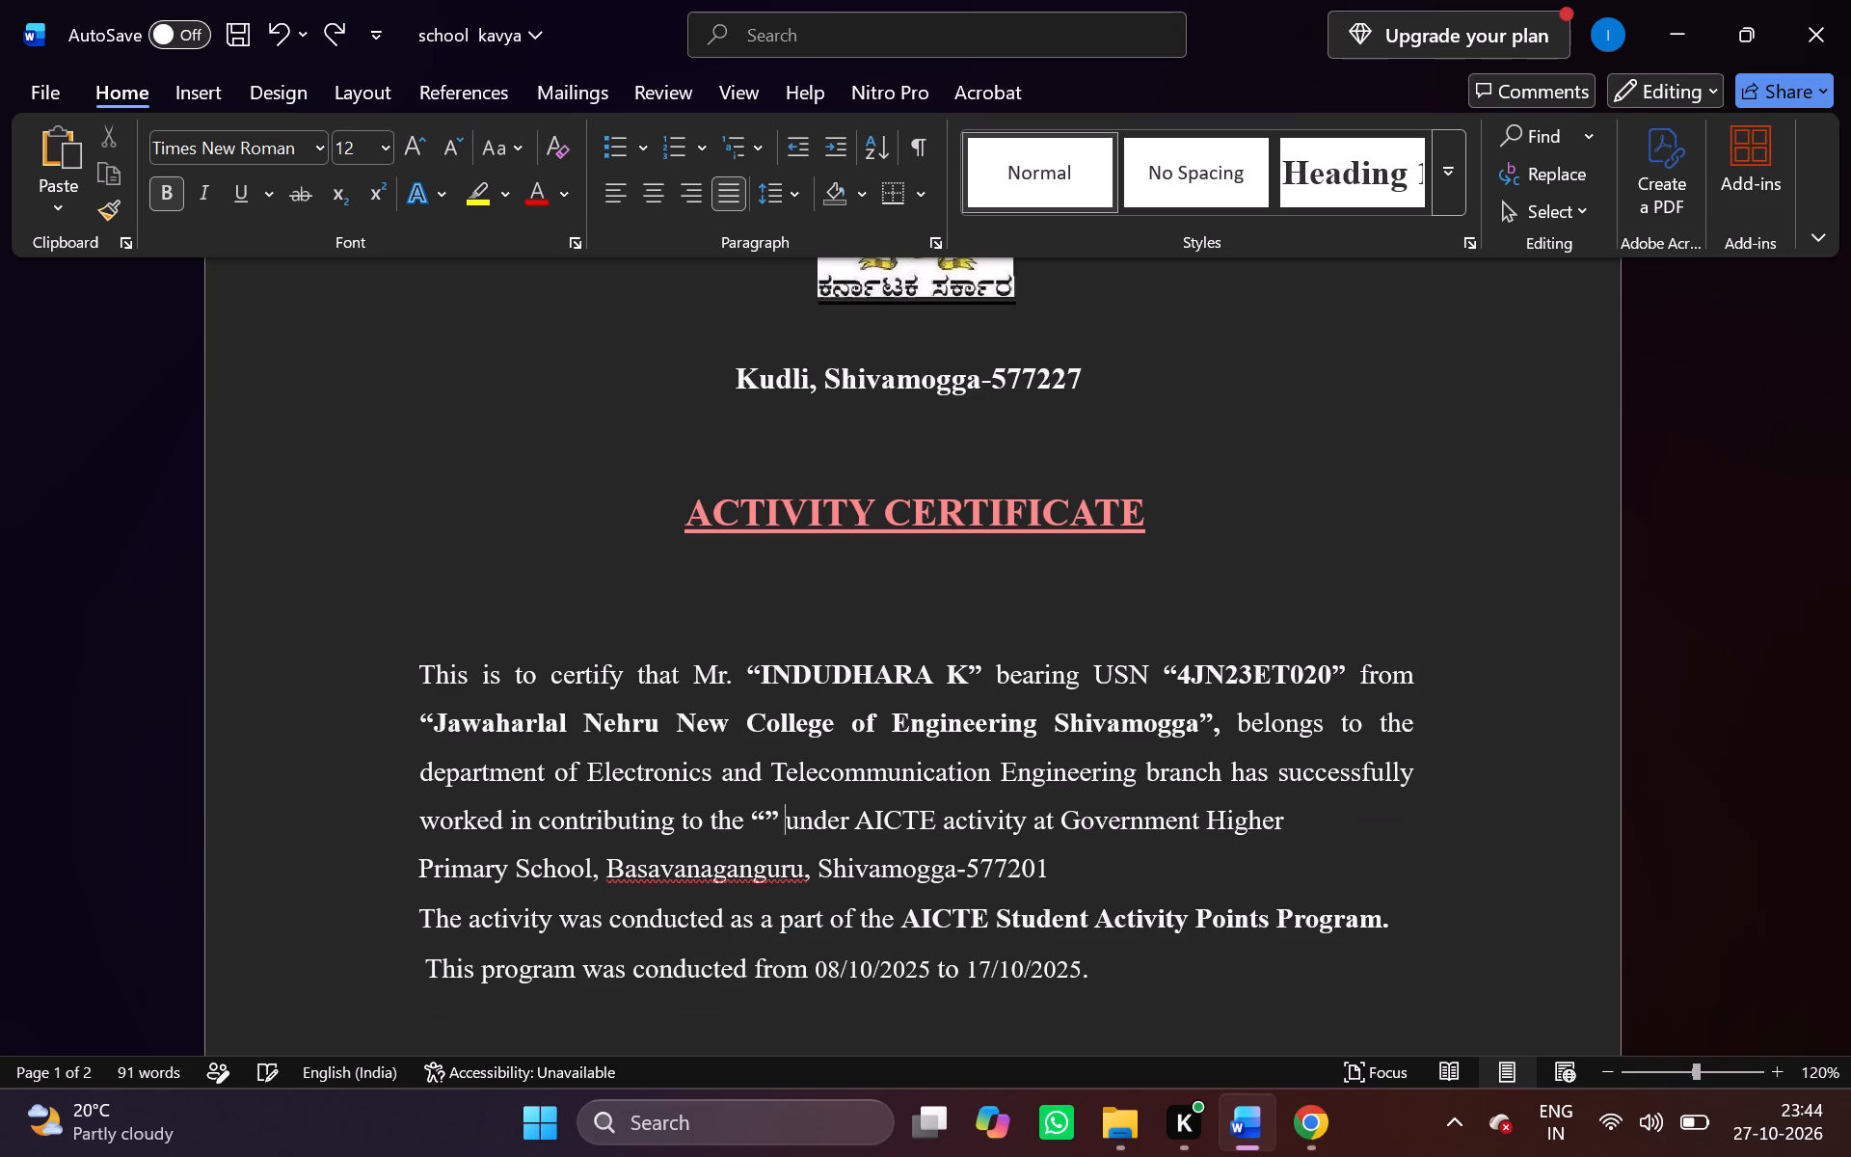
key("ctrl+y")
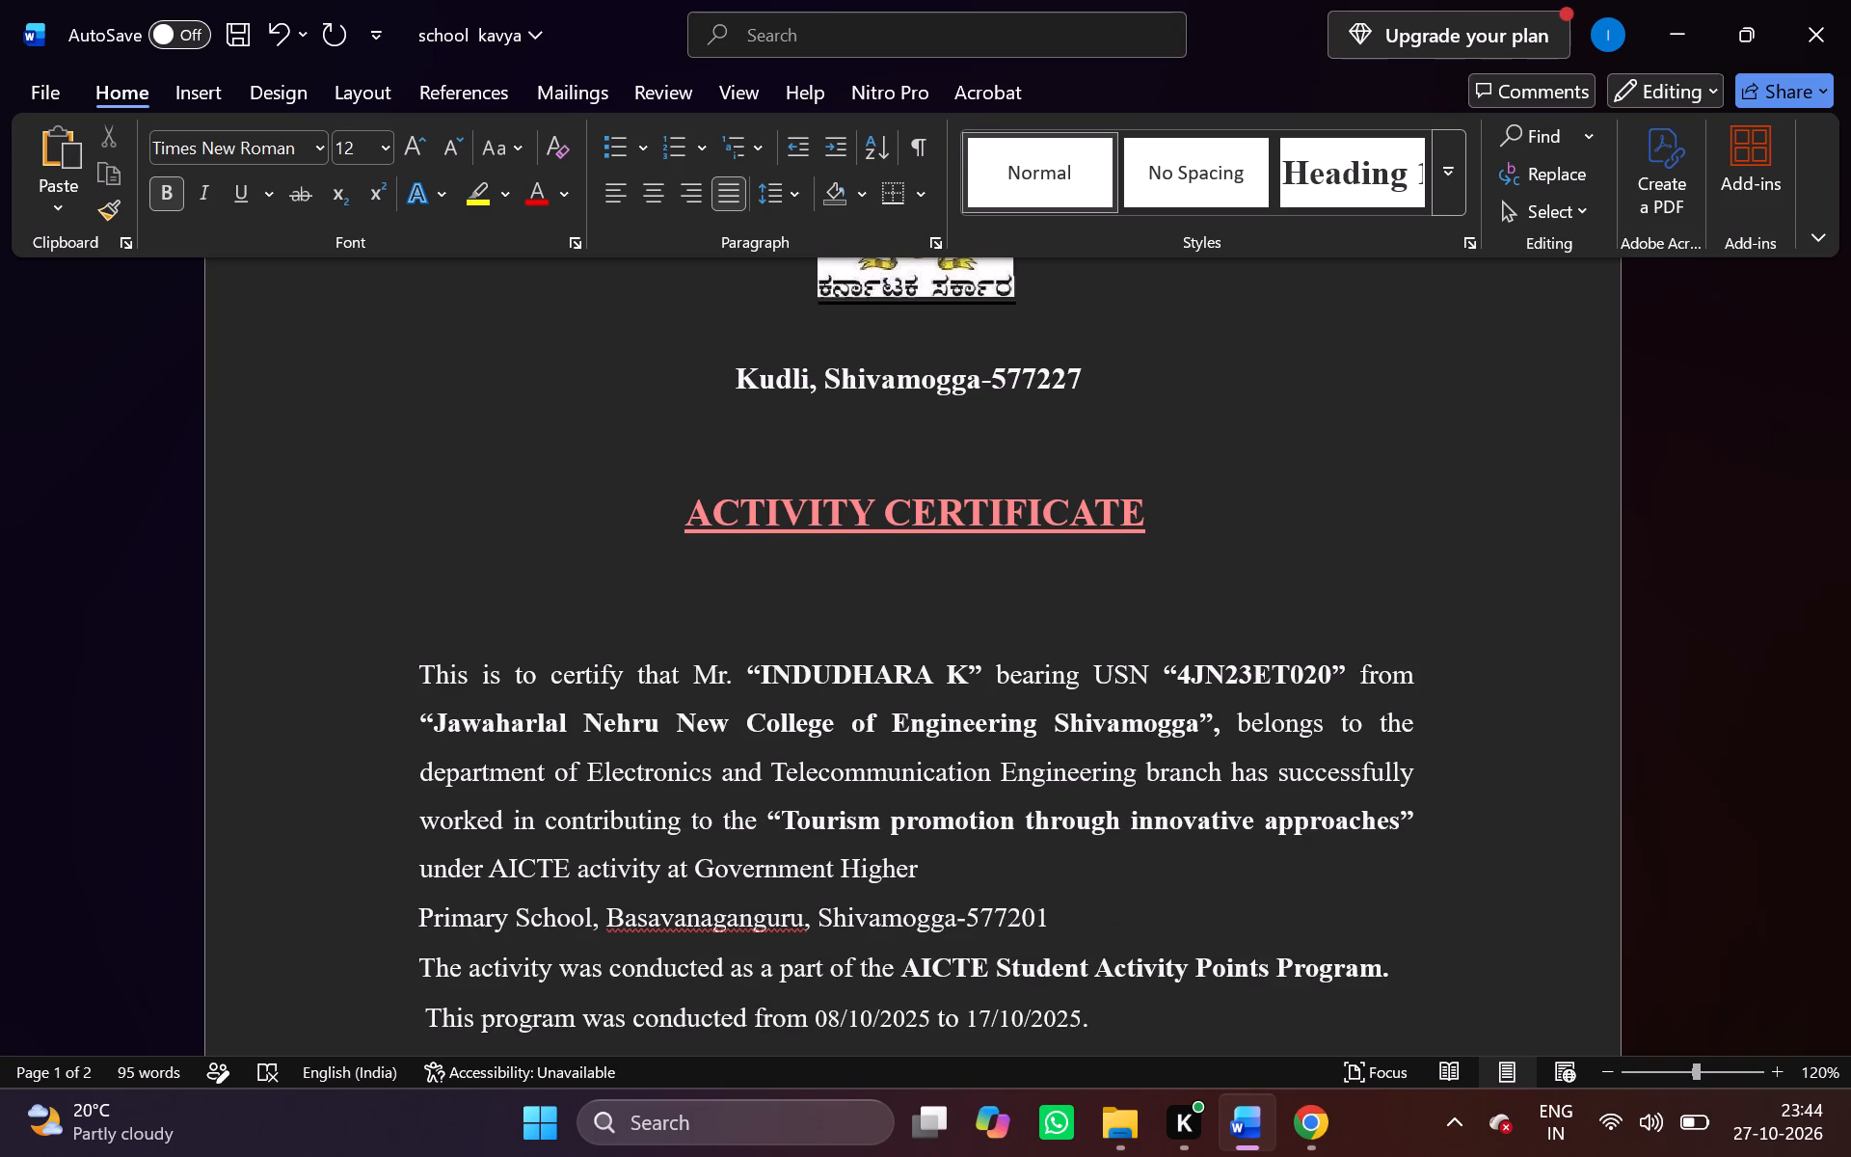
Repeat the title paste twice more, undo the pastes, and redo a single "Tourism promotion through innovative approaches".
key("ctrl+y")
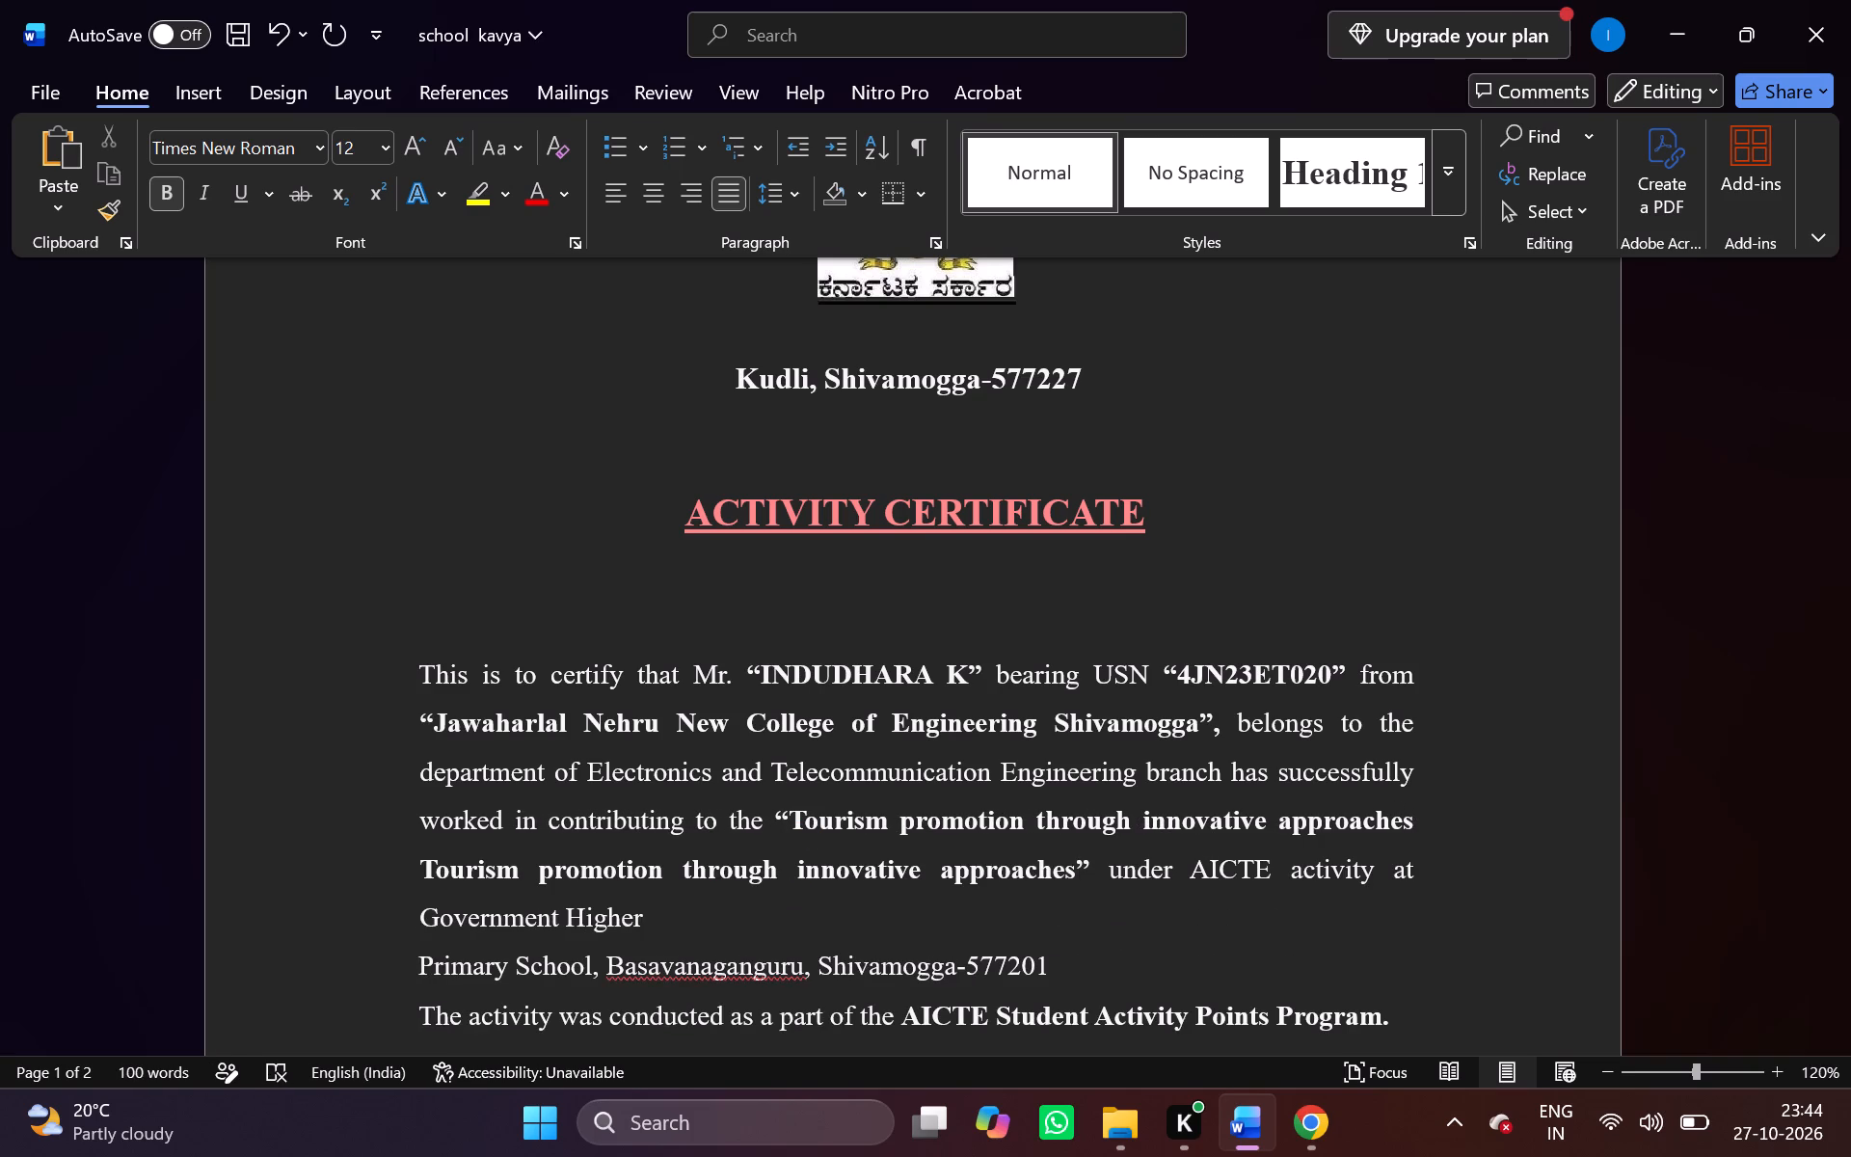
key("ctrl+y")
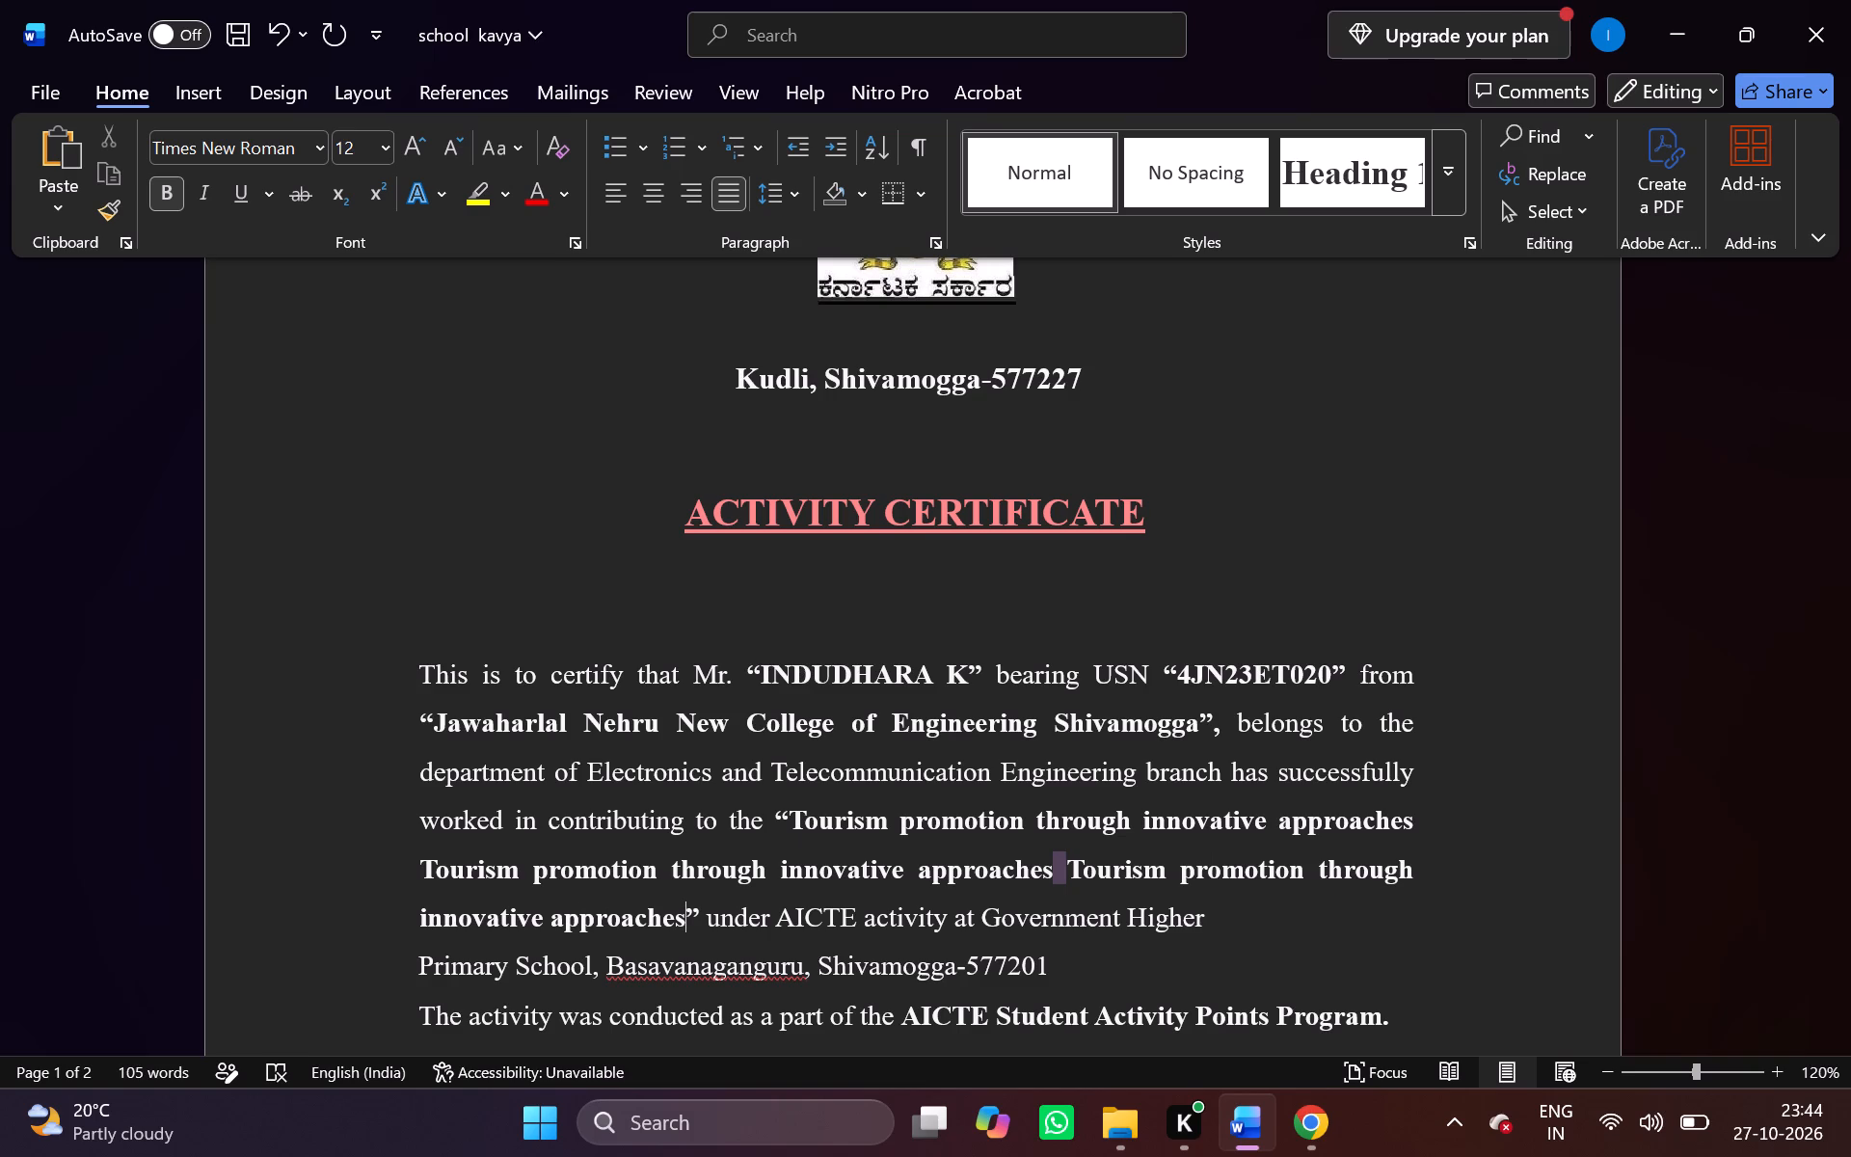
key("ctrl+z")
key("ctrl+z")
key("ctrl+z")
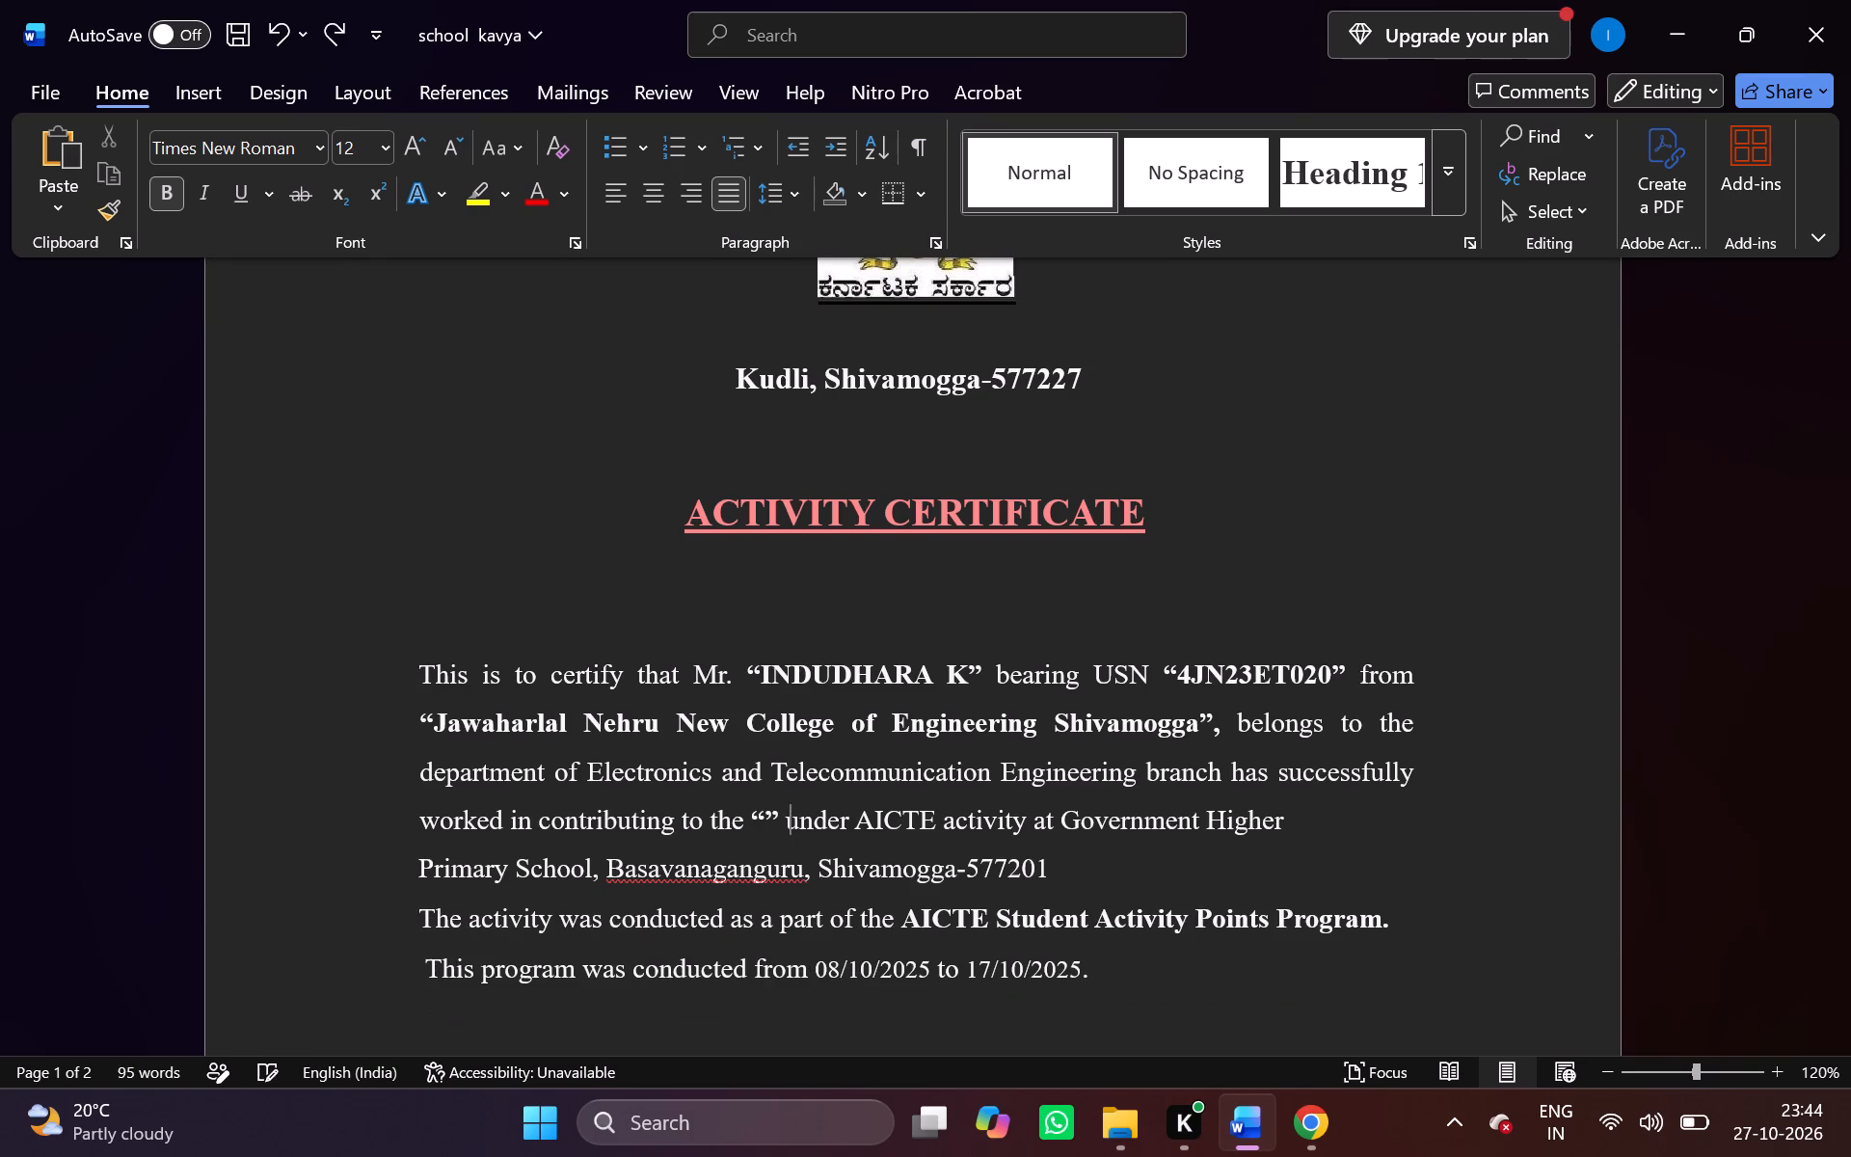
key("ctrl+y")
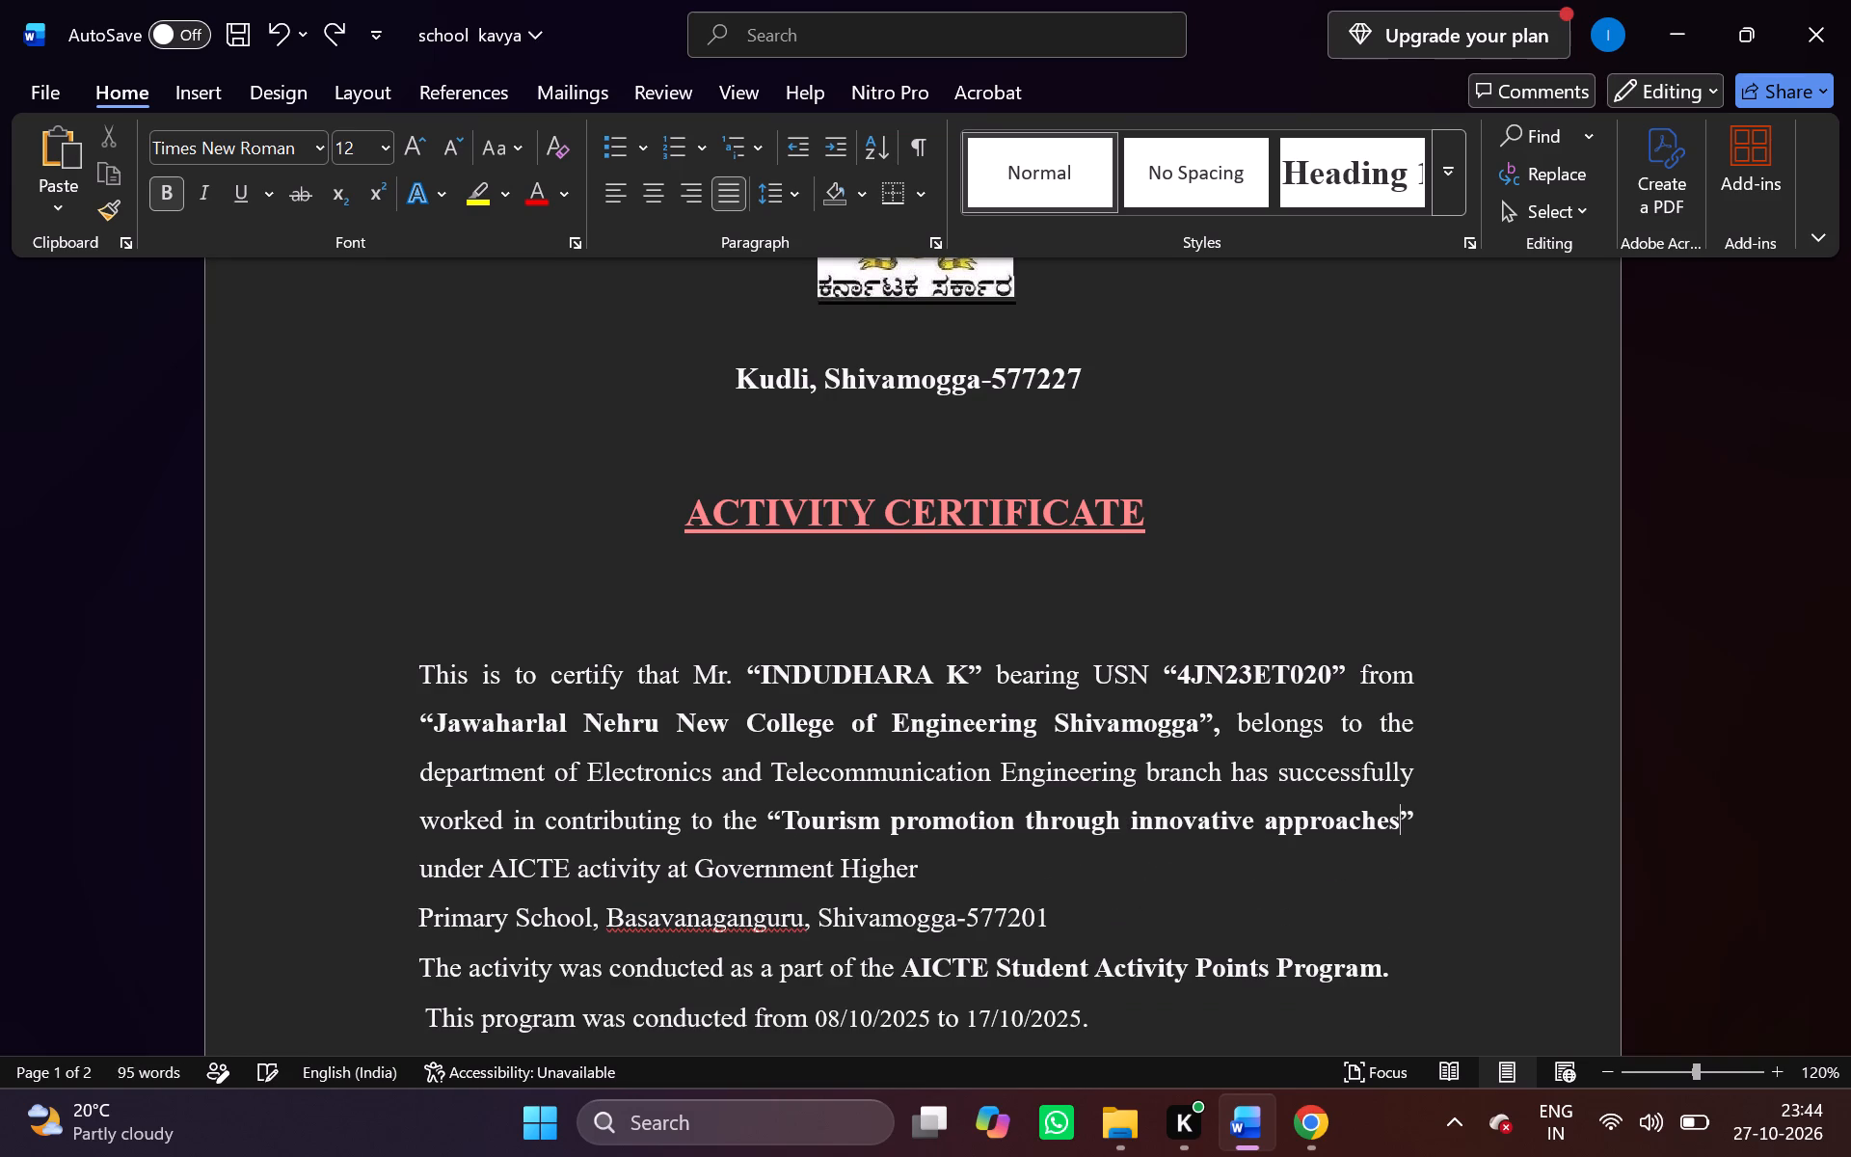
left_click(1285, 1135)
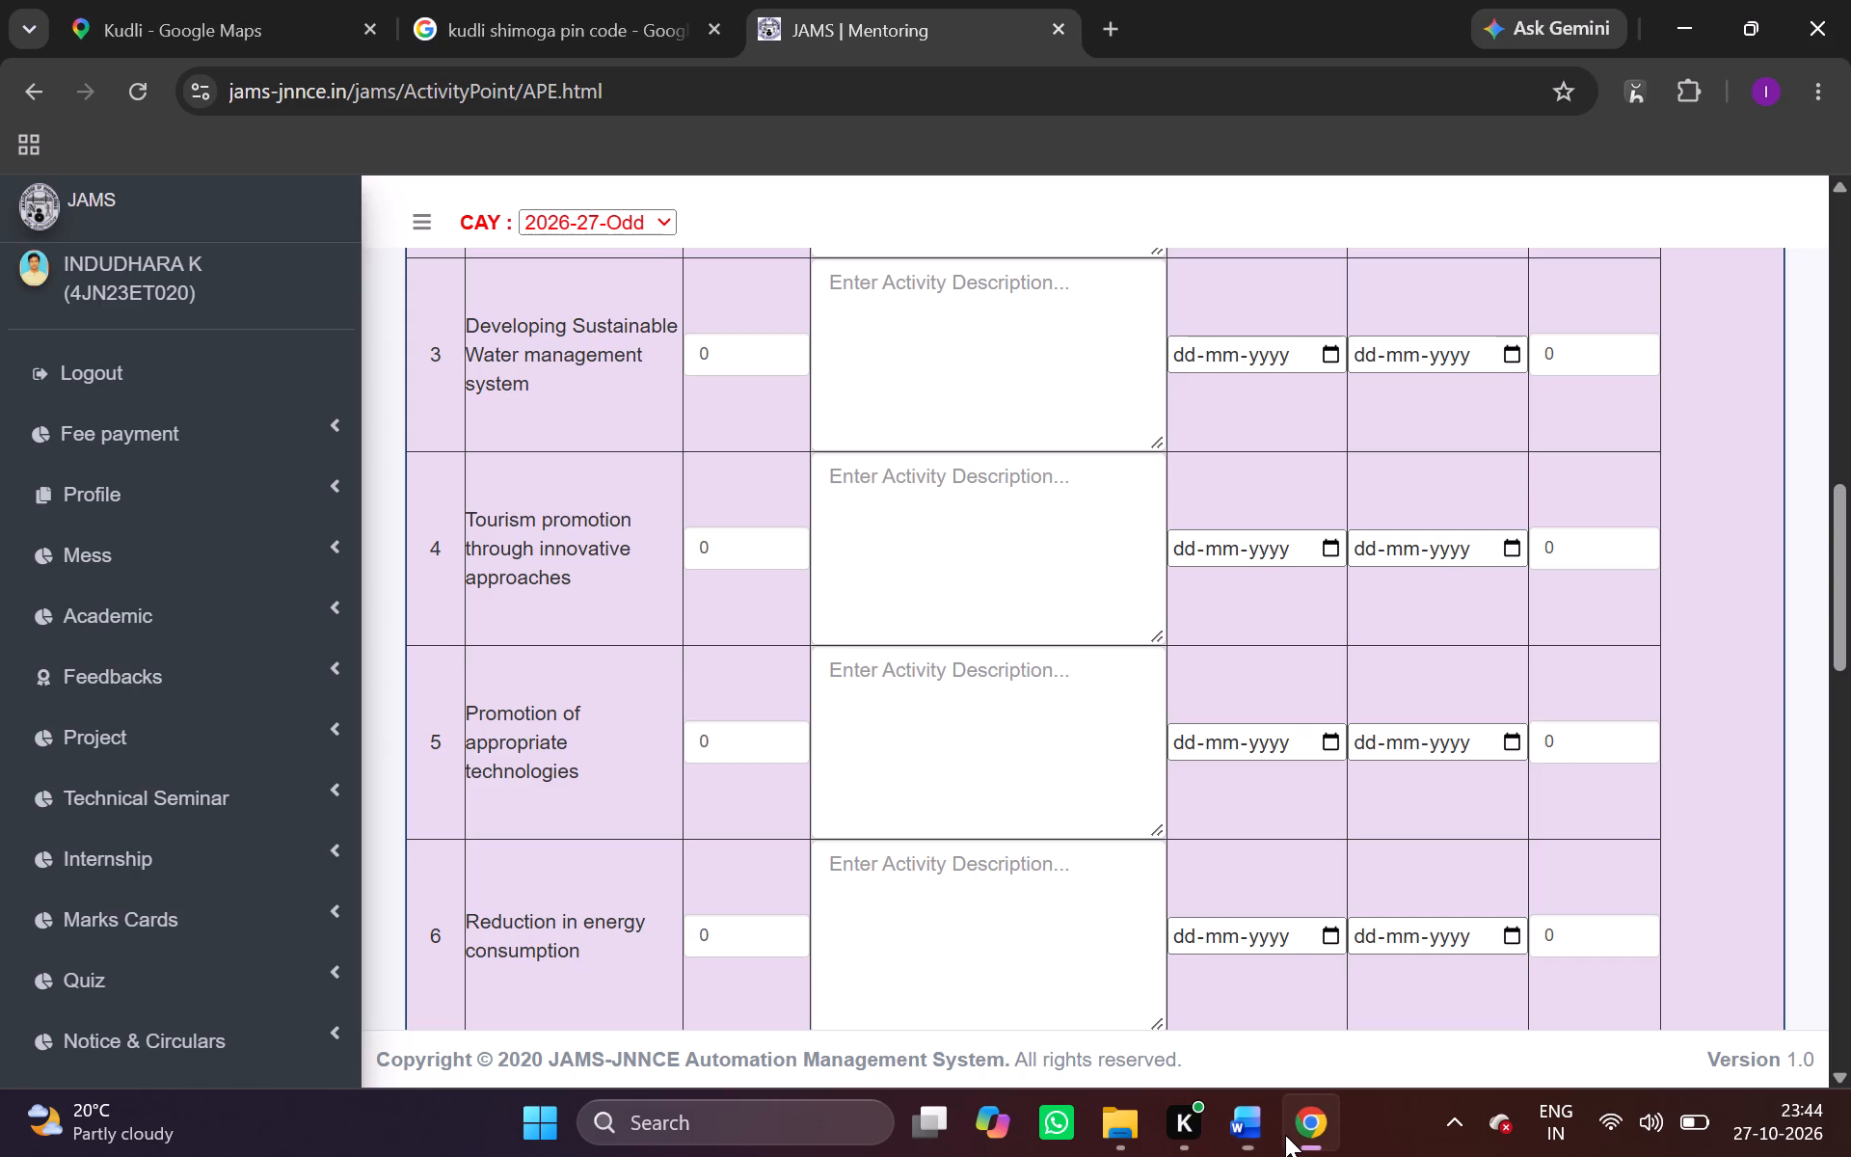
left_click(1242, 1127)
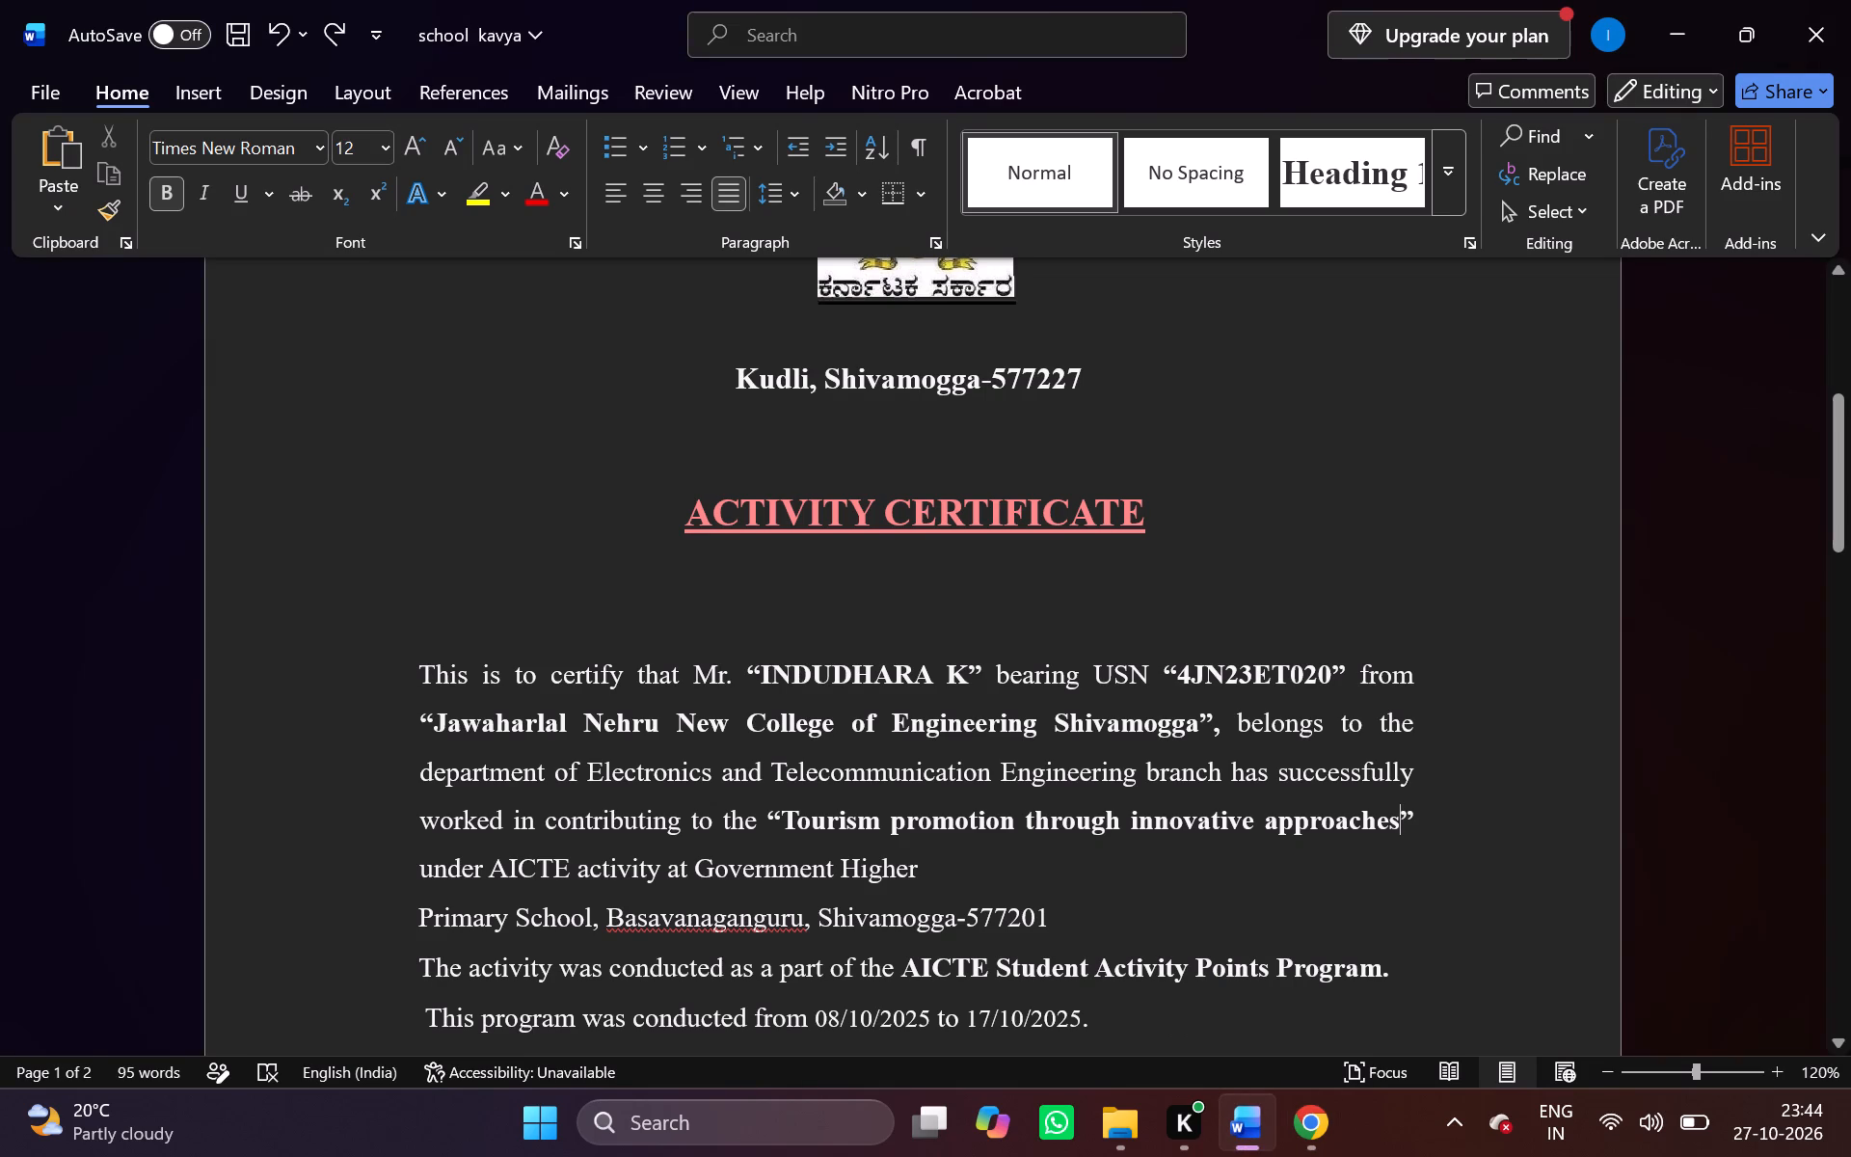
Join the "Primary School, Basavanaganguru" line to the end of the preceding "Government Higher" line in the certificate paragraph.
left_click(422, 915)
key("BackSpace")
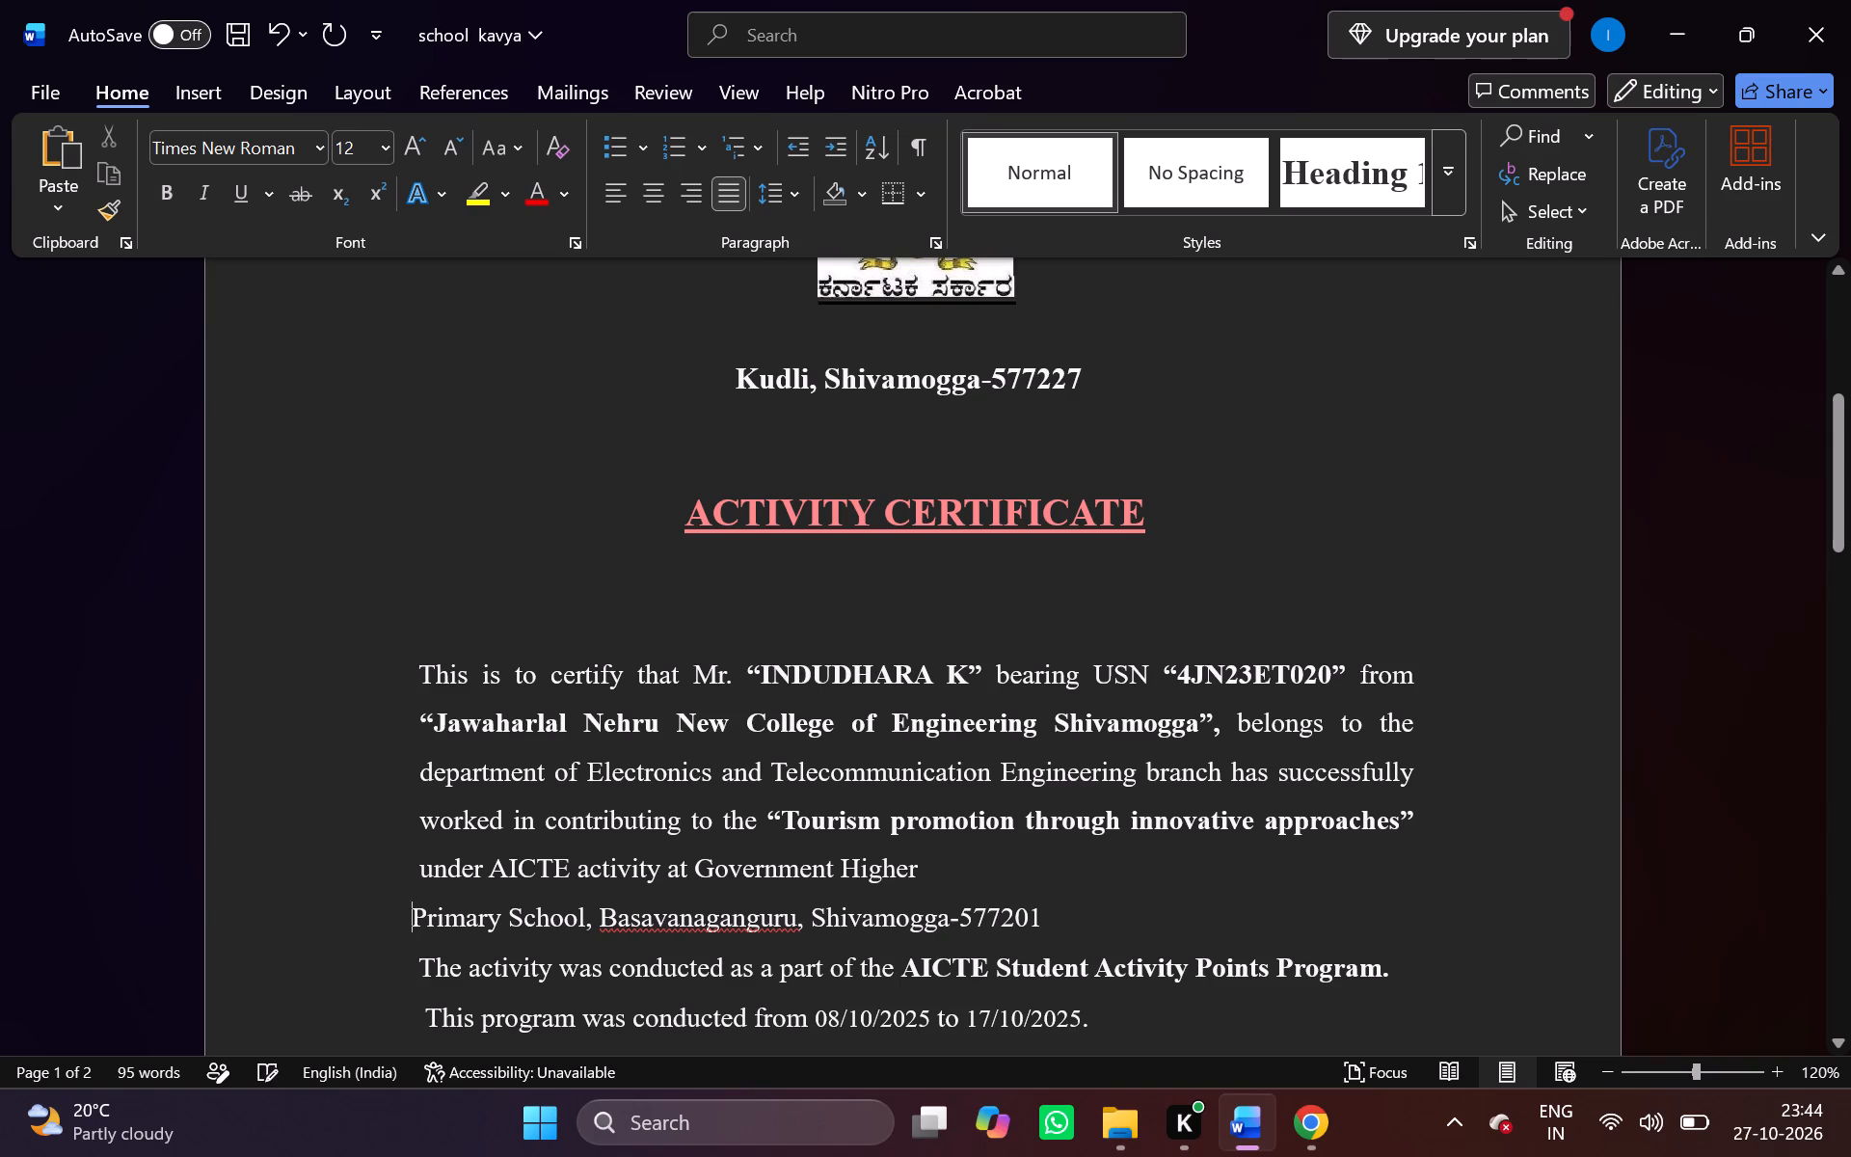
key("BackSpace")
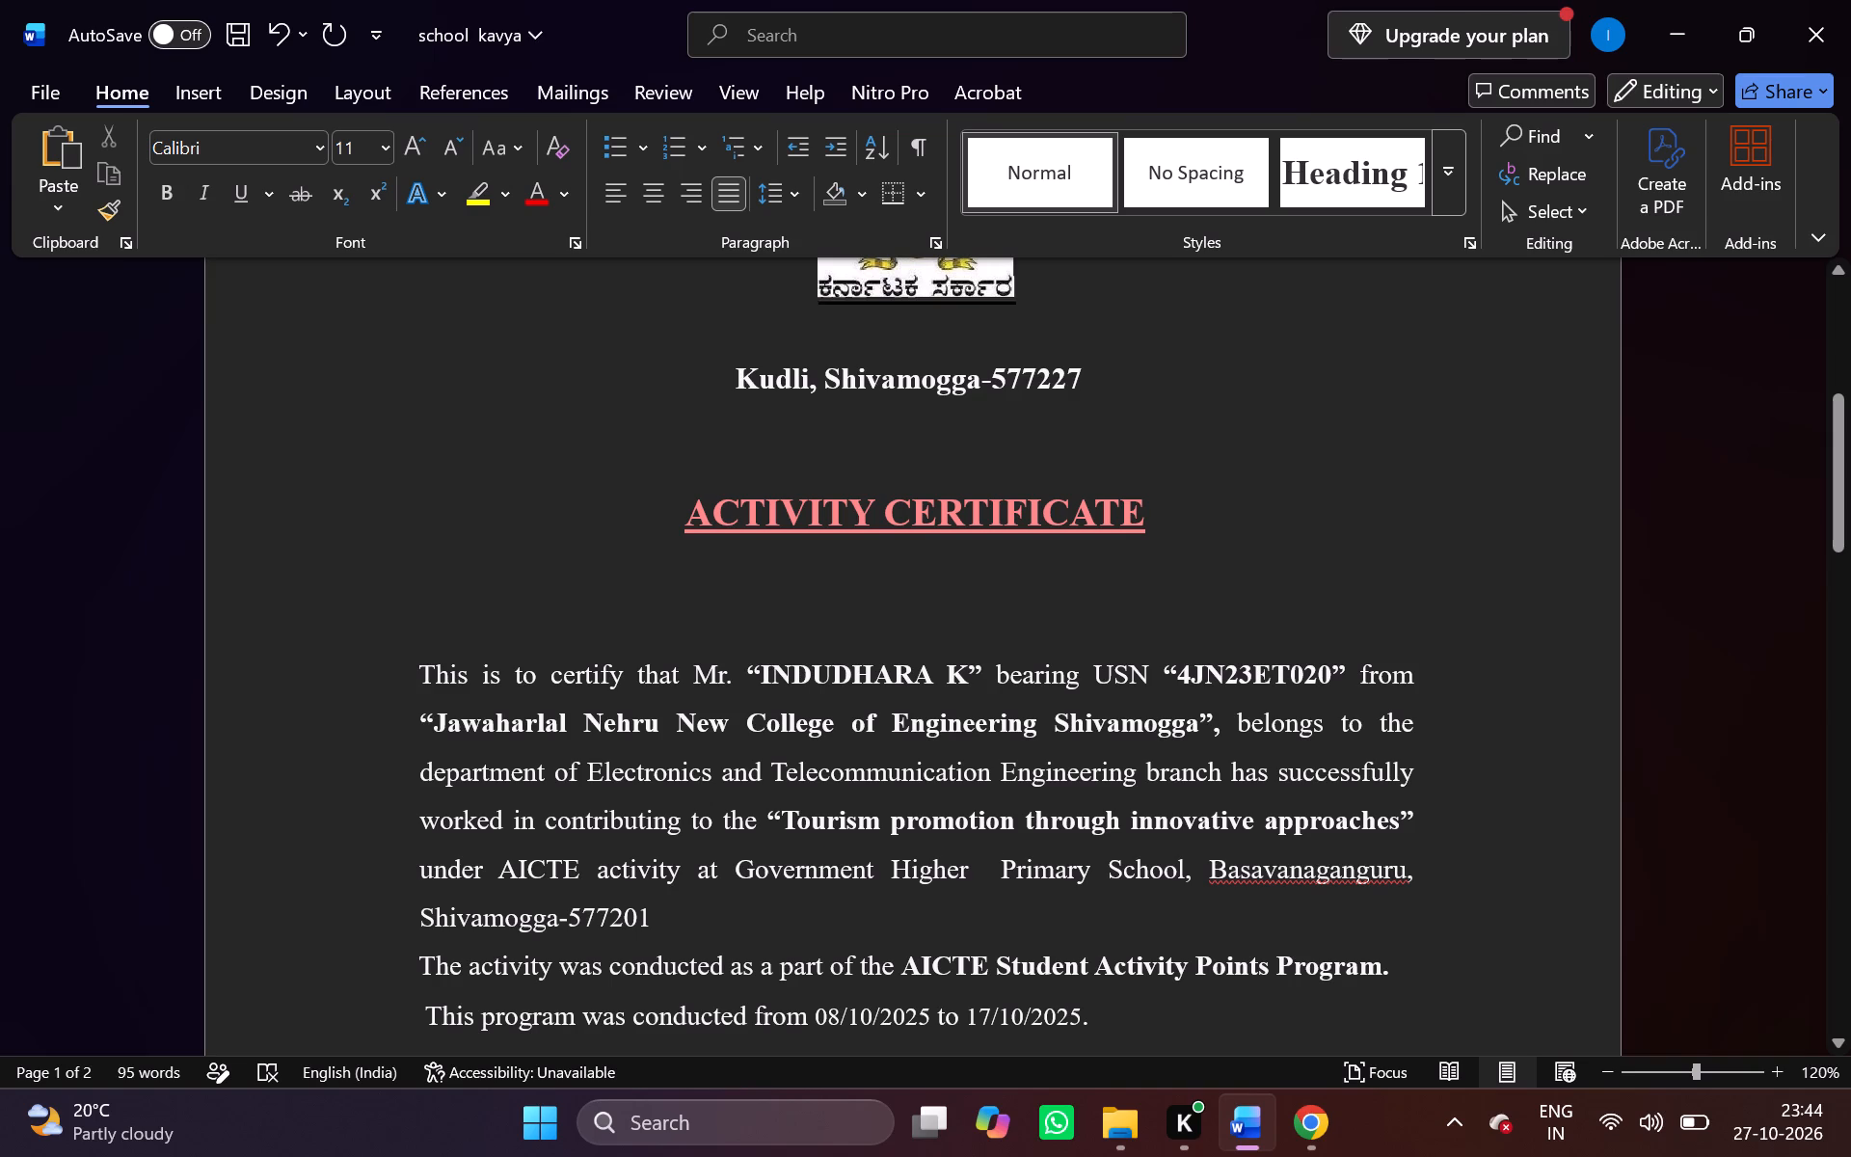
Change the Shivamogga PIN code at the end of the certificate's school address to 577227 and add a full stop after it.
left_click(670, 912)
key("Left")
key("Left")
key("Left")
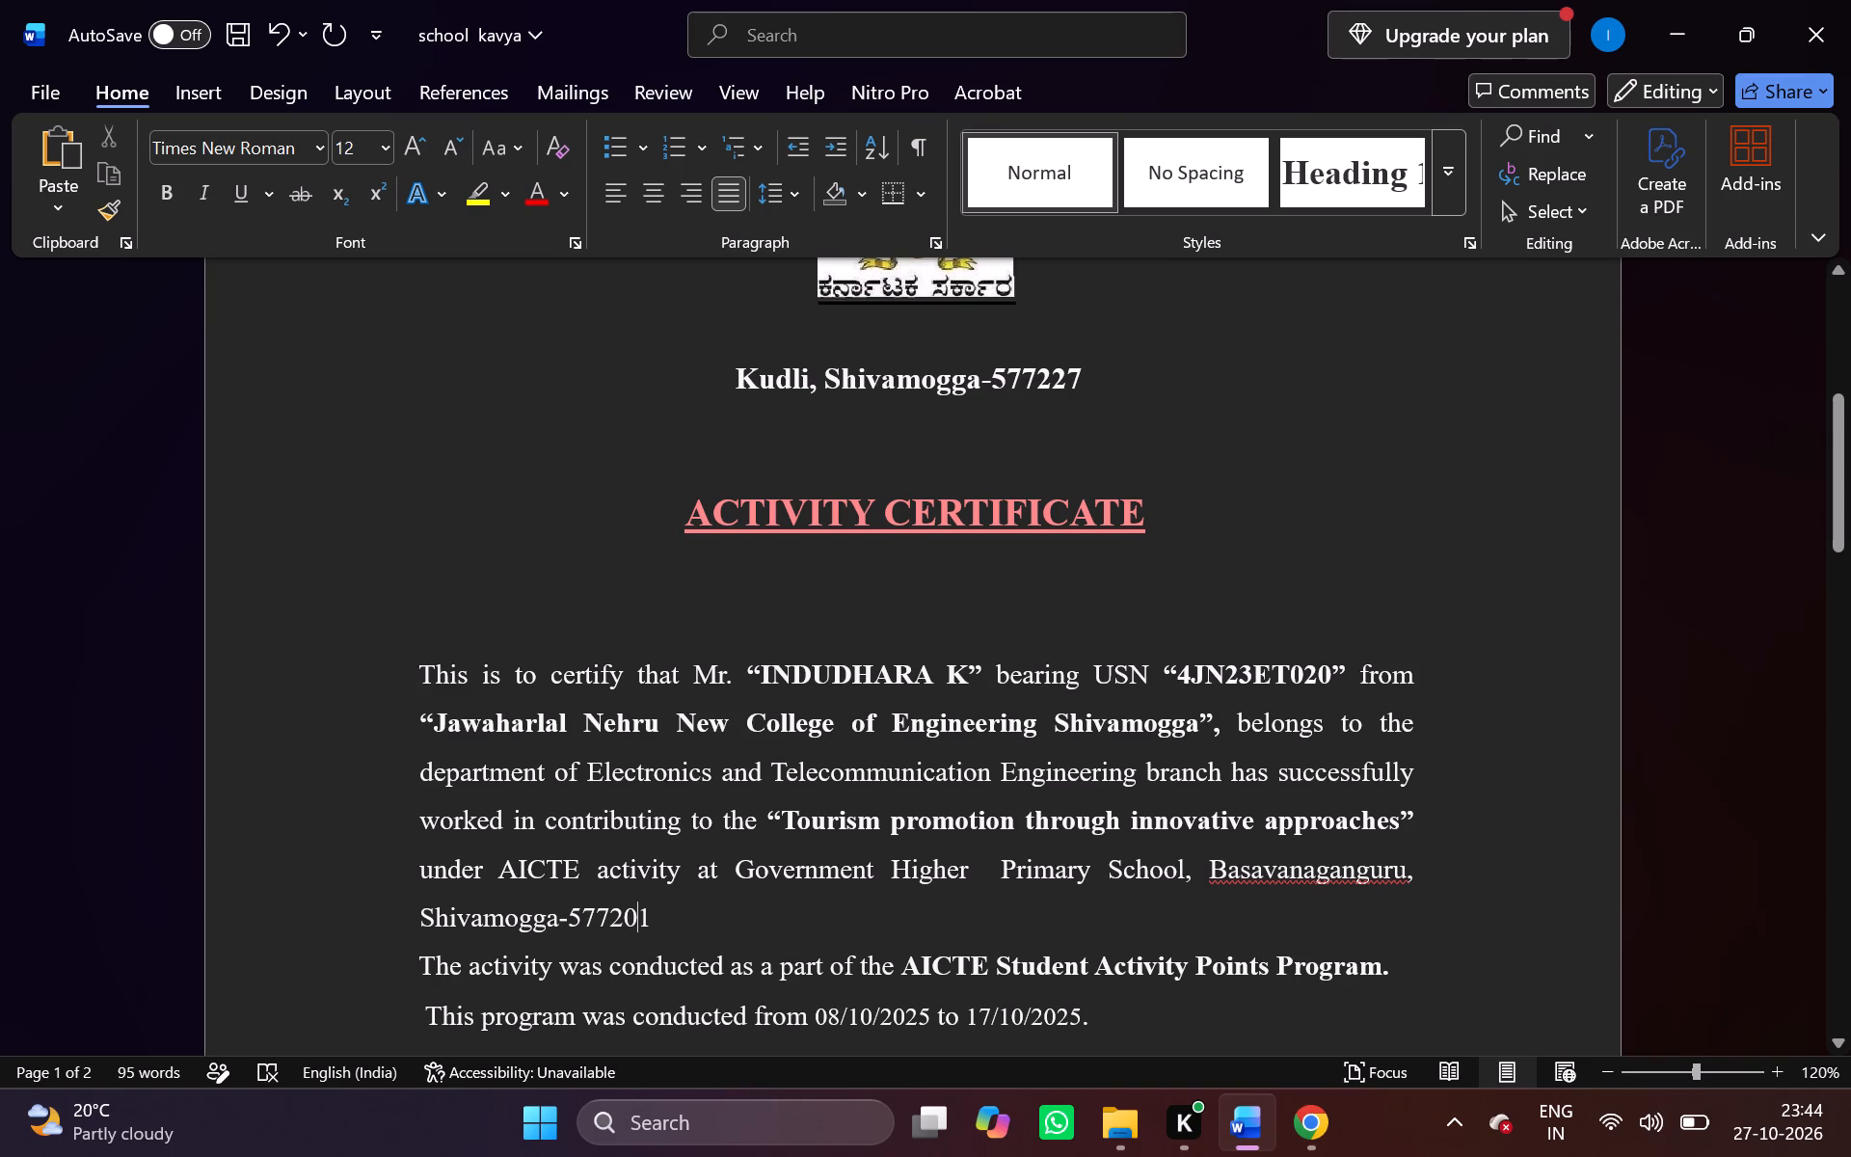
key("BackSpace")
key("2")
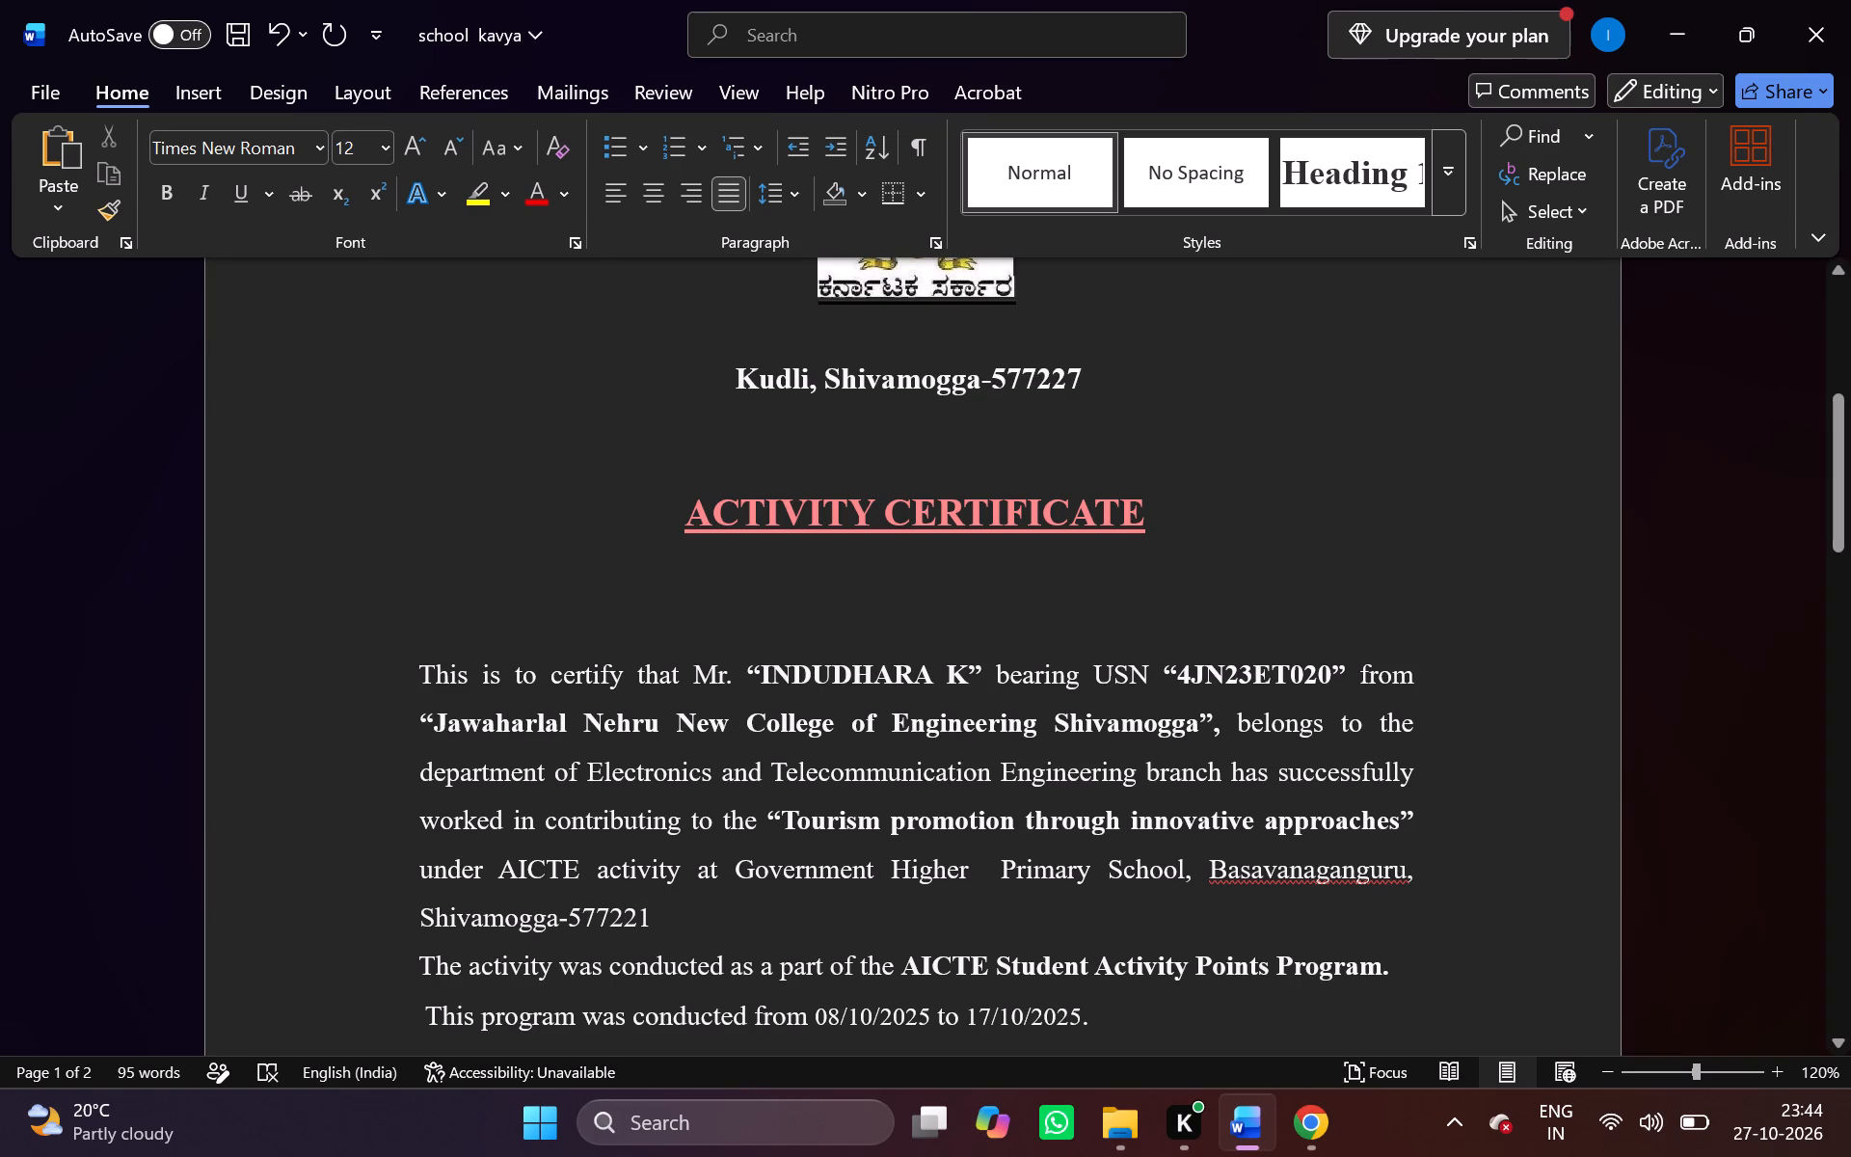
left_click(654, 924)
key("BackSpace")
key("7")
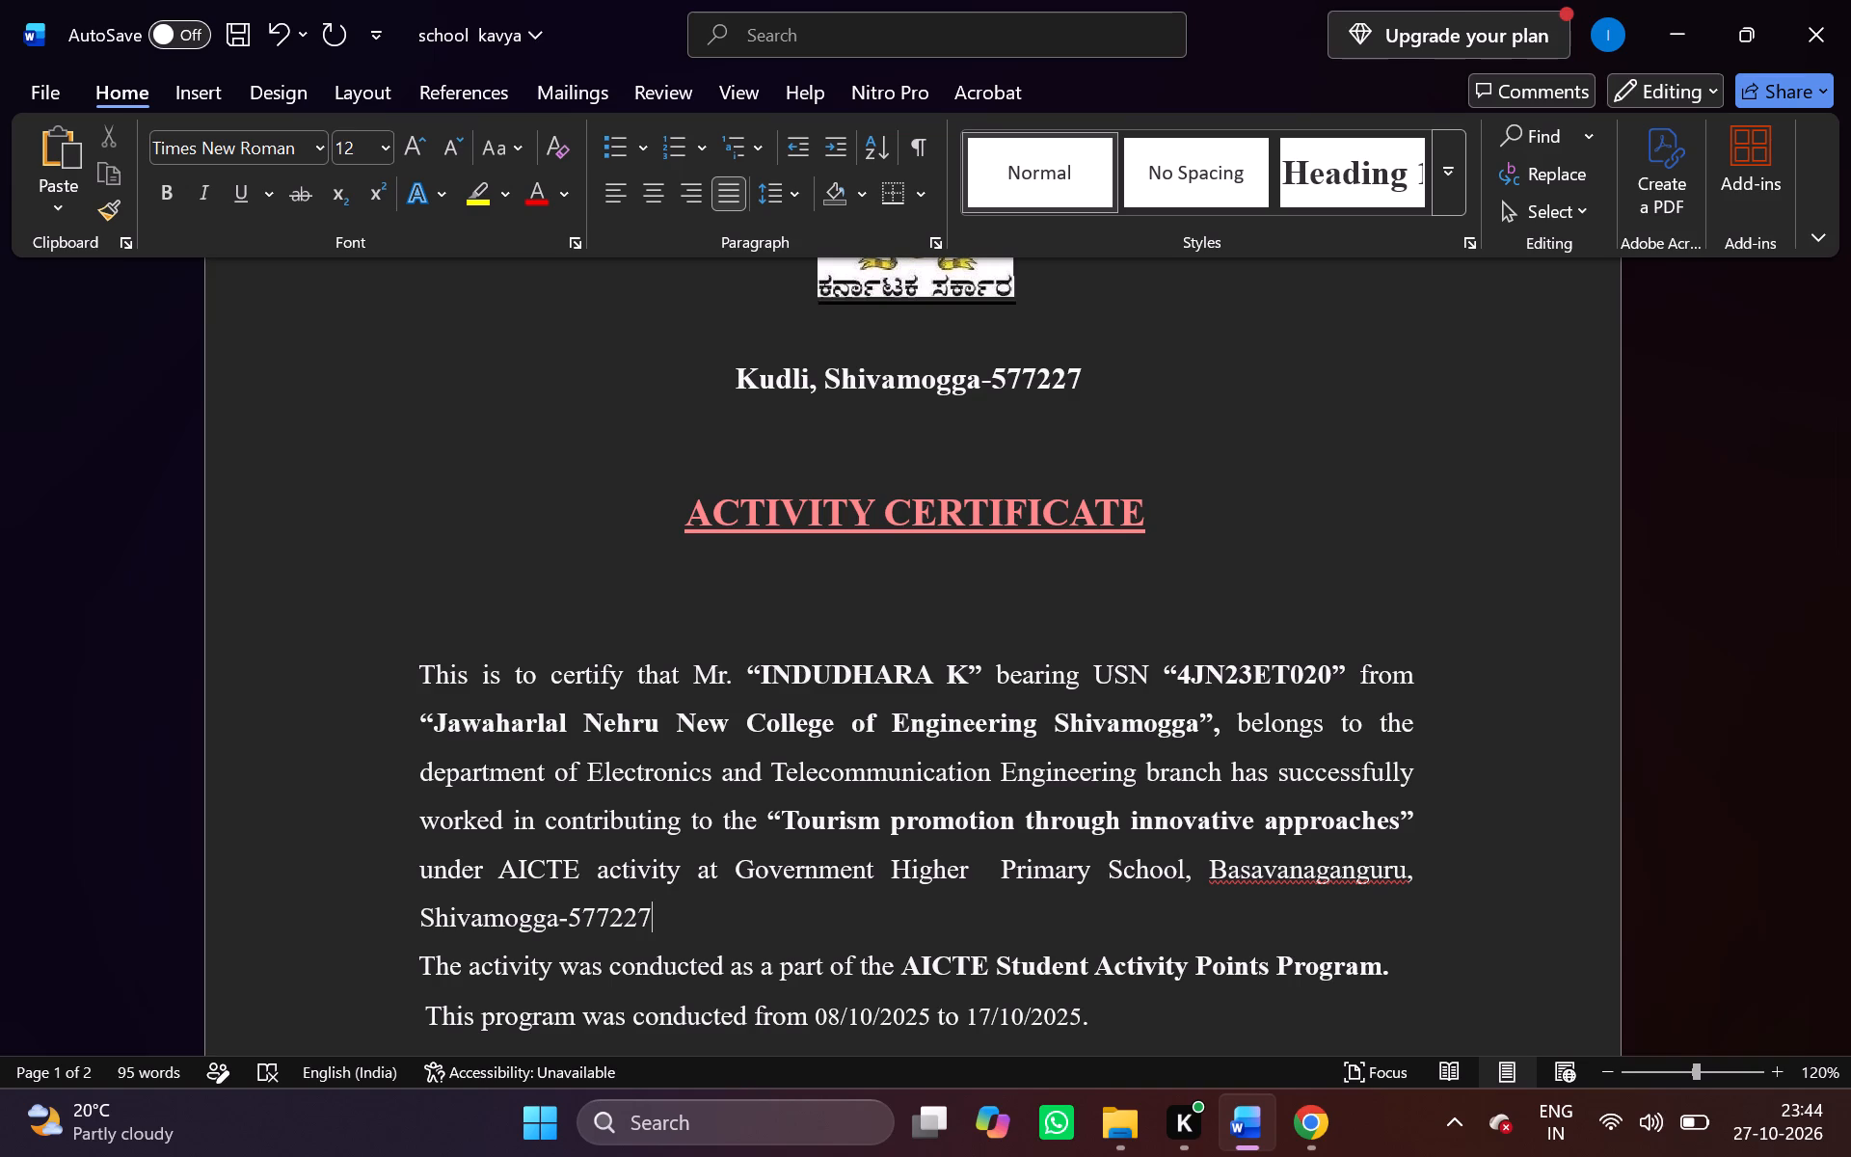
key("period")
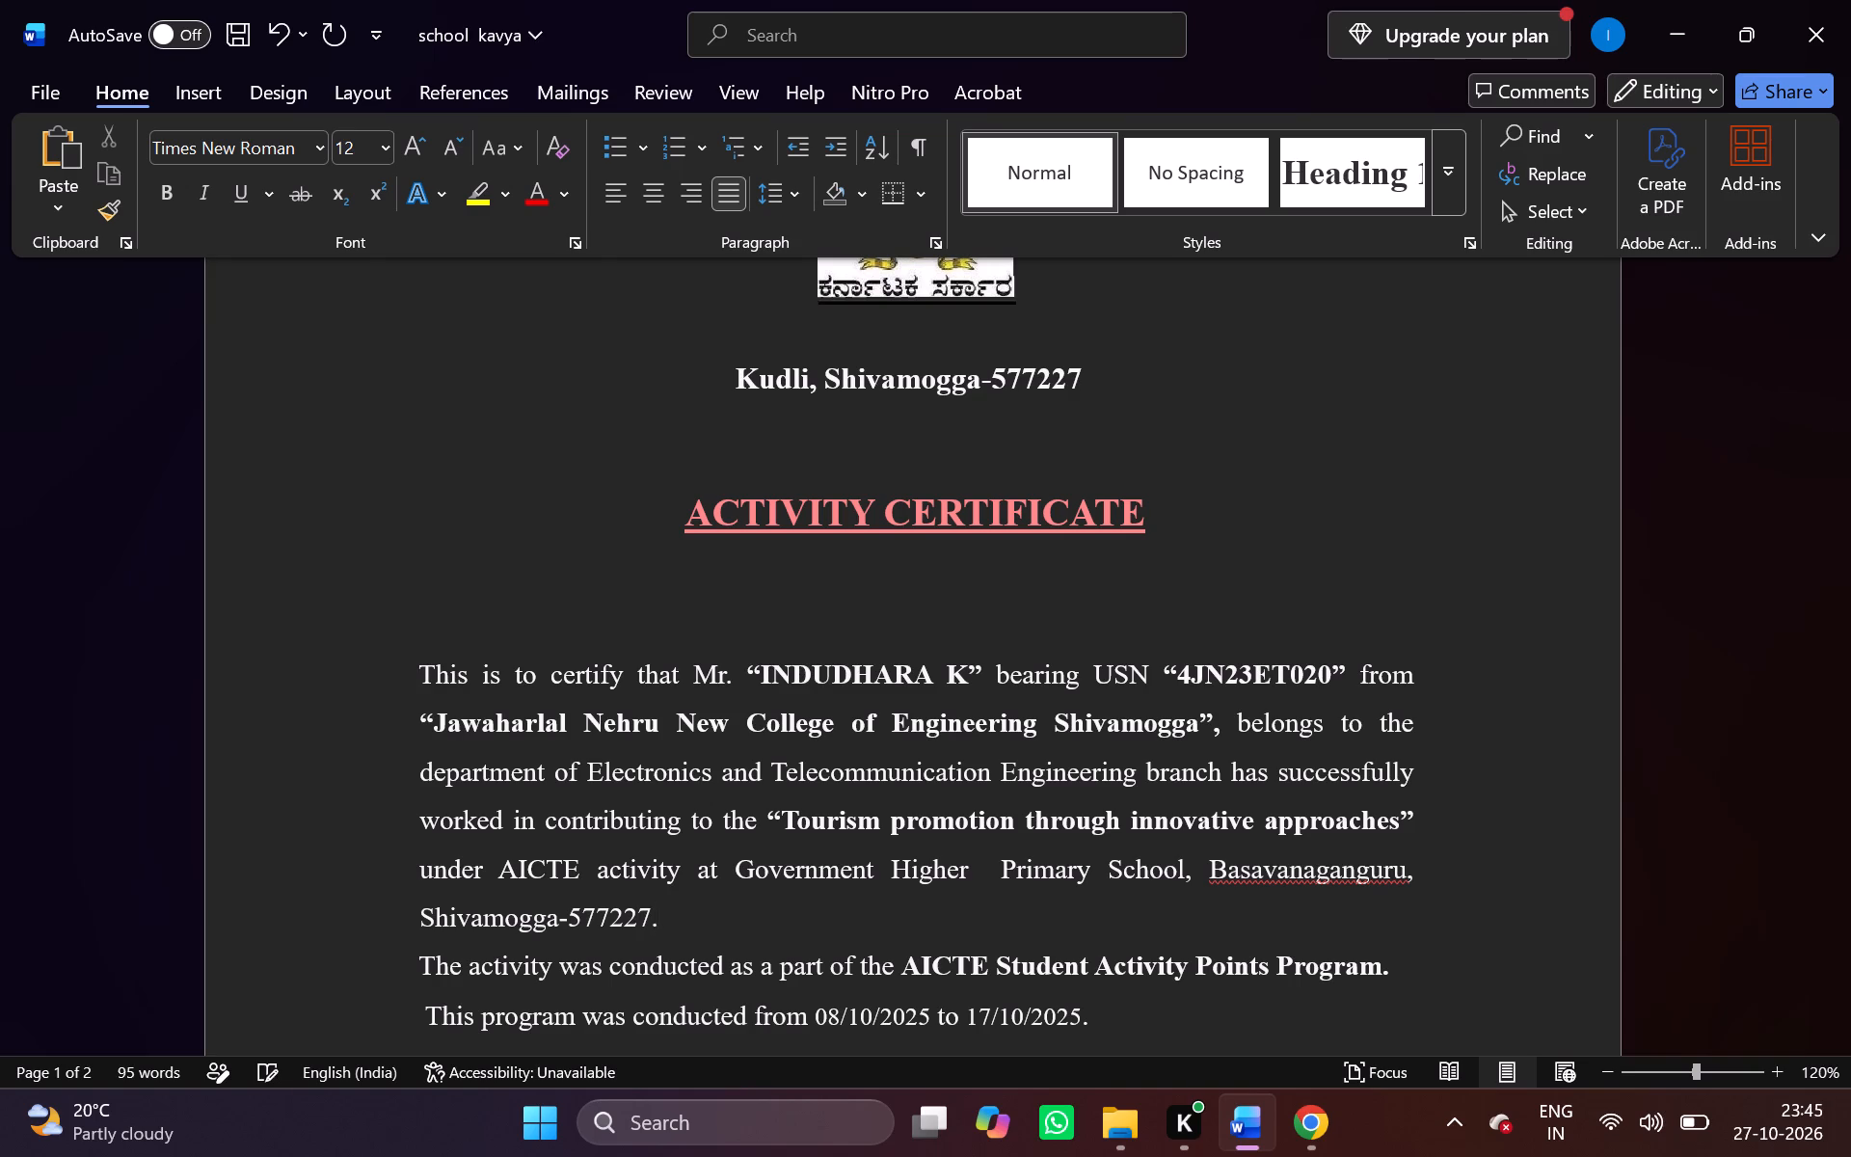
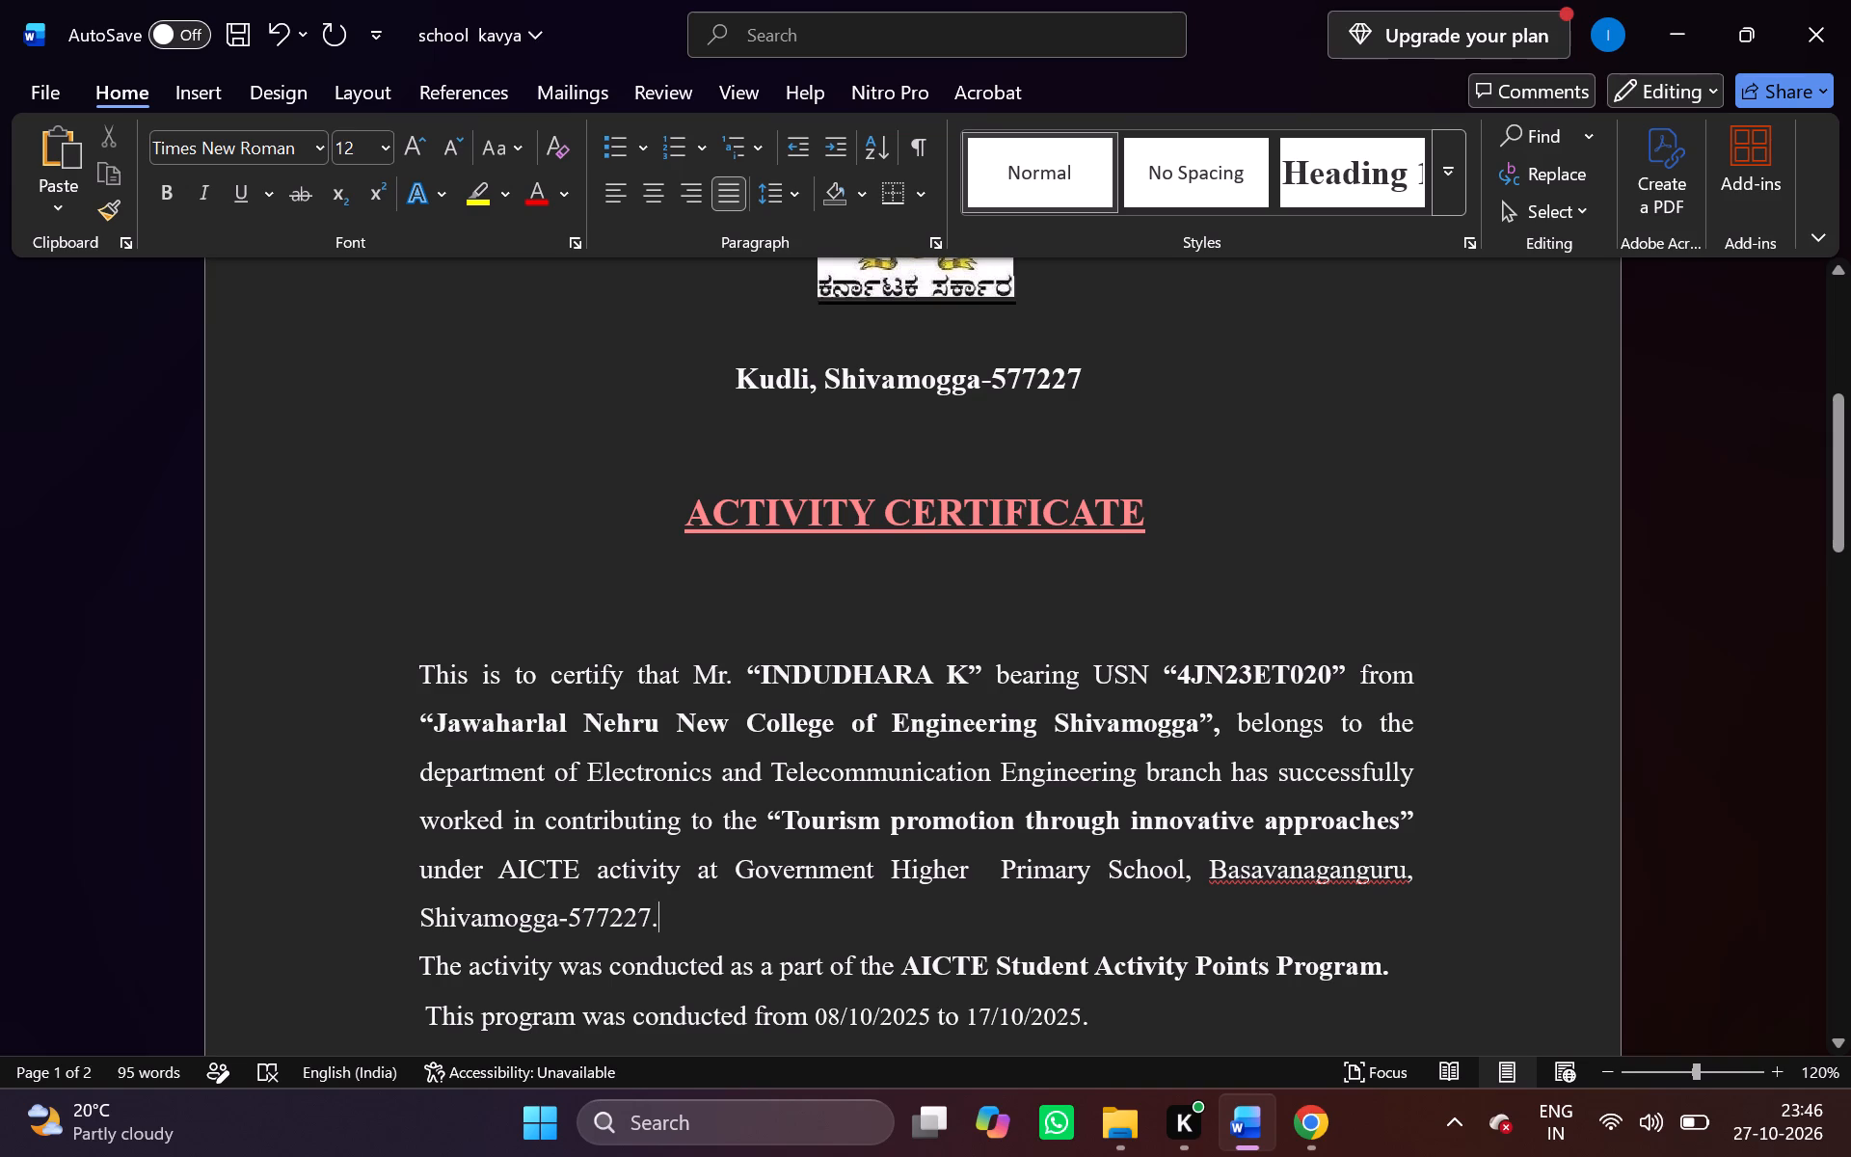
Delete "Government Higher Primary School, Basavanaganguru" after "under AICTE activity at" in the certificate paragraph, keeping the comma before Shivamogga.
left_click(559, 923)
left_click(1444, 878)
key("Left")
key("Left")
key("BackSpace")
key("BackSpace")
key("BackSpace")
key("BackSpace")
key("BackSpace")
key("BackSpace")
key("BackSpace")
key("BackSpace")
key("BackSpace")
key("BackSpace")
key("BackSpace")
key("BackSpace")
key("BackSpace")
key("BackSpace")
key("BackSpace")
key("BackSpace")
key("BackSpace")
key("BackSpace")
key("BackSpace")
key("BackSpace")
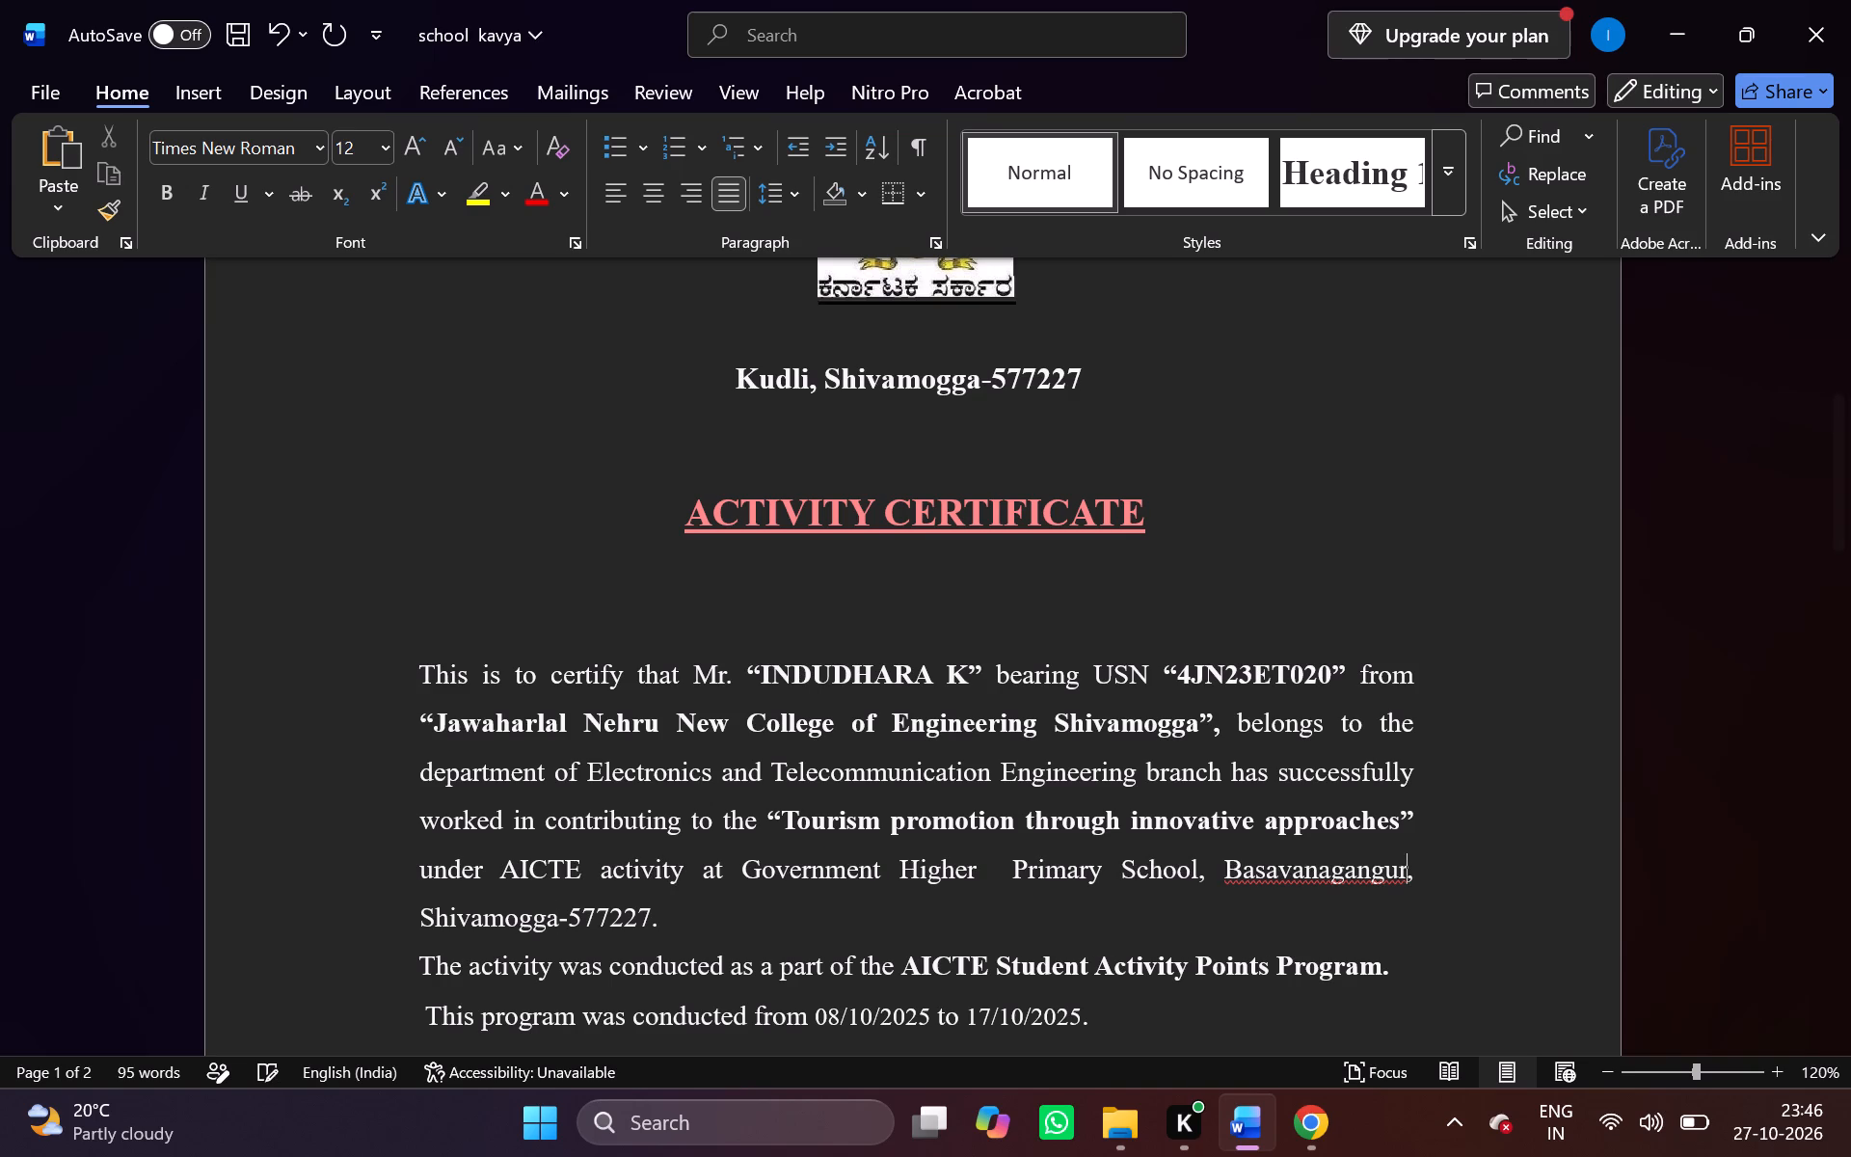
key("BackSpace")
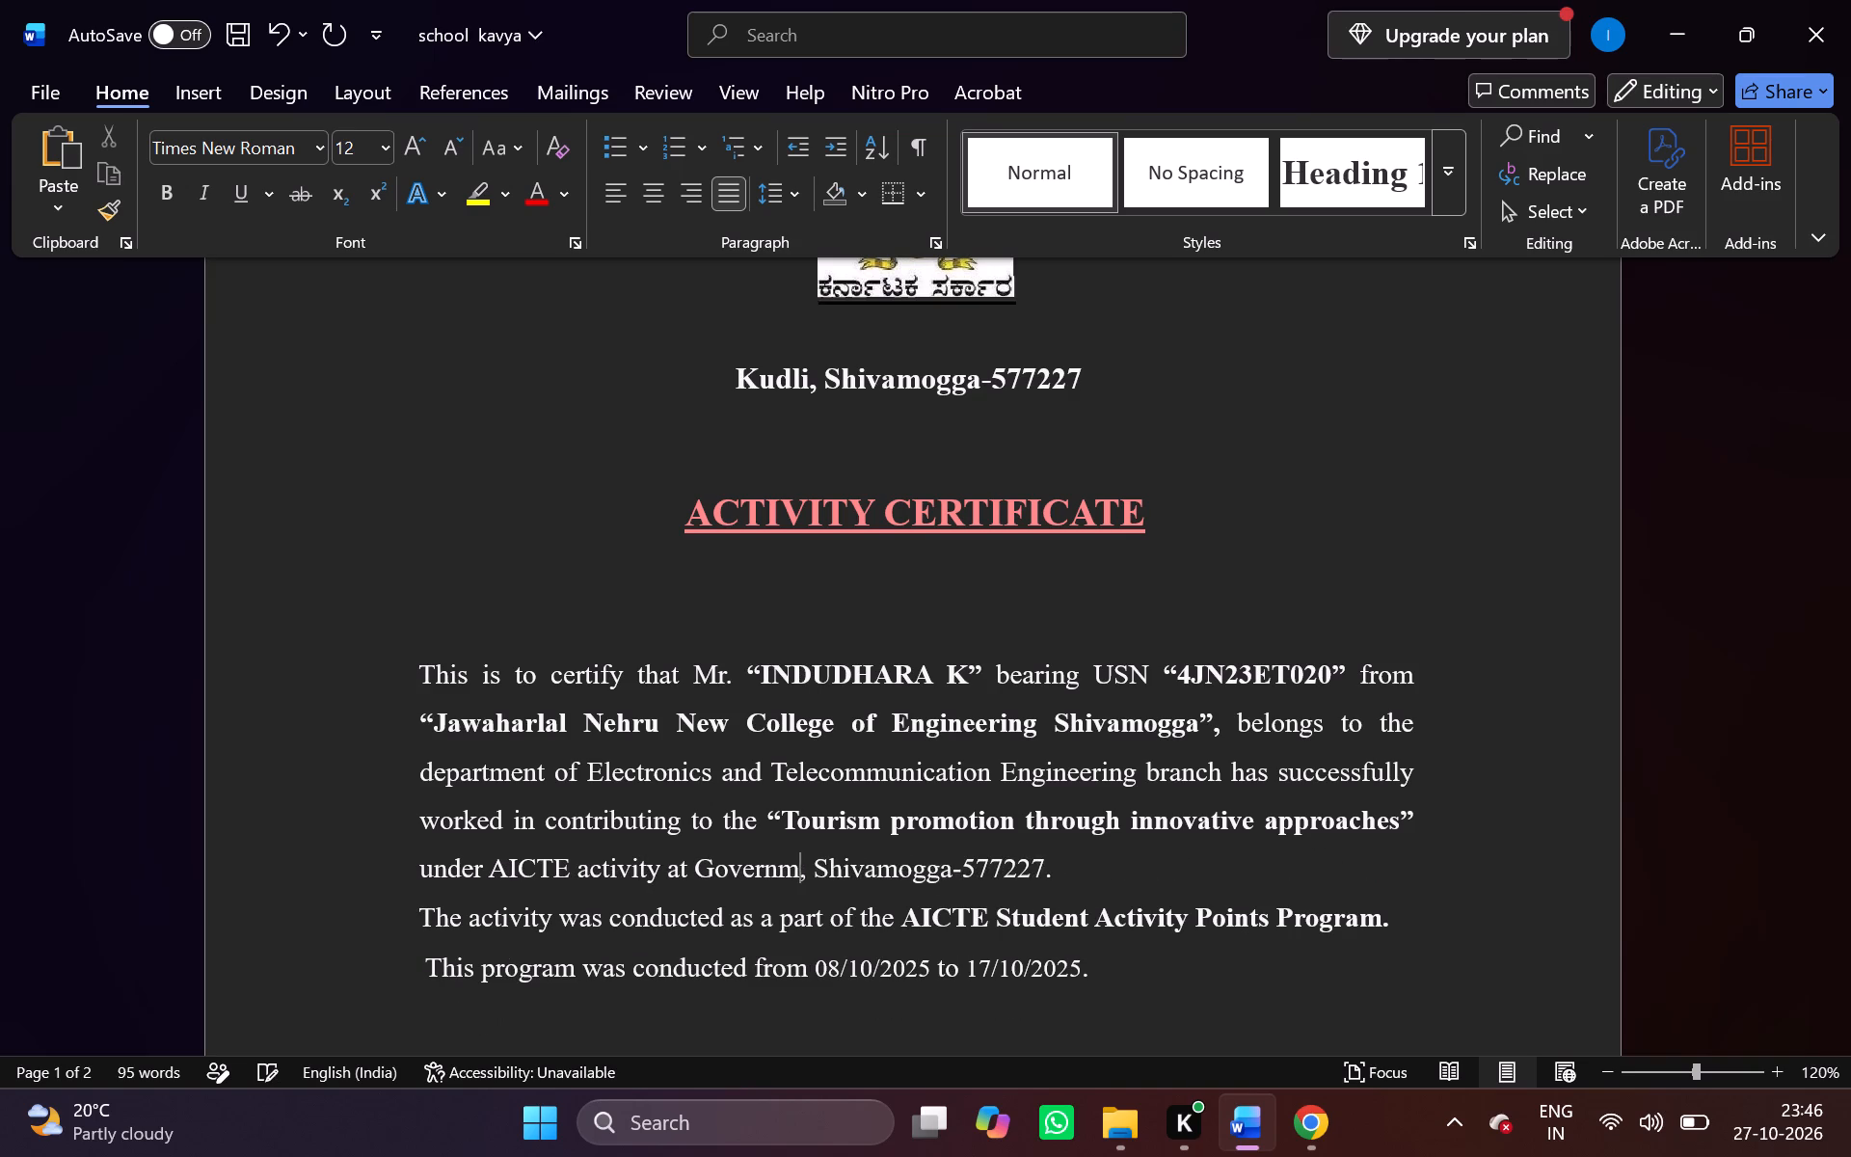
key("BackSpace")
key("BackSpace")
key("BackSpace")
key("BackSpace")
key("BackSpace")
key("BackSpace")
key("BackSpace")
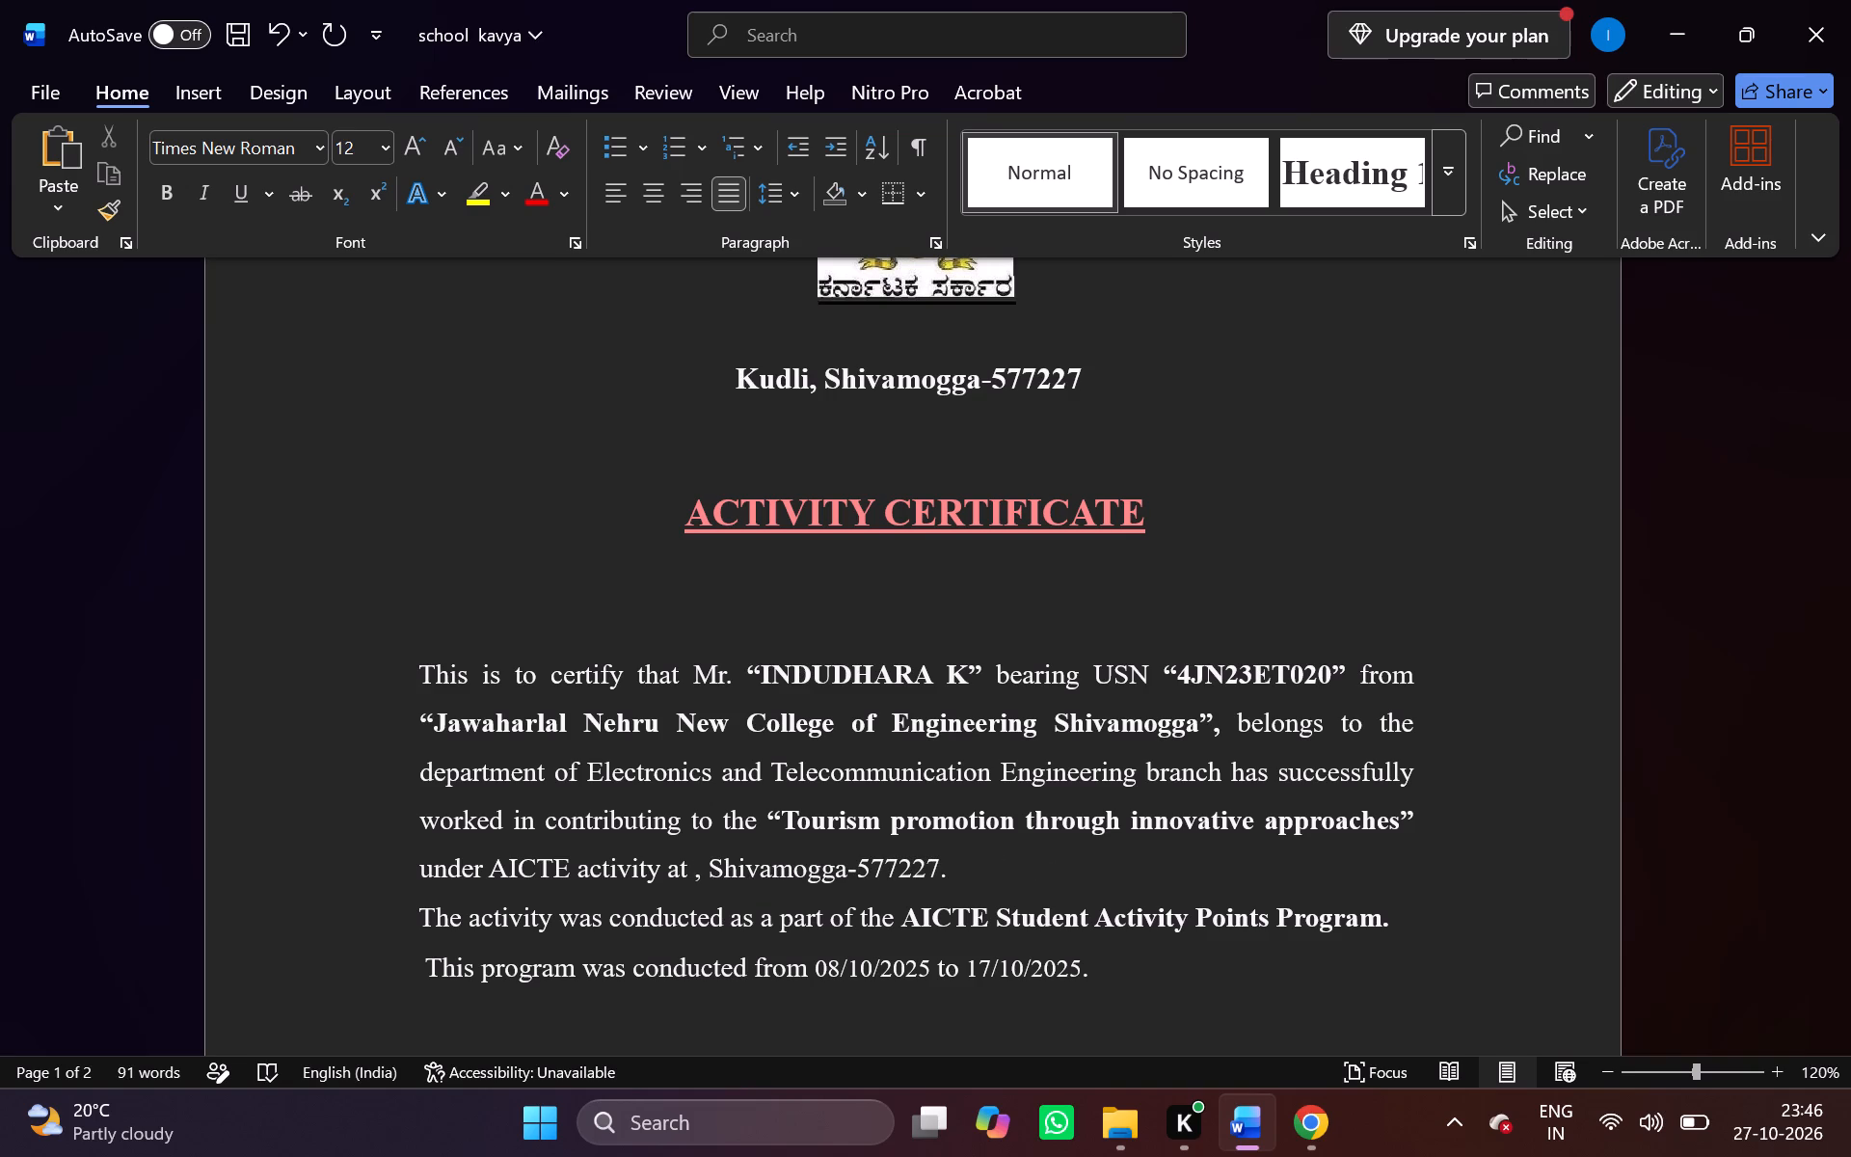
Switch to Google Maps in Chrome and examine the temples and historical monuments around Kudli for a suitable activity location.
left_click(1295, 1142)
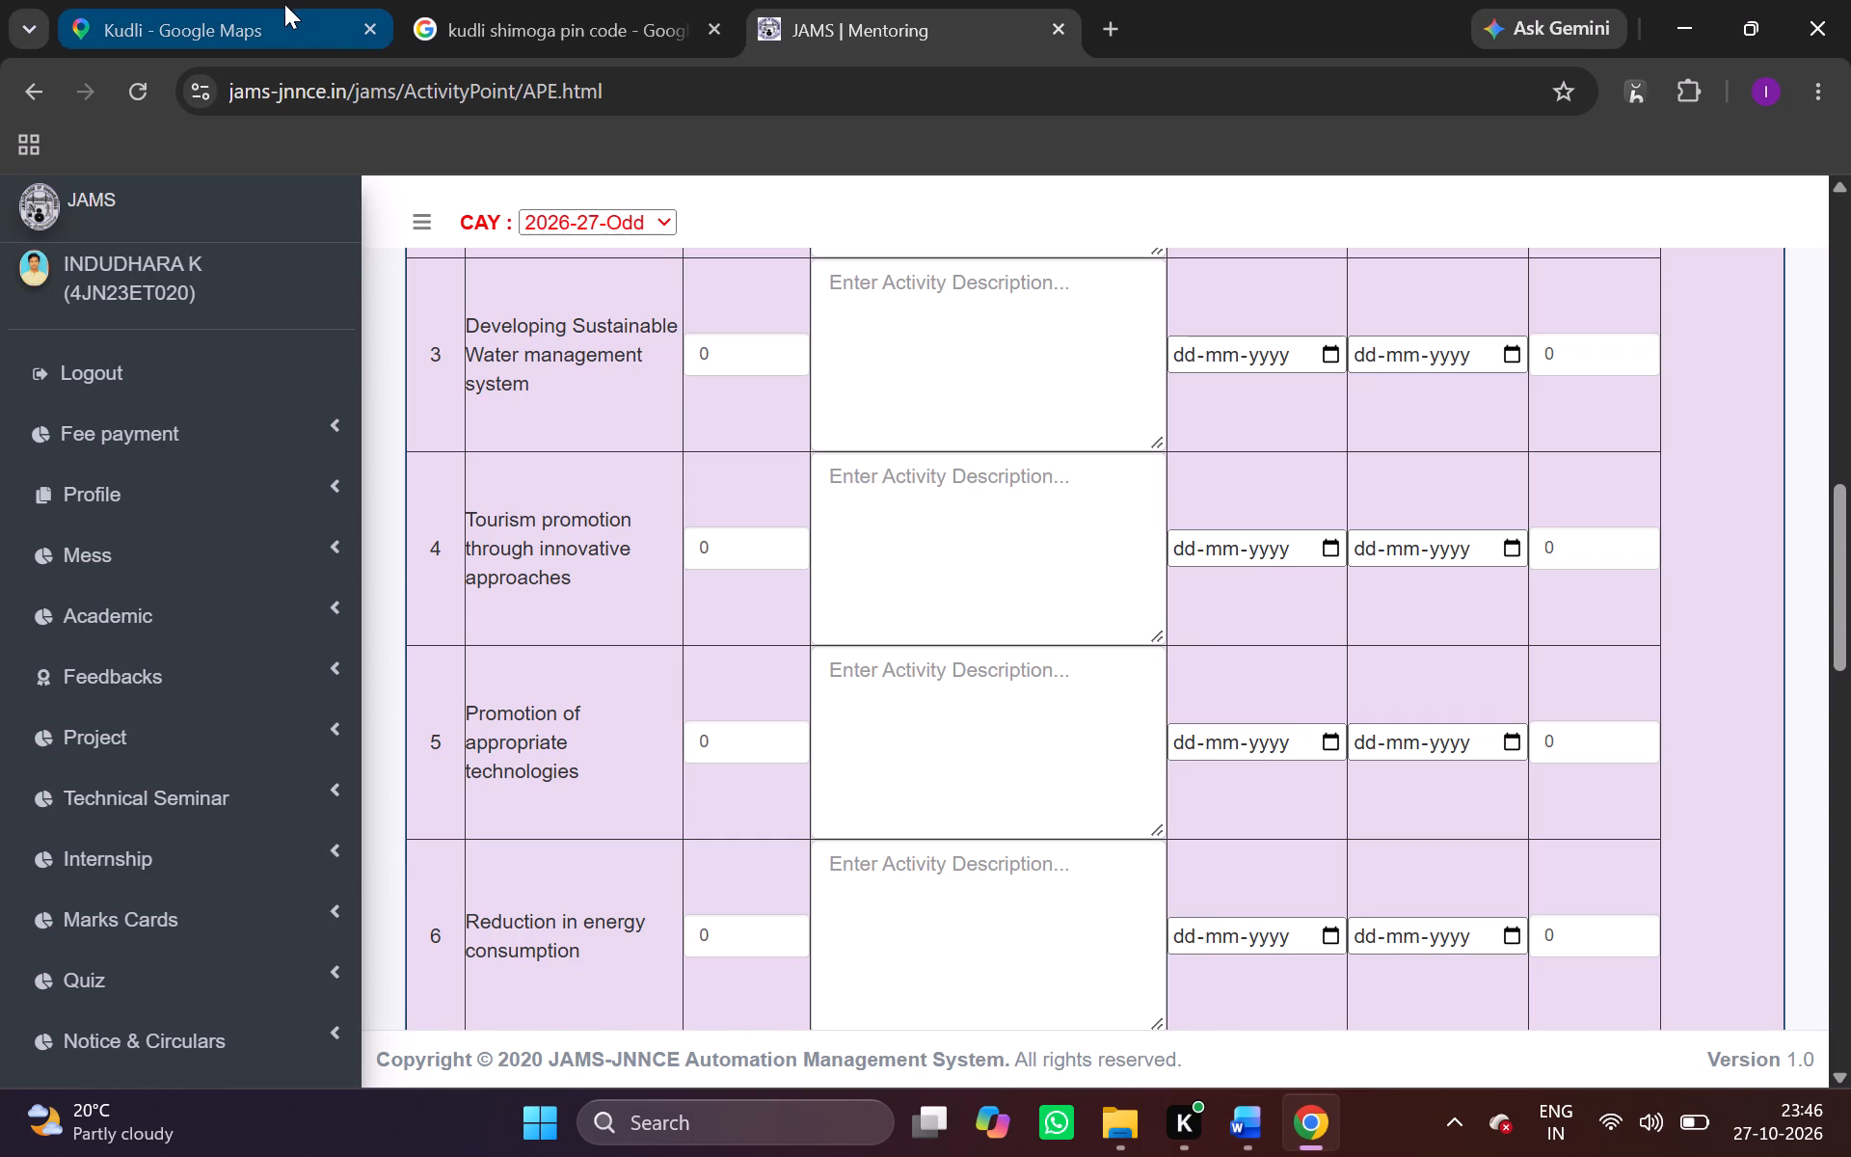
left_click(279, 11)
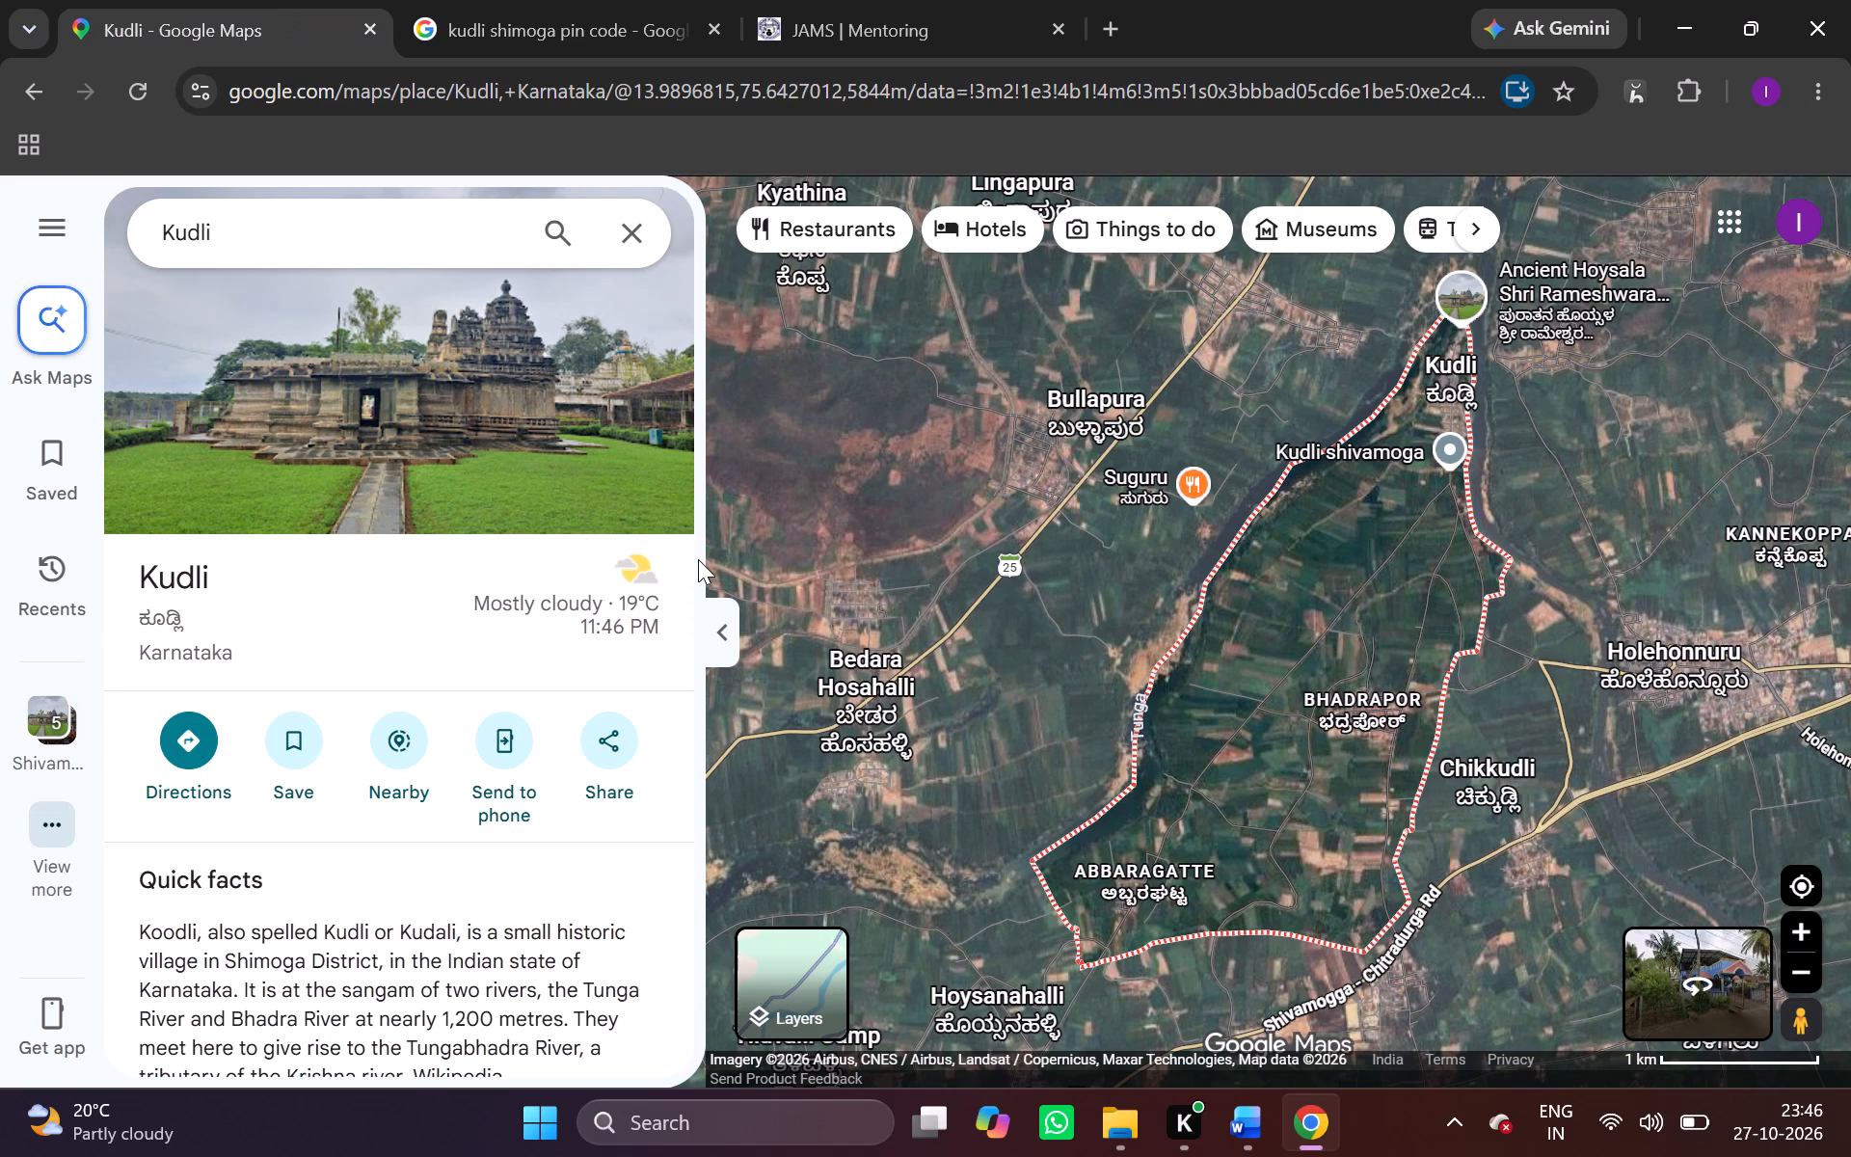
left_click(1466, 320)
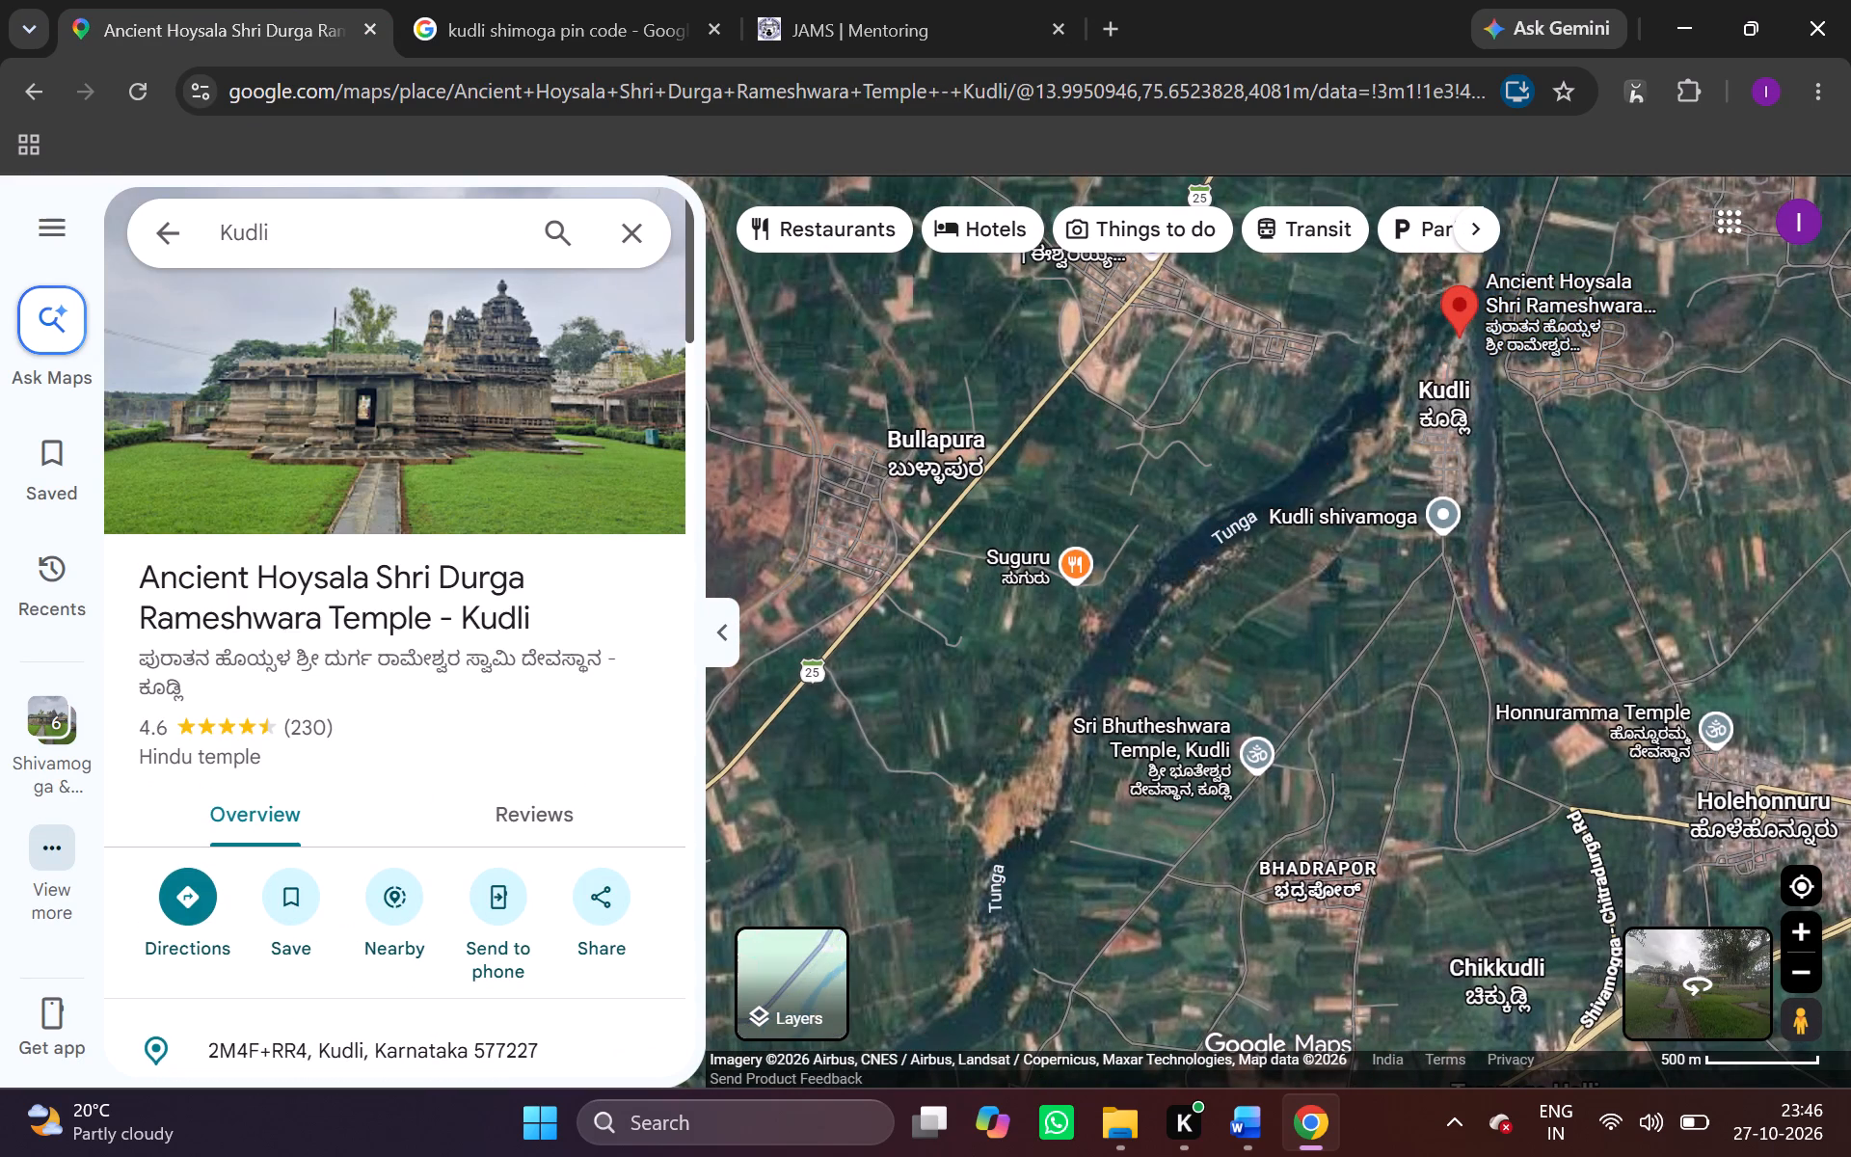
left_click_drag(142, 578, 361, 588)
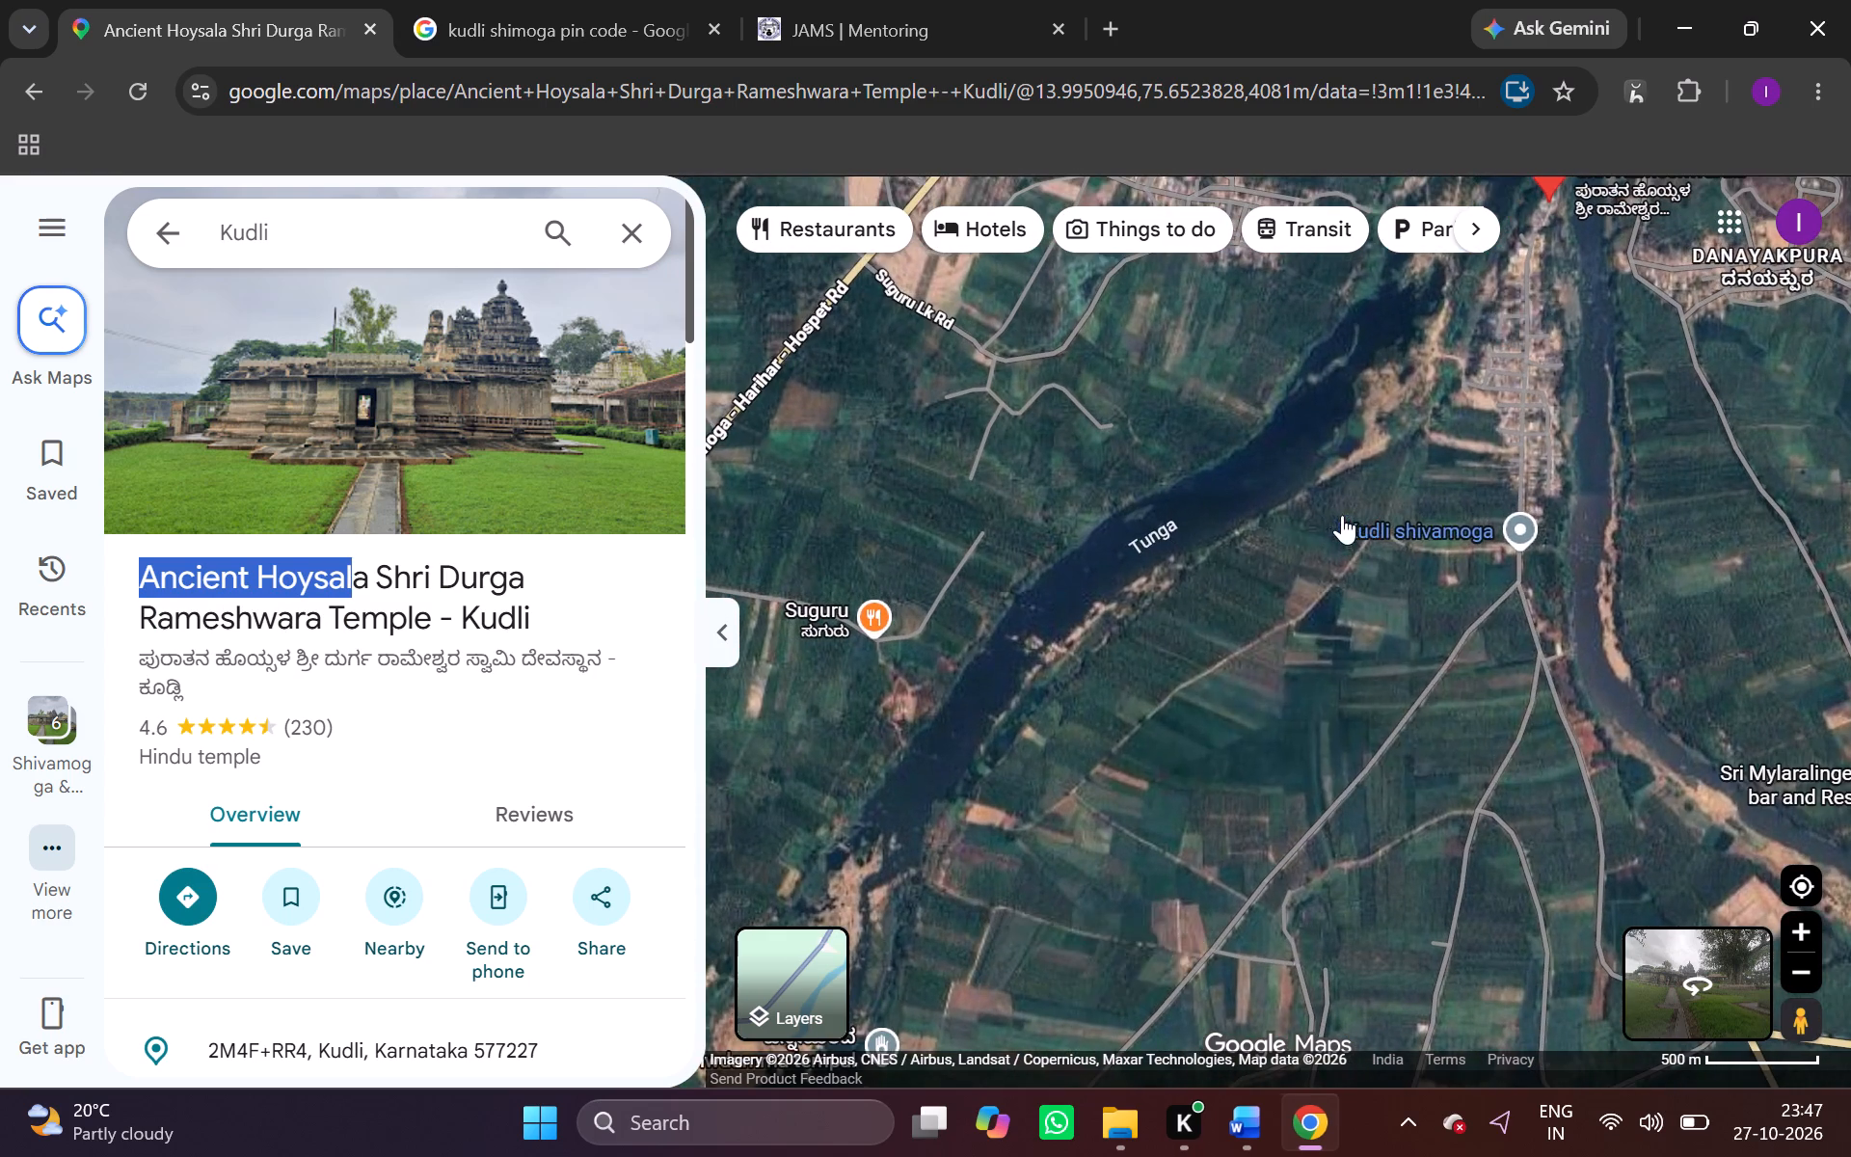
scroll(1569, 352, "up", 7)
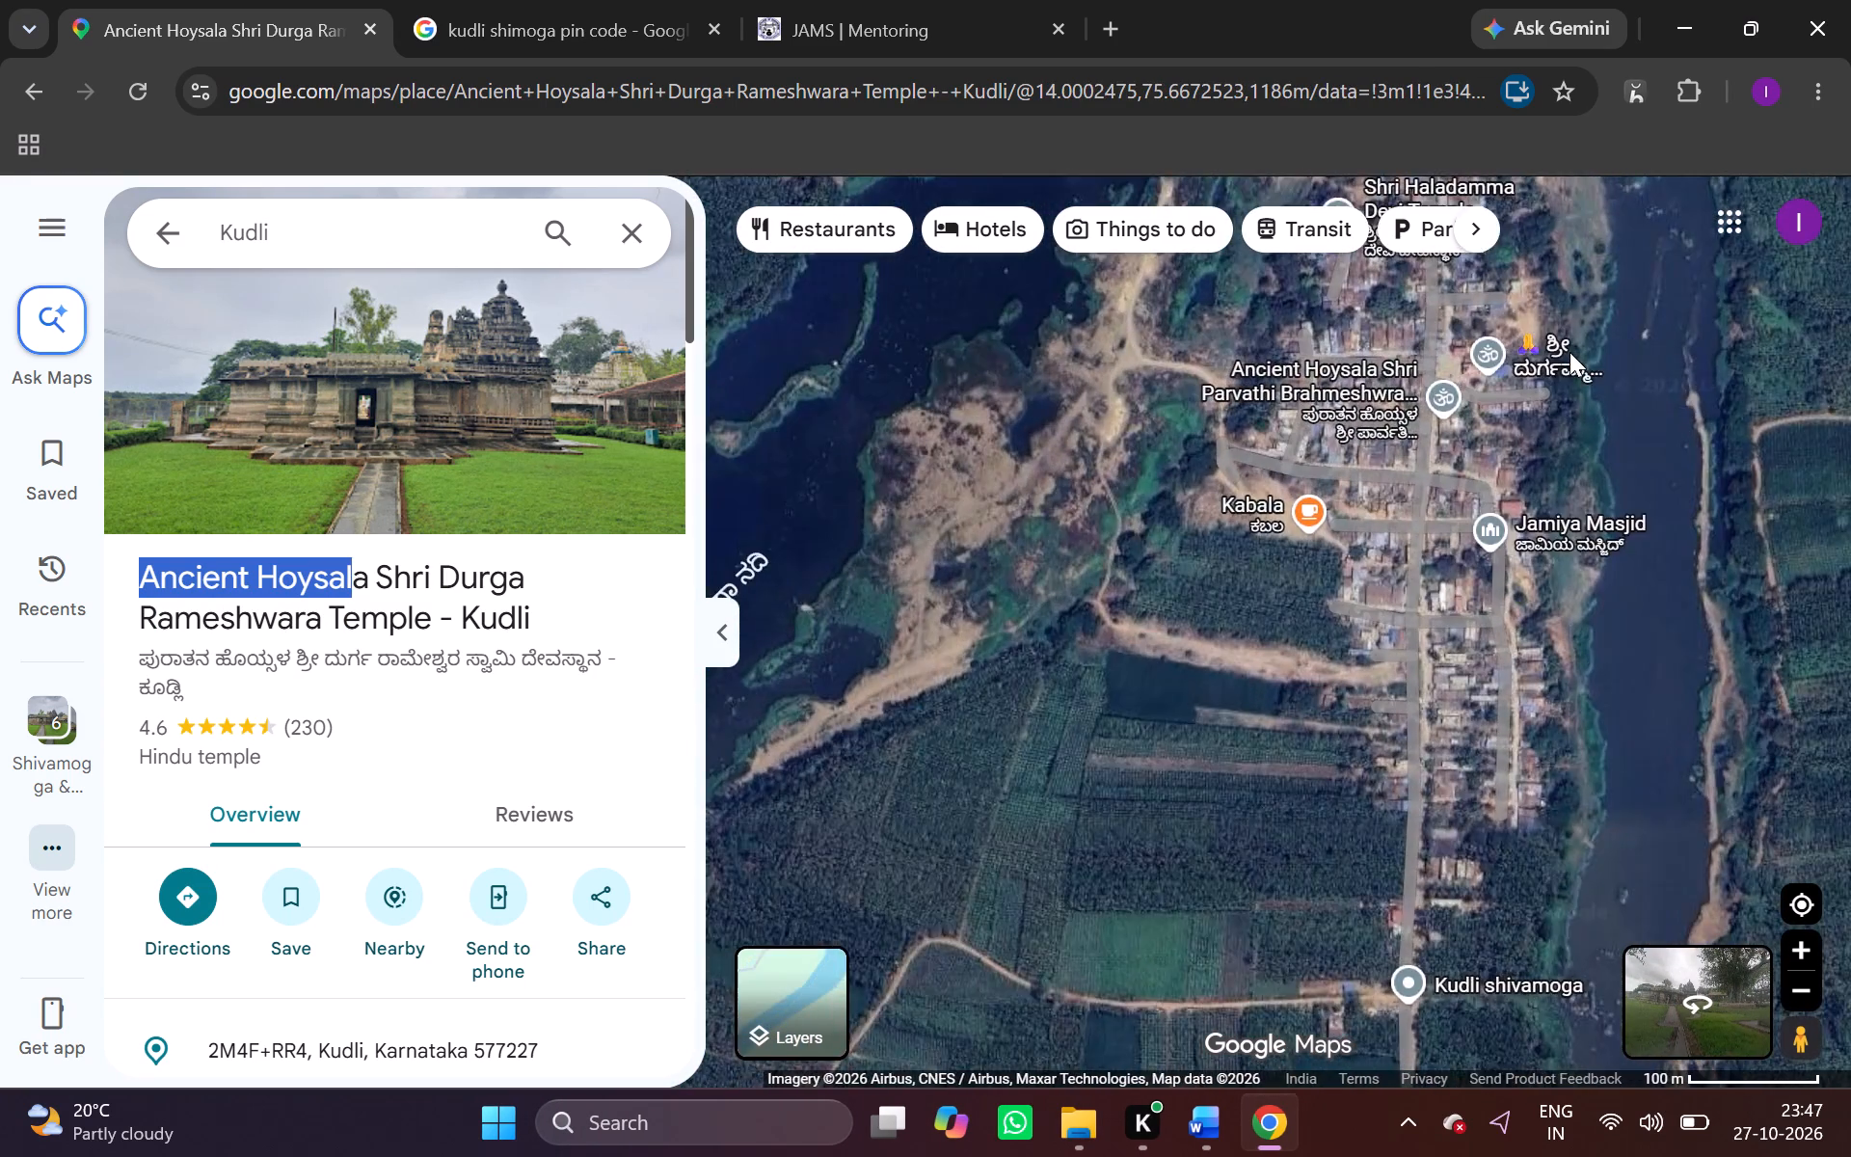
left_click(1351, 445)
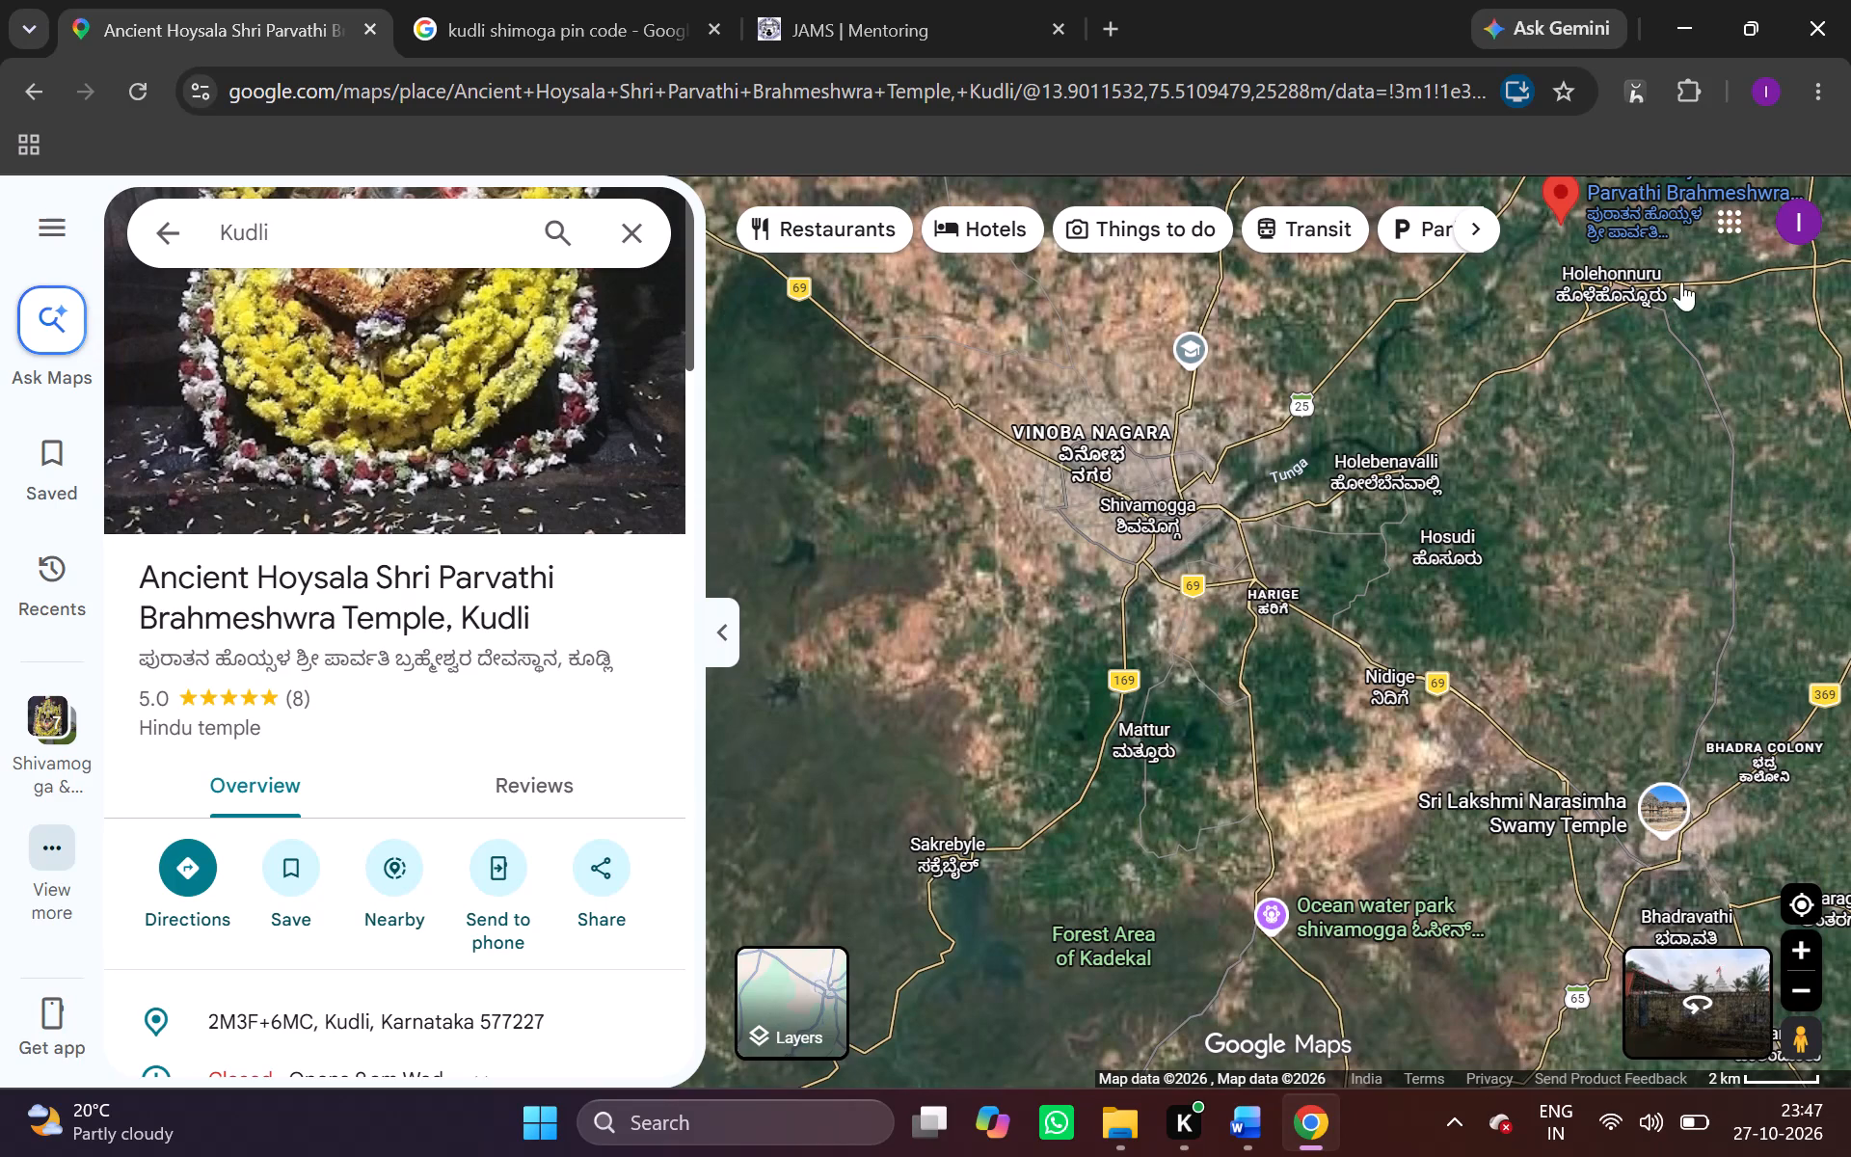
left_click(721, 635)
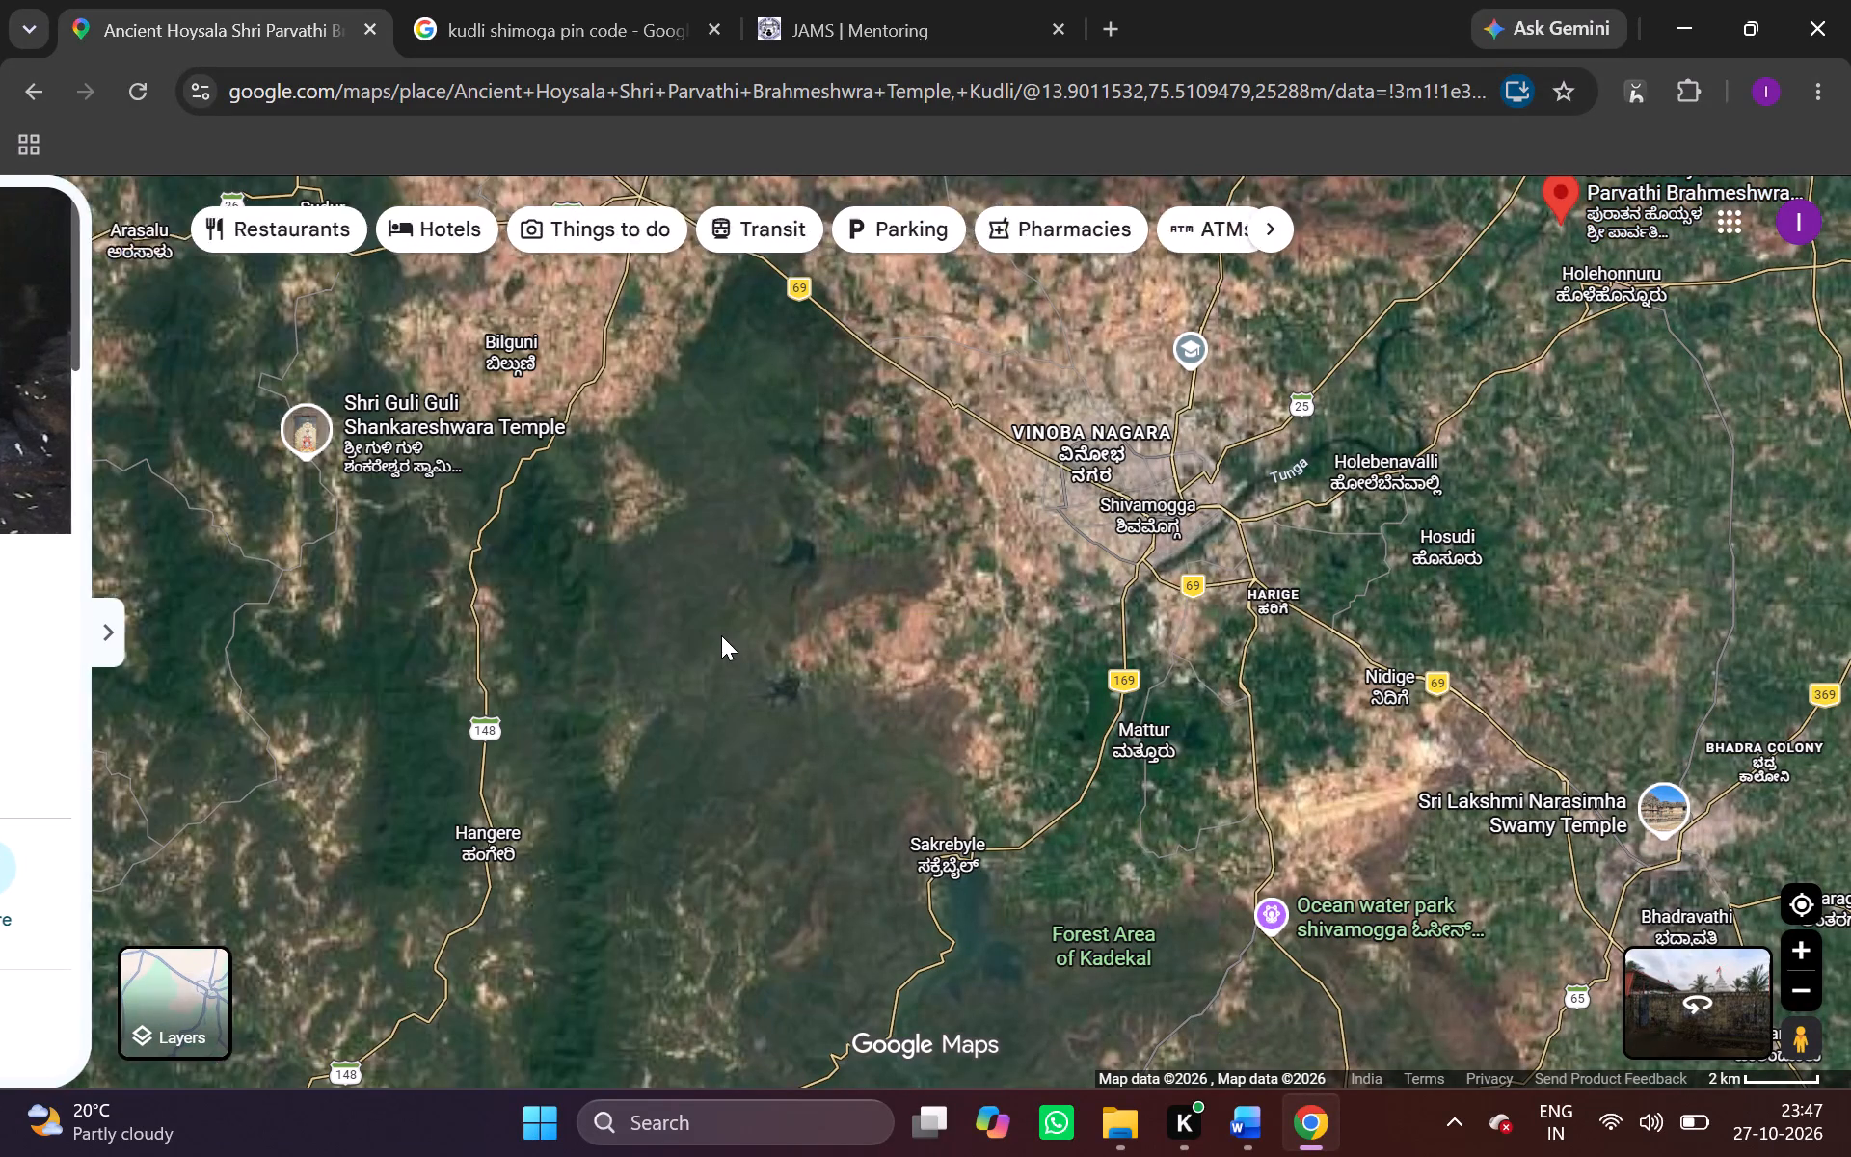
scroll(721, 635, "down", 1)
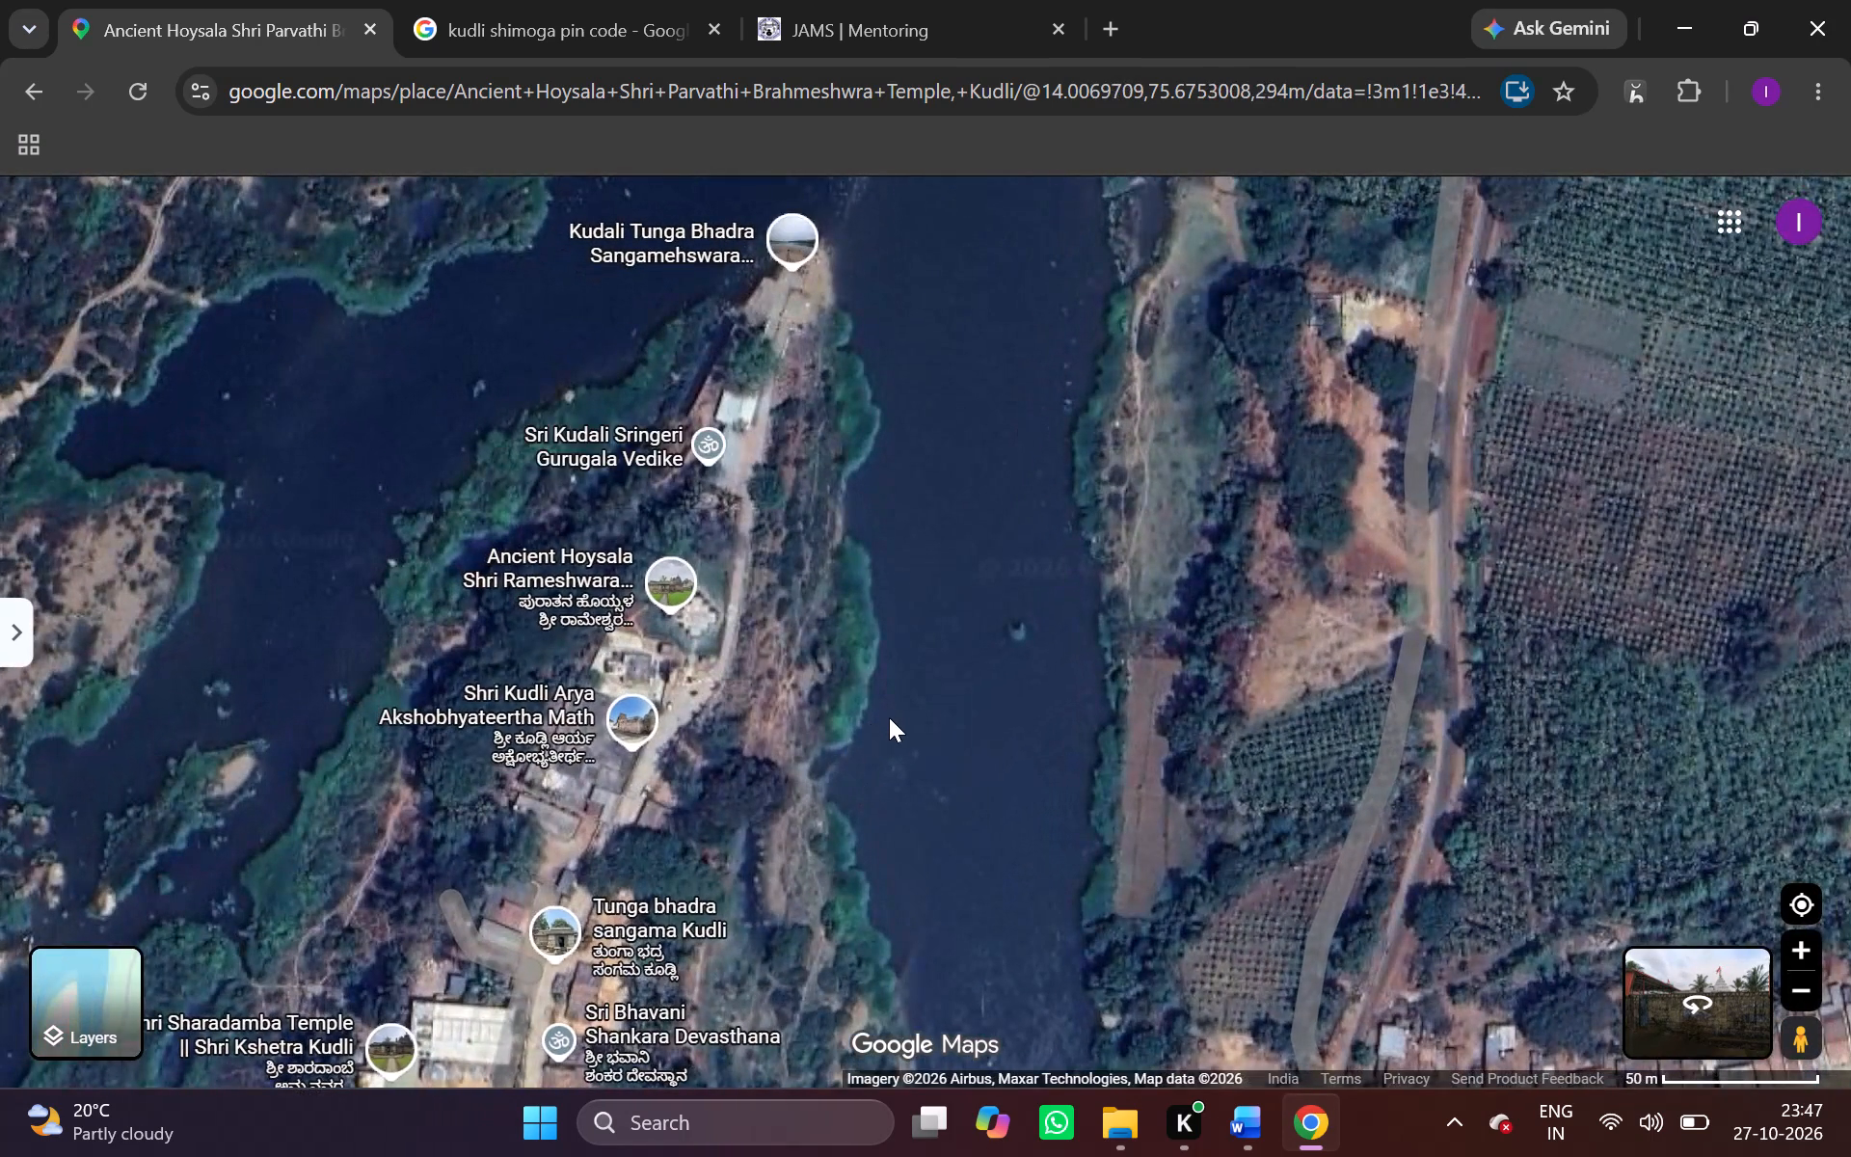
left_click(895, 716)
left_click(892, 719)
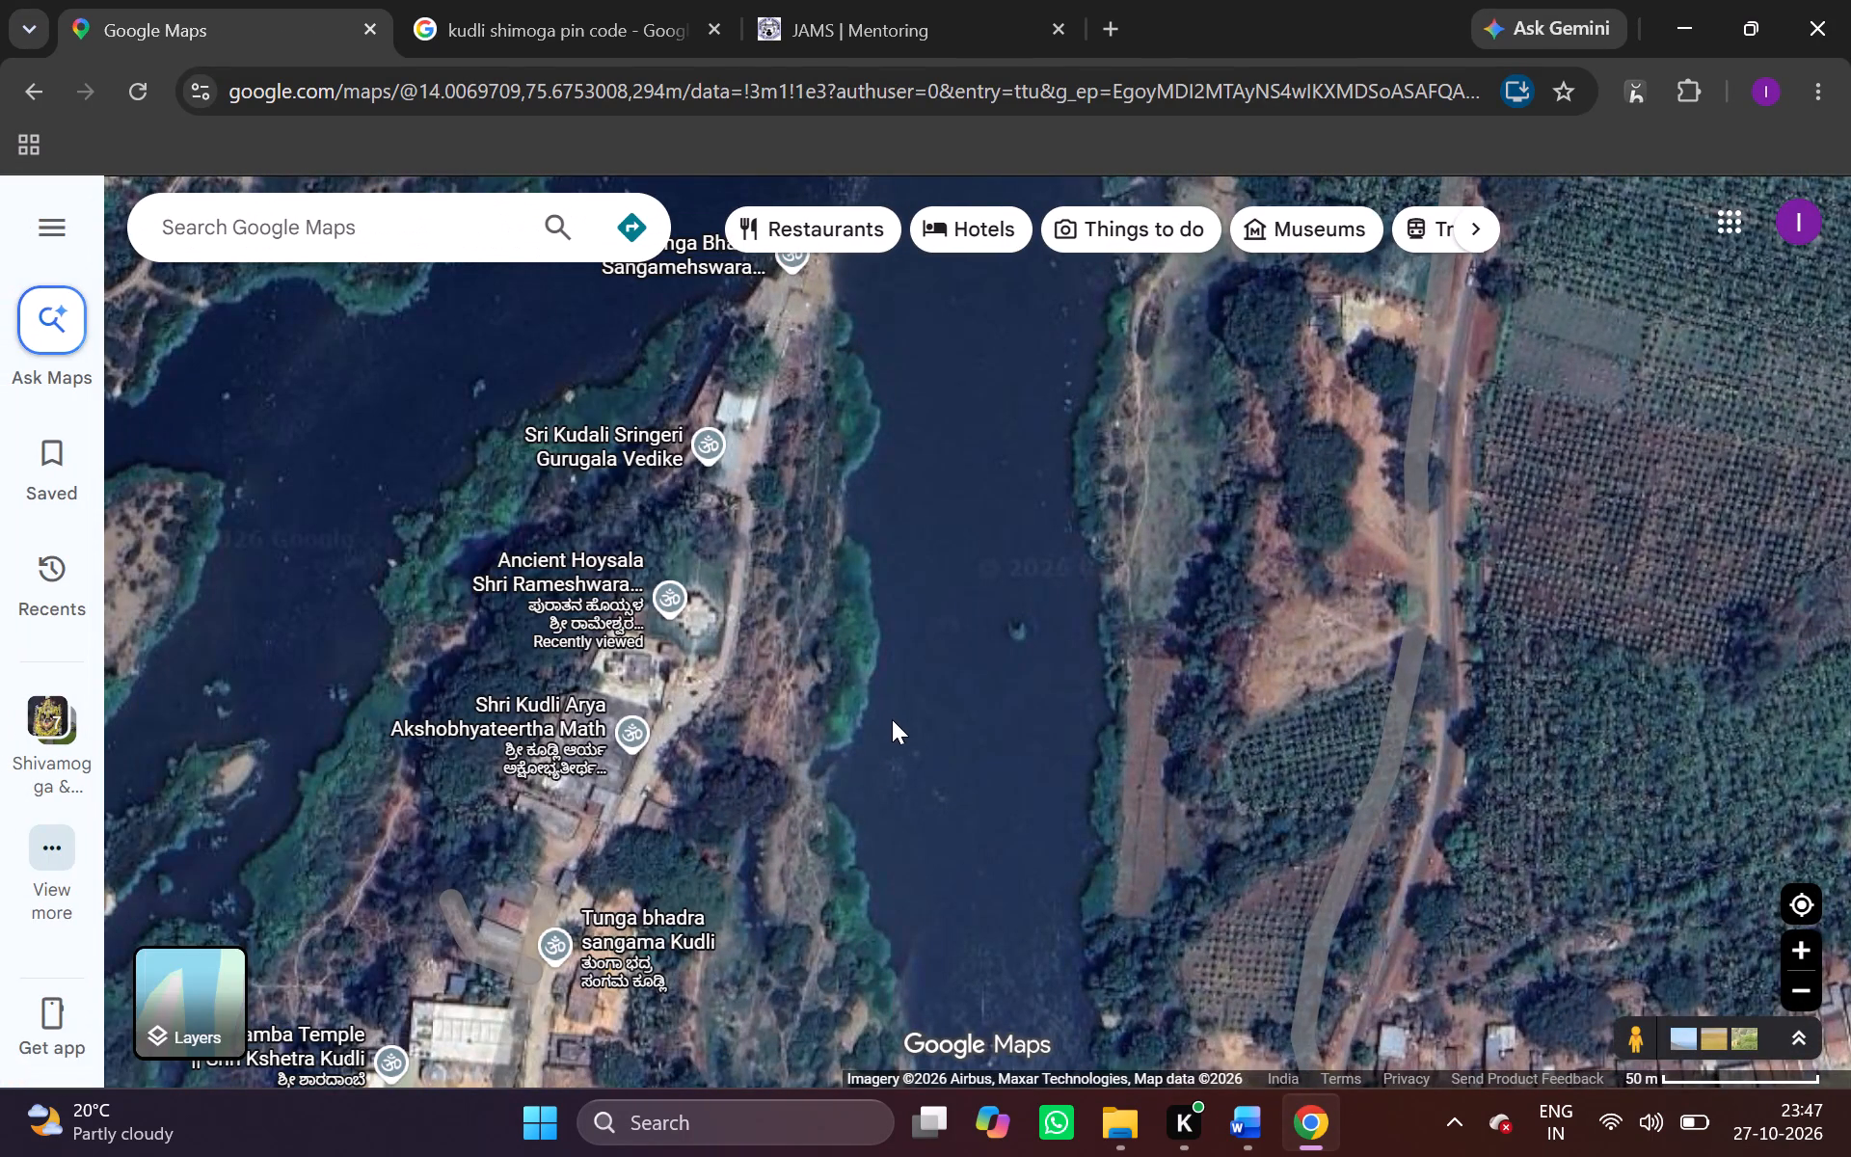
left_click(656, 606)
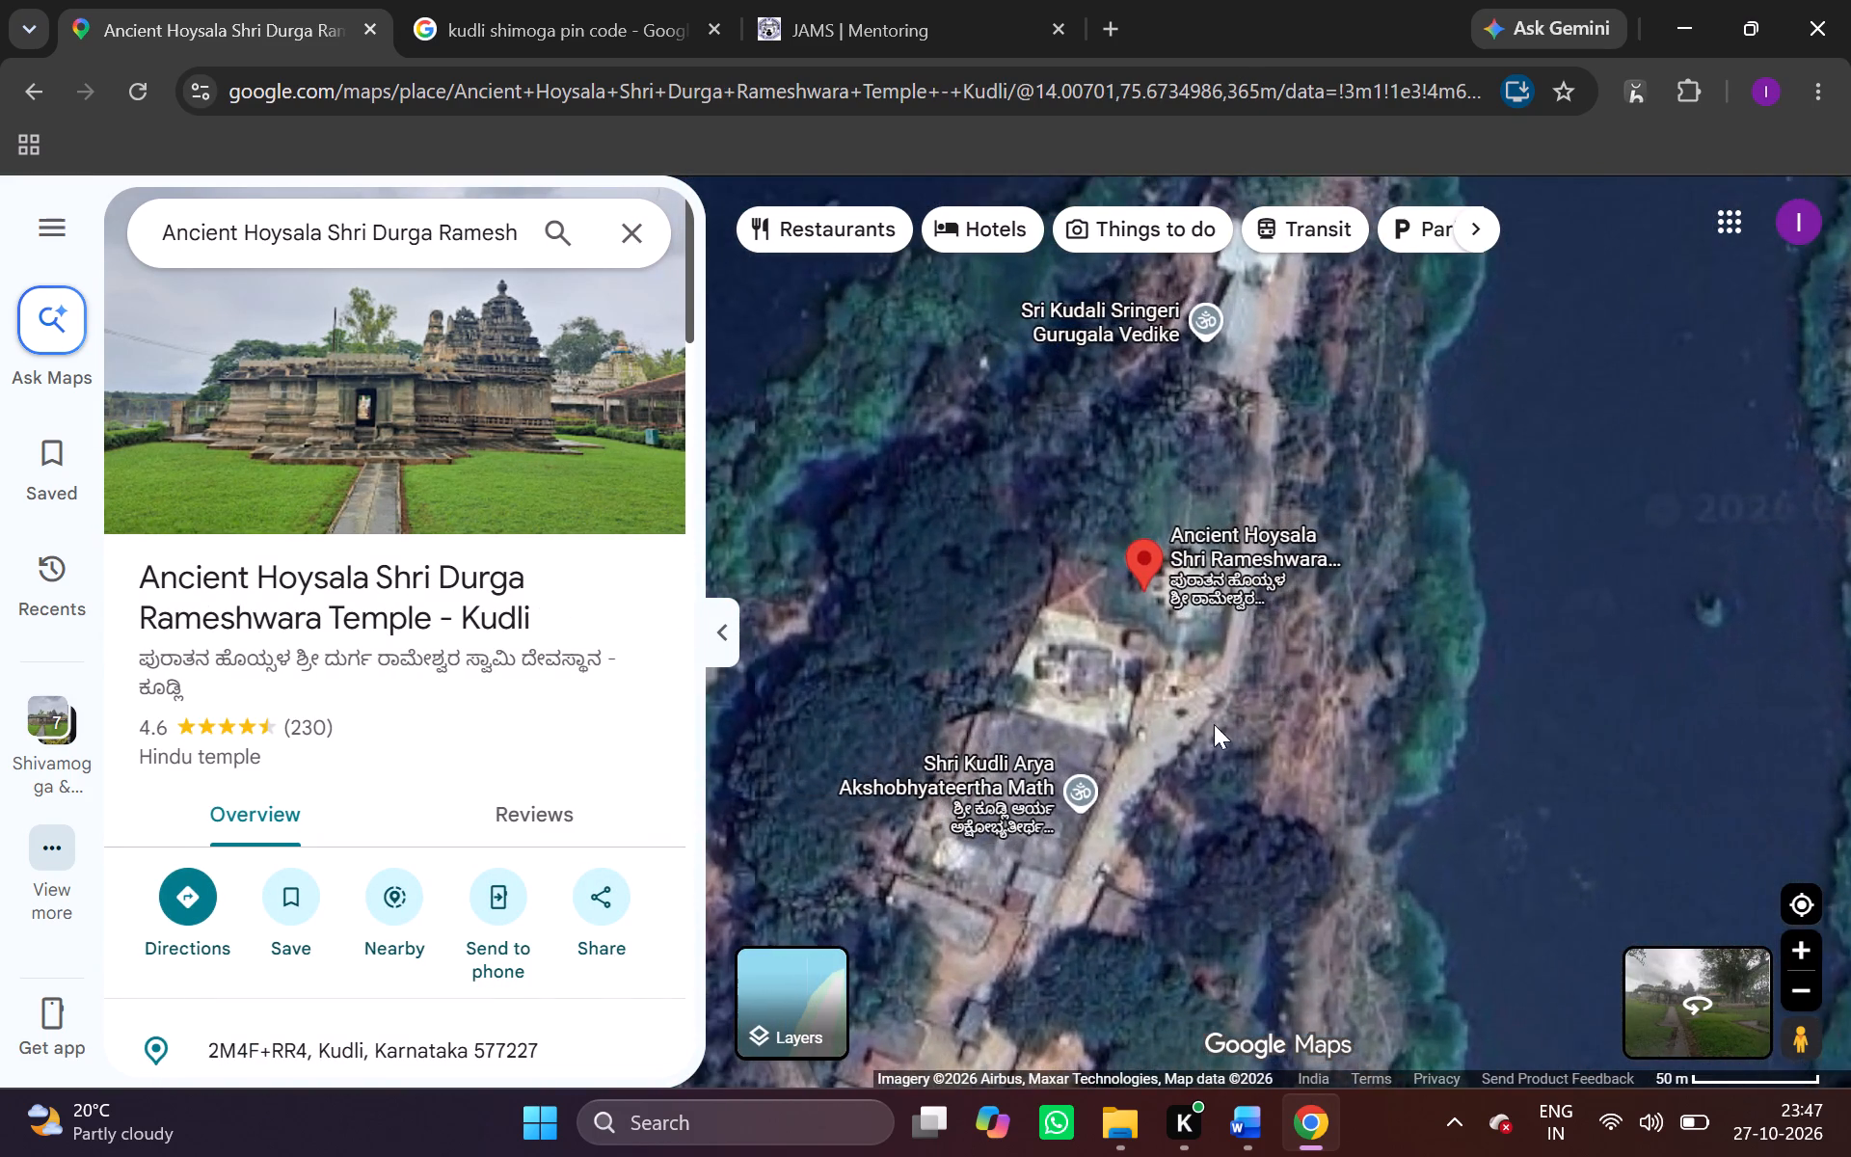
left_click(1070, 783)
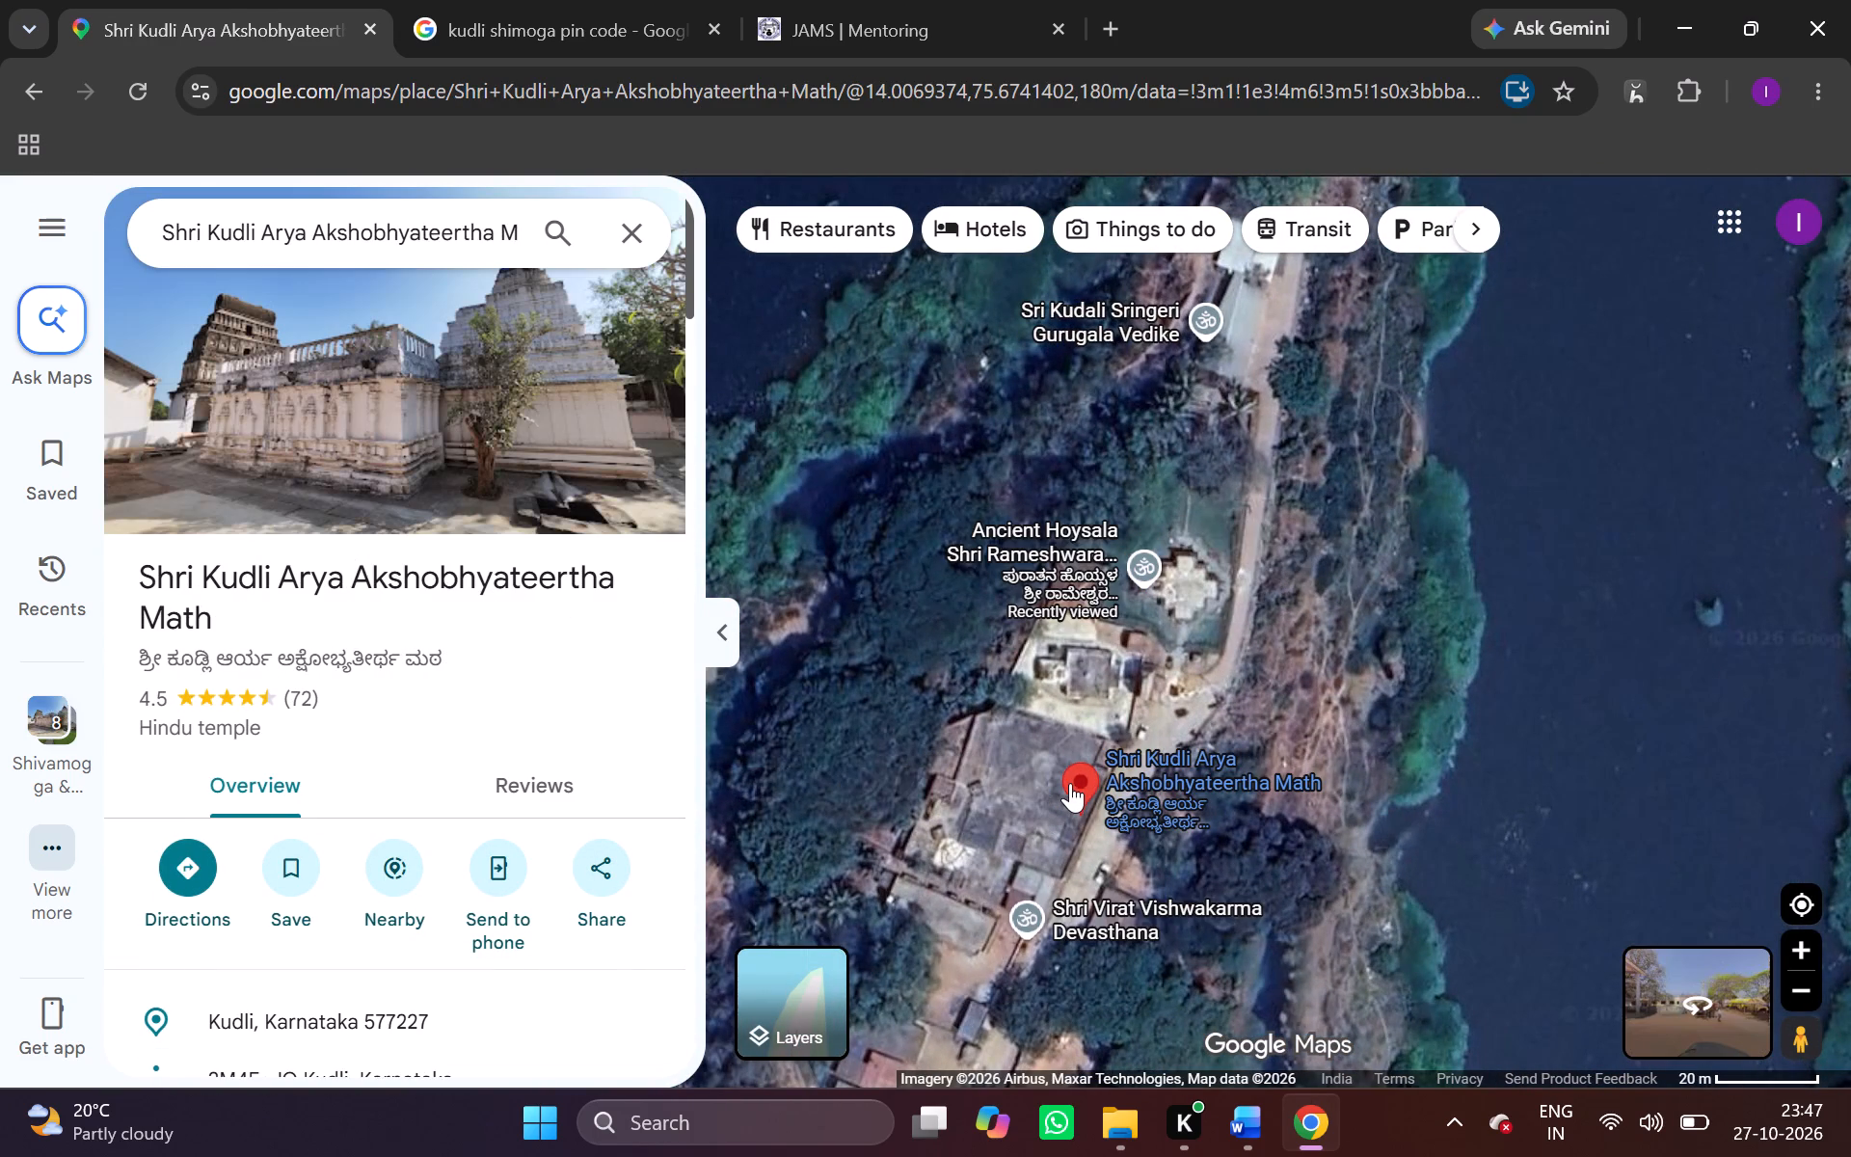
left_click(1131, 578)
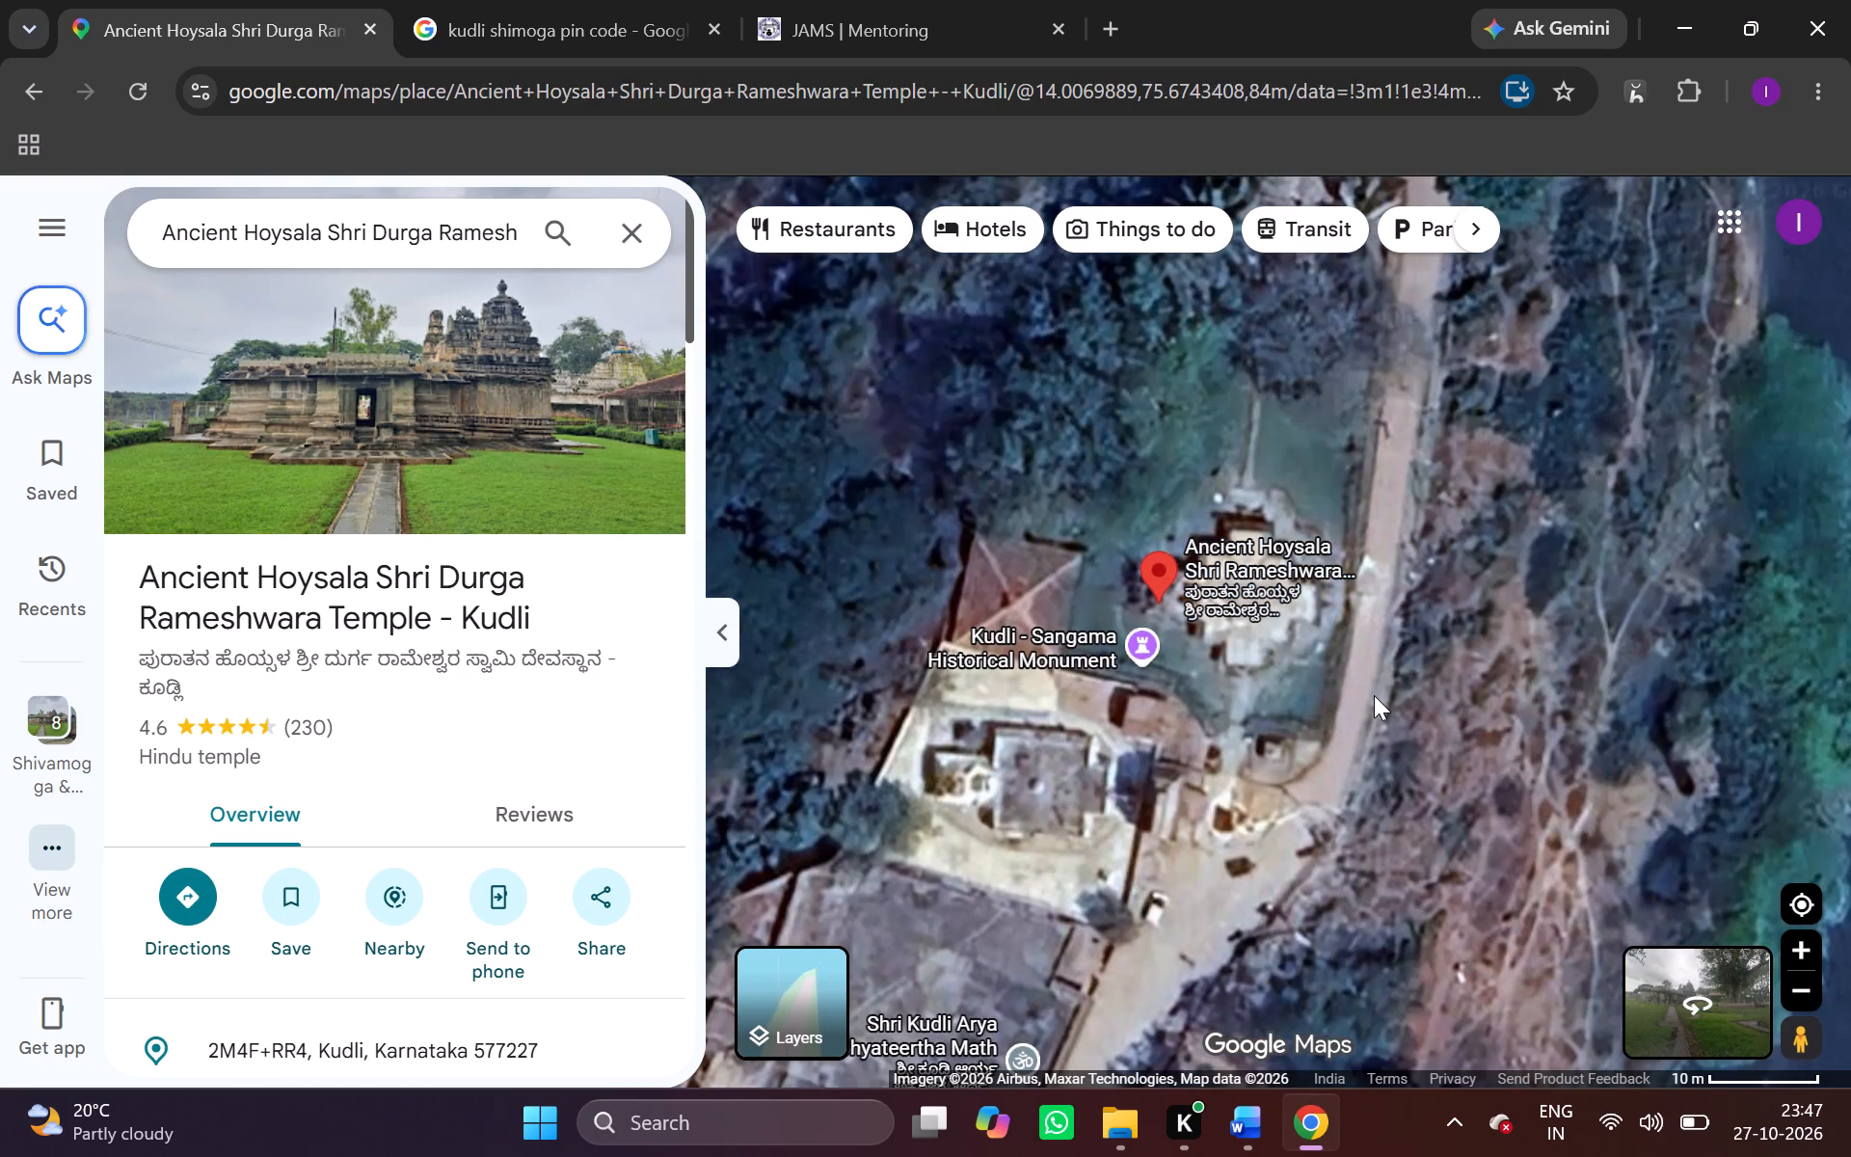
left_click(1374, 695)
left_click(1026, 637)
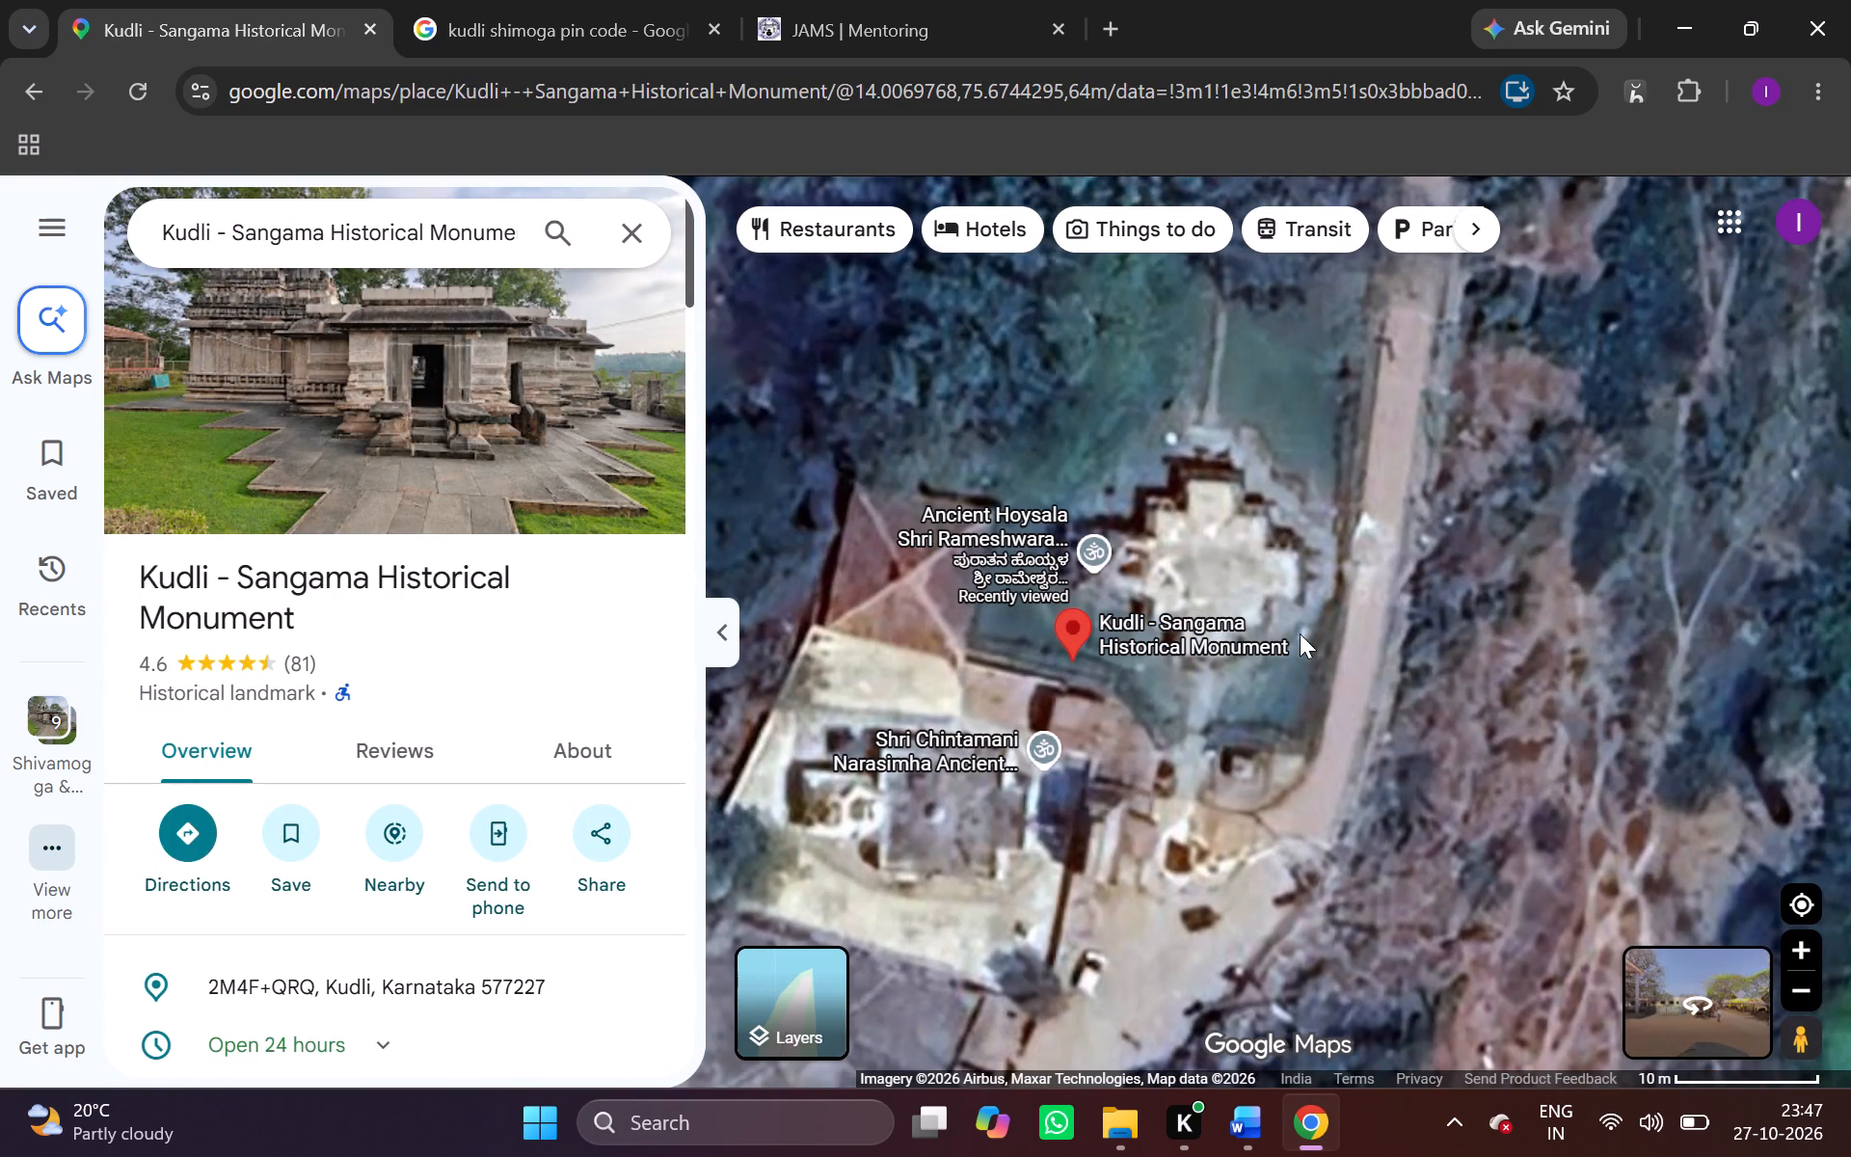
left_click(1304, 791)
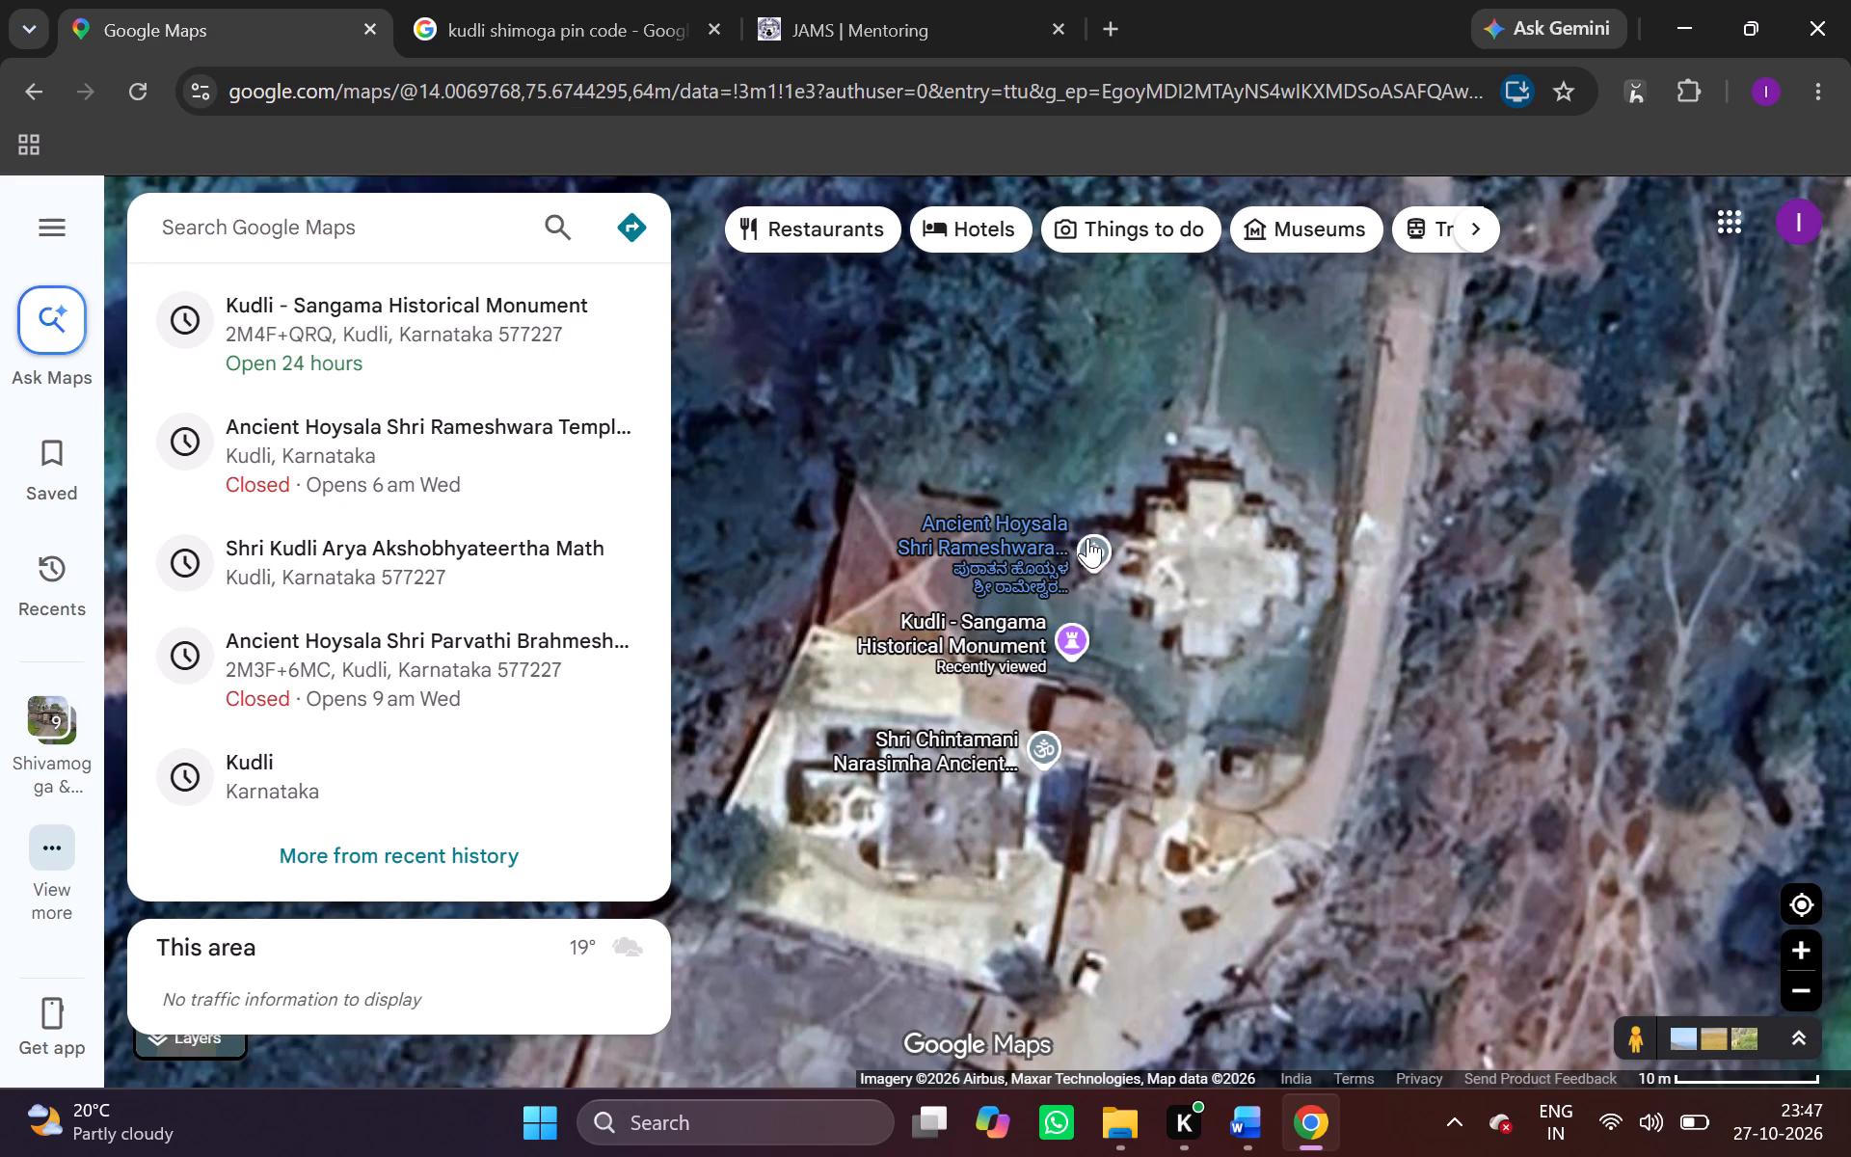
Open the Ancient Hoysala Shri Durga Rameshwara Temple place and copy its name without the "- Kudli" ending.
left_click(1087, 538)
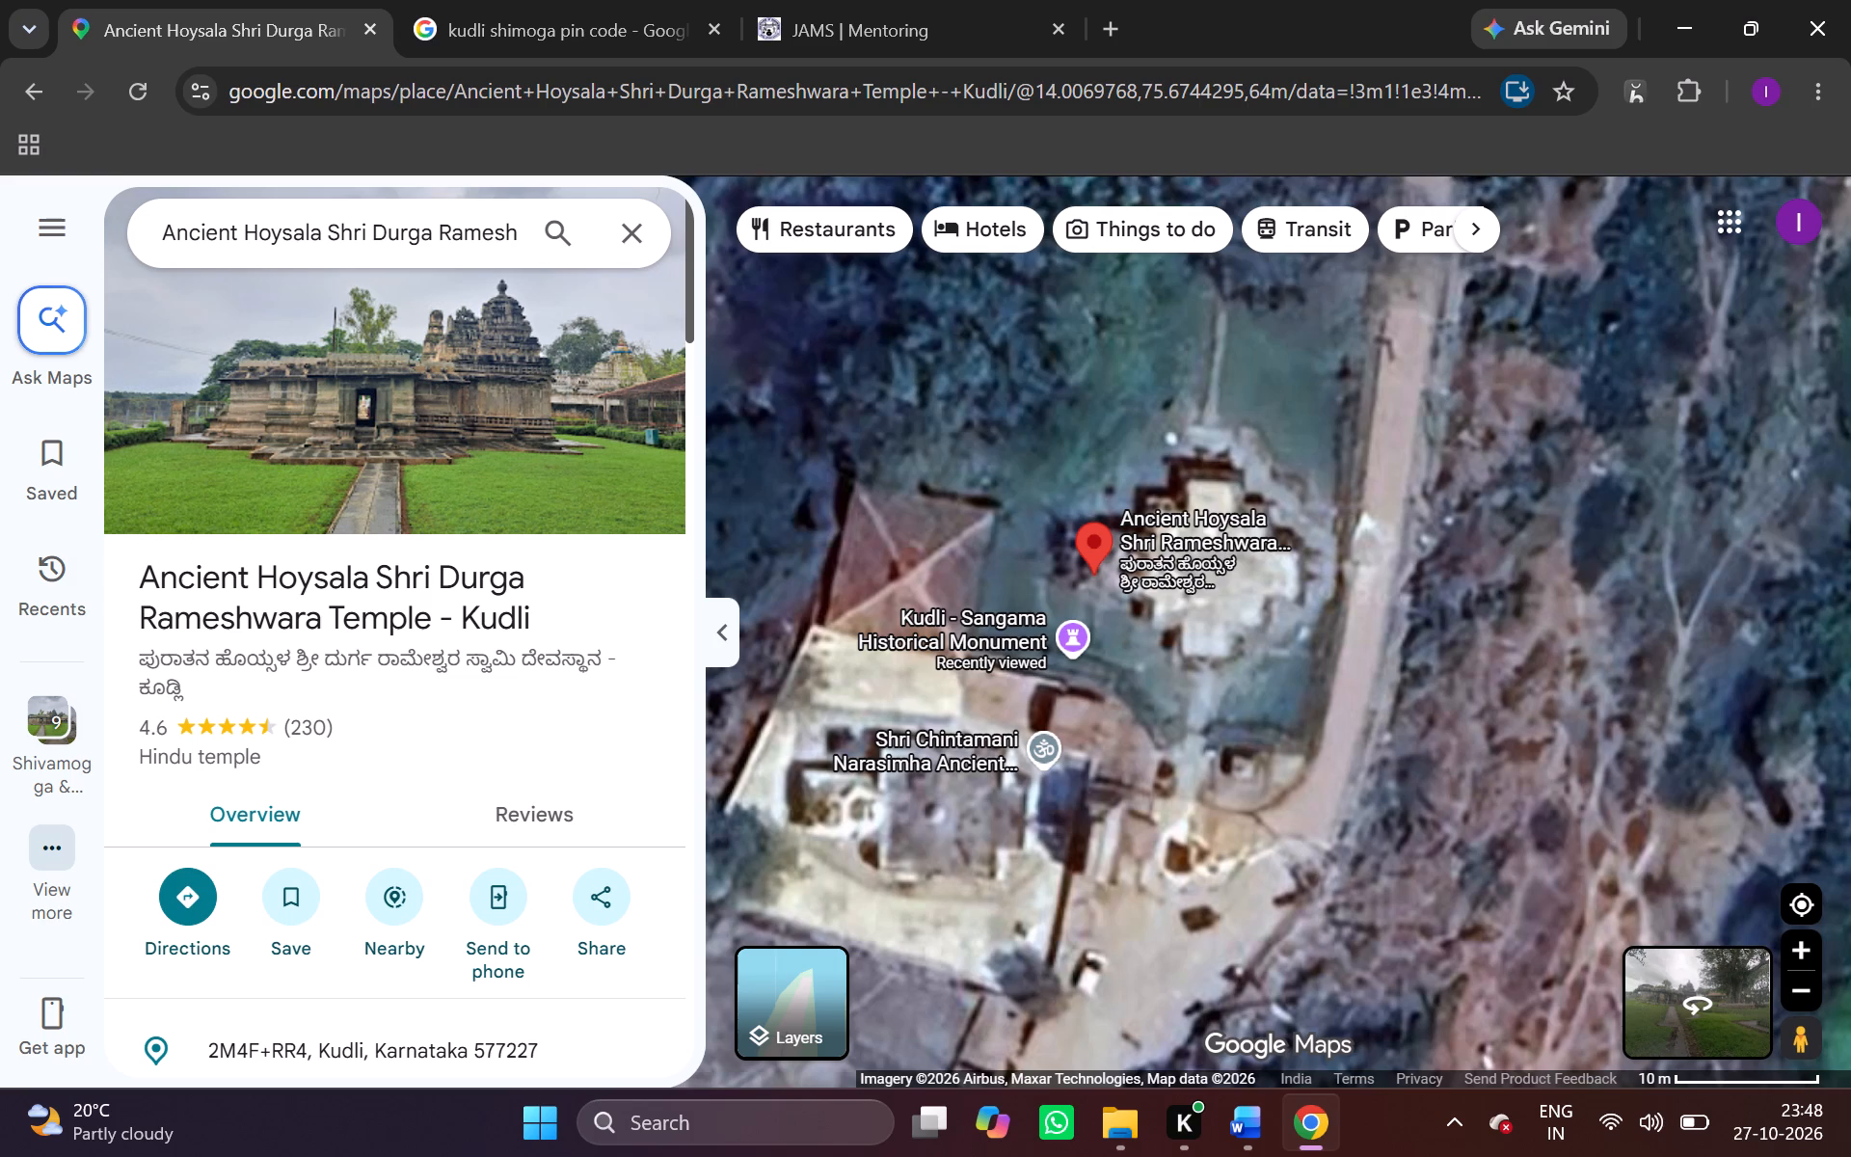
left_click_drag(141, 575, 357, 601)
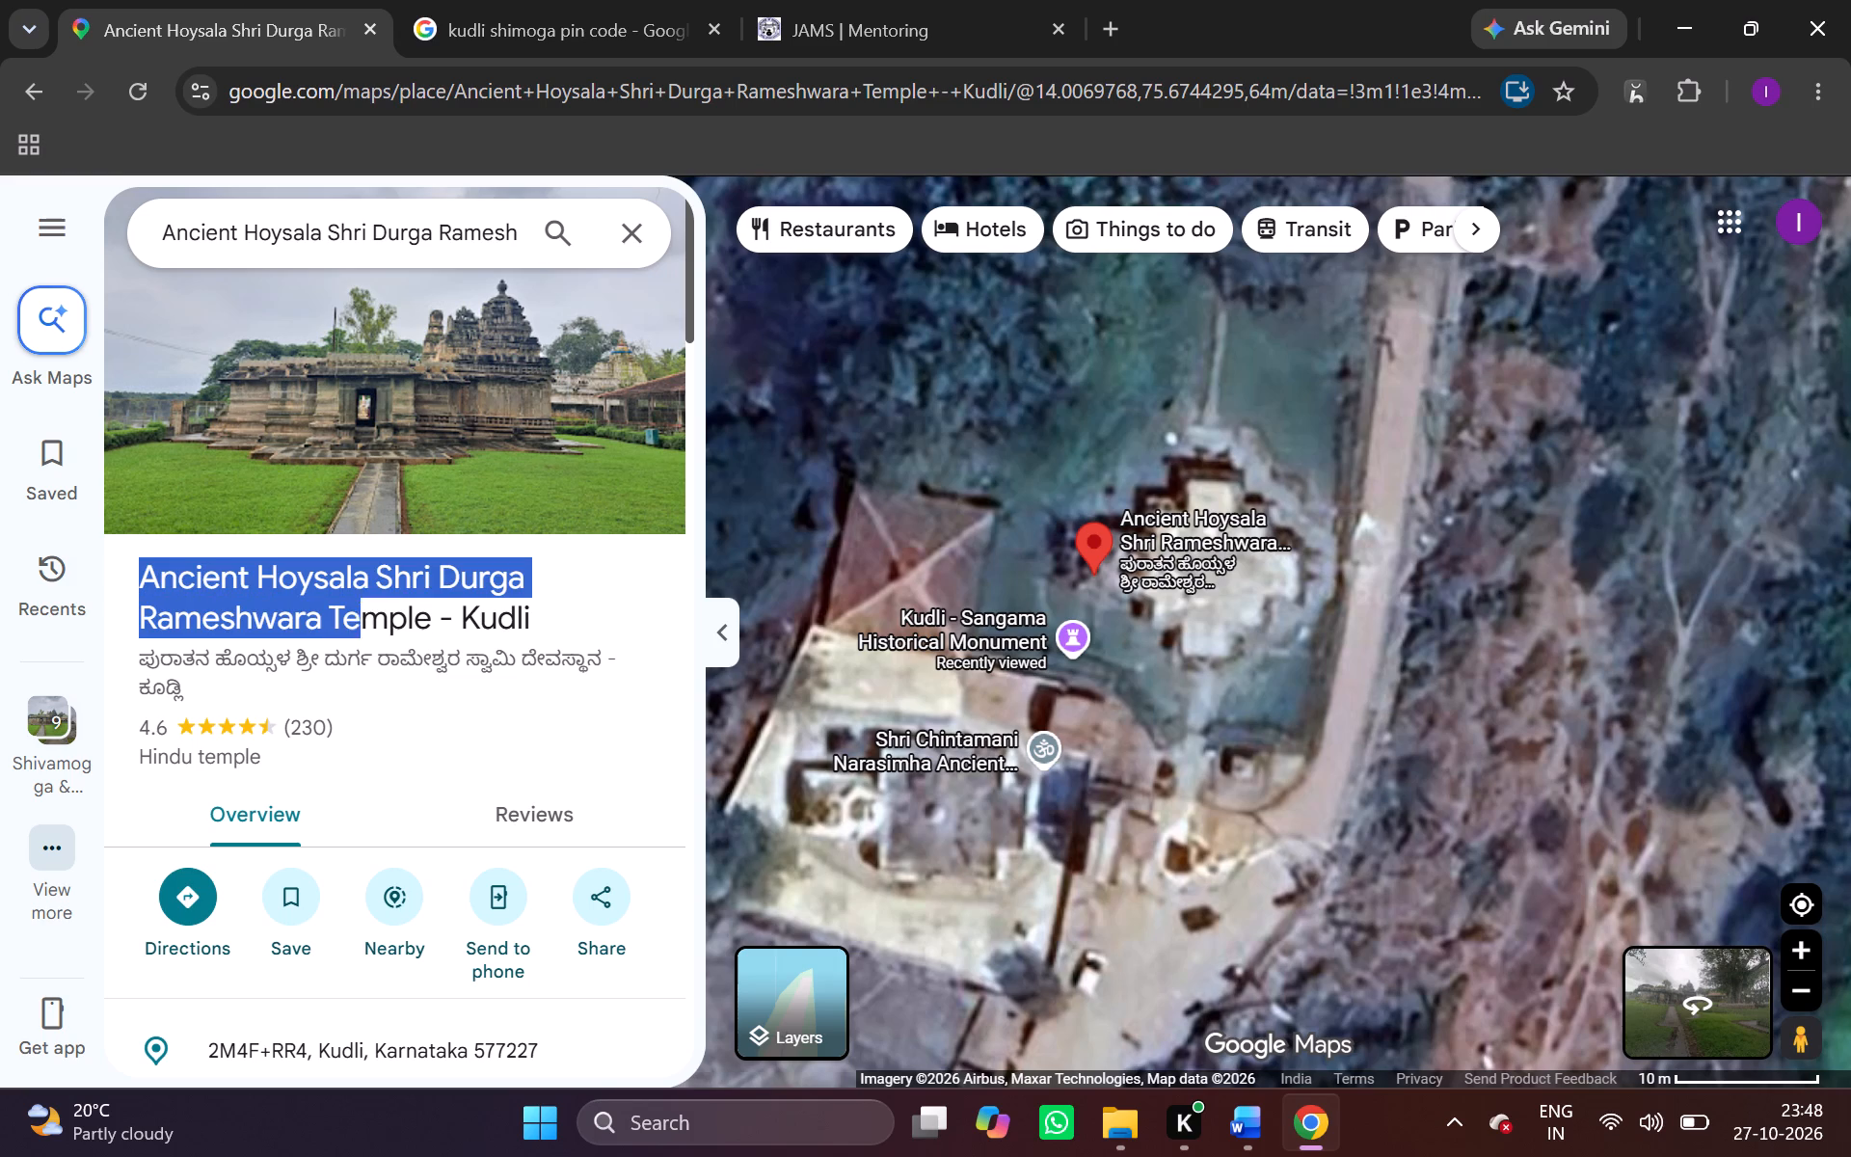
left_click_drag(357, 601, 427, 611)
key("ctrl+c")
key("ctrl+c")
left_click(589, 766)
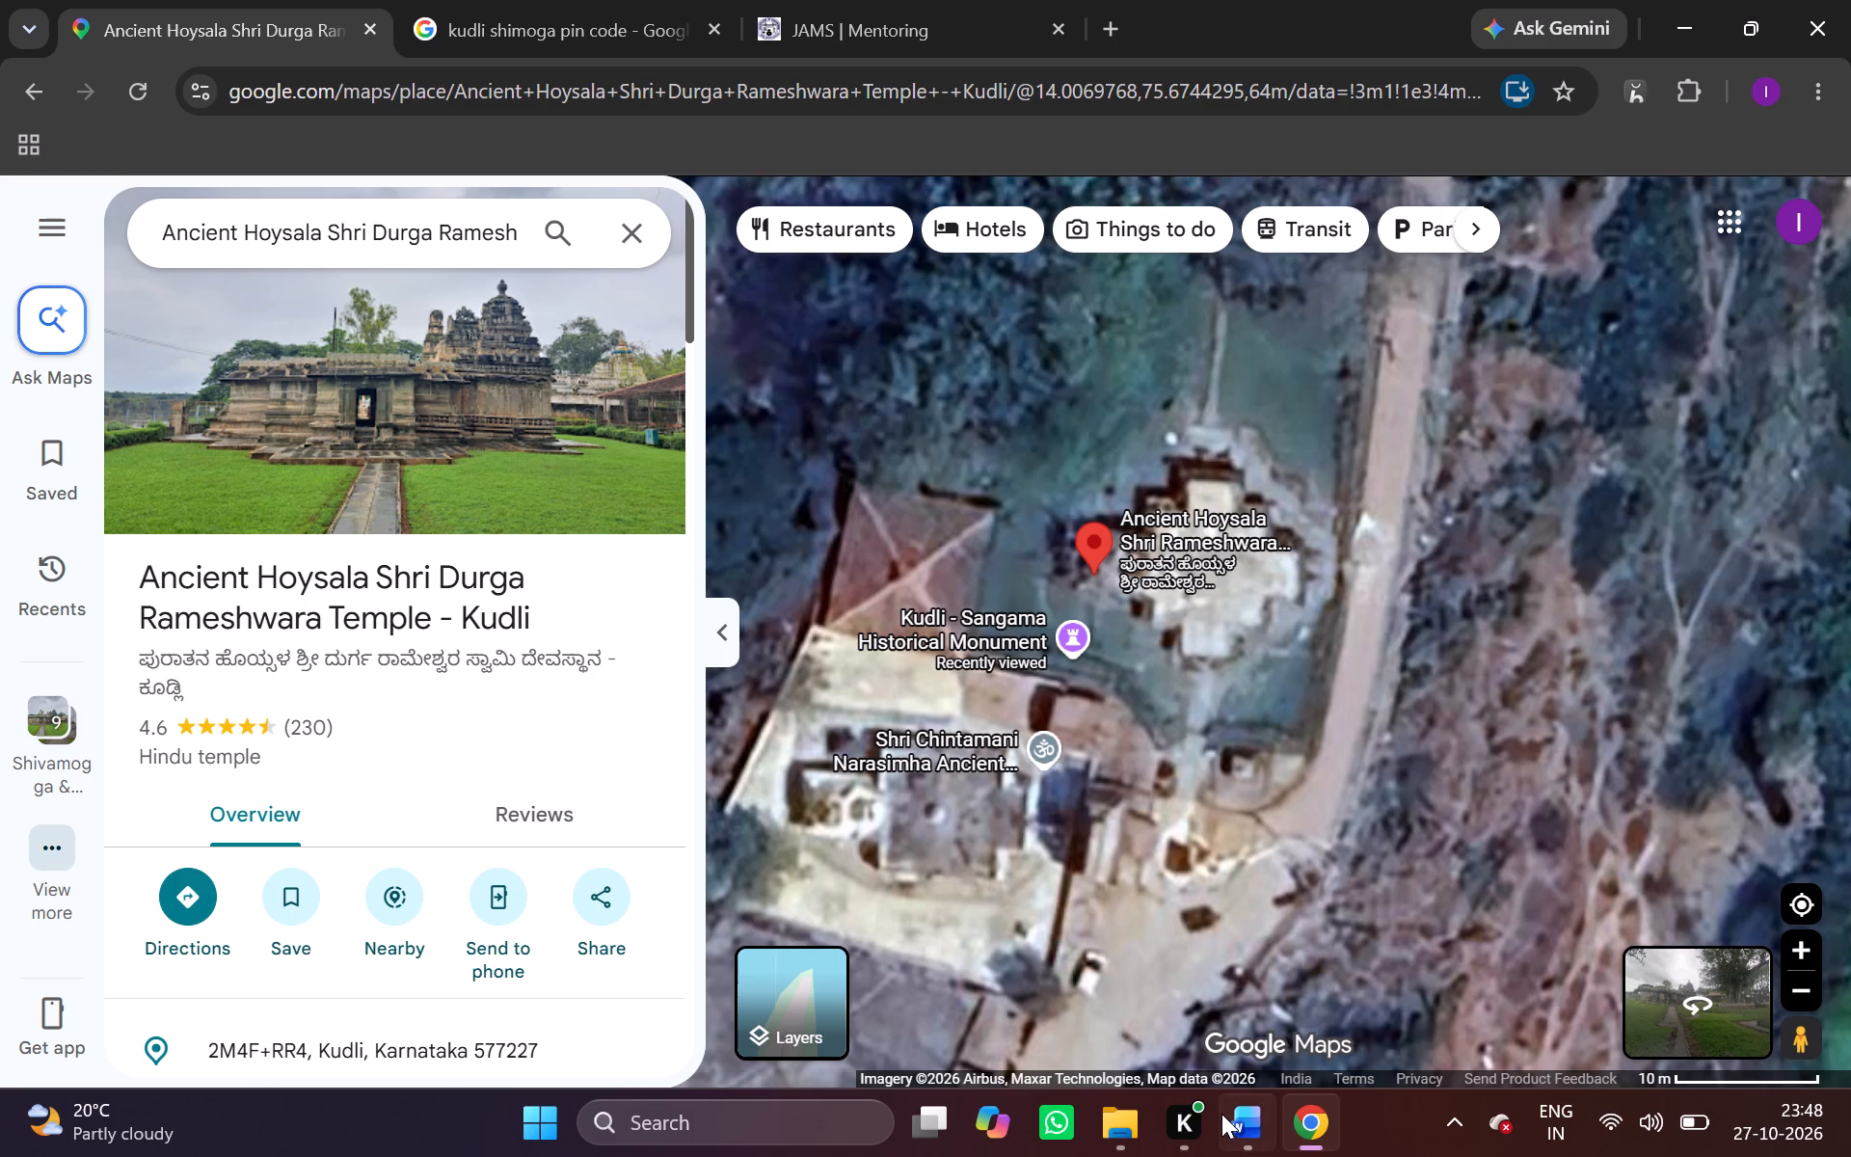
In Word, paste "Ancient Hoysala Shri Durga Rameshwara Temple" after "AICTE activity at", keeping text only so it flows into the paragraph.
left_click(1221, 1114)
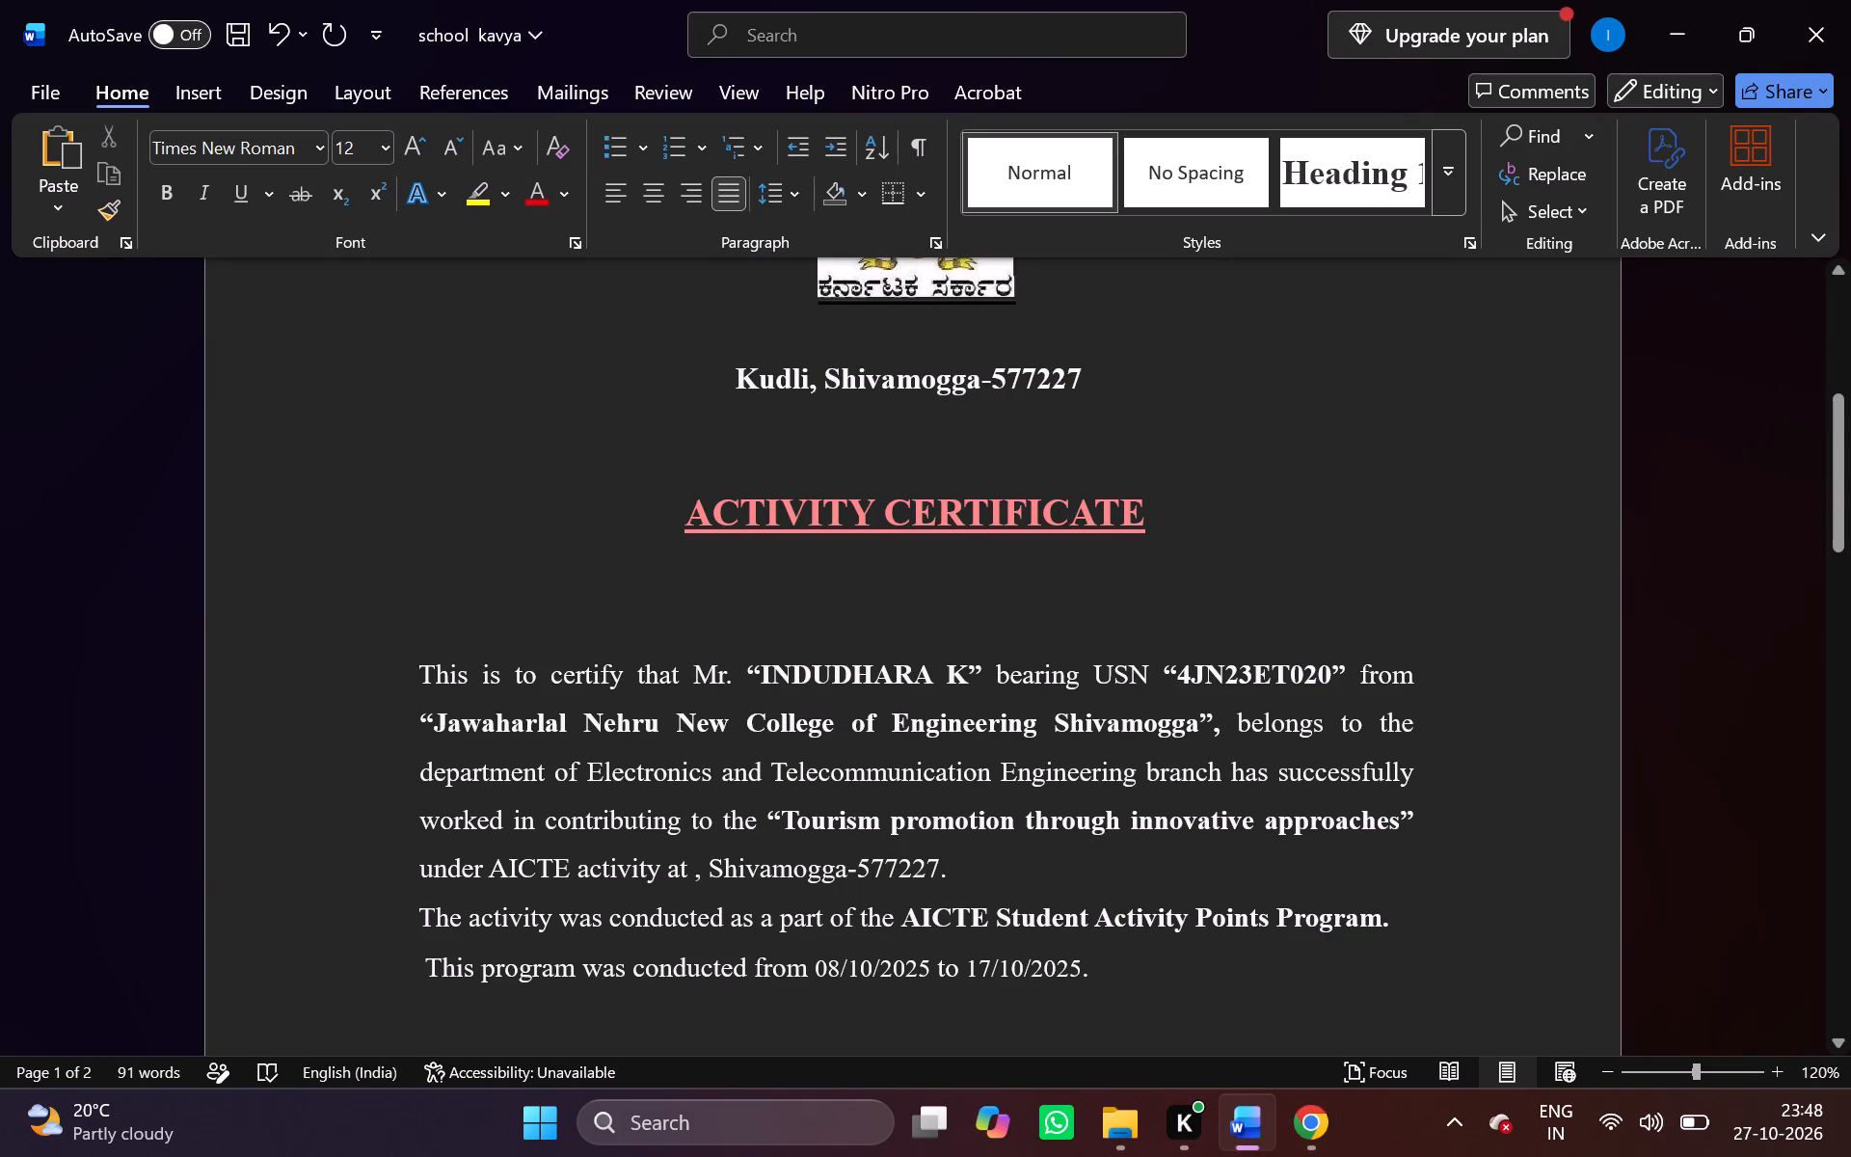
key("ctrl+v")
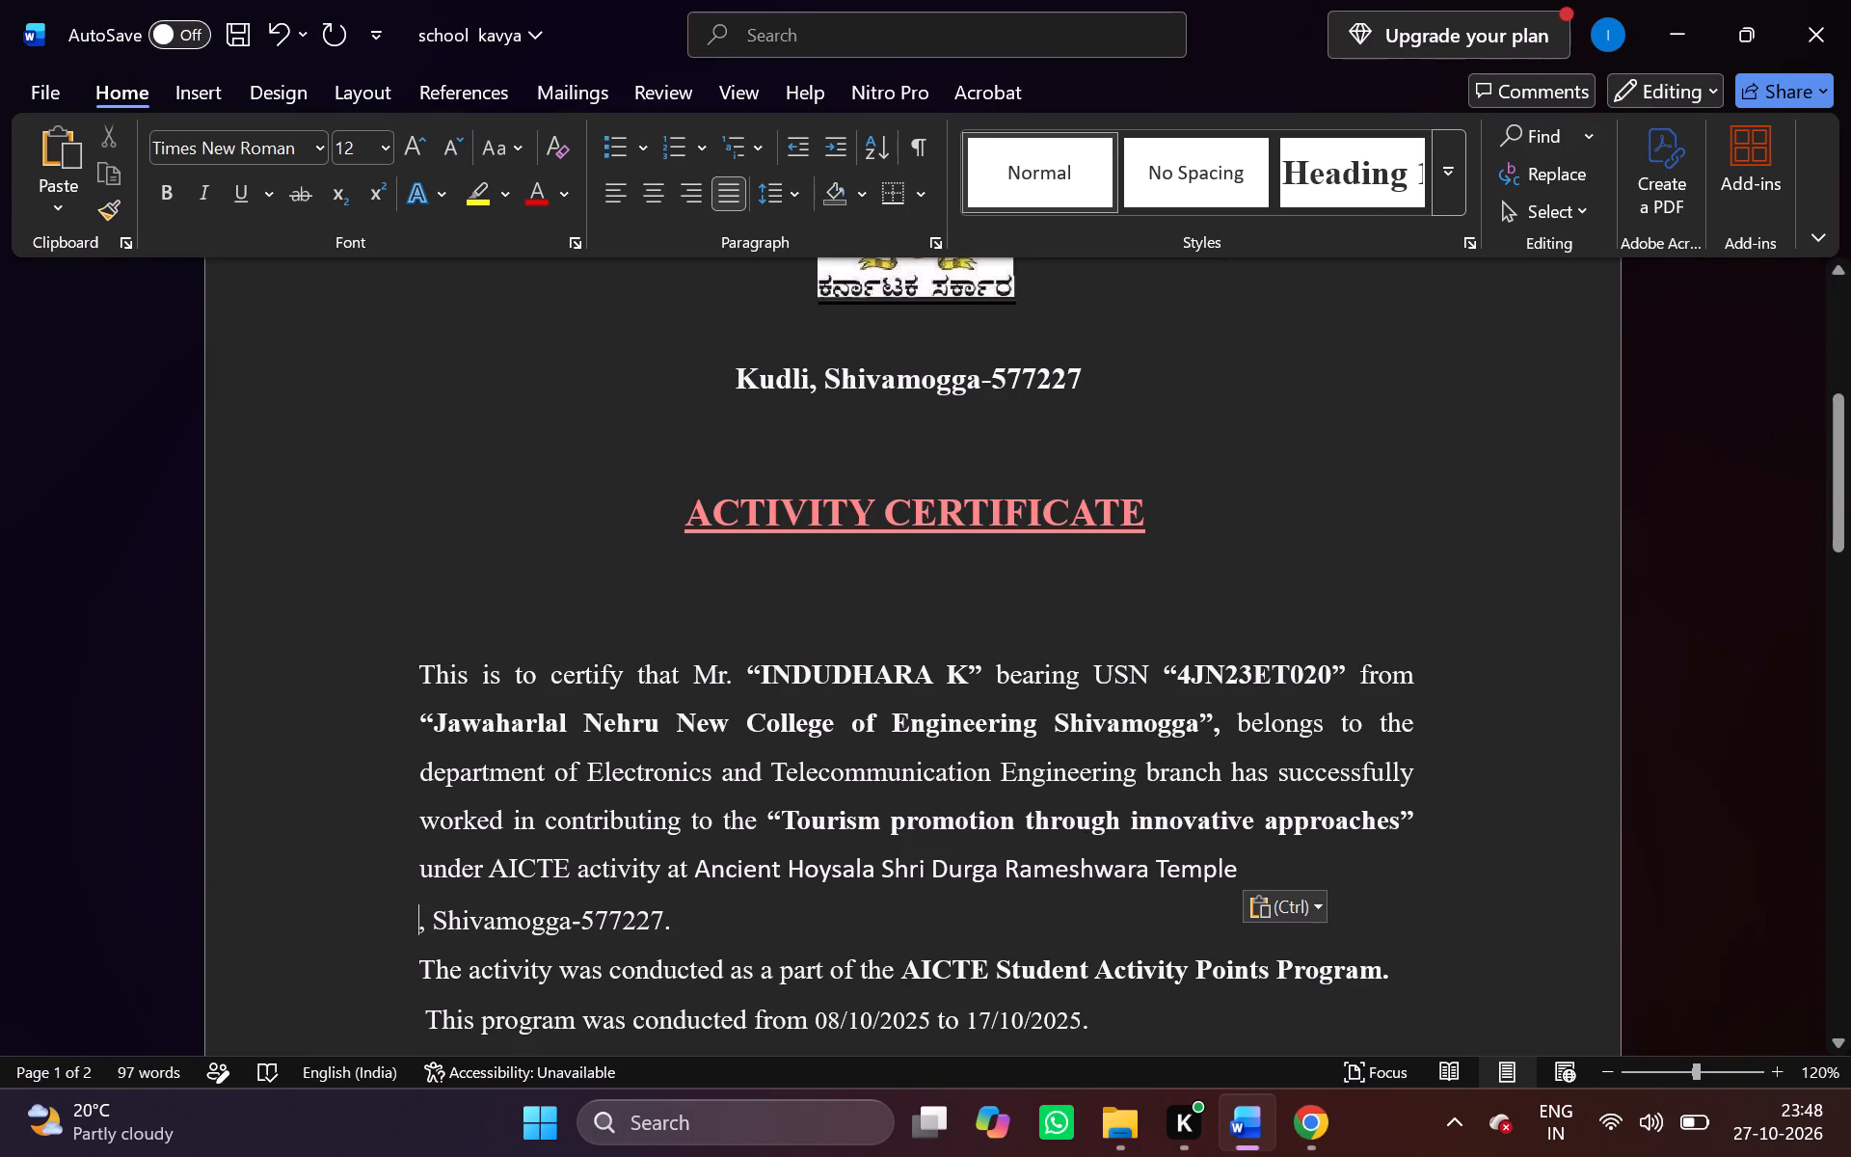
left_click(1309, 905)
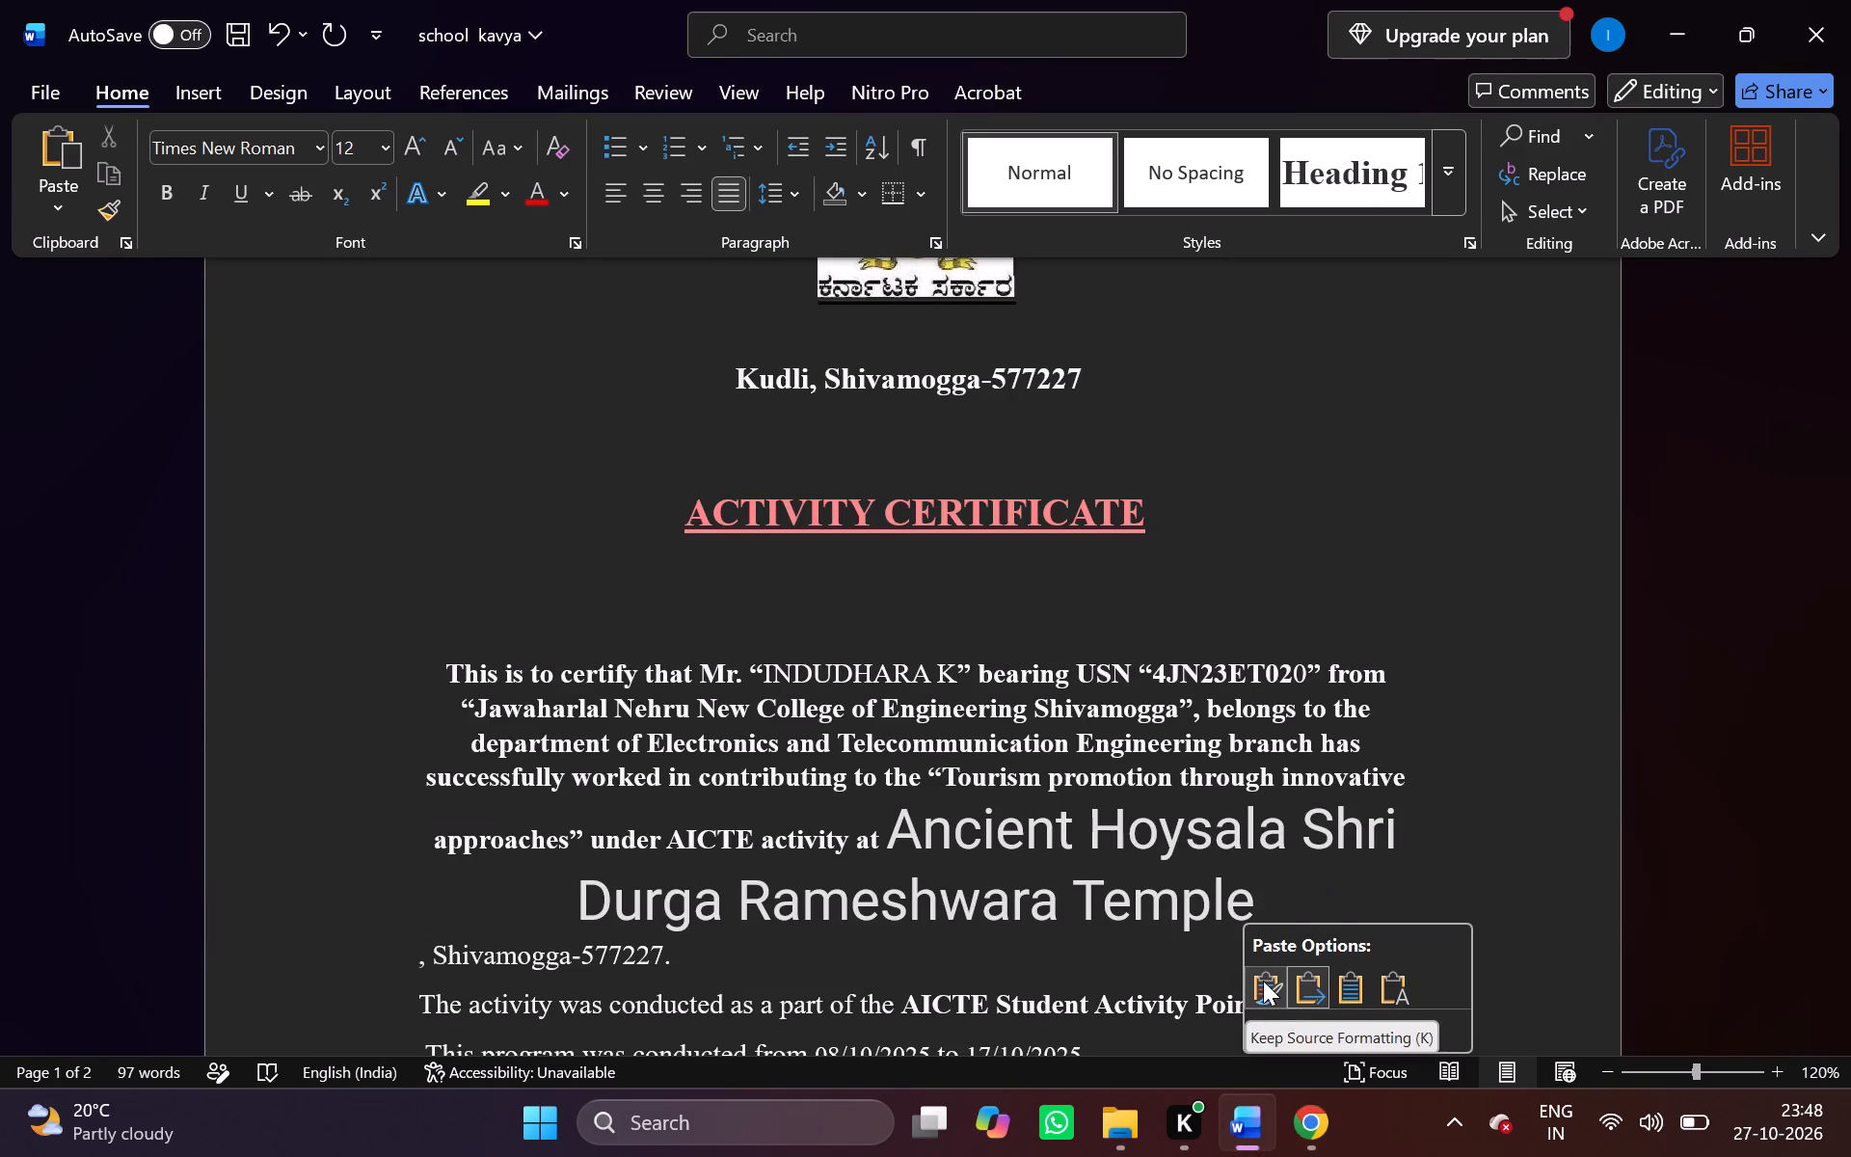
left_click(1263, 981)
left_click(1302, 947)
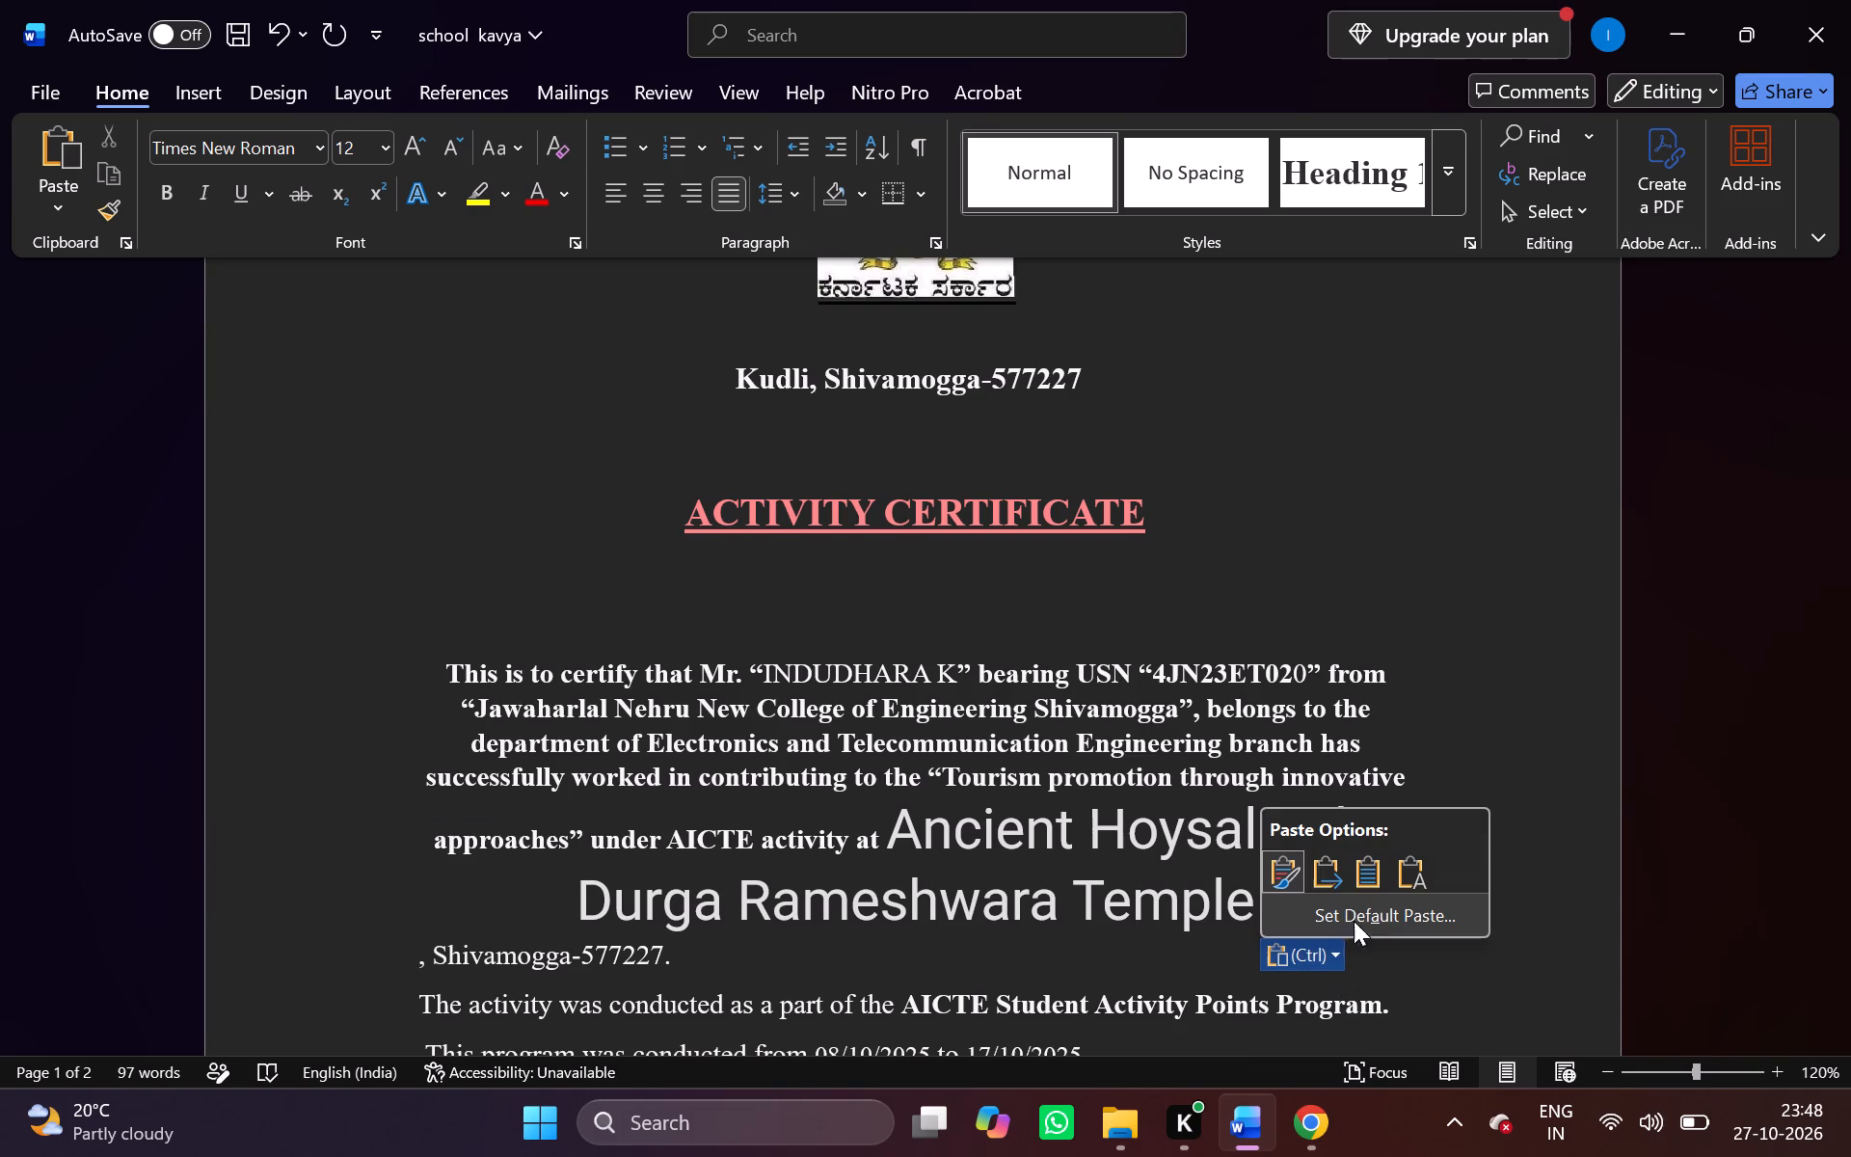
left_click(1336, 881)
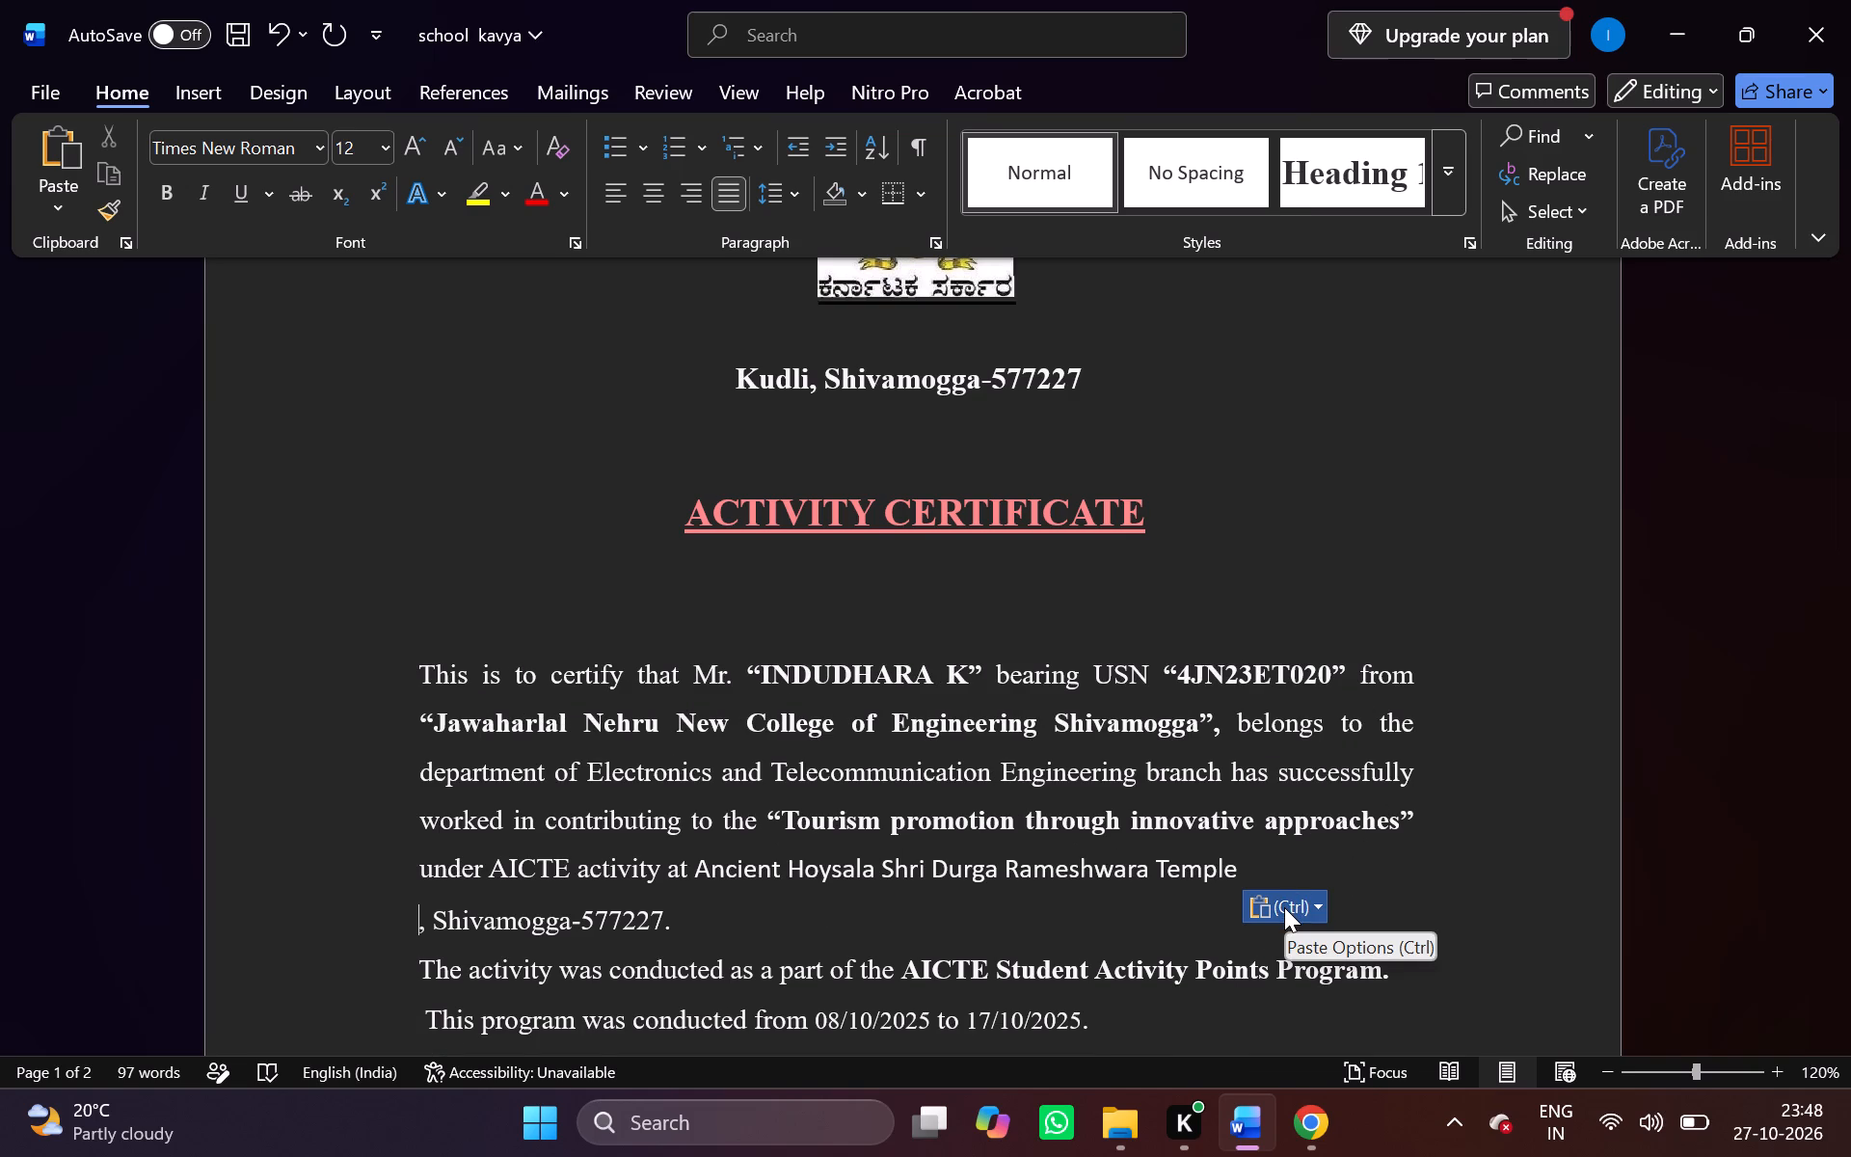
left_click(1284, 907)
left_click(1387, 979)
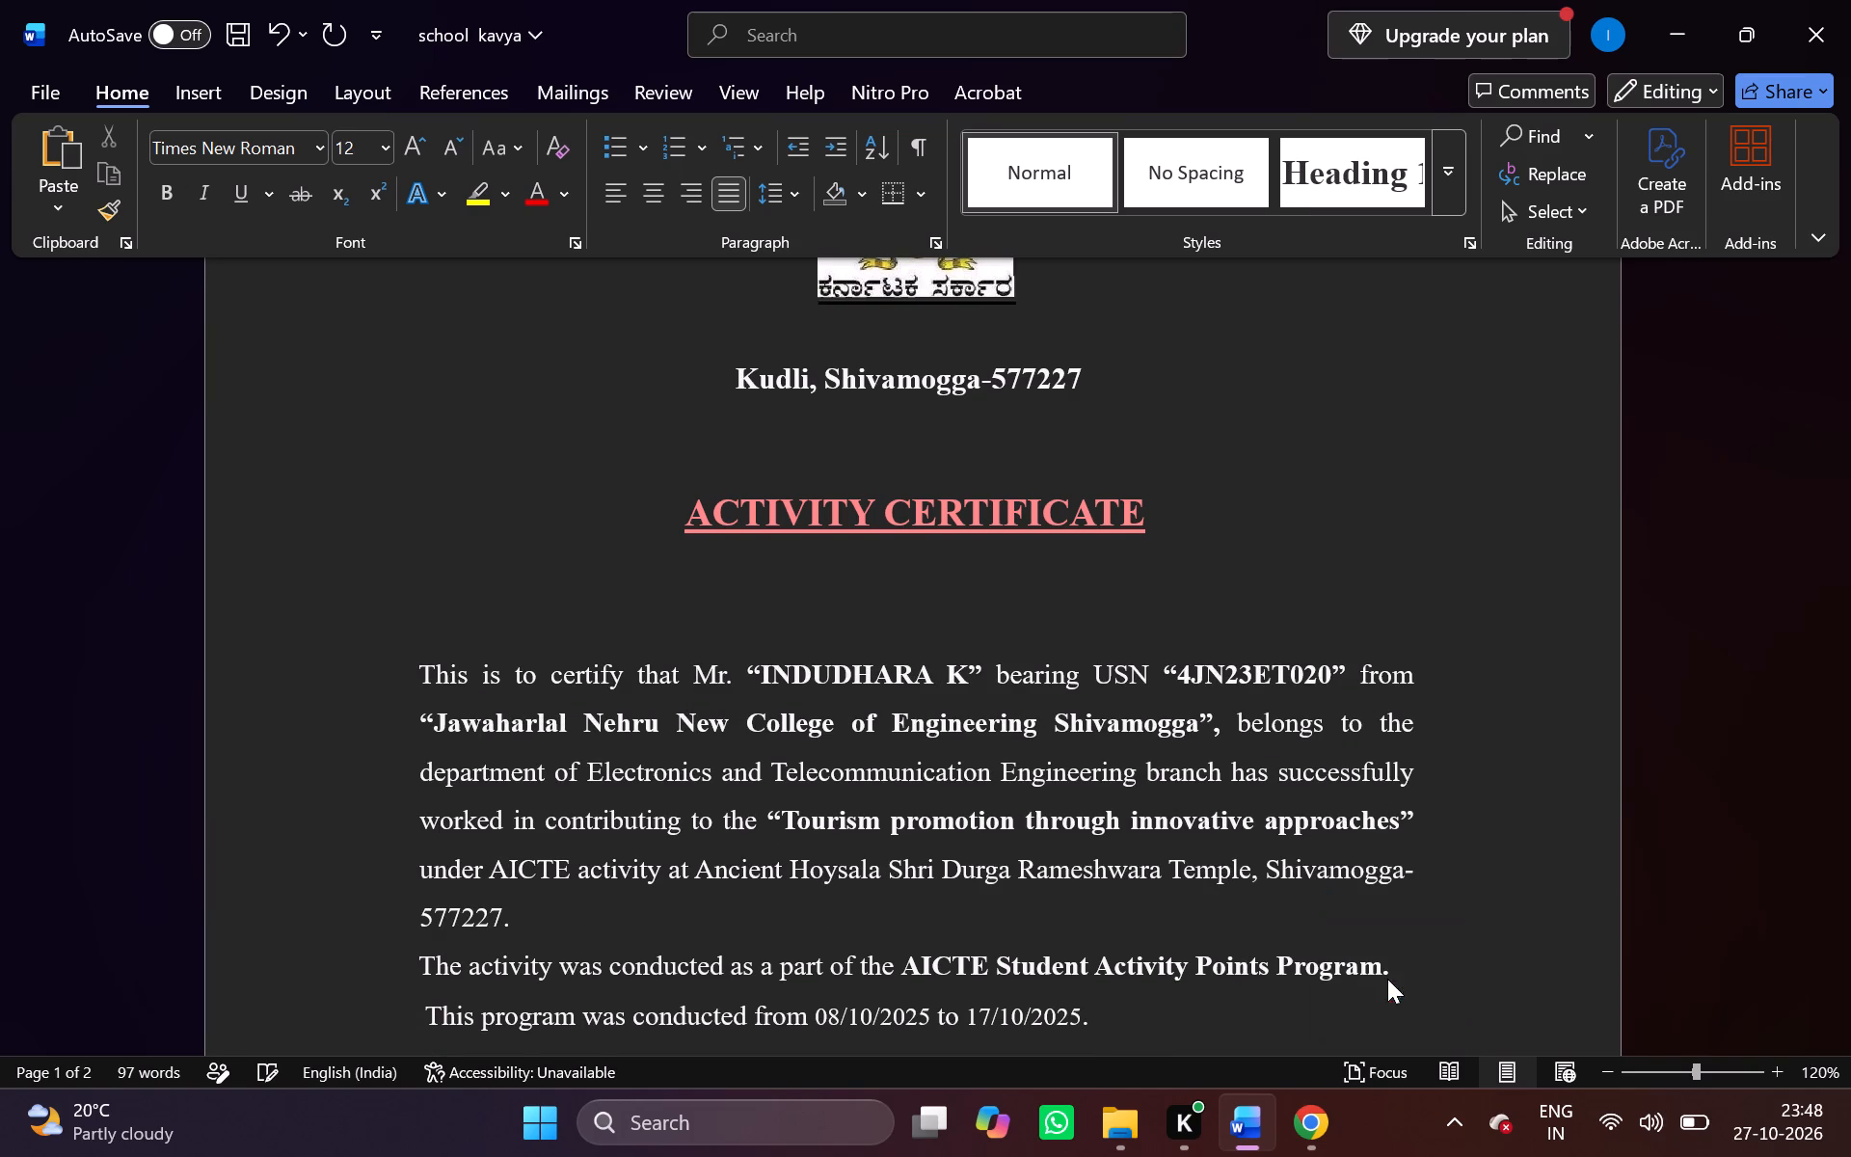
left_click(1457, 913)
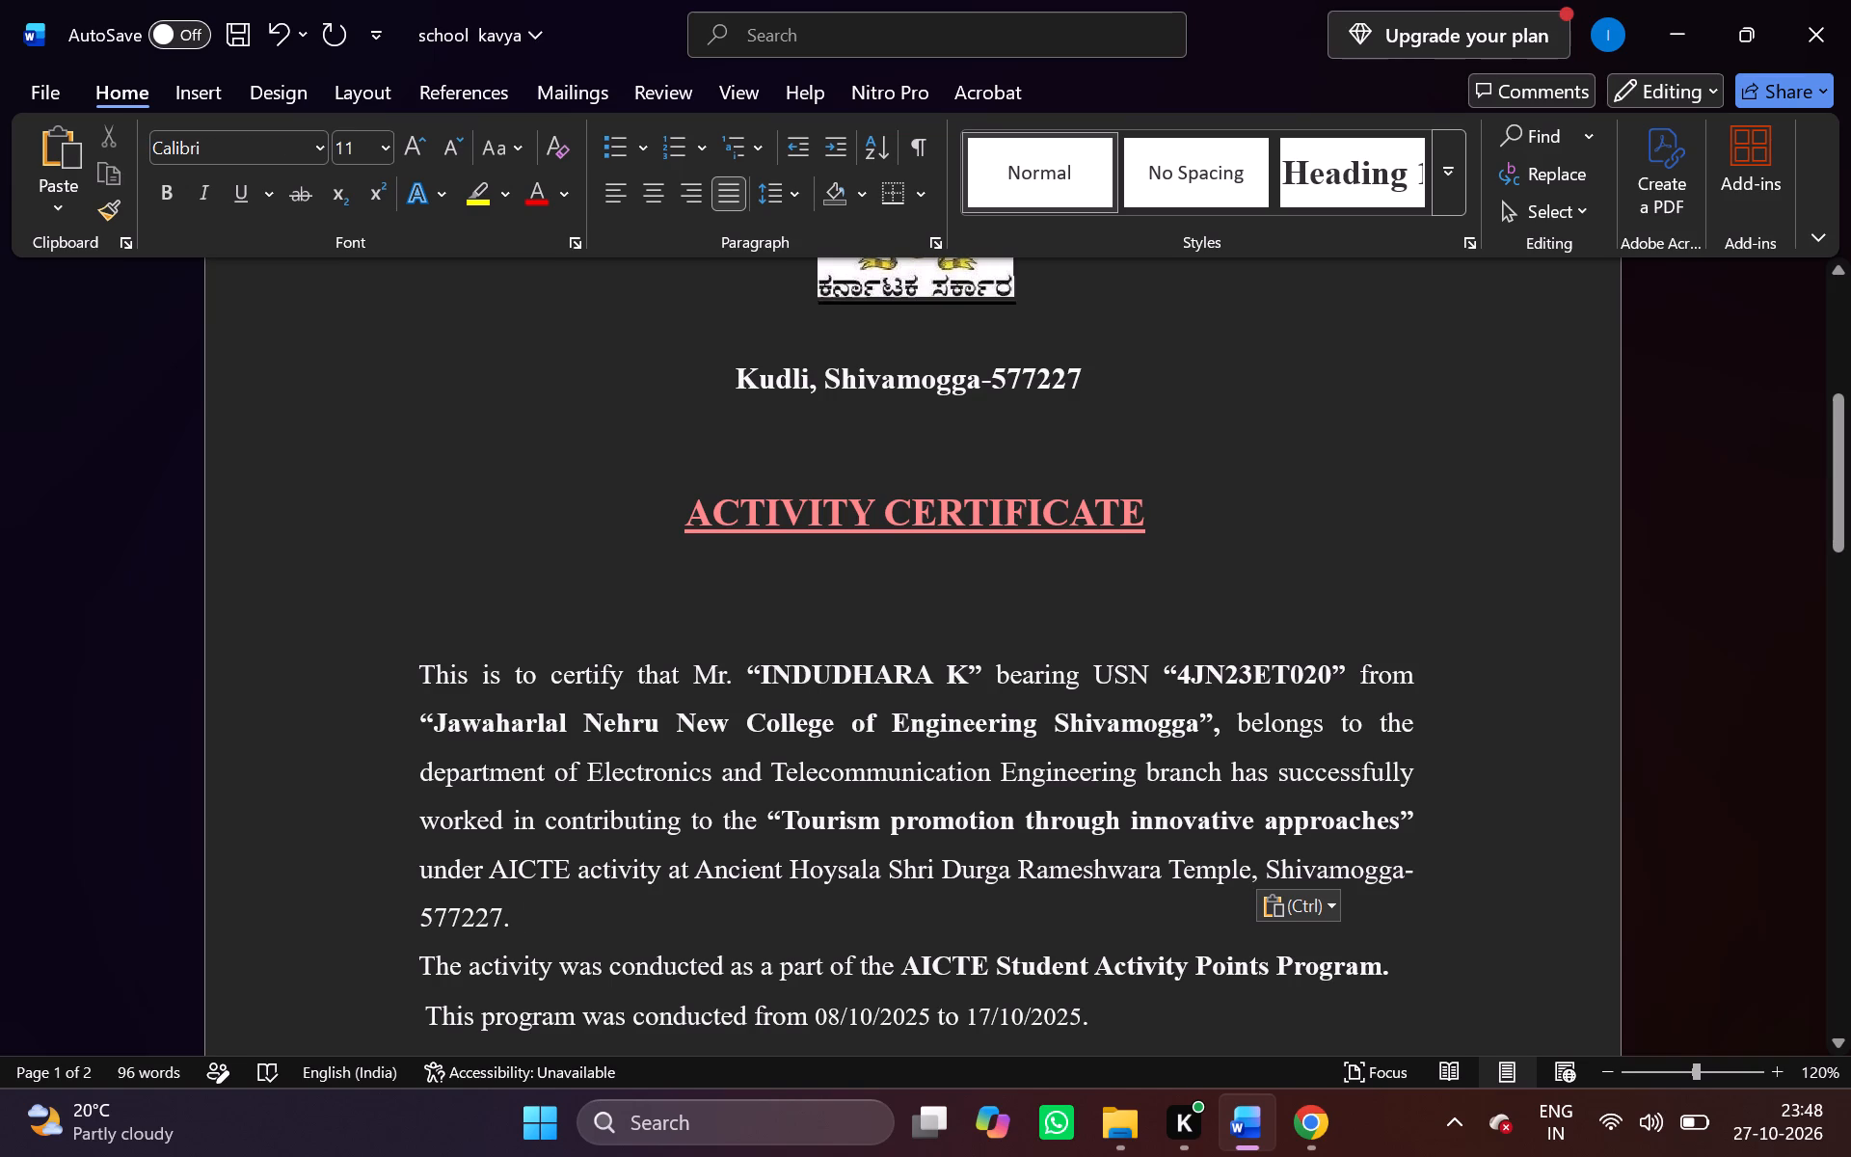
Open the original school certificate PDF from the Documents folder to check its wording, and return to the Word certificate.
left_click(1132, 1118)
double_click(578, 450)
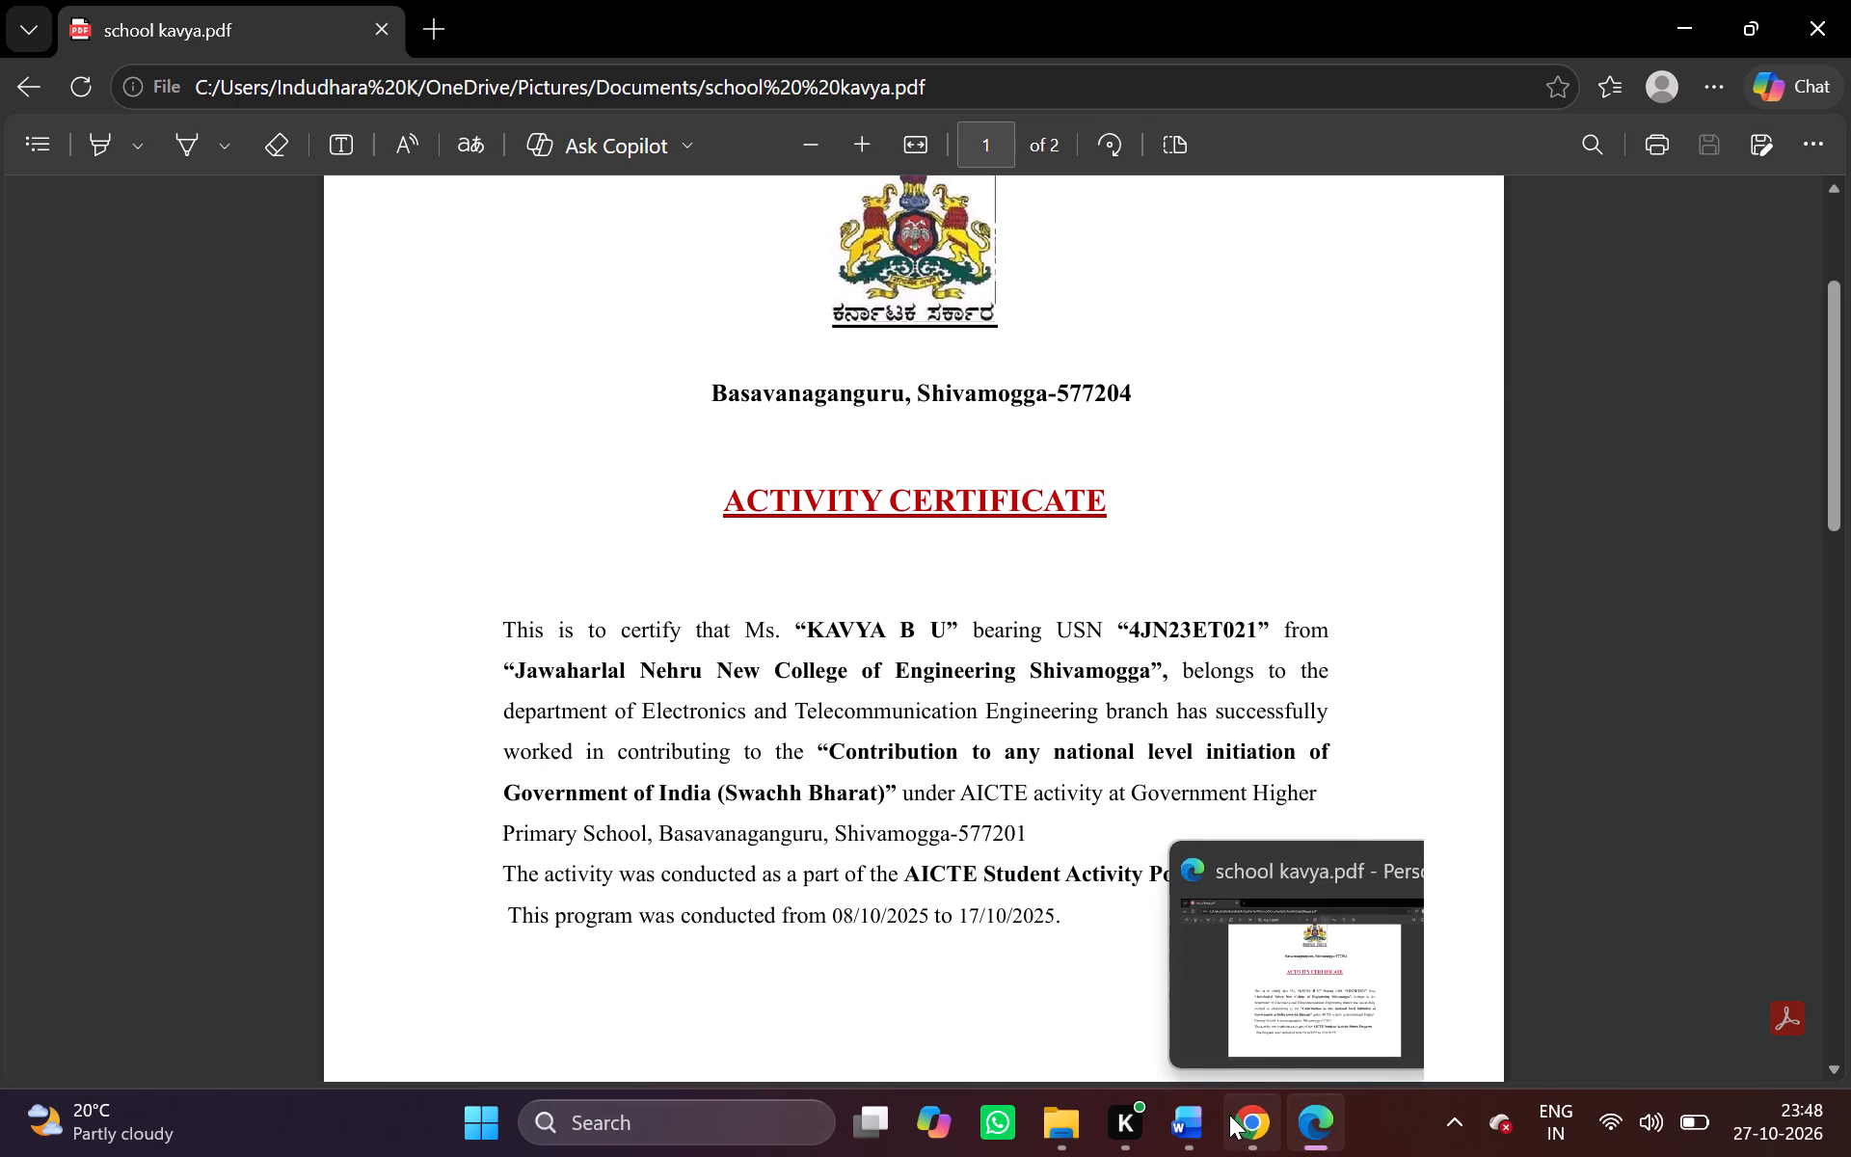
left_click(1183, 1119)
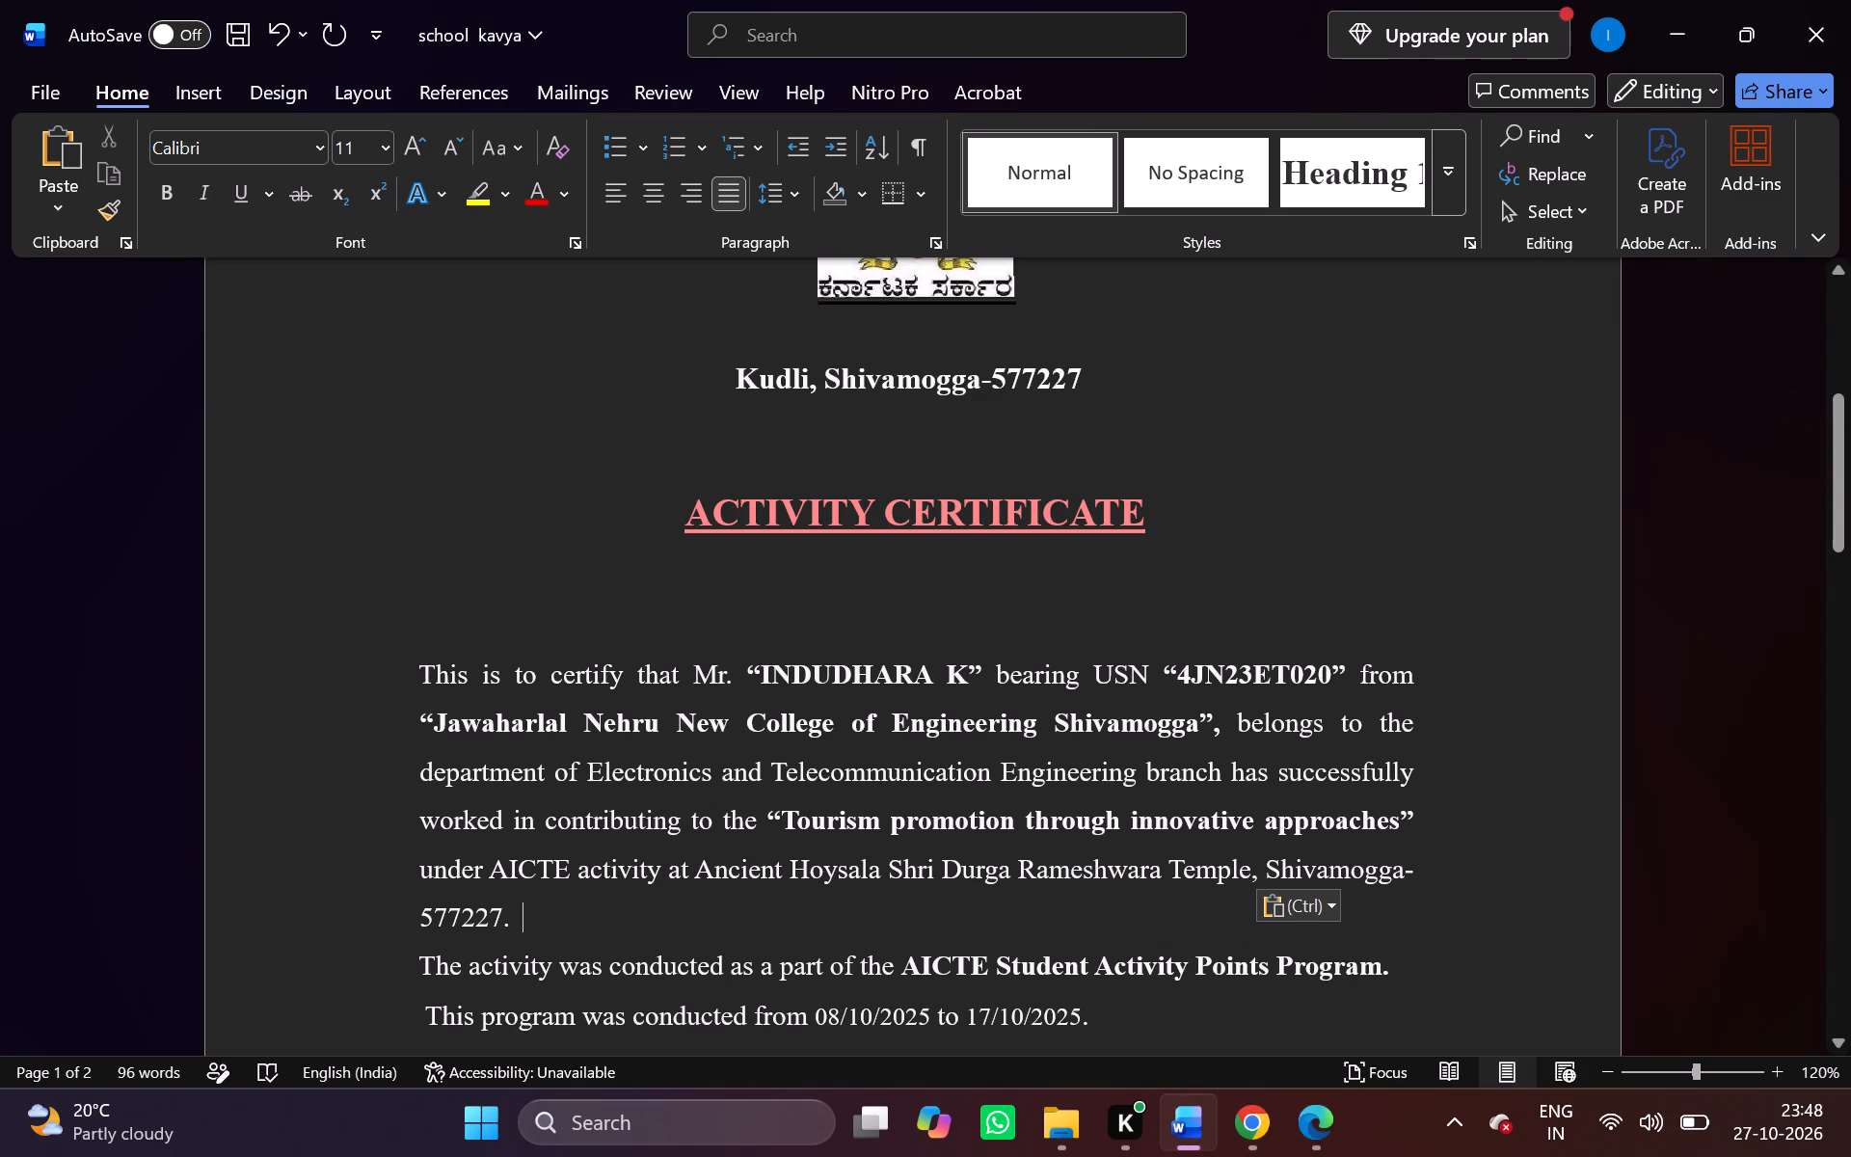
left_click(834, 923)
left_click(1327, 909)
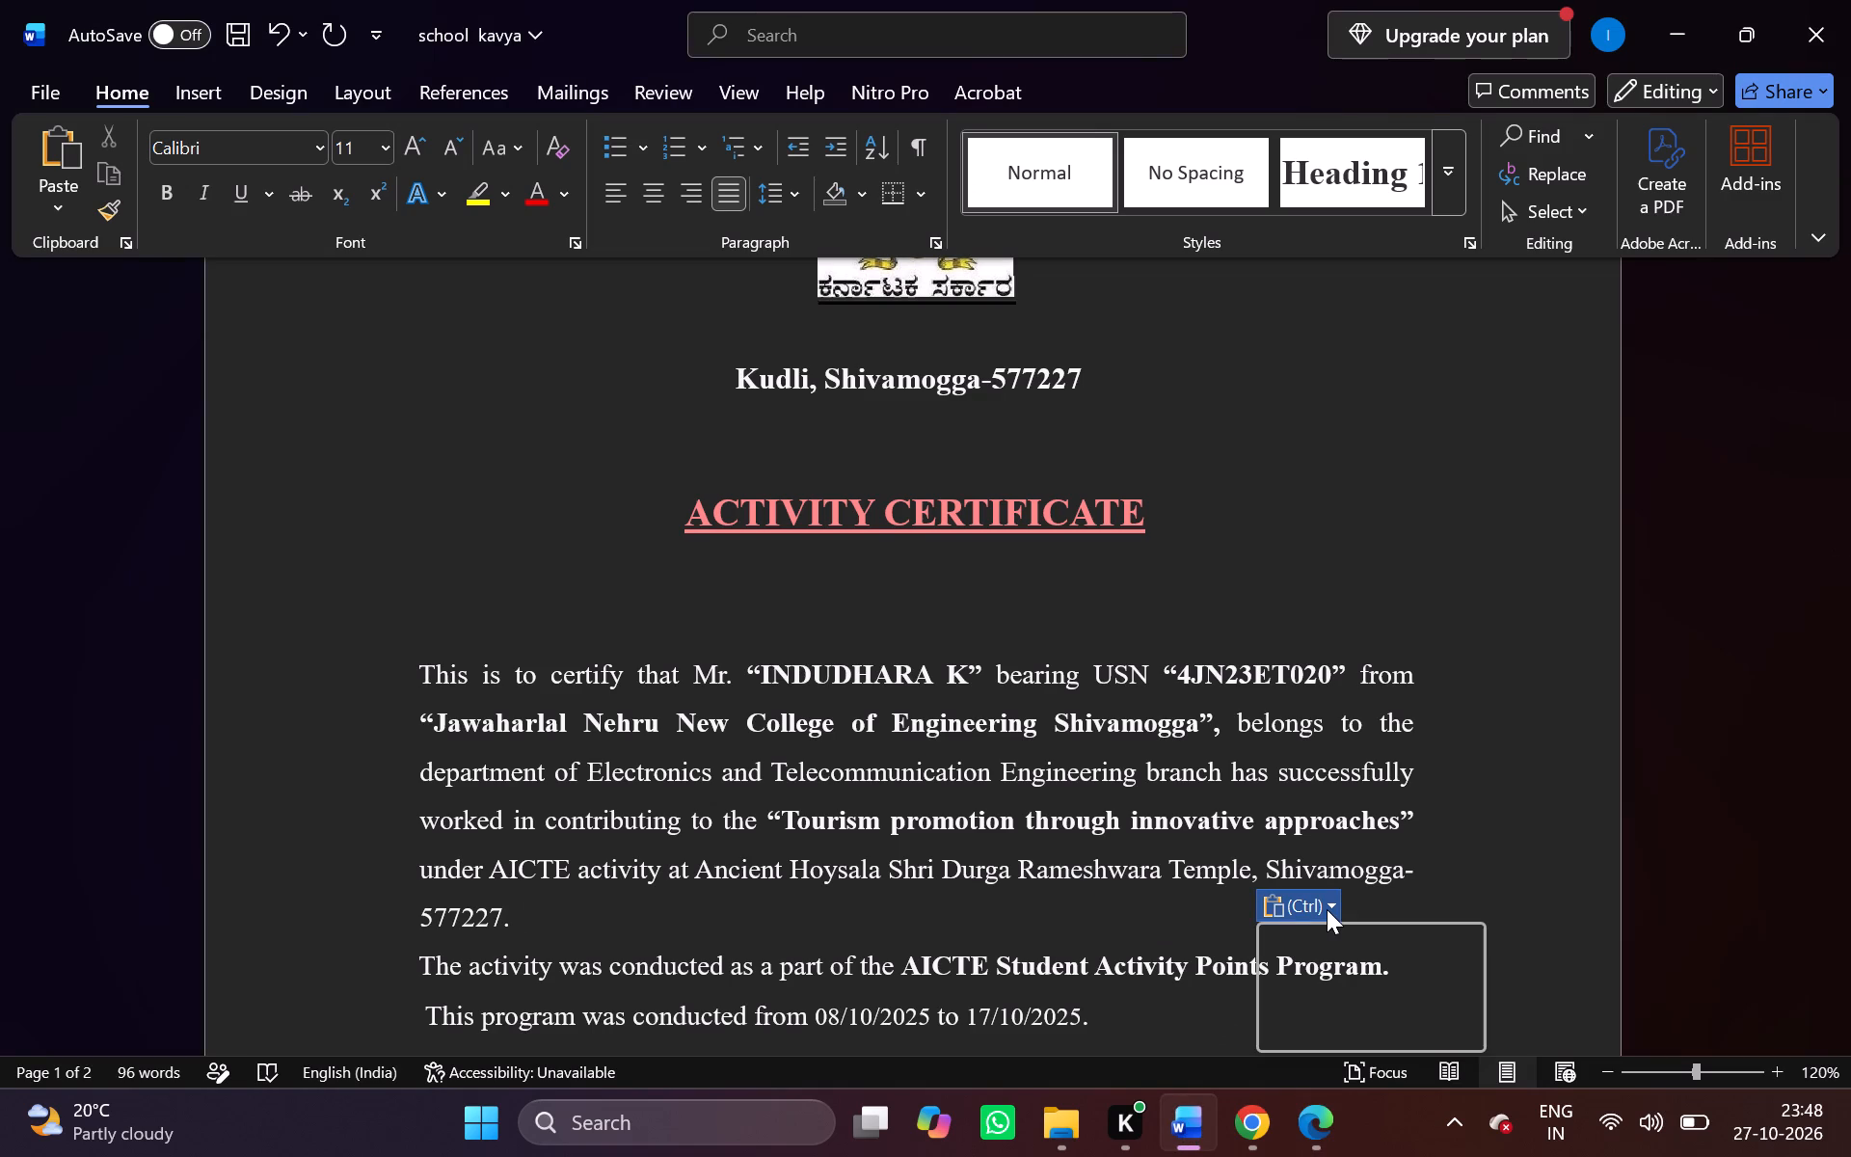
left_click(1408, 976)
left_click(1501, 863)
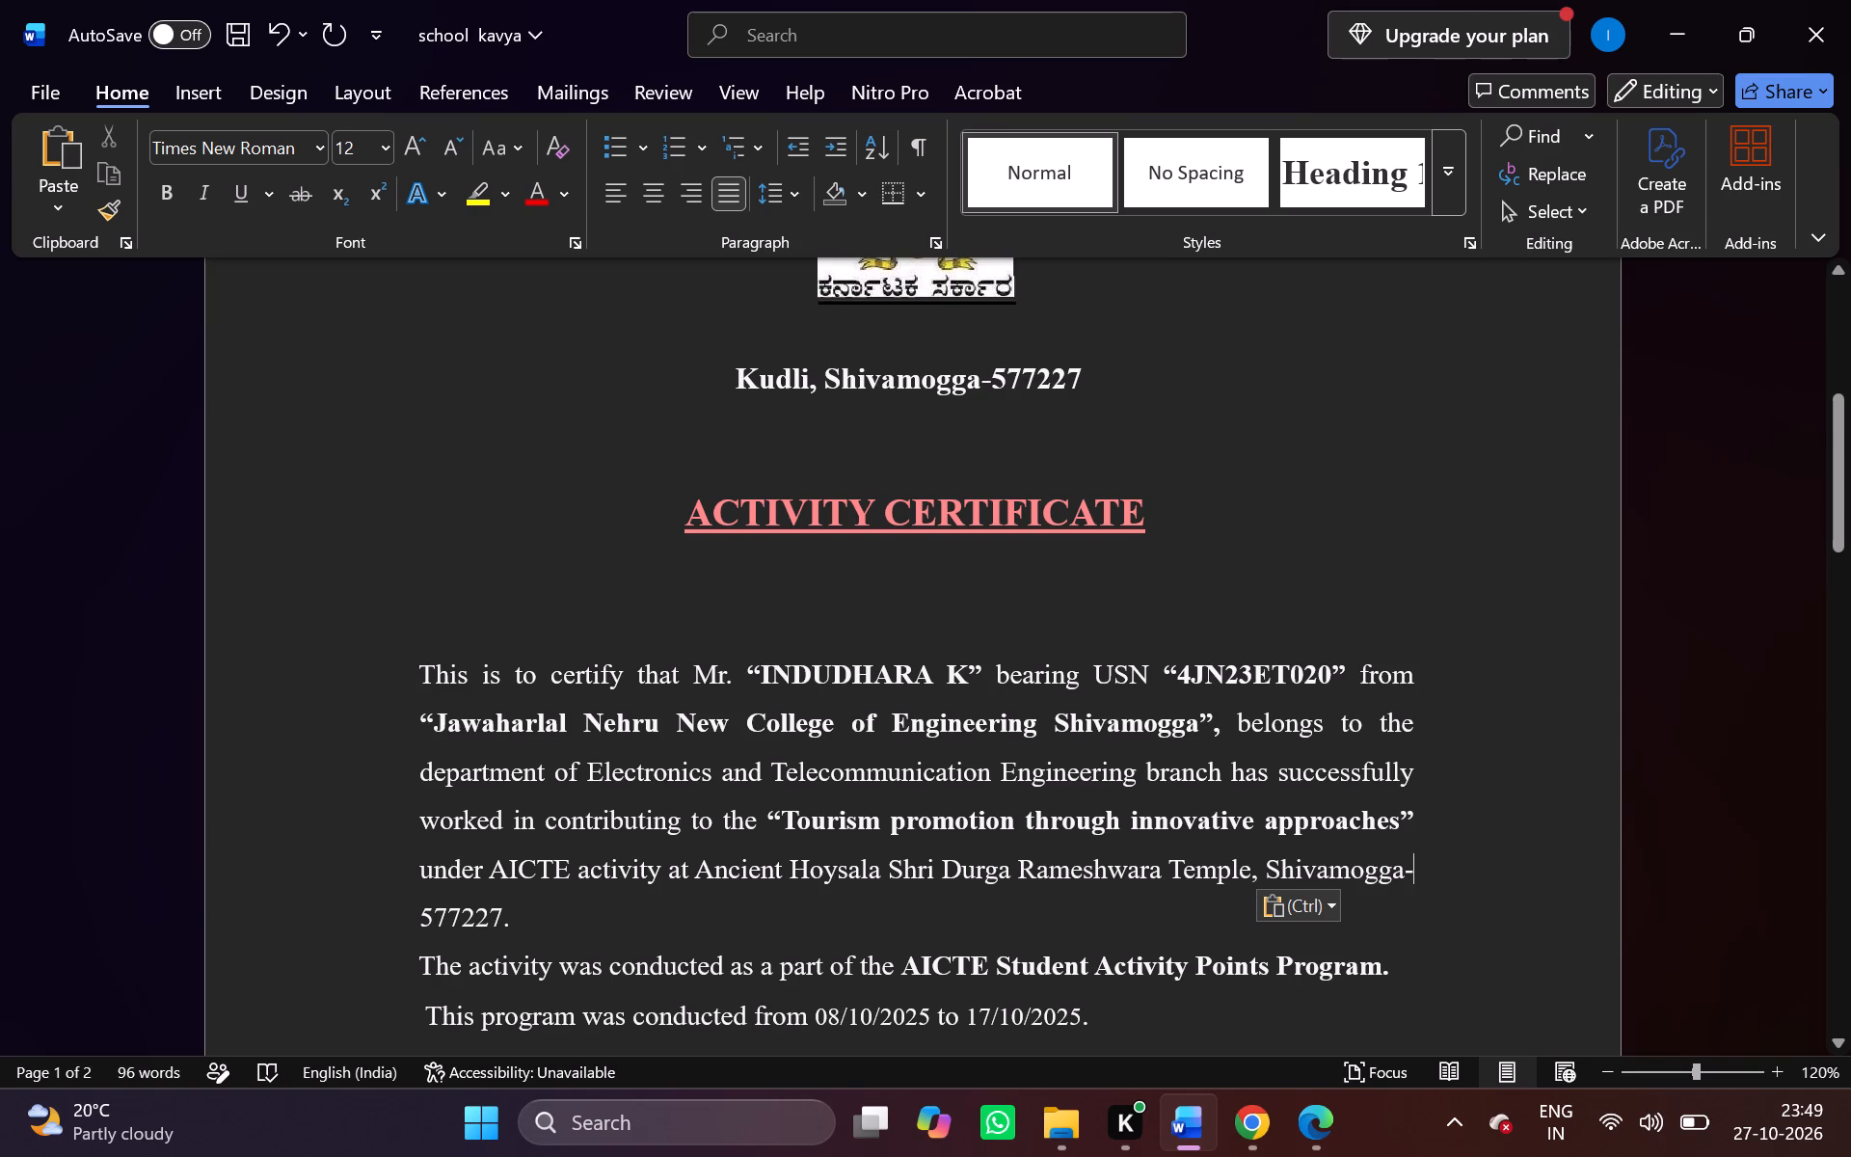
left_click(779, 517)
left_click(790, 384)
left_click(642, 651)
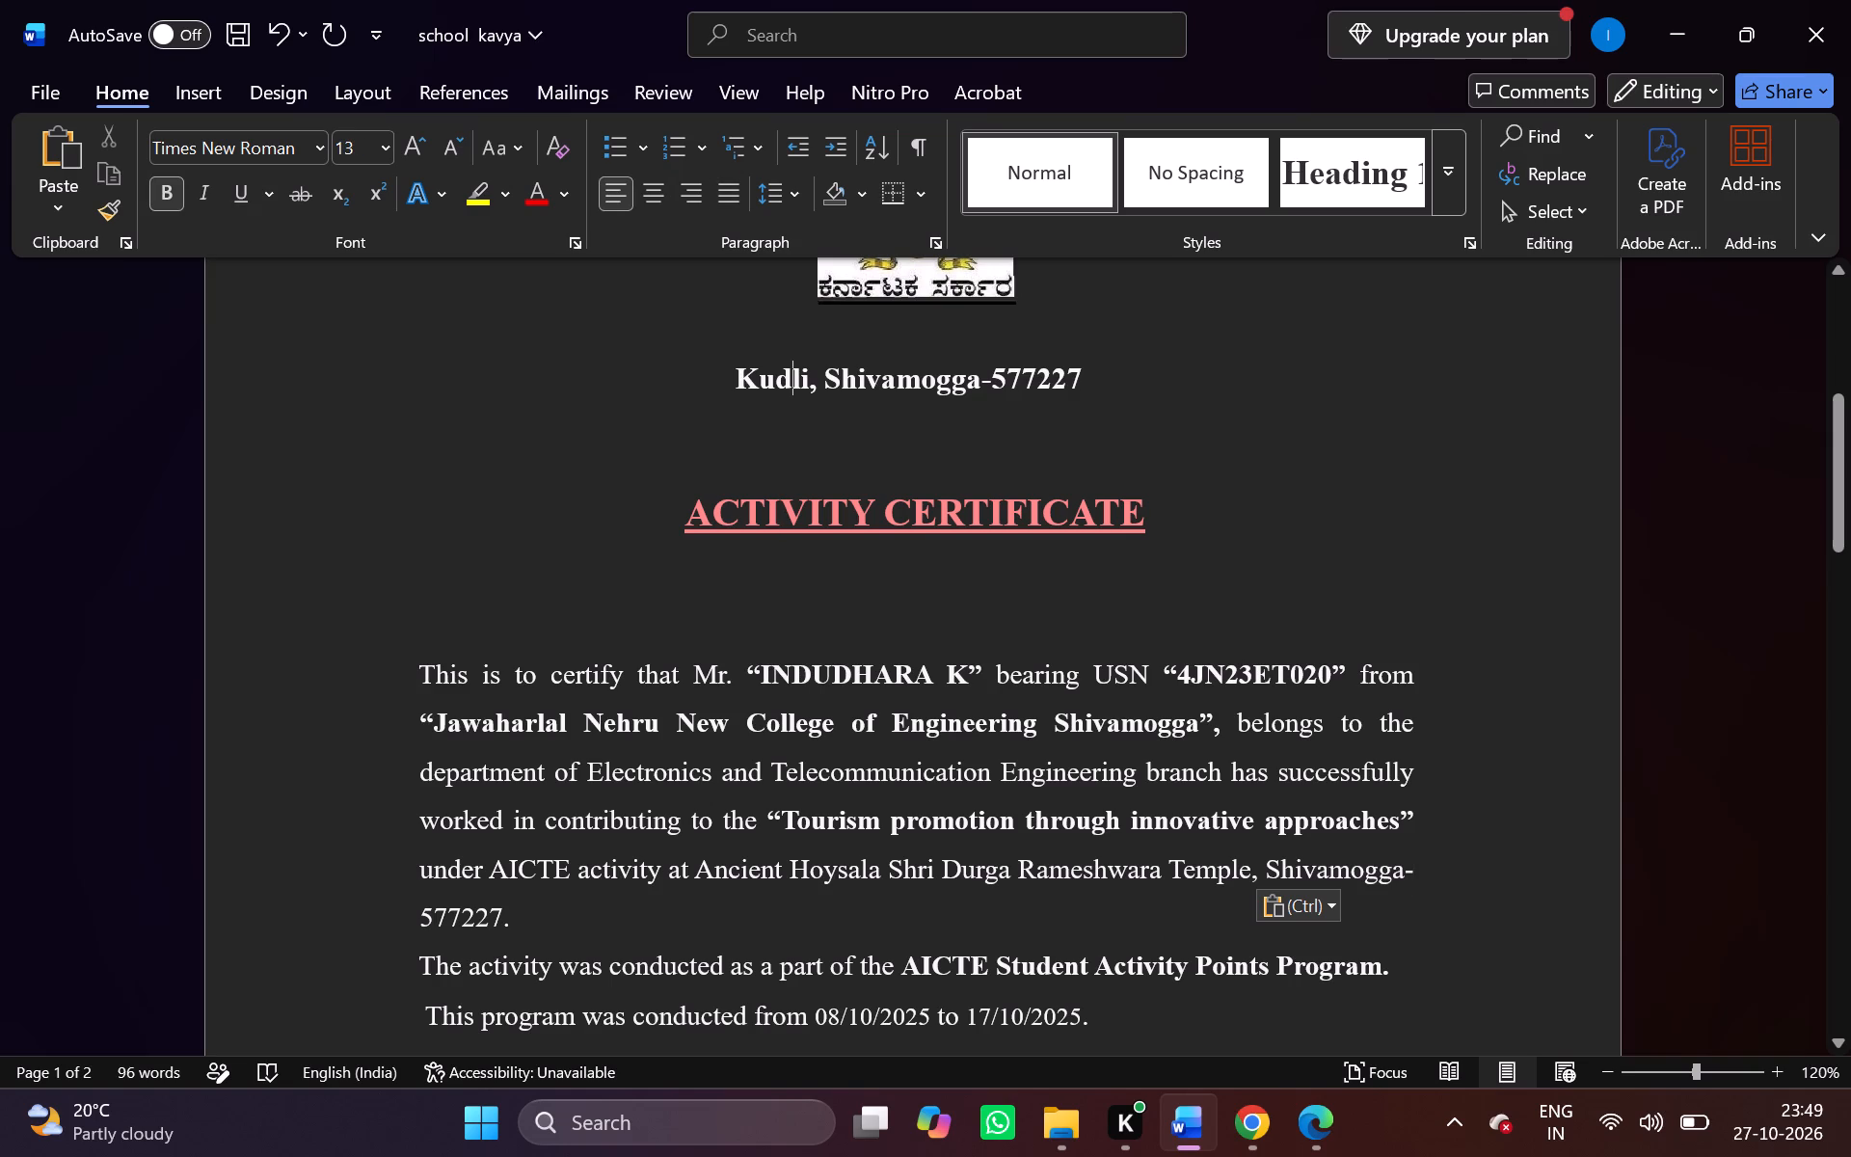
Set the font size of the "ACTIVITY CERTIFICATE" heading to 17.
left_click(761, 521)
left_click_drag(678, 519, 1070, 535)
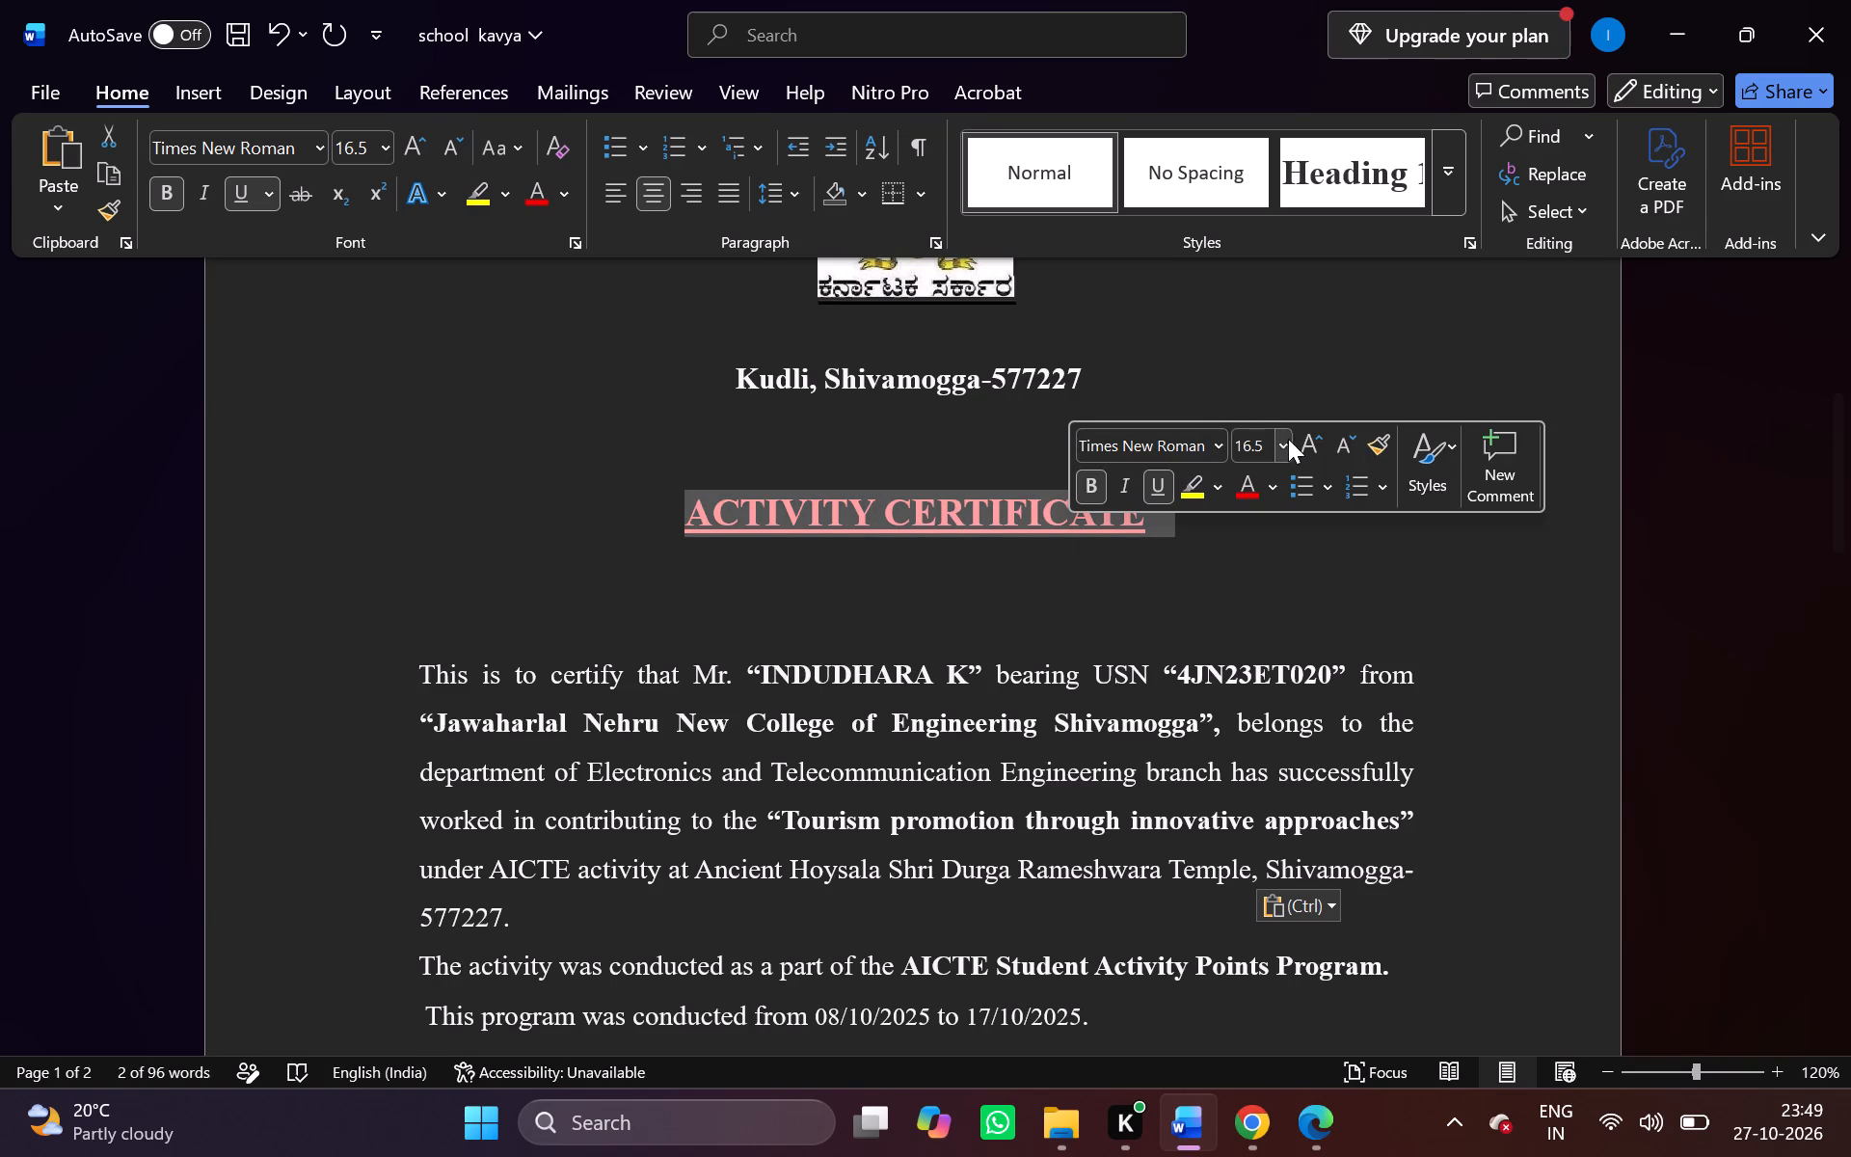
left_click(1304, 445)
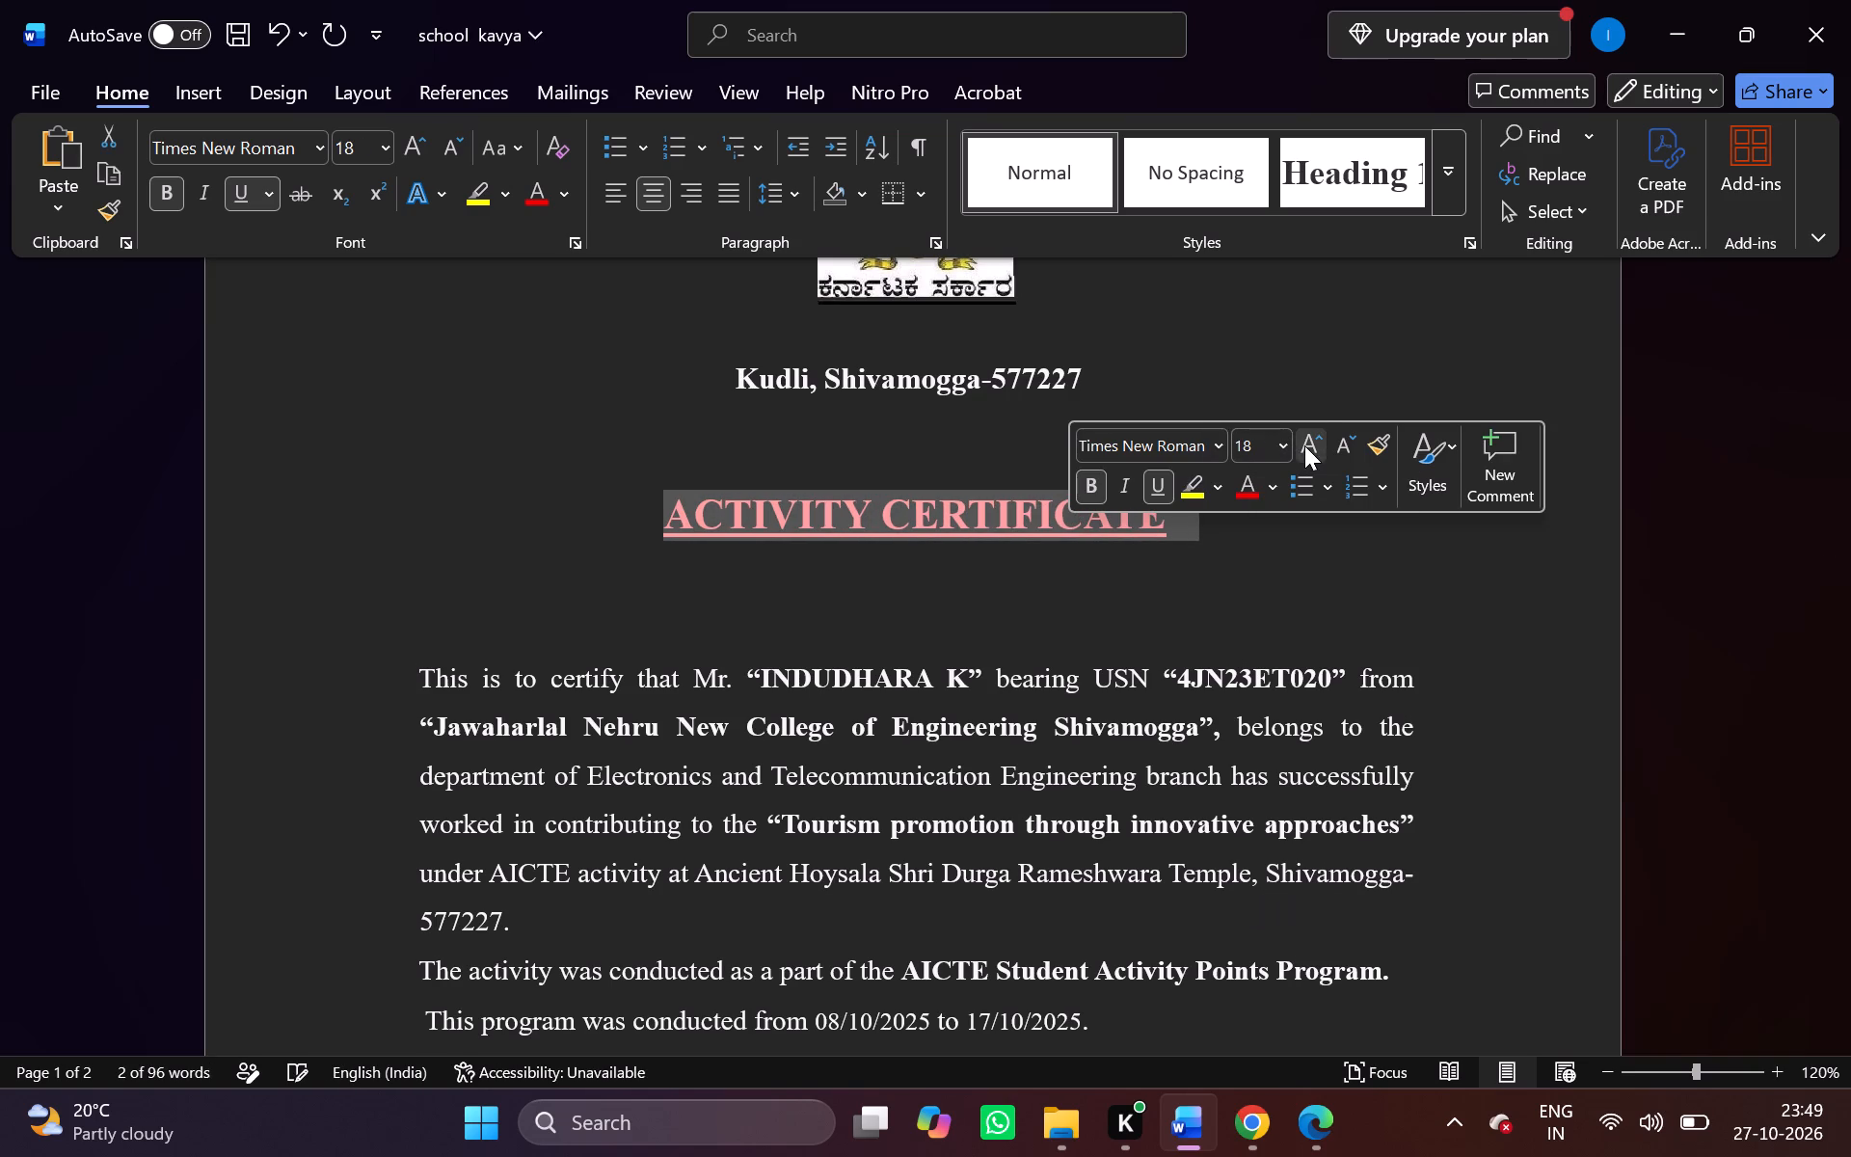
left_click(1262, 436)
type("17")
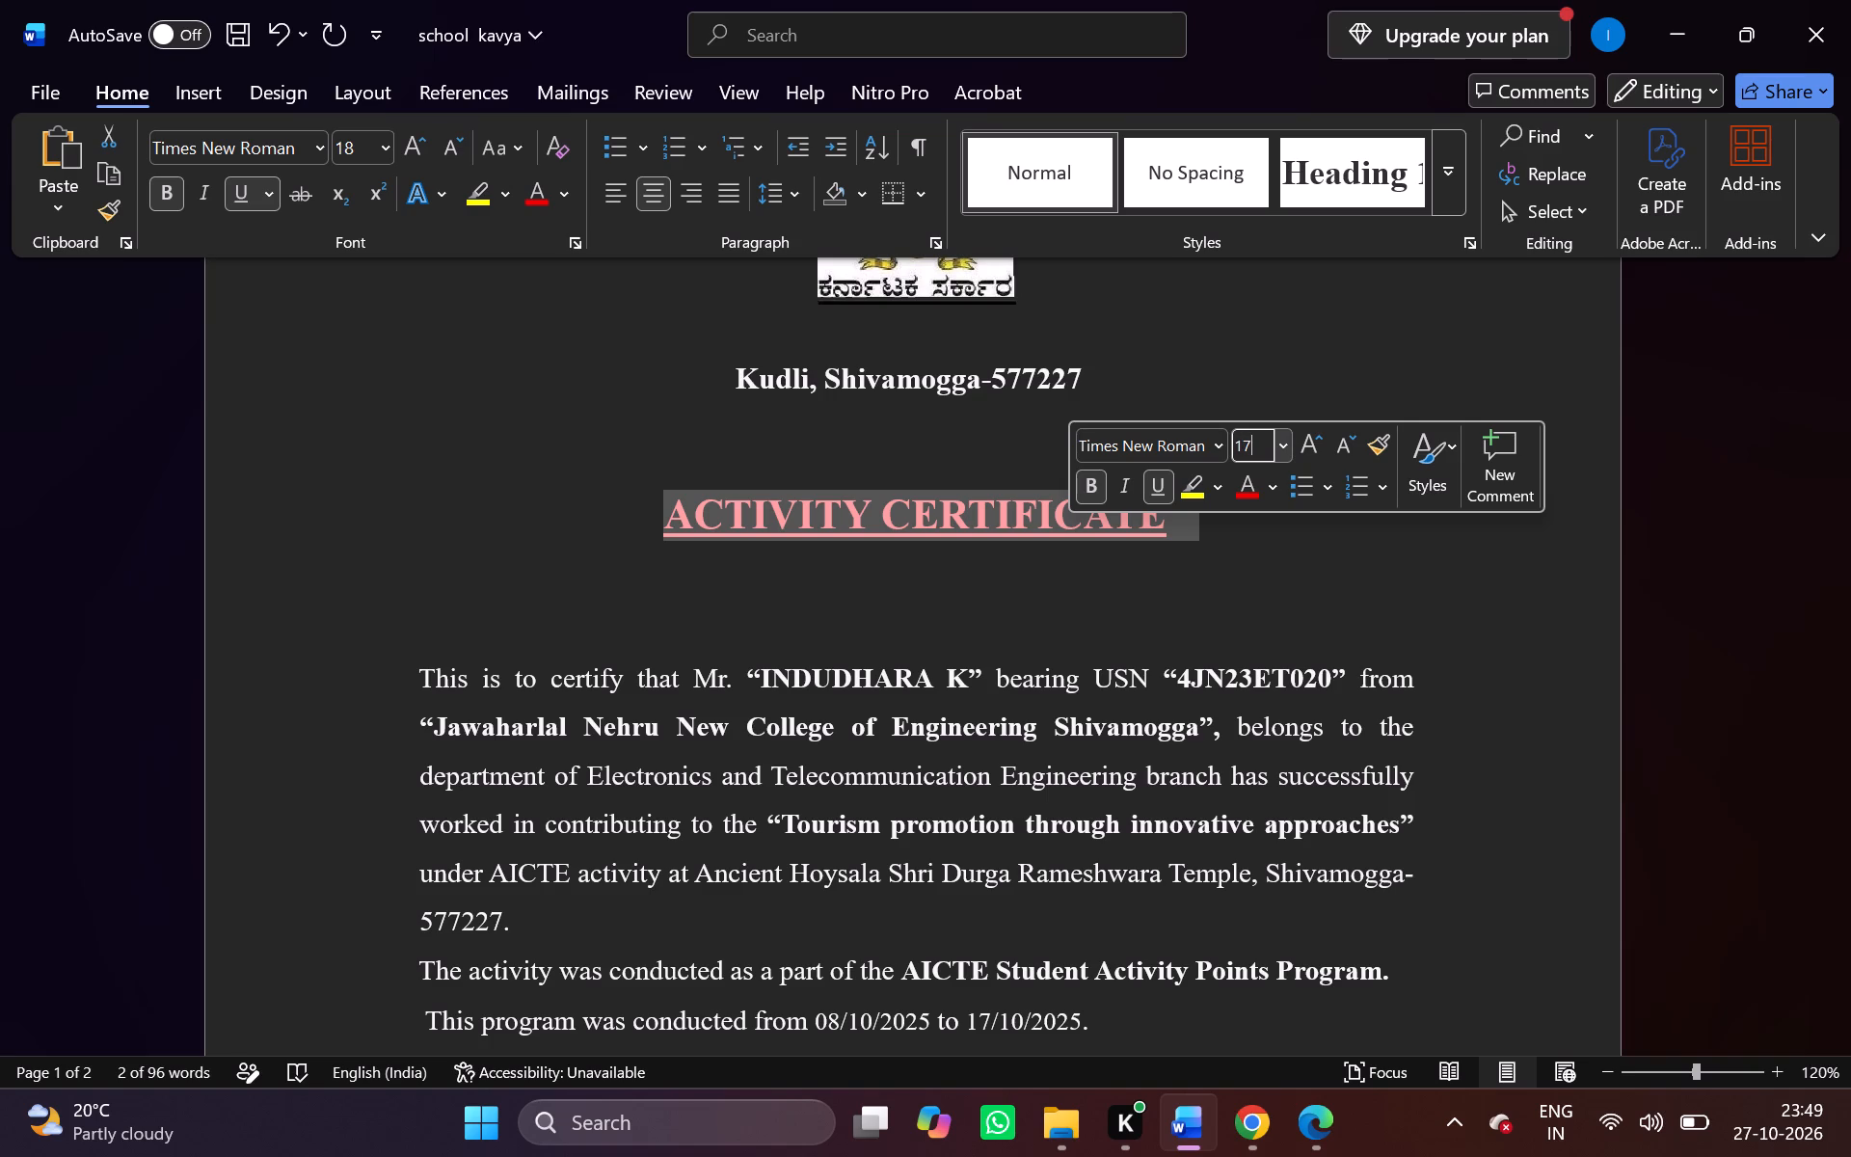
key("Return")
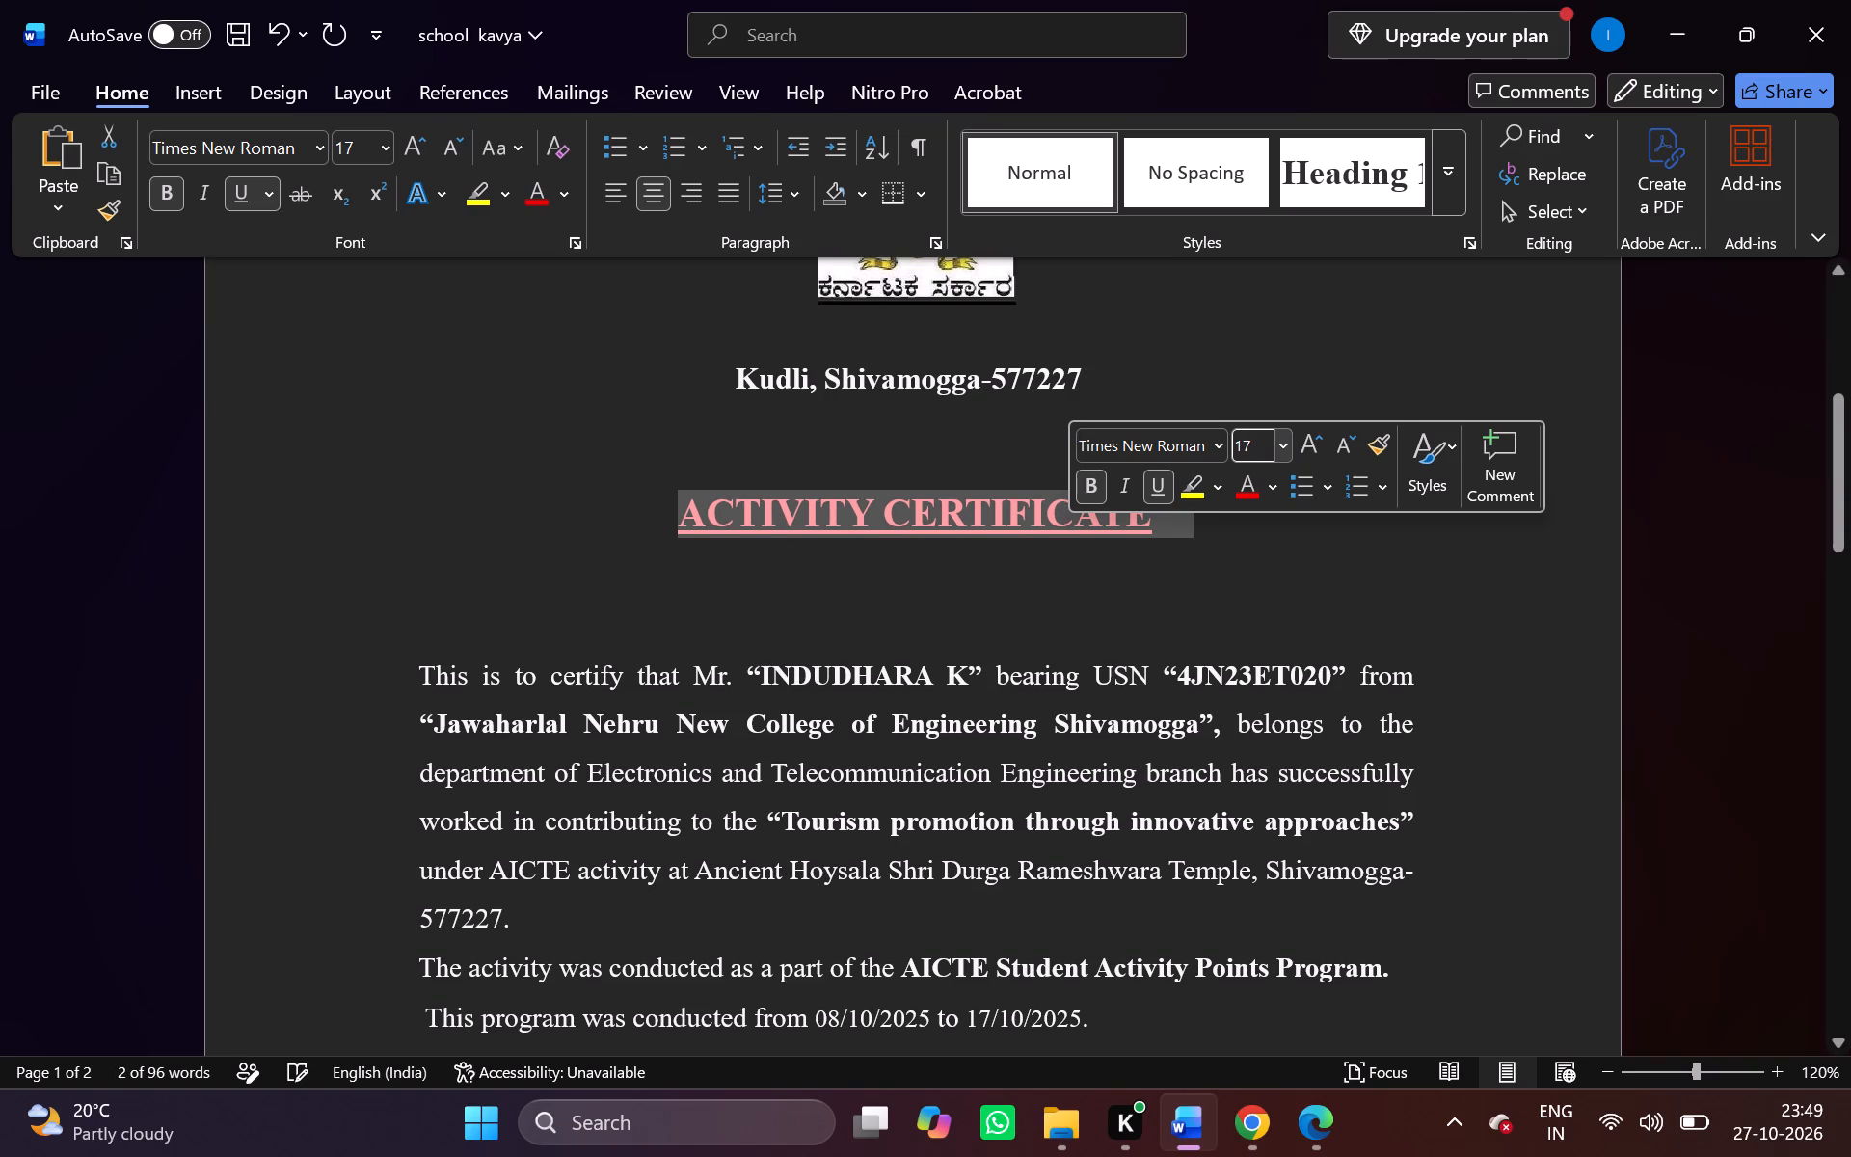
left_click(1443, 644)
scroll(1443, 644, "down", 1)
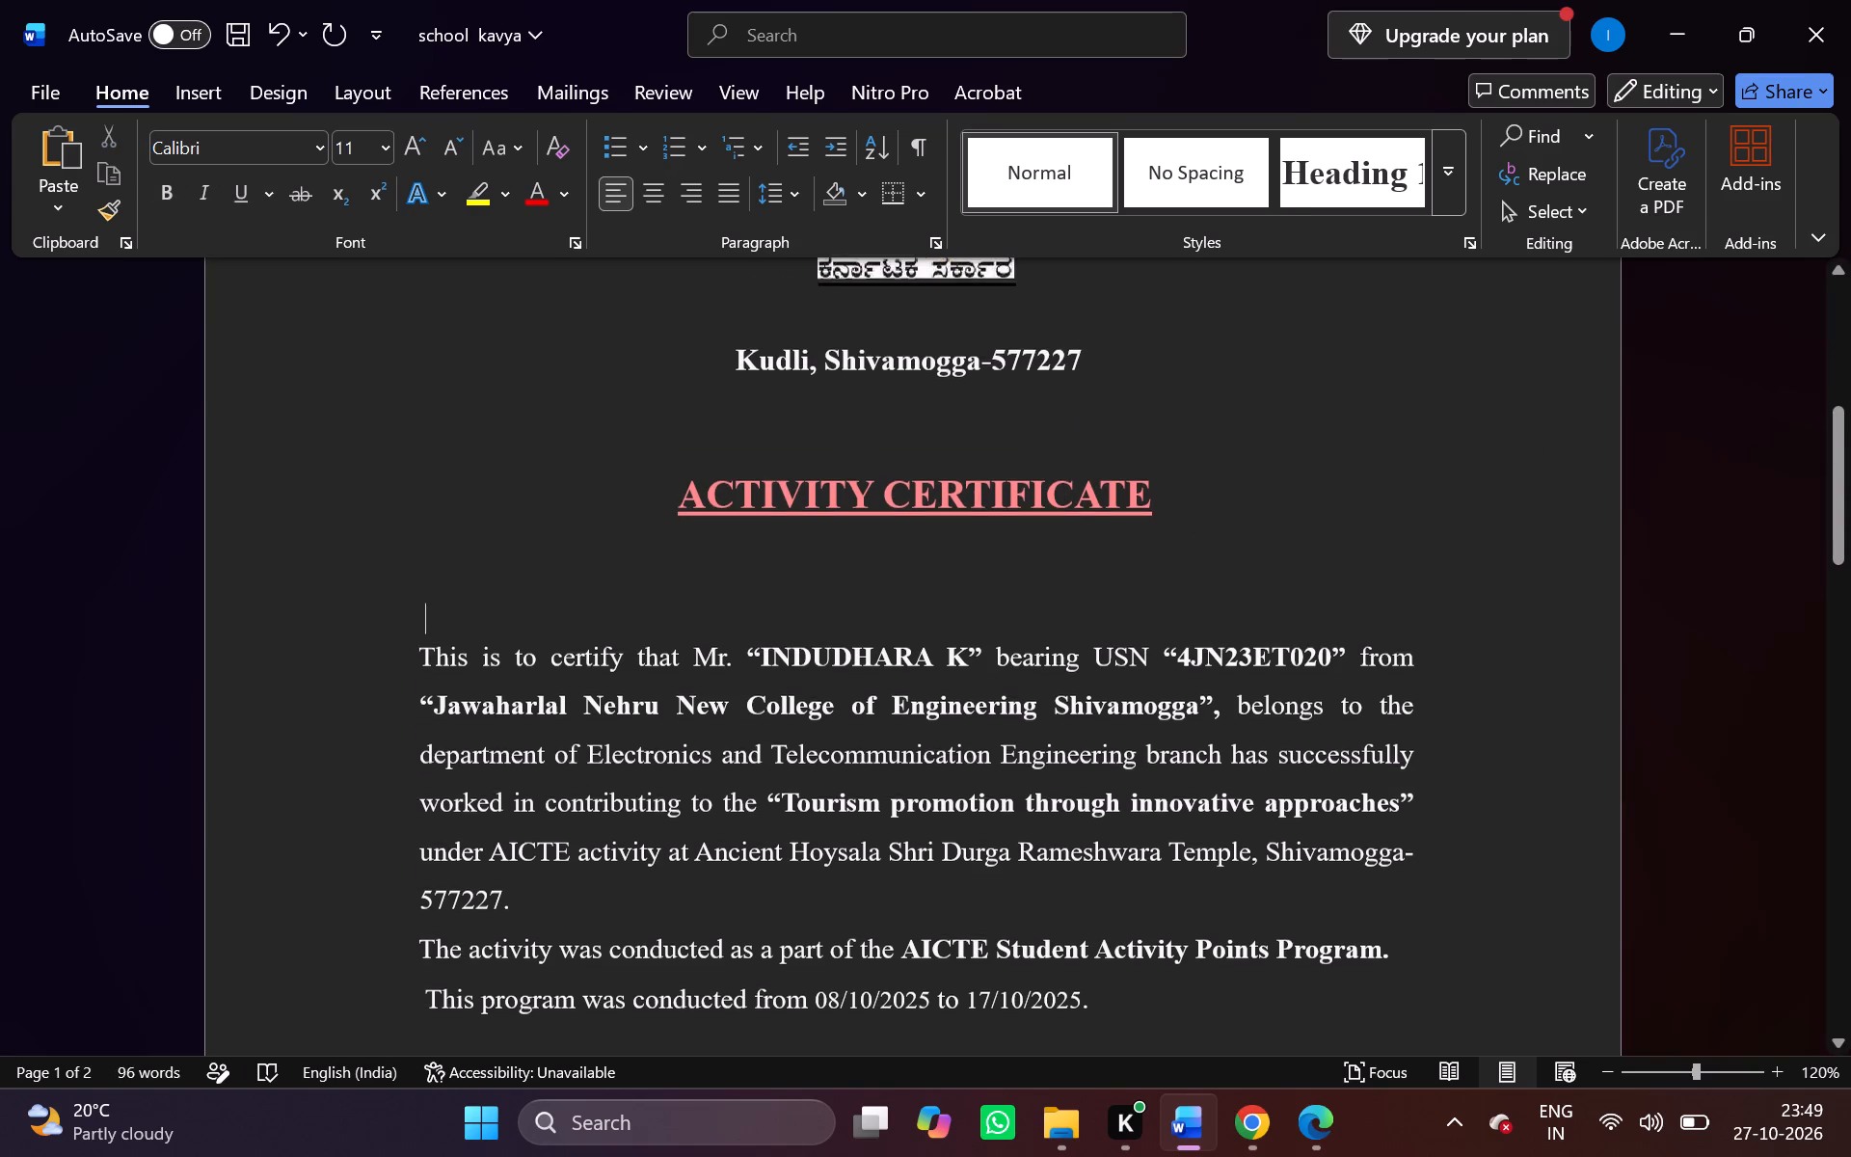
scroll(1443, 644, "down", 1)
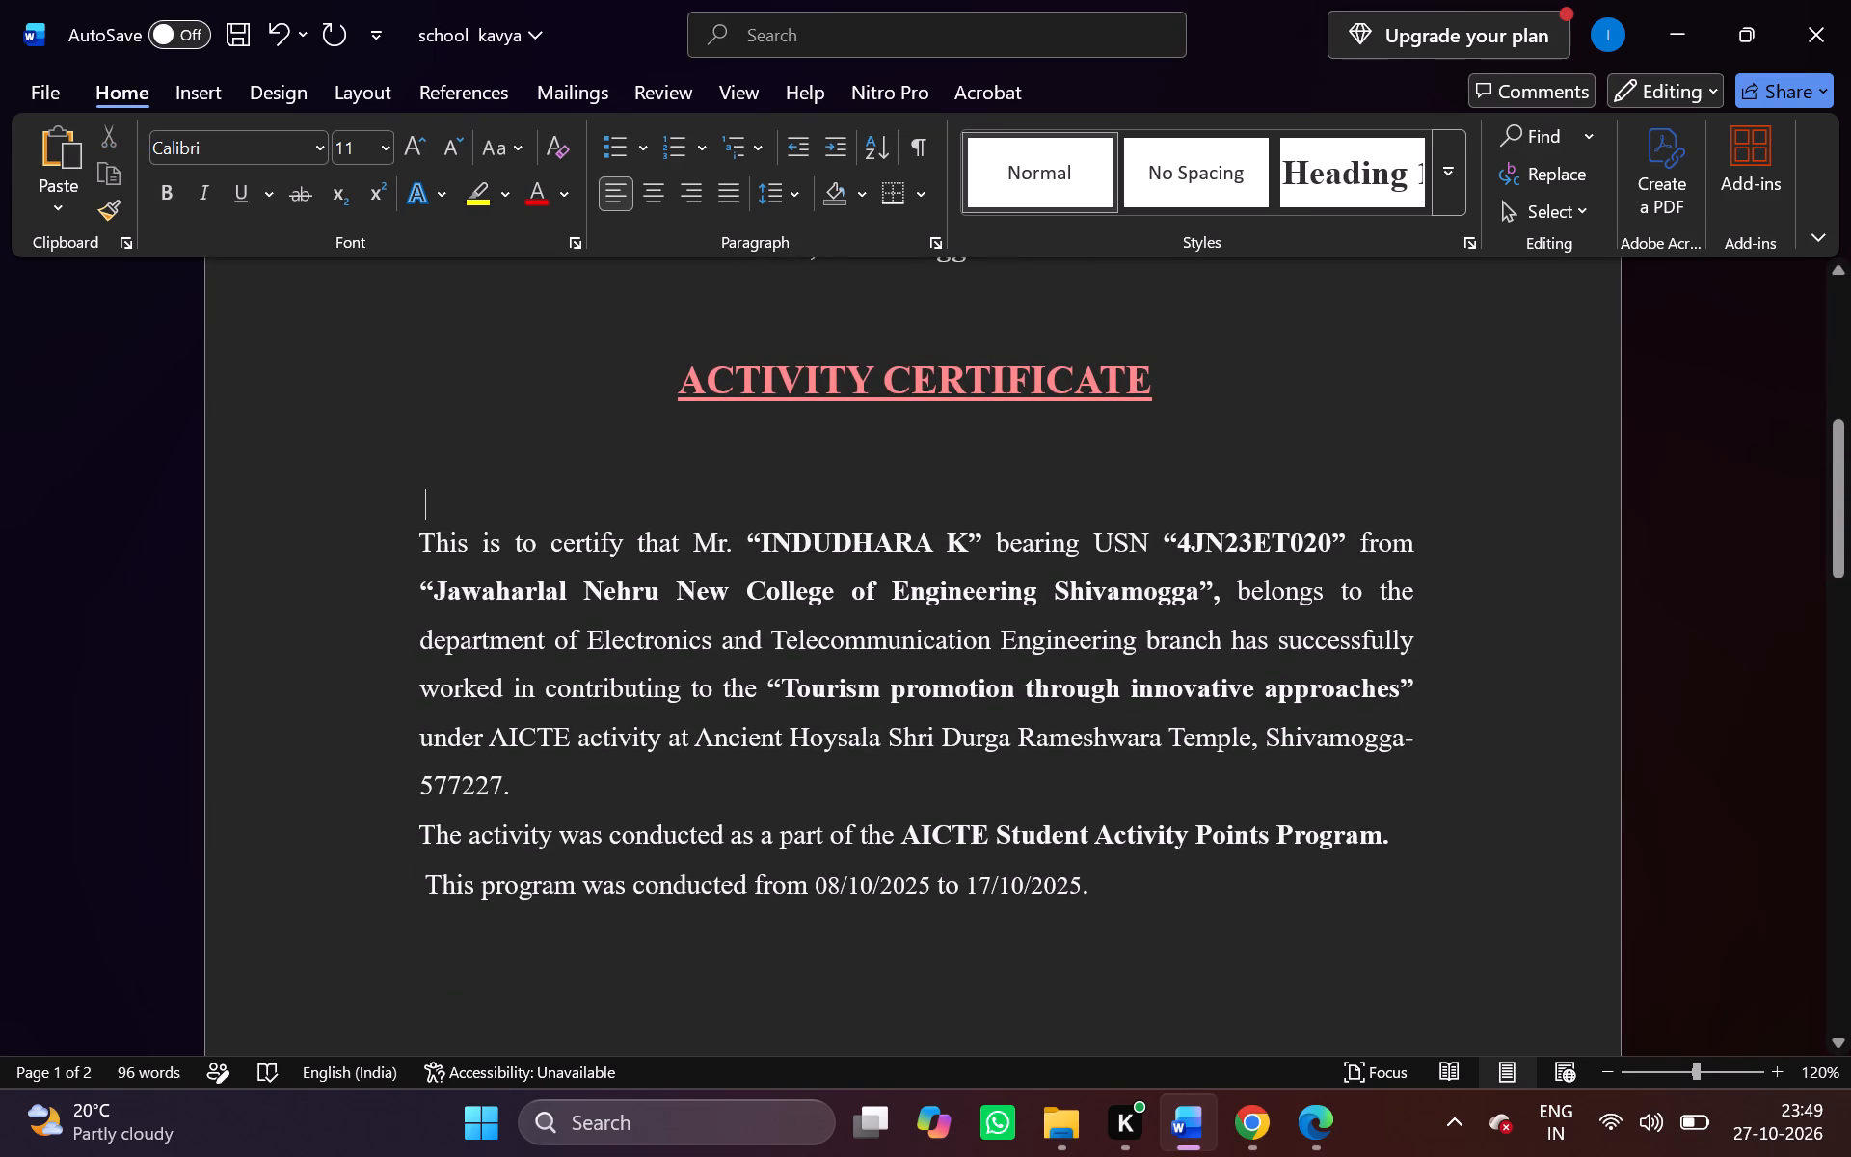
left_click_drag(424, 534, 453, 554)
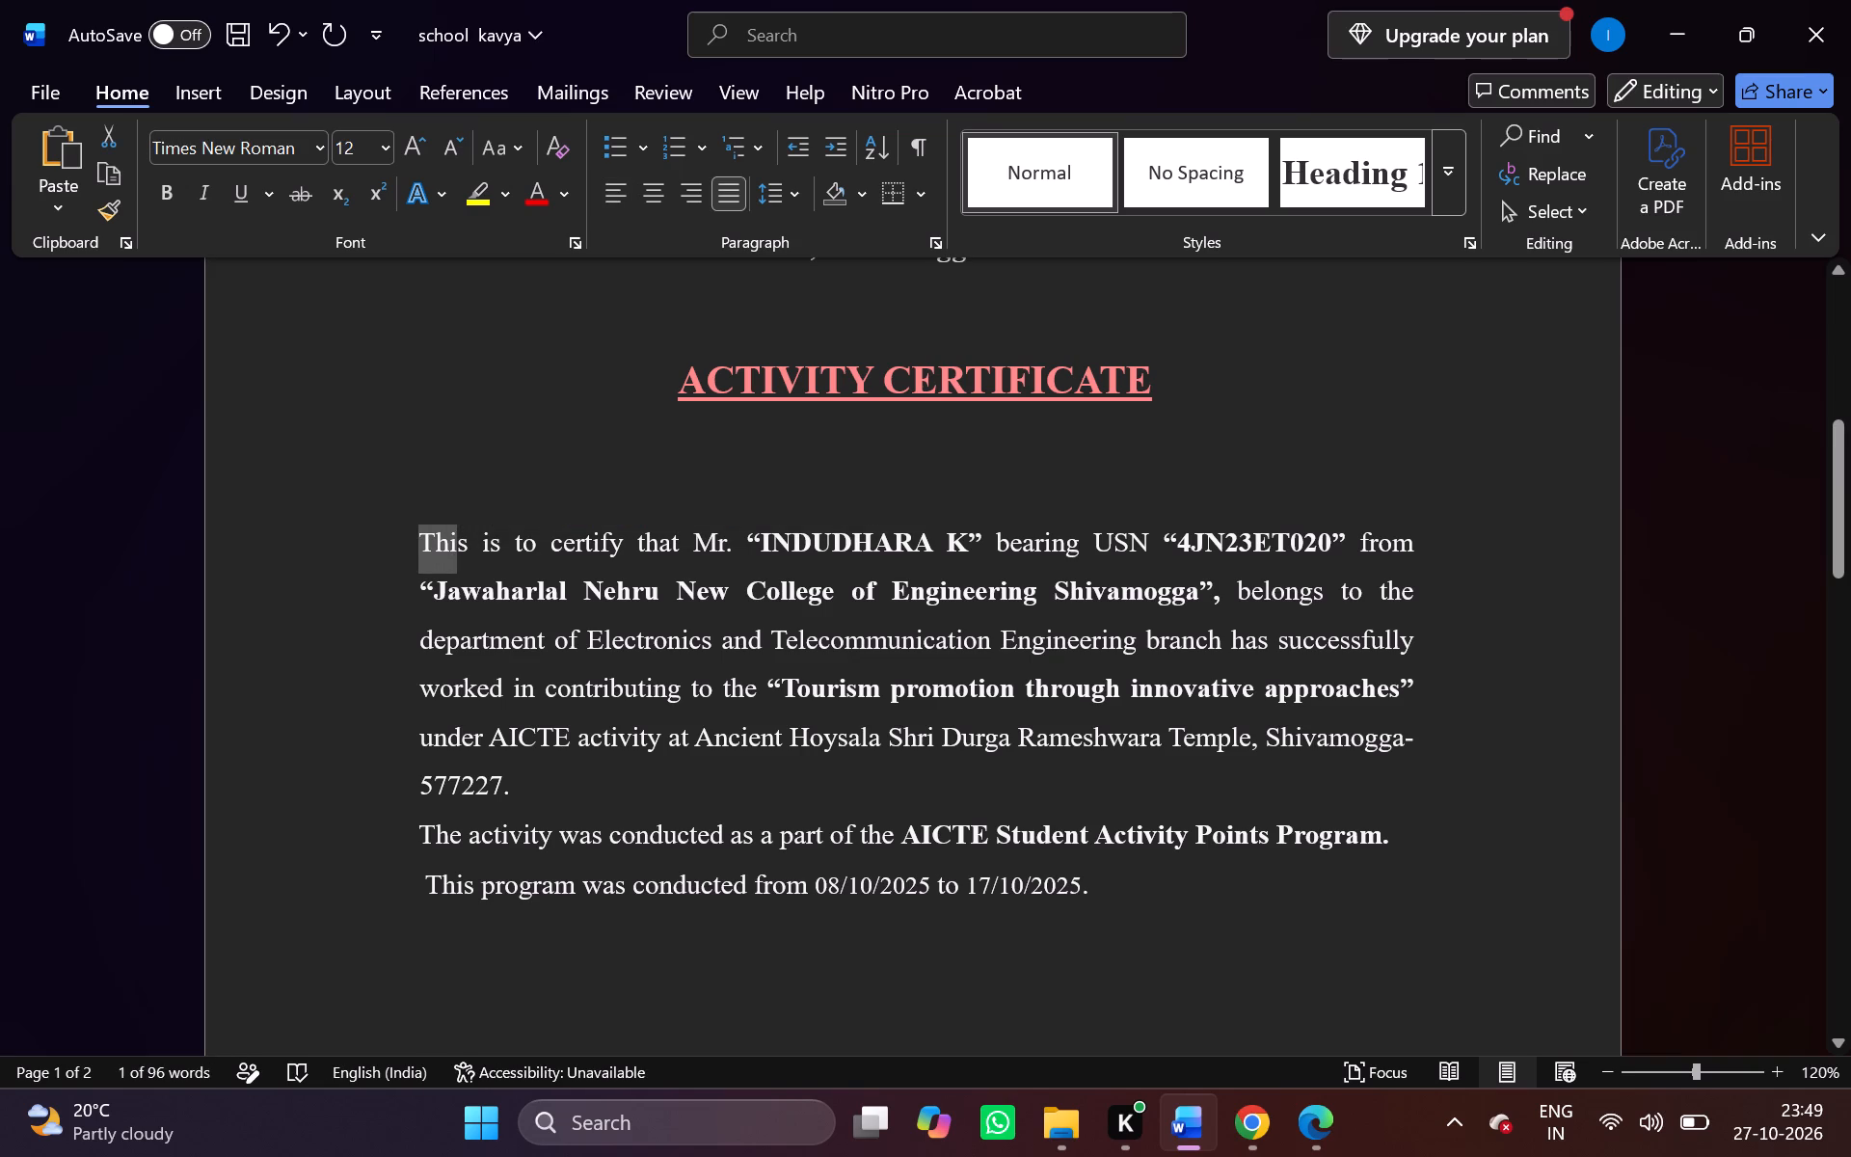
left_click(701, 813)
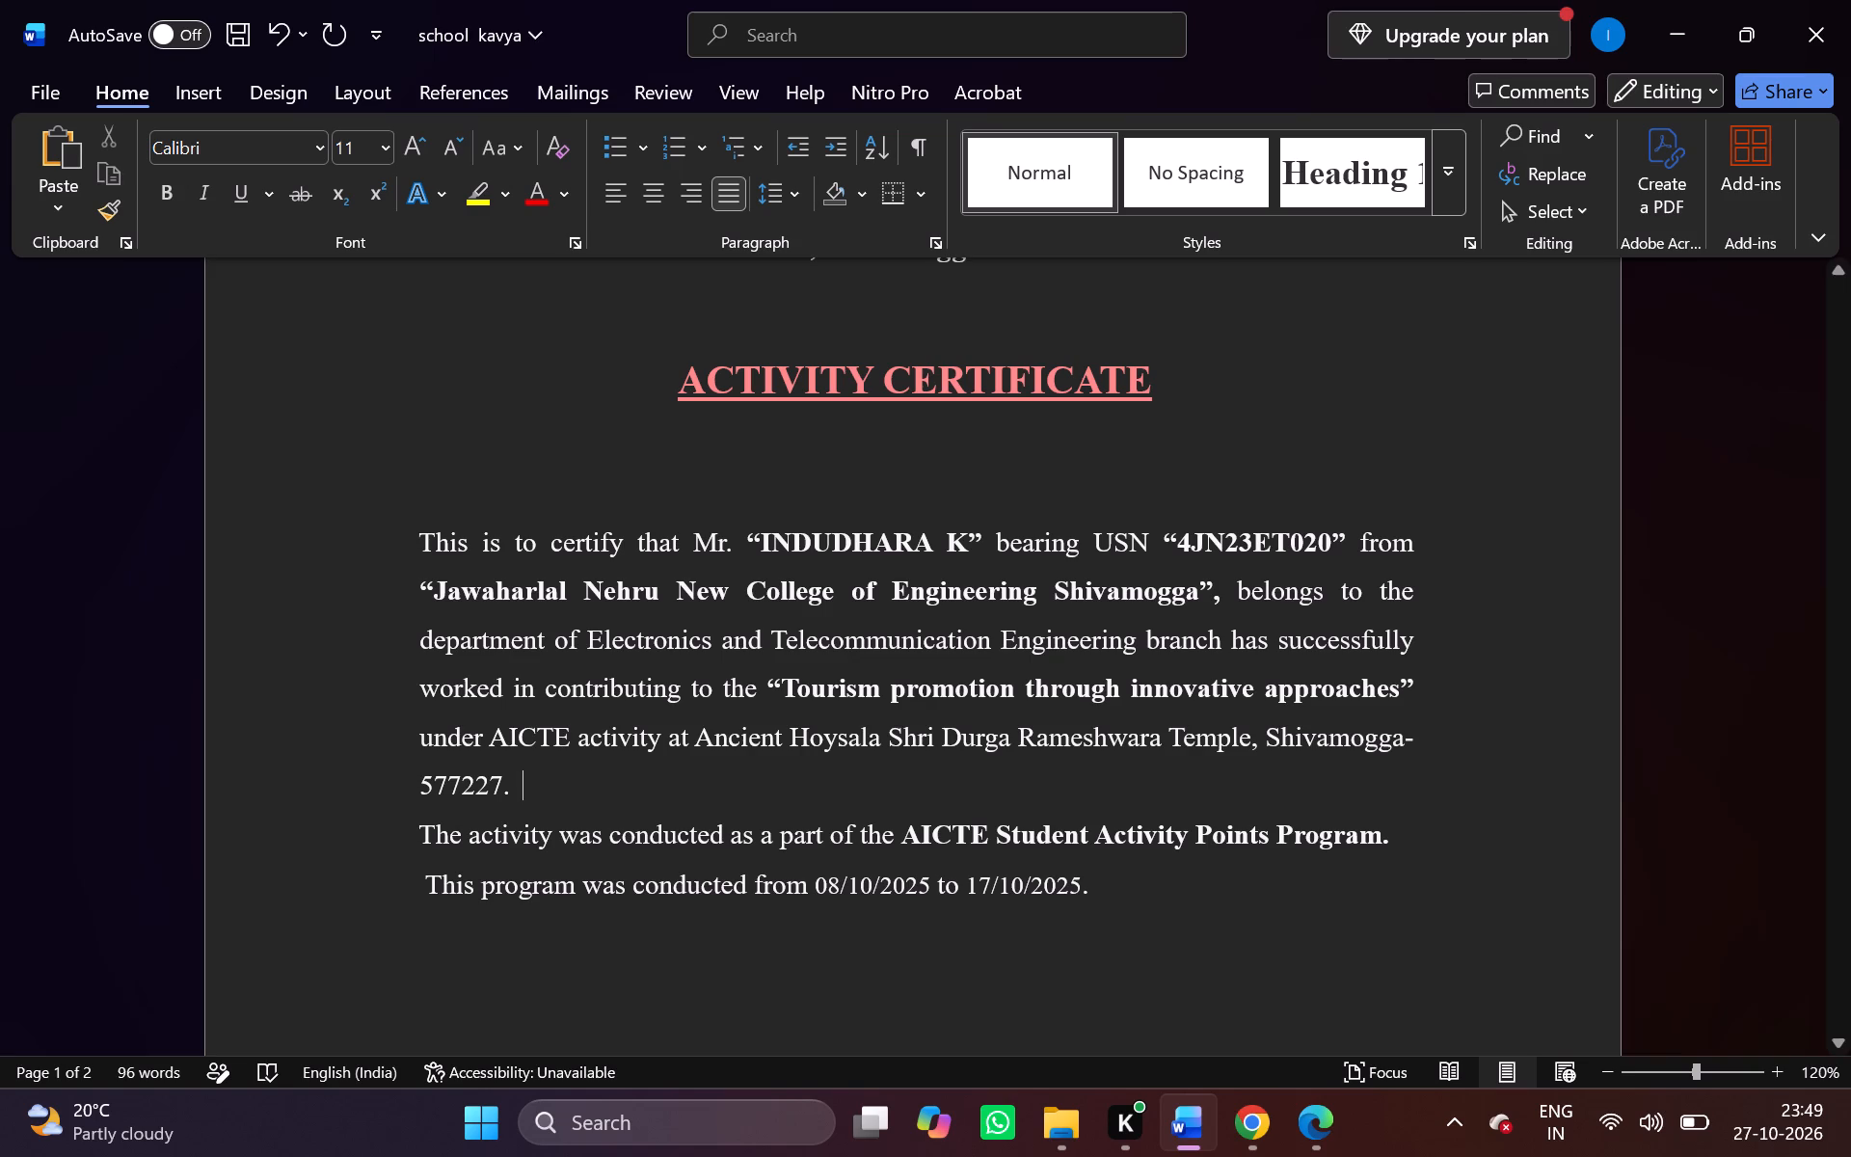
Add a space after "Temple," in the certificate paragraph and paste "Kudli" there, copied from the address line above the heading.
left_click(1257, 734)
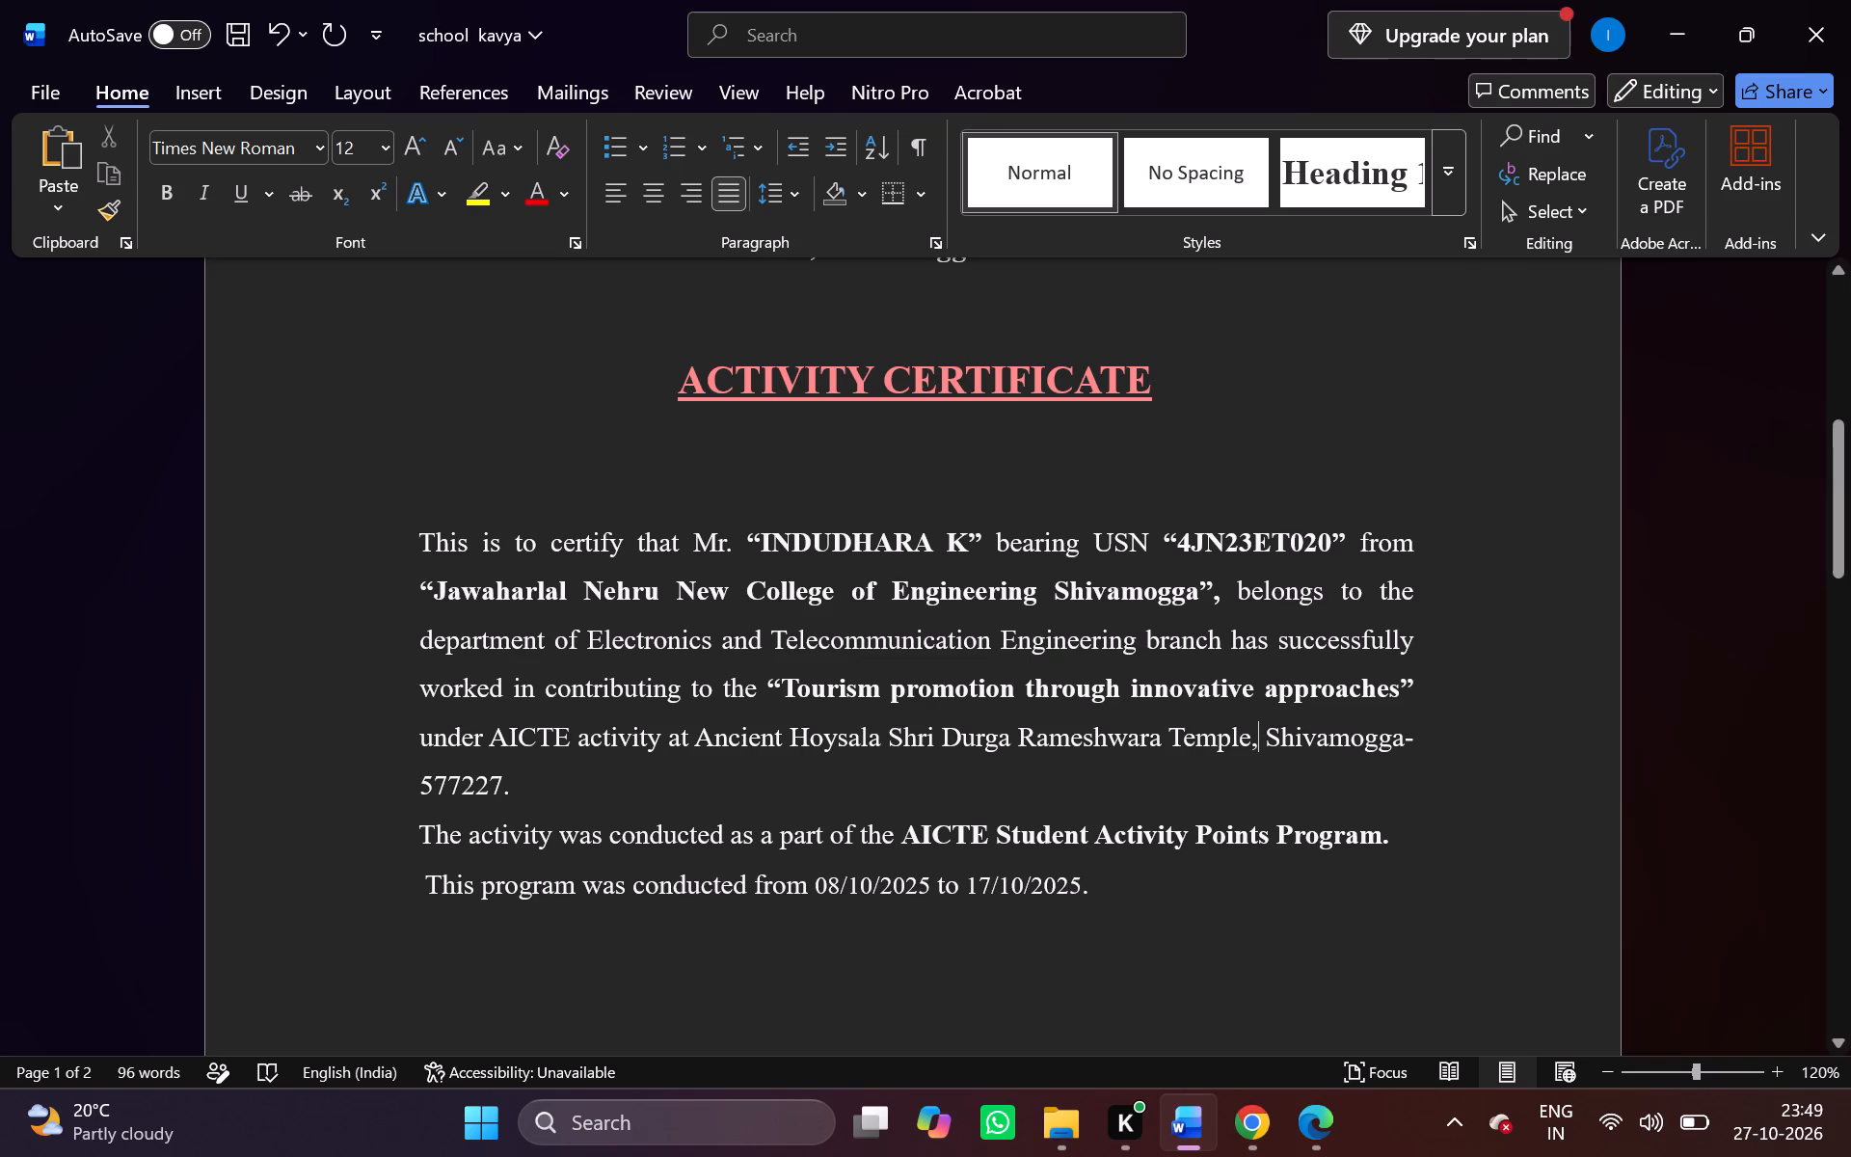
scroll(1270, 809, "up", 1)
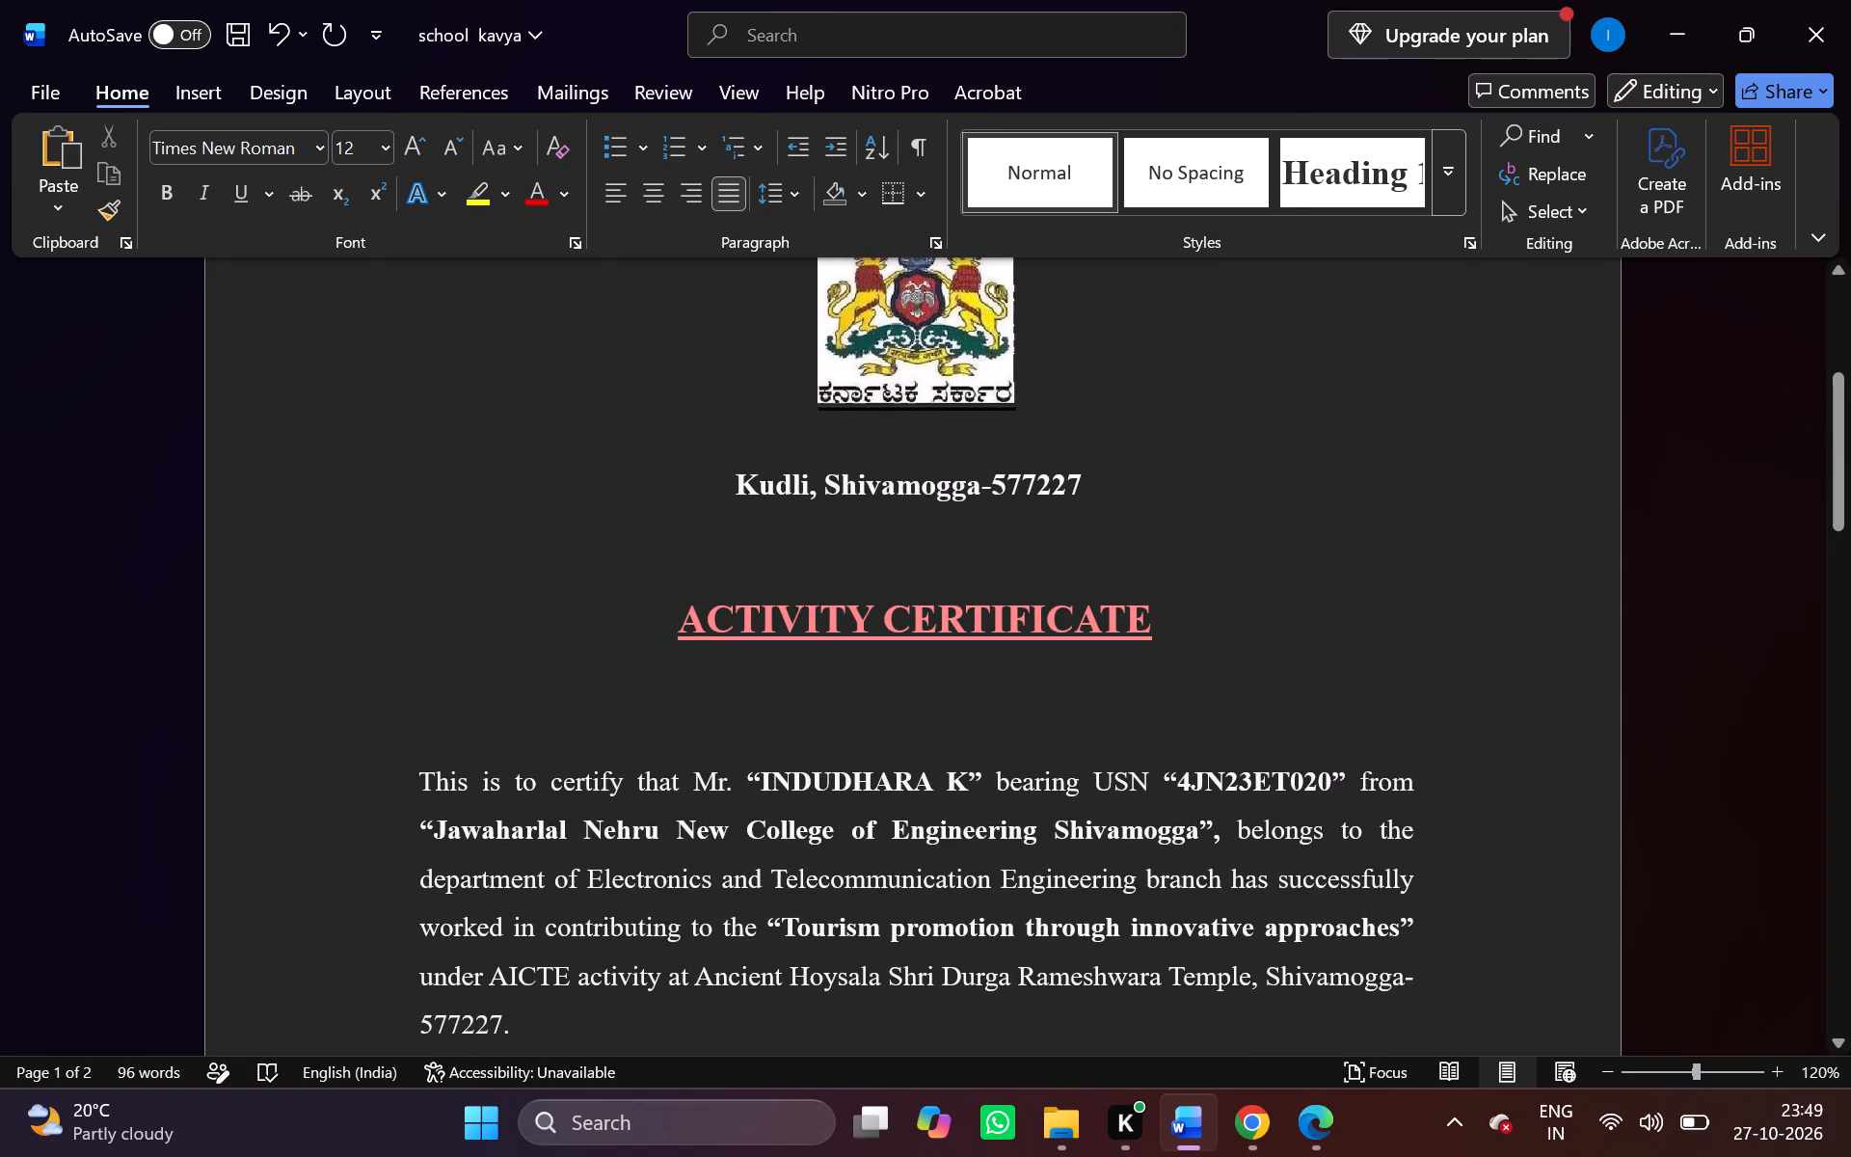
key("space")
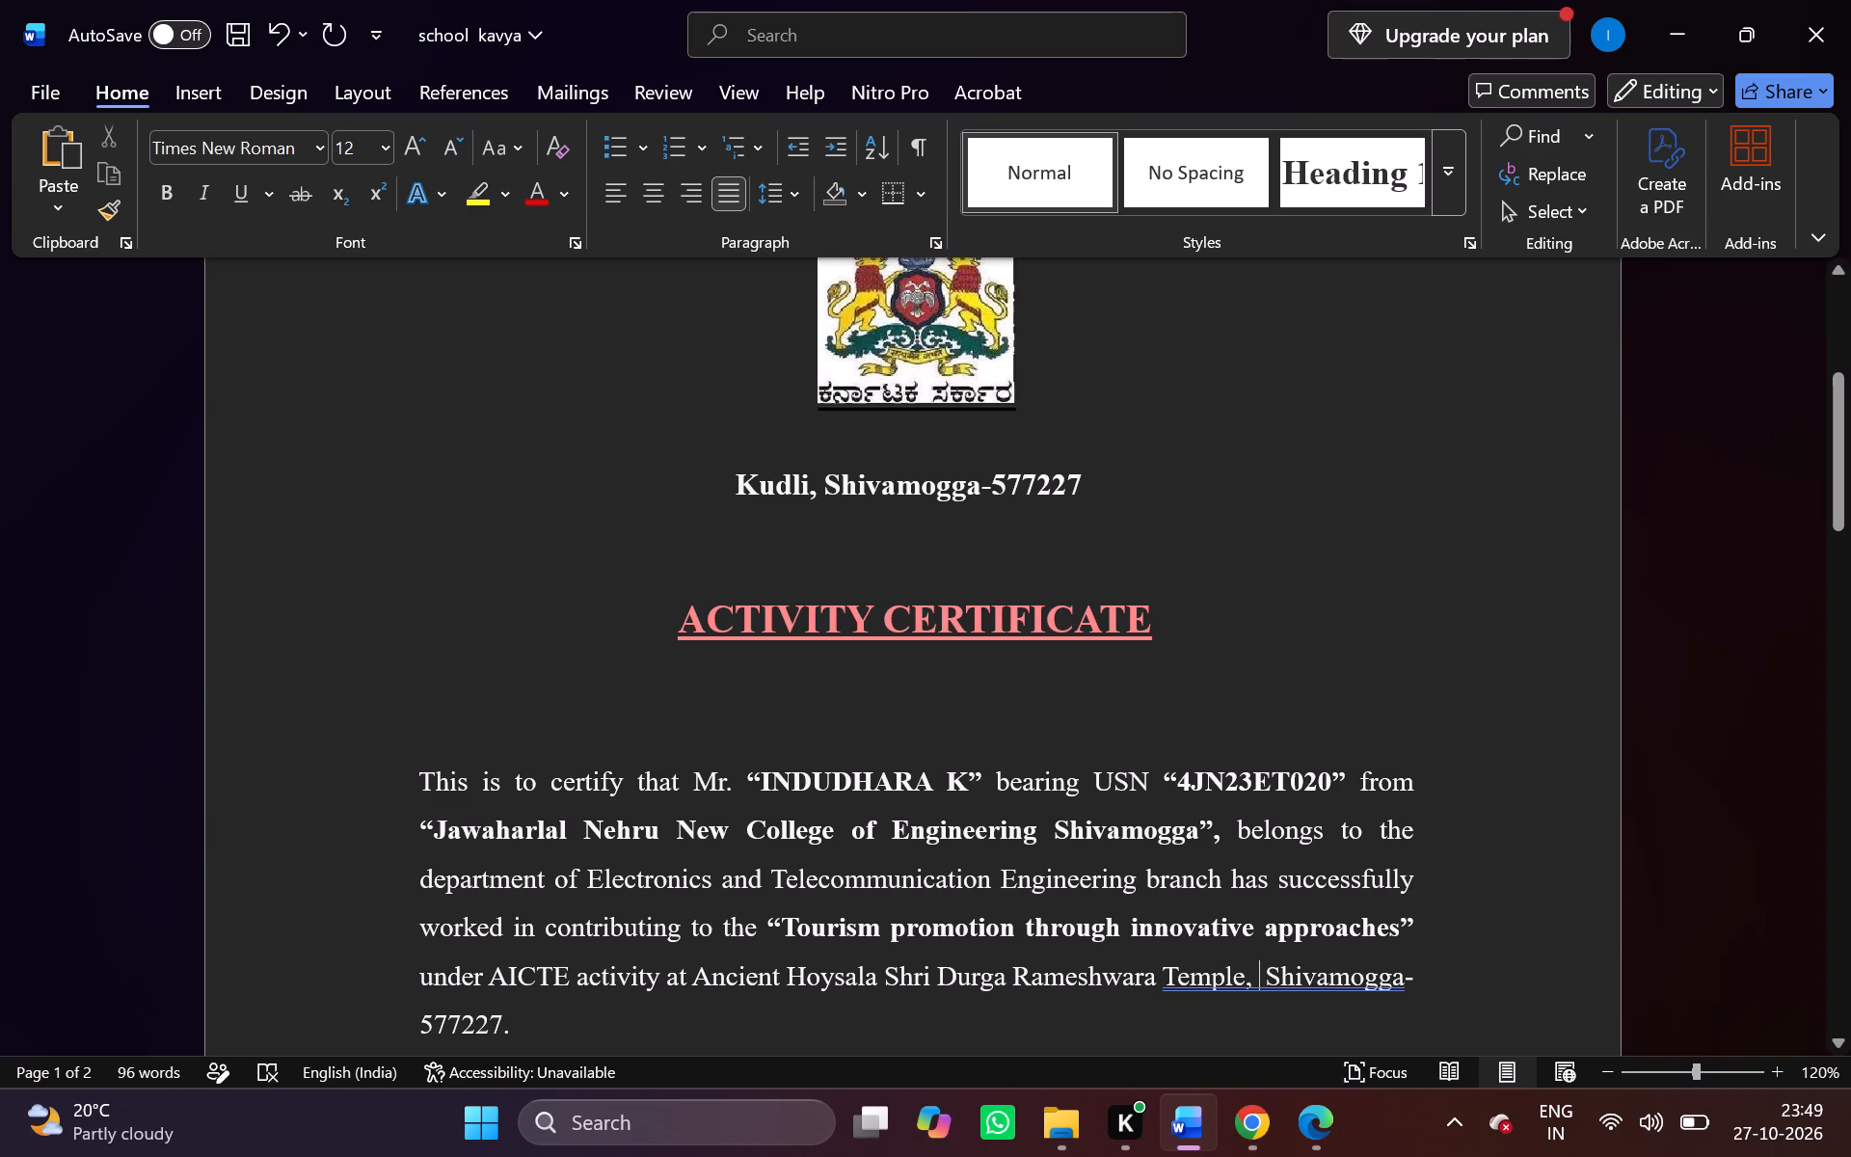
left_click_drag(732, 483, 807, 492)
left_click_drag(807, 492, 806, 490)
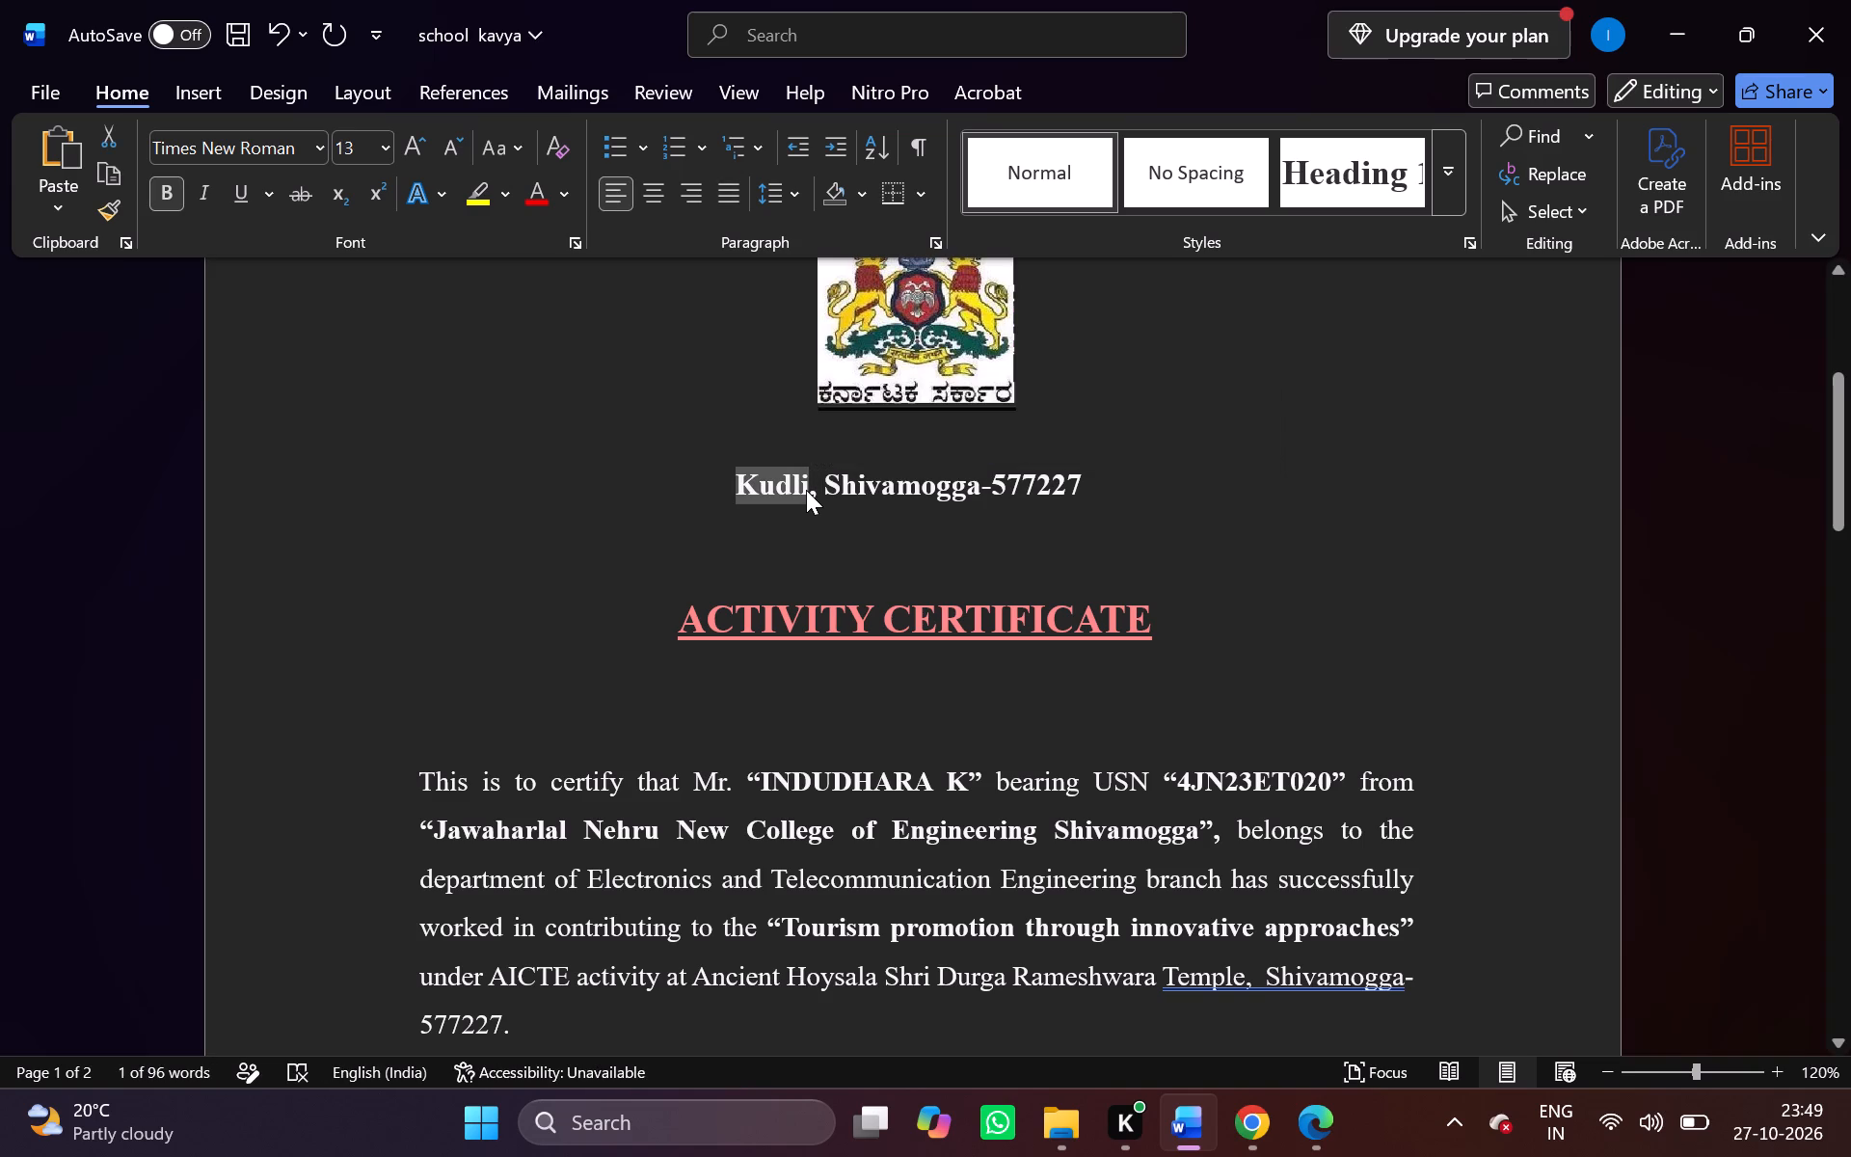
key("ctrl+c")
left_click(1171, 600)
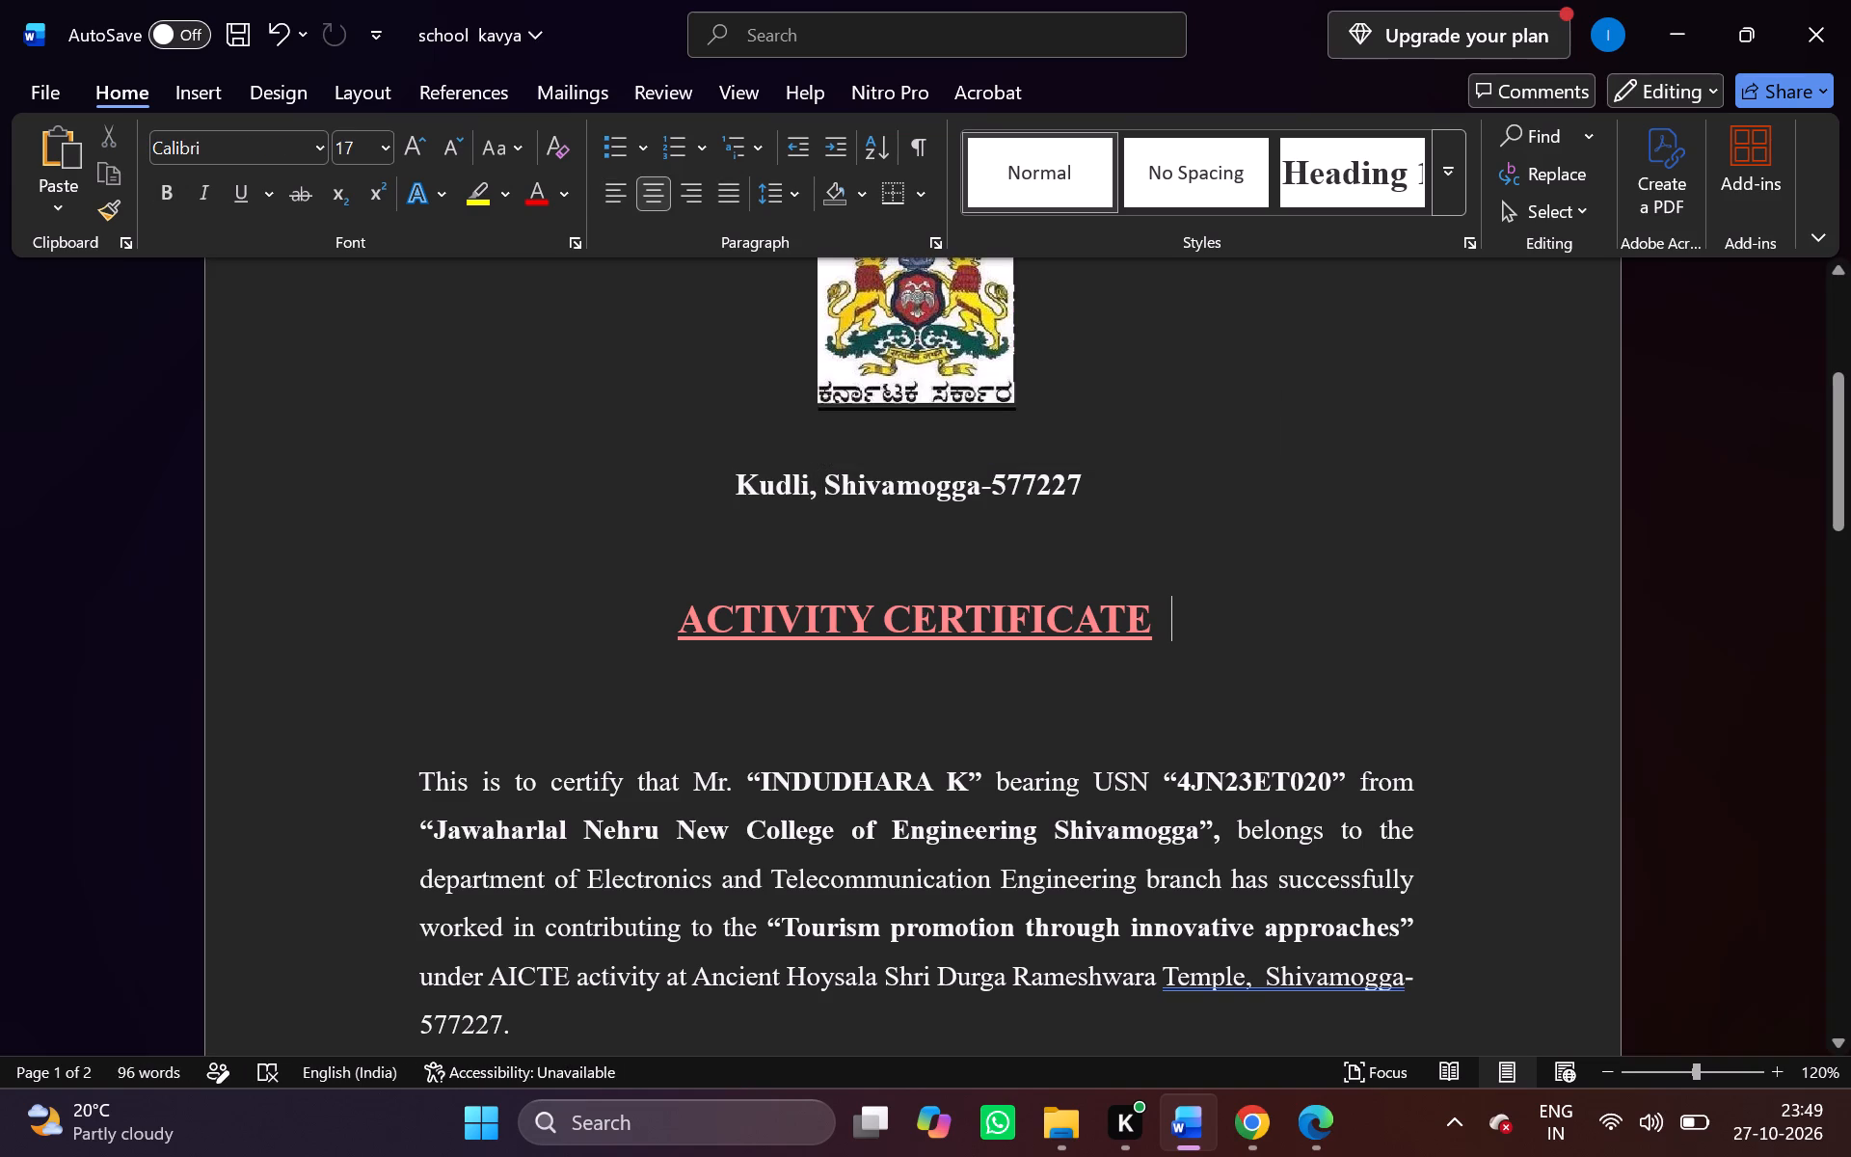
left_click(1266, 972)
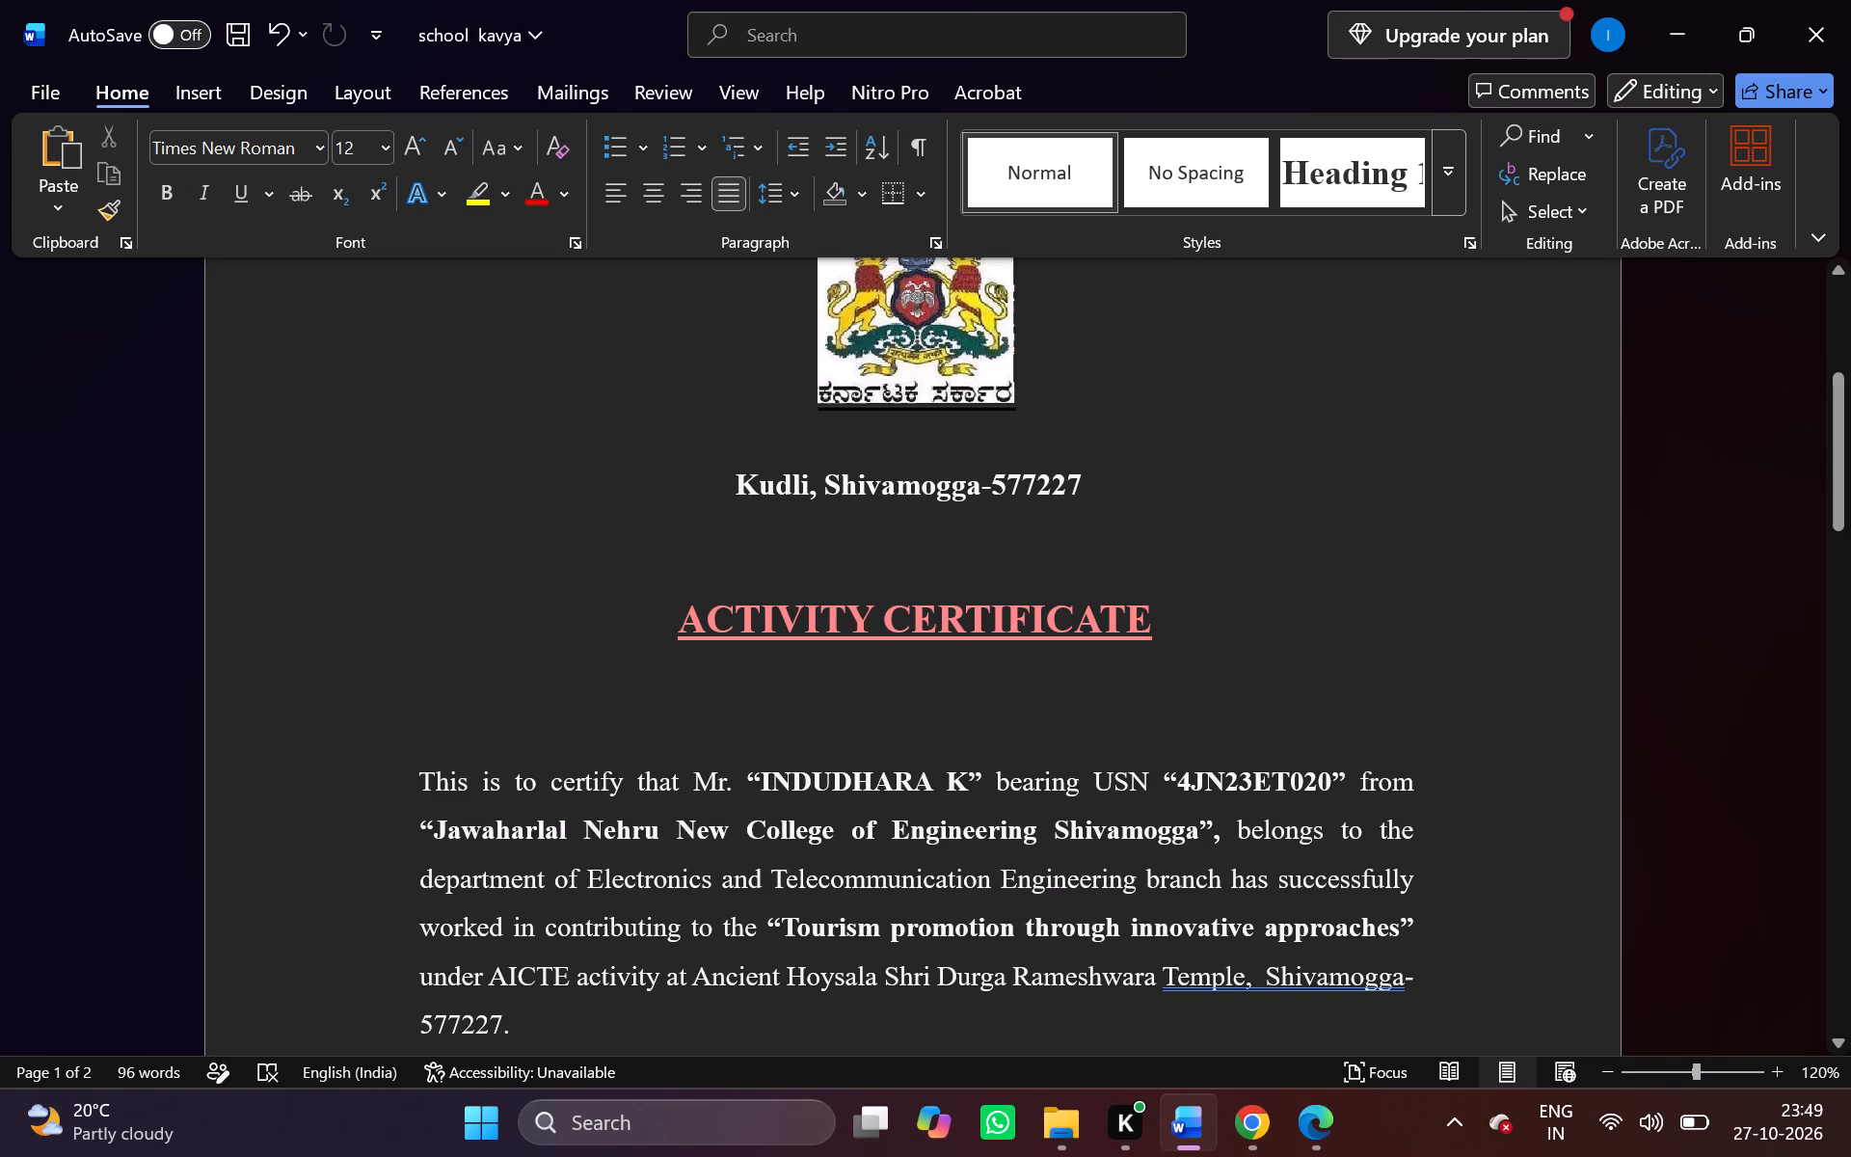
key("ctrl+v")
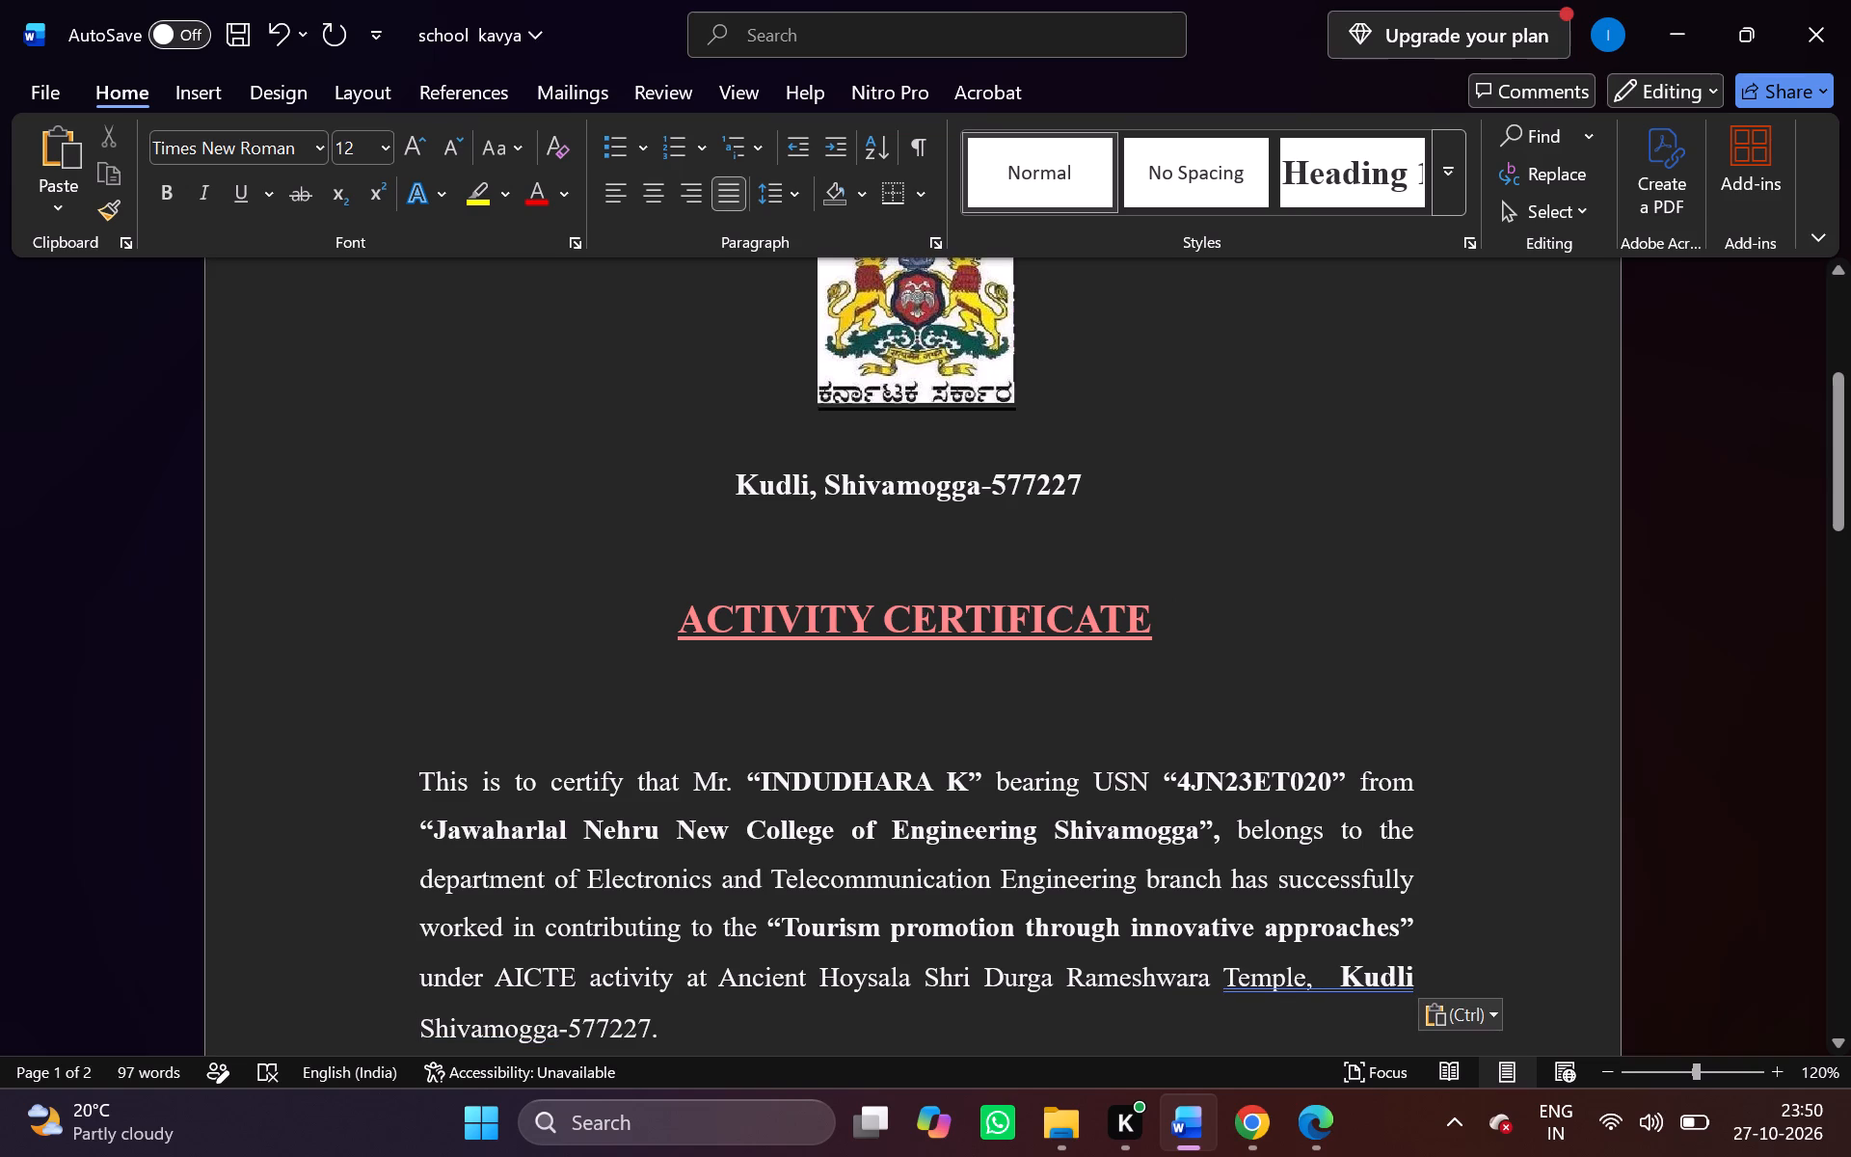
scroll(1491, 914, "down", 1)
left_click(1417, 713)
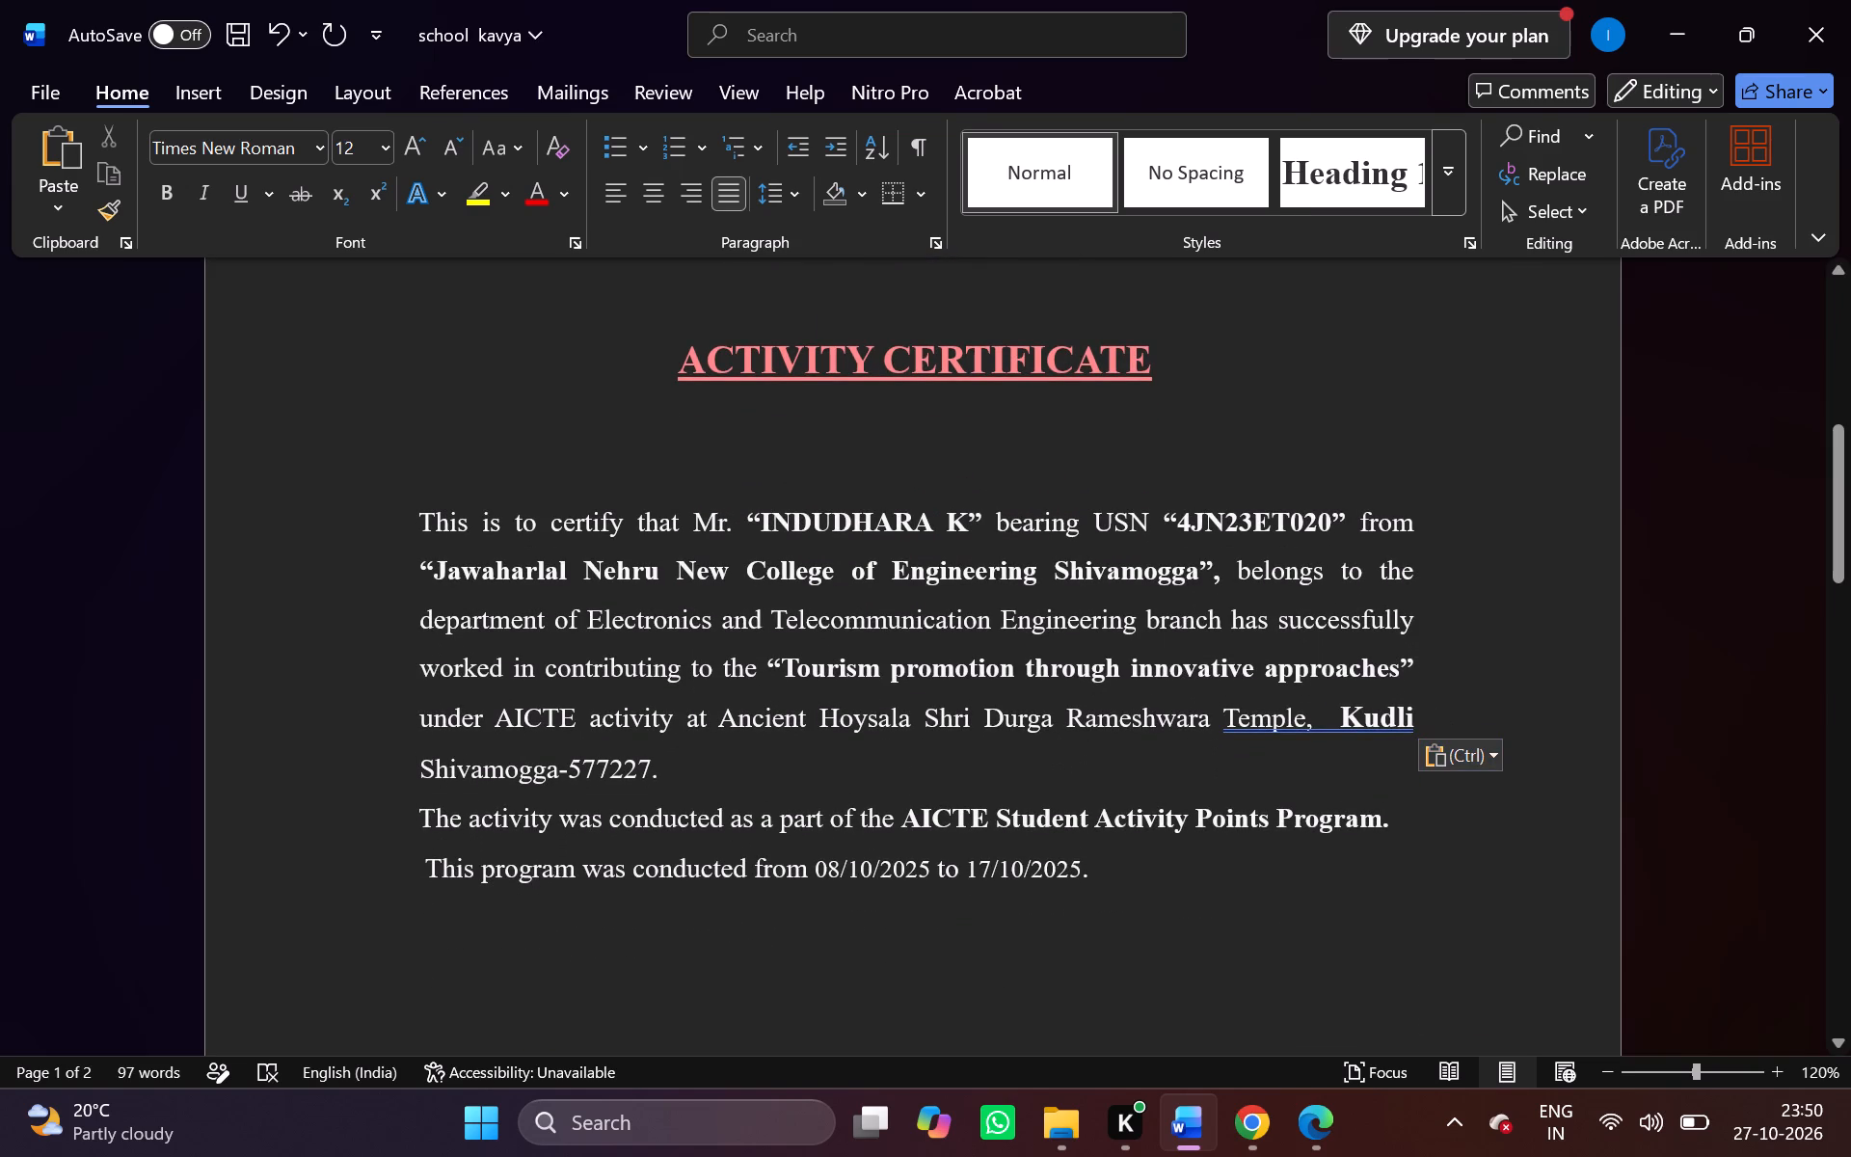
key("Left")
key("BackSpace")
key("BackSpace")
key("BackSpace")
key("BackSpace")
key("BackSpace")
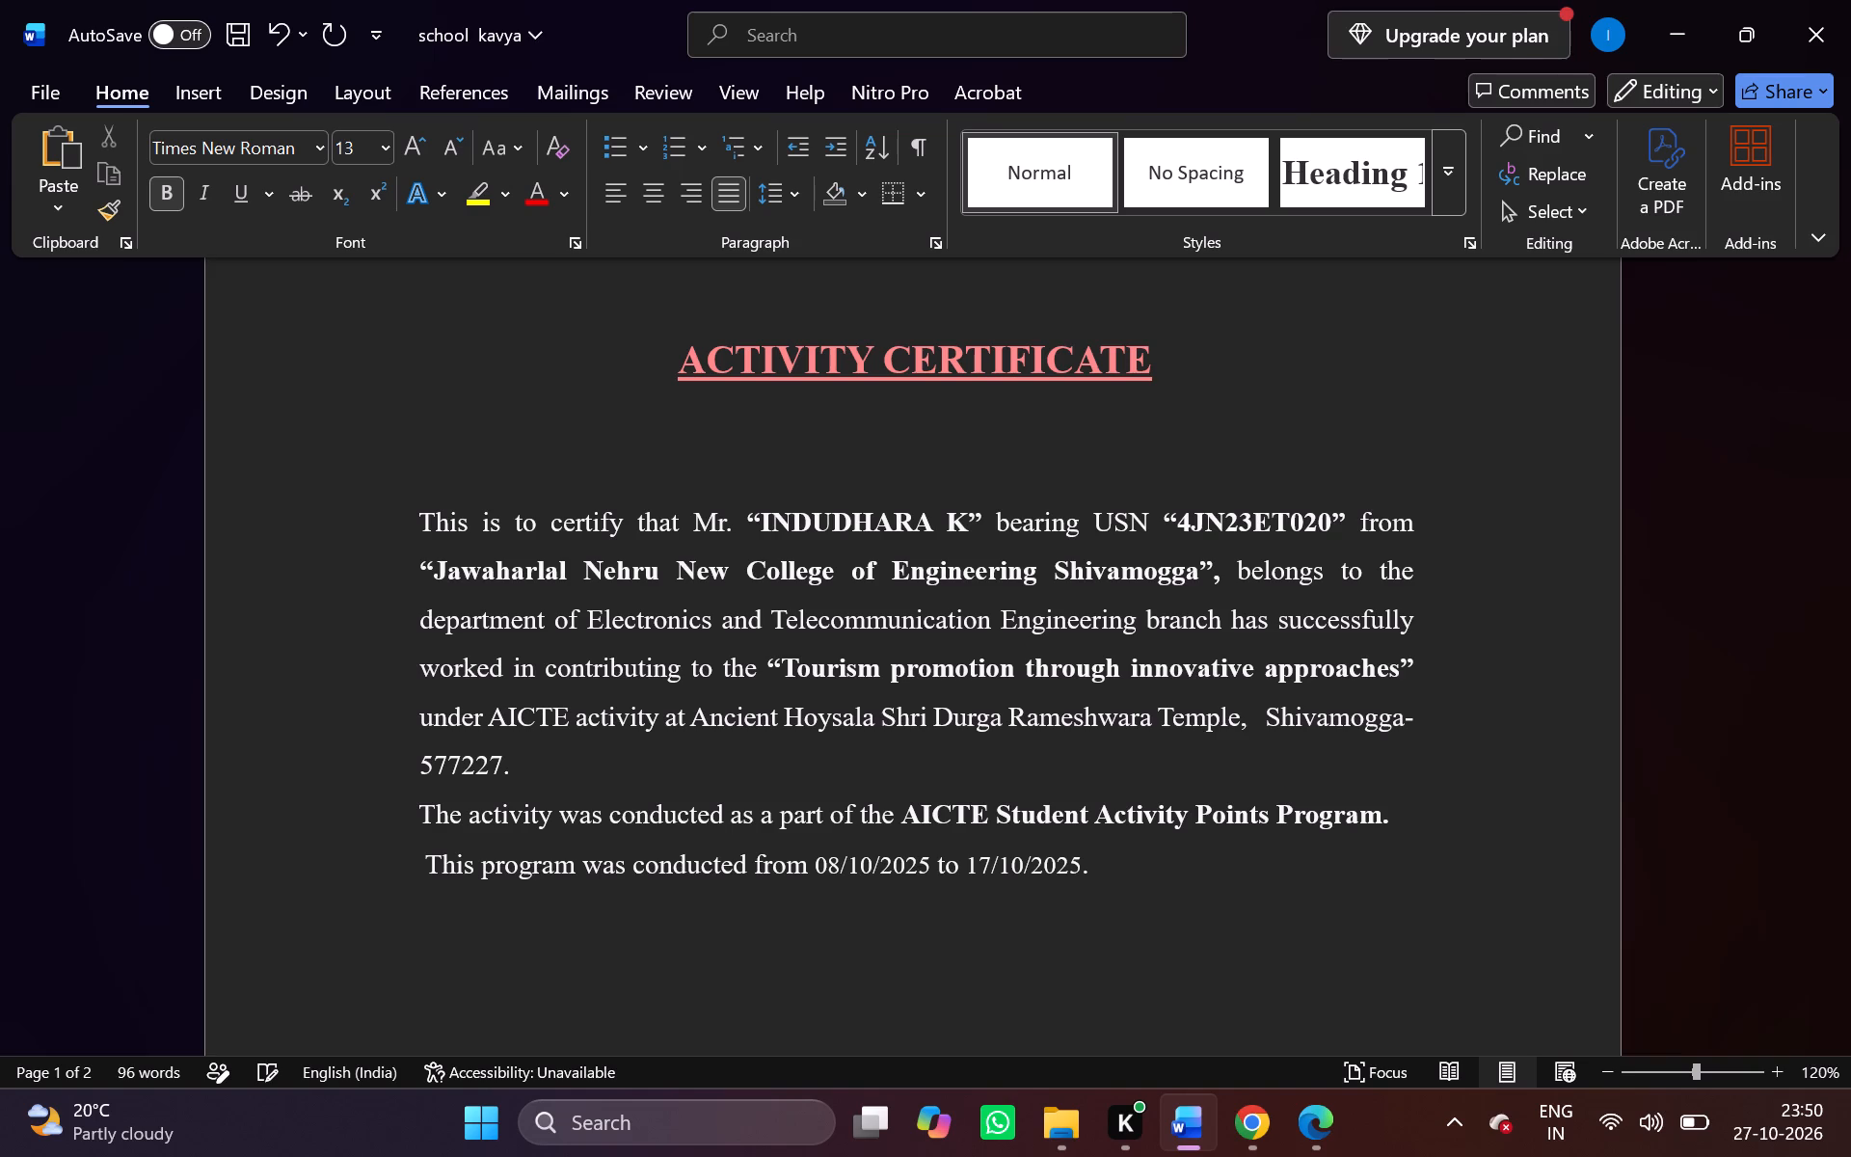
key("shift+k")
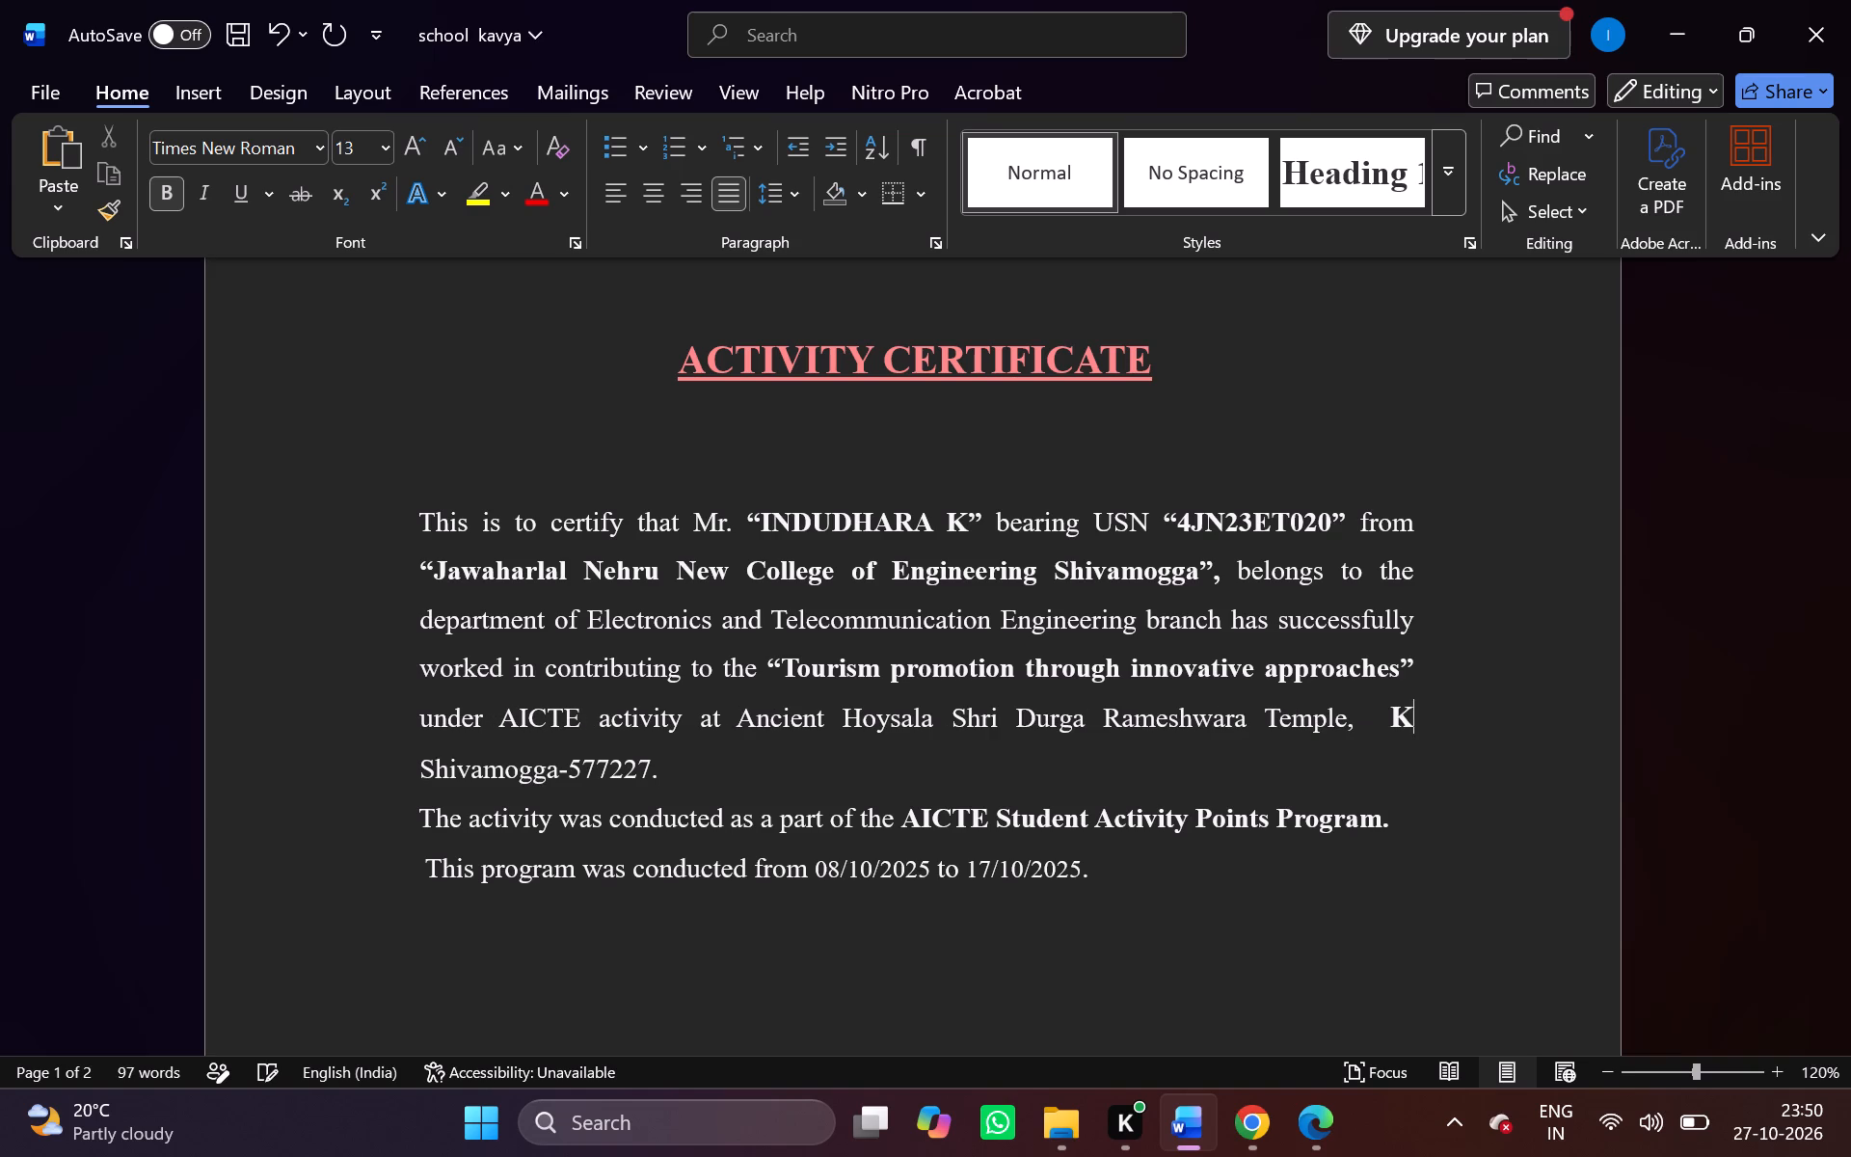
key("BackSpace")
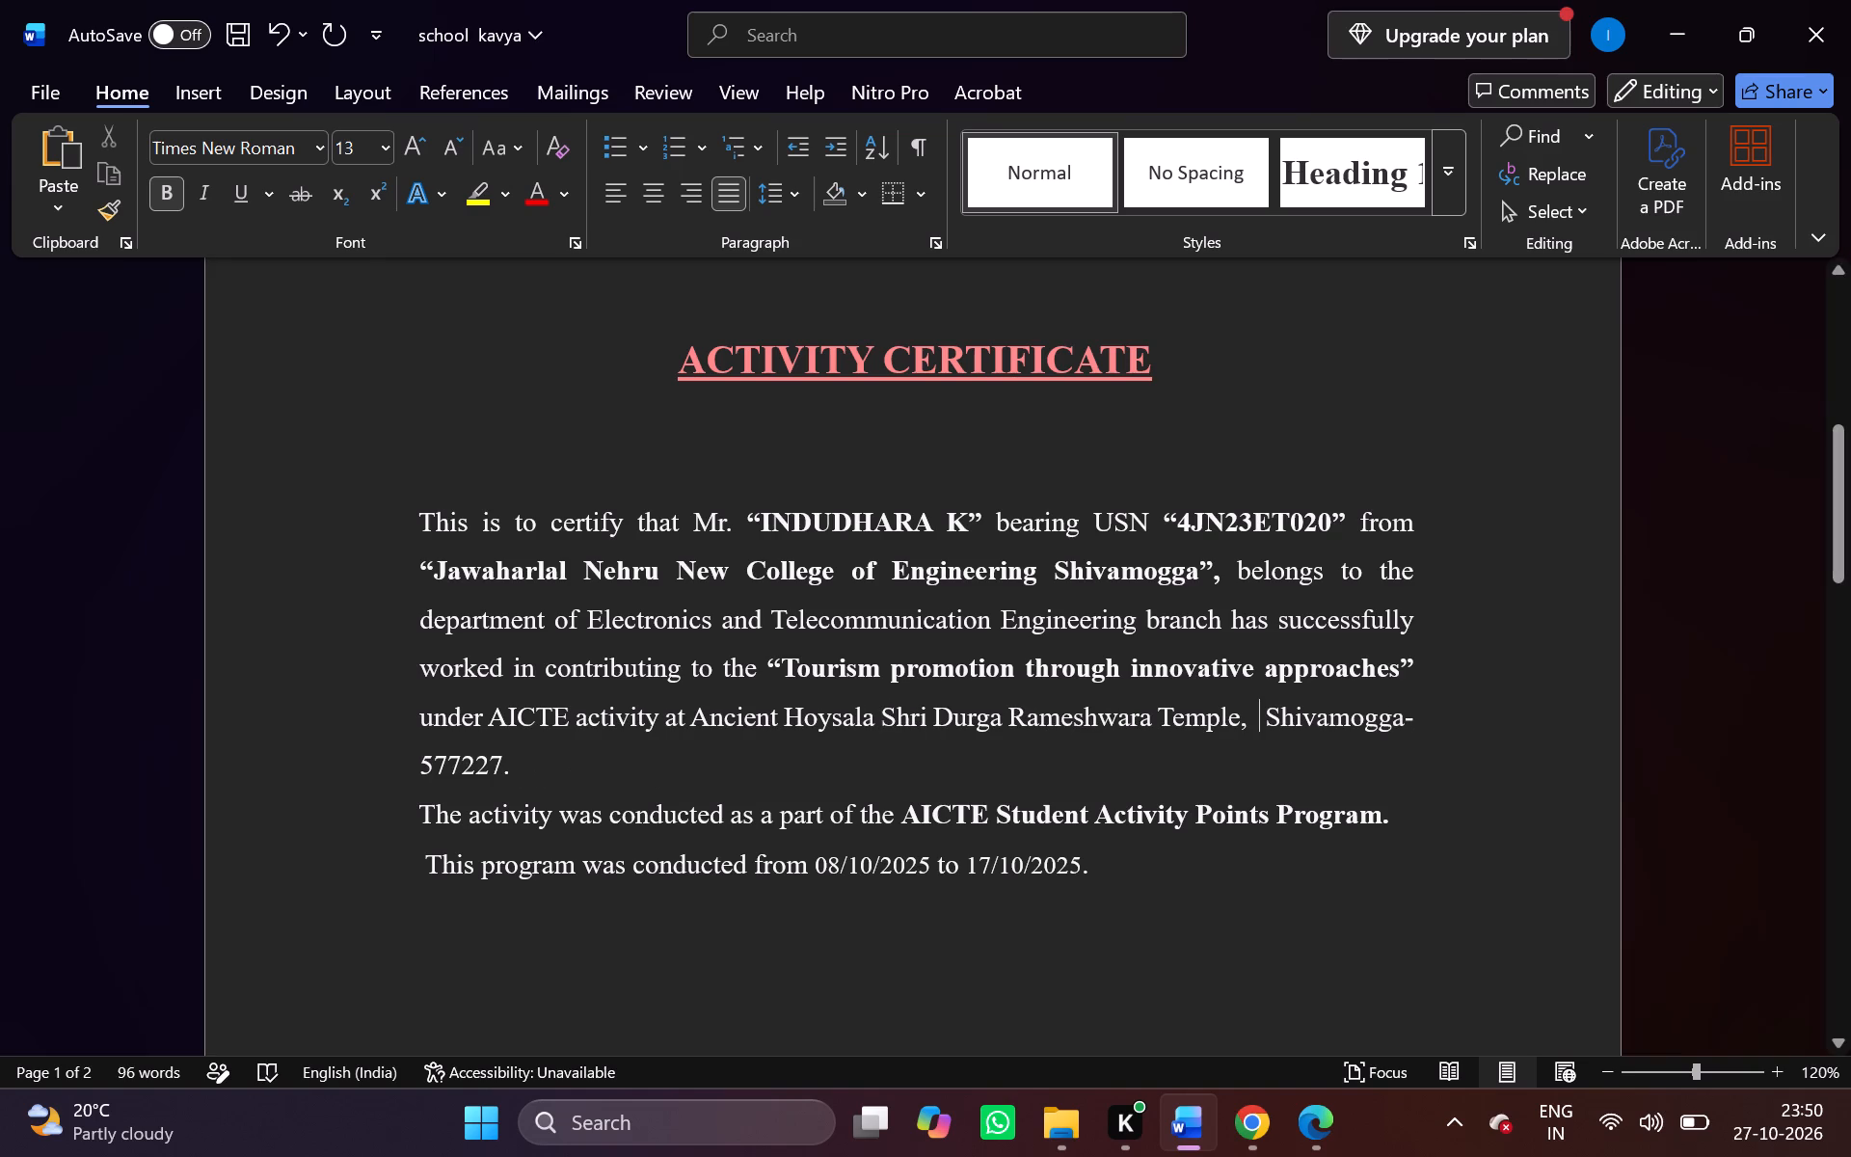
left_click(151, 185)
key("shift+k")
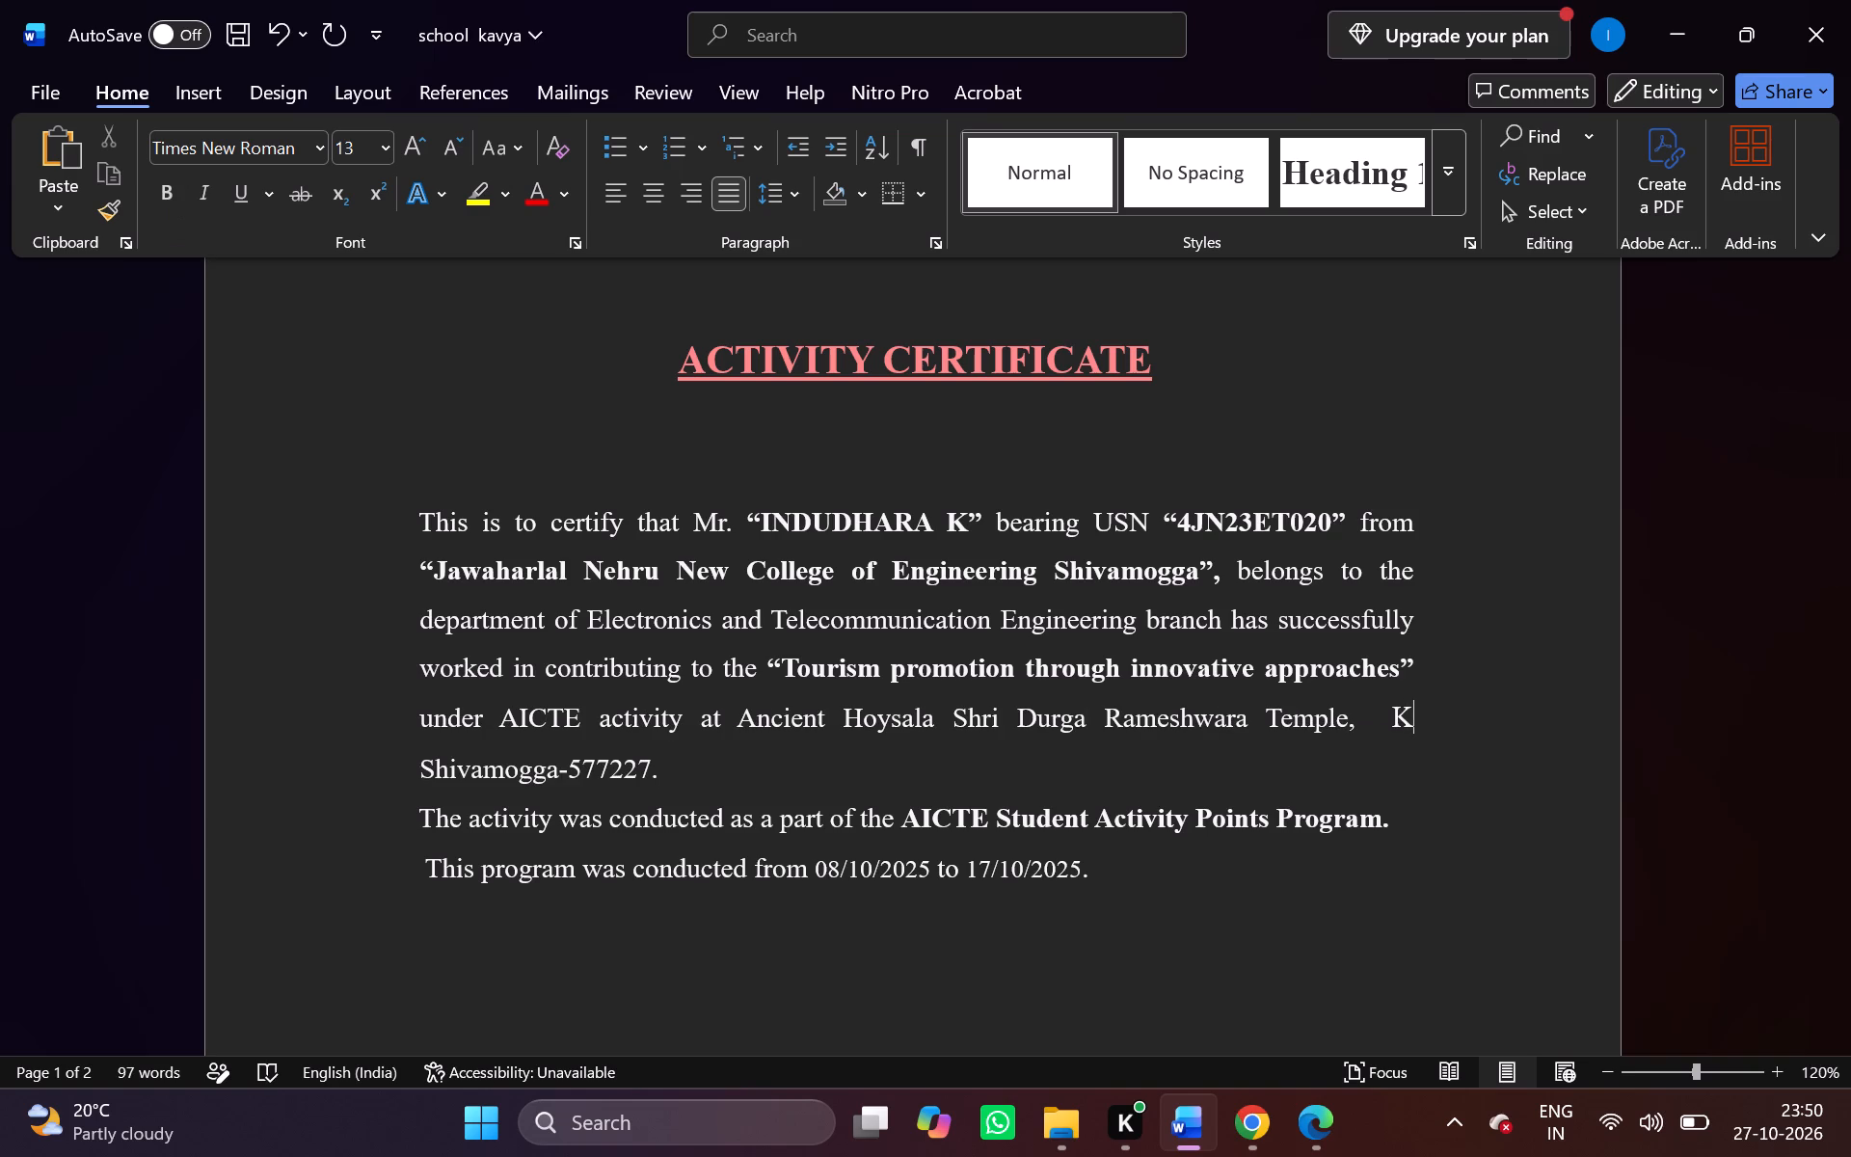
key("u")
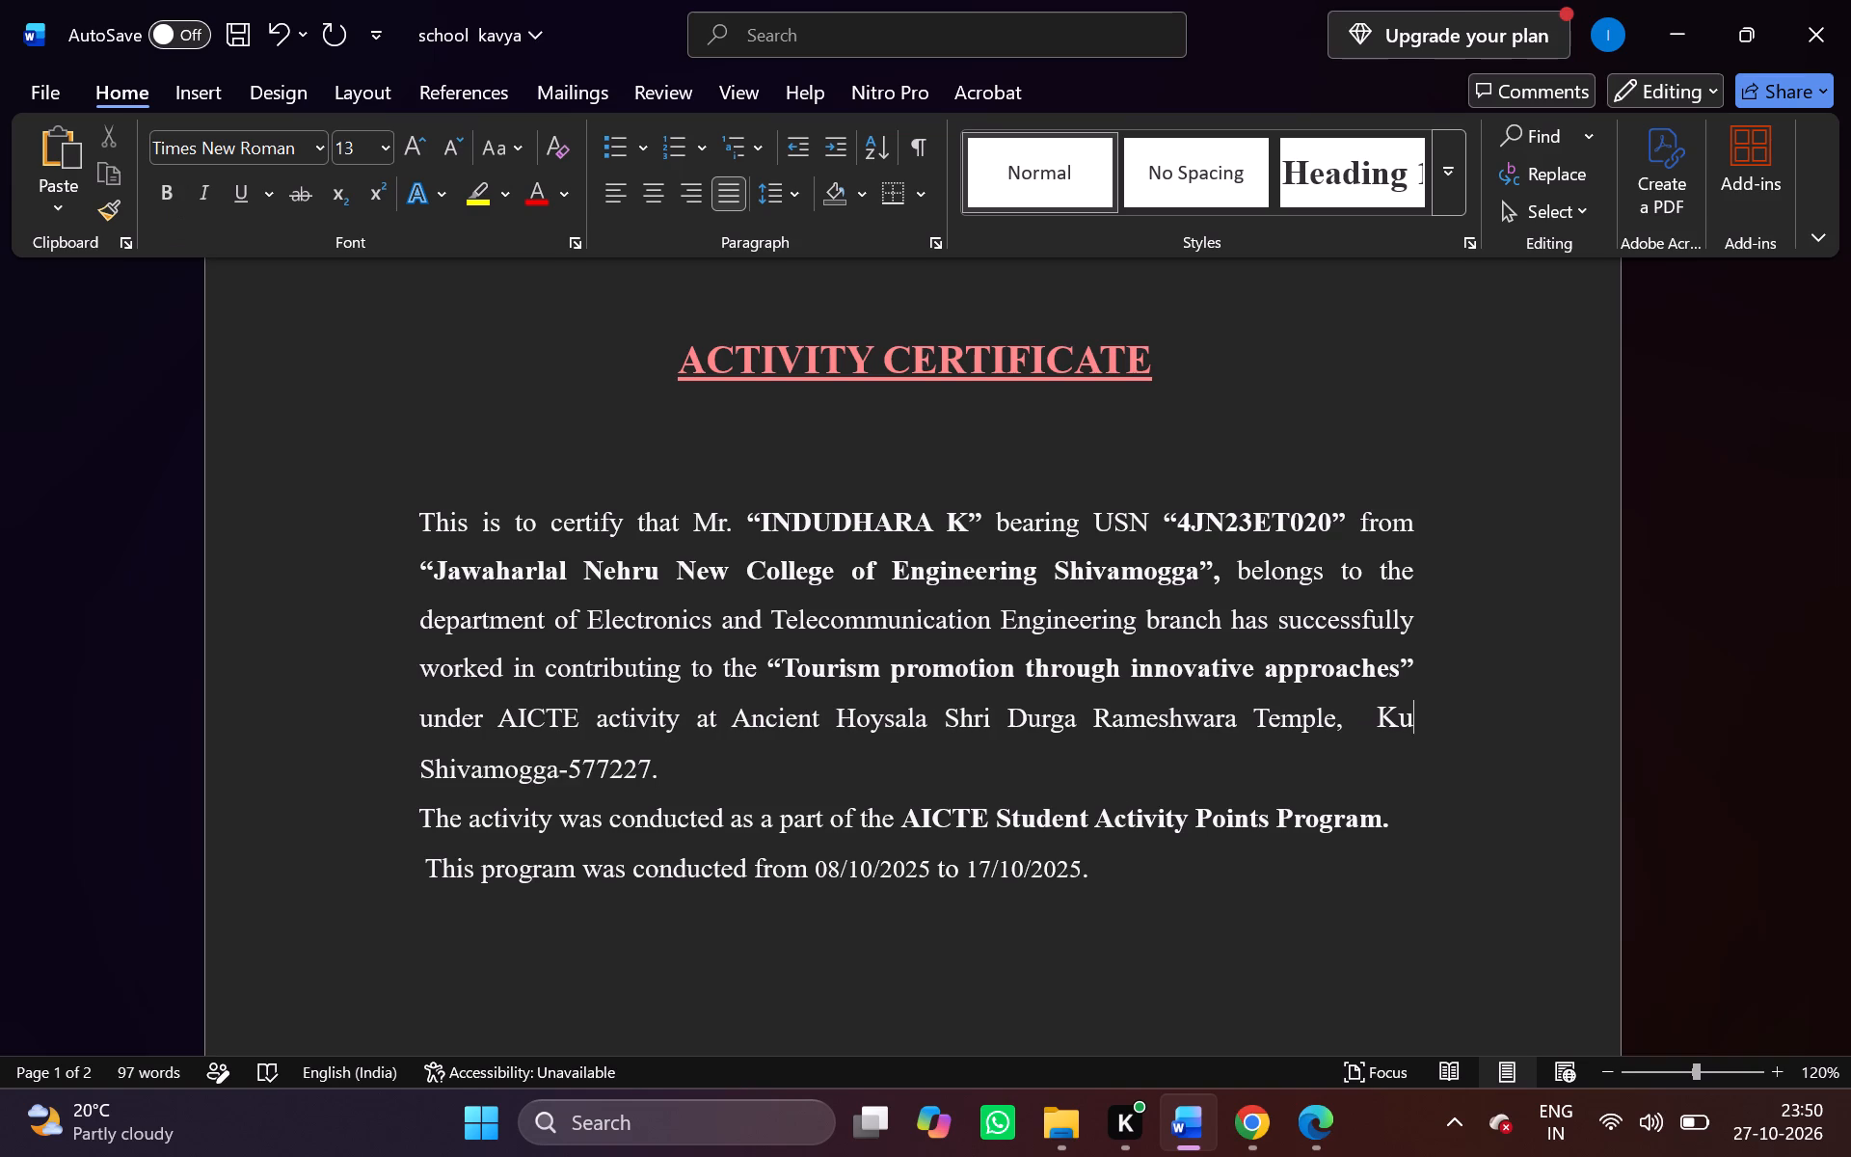
scroll(479, 524, "up", 1)
type("dli")
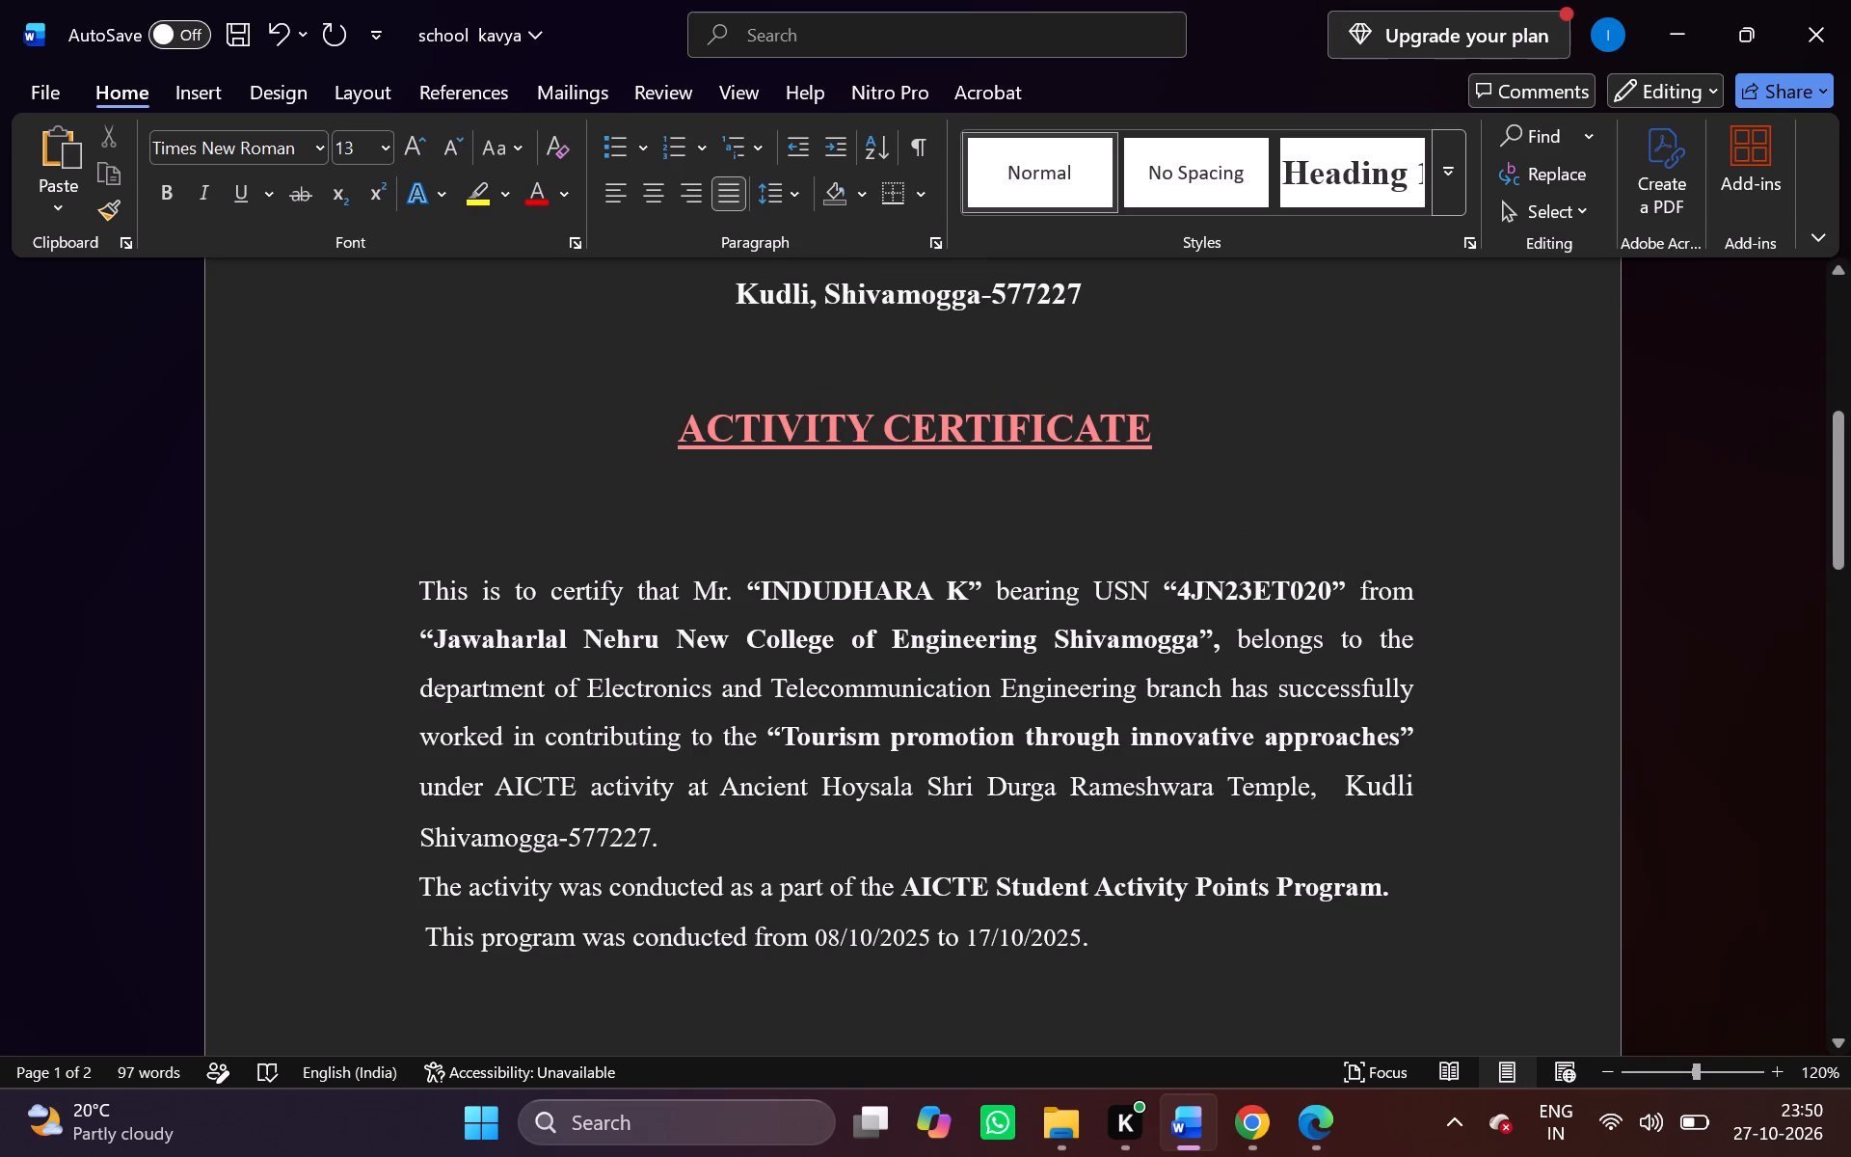
left_click(1417, 791)
left_click(1383, 789)
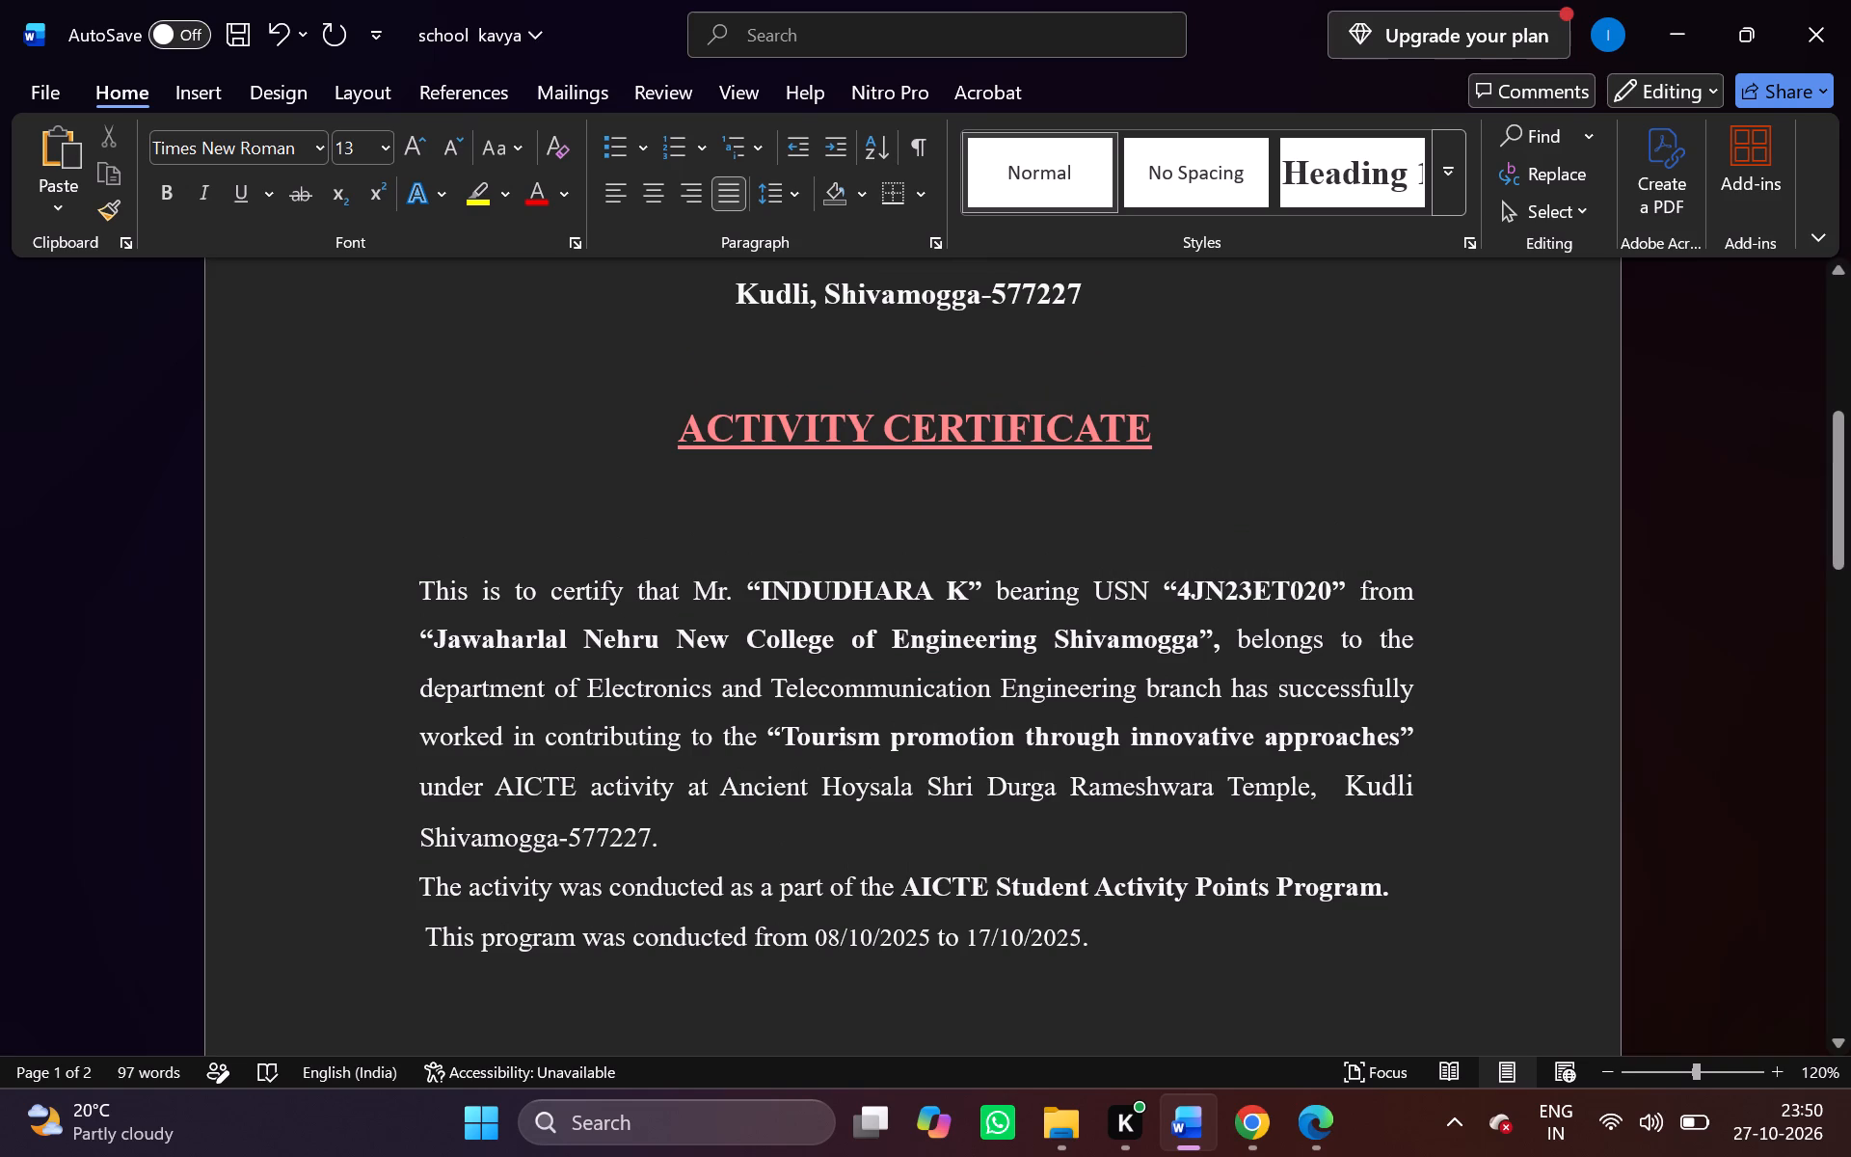
left_click(1150, 720)
left_click(1168, 693)
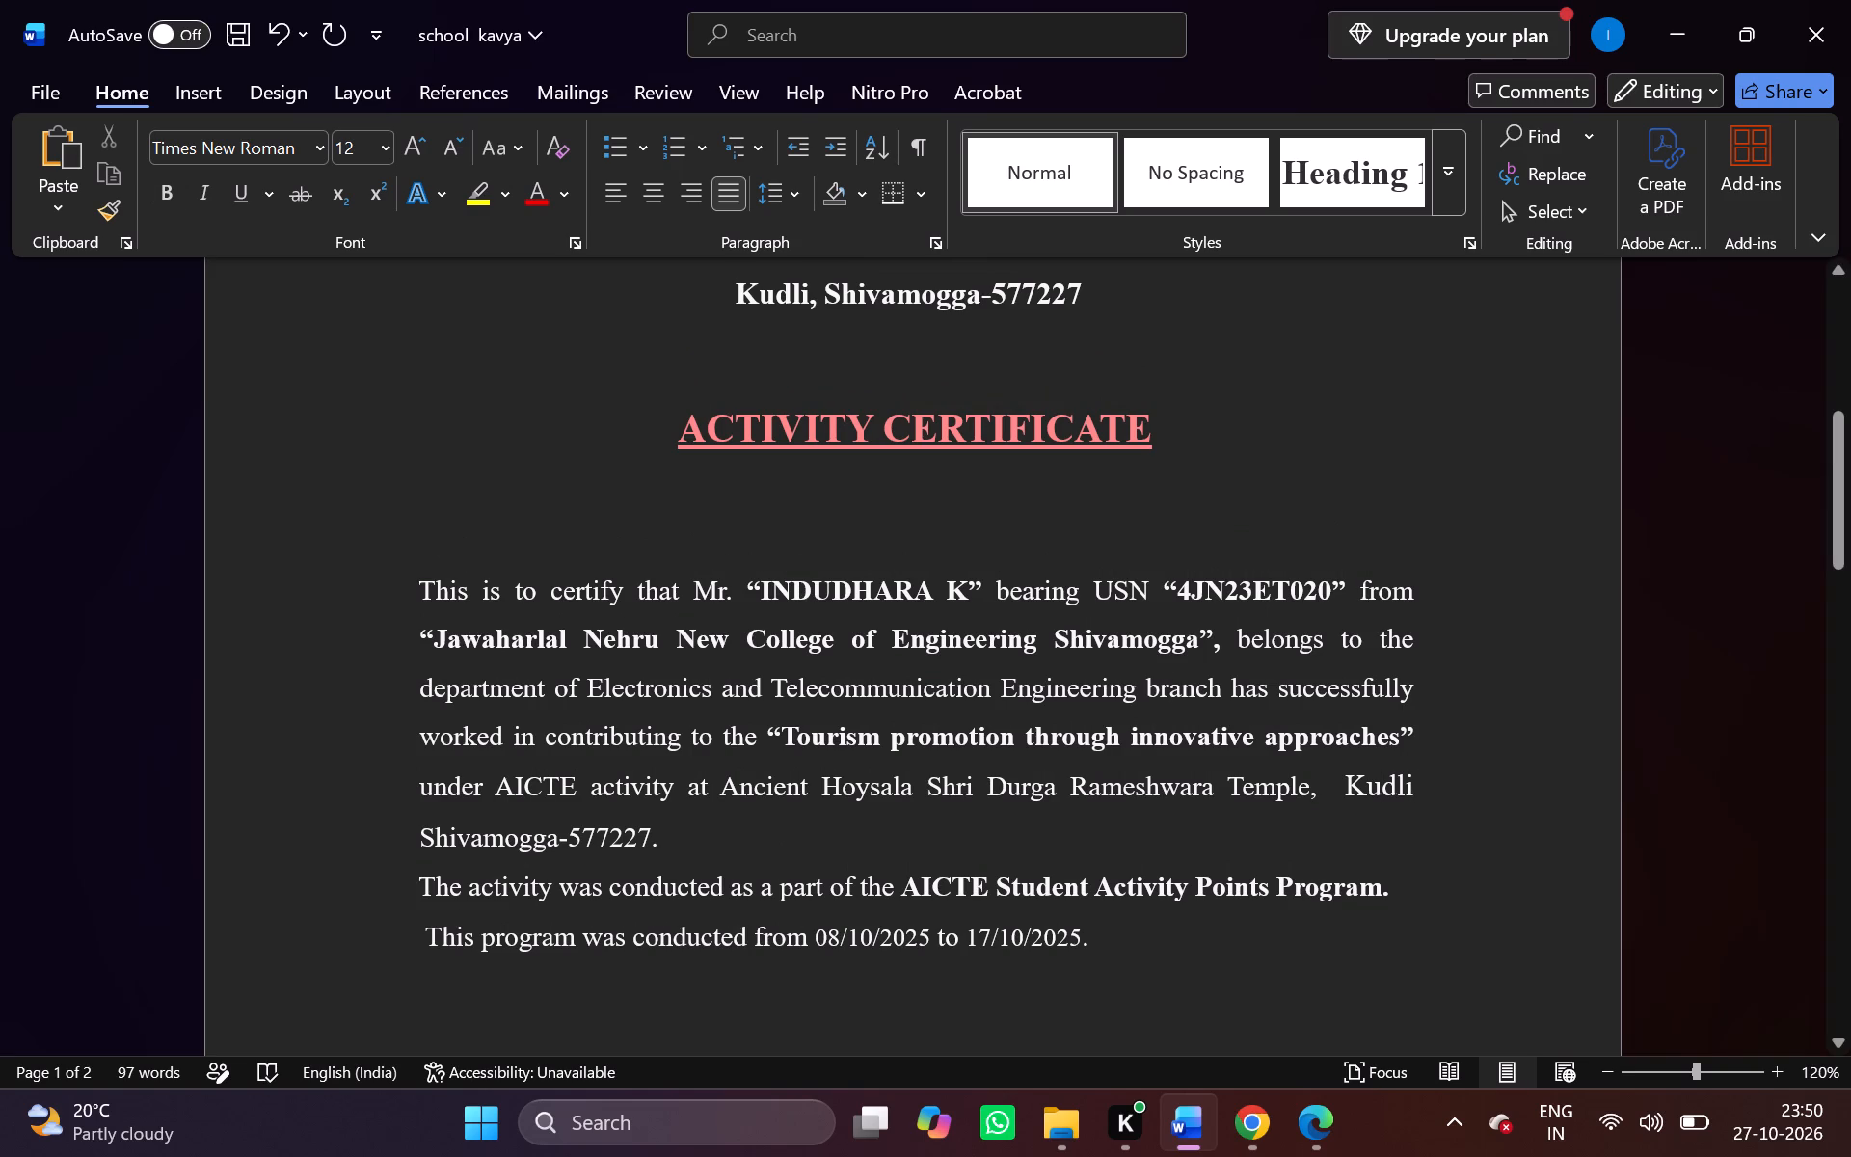
left_click_drag(1365, 808, 1385, 795)
left_click(1385, 795)
left_click(1408, 788)
left_click(1426, 791)
key("BackSpace")
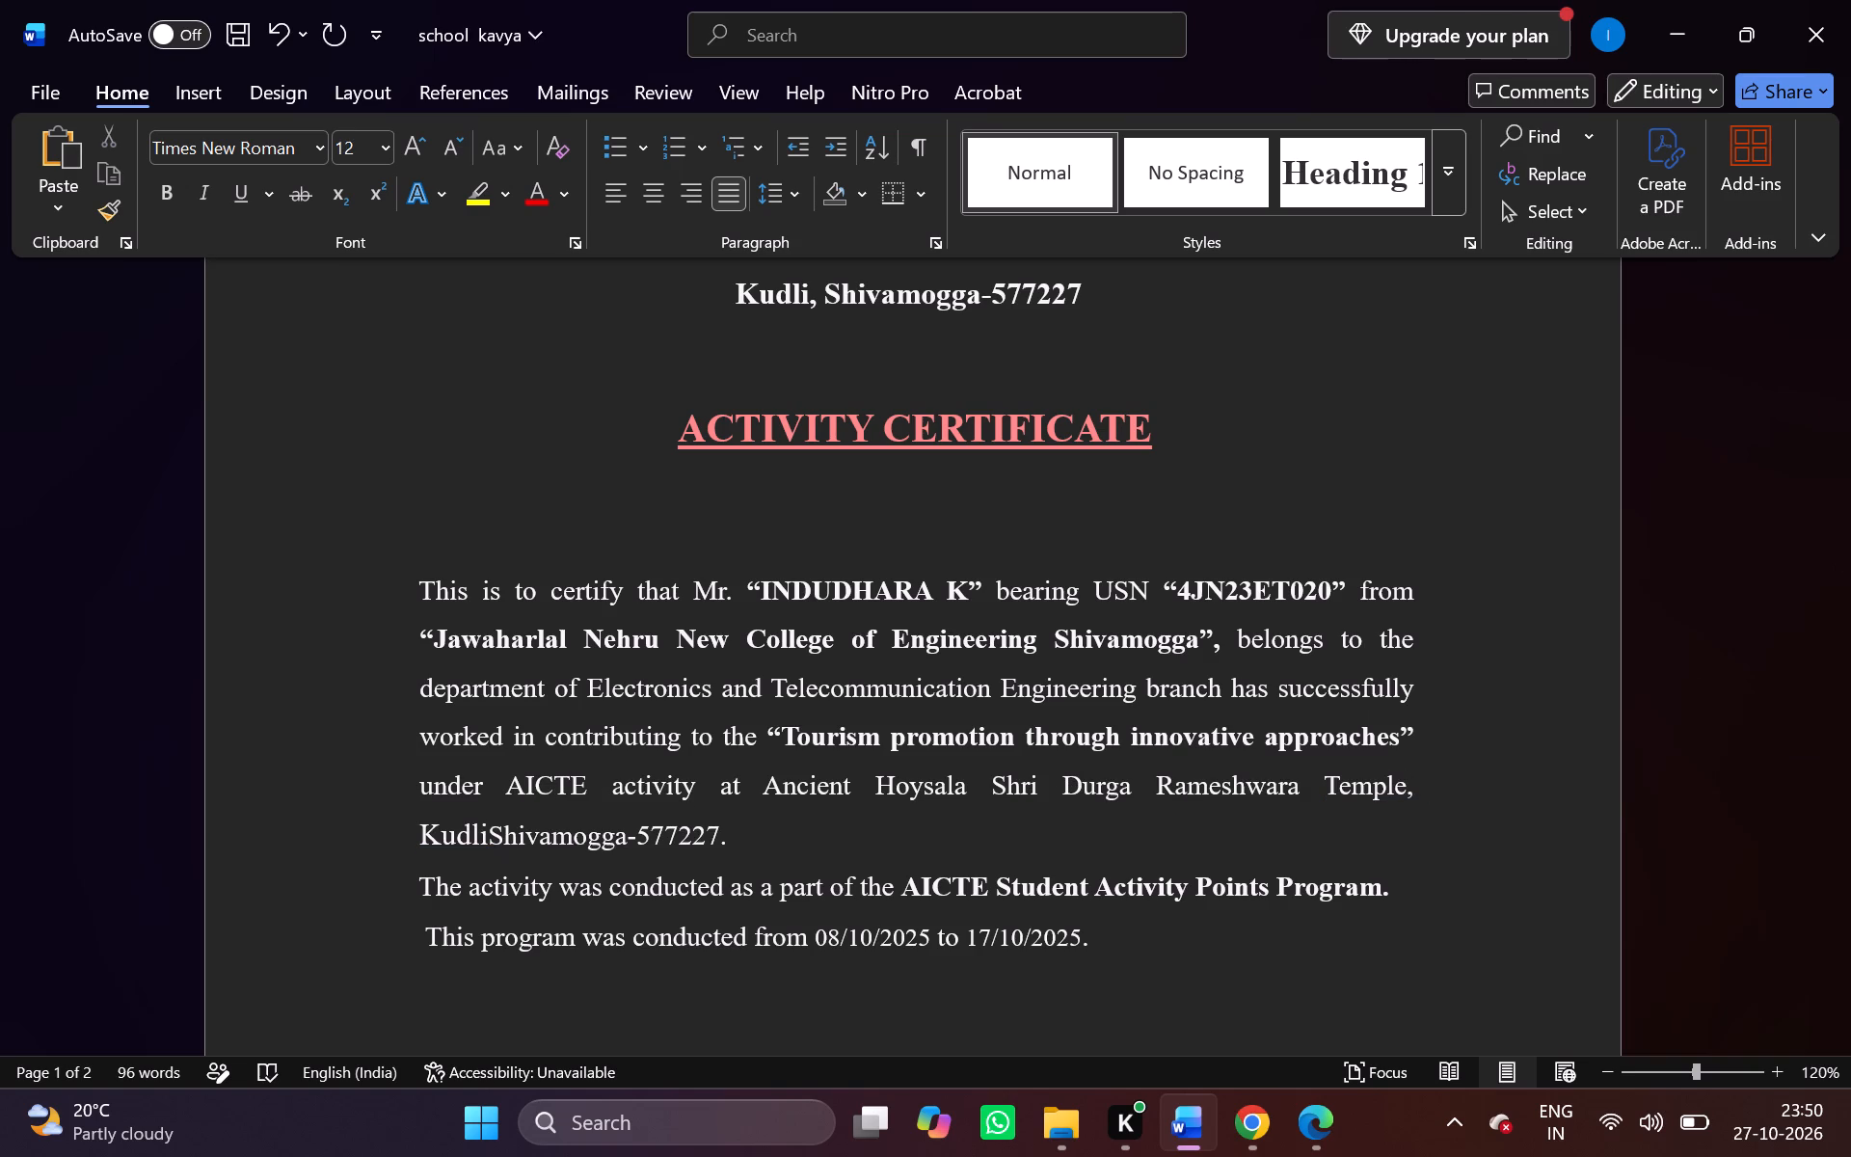
key("comma")
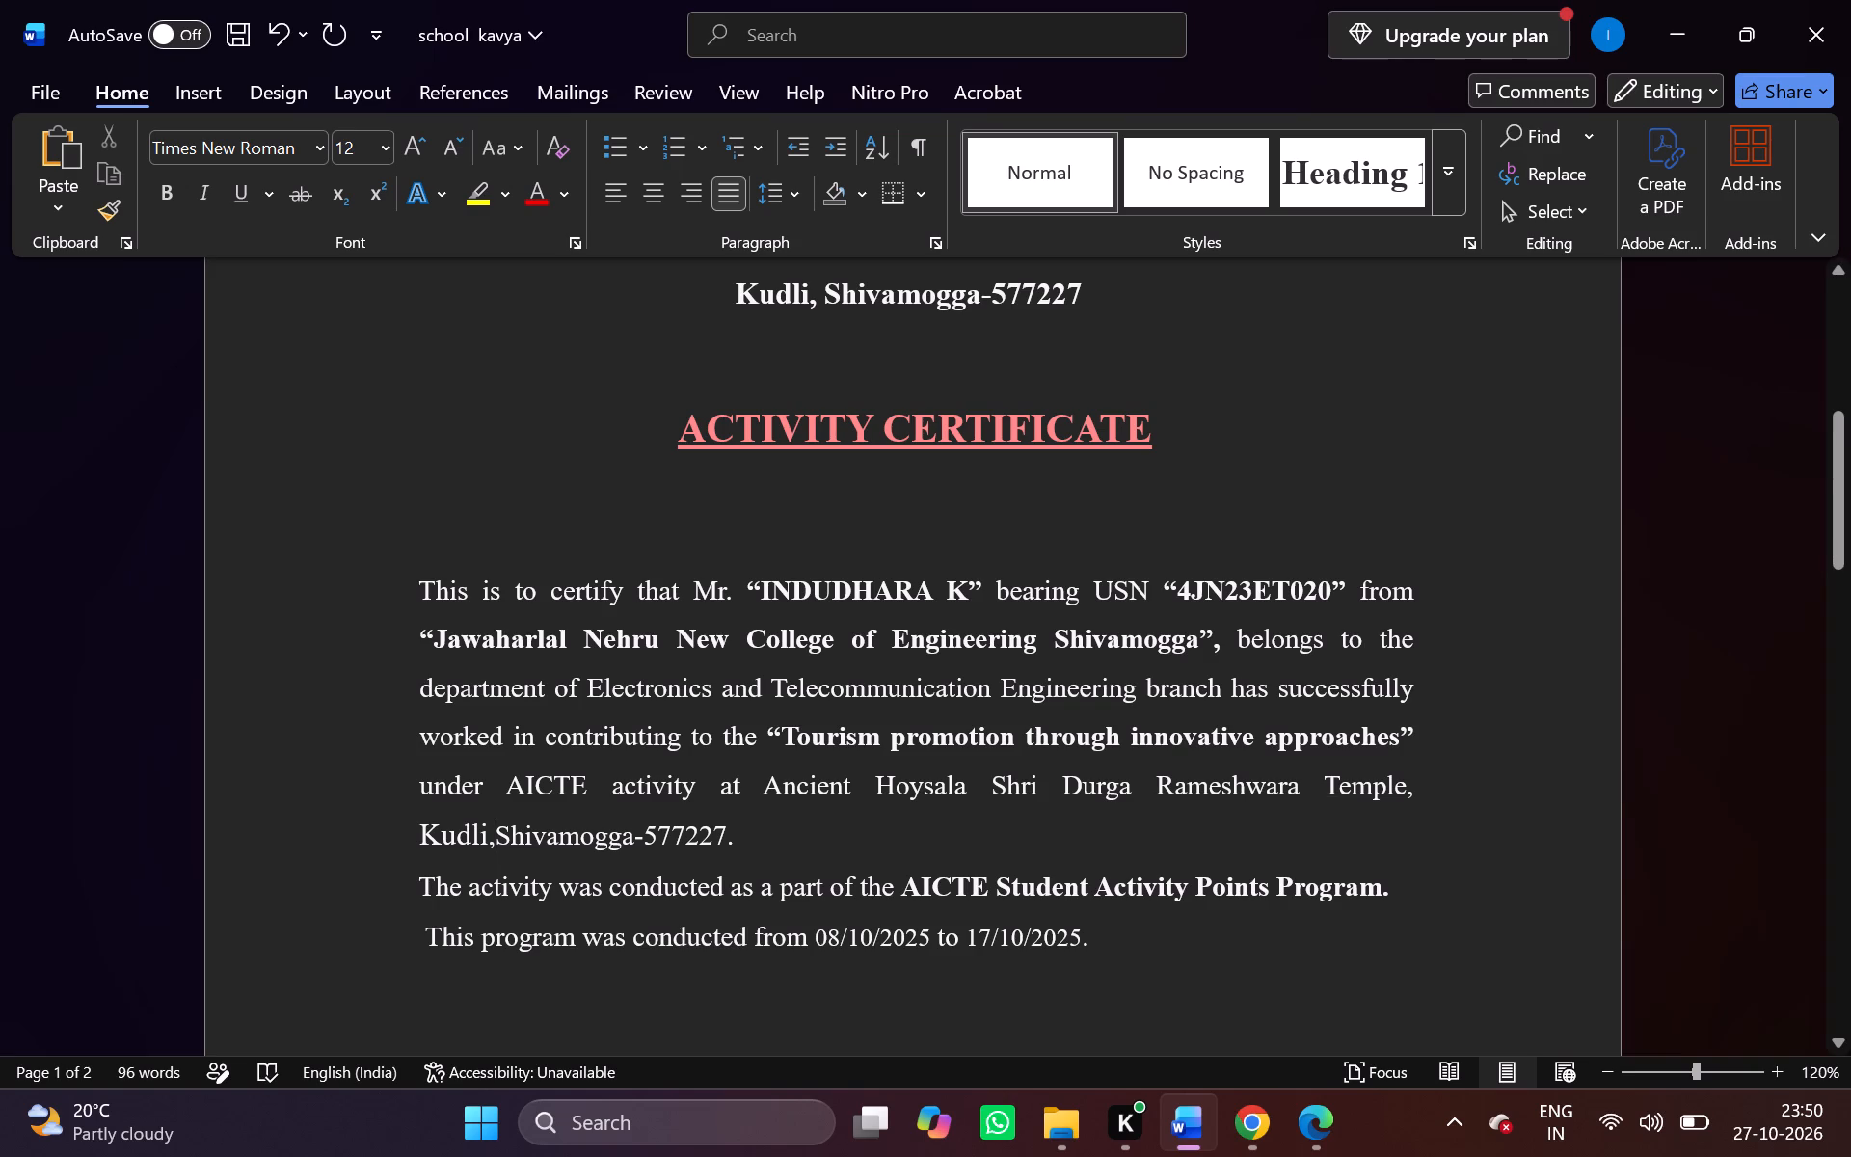
Set the font size of the whole certificate paragraph, from "This is to certify" through "Shivamogga-577227.", to 12.
left_click_drag(855, 823, 421, 584)
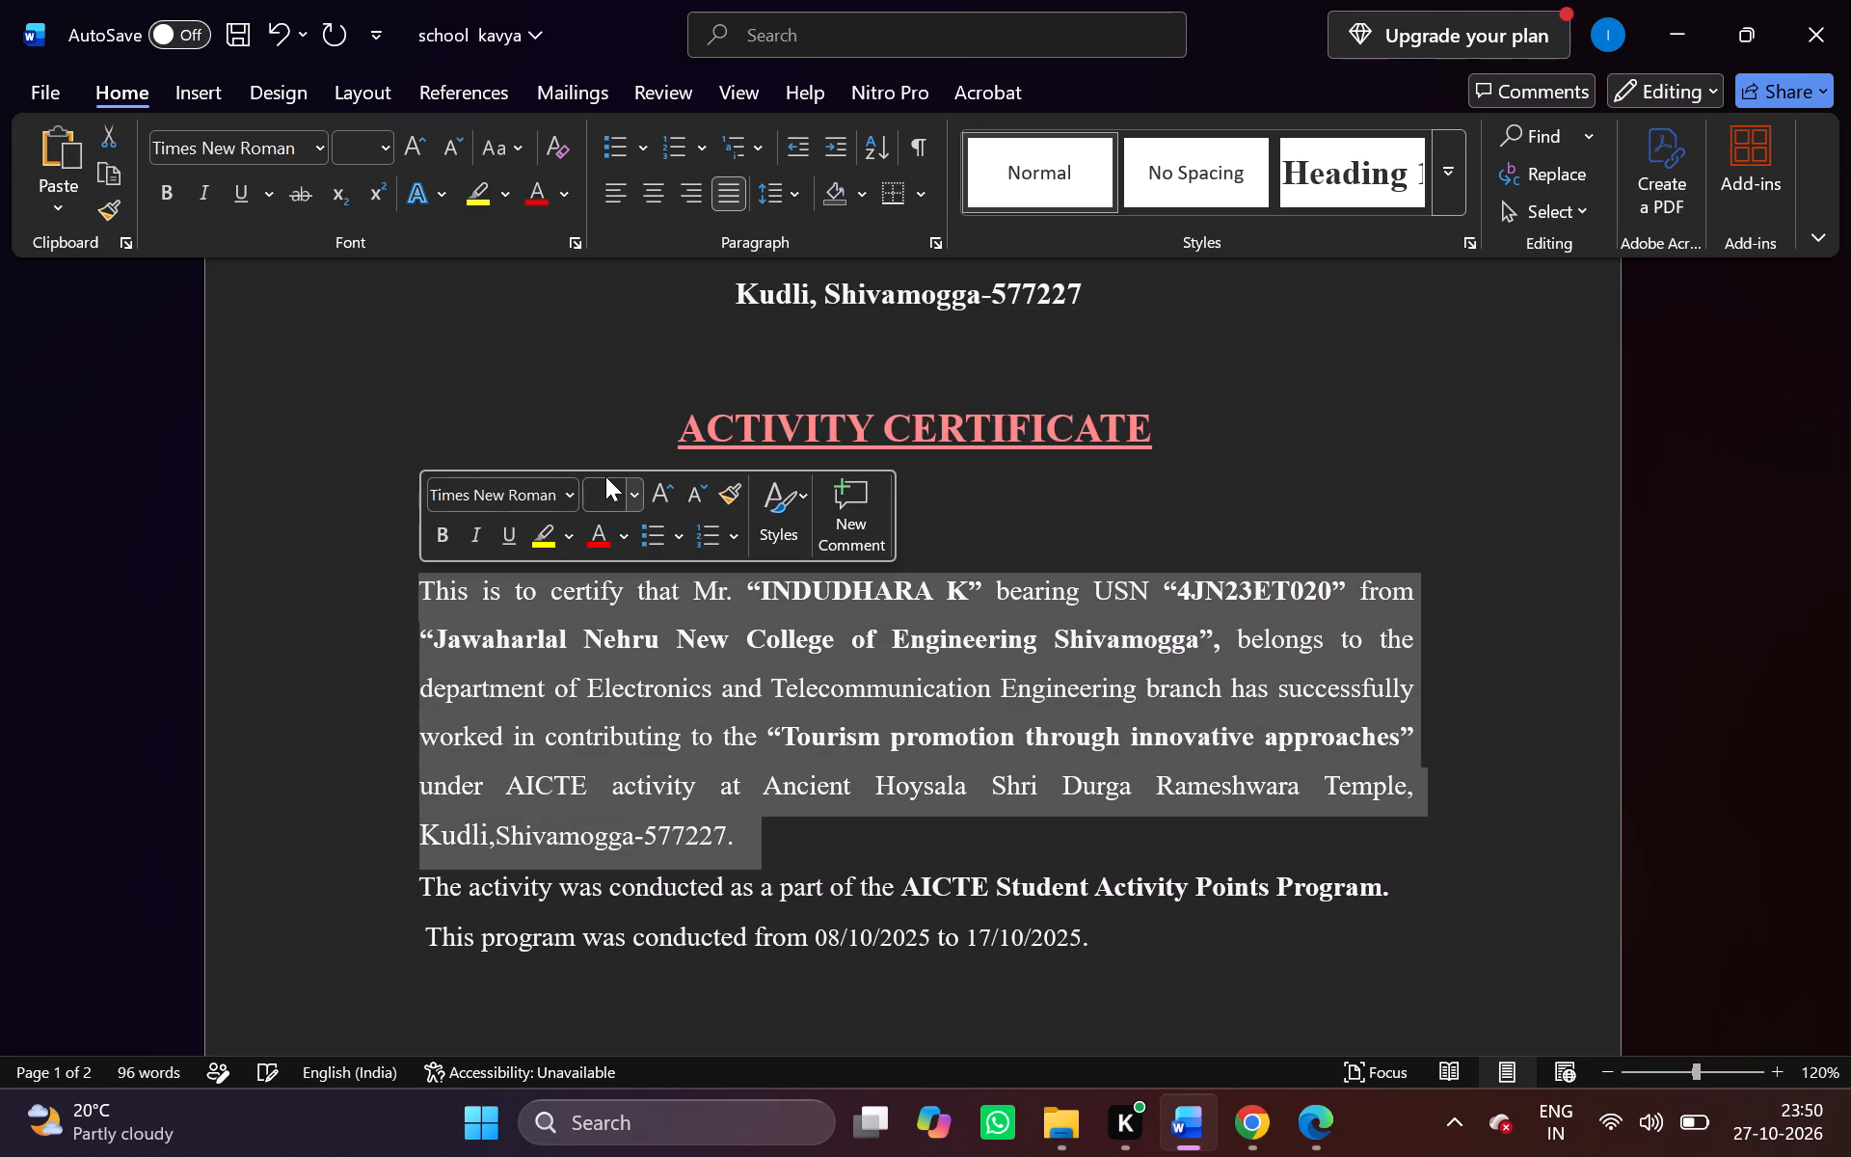
left_click(630, 487)
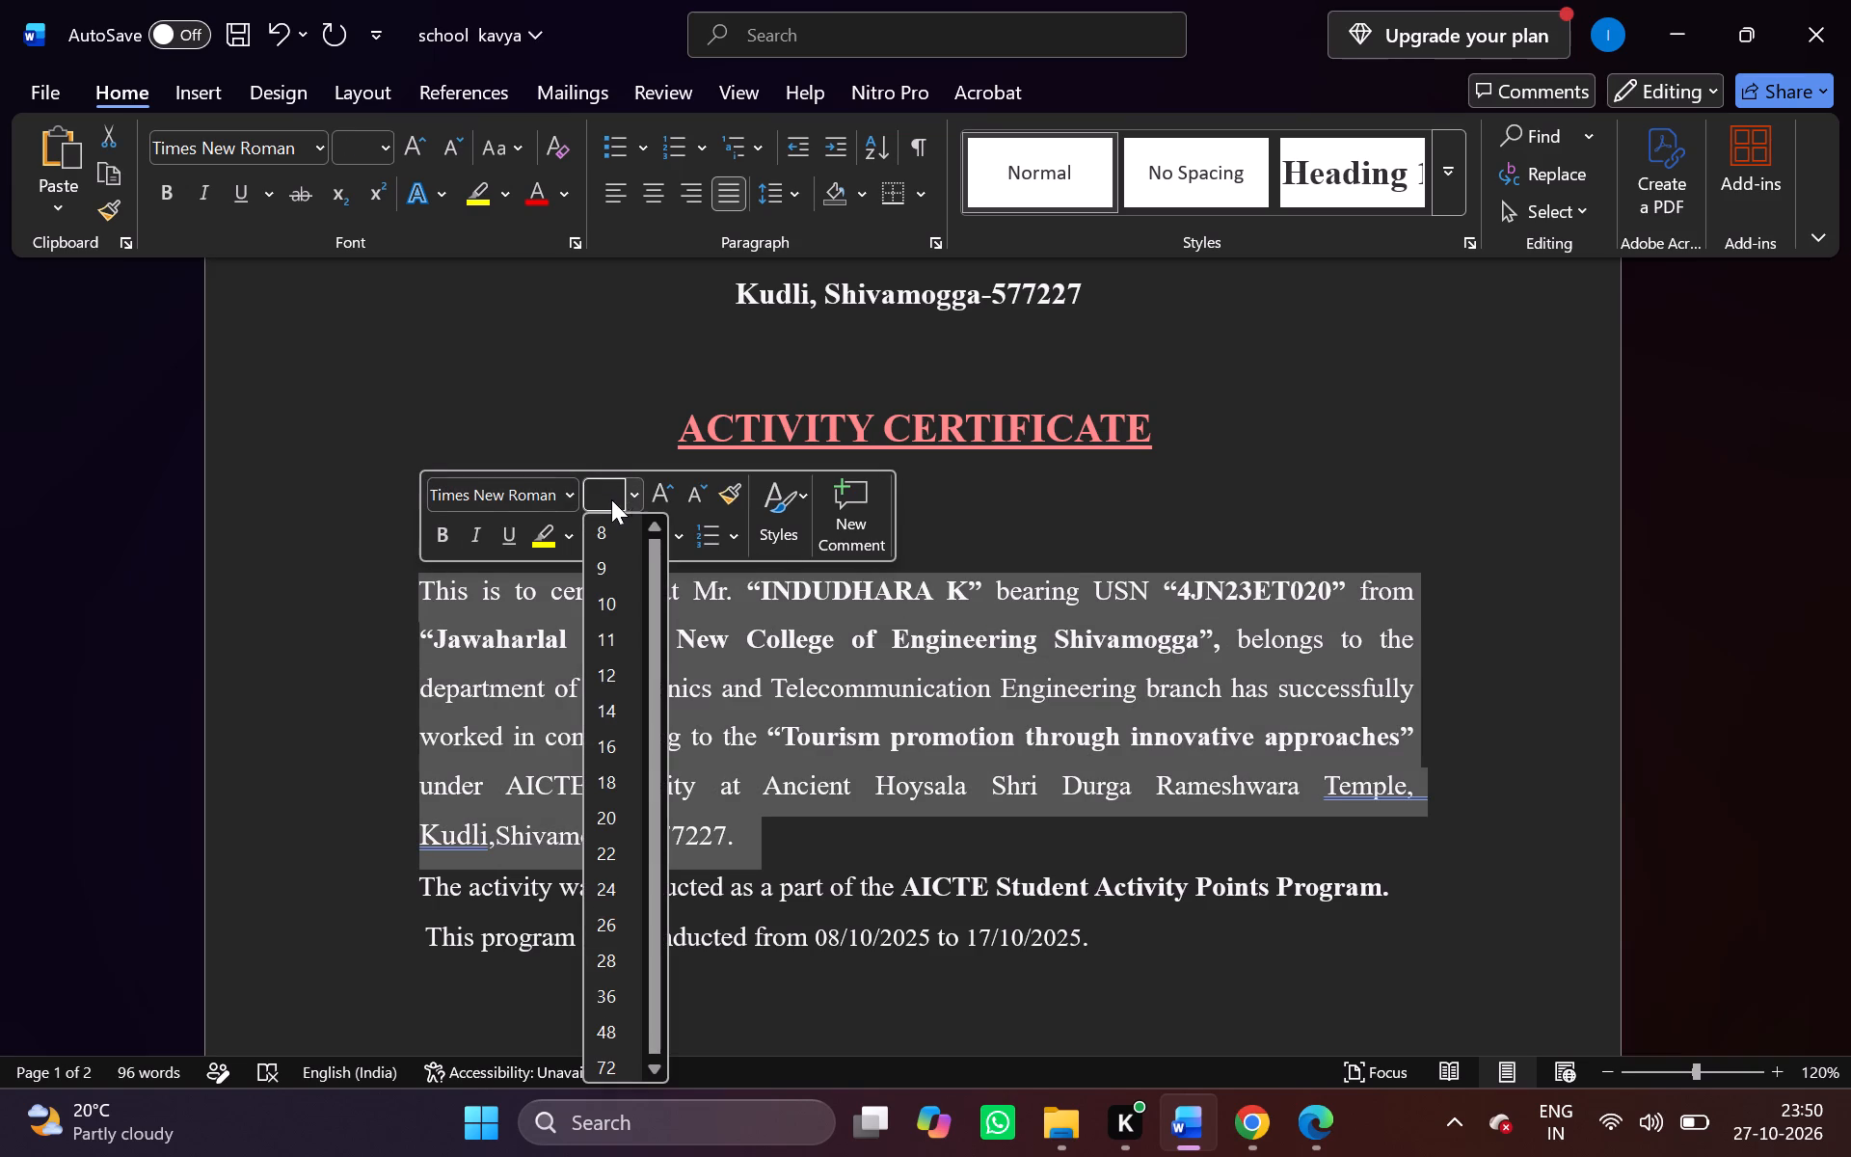
left_click(598, 497)
type("12")
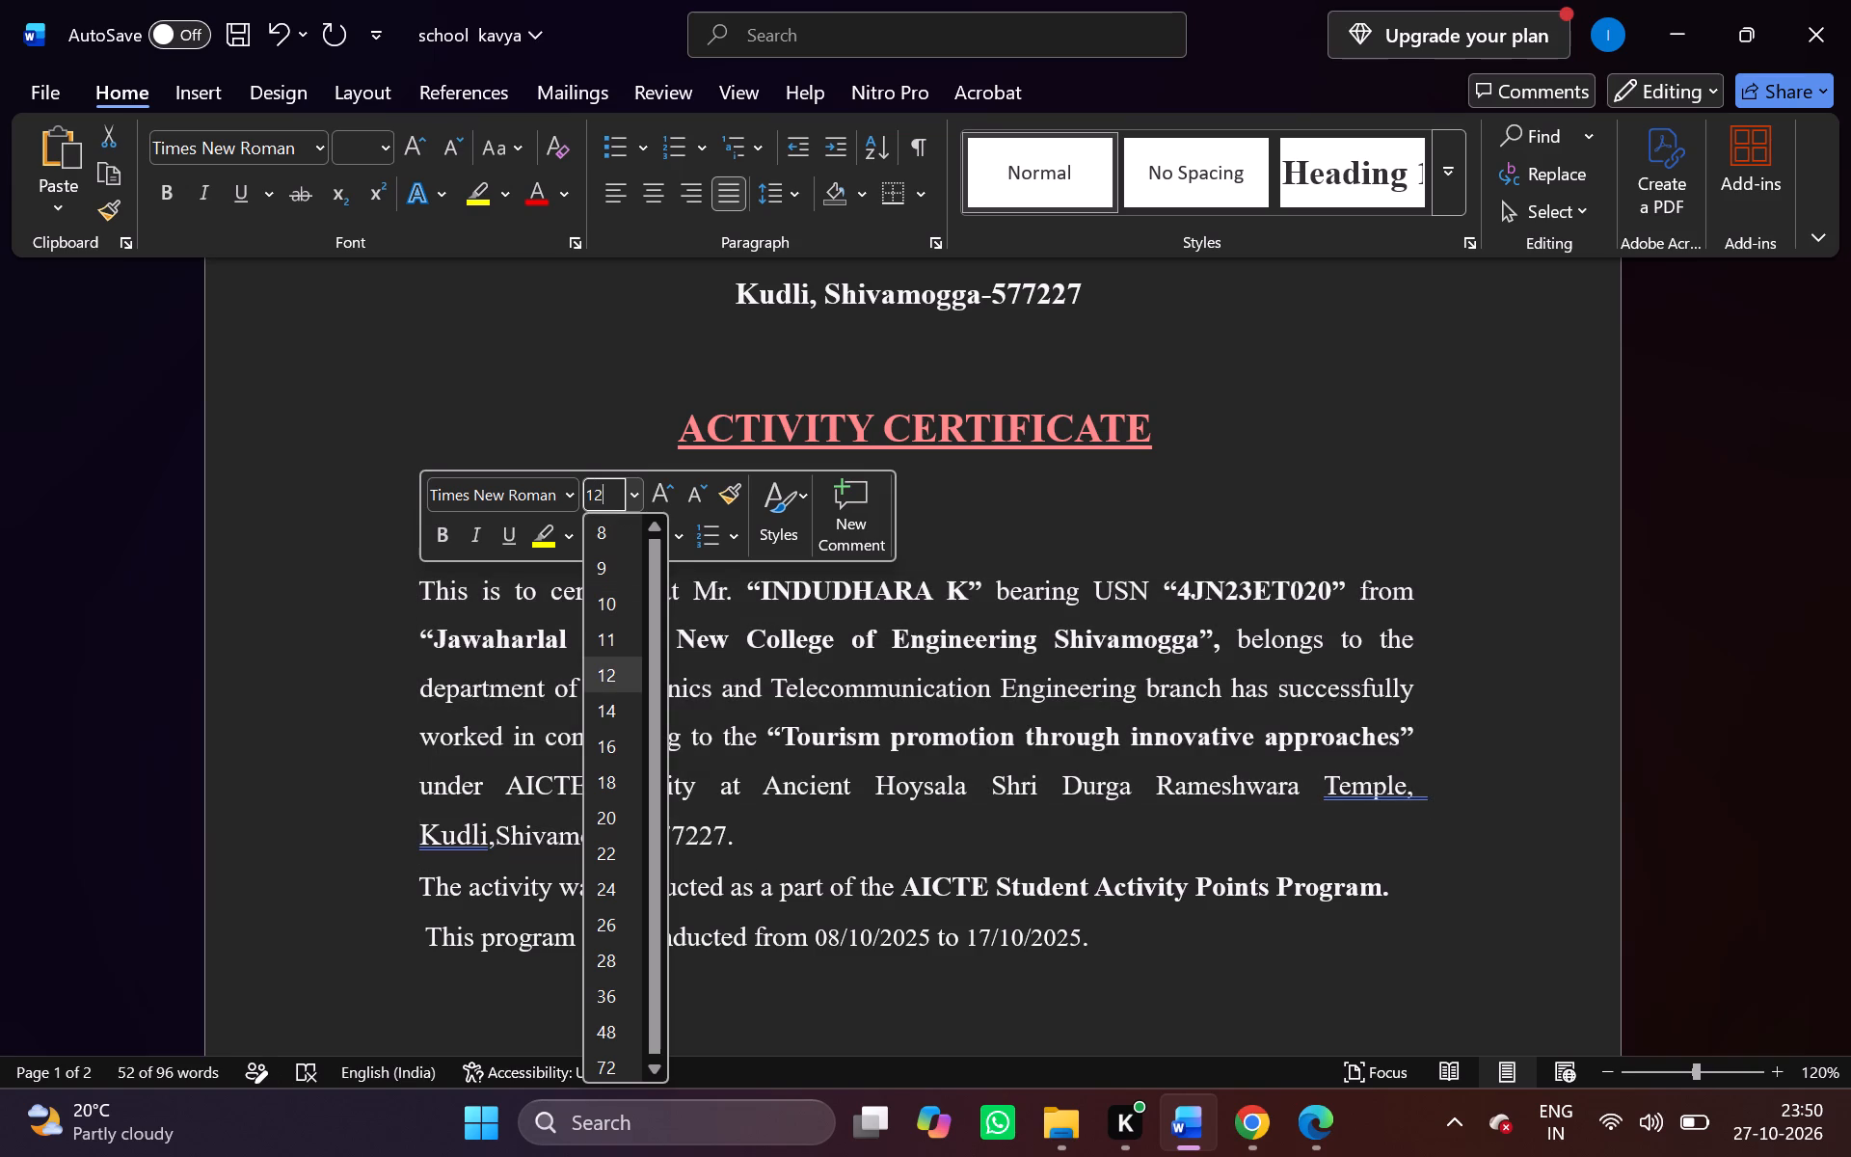
key("Return")
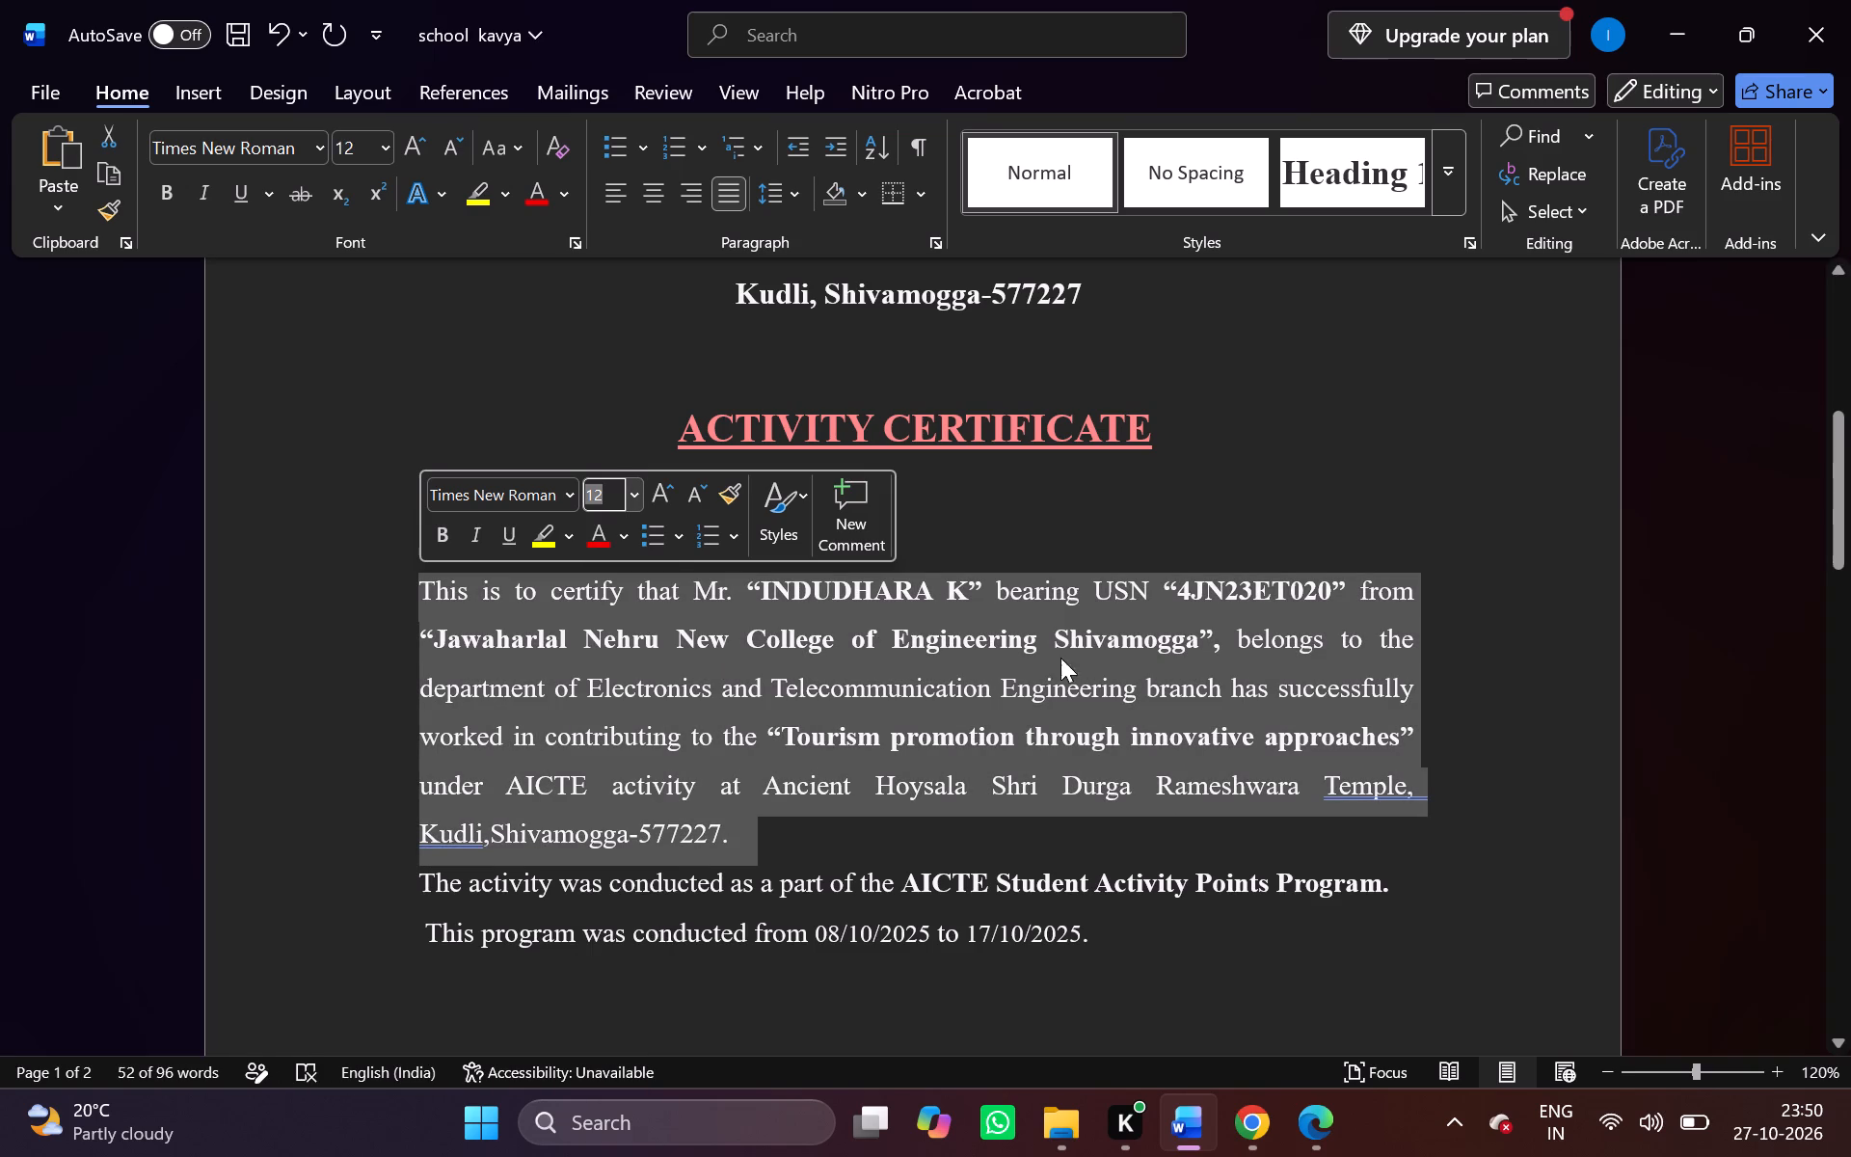
left_click(1422, 401)
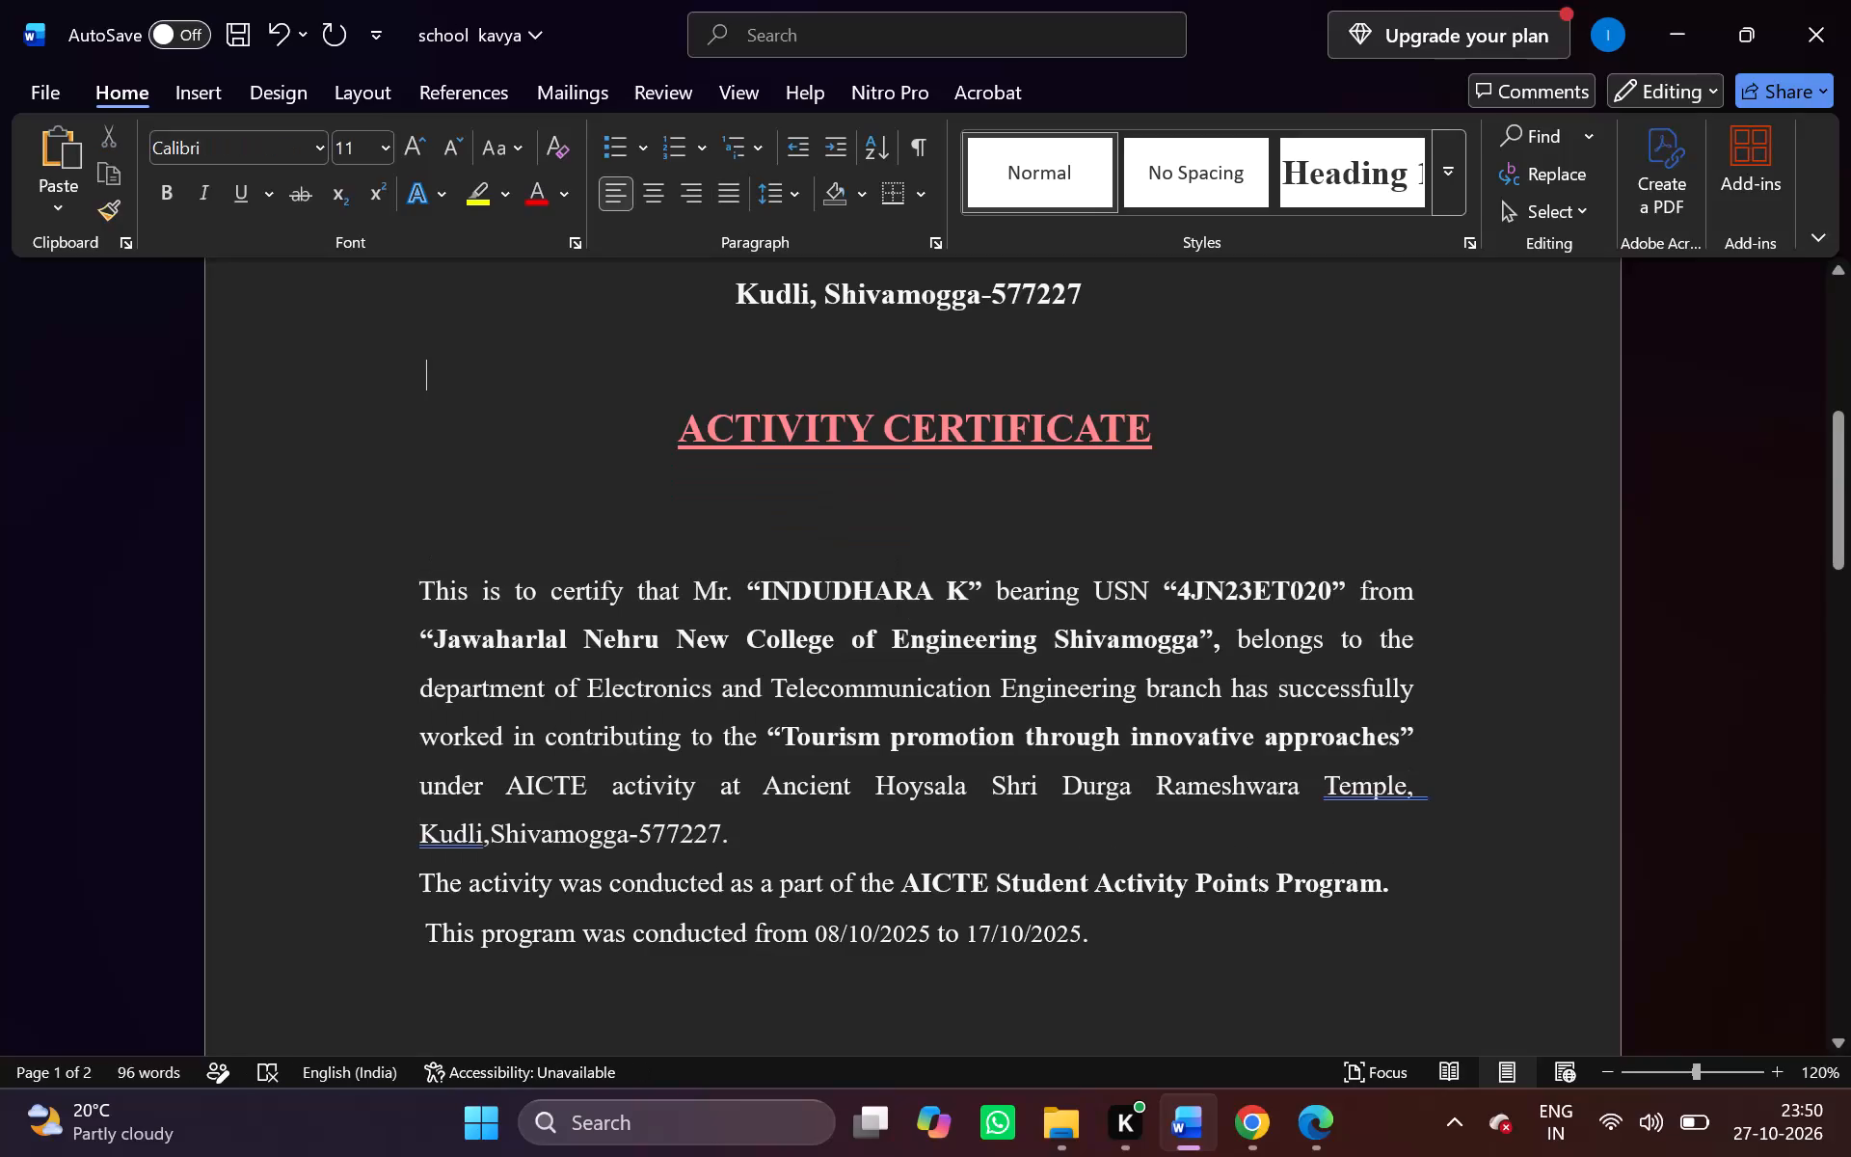
Apply the grammar suggestion "Temple, Kudli" to correct the spacing after "Temple," in the certificate paragraph.
left_click(1252, 679)
left_click(1527, 716)
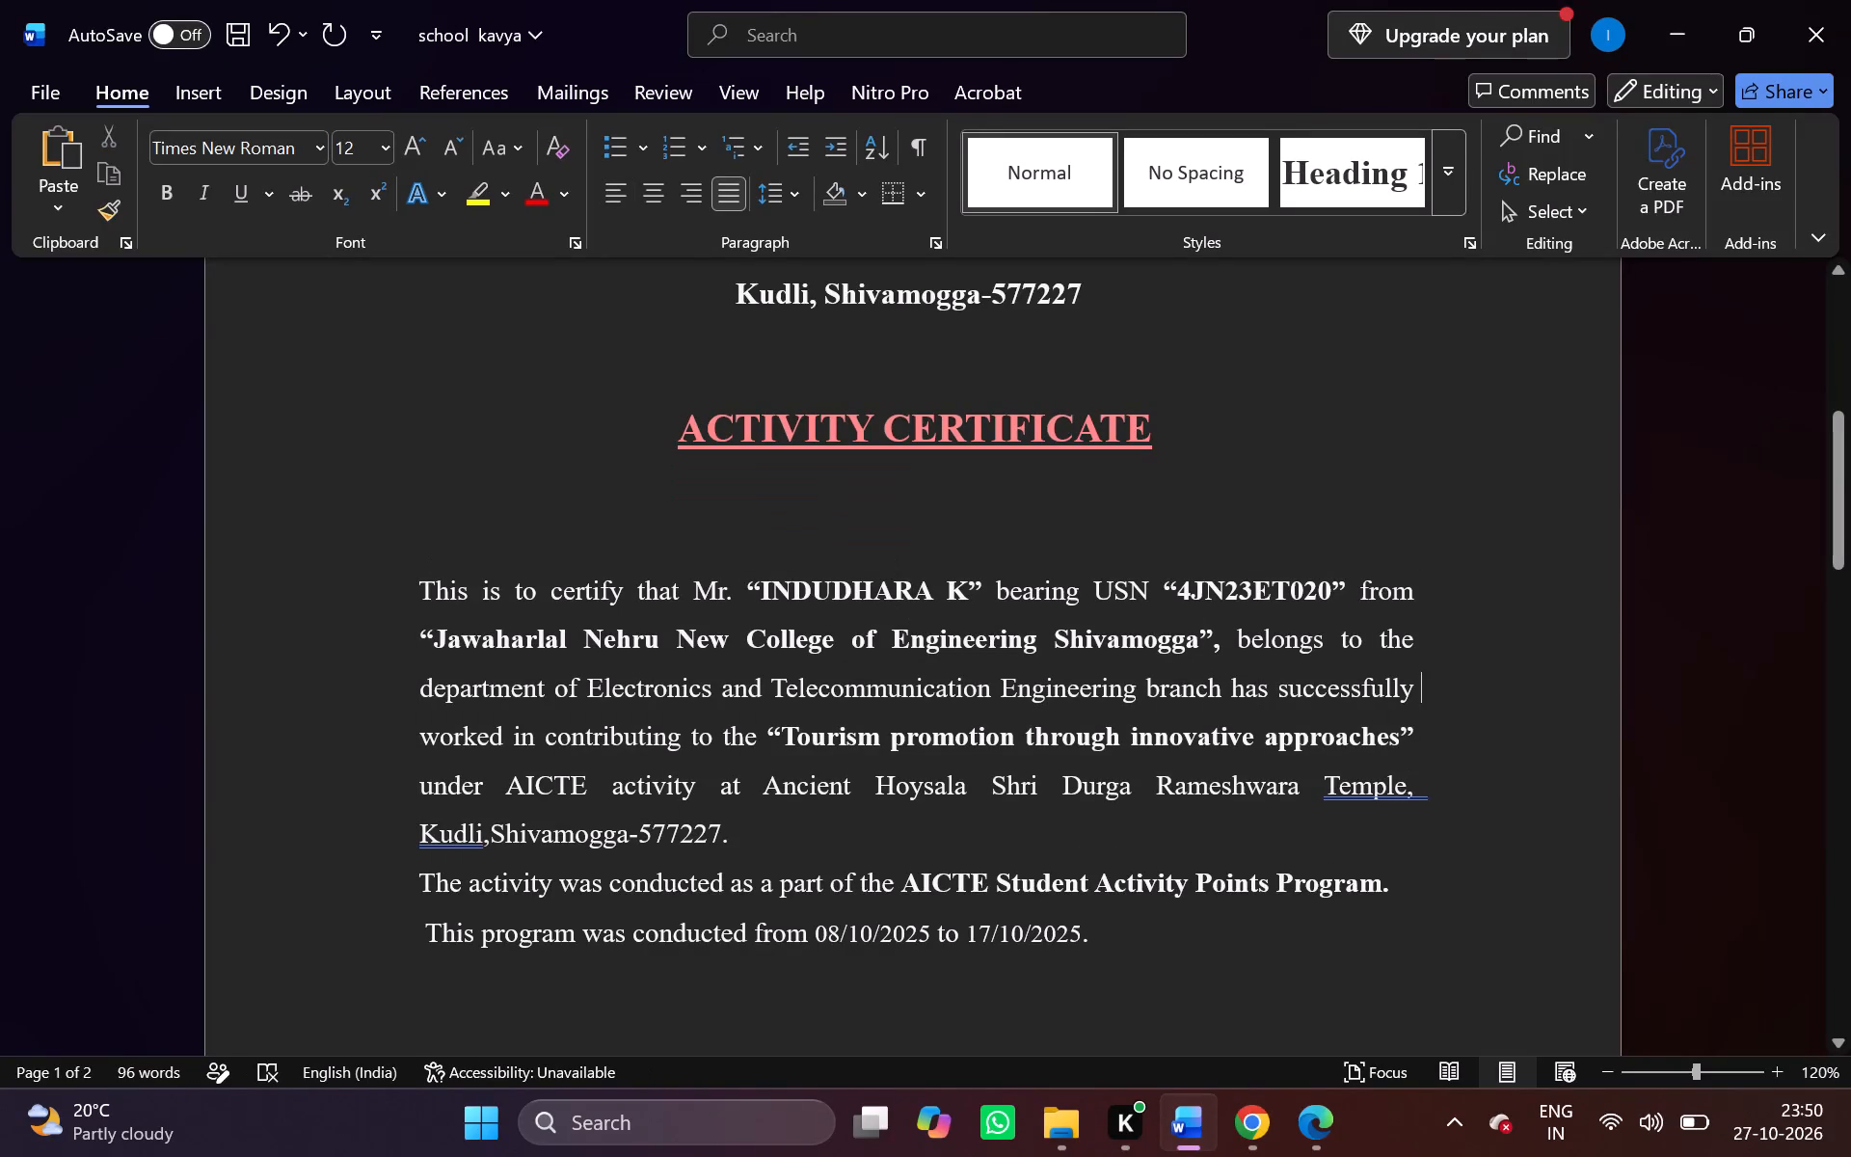
right_click(1394, 789)
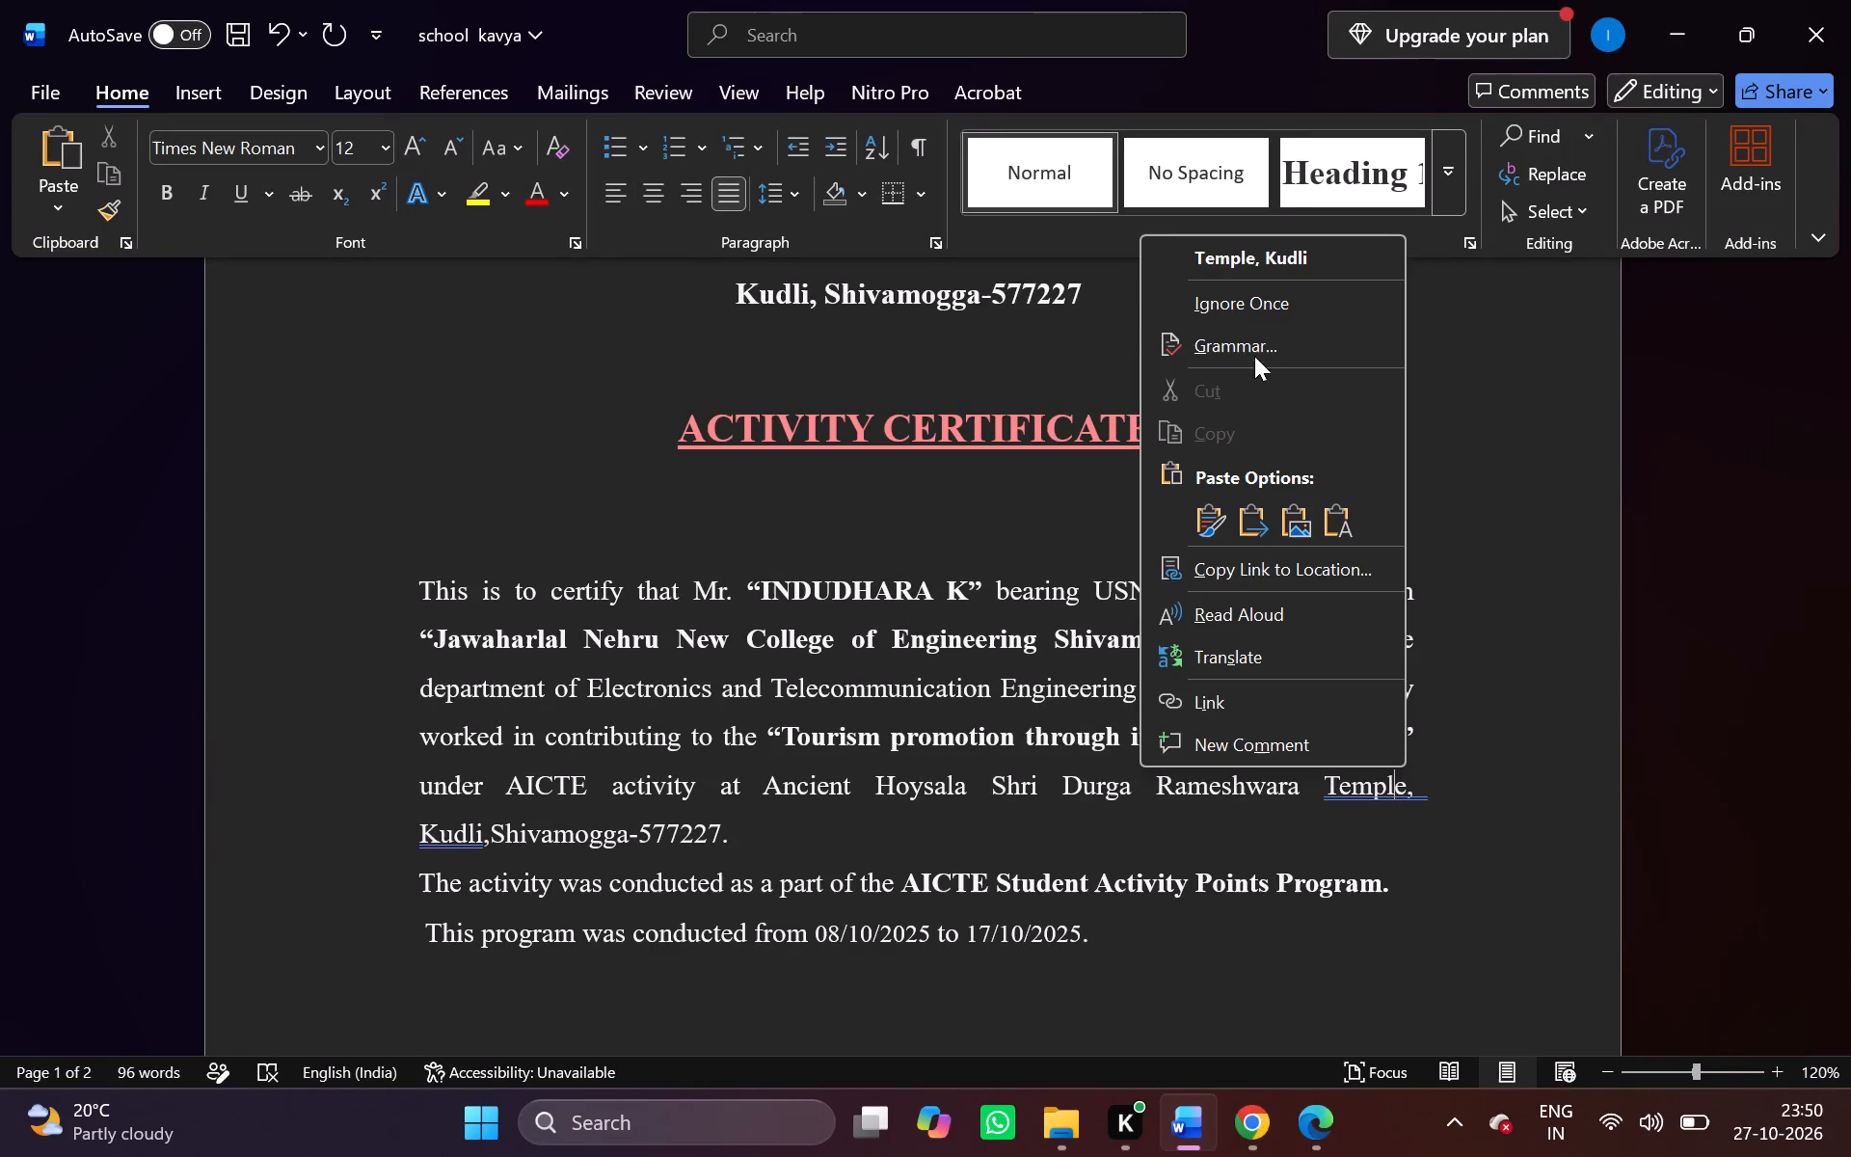
left_click(1268, 268)
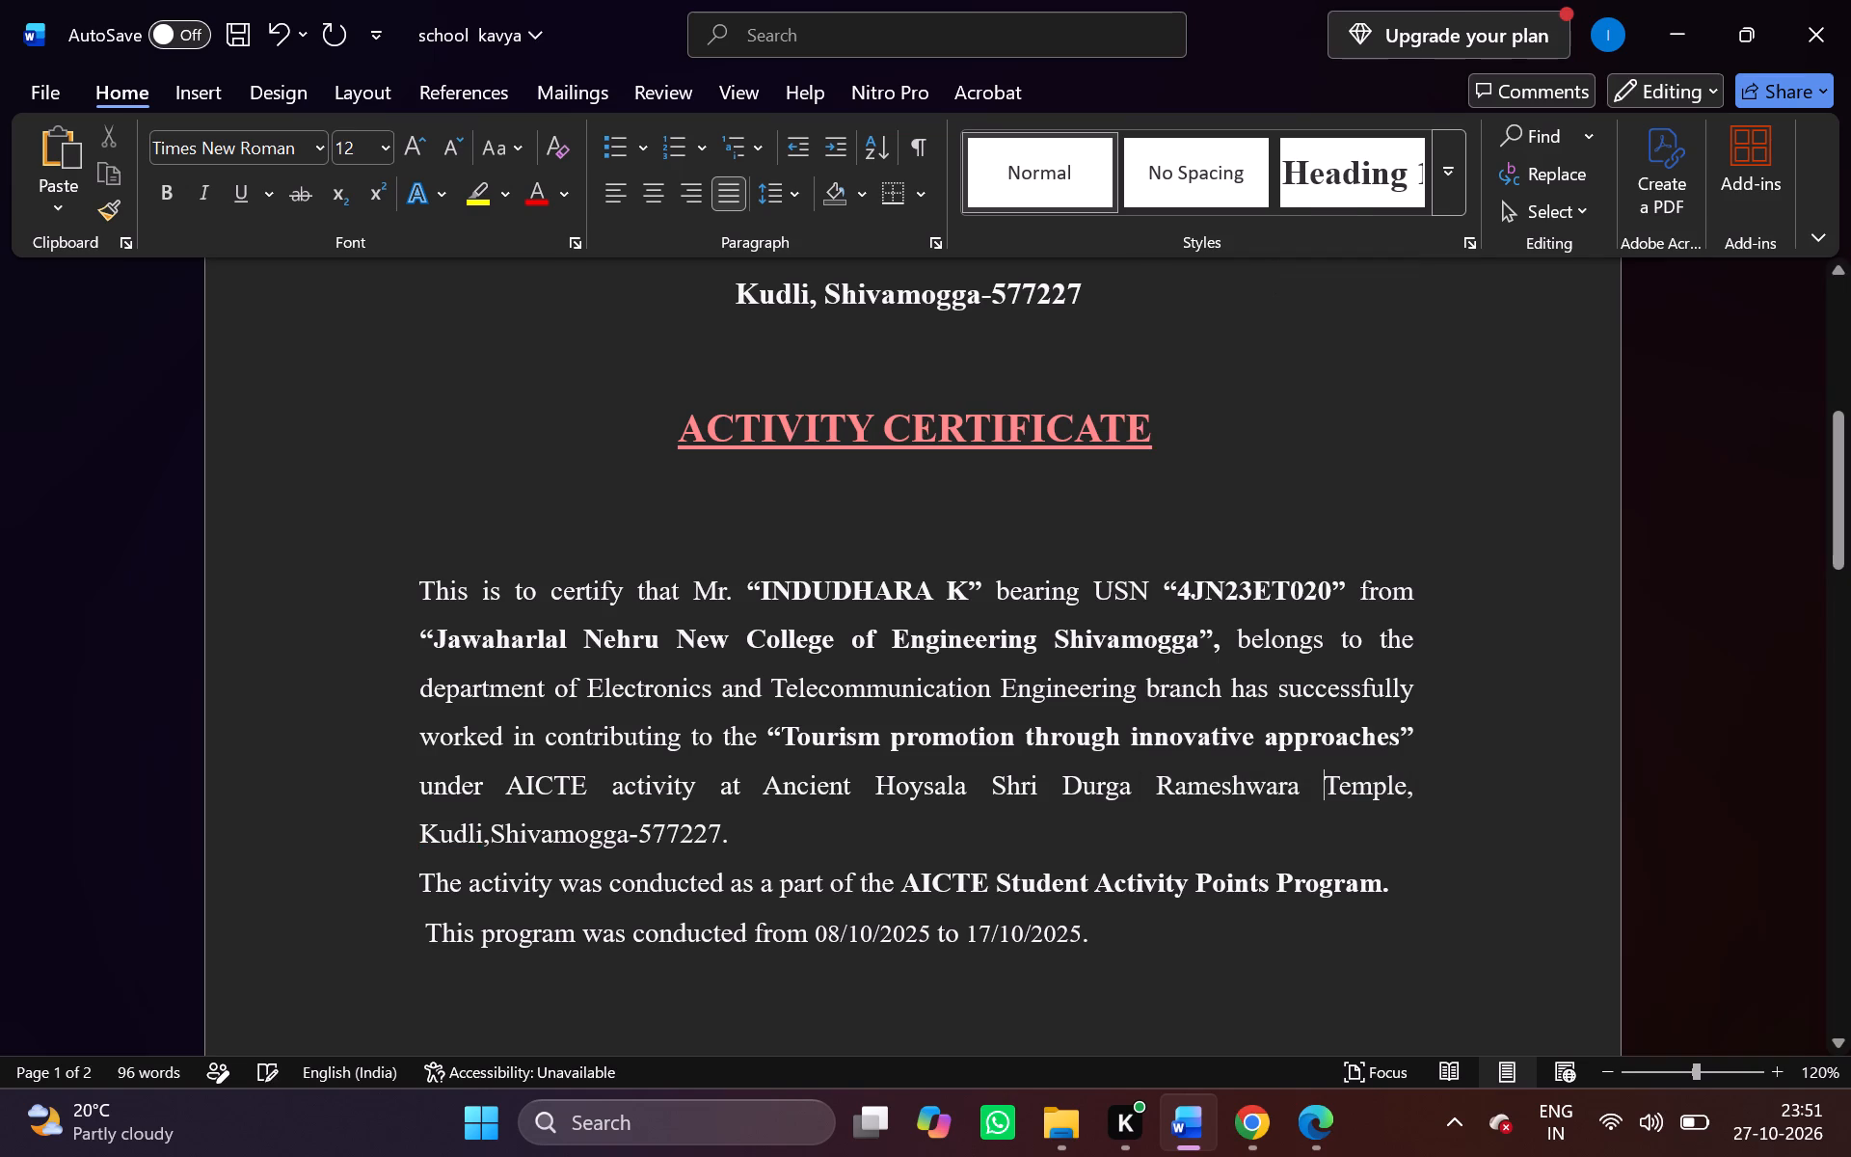
left_click(1424, 844)
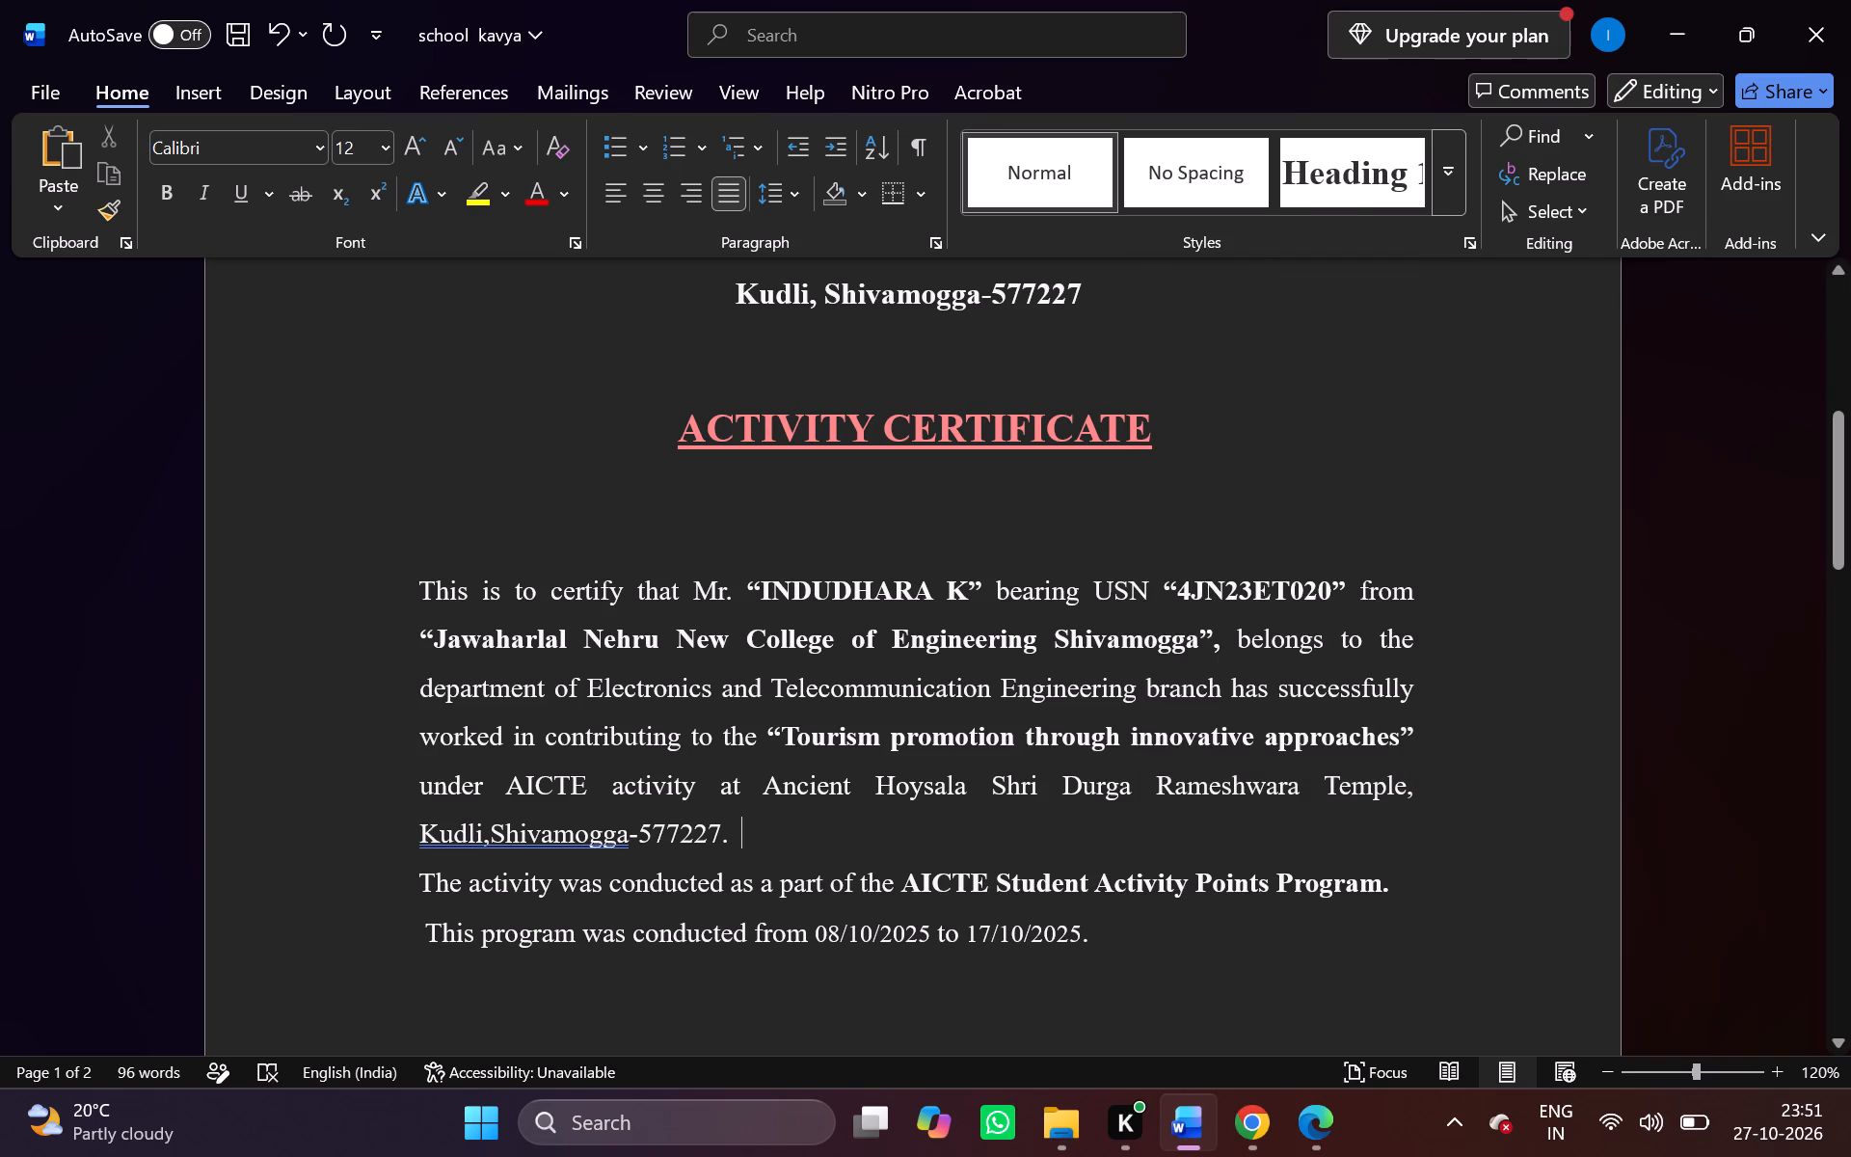
left_click(1533, 742)
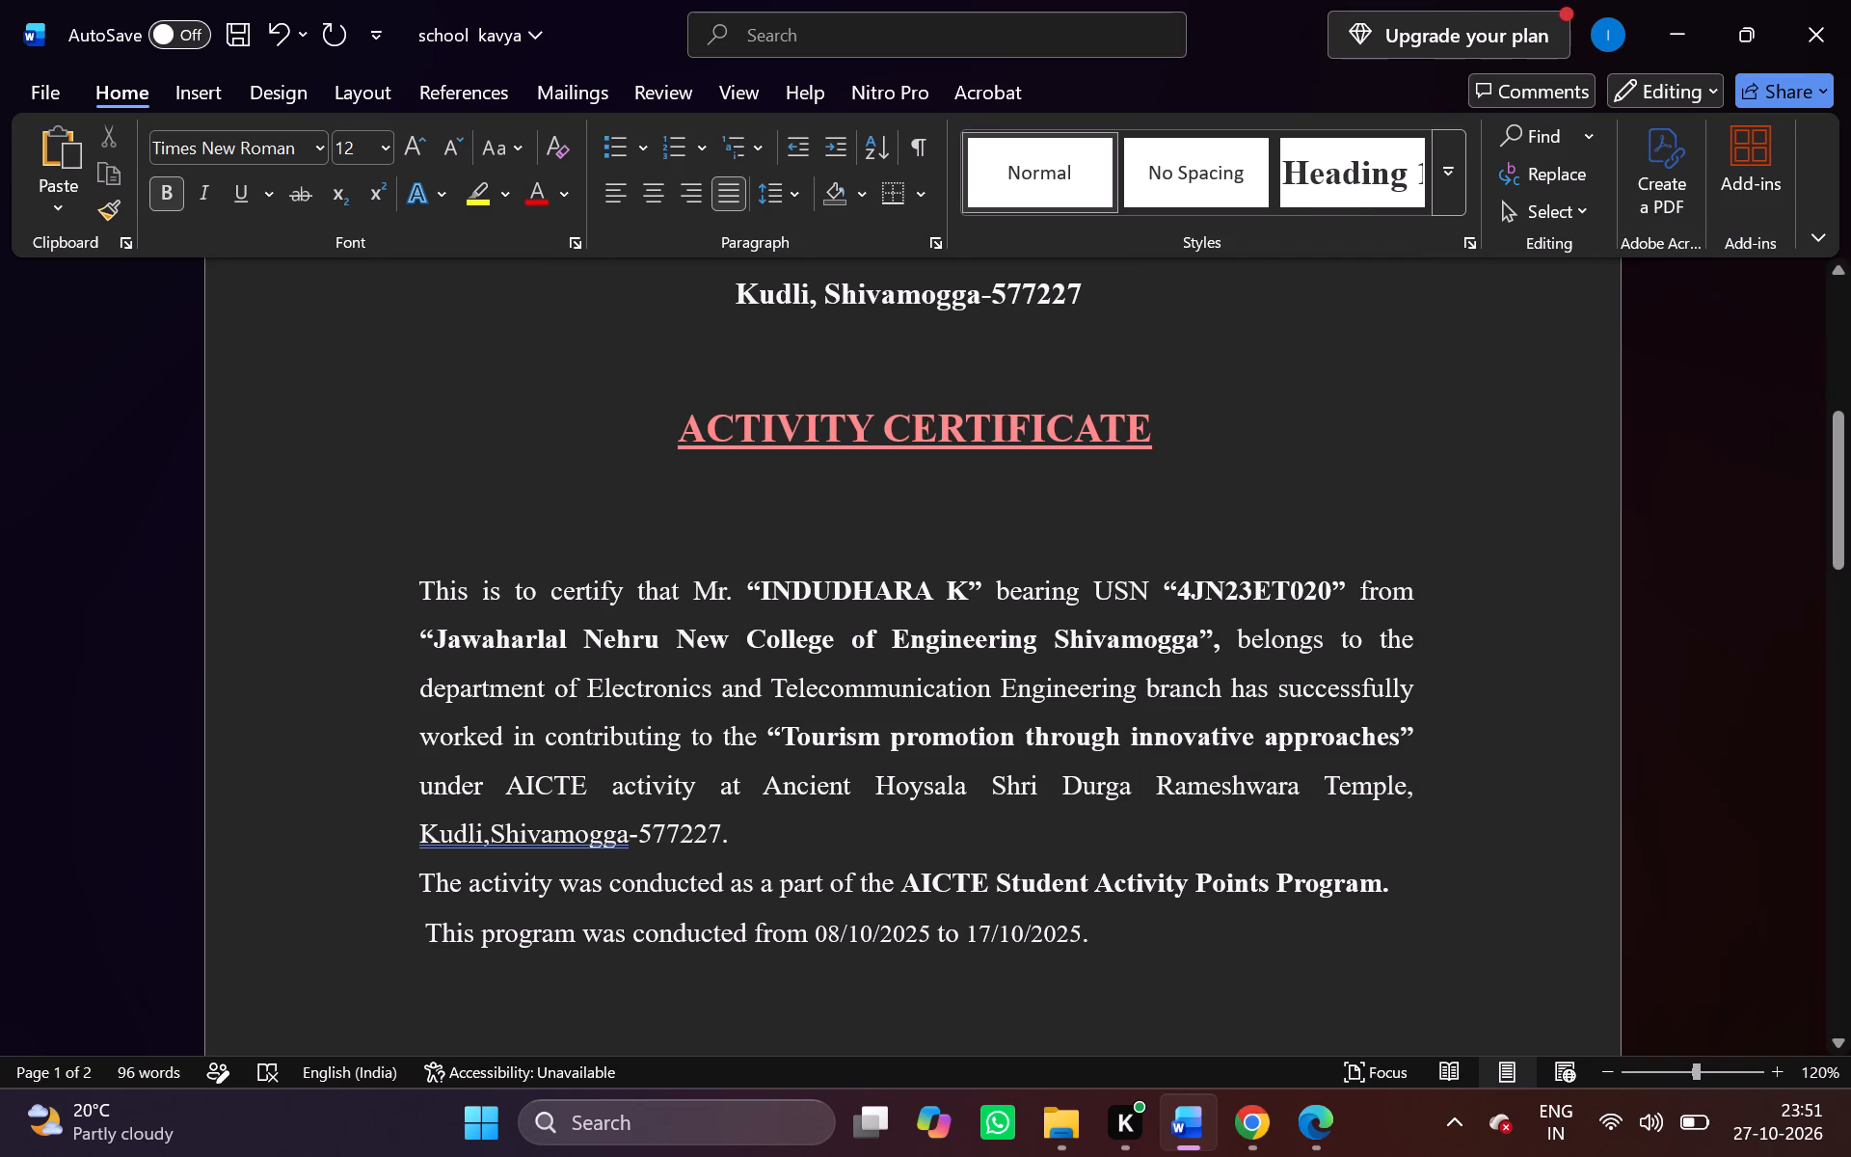
left_click(1568, 767)
Apply the grammar suggestion "Kudli, Shivamogga" to put a space after the comma following "Kudli".
scroll(1115, 897, "down", 1)
scroll(1115, 897, "up", 1, "ctrl")
scroll(1115, 897, "down", 1, "ctrl")
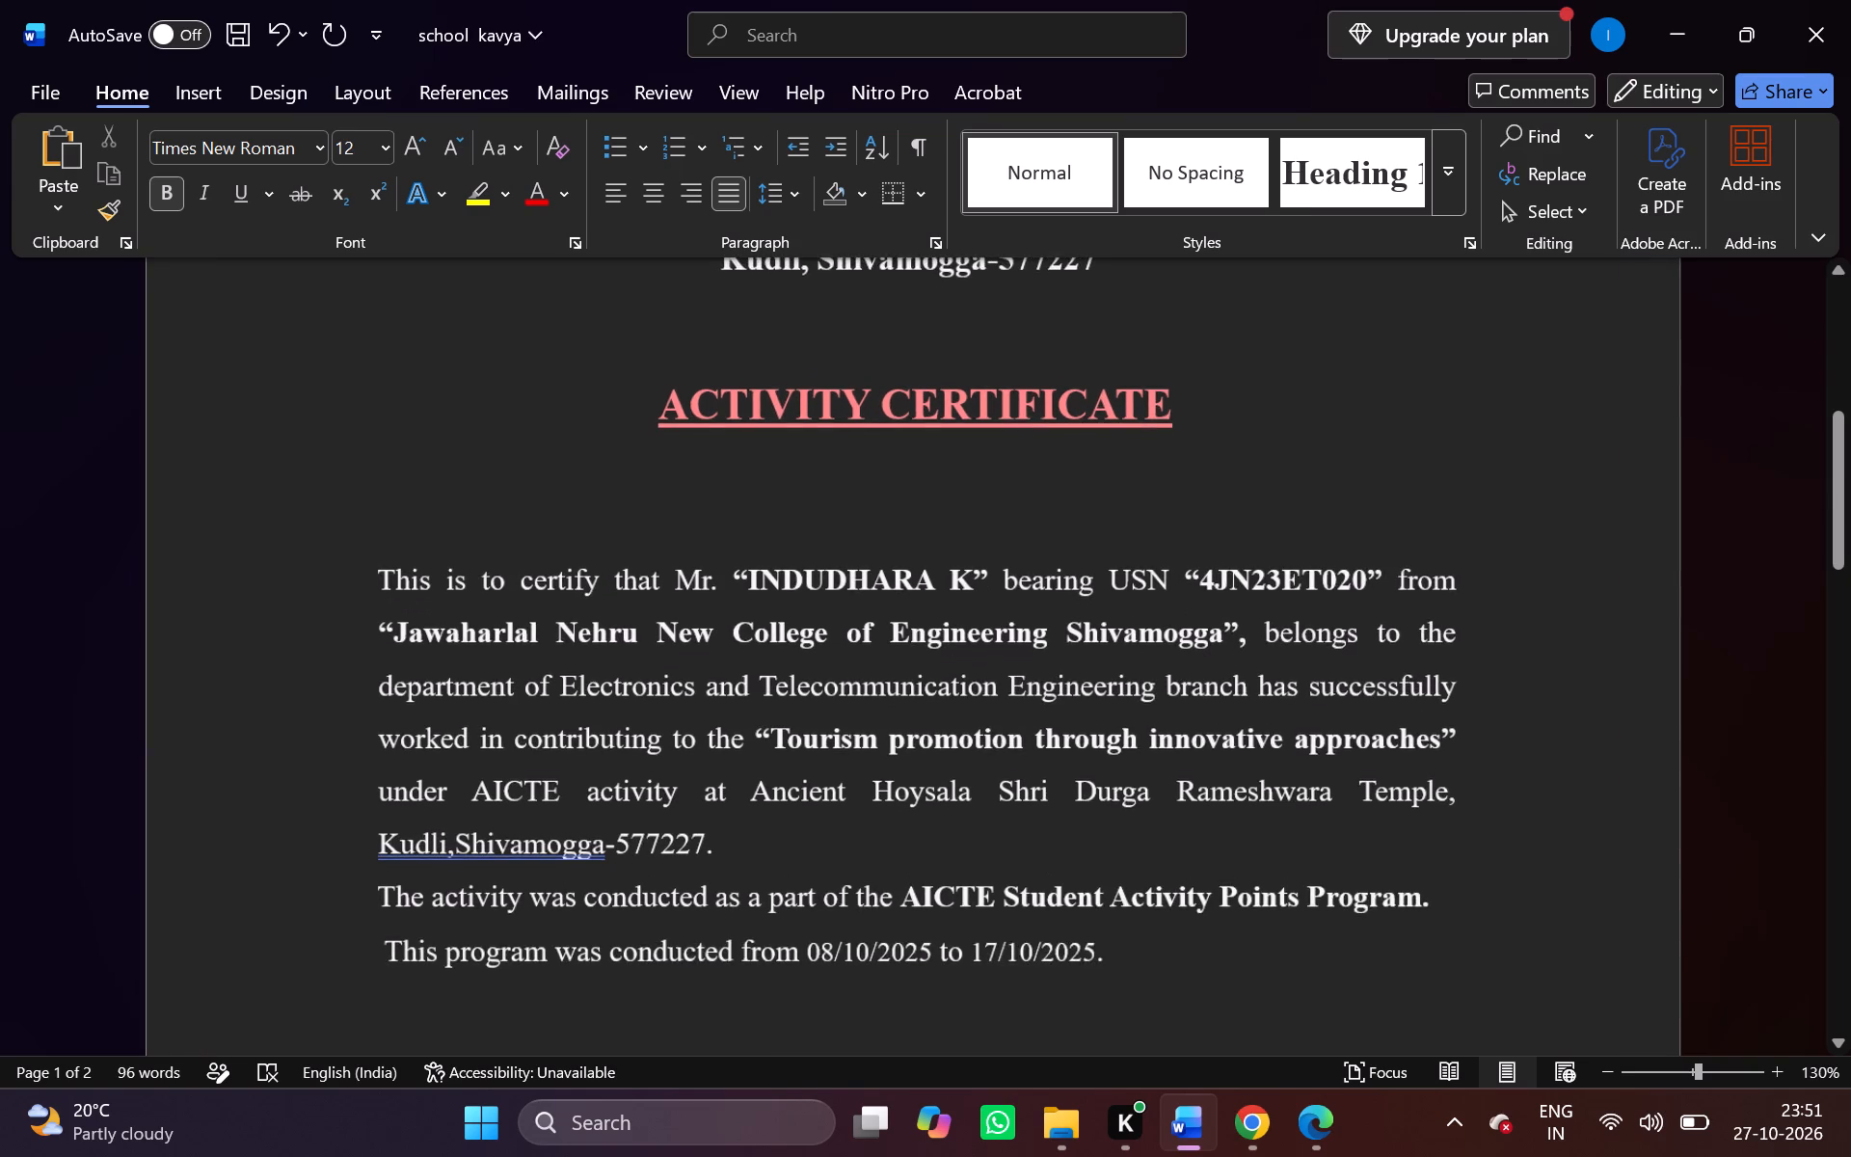
scroll(1115, 897, "down", 1, "ctrl")
scroll(1115, 897, "up", 1, "ctrl")
scroll(1115, 897, "down", 7, "ctrl")
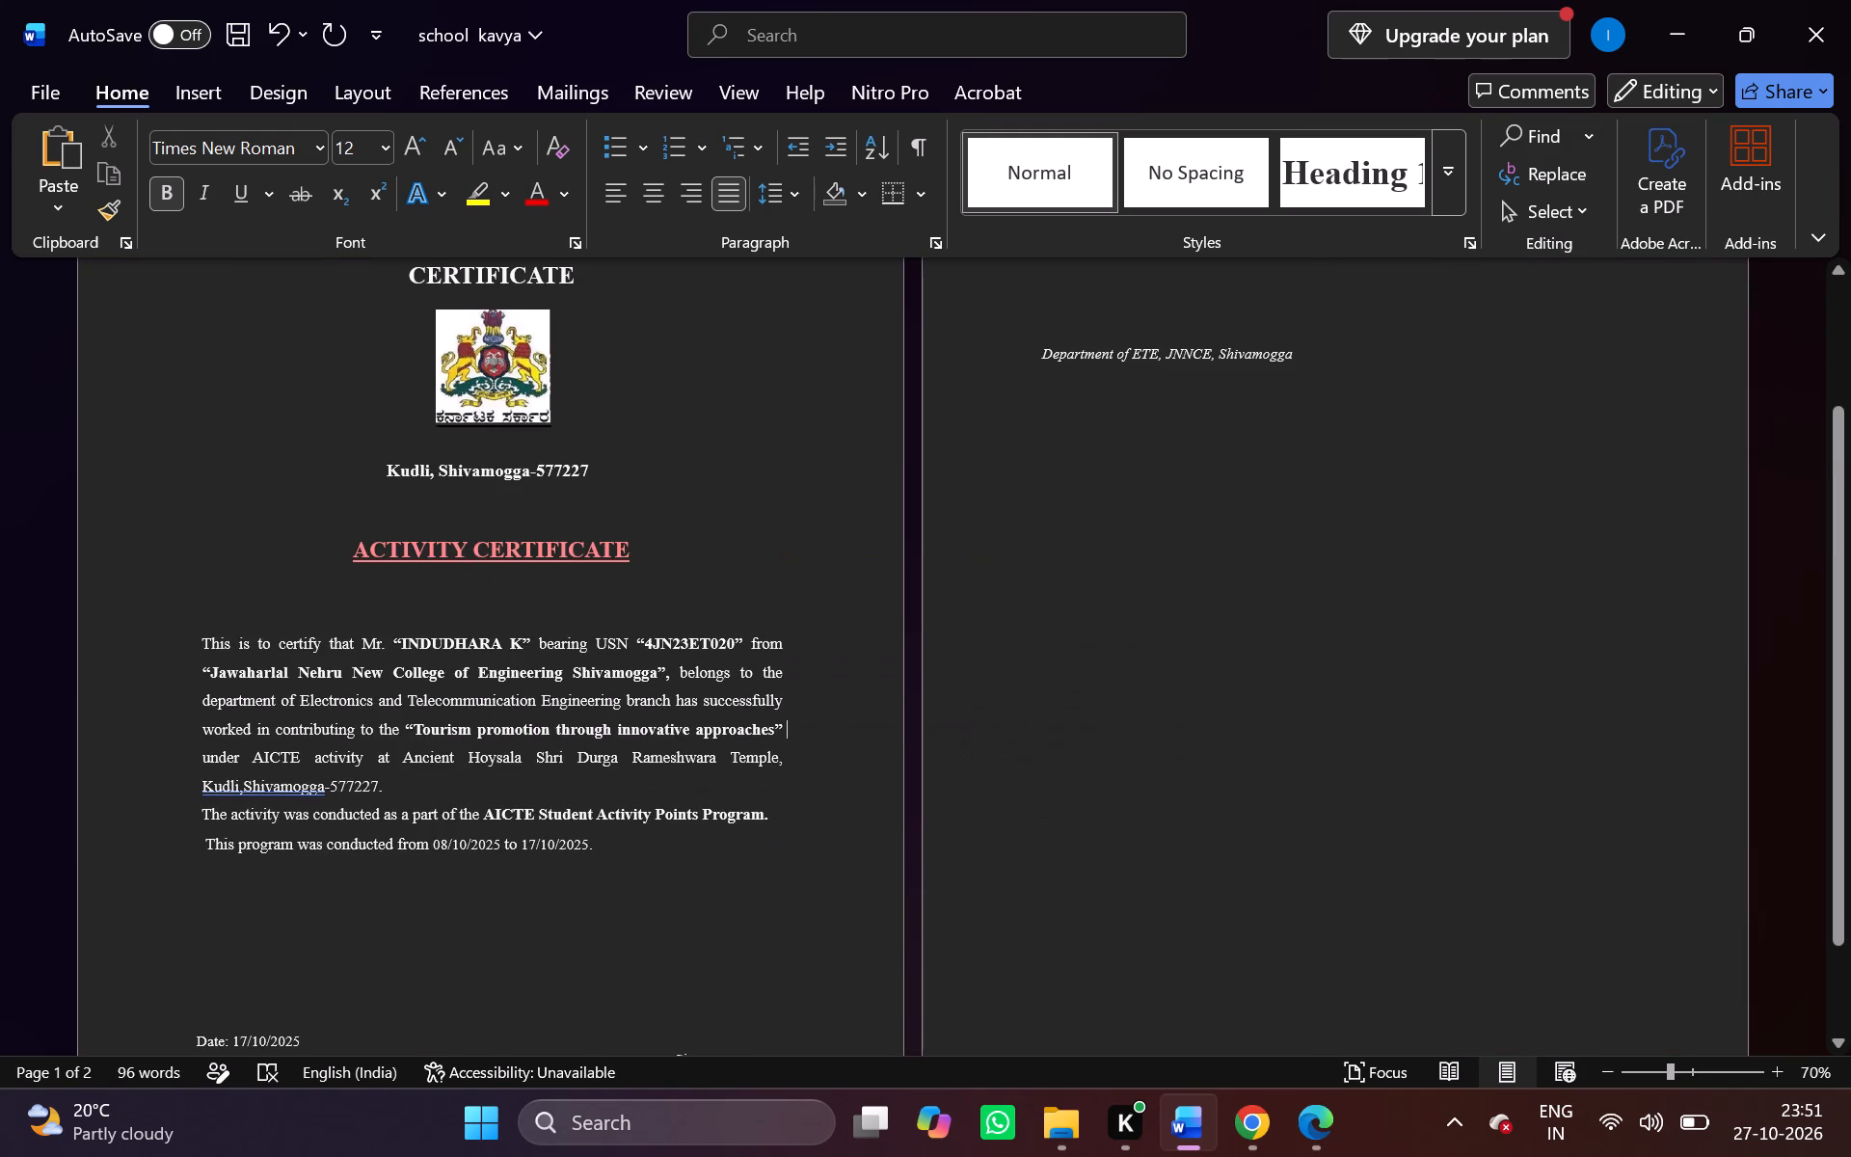
scroll(672, 782, "up", 7, "ctrl")
scroll(672, 782, "right", 3)
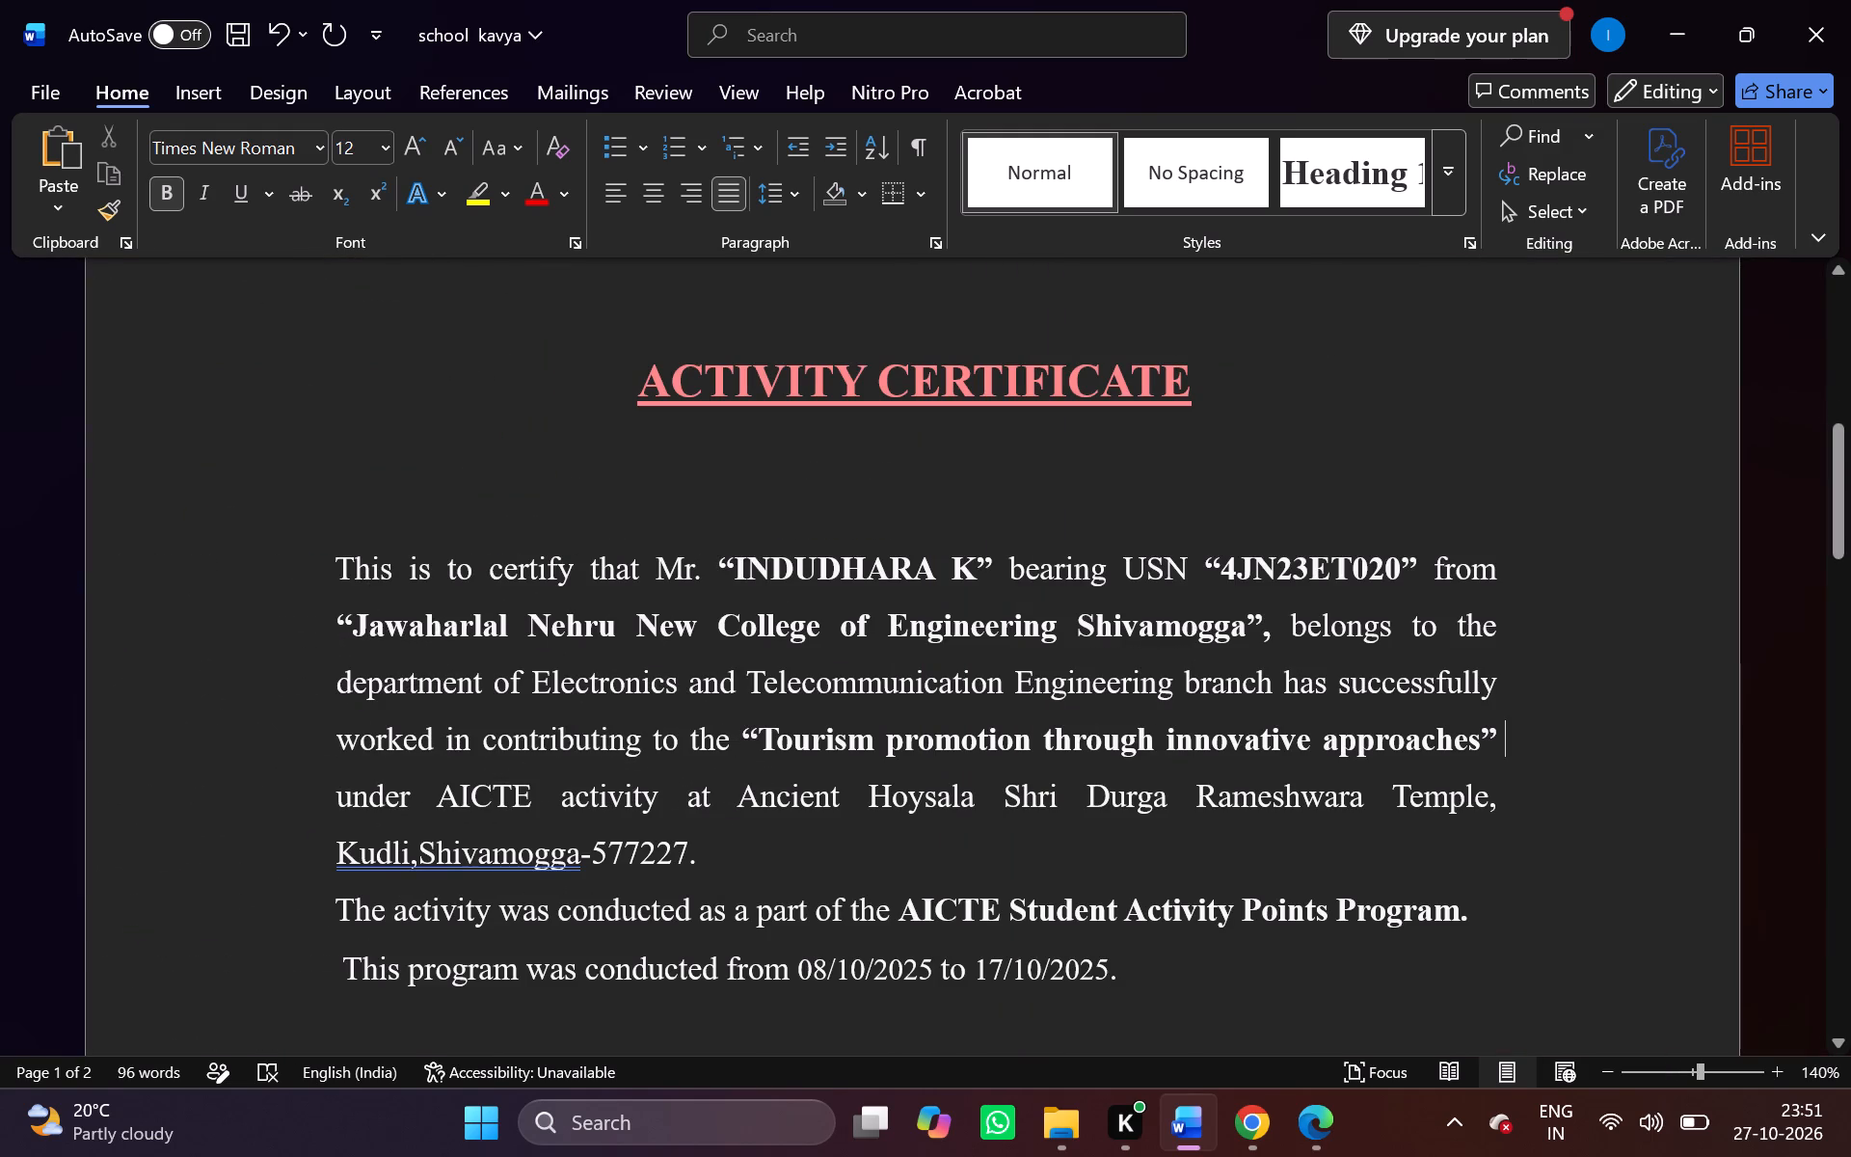
left_click(426, 860)
right_click(426, 860)
right_click(426, 860)
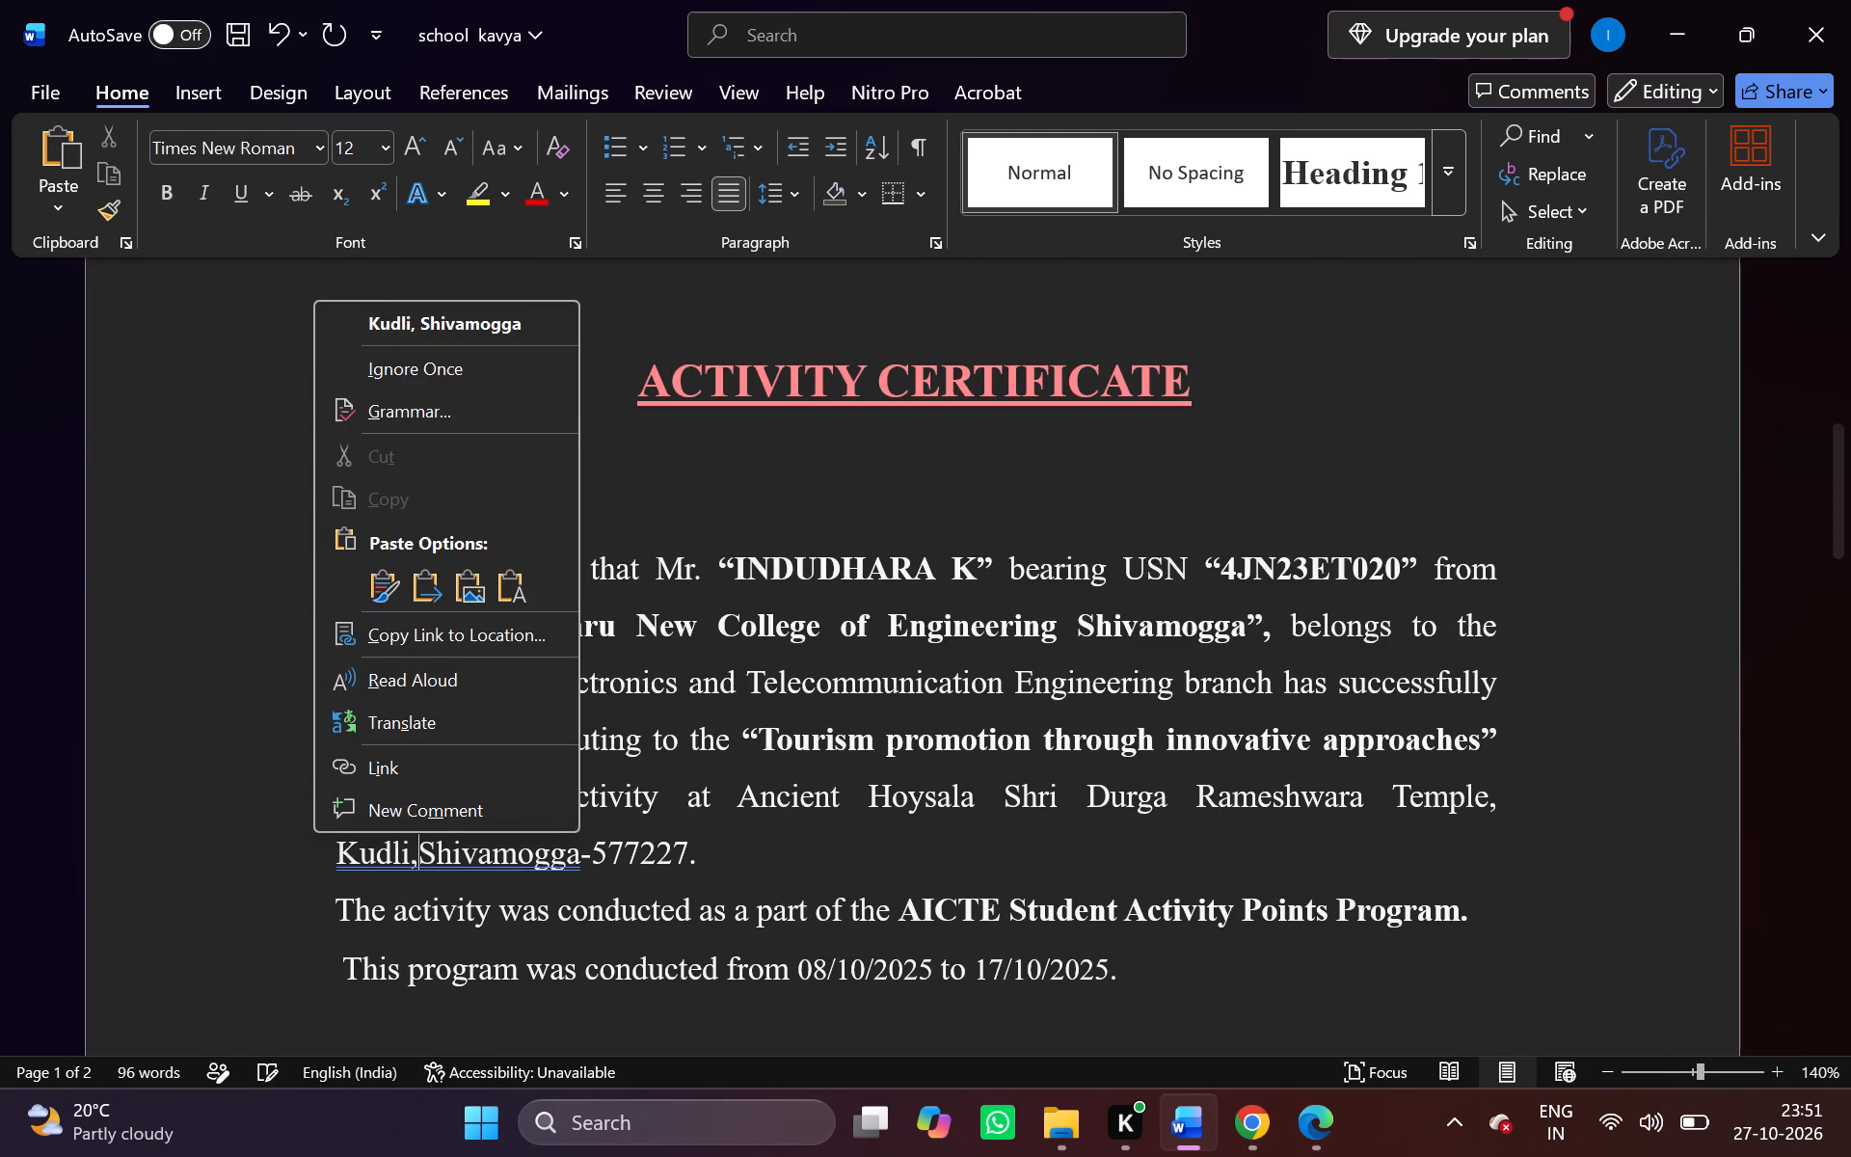
left_click(506, 326)
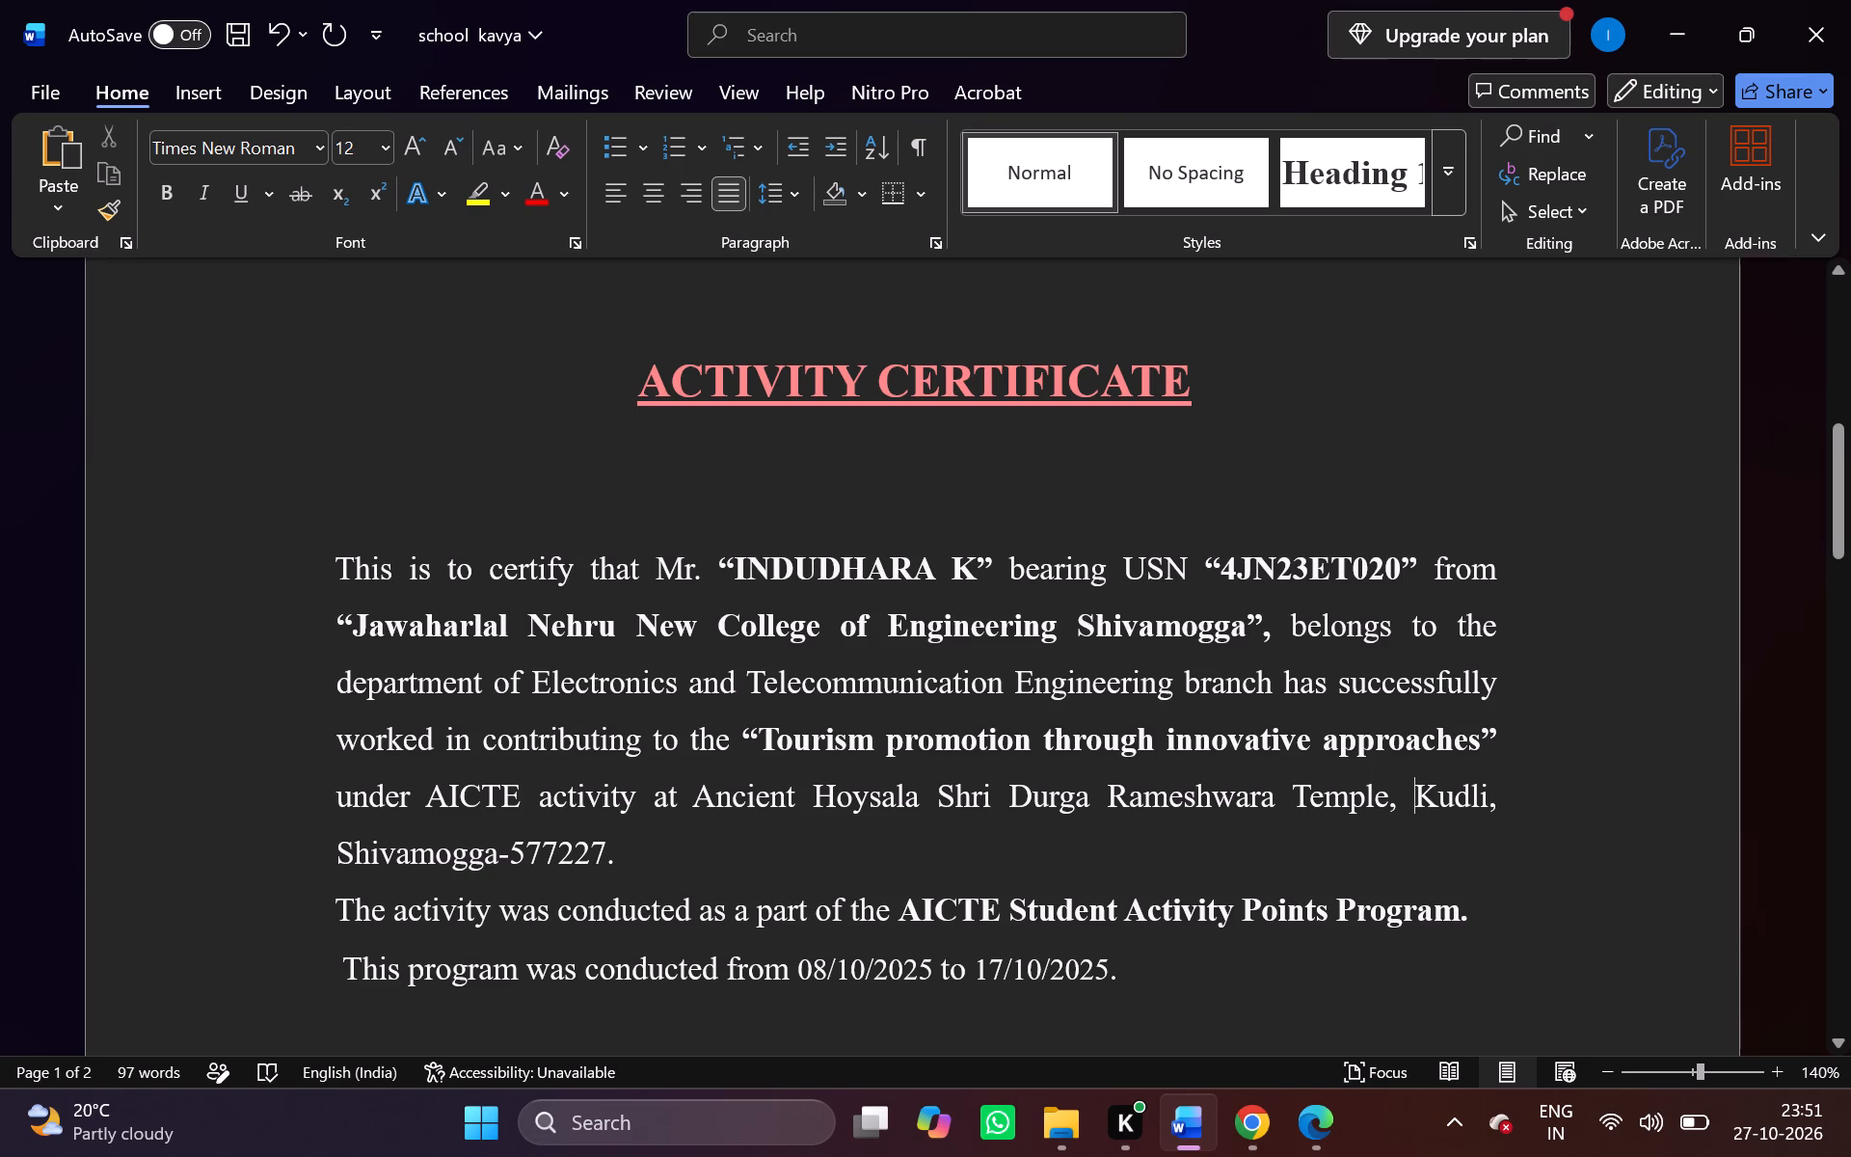
left_click(1577, 860)
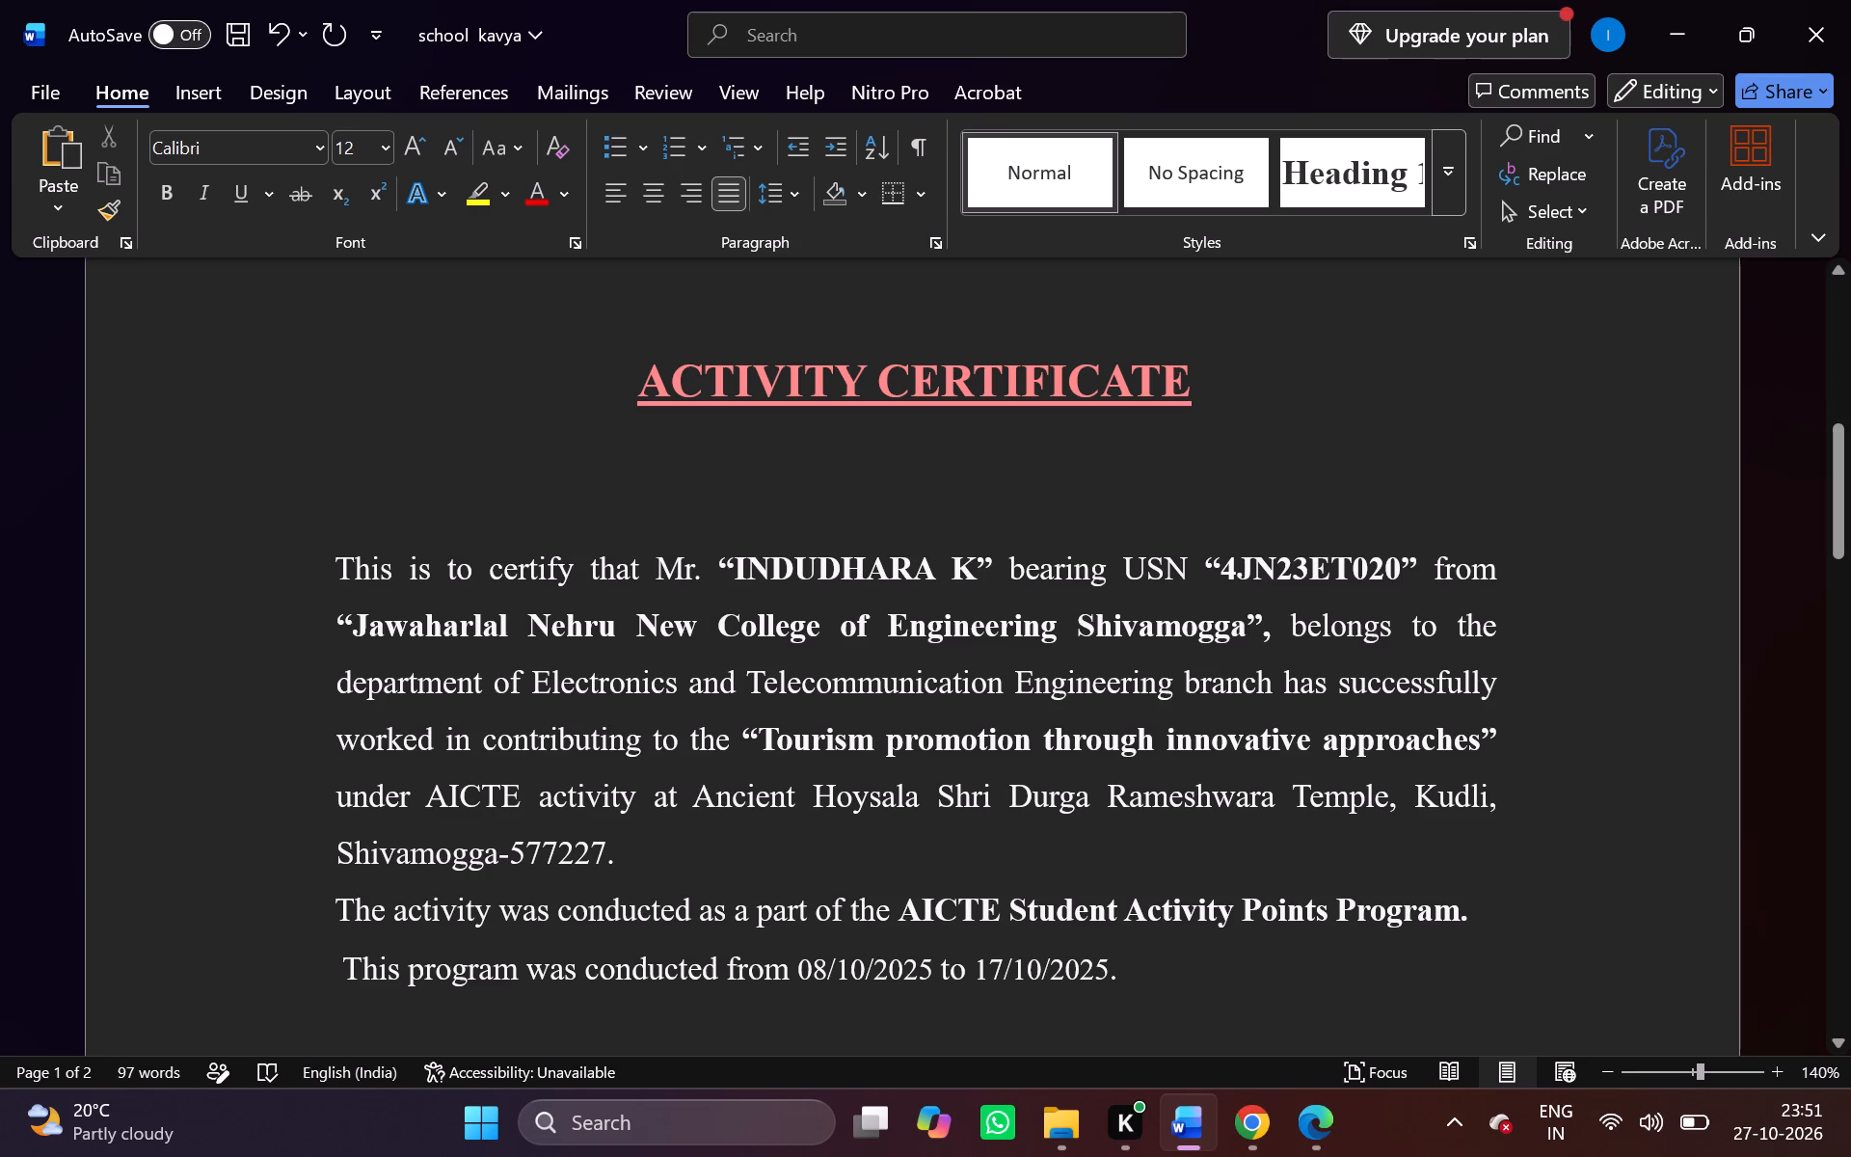
Remove the extra space at the start of the line "This program was conducted from".
left_click(341, 961)
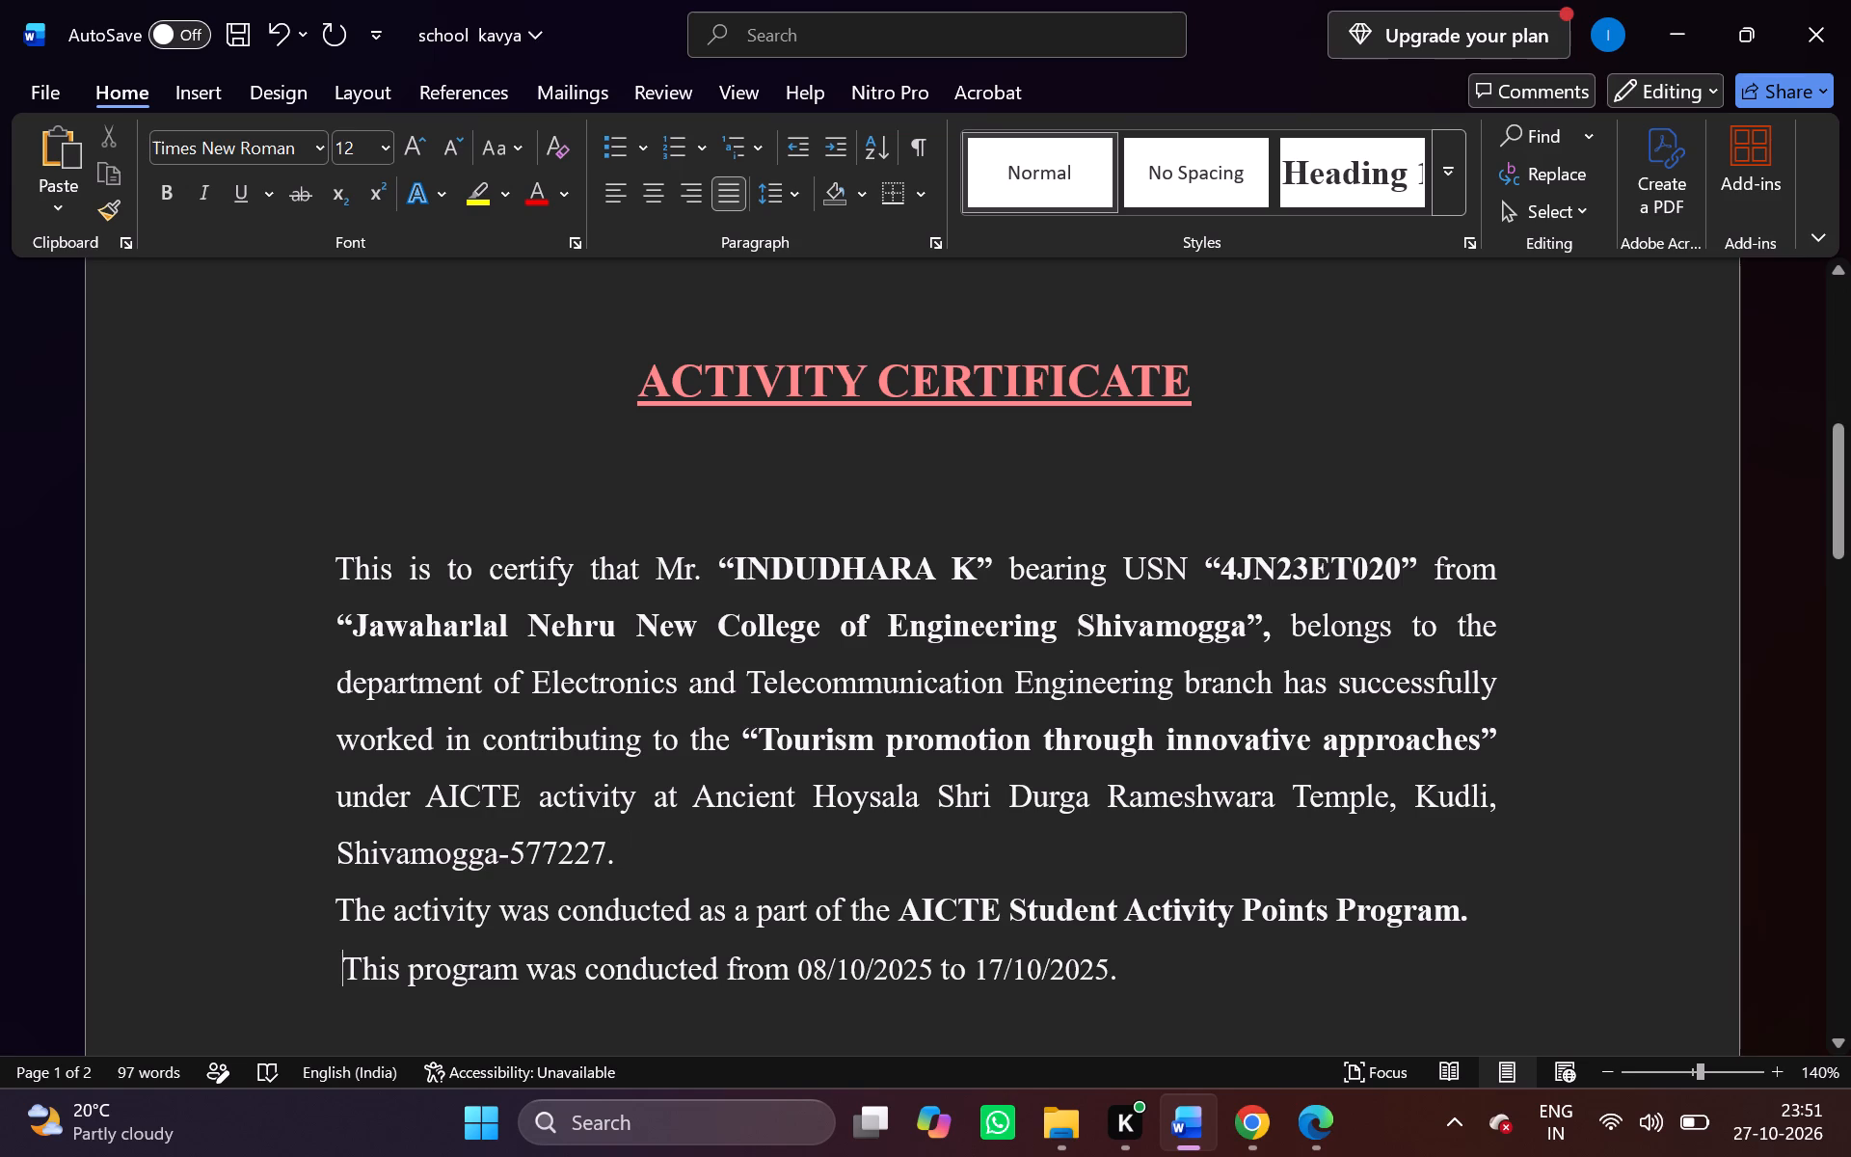
key("BackSpace")
Change the program's start date in the "This program was conducted from" line to 23/10/2025.
scroll(633, 982, "down", 1)
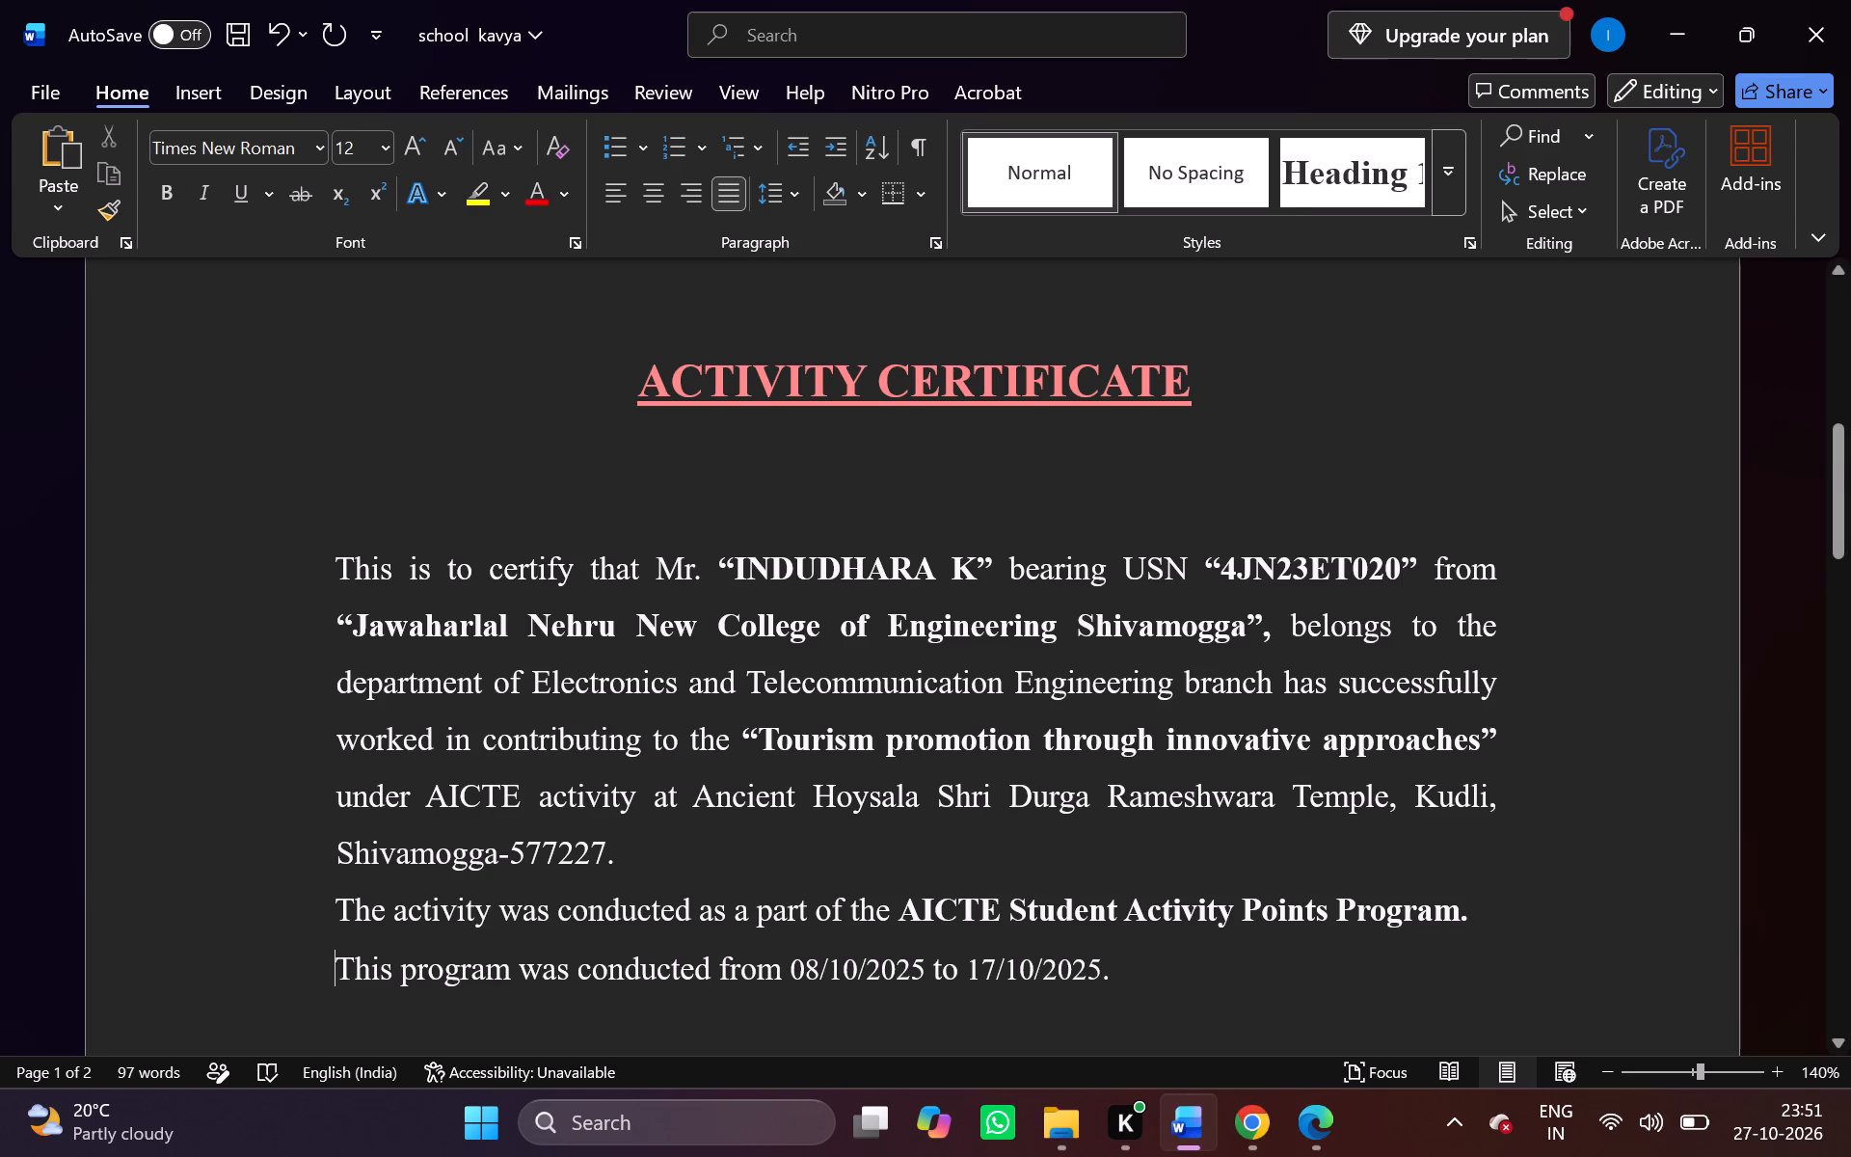
scroll(633, 982, "down", 1)
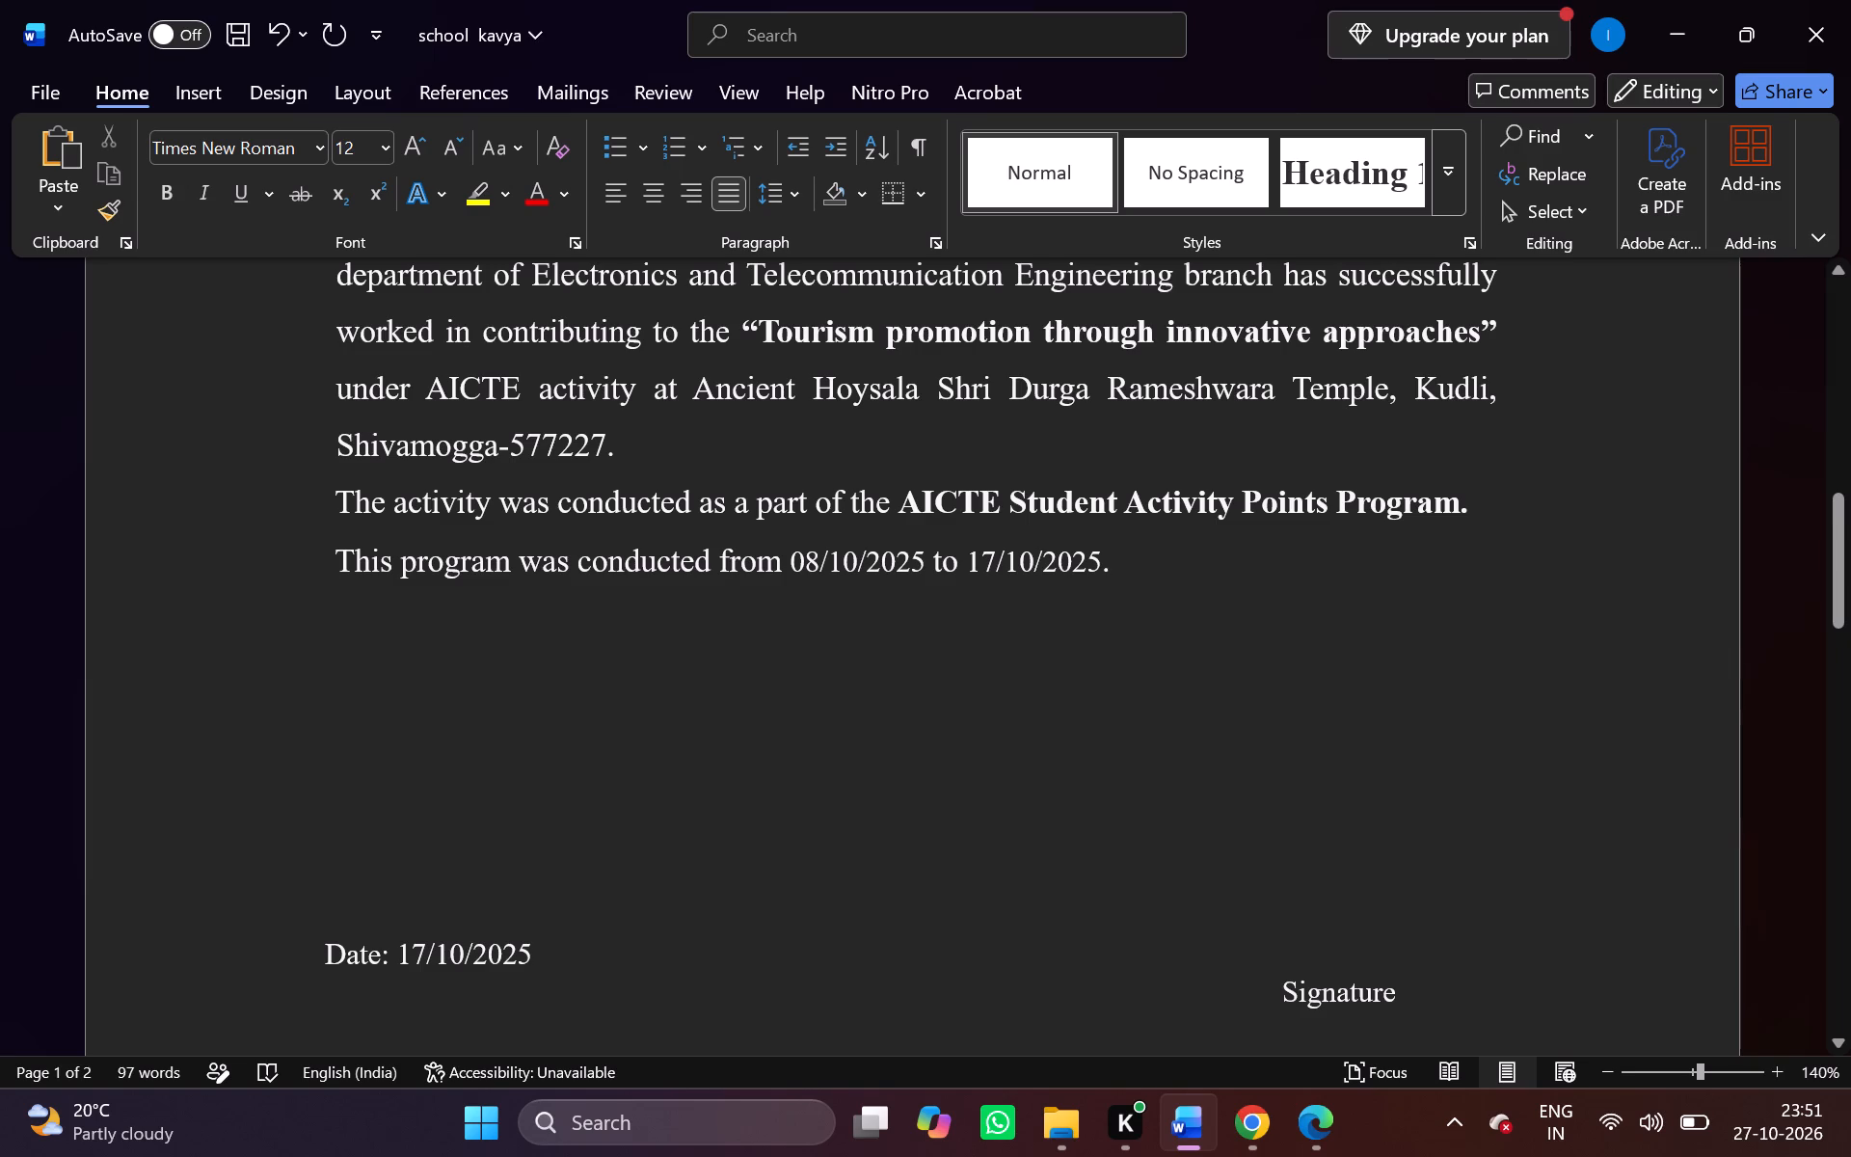
left_click(818, 559)
key("BackSpace")
key("BackSpace")
type("23")
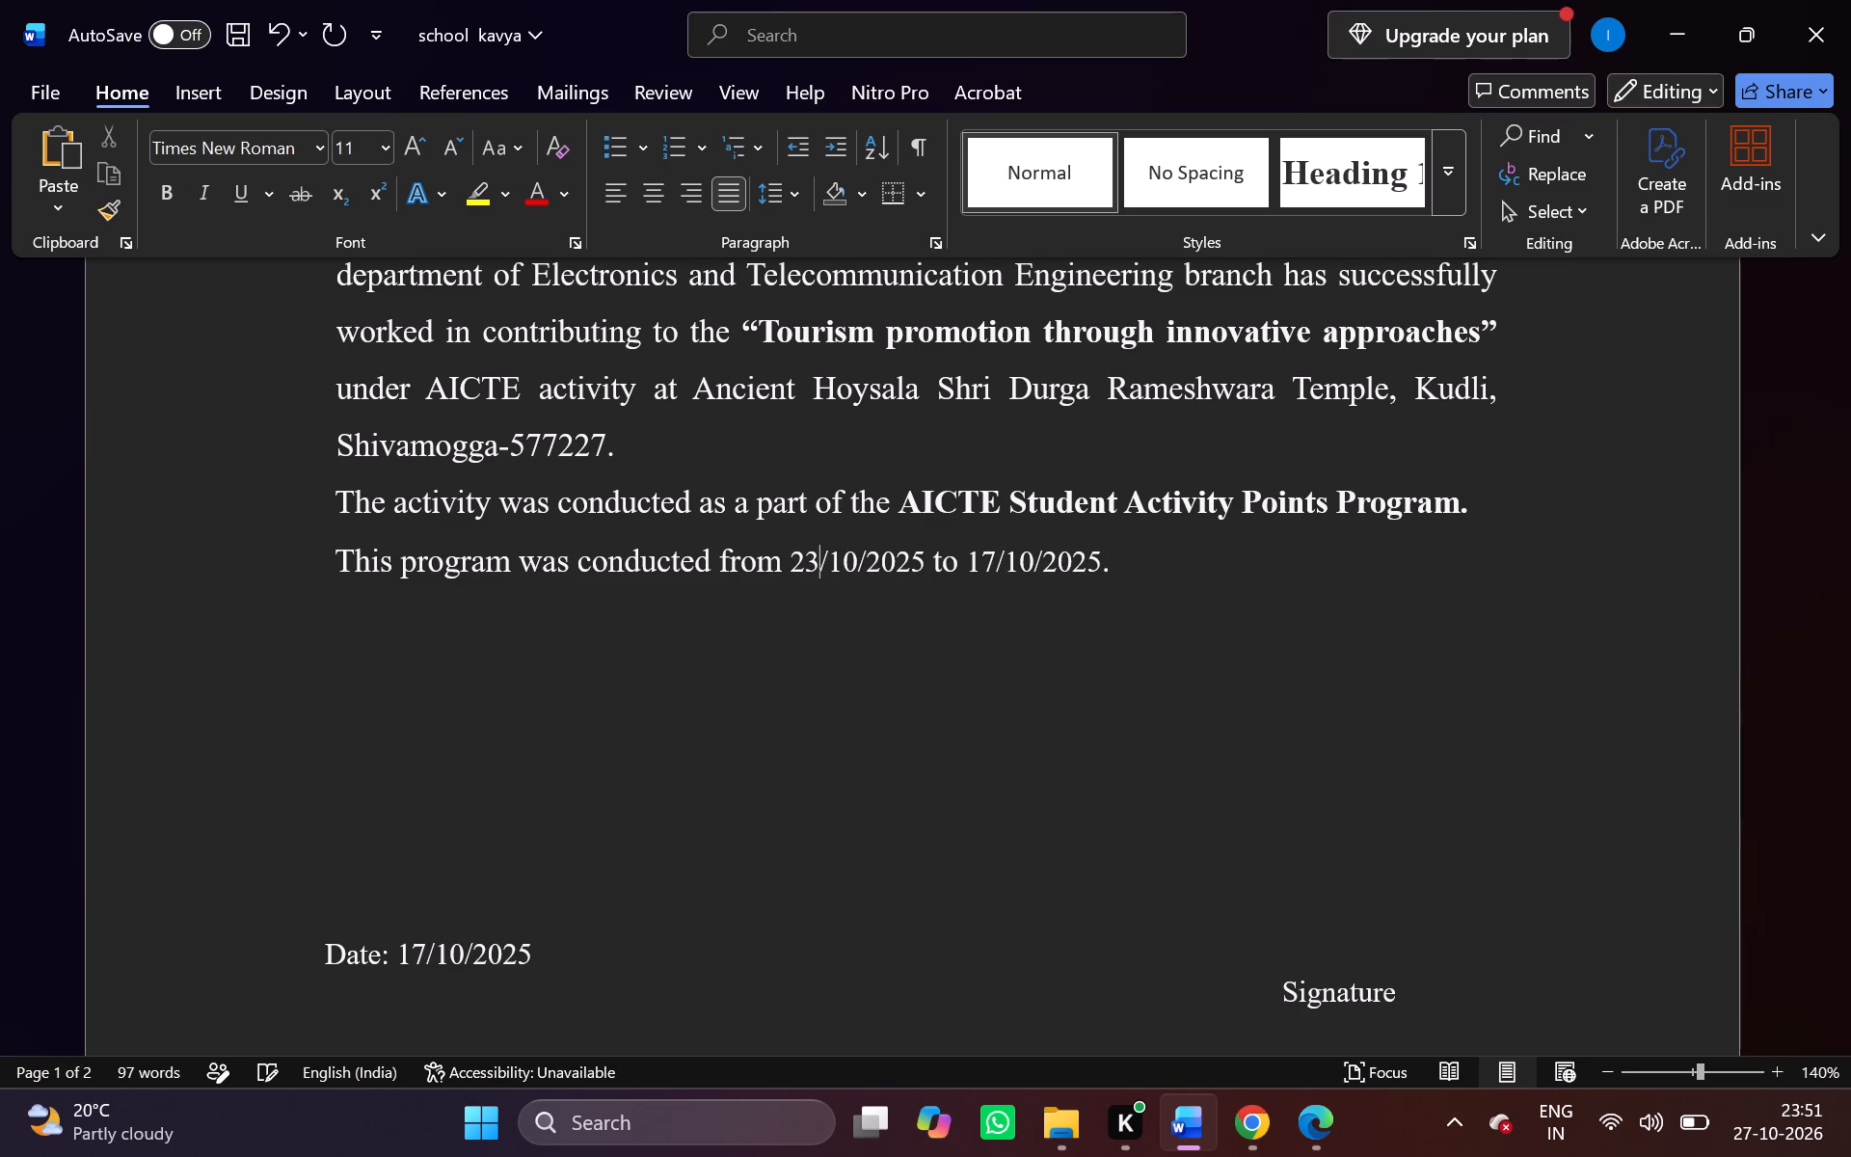
Change the program's end date in the same line to 28/10/2025.
left_click(973, 559)
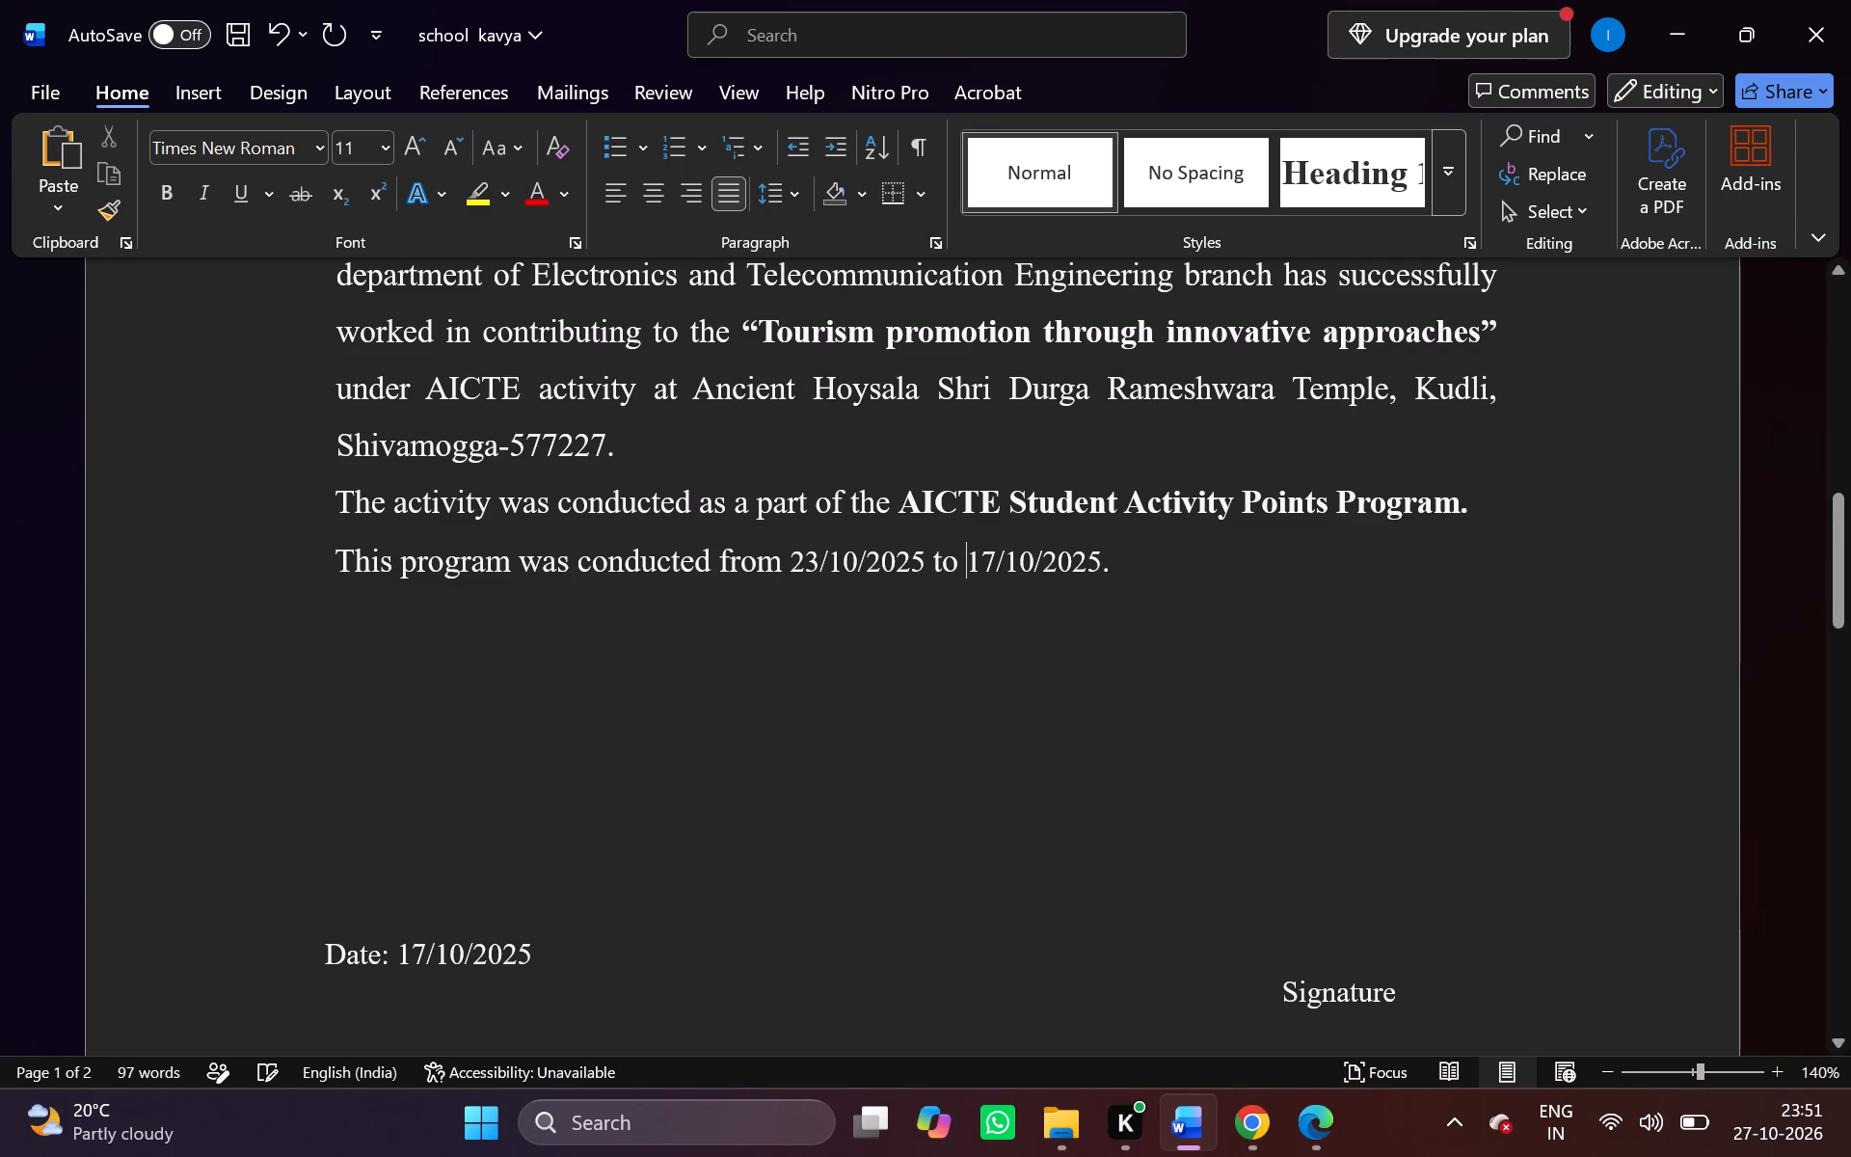
key("Right")
key("BackSpace")
key("2")
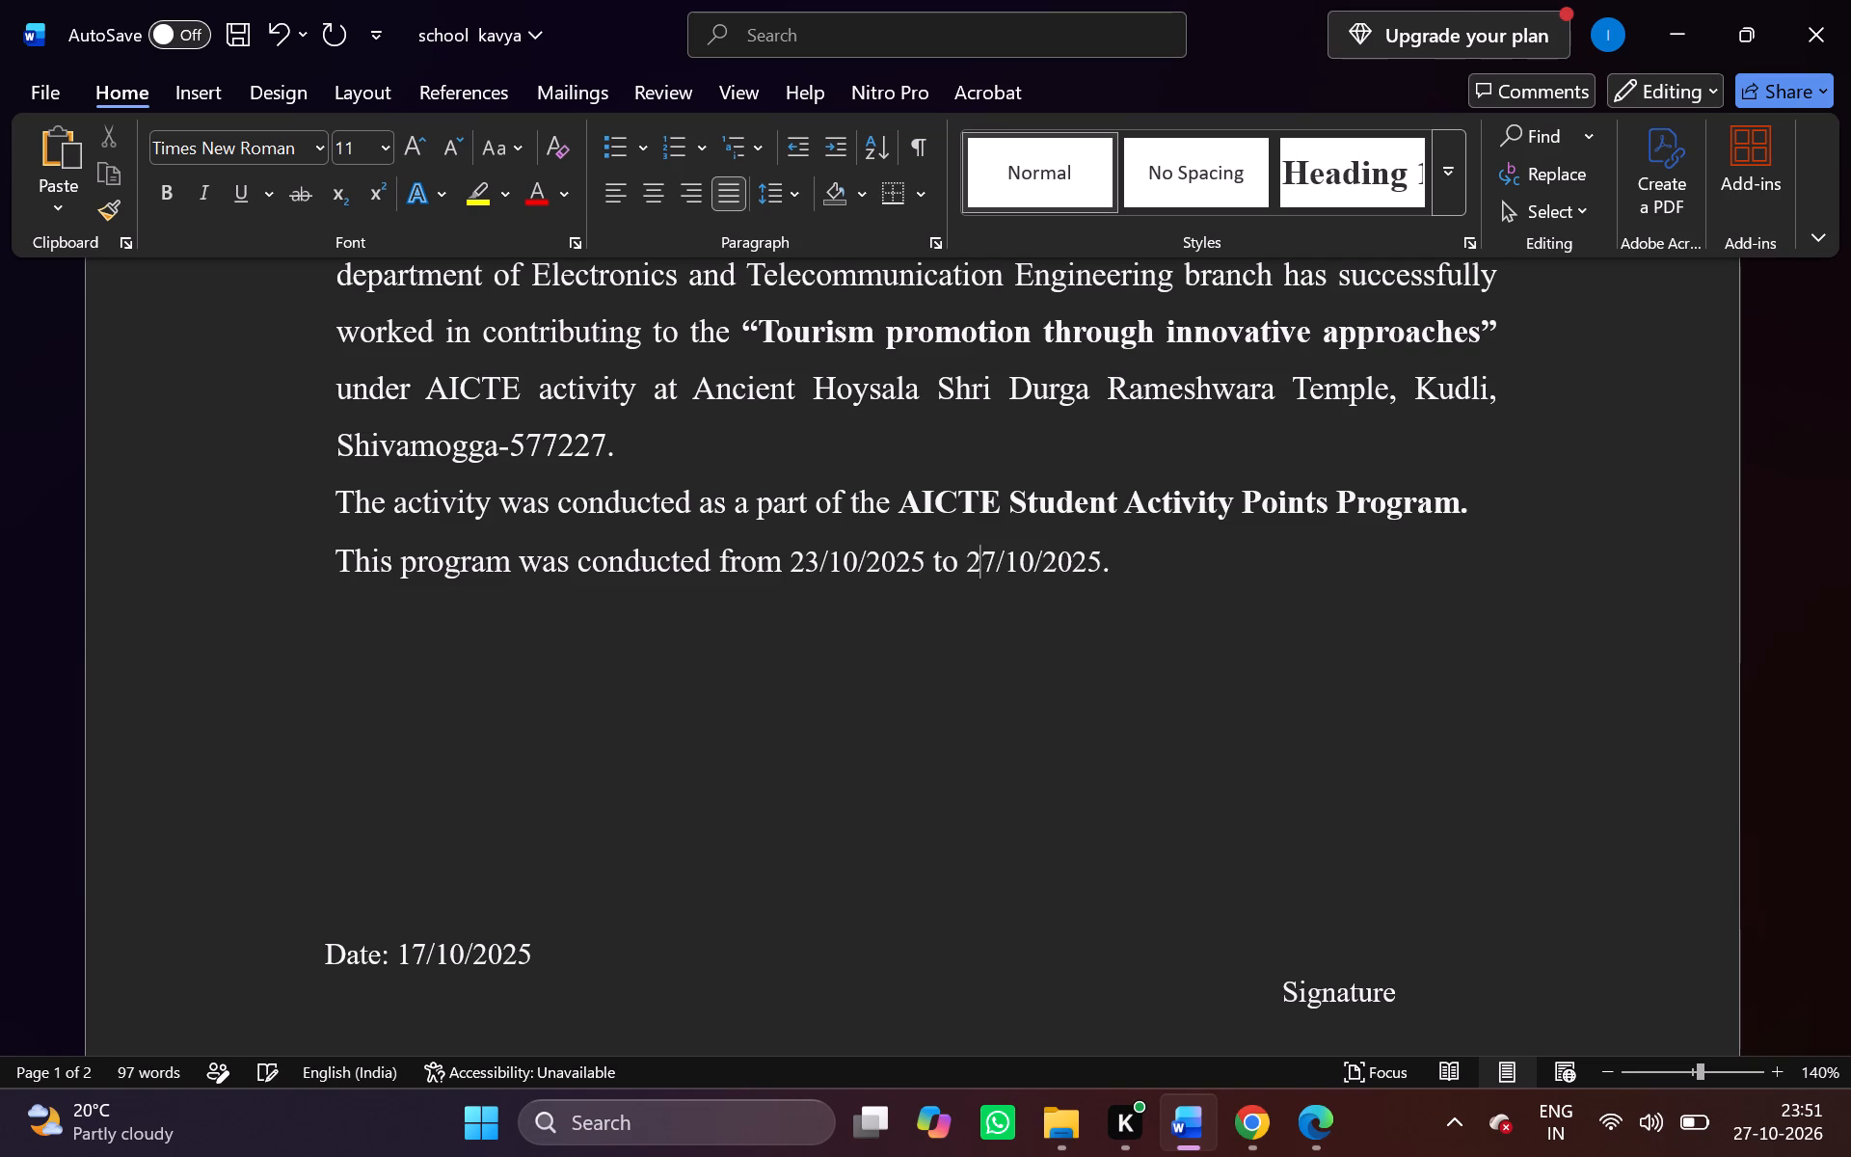
scroll(976, 559, "down", 1)
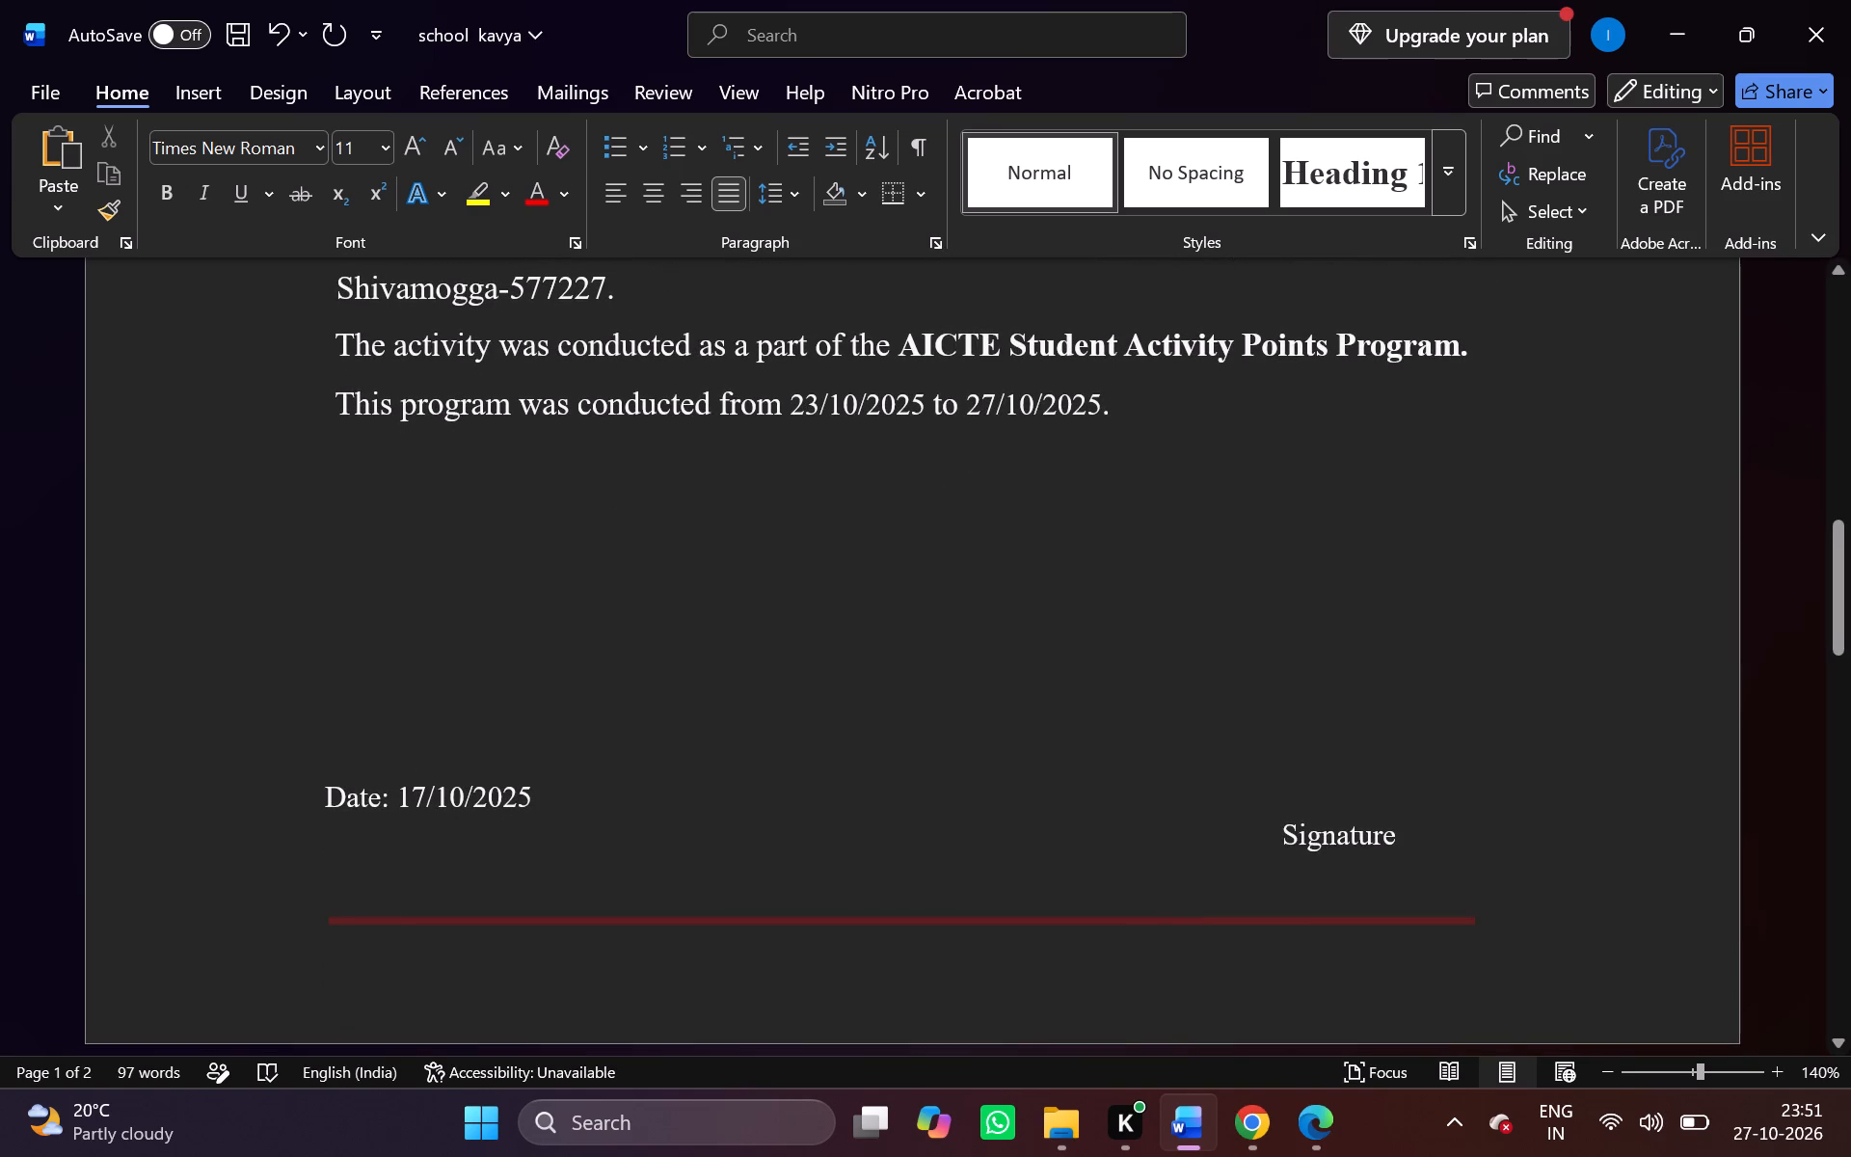
key("Right")
key("BackSpace")
key("9")
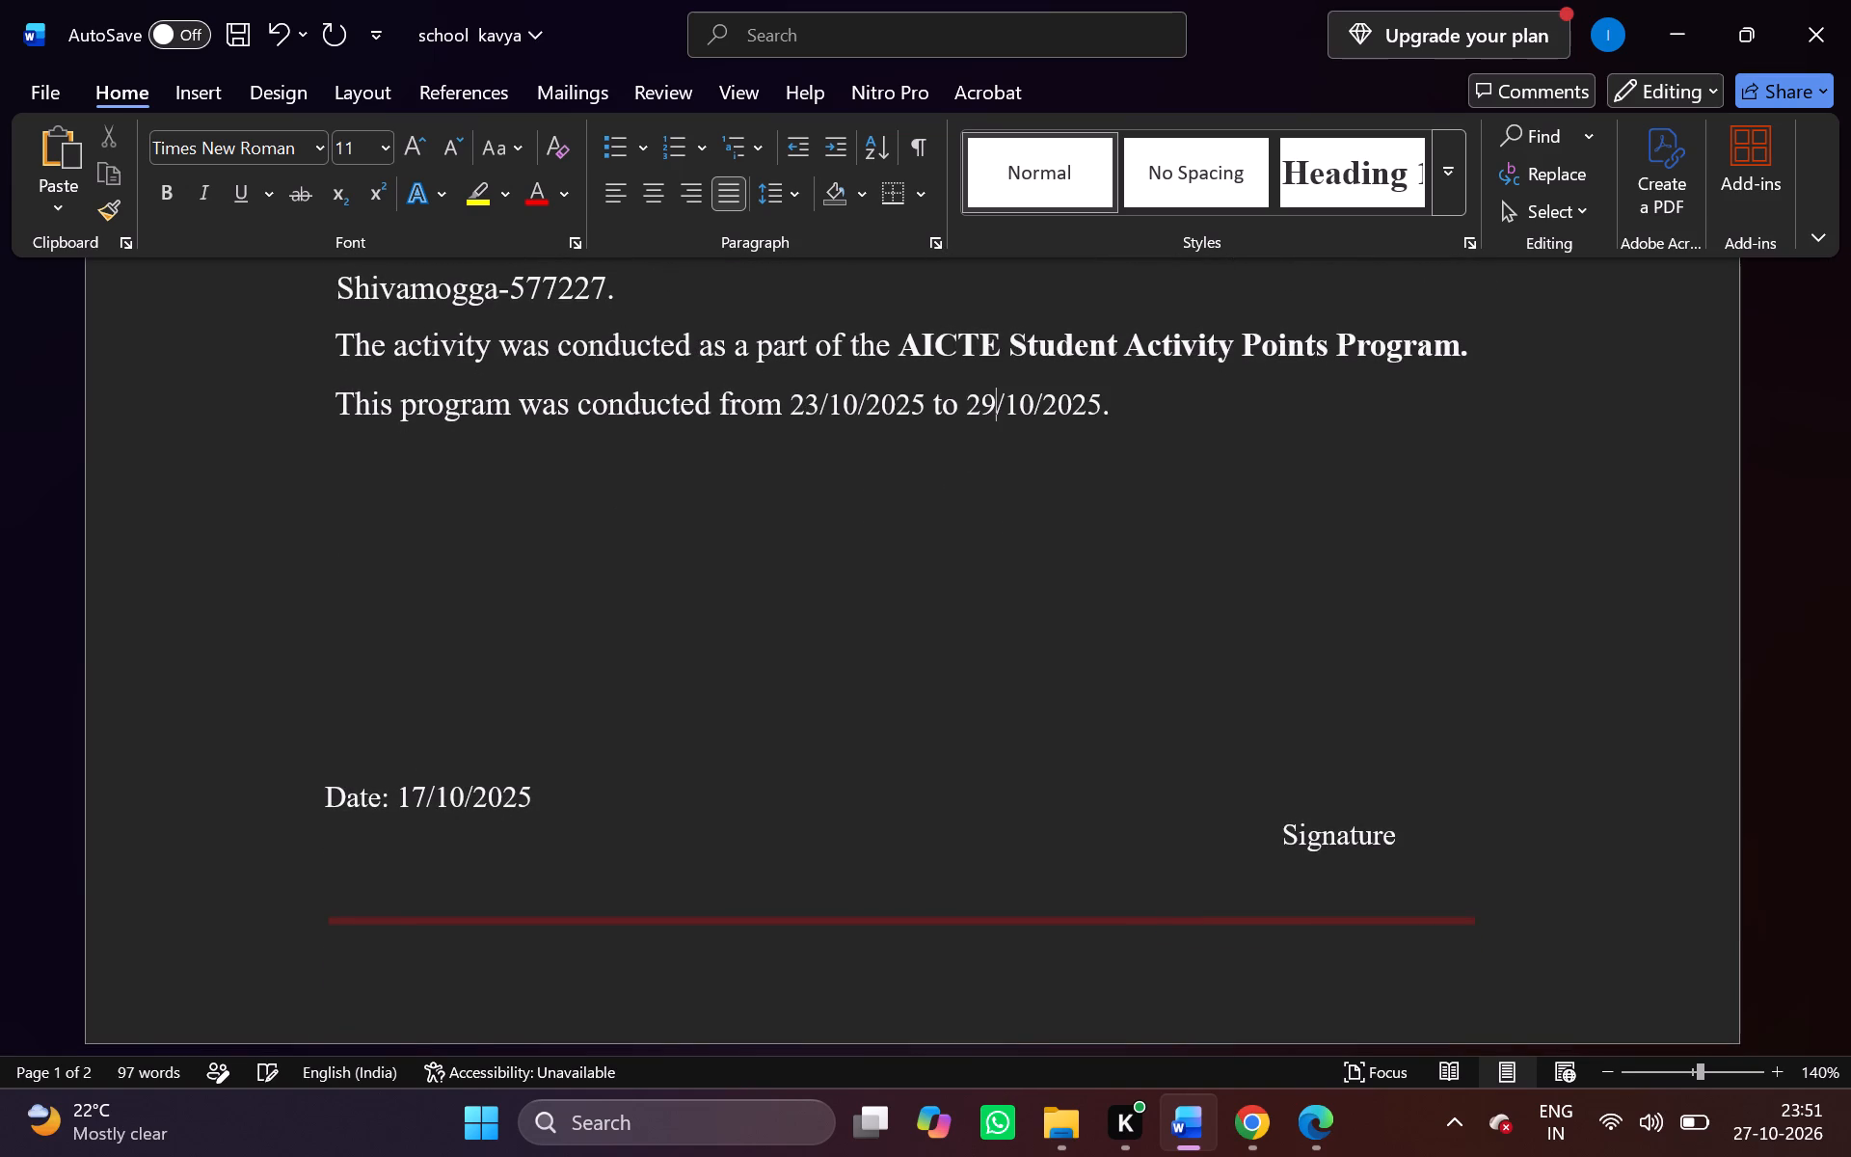
key("BackSpace")
key("8")
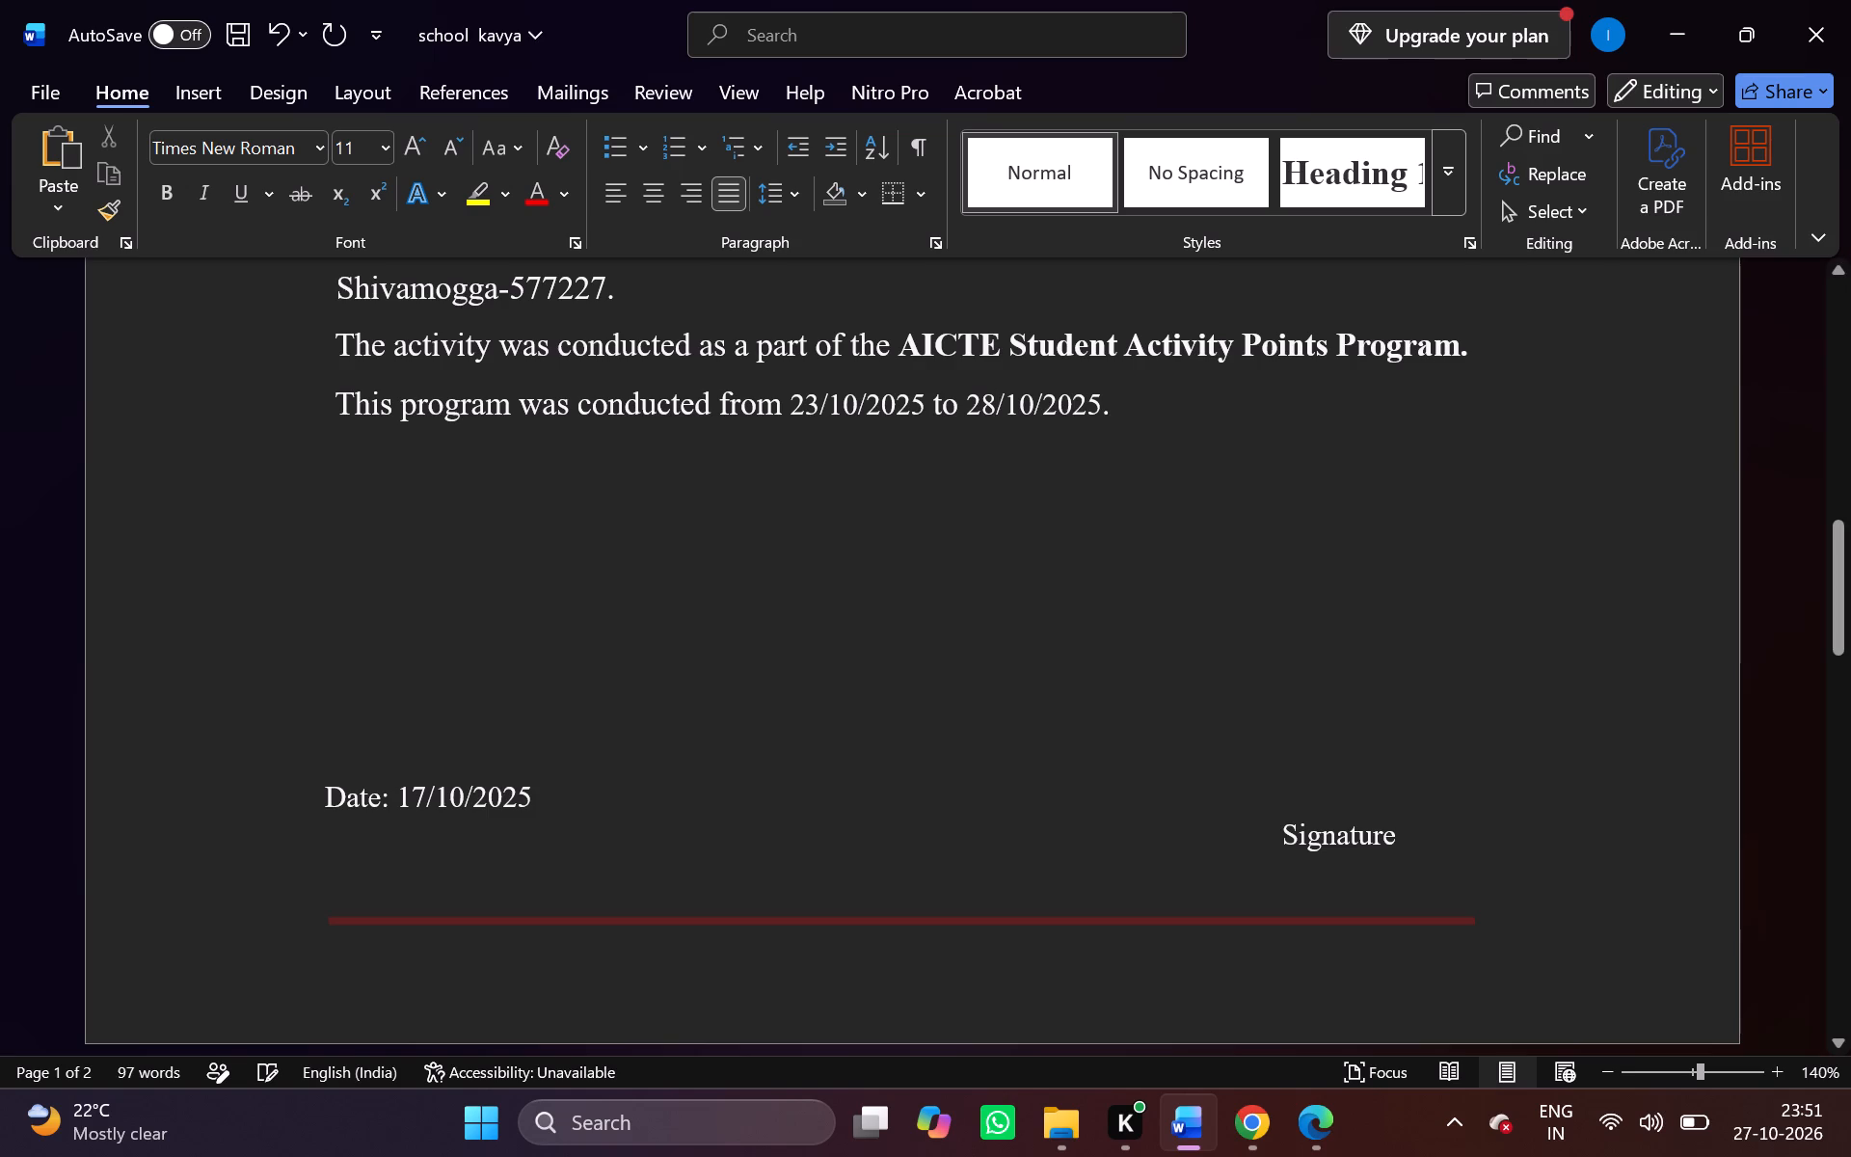
Change the certificate's date at the bottom of the first page to 28/10/2025.
left_click(405, 801)
key("BackSpace")
key("8")
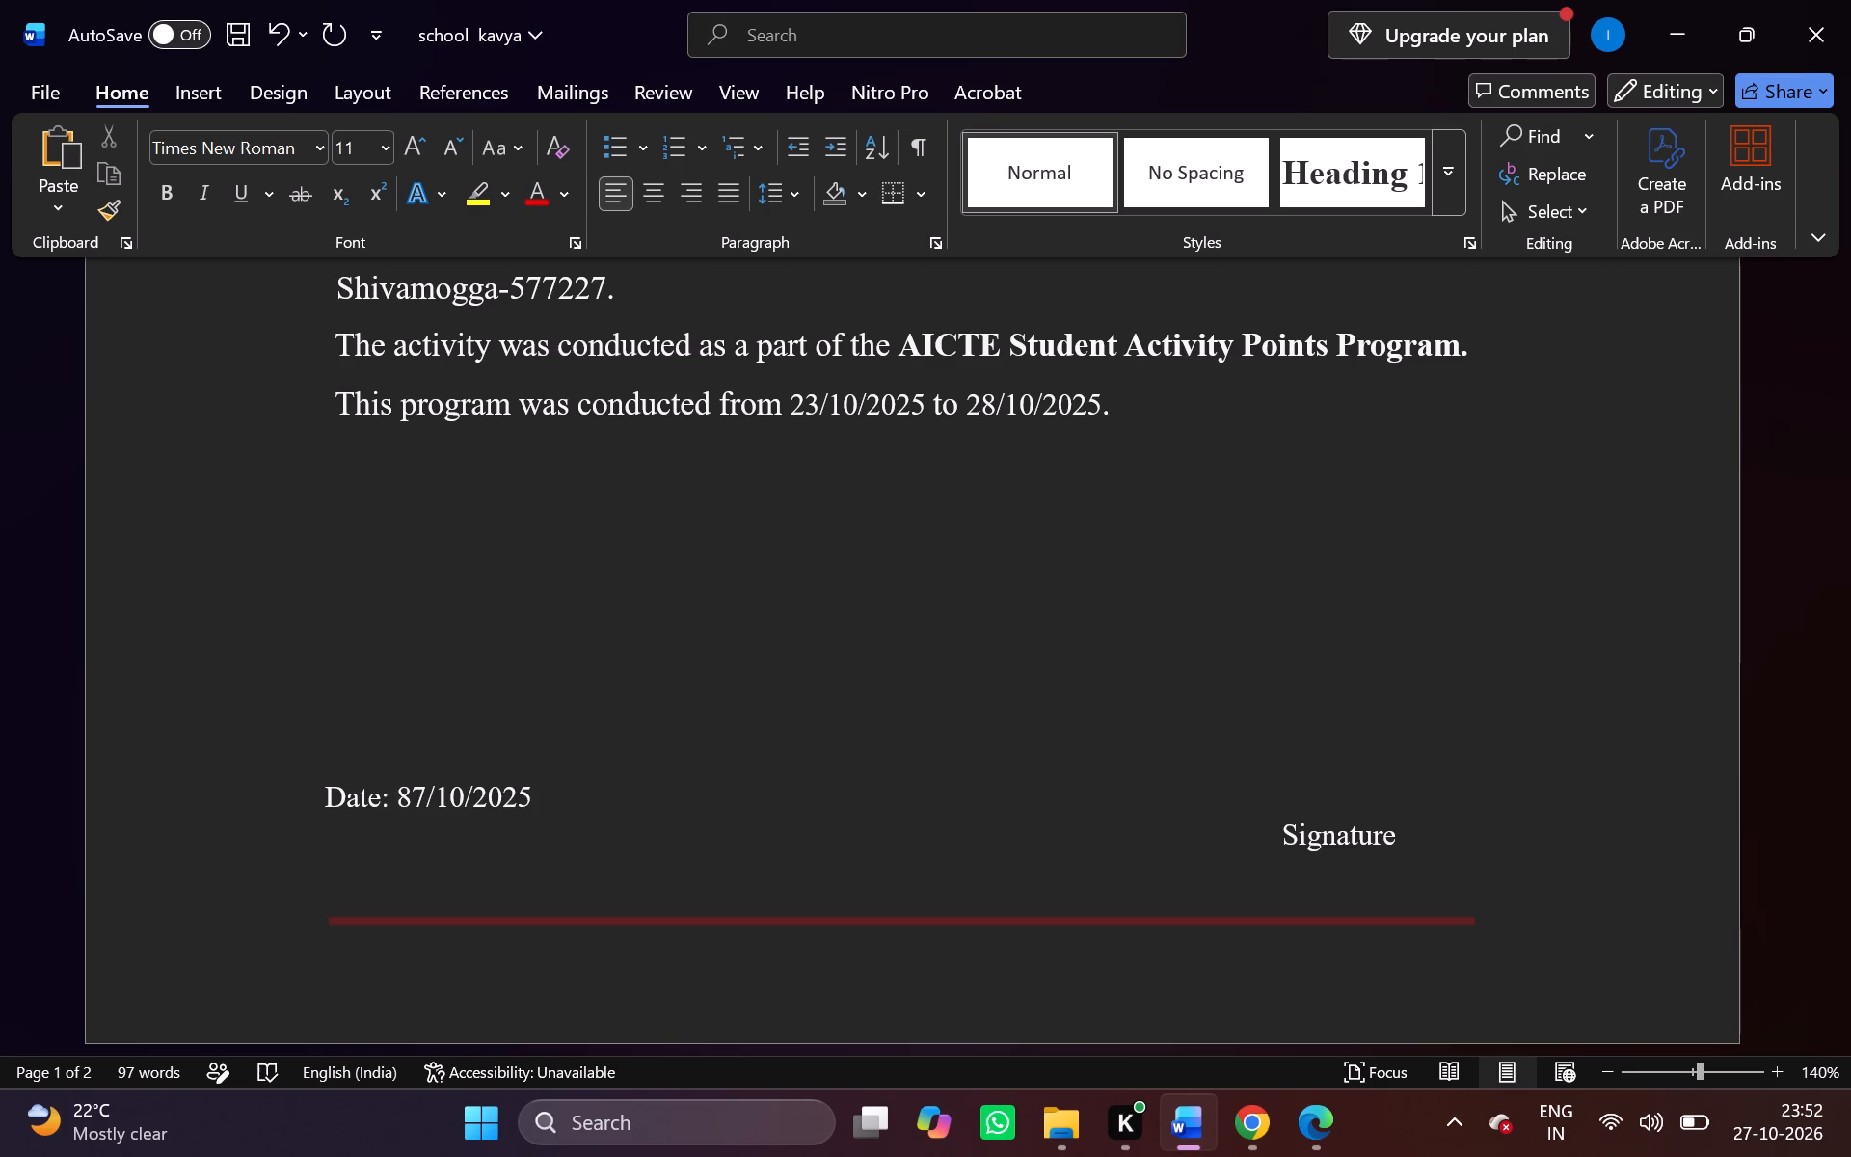
key("BackSpace")
type("28")
key("Right")
key("BackSpace")
Delete all the spaces and the line break before "Signature" so it joins the end of the Date line.
scroll(877, 719, "right", 1)
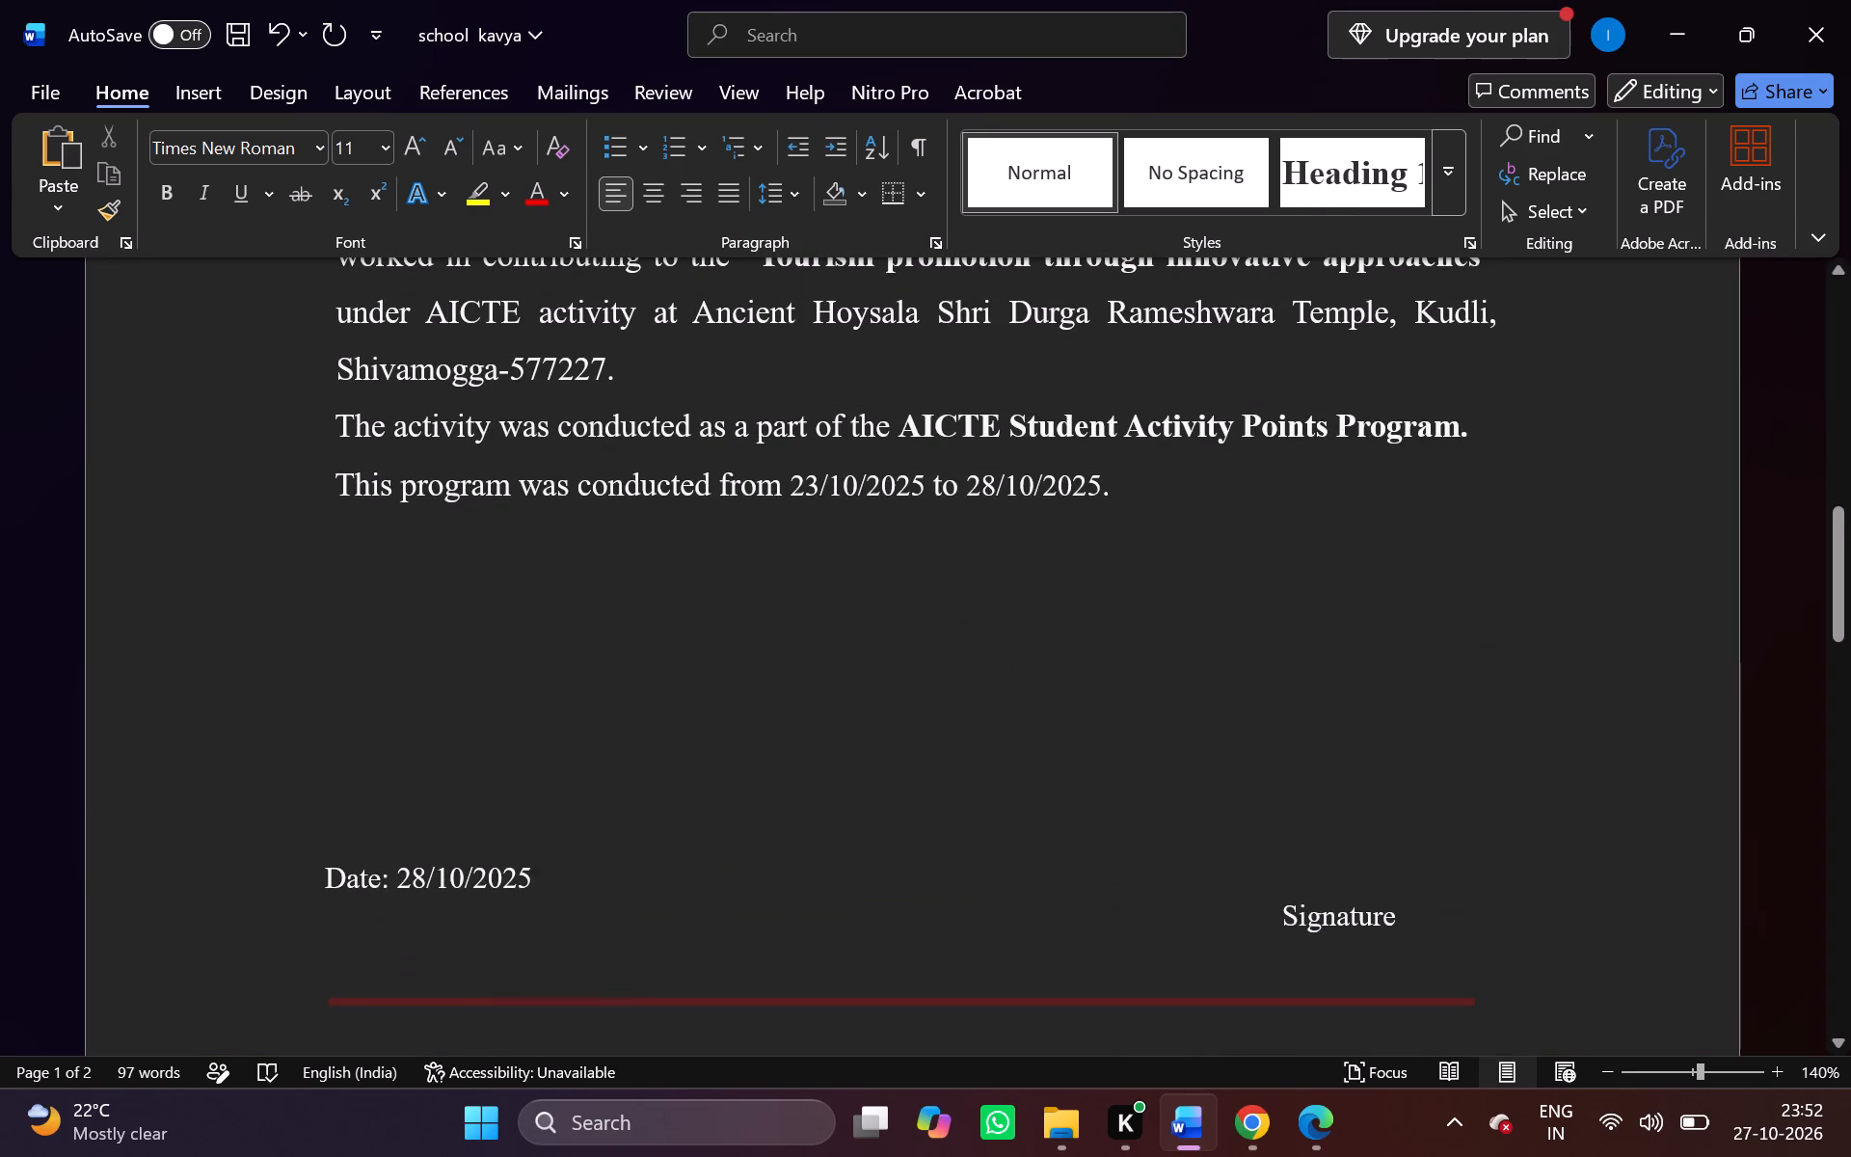
left_click(1199, 914)
key("BackSpace")
key("BackSpace")
key("BackSpace")
key("BackSpace")
key("BackSpace")
key("BackSpace")
key("BackSpace")
key("BackSpace")
key("BackSpace")
key("BackSpace")
key("BackSpace")
key("BackSpace")
key("BackSpace")
key("BackSpace")
key("BackSpace")
key("BackSpace")
key("BackSpace")
key("BackSpace")
key("BackSpace")
key("BackSpace")
key("BackSpace")
key("BackSpace")
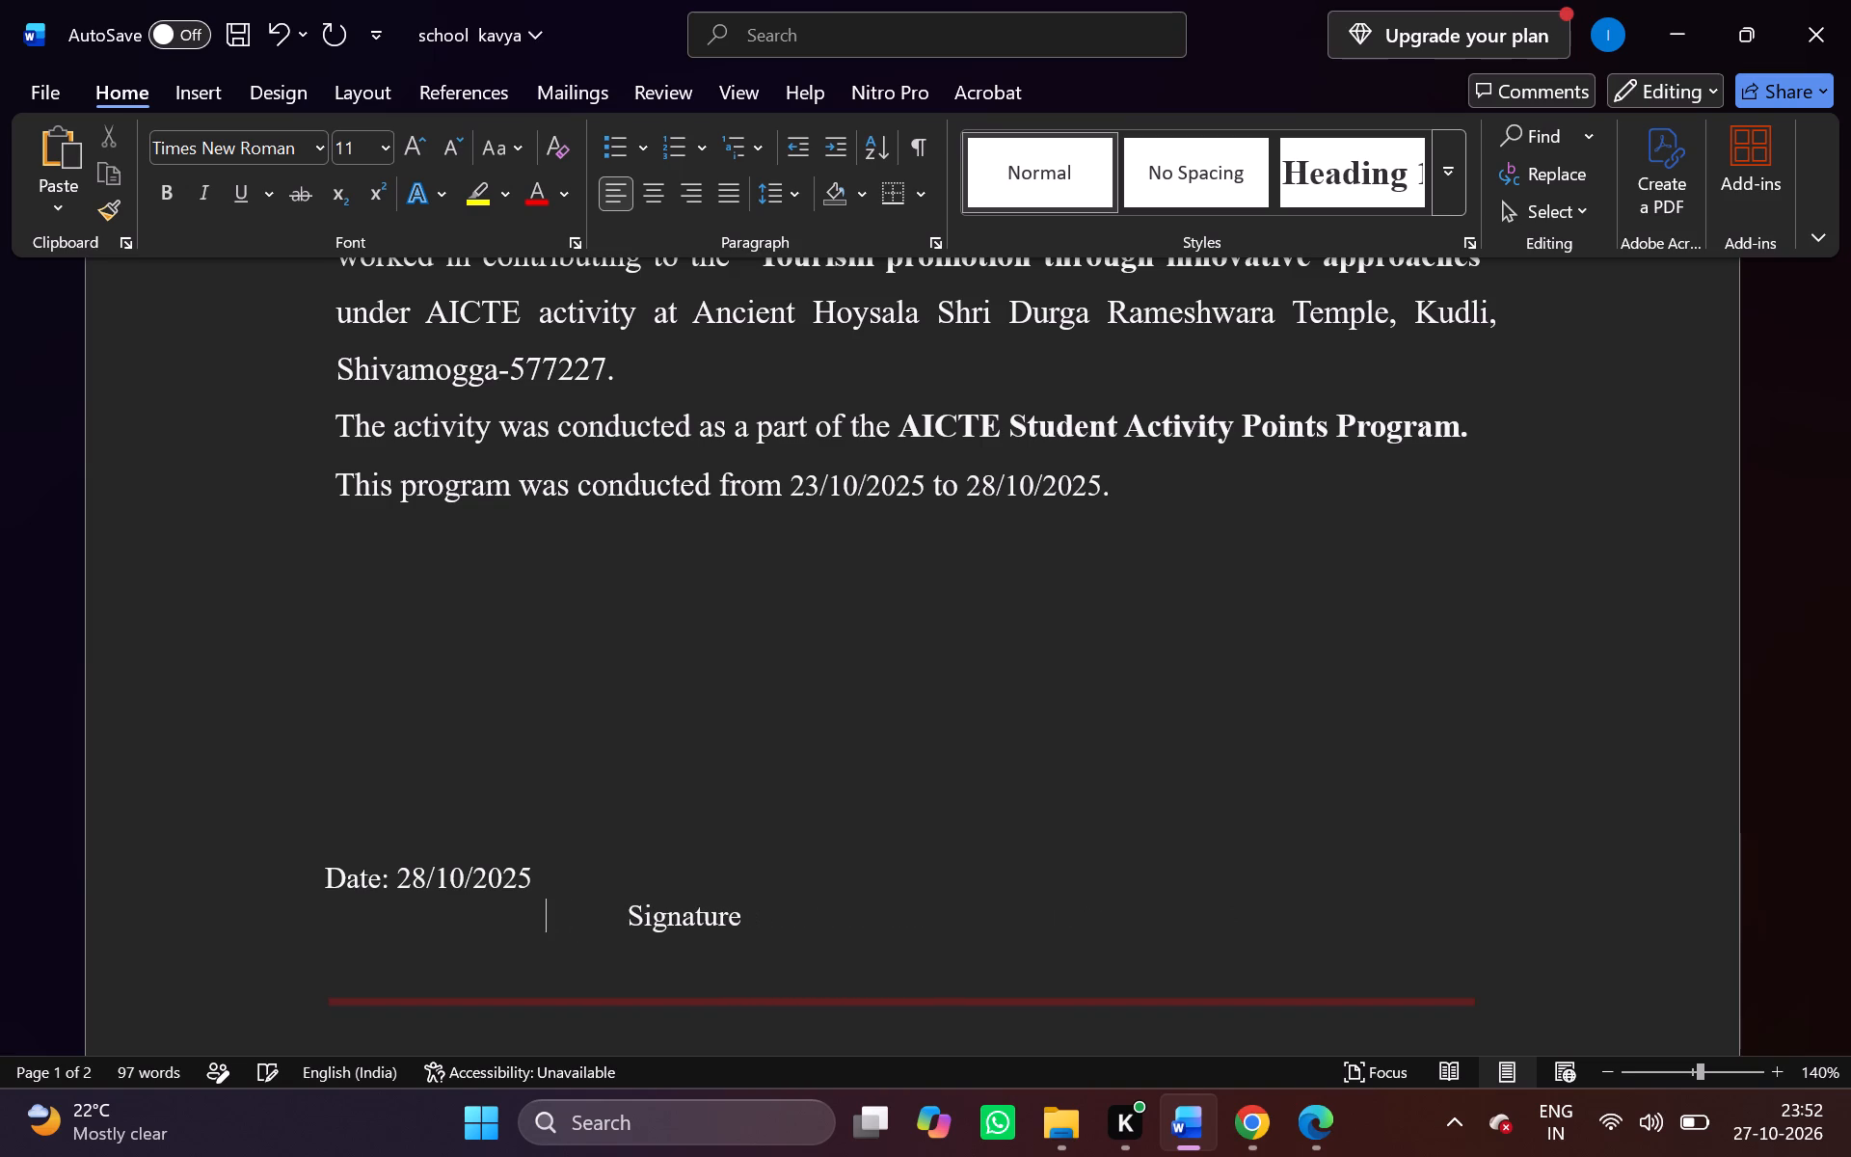
key("Right")
key("Right")
key("Right")
key("Right")
key("Right")
key("Right")
key("Right")
key("Right")
key("Right")
key("Right")
key("BackSpace")
key("BackSpace")
key("BackSpace")
key("BackSpace")
key("BackSpace")
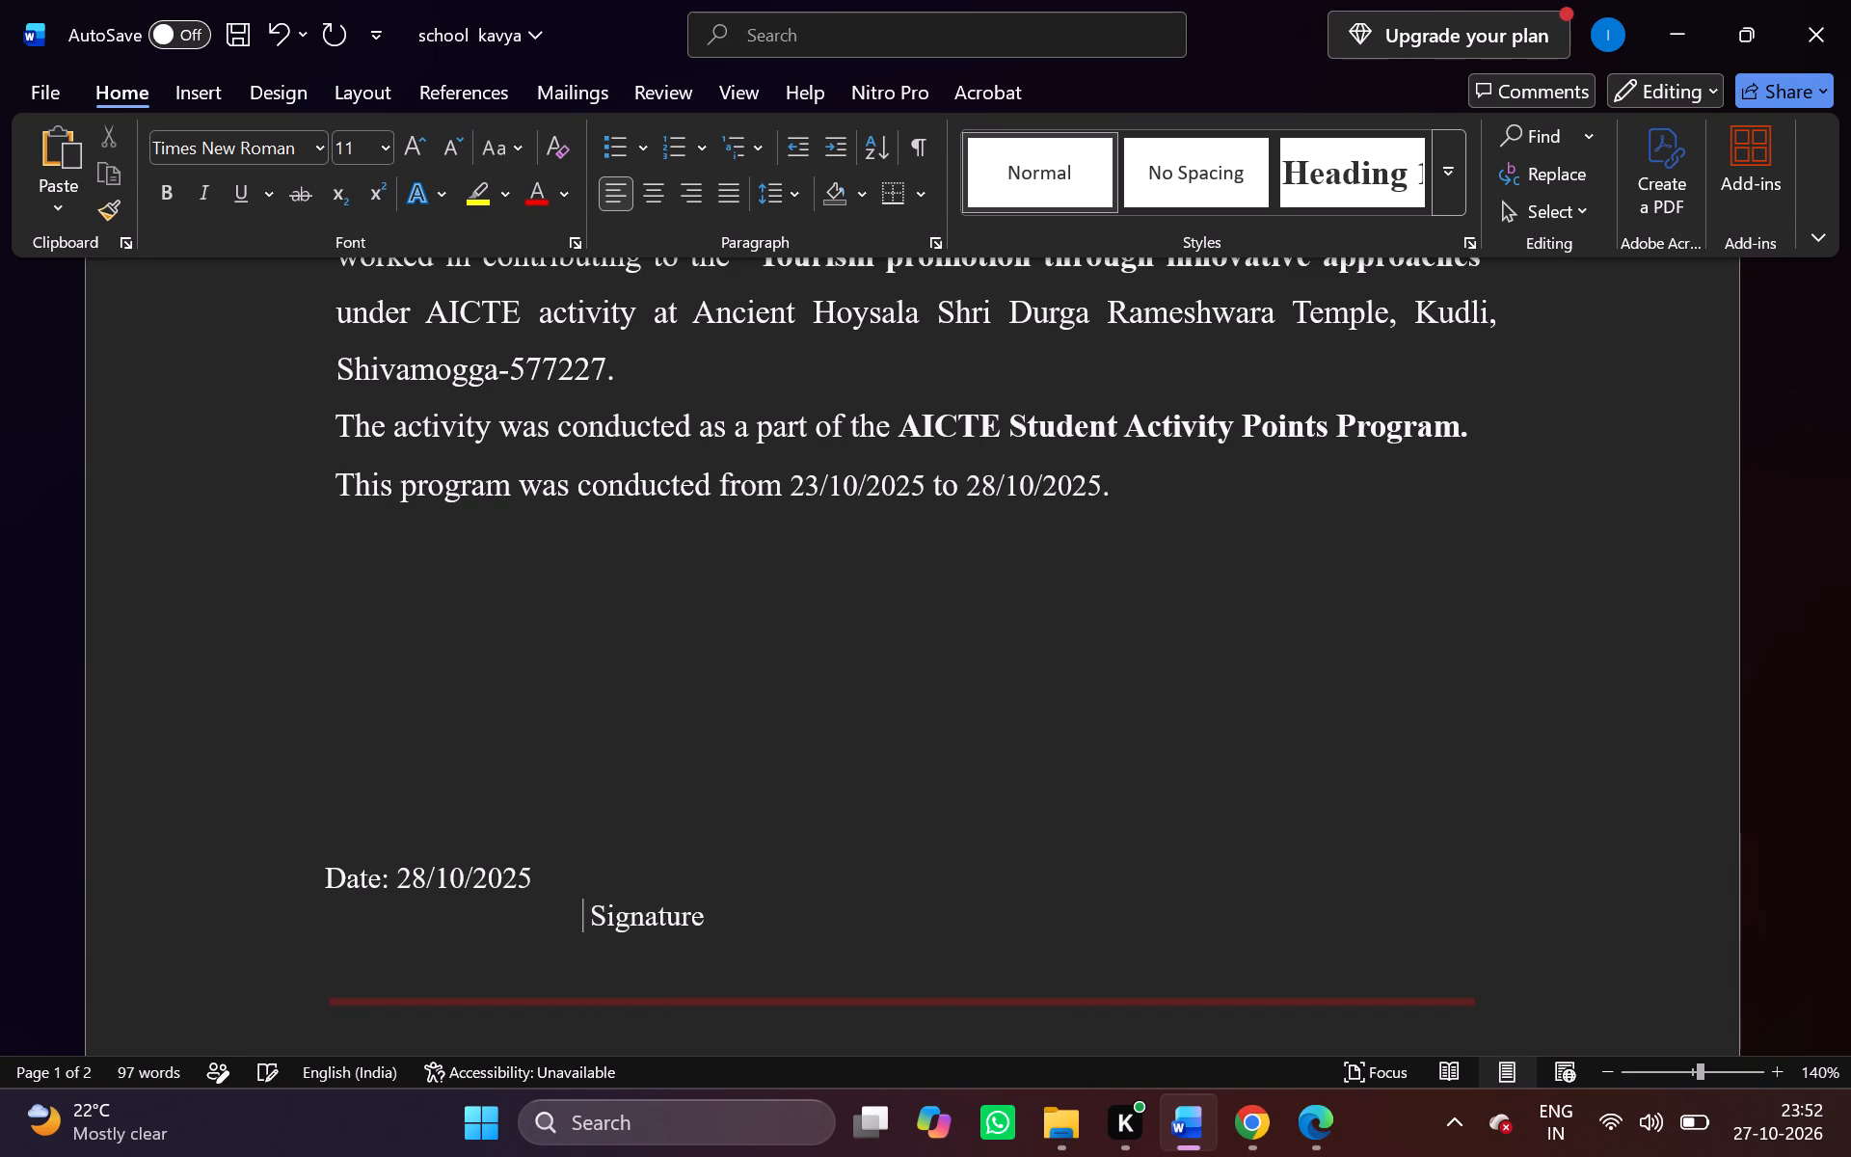
key("BackSpace")
key("BackSpace")
key("BackSpace")
key("BackSpace")
key("BackSpace")
key("BackSpace")
key("BackSpace")
key("BackSpace")
key("BackSpace")
key("BackSpace")
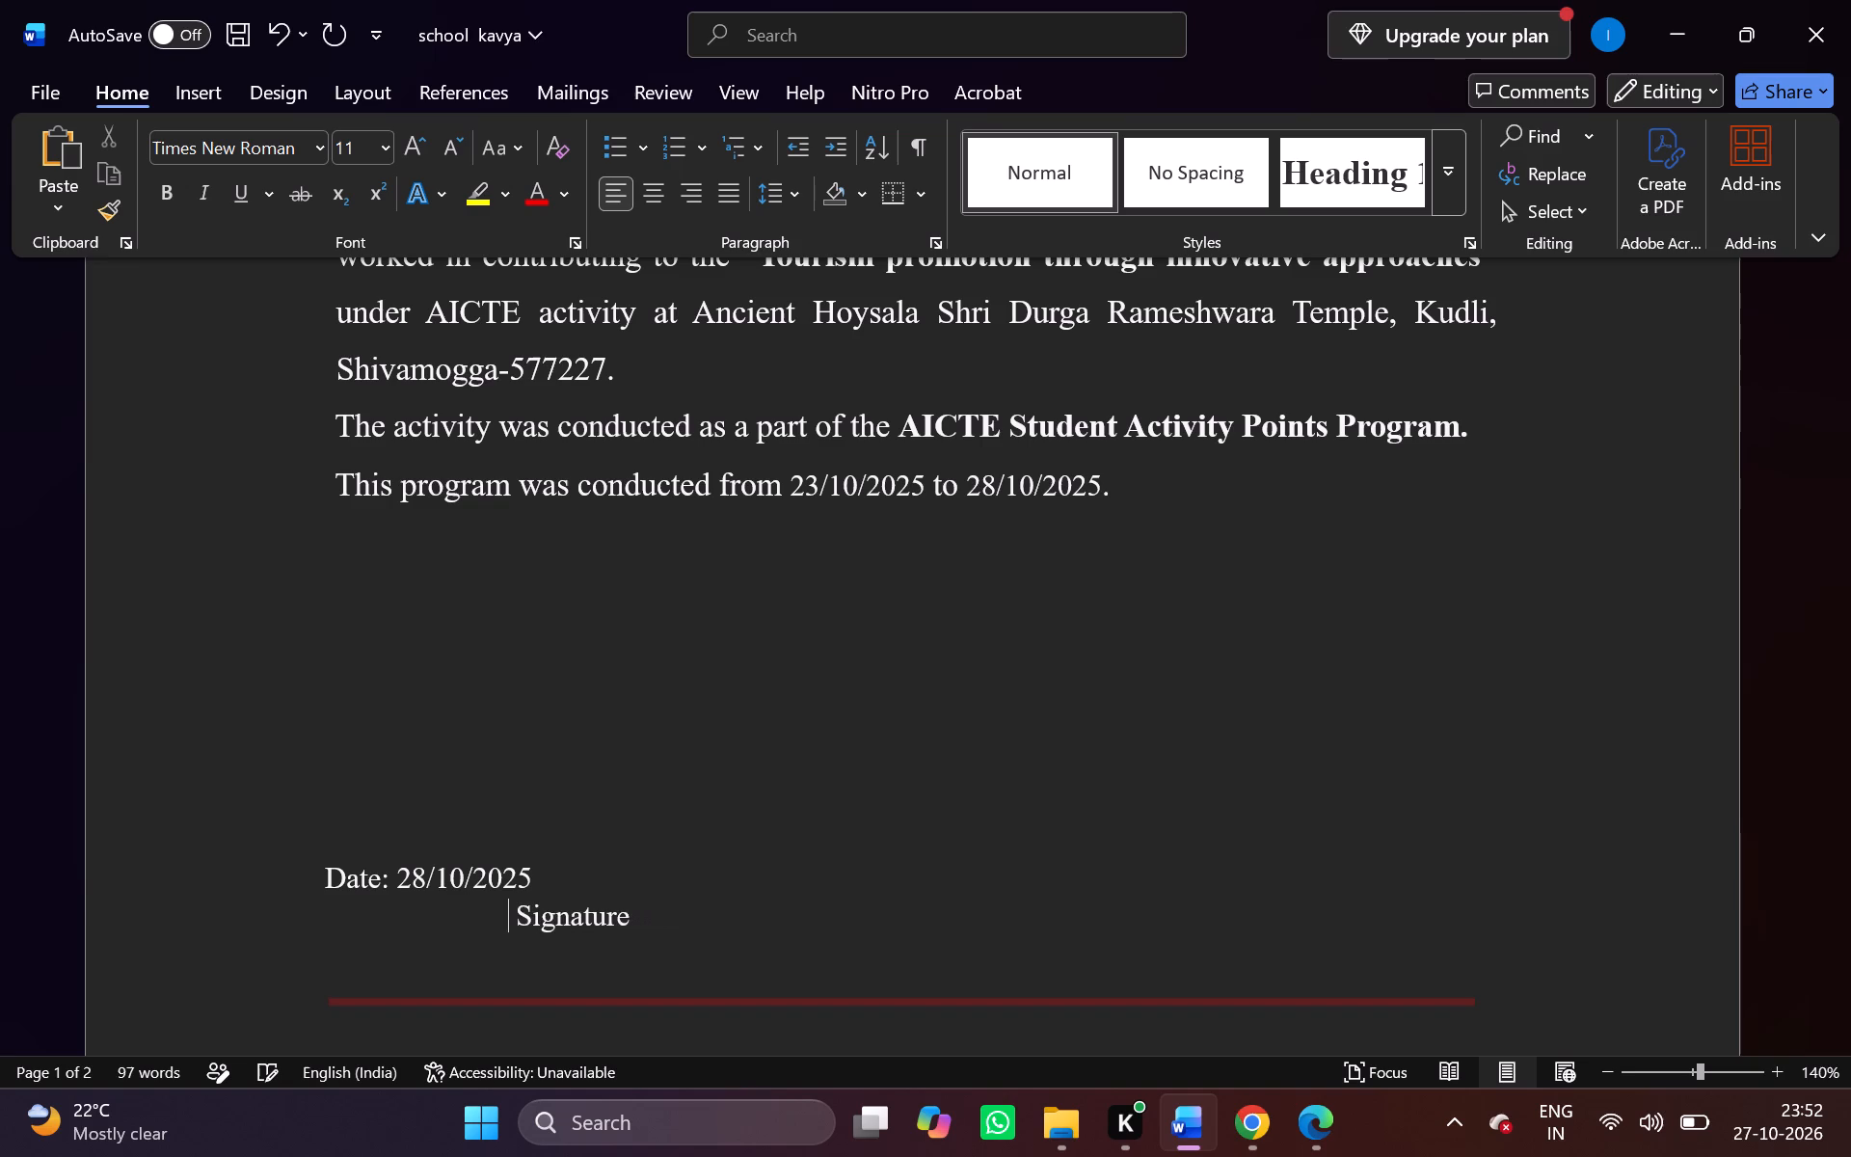
key("BackSpace")
key("BackSpace")
key("BackSpace")
key("BackSpace")
key("BackSpace")
key("BackSpace")
key("BackSpace")
key("BackSpace")
key("BackSpace")
key("BackSpace")
key("BackSpace")
key("BackSpace")
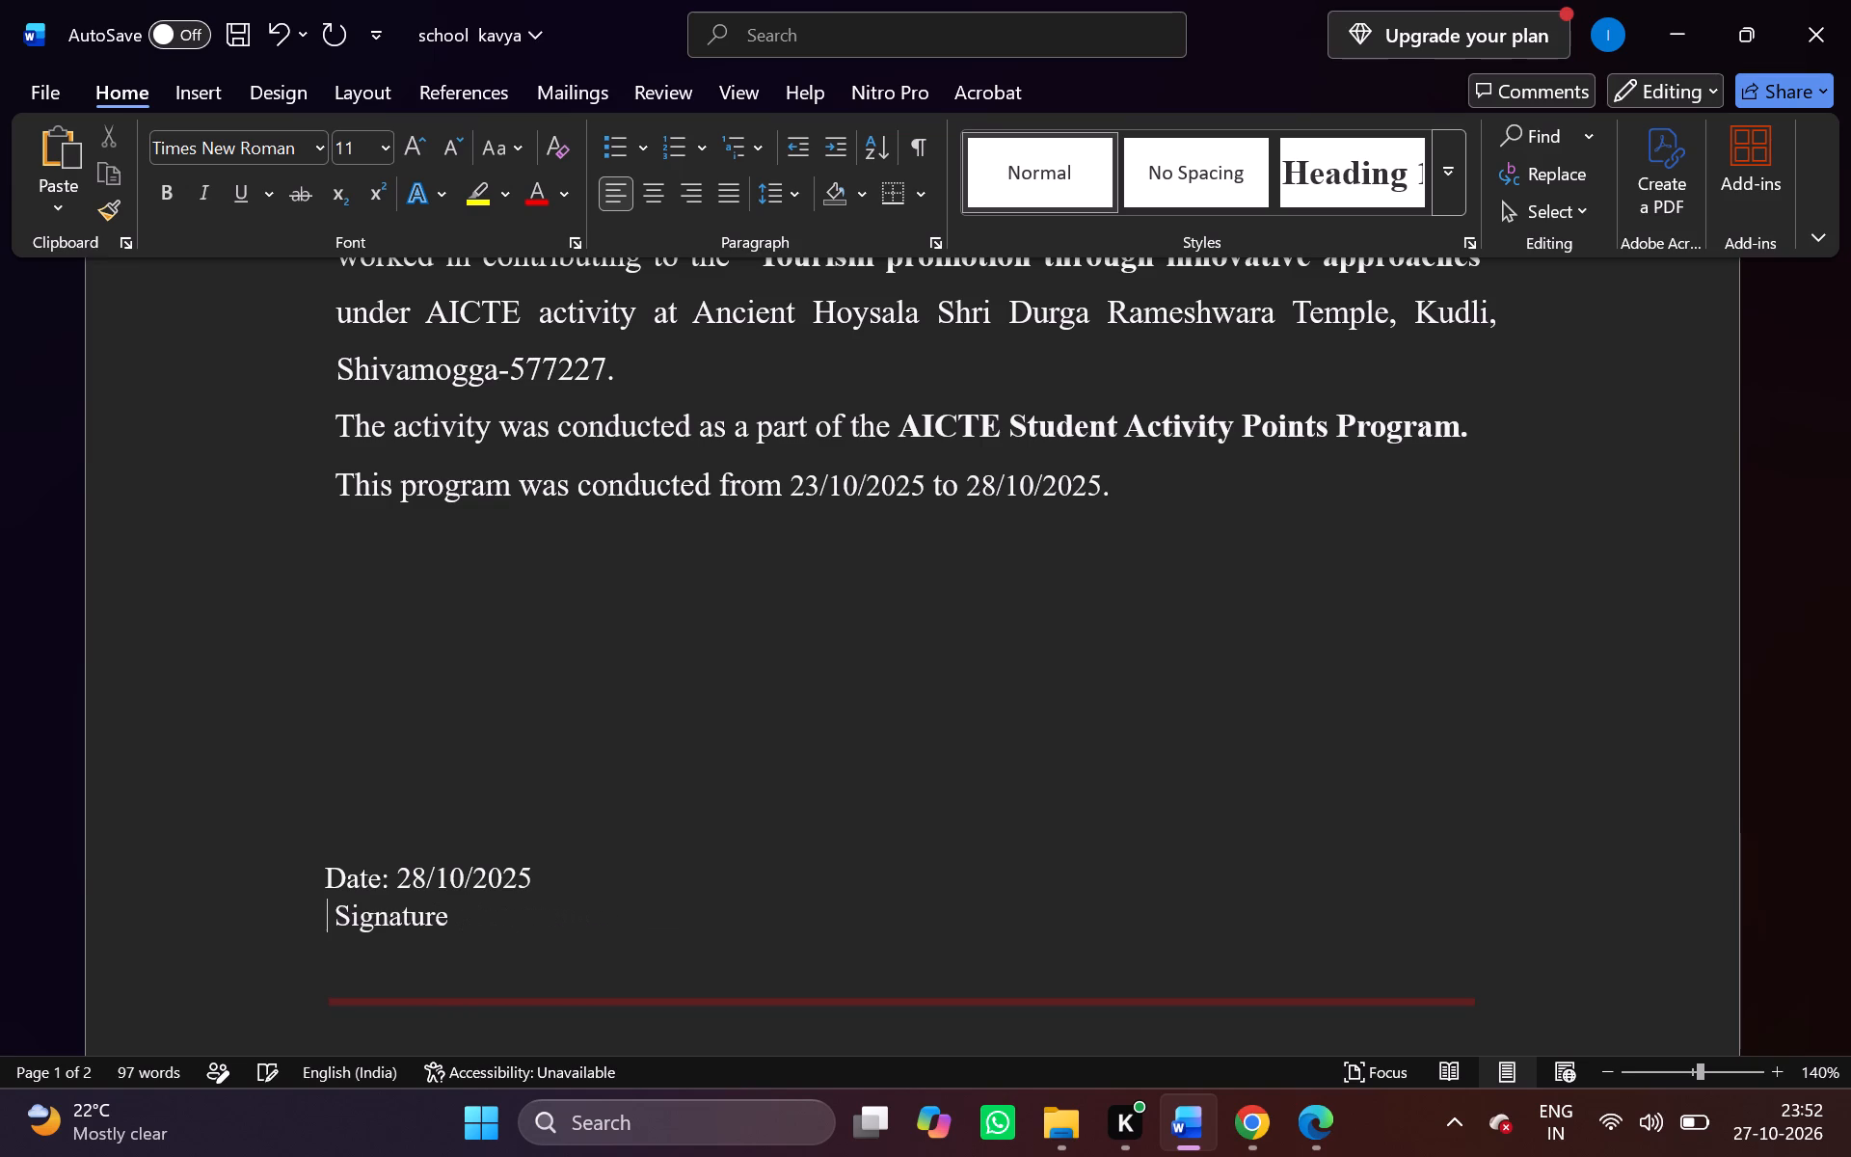
key("BackSpace")
Insert spaces between the date and "Signature" to push "Signature" close to the page's right margin.
key("space")
key("space")
key("space")
key("space")
key("space")
key("space")
key("space")
key("space")
key("space")
key("space")
key("space")
key("space")
key("space")
key("space")
key("space")
key("space")
key("space")
key("space")
key("space")
key("space")
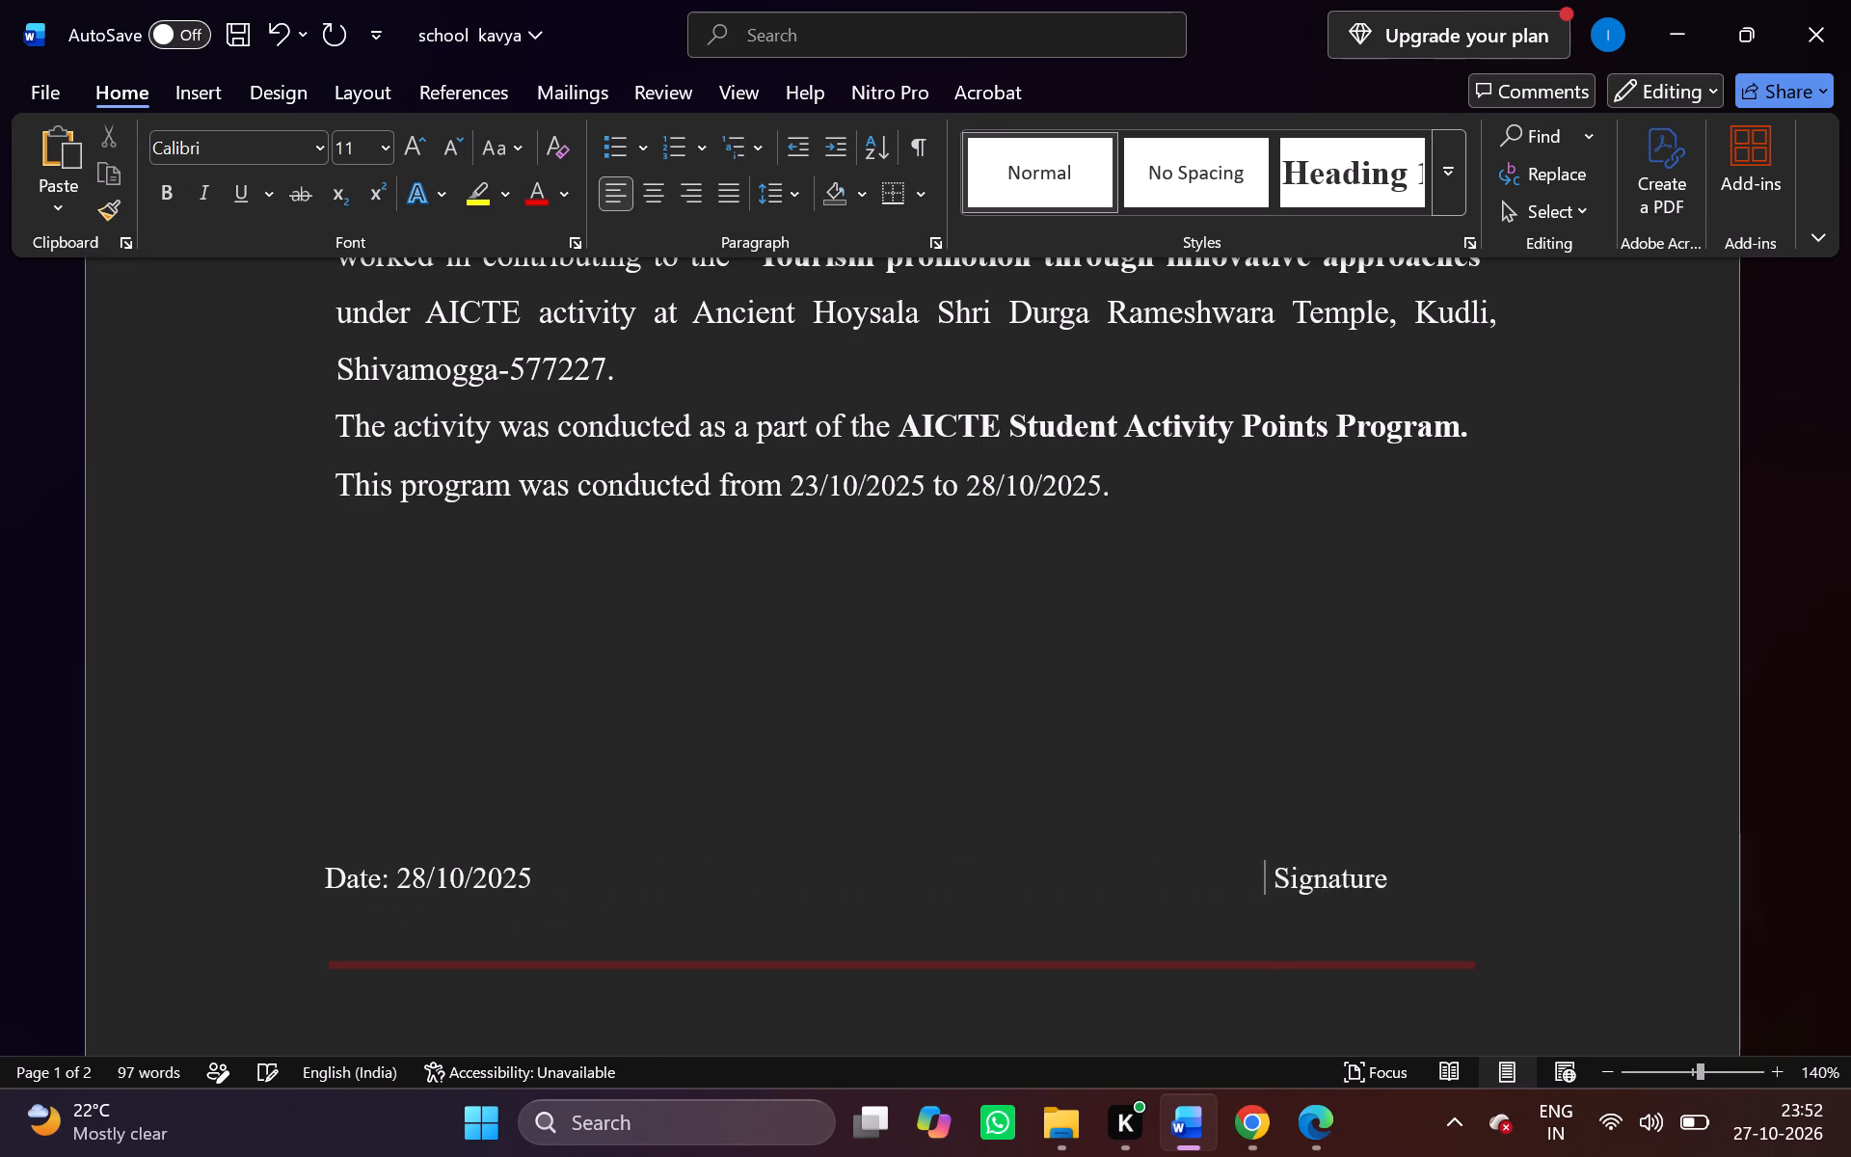
Indent the Date line with three spaces before "Date:".
left_click(328, 874)
key("space")
key("space")
key("space")
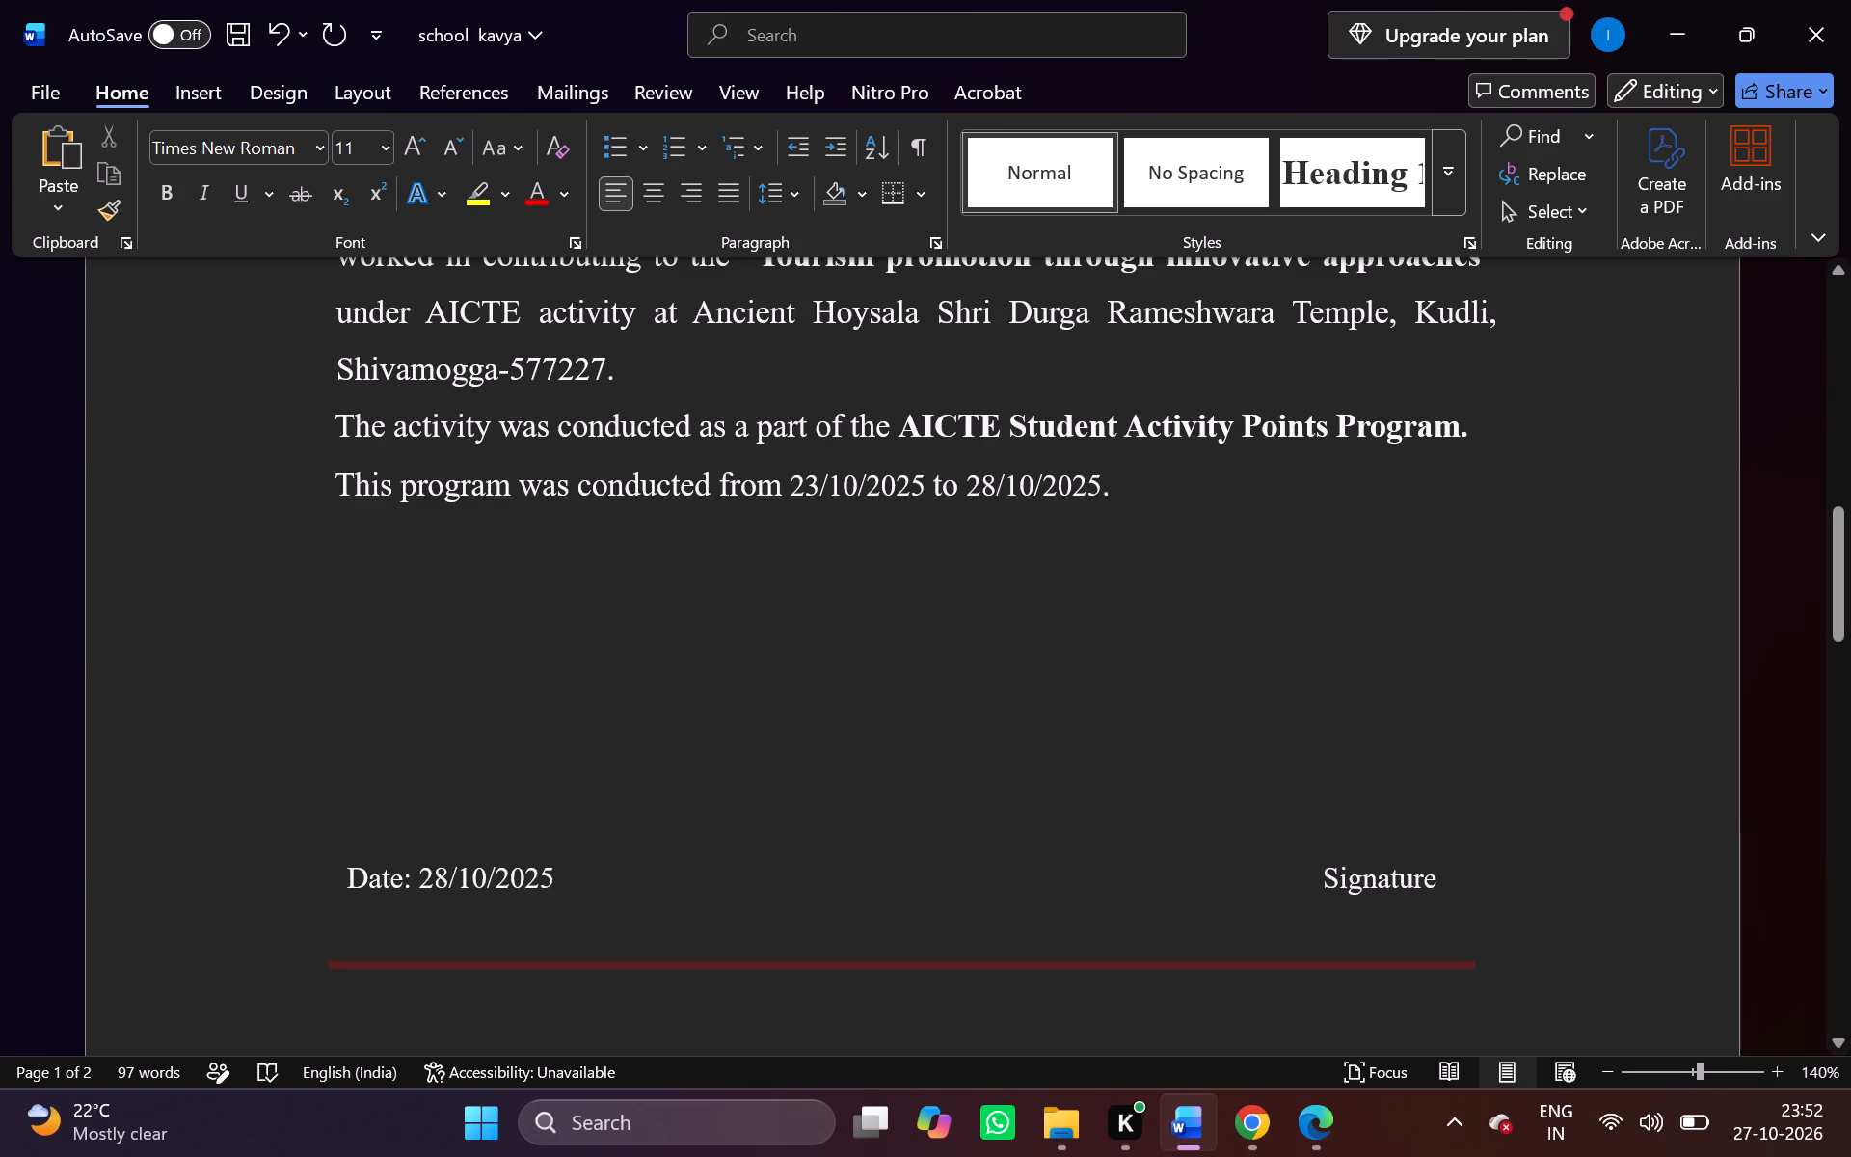
Remove three spaces before "Signature" to shift it slightly back toward the date.
left_click(1307, 864)
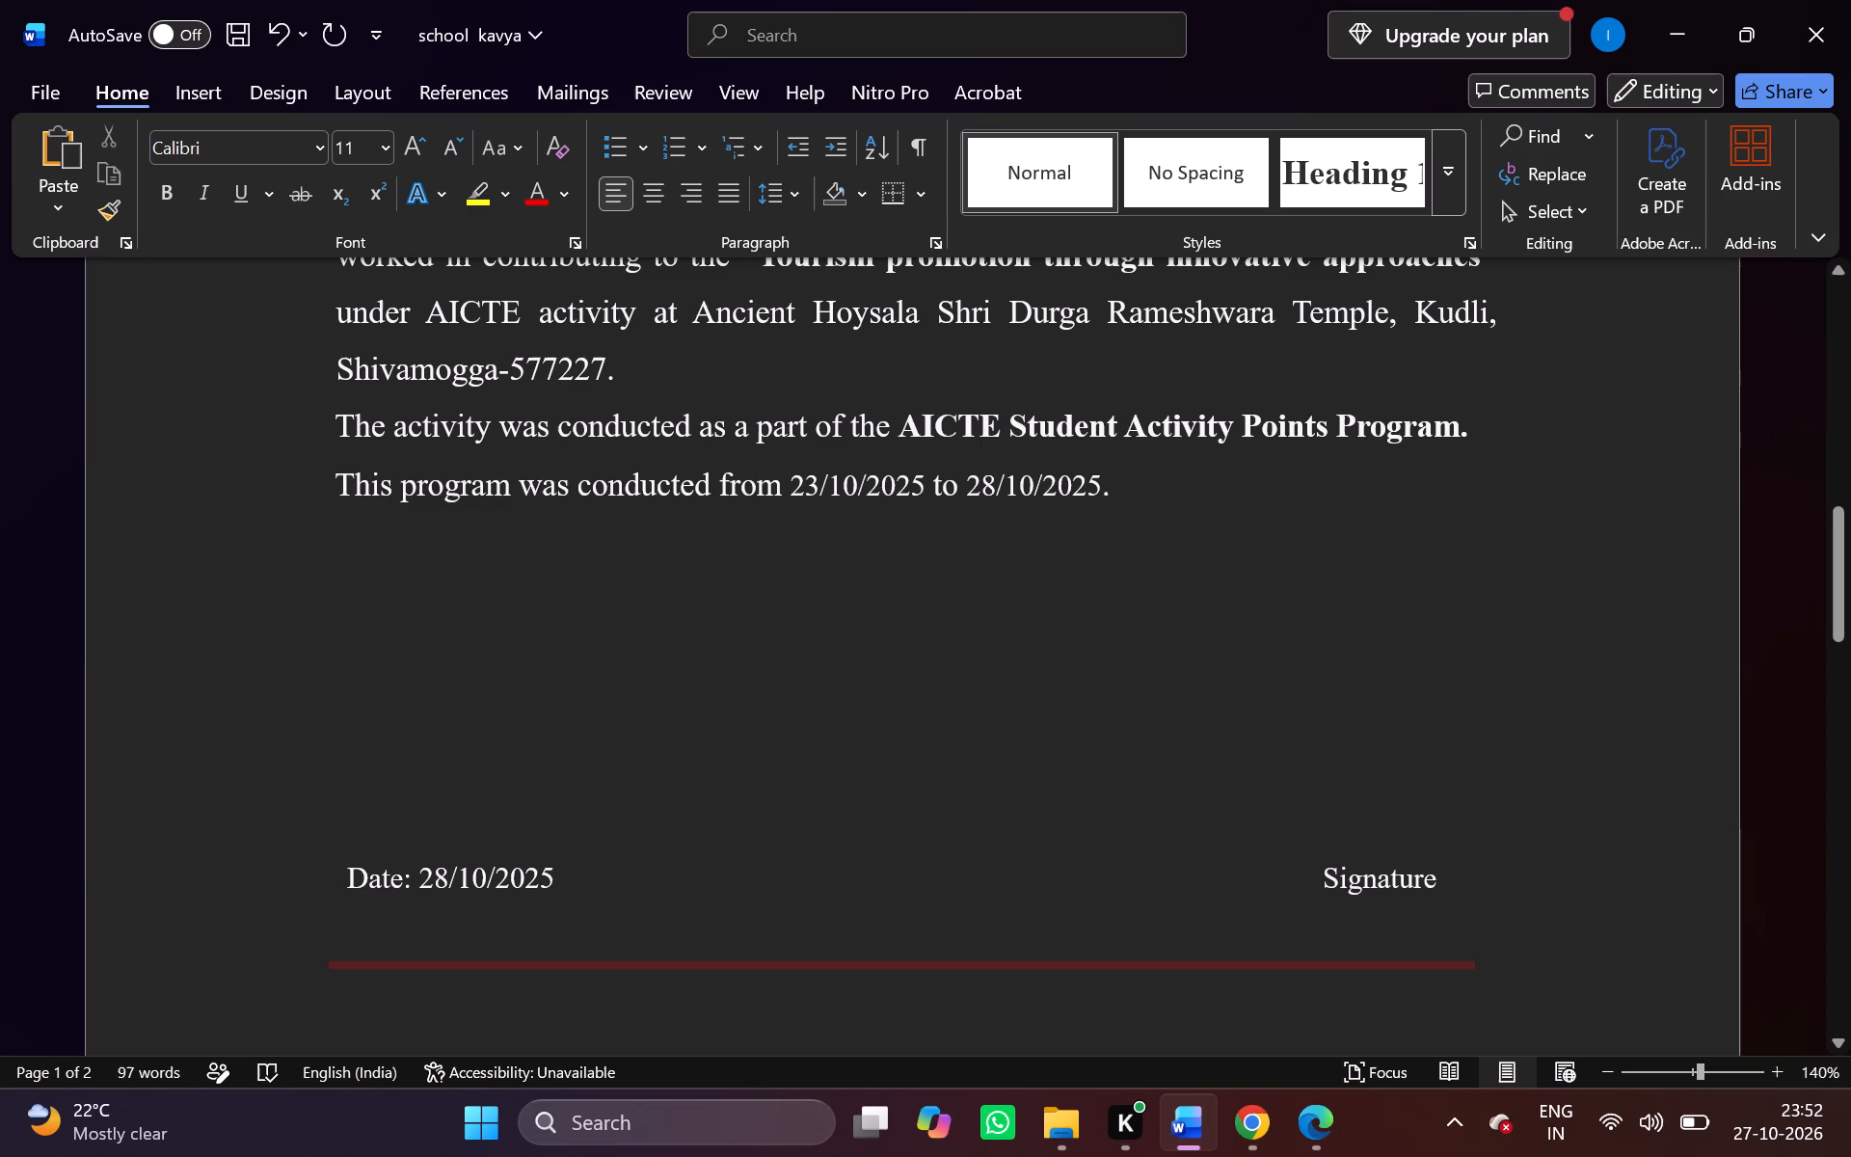
key("BackSpace")
key("BackSpace")
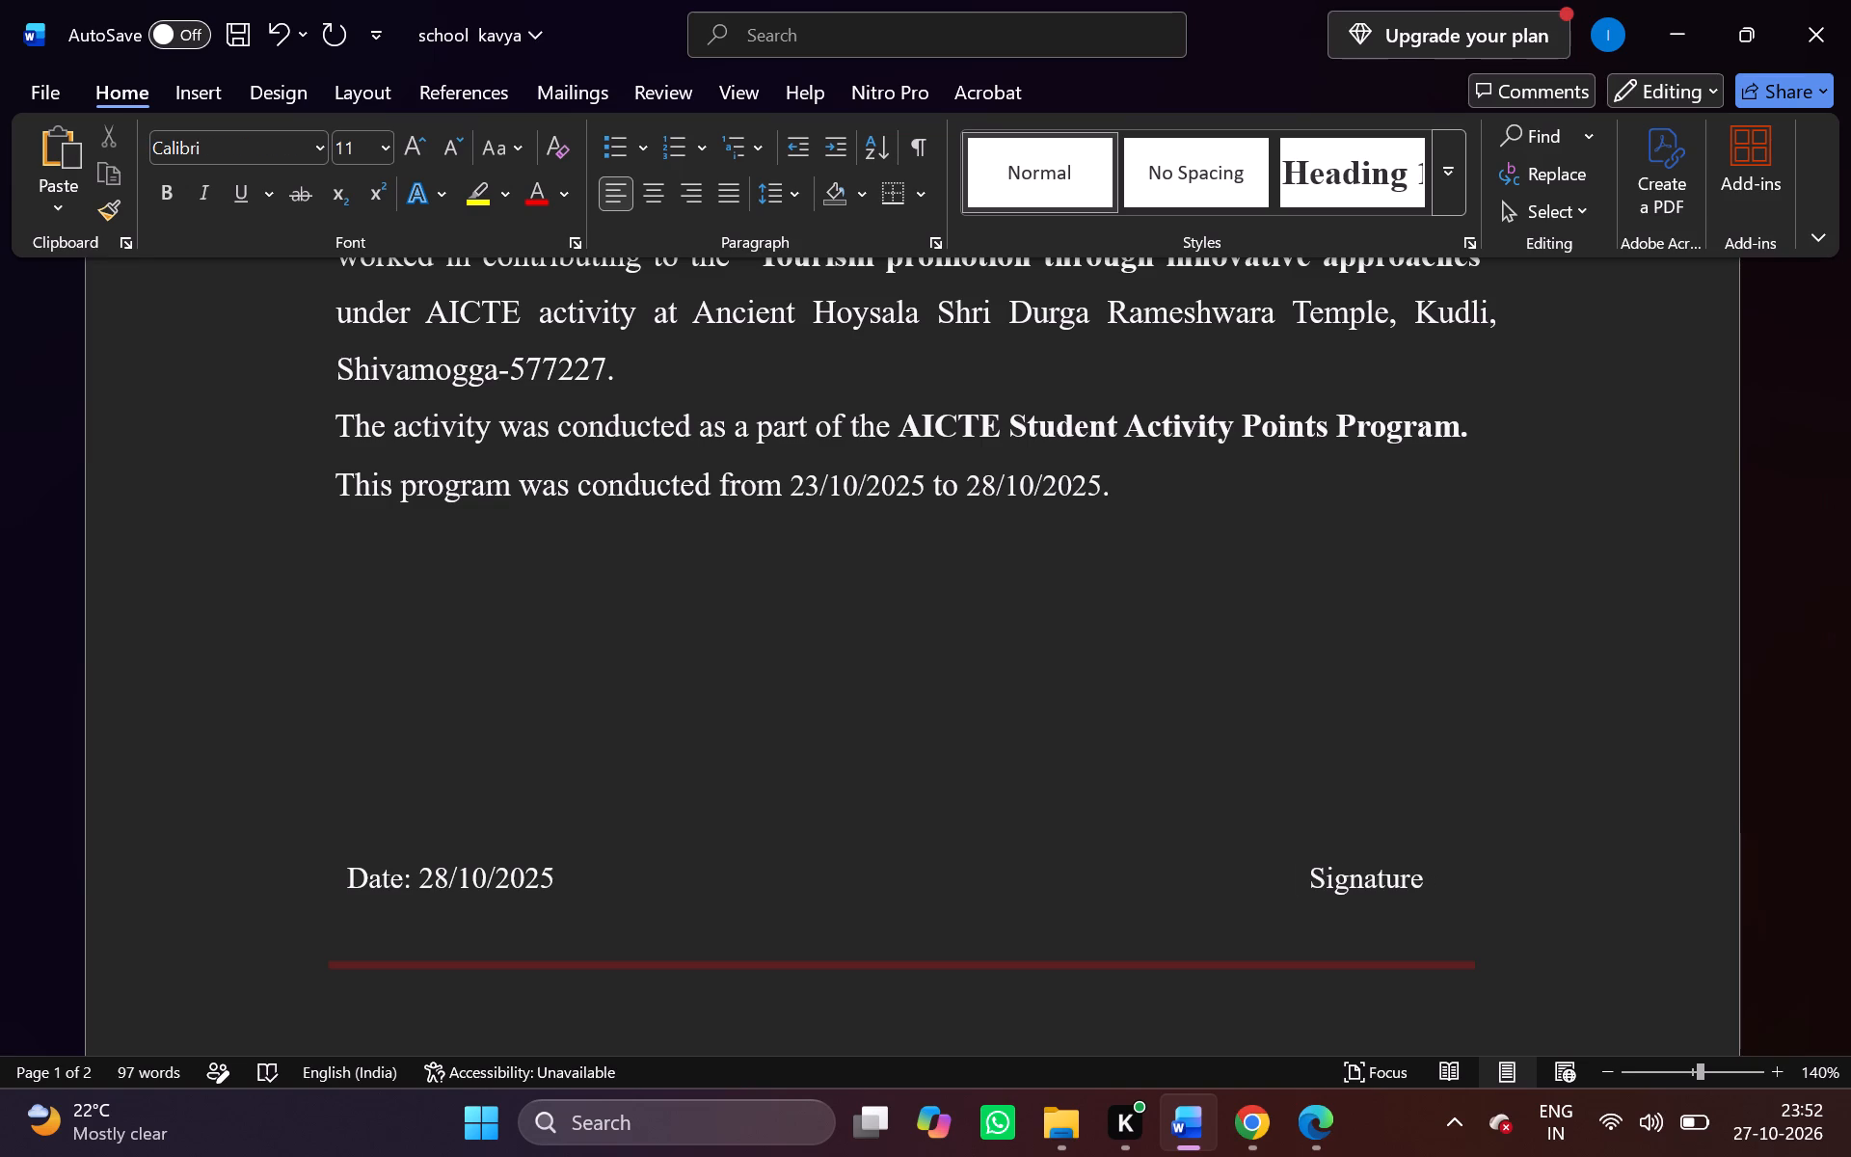
key("BackSpace")
Delete the blank line between the Date and Signature line and the red divider line.
scroll(1307, 864, "down", 1)
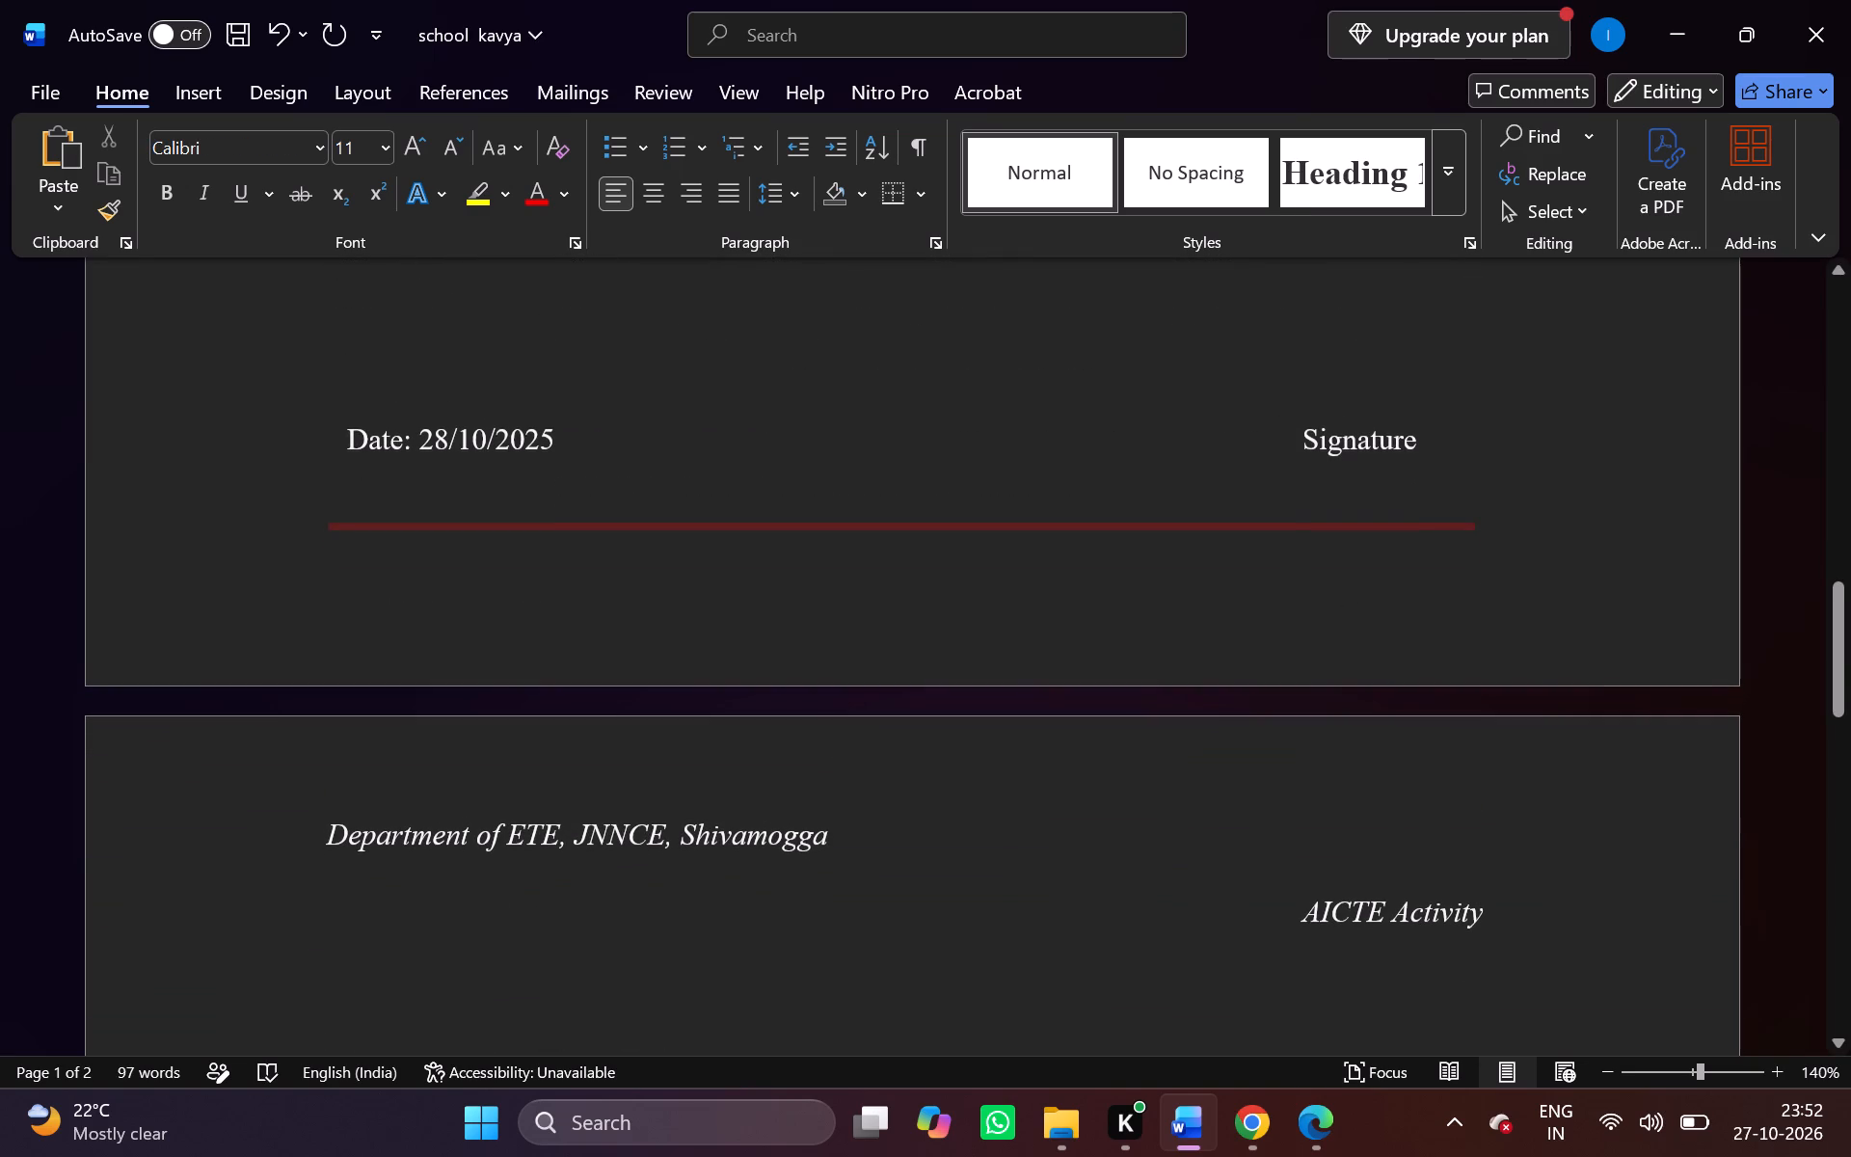
left_click(1337, 575)
left_click(1330, 575)
left_click(1294, 539)
scroll(734, 468, "up", 1)
left_click(373, 722)
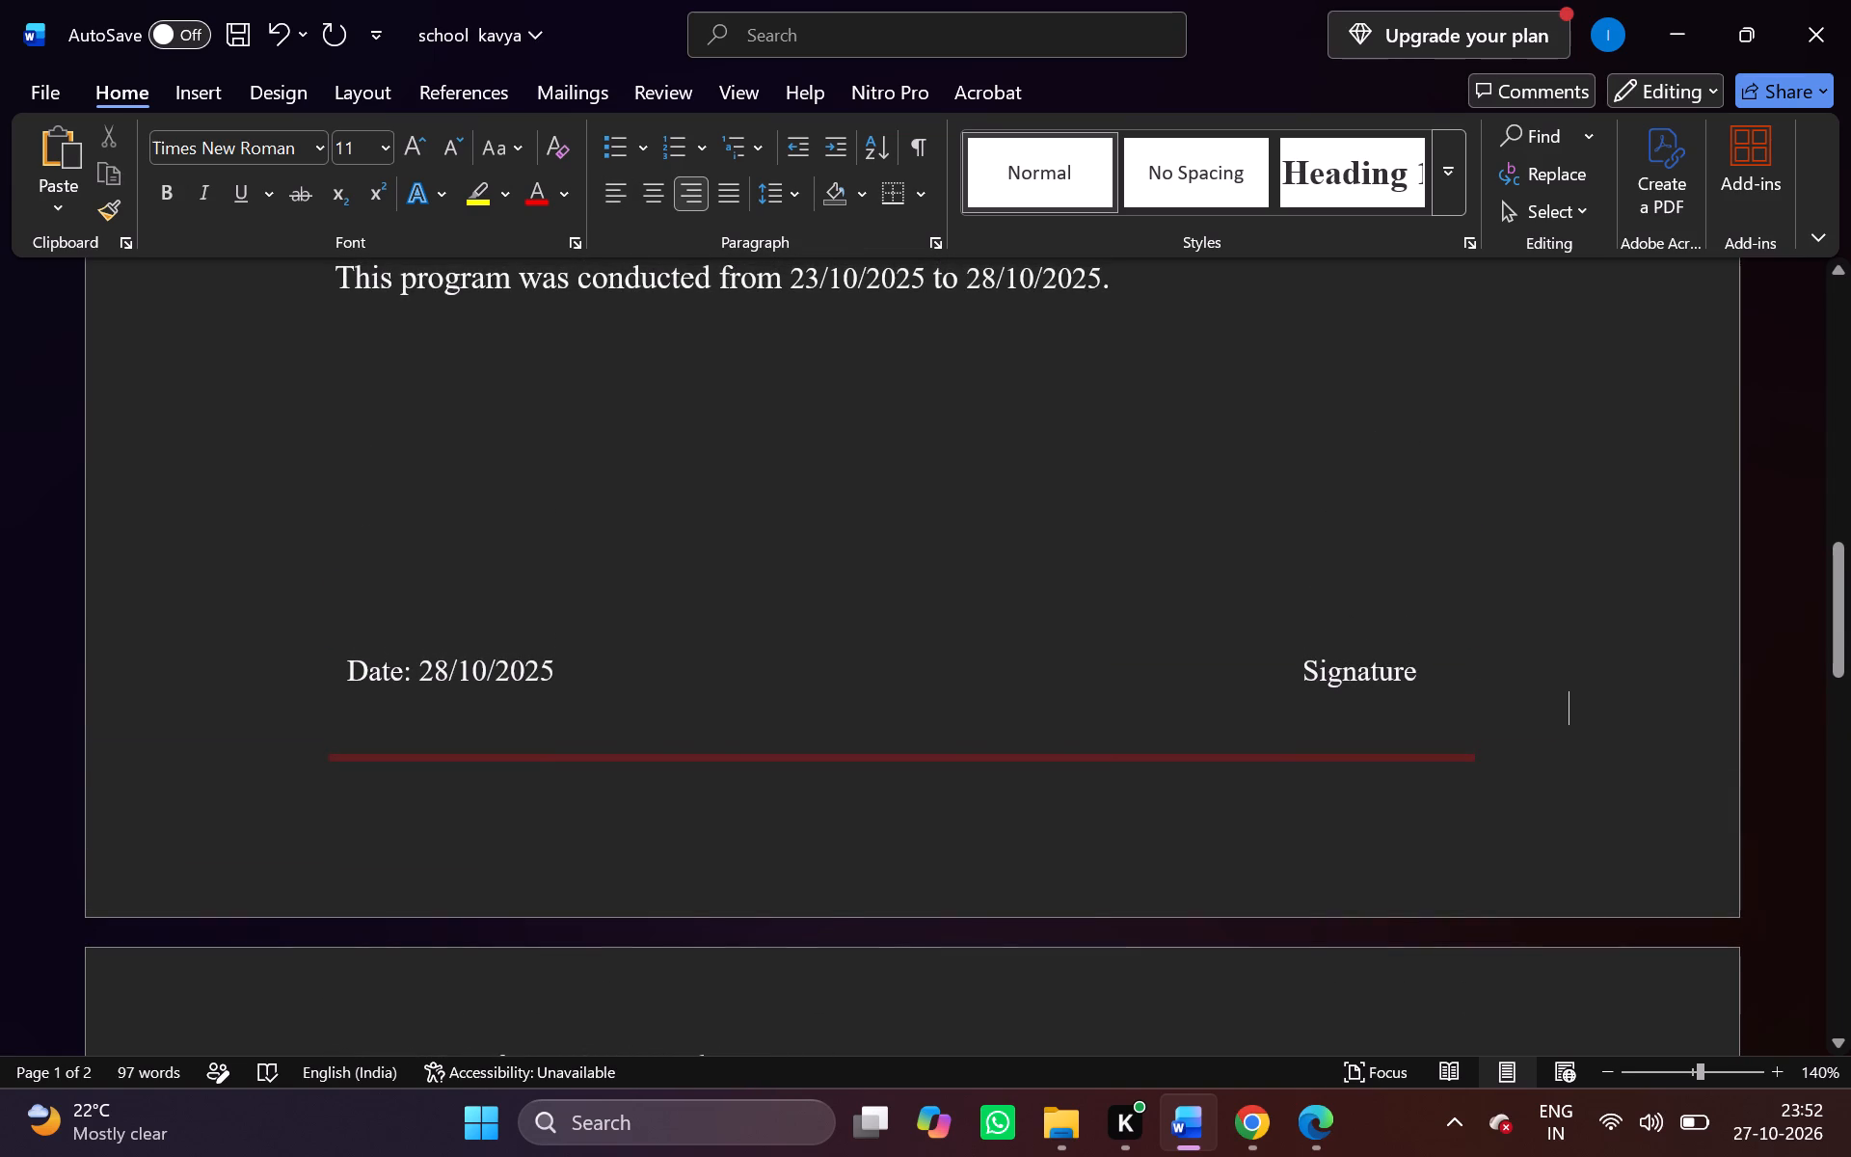
key("BackSpace")
key("BackSpace")
key("BackSpace")
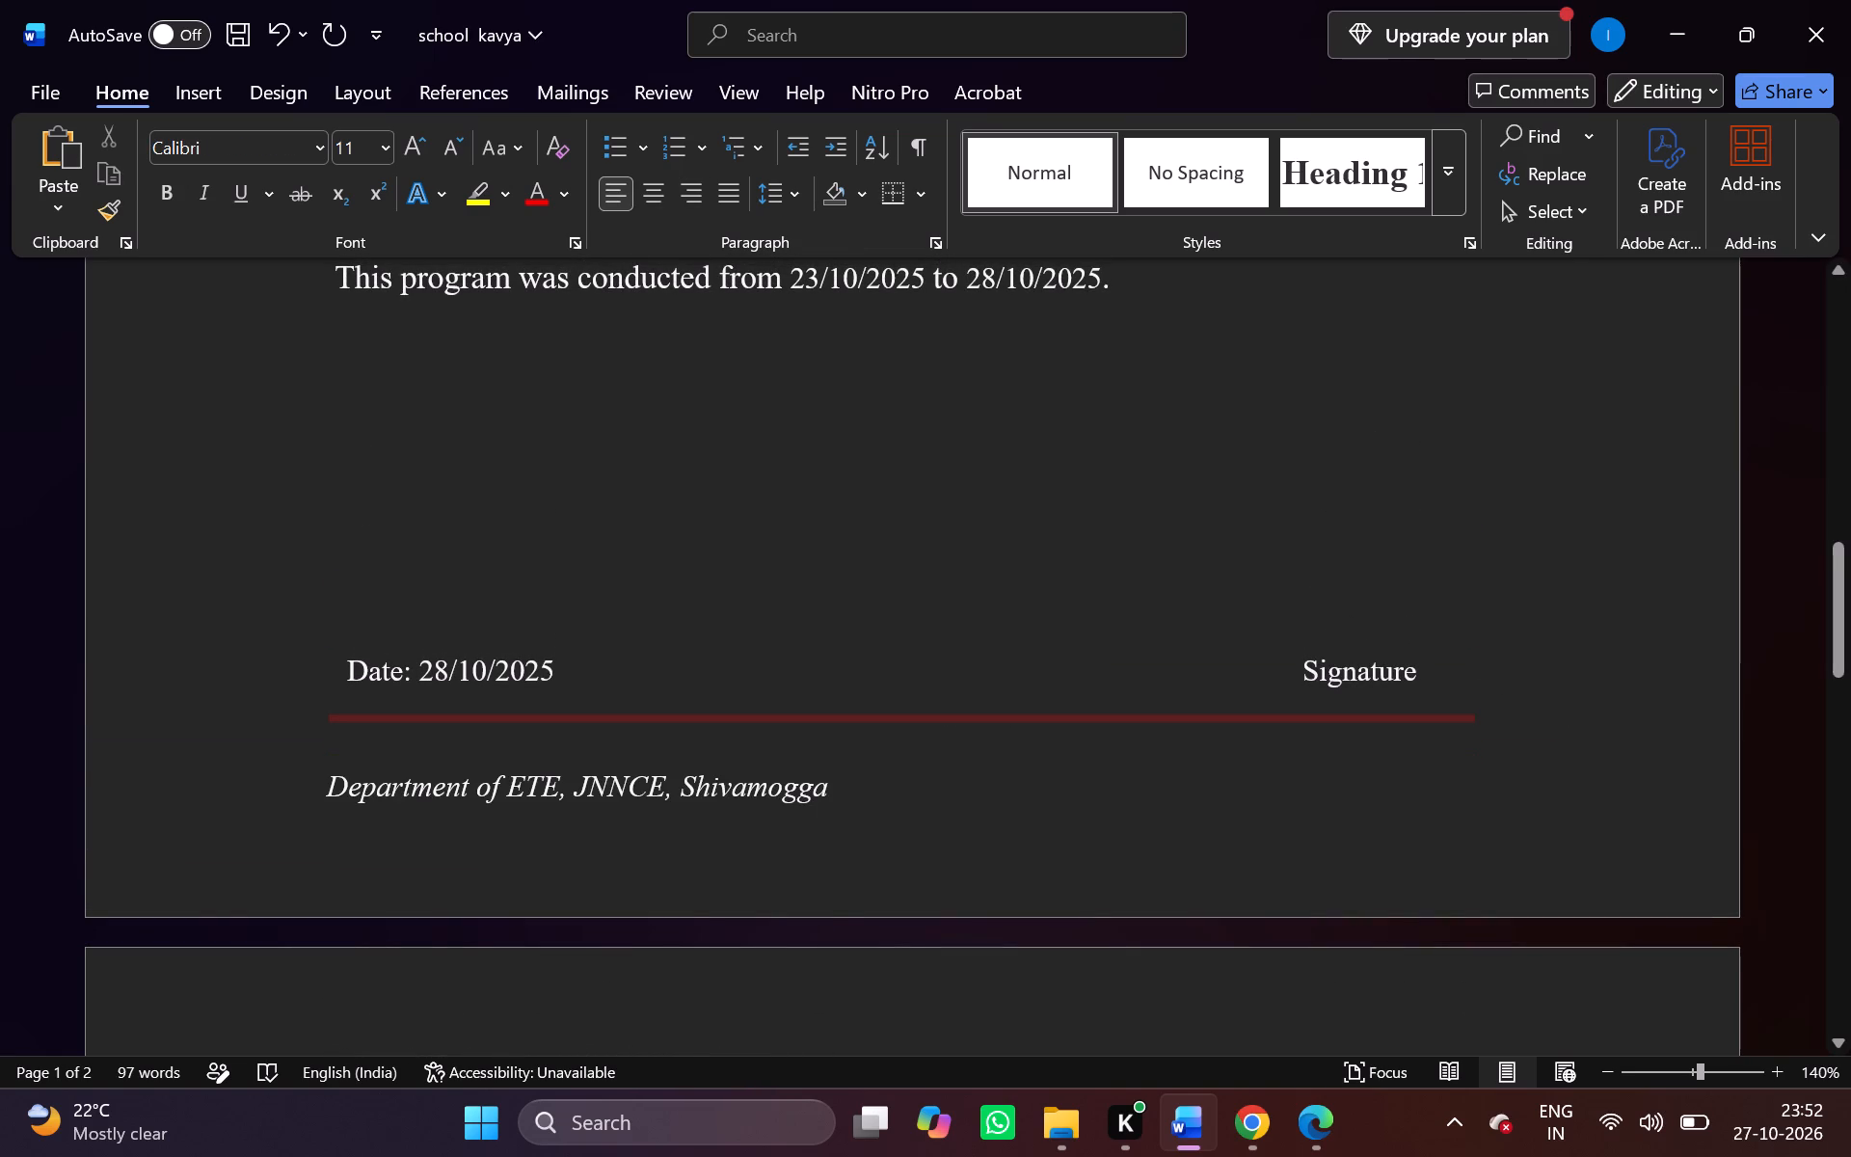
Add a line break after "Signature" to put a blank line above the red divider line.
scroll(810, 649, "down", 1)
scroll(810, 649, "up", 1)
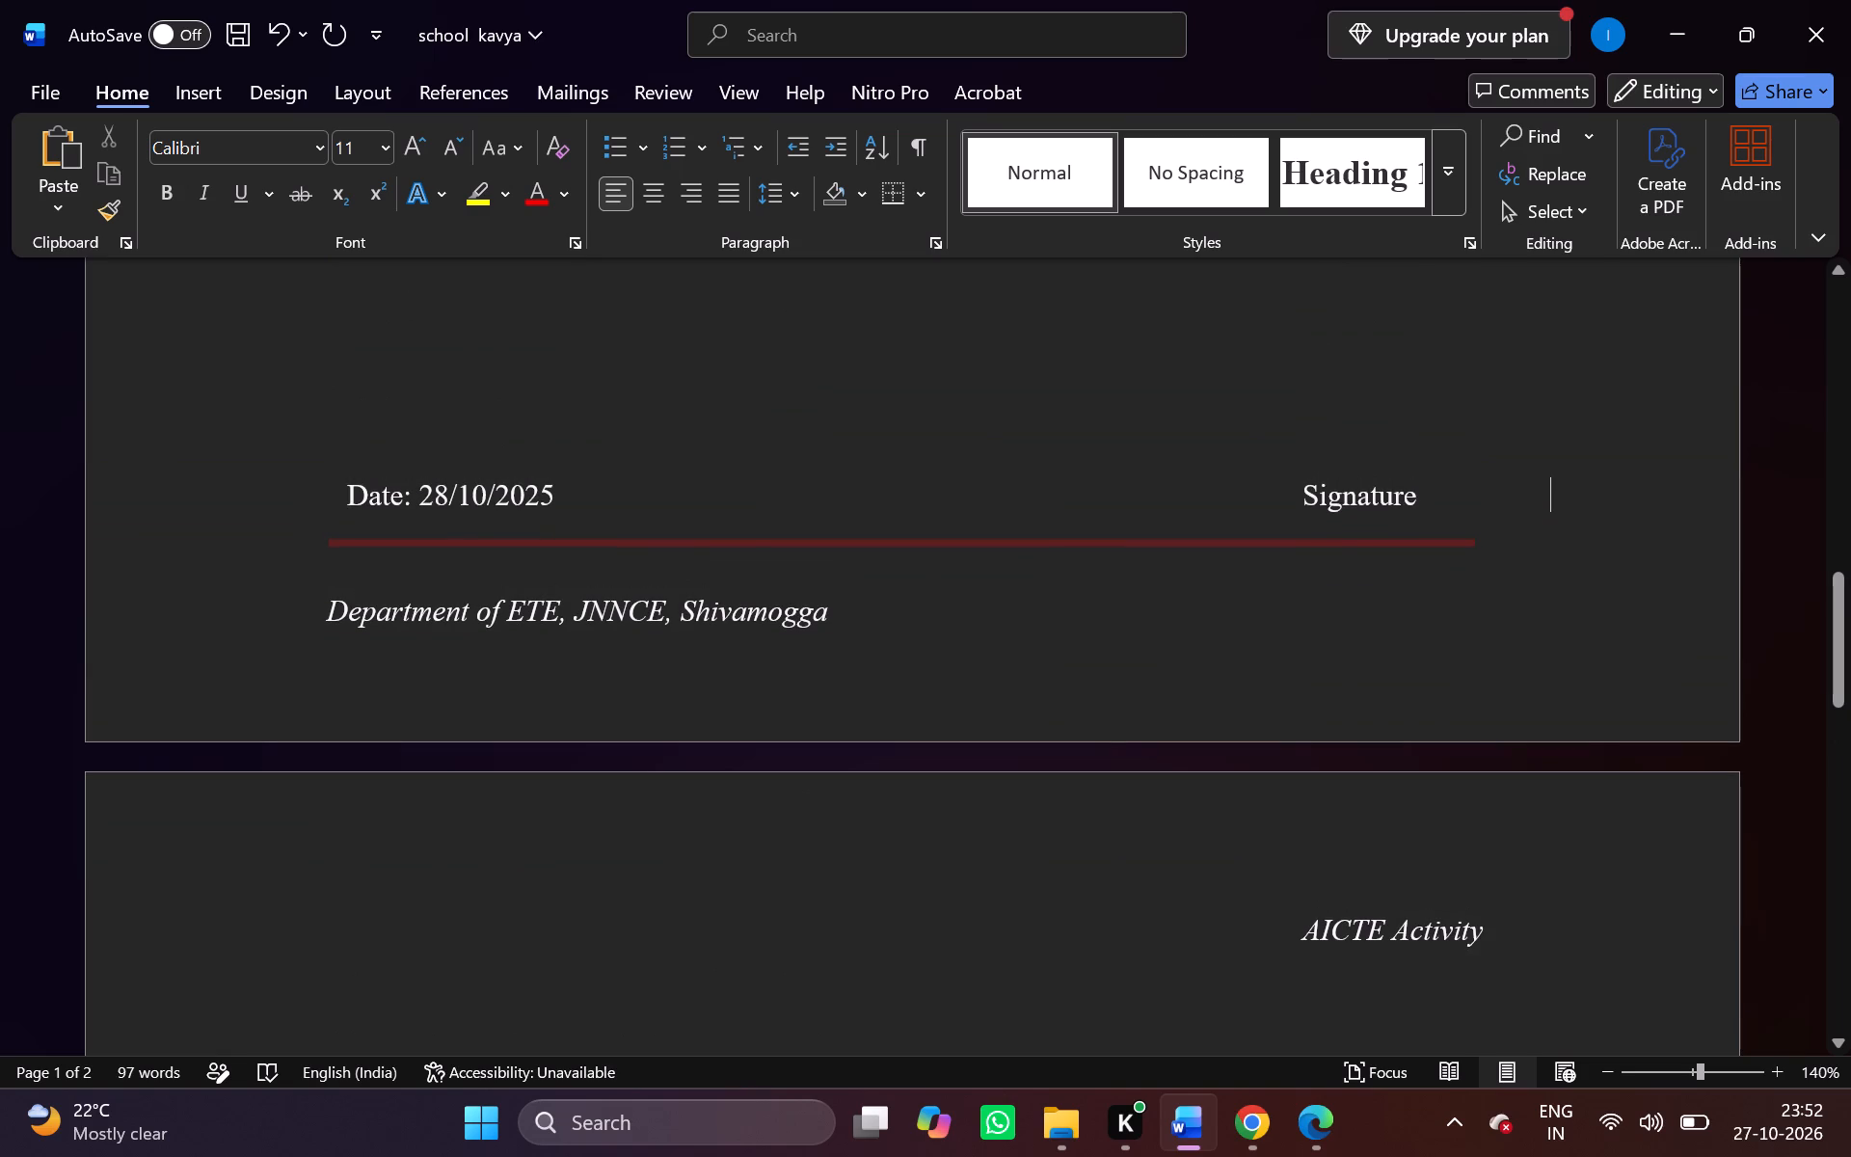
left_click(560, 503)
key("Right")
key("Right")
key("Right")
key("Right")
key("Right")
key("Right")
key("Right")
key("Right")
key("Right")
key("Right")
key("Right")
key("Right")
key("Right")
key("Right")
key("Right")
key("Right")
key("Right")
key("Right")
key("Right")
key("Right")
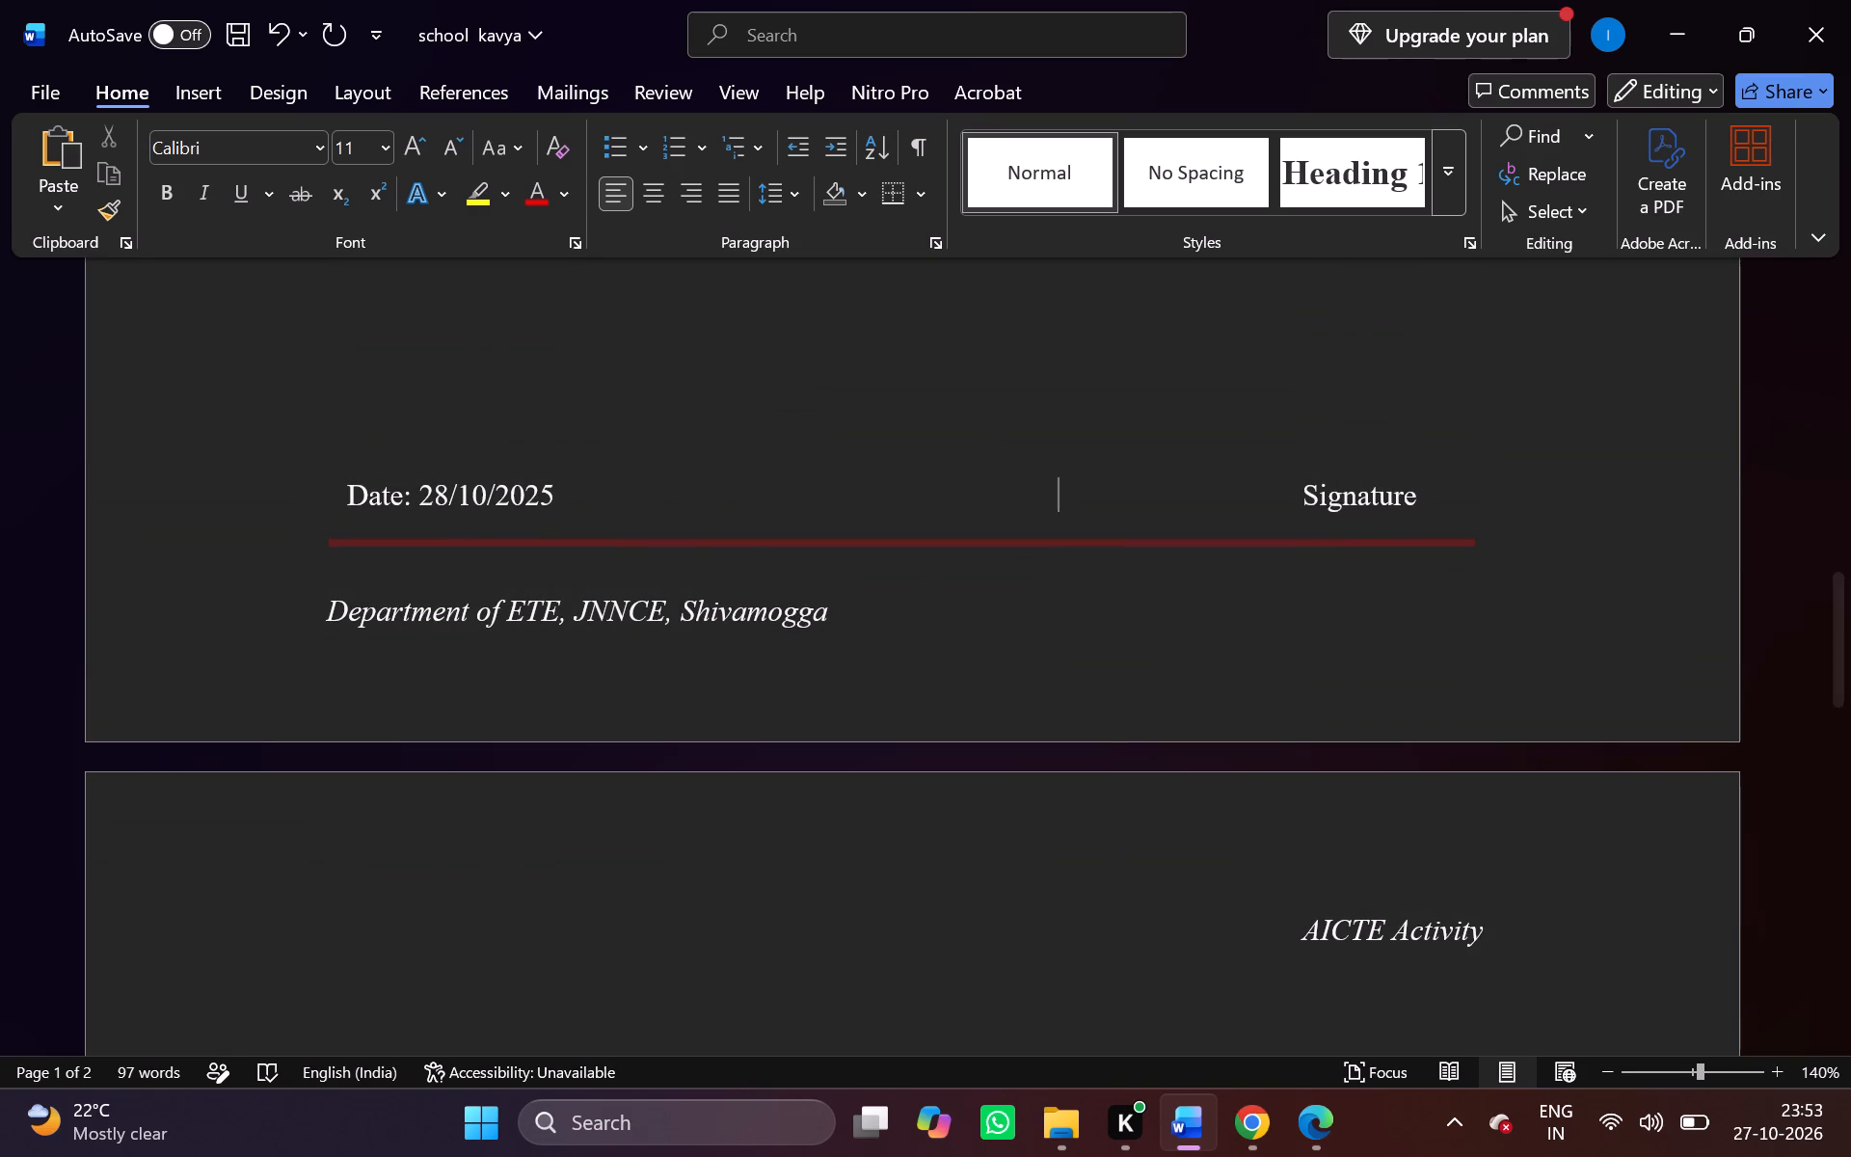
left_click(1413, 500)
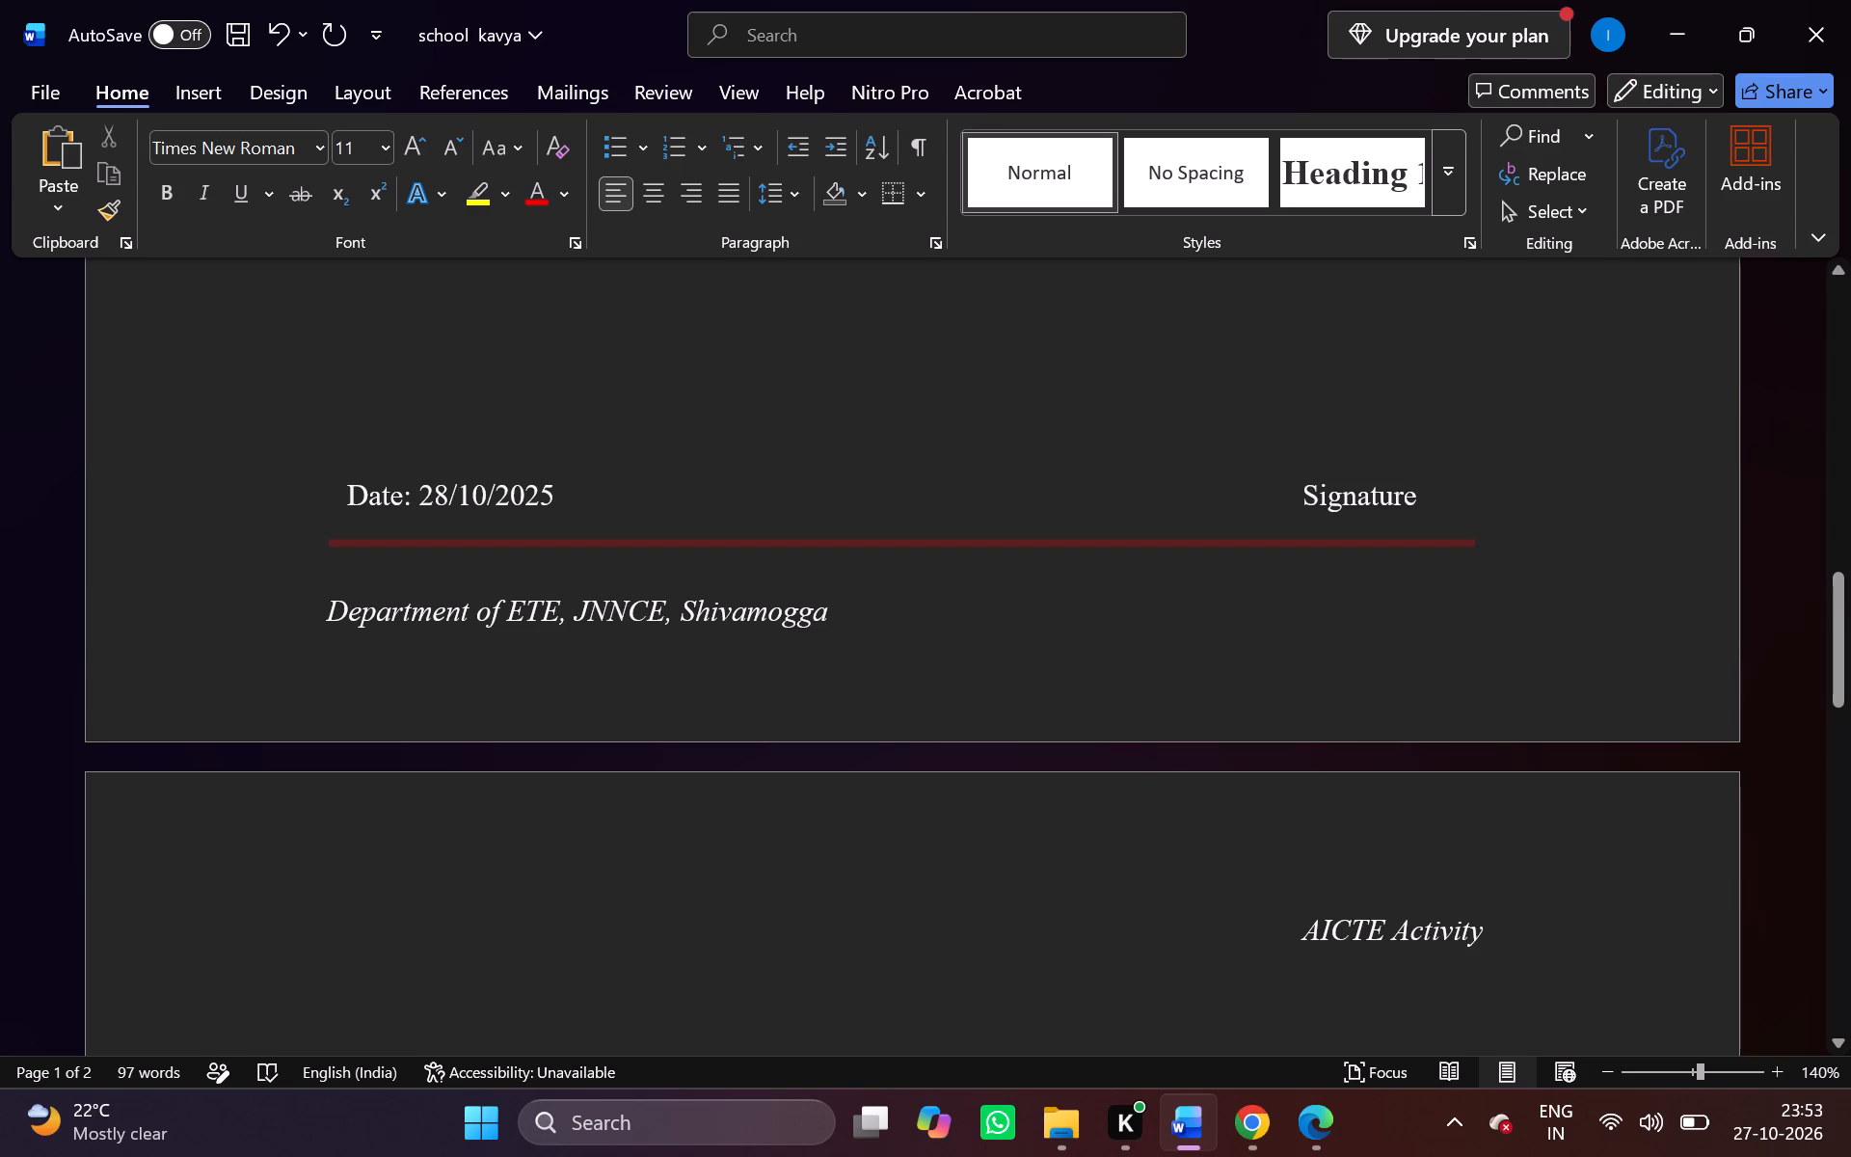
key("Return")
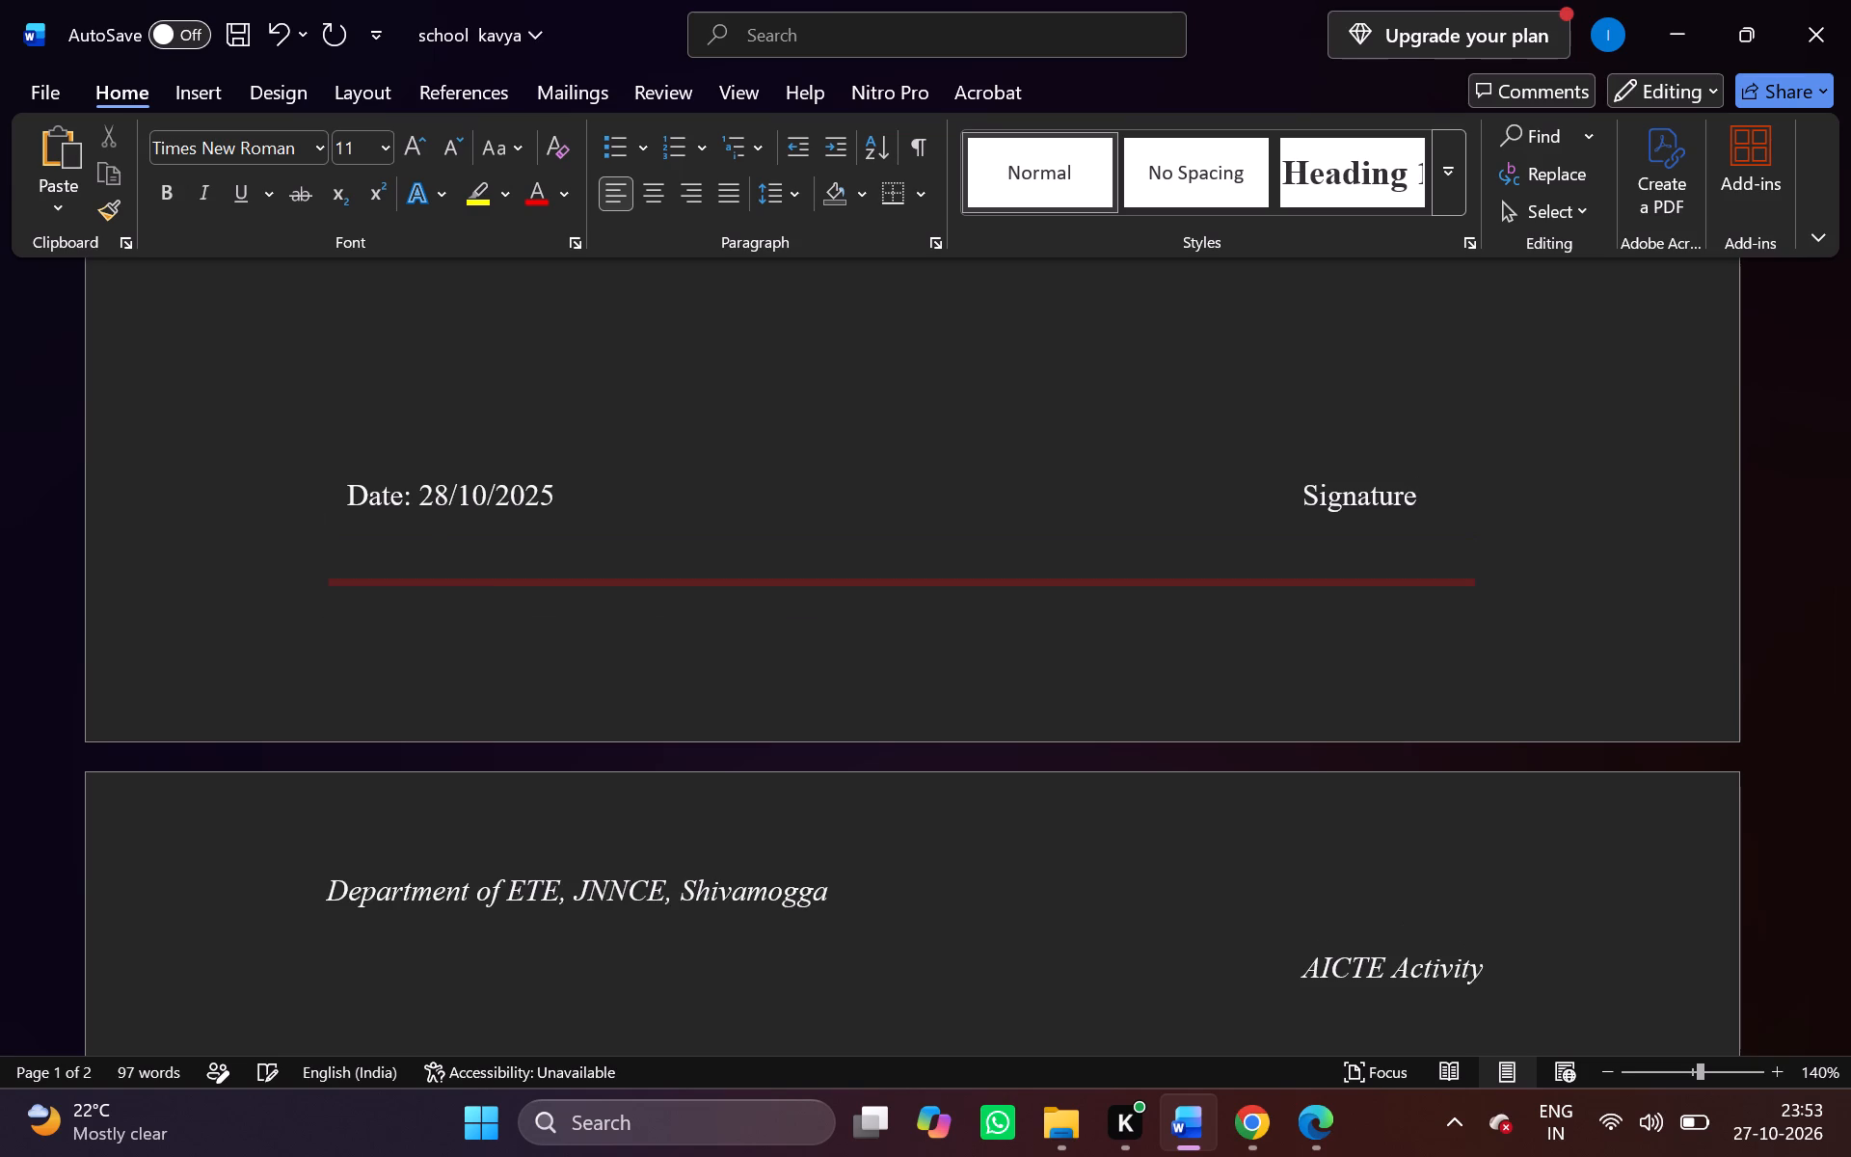
Delete one blank line above the Date and Signature line.
scroll(861, 498, "up", 1)
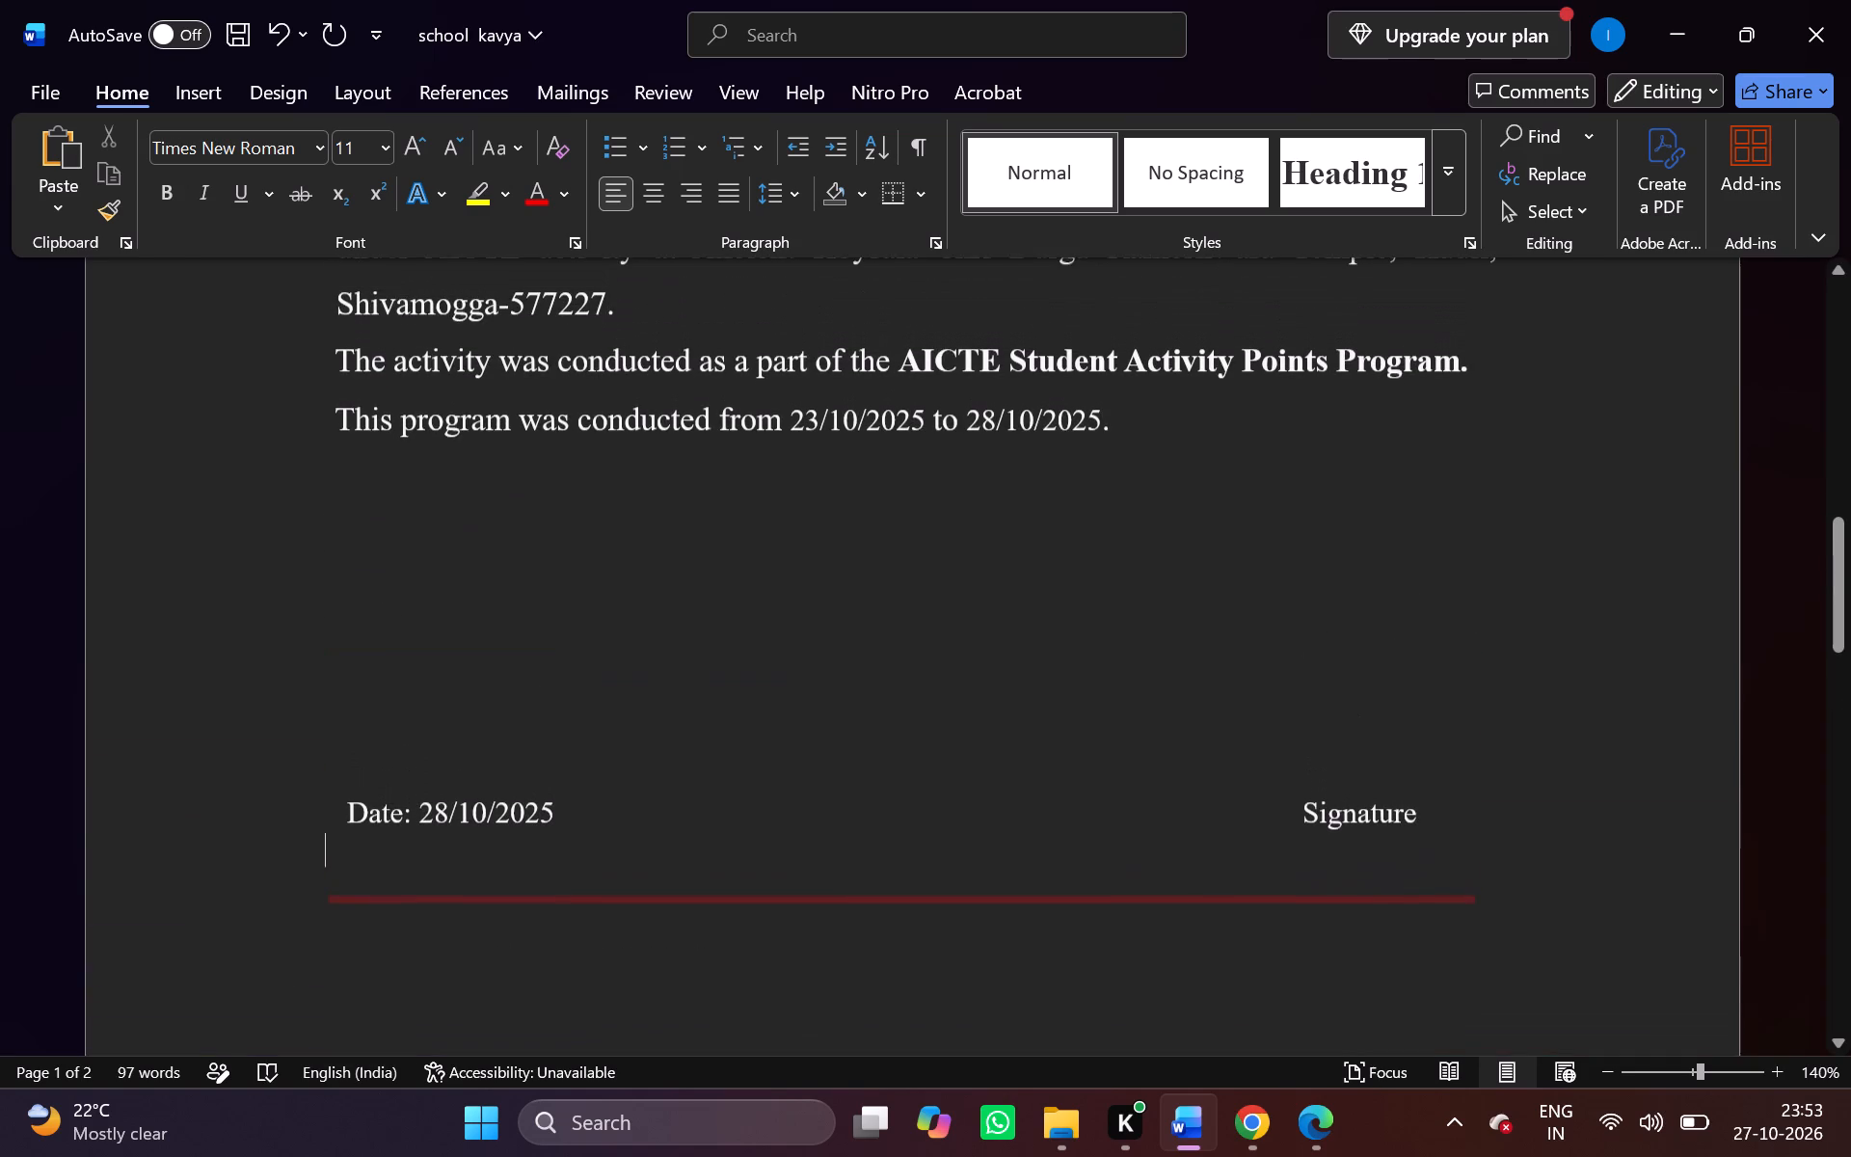
left_click(397, 762)
key("BackSpace")
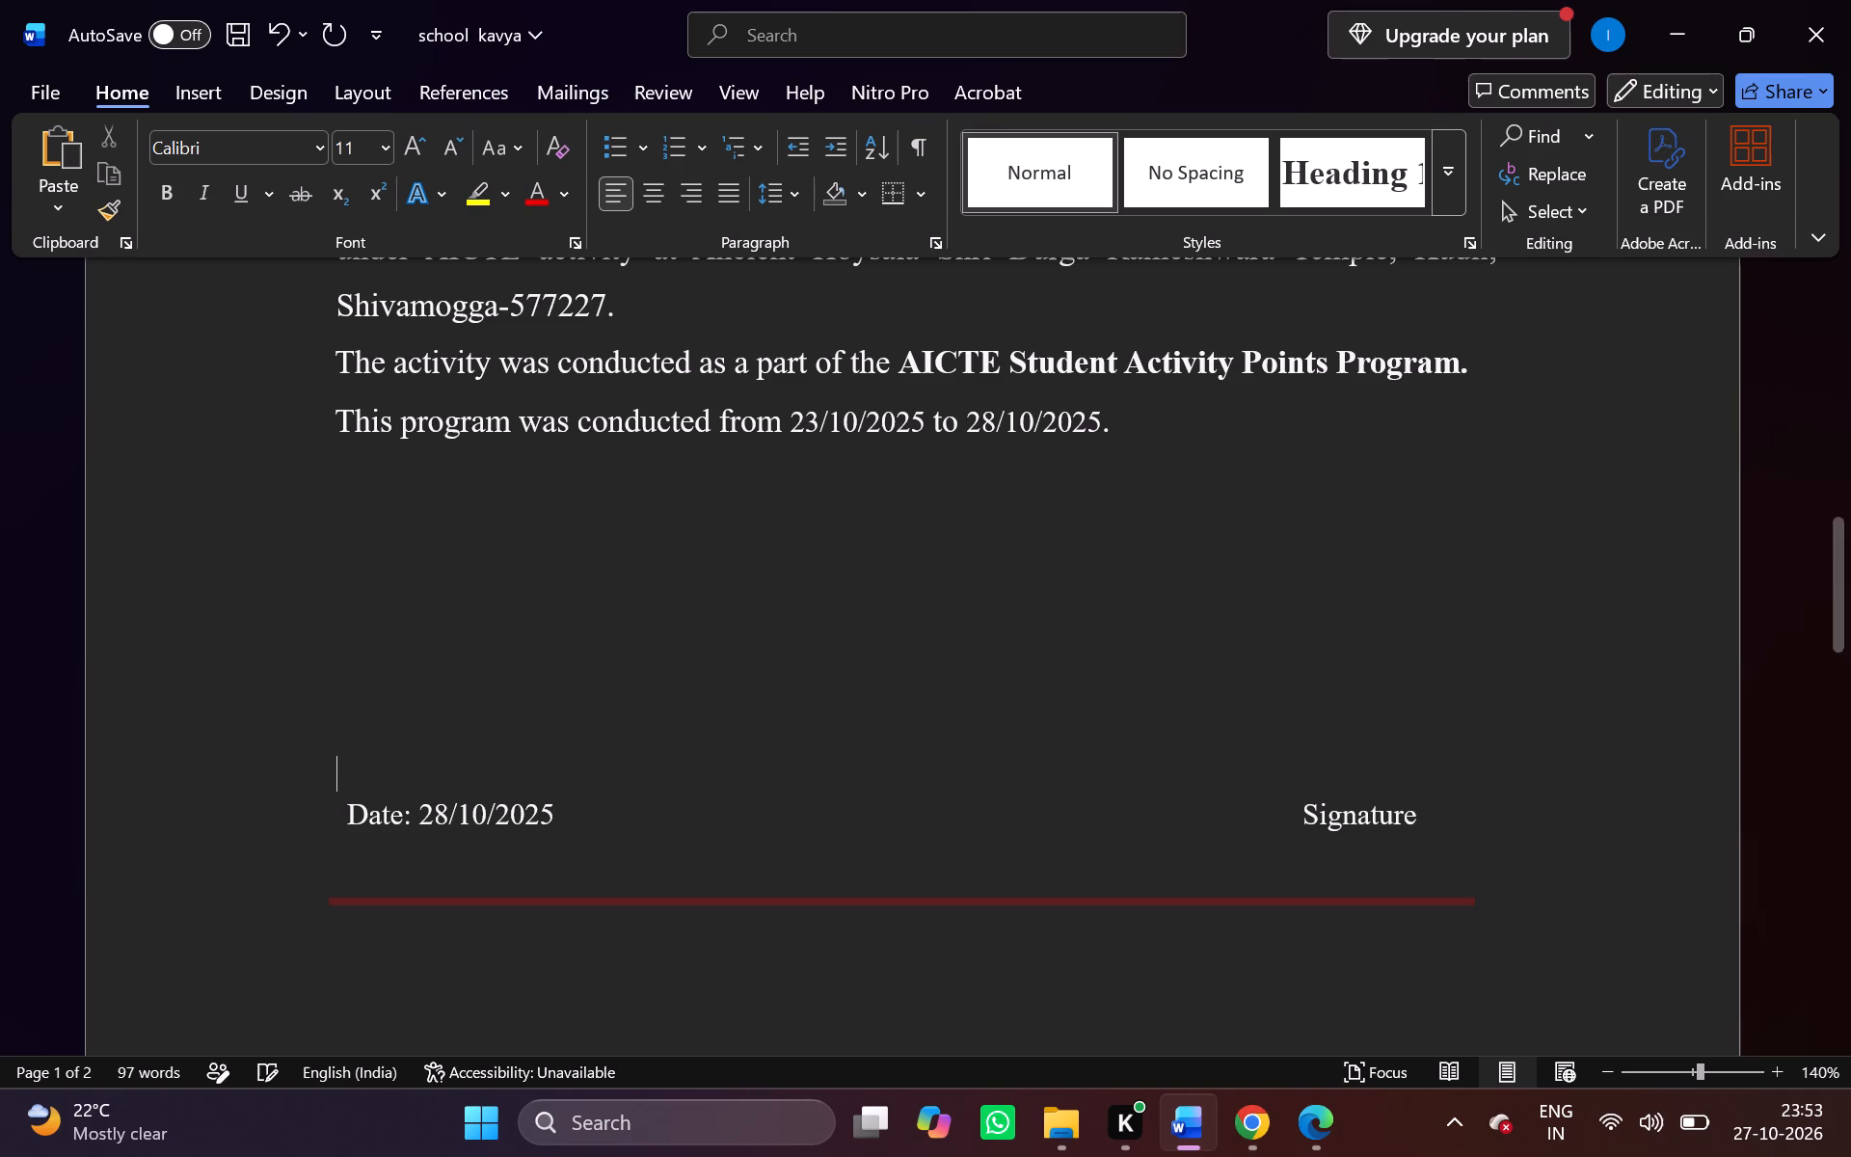
key("BackSpace")
key("BackSpace")
key("BackSpace")
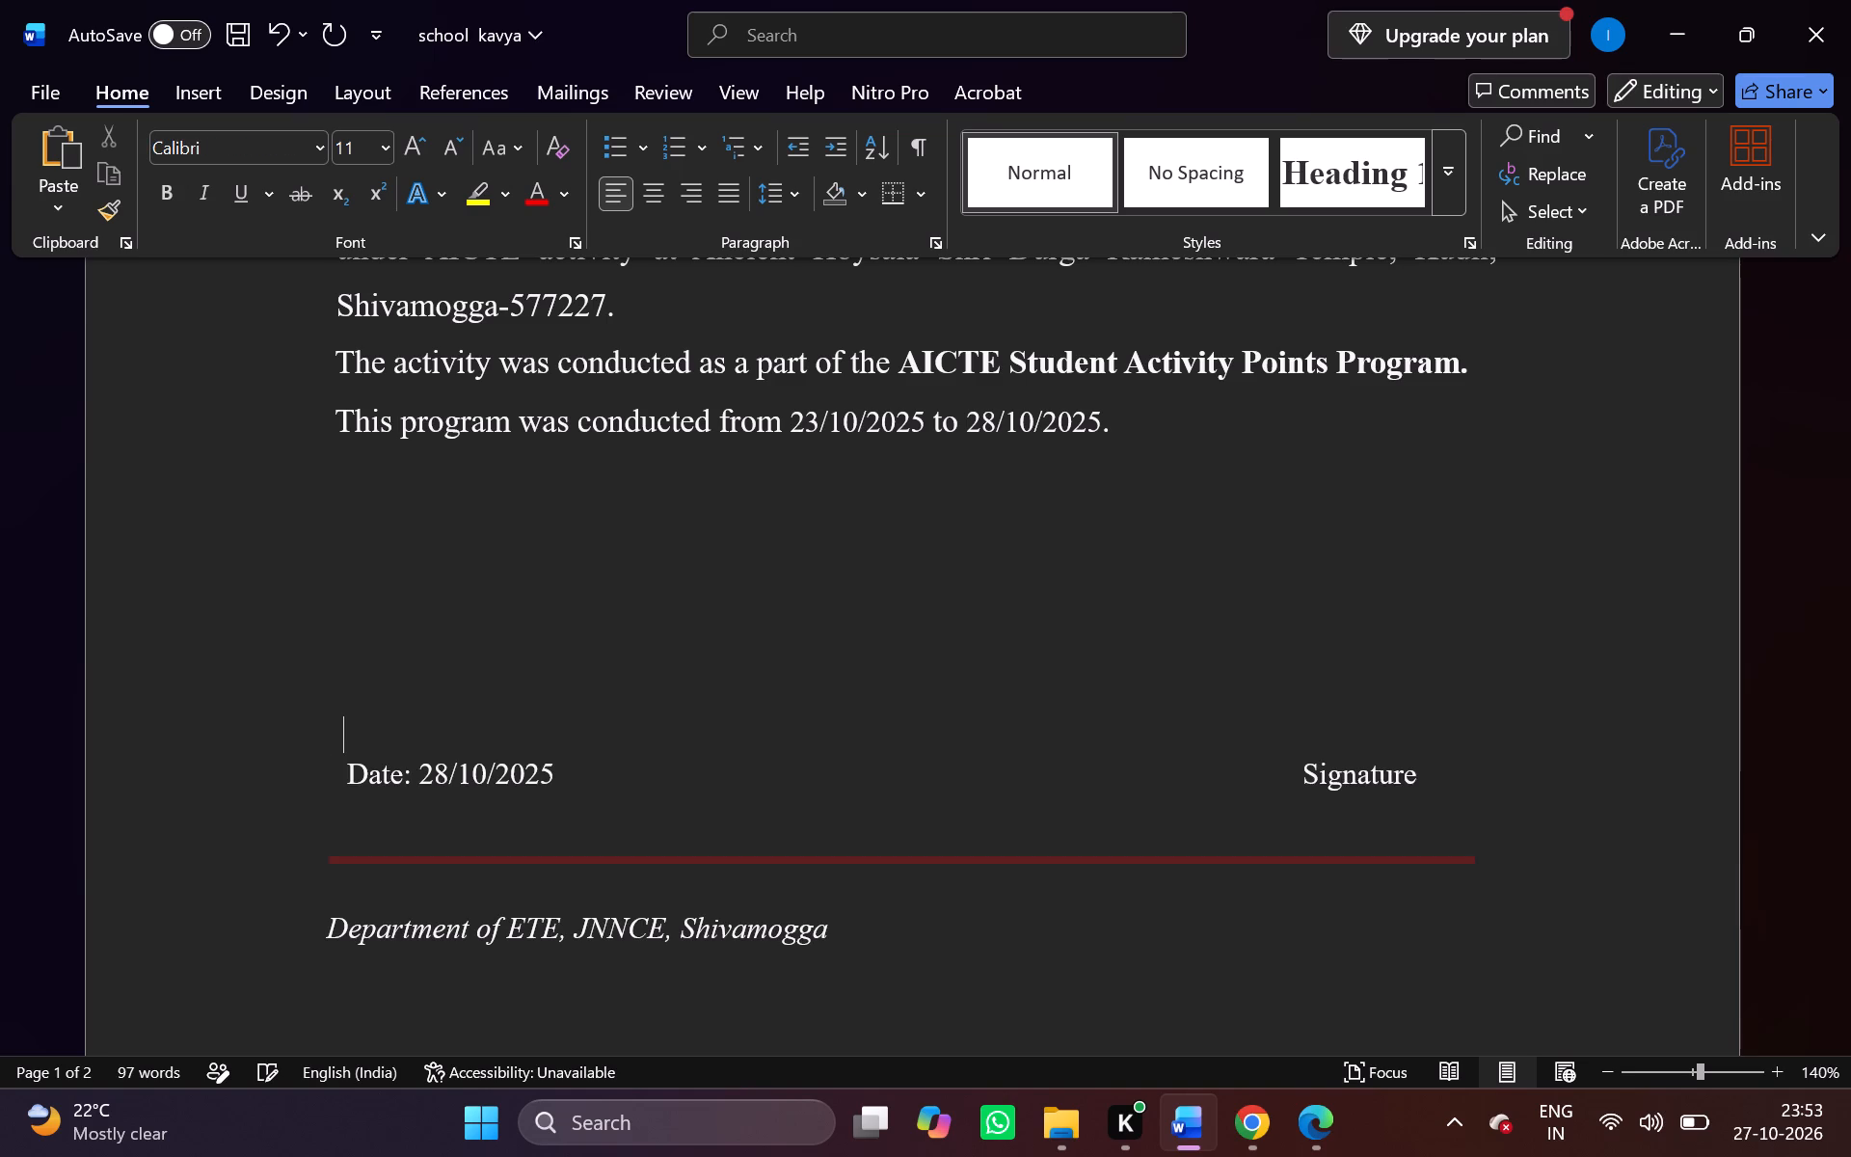
Remove the spaces and the blank line beneath the Date and Signature line, above the red divider line.
left_click(486, 816)
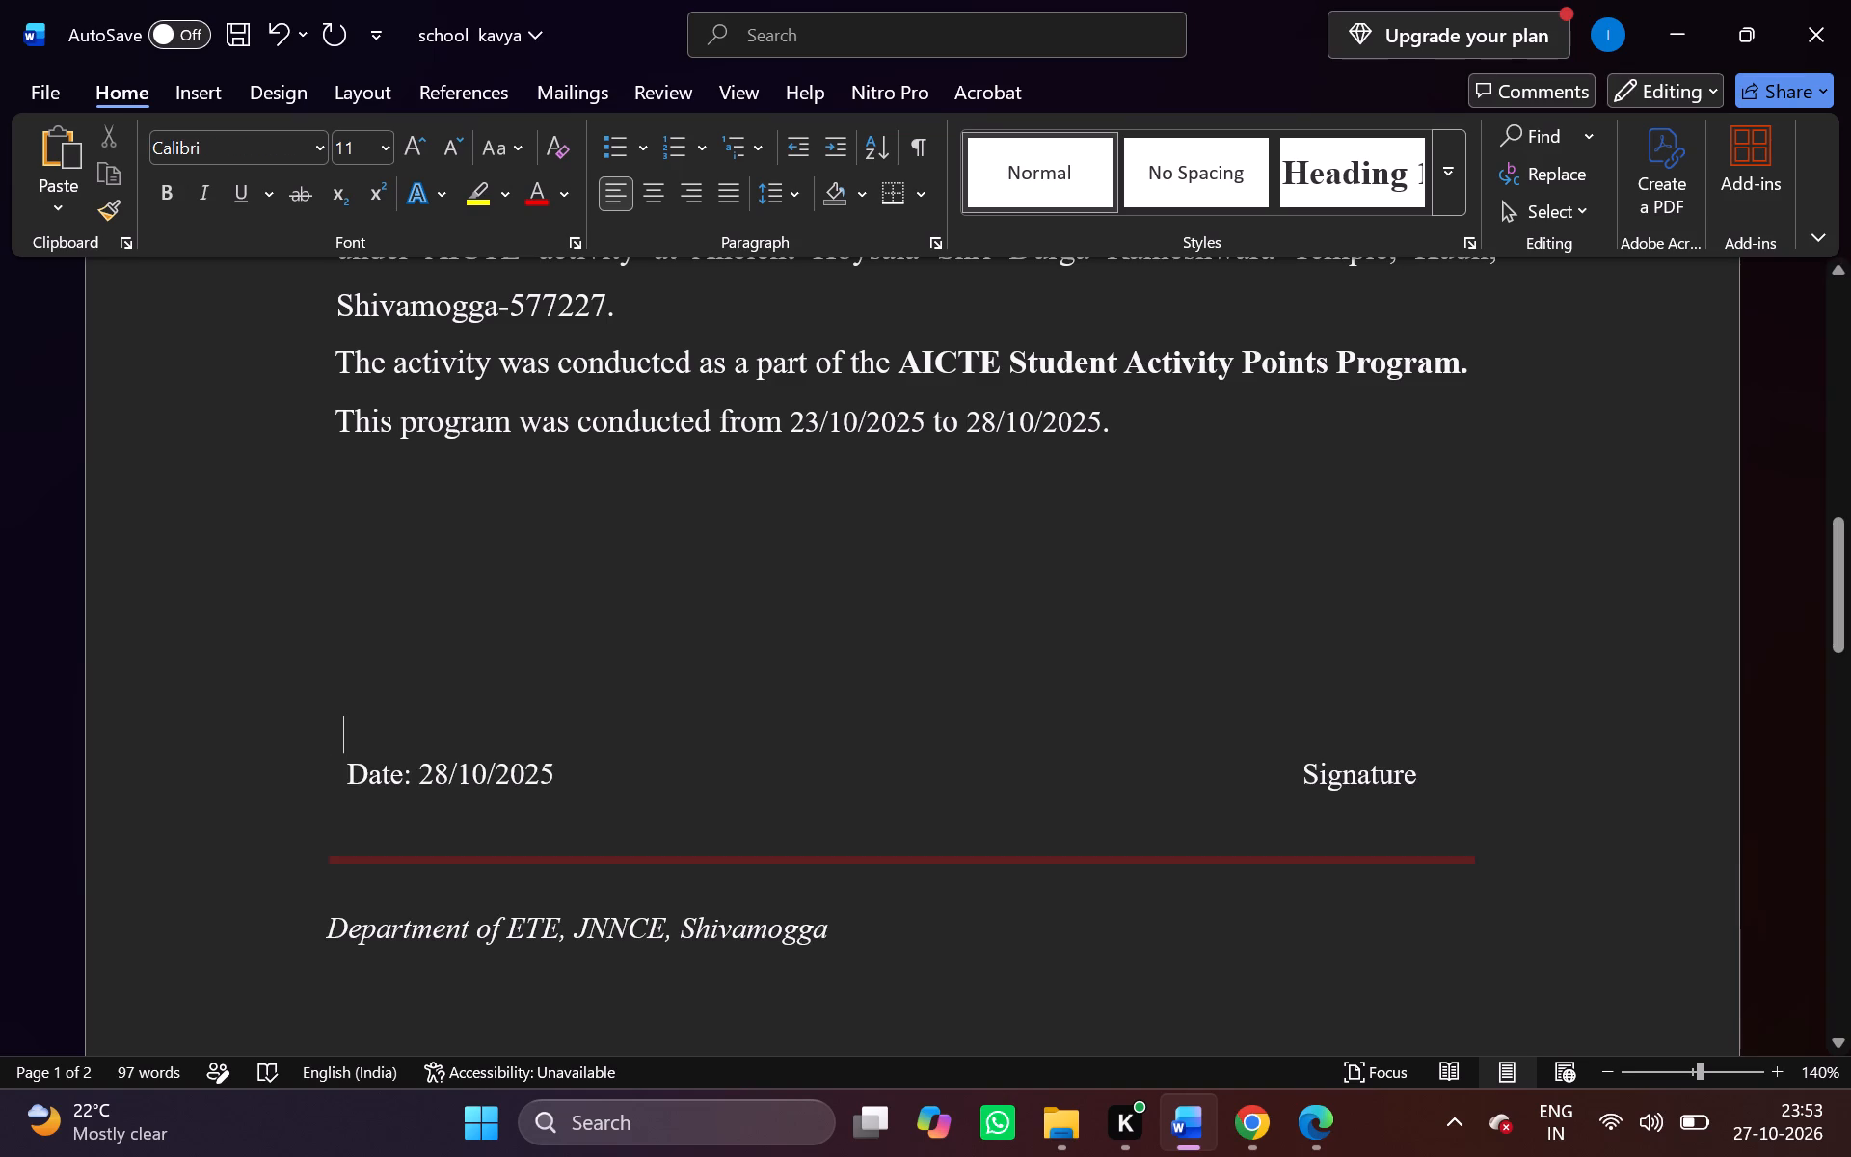
key("BackSpace")
key("BackSpace")
key("BackSpace")
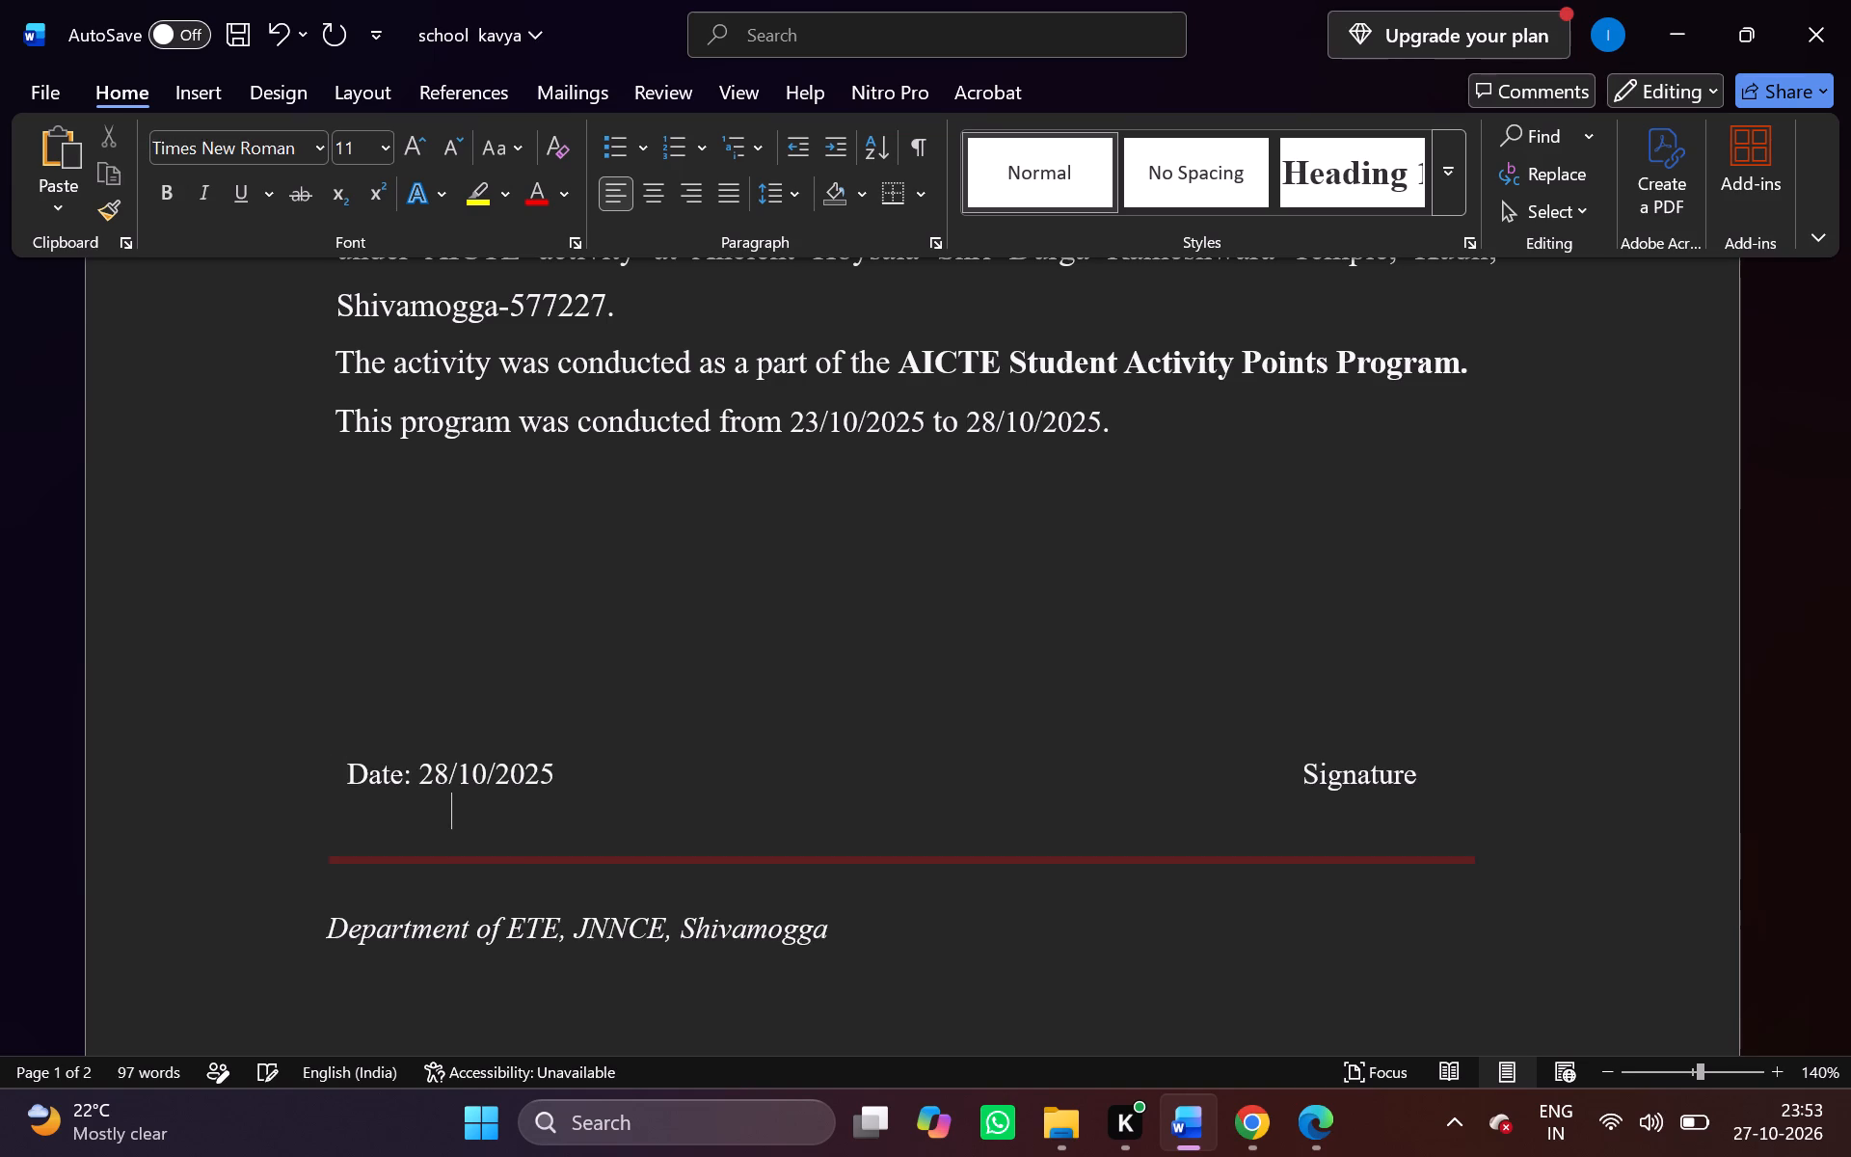
key("BackSpace")
key("BackSpace")
key("BackSpace")
key("BackSpace")
key("BackSpace")
key("BackSpace")
key("BackSpace")
key("BackSpace")
key("BackSpace")
key("BackSpace")
key("BackSpace")
key("BackSpace")
key("BackSpace")
key("BackSpace")
key("BackSpace")
key("BackSpace")
key("BackSpace")
key("BackSpace")
key("BackSpace")
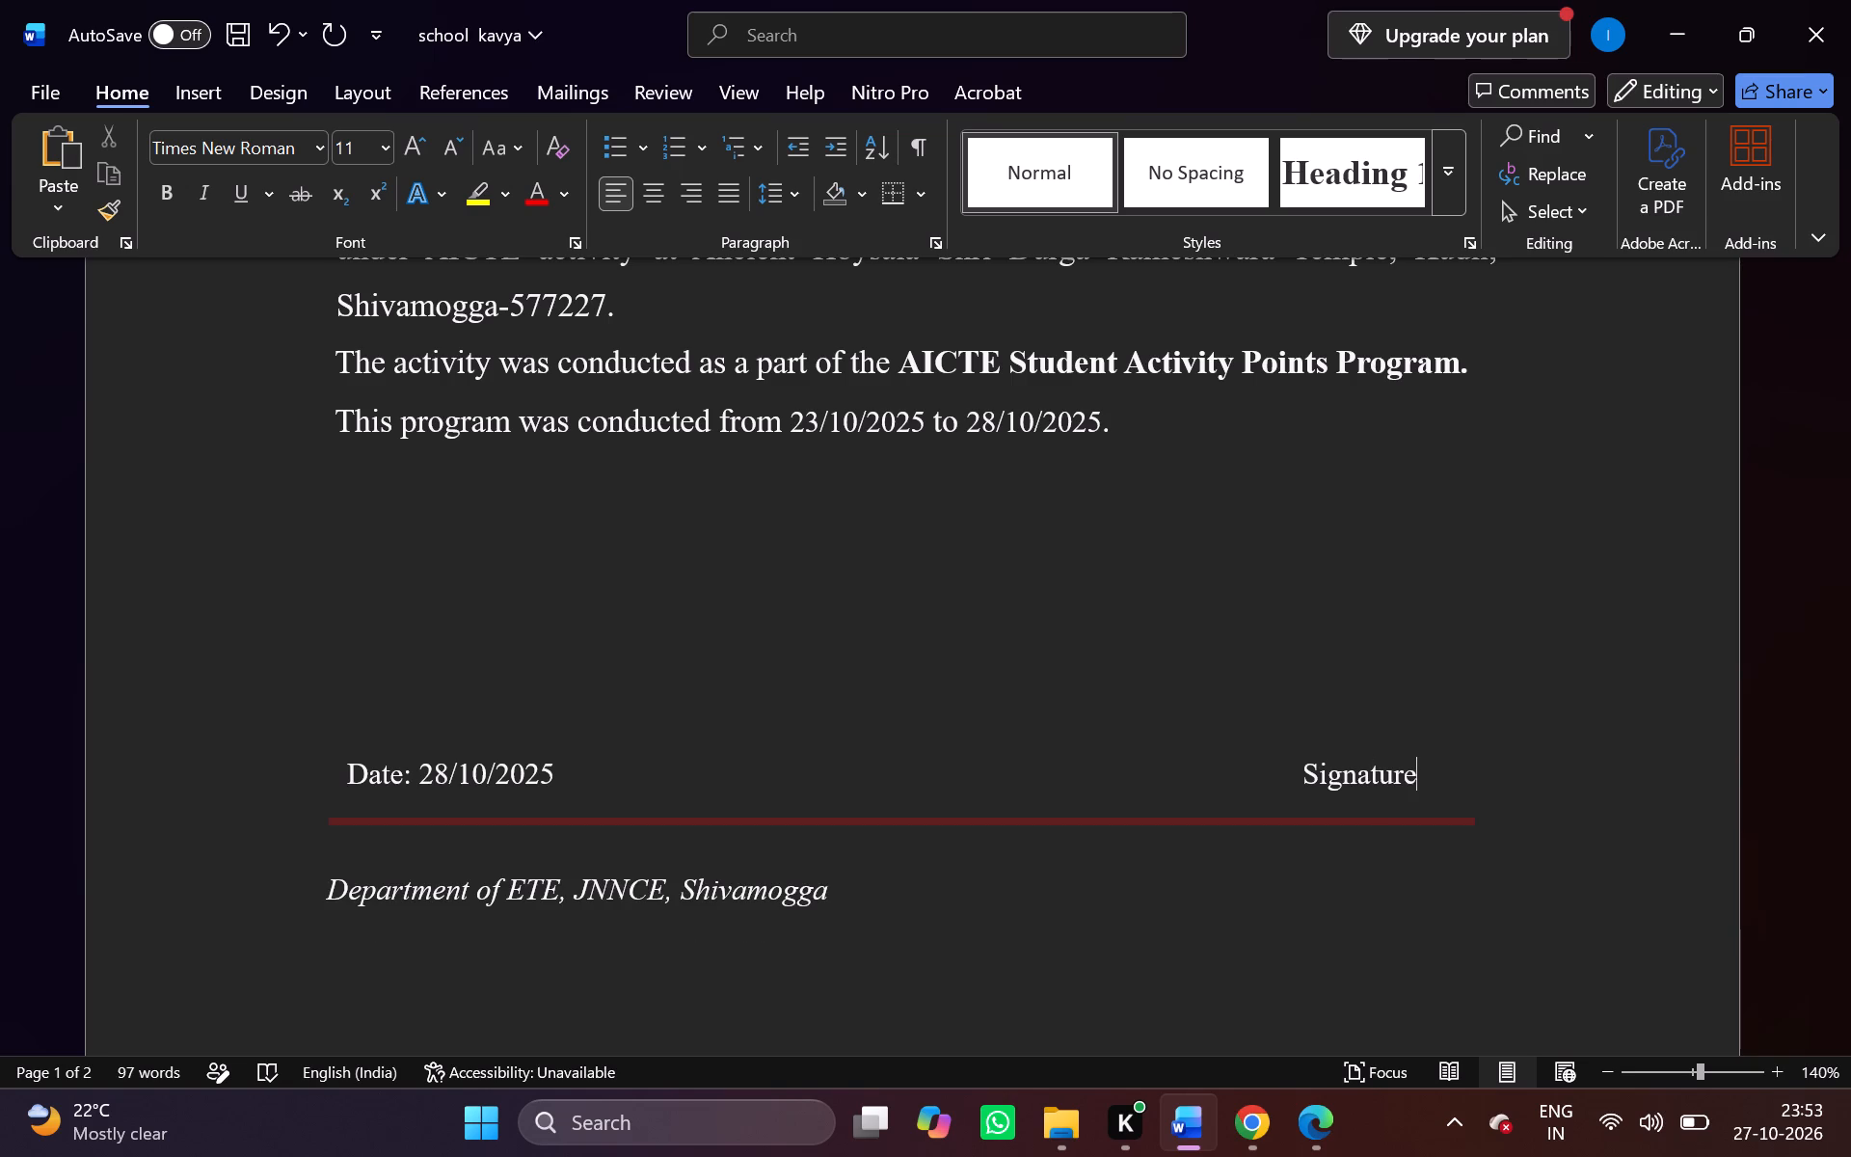
Switch to Edge to check the signature and footer layout in the earlier certificate PDF, and close it.
left_click(1318, 1152)
scroll(1236, 737, "down", 2)
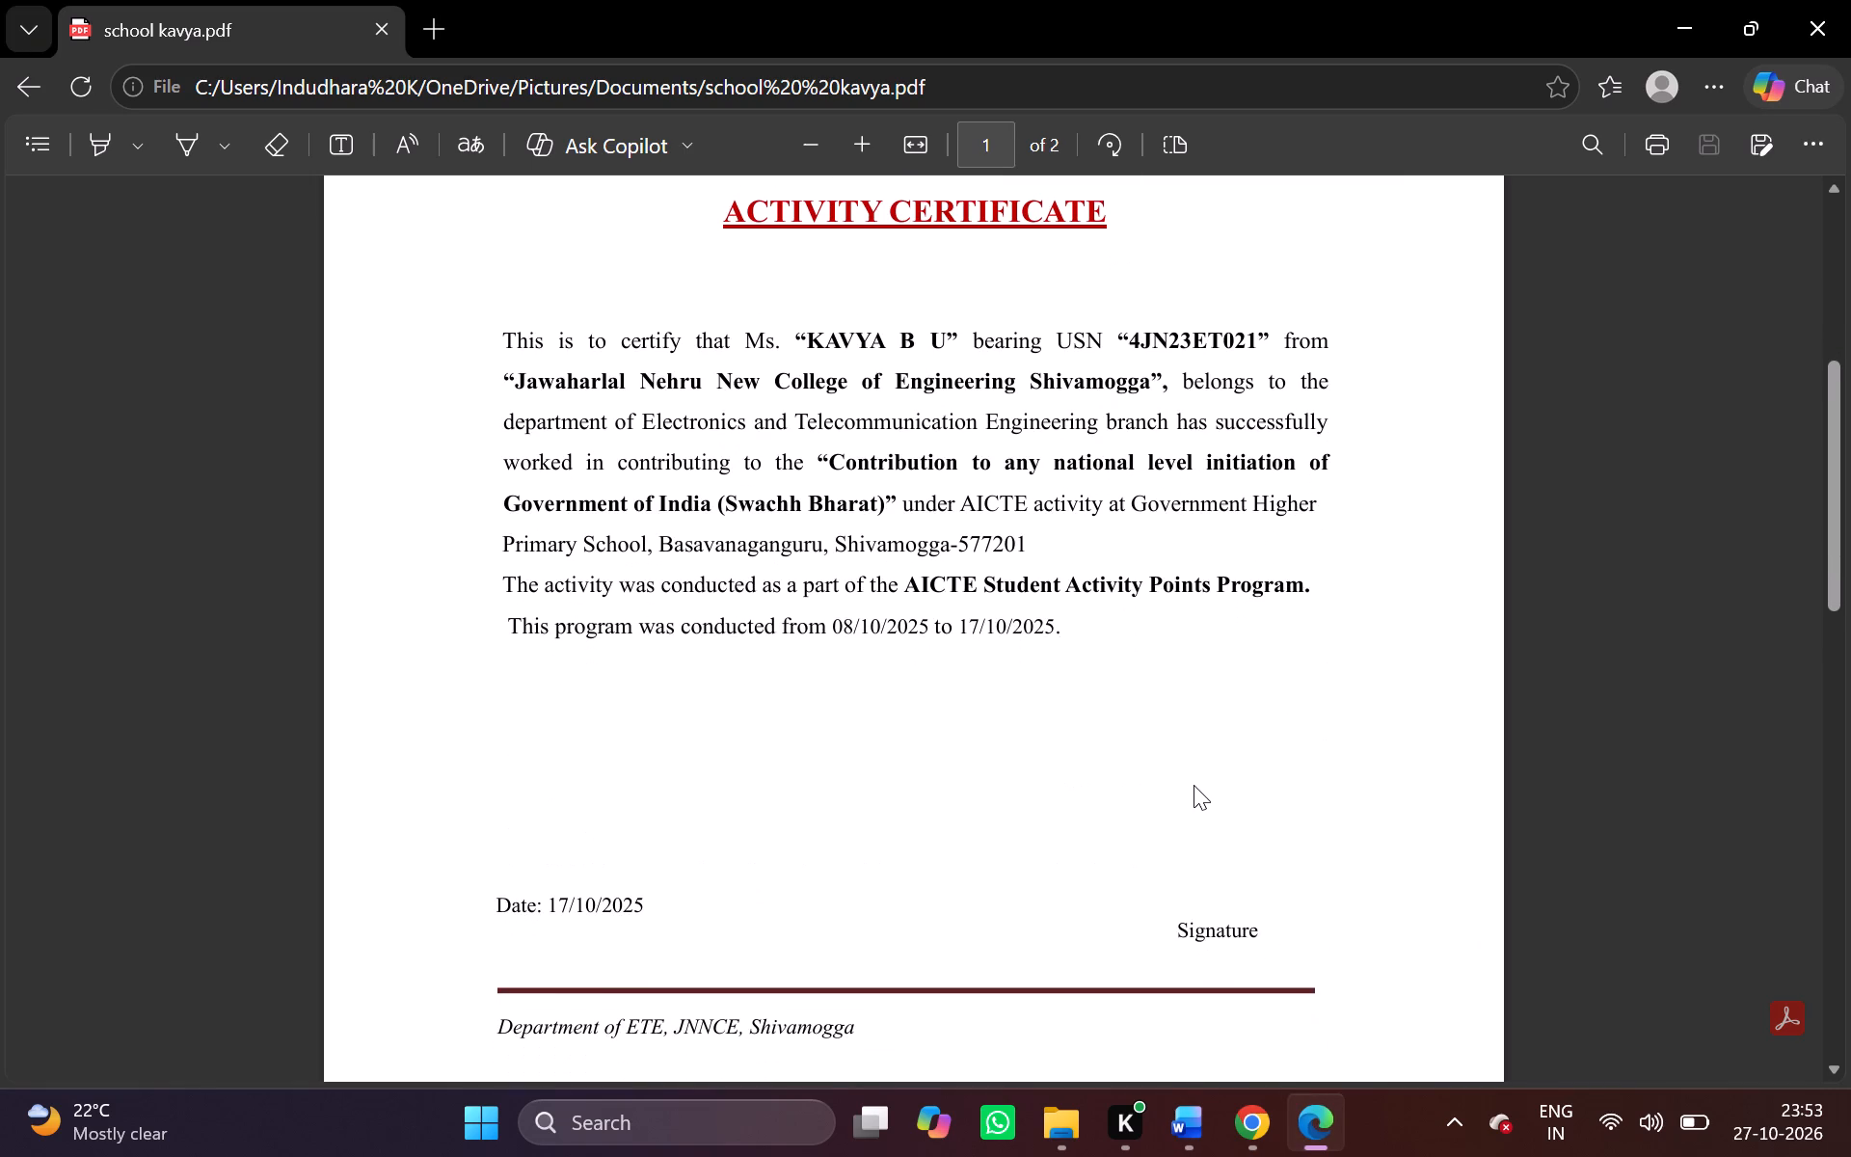
left_click(1850, 0)
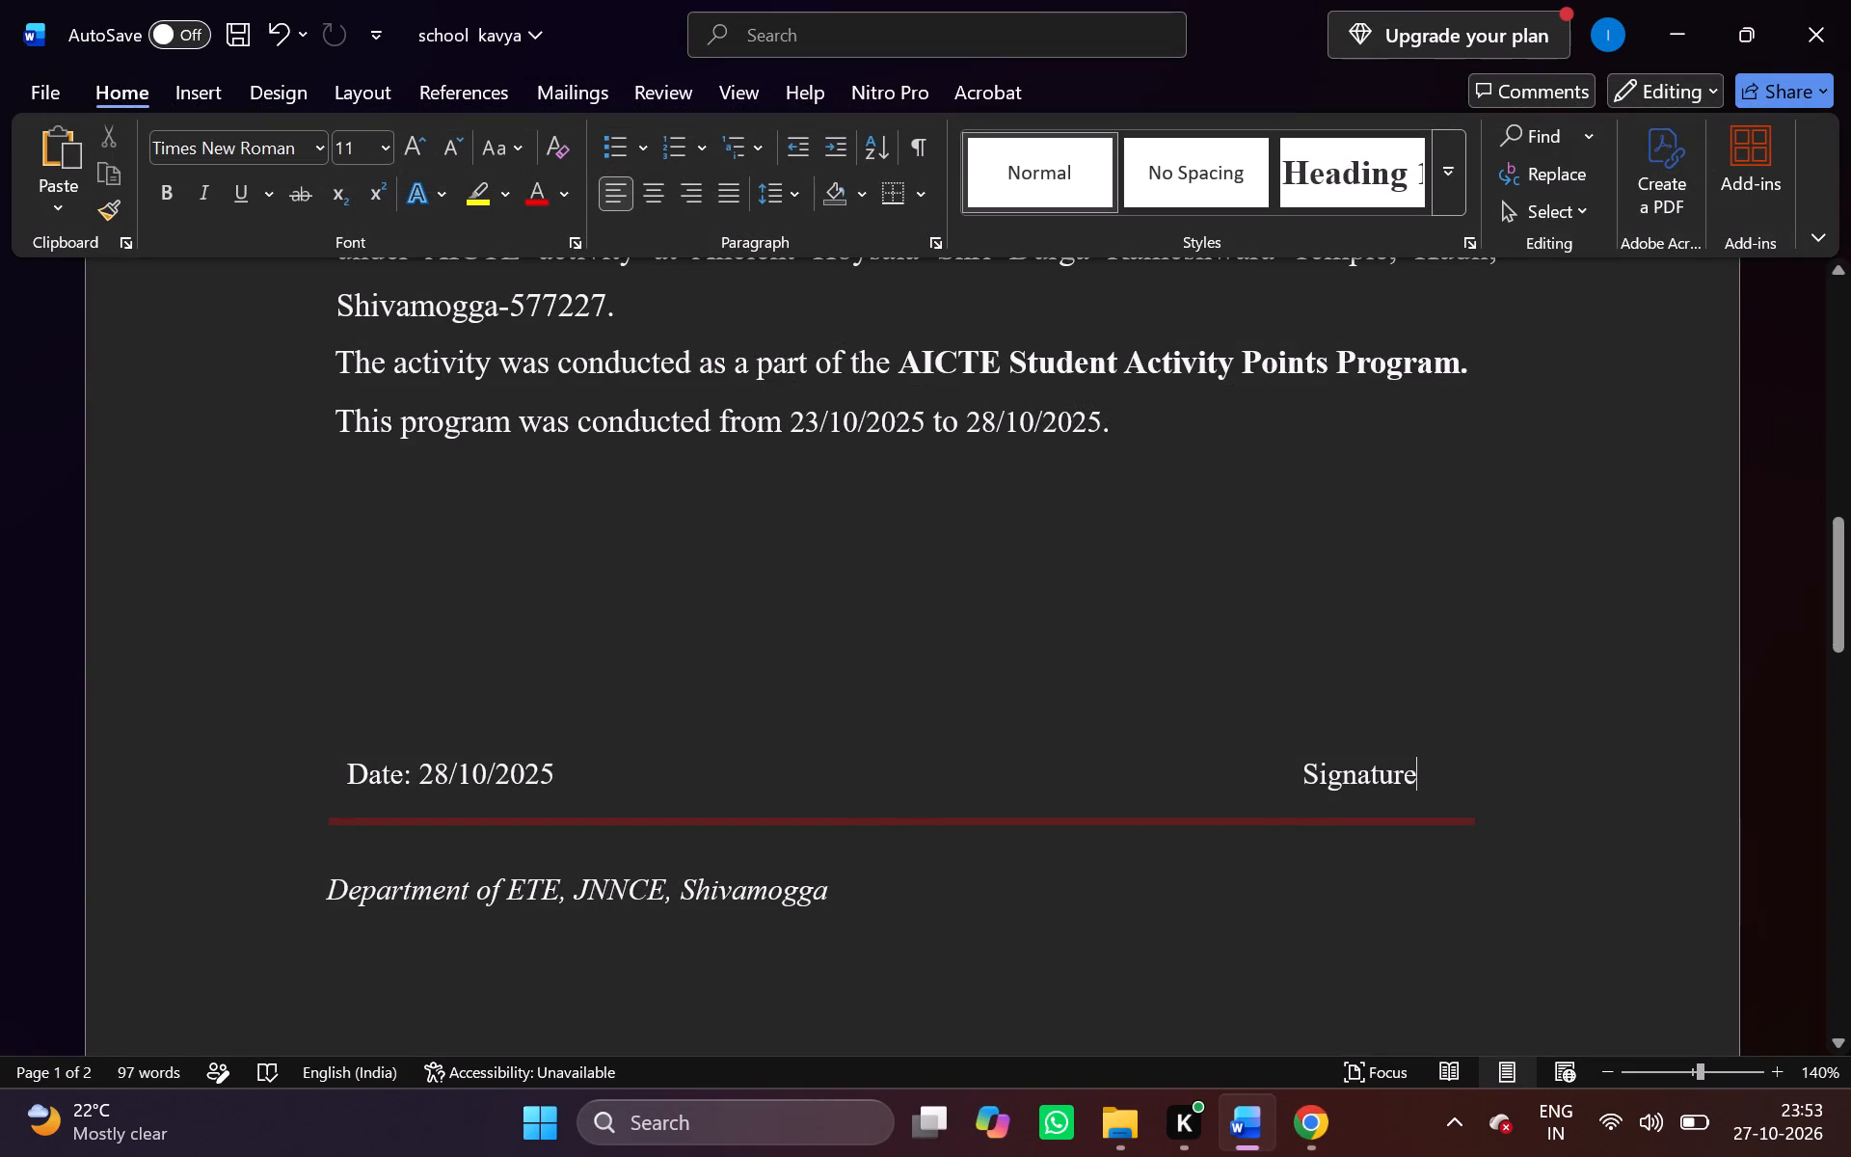
Add a line break after "Signature" in the Word certificate to put a blank line above the red divider line.
key("Return")
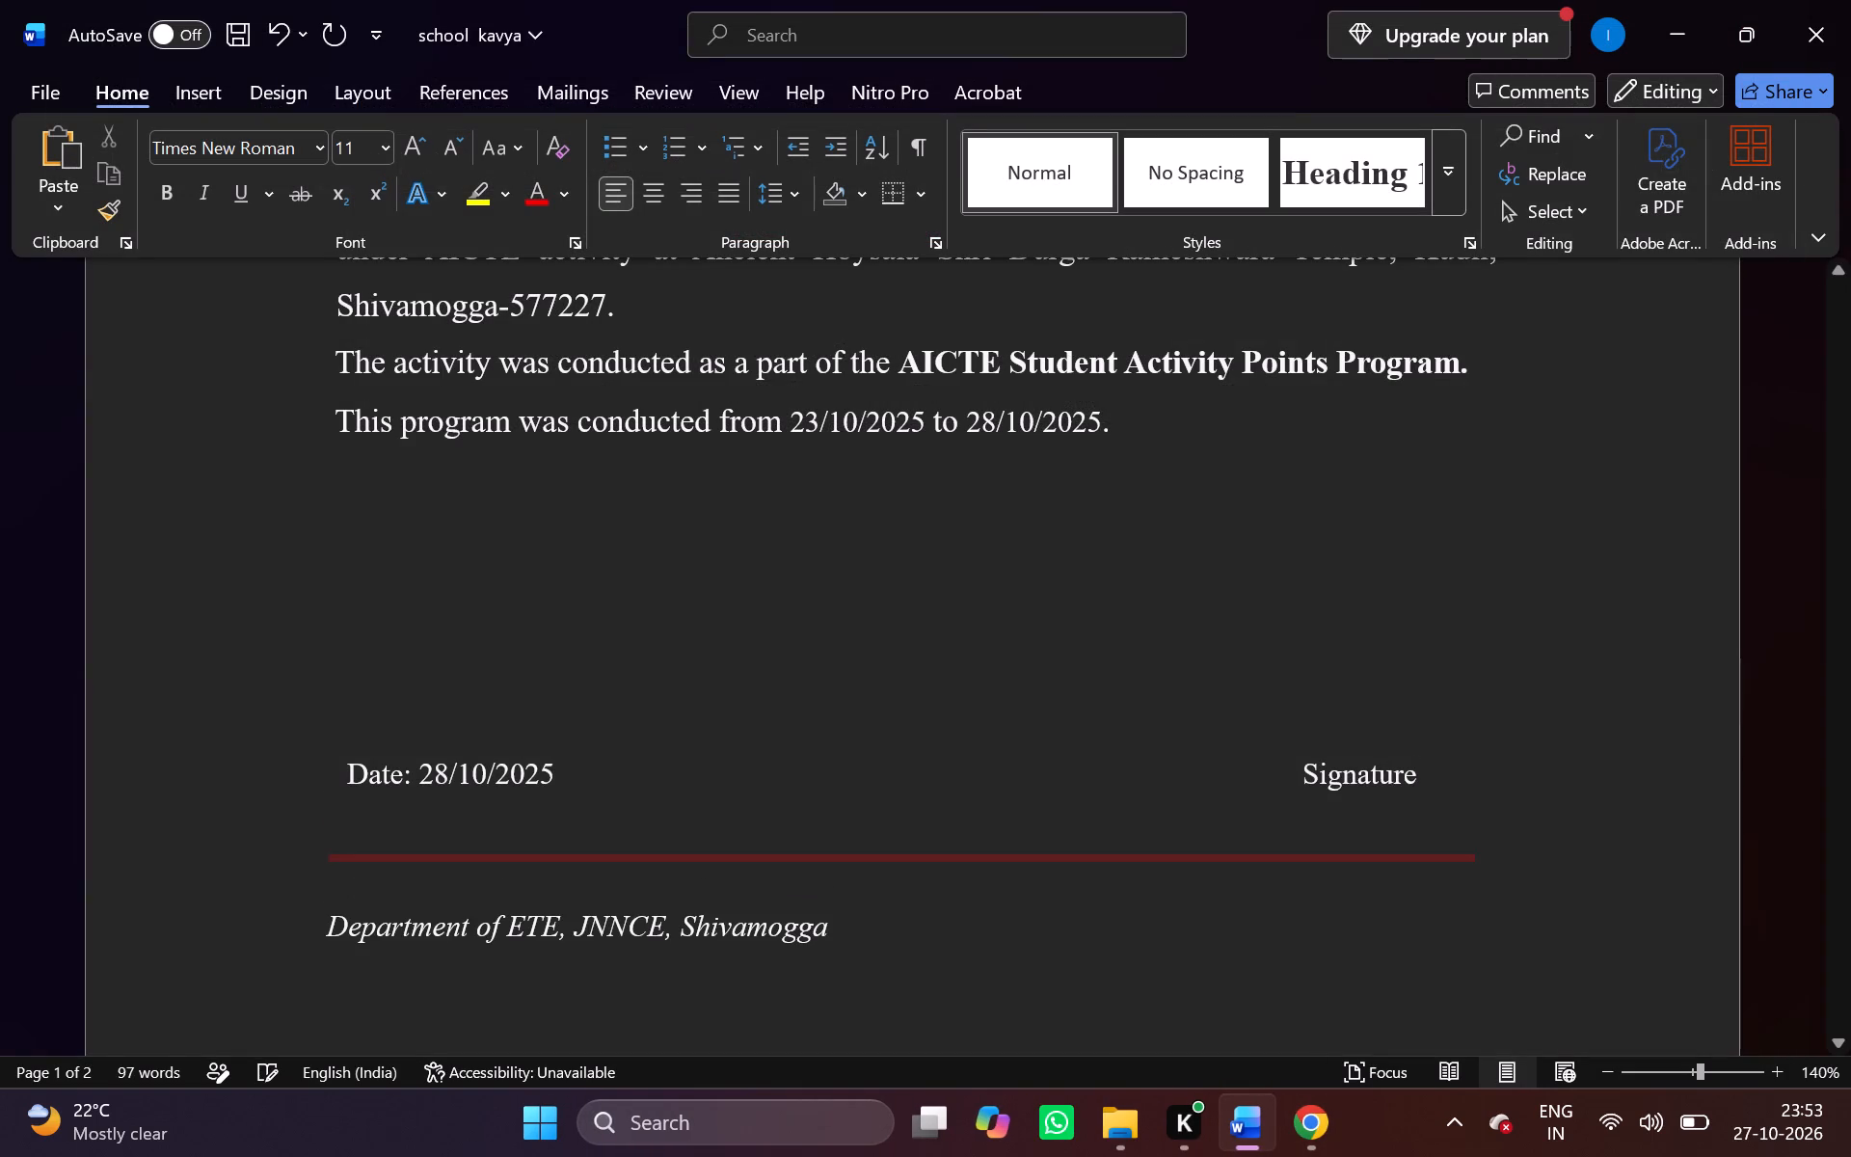
Add the text "AICTE Activity" at the far end of the "Department of ETE, JNNCE, Shivamogga" line, beneath "Signature".
left_click(1307, 887)
scroll(1307, 887, "down", 1)
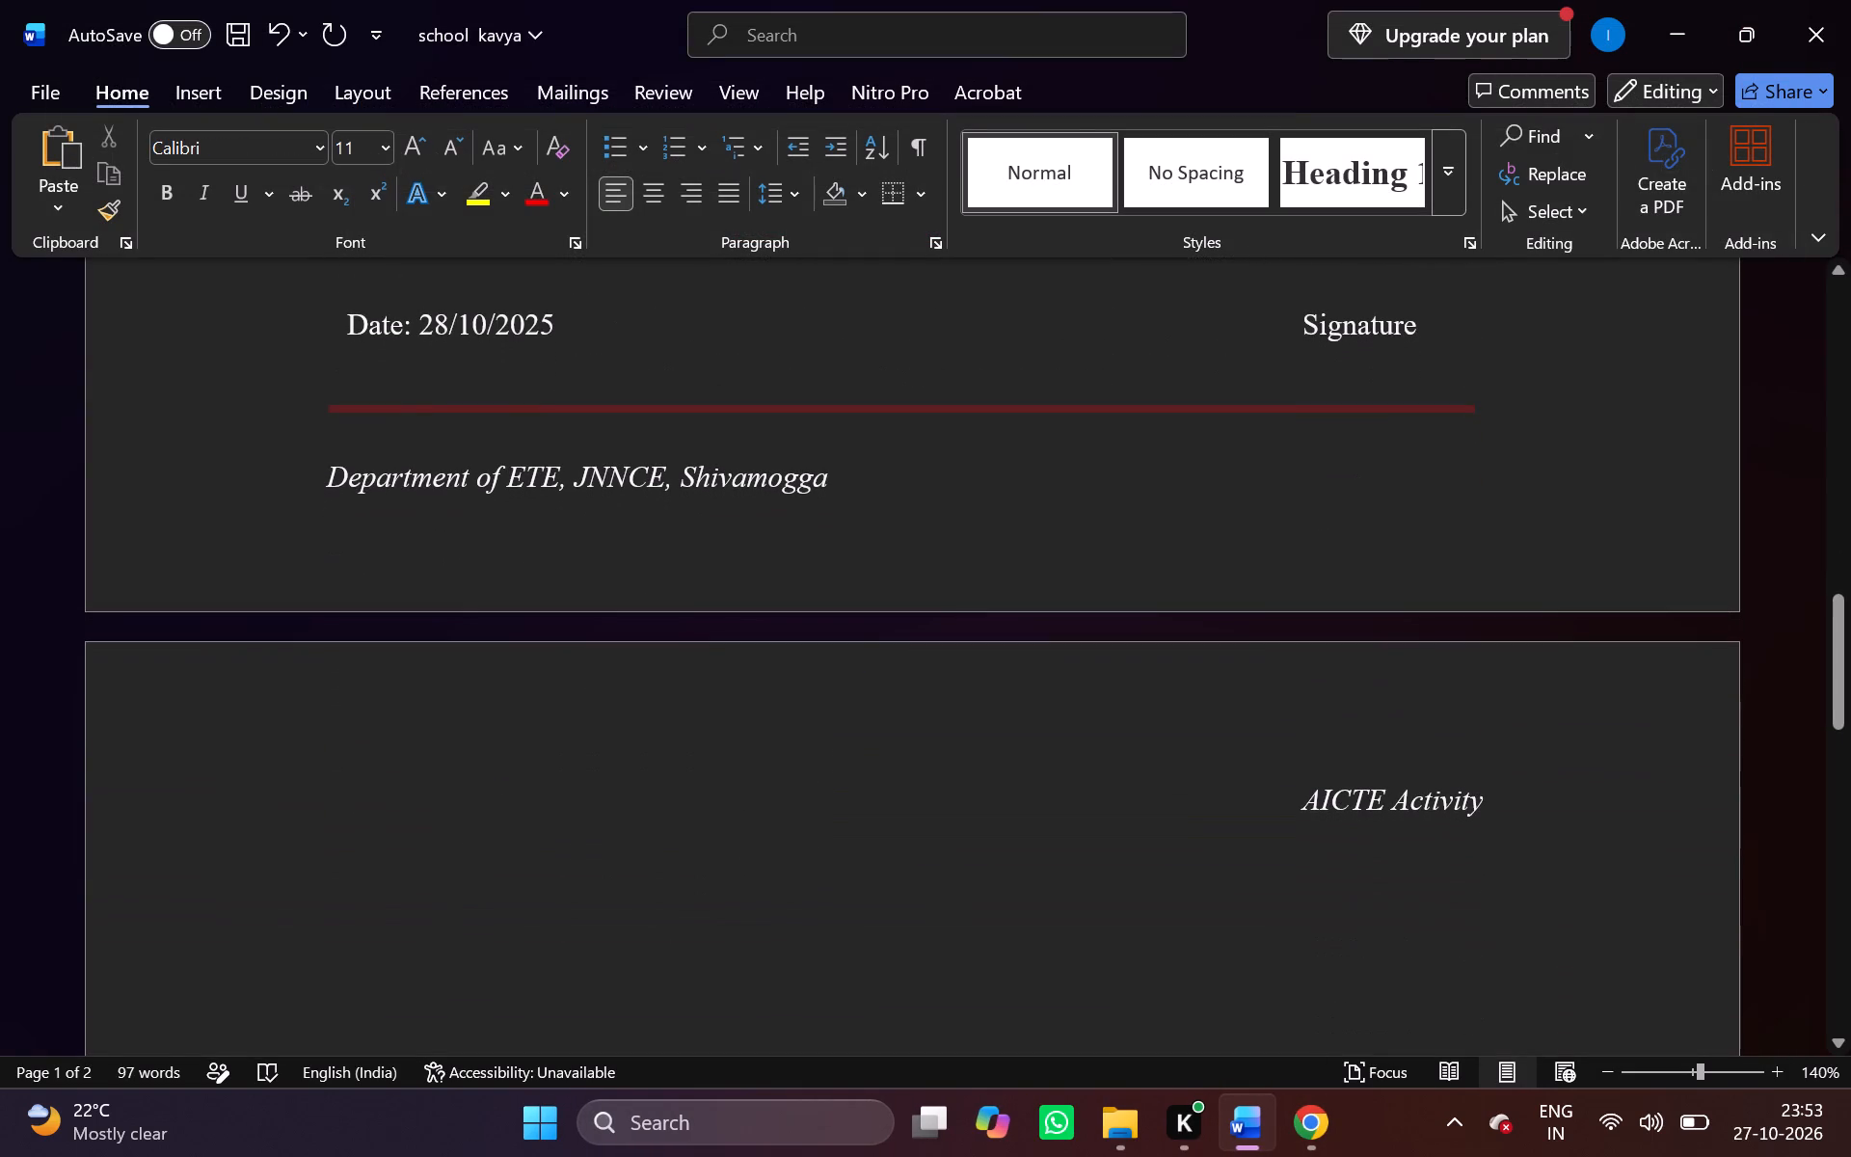
double_click(1309, 466)
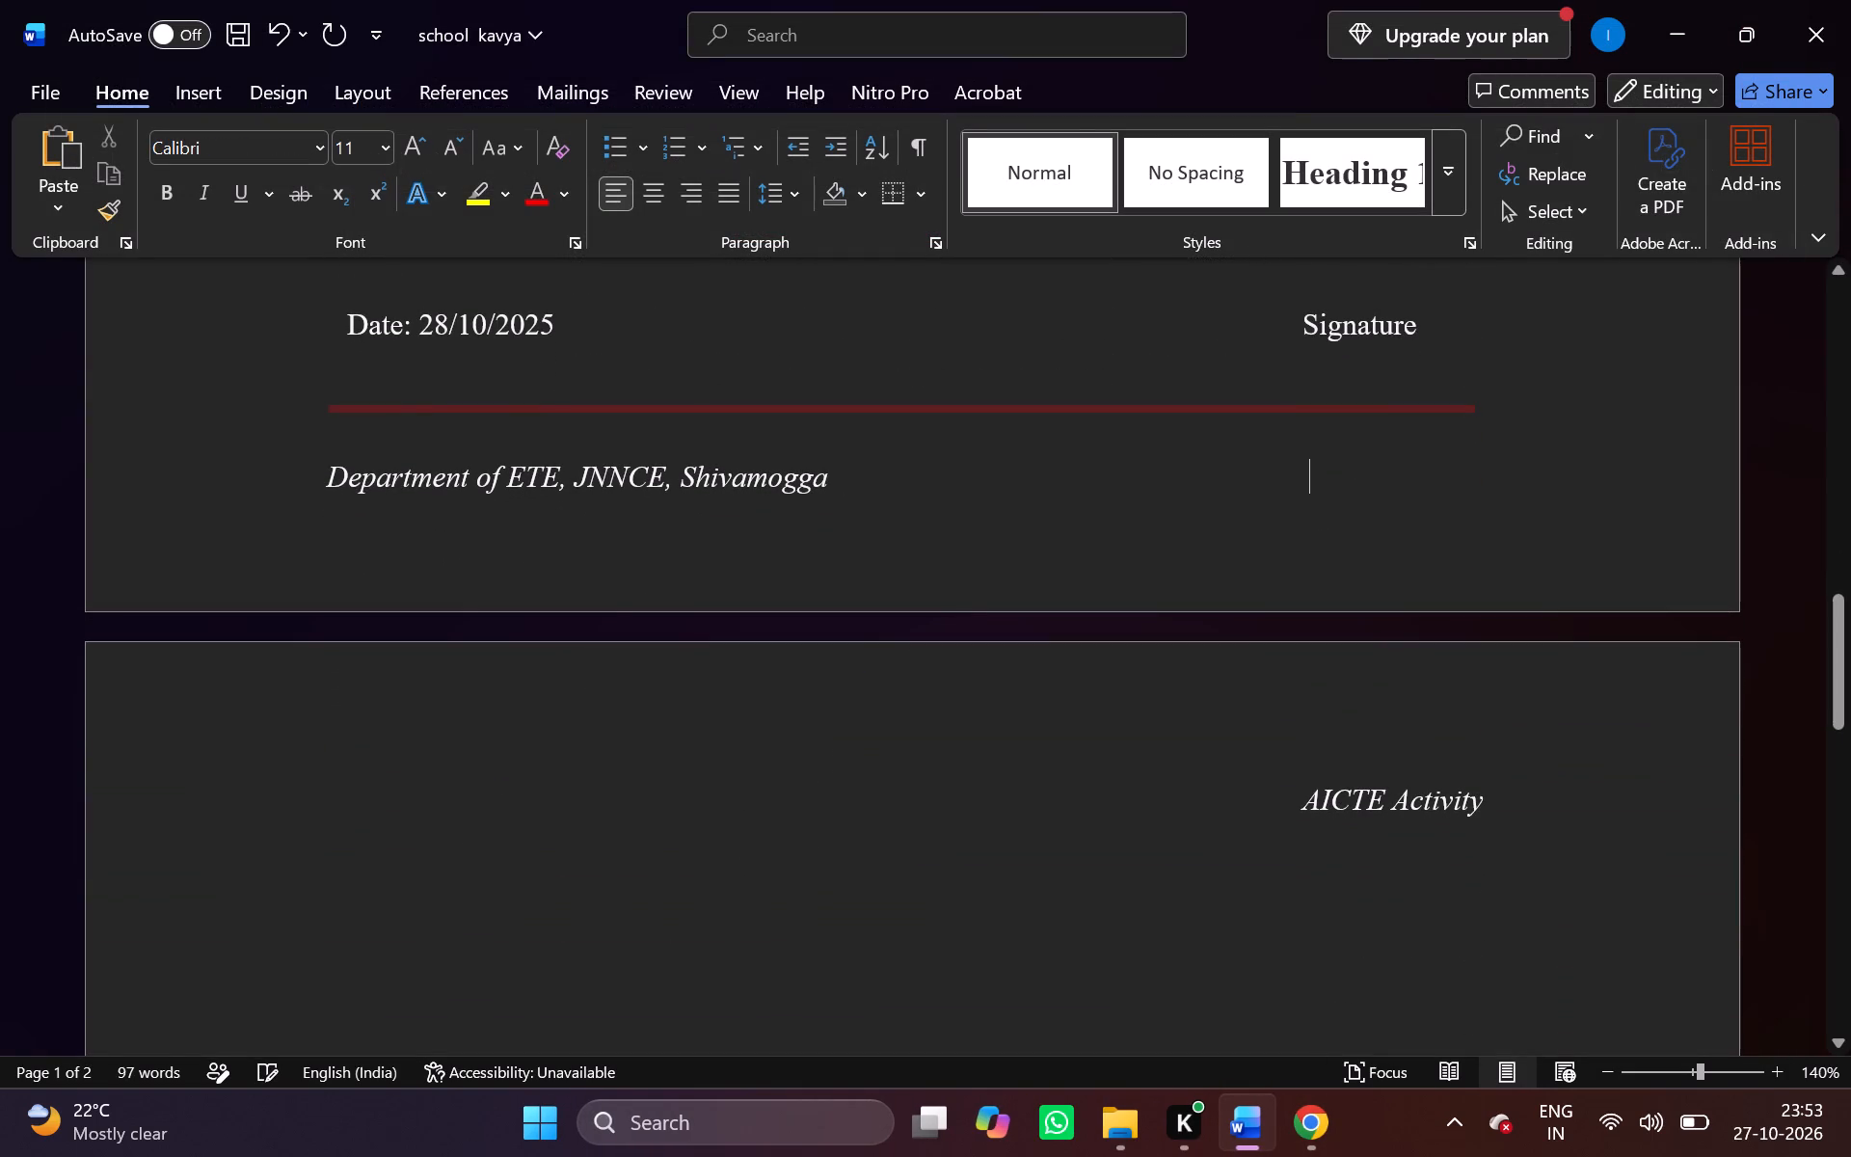
left_click(1309, 466)
double_click(1309, 466)
type("AI")
type("CTE")
key("space")
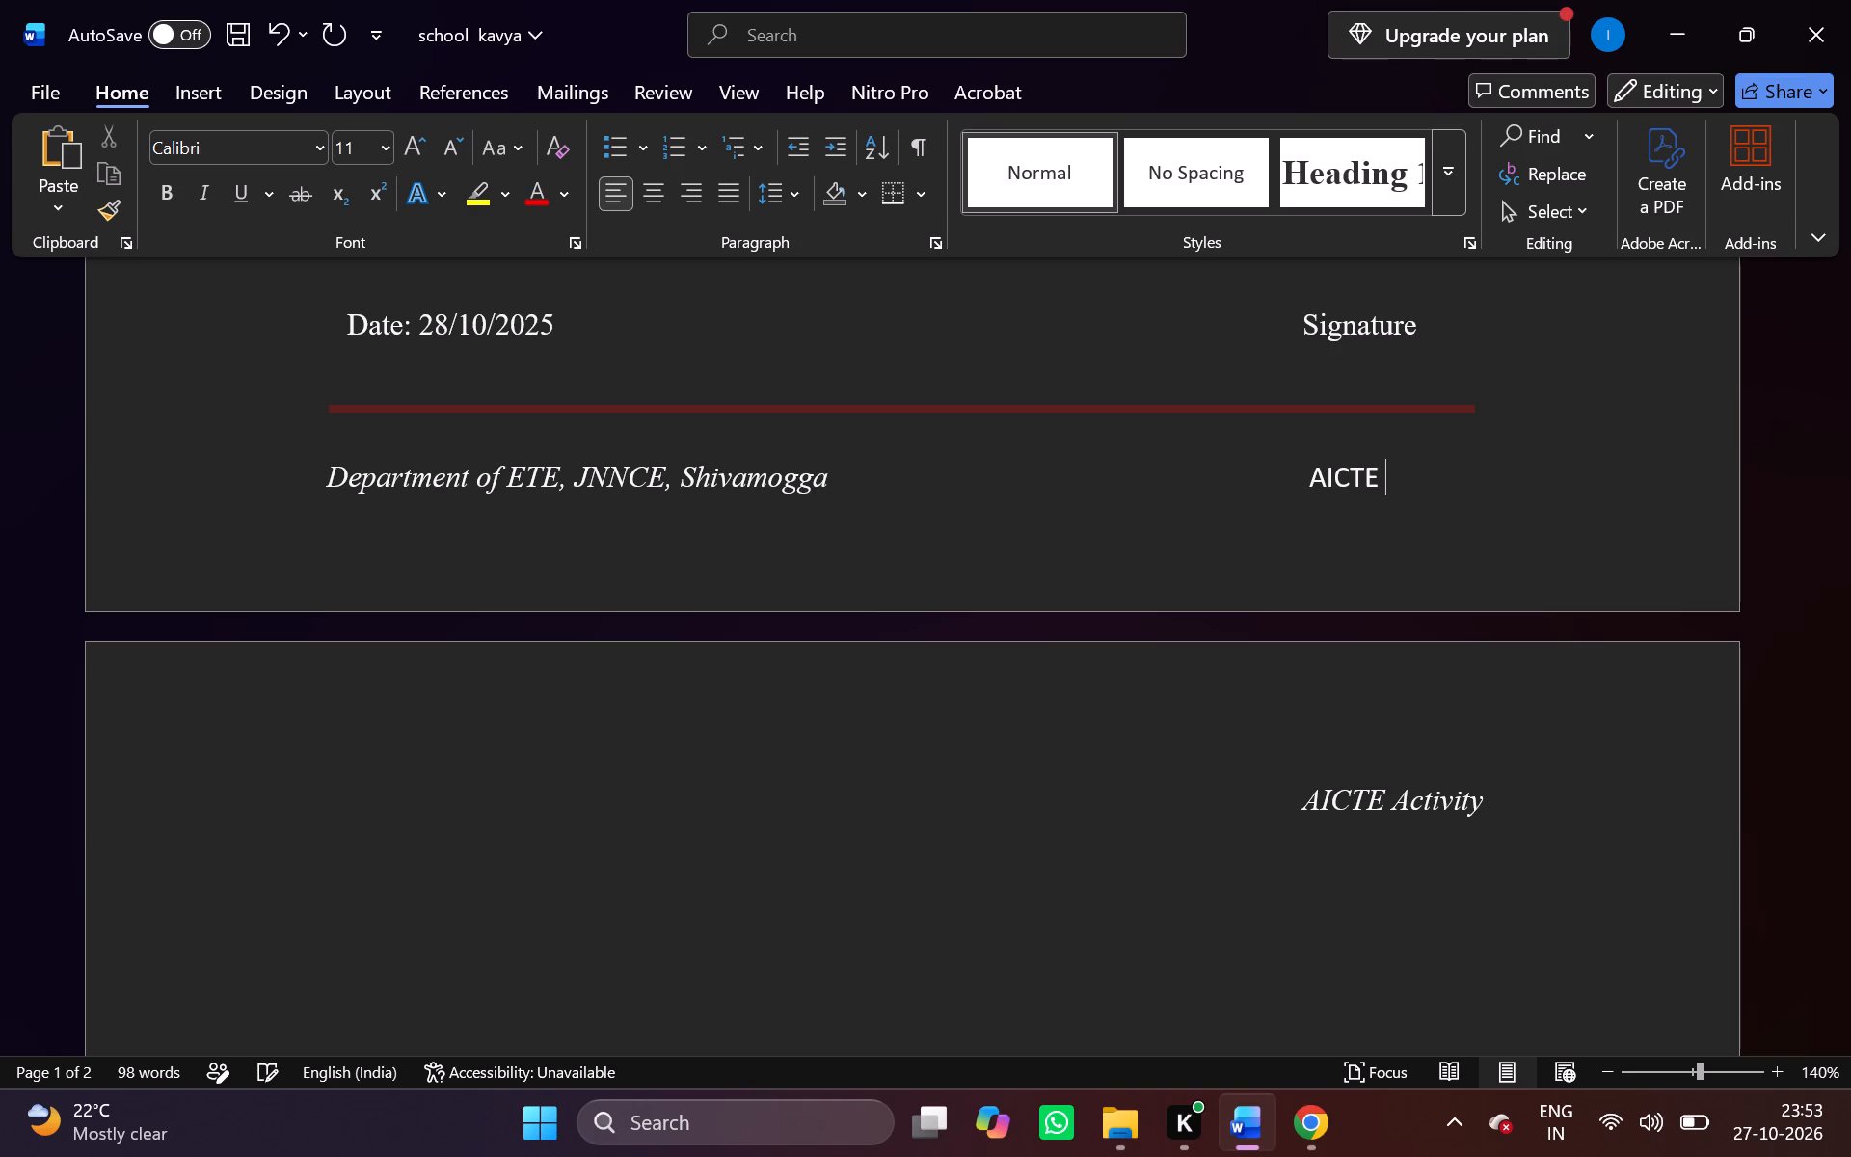
key("shift+a")
key("c")
key("t")
type("ivi")
type("ty")
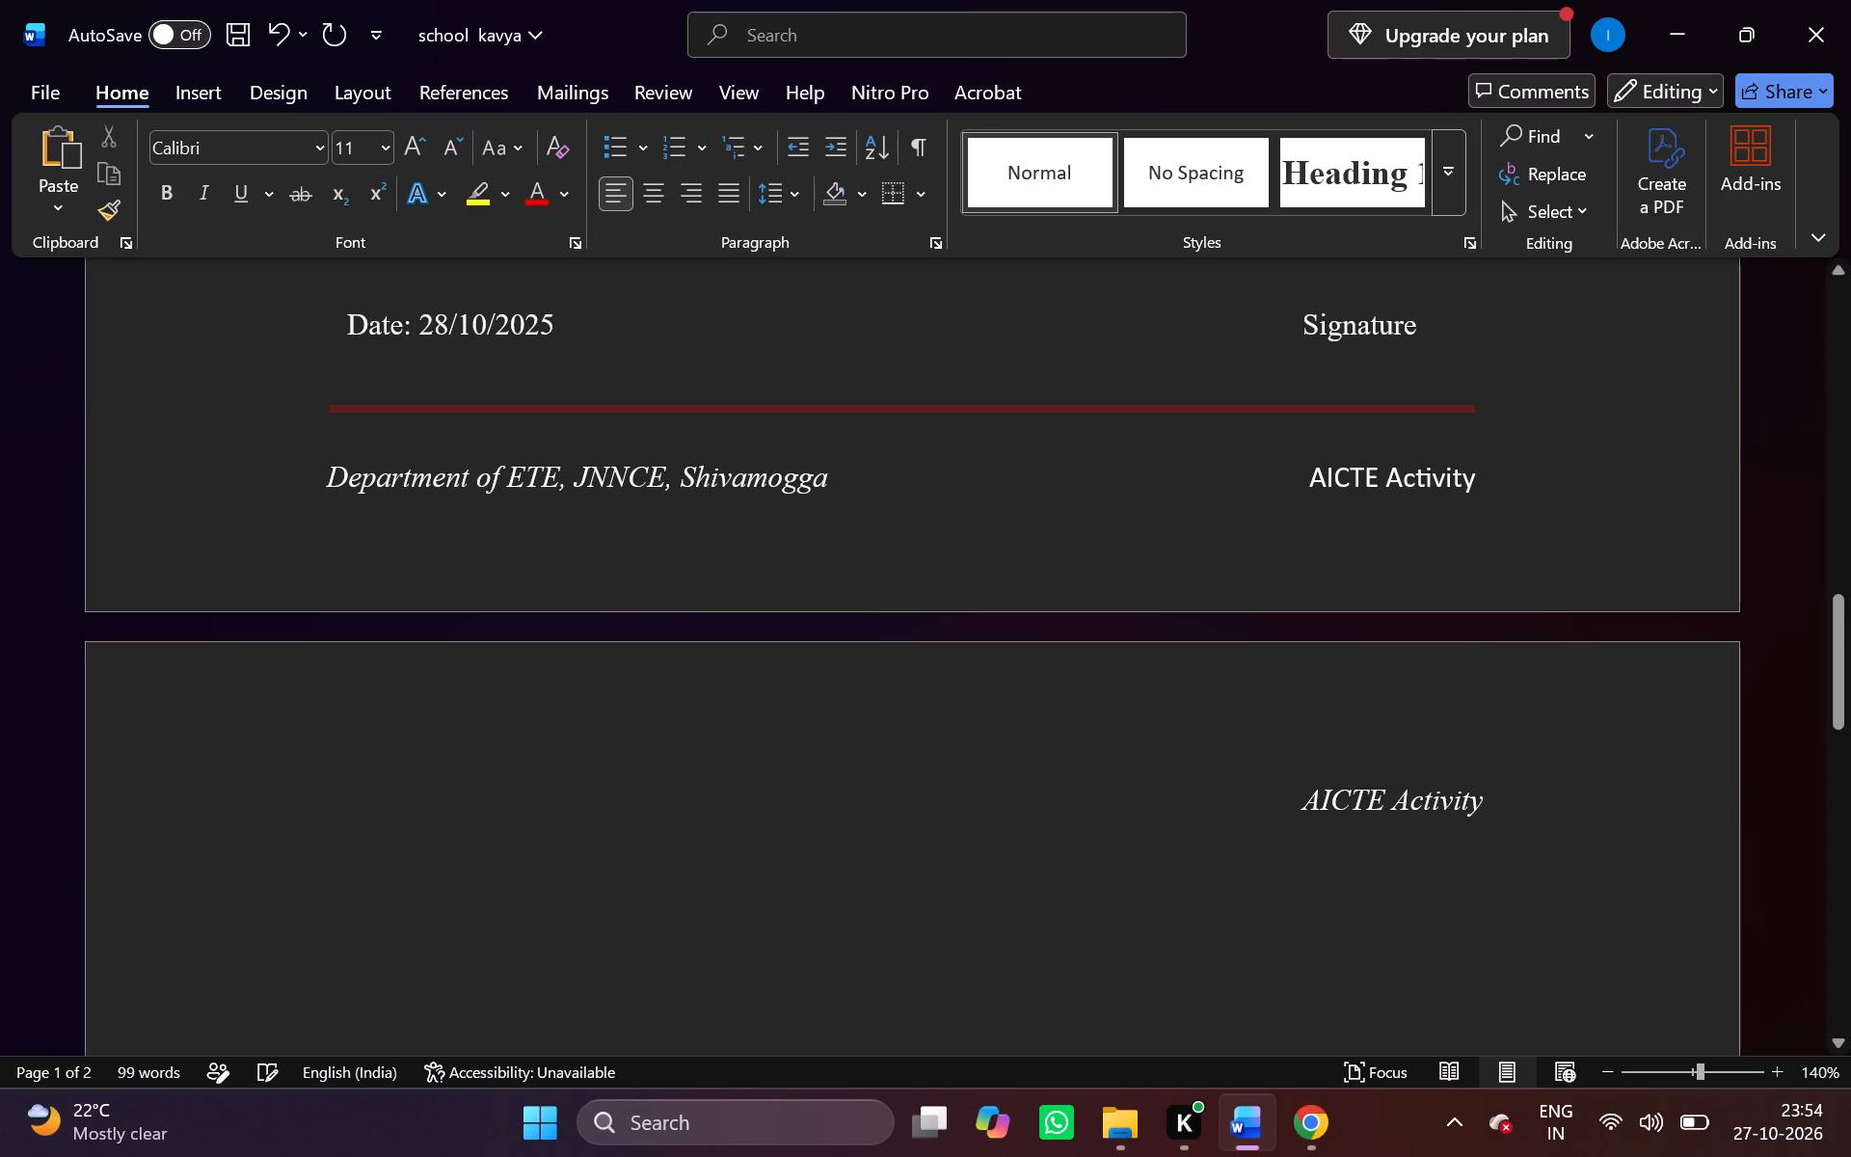
Format the new "AICTE Activity" text below the divider line in Times New Roman italic.
left_click_drag(1478, 480, 1312, 485)
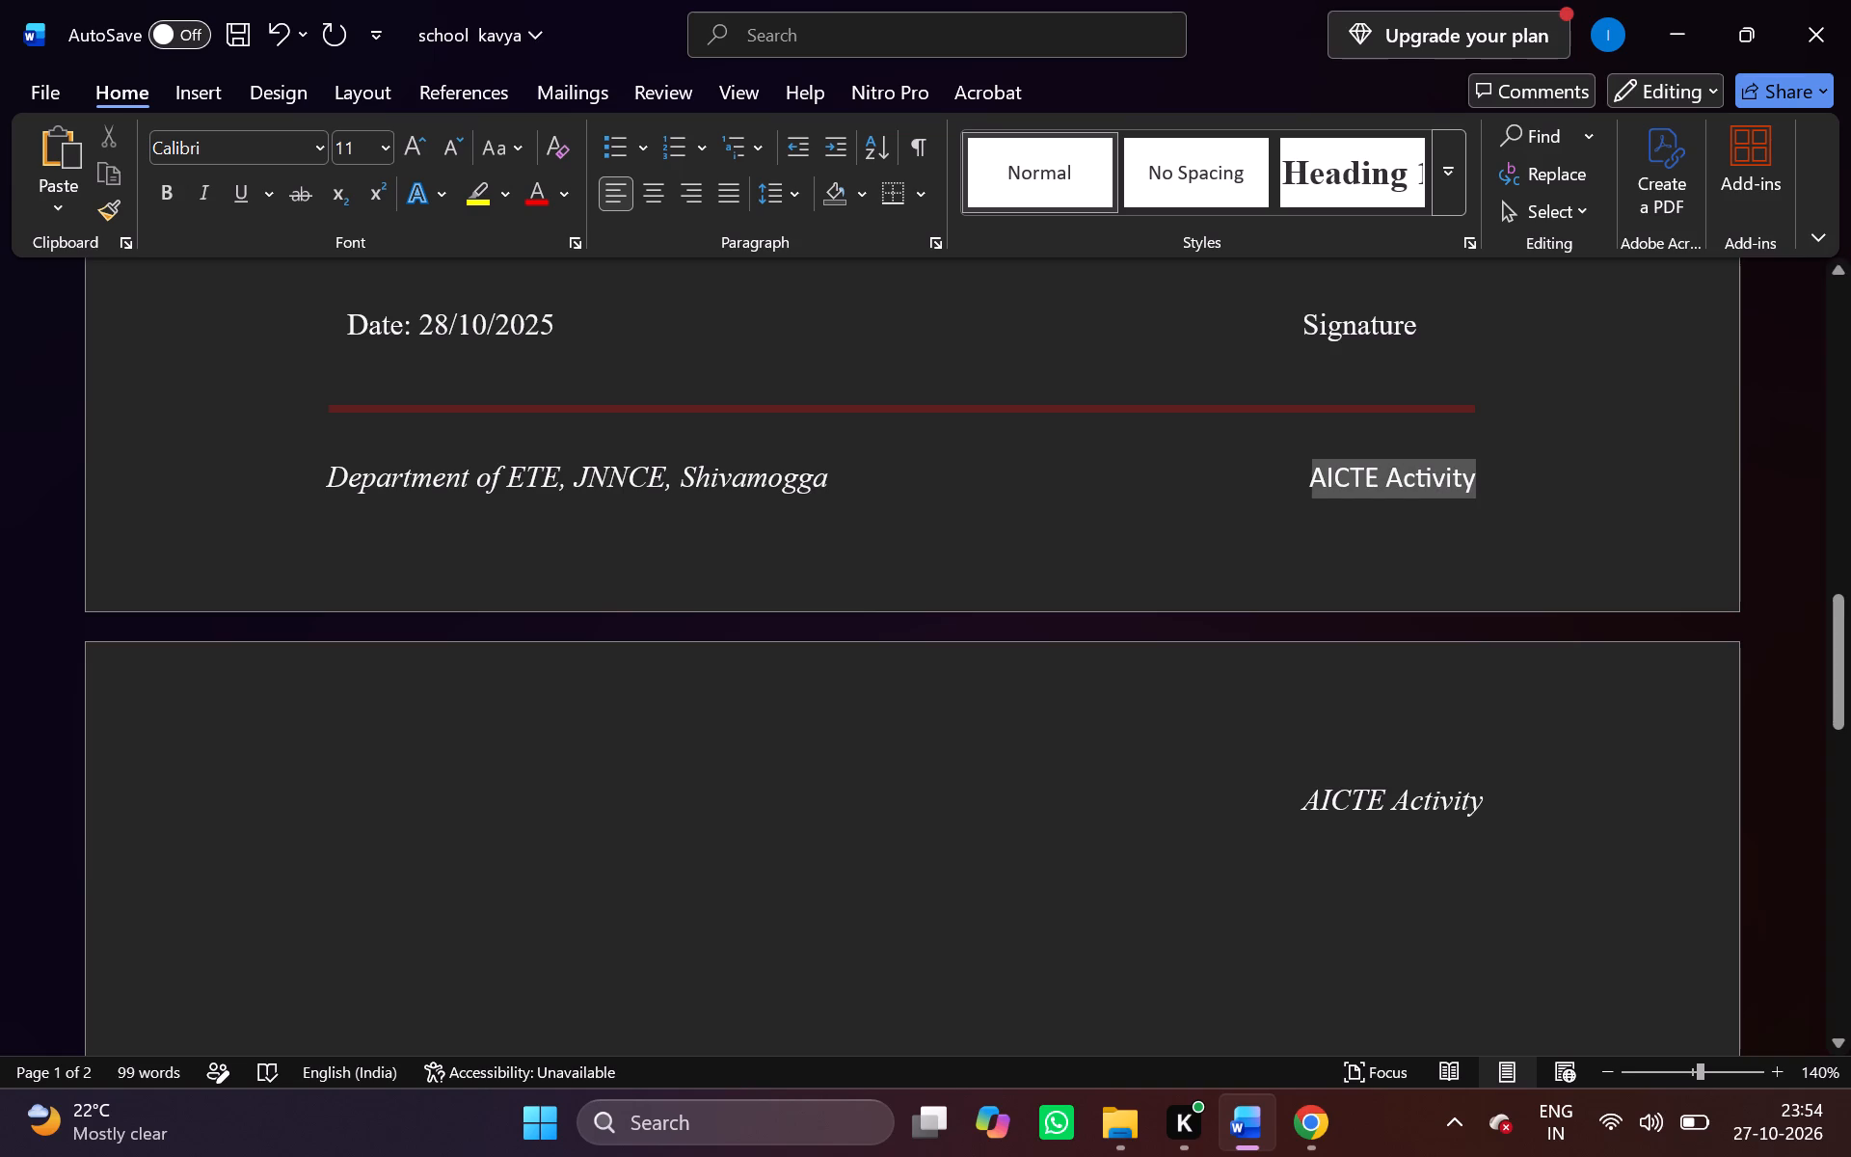
left_click_drag(1312, 485, 1311, 485)
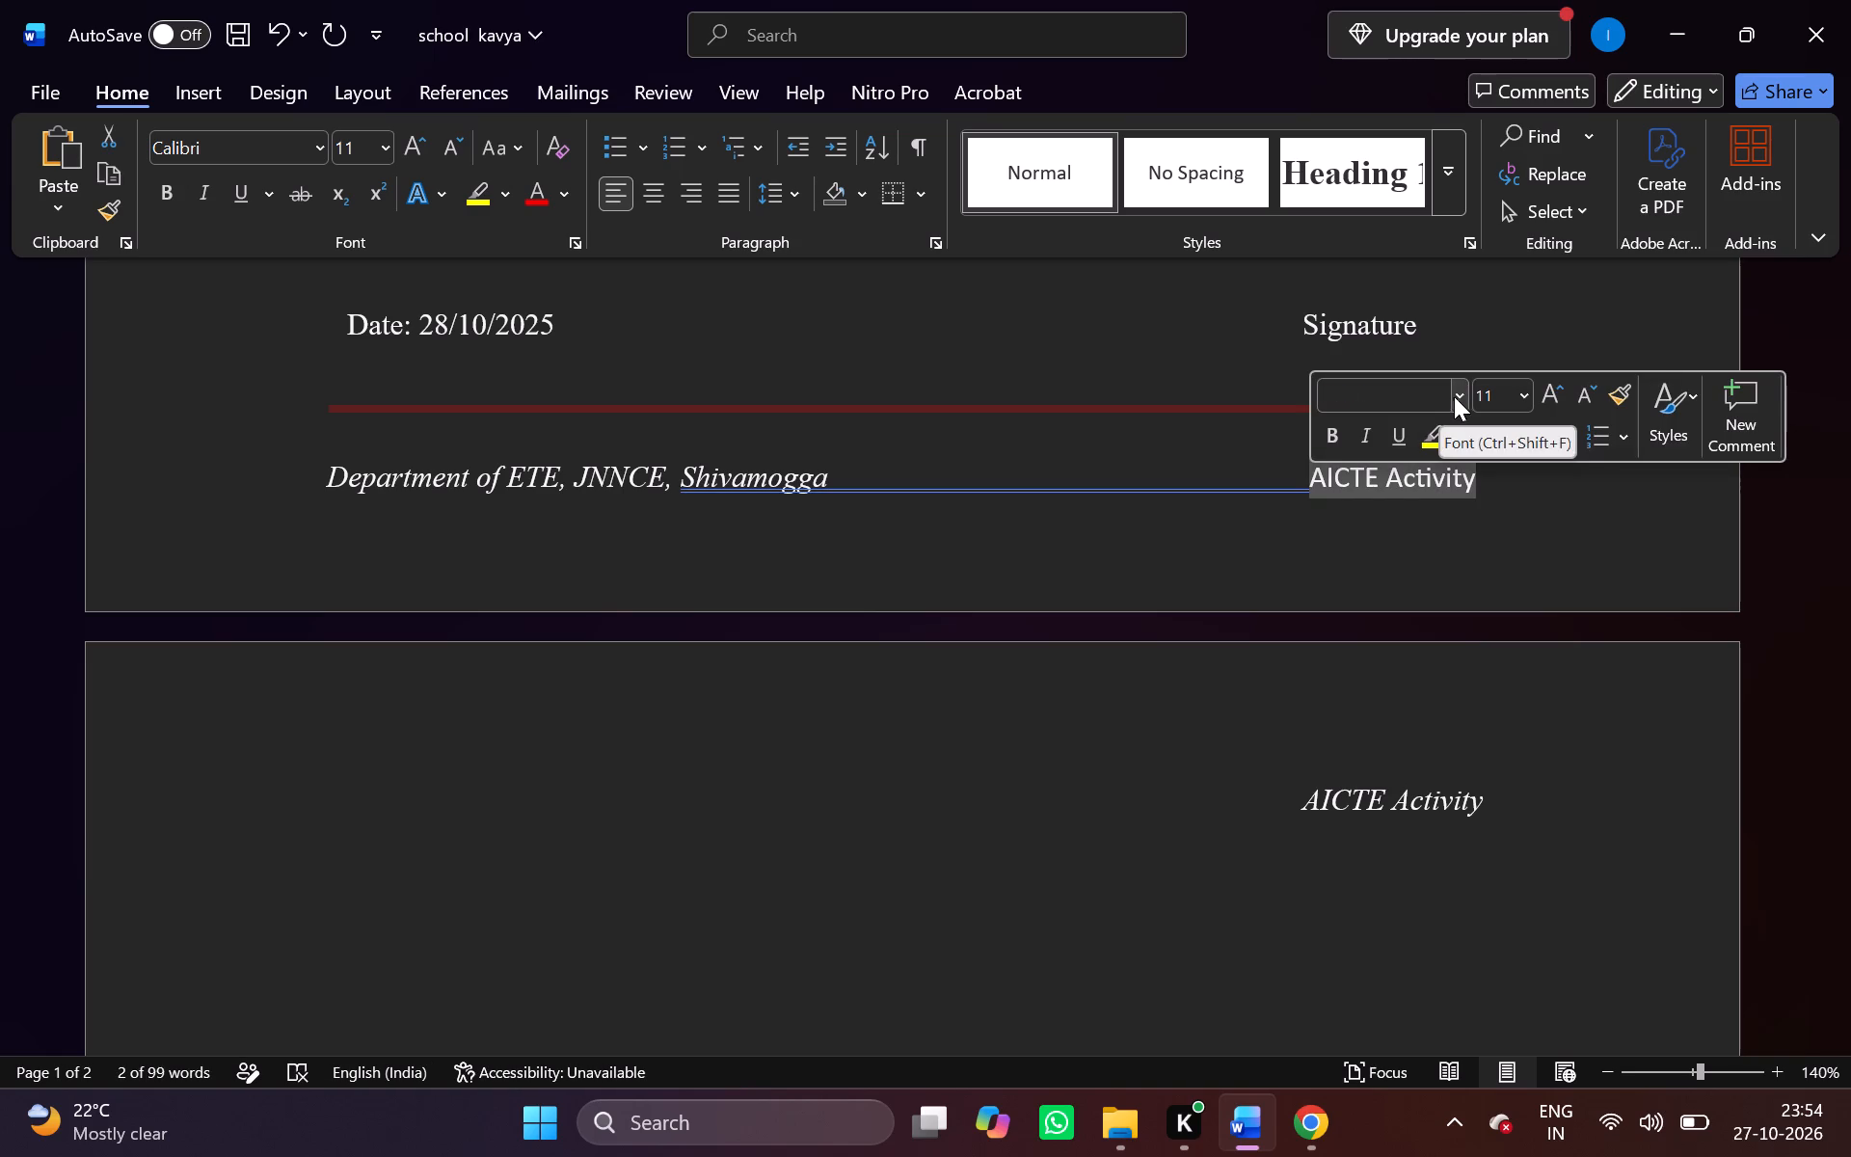
left_click(1457, 396)
left_click(1401, 605)
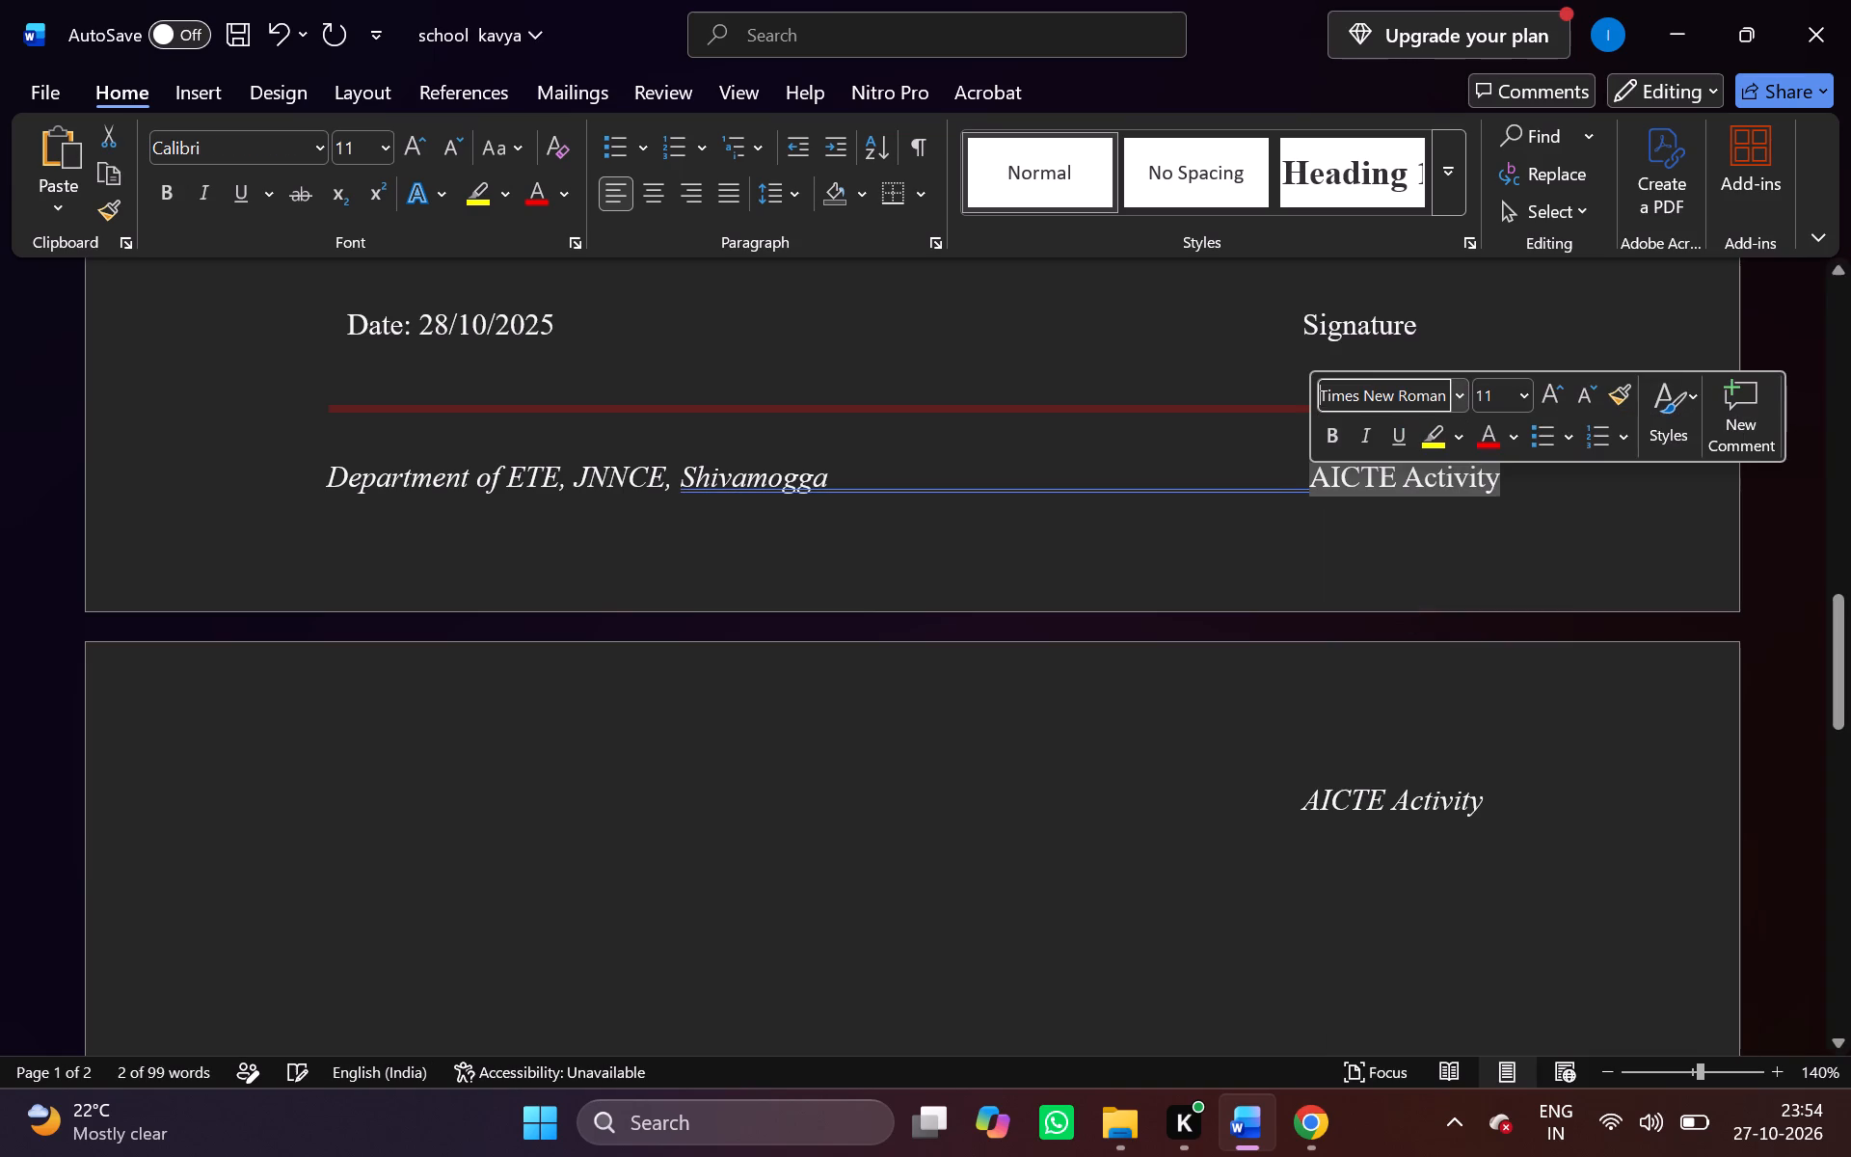
left_click(1365, 430)
left_click(1167, 497)
left_click(1167, 497)
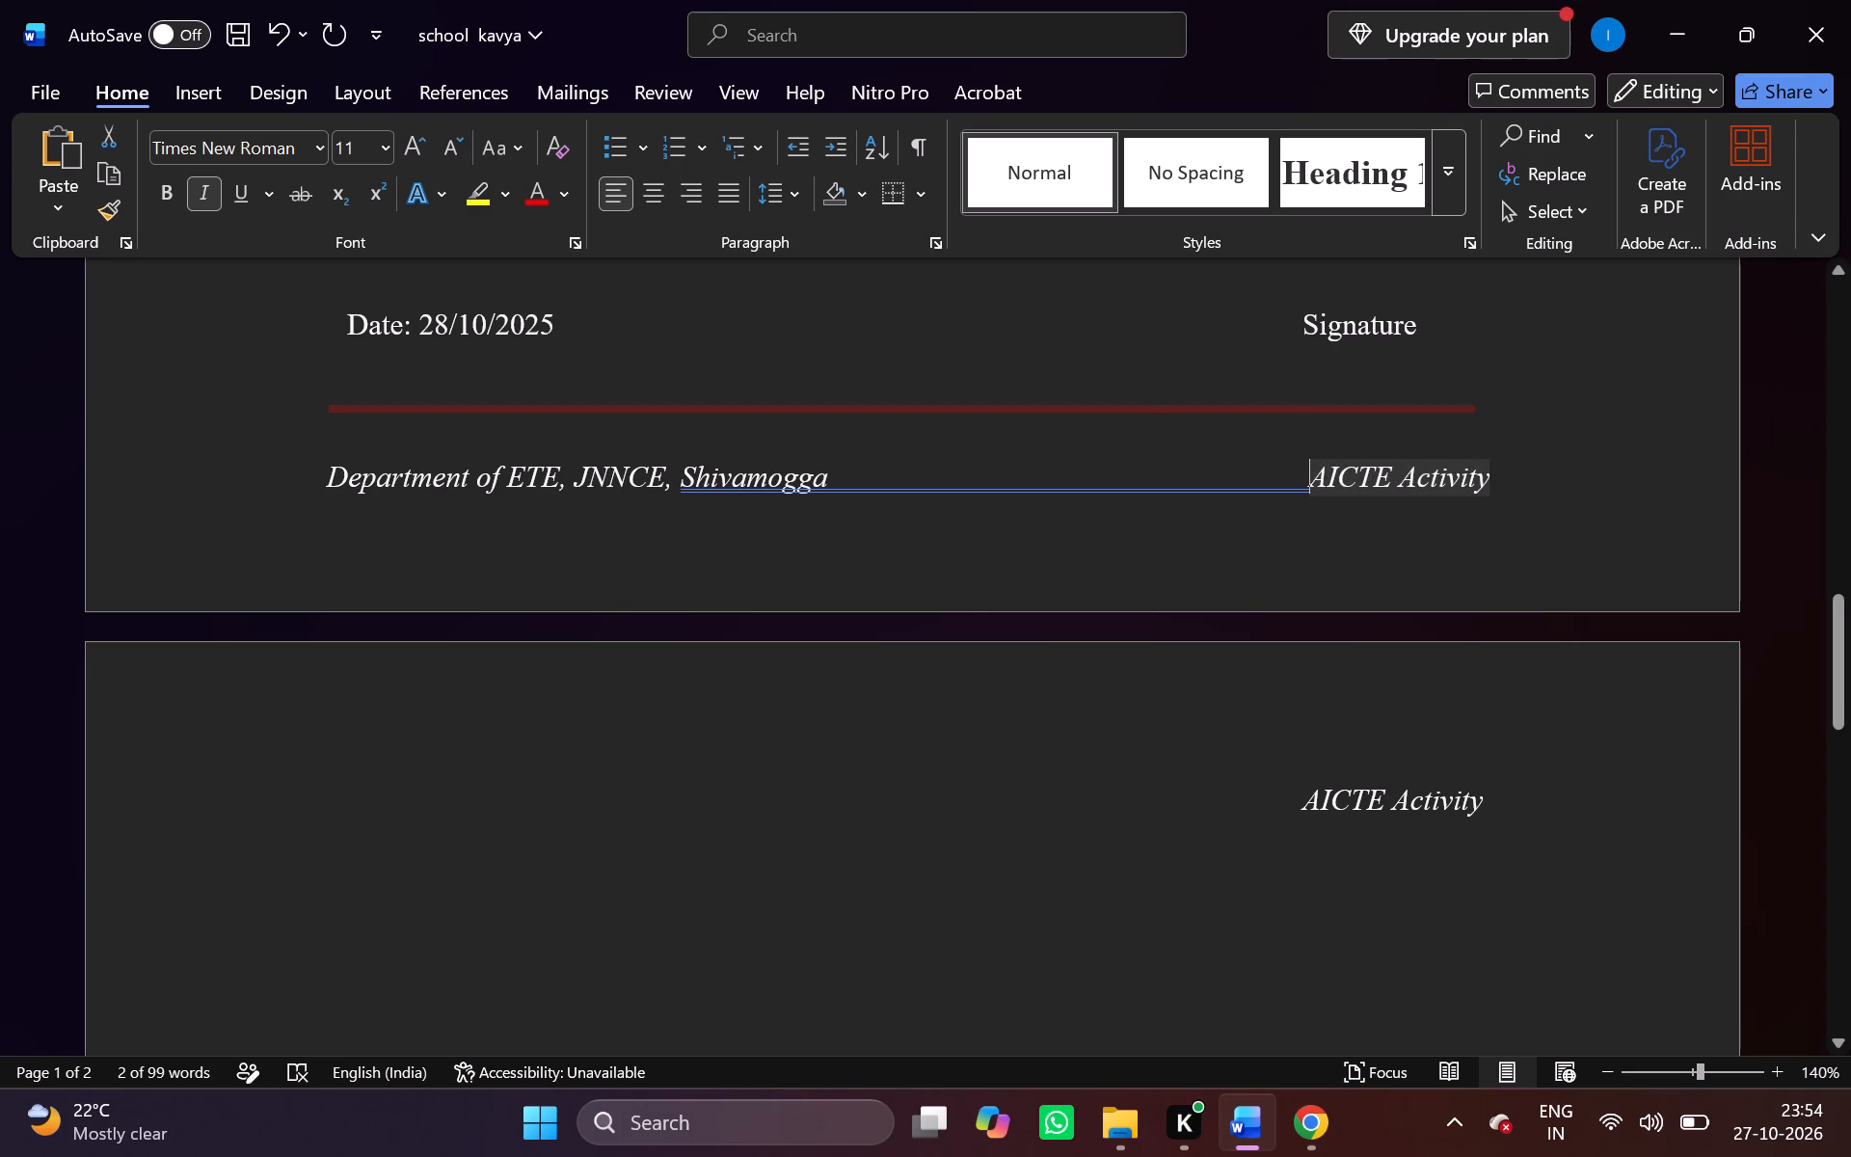
Apply the grammar suggestion "Shivamogga" to the flagged spacing in the department line.
left_click(1071, 467)
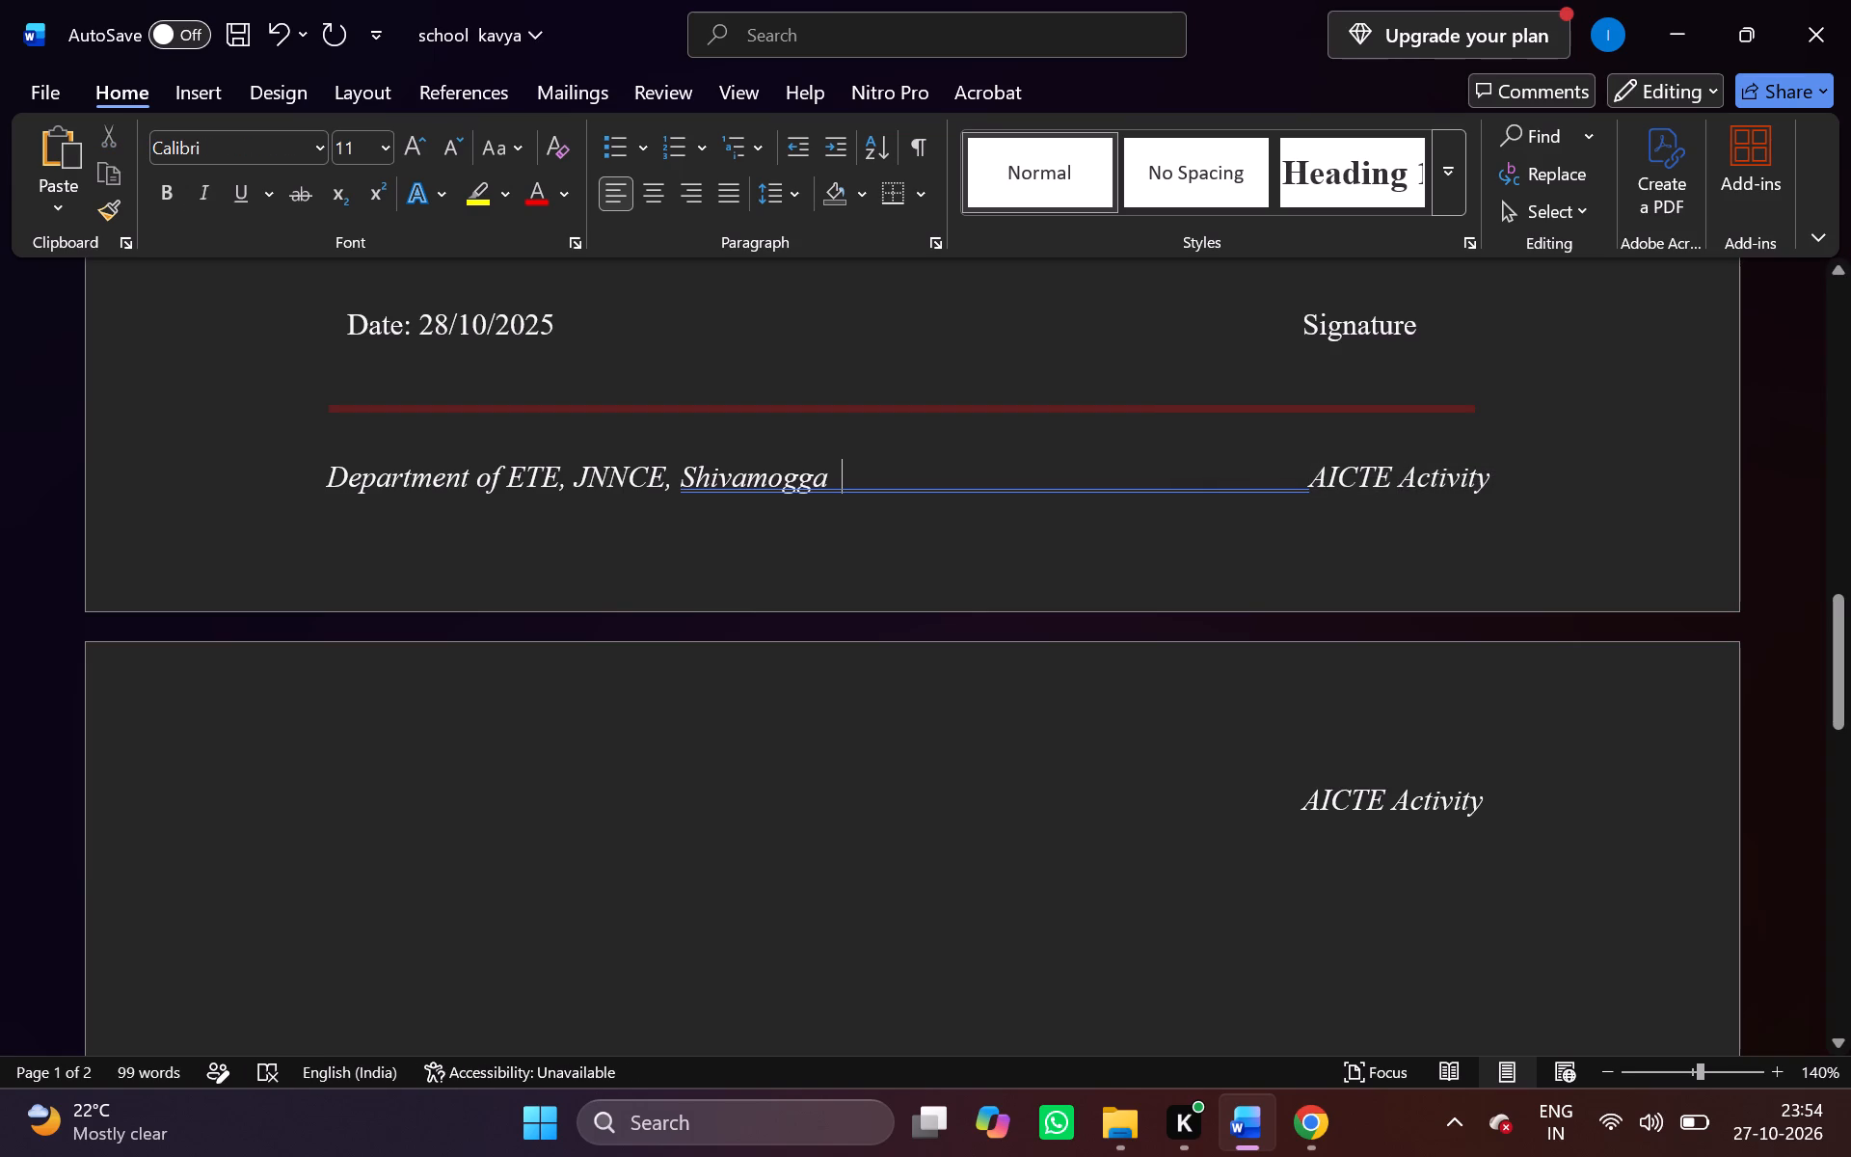
right_click(1073, 480)
right_click(1073, 480)
right_click(1073, 480)
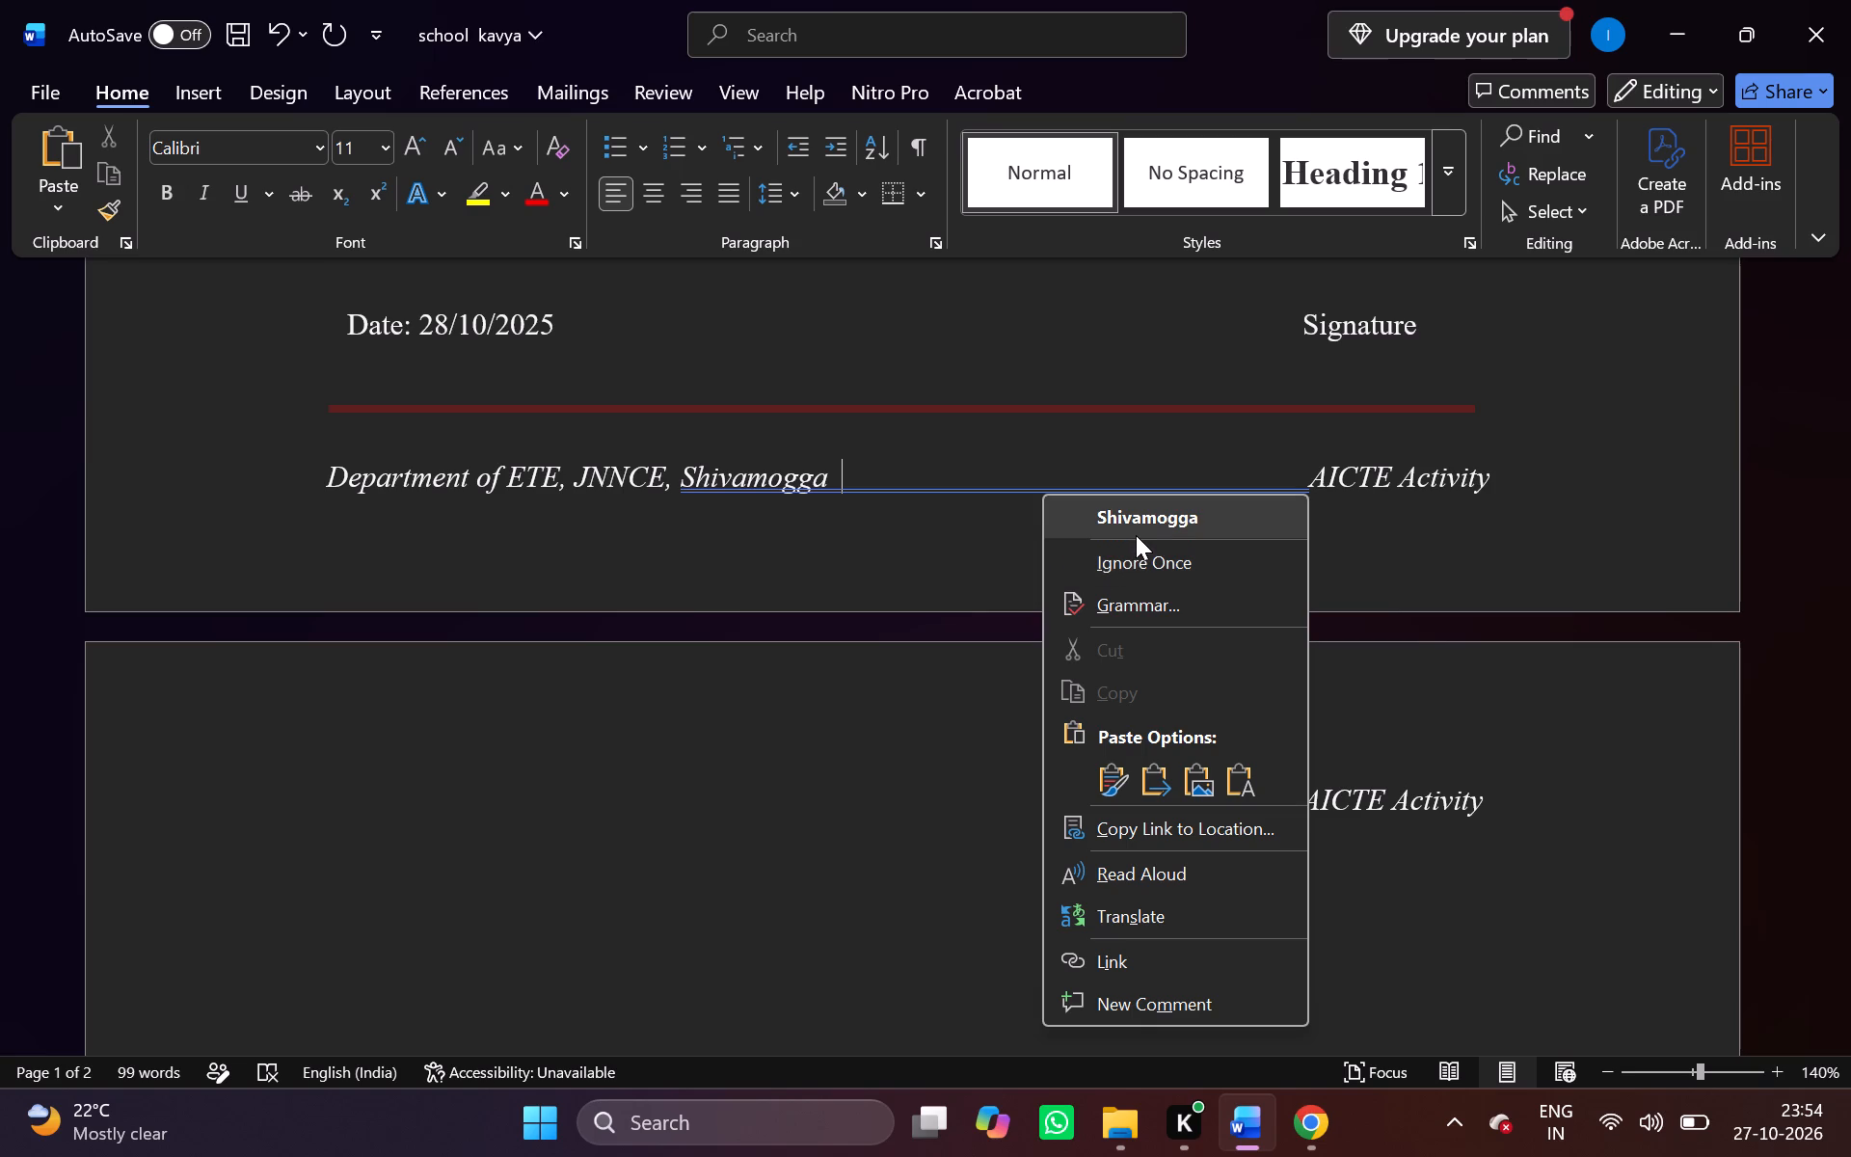
left_click(1136, 535)
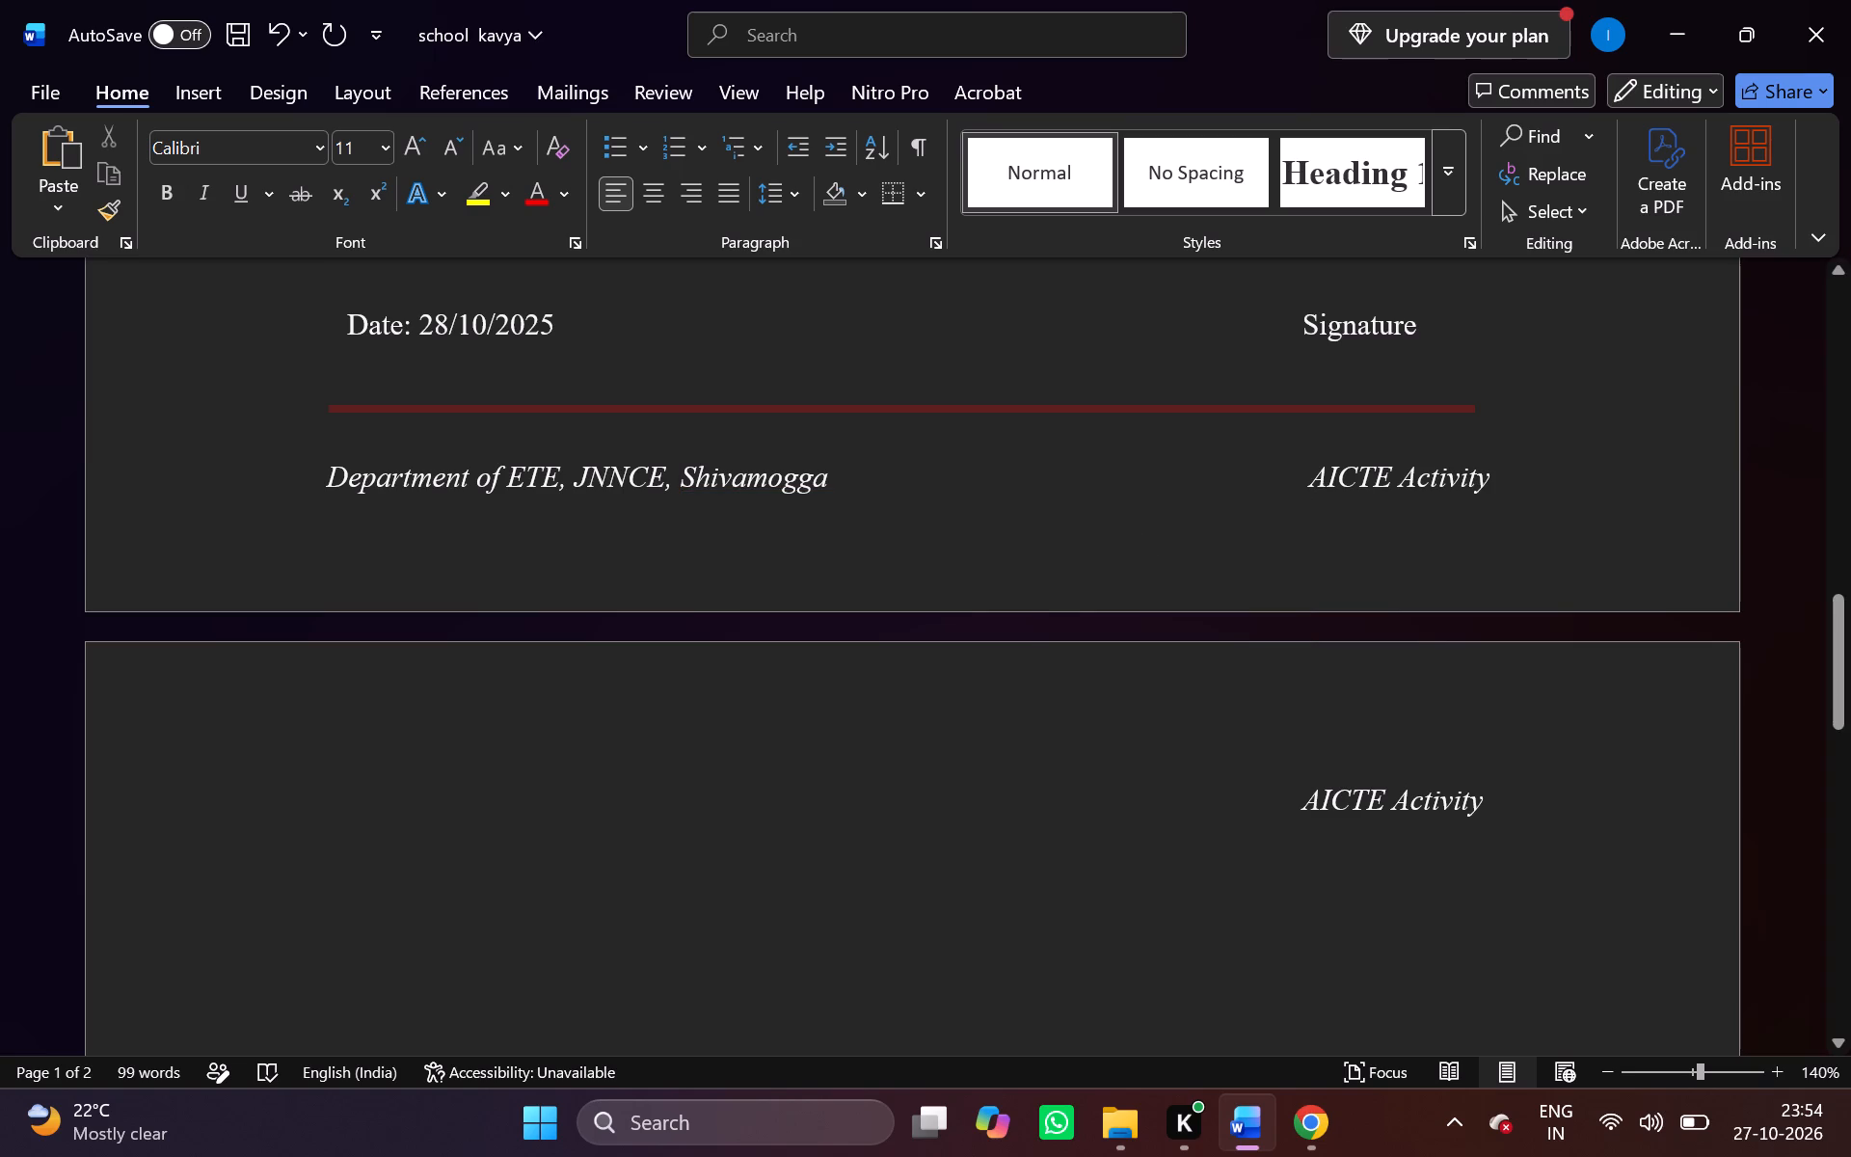
Cut all the content of the surplus second page and check the document's pages.
left_click_drag(282, 679, 553, 827)
left_click_drag(553, 827, 1680, 956)
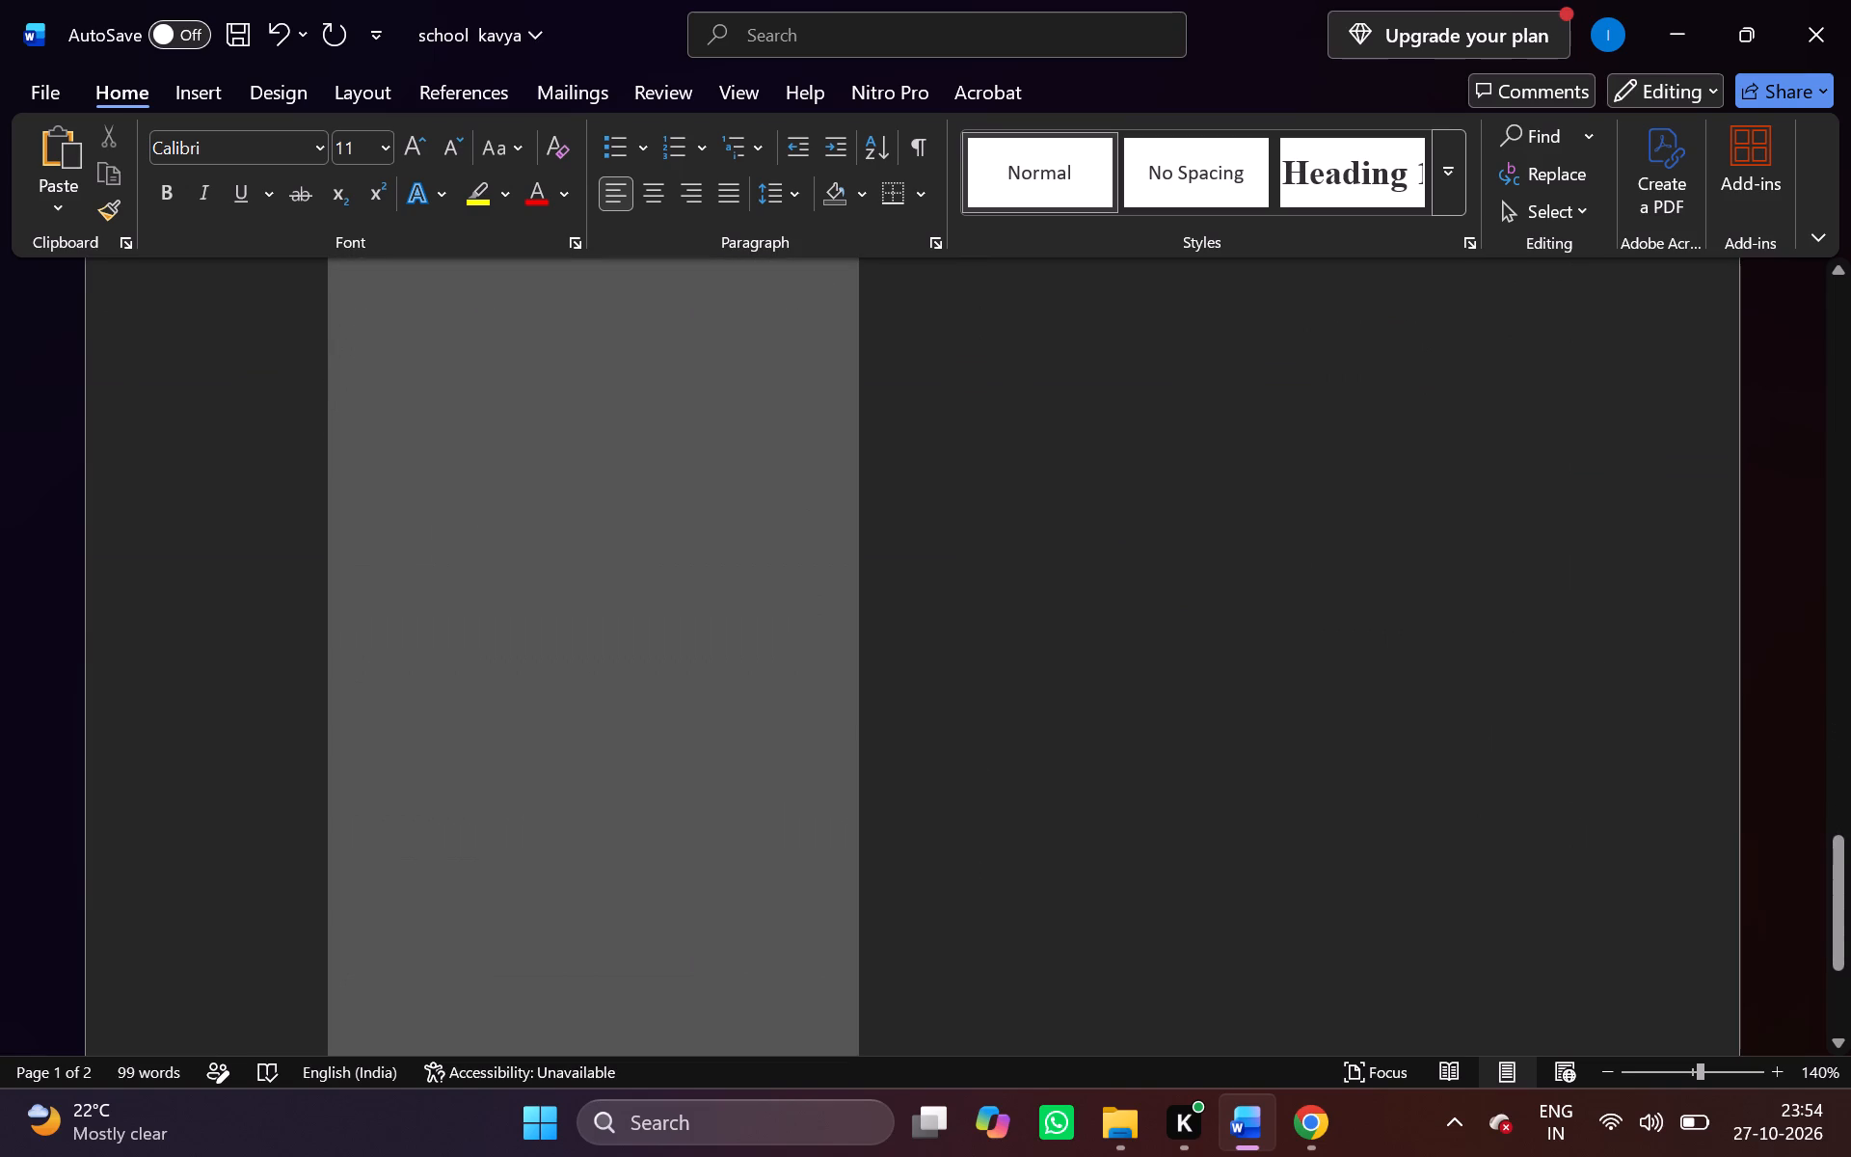
left_click_drag(1680, 956, 1746, 961)
key("ctrl+x")
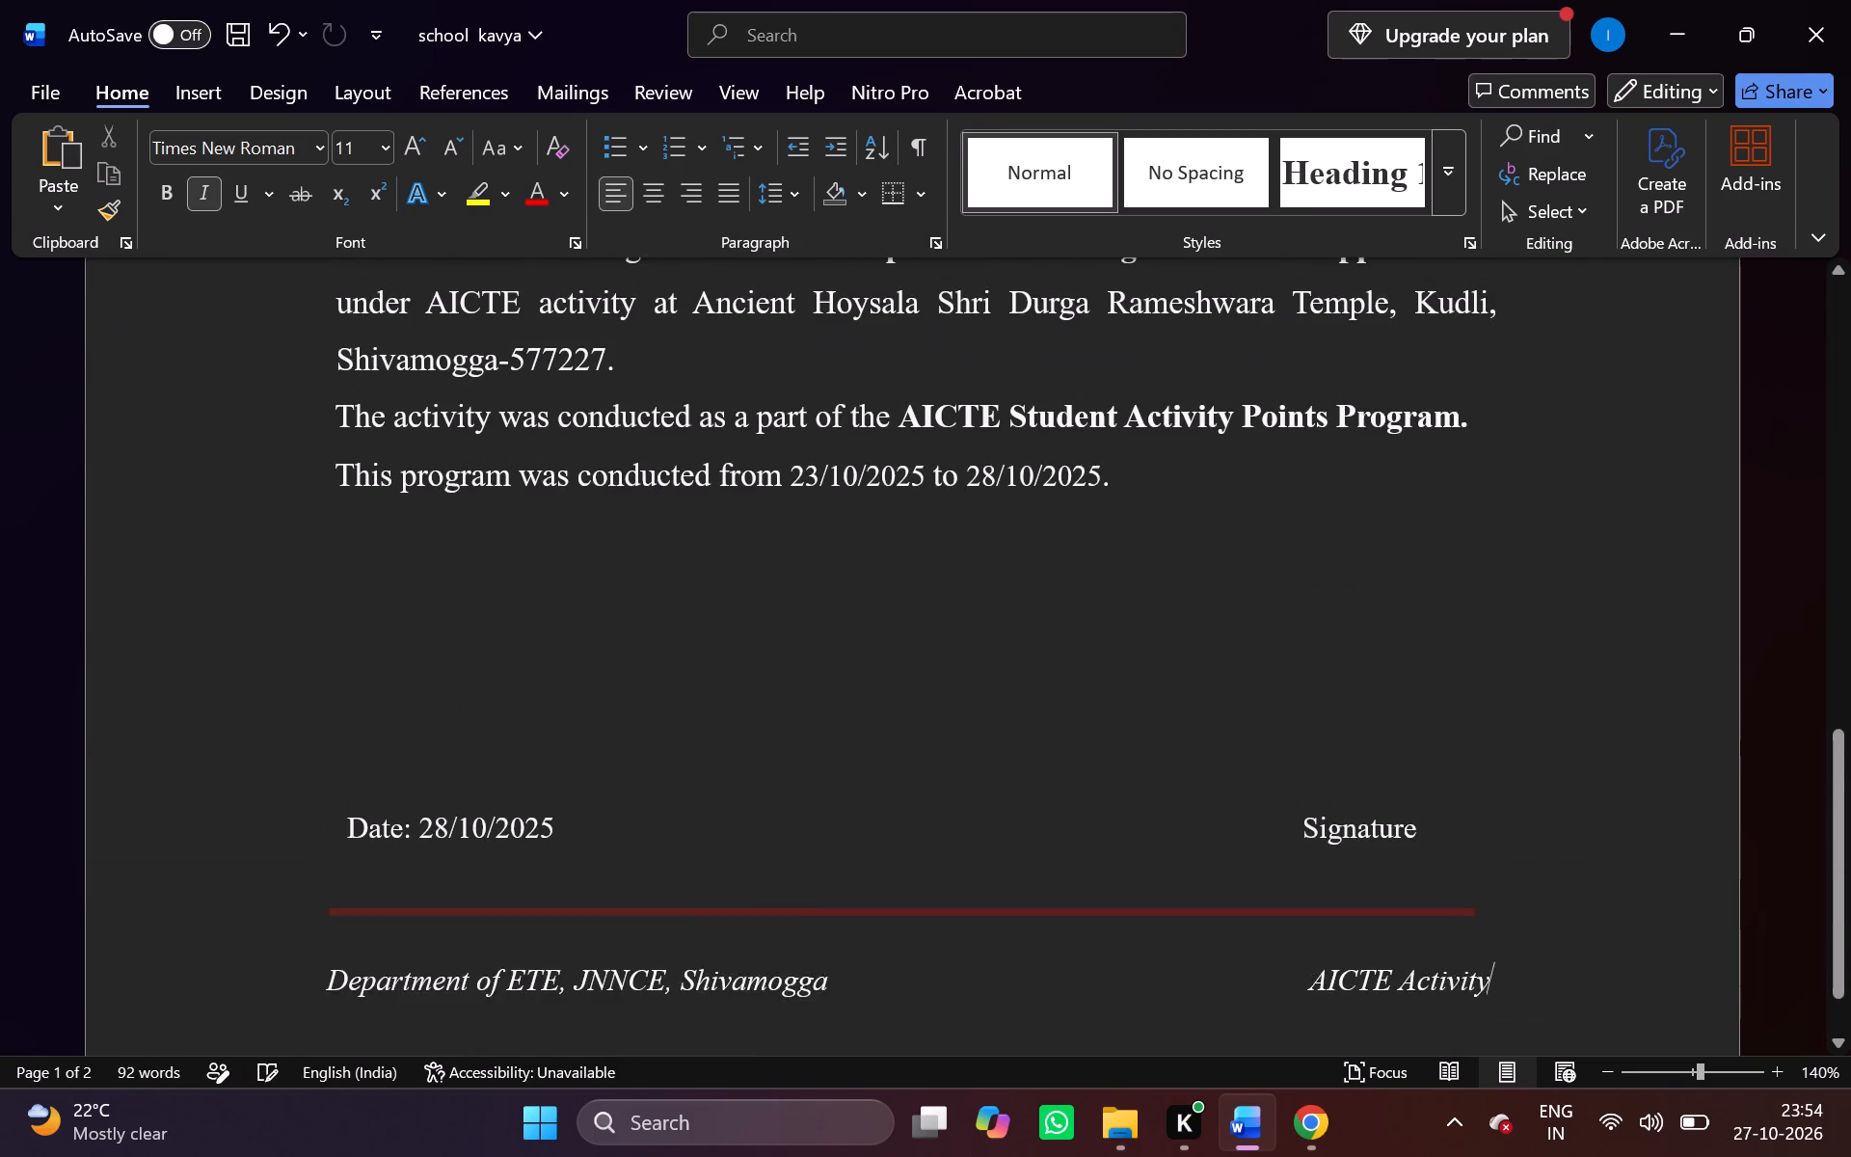
scroll(1563, 785, "down", 3)
scroll(1563, 785, "up", 5)
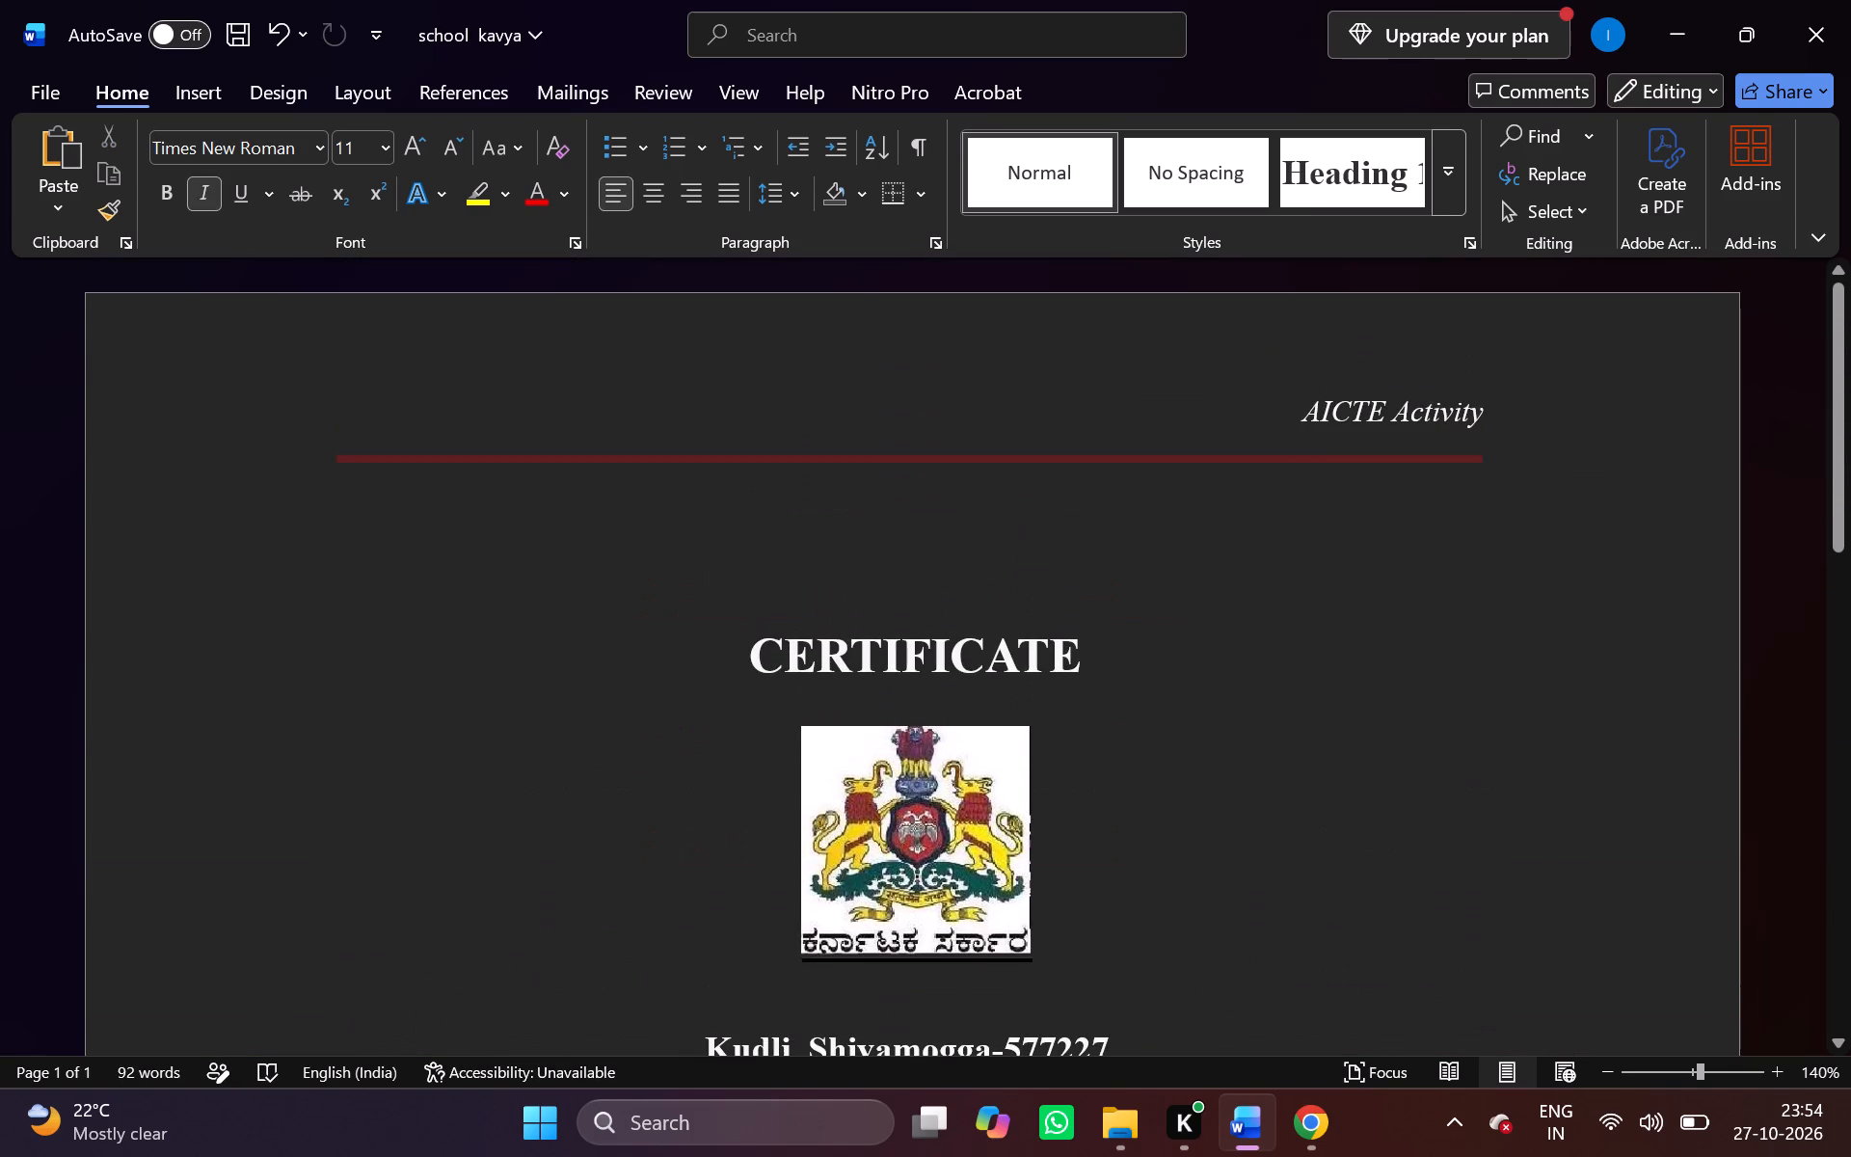
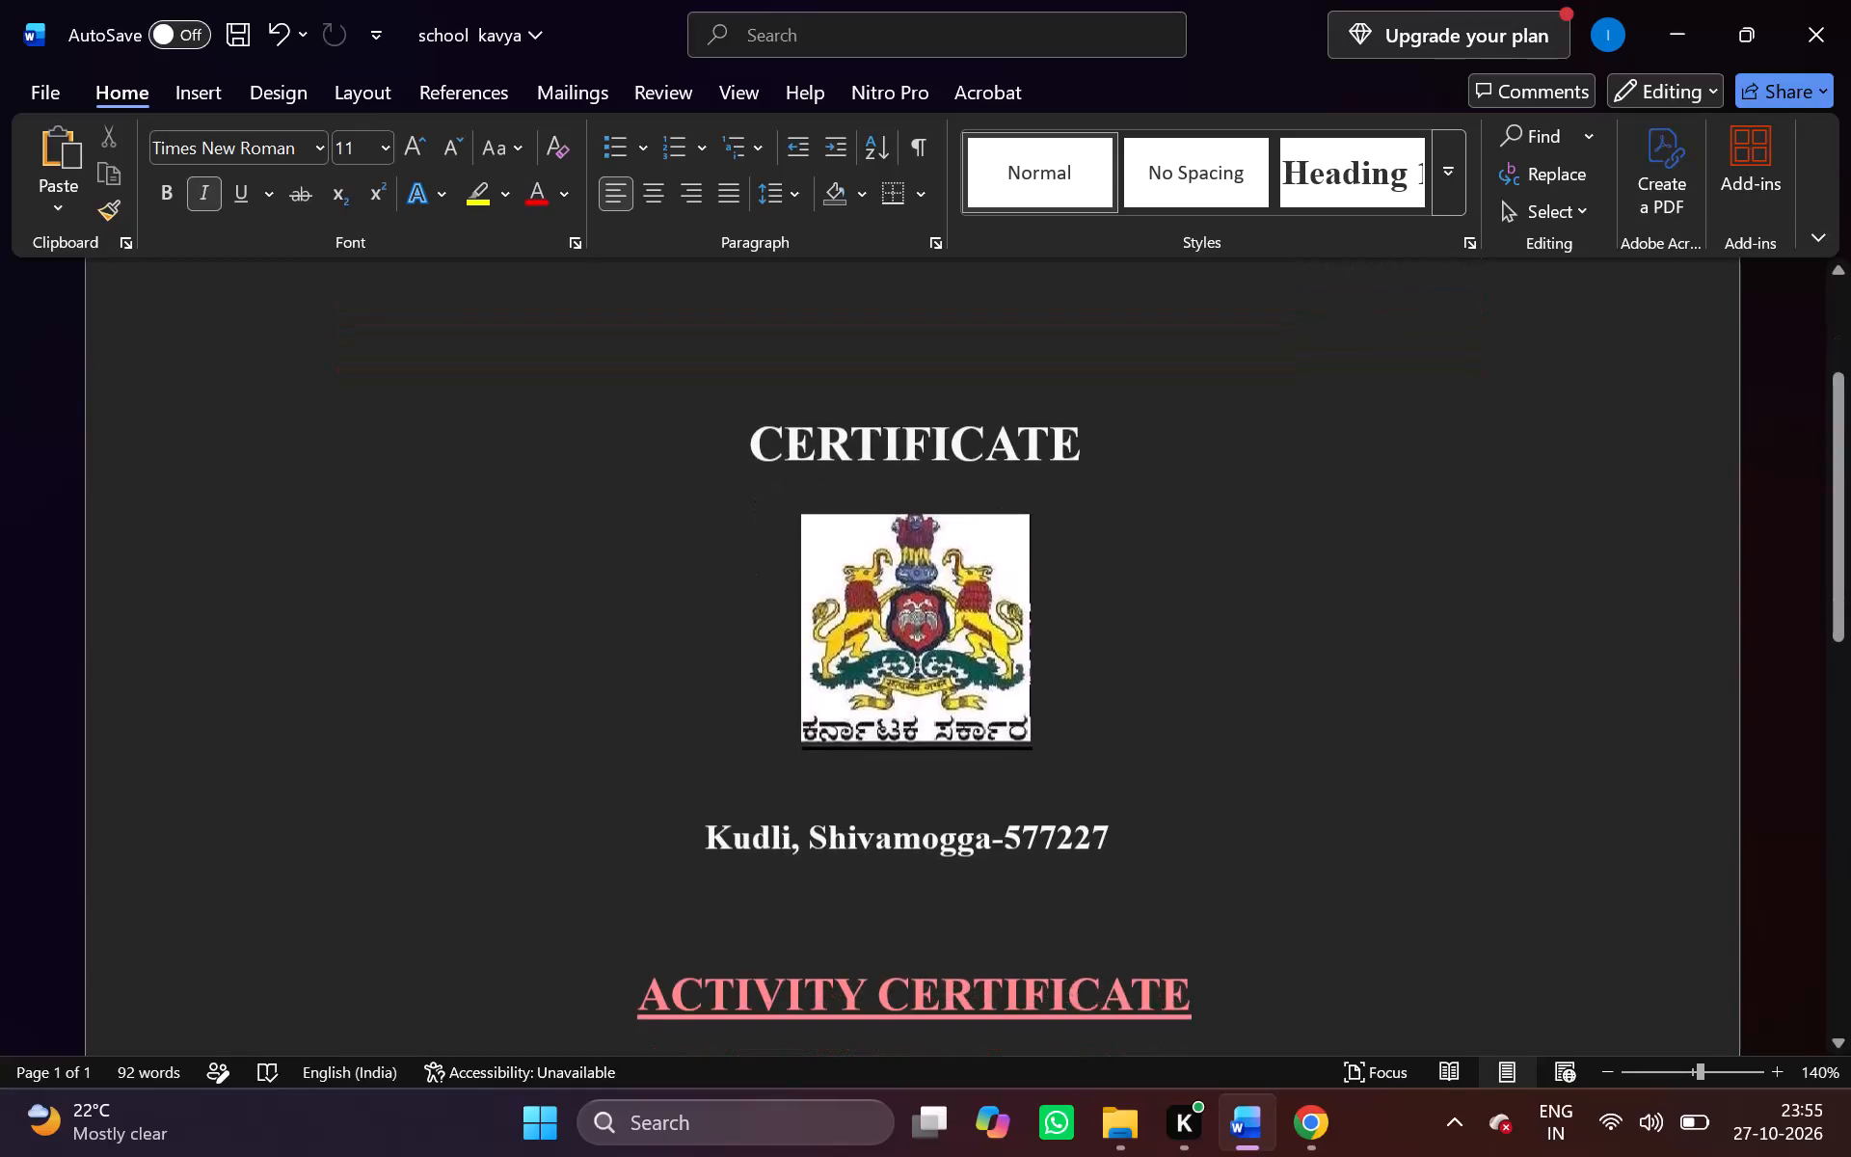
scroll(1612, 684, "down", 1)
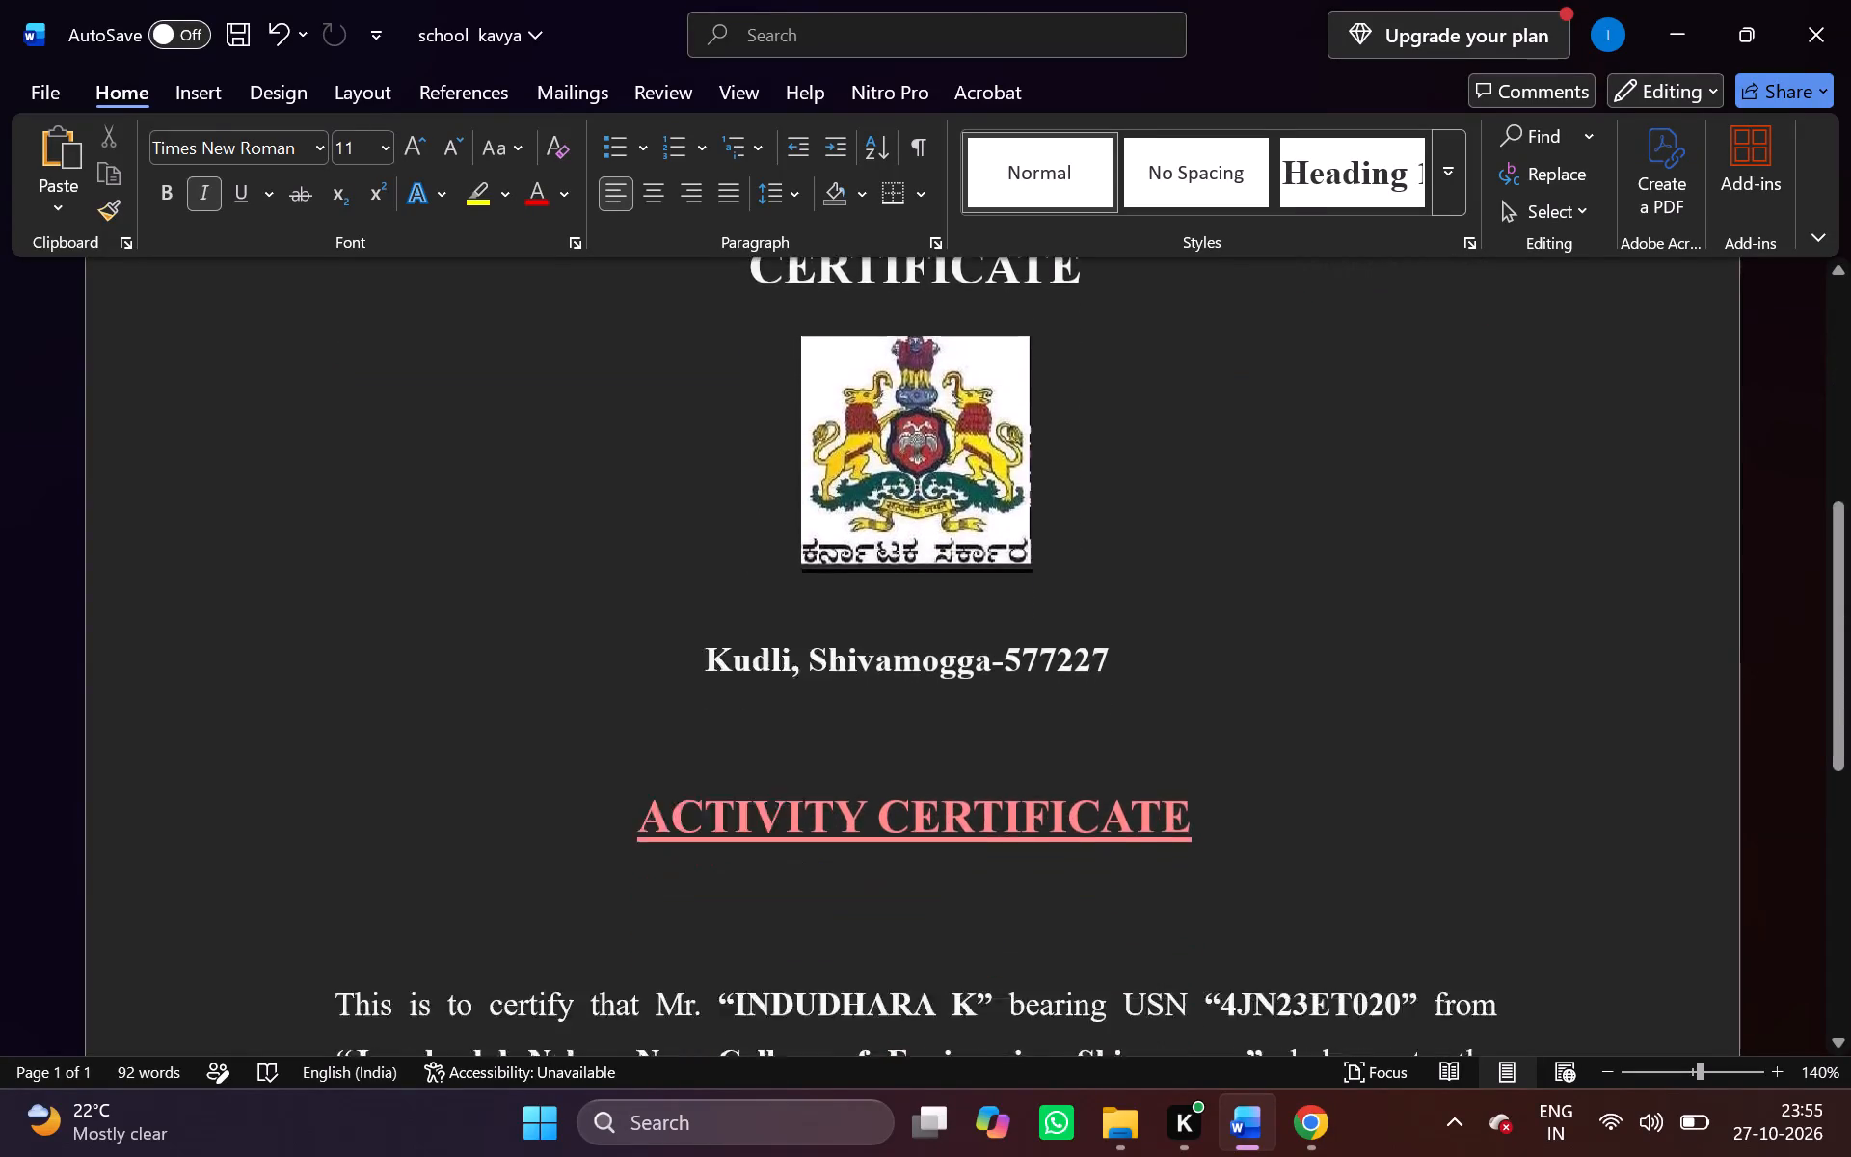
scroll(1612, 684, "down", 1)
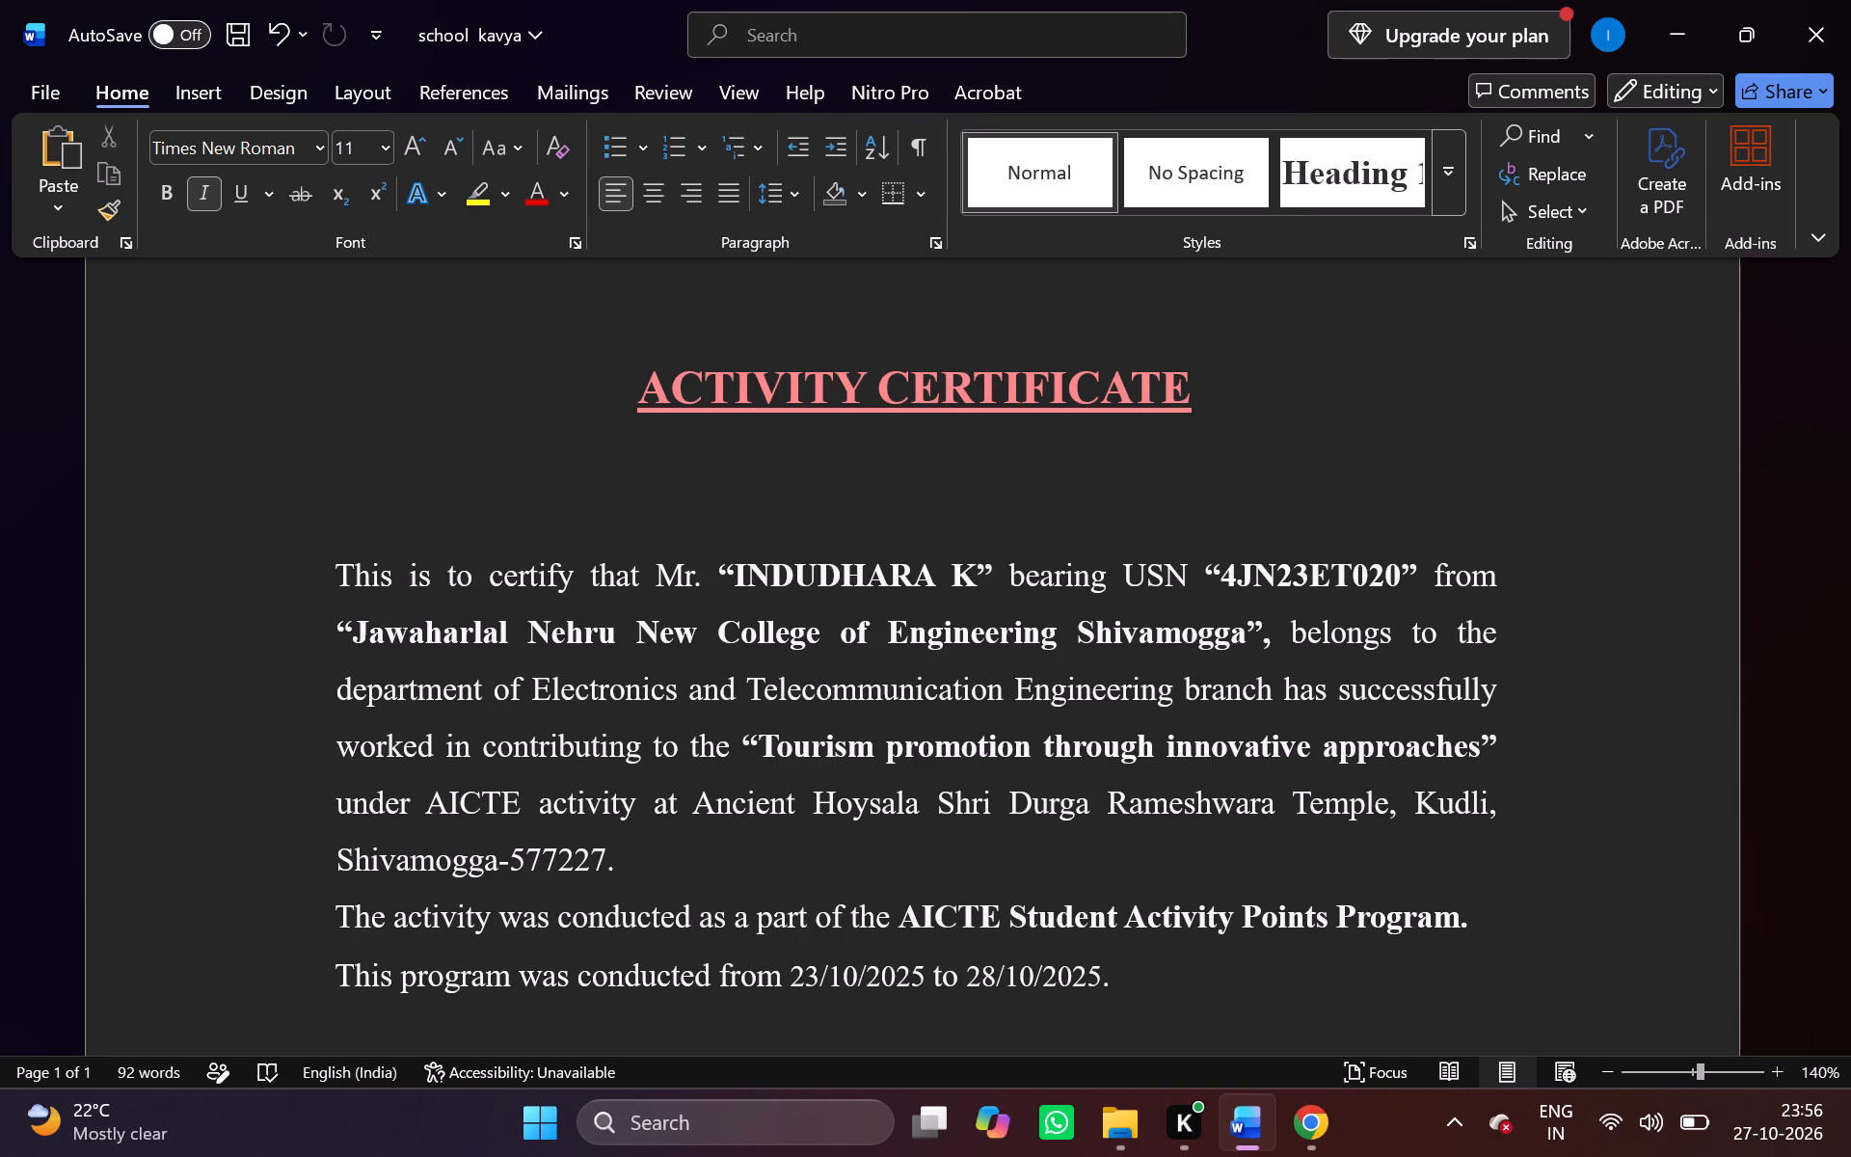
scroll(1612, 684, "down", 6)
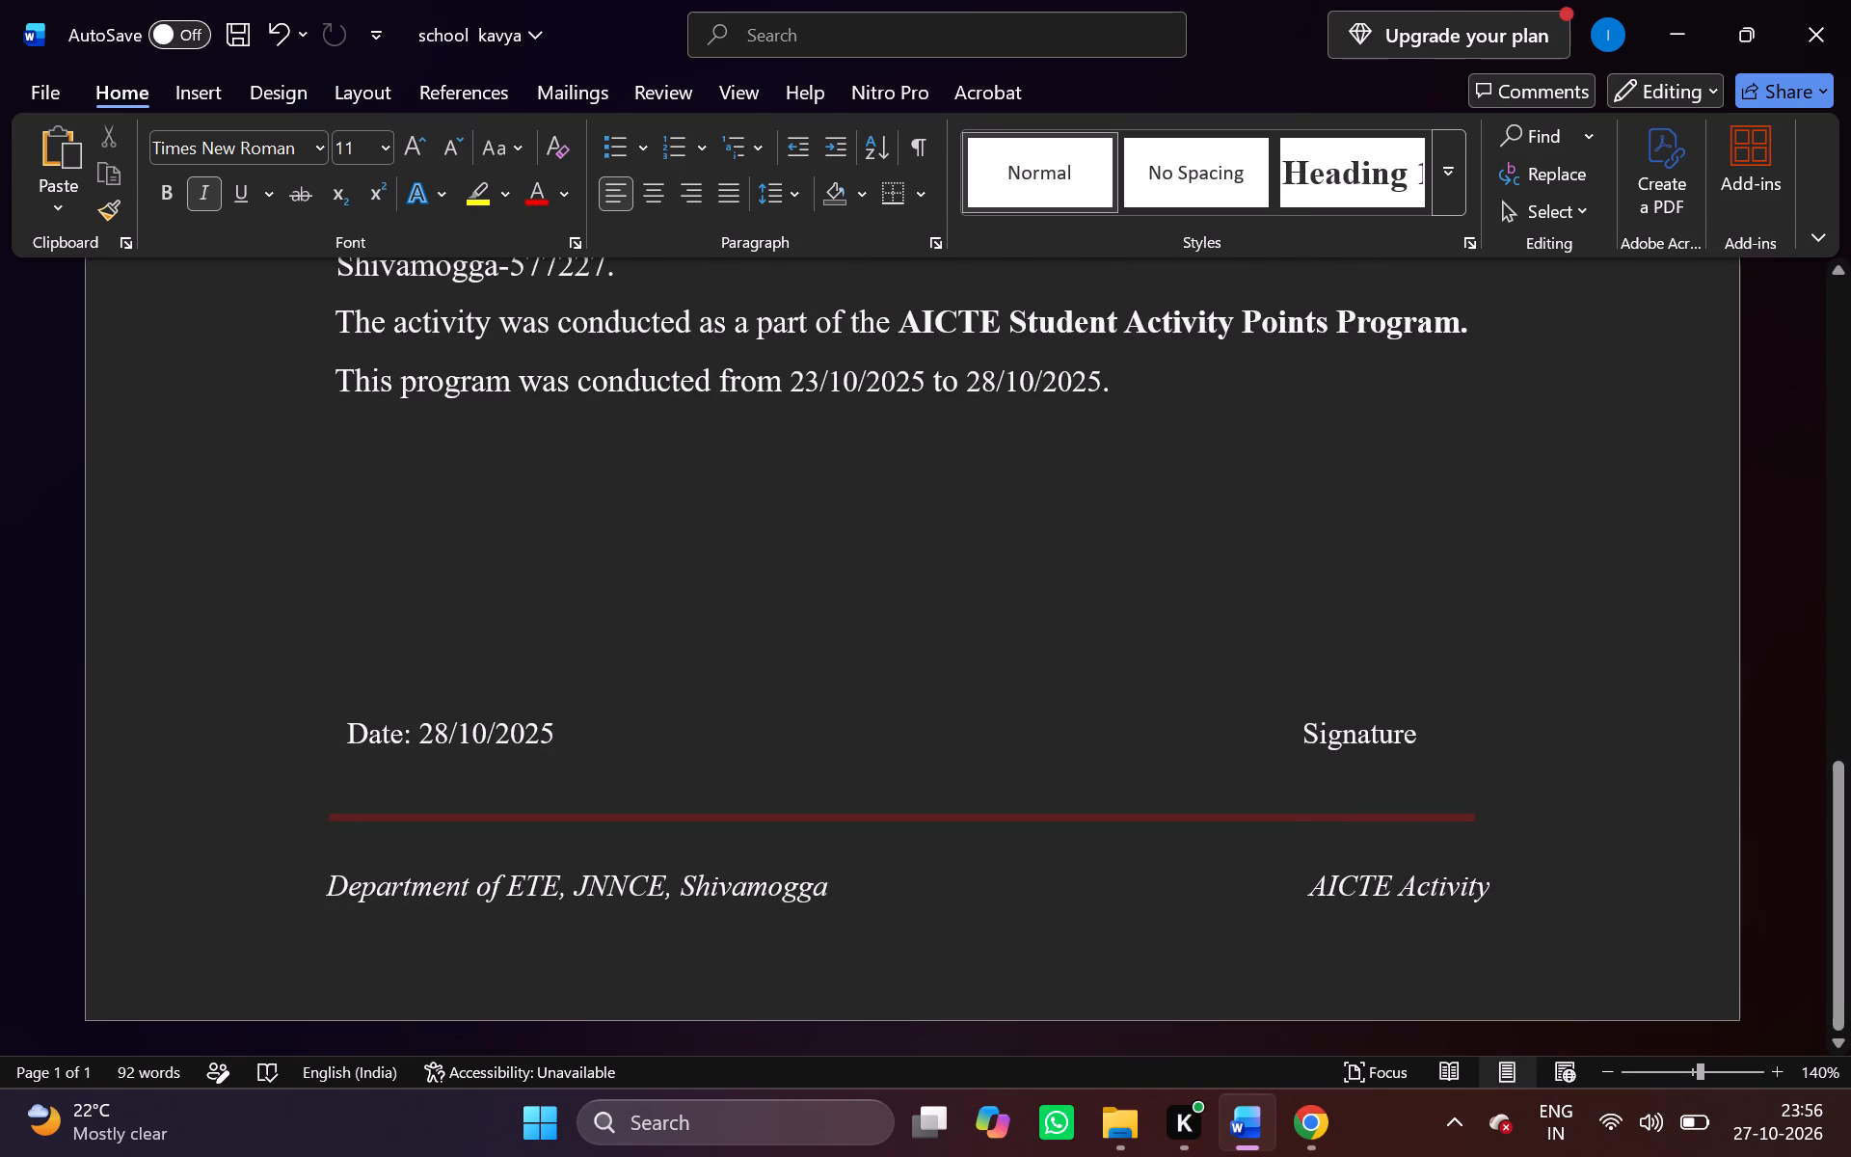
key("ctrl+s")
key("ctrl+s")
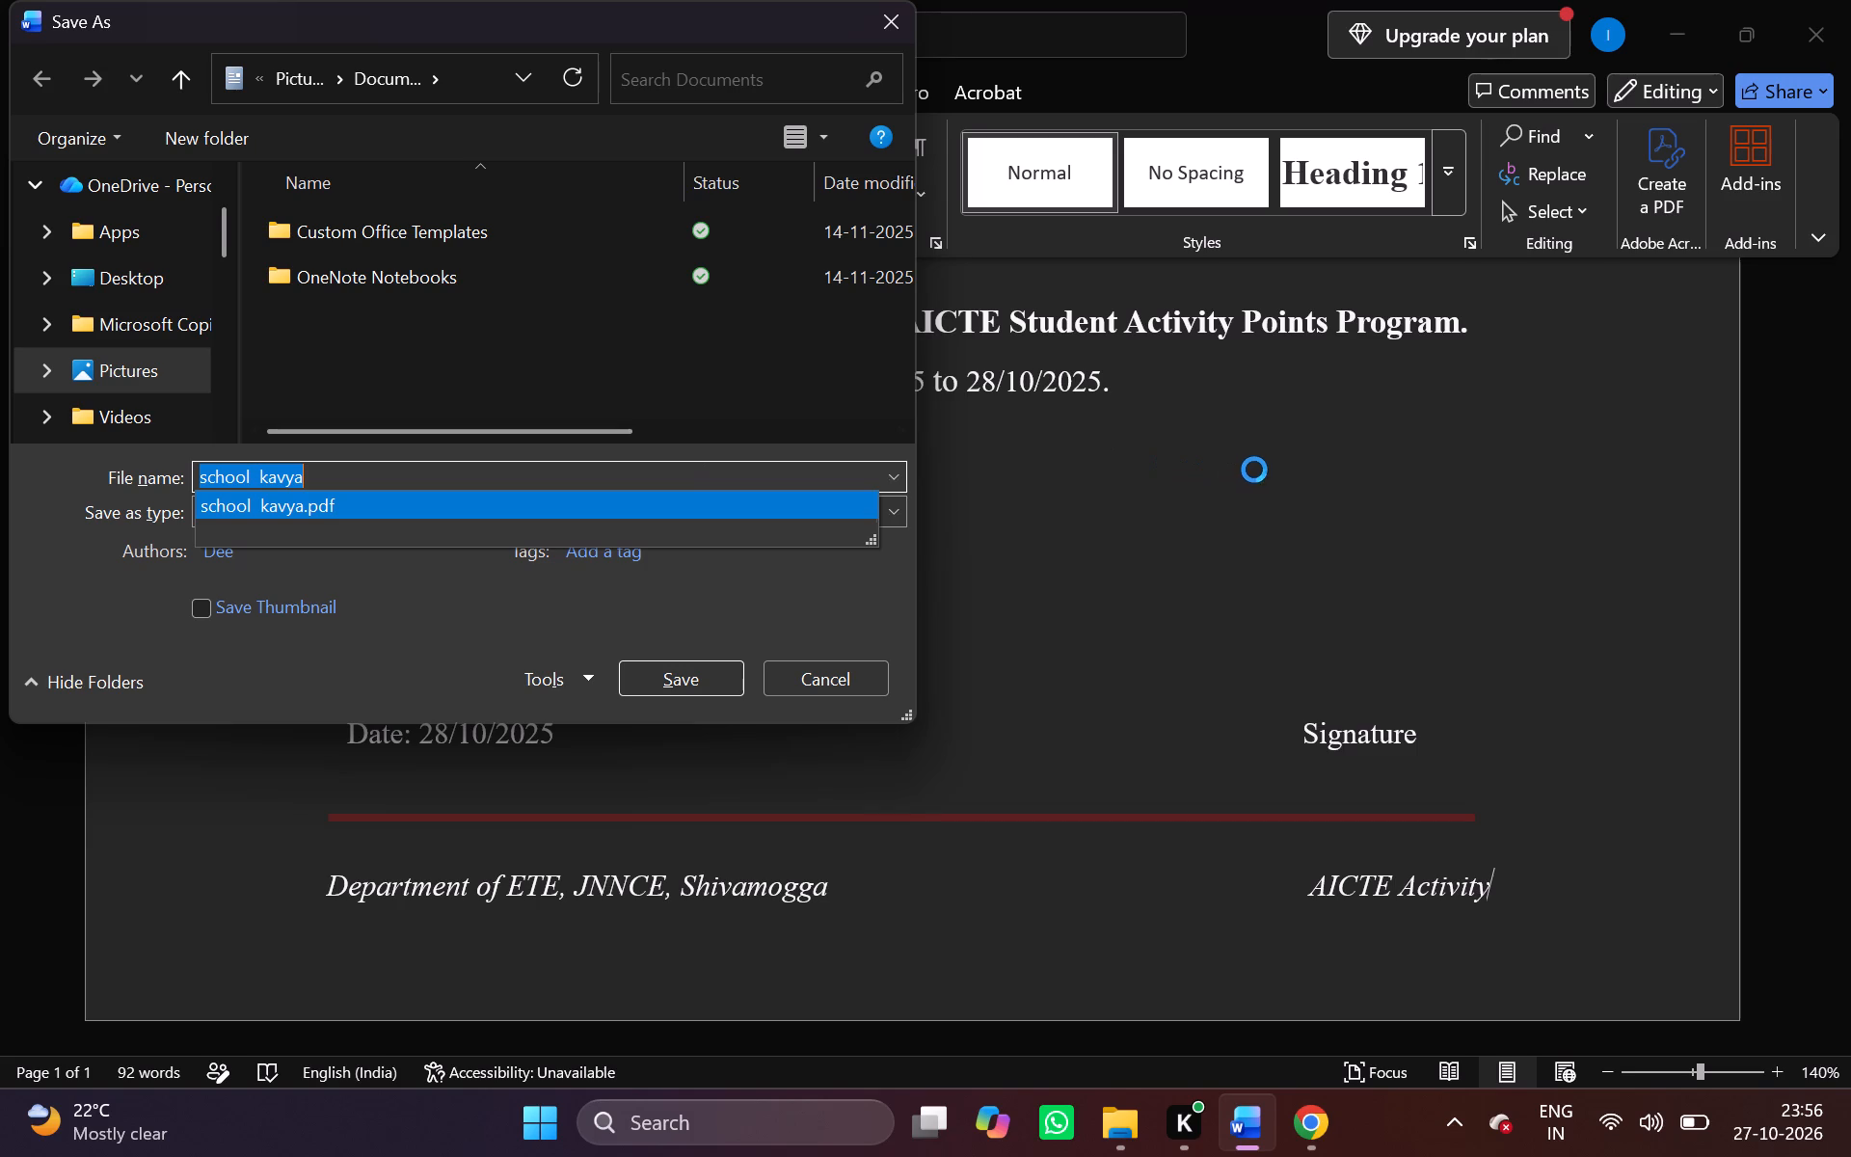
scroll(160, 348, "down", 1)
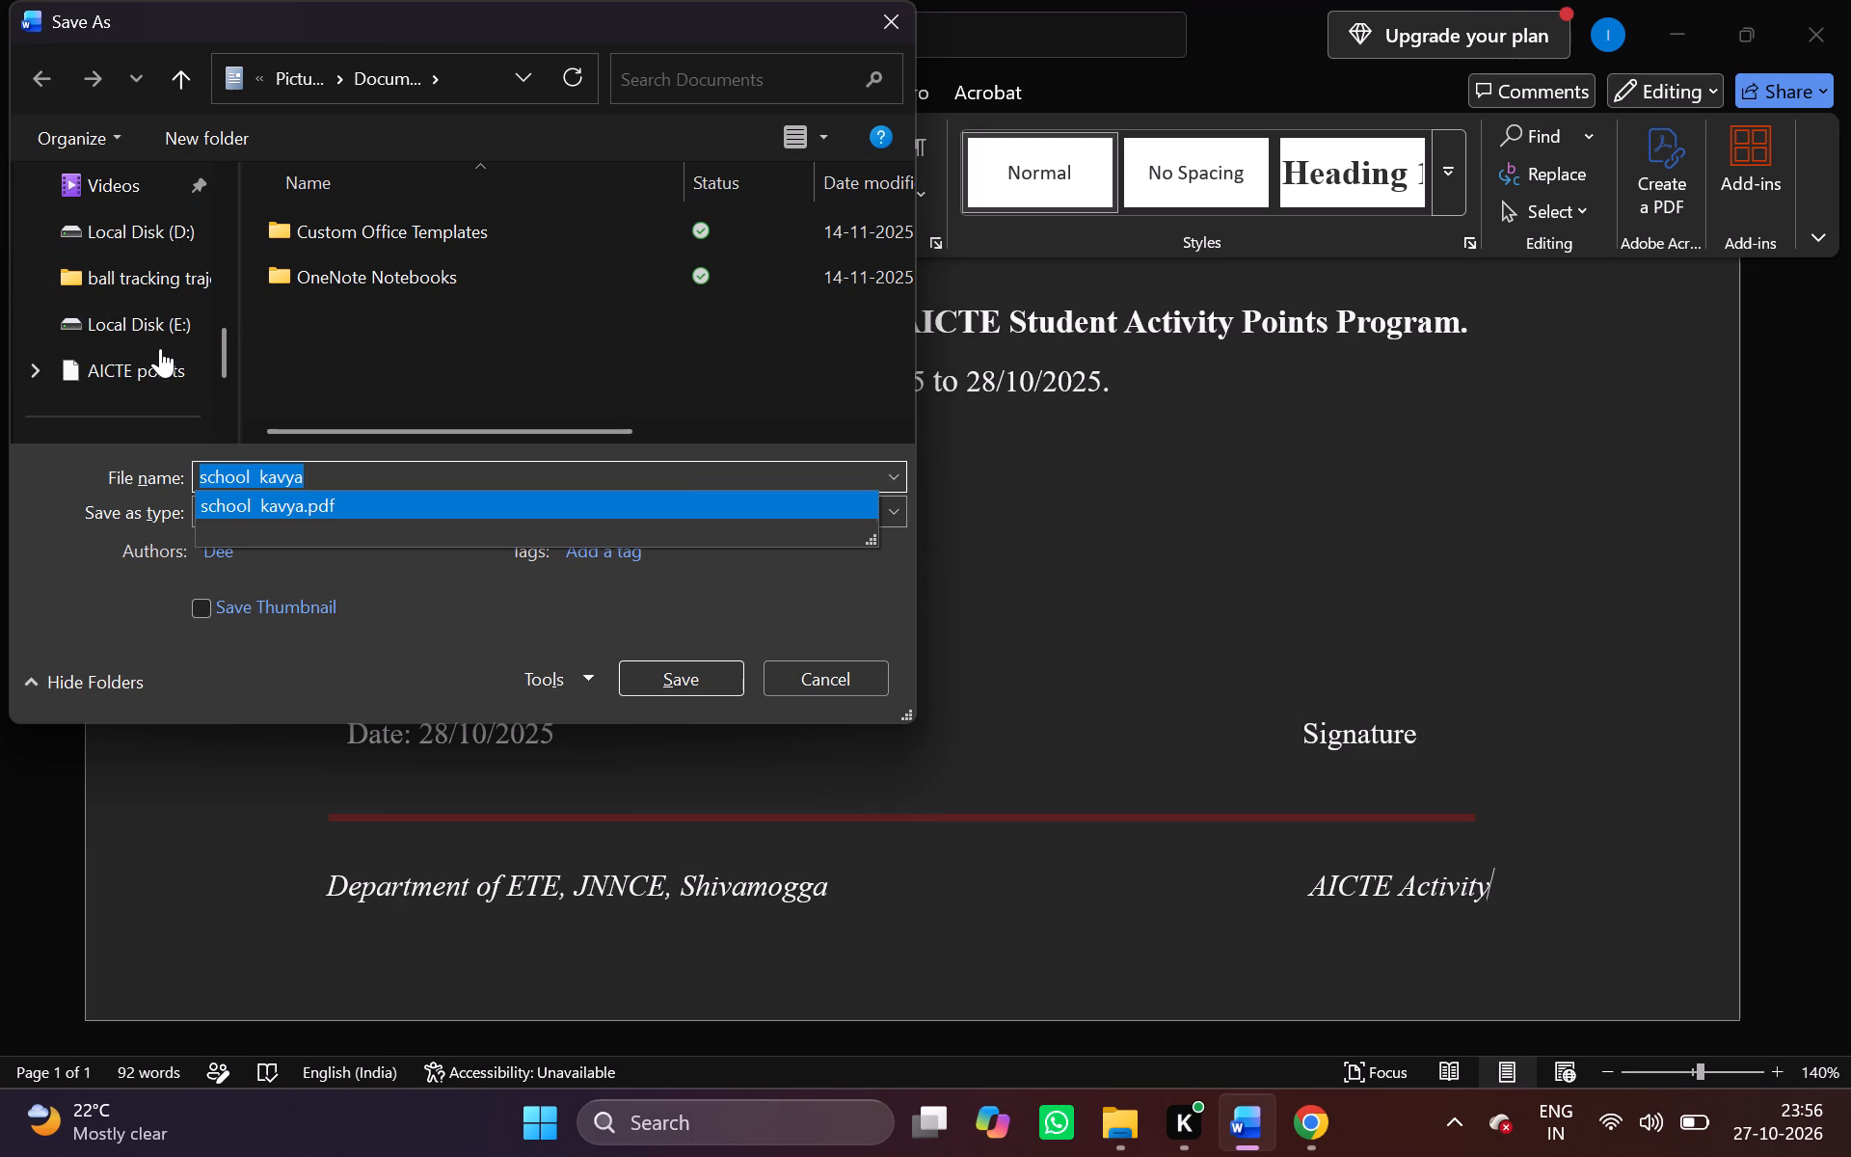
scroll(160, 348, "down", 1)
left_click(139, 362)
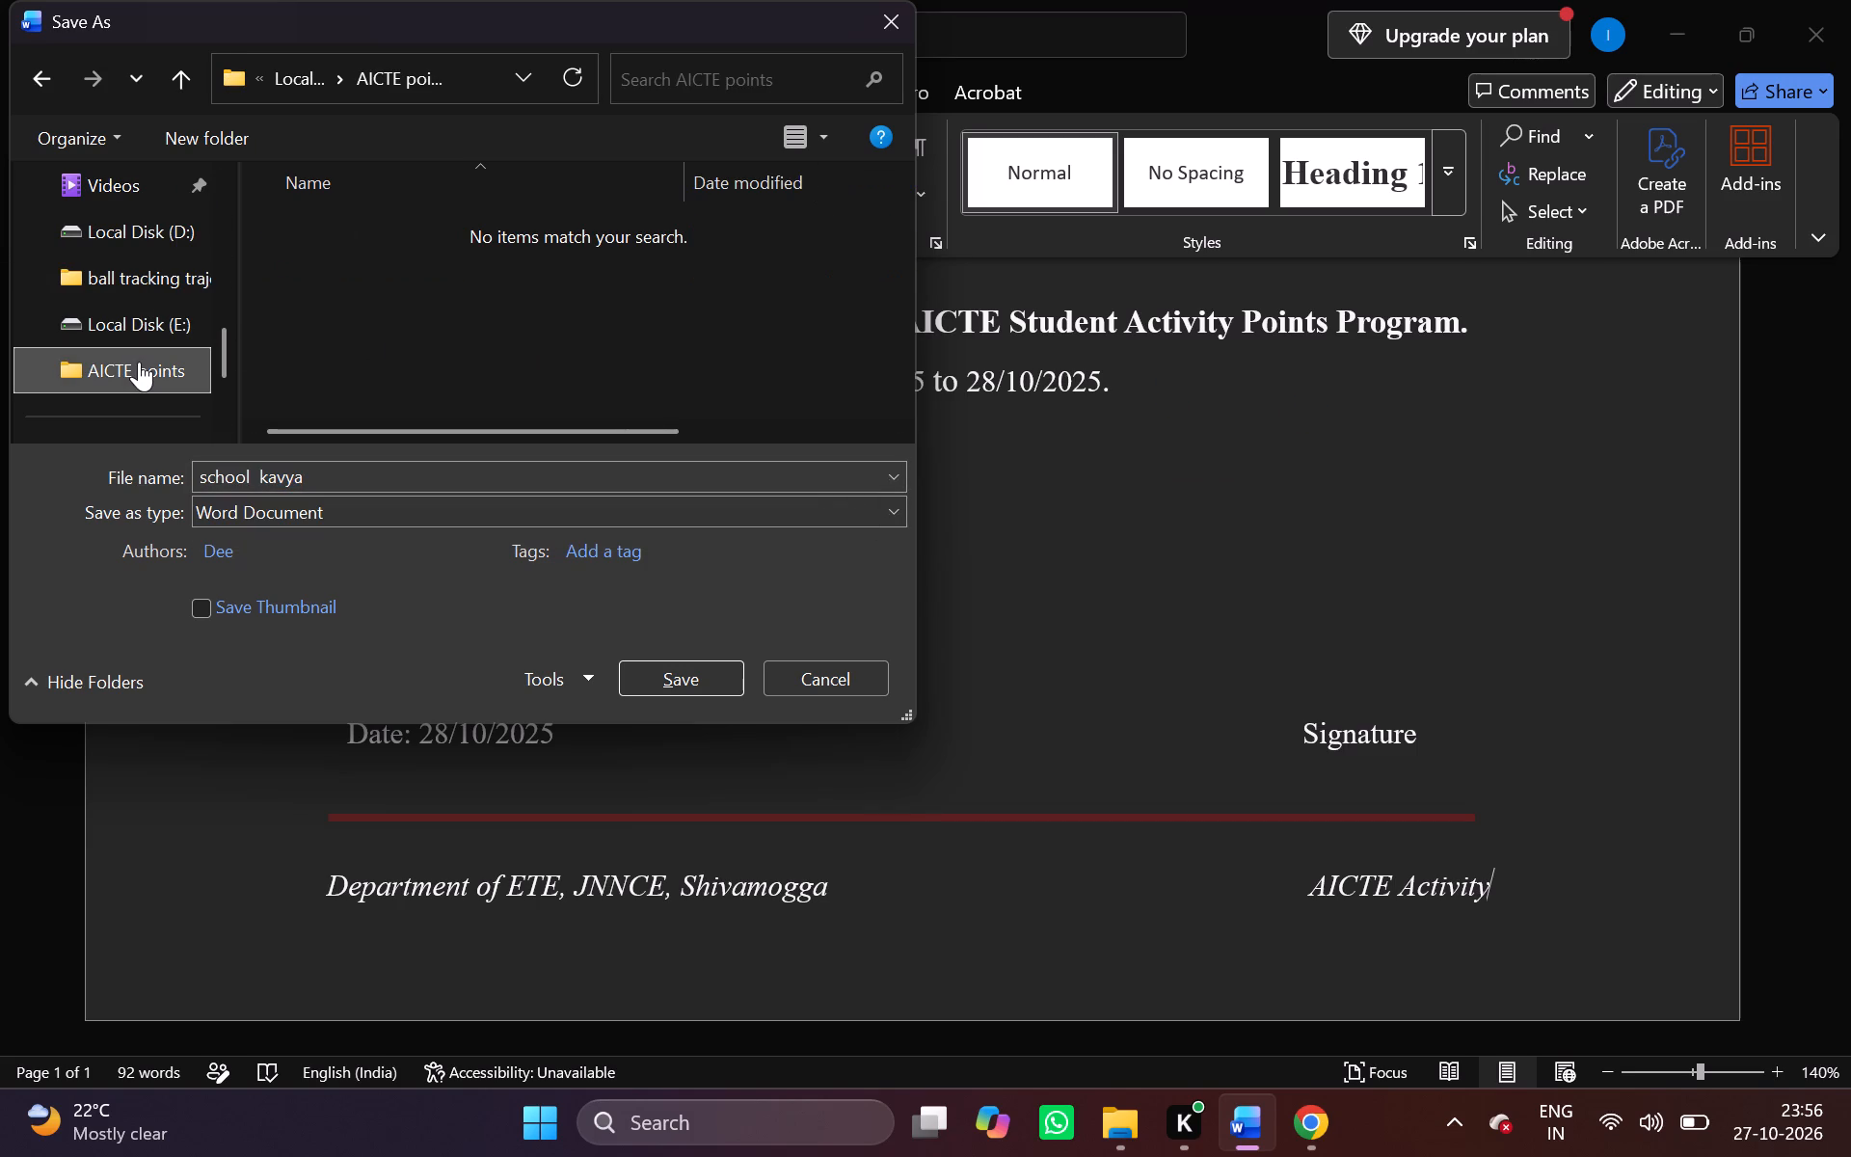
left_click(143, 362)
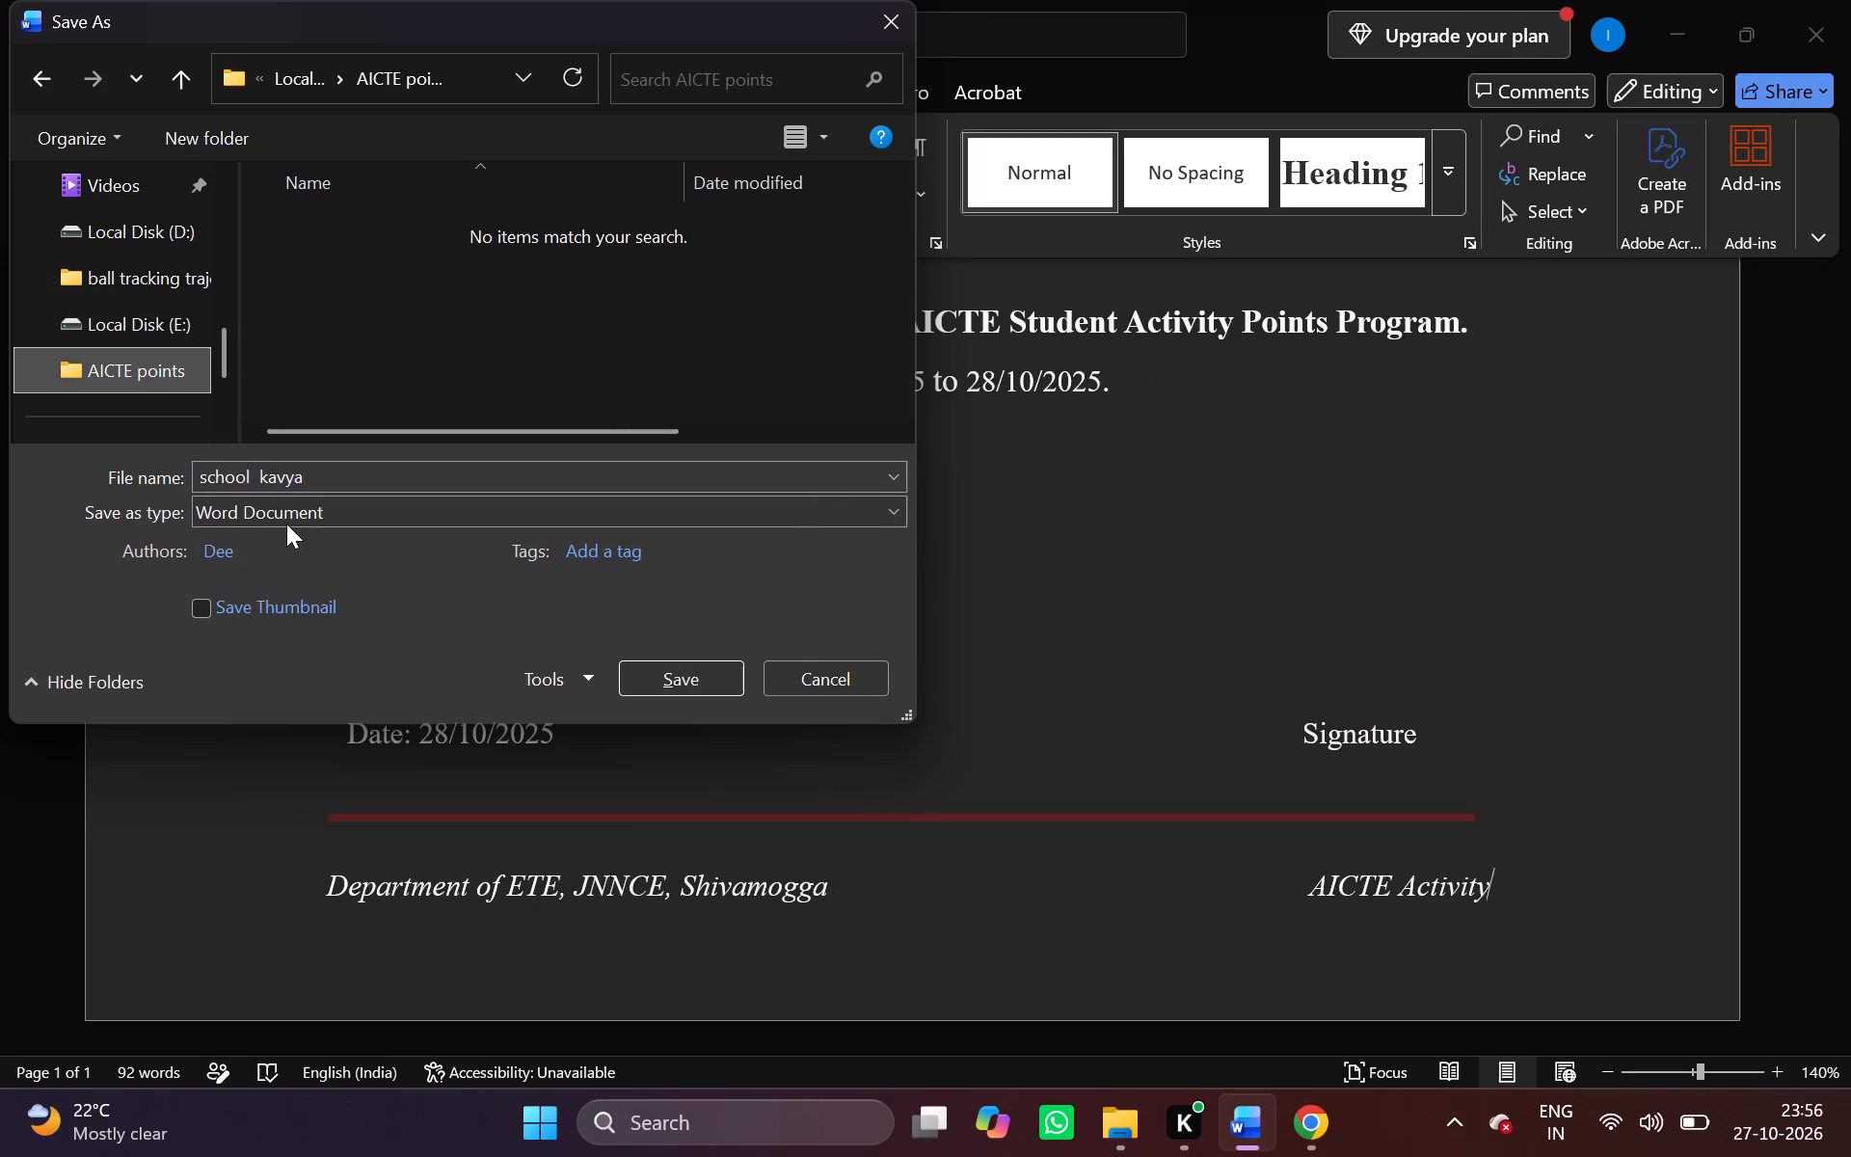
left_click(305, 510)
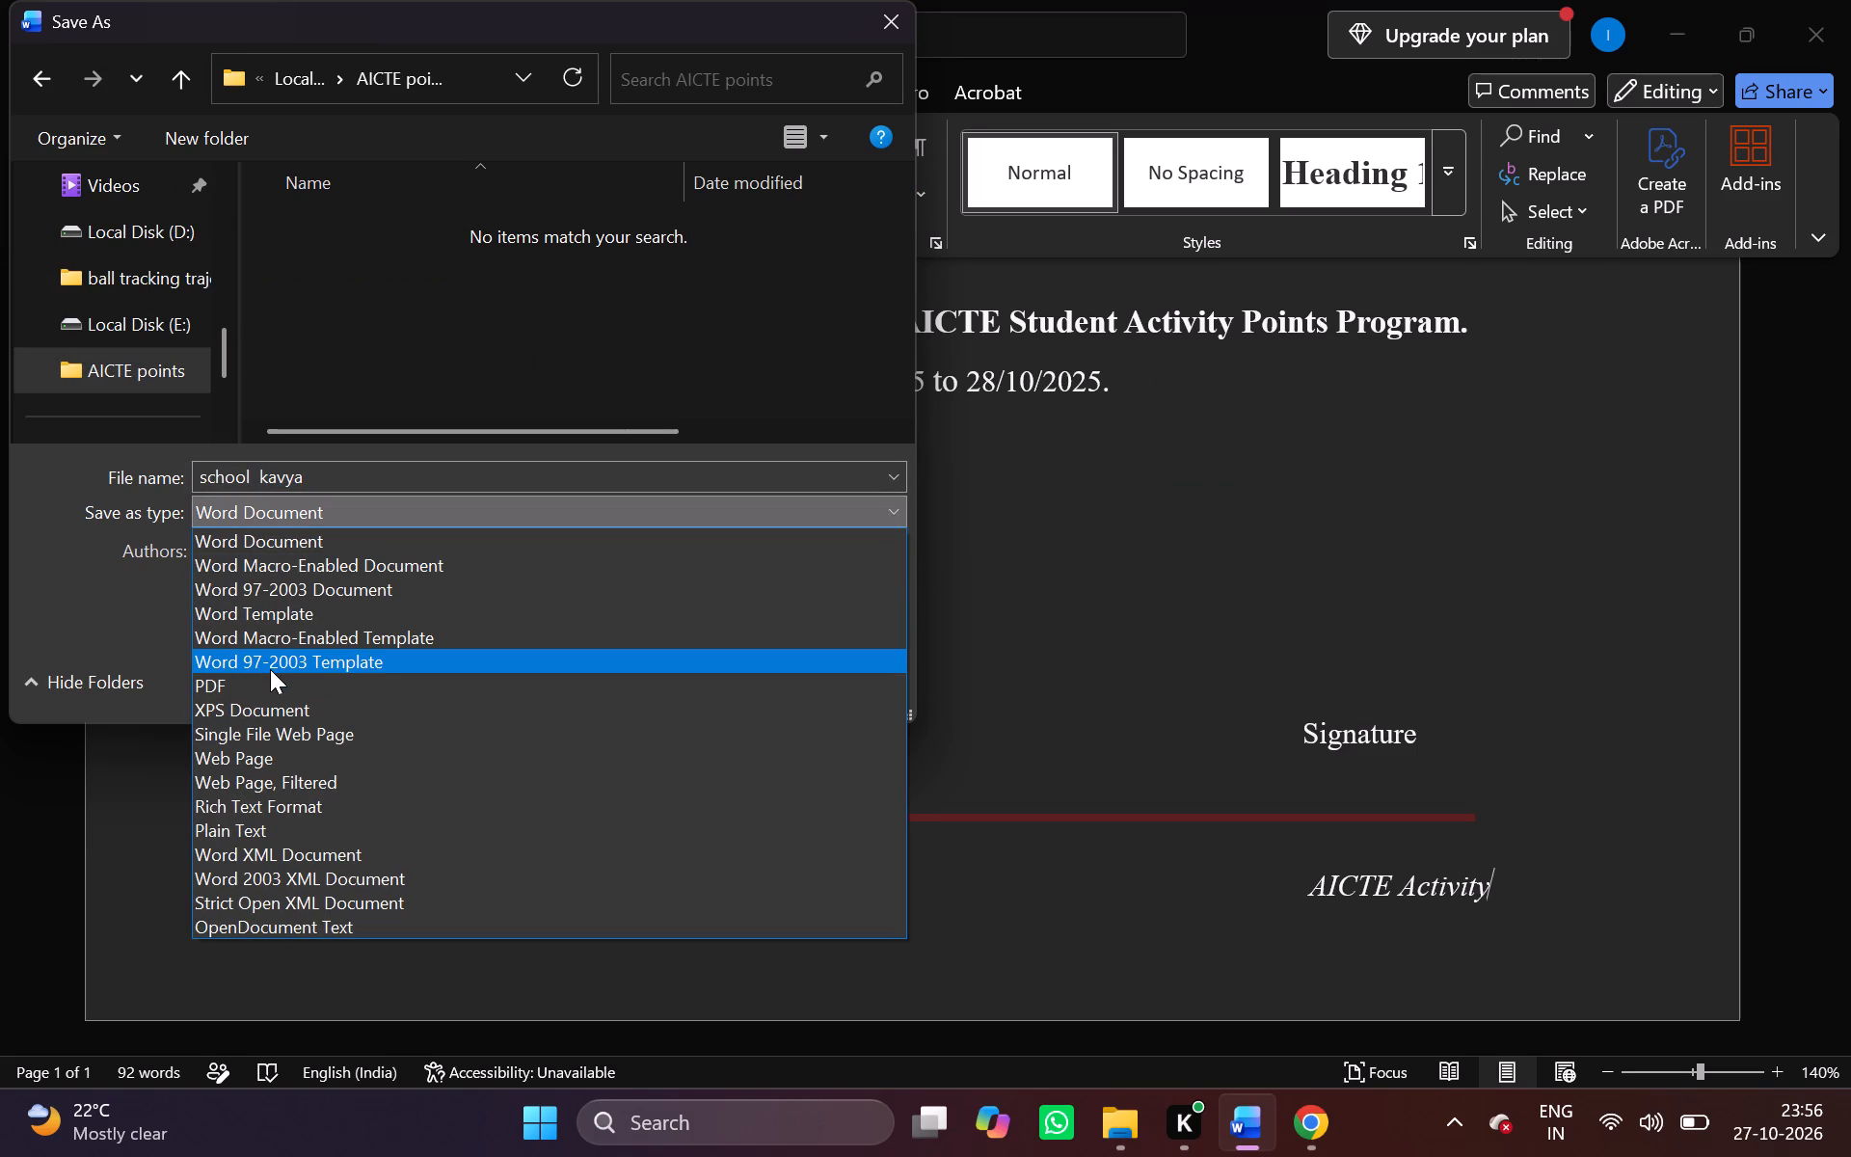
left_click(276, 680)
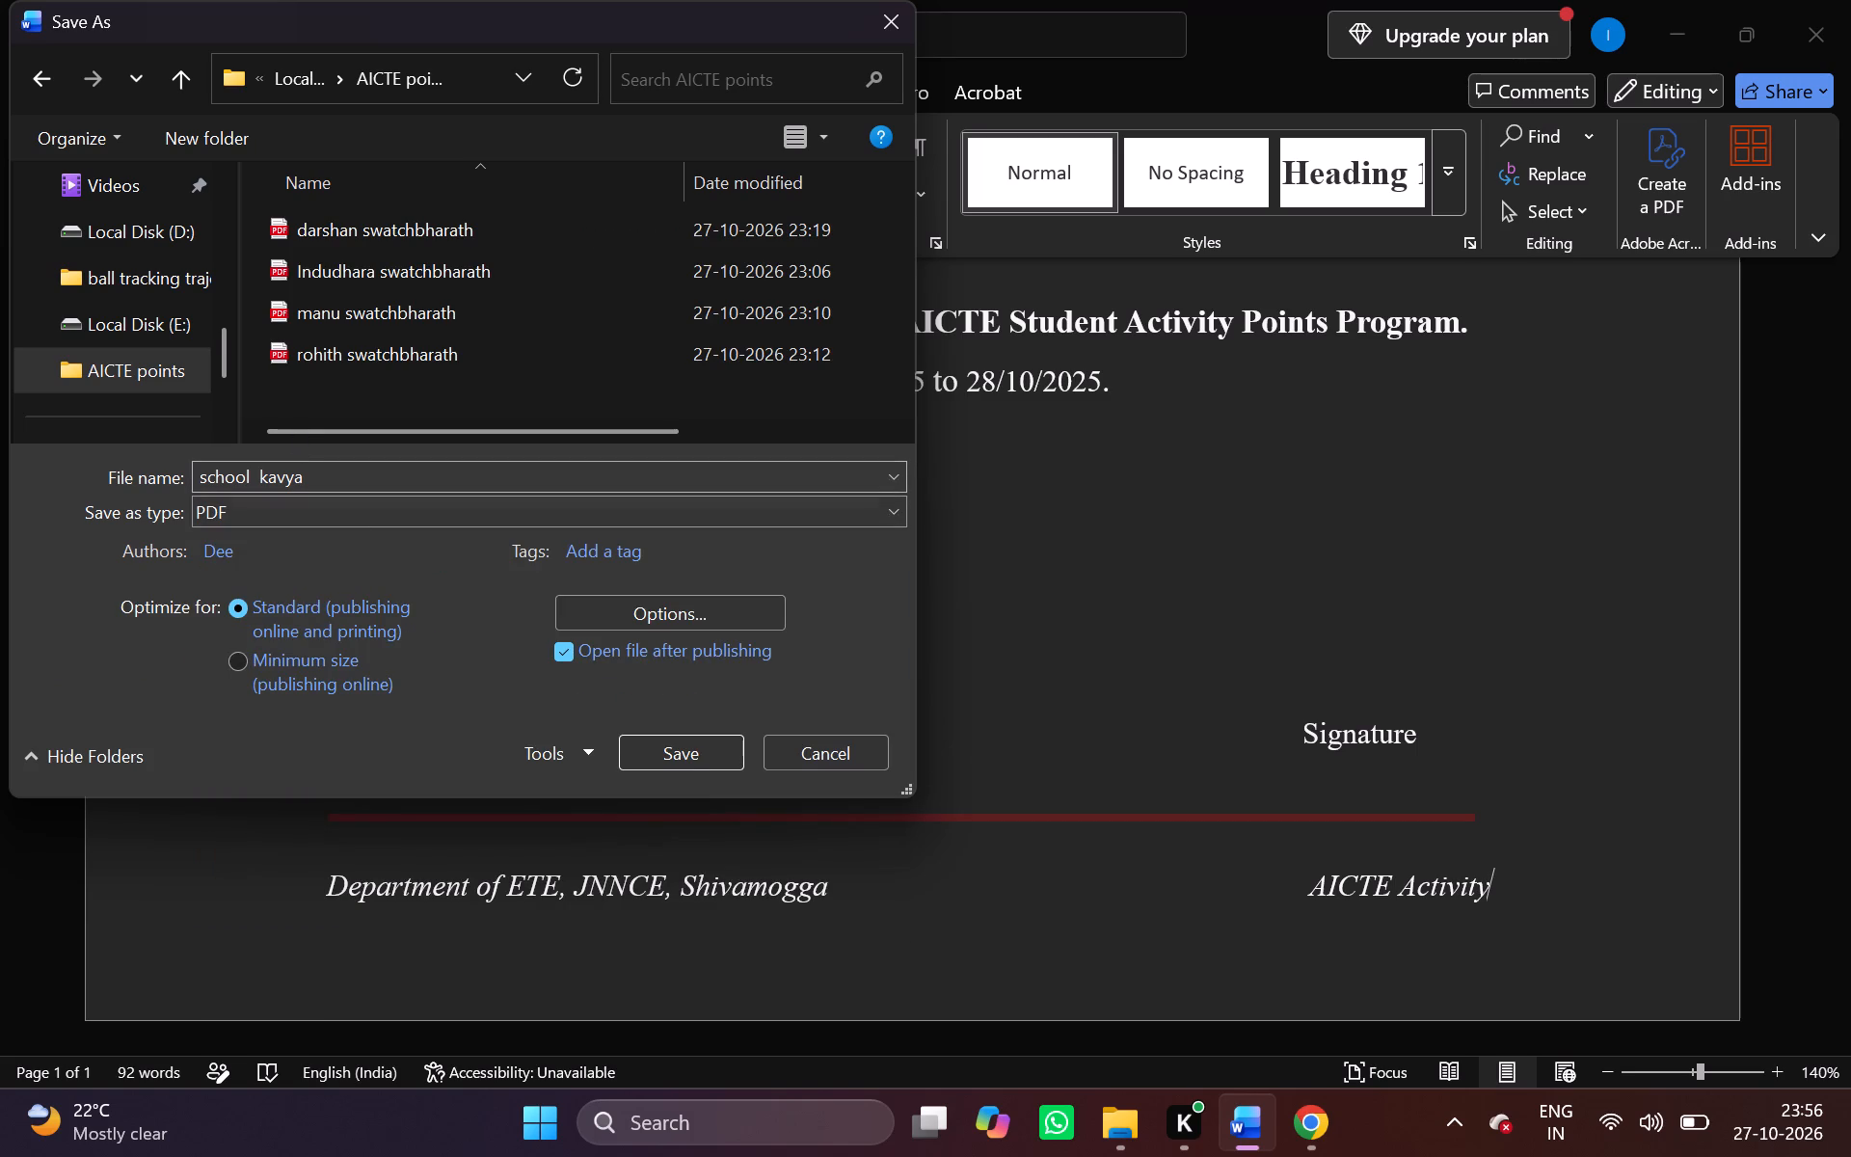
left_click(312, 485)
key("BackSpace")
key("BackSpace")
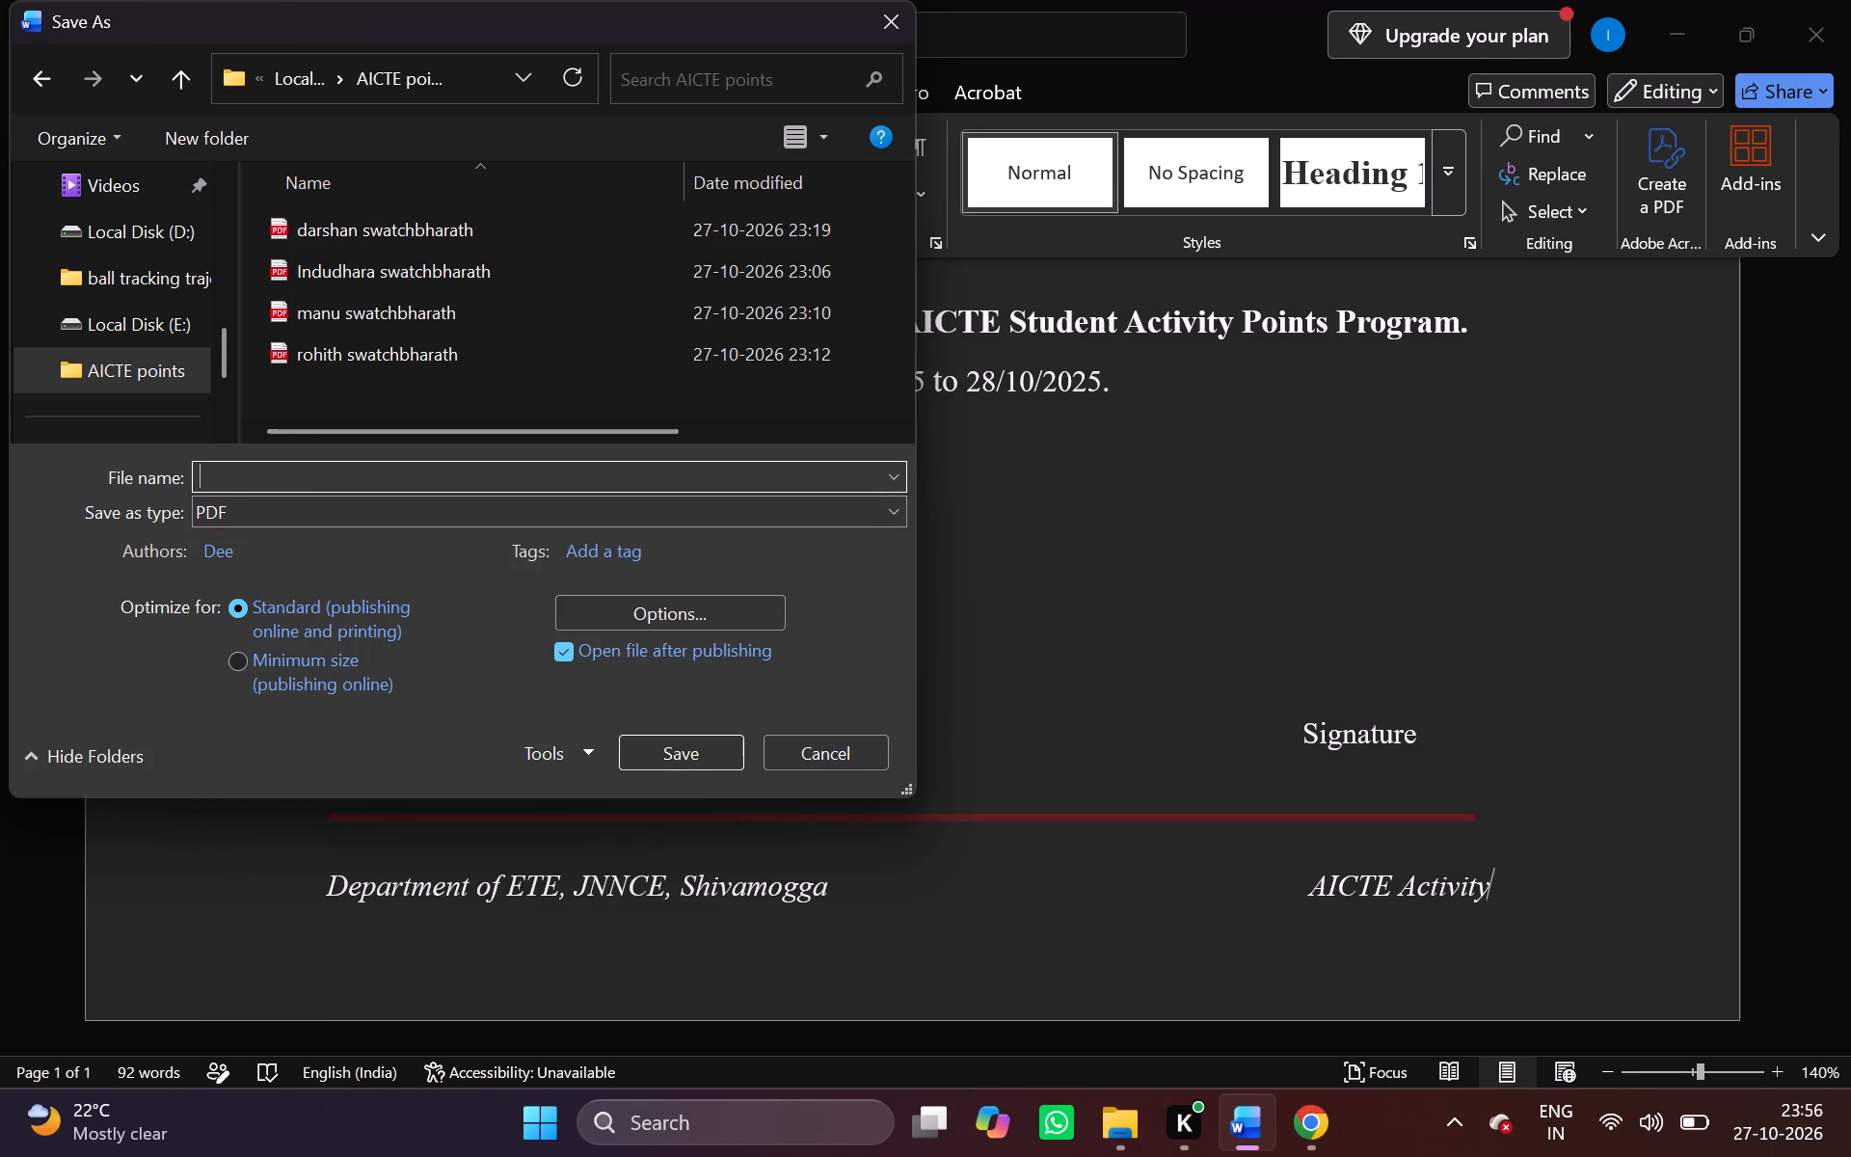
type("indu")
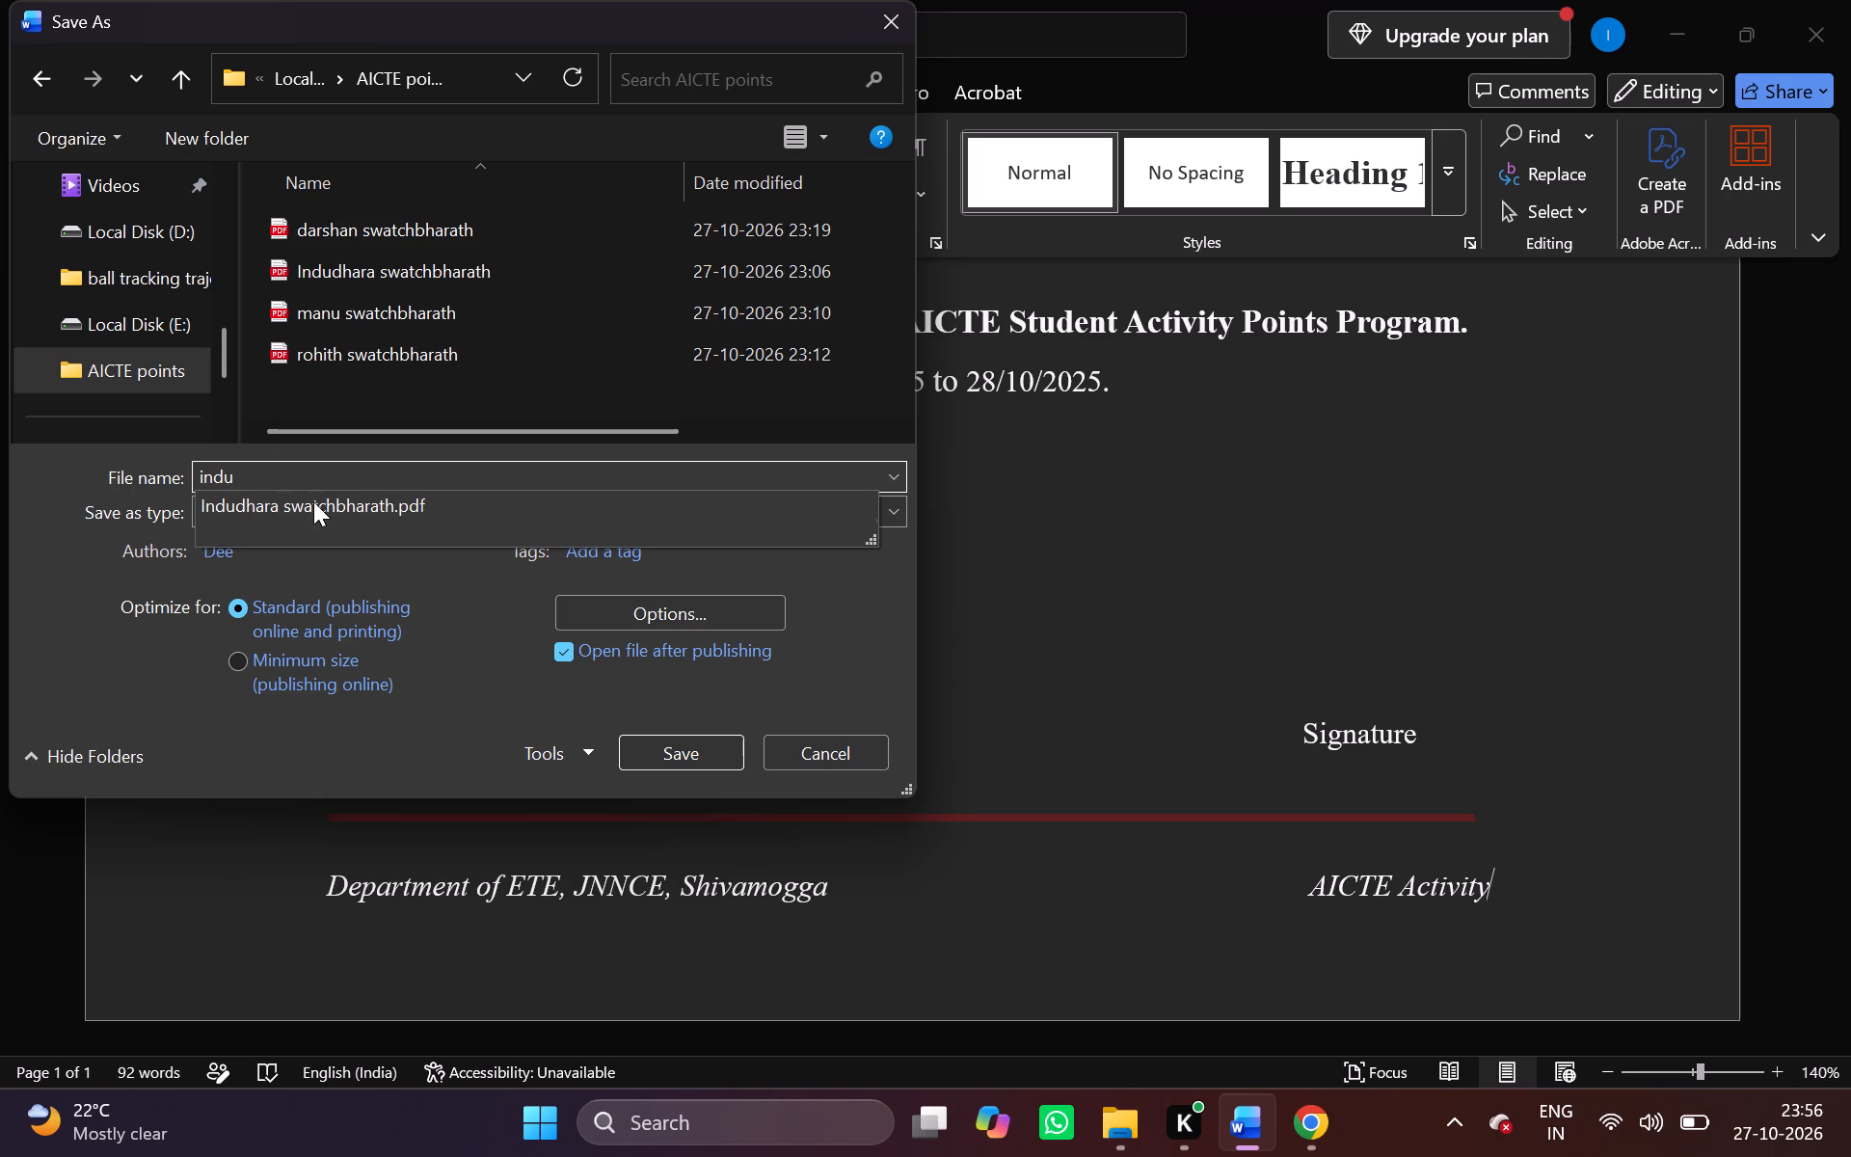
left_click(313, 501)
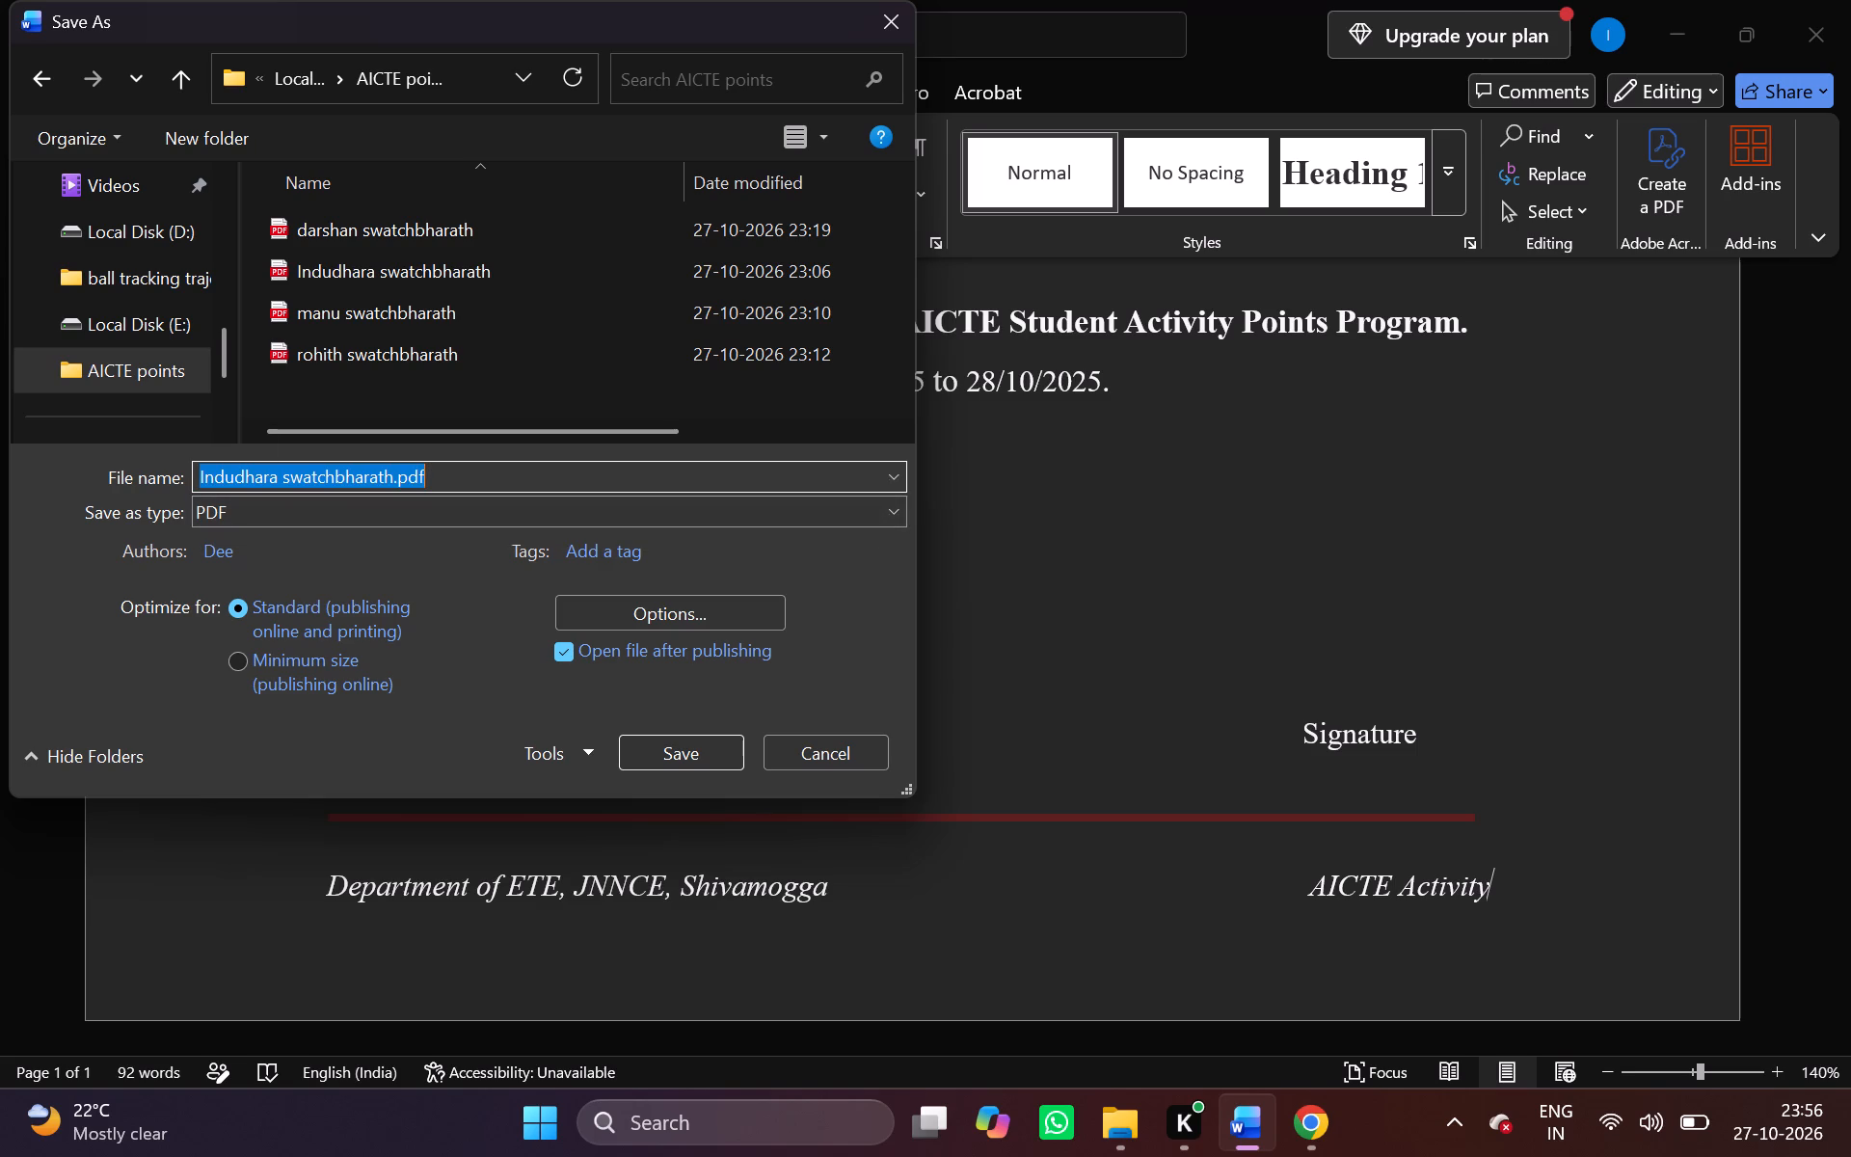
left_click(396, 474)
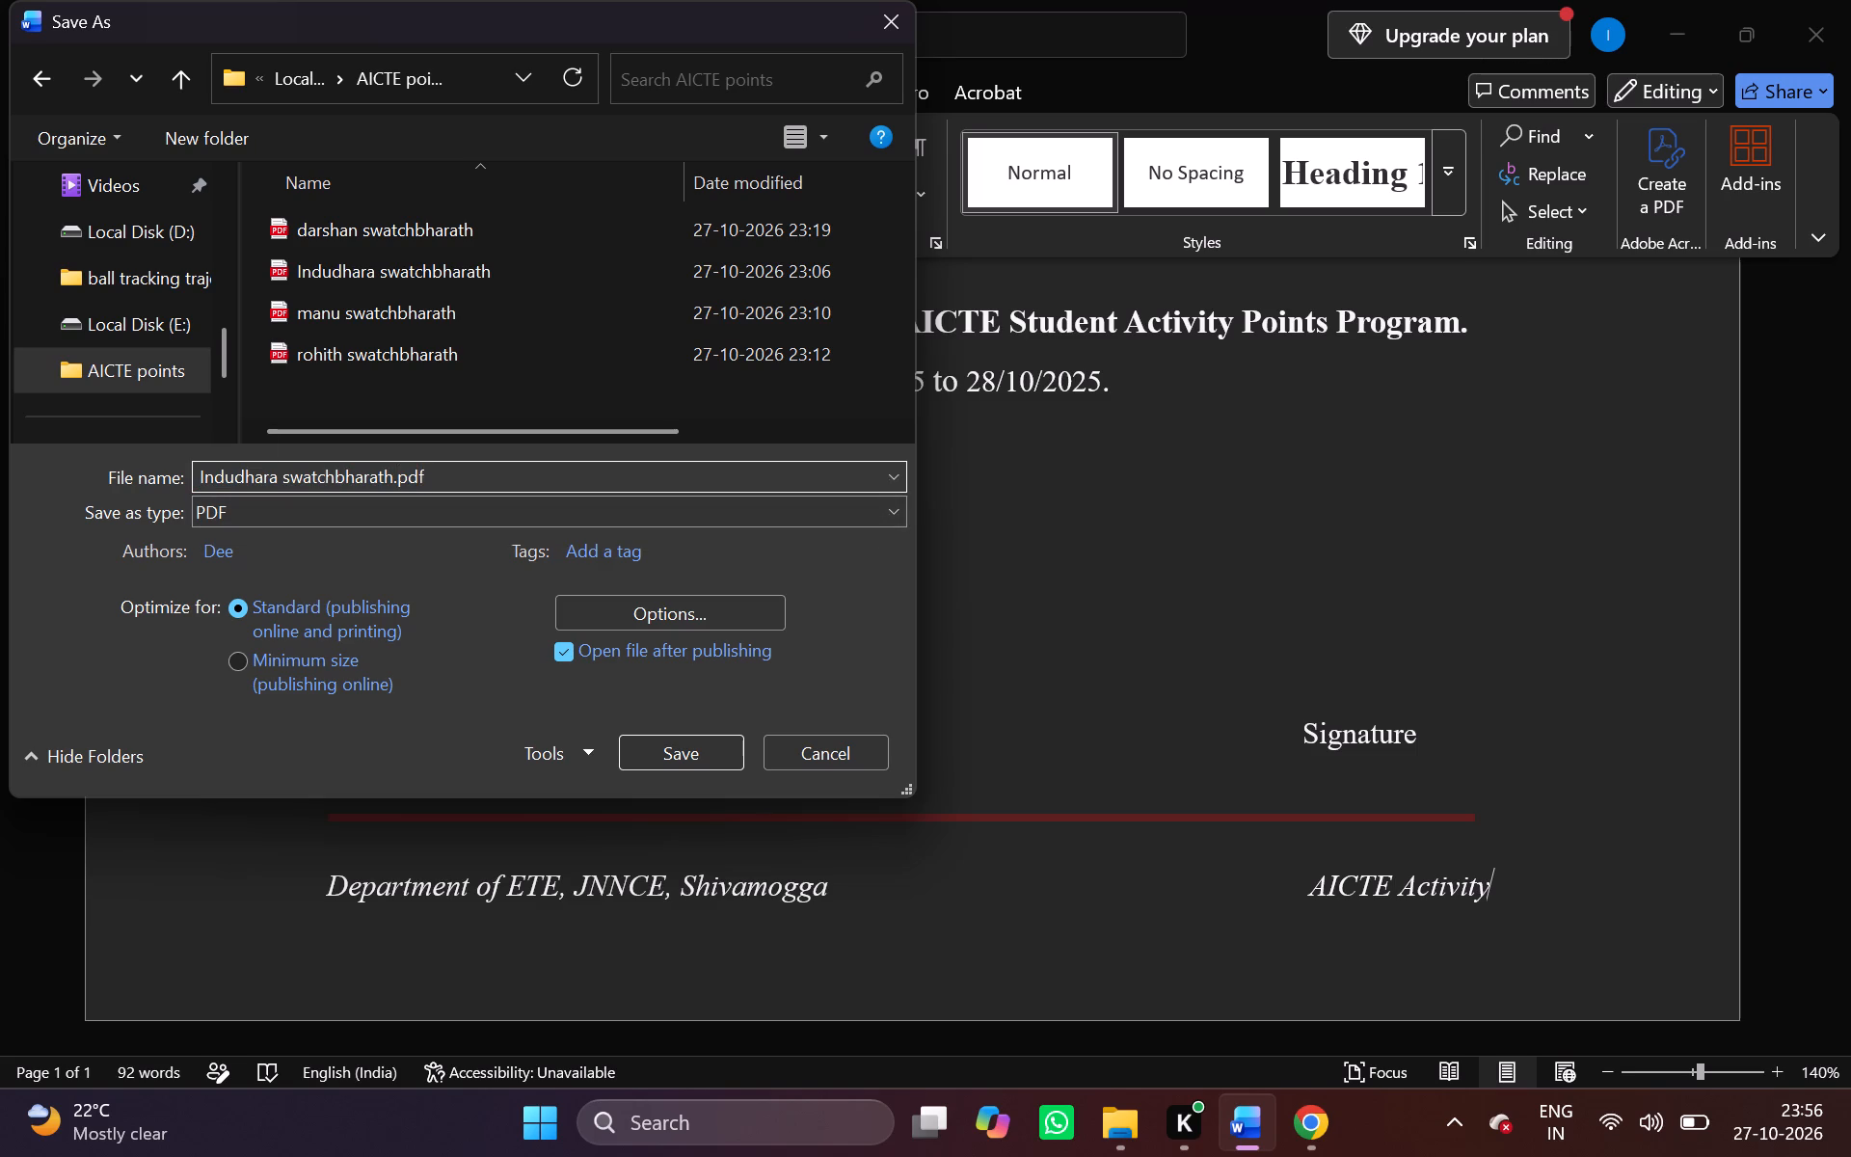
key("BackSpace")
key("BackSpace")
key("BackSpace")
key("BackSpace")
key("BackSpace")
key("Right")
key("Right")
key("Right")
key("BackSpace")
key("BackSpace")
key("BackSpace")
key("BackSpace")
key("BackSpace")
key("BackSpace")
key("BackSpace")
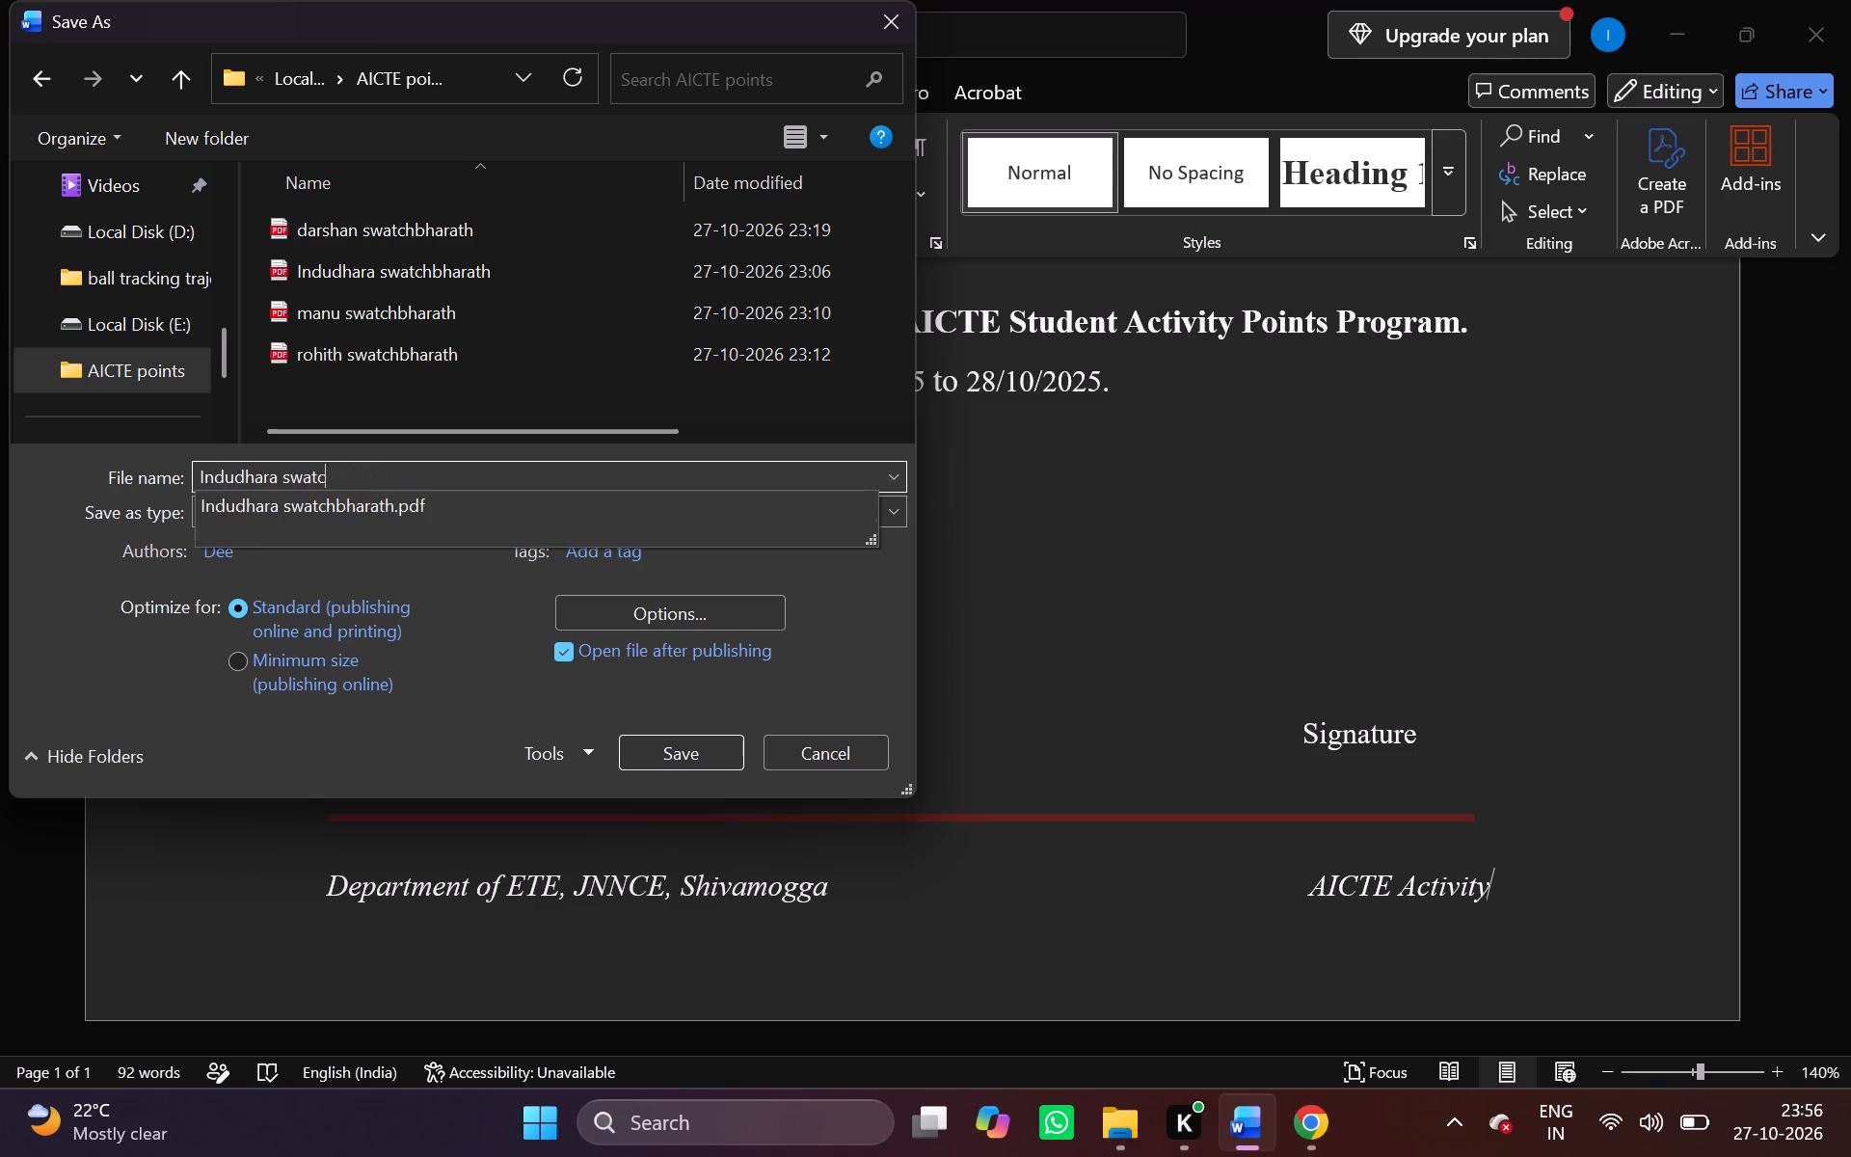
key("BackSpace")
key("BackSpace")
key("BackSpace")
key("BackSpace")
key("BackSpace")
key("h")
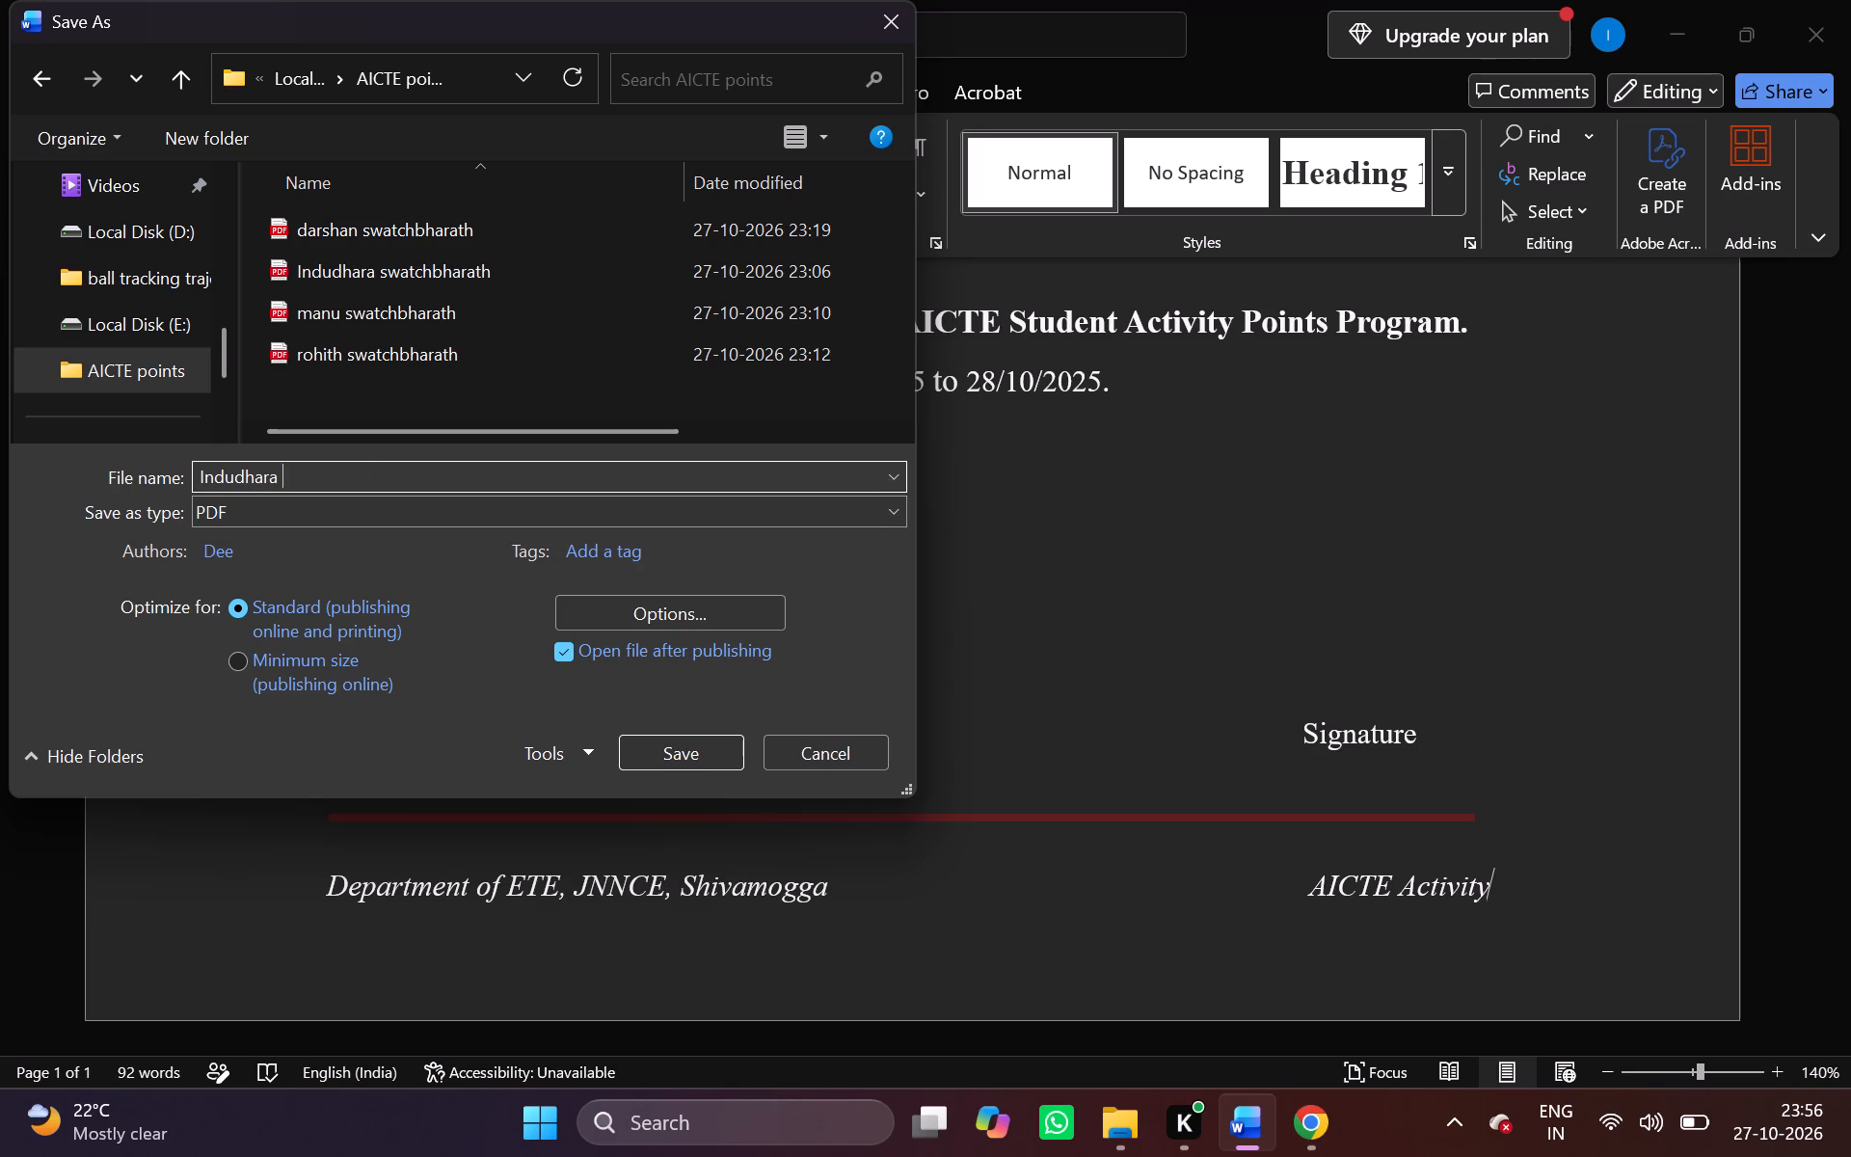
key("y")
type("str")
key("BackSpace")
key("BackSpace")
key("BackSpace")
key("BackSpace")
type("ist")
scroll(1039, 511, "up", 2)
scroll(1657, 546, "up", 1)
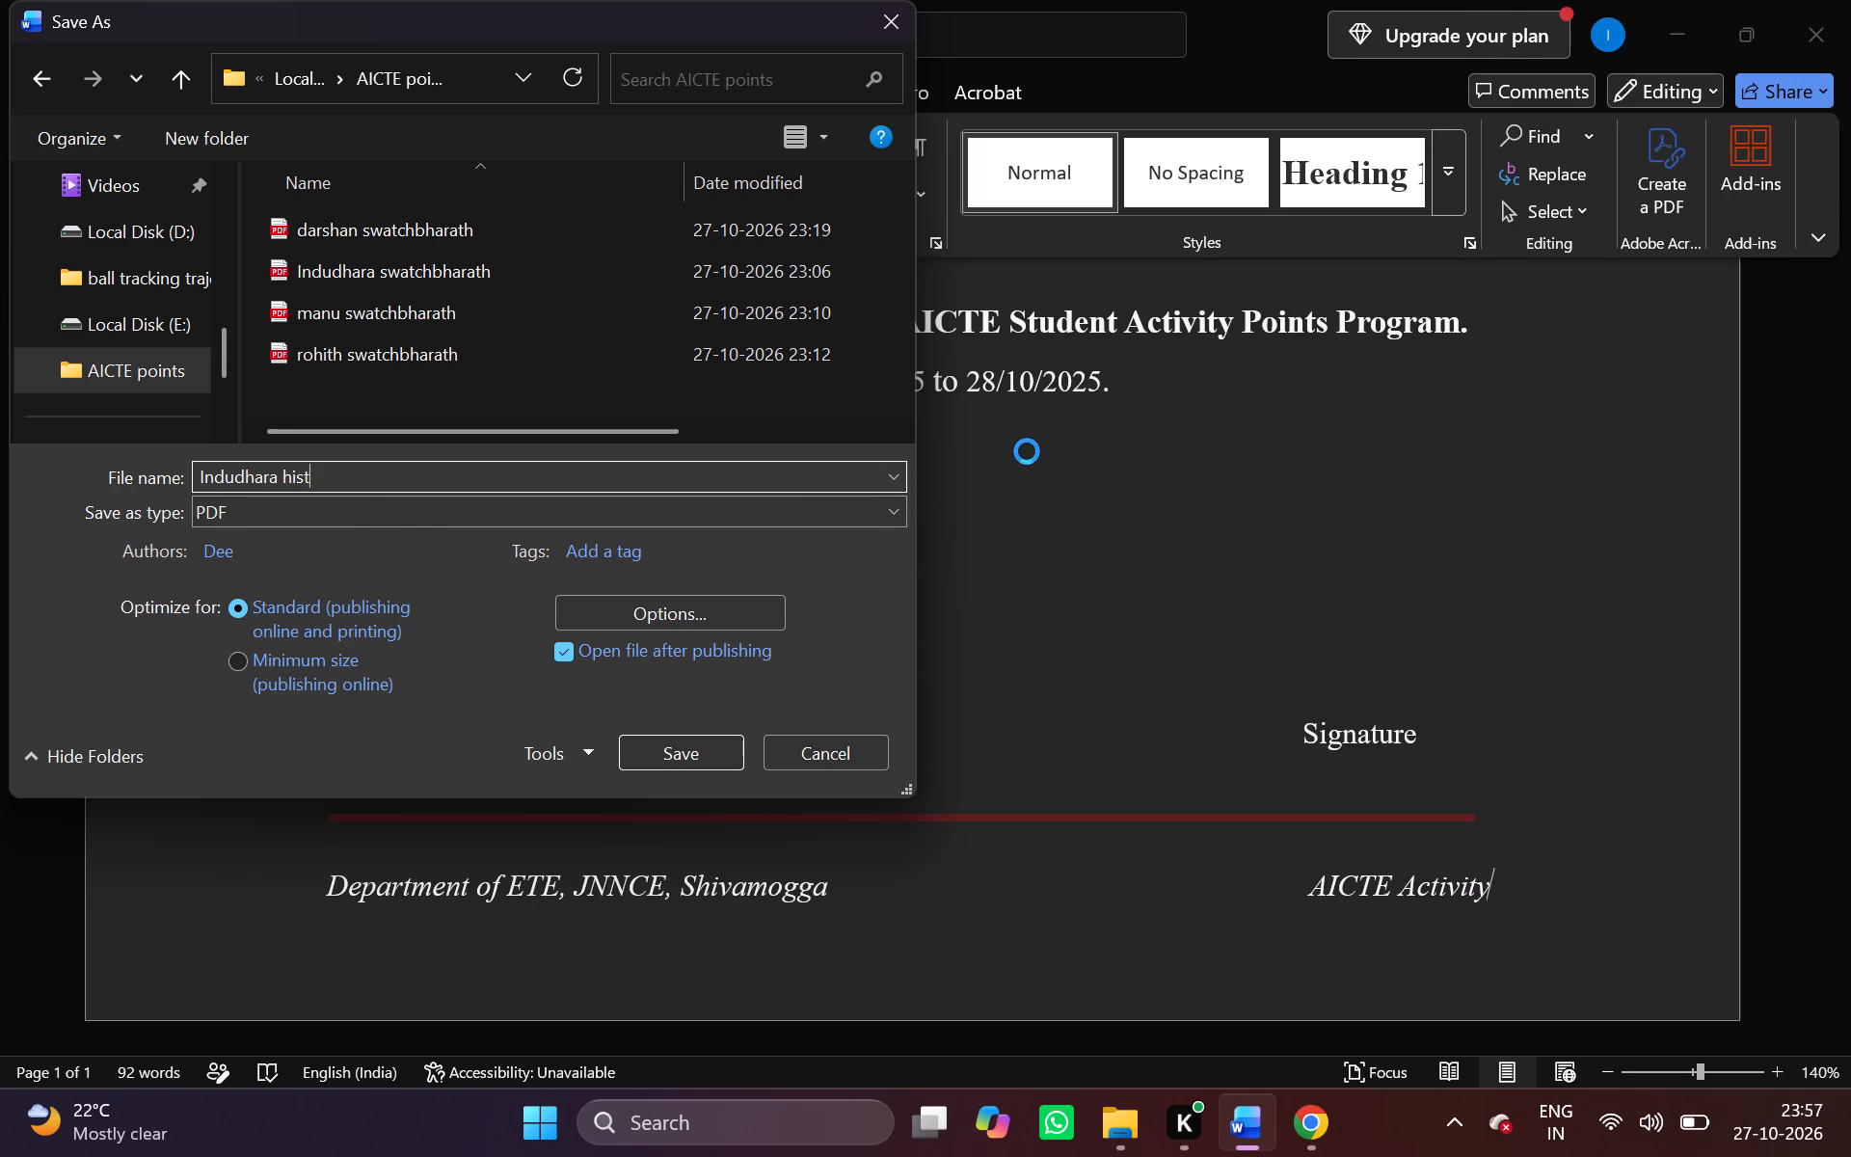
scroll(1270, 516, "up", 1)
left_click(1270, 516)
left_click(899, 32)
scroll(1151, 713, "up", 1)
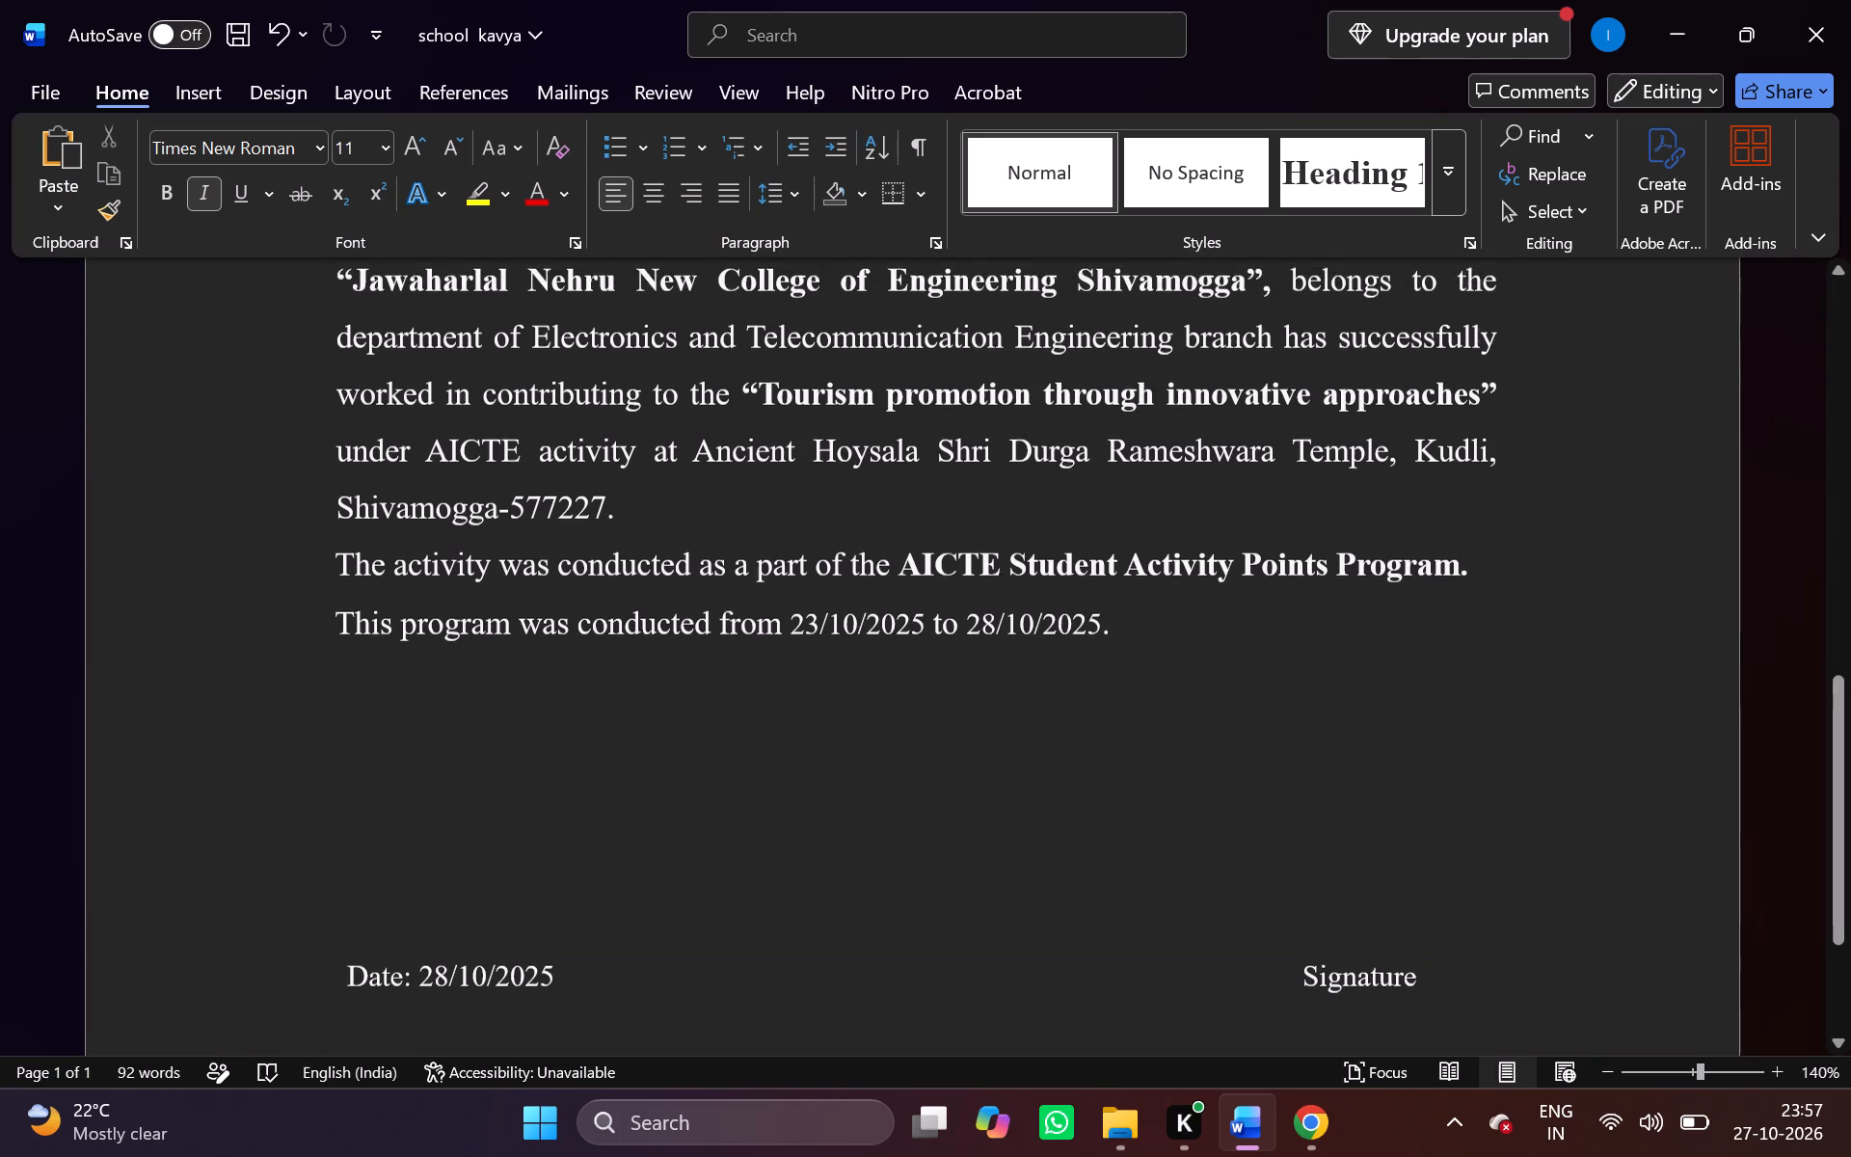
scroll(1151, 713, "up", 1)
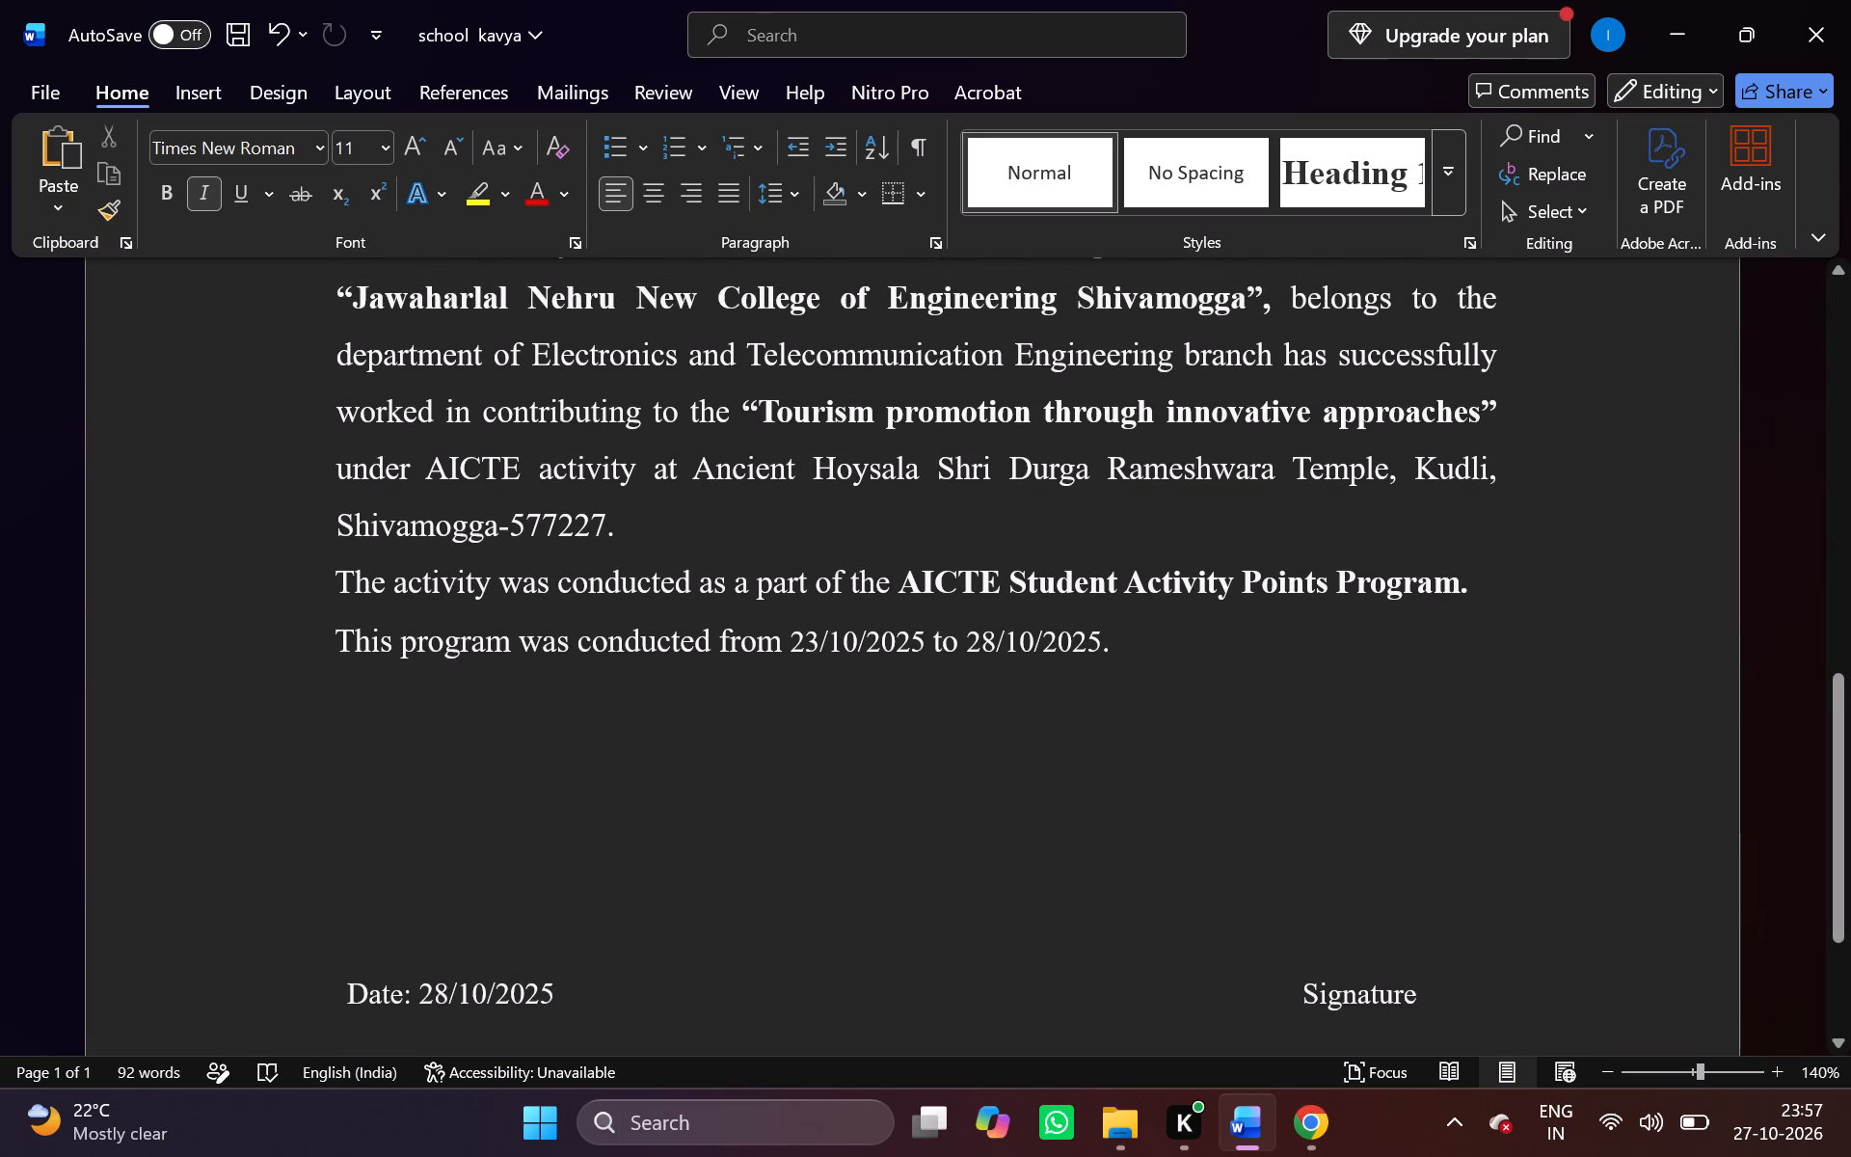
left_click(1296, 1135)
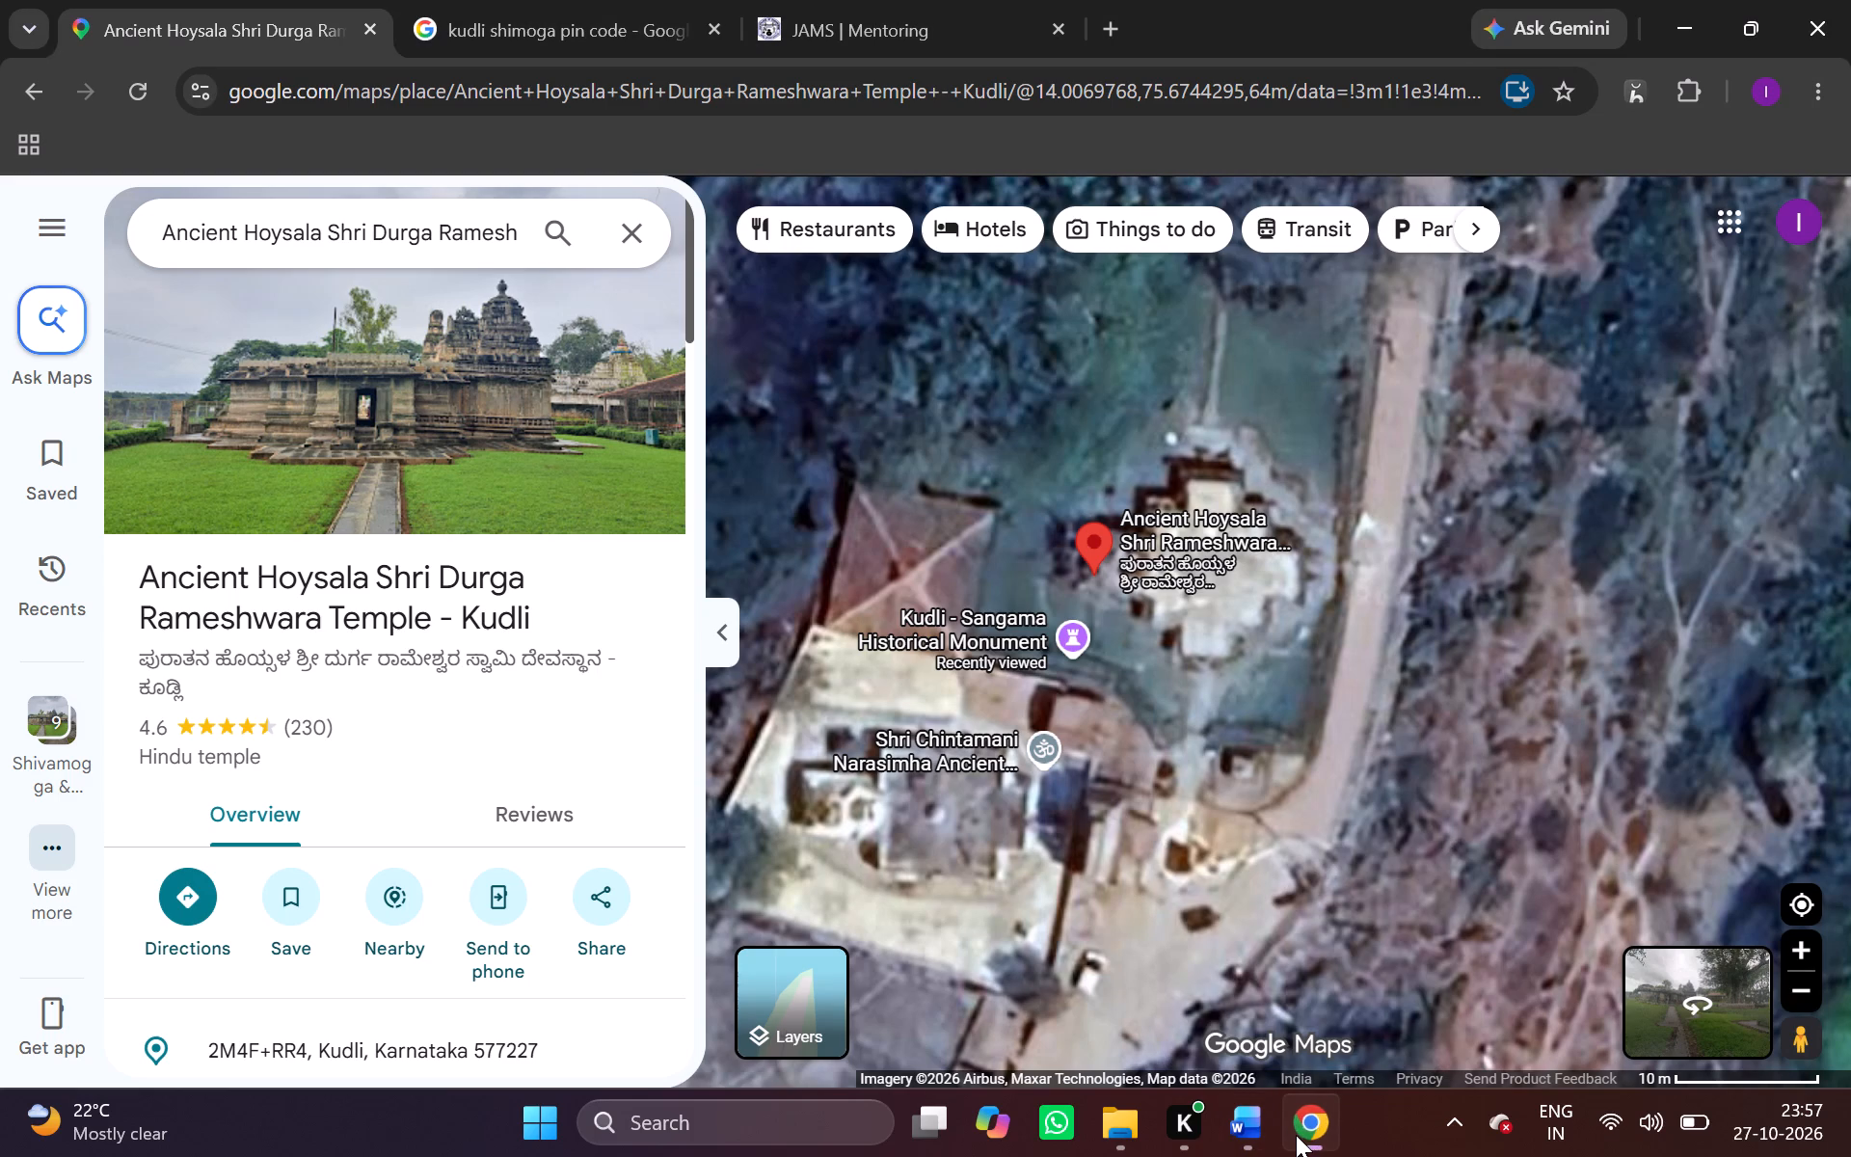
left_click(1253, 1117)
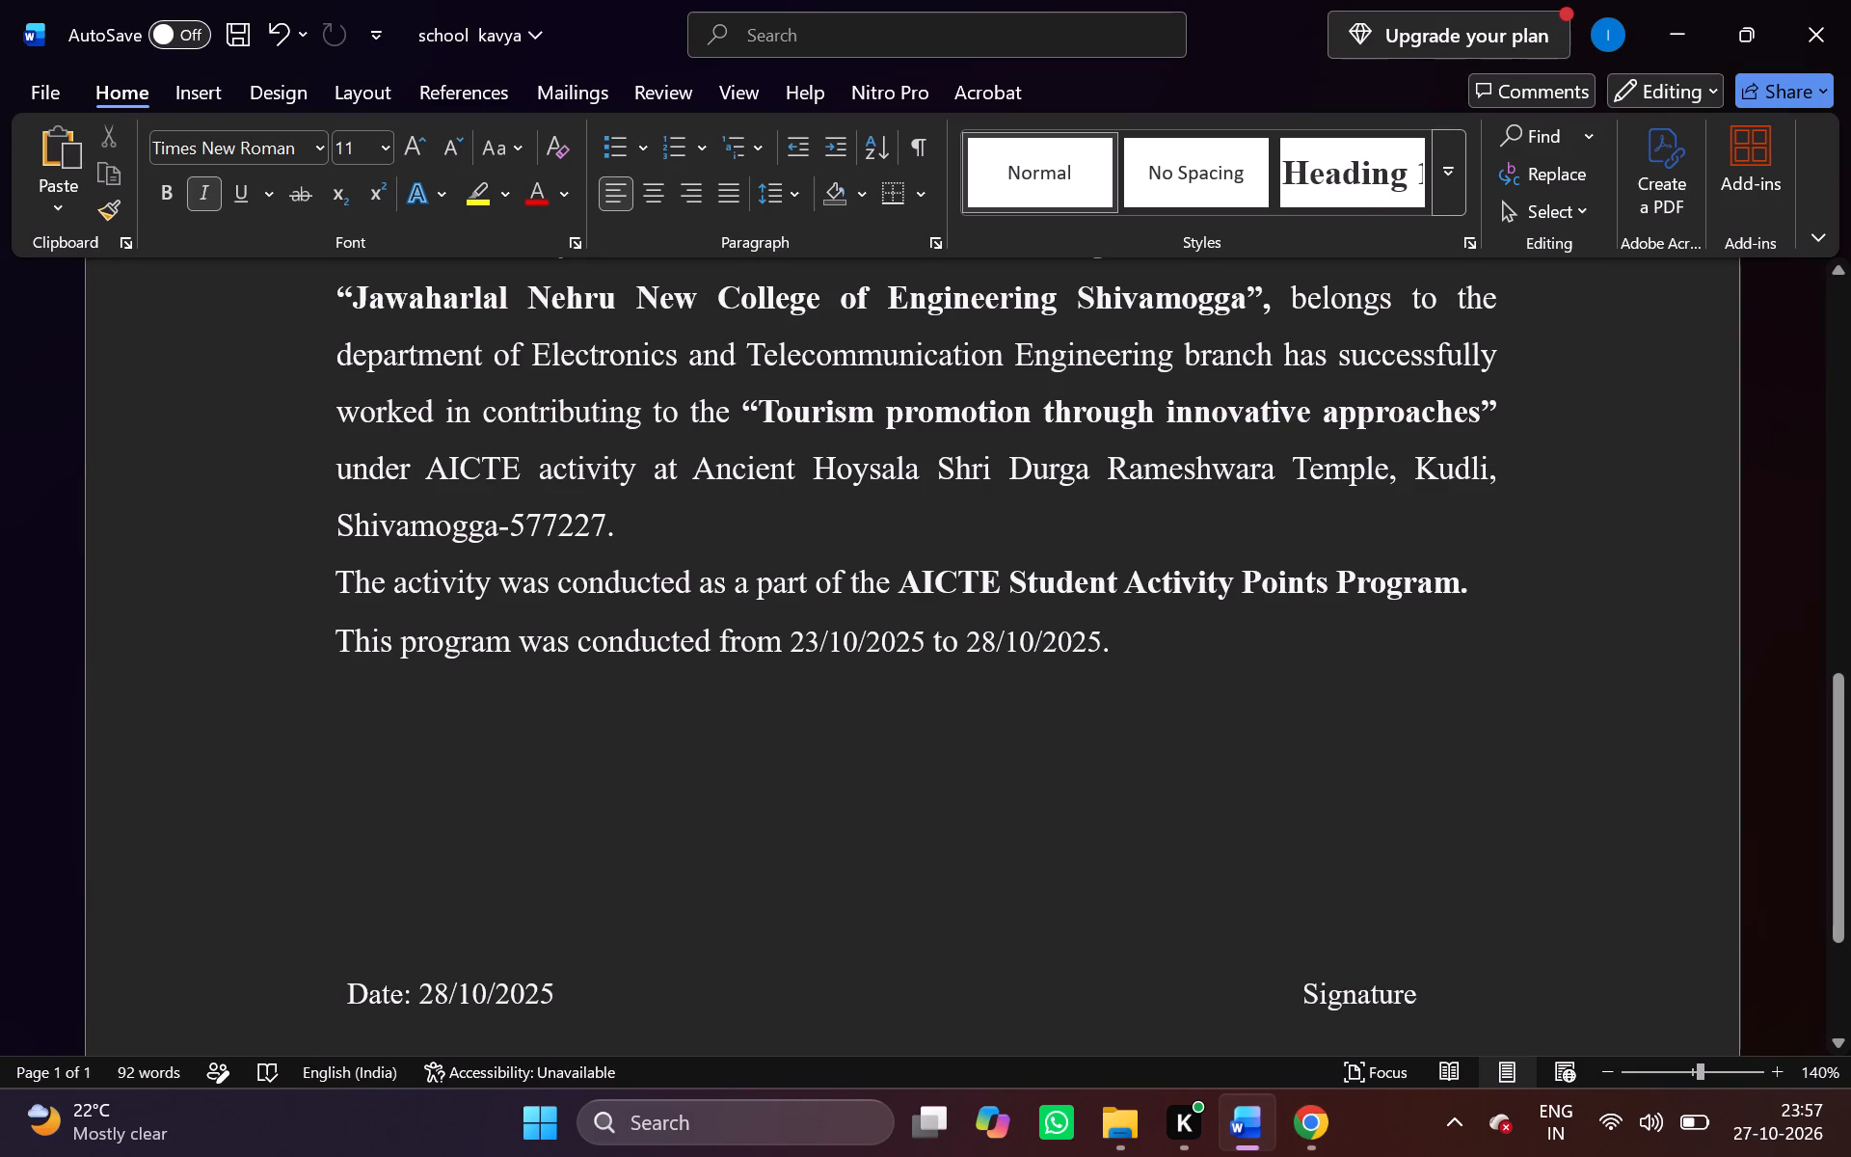
Set the certificate's save location to the AICTE points folder and its file type to PDF.
key("ctrl+s")
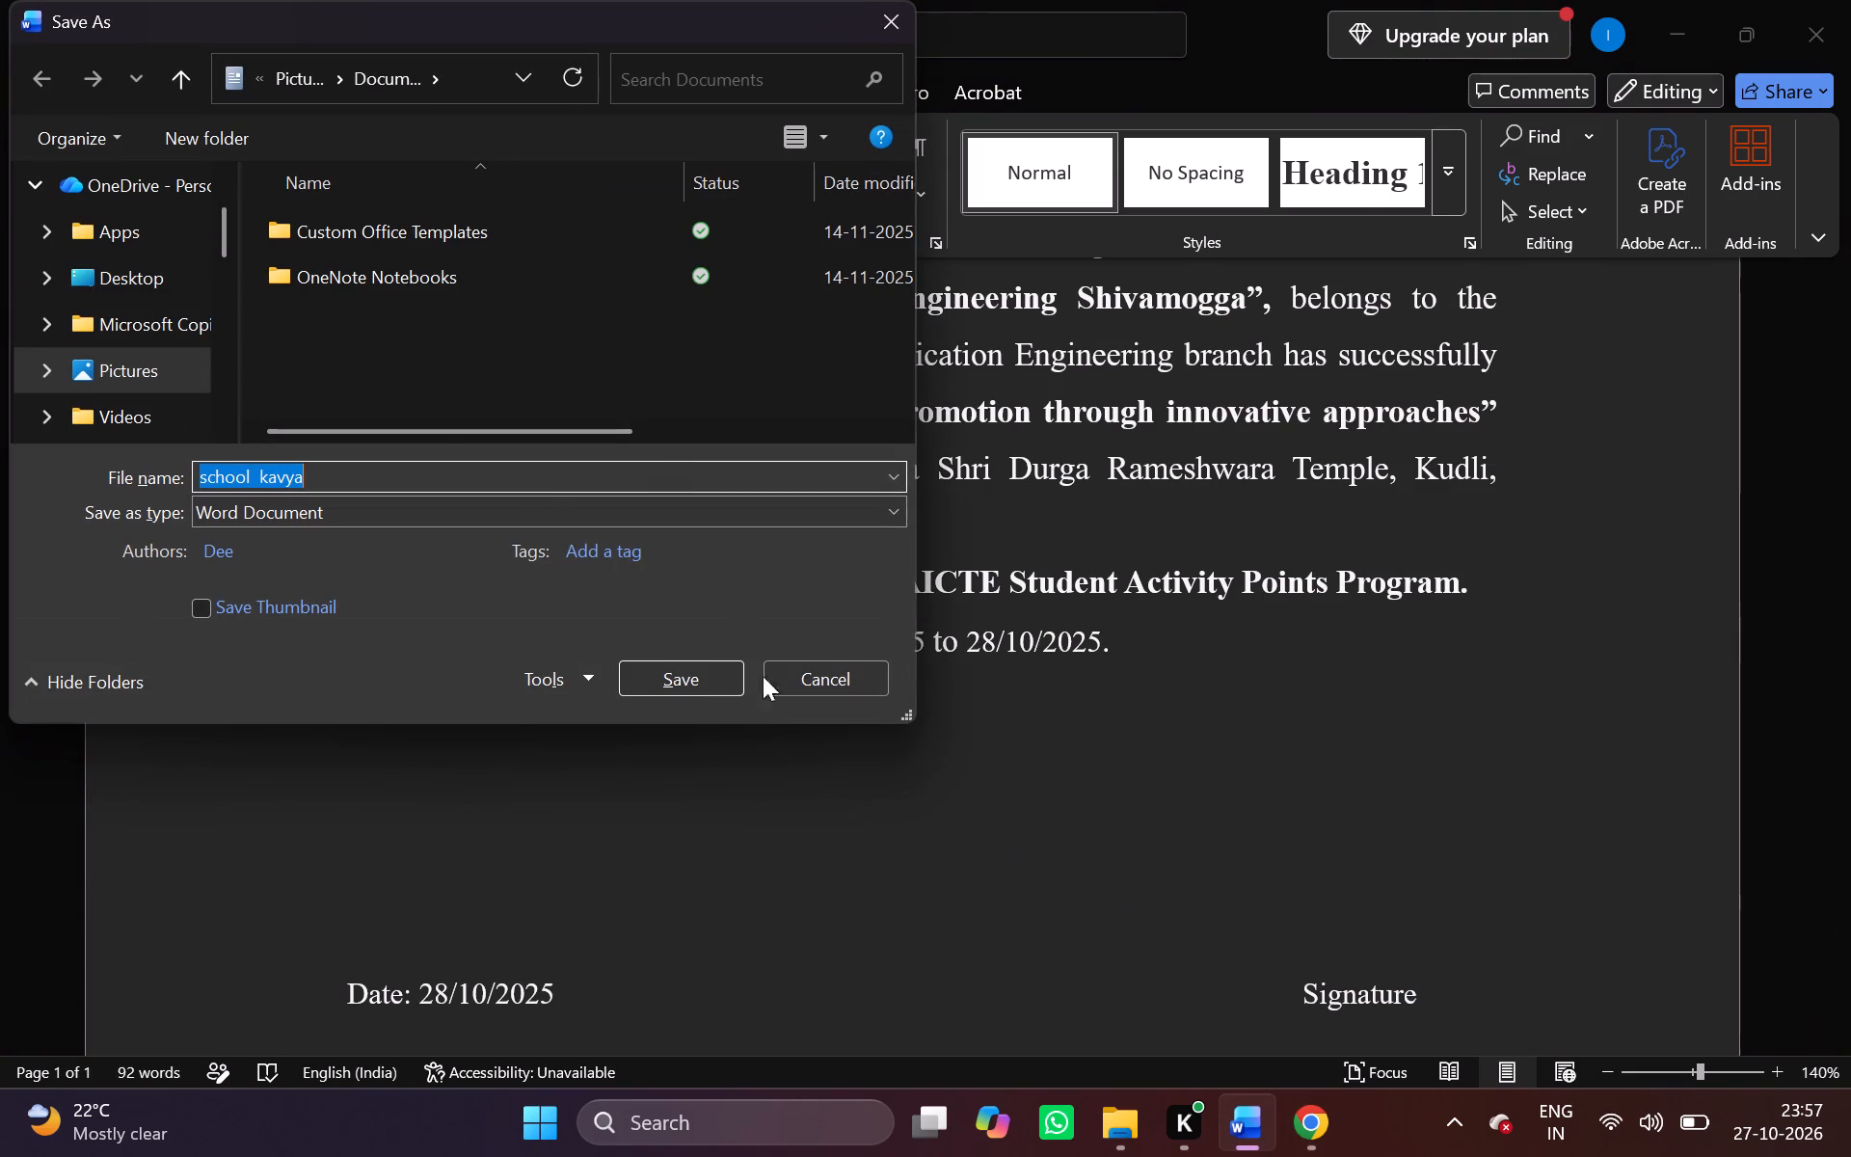
scroll(178, 376, "down", 3)
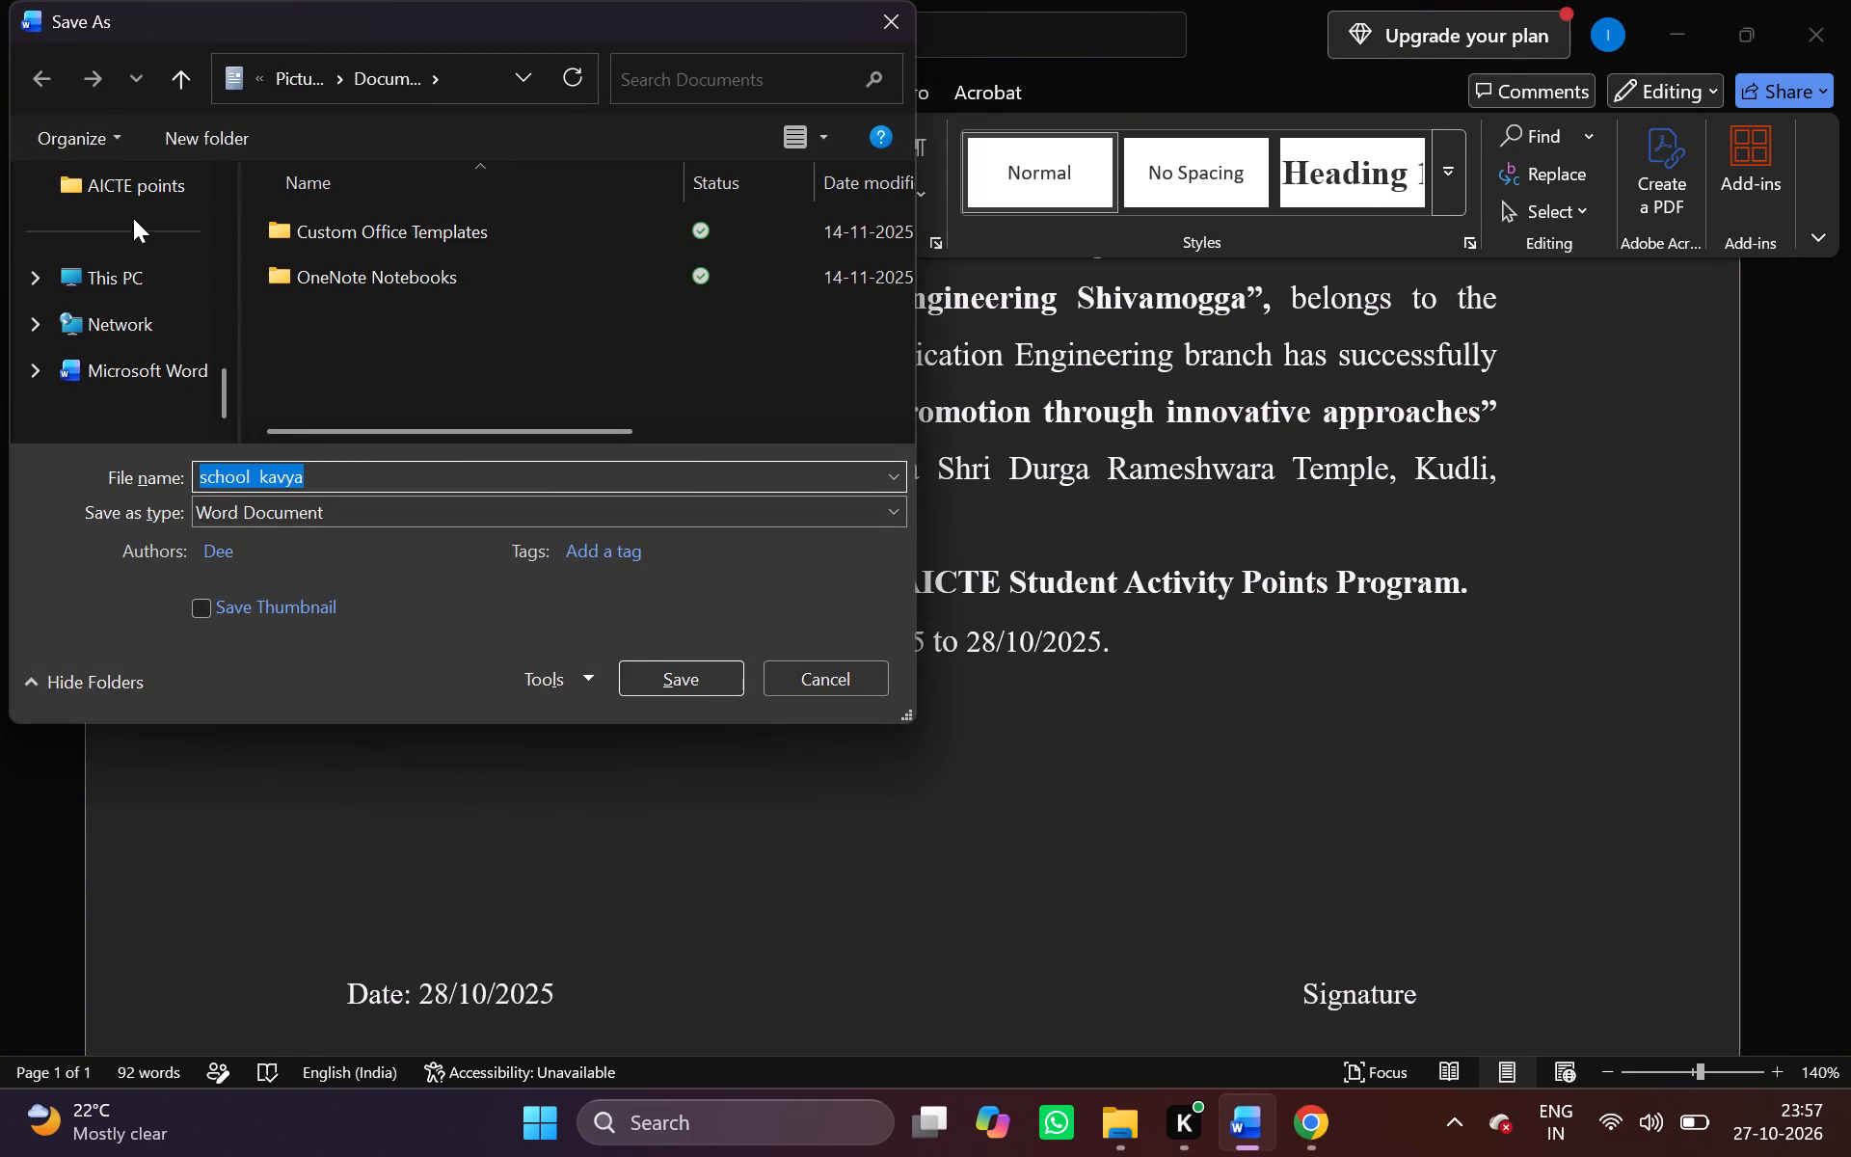
left_click(122, 183)
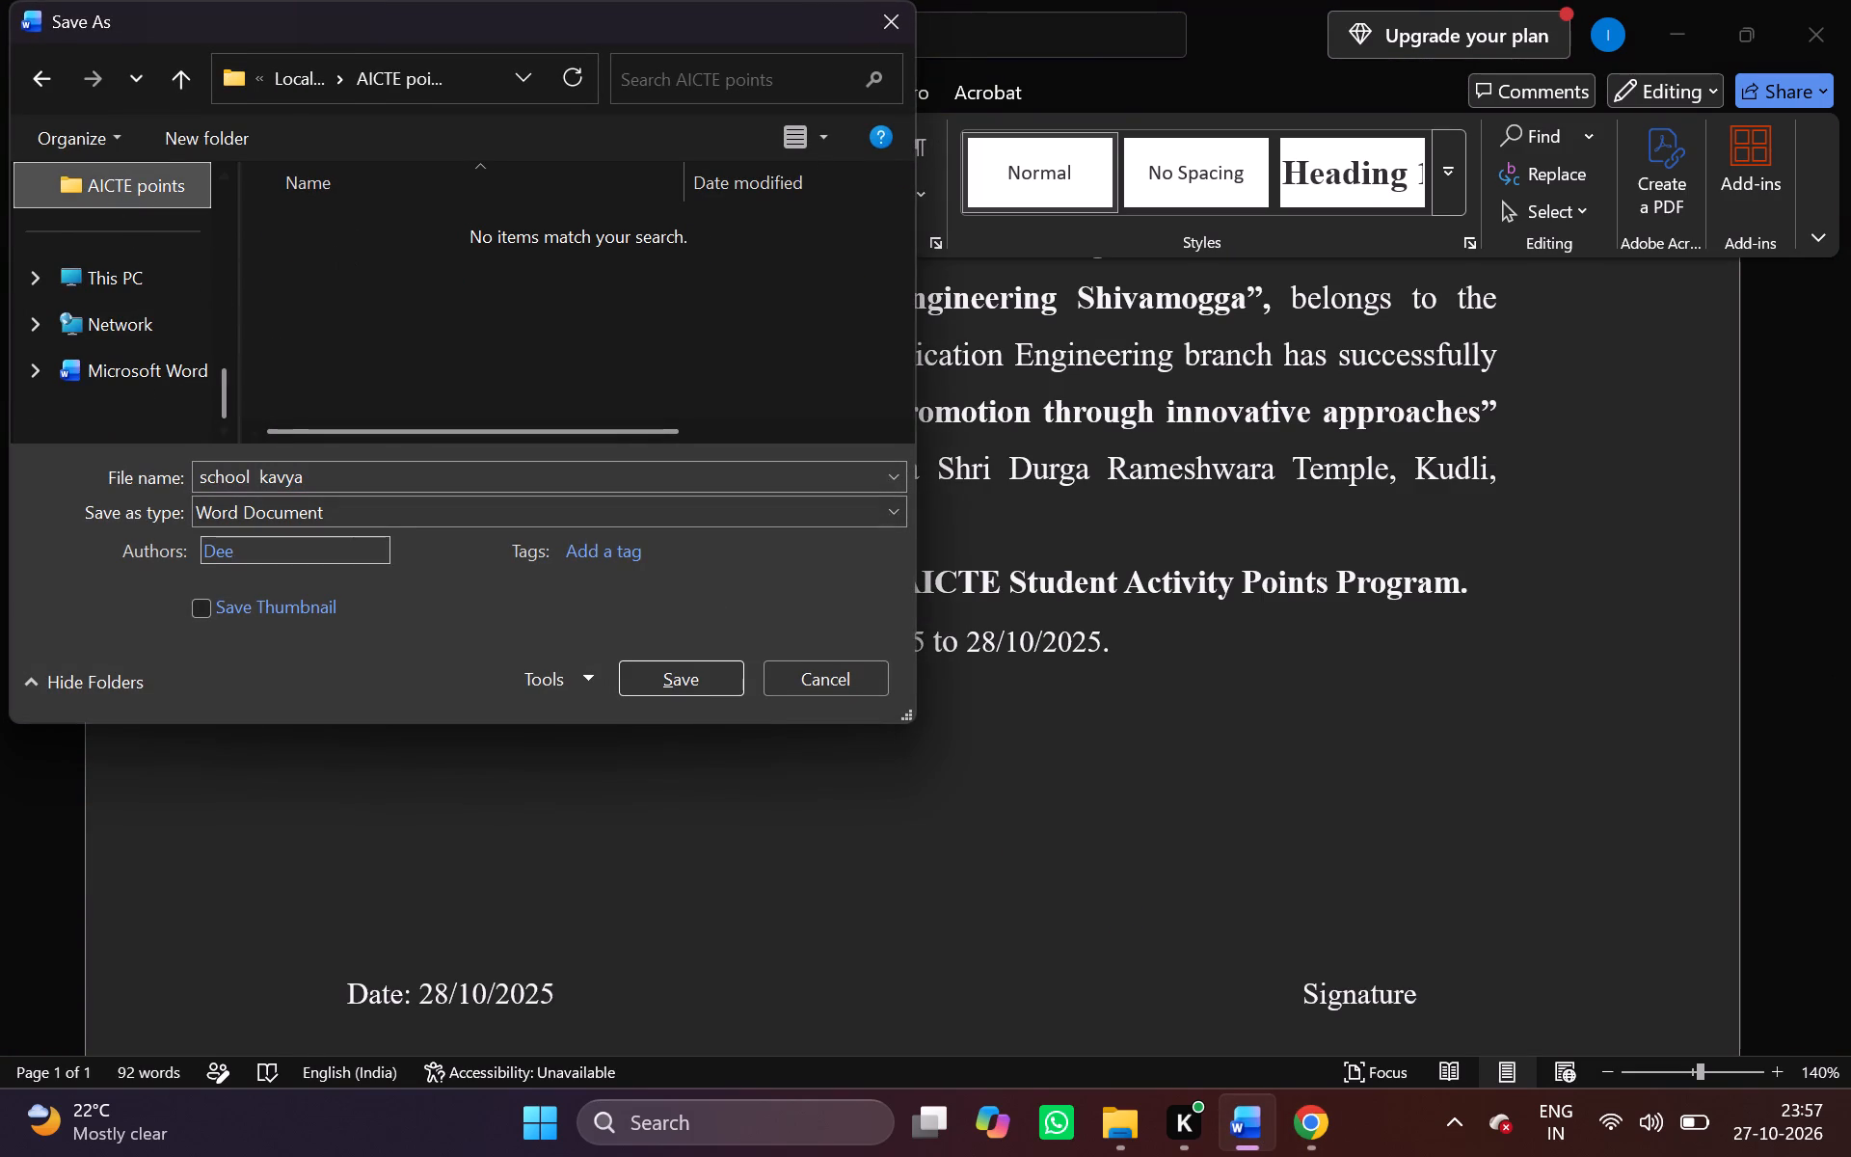
left_click(383, 509)
left_click(274, 684)
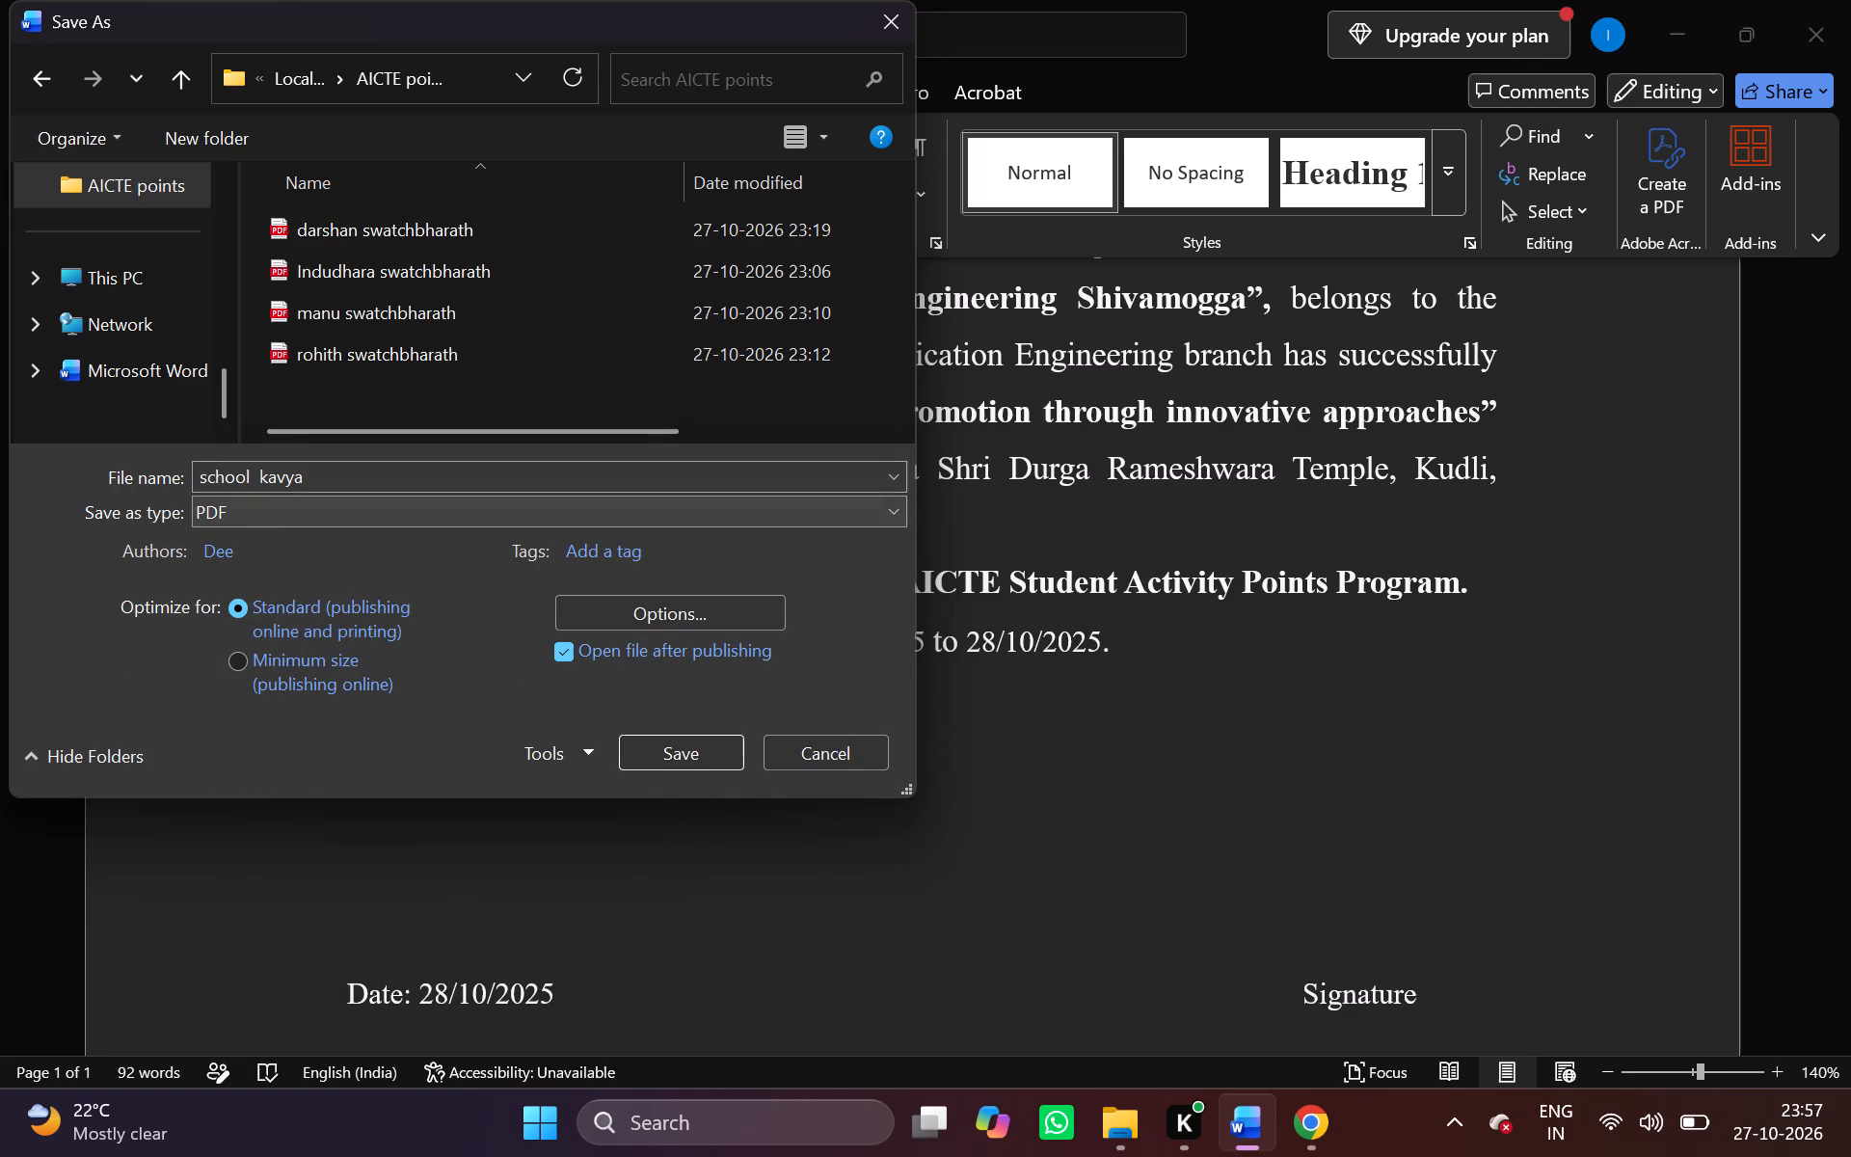
Name the PDF with the certified student's first name followed by "tour" and save it.
left_click(310, 471)
key("BackSpace")
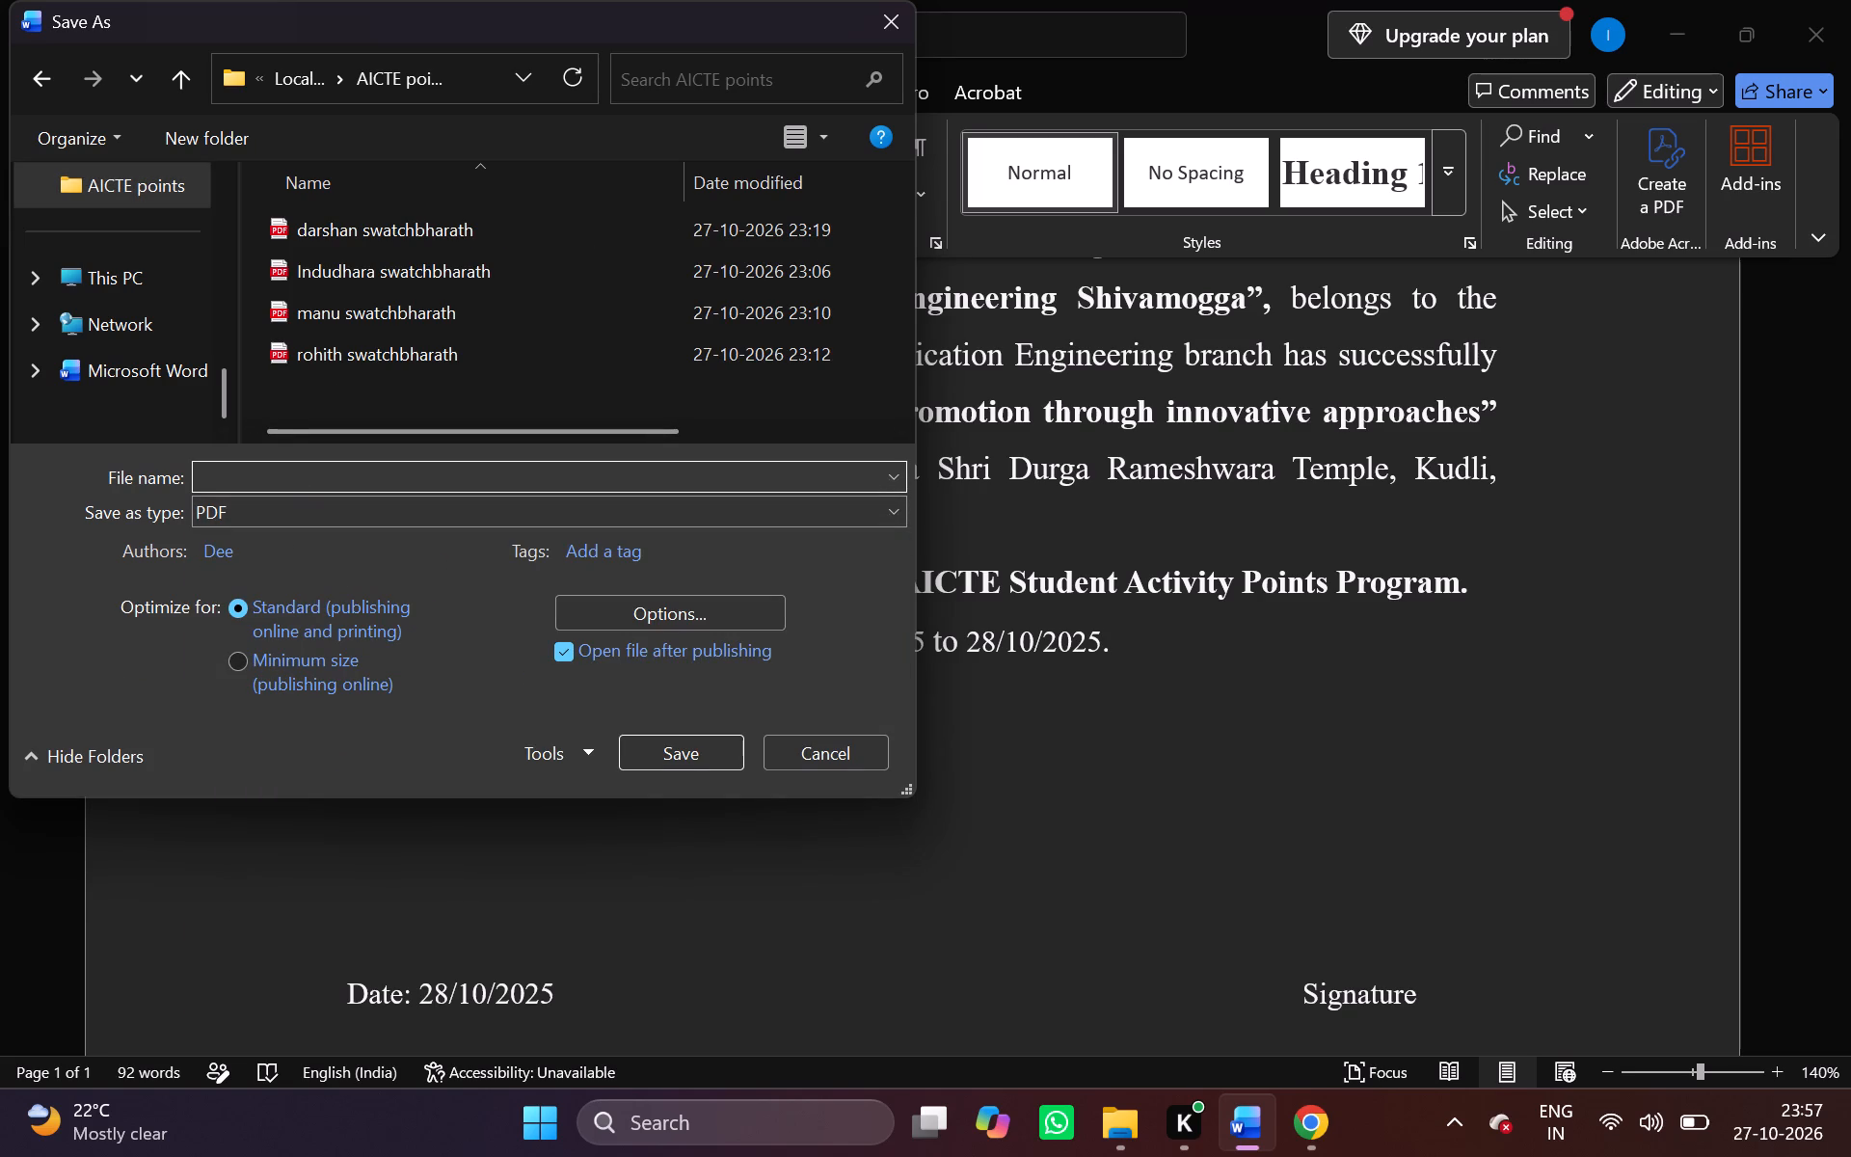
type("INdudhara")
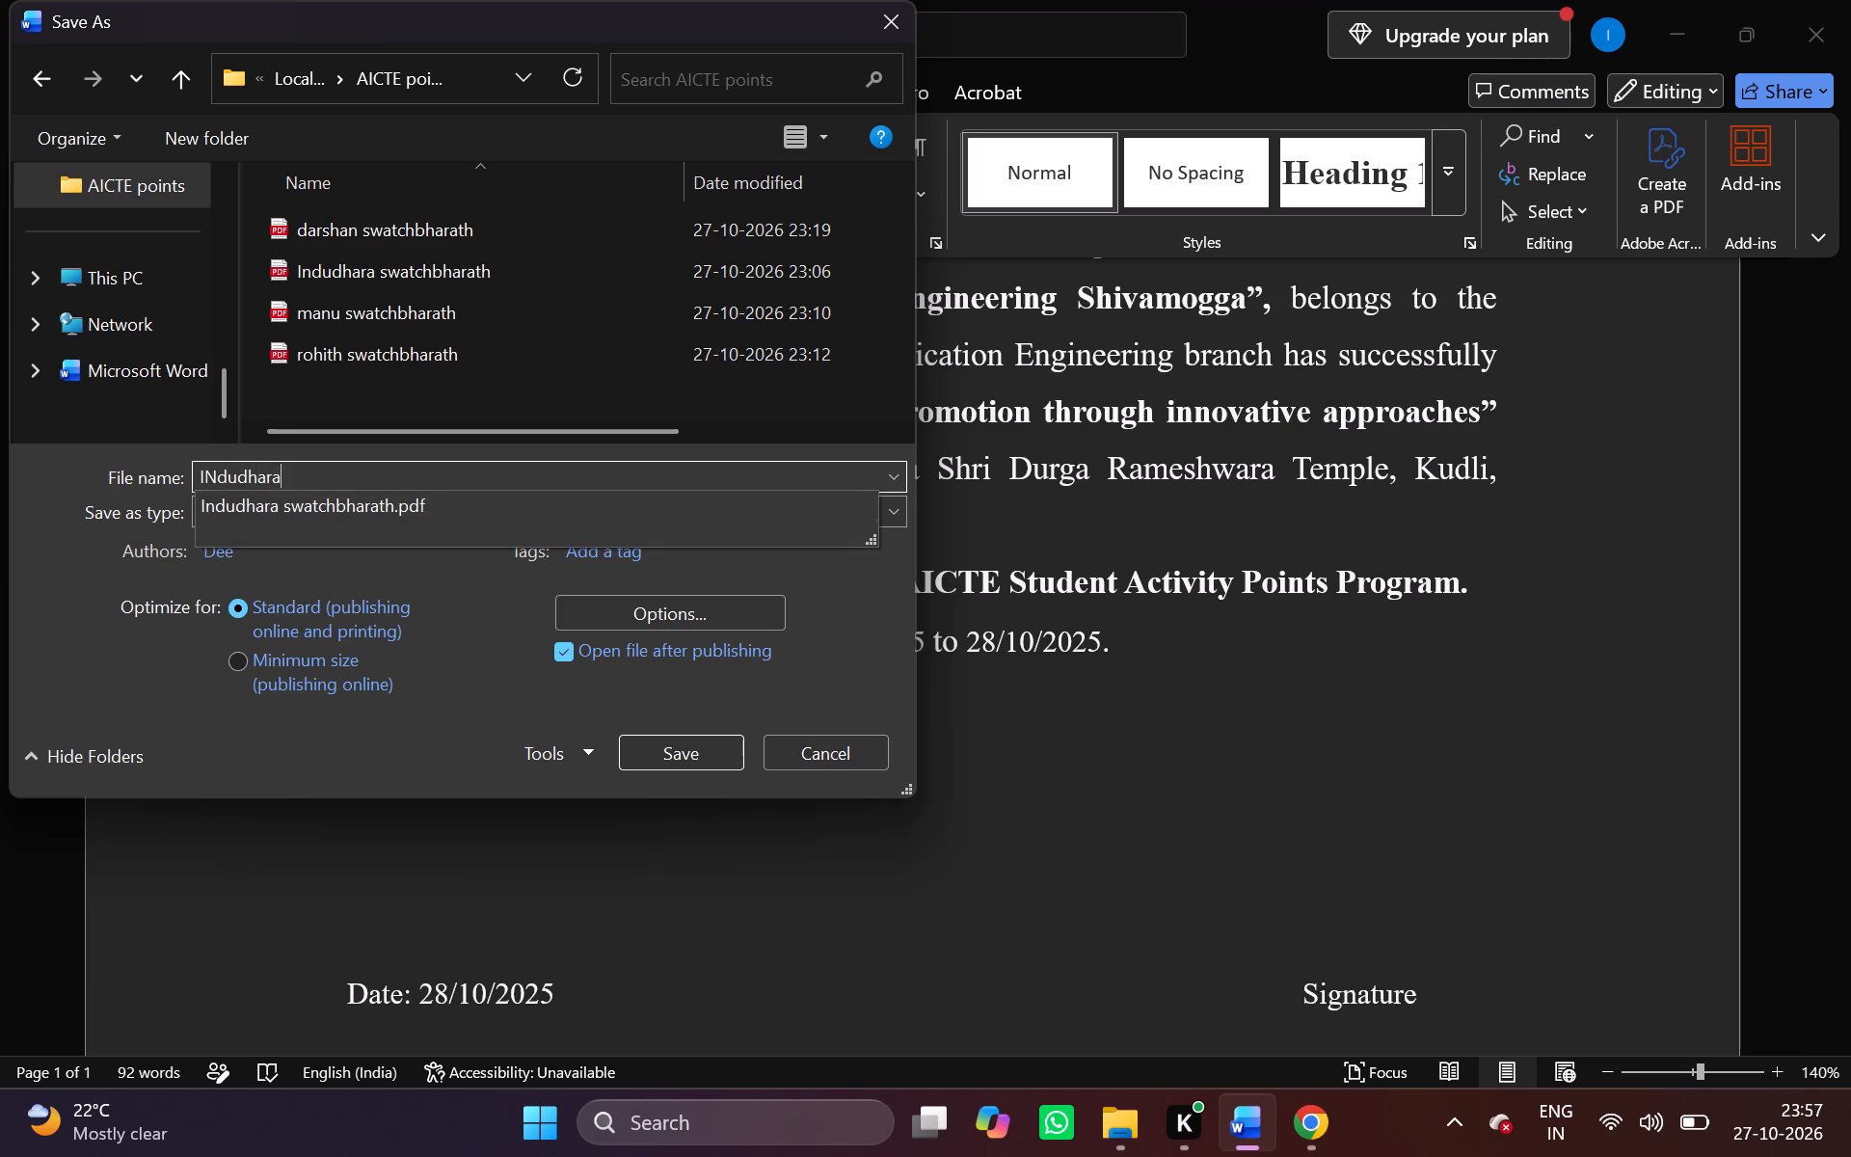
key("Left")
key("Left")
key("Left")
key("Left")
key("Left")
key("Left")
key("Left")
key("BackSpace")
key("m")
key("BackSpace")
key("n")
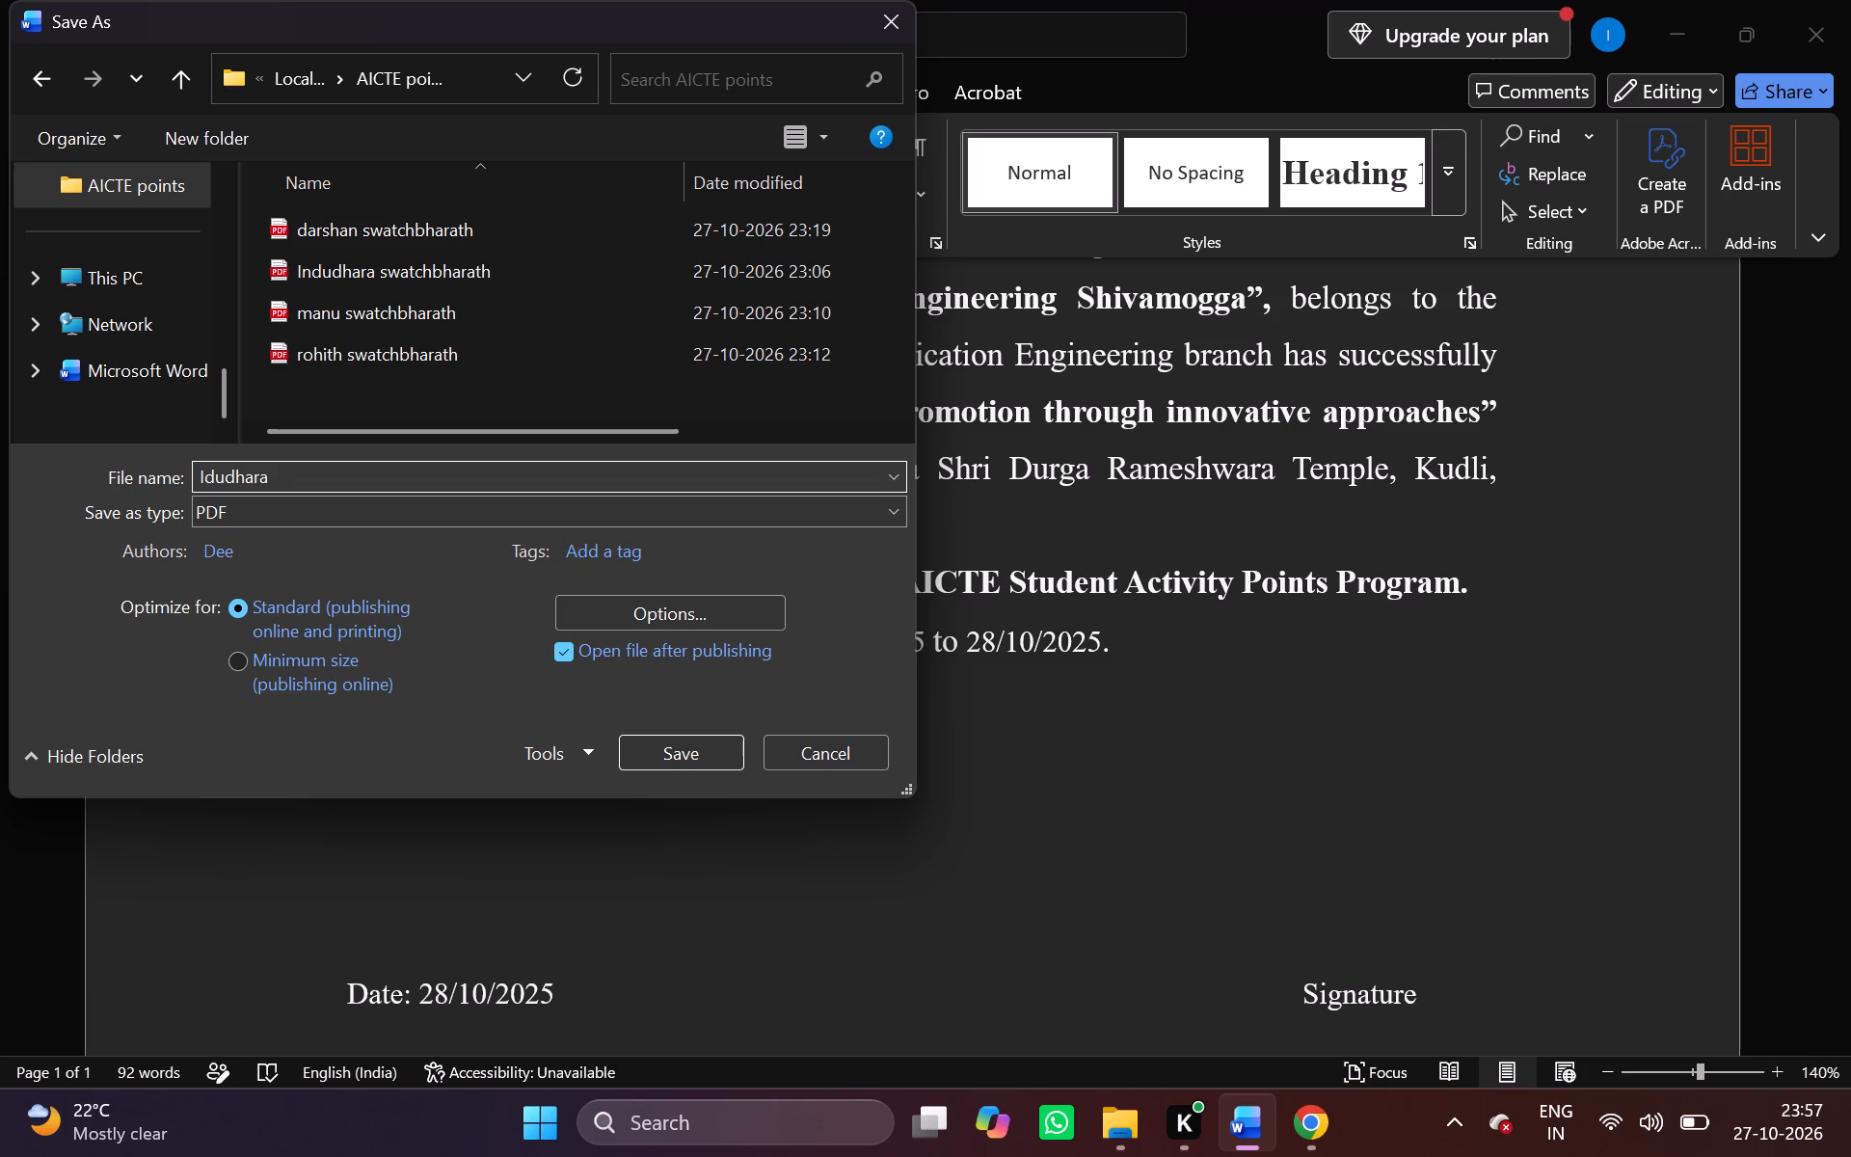
left_click(337, 477)
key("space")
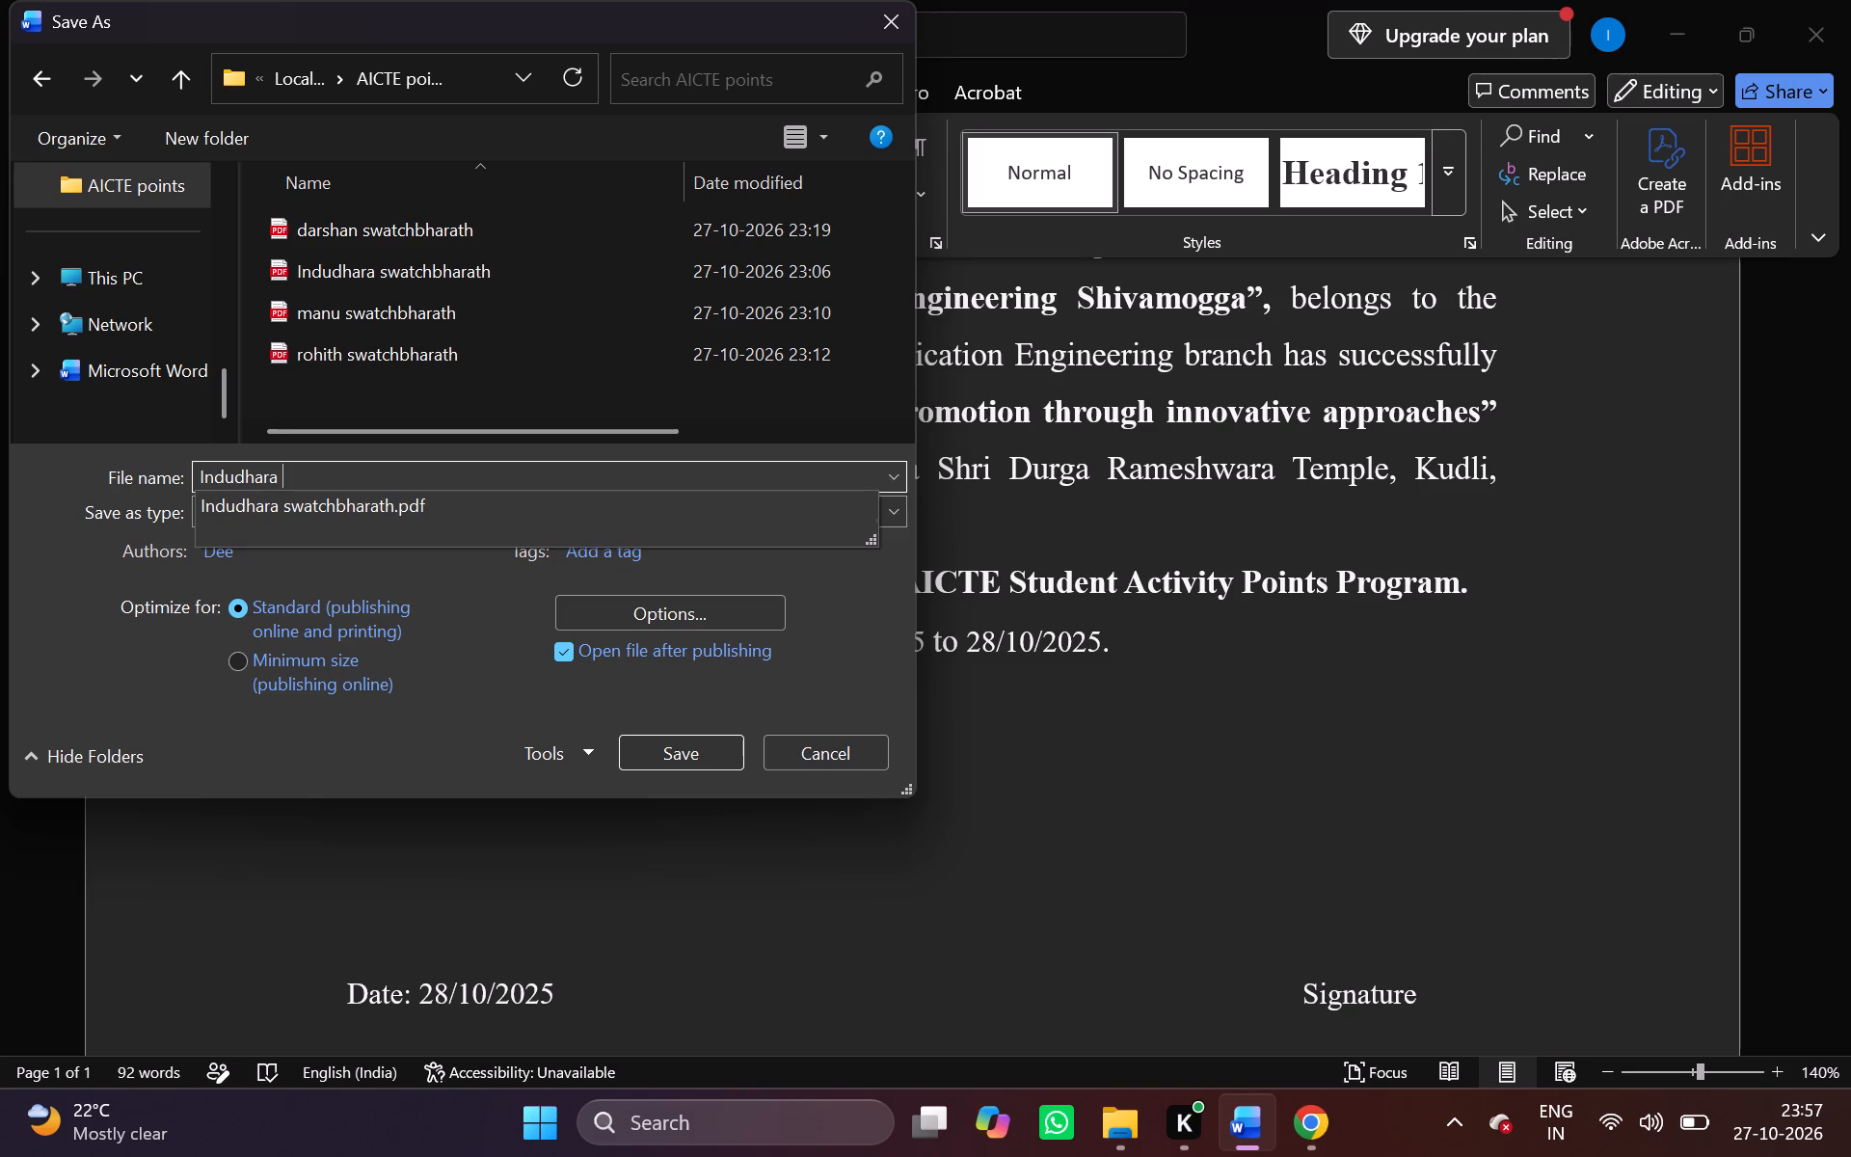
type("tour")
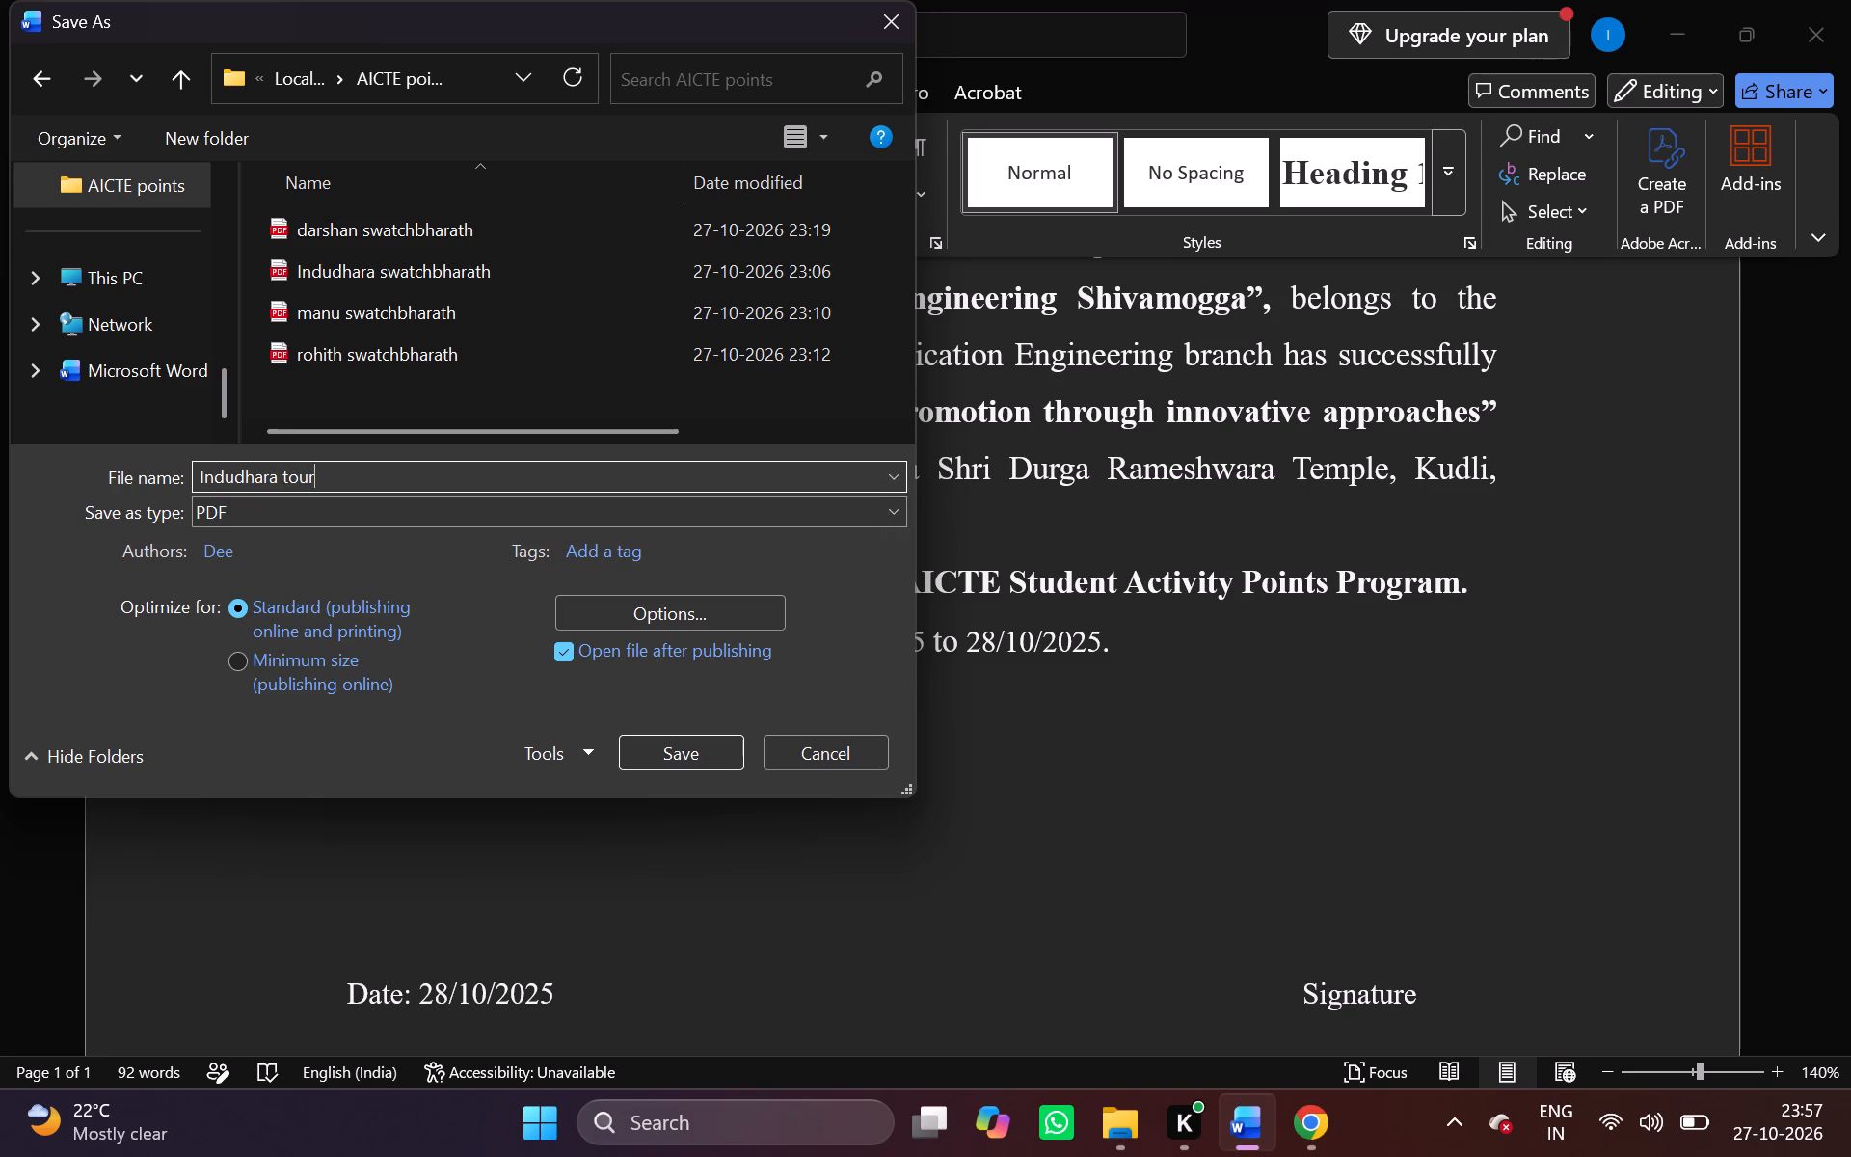
left_click(702, 736)
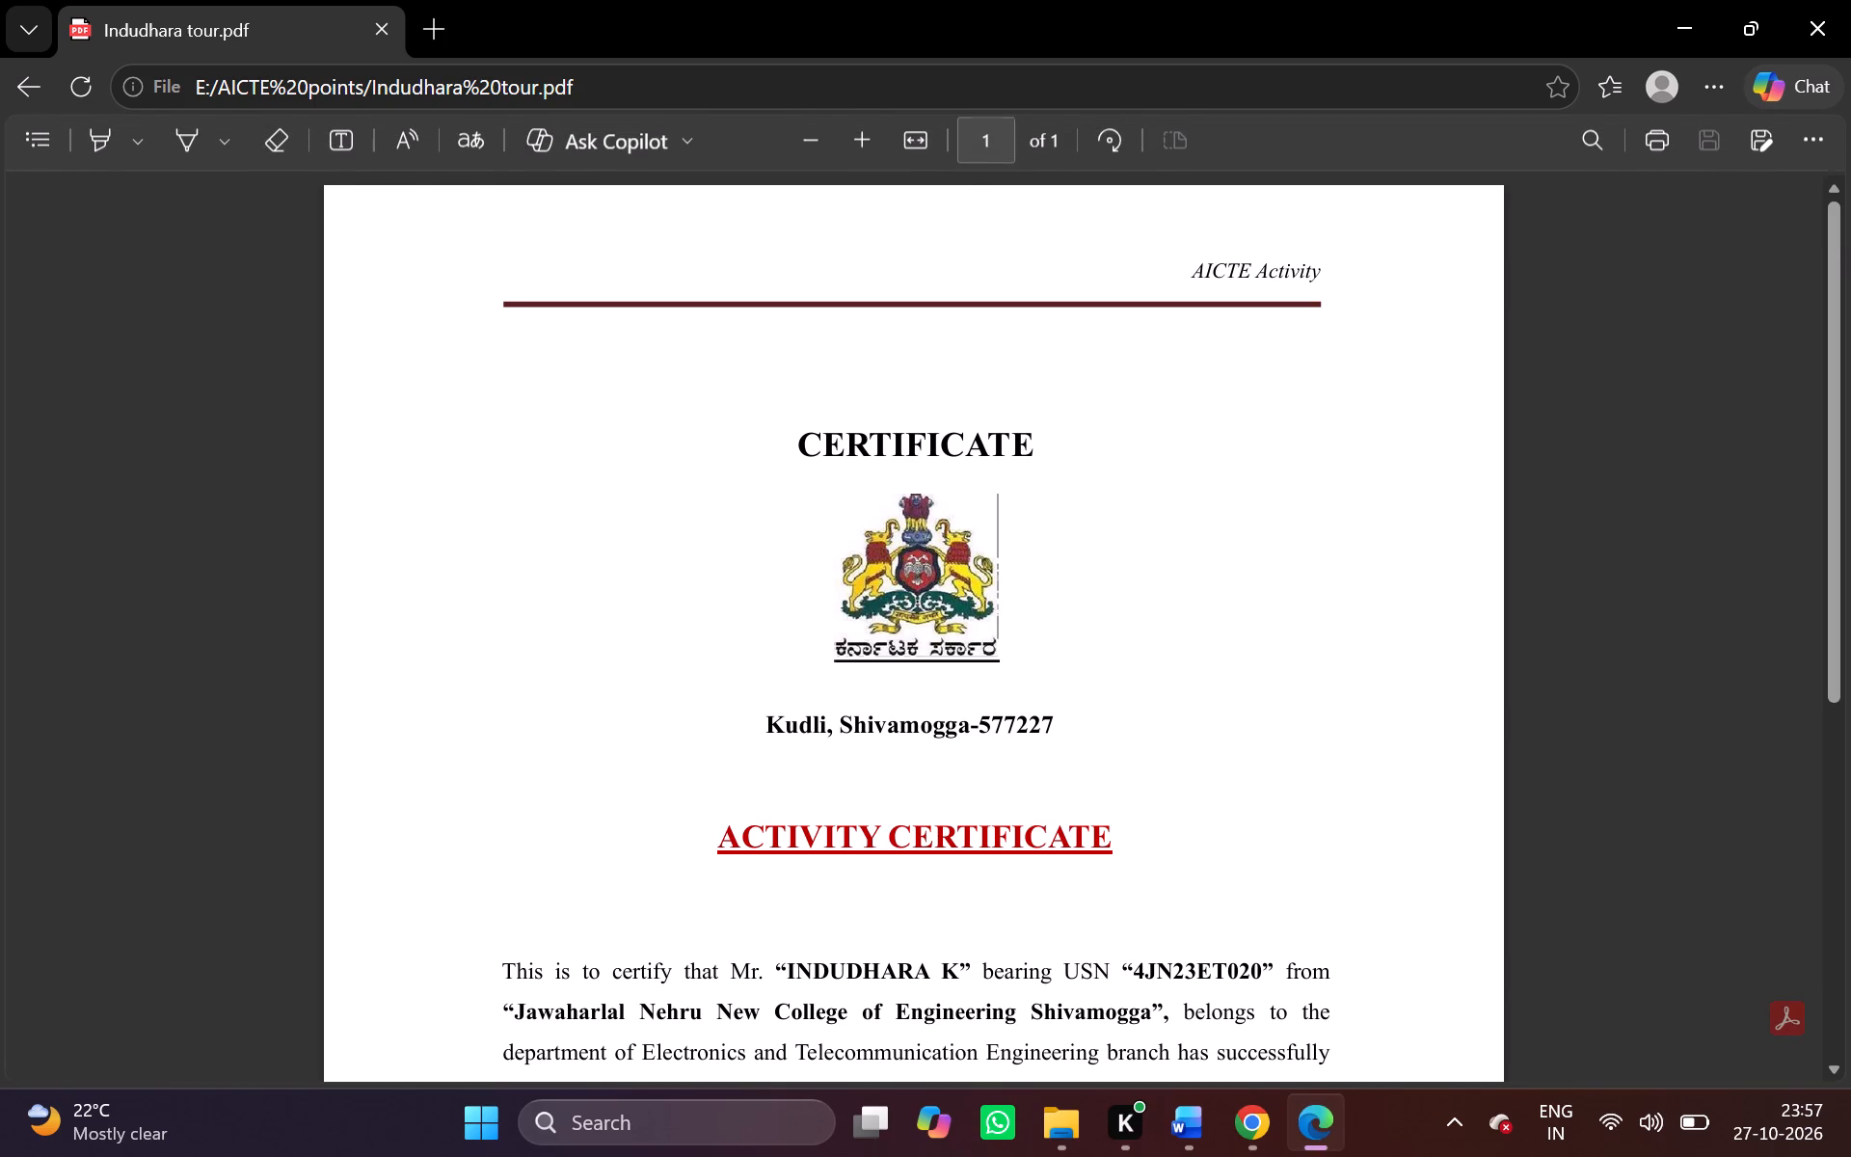
Review the exported certificate PDF down to its footer and close it.
scroll(942, 726, "down", 5)
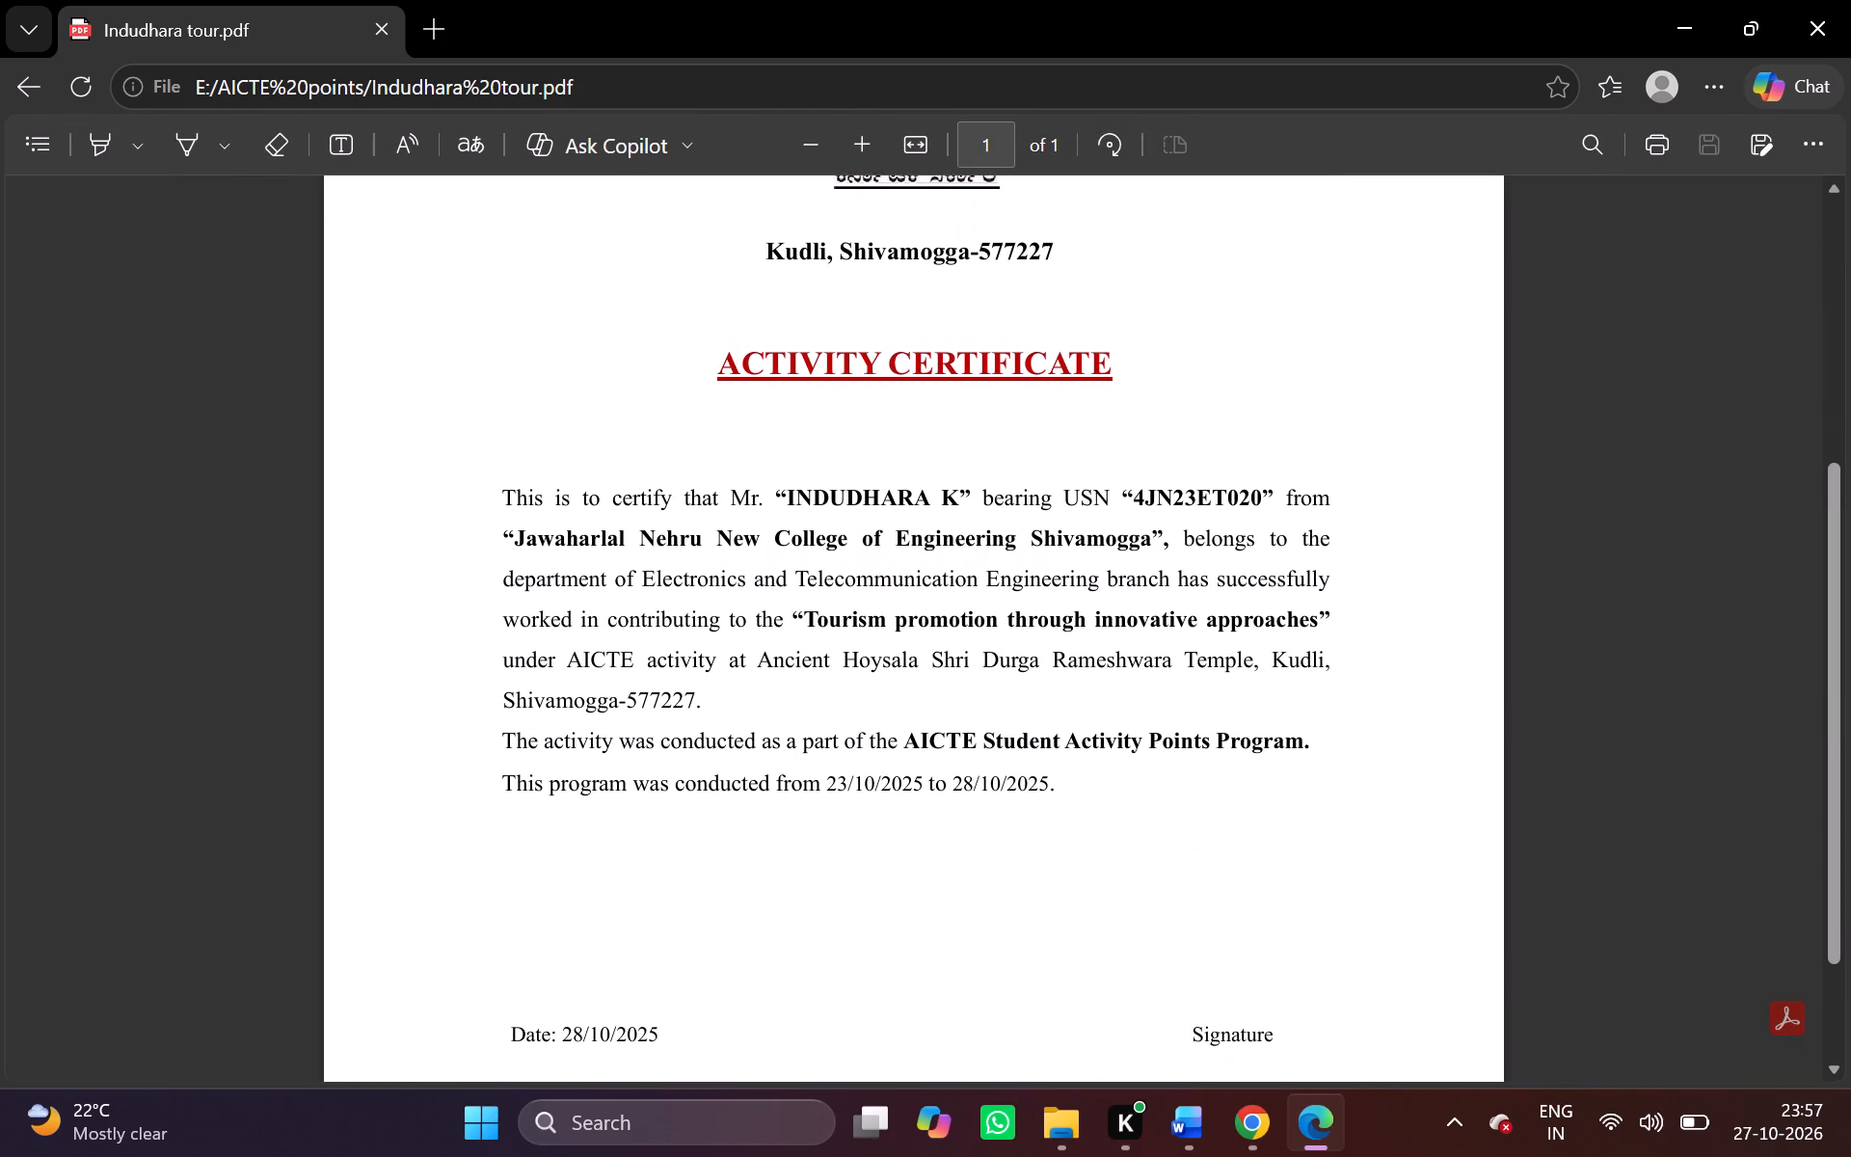
scroll(942, 726, "down", 2)
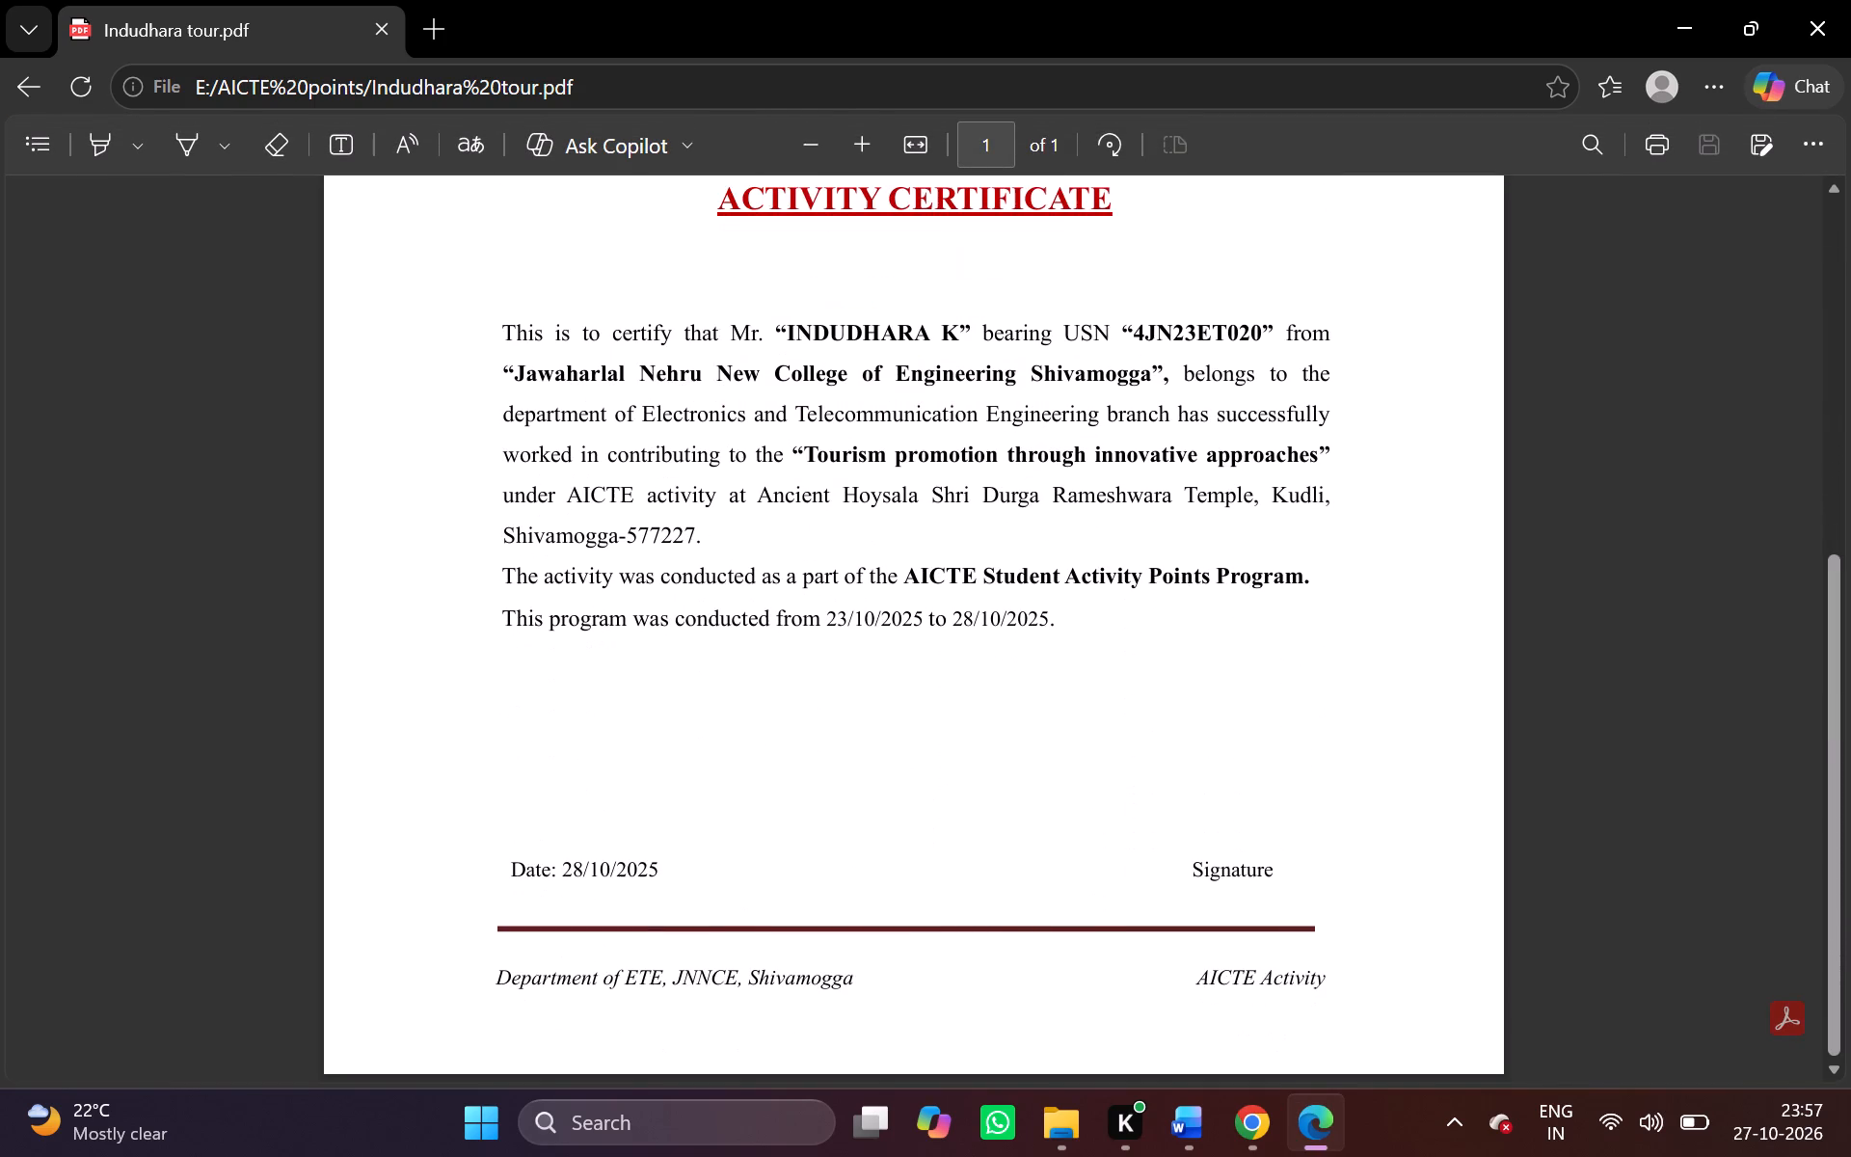
left_click(1850, 42)
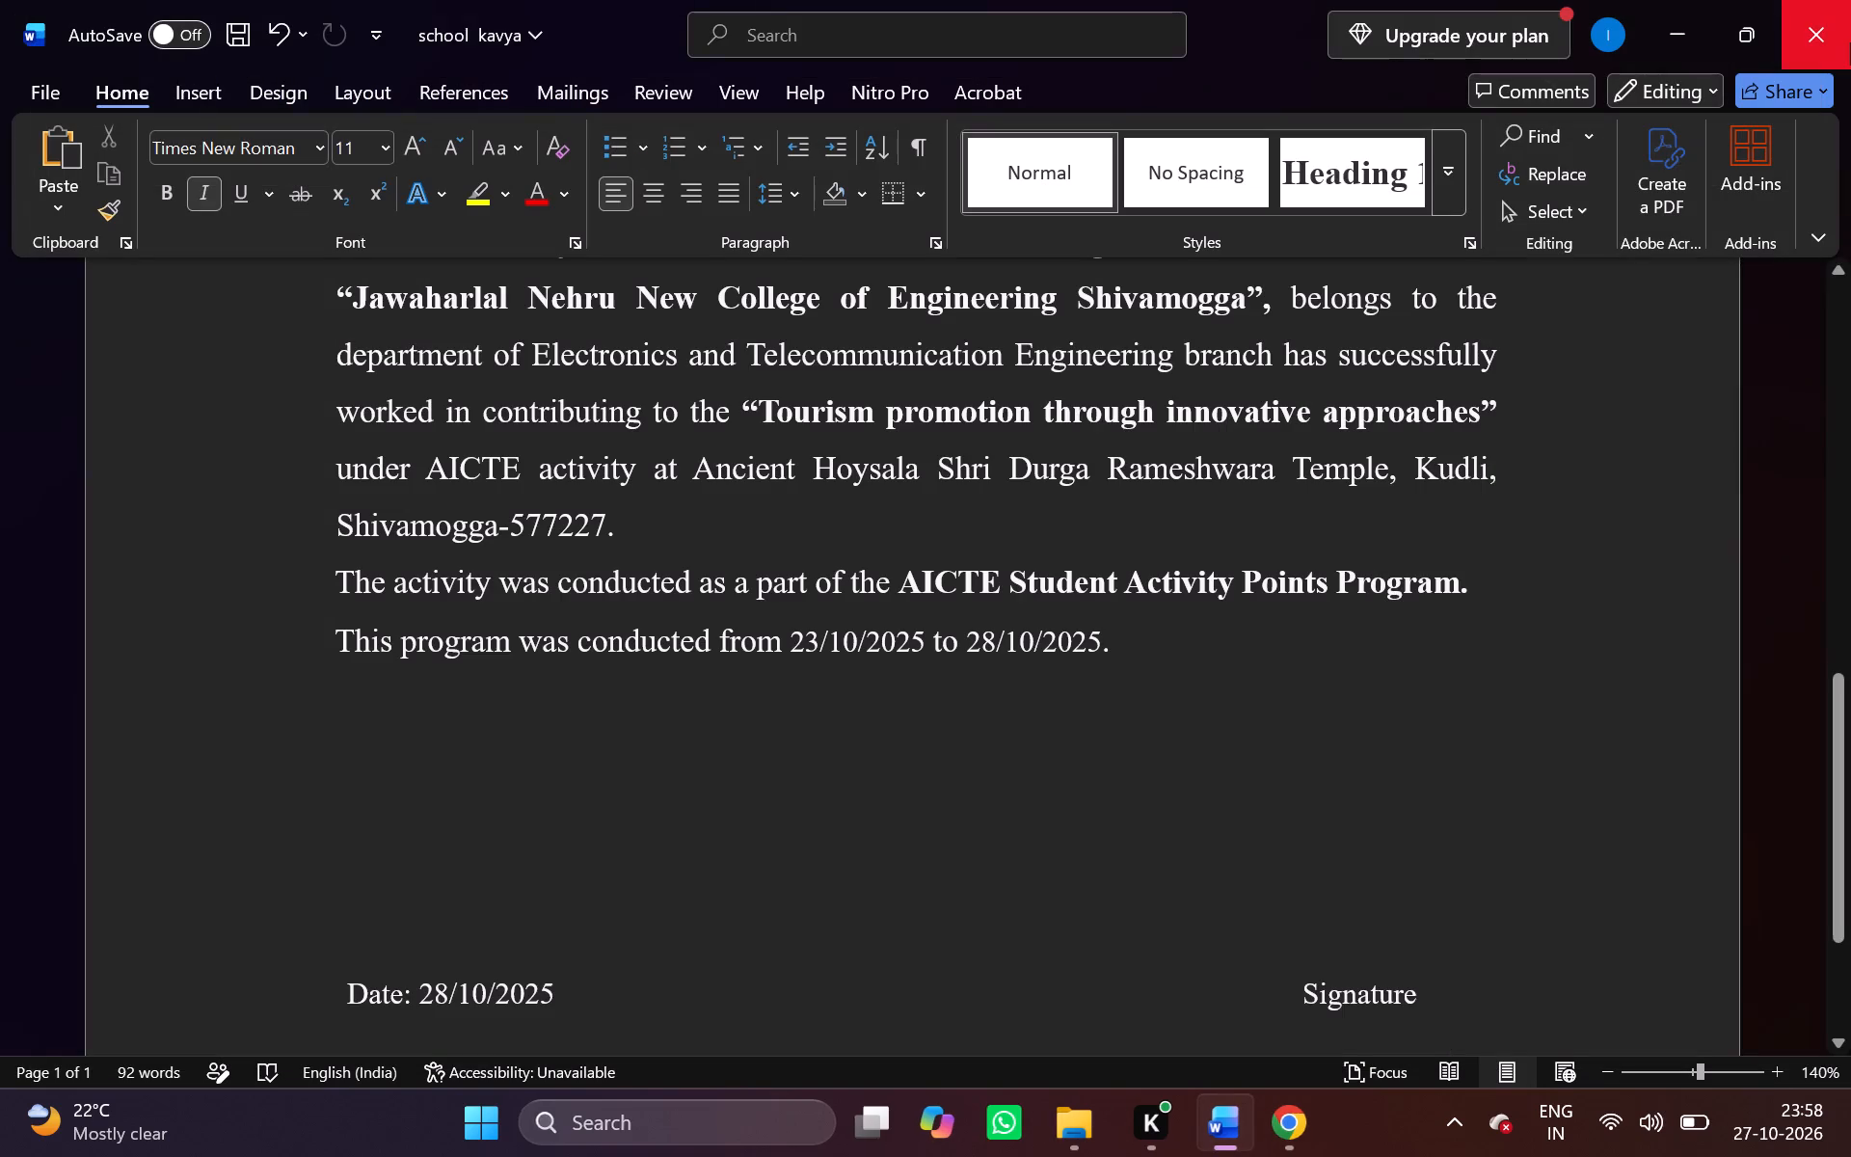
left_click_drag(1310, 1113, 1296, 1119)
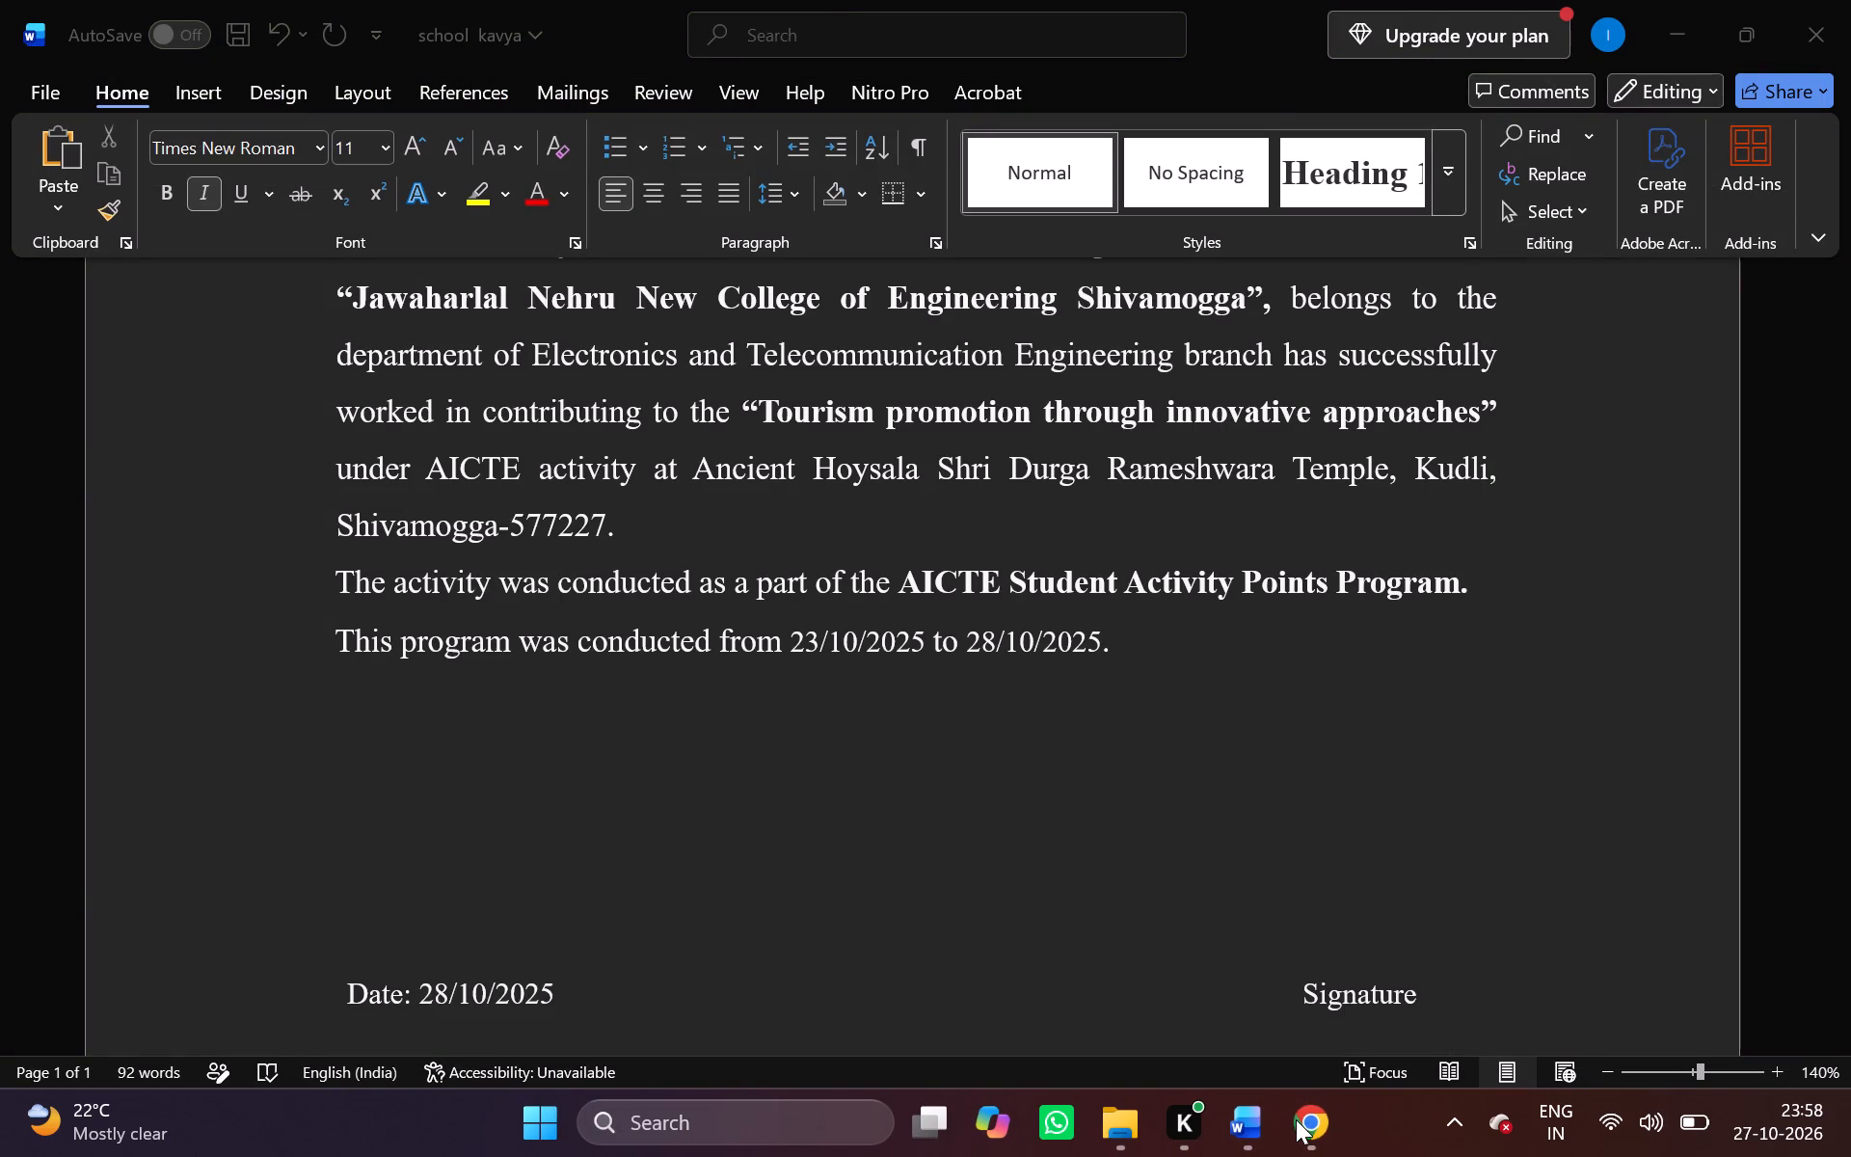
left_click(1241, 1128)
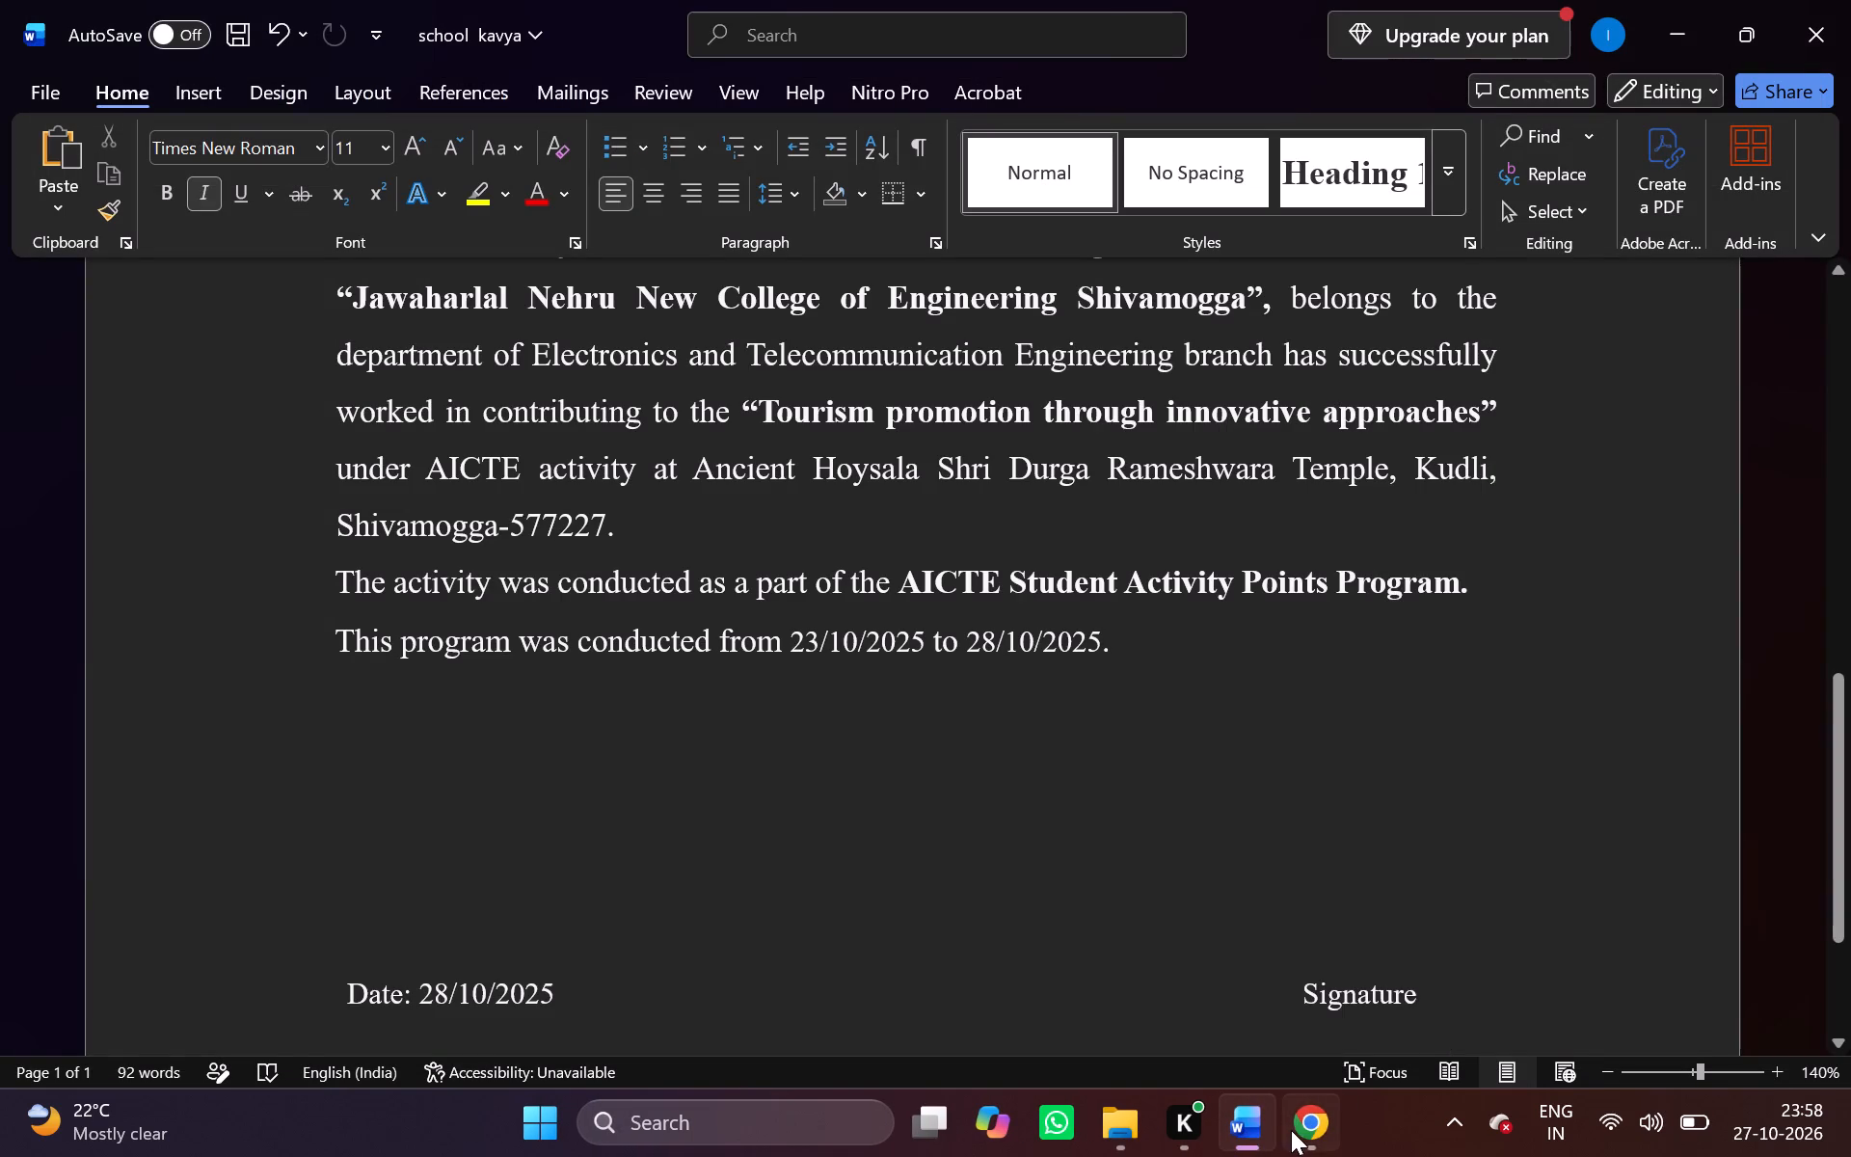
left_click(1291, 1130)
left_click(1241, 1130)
Replace the student's name after "Mr." in the certificate with the next student's name in capitals, keeping the quotation marks.
scroll(928, 576, "up", 1)
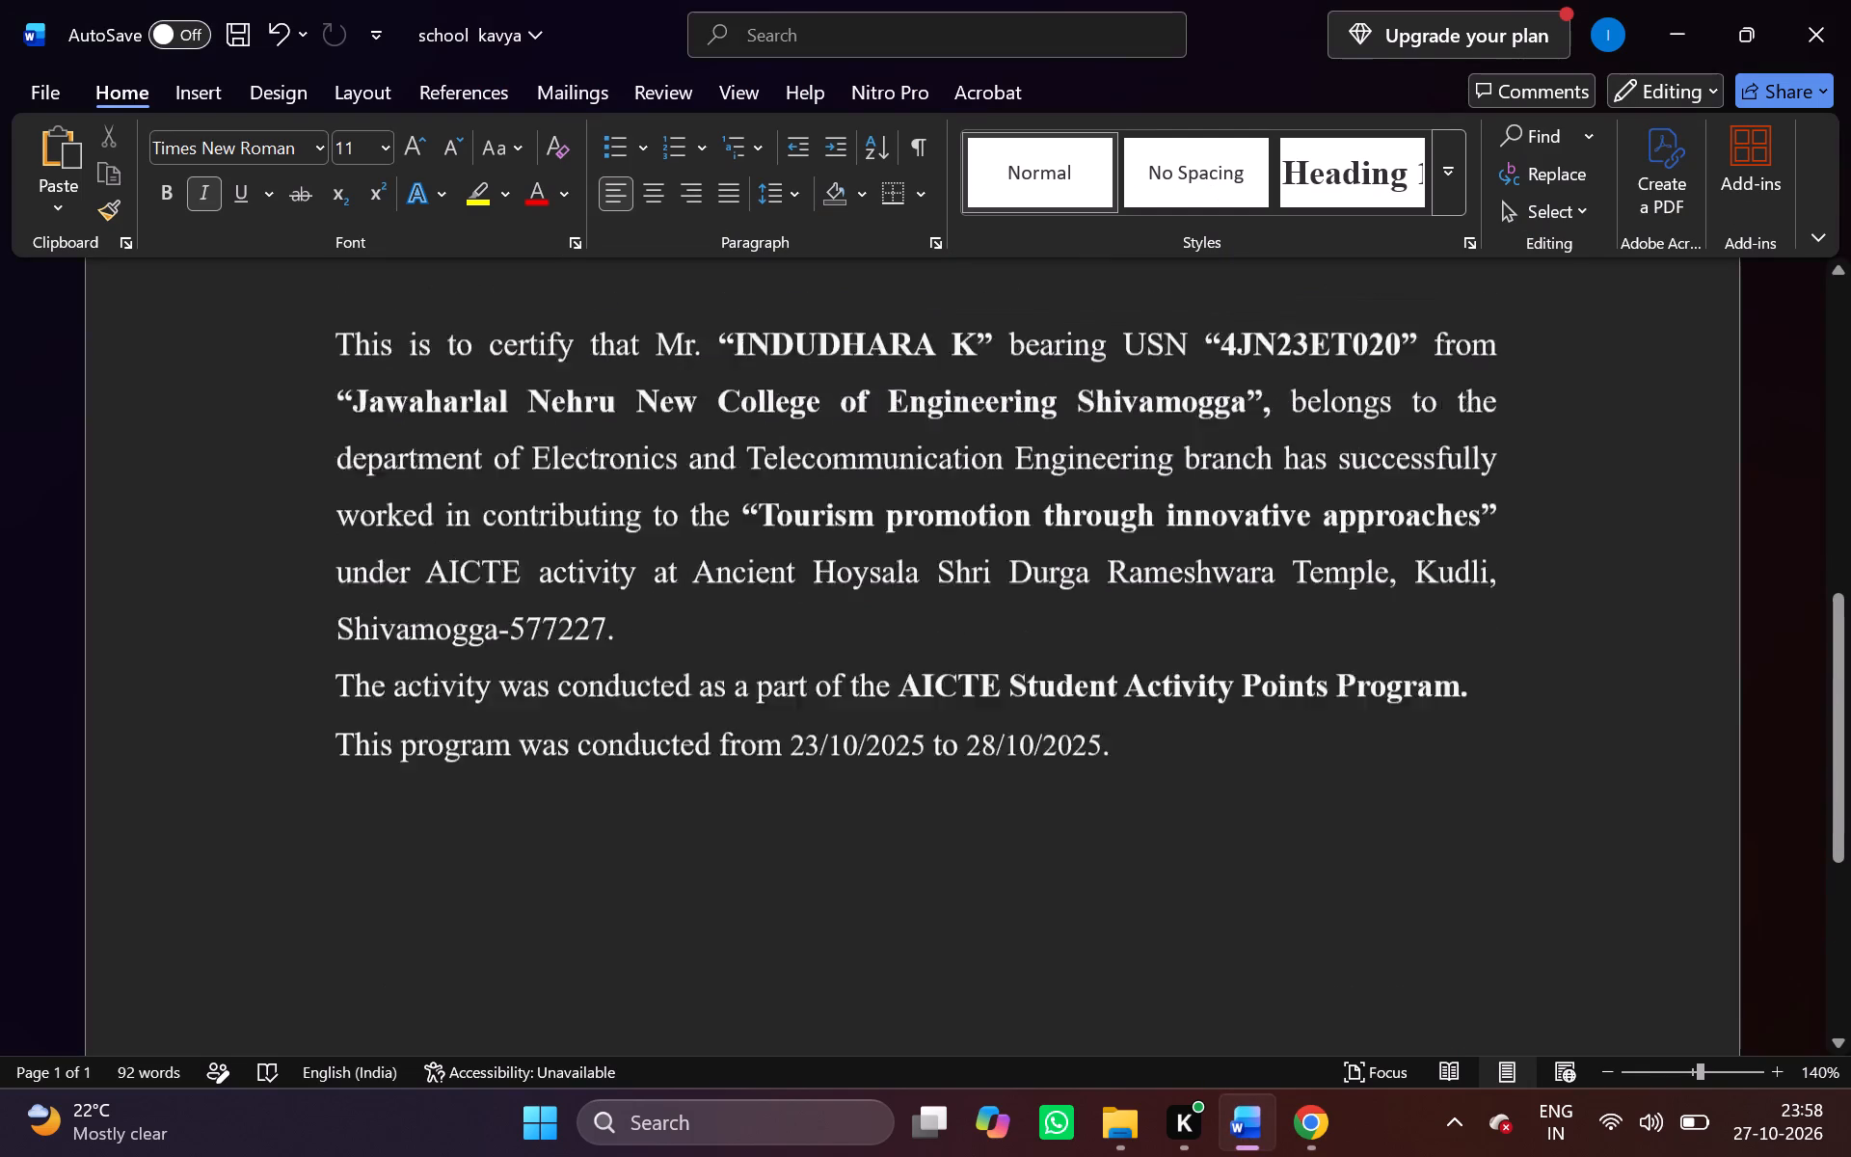
scroll(928, 576, "up", 1)
left_click(977, 562)
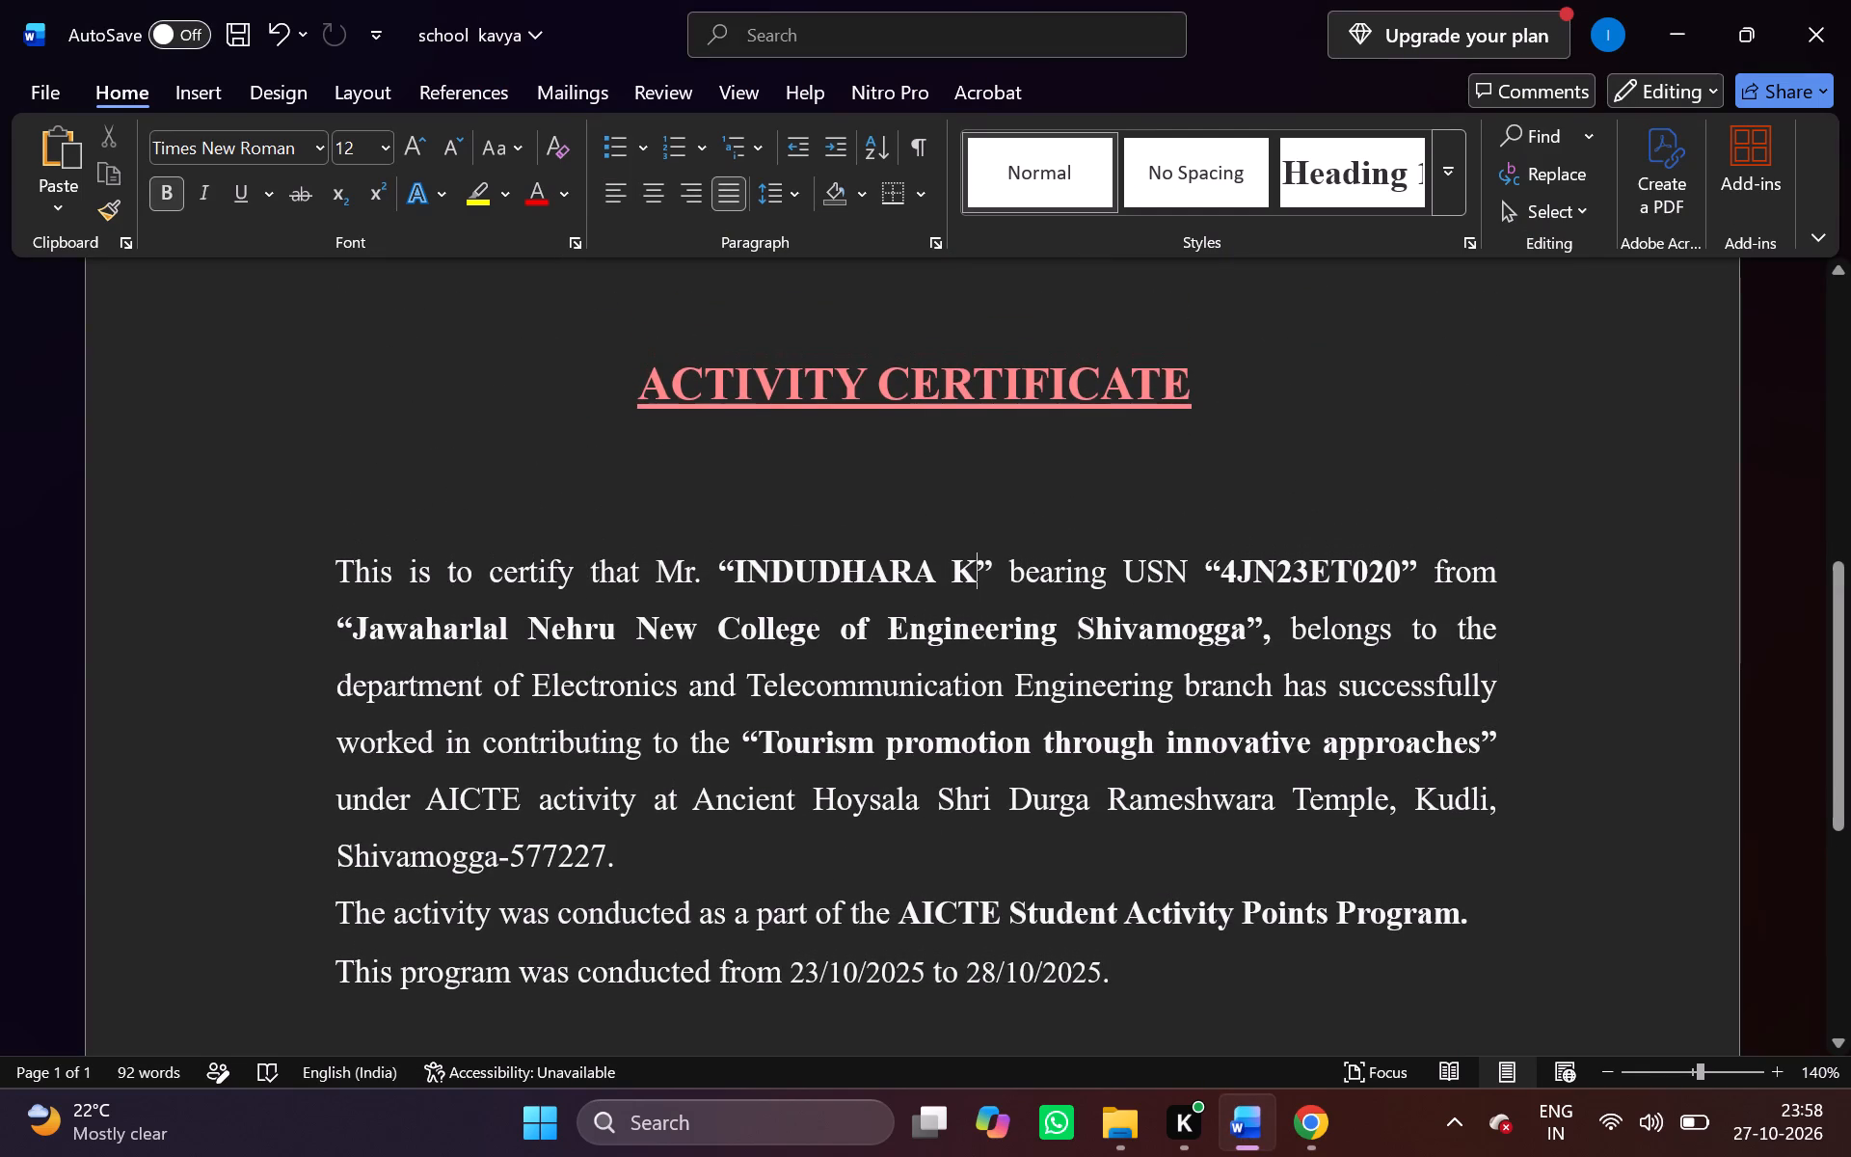
key("BackSpace")
key("BackSpace")
key("BackSpace")
key("BackSpace")
key("BackSpace")
key("BackSpace")
key("BackSpace")
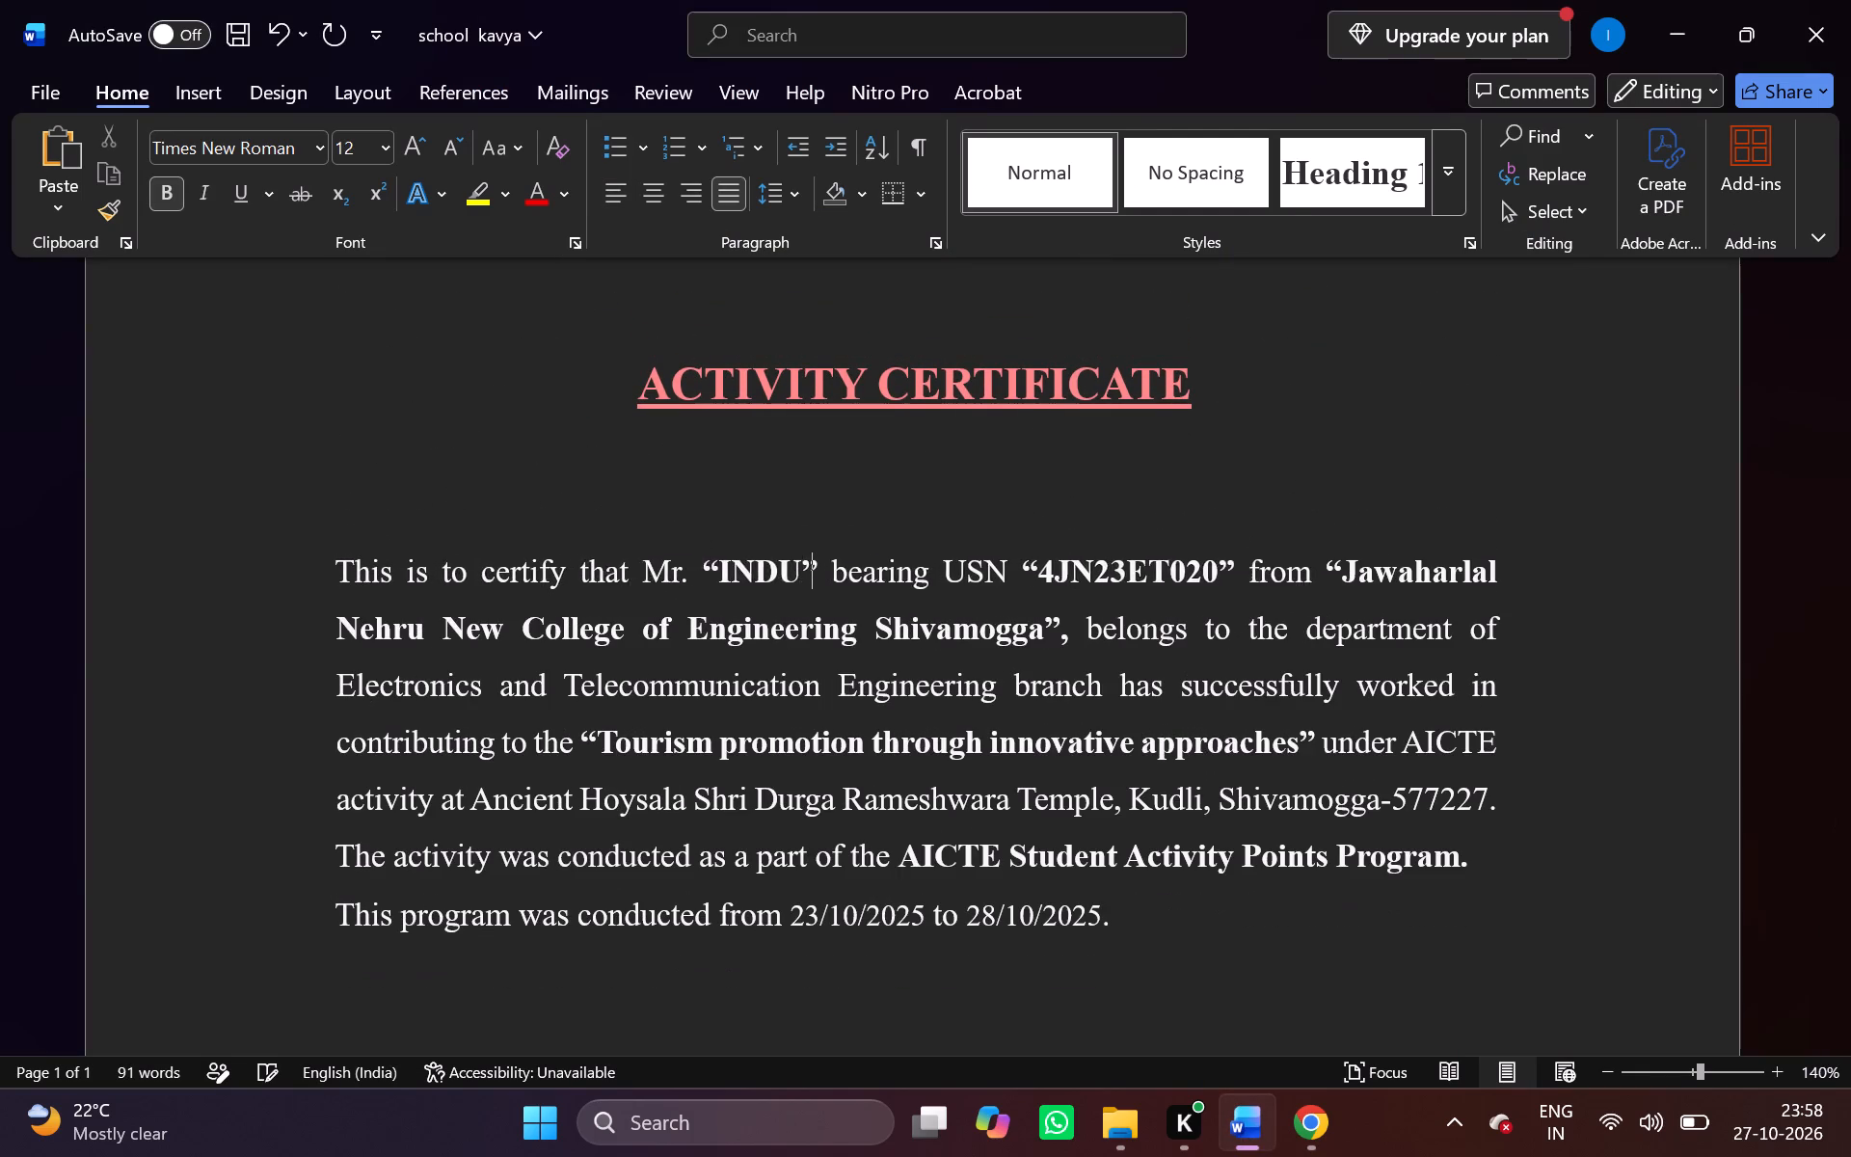
key("BackSpace")
key("BackSpace")
key("BackSpace")
key("BackSpace")
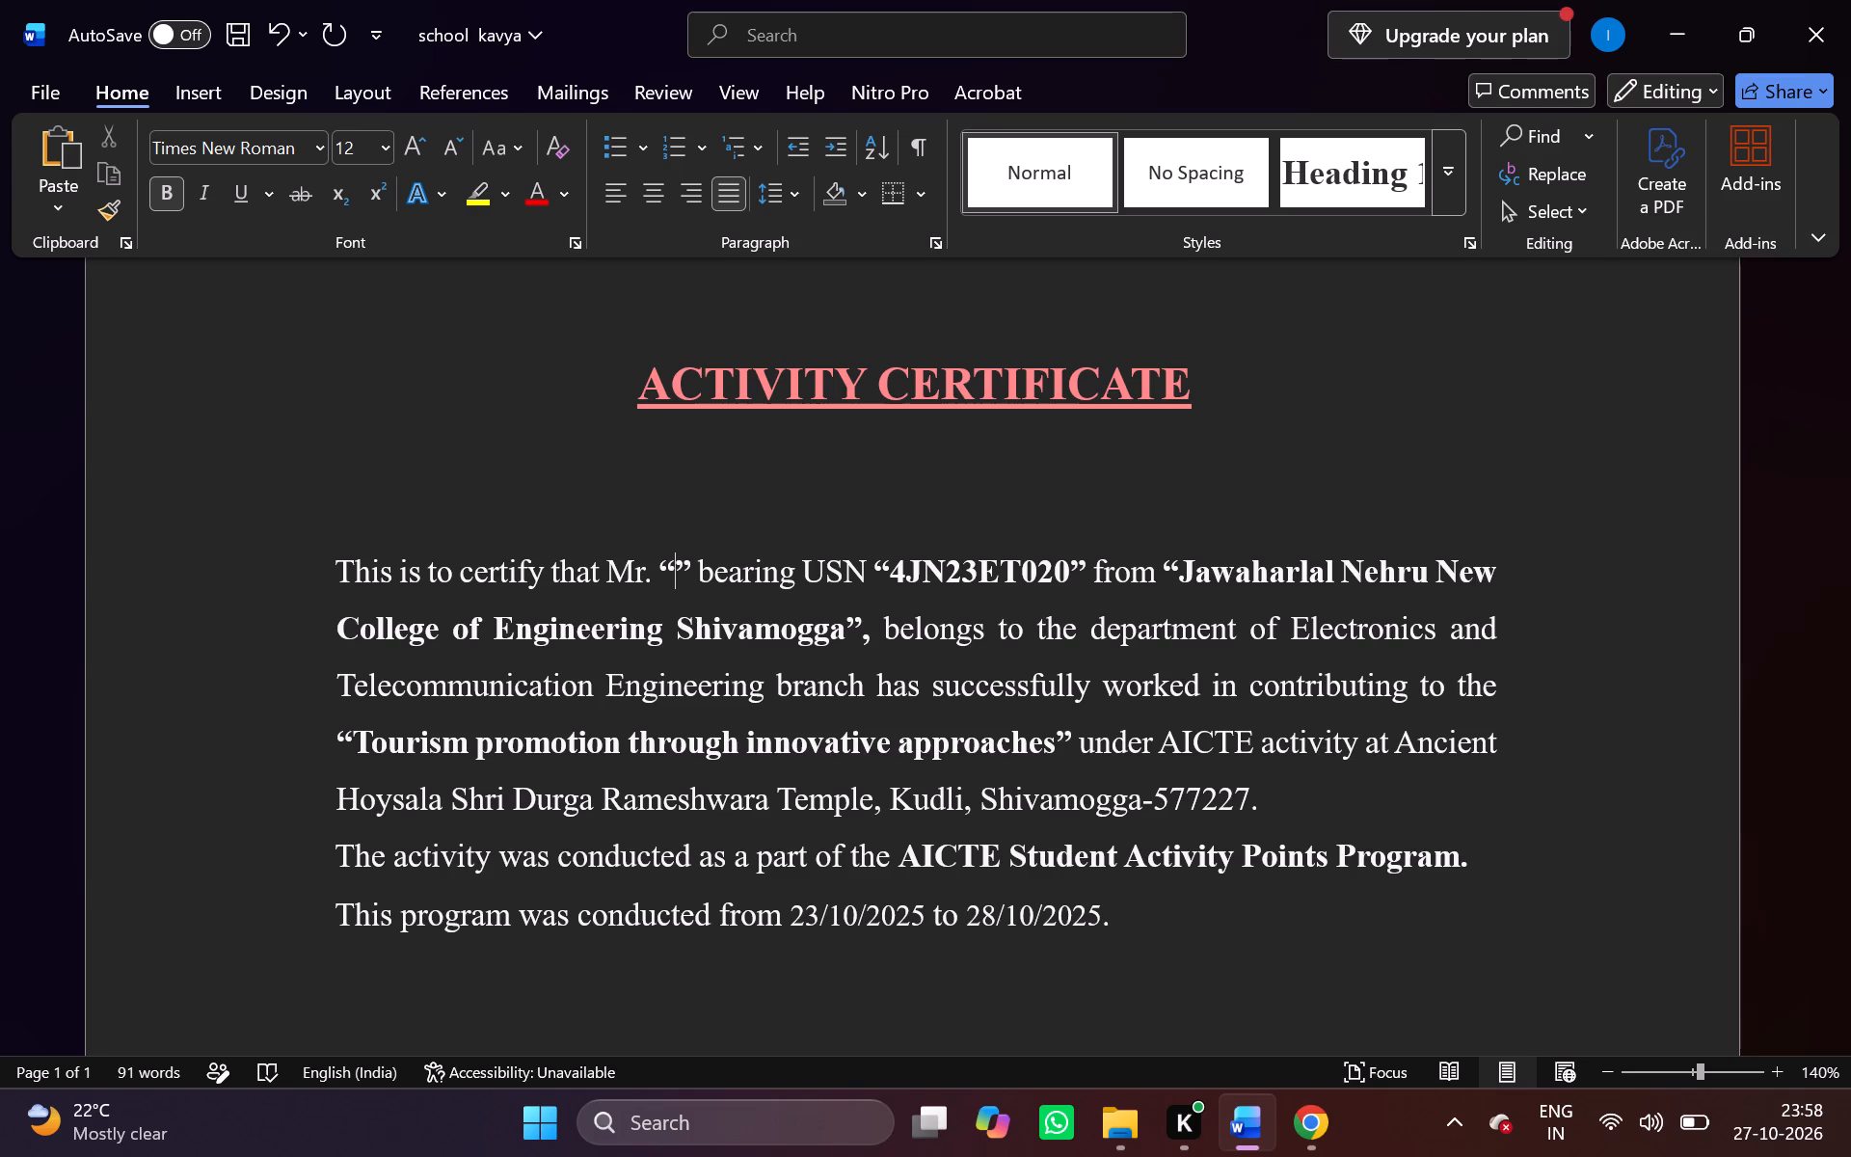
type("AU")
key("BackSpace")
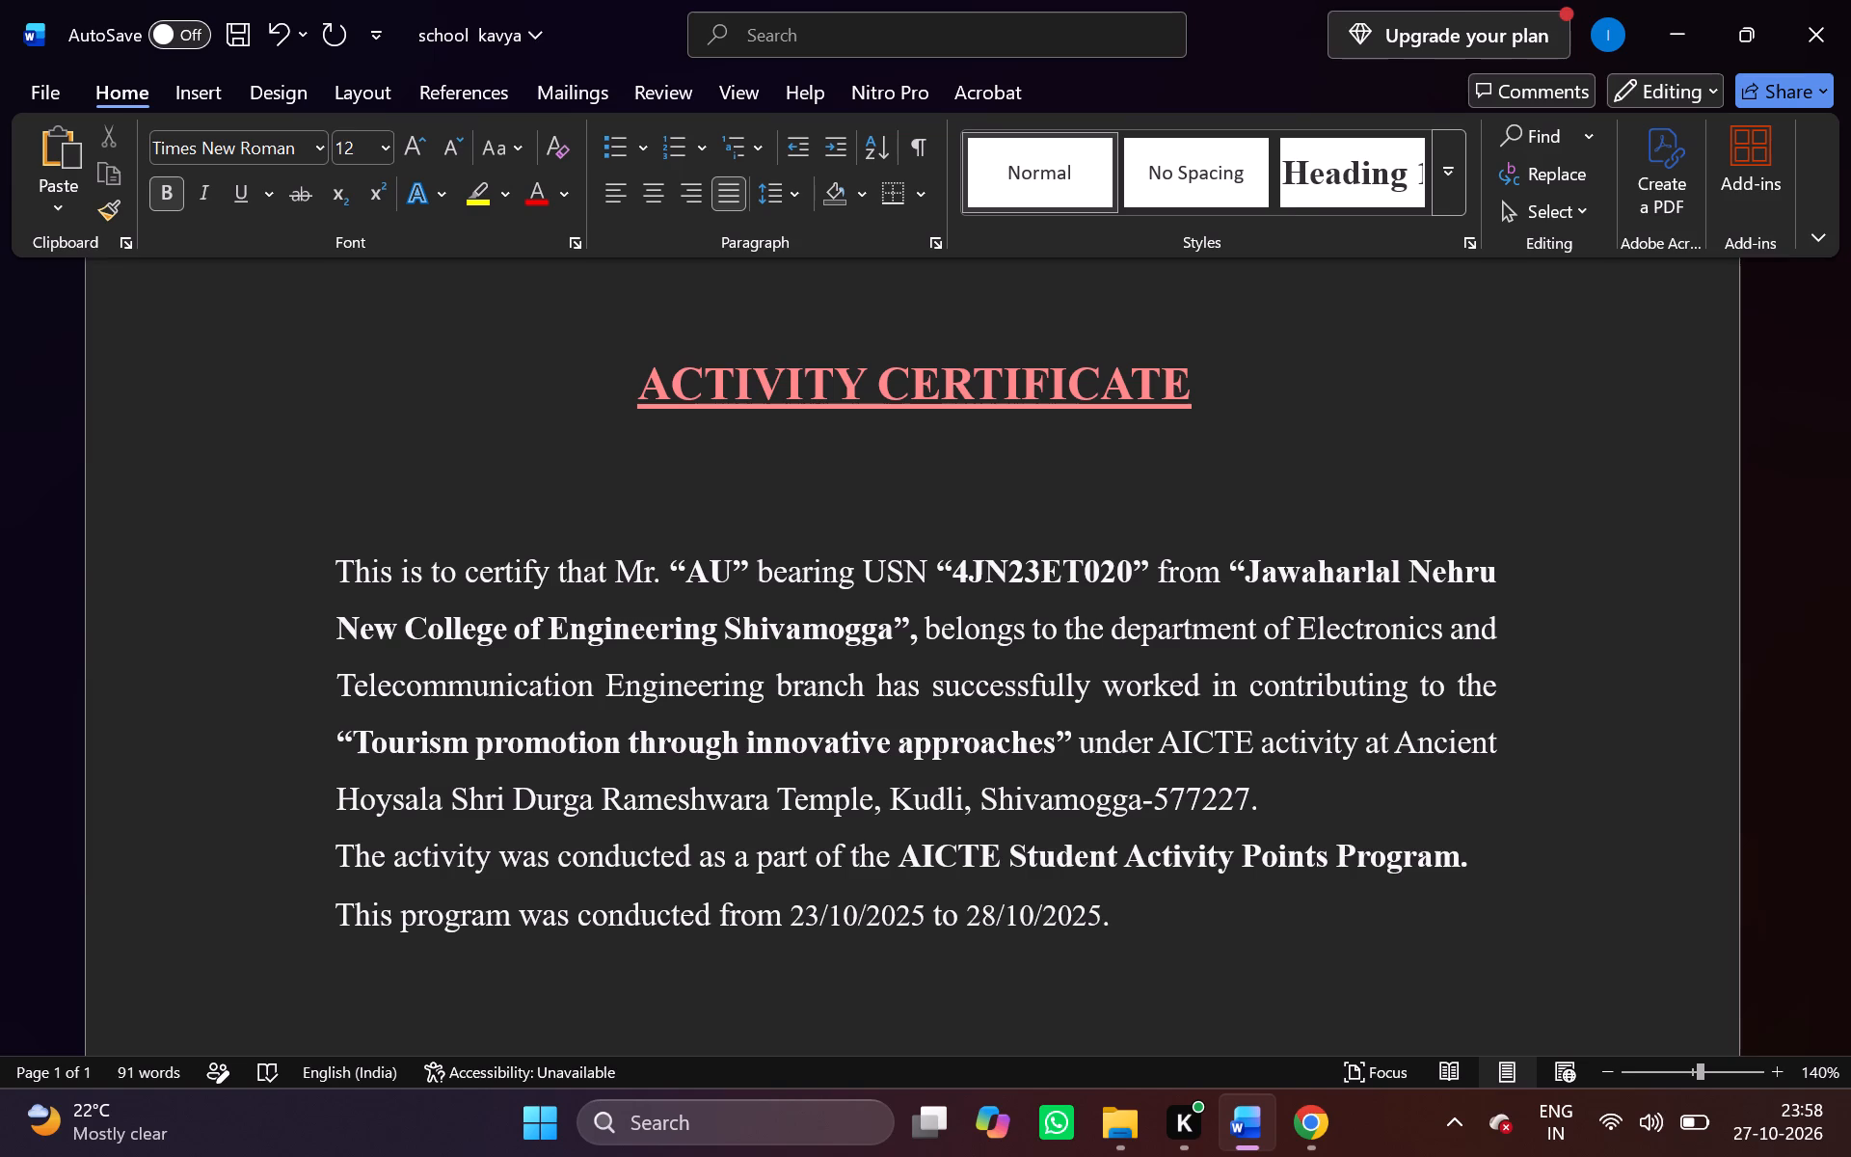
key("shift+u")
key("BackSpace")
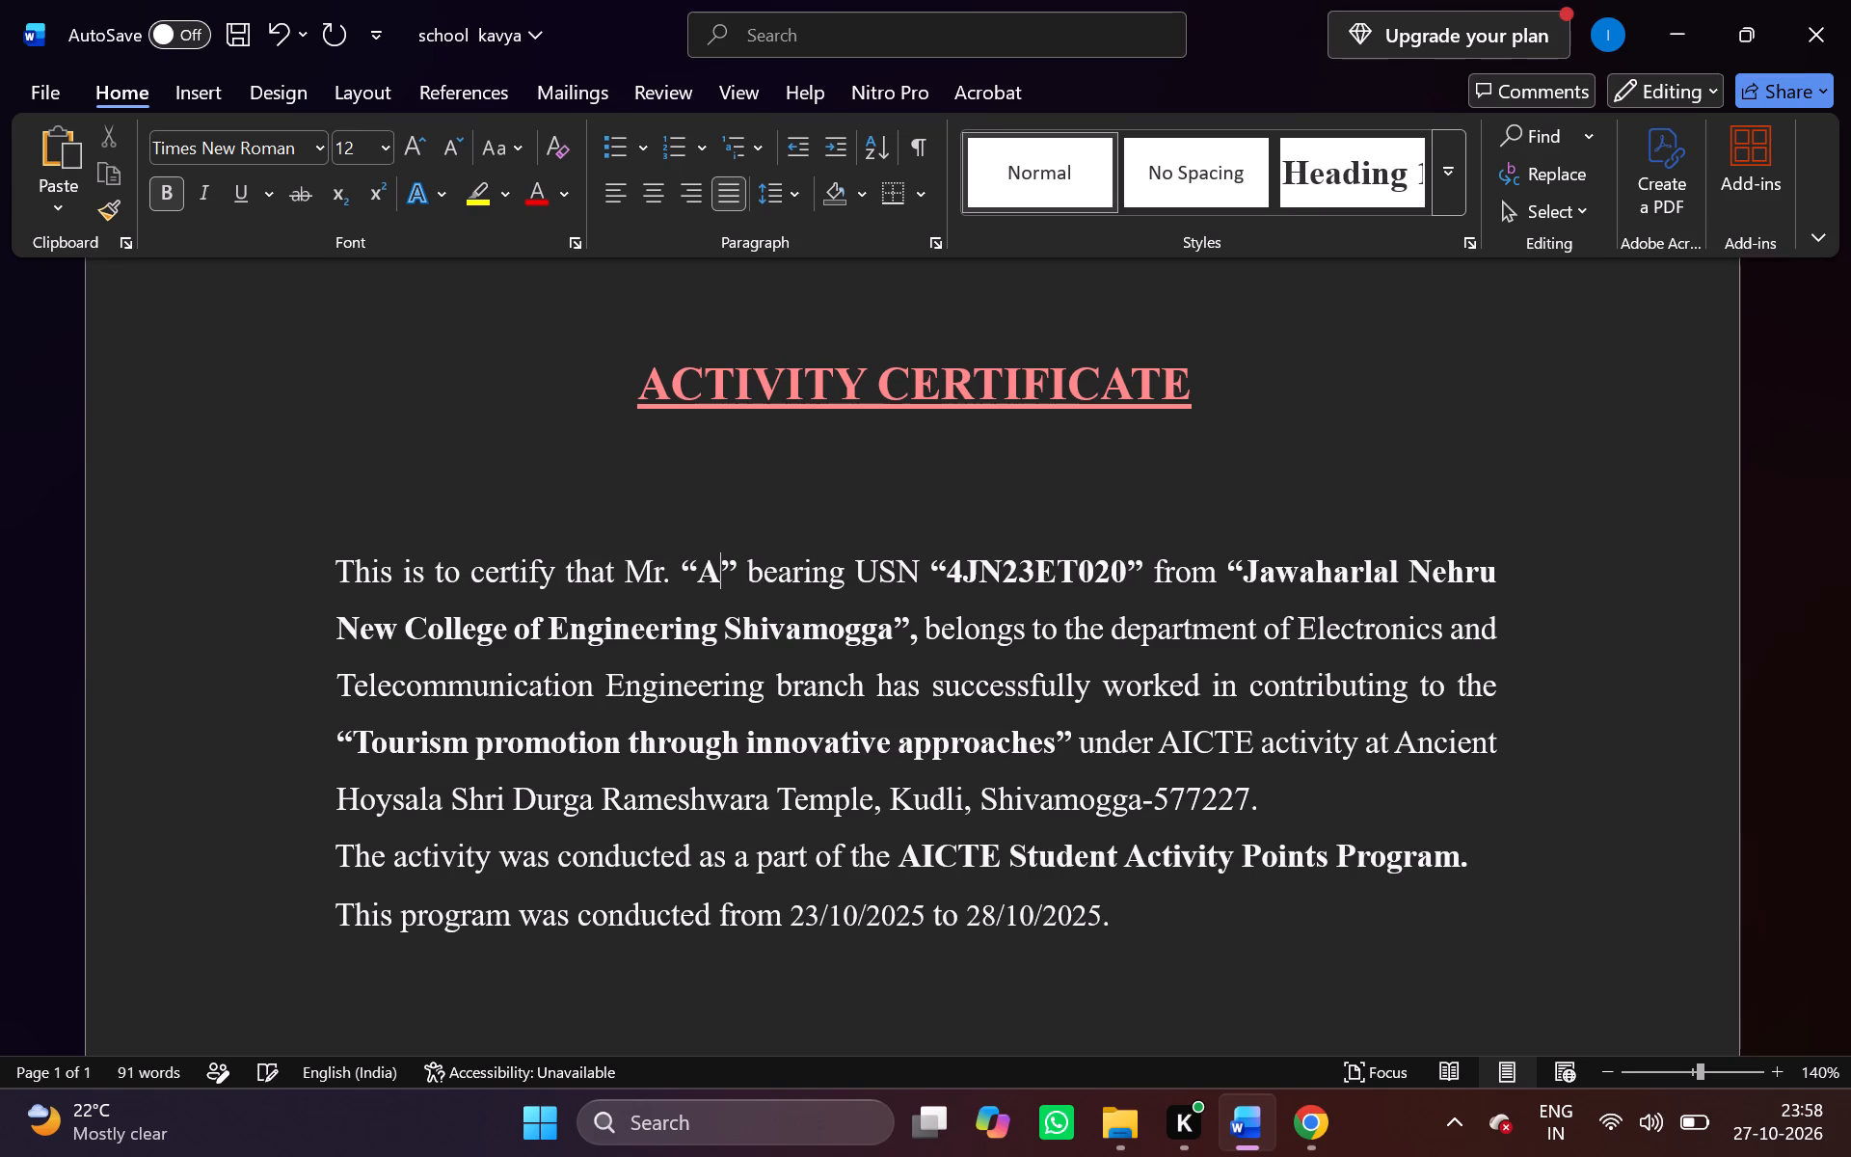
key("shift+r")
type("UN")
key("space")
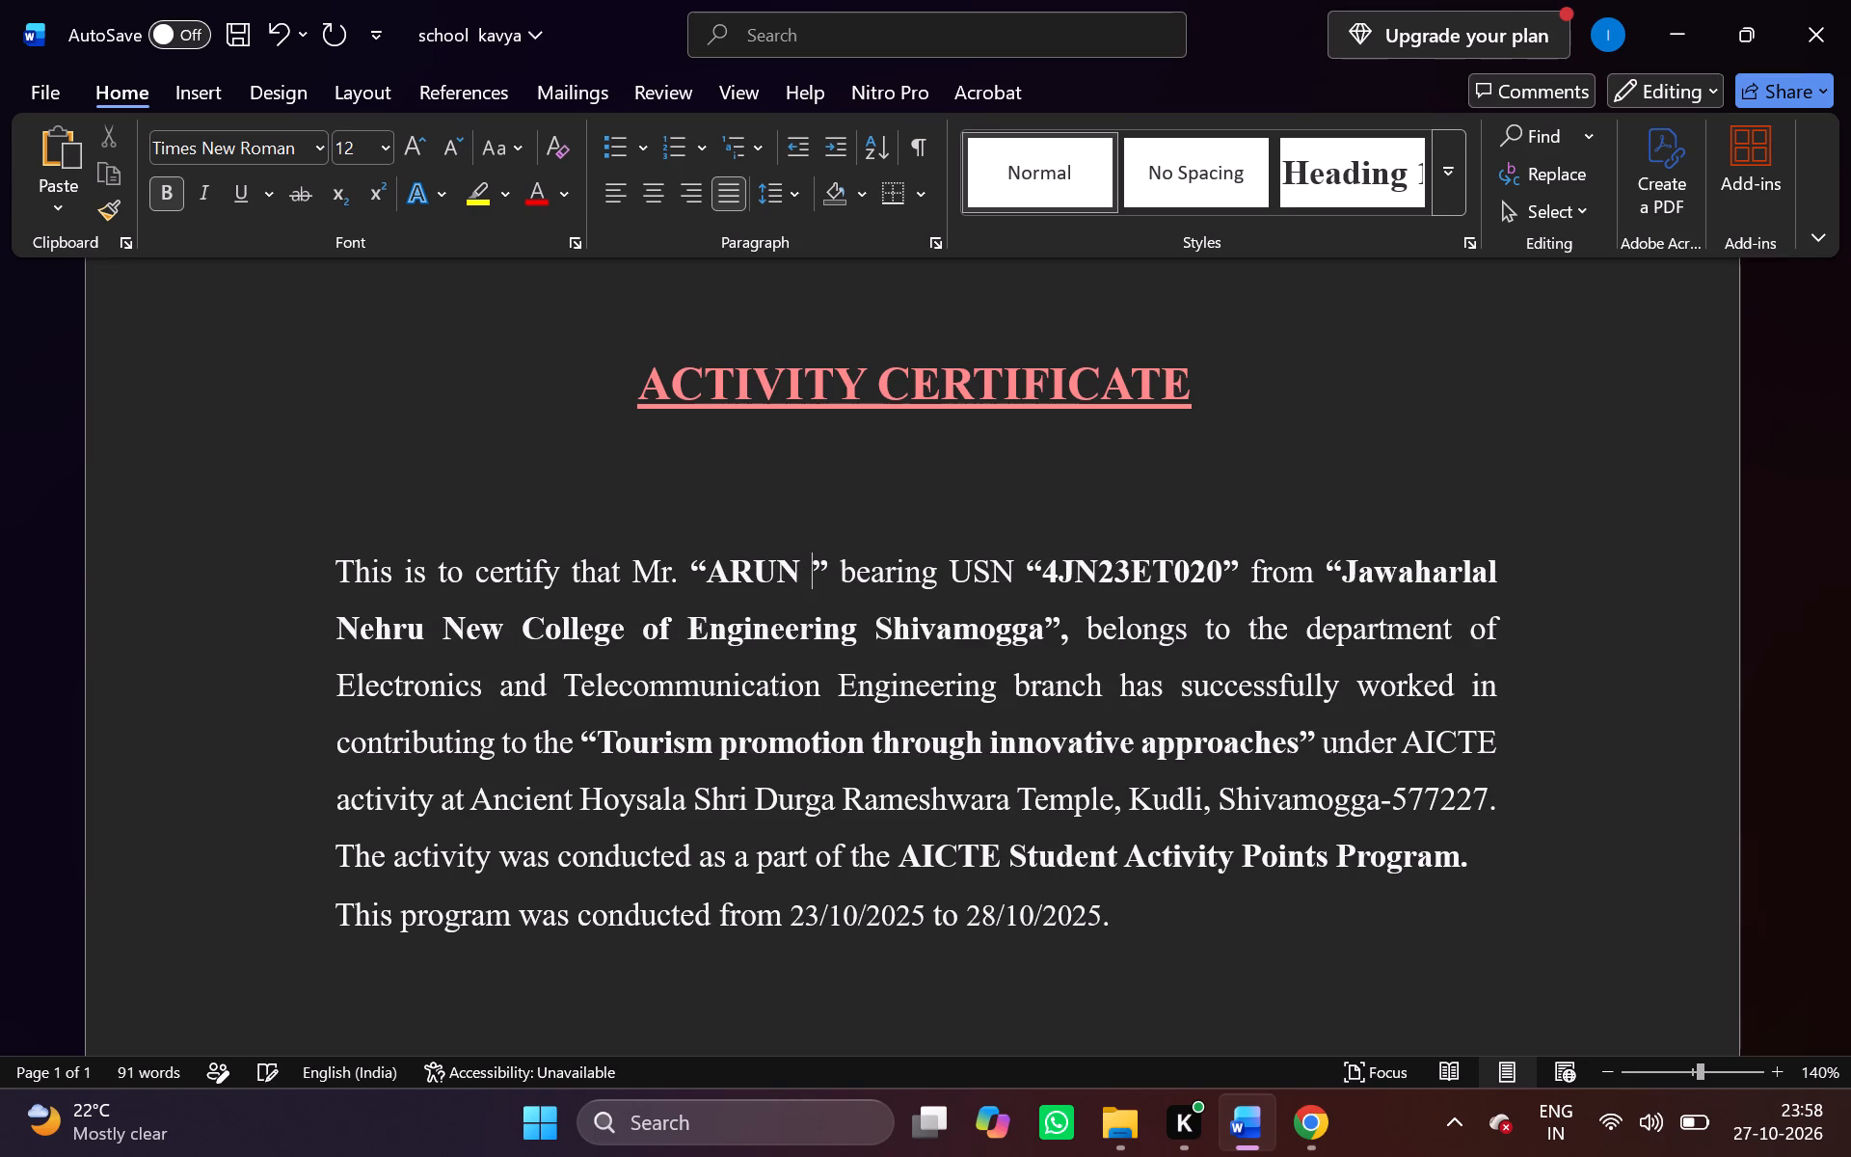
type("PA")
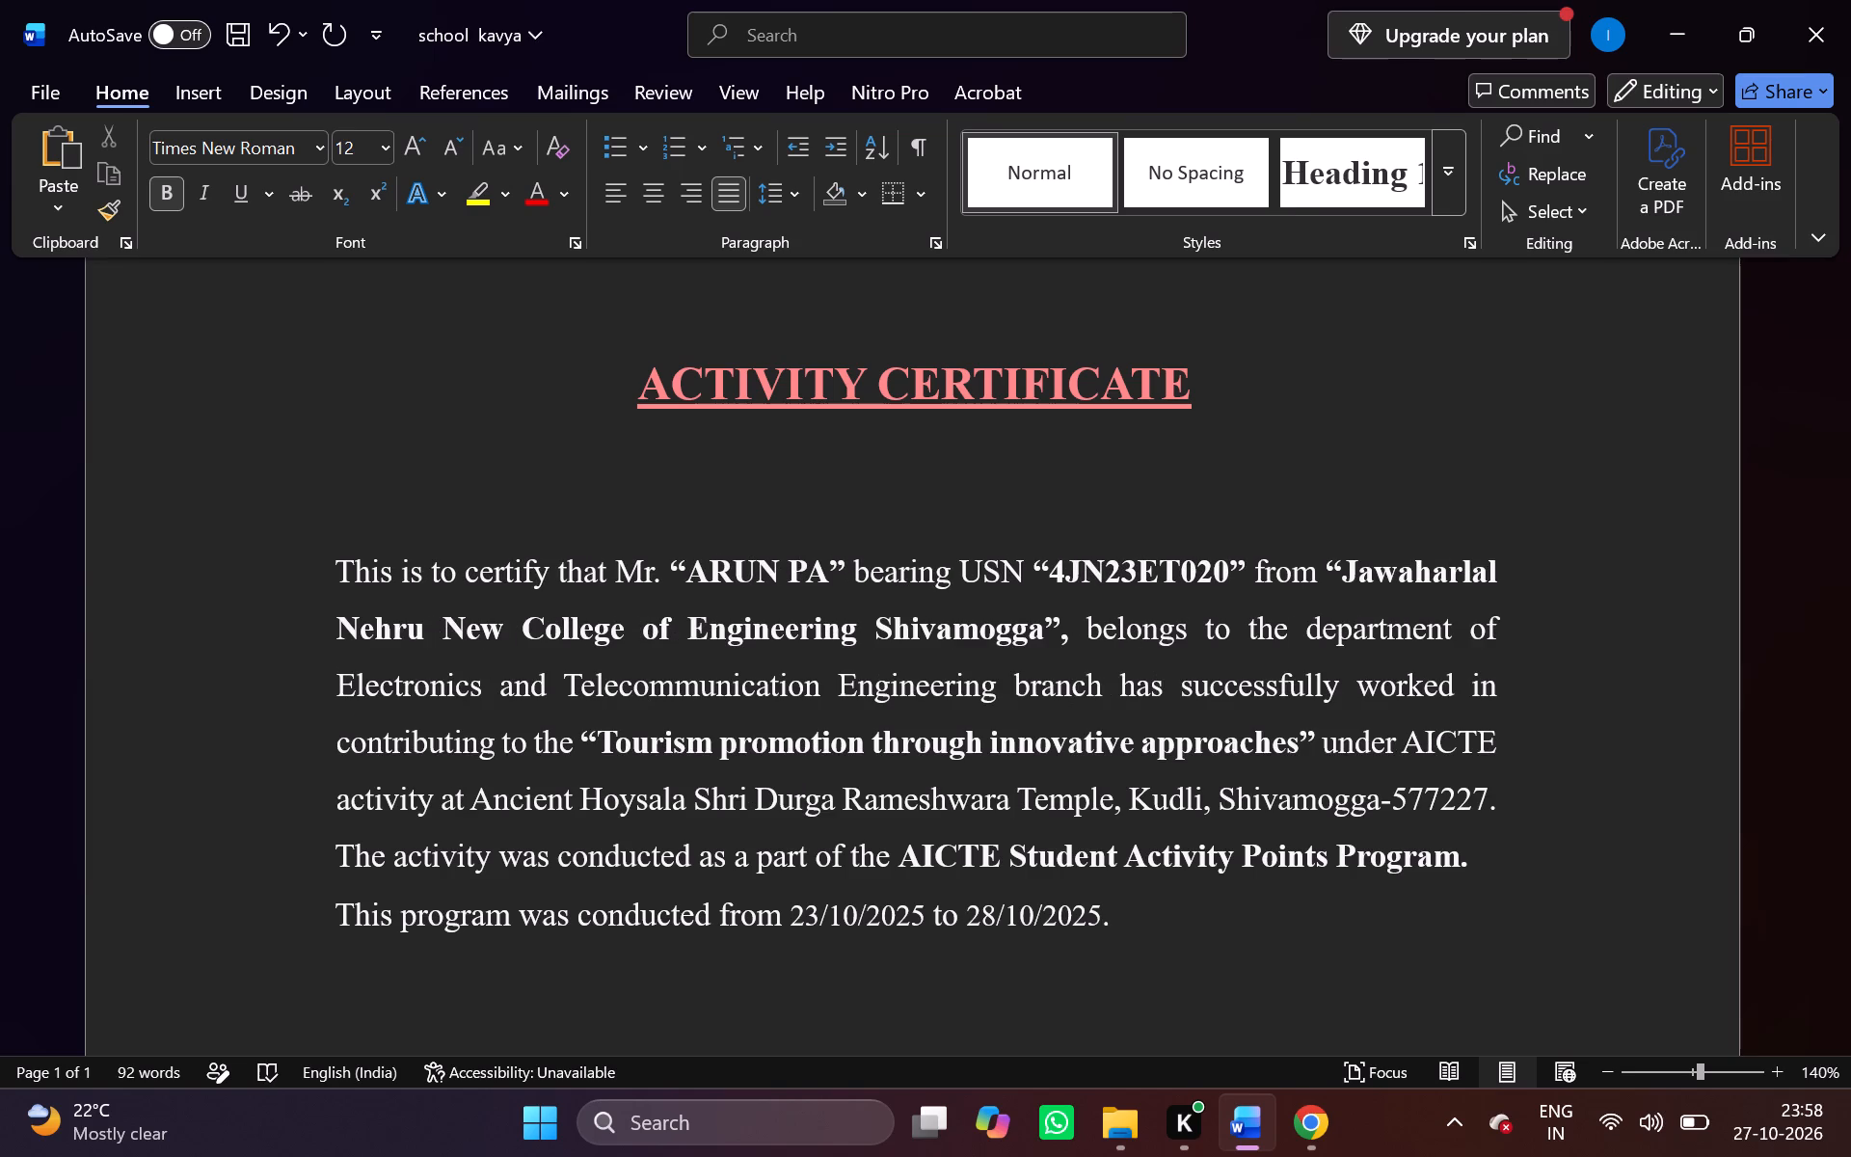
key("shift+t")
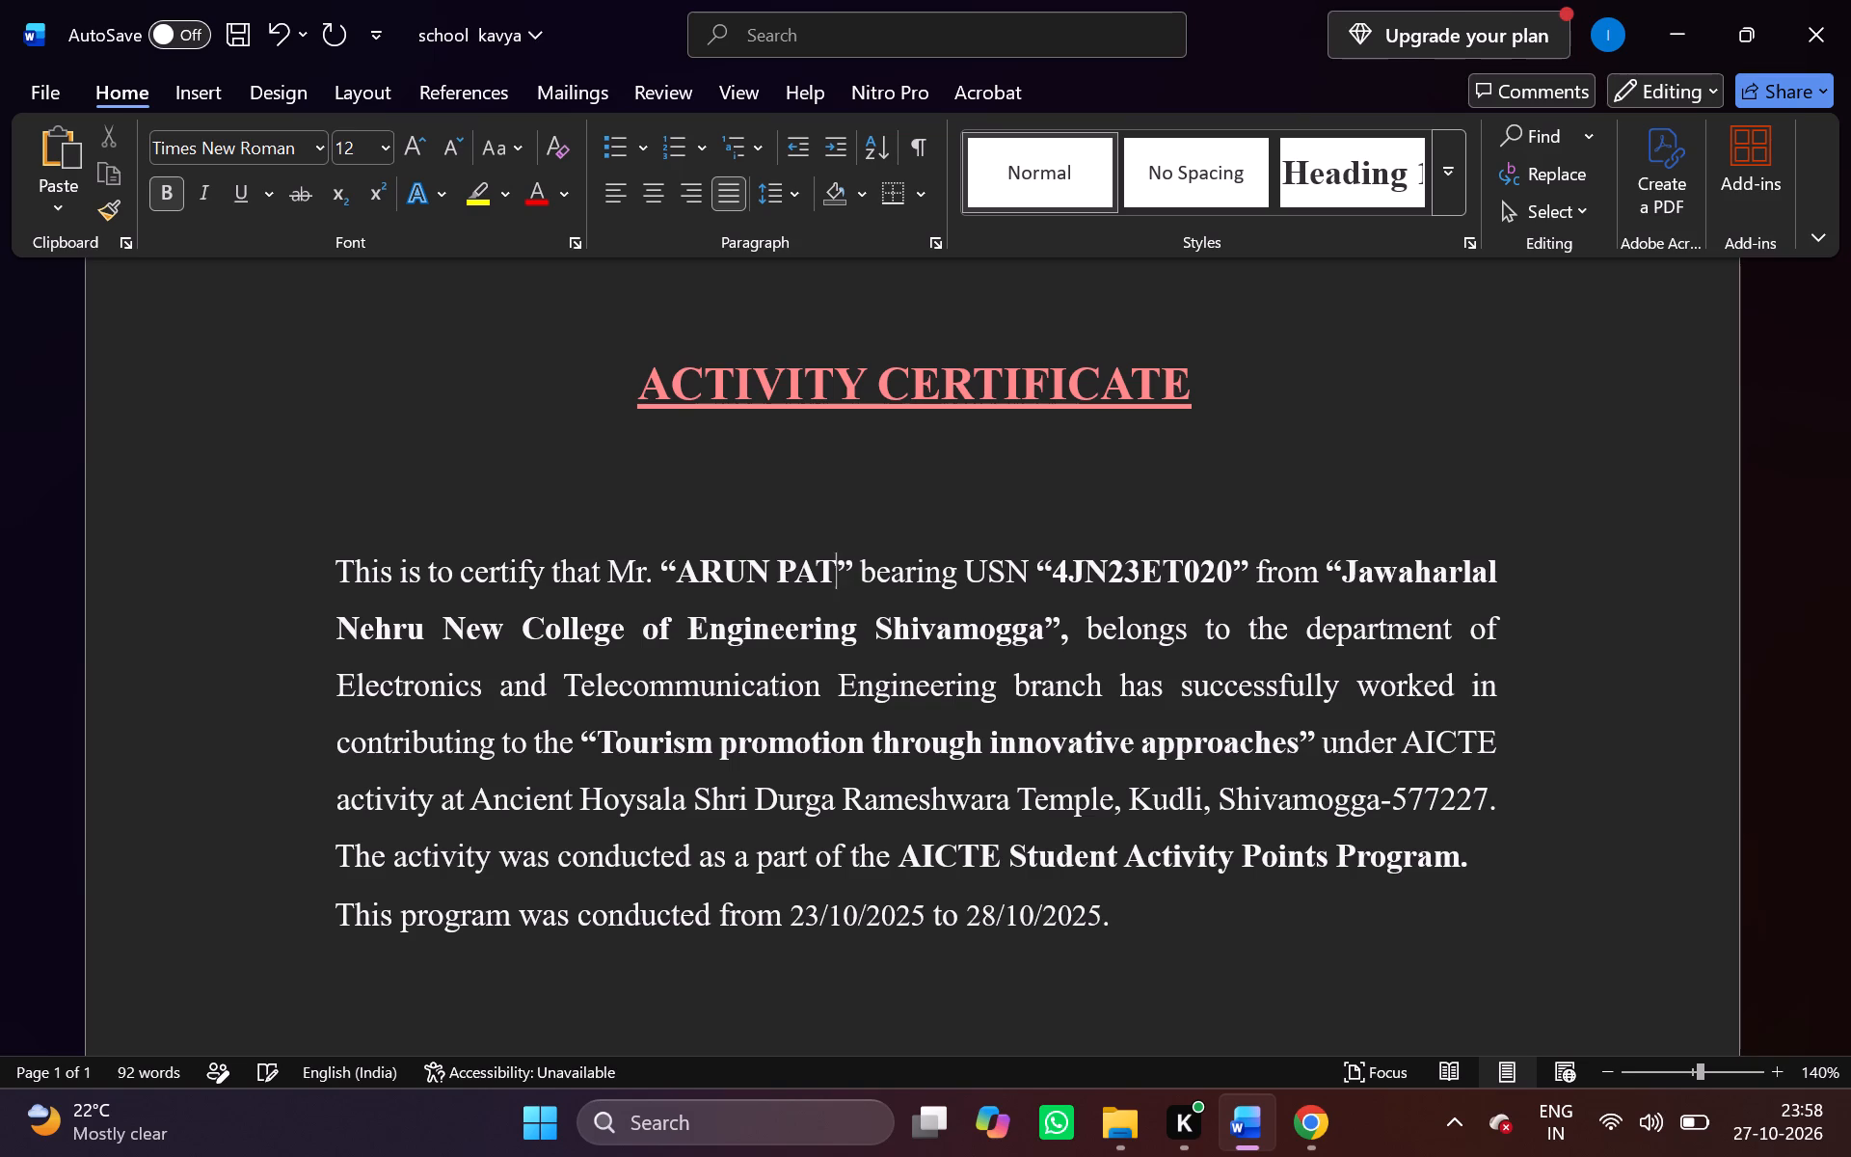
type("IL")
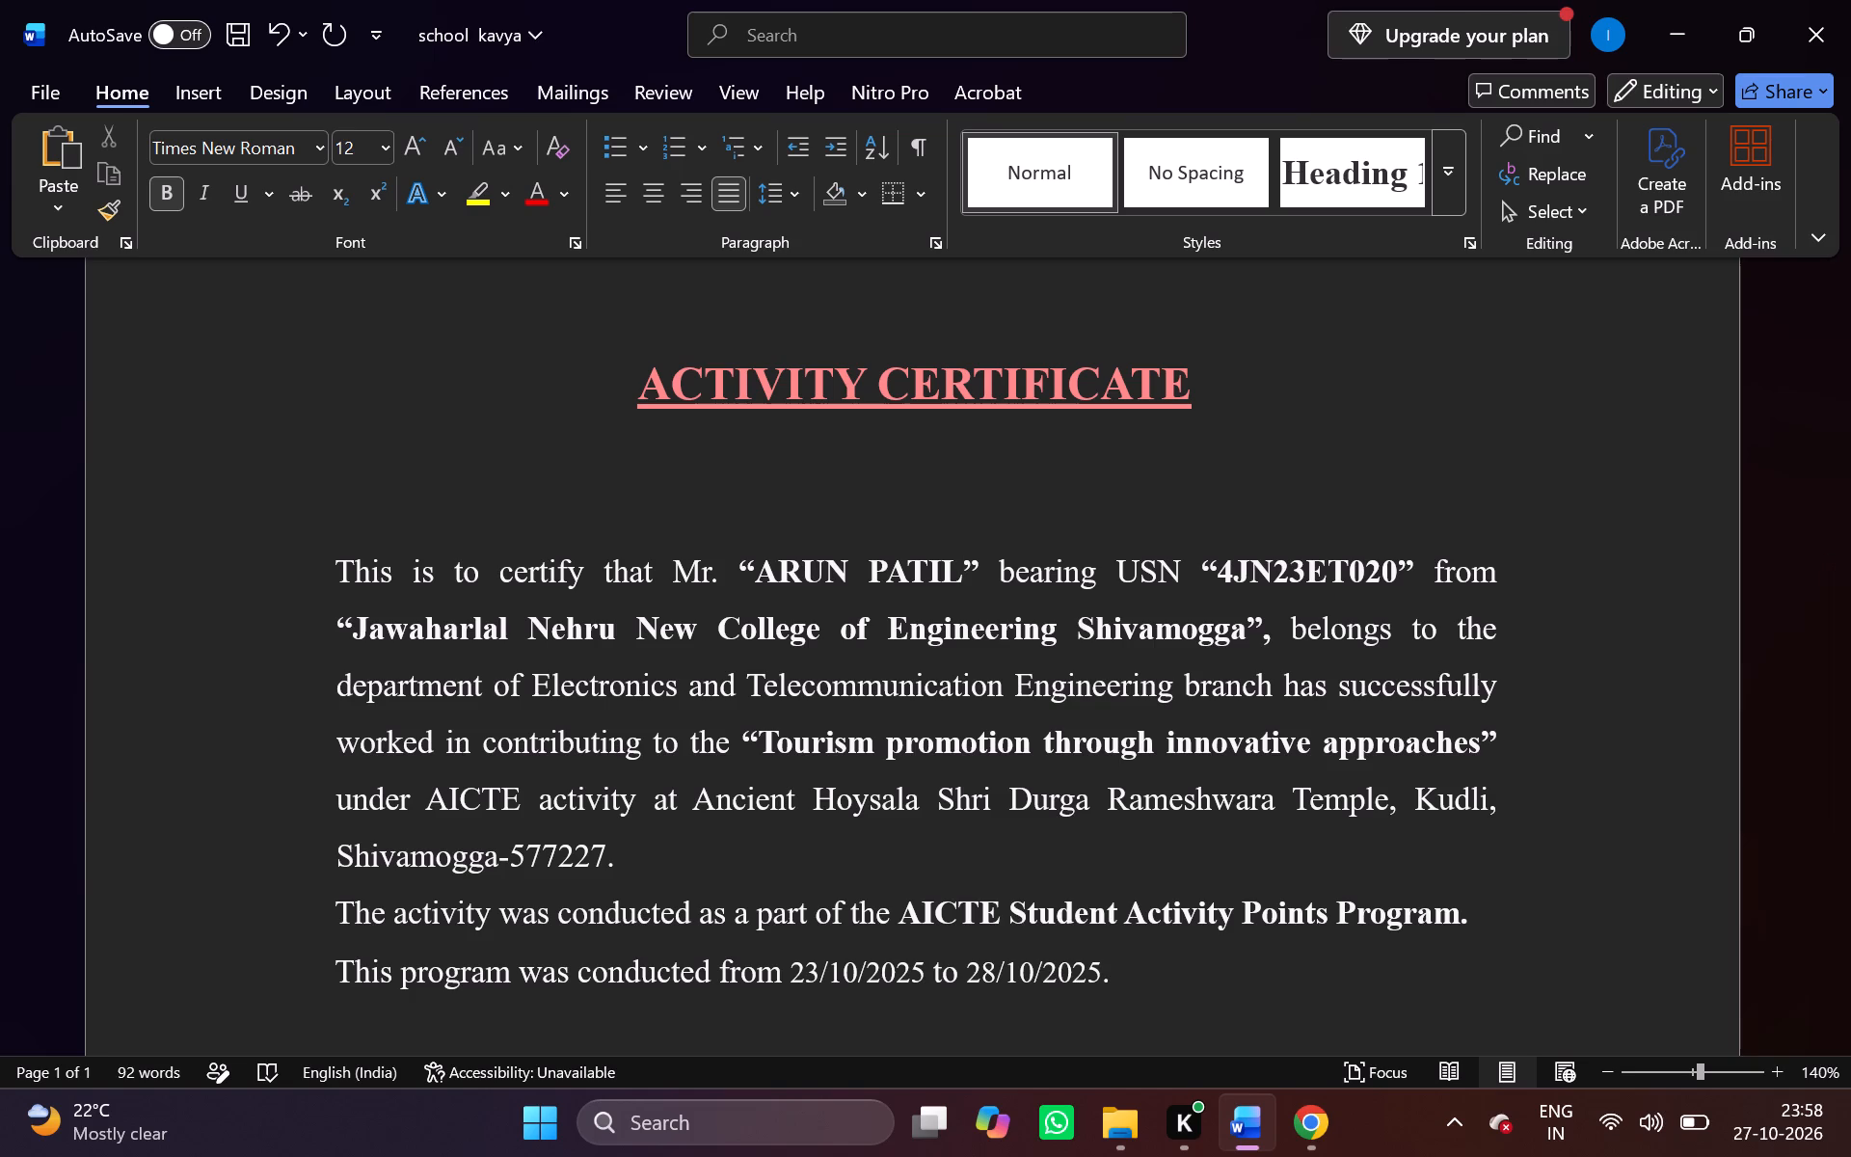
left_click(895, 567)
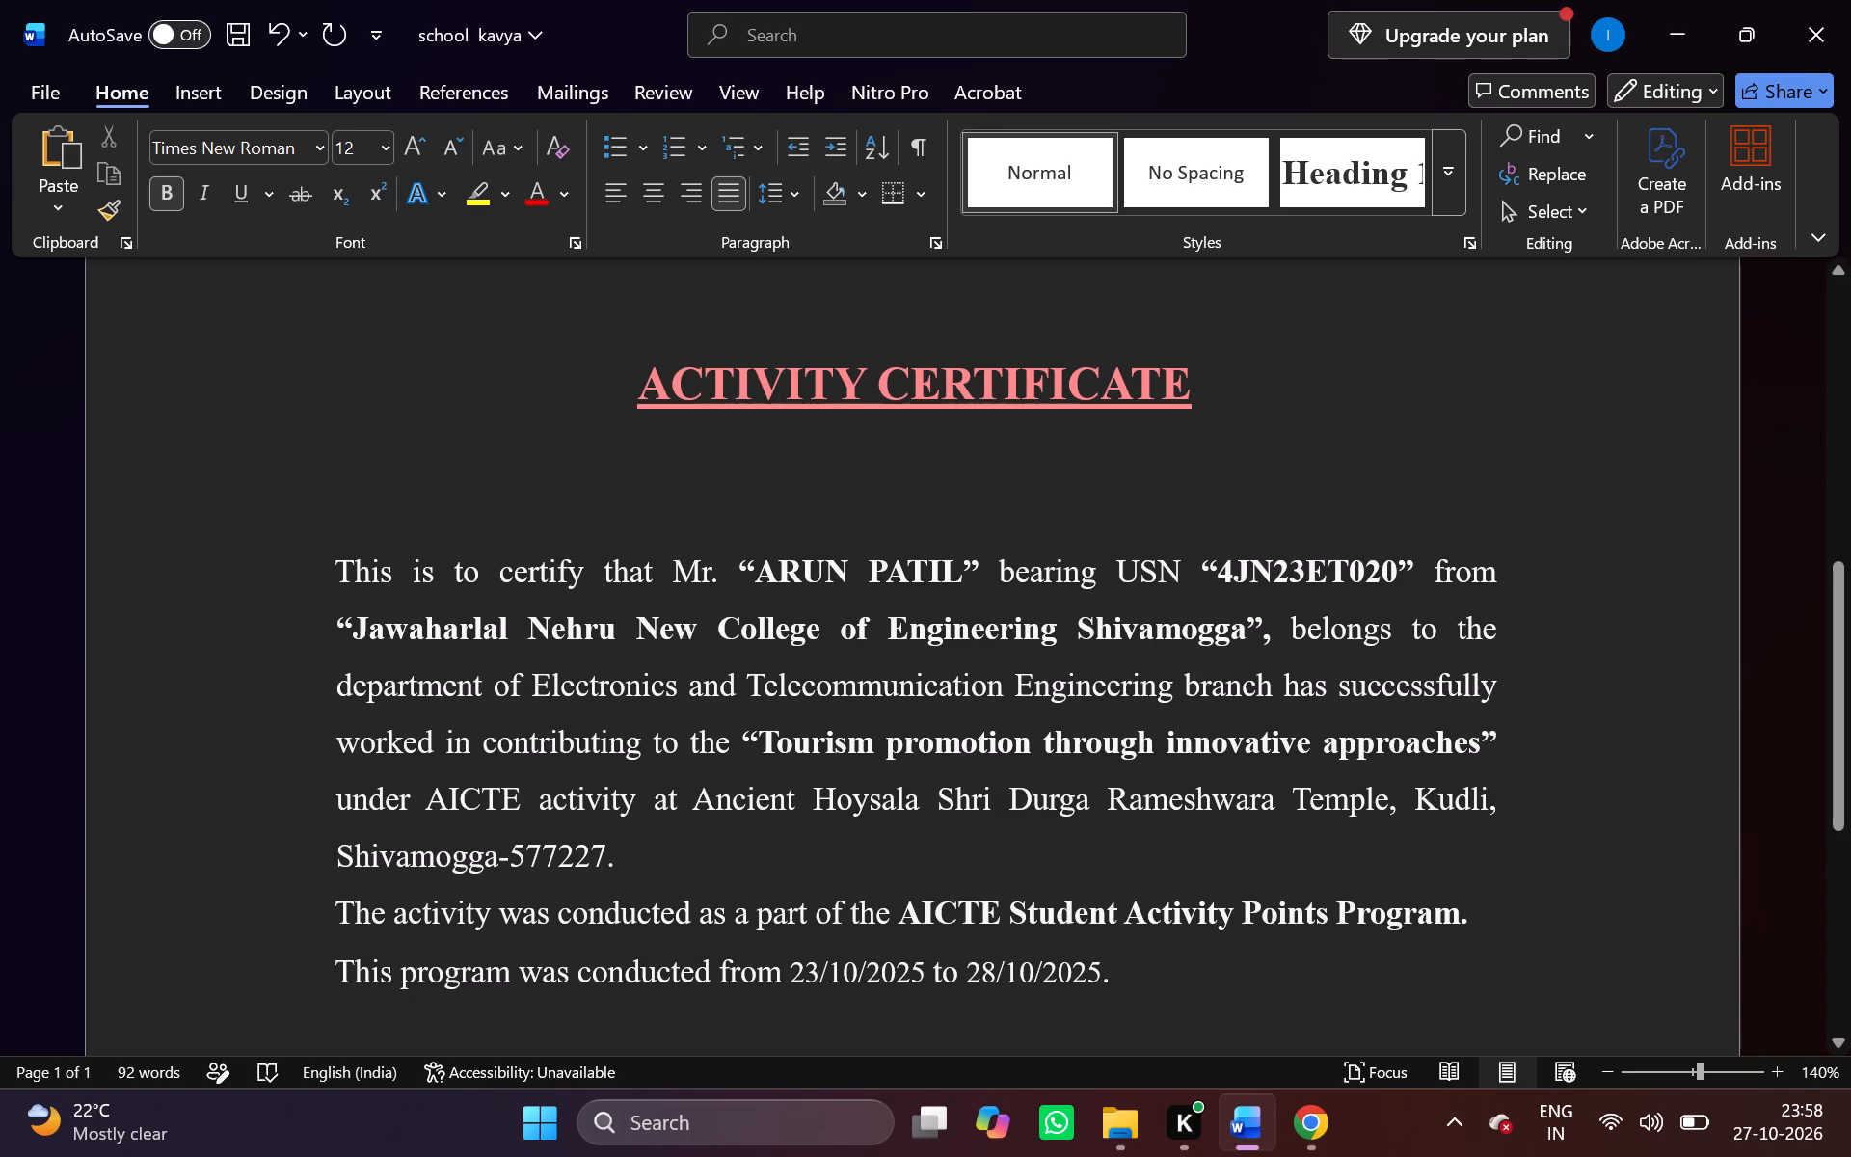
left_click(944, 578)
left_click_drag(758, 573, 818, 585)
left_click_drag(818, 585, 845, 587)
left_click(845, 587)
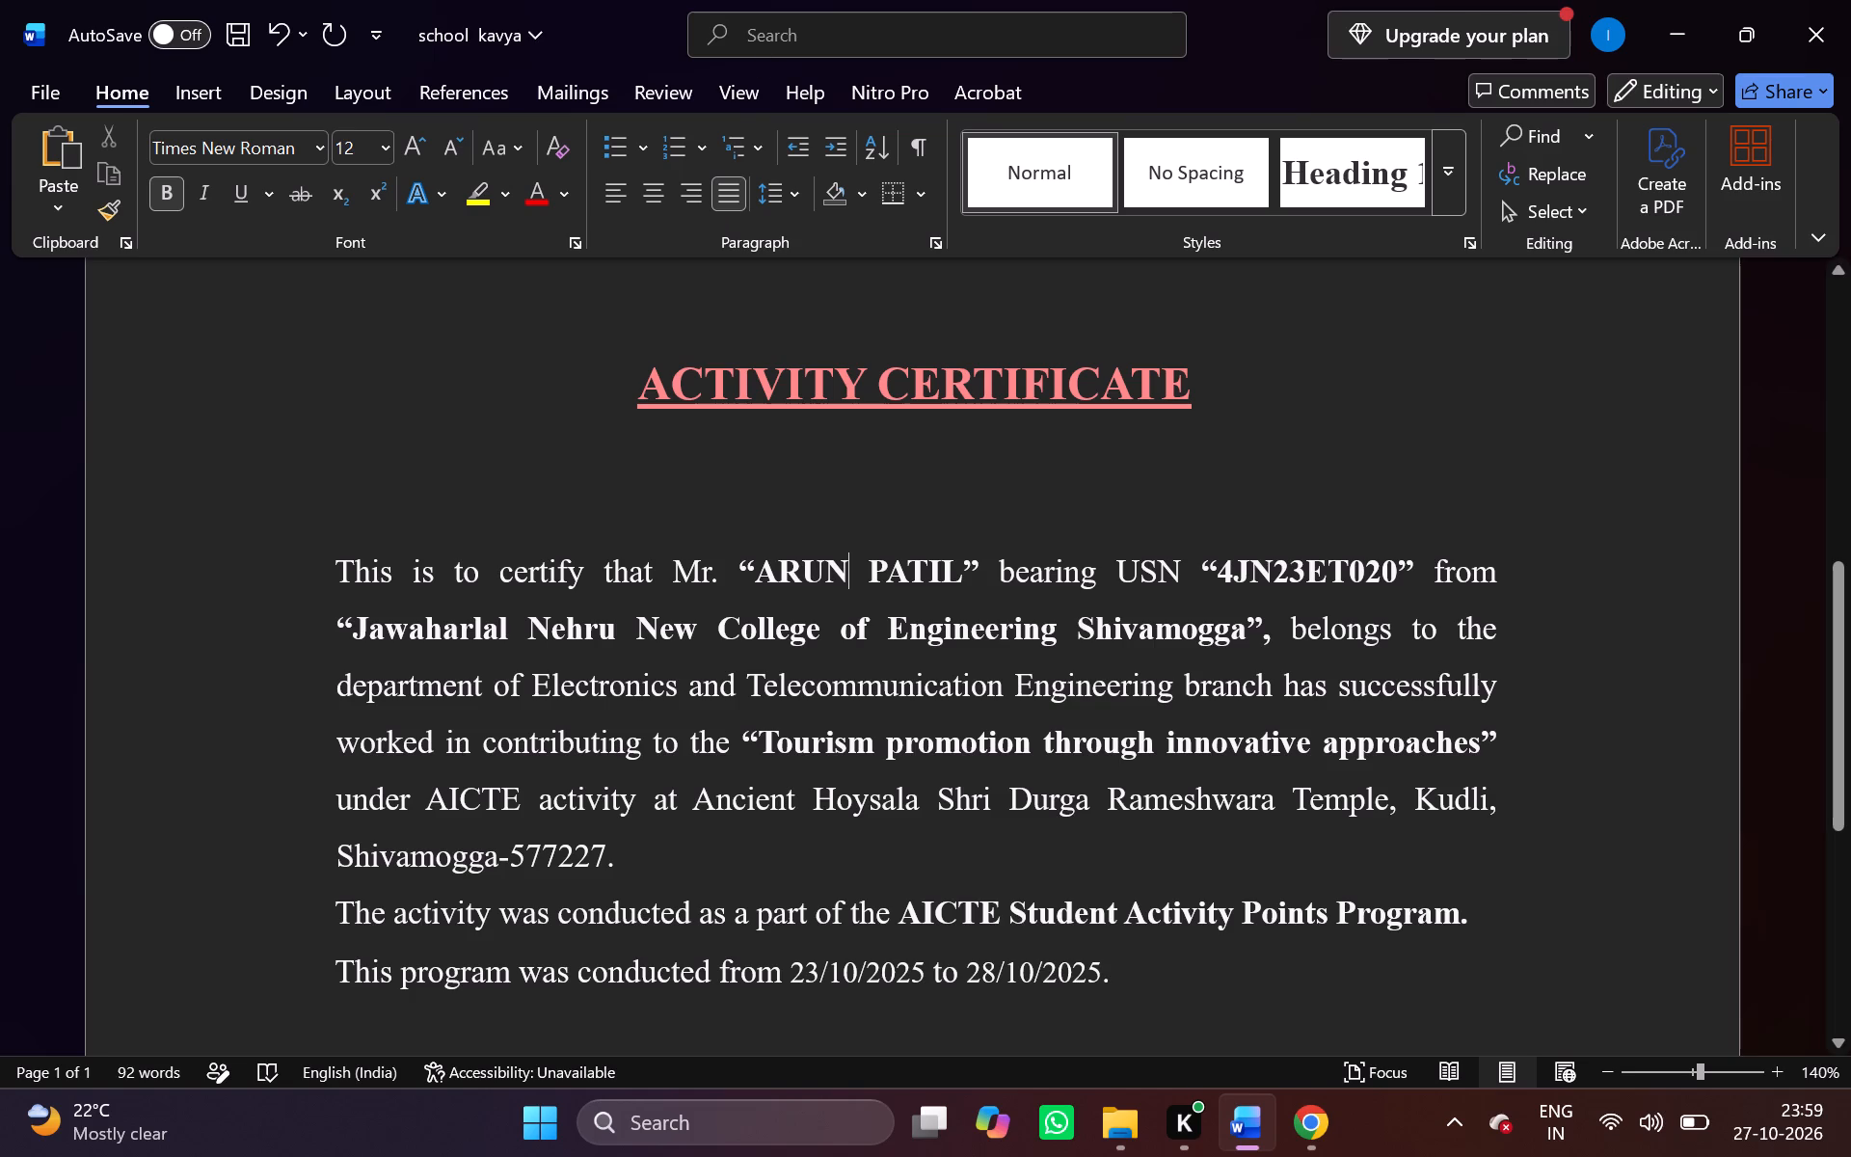
Switch to Chrome and search Google for "arun in kannada" in a new tab.
left_click(1310, 1153)
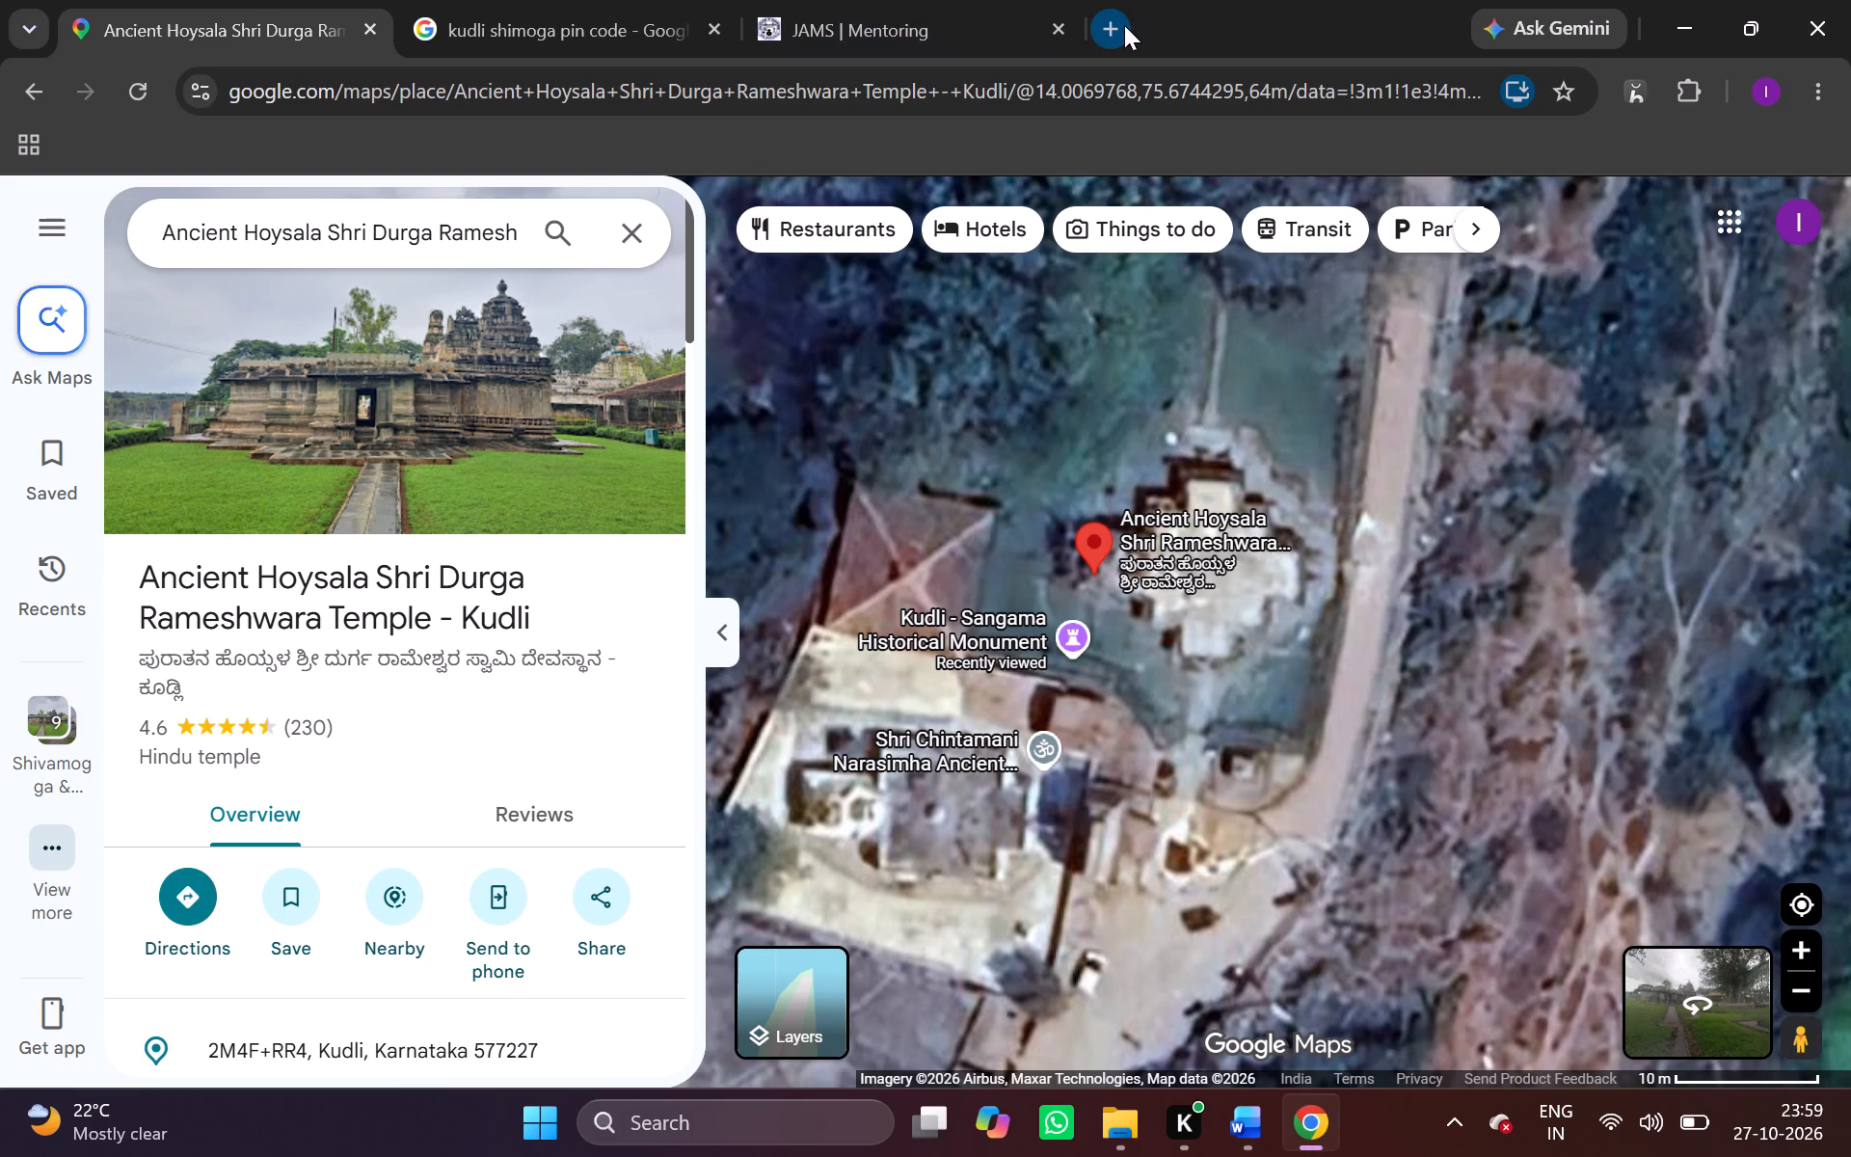
left_click(1124, 25)
left_click(746, 590)
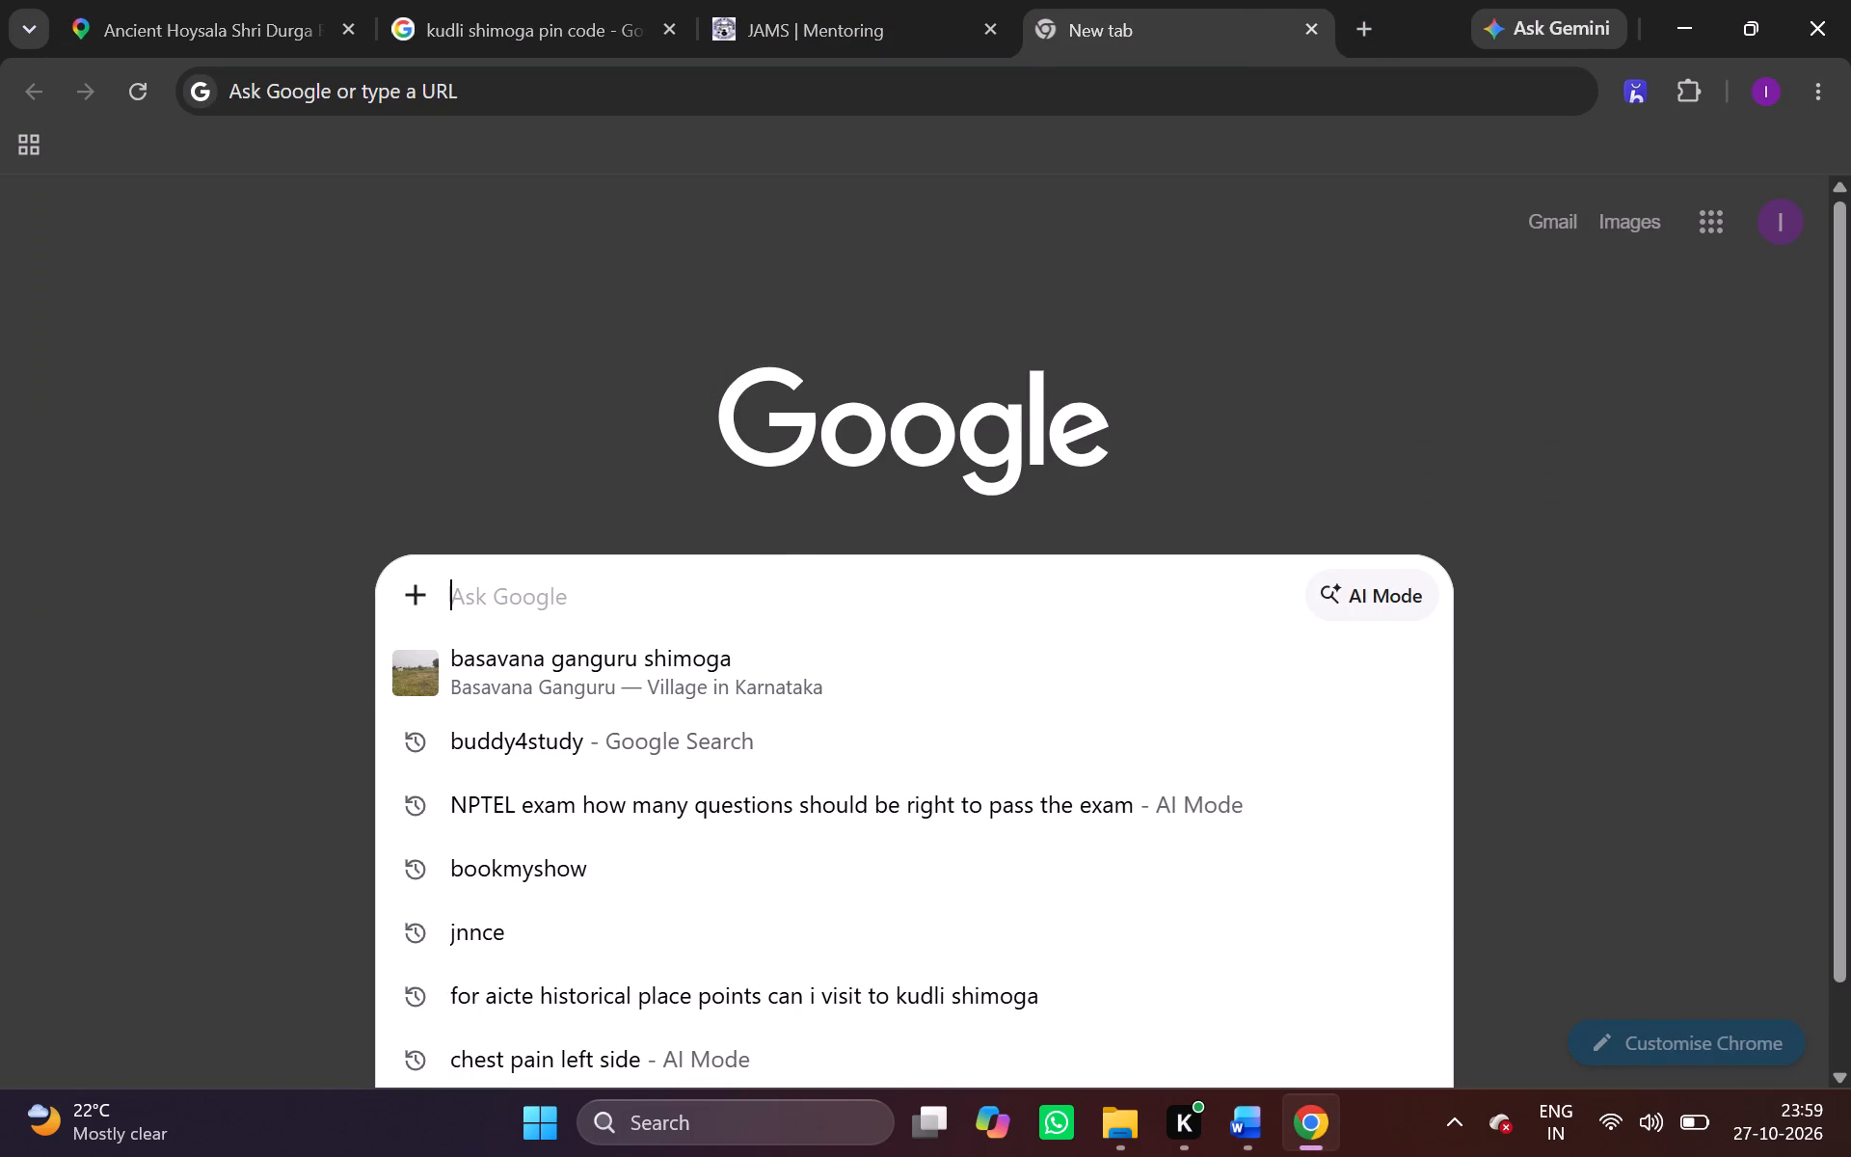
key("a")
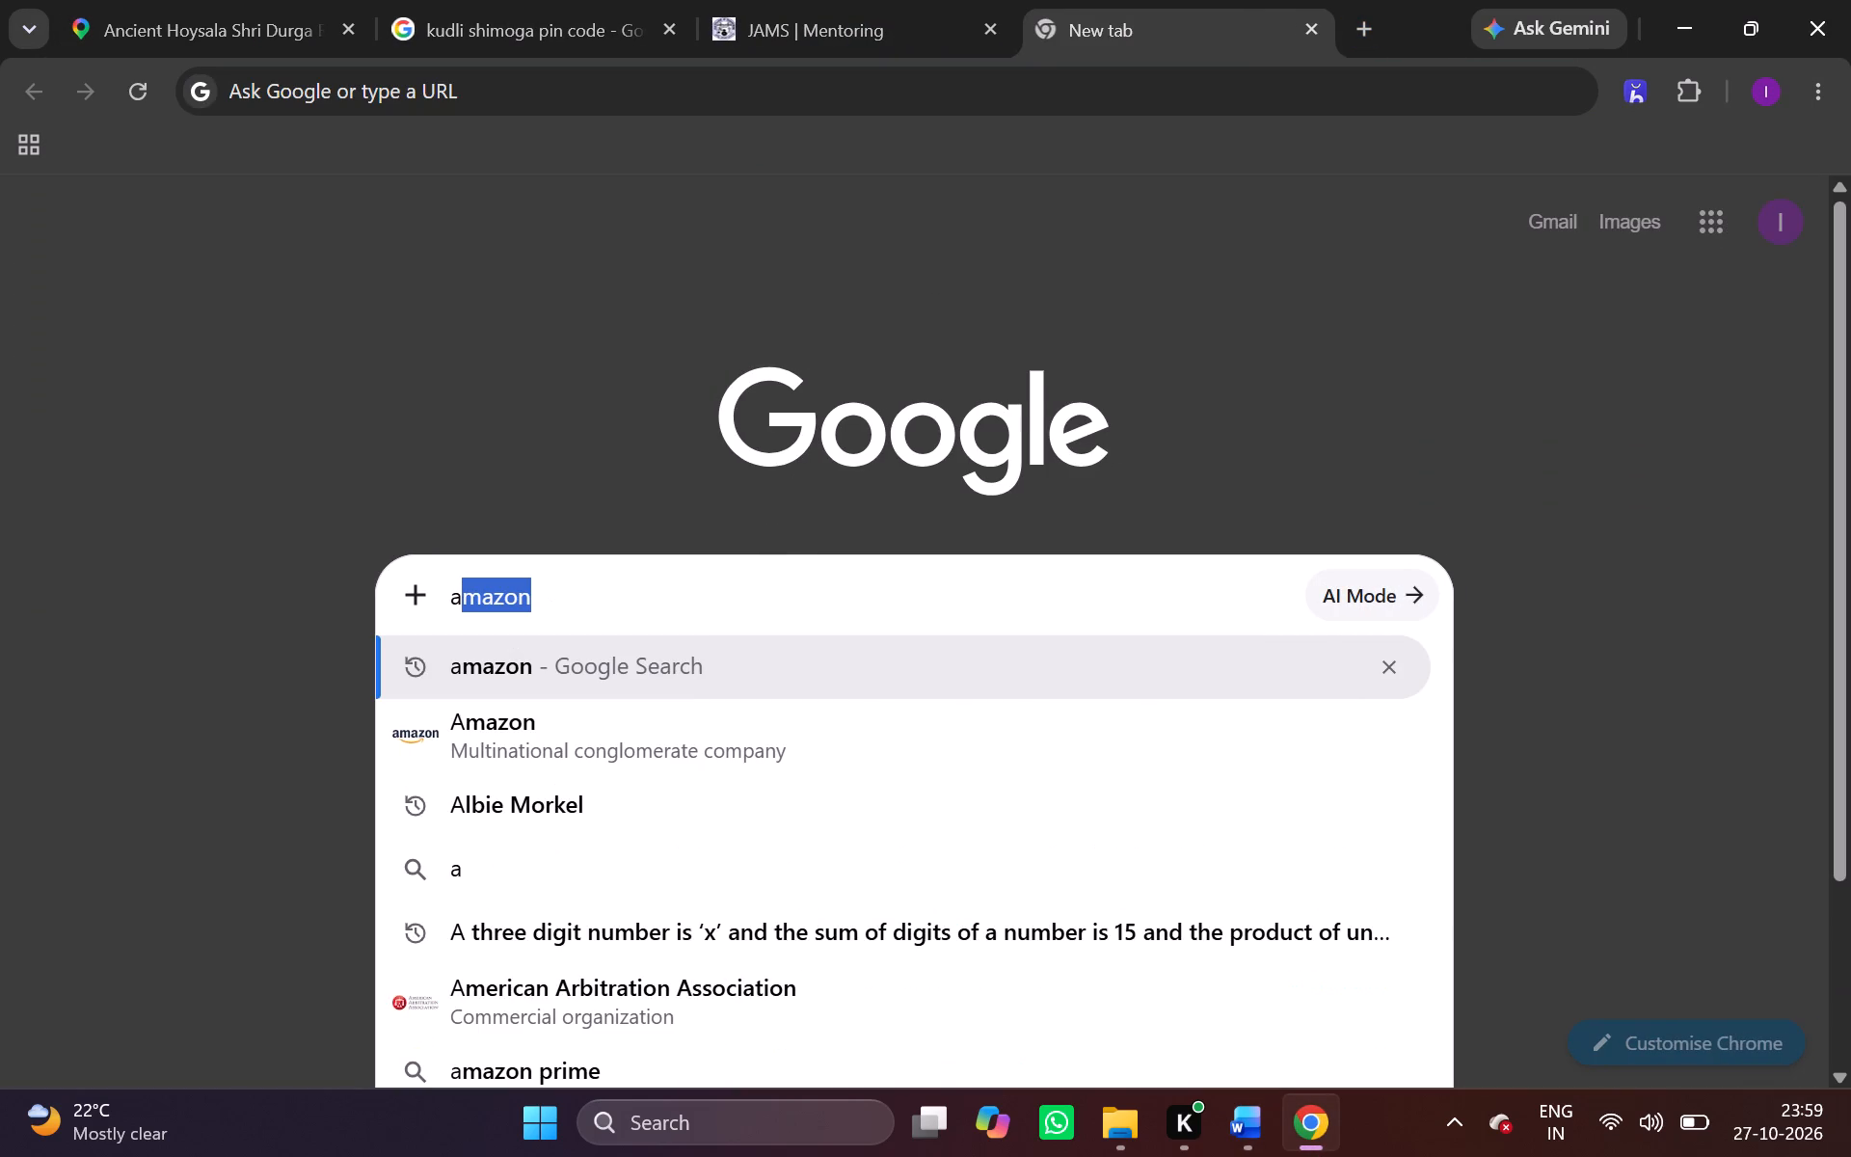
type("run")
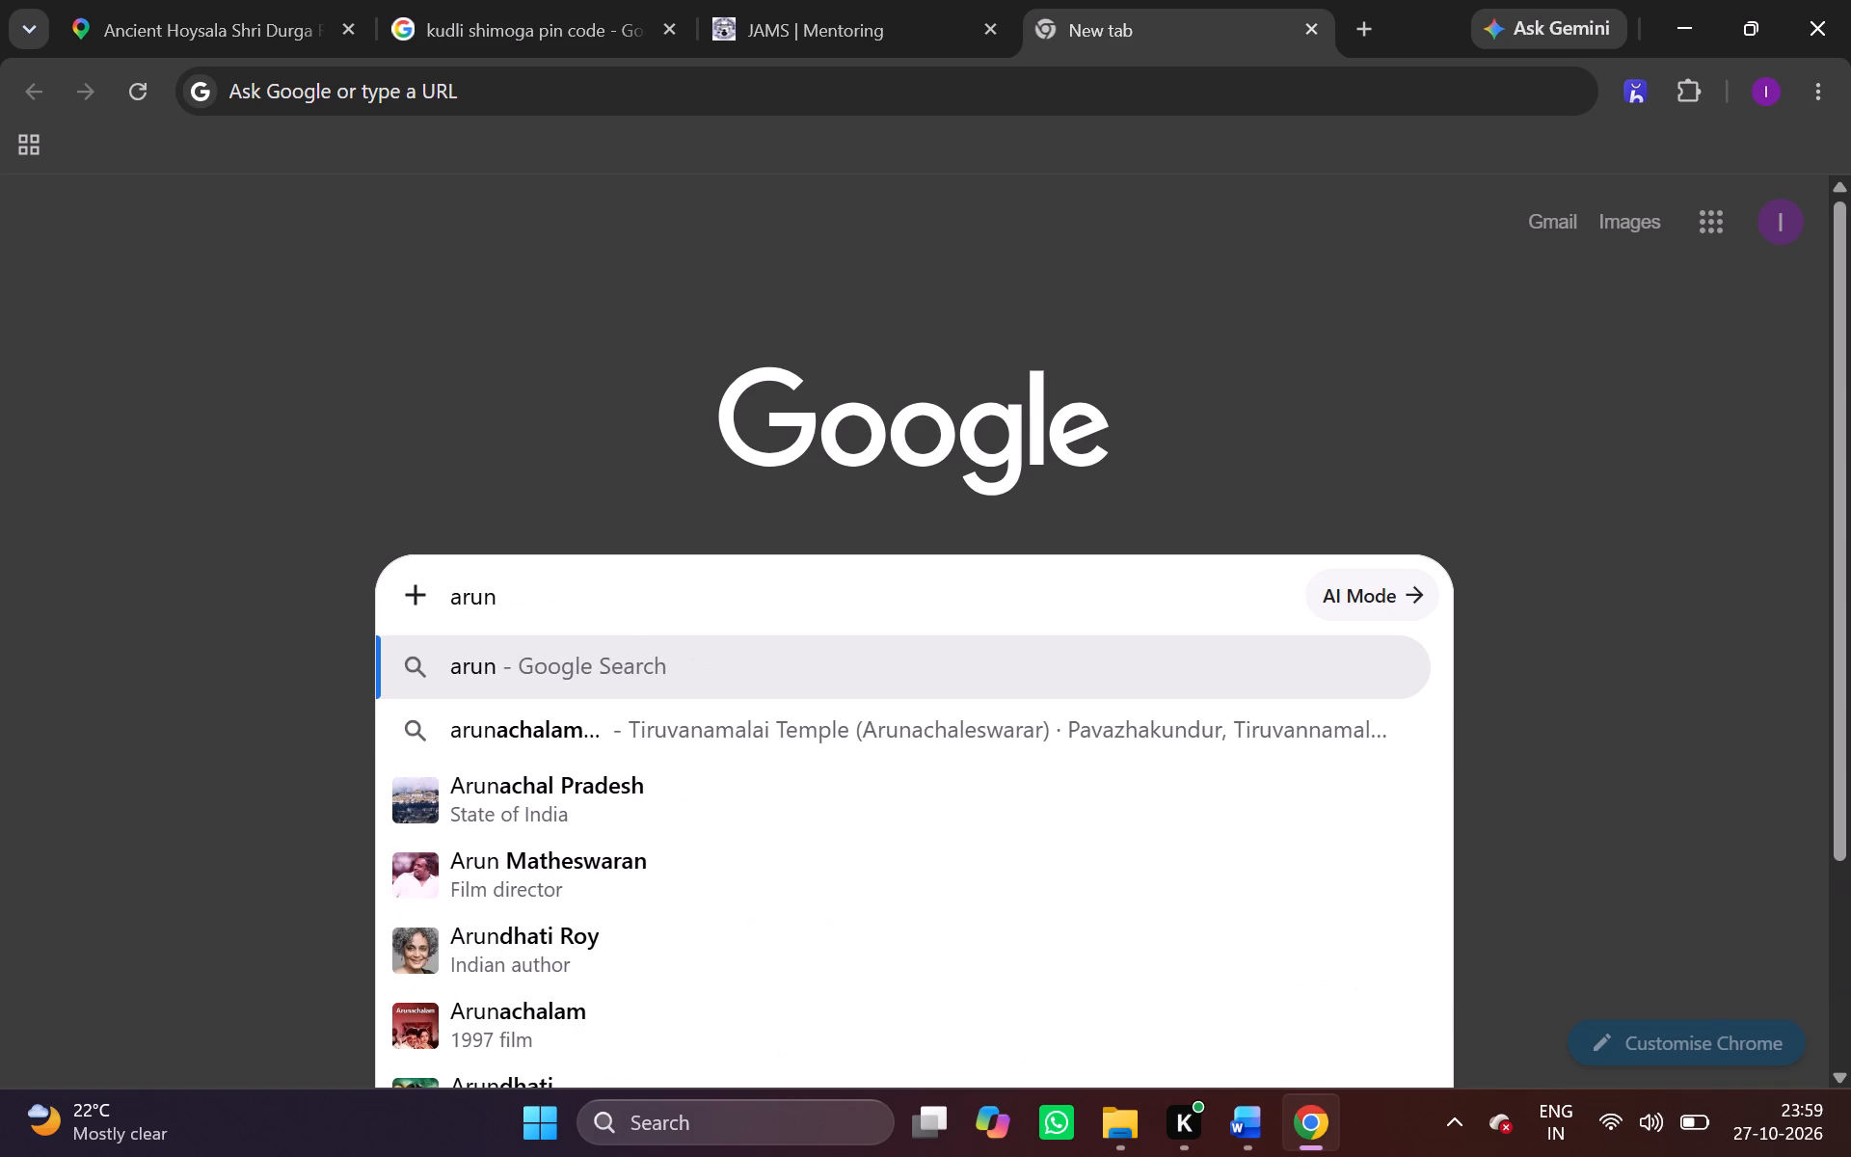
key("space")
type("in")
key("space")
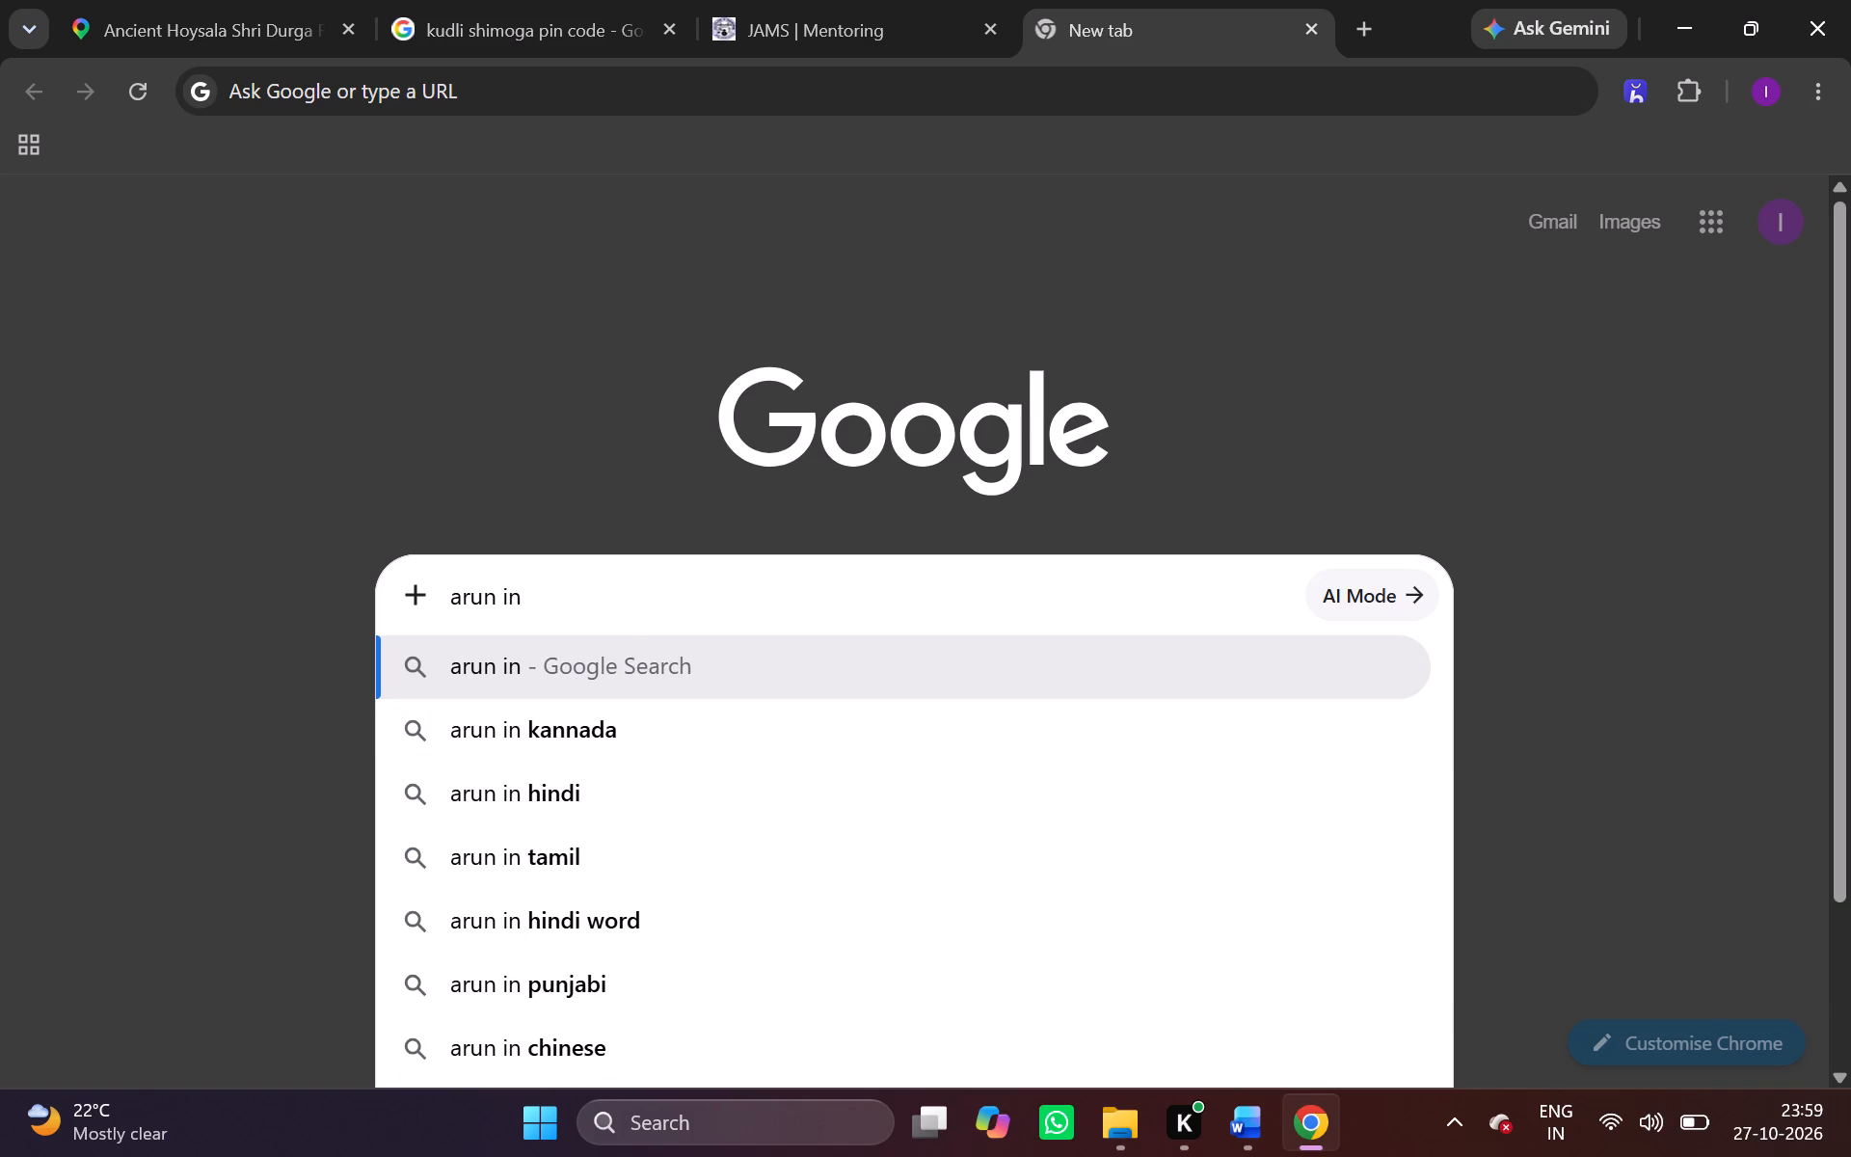
left_click(644, 734)
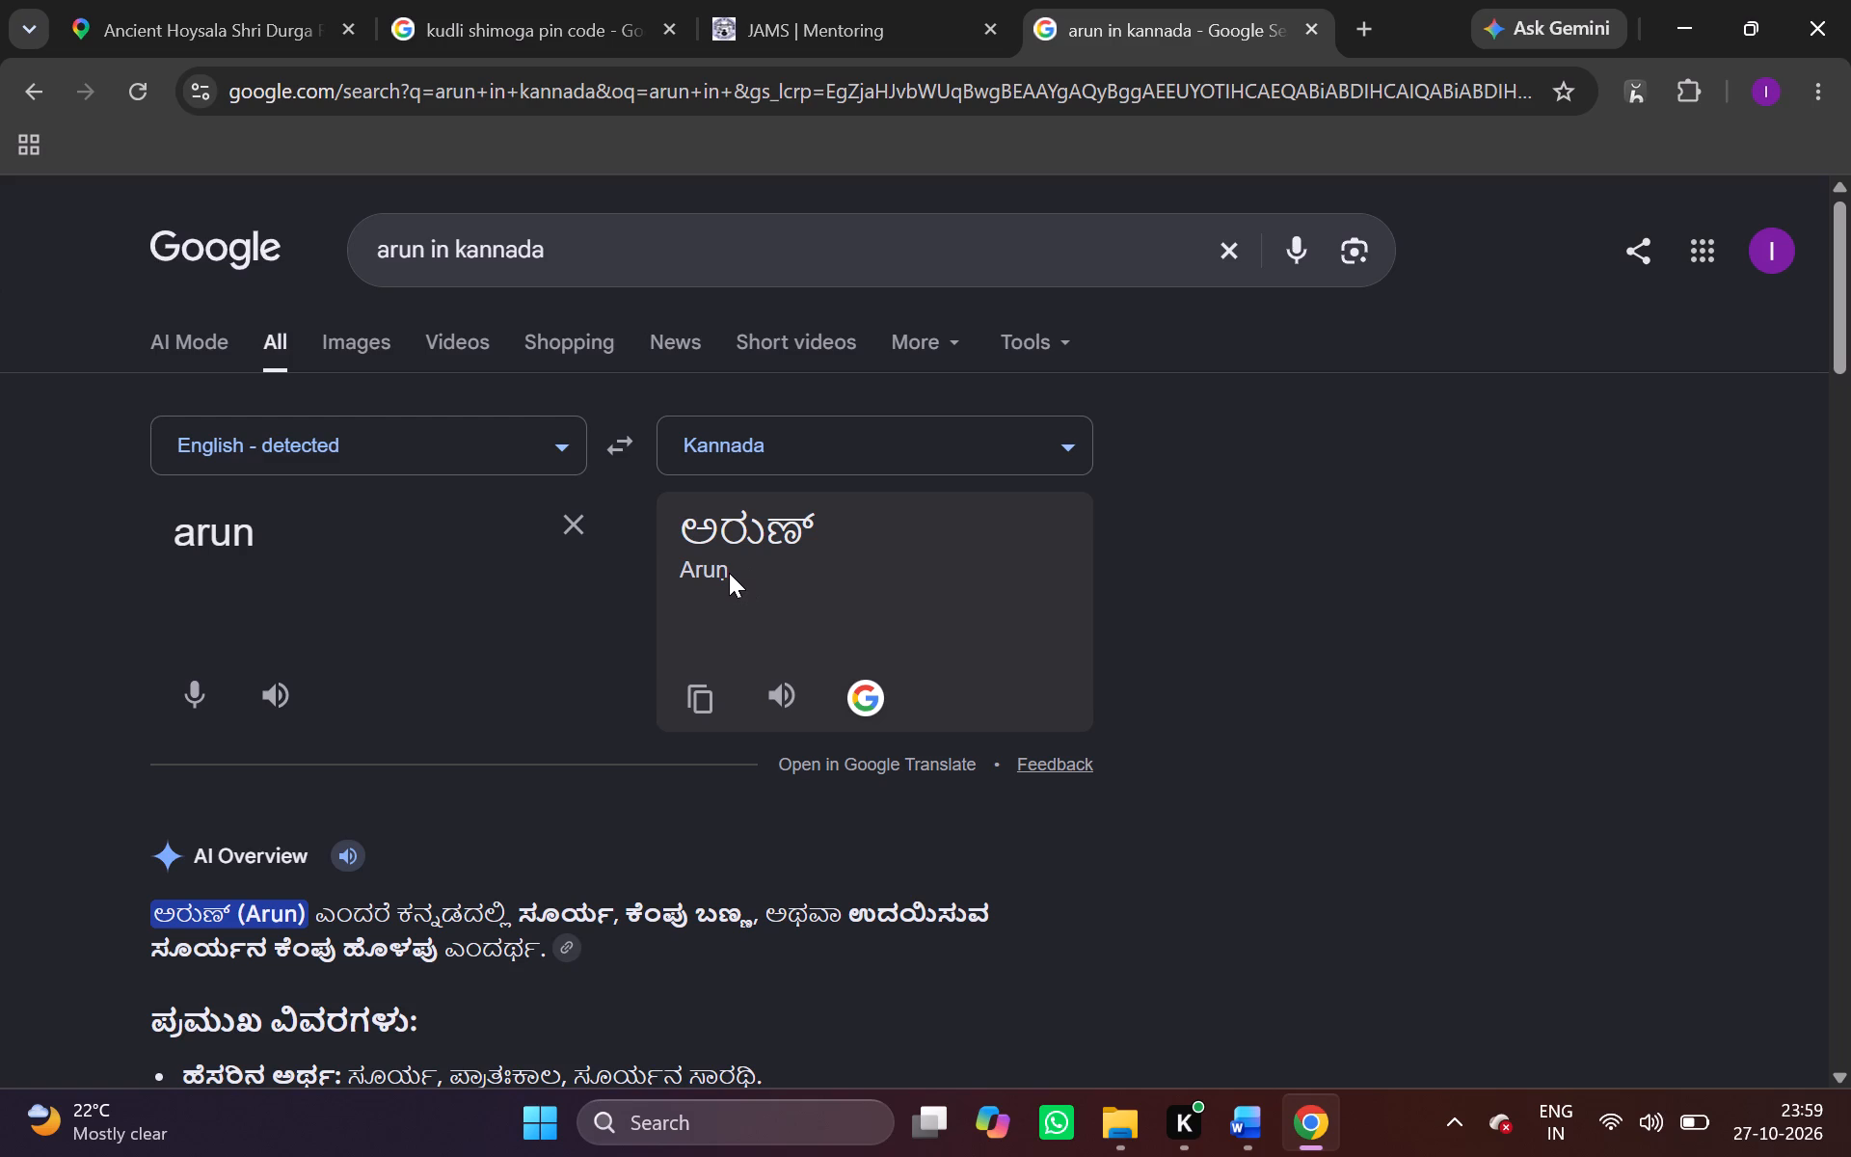
Swap the translation to Kannada-to-English, listen to the English pronunciation of the name repeatedly, and close the search tab.
left_click(620, 444)
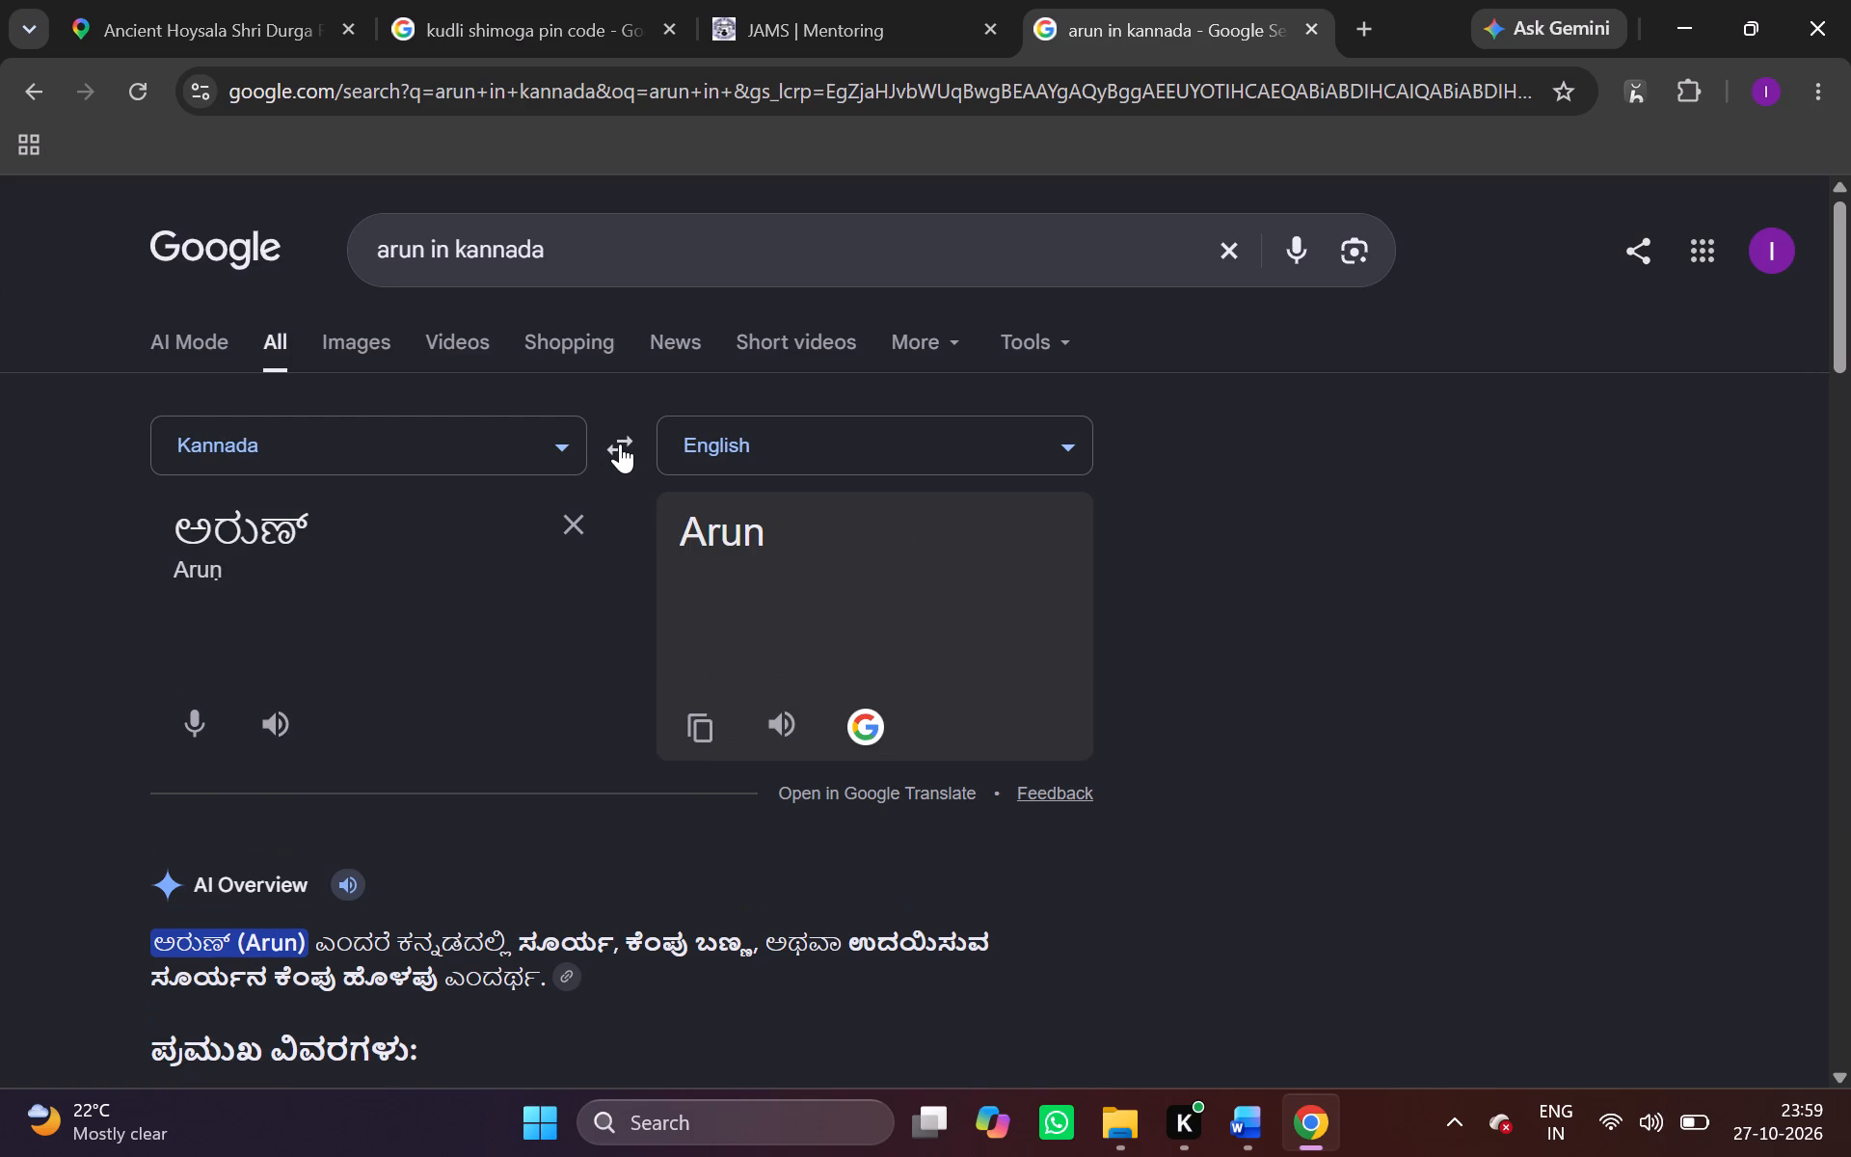
left_click(783, 717)
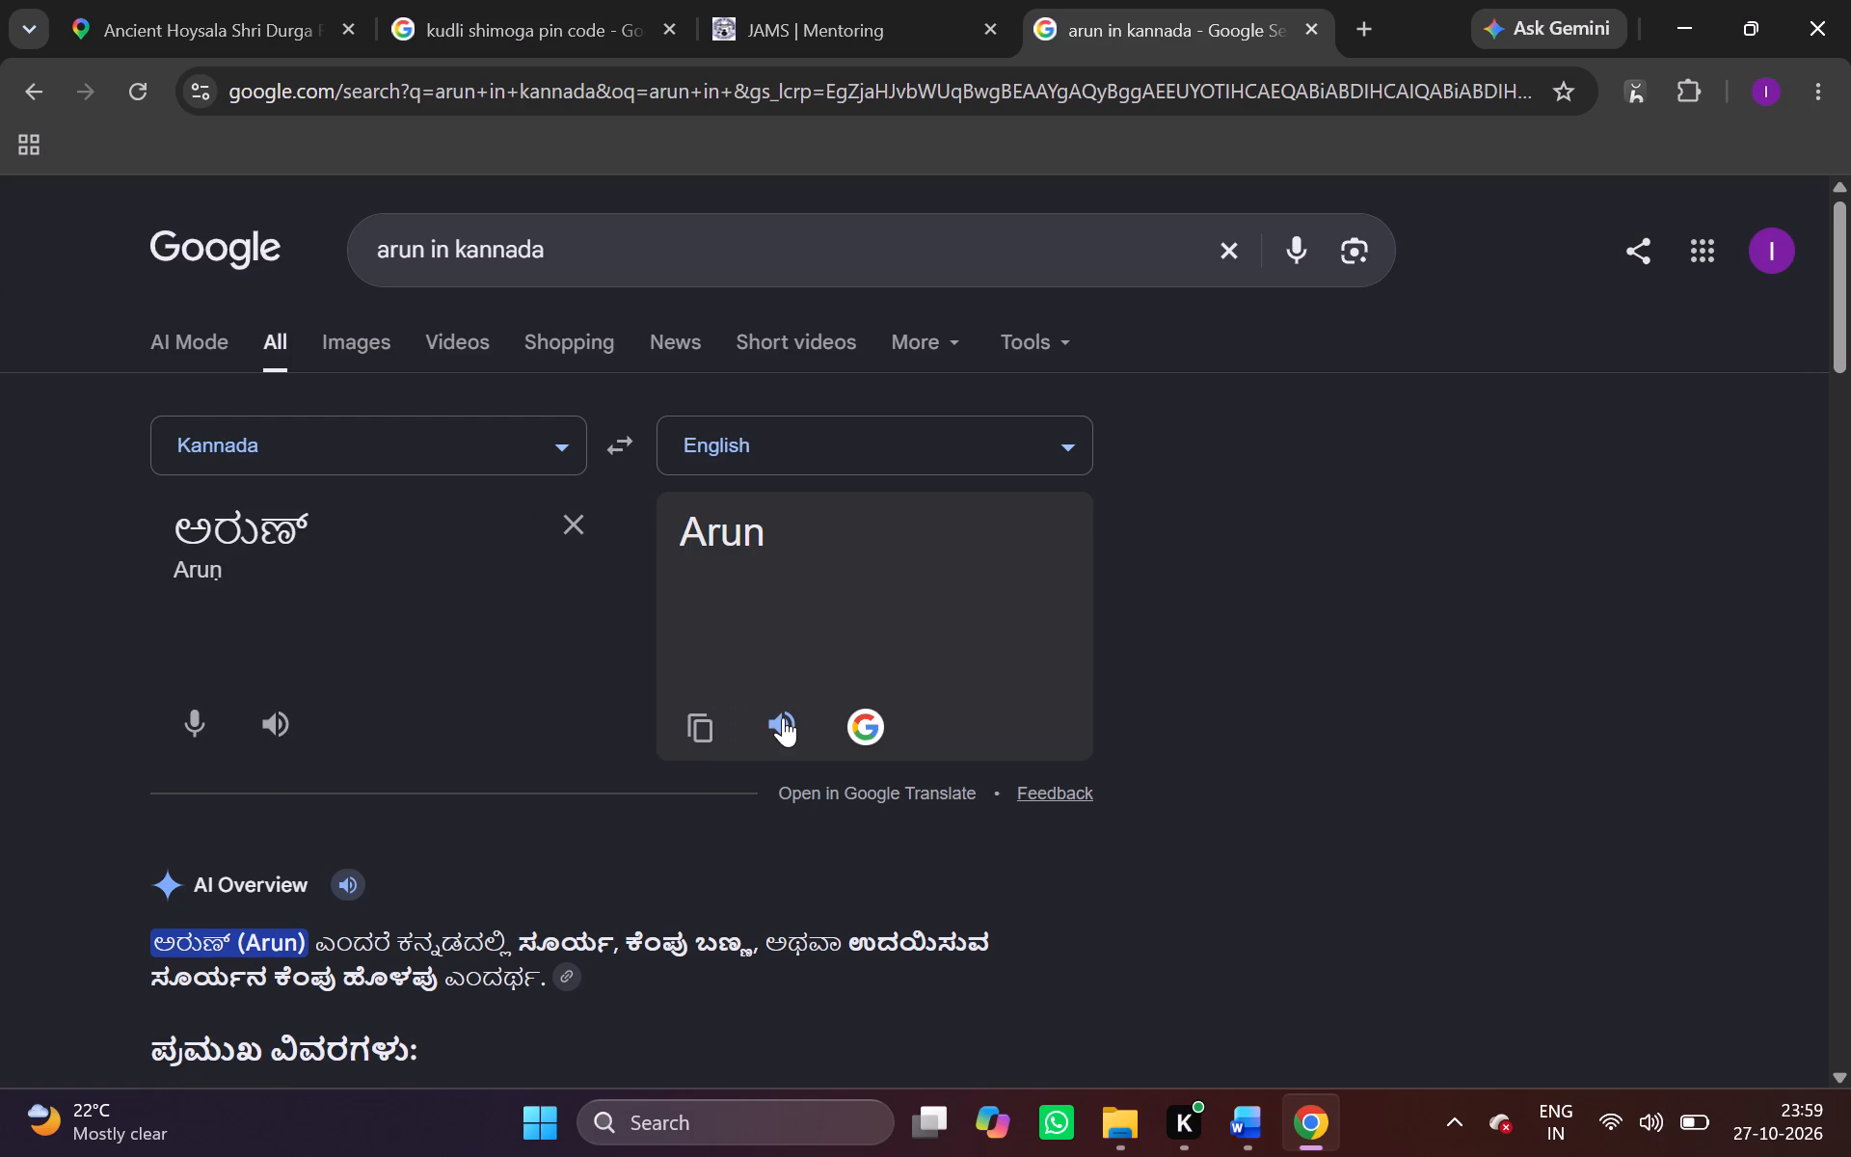
left_click(783, 717)
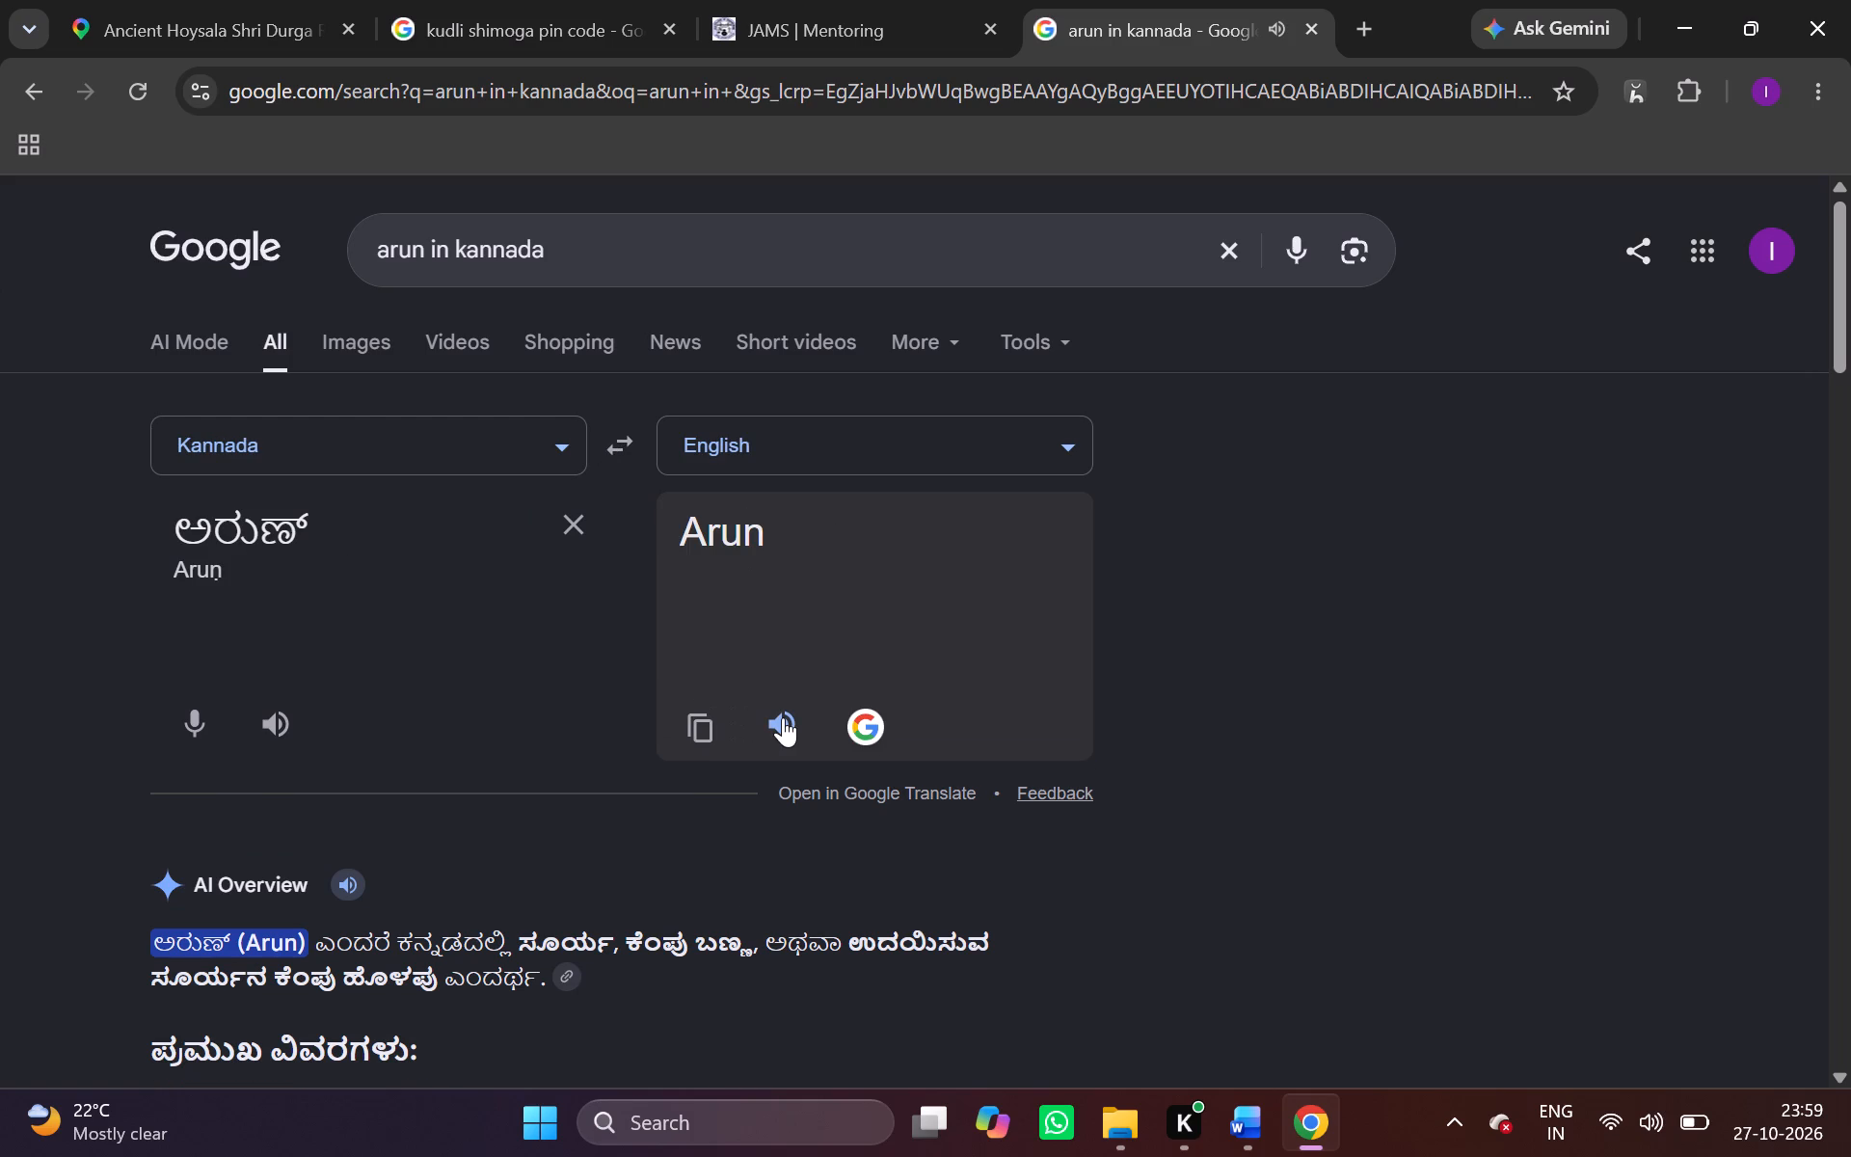
left_click(783, 717)
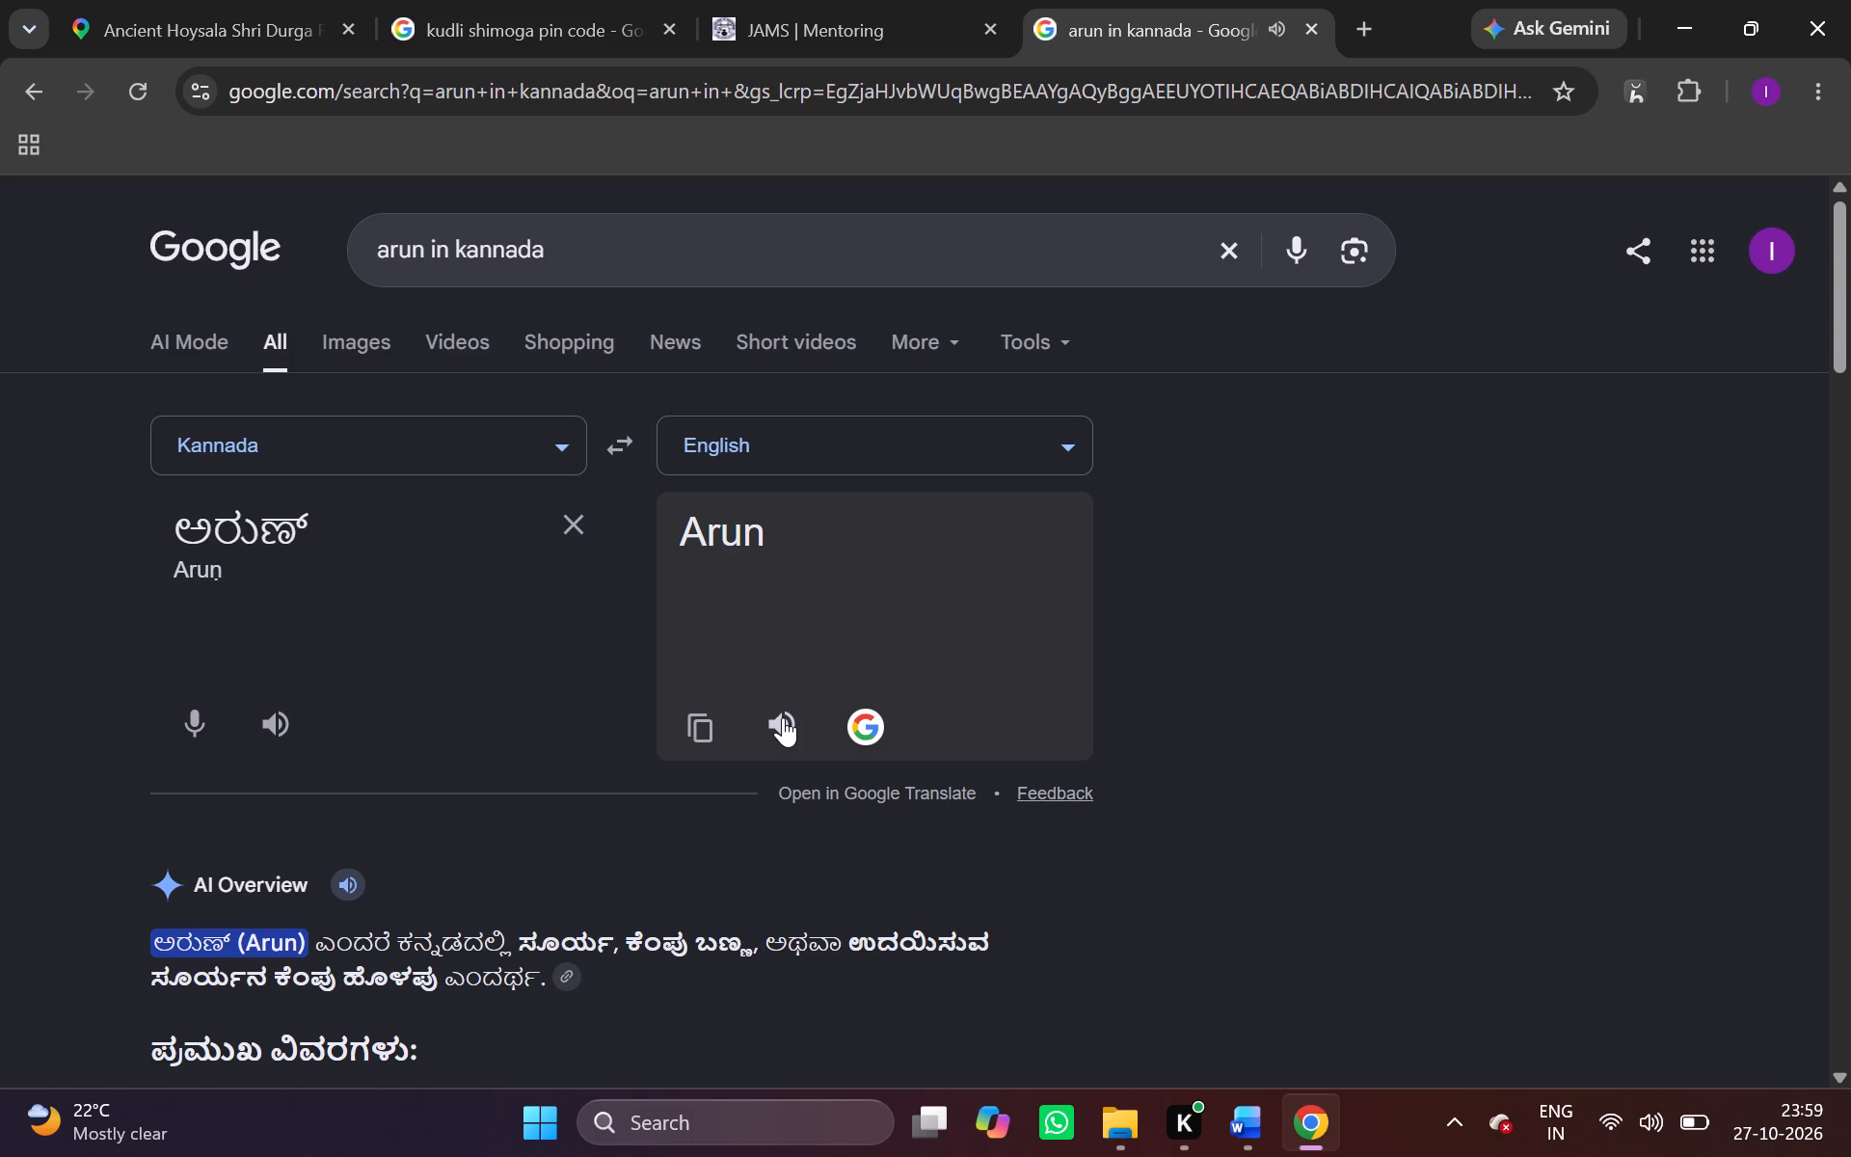
left_click(783, 717)
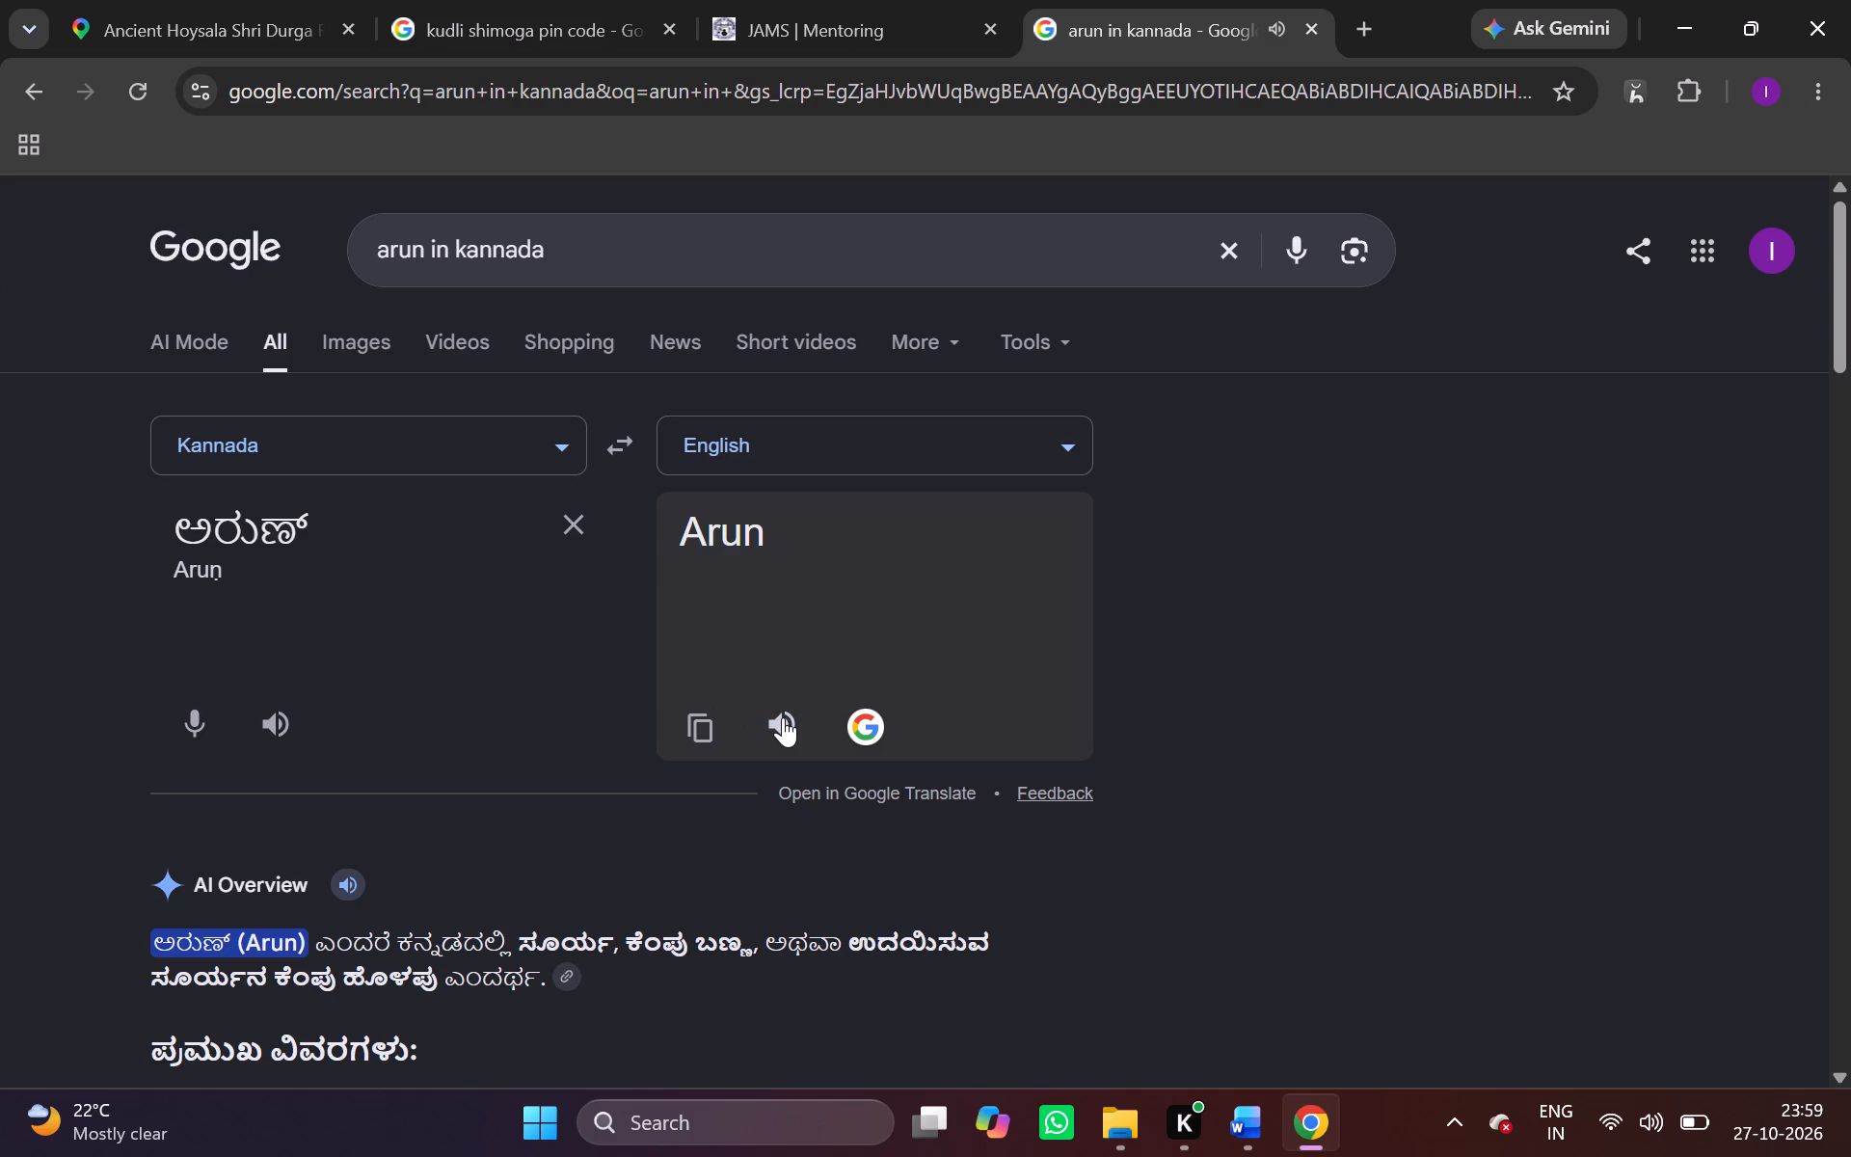
left_click(783, 717)
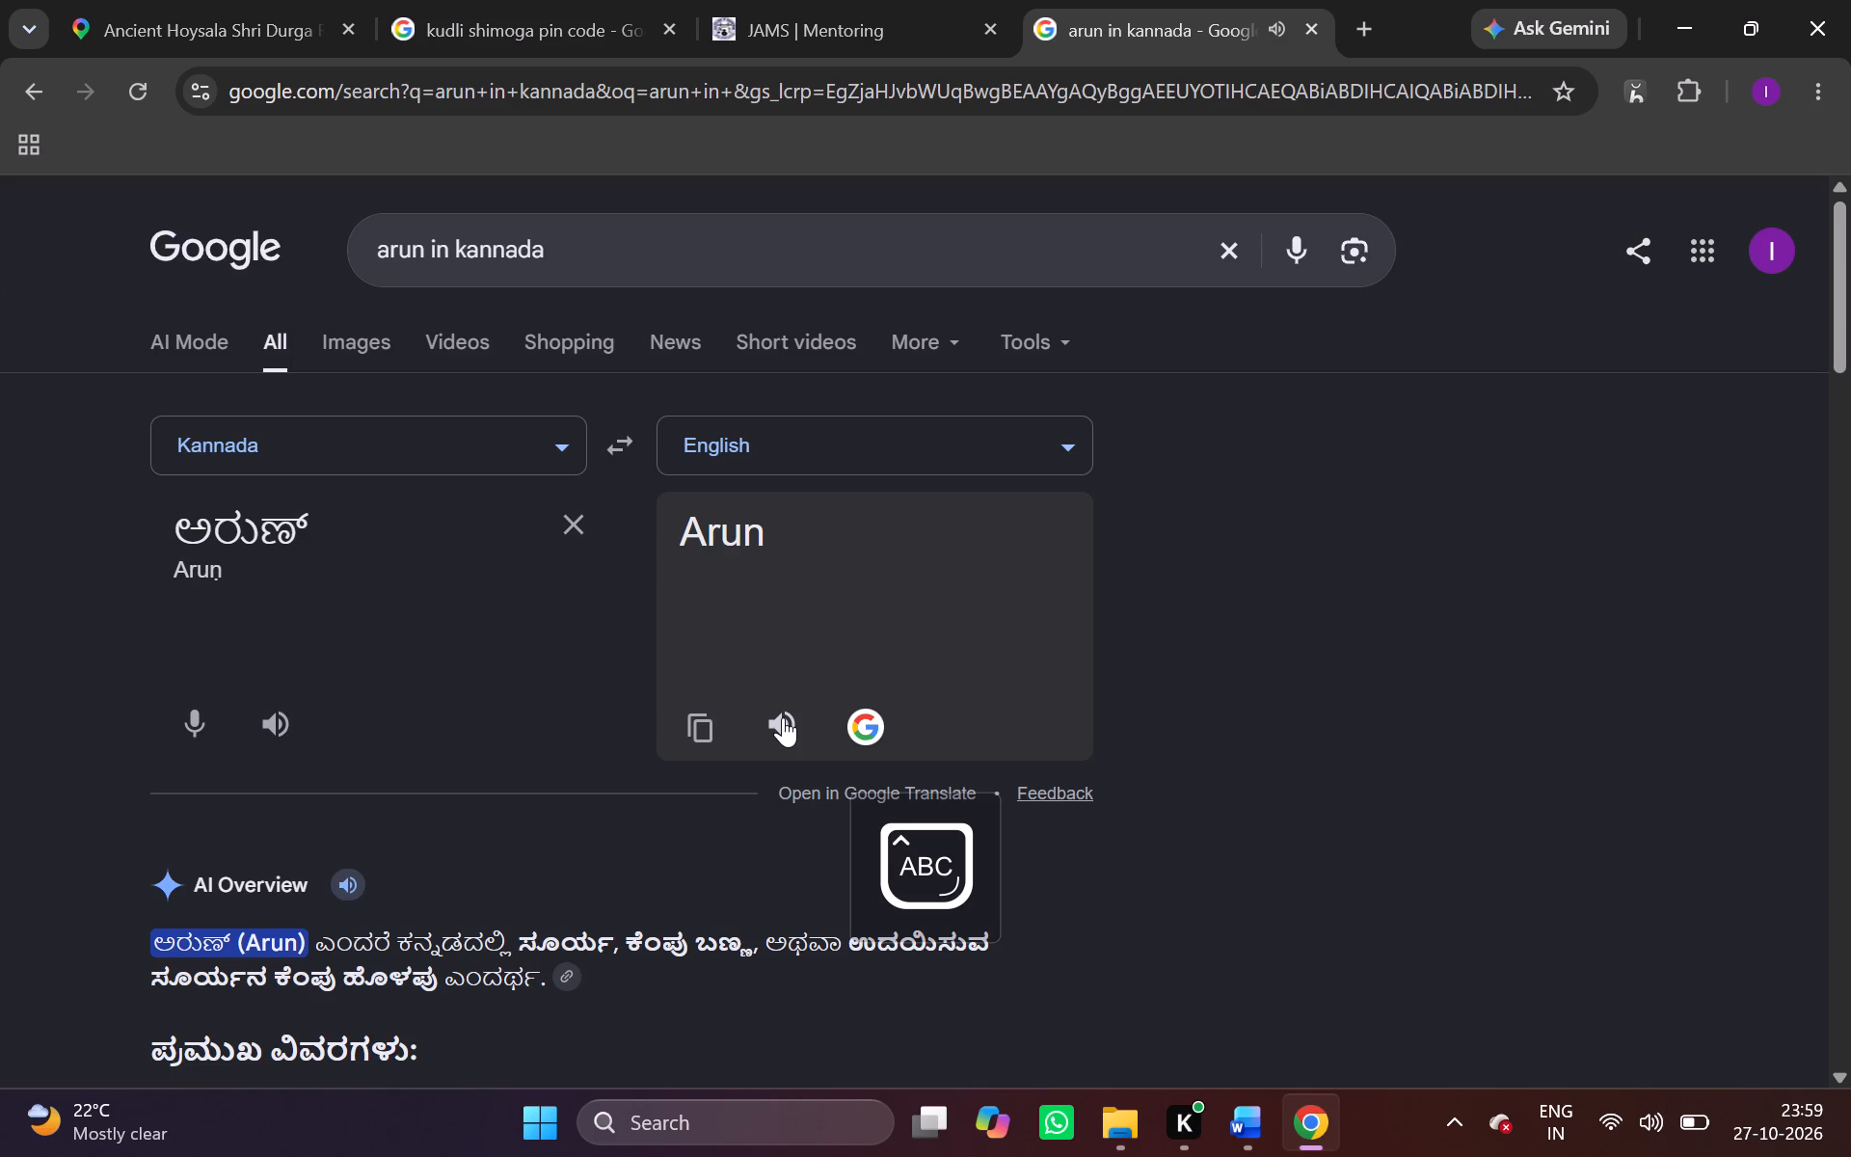
left_click(783, 717)
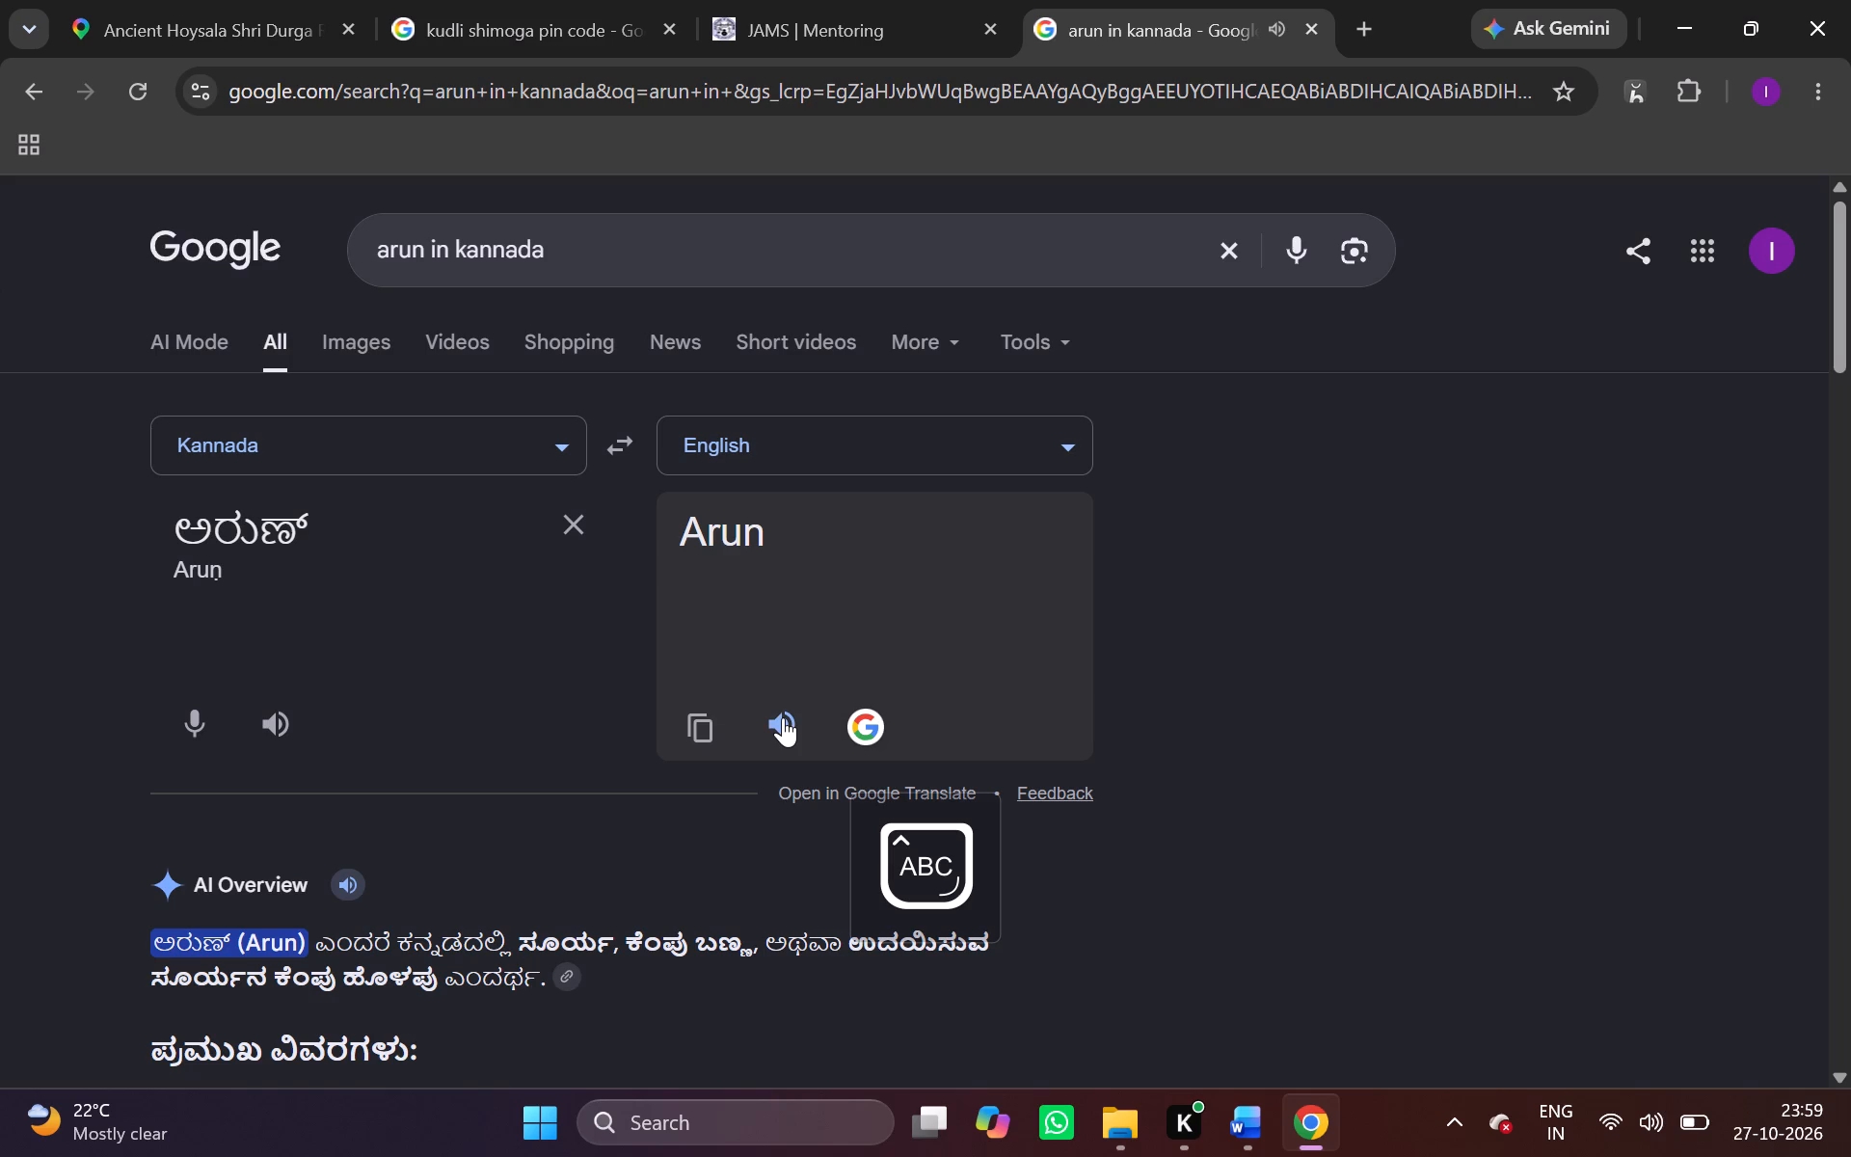
left_click(783, 717)
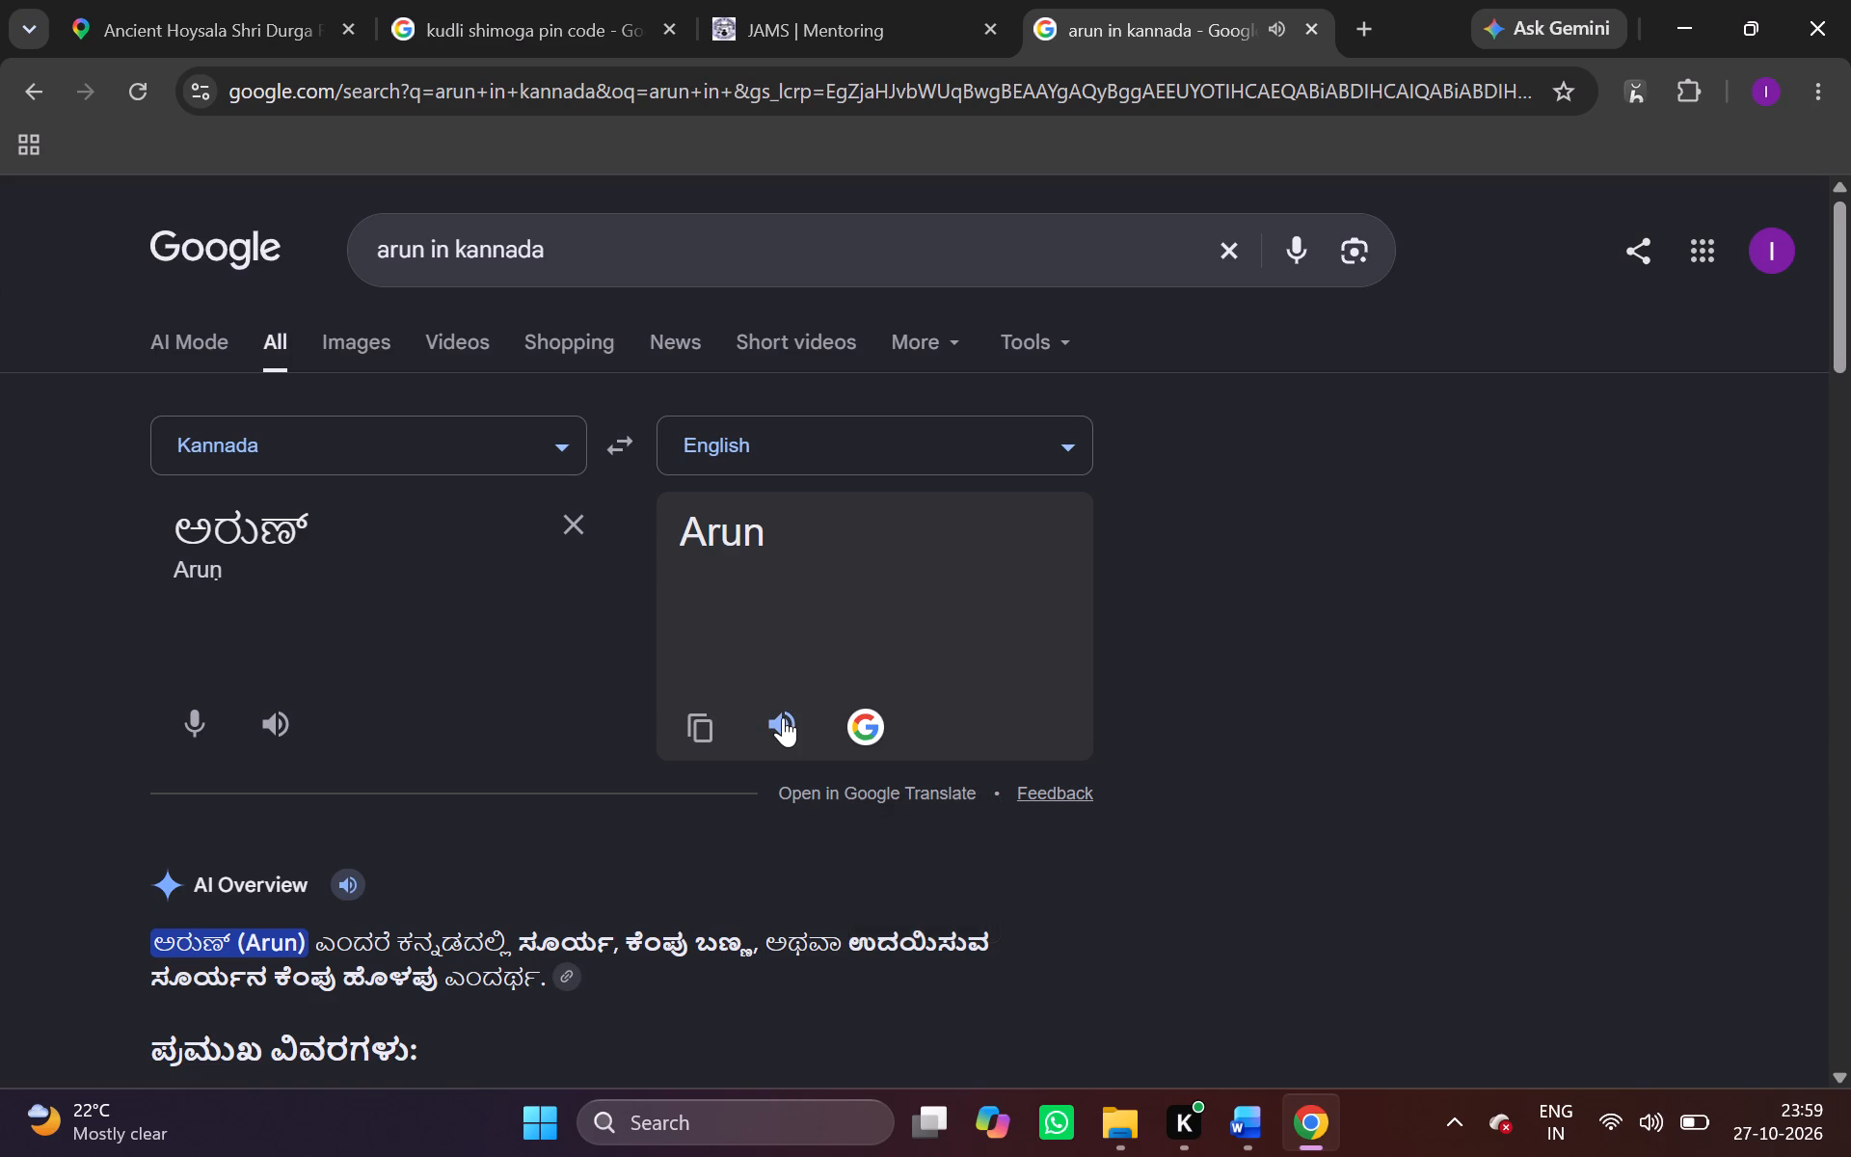
left_click(783, 717)
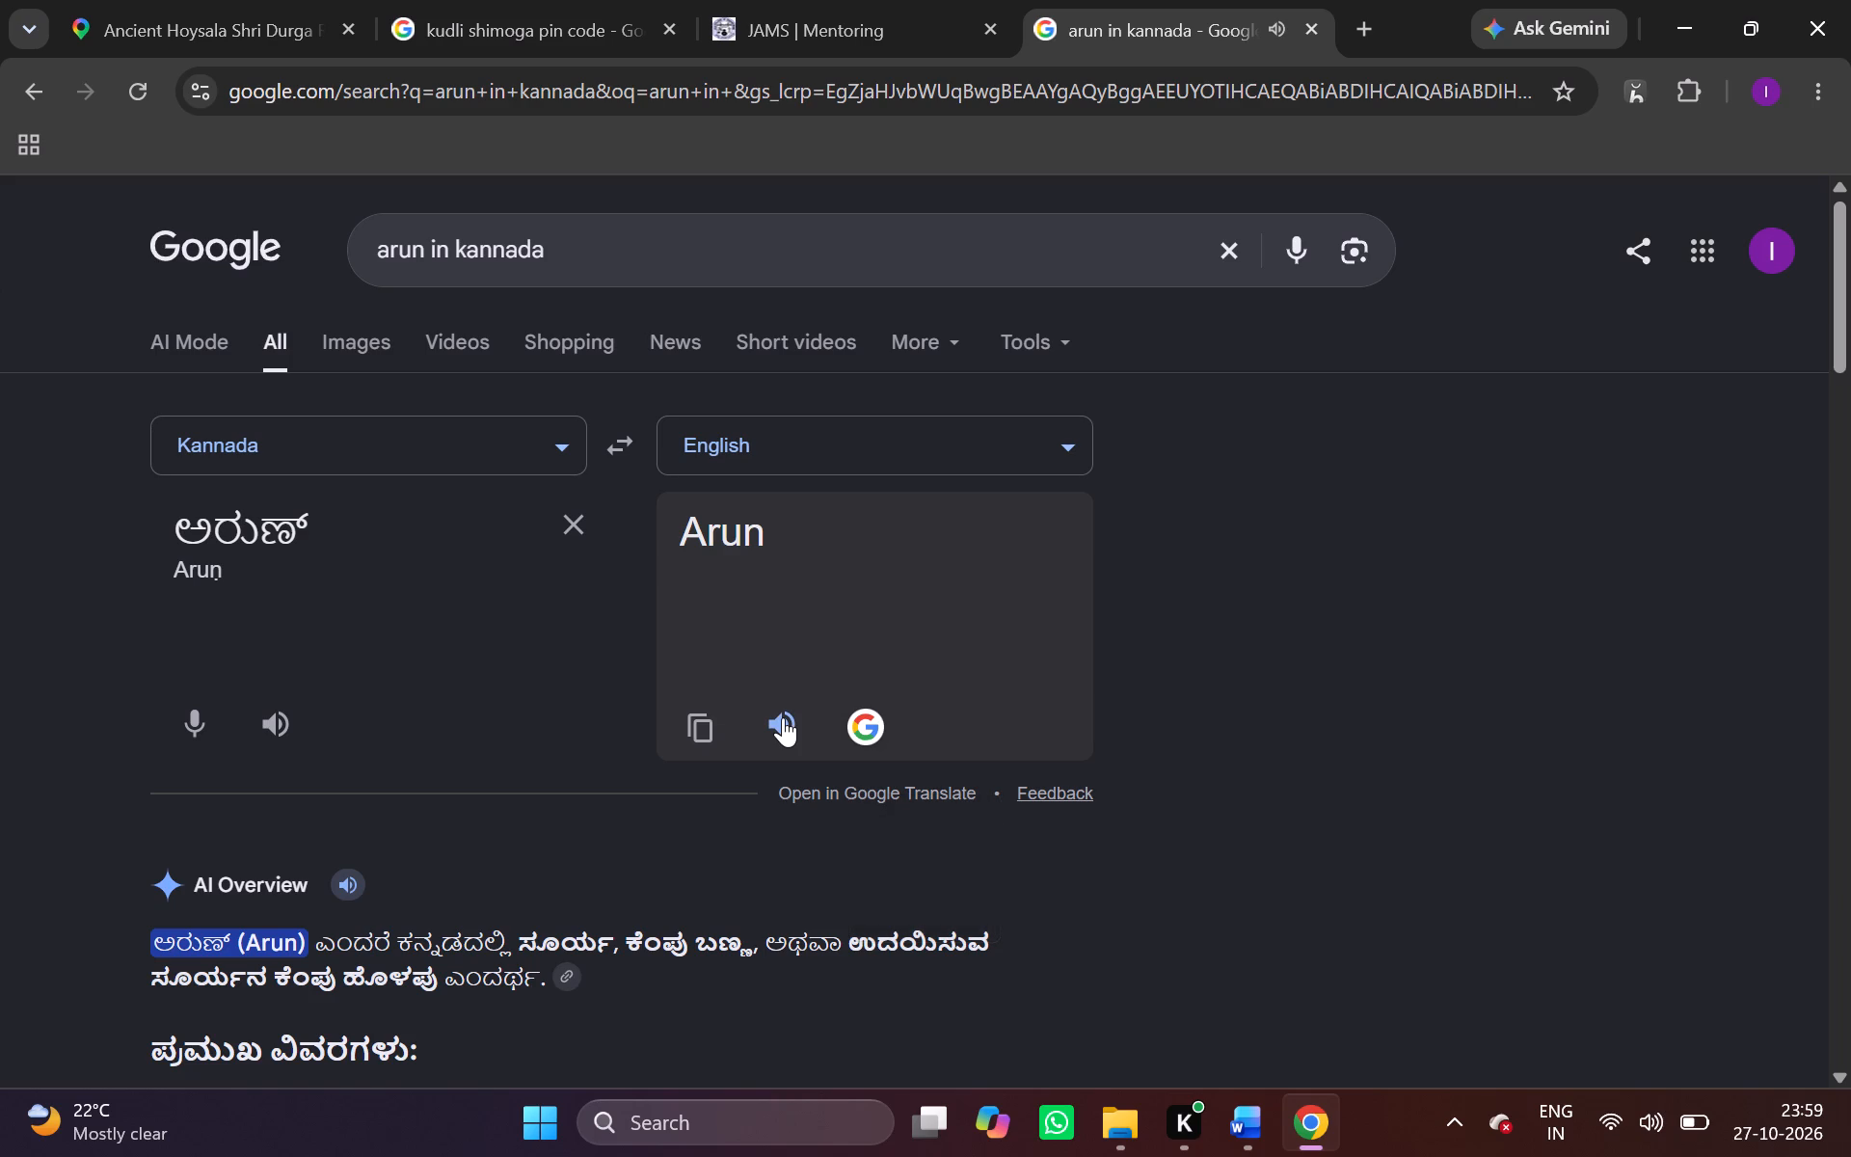
left_click(783, 717)
left_click(1308, 40)
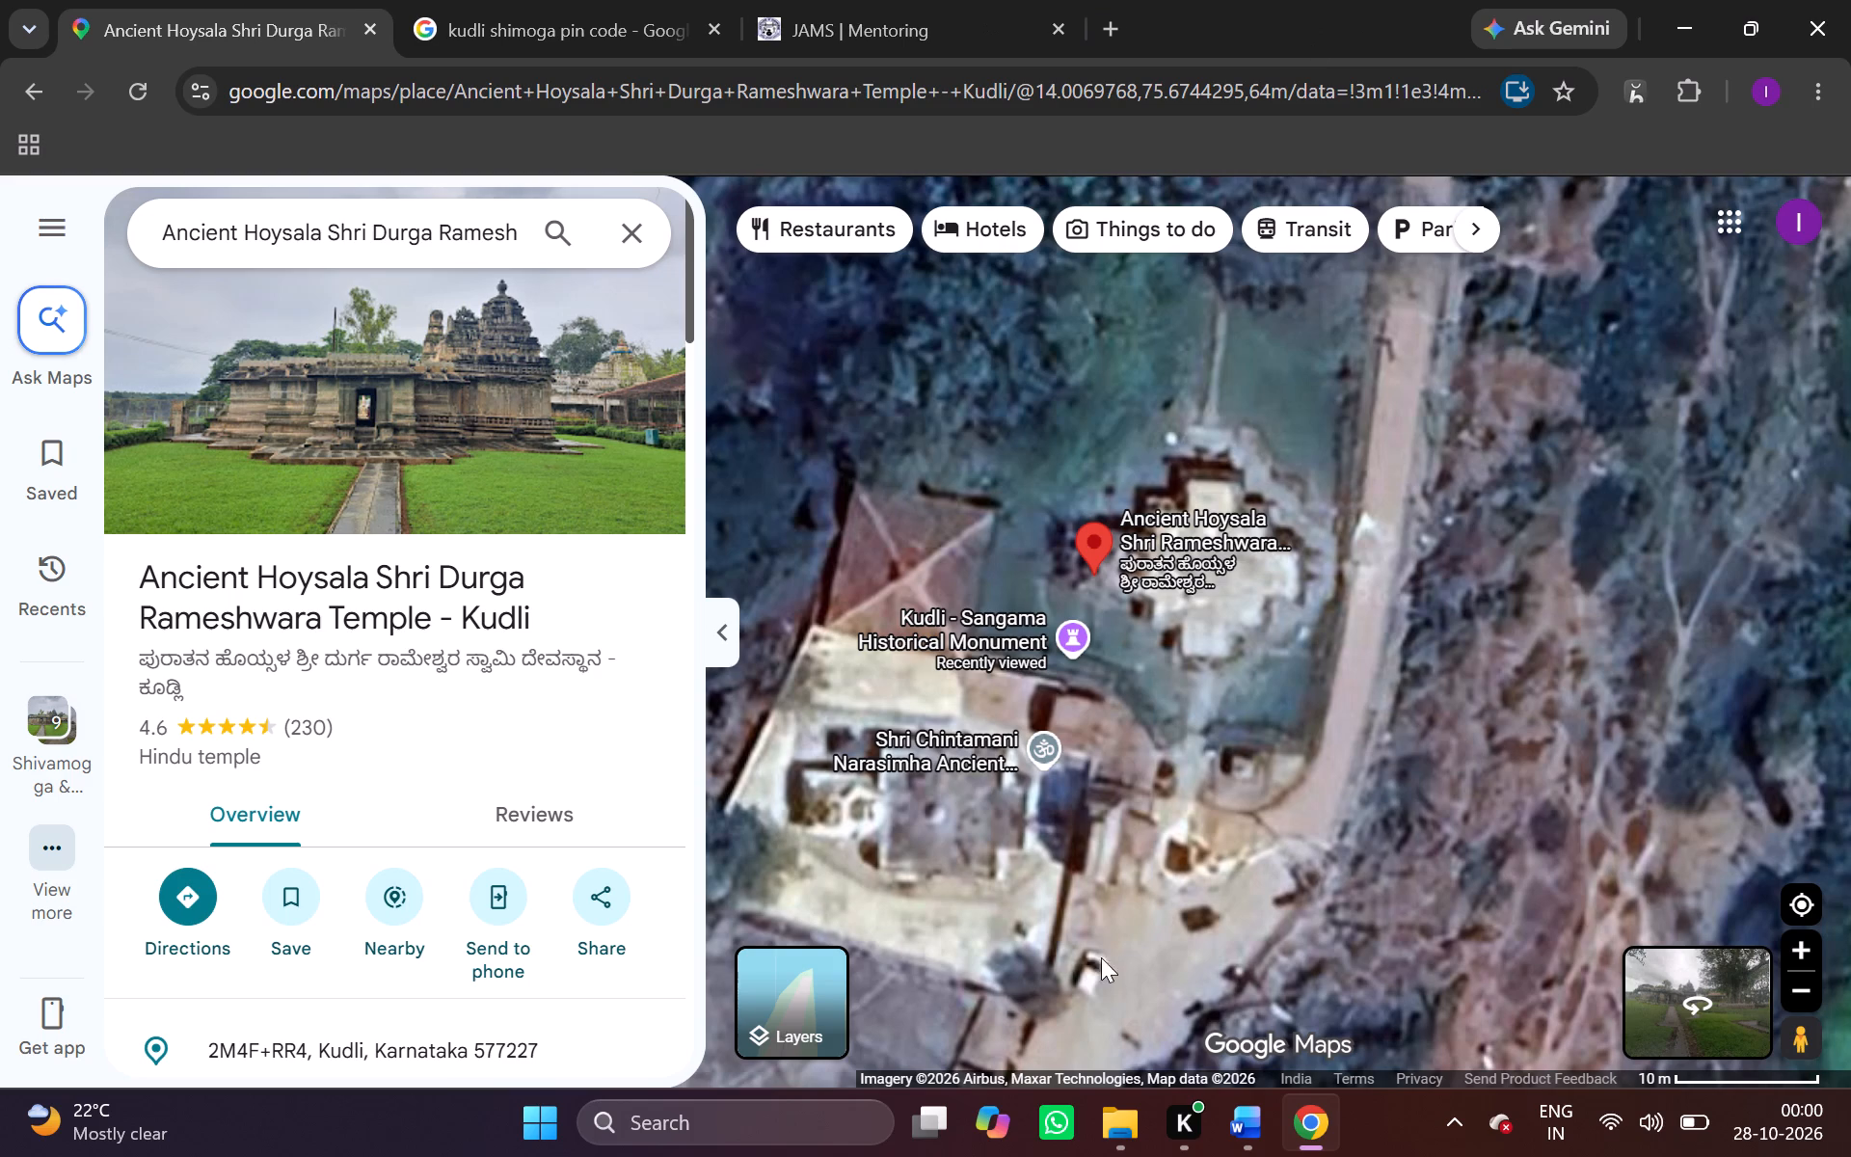
Switch back to Word and replace the last two digits of the certificate's USN with the named student's digits.
left_click(1241, 1116)
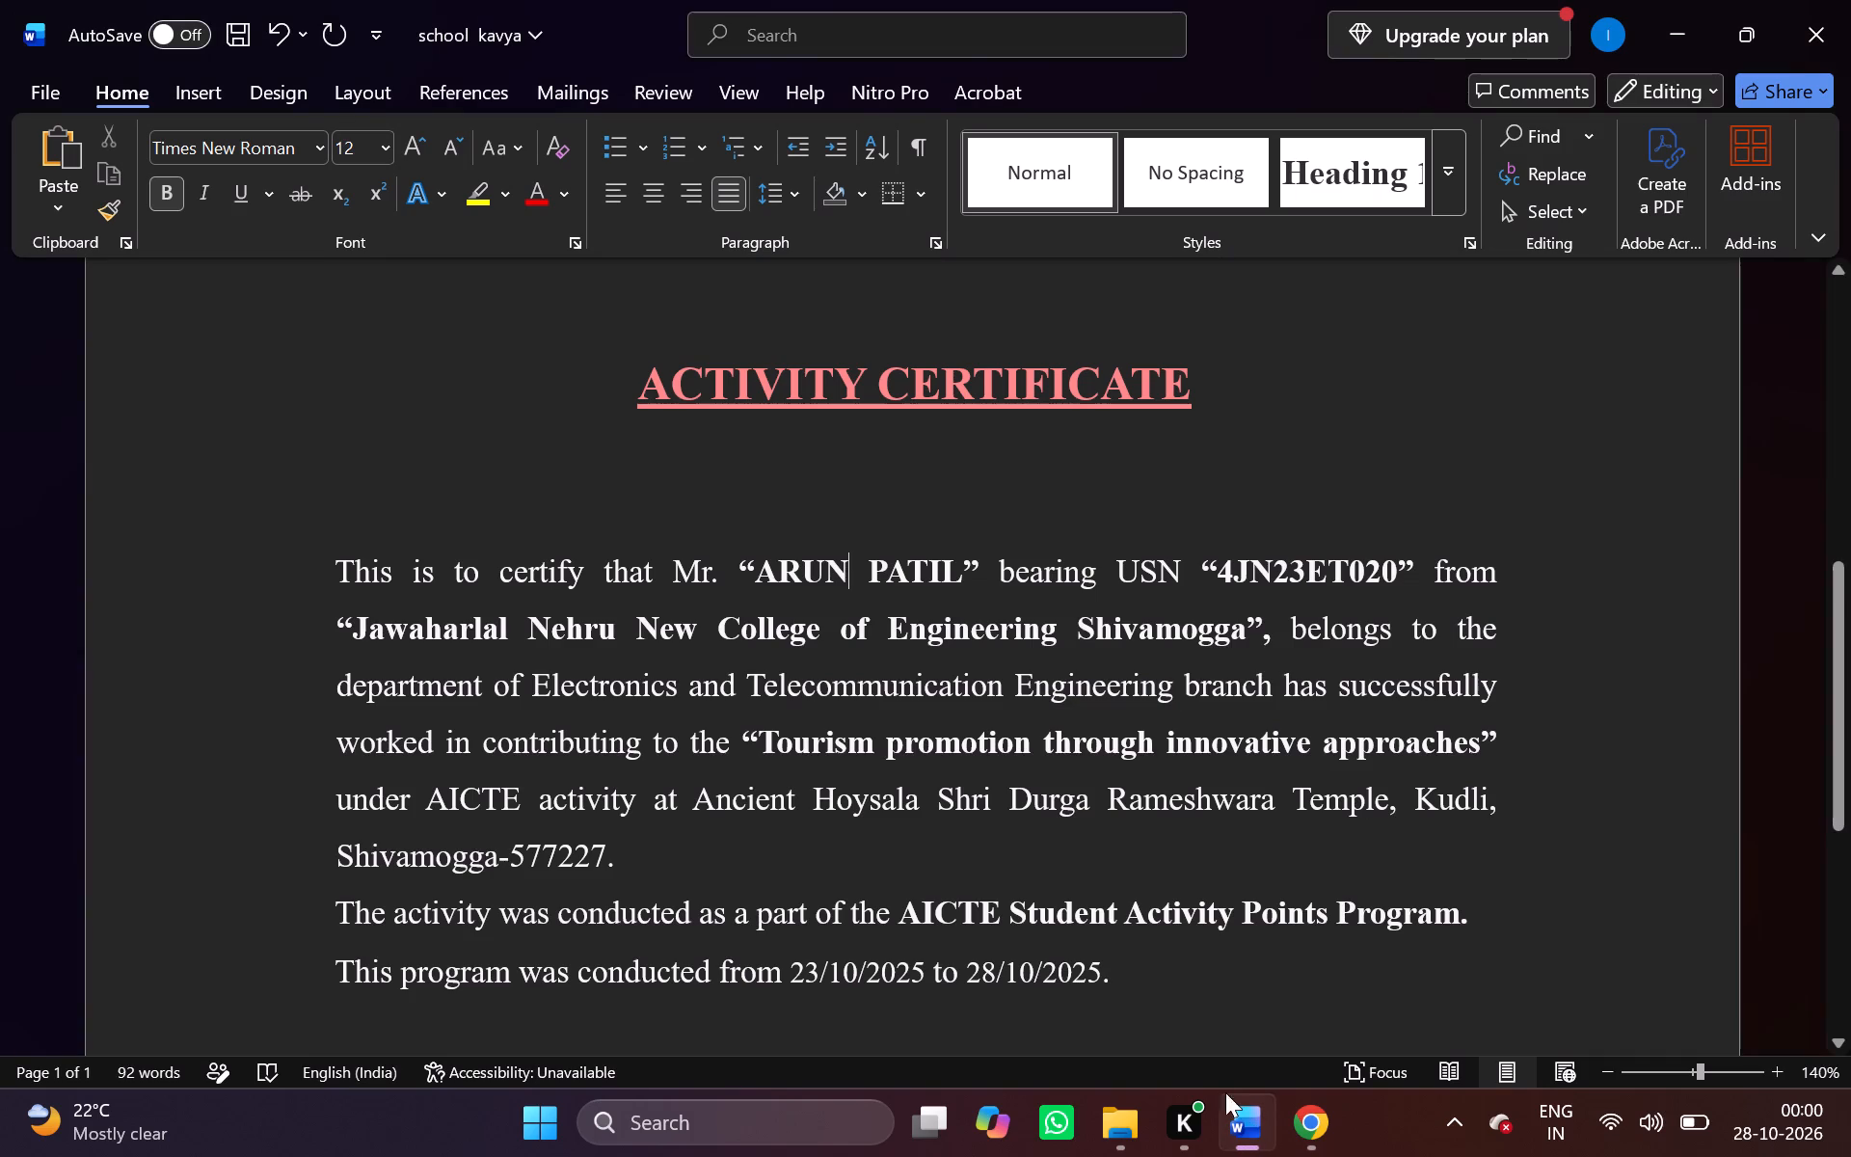
left_click(1399, 577)
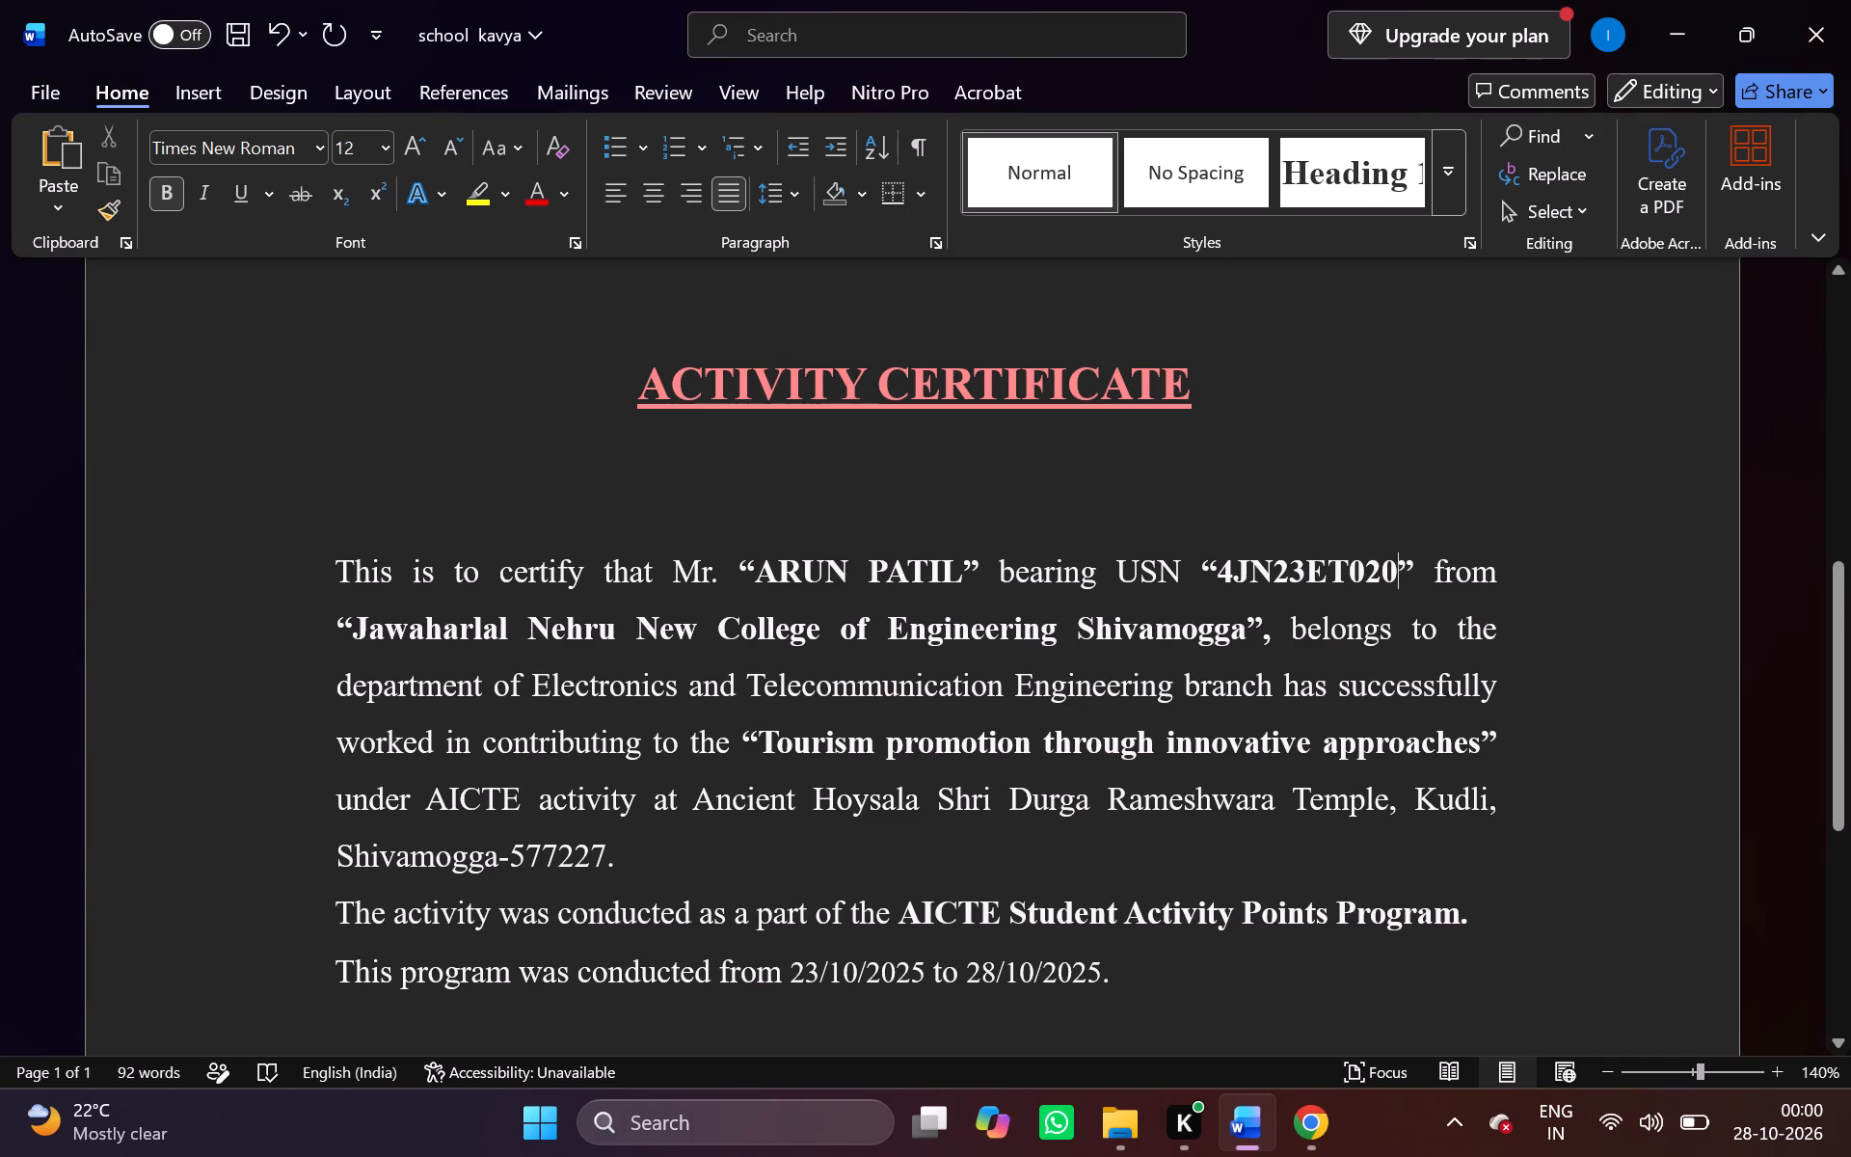
key("BackSpace")
key("BackSpace")
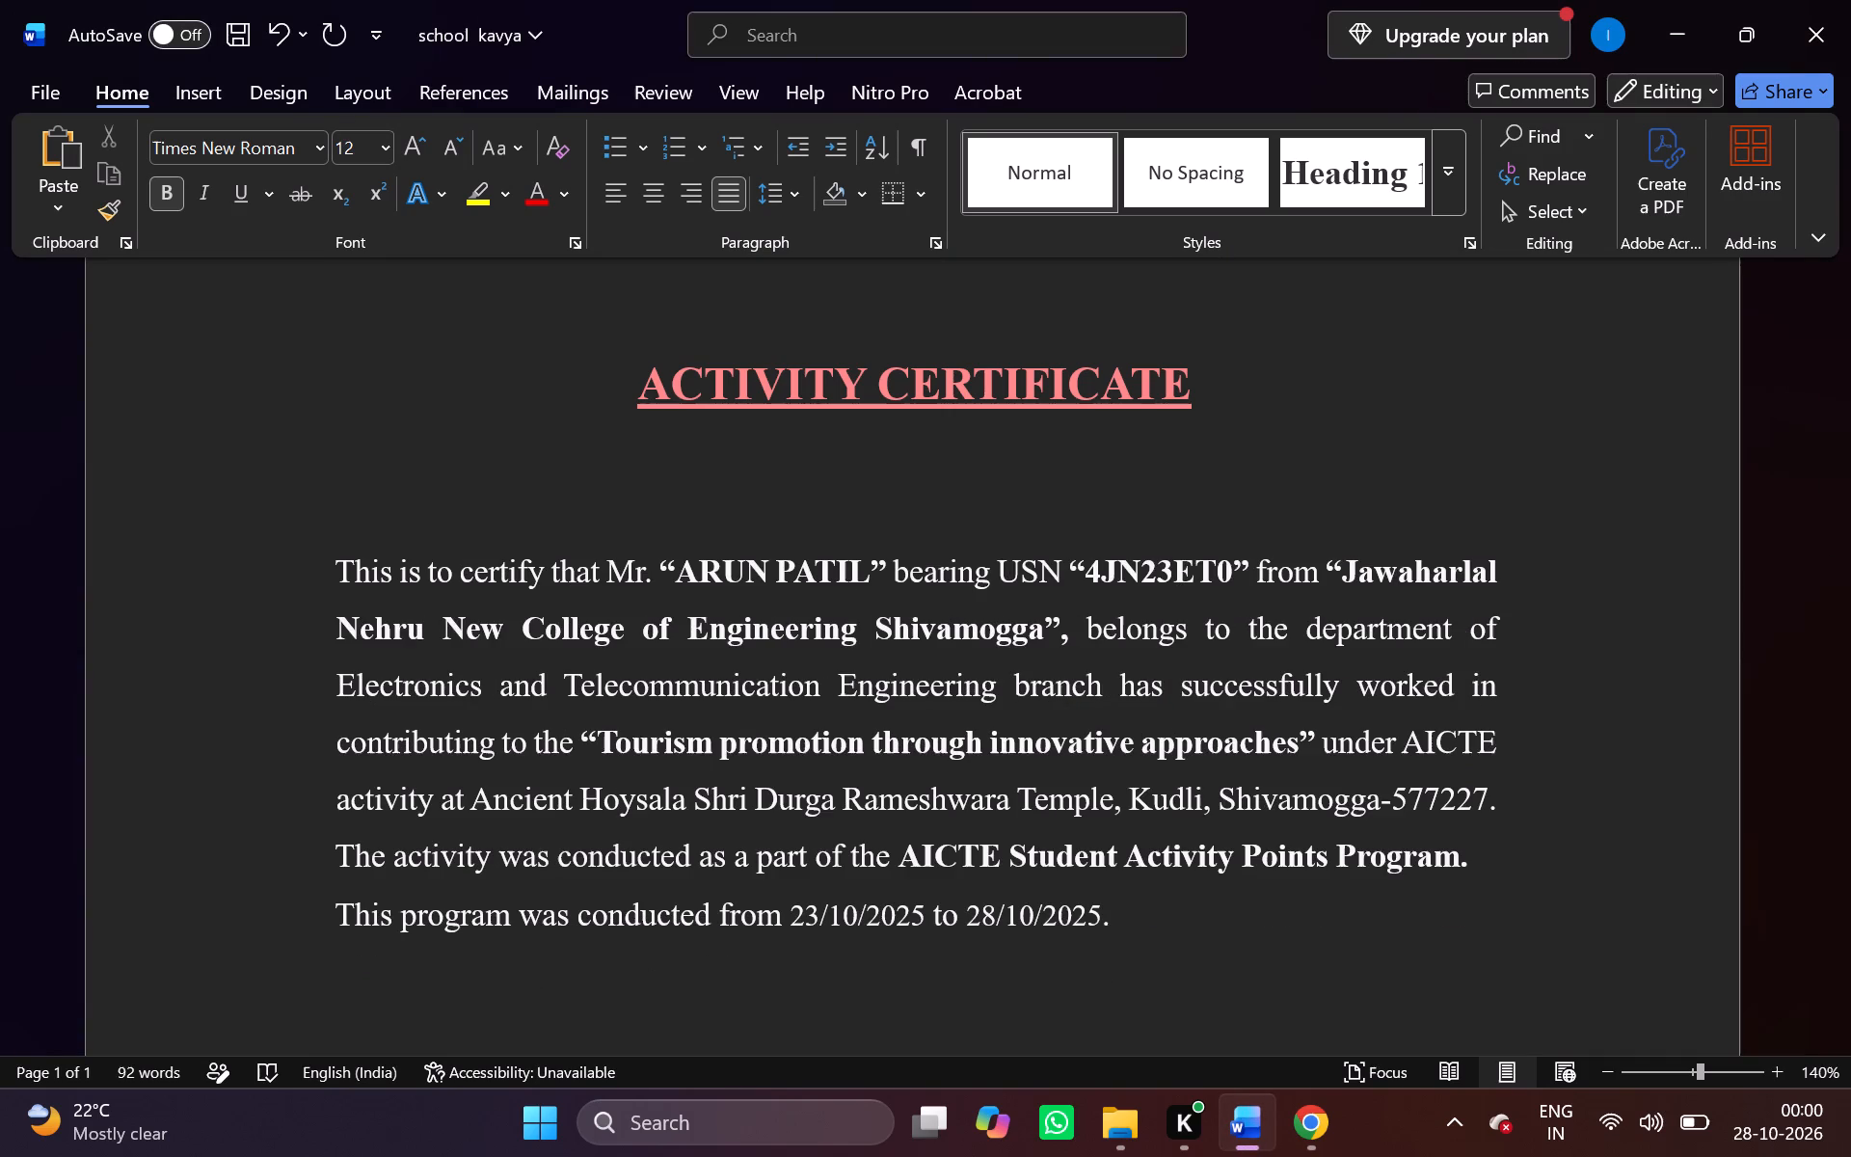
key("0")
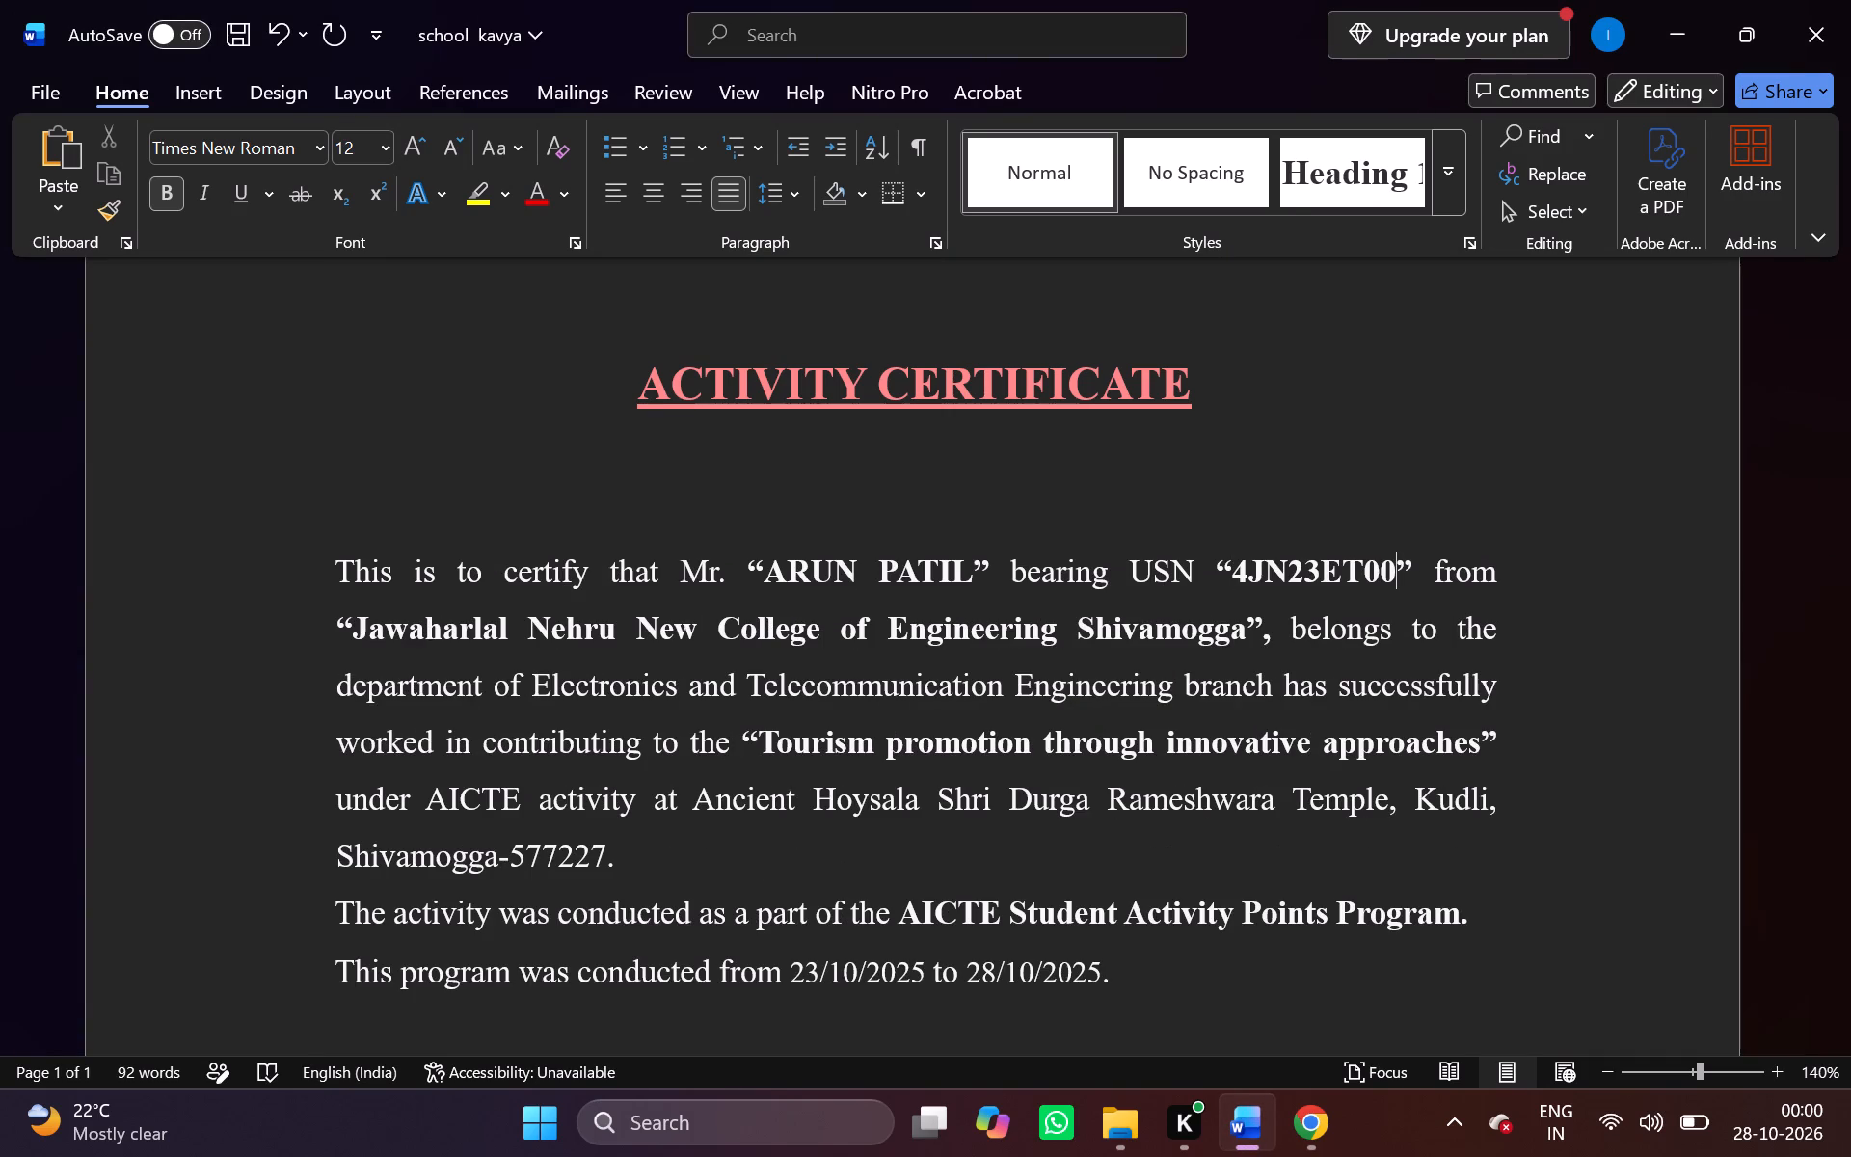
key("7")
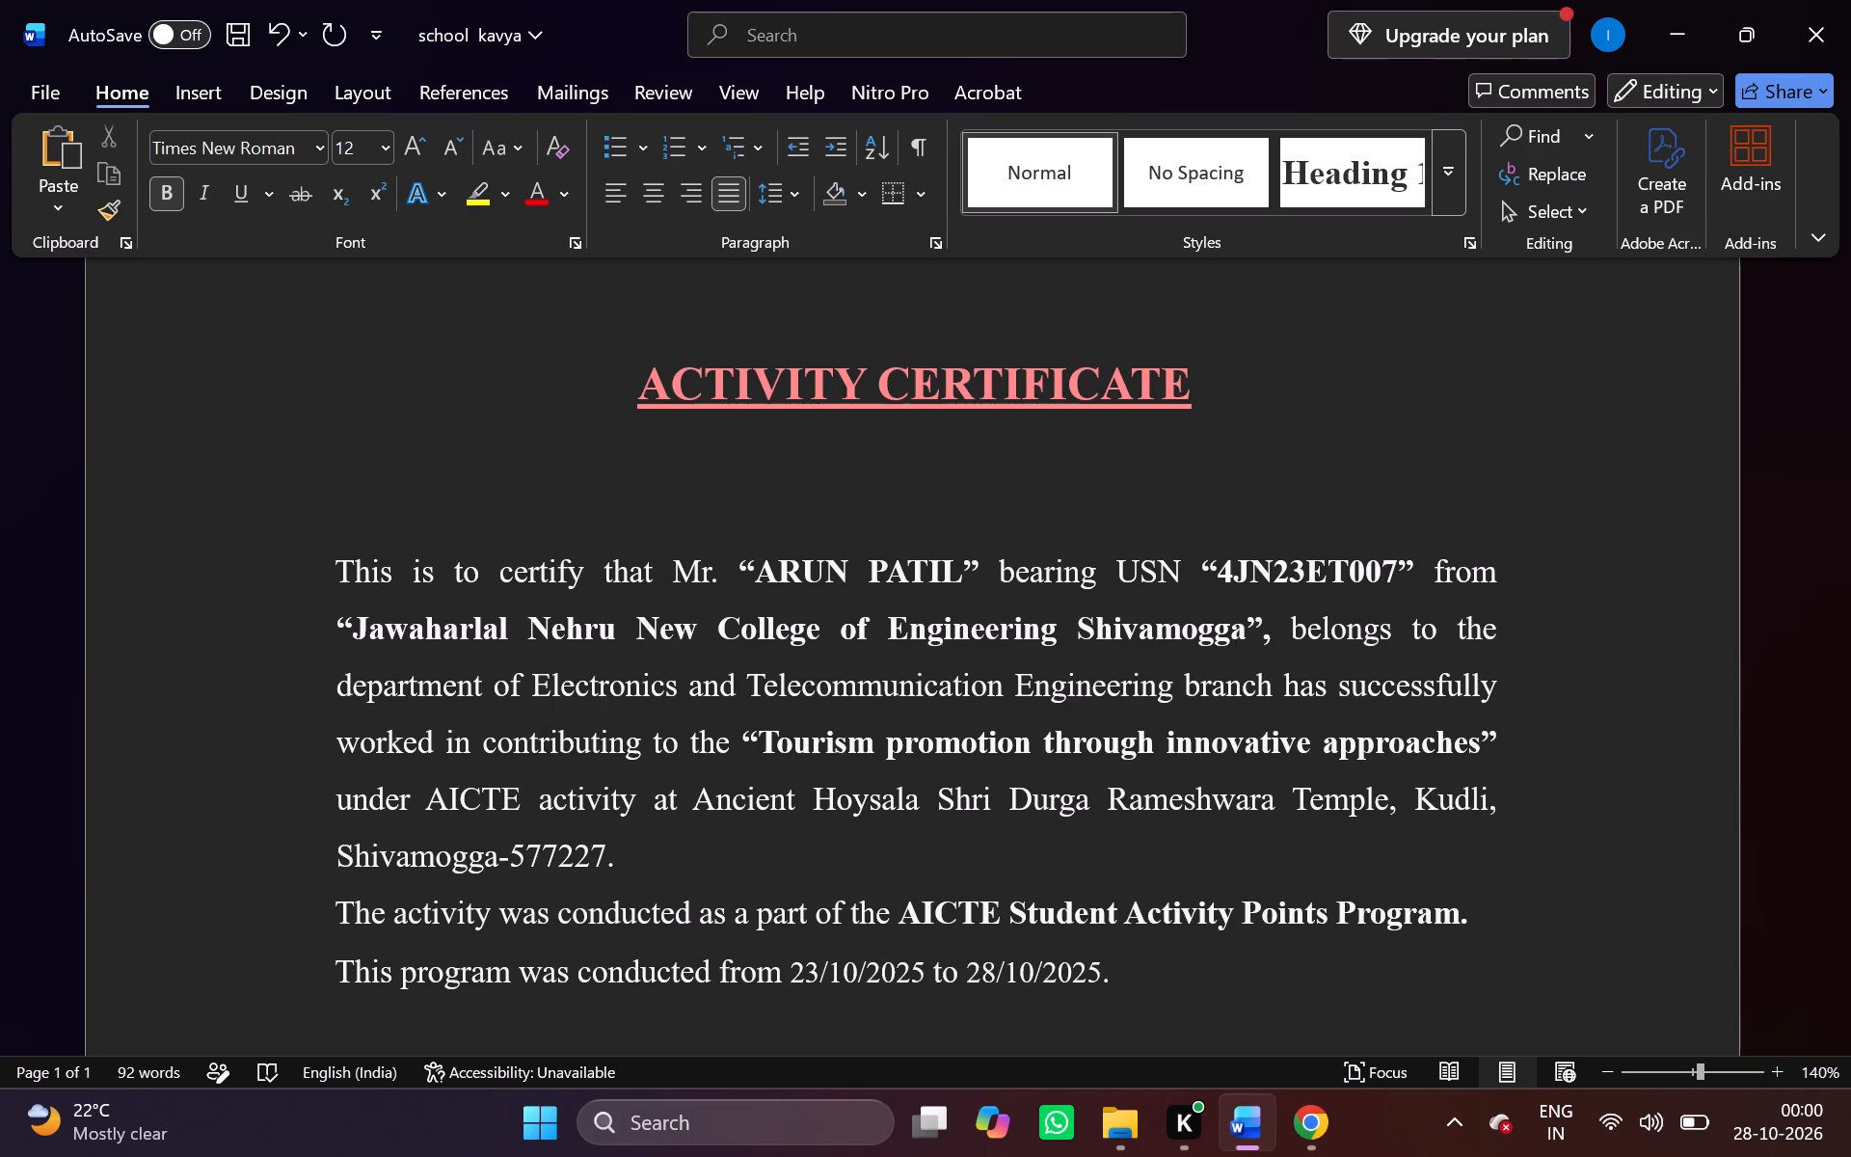
Set the certificate's save location to the AICTE points folder and its file type to PDF.
scroll(1184, 673, "down", 1)
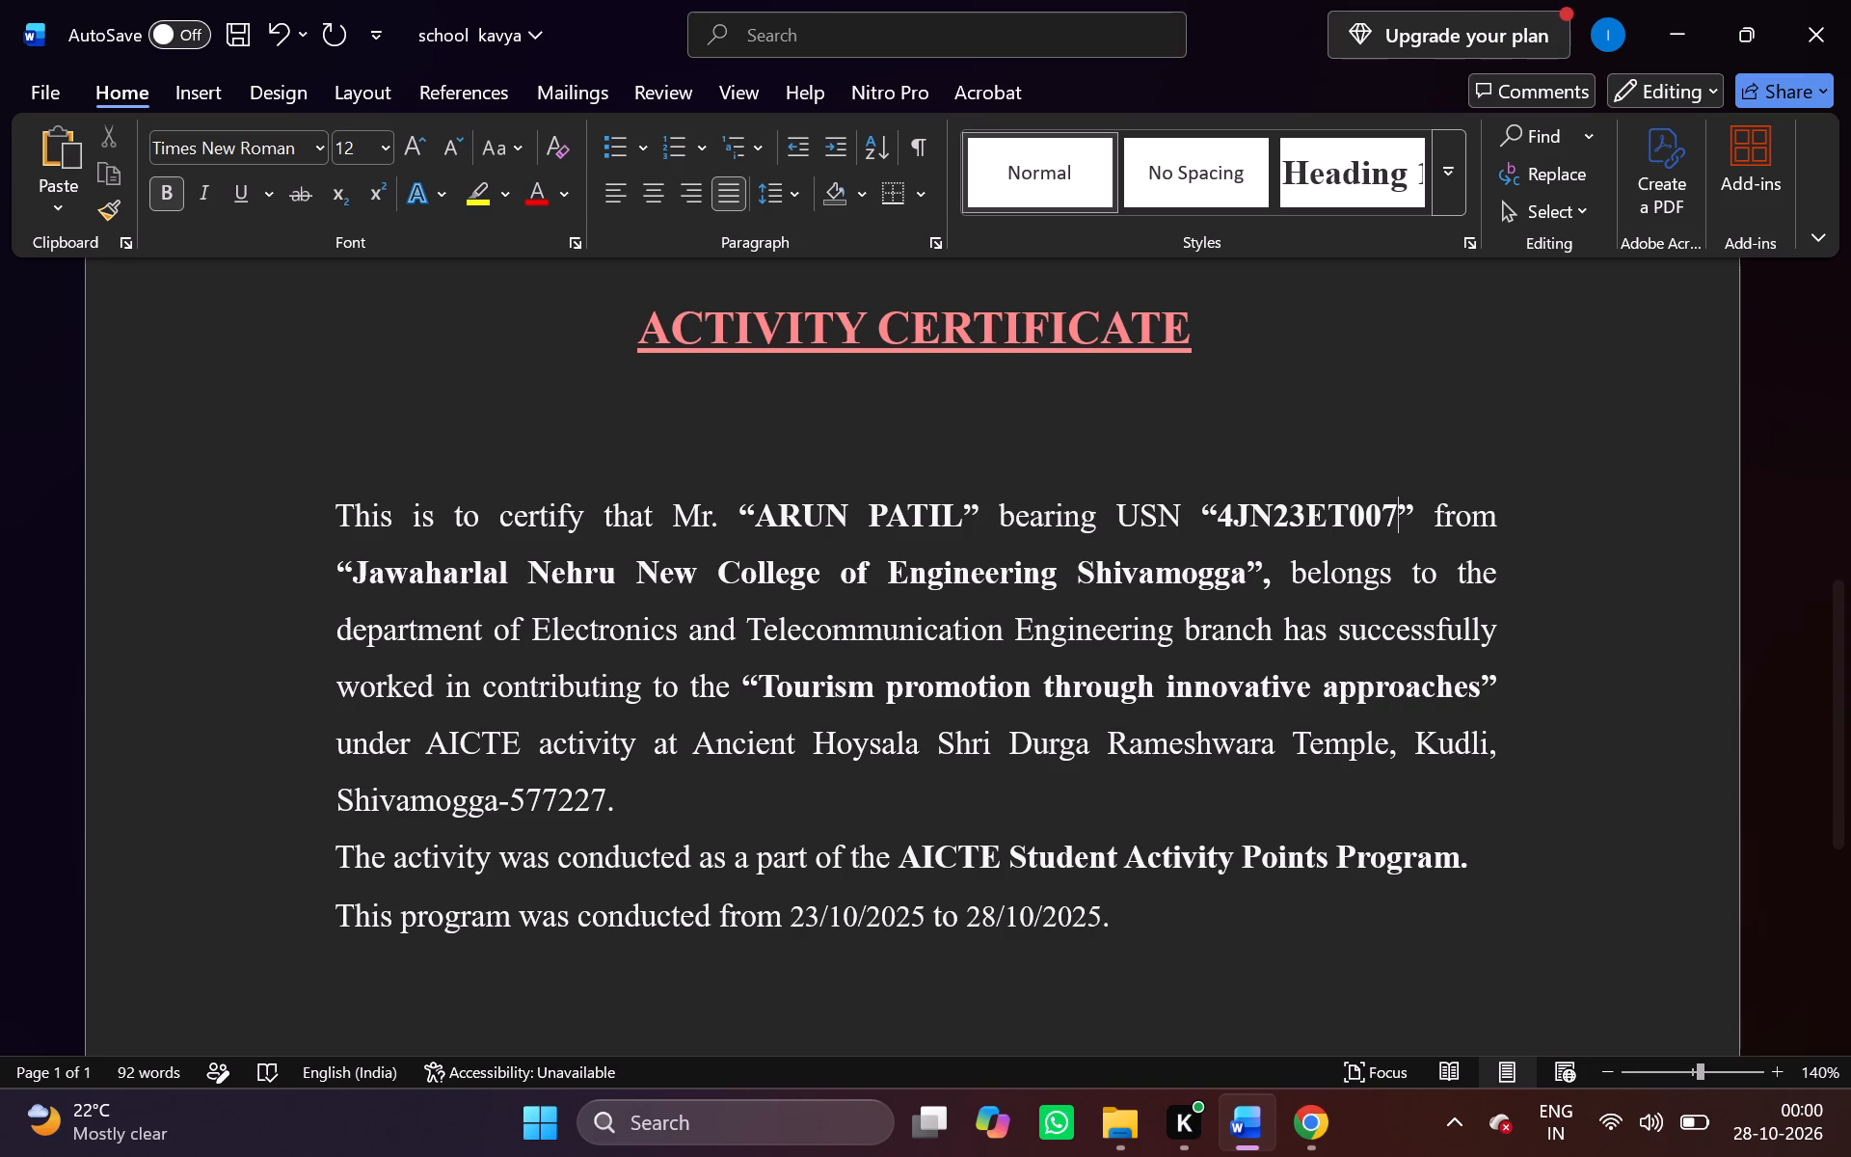
left_click(1184, 673)
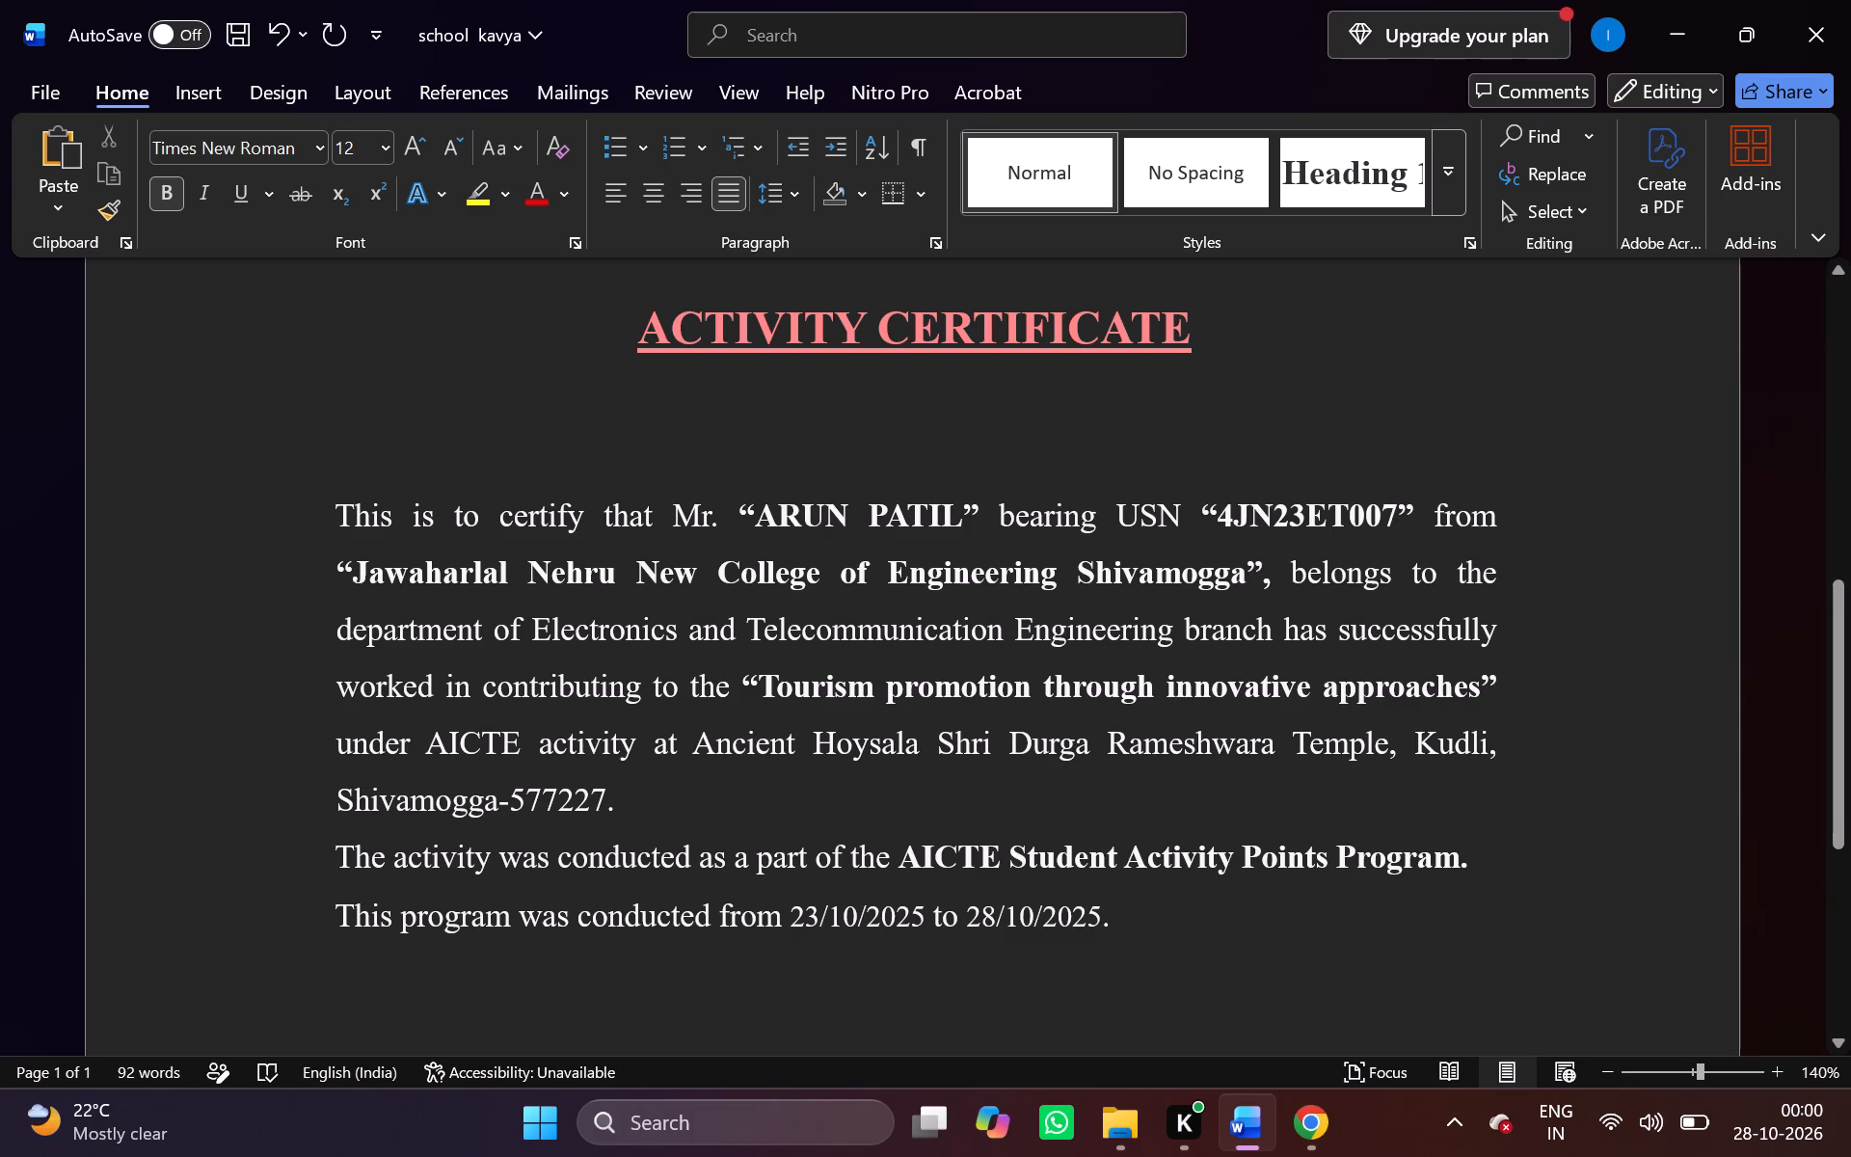
scroll(1022, 660, "down", 10)
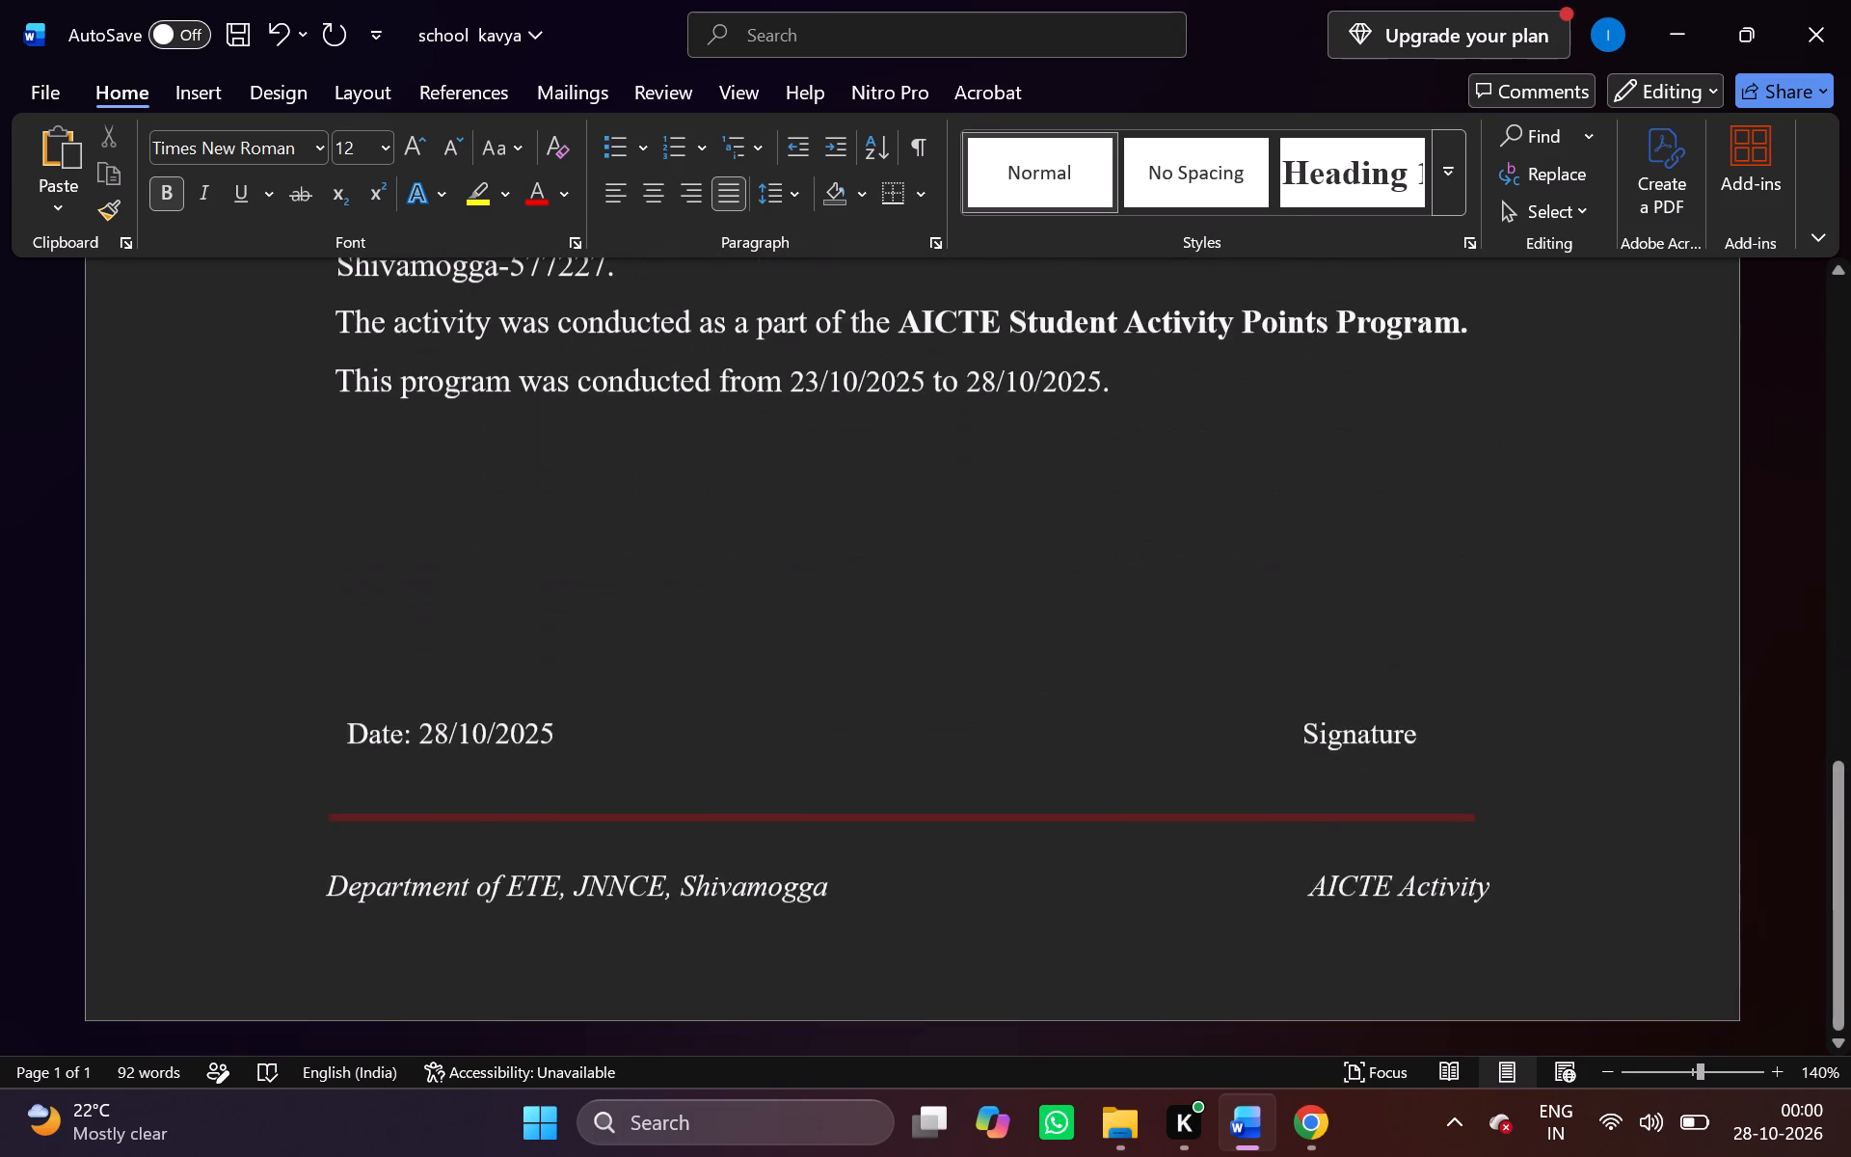
scroll(1022, 660, "down", 4)
scroll(1022, 660, "up", 7)
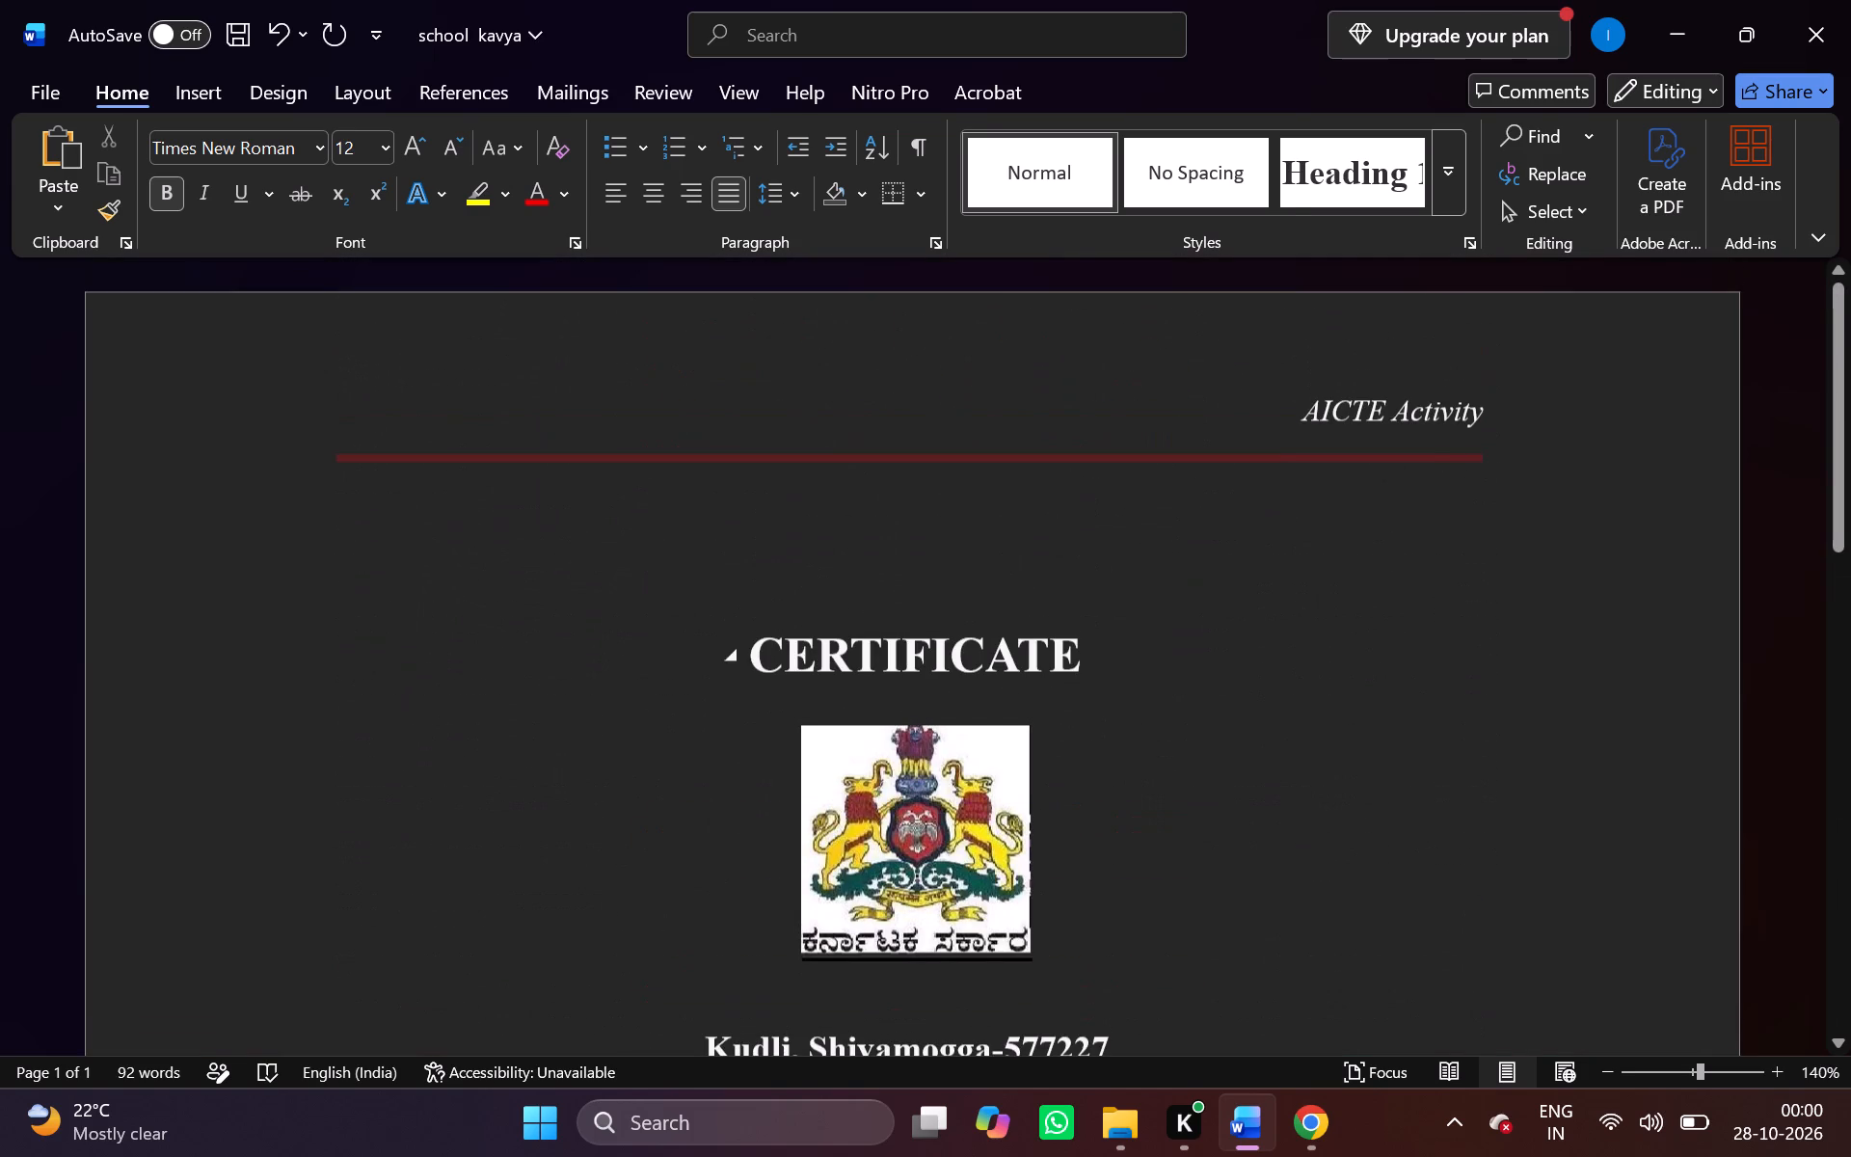
key("ctrl+s")
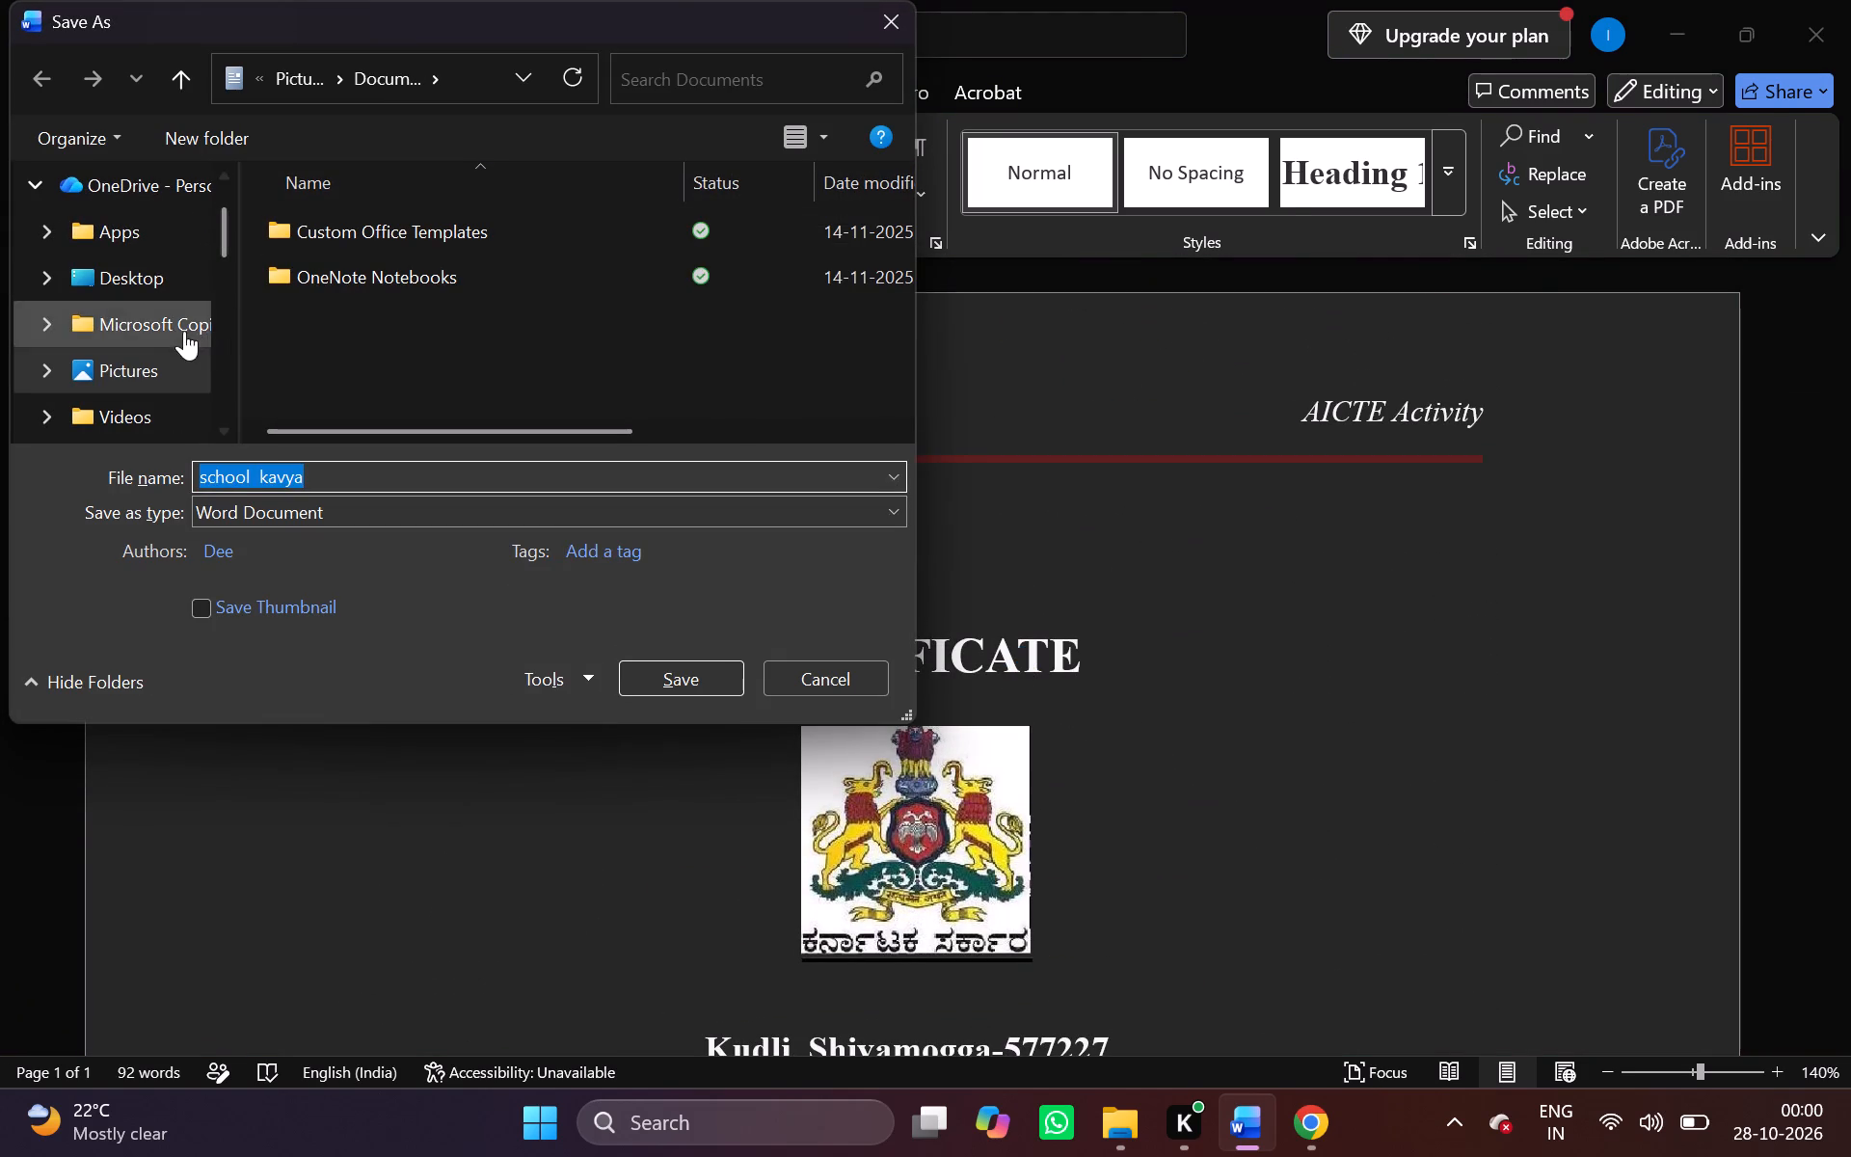
scroll(146, 361, "down", 1)
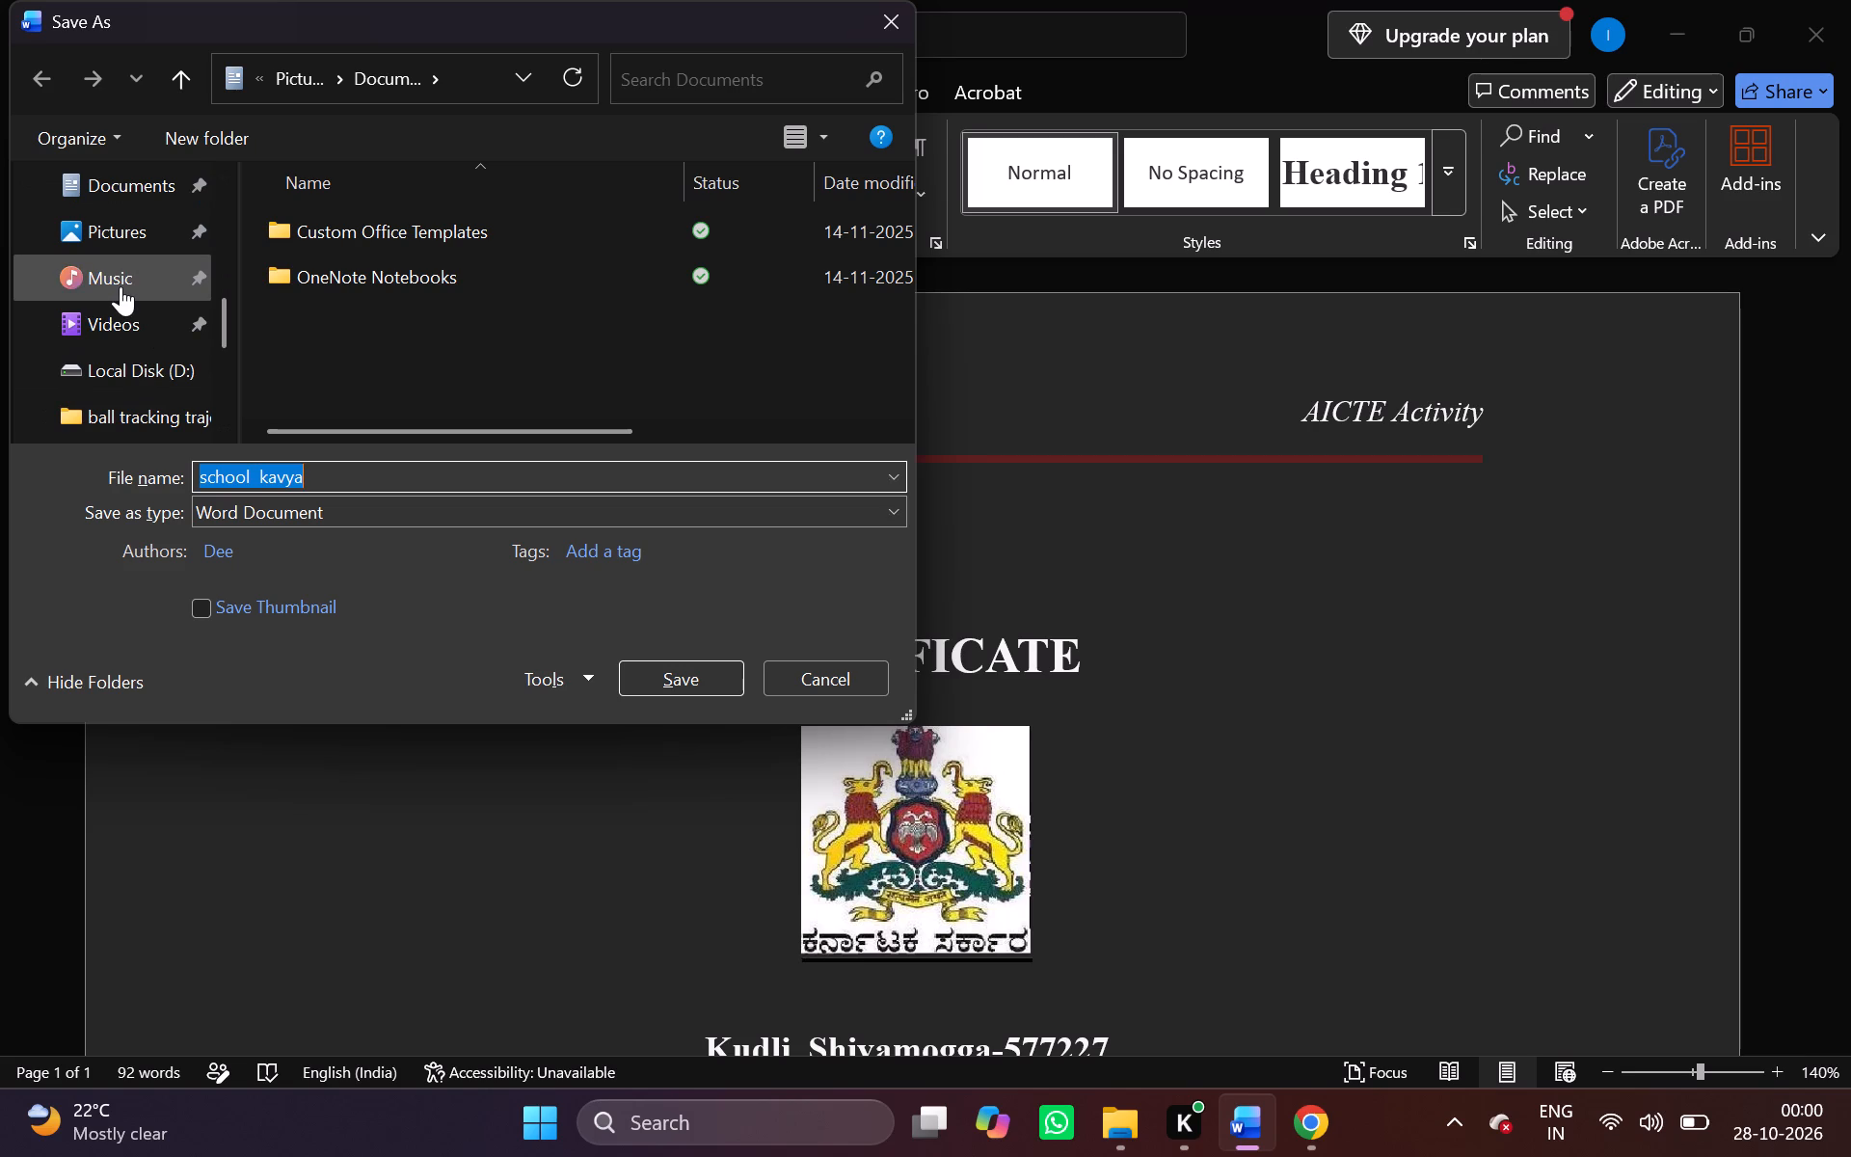
scroll(142, 404, "down", 1)
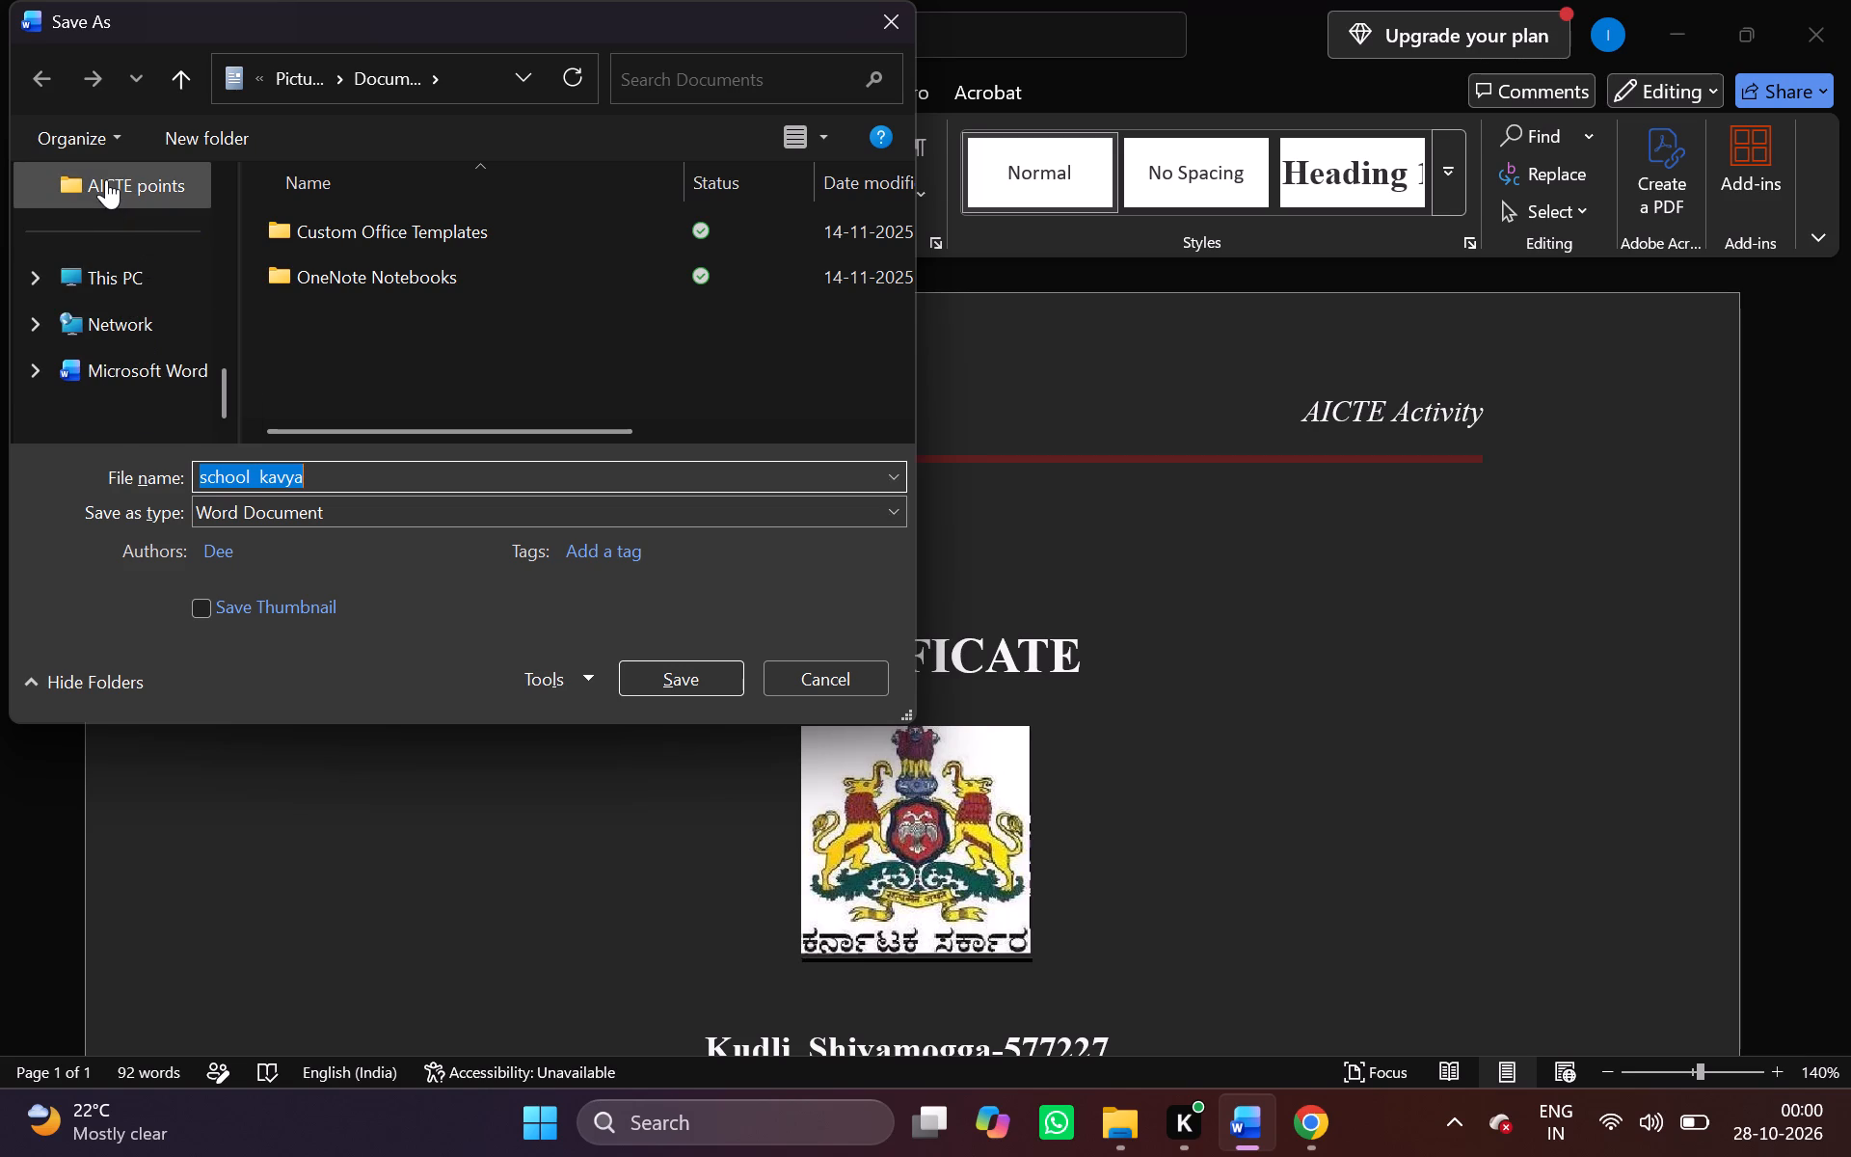
left_click(106, 179)
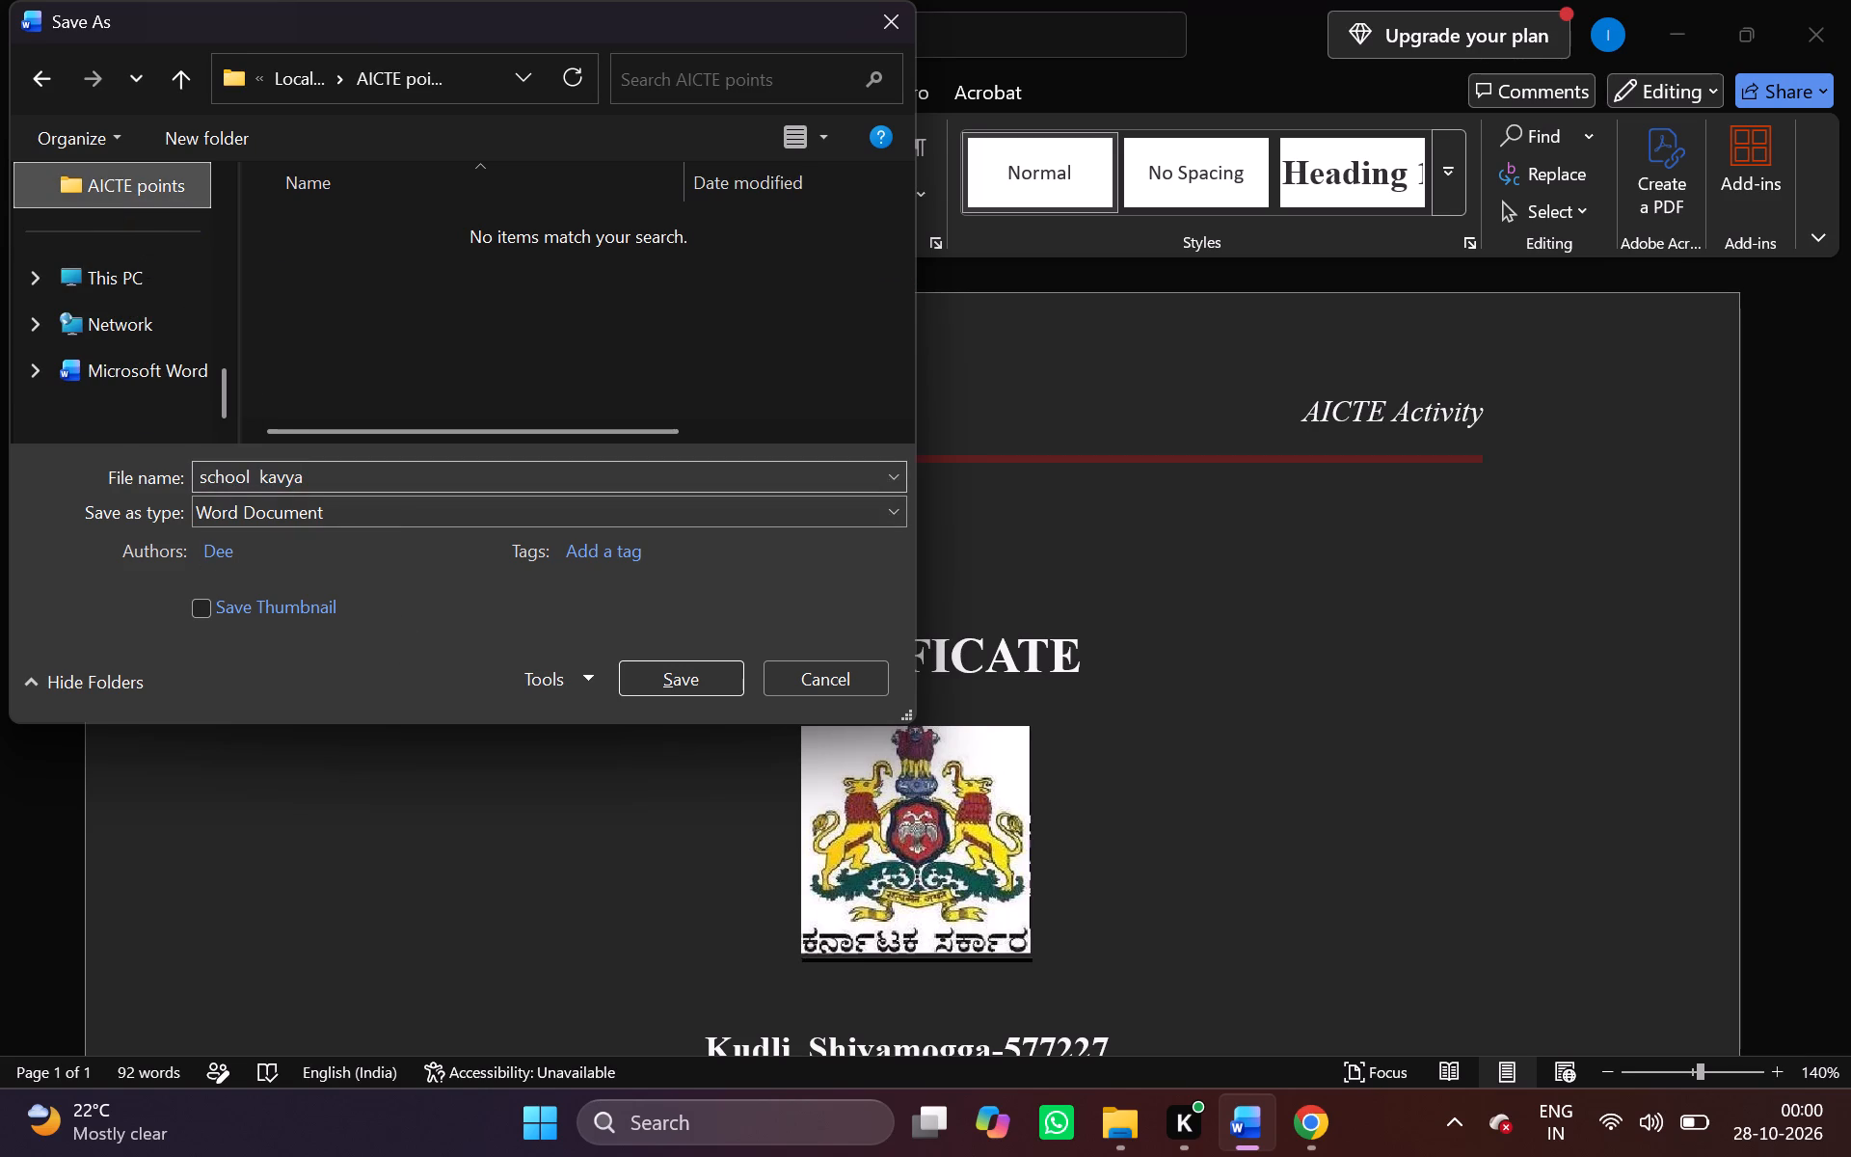
left_click(311, 511)
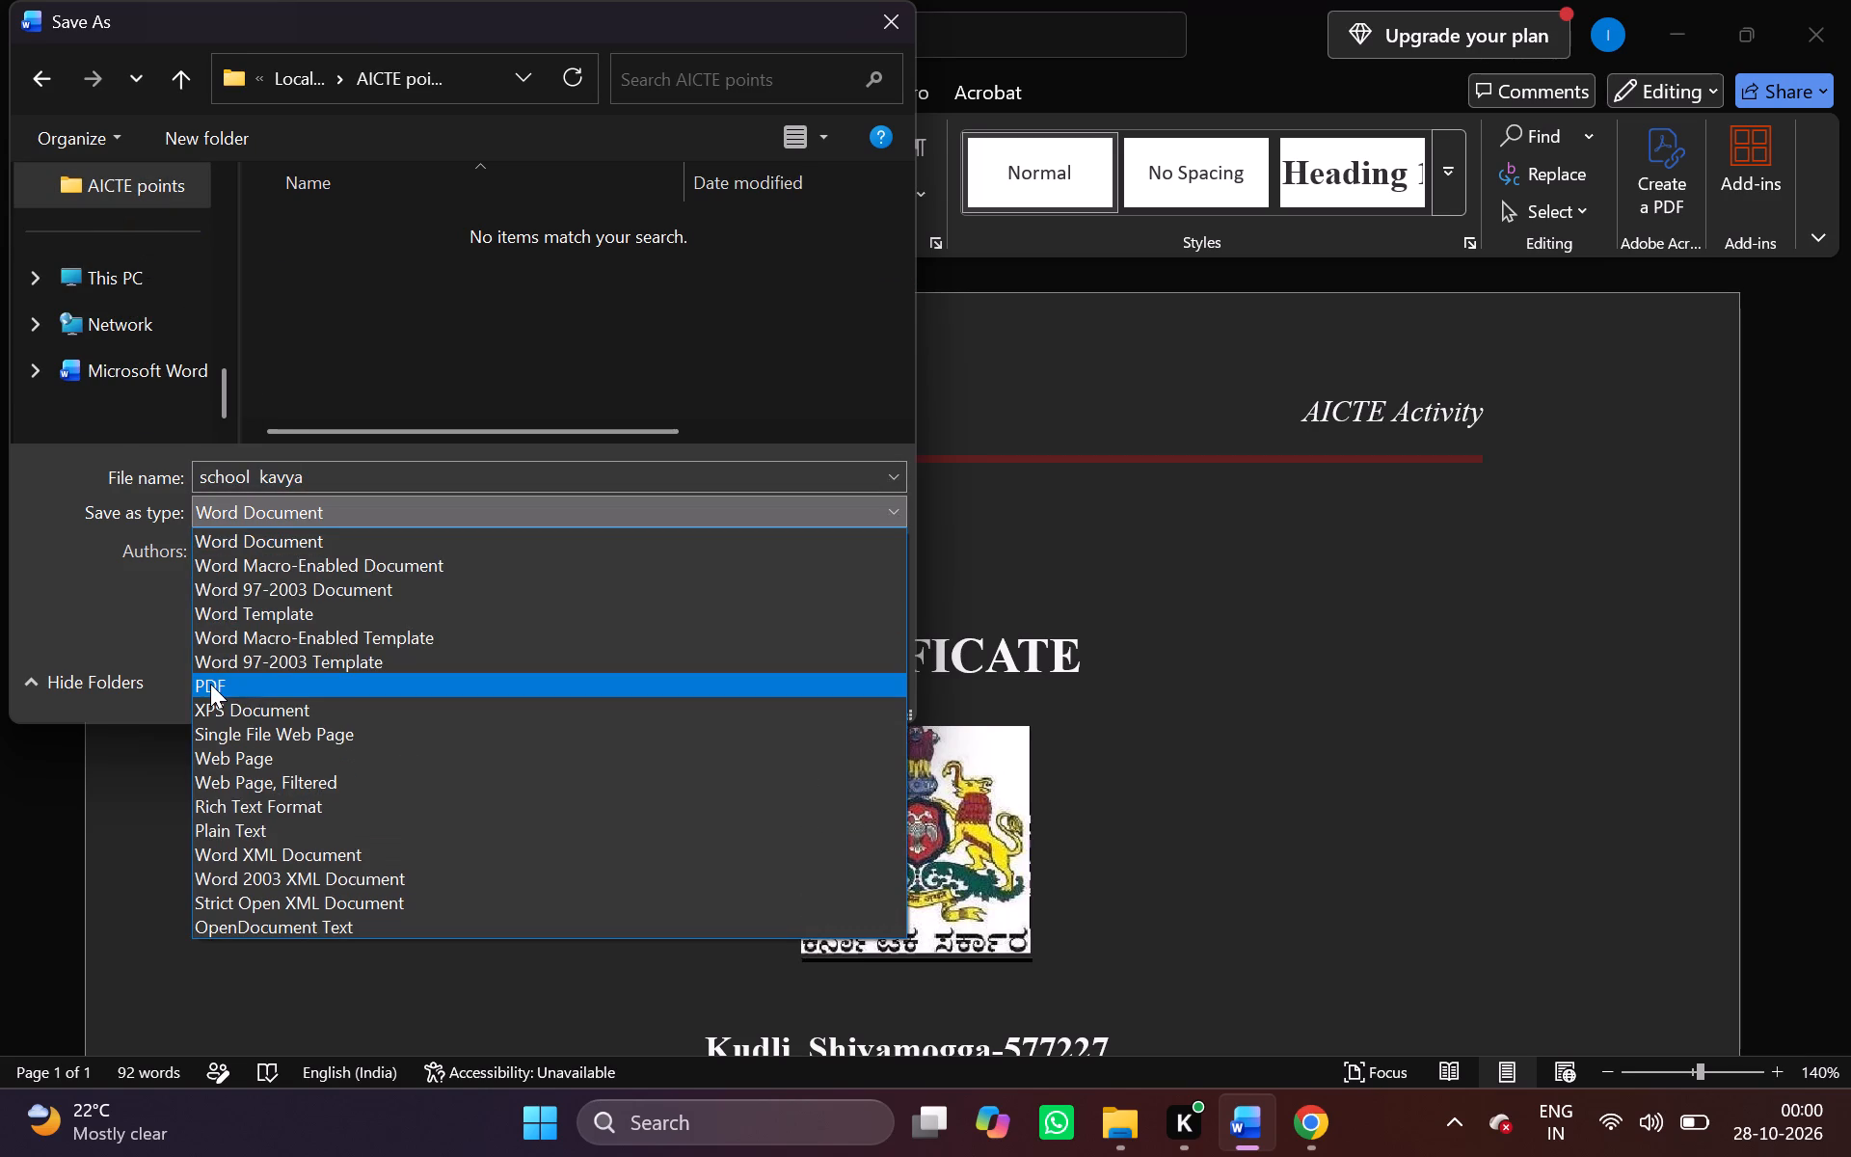
left_click(210, 684)
Name the PDF "Arun tour" and save it in the AICTE points folder.
left_click(312, 475)
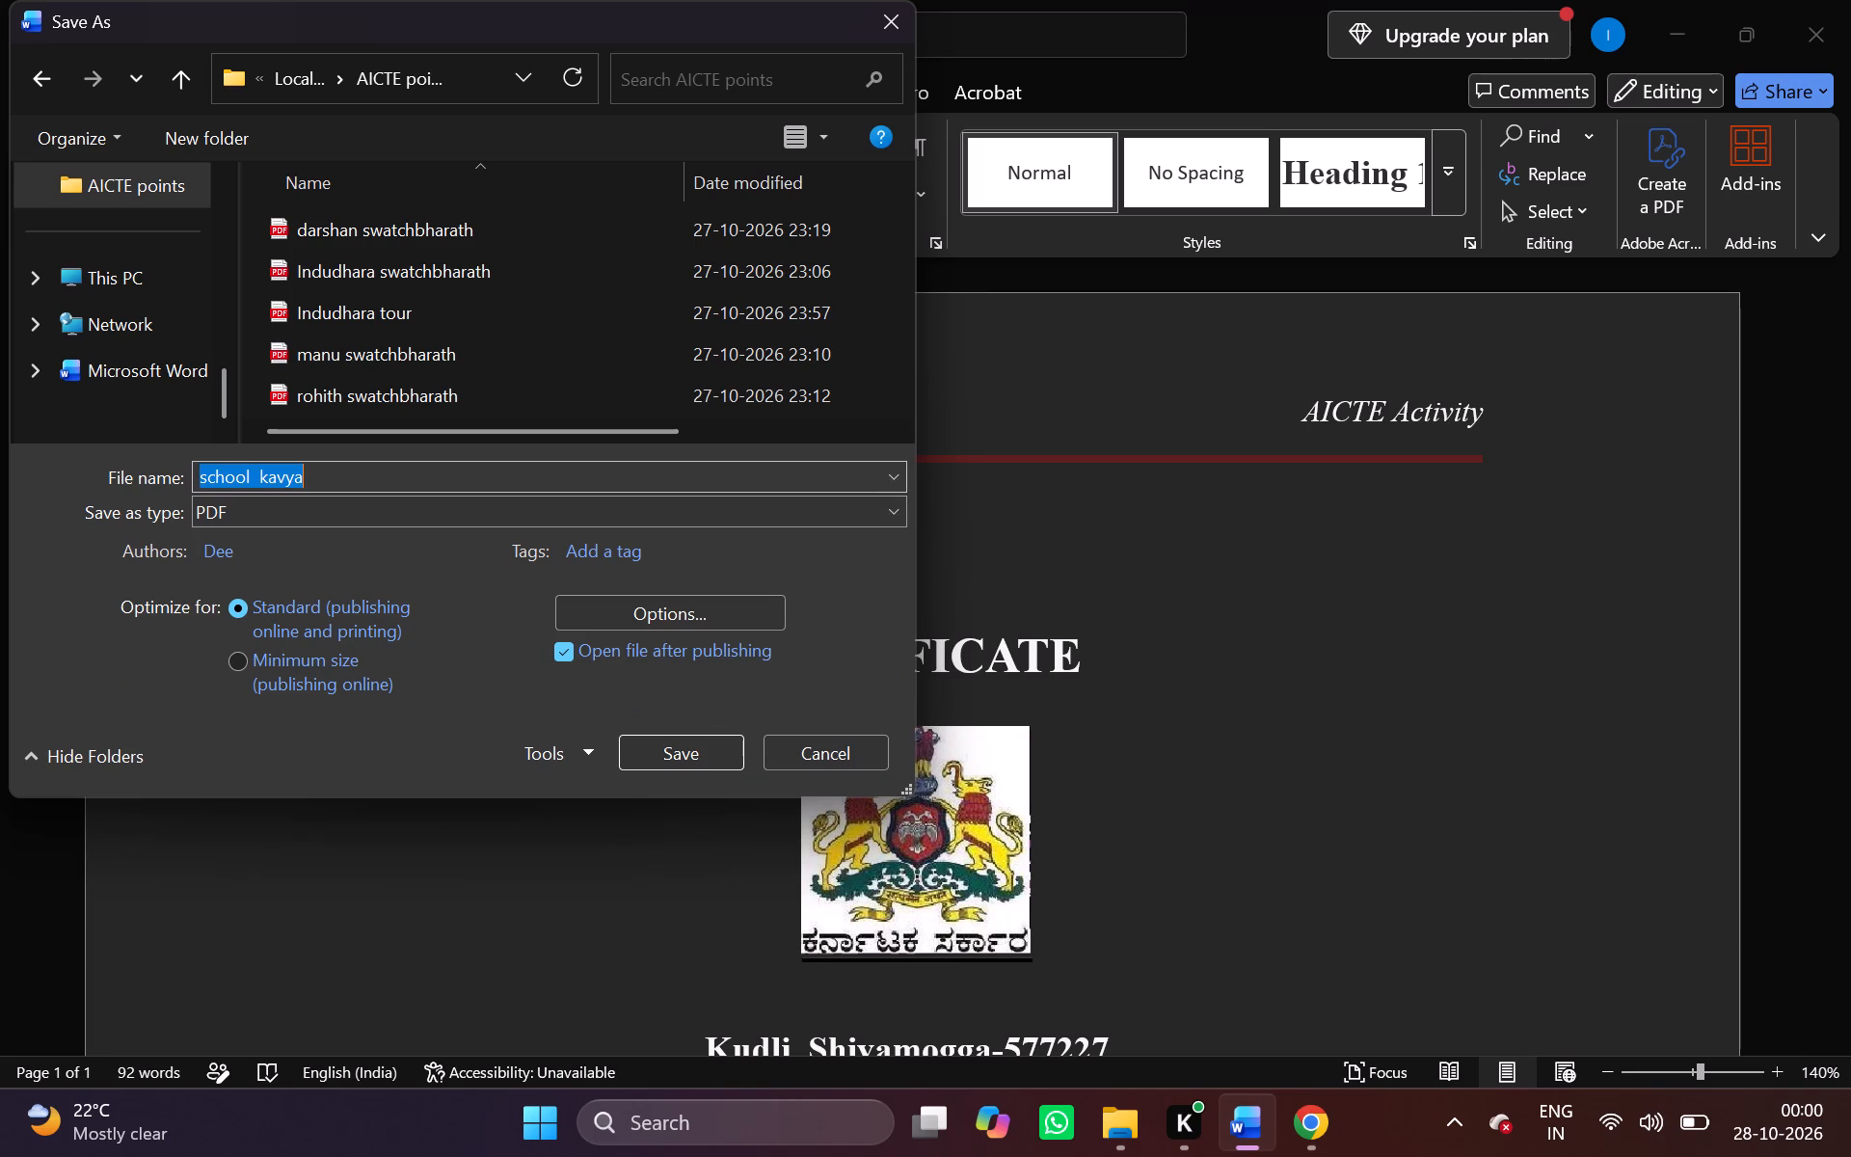
key("BackSpace")
key("BackSpace")
key("BackSpace")
key("BackSpace")
key("BackSpace")
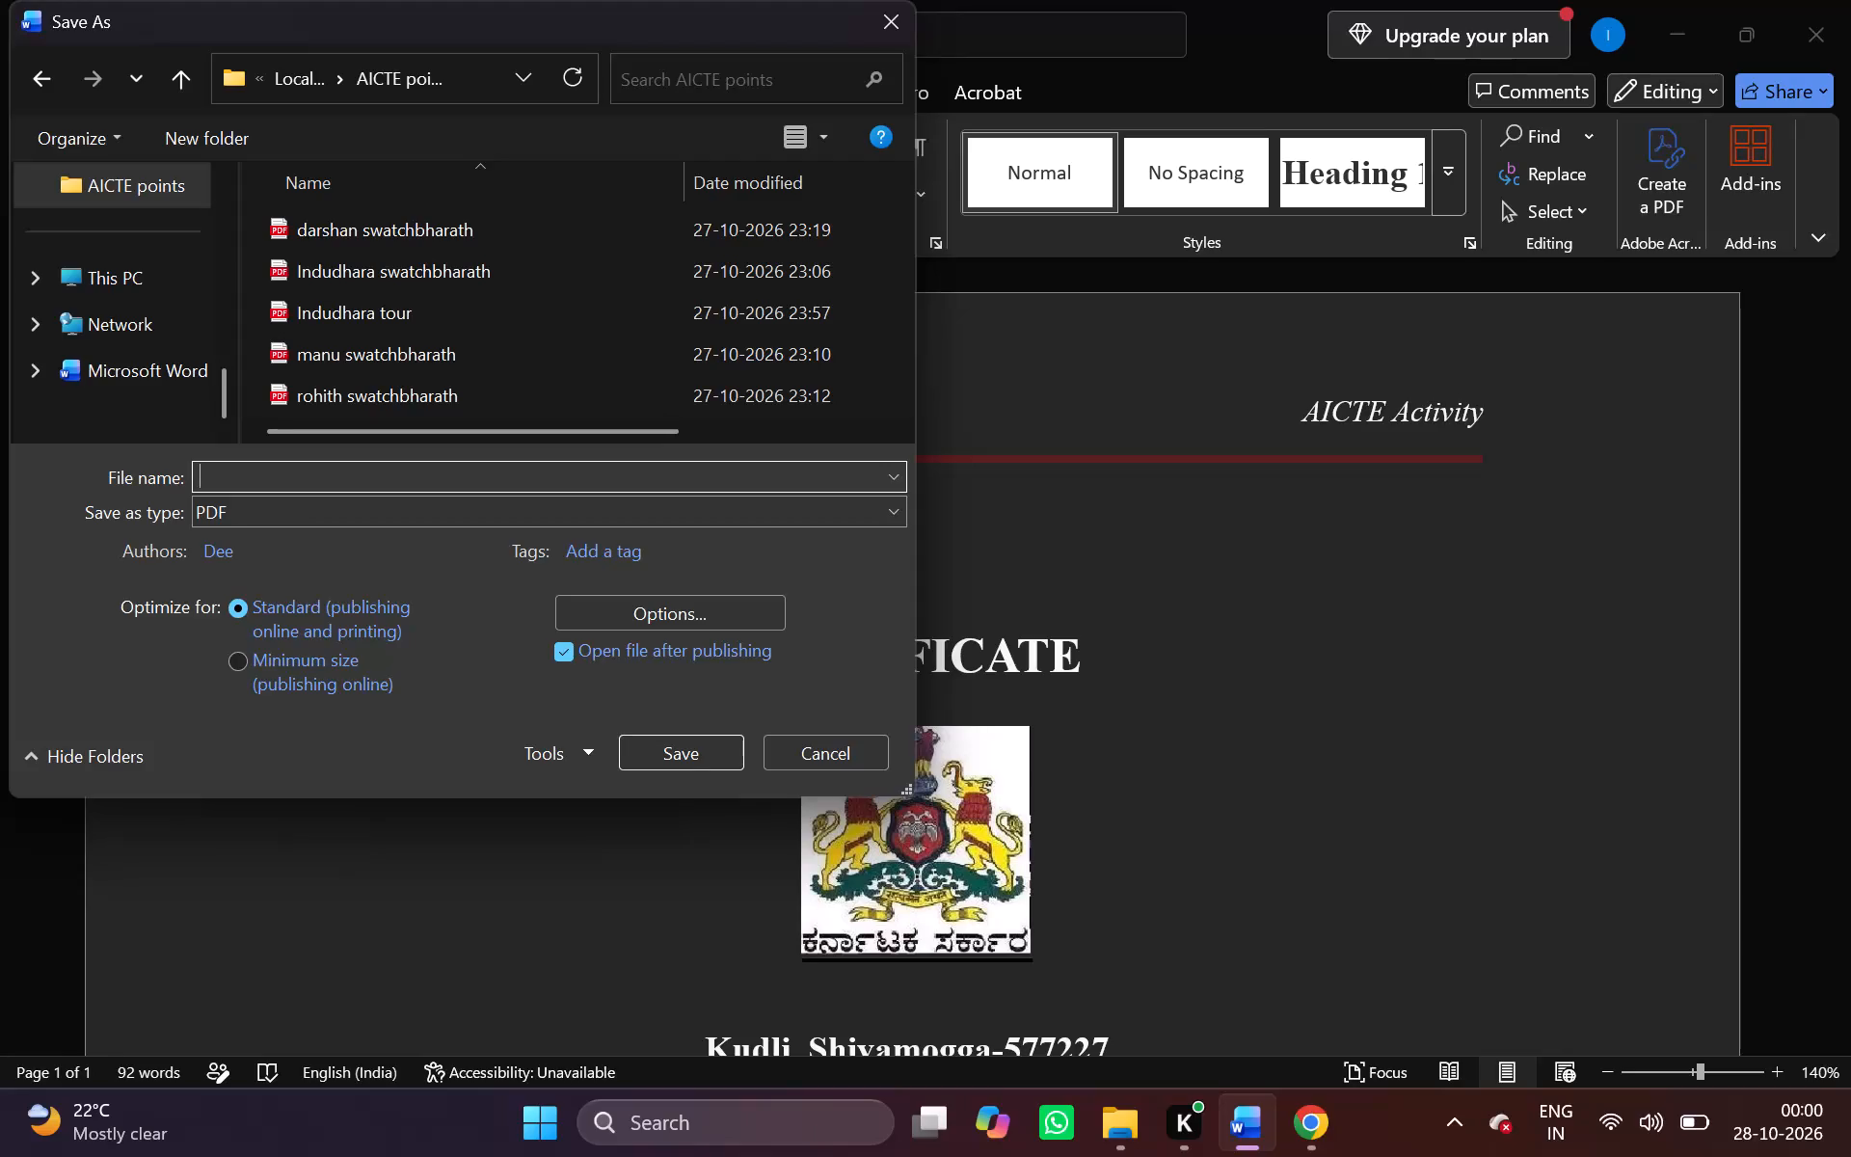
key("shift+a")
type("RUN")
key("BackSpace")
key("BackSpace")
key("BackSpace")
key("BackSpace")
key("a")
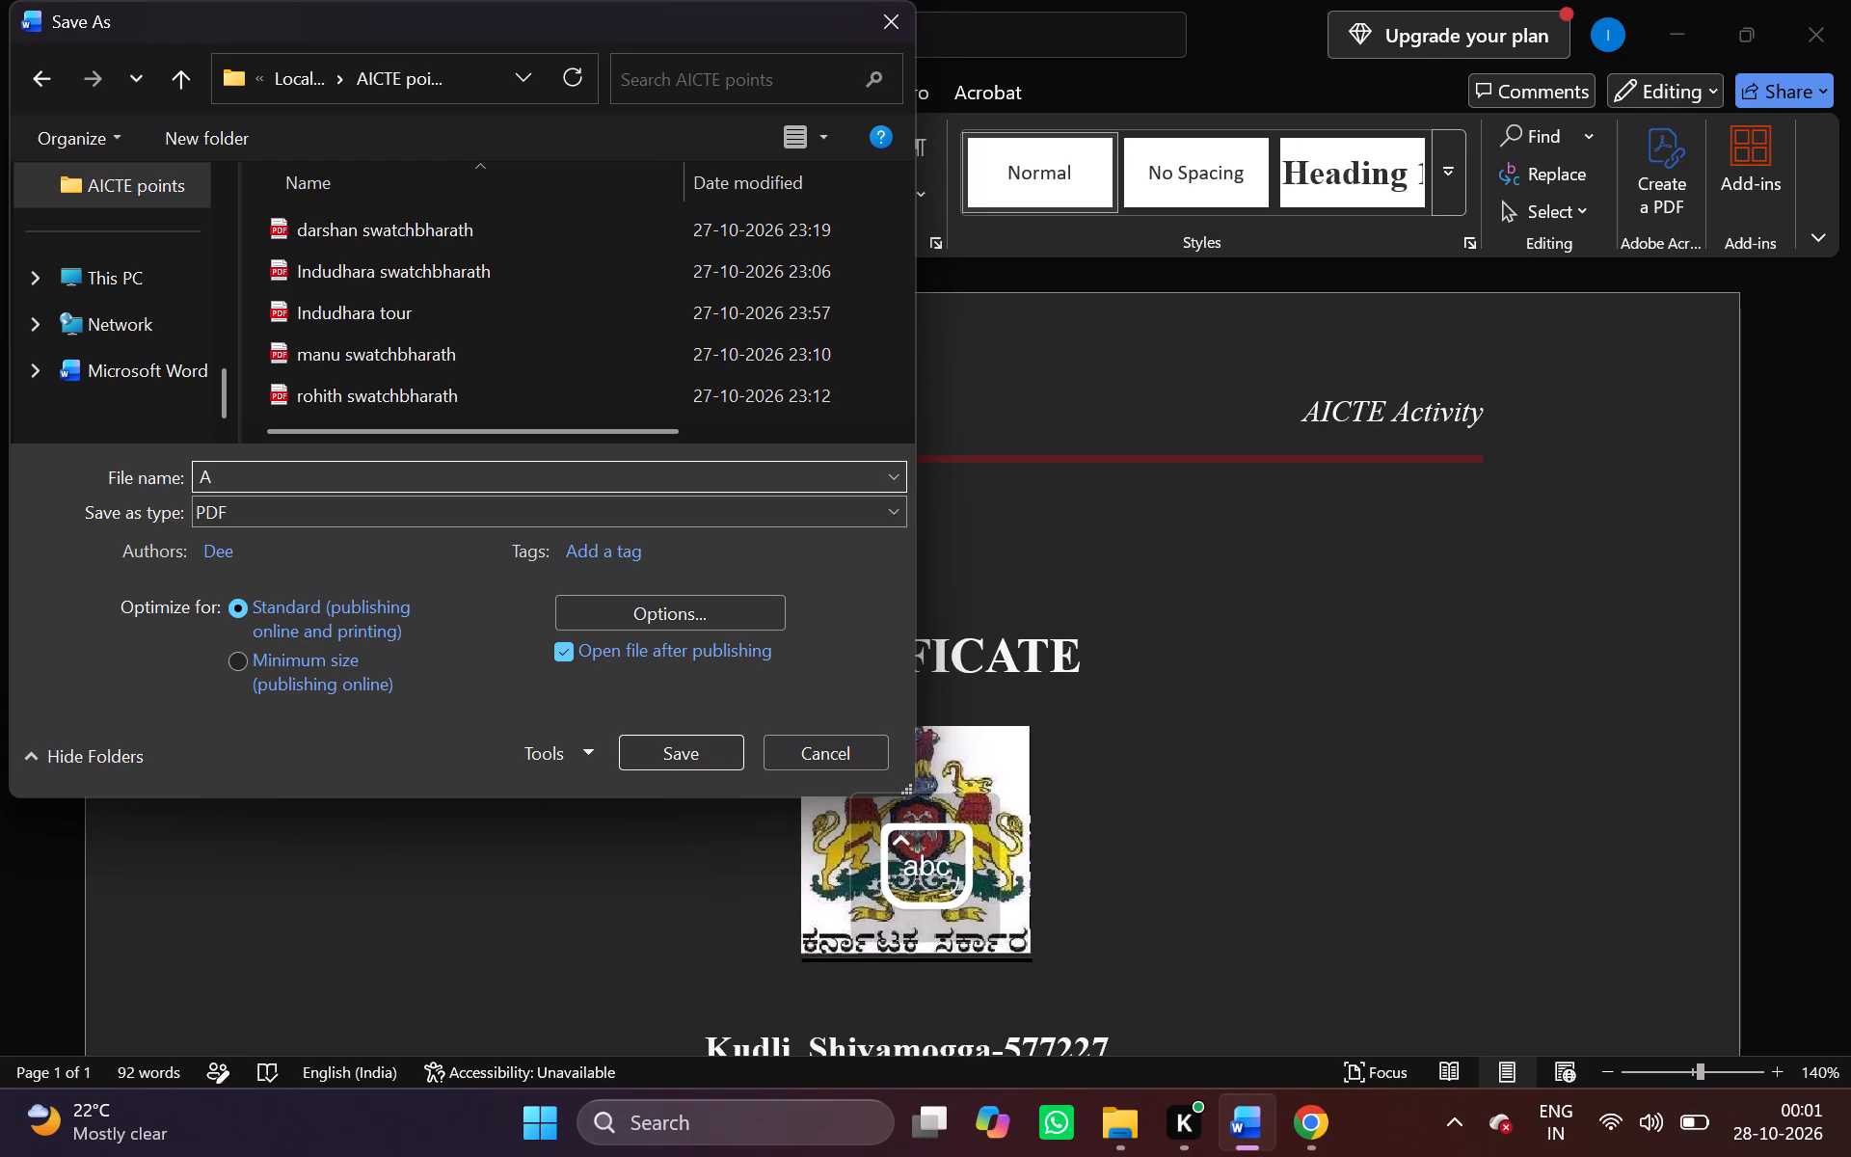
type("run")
scroll(979, 568, "down", 1)
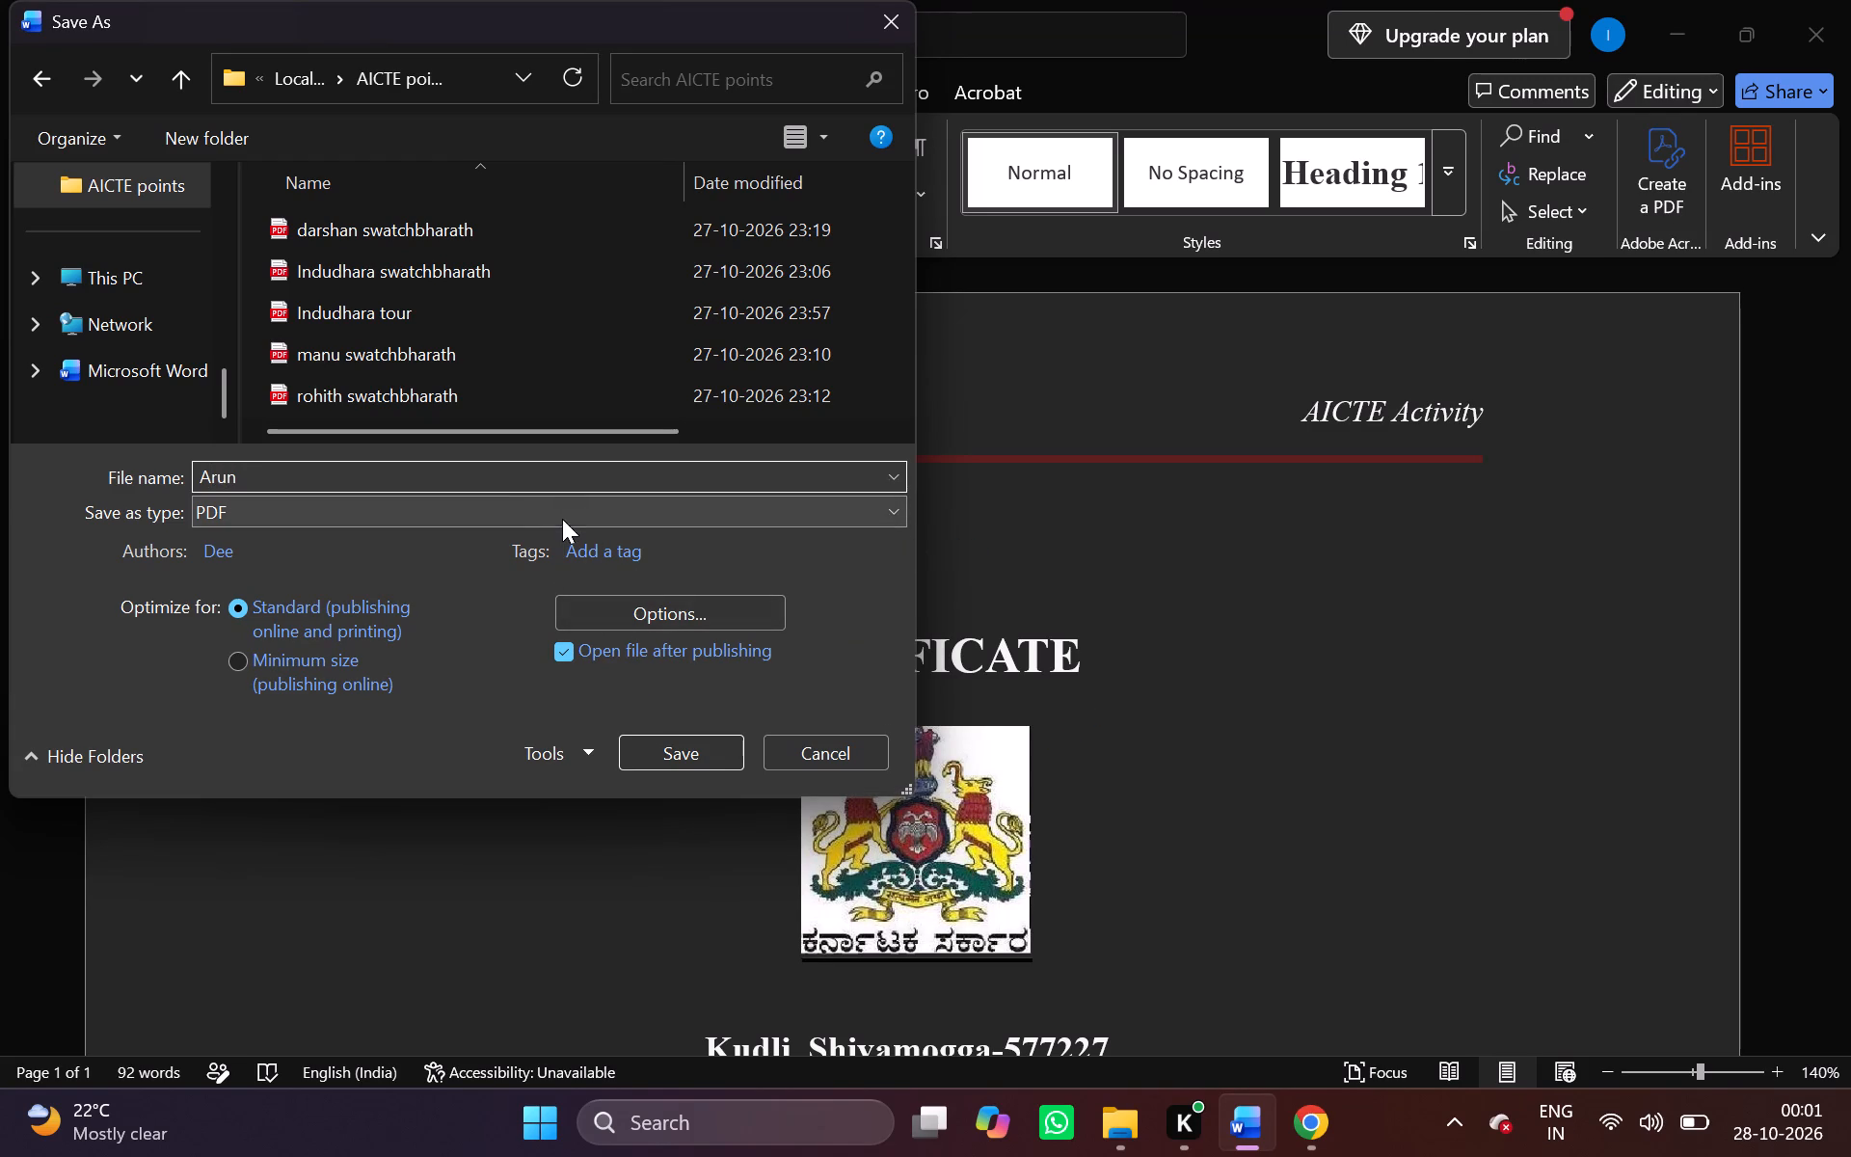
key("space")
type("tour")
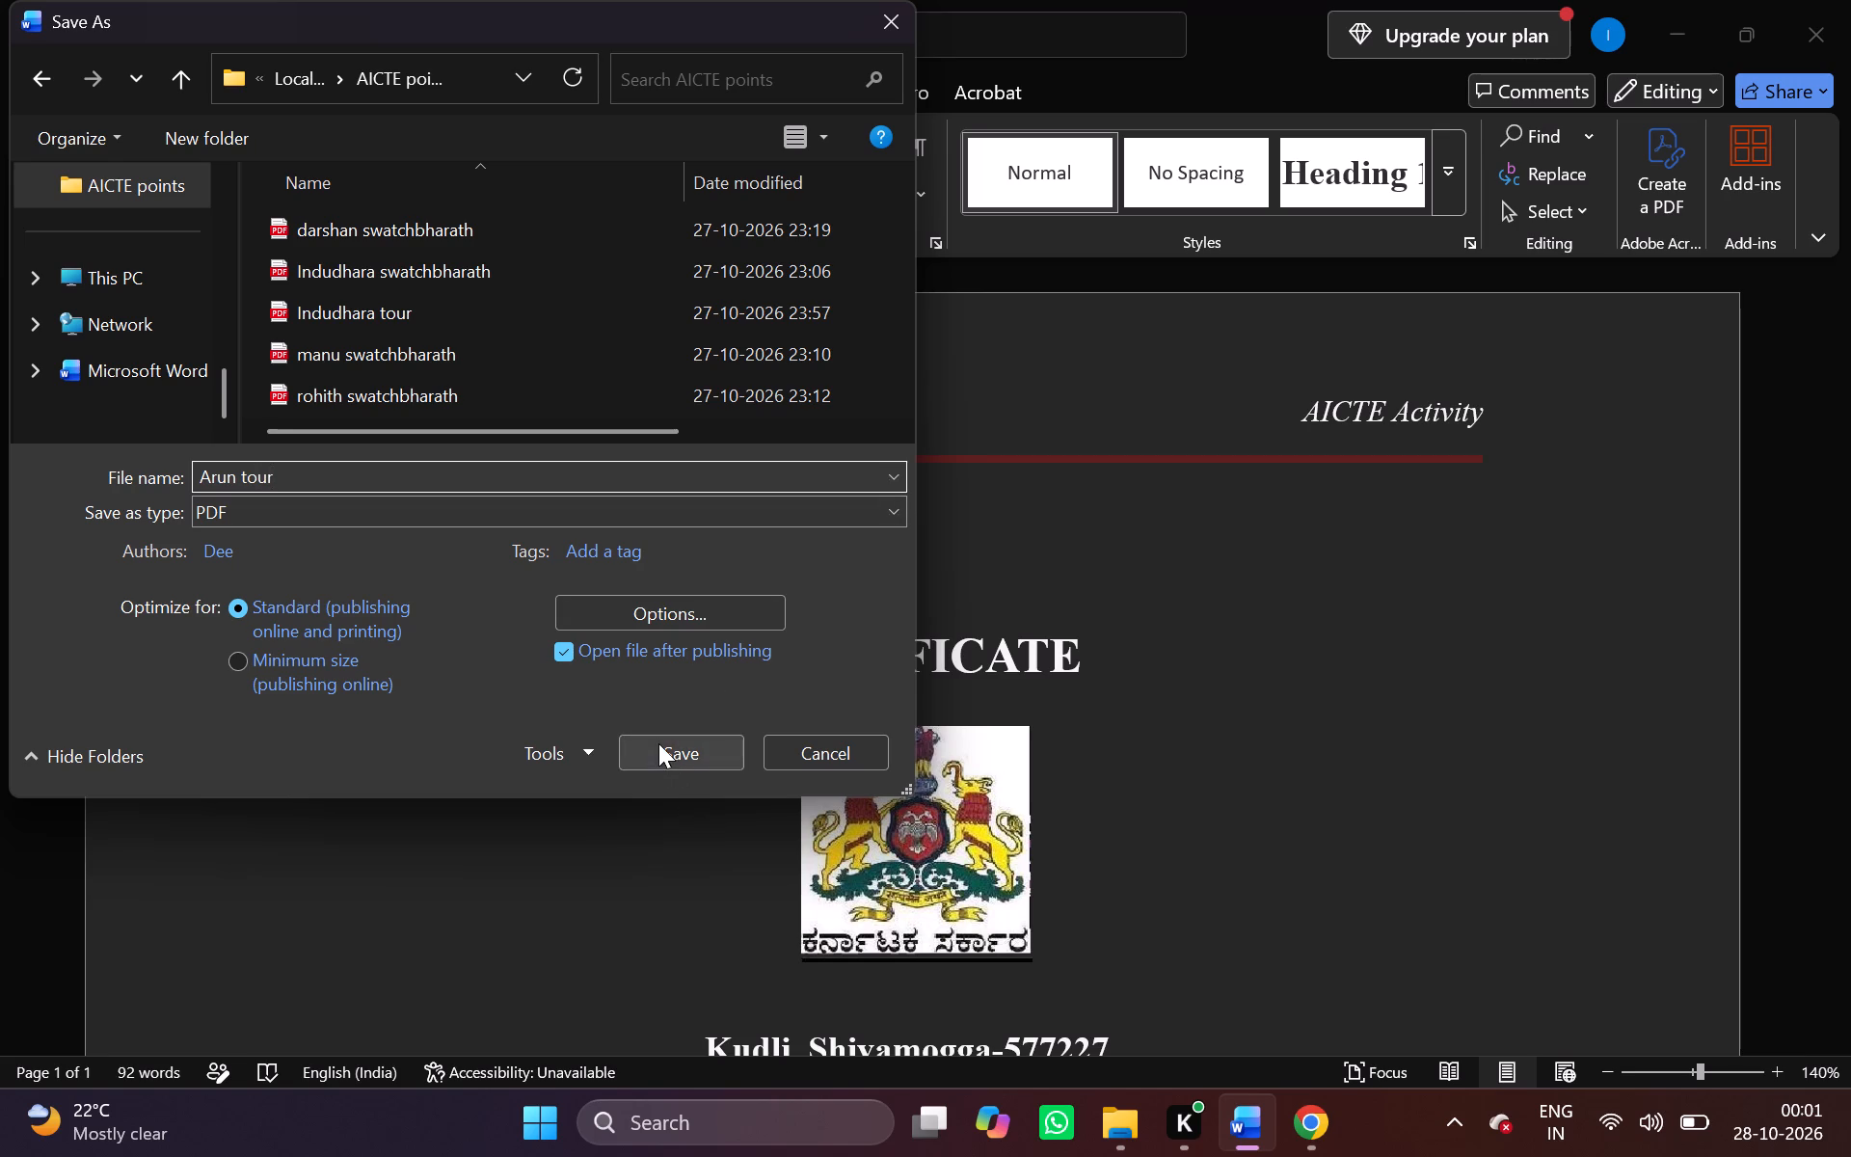
left_click(658, 743)
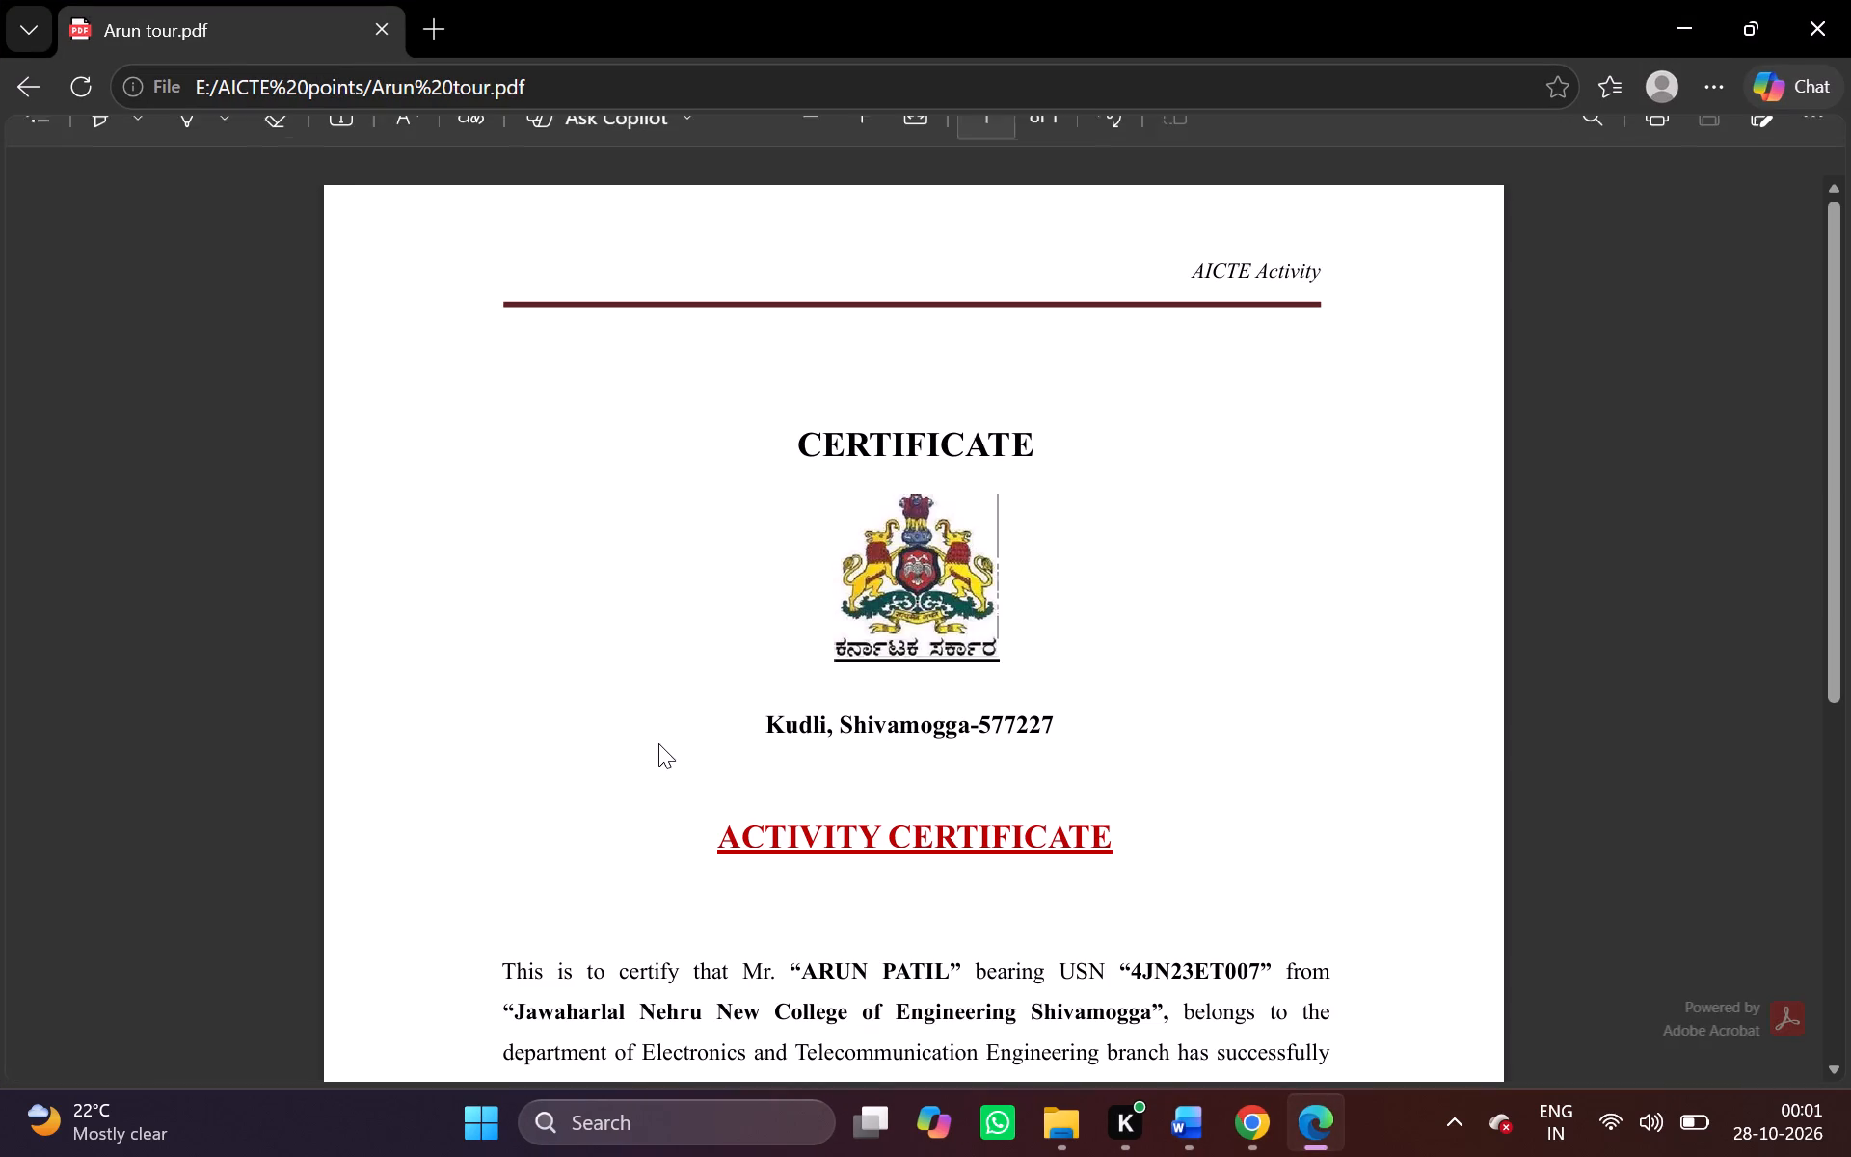
Review the exported certificate PDF from the heading down to the program dates, and close it.
scroll(1065, 1047, "down", 2)
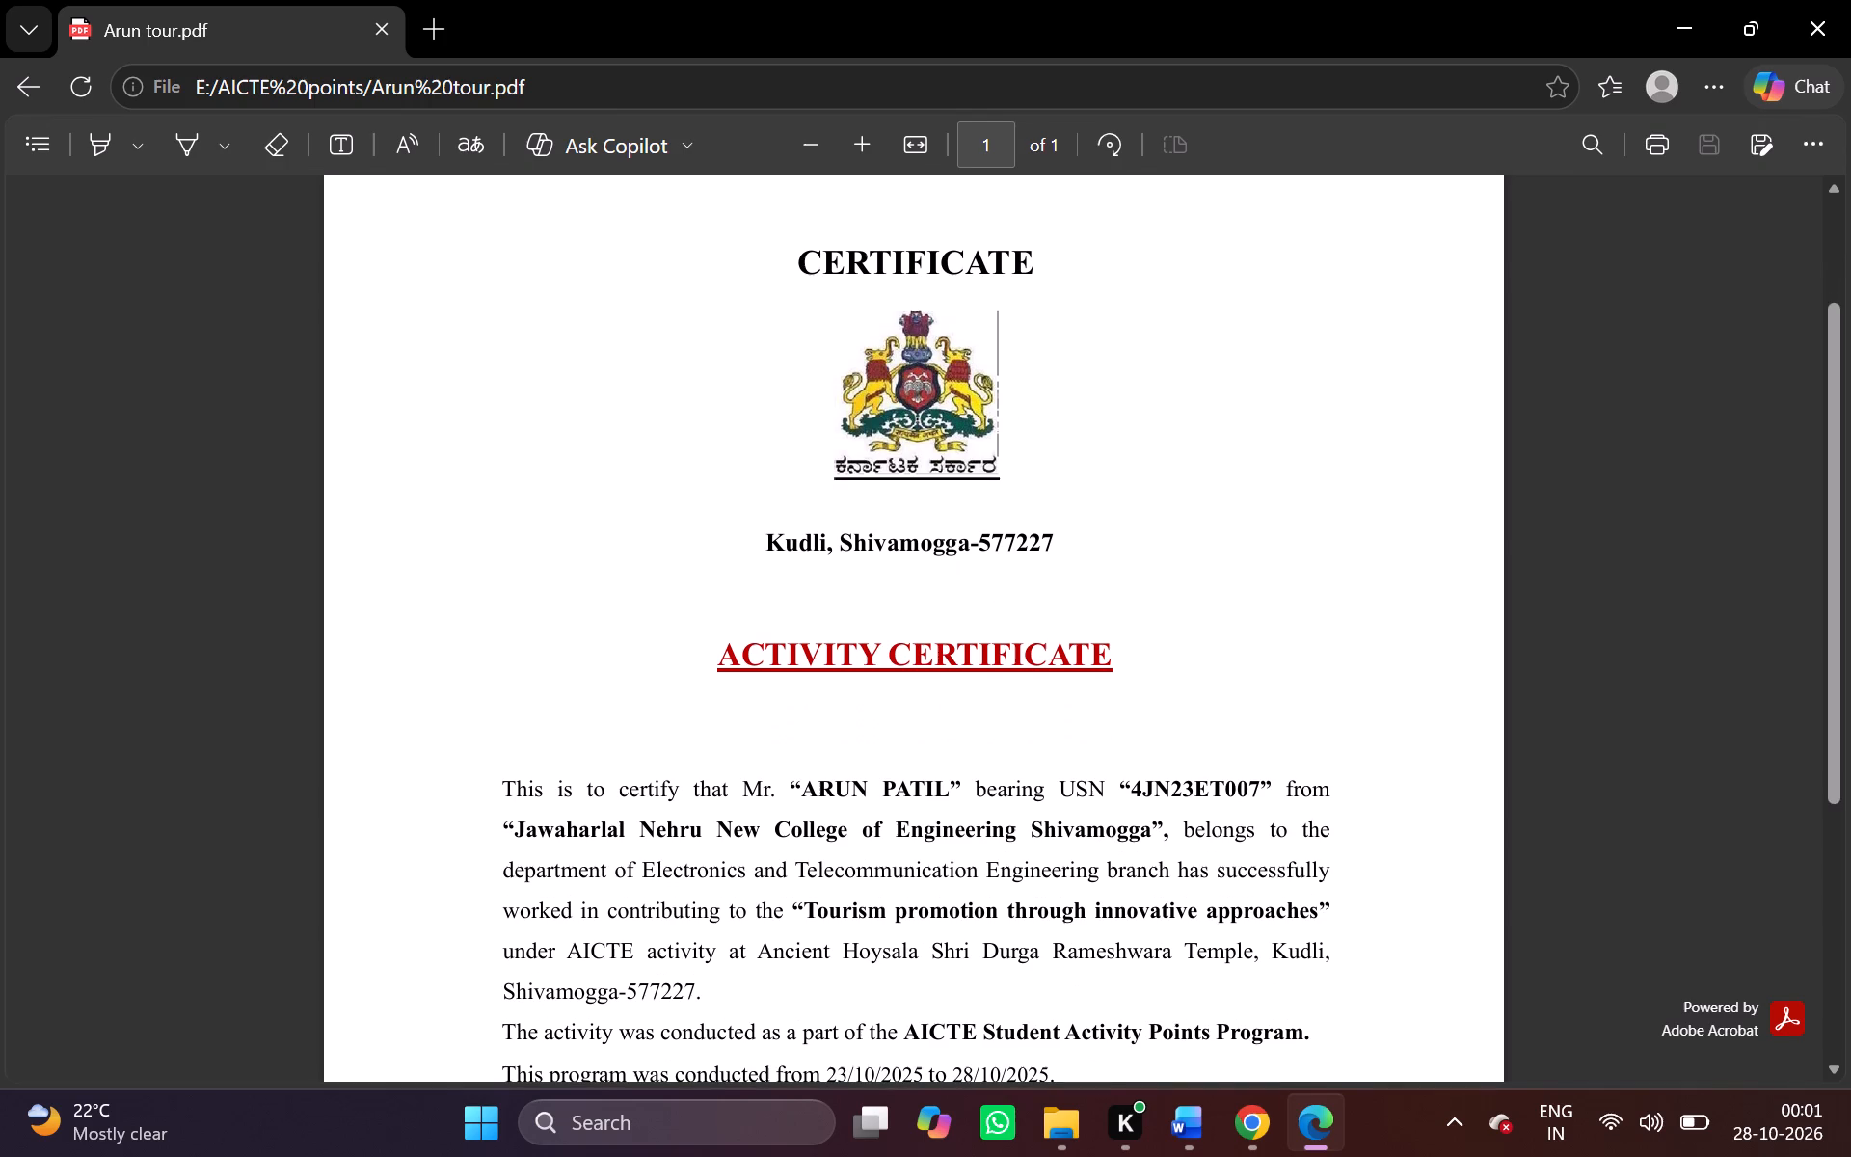
scroll(1065, 861, "down", 1)
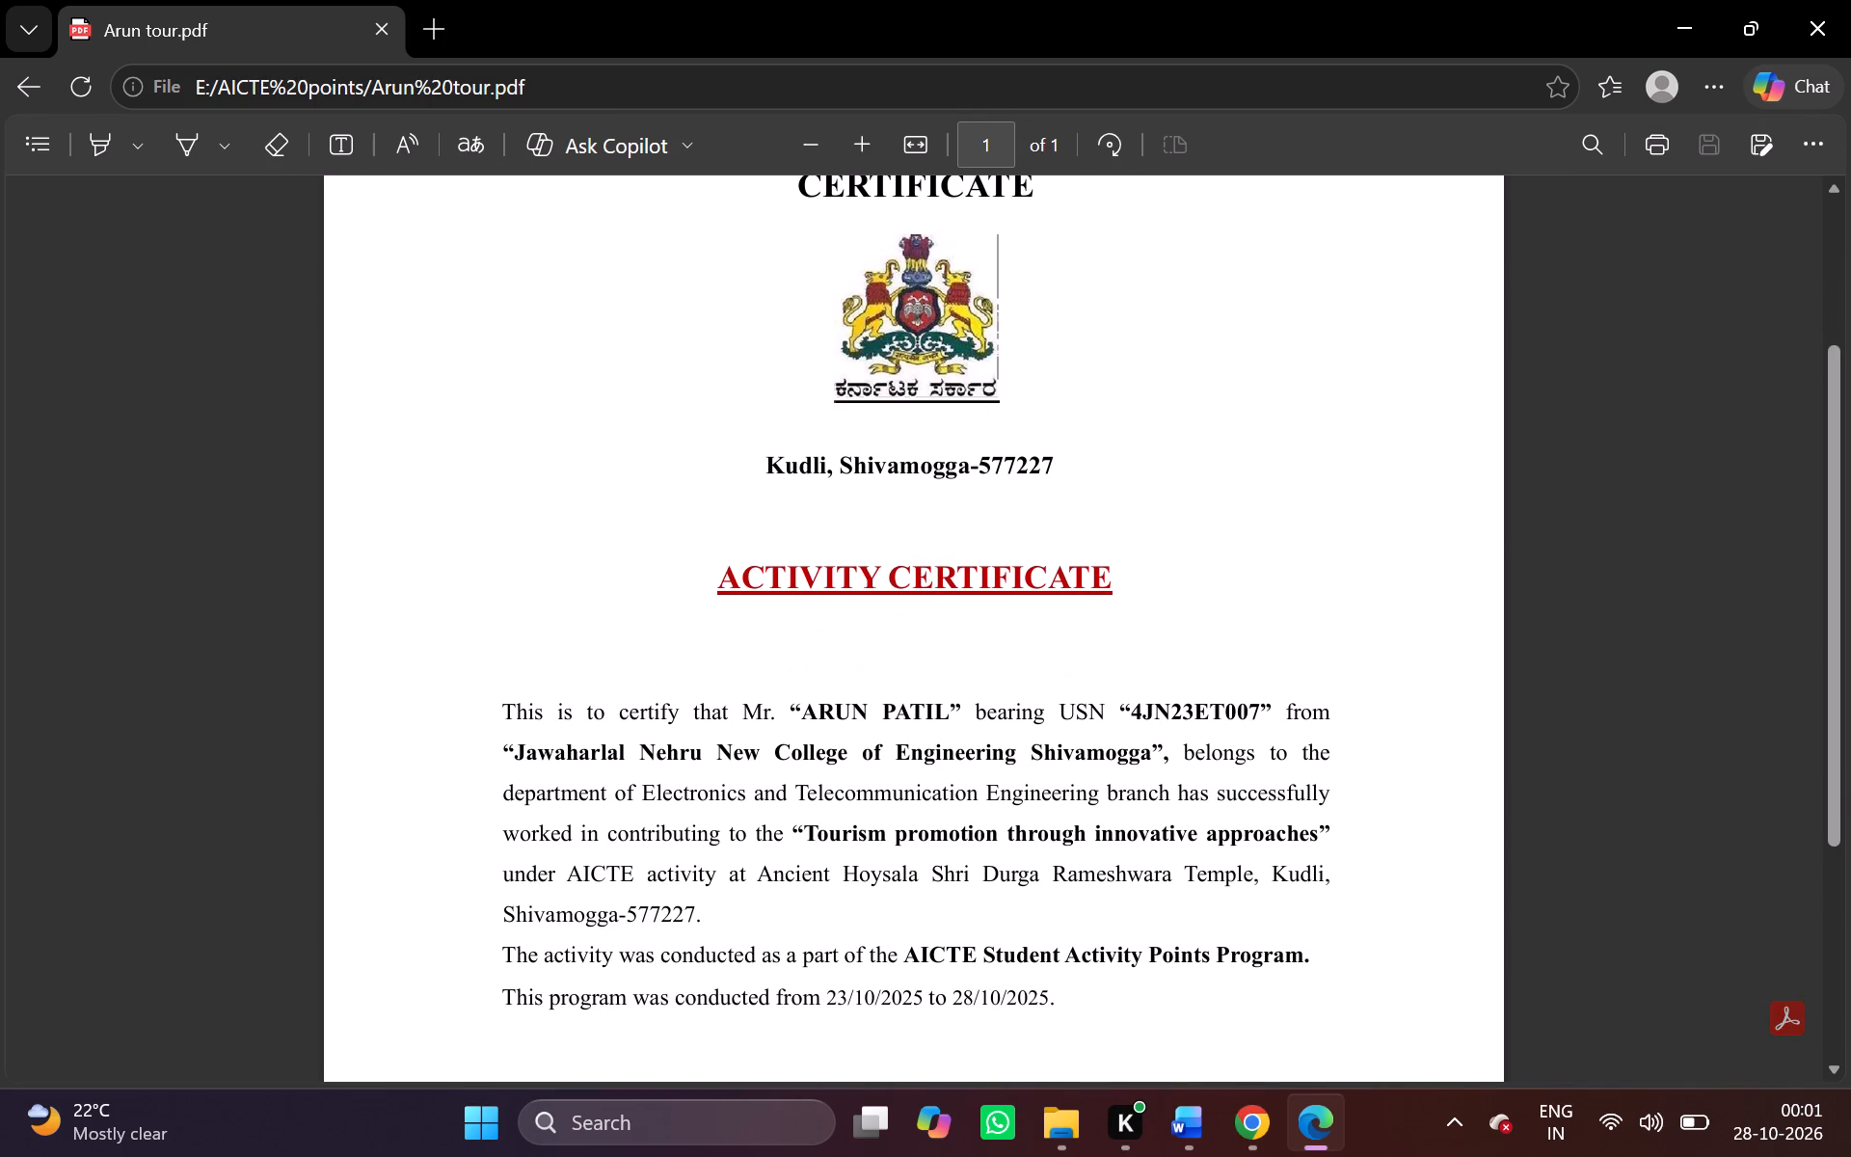
left_click(1816, 9)
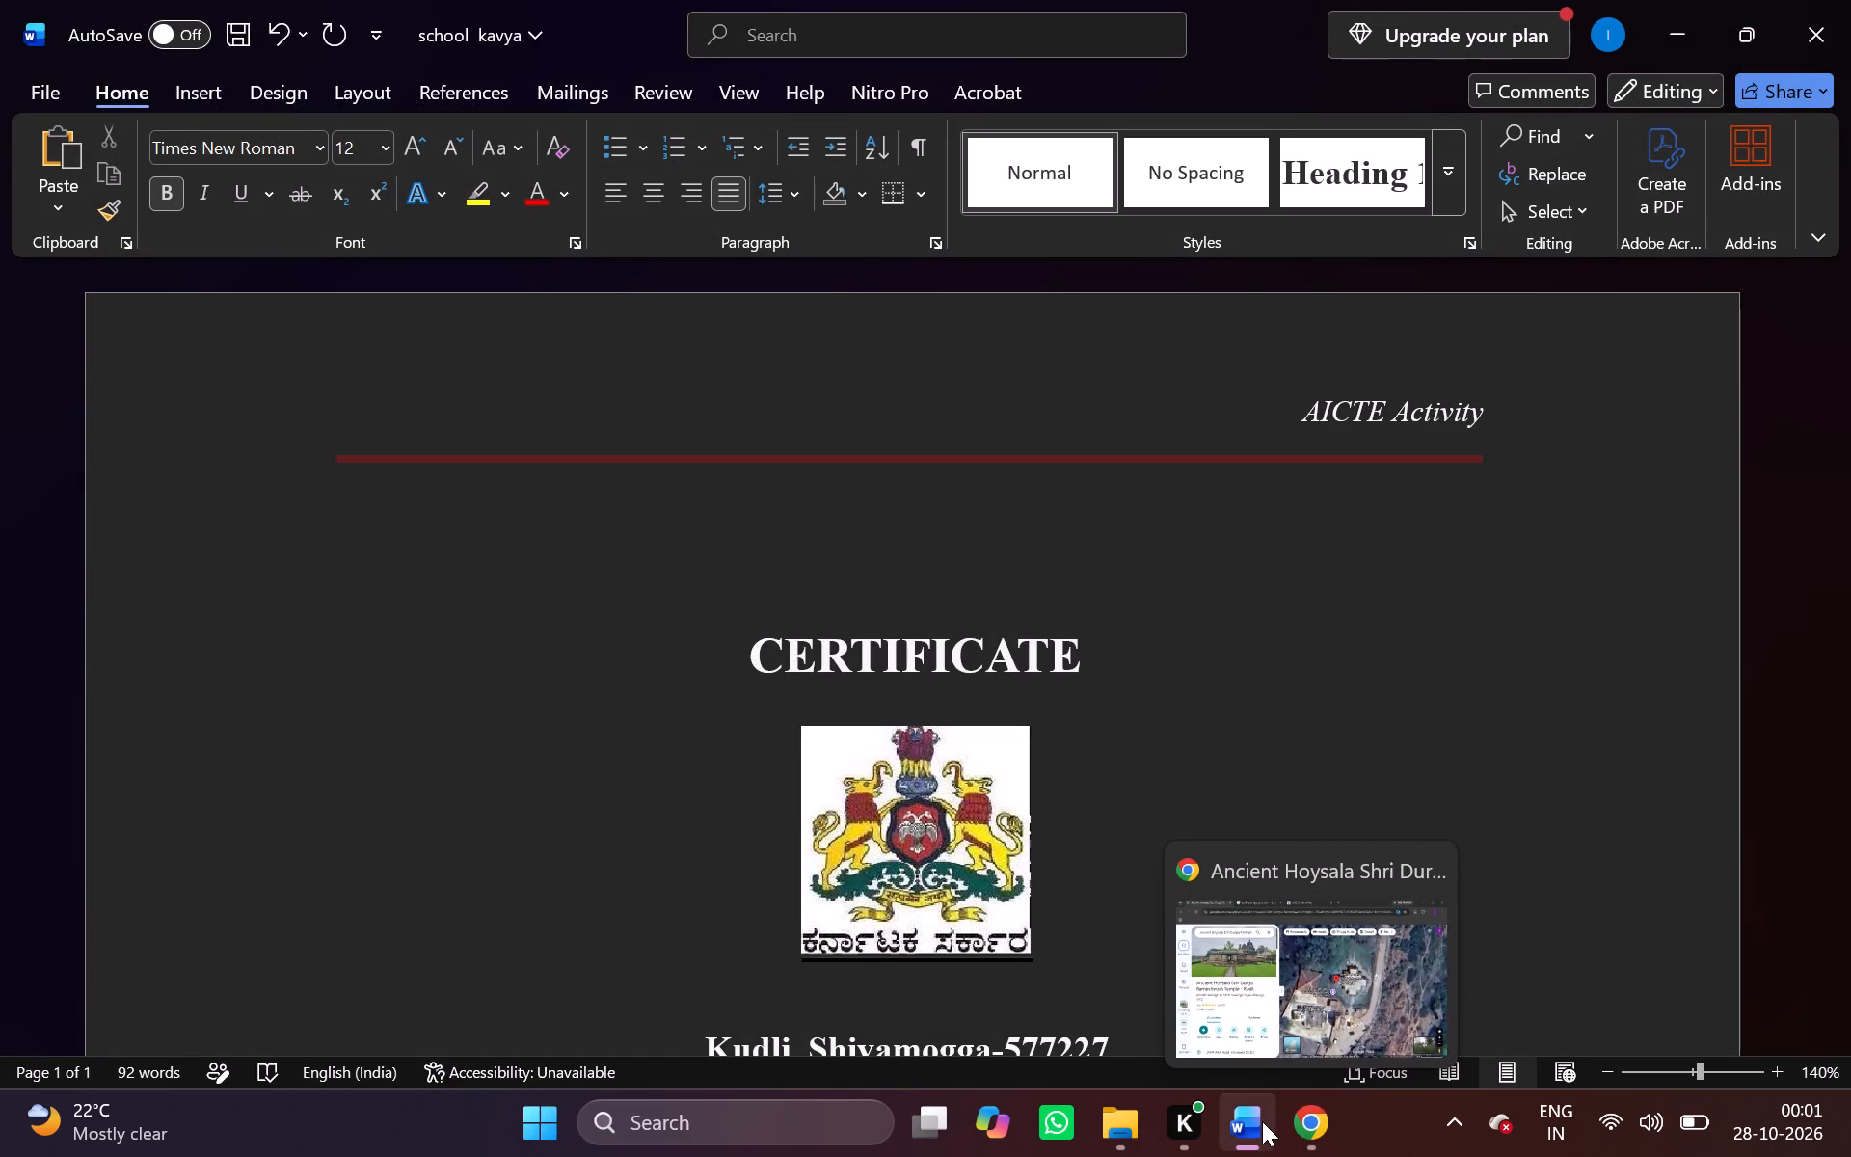
Delete the current student's name between the quotation marks after "Mr." in the certificate's first sentence.
scroll(1332, 713, "down", 1)
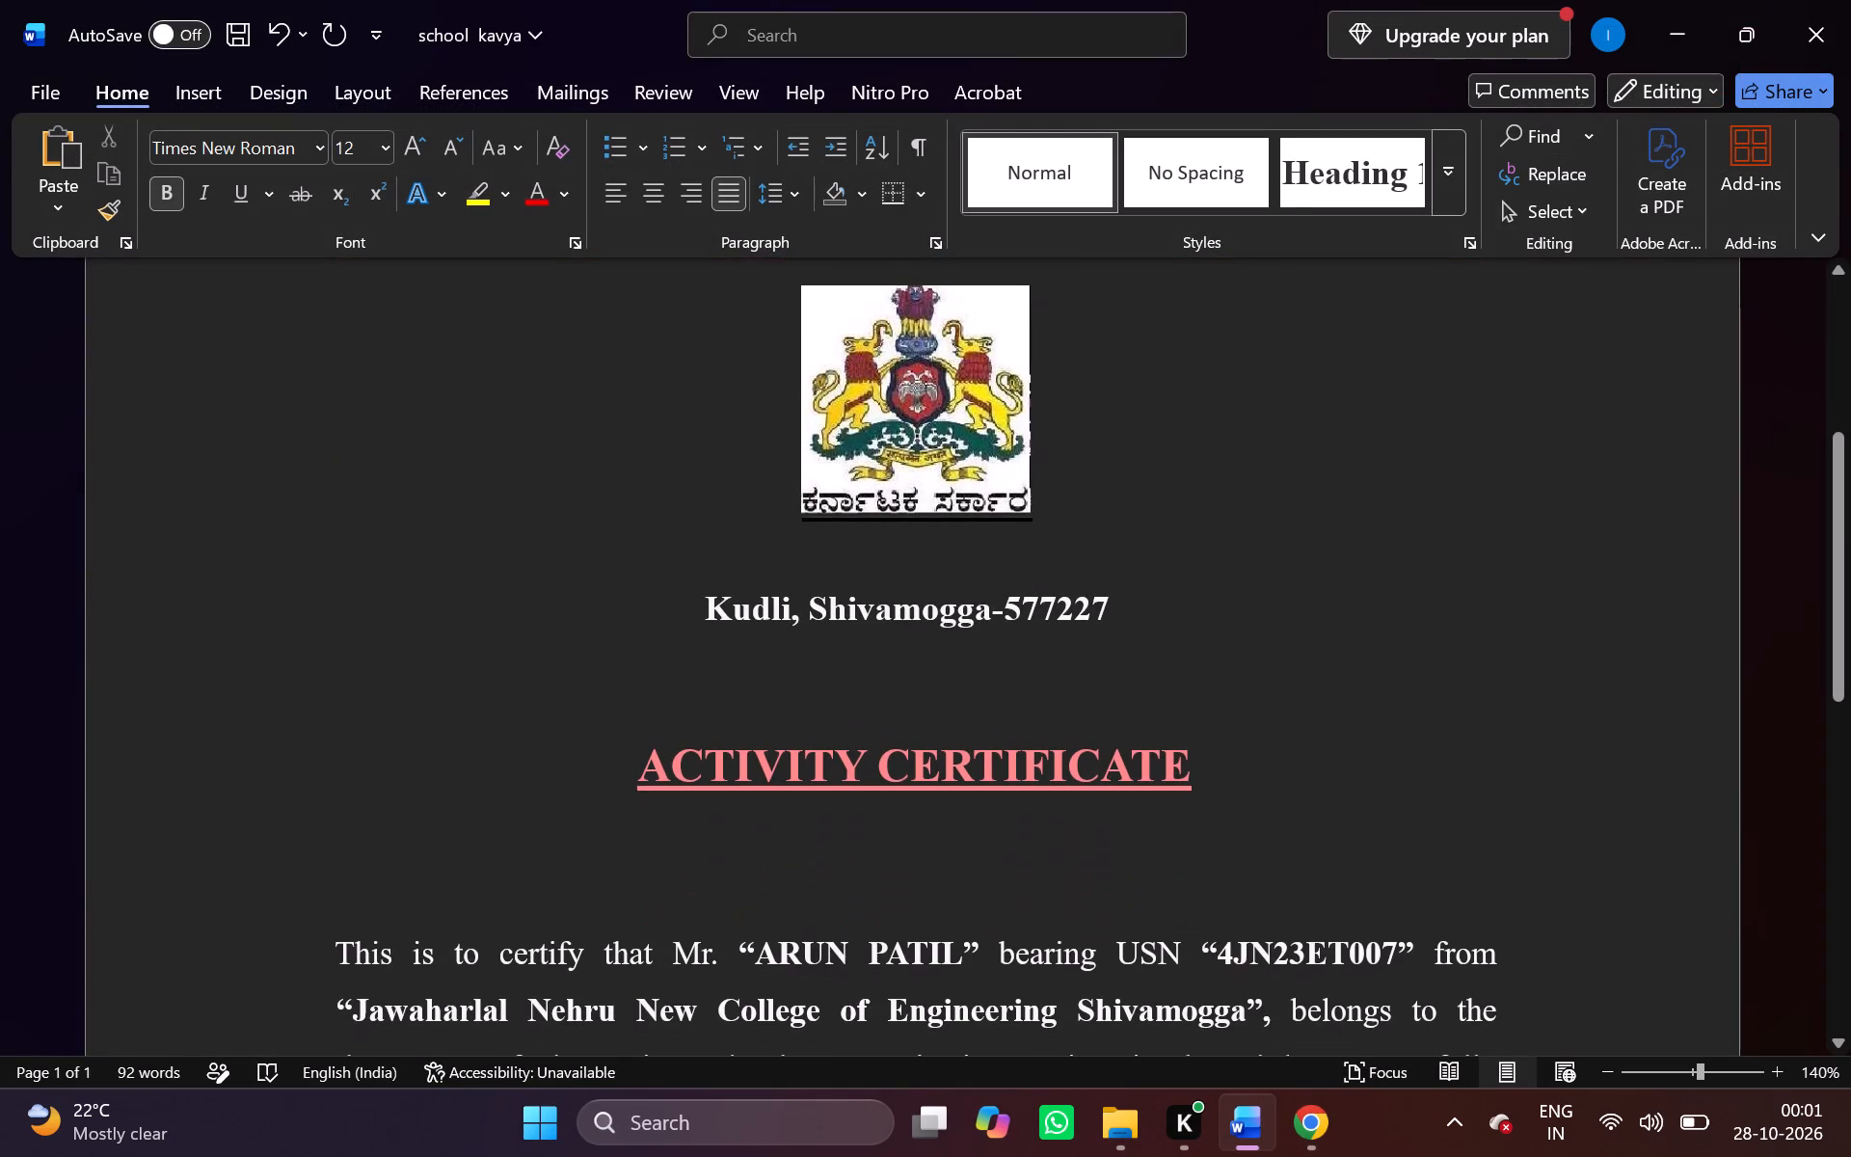
left_click(956, 962)
key("BackSpace")
key("BackSpace")
key("BackSpace")
key("BackSpace")
key("BackSpace")
key("BackSpace")
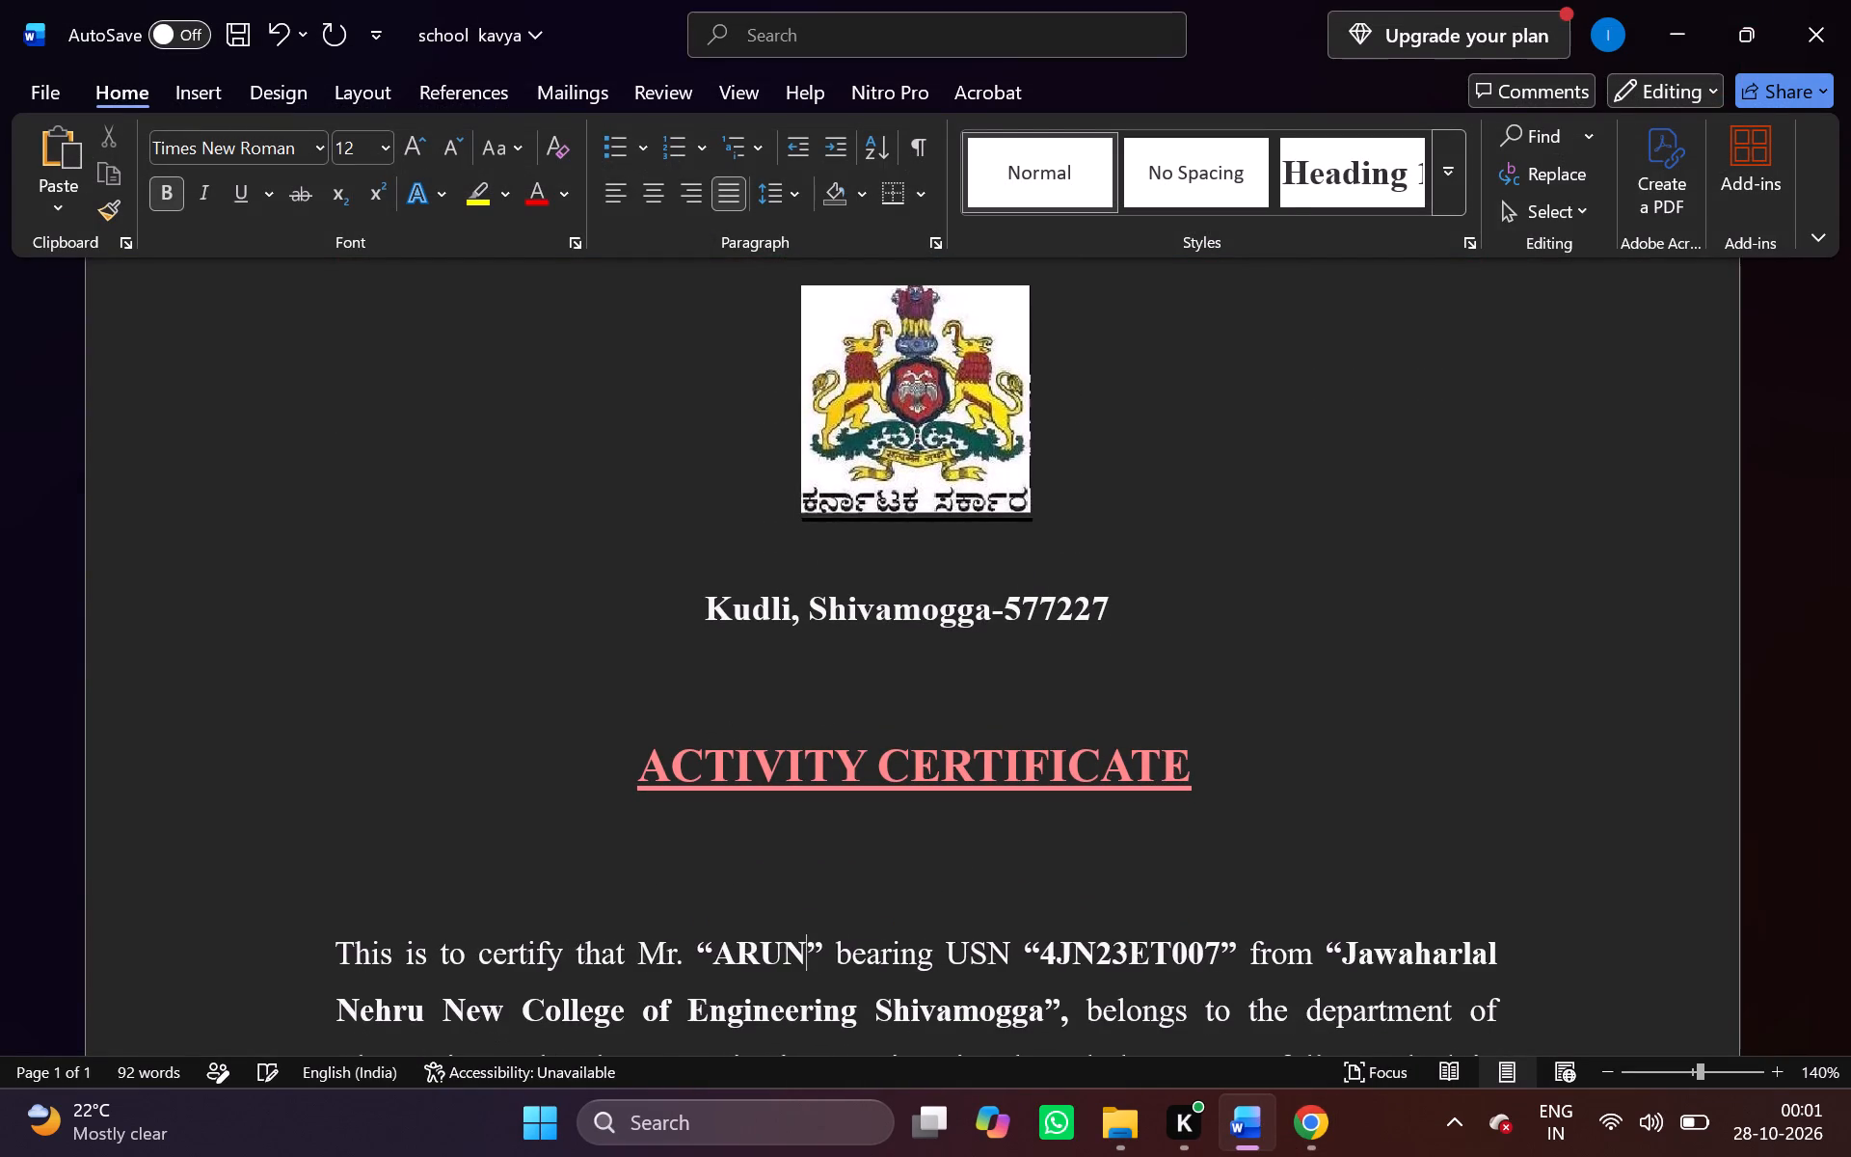
key("BackSpace")
key("BackSpace")
key("BackSpace")
key("BackSpace")
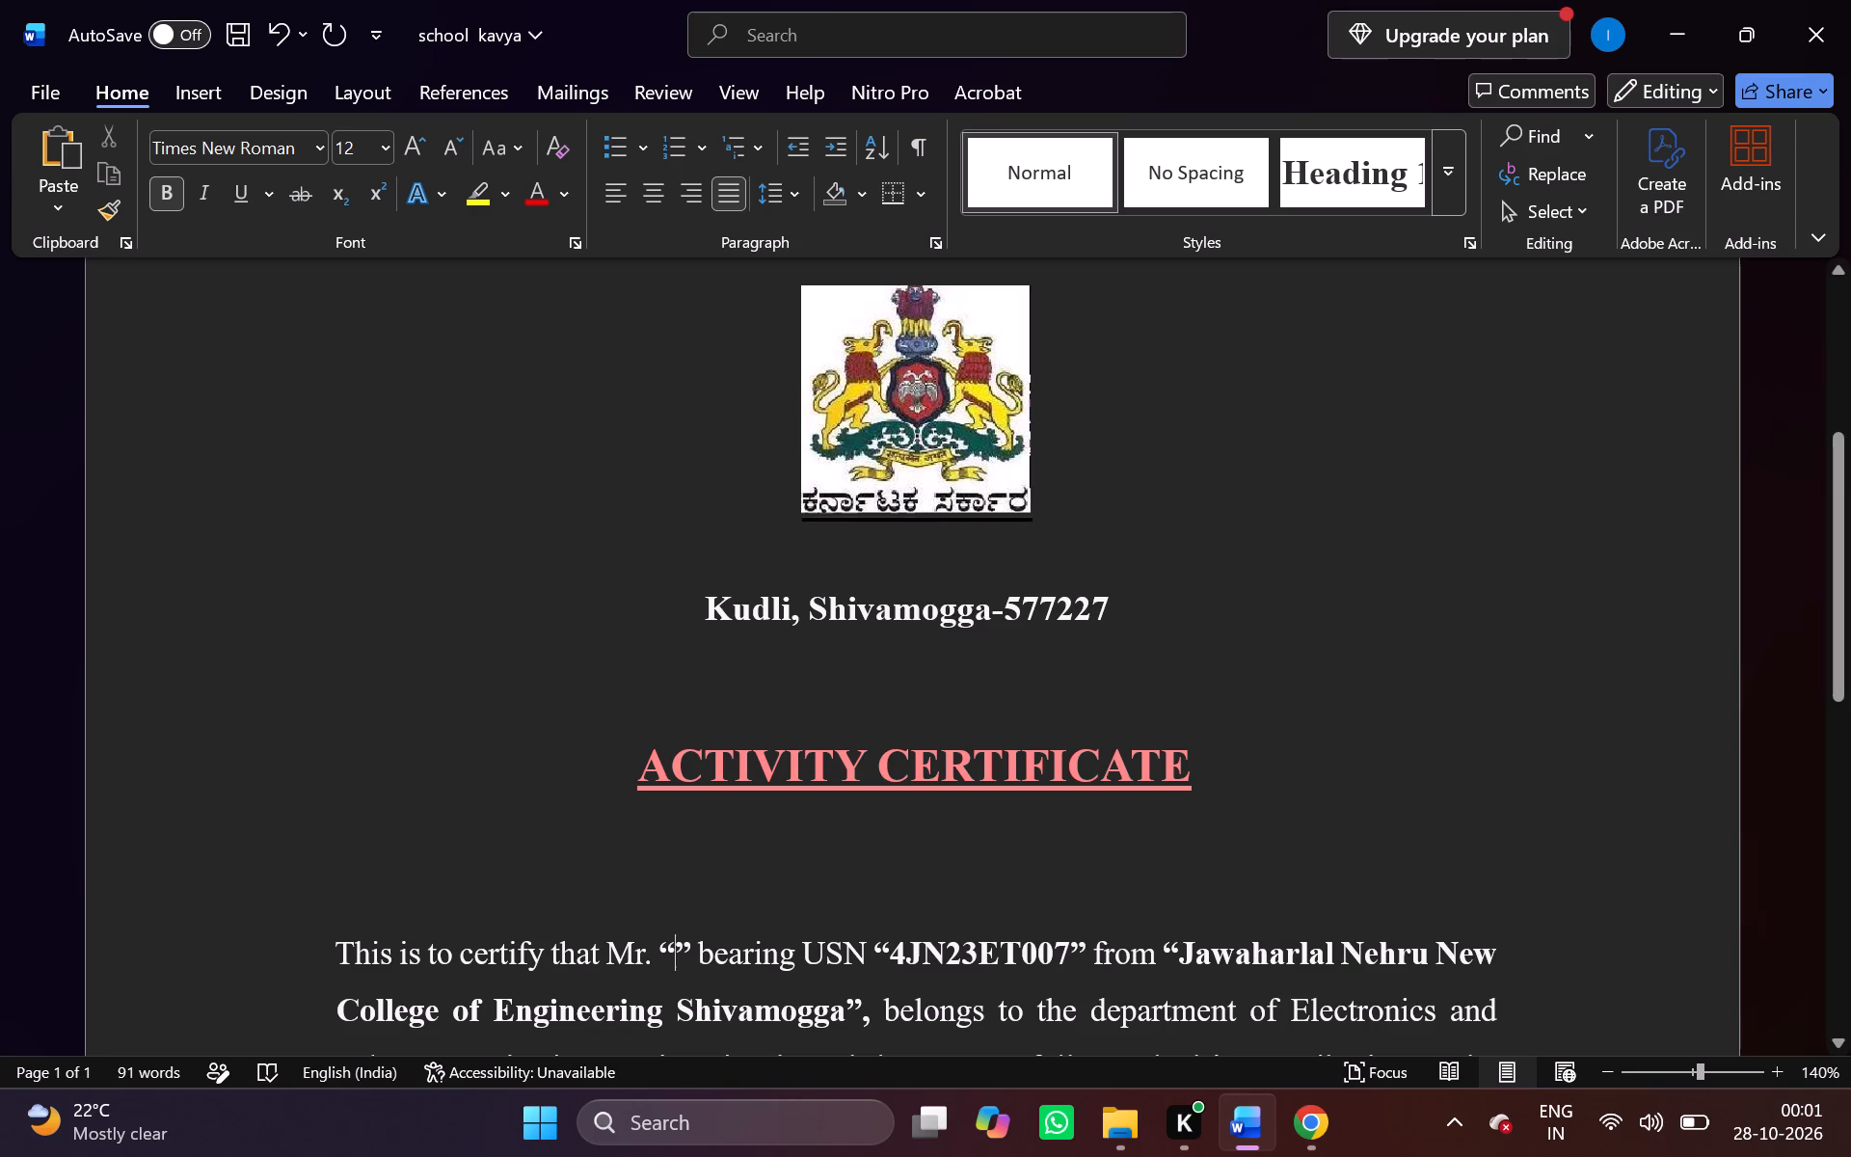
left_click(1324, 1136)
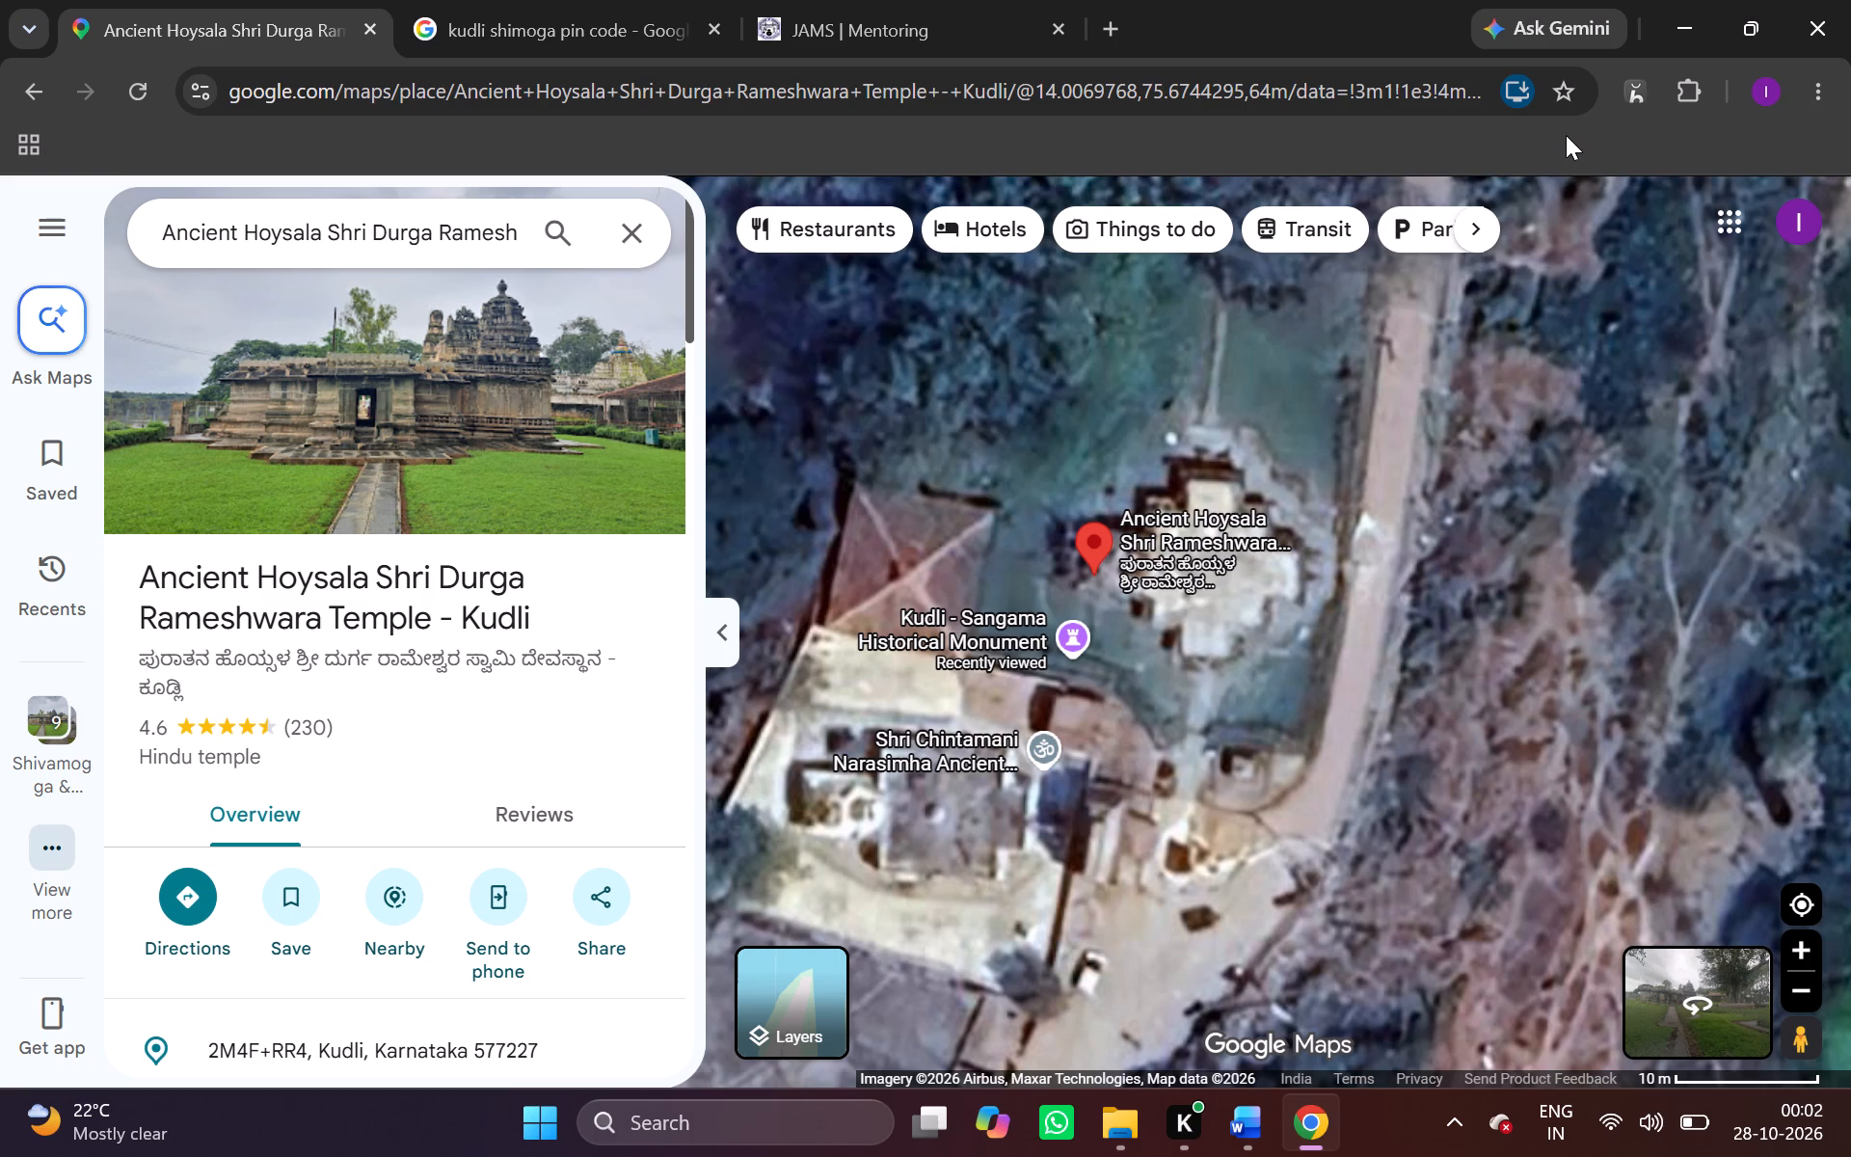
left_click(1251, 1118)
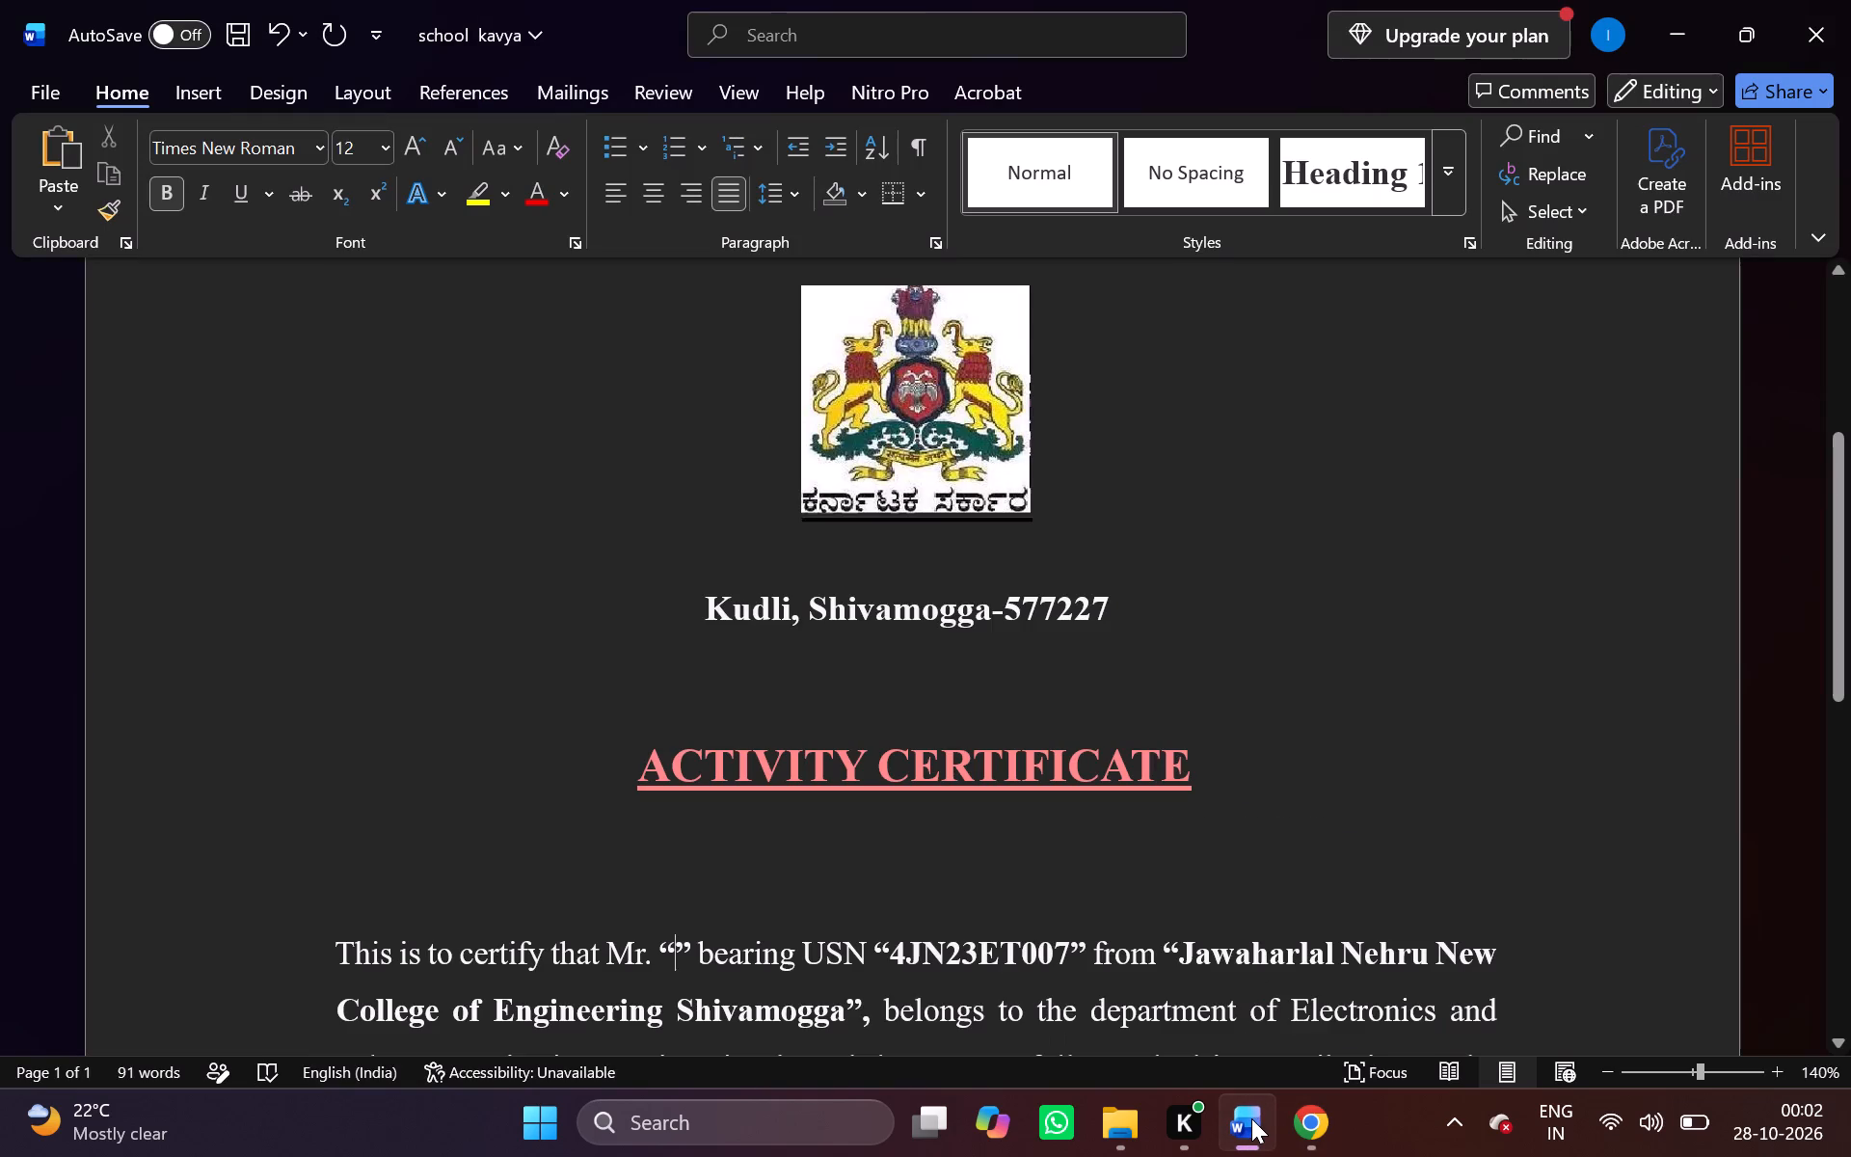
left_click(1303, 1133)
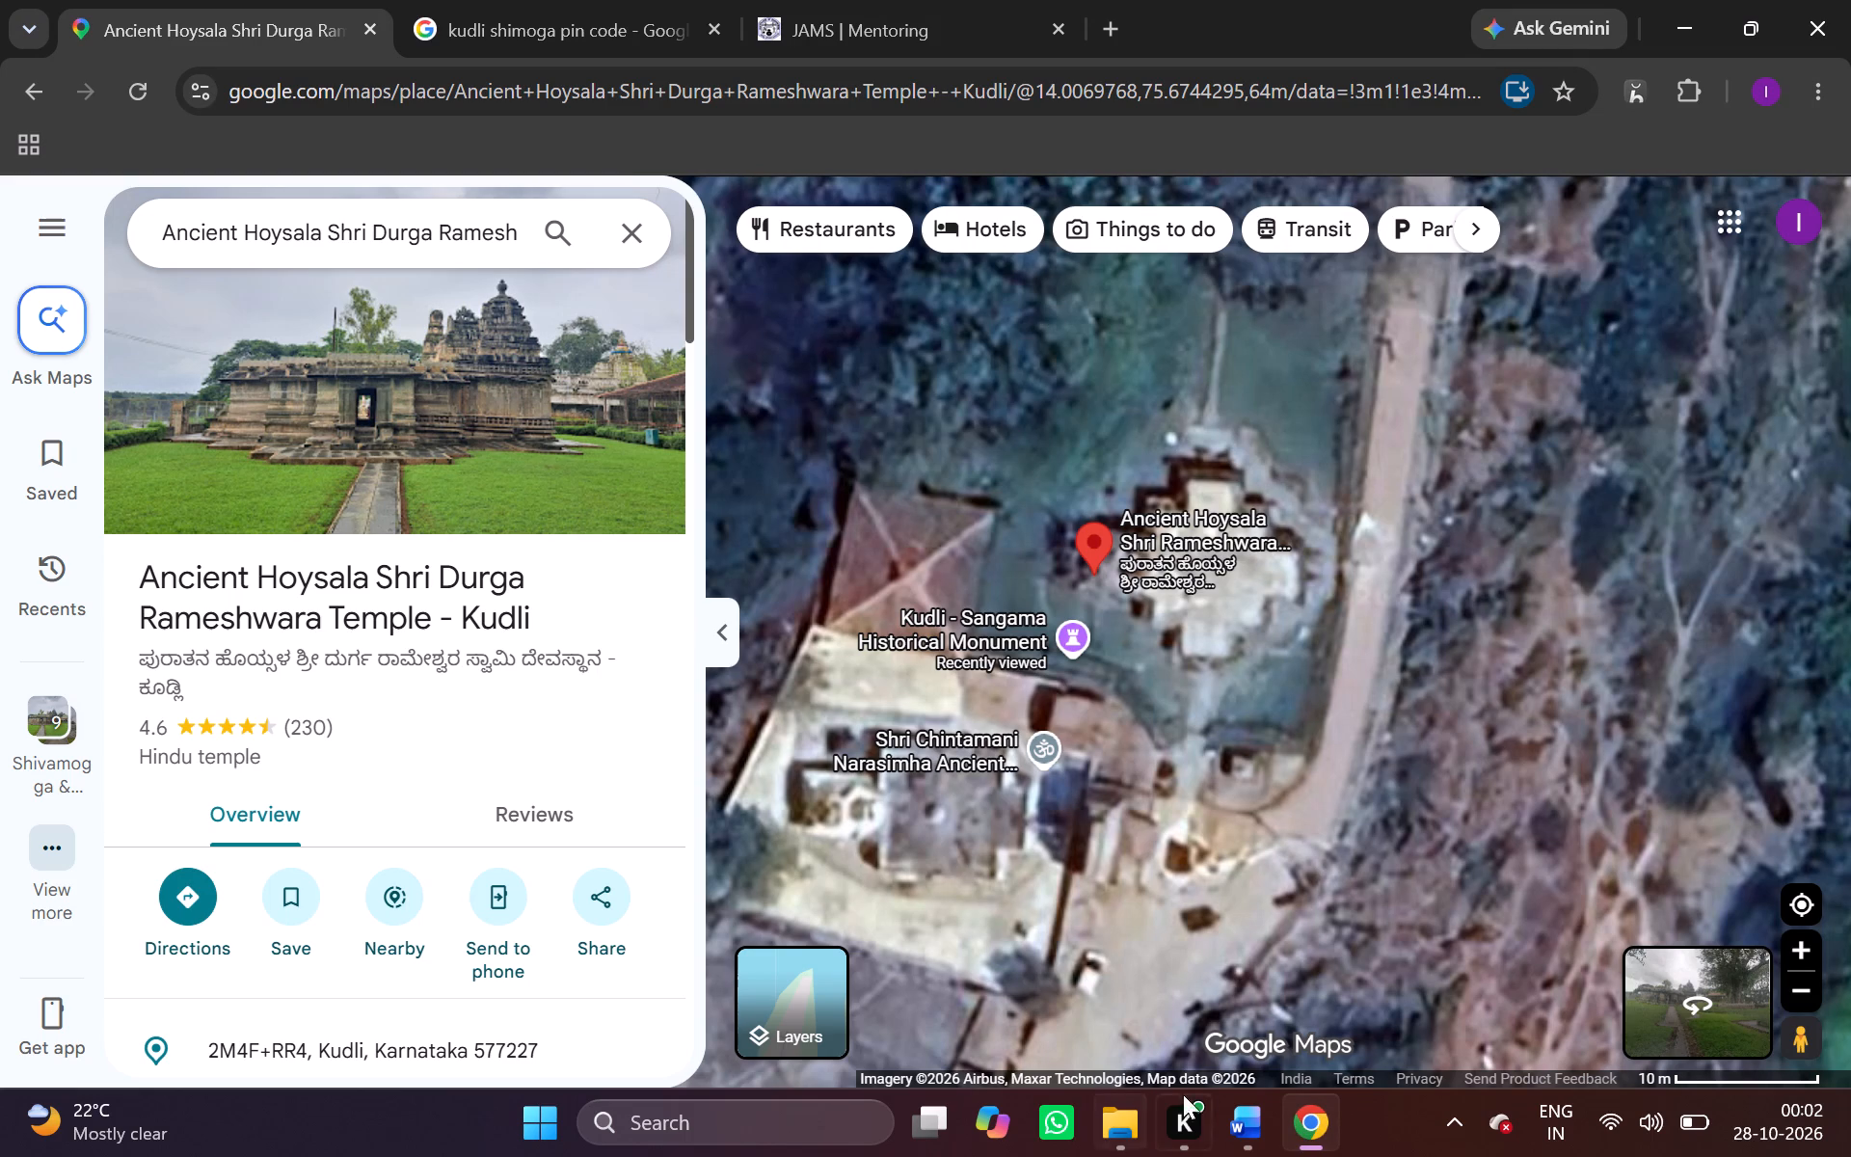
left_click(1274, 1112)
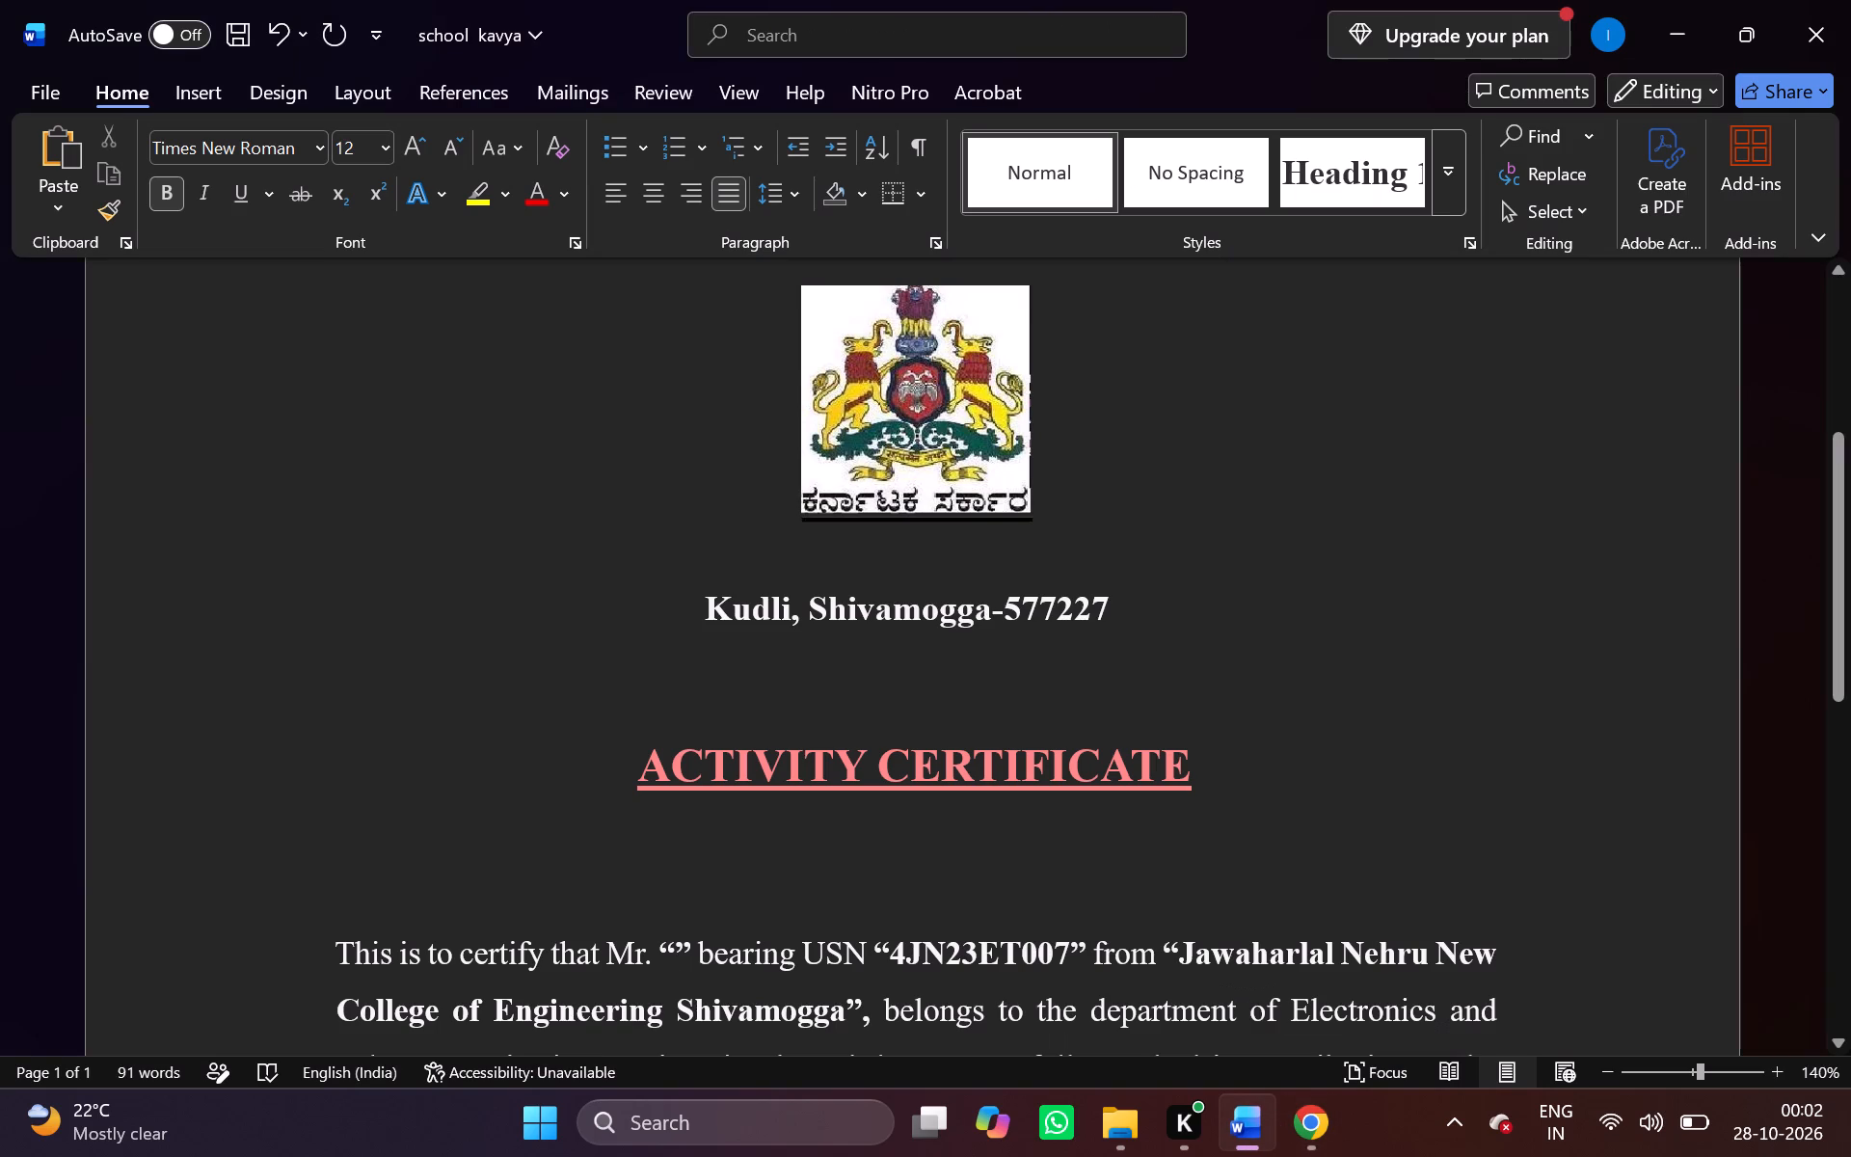
Switch to File Explorer, open the "darshan swatchbharath" PDF from the AICTE points folder, and copy the student's name.
left_click(1130, 1119)
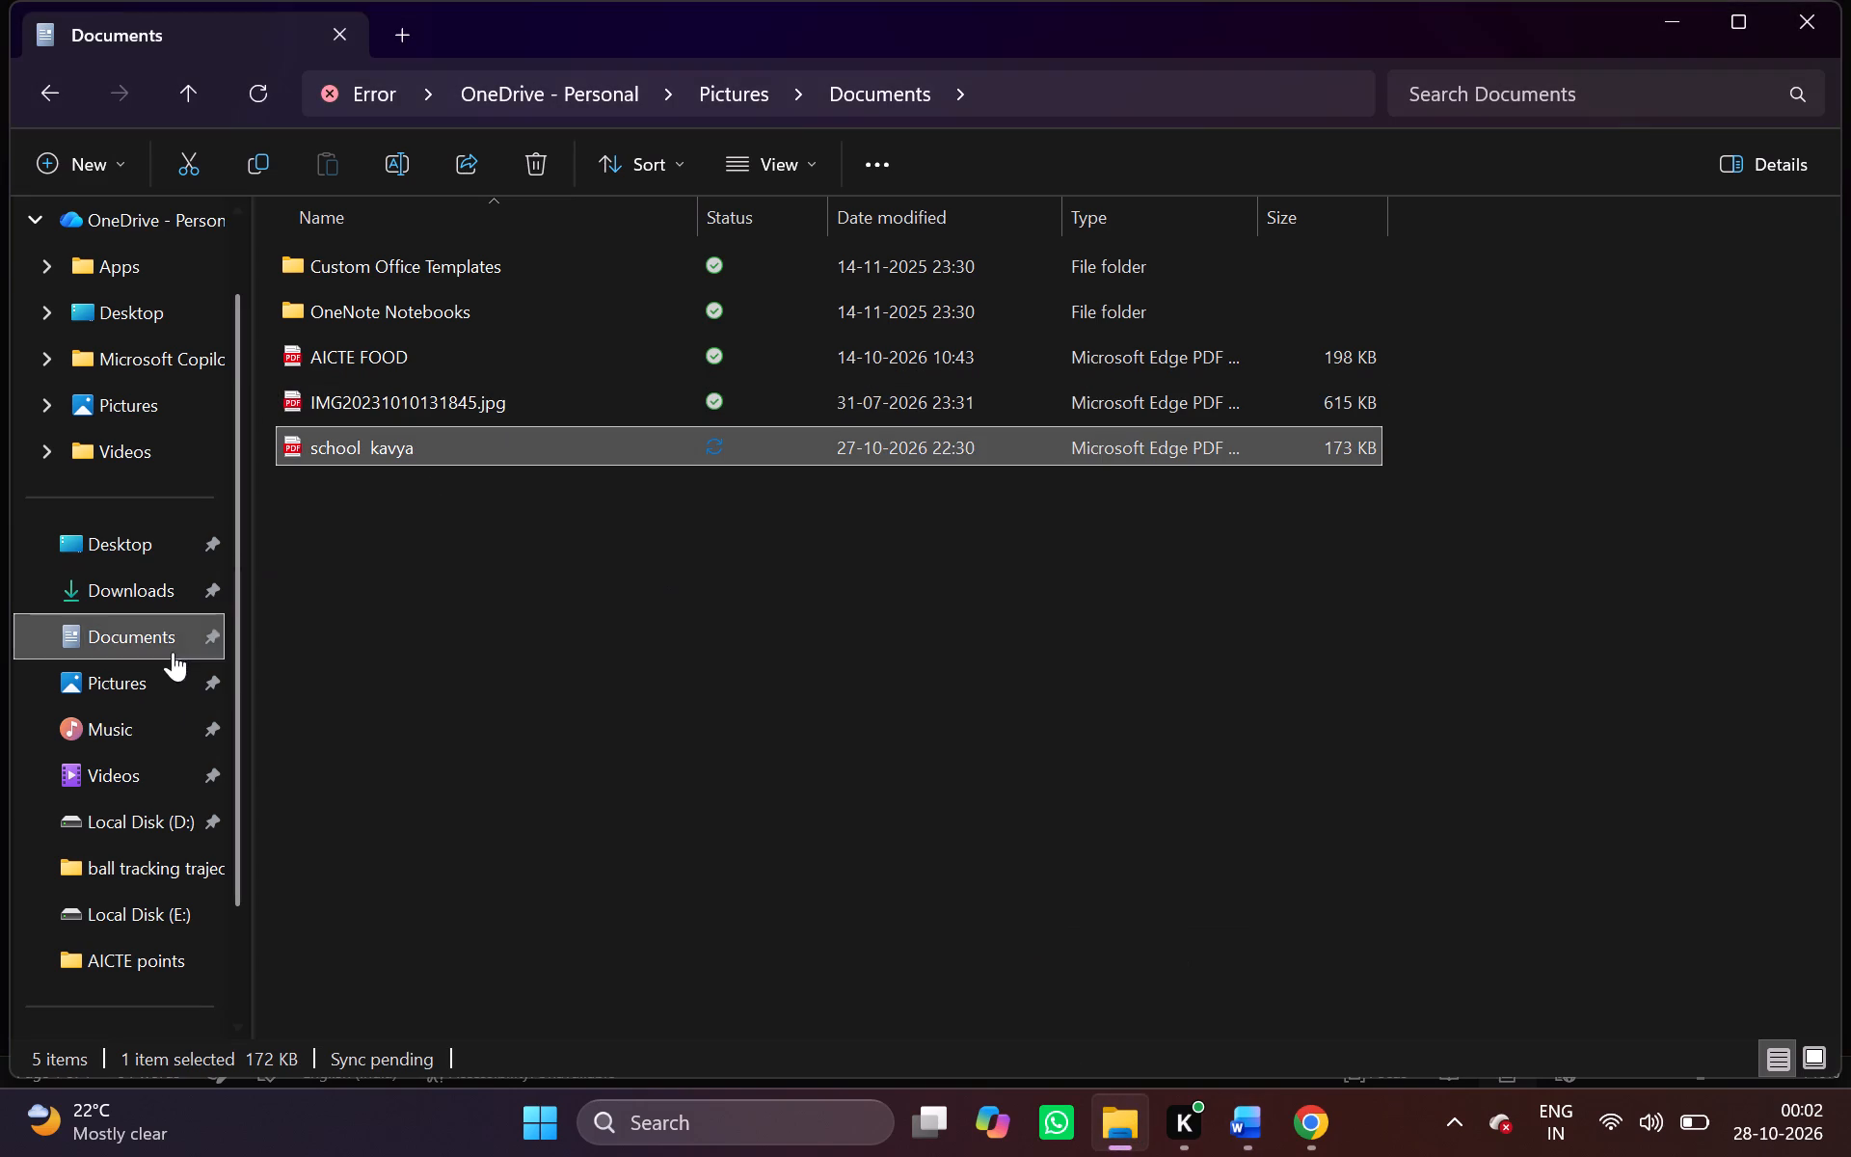
left_click(172, 973)
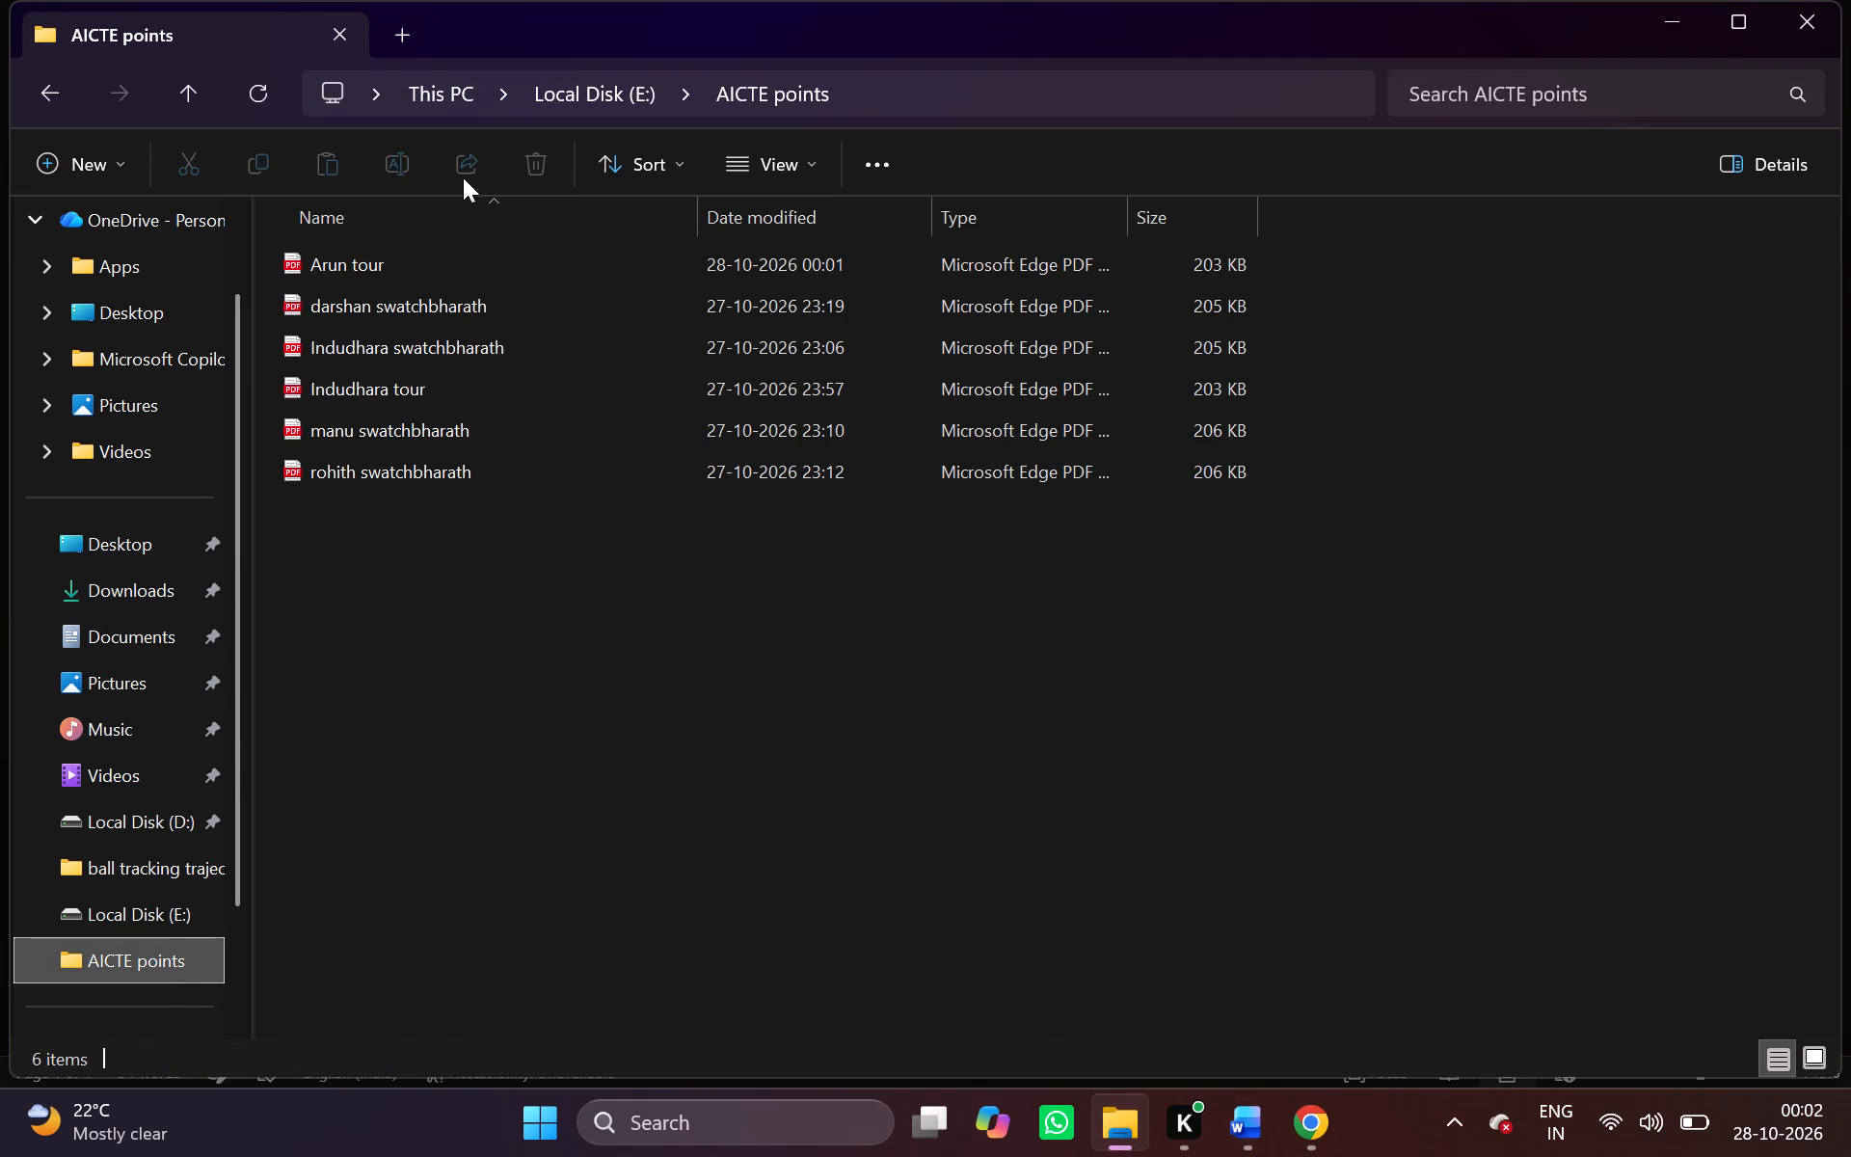
double_click(426, 312)
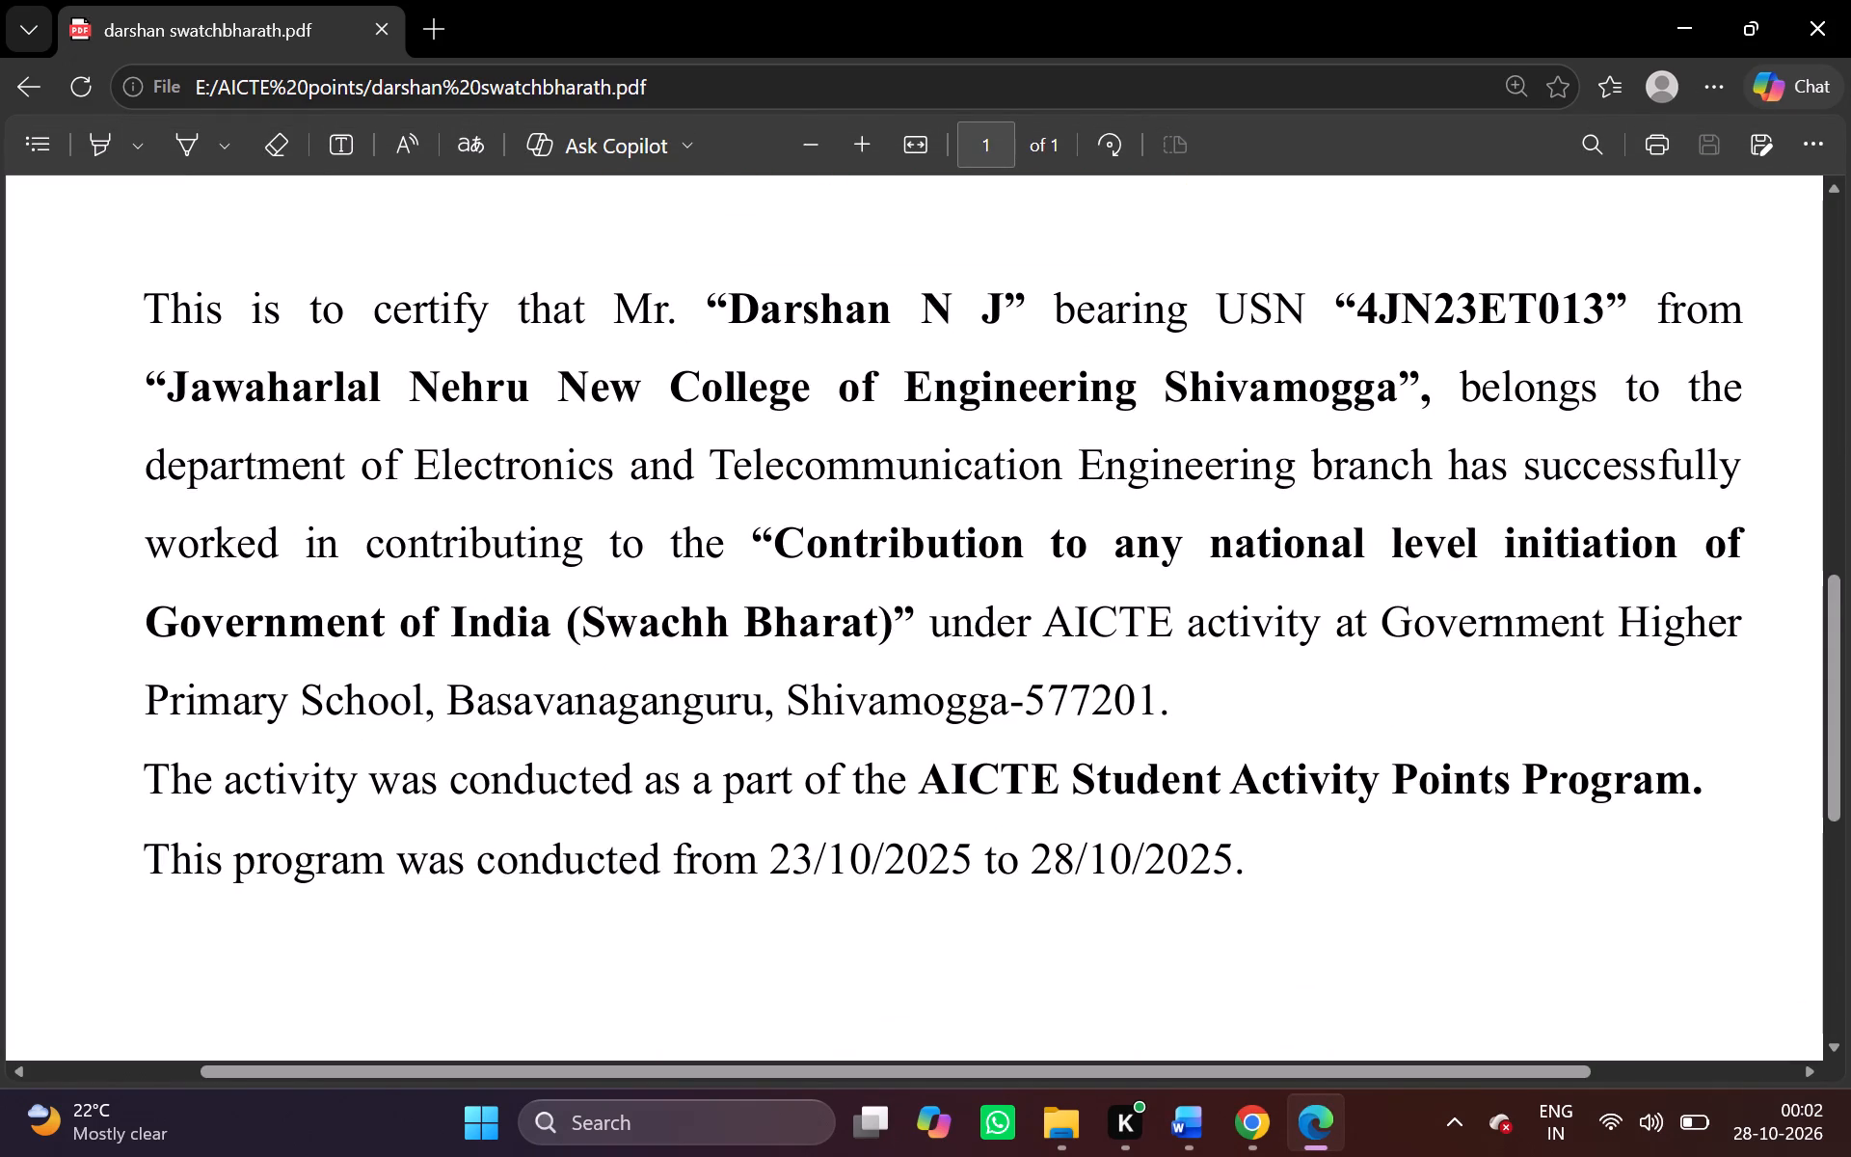
left_click_drag(727, 313, 990, 323)
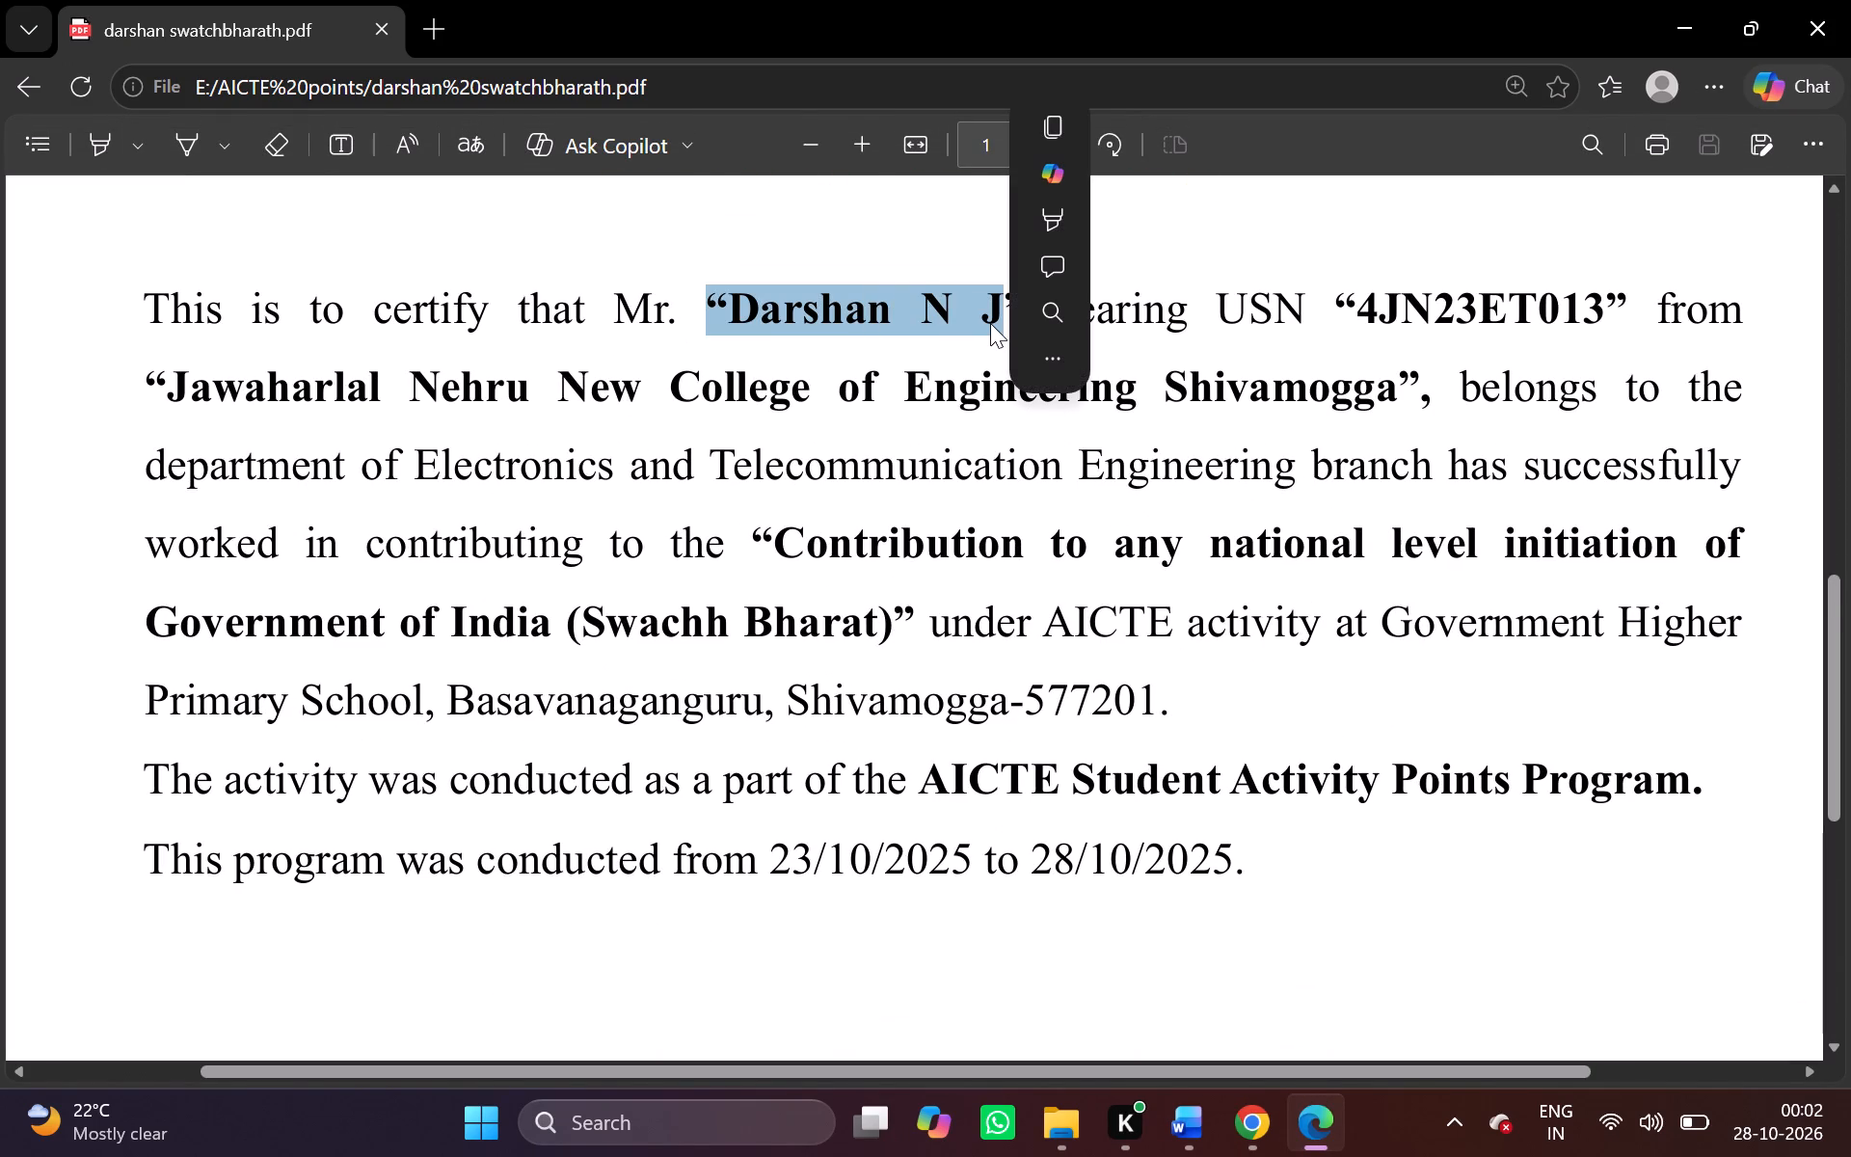
key("ctrl+c")
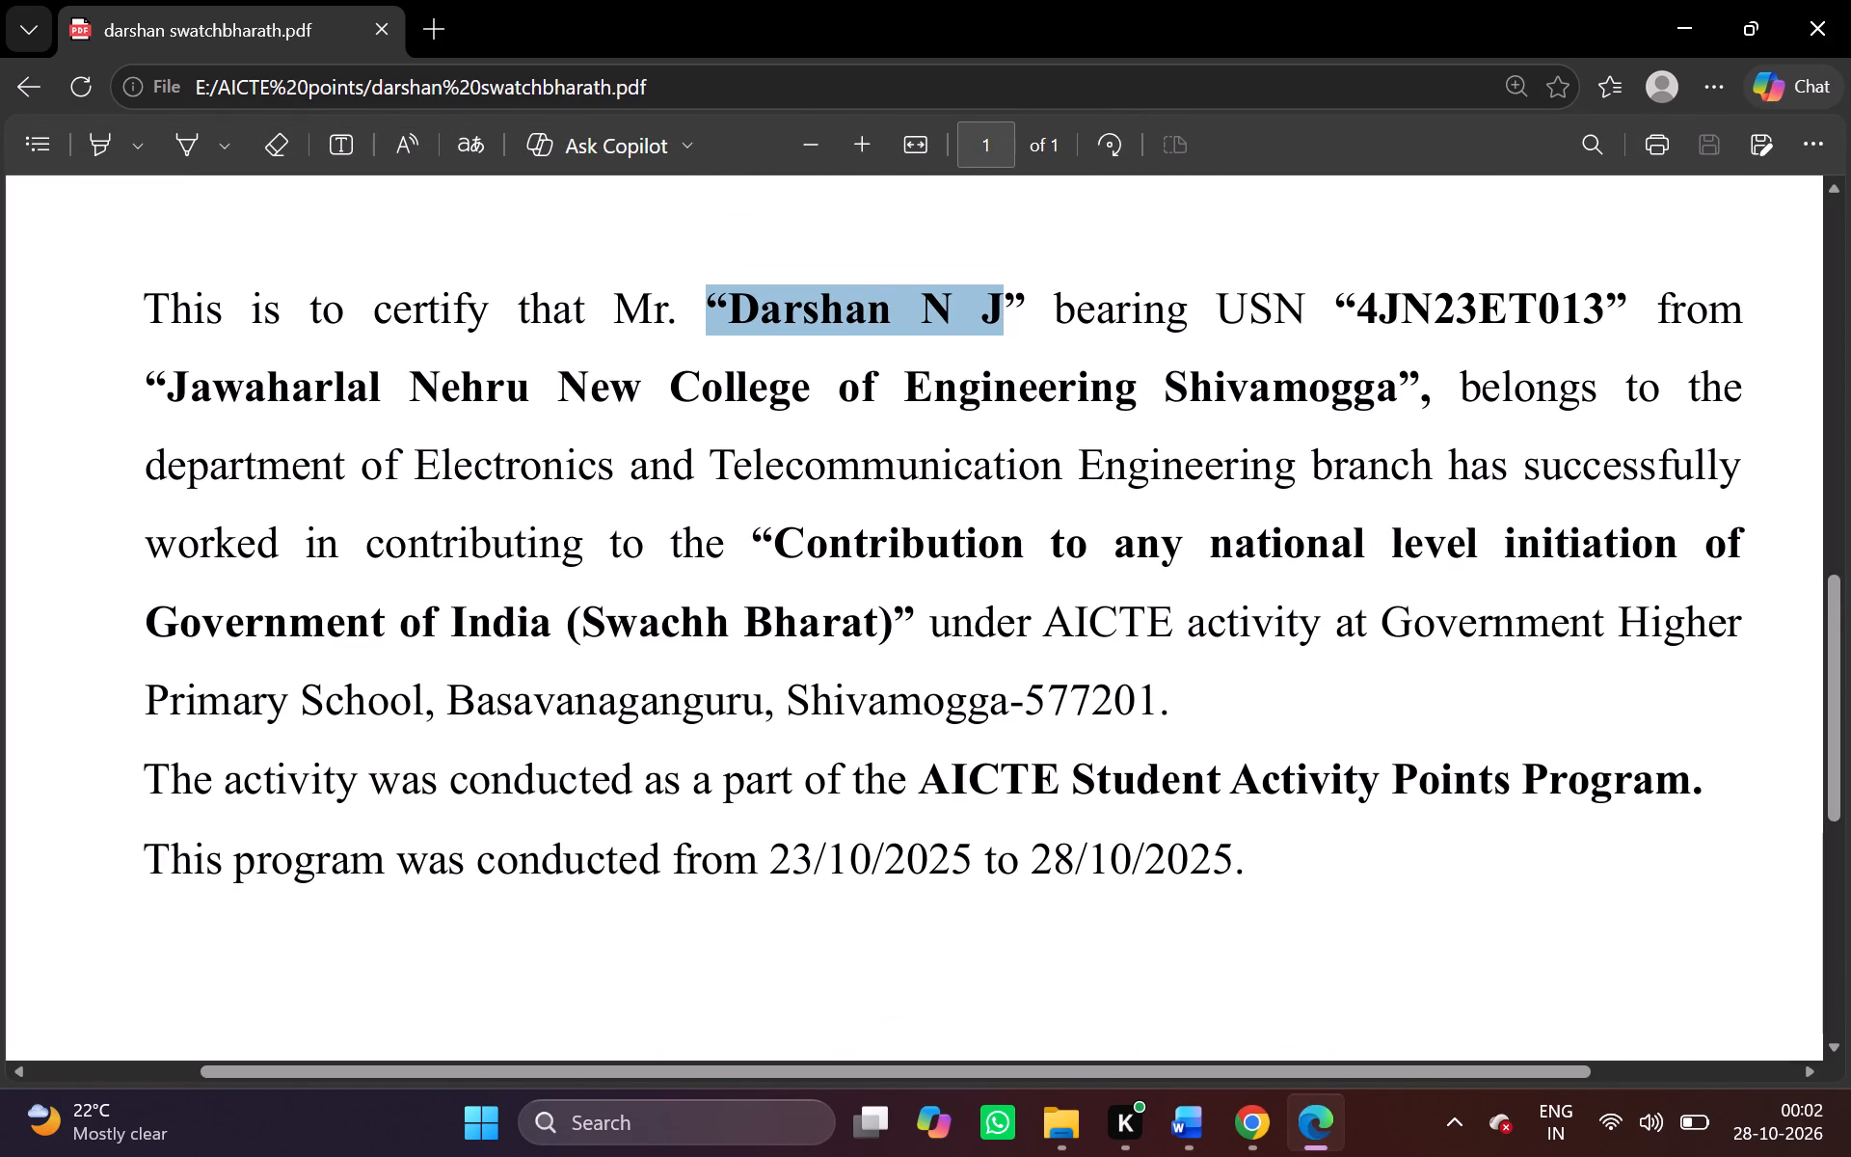
Switch back to Word, paste the copied name after "Mr." and remove the duplicate opening quotation mark.
left_click(1236, 1127)
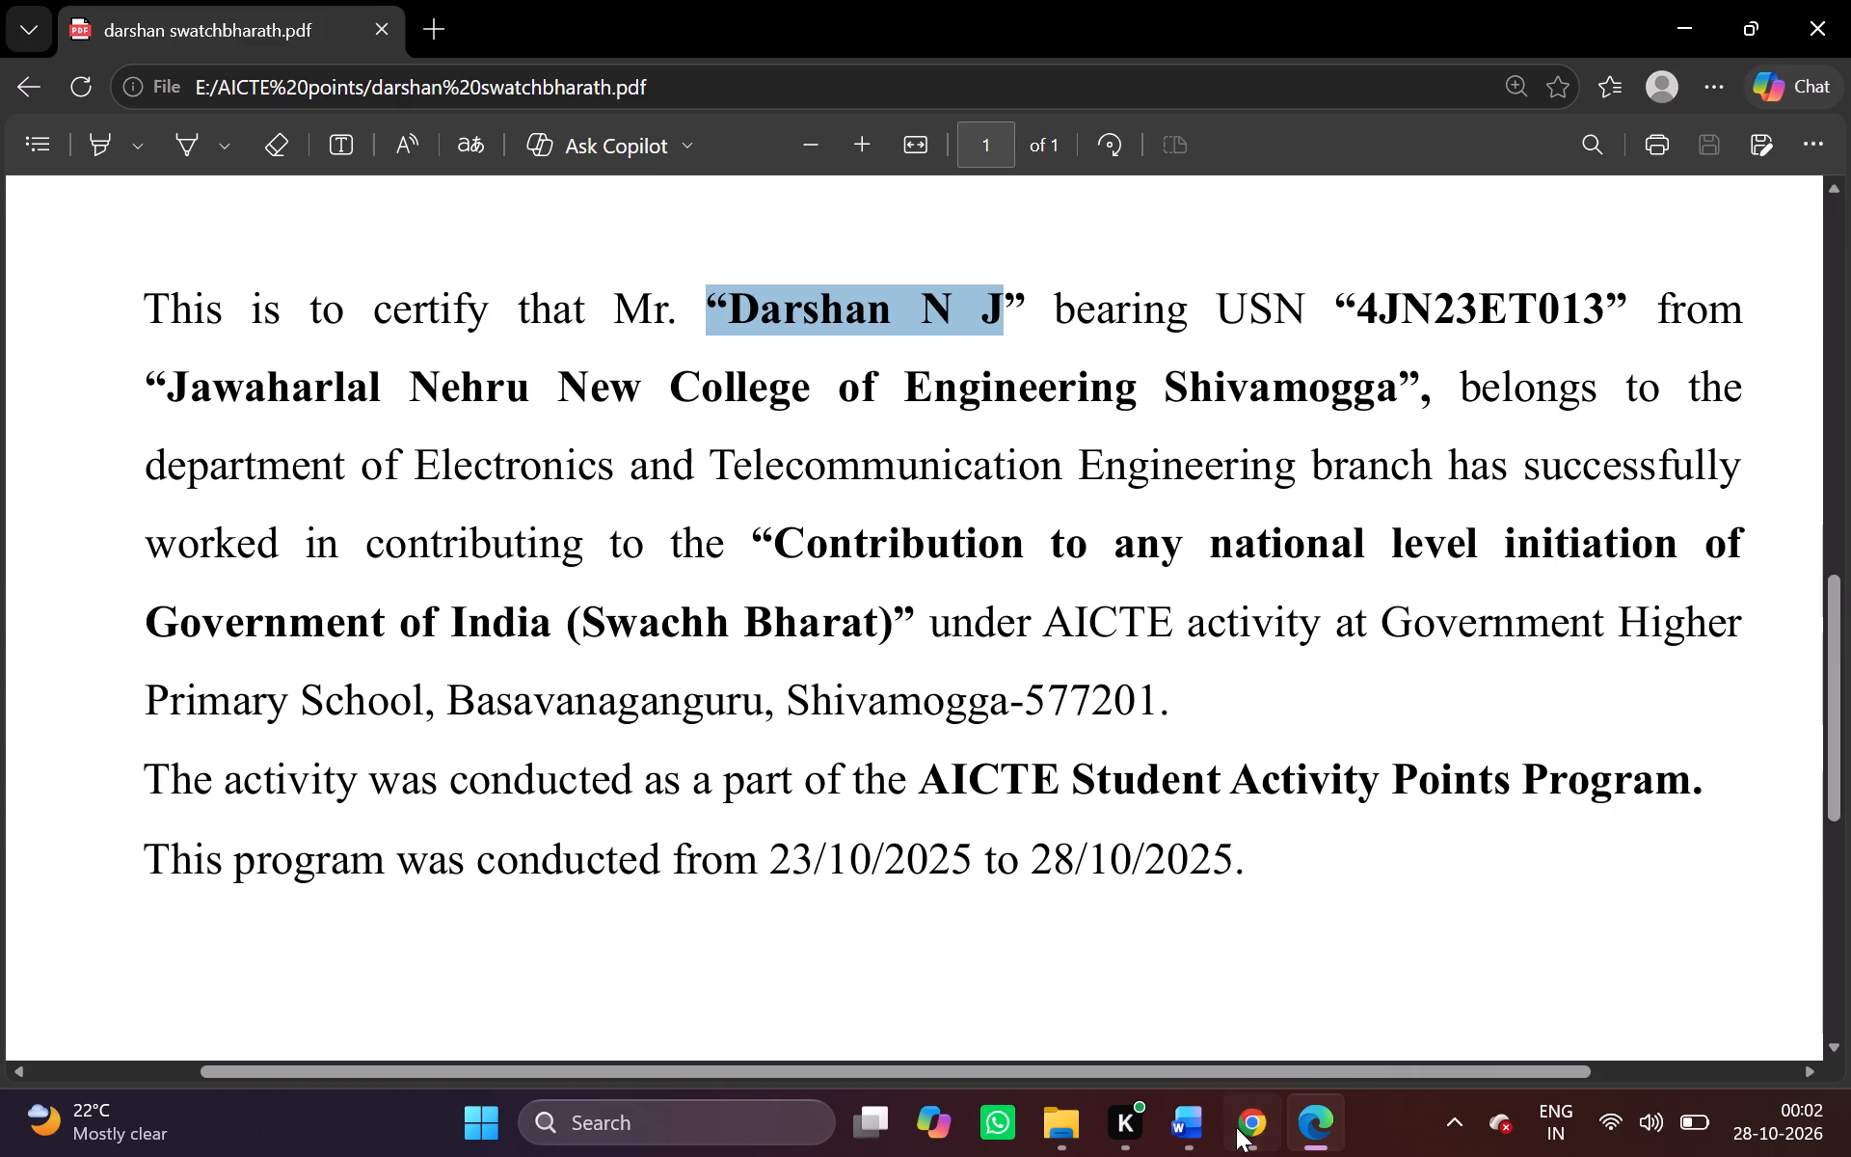
left_click(1184, 1116)
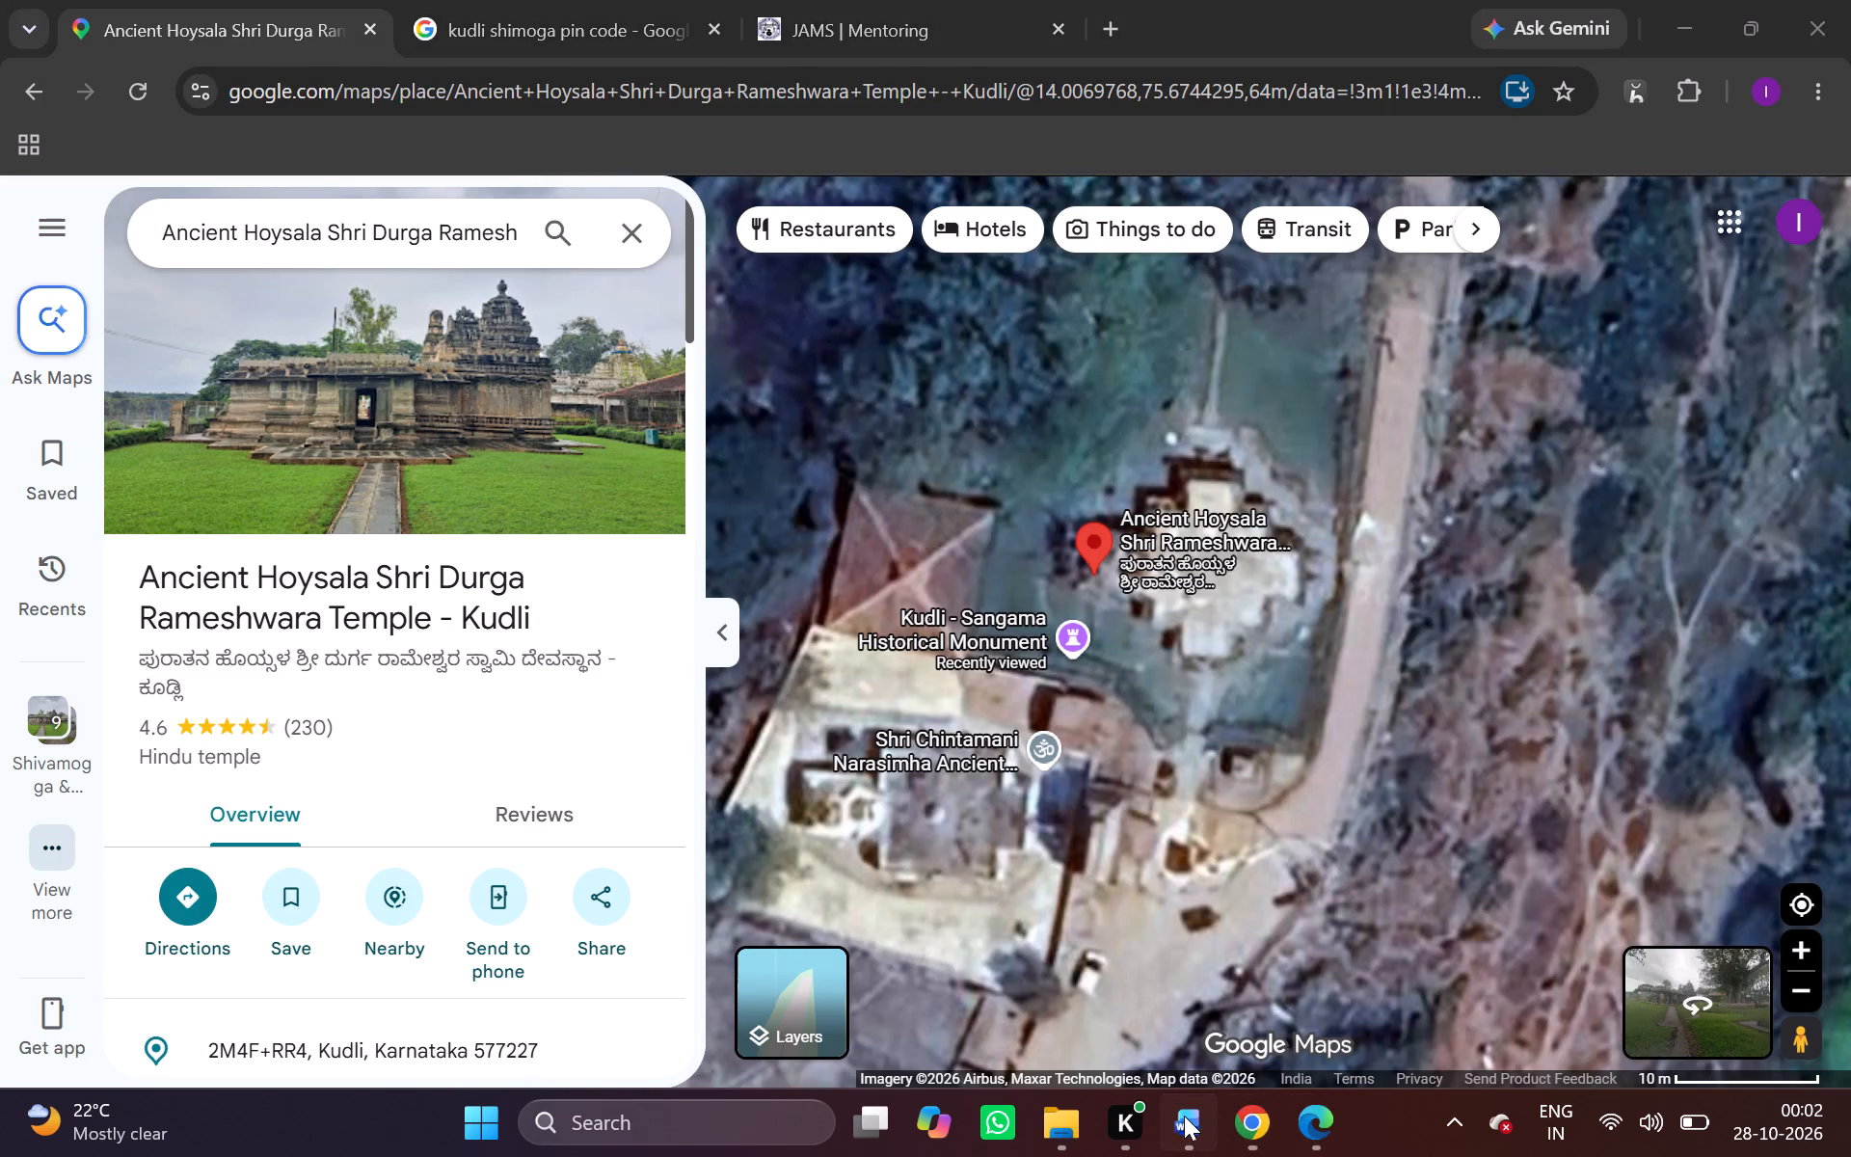
key("ctrl+v")
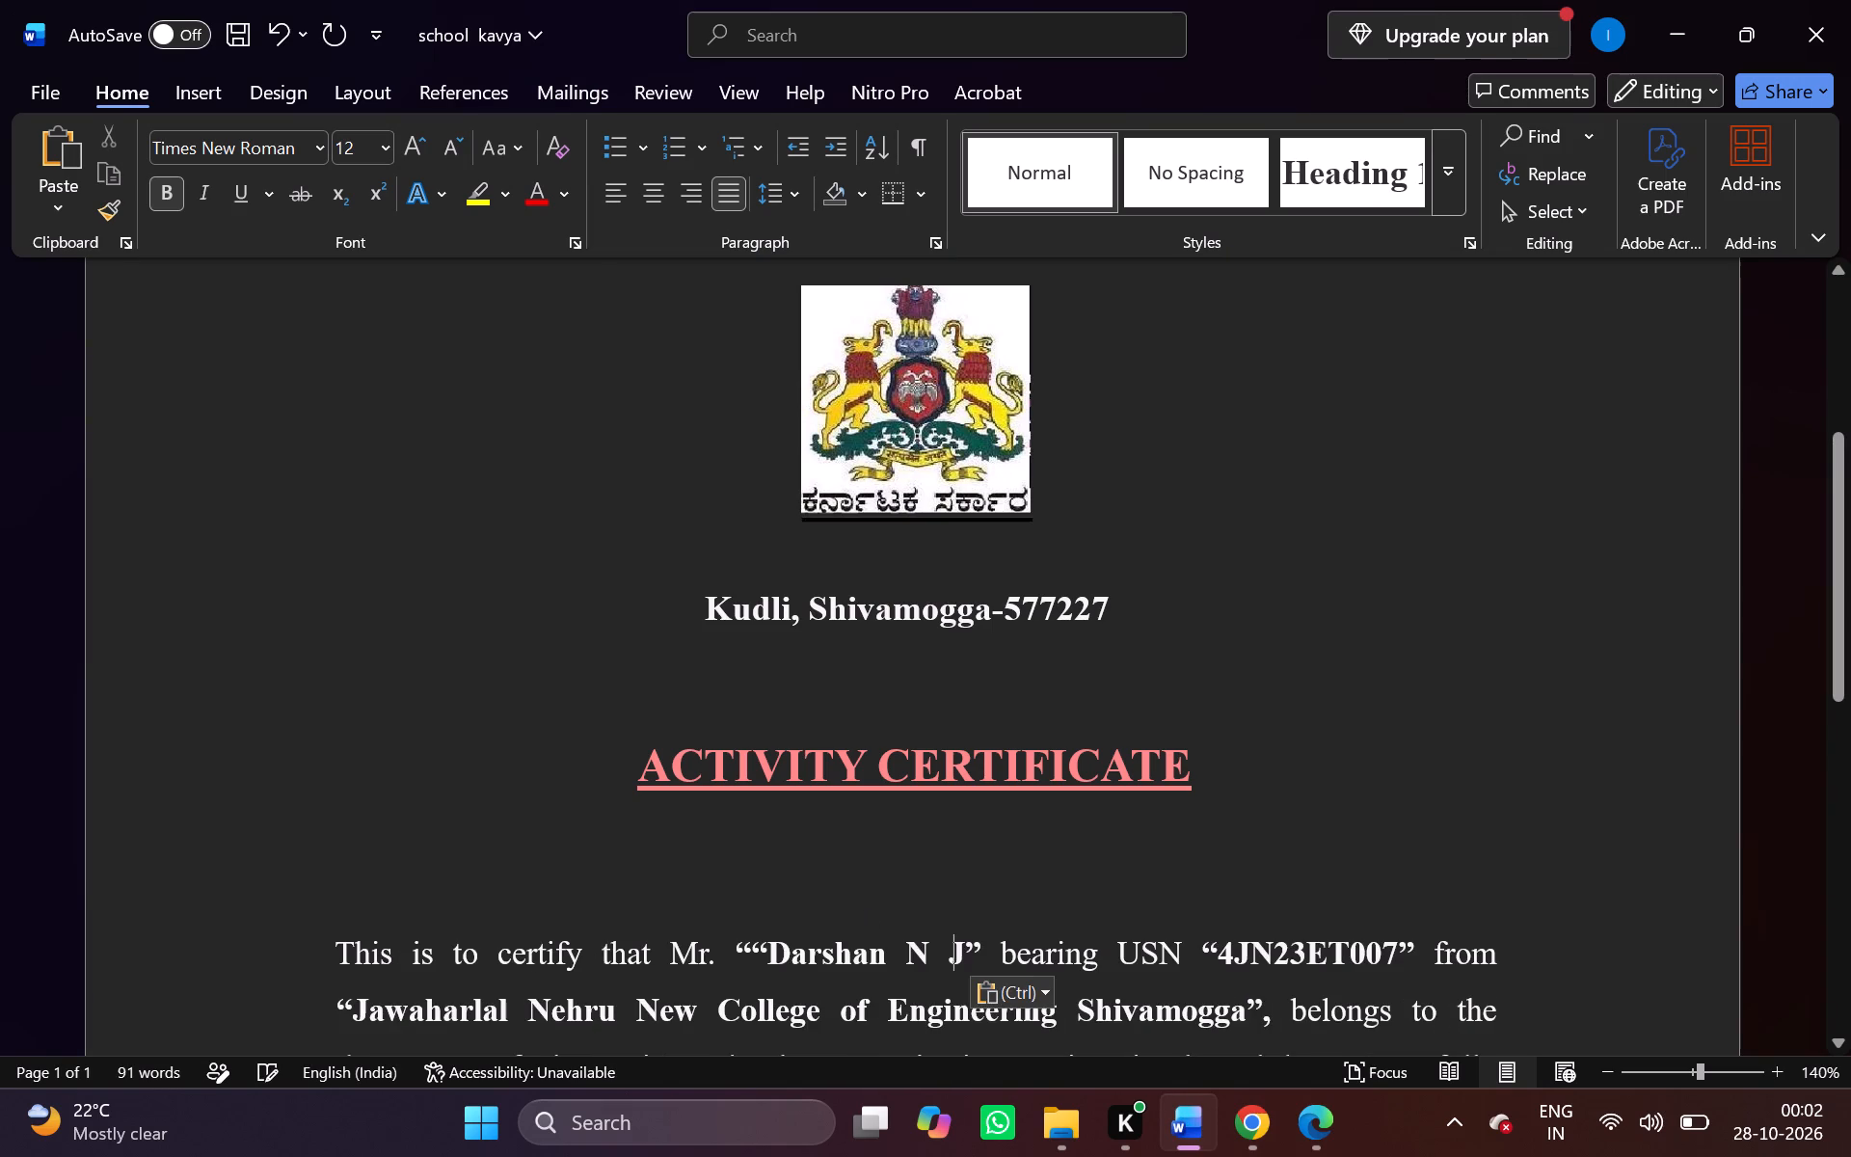
scroll(859, 904, "down", 1)
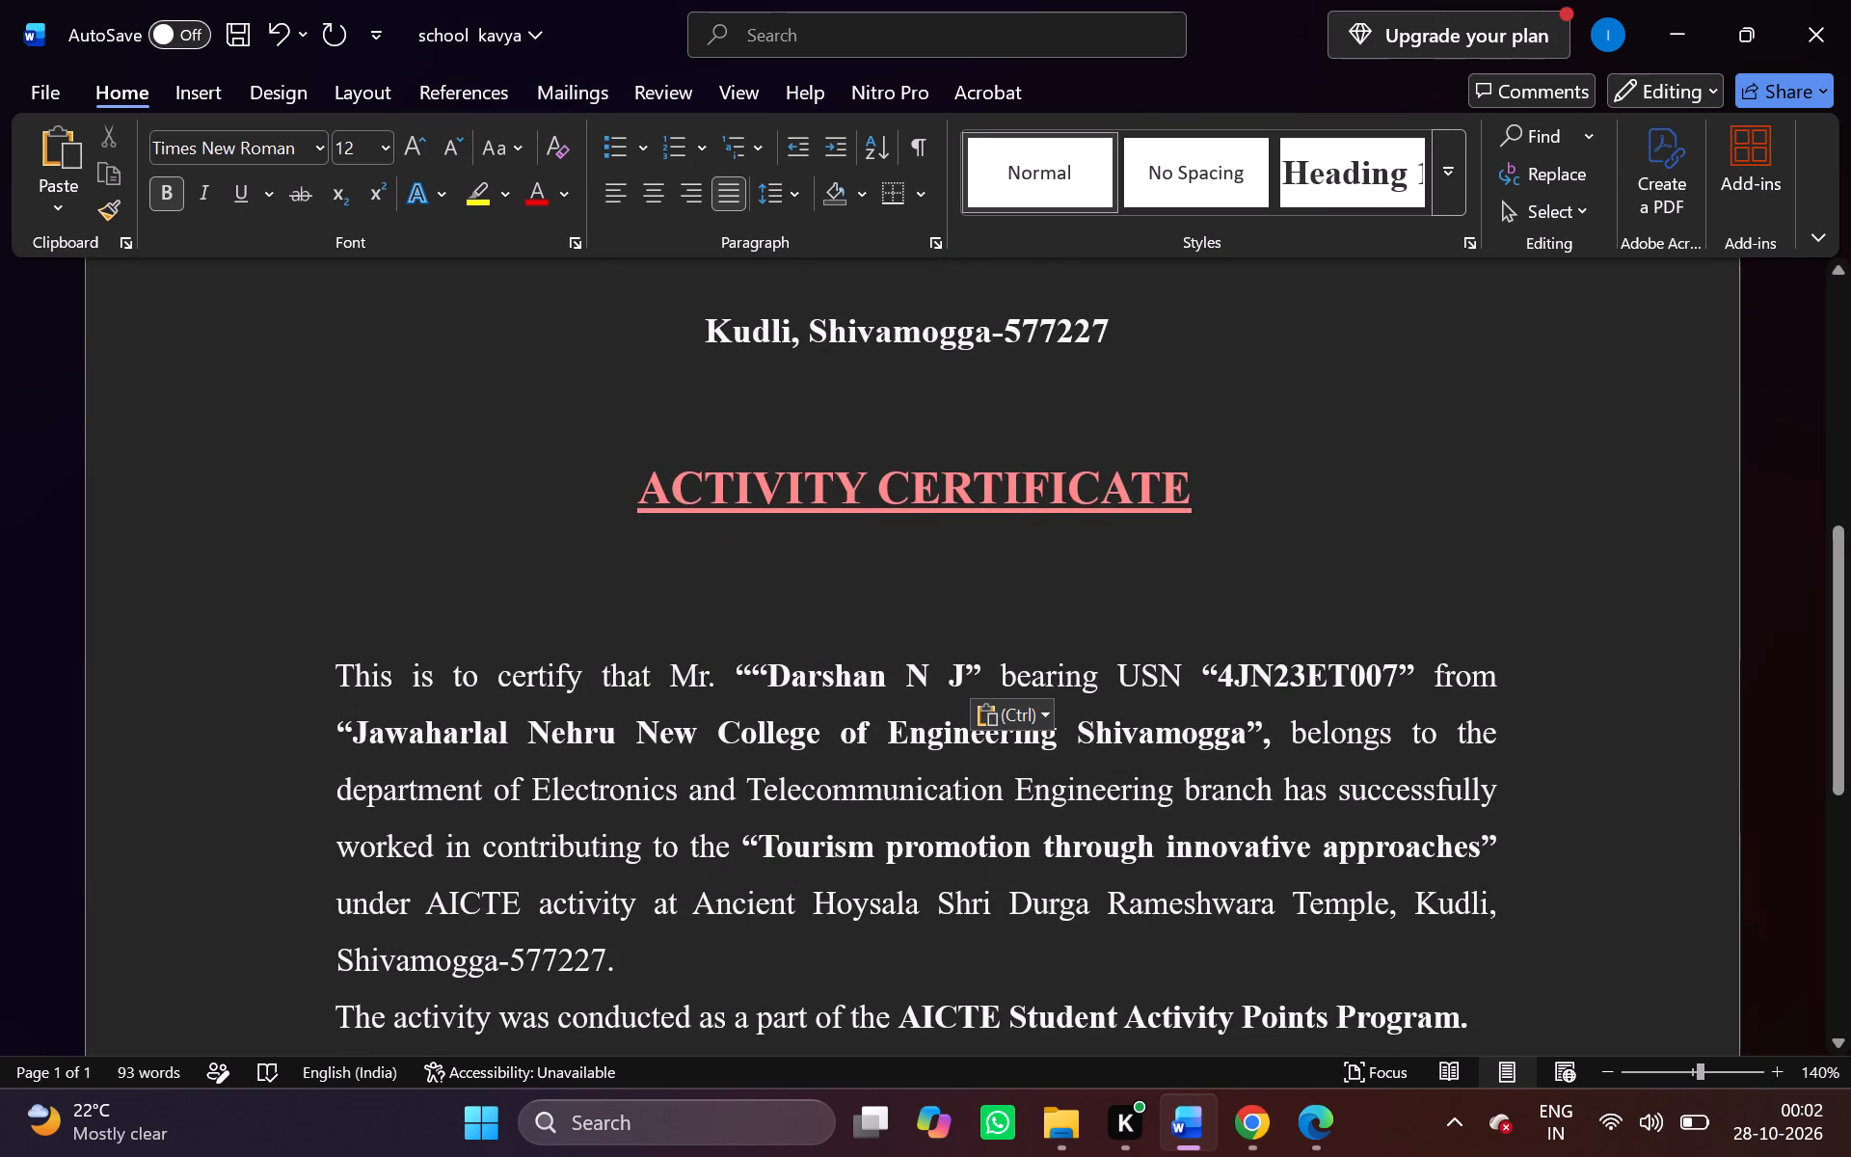
left_click(1392, 635)
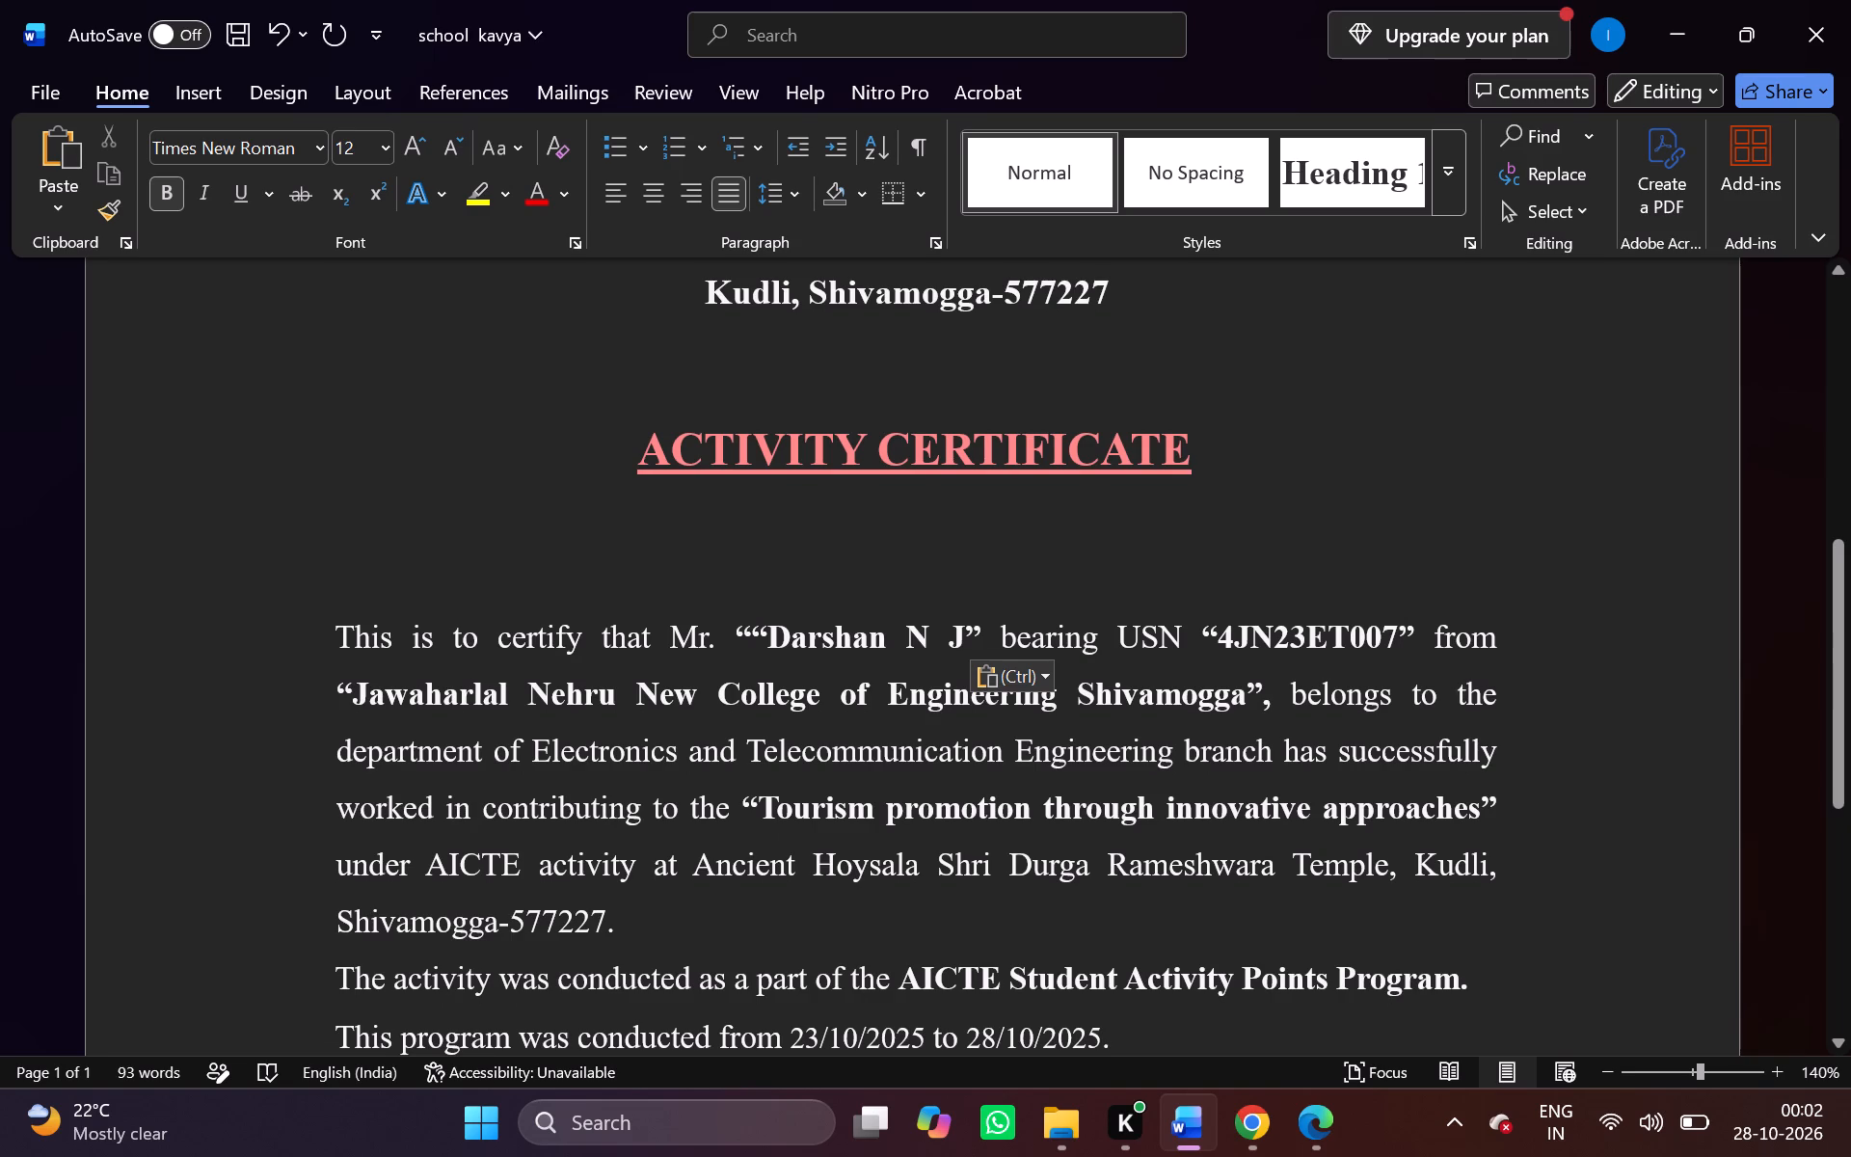
left_click(764, 628)
key("BackSpace")
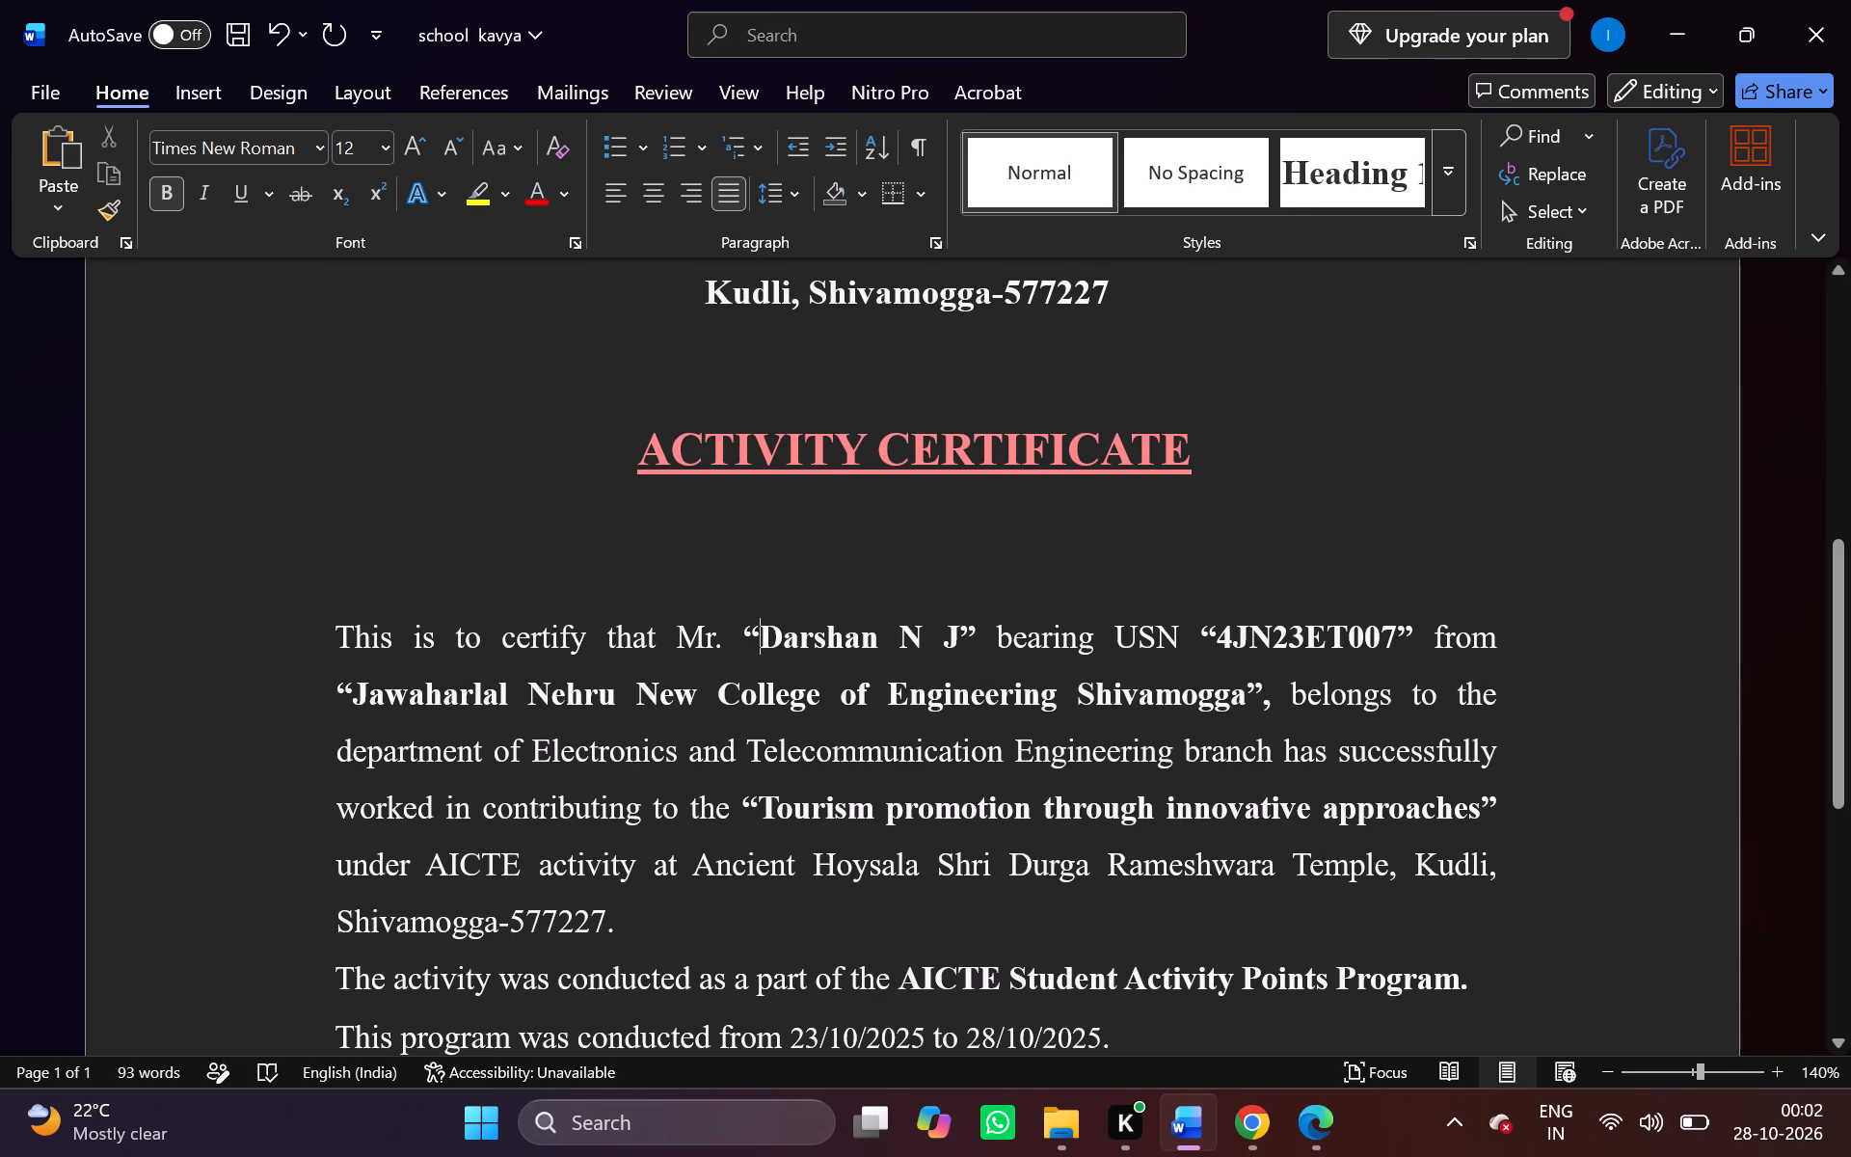
Replace the last two digits of the certificate's USN with those in the student's Swachh Bharat certificate.
left_click(1394, 636)
key("BackSpace")
key("BackSpace")
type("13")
scroll(1367, 785, "down", 1)
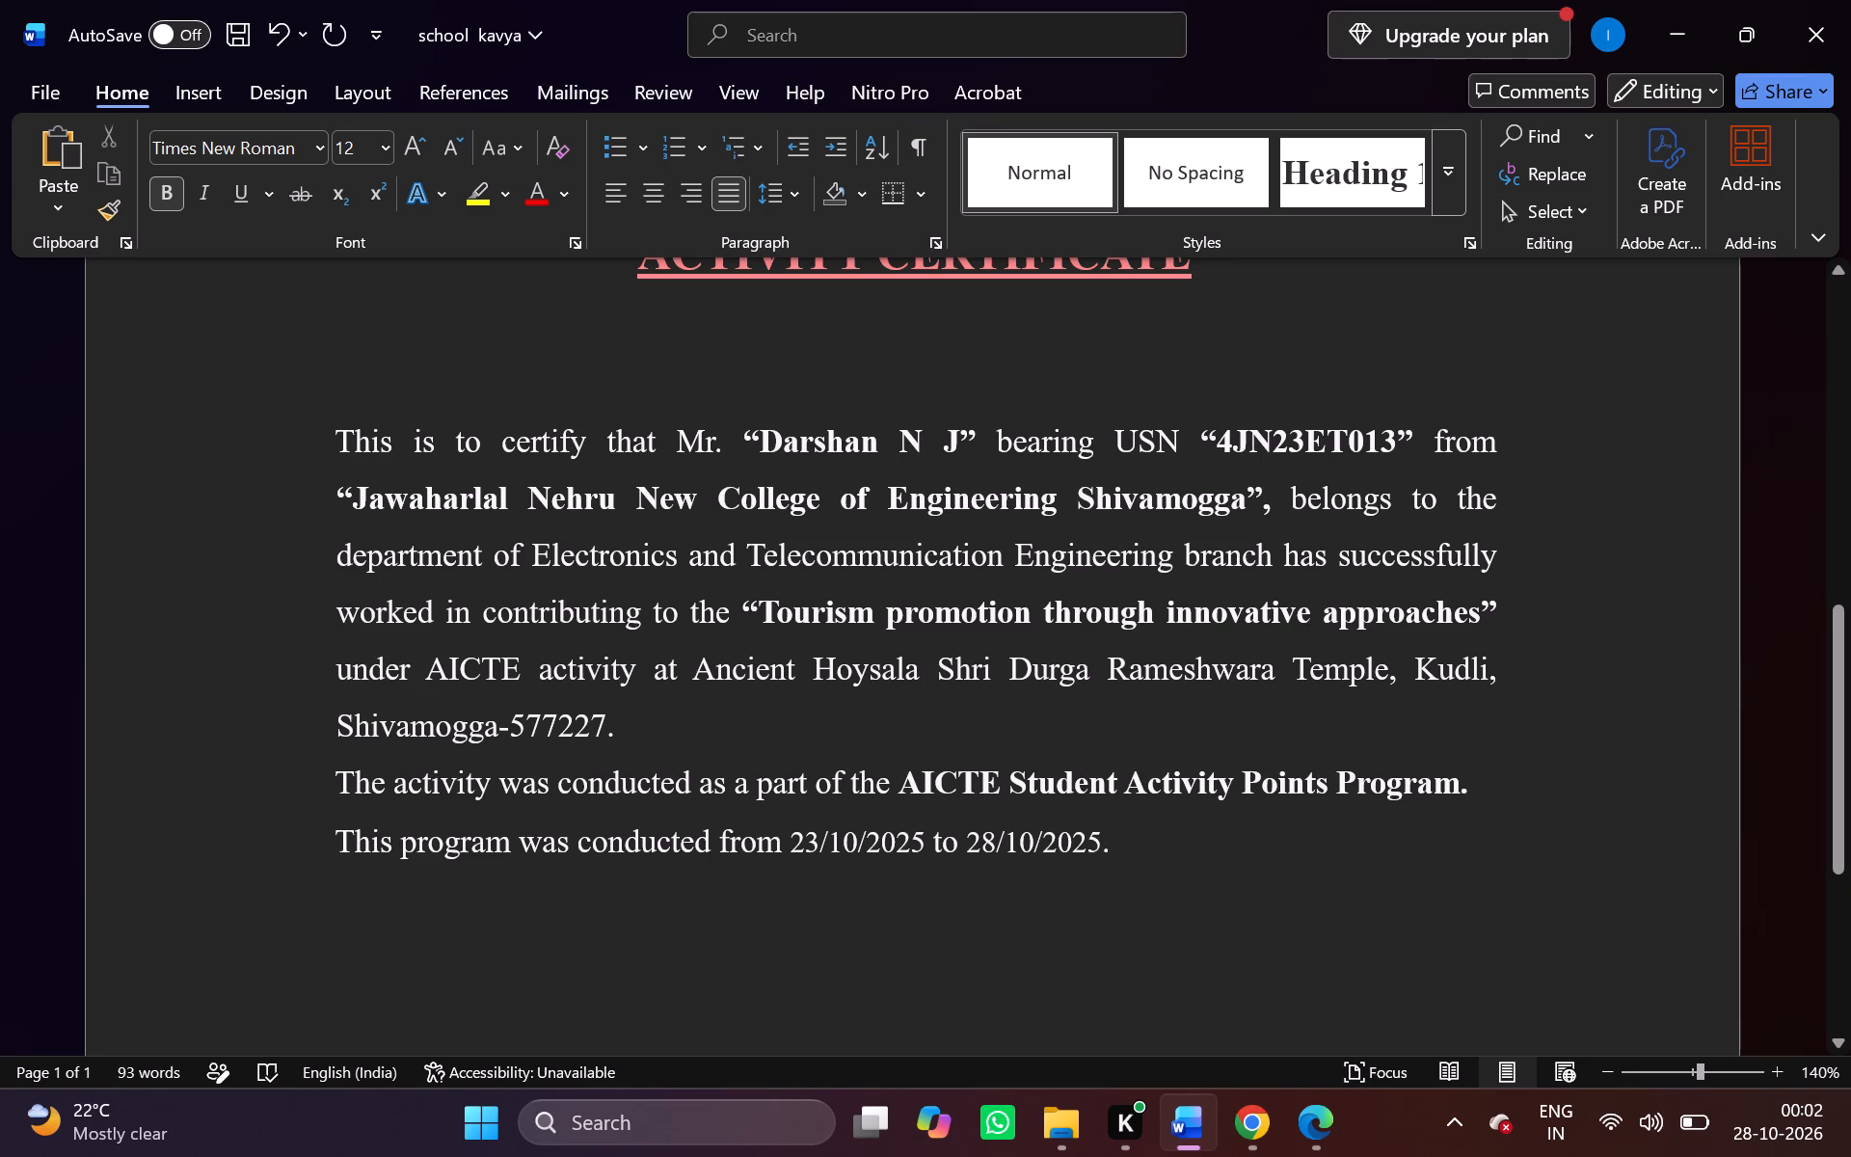
Save the certificate as a PDF named "darshan tour" in the AICTE points folder.
key("ctrl+s")
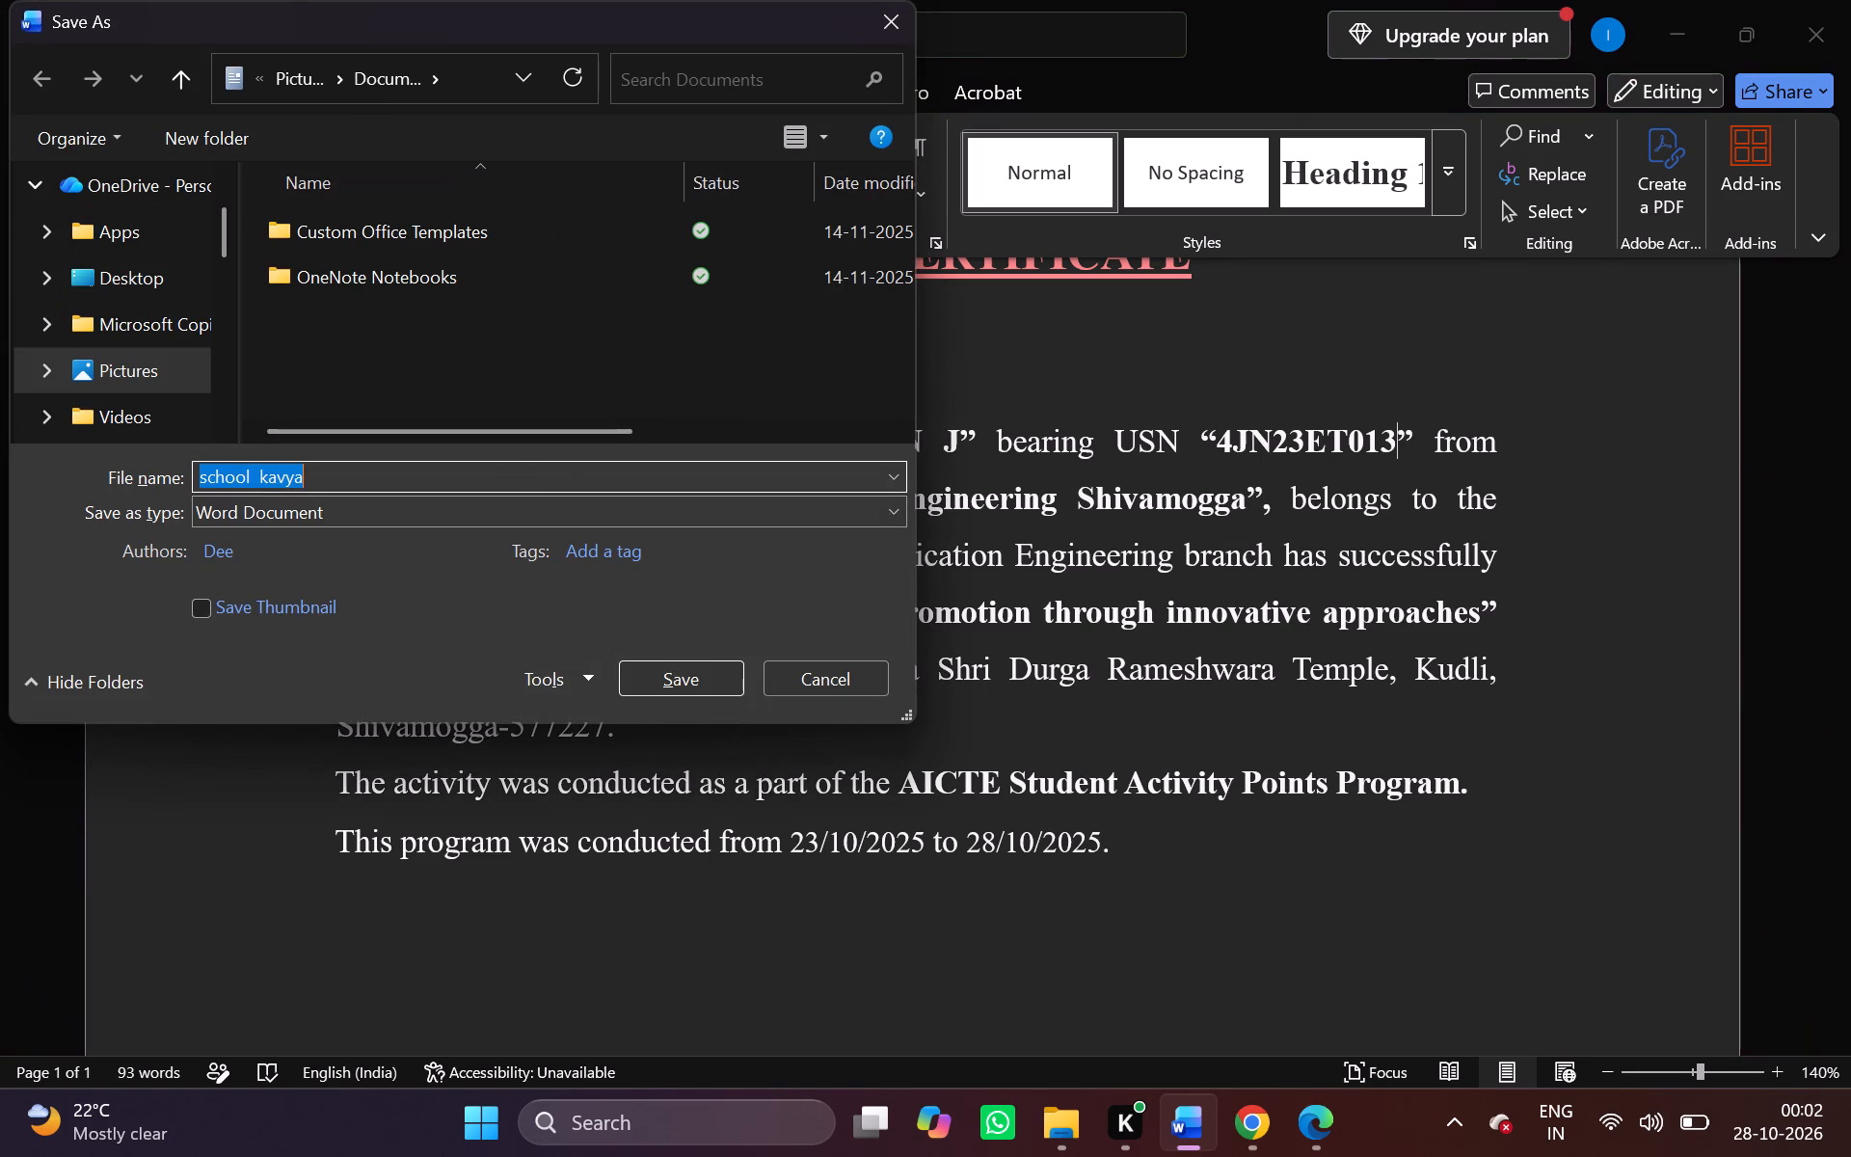
scroll(184, 352, "down", 2)
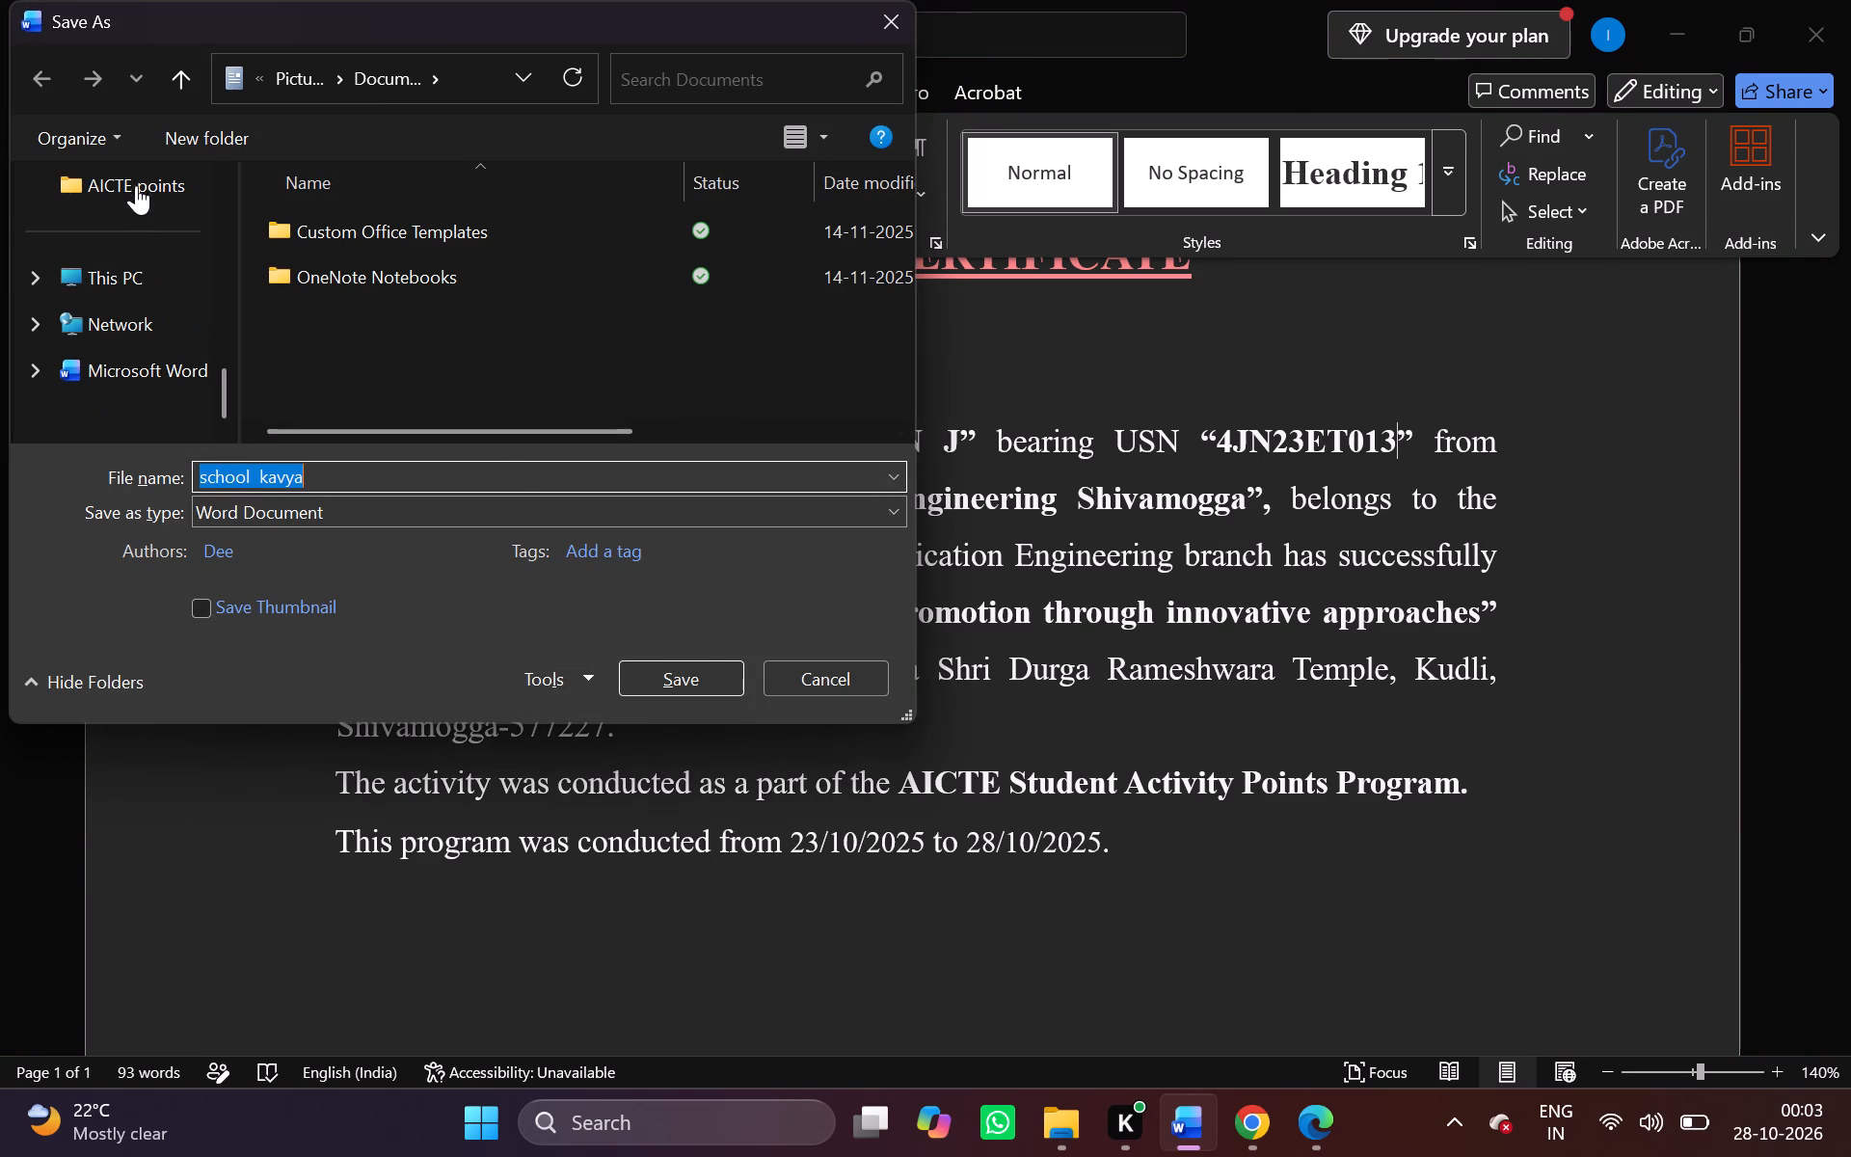
left_click(136, 180)
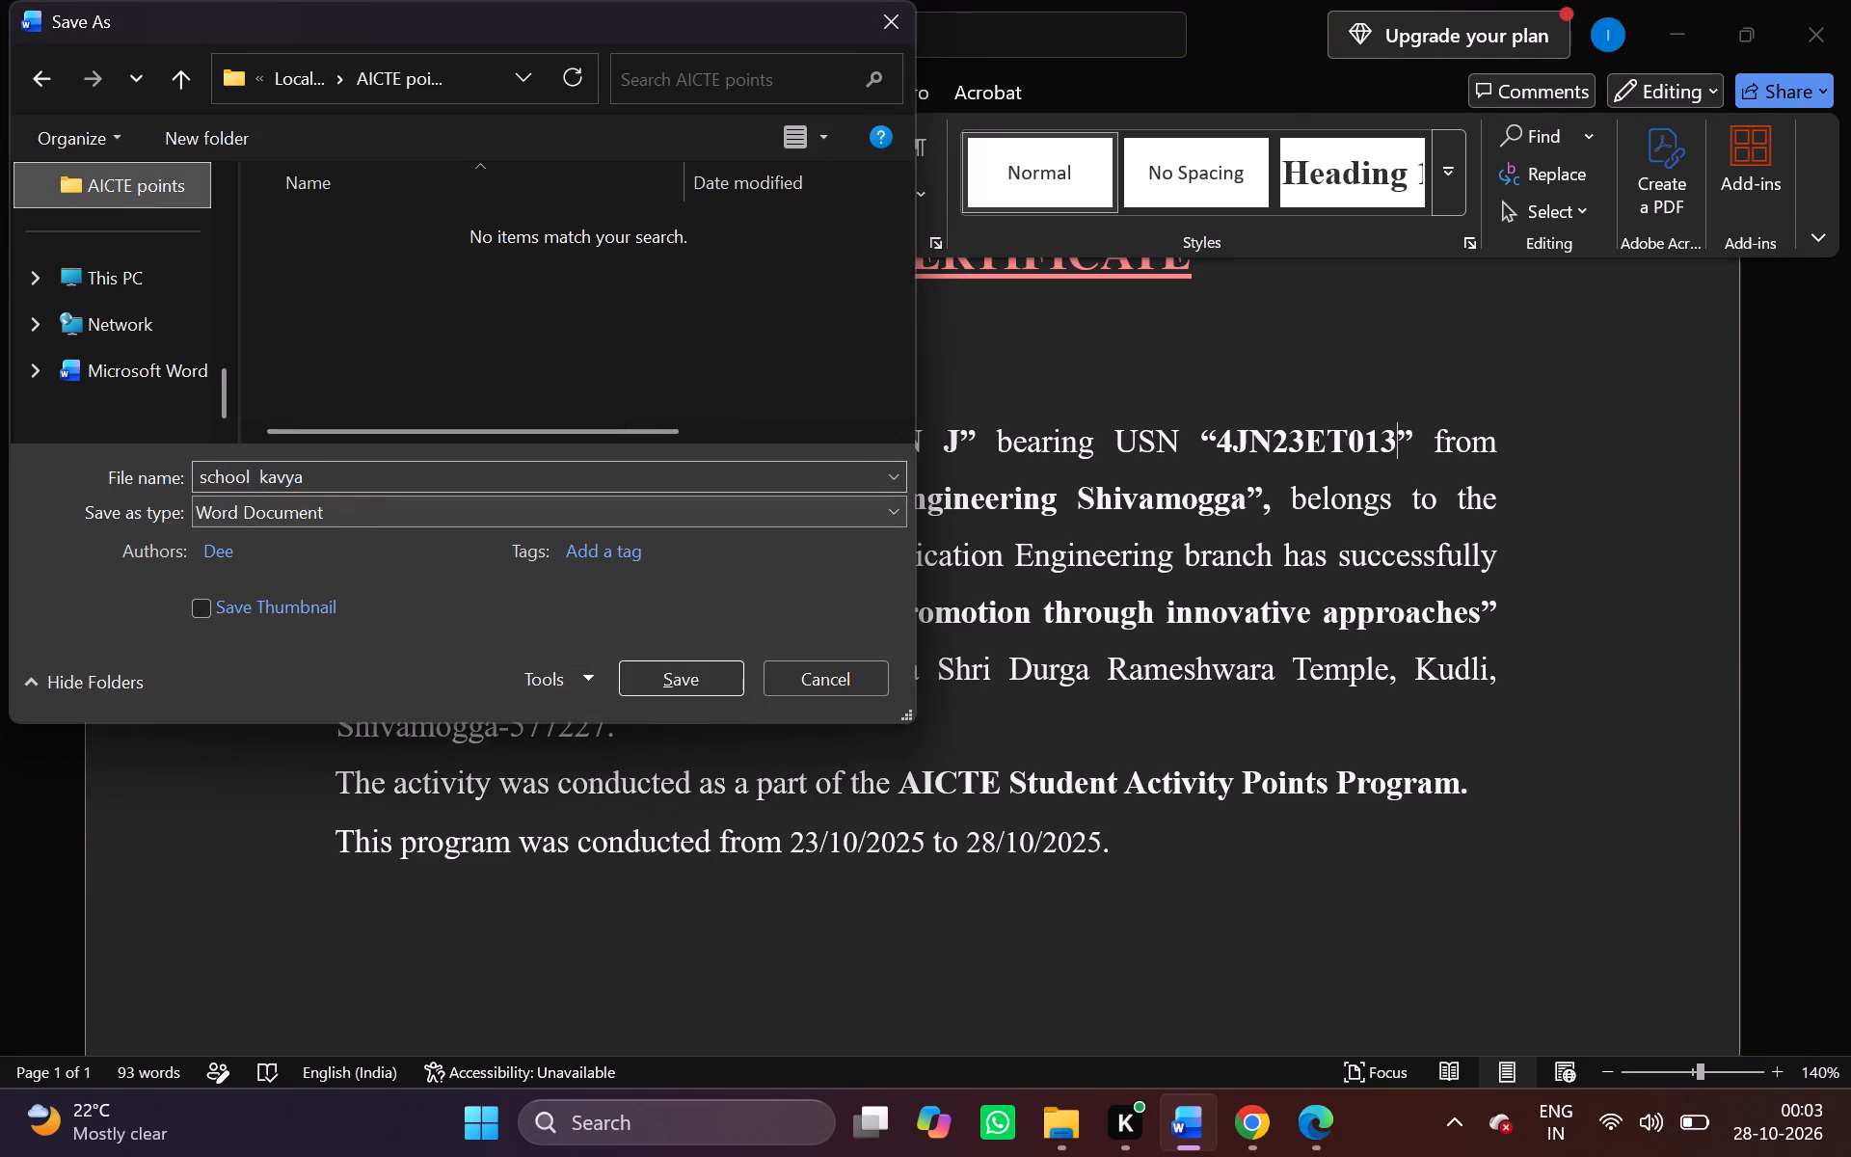
left_click(346, 508)
left_click(303, 688)
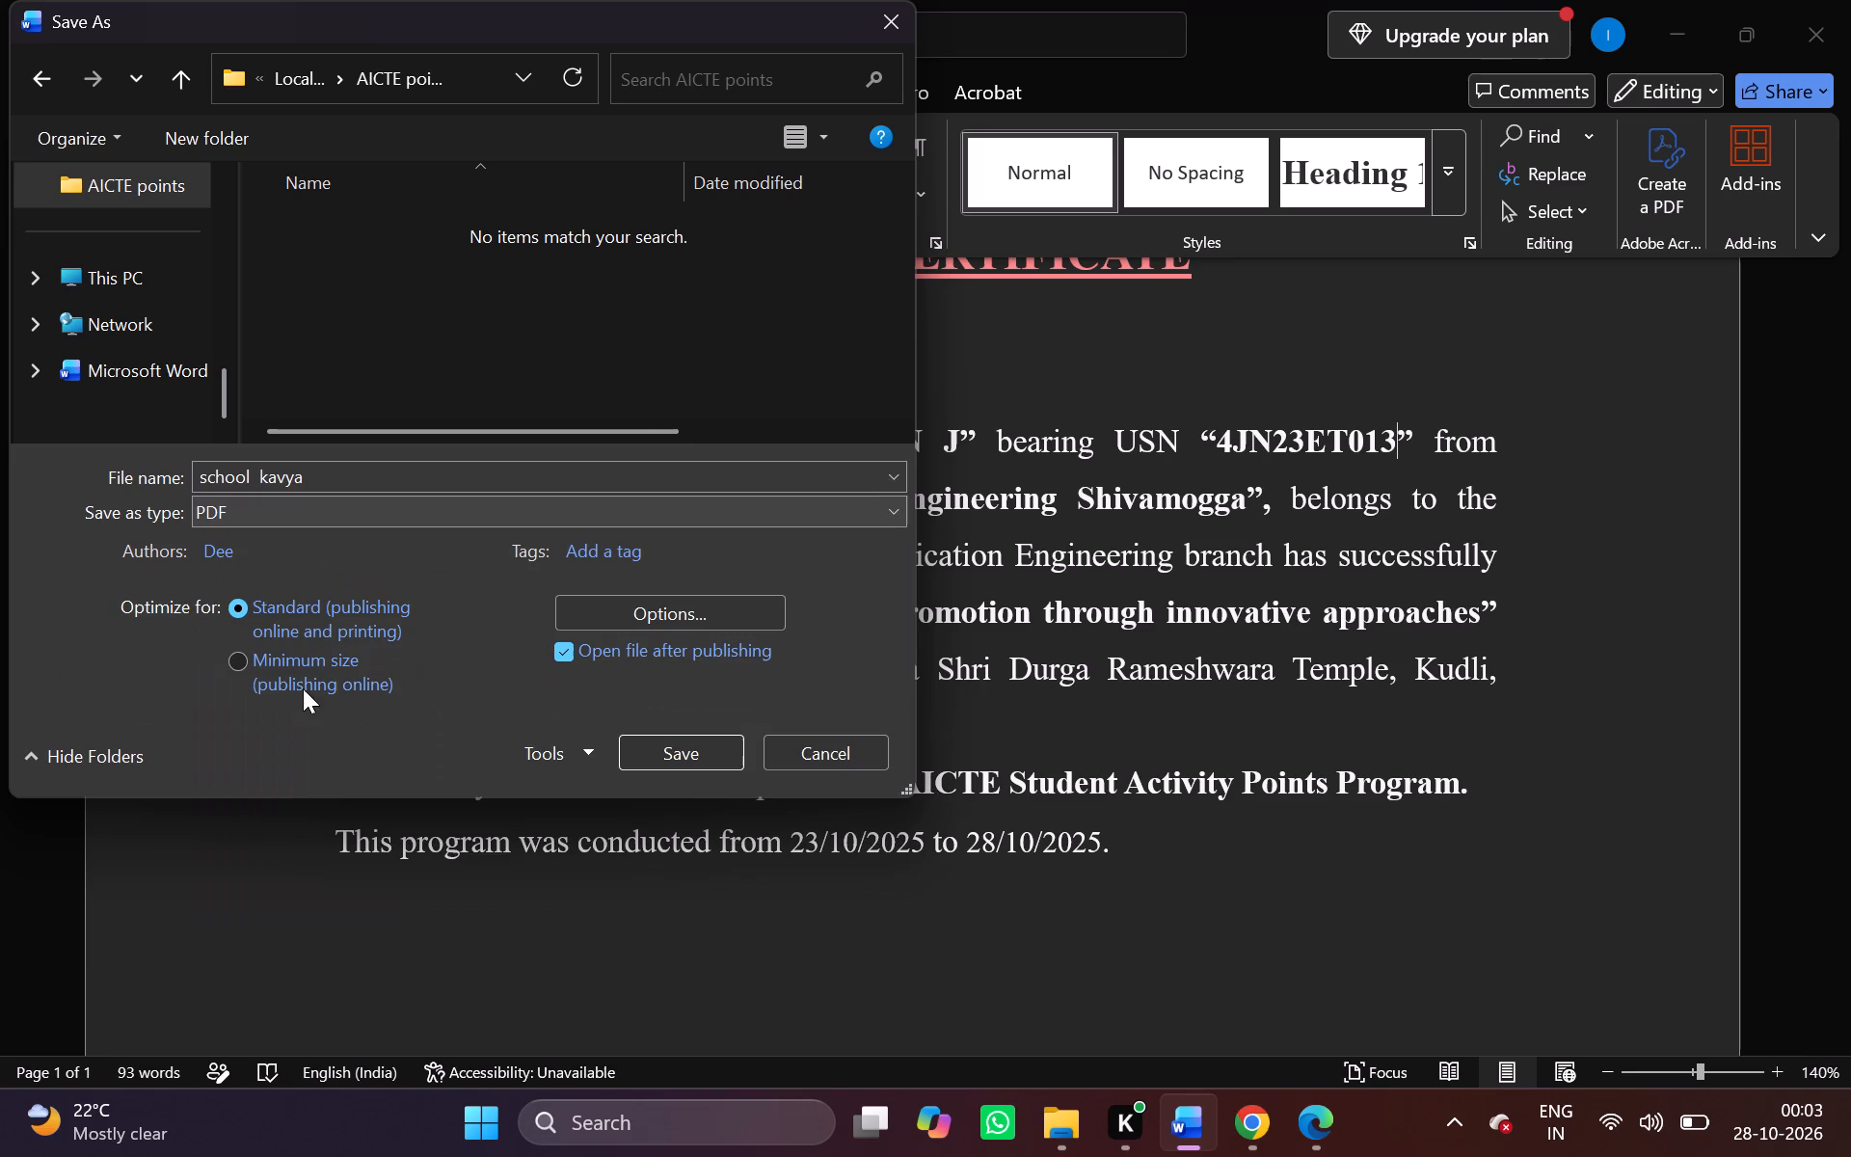
left_click(321, 472)
key("BackSpace")
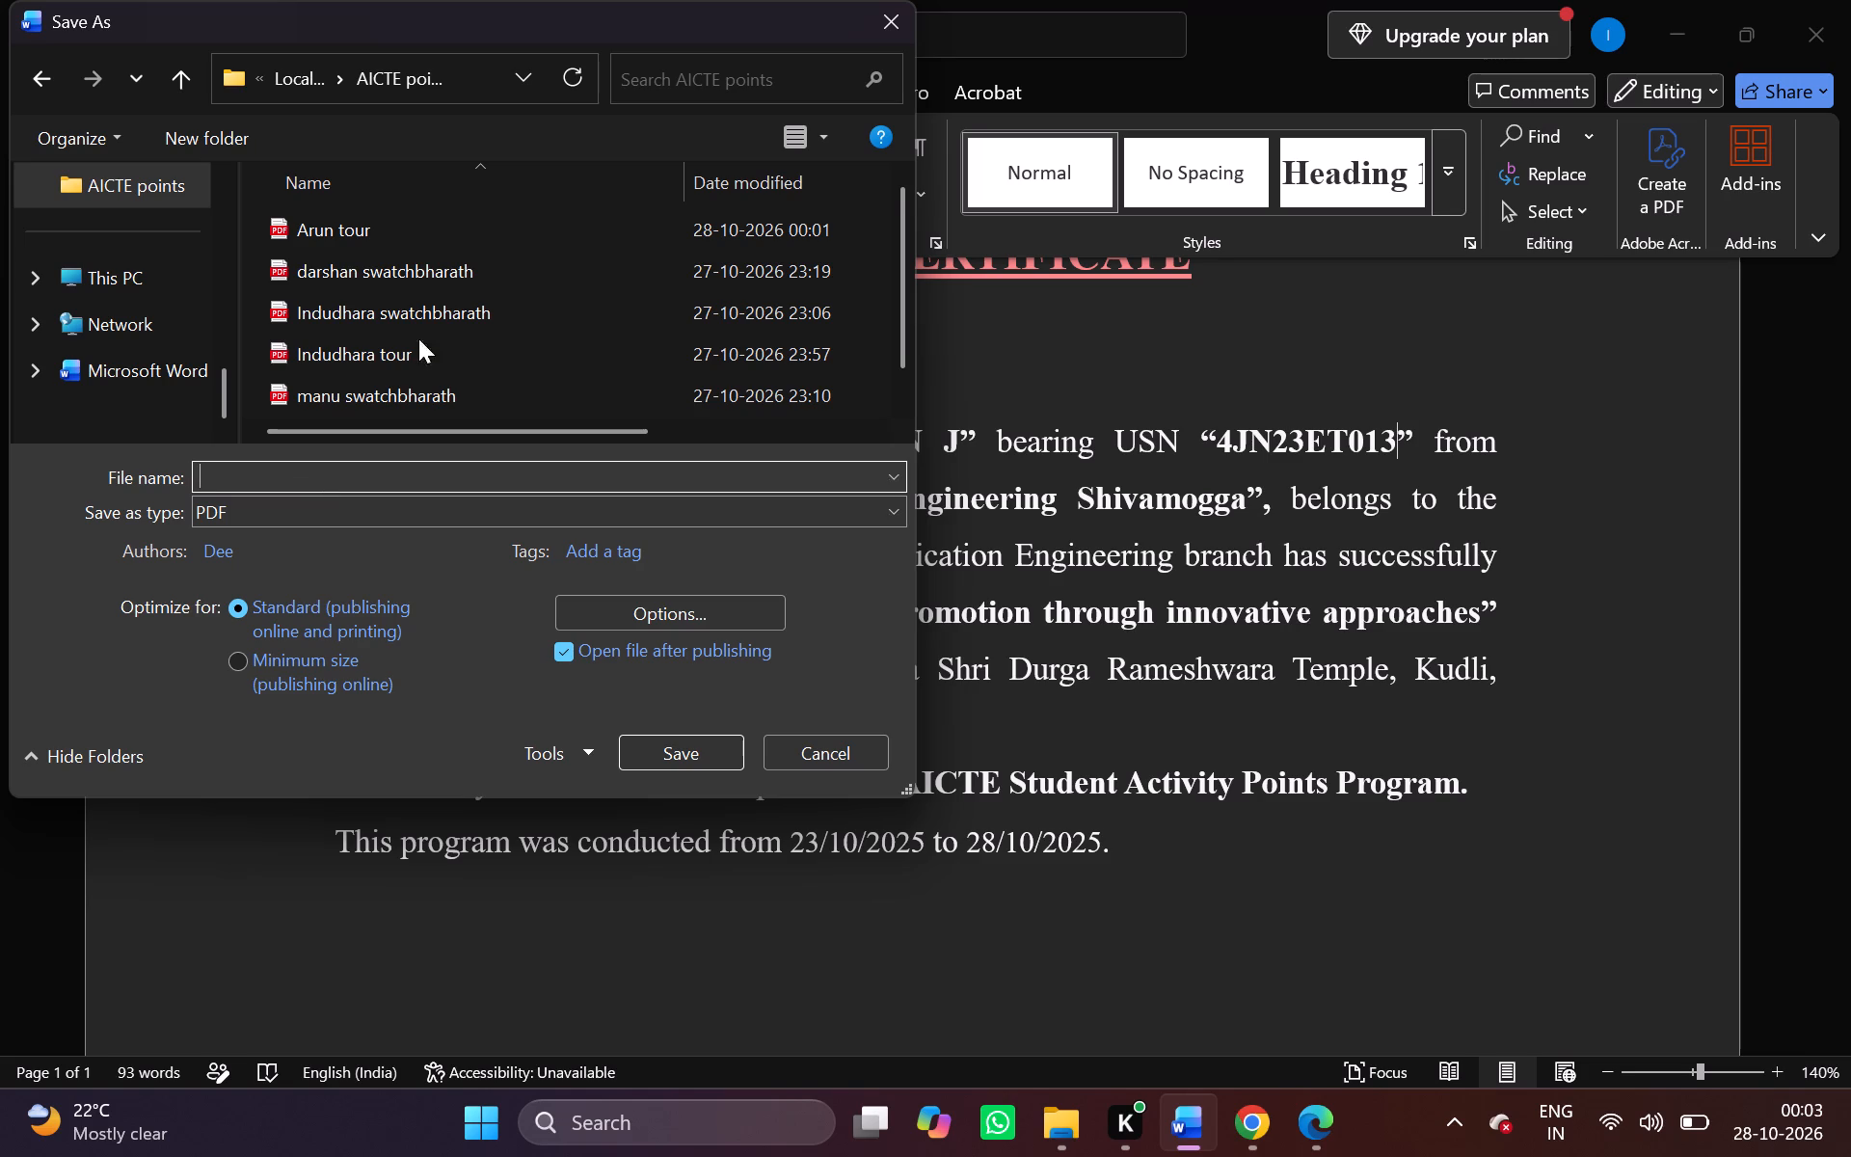
scroll(451, 292, "down", 1)
scroll(451, 292, "up", 1)
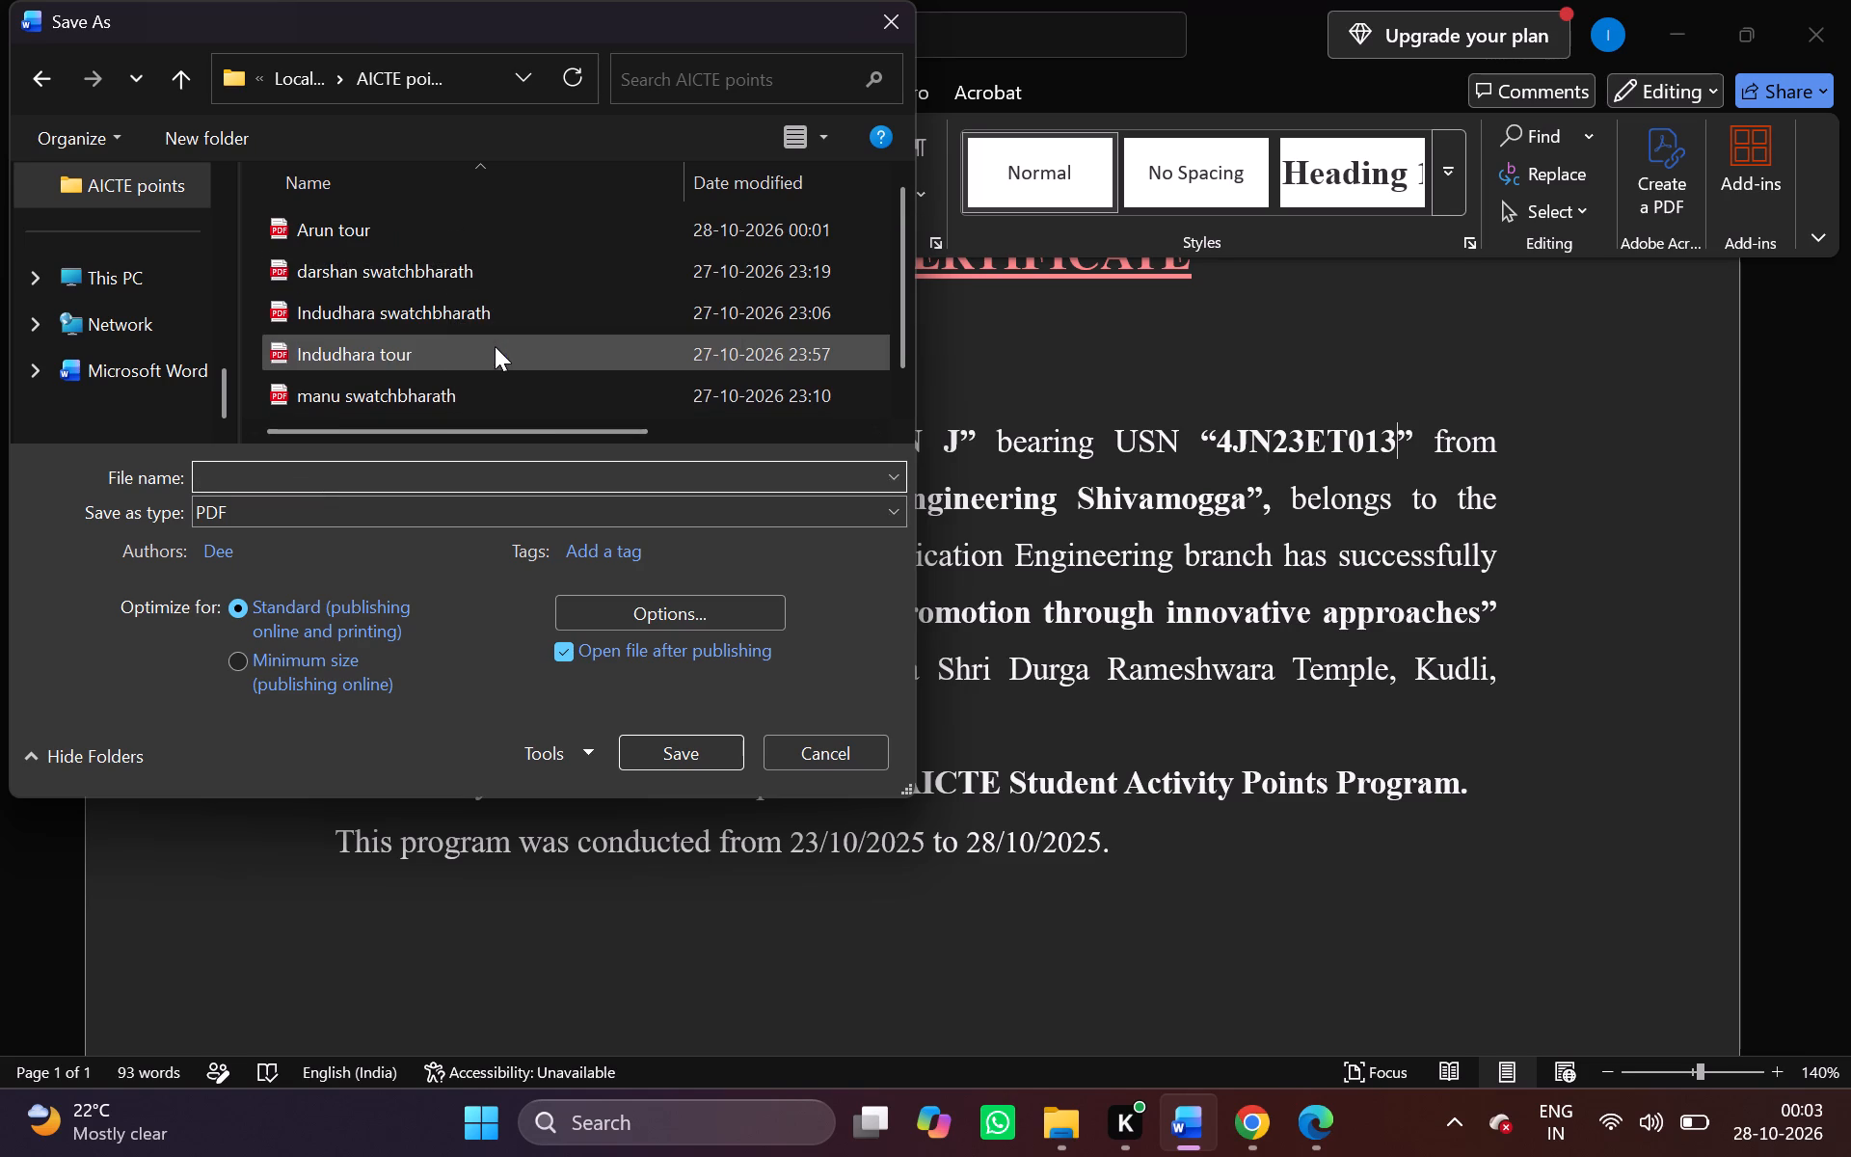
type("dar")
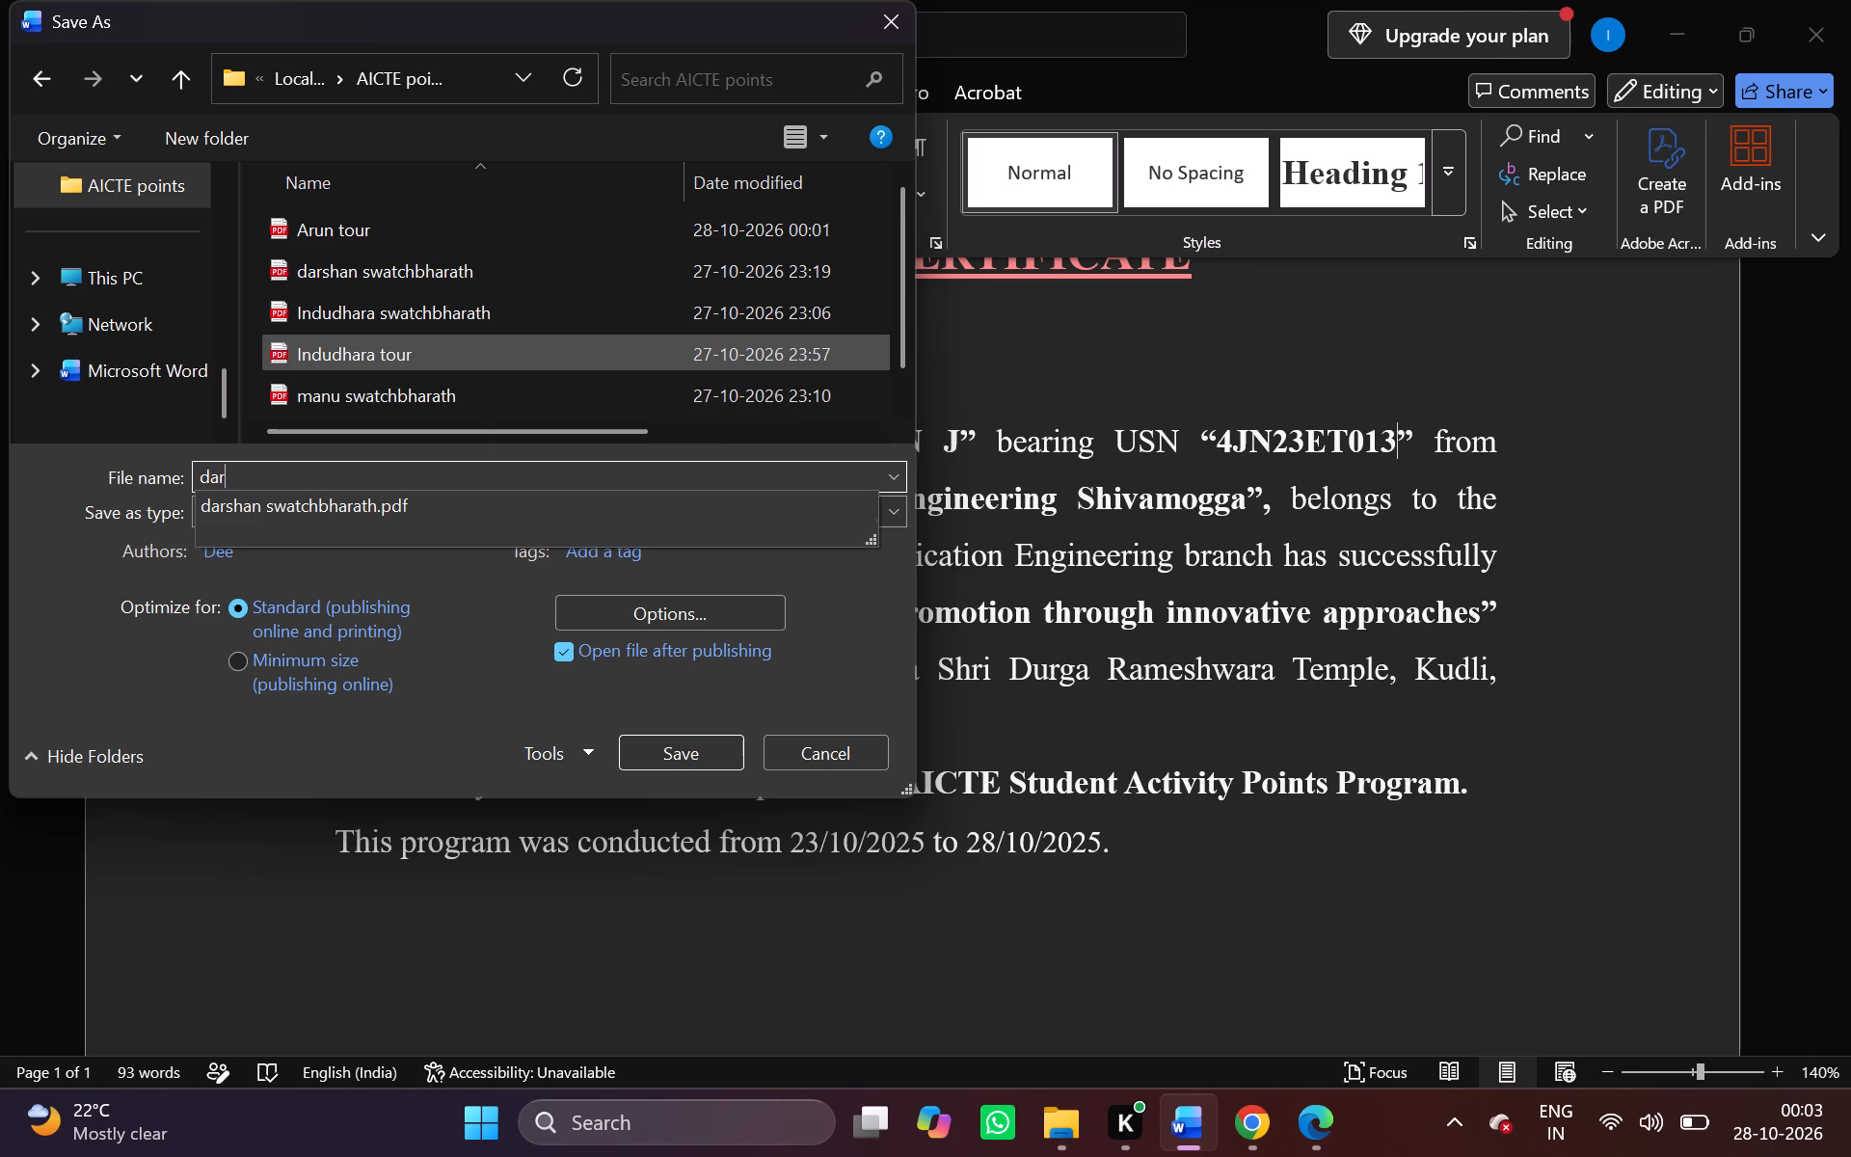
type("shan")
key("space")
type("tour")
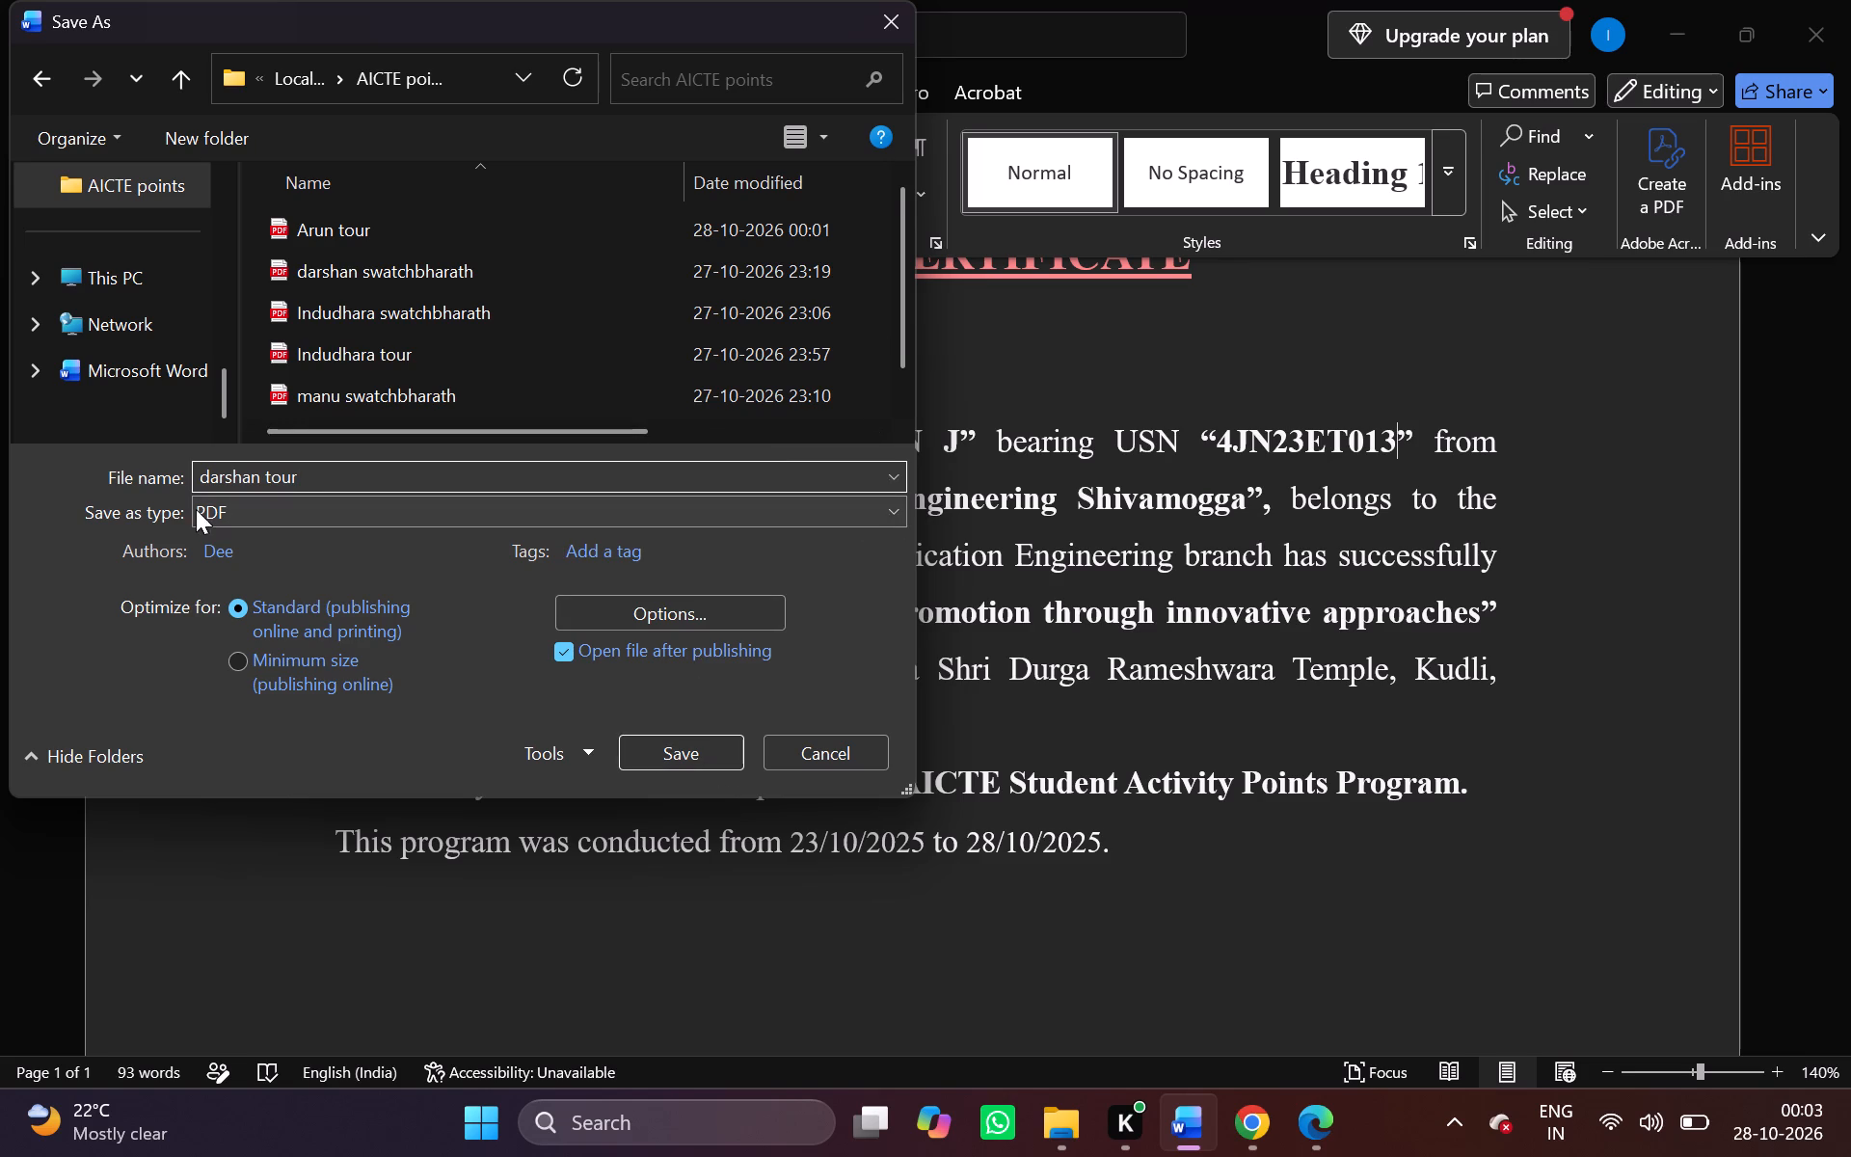
left_click(240, 548)
key("BackSpace")
key("BackSpace")
key("BackSpace")
key("BackSpace")
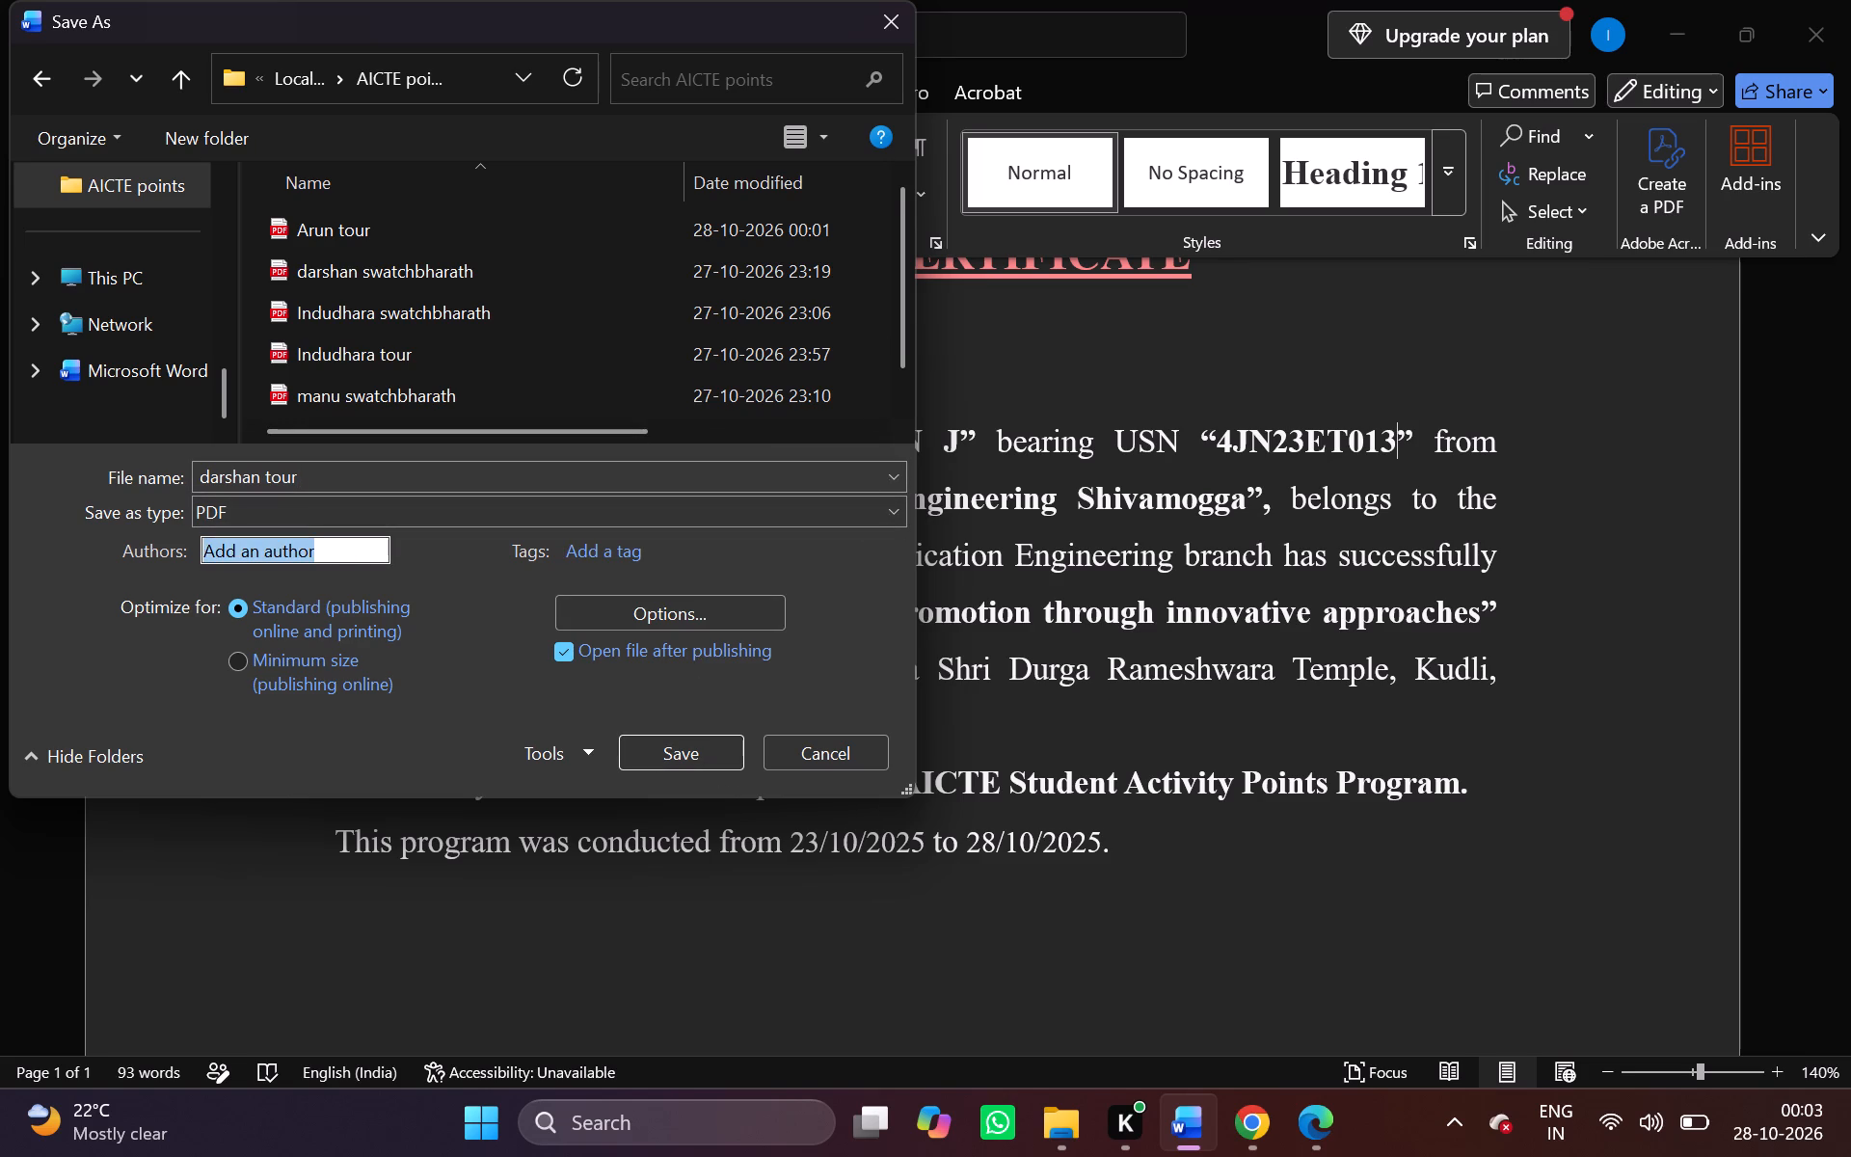
left_click(678, 764)
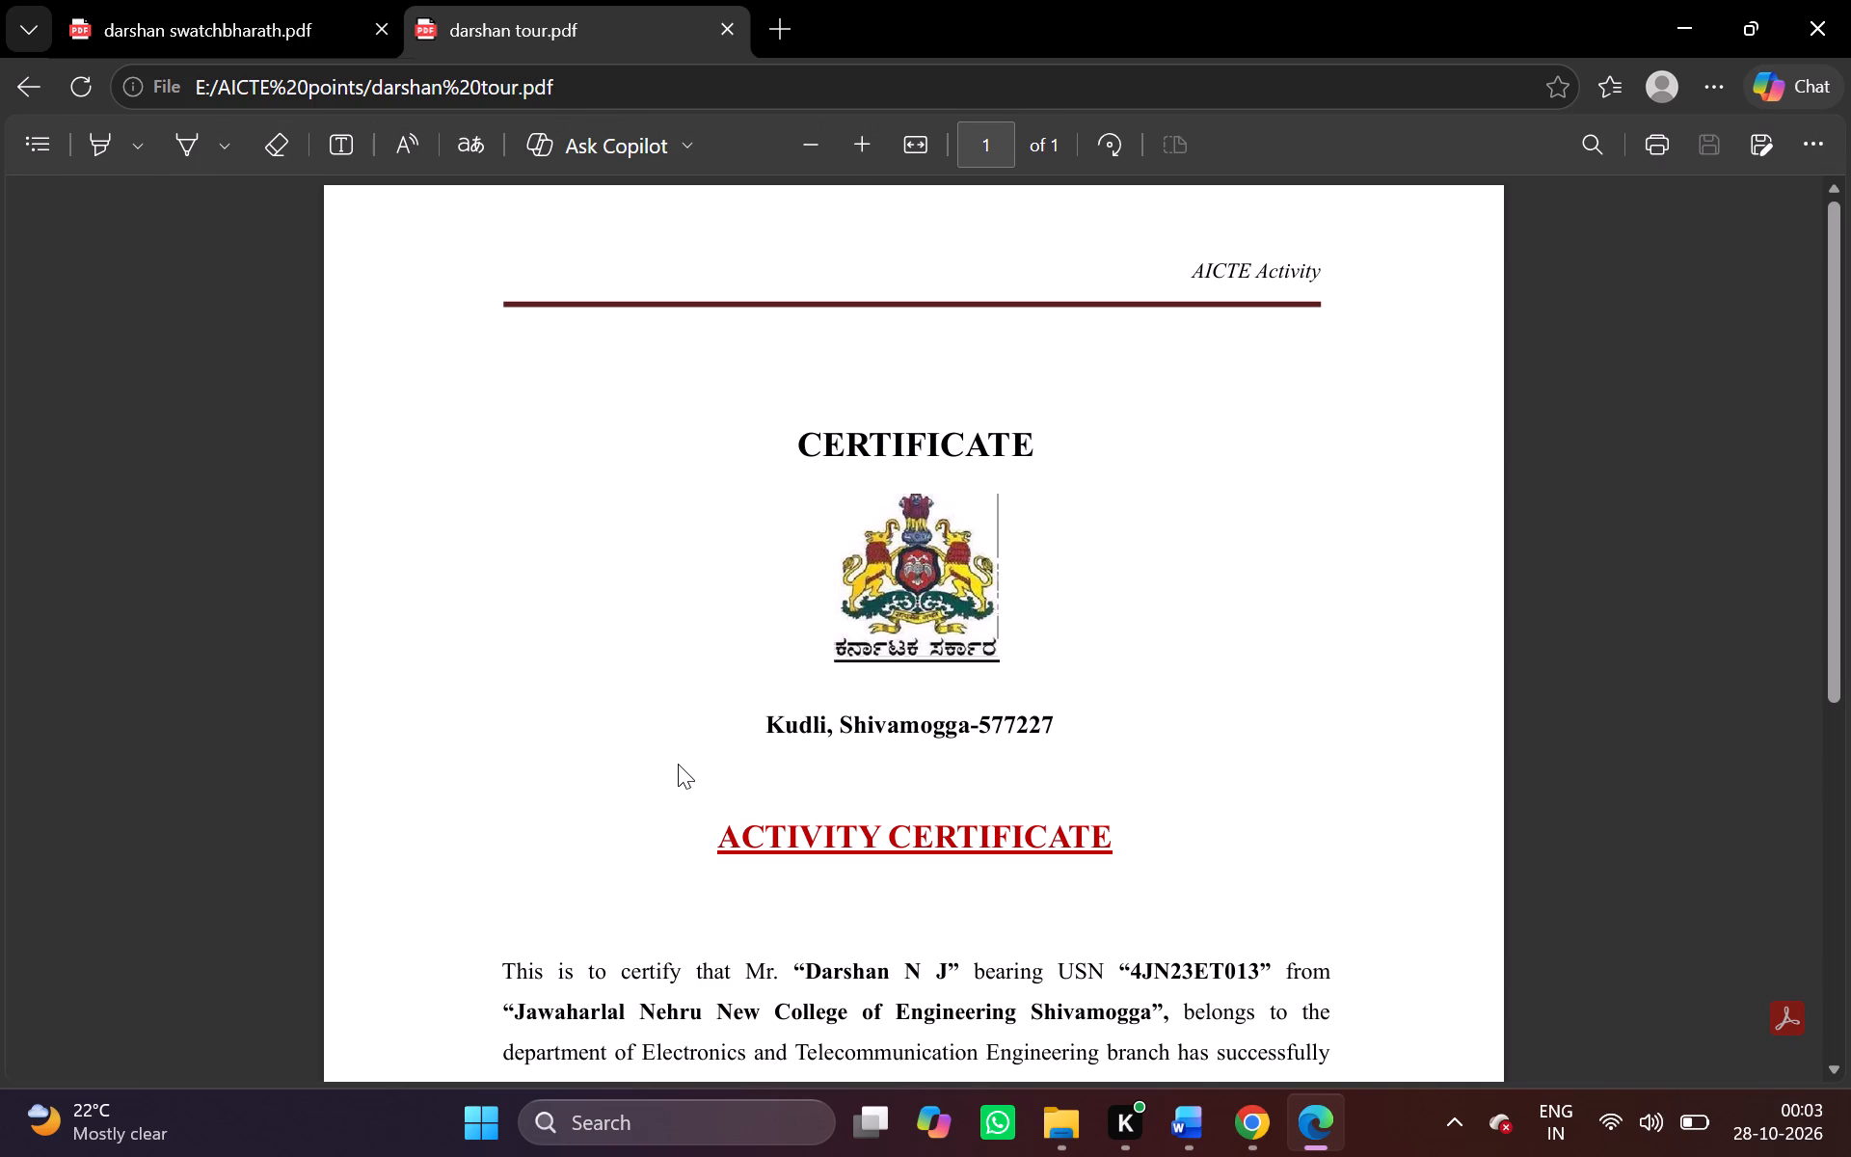
Review the exported "darshan tour" PDF, checking the name, USN, temple address and dates in the certificate text.
left_click(678, 764)
scroll(678, 764, "down", 2)
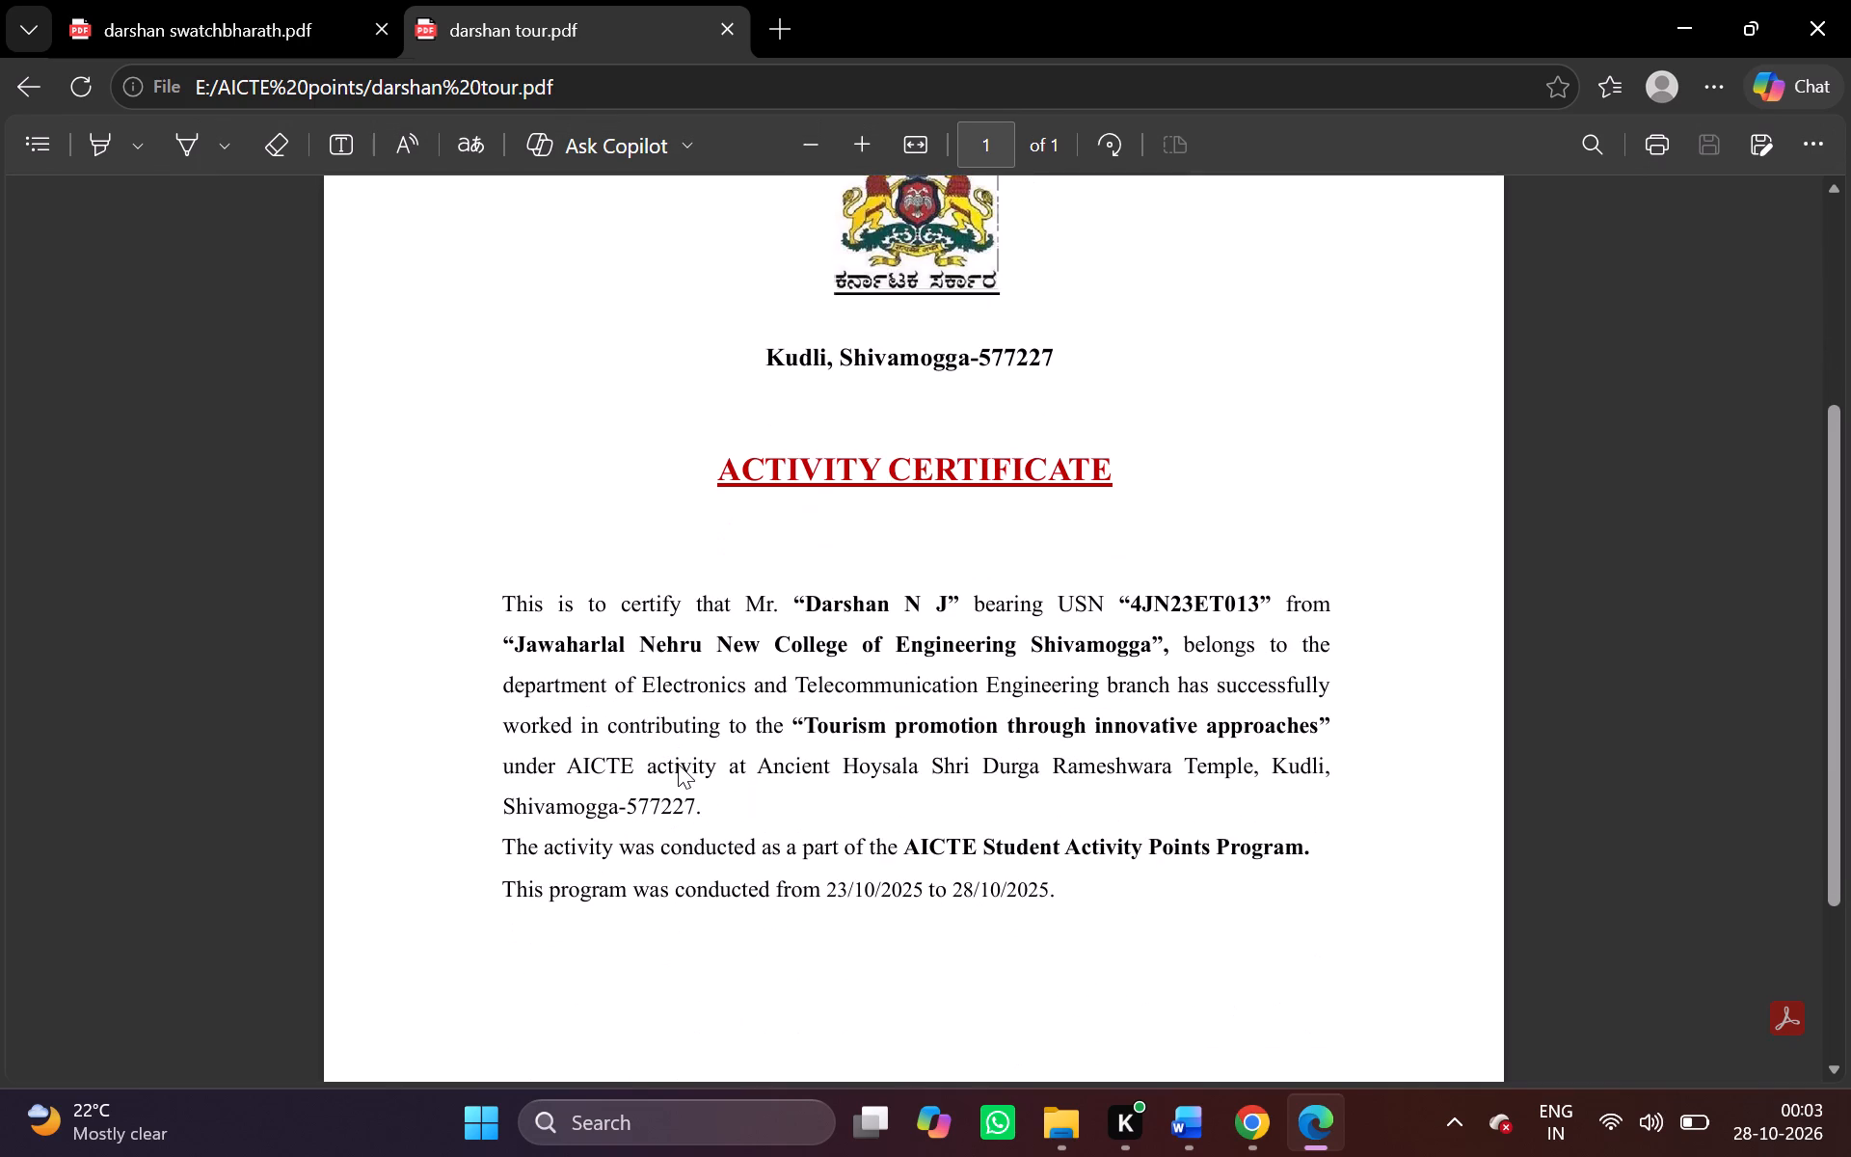
scroll(678, 764, "down", 1)
scroll(678, 764, "up", 1)
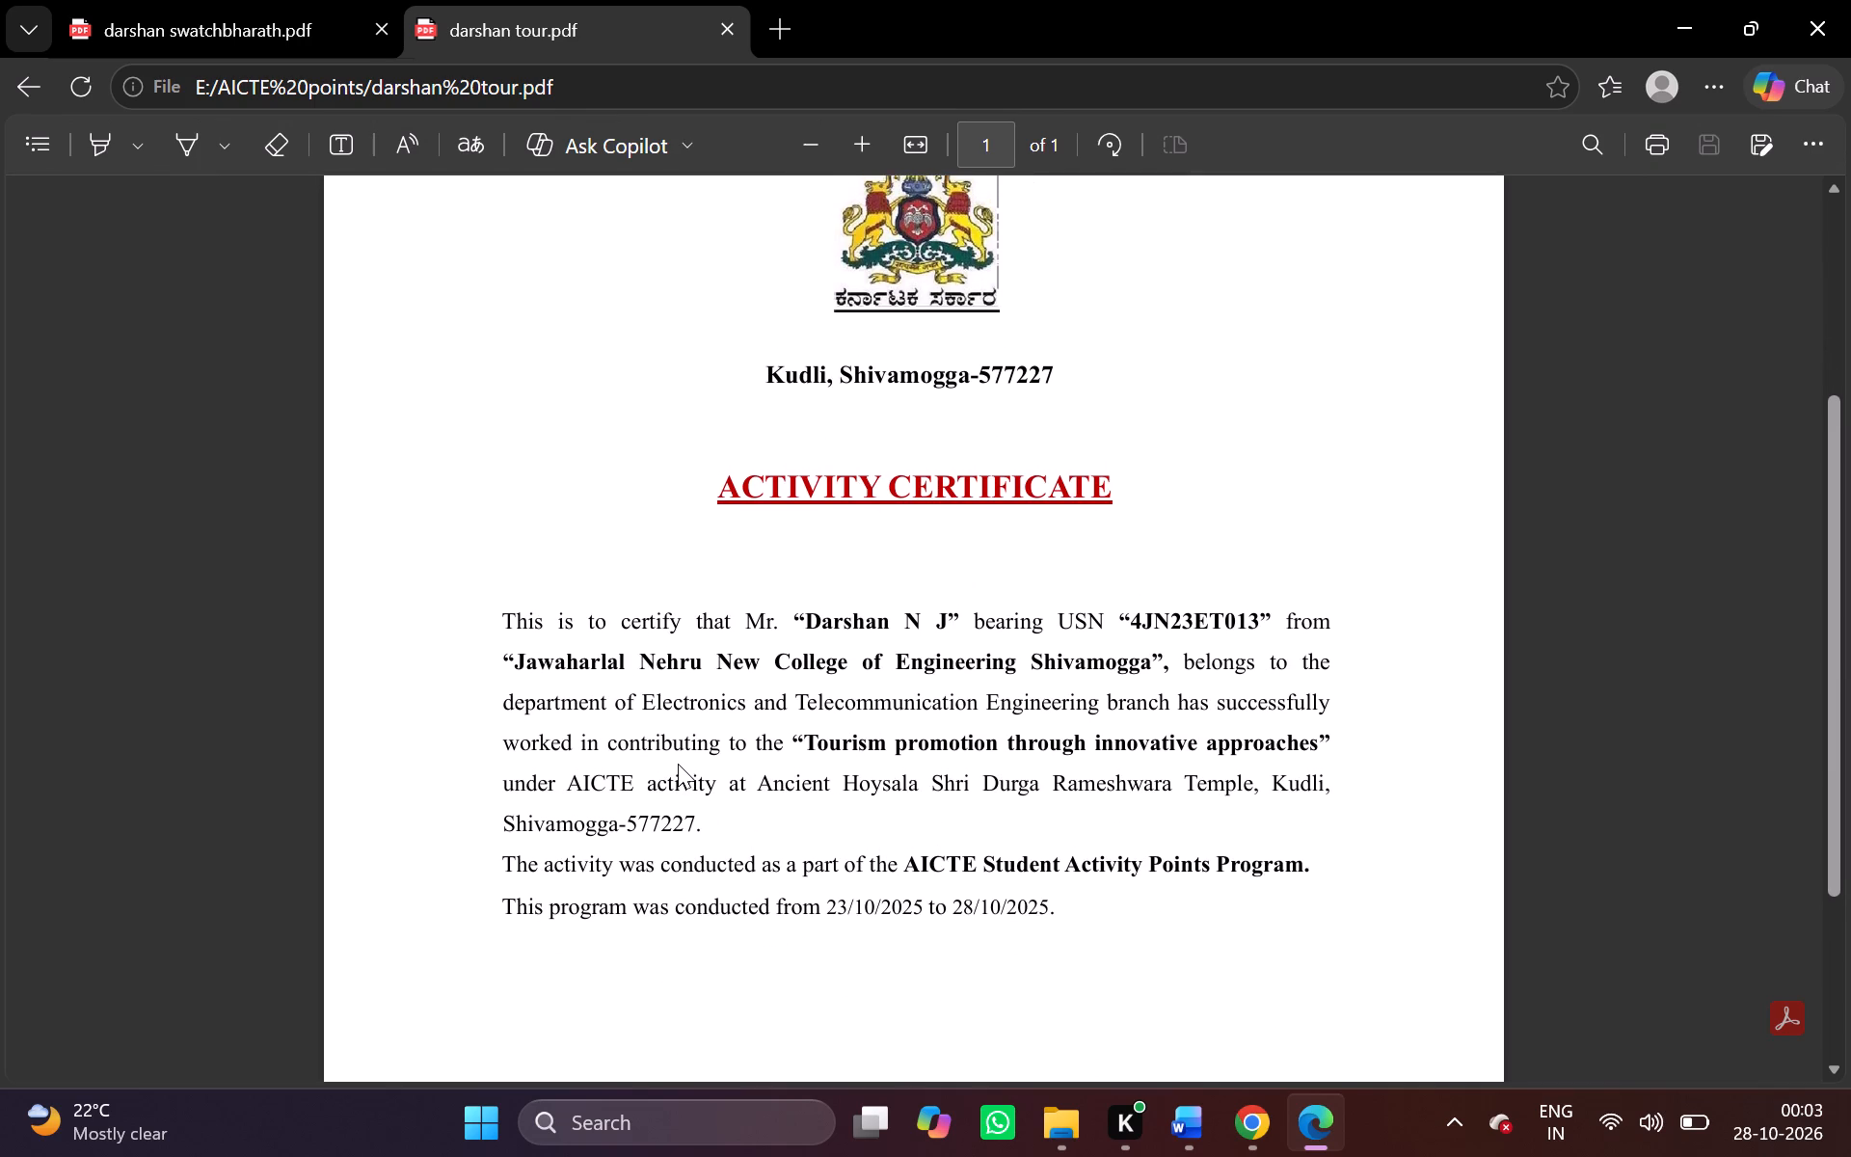
scroll(678, 764, "up", 1)
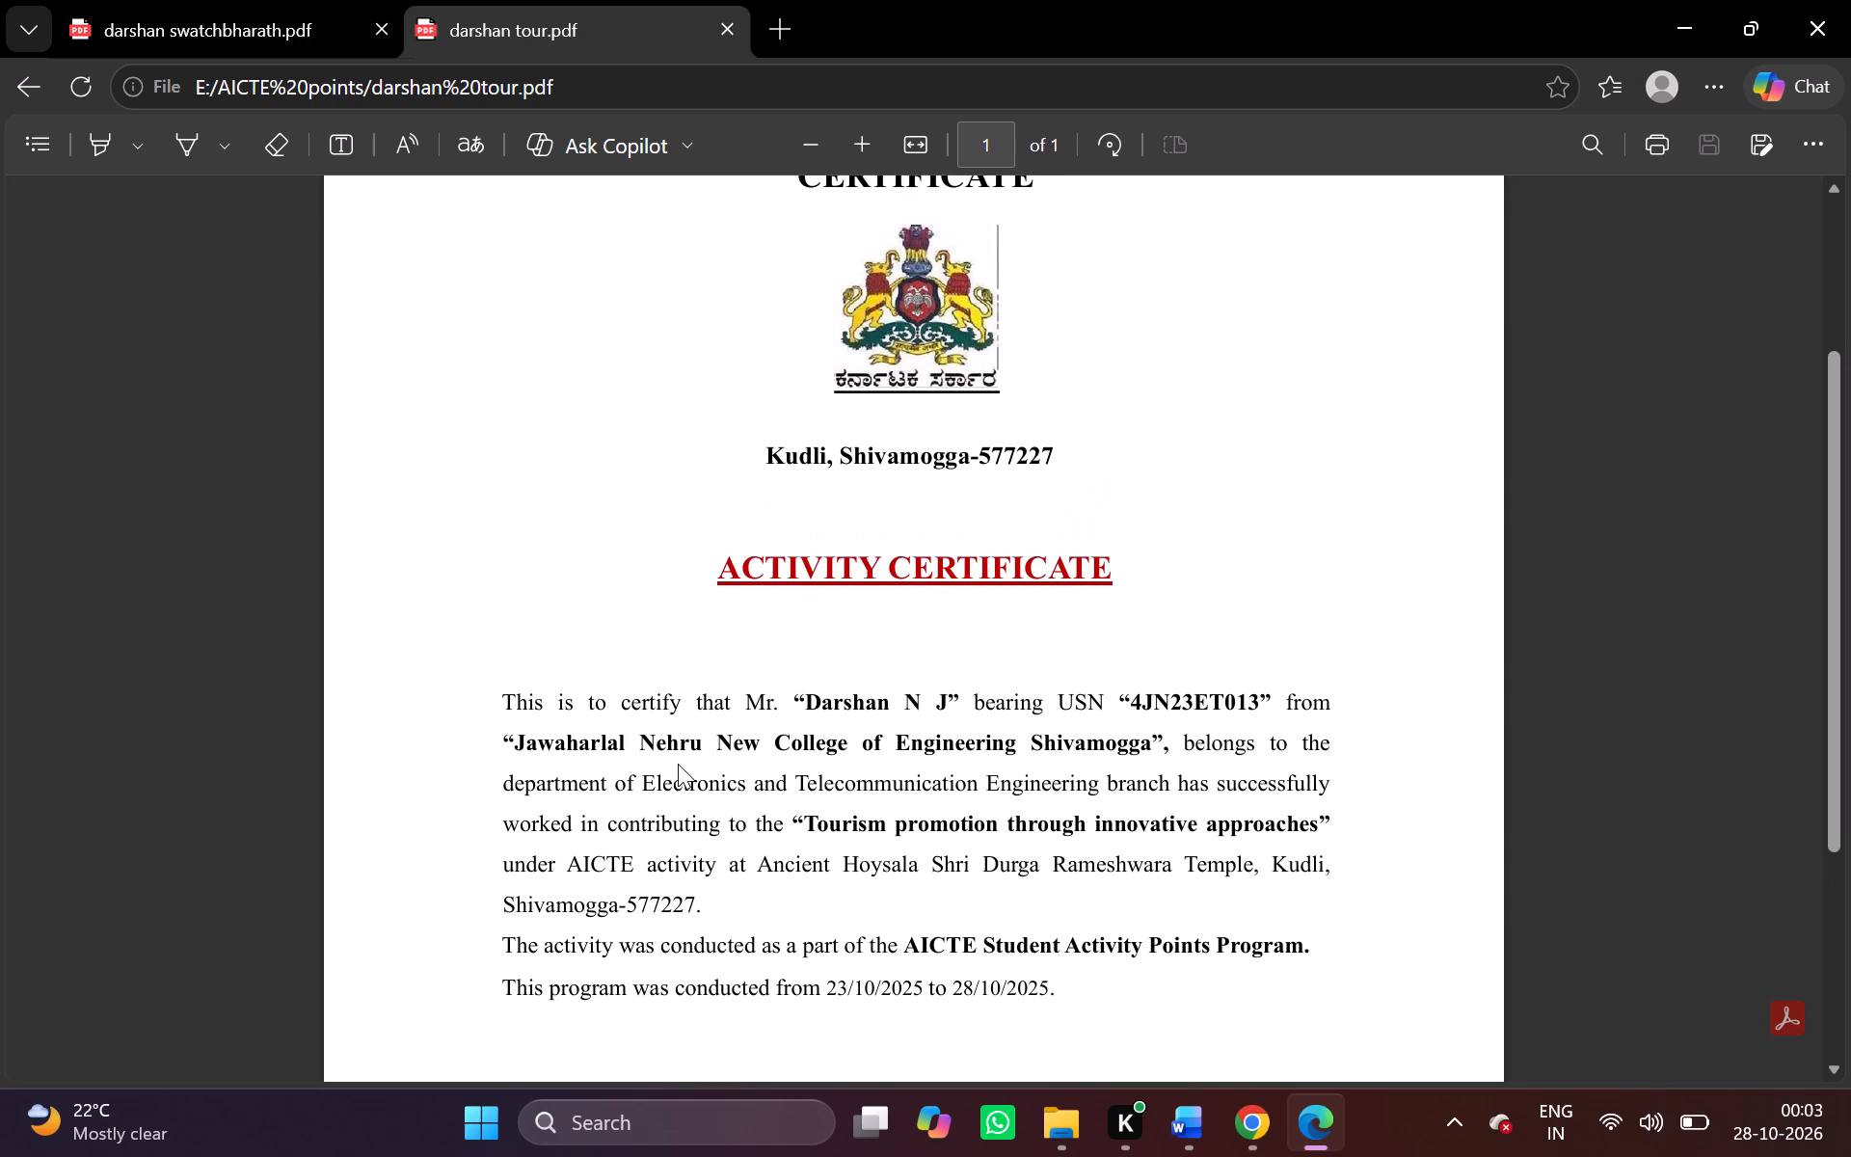
scroll(678, 764, "up", 1)
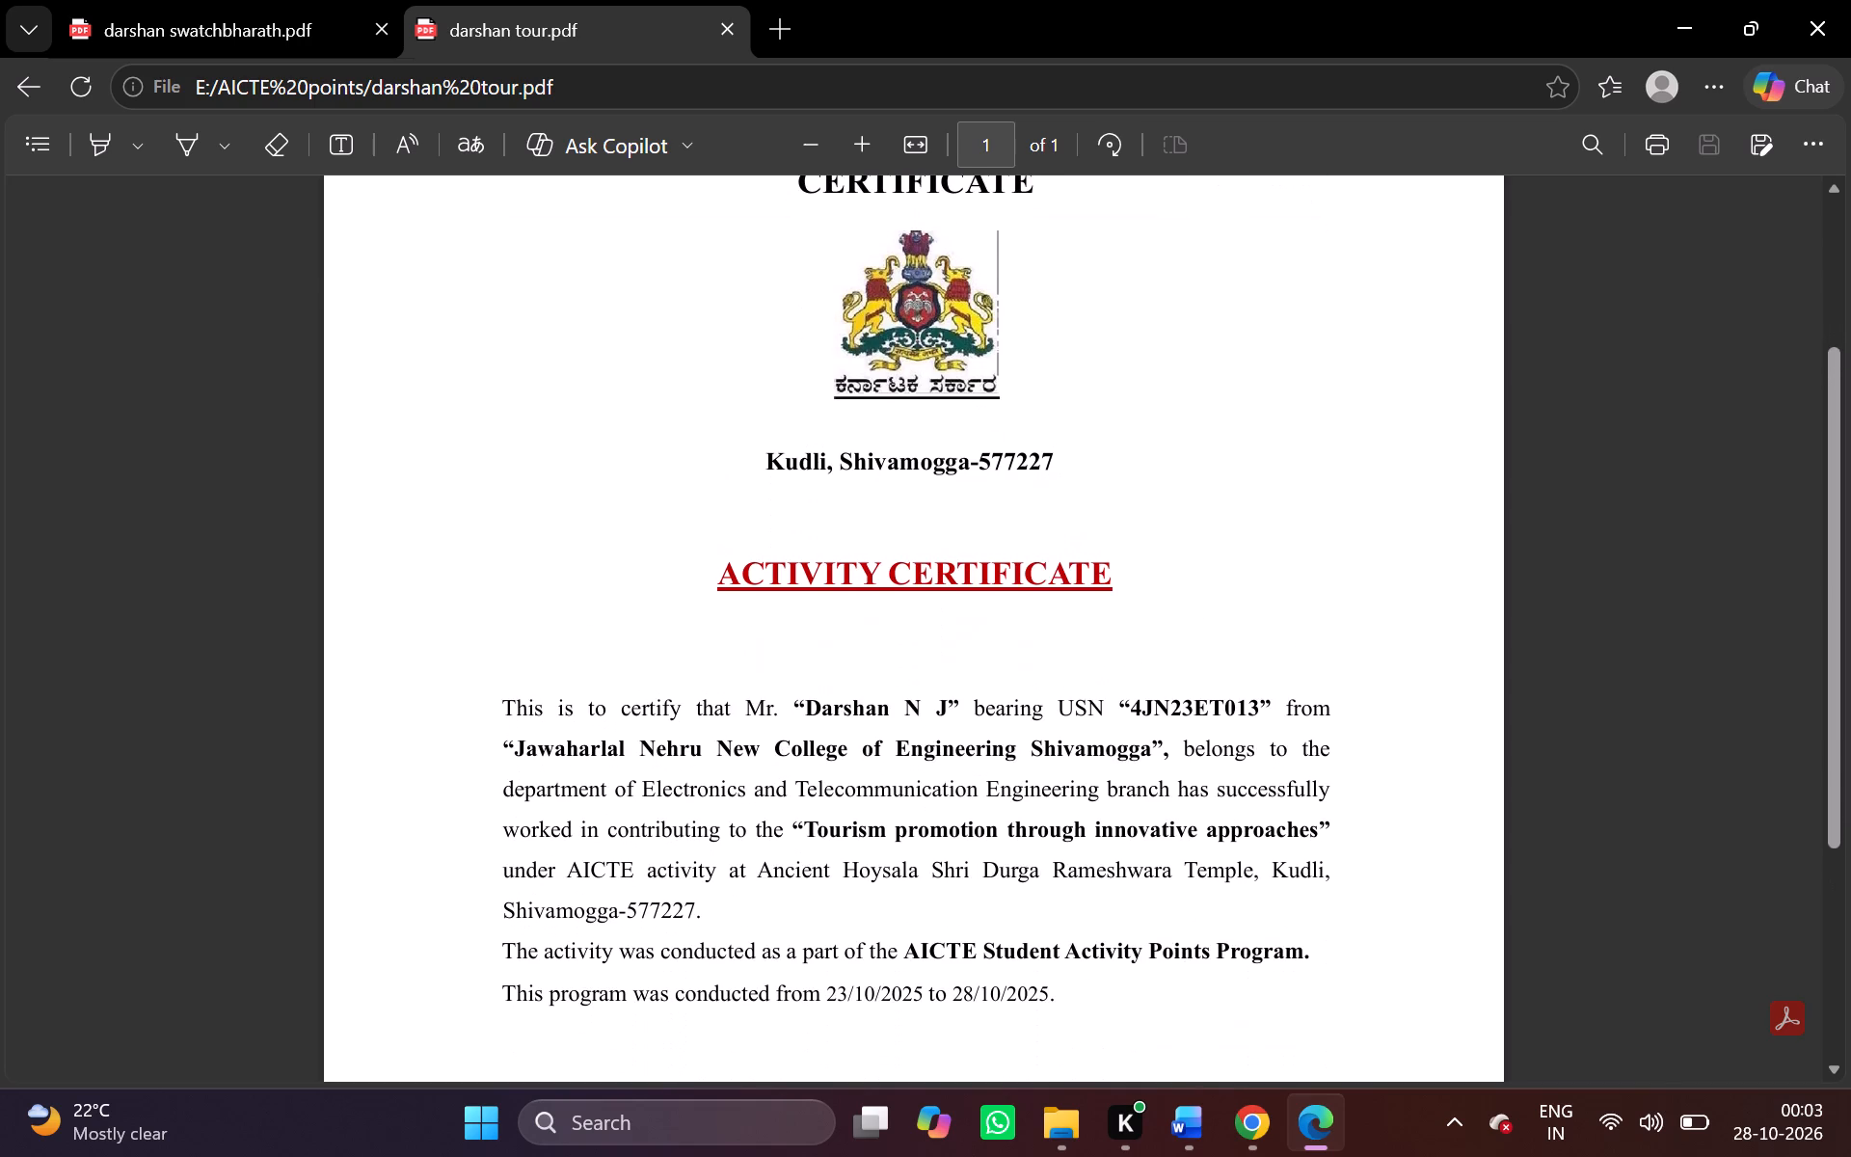
left_click(791, 740)
left_click(923, 748)
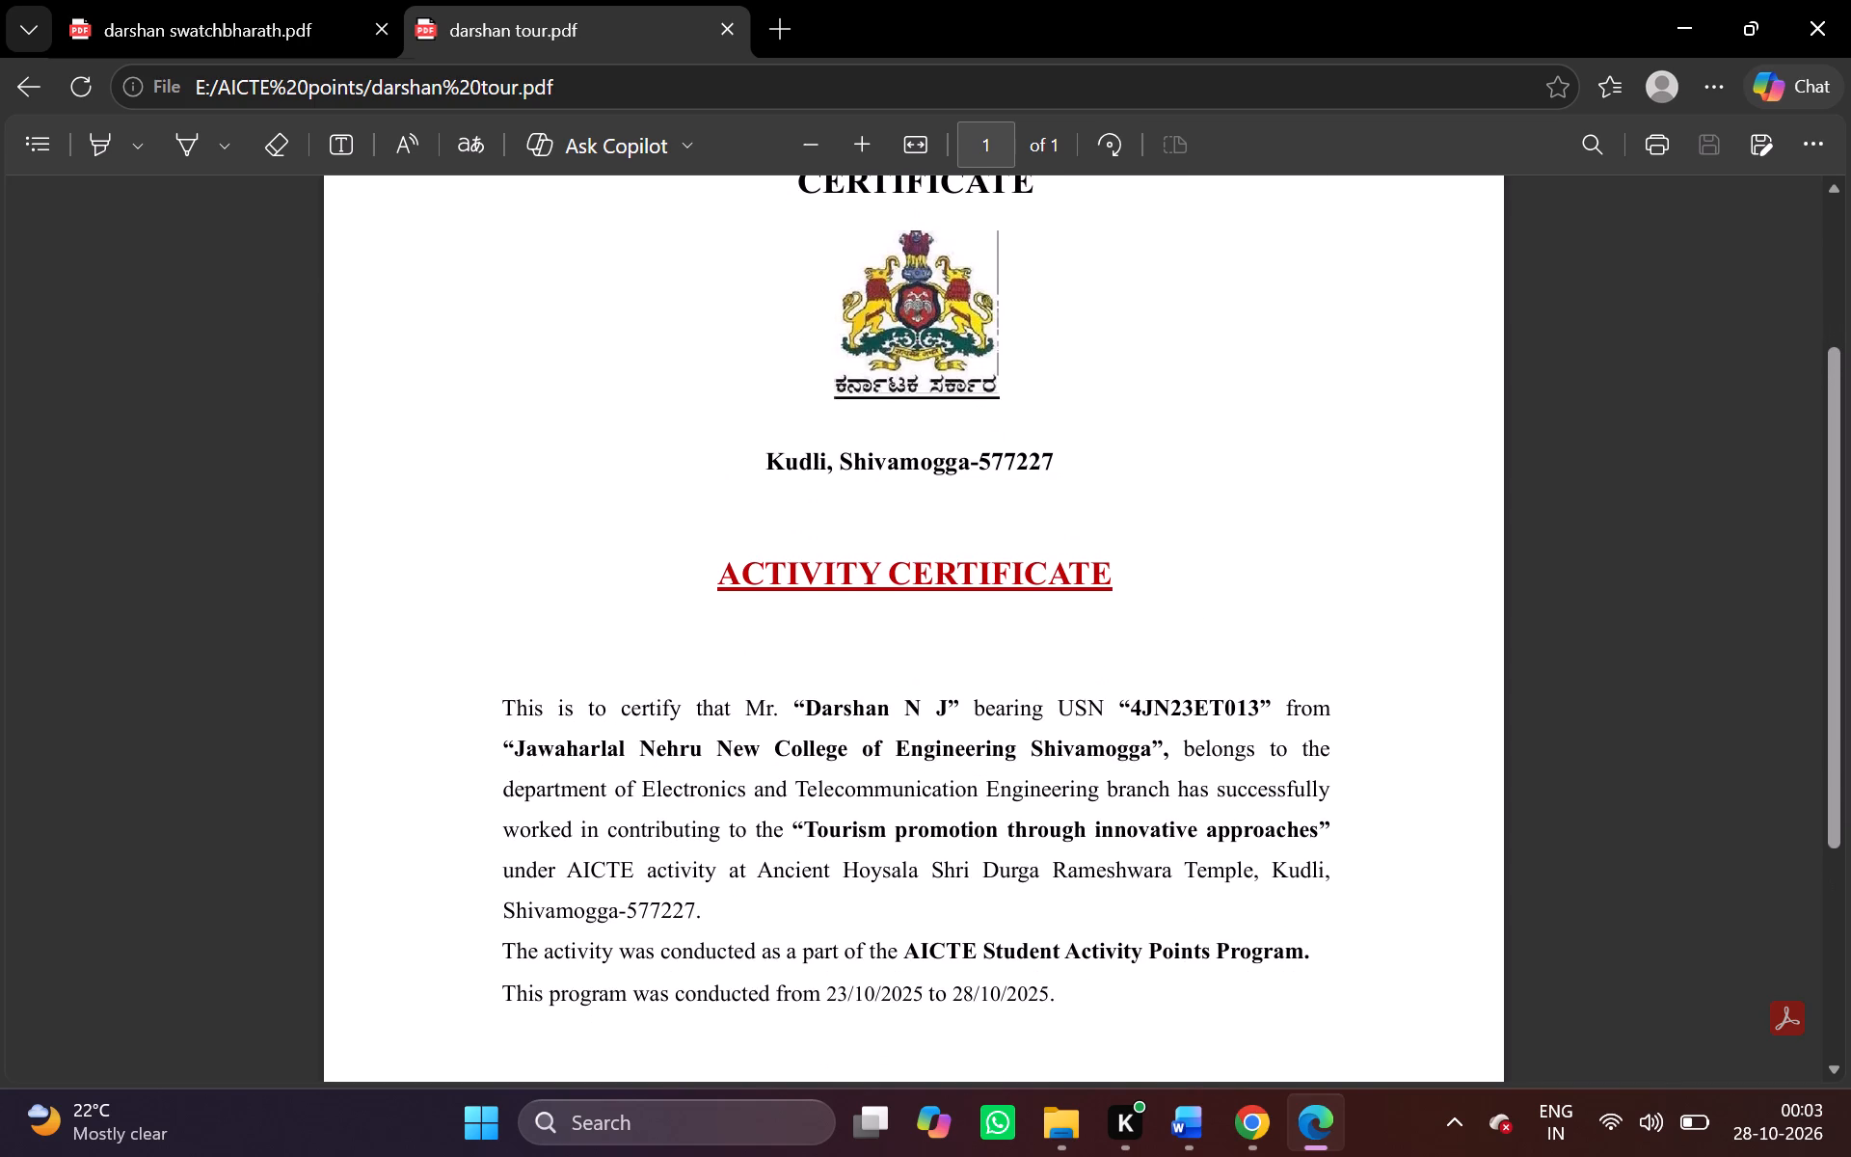
left_click(1018, 839)
left_click_drag(1026, 761, 1207, 819)
left_click(1258, 846)
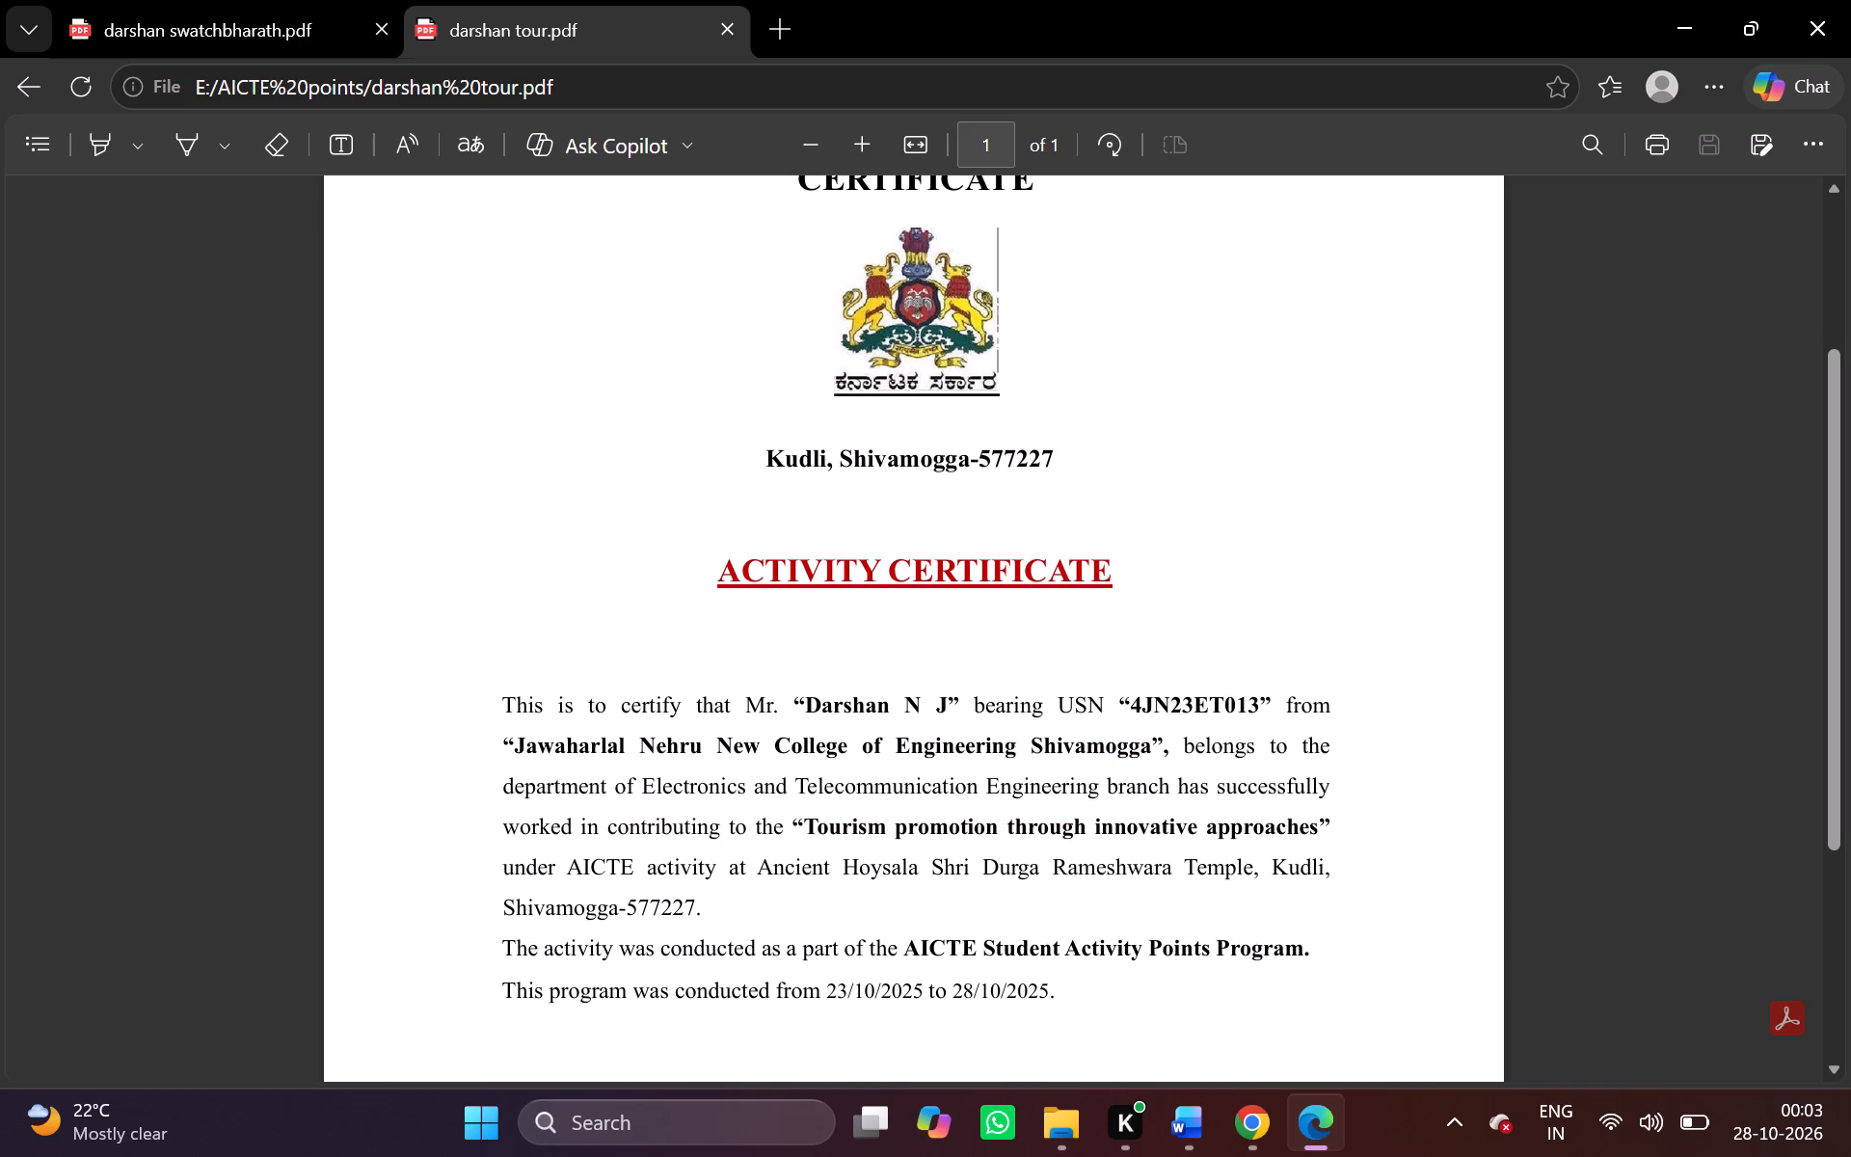
left_click_drag(1344, 885, 514, 697)
left_click(511, 697)
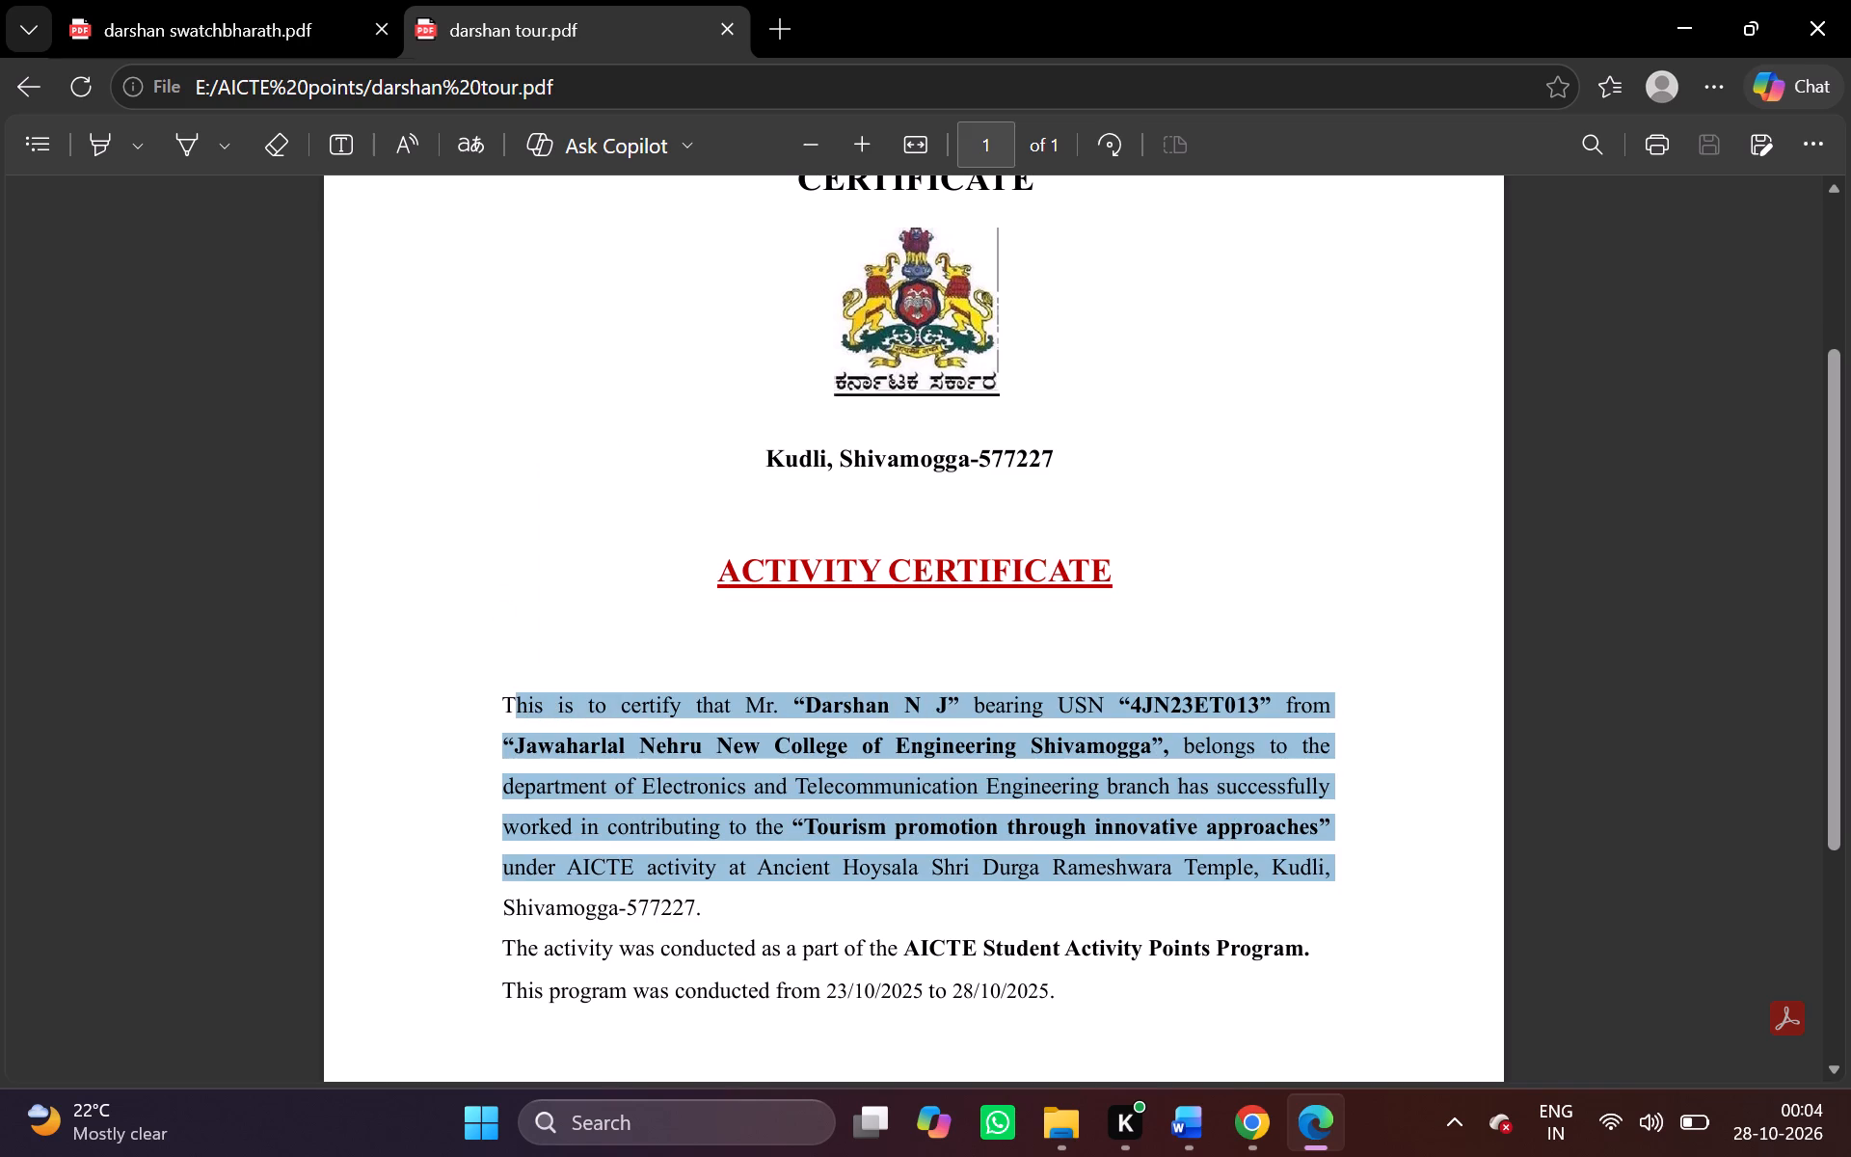
left_click_drag(504, 695, 1066, 932)
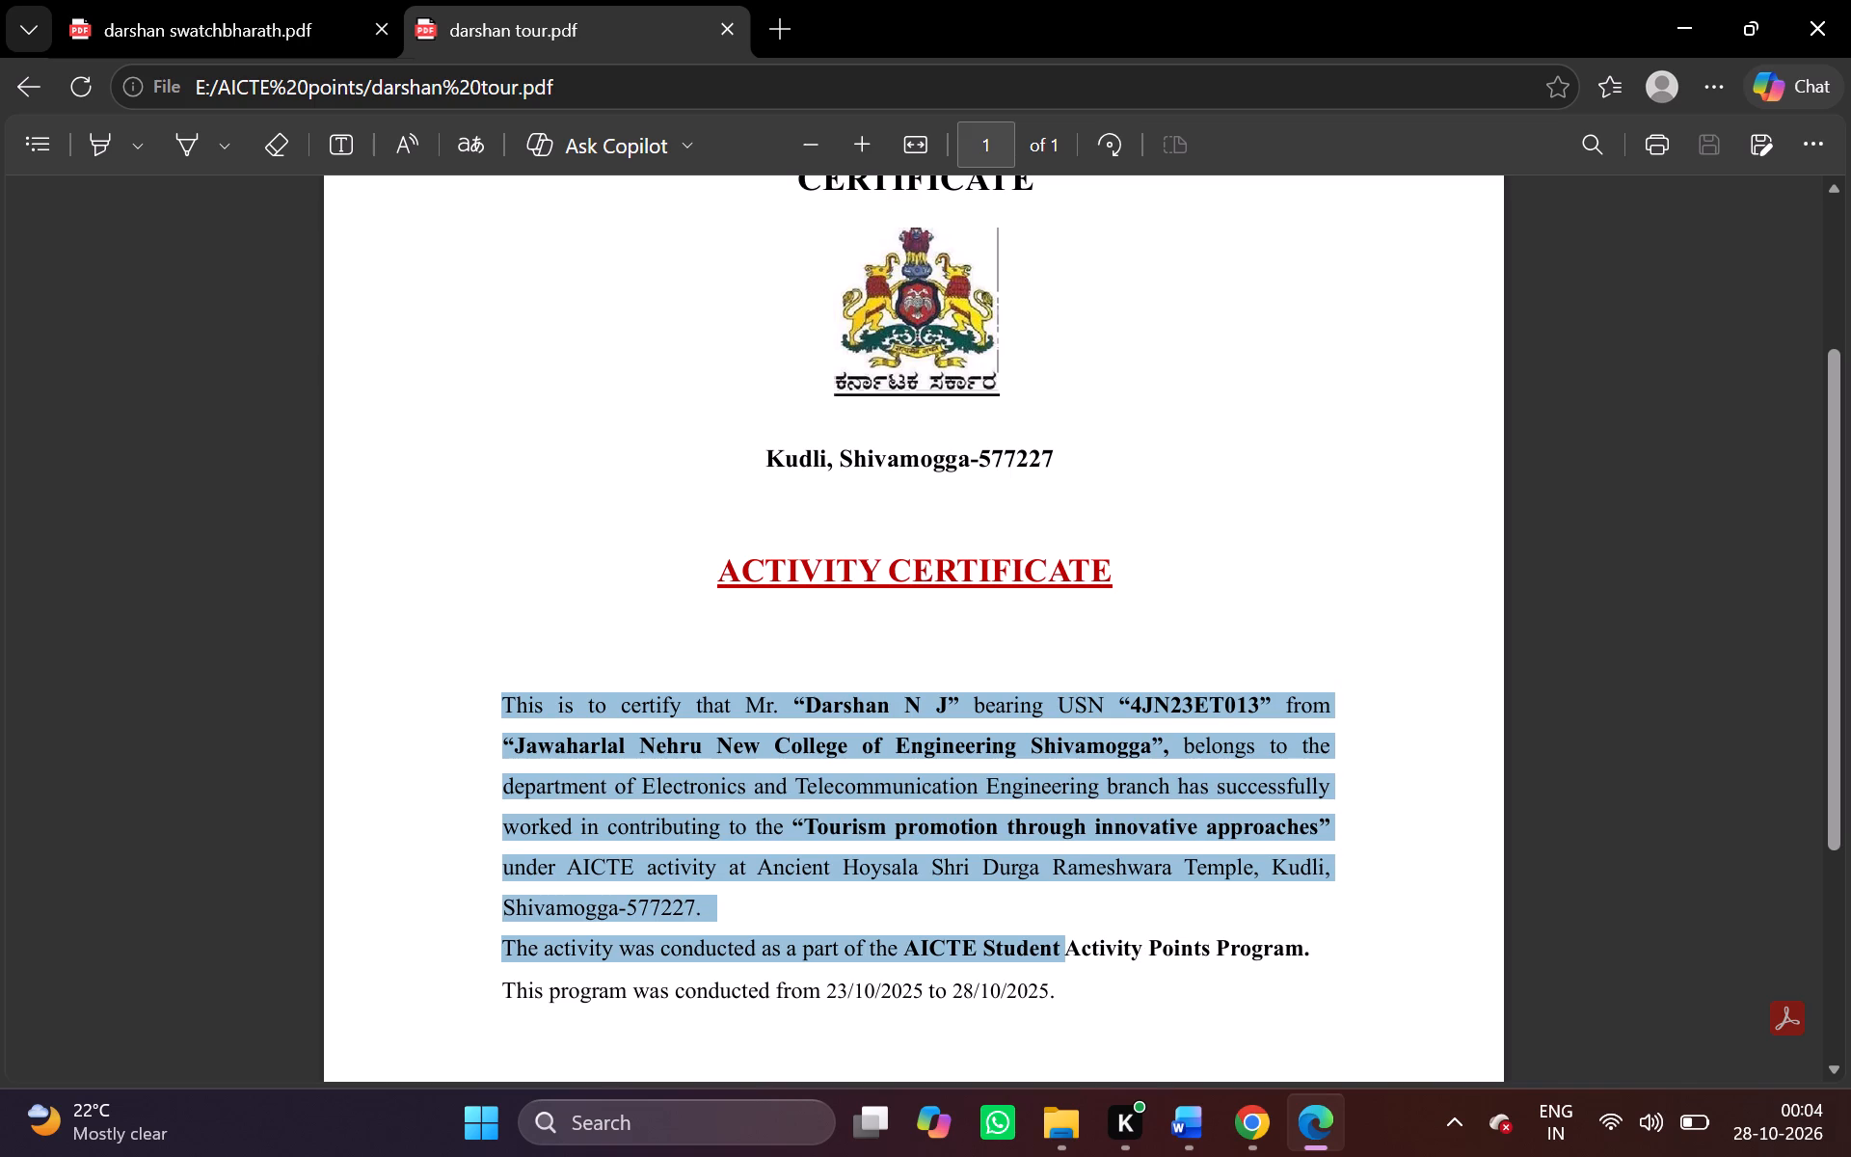
left_click_drag(1066, 932, 1086, 977)
left_click(1086, 977)
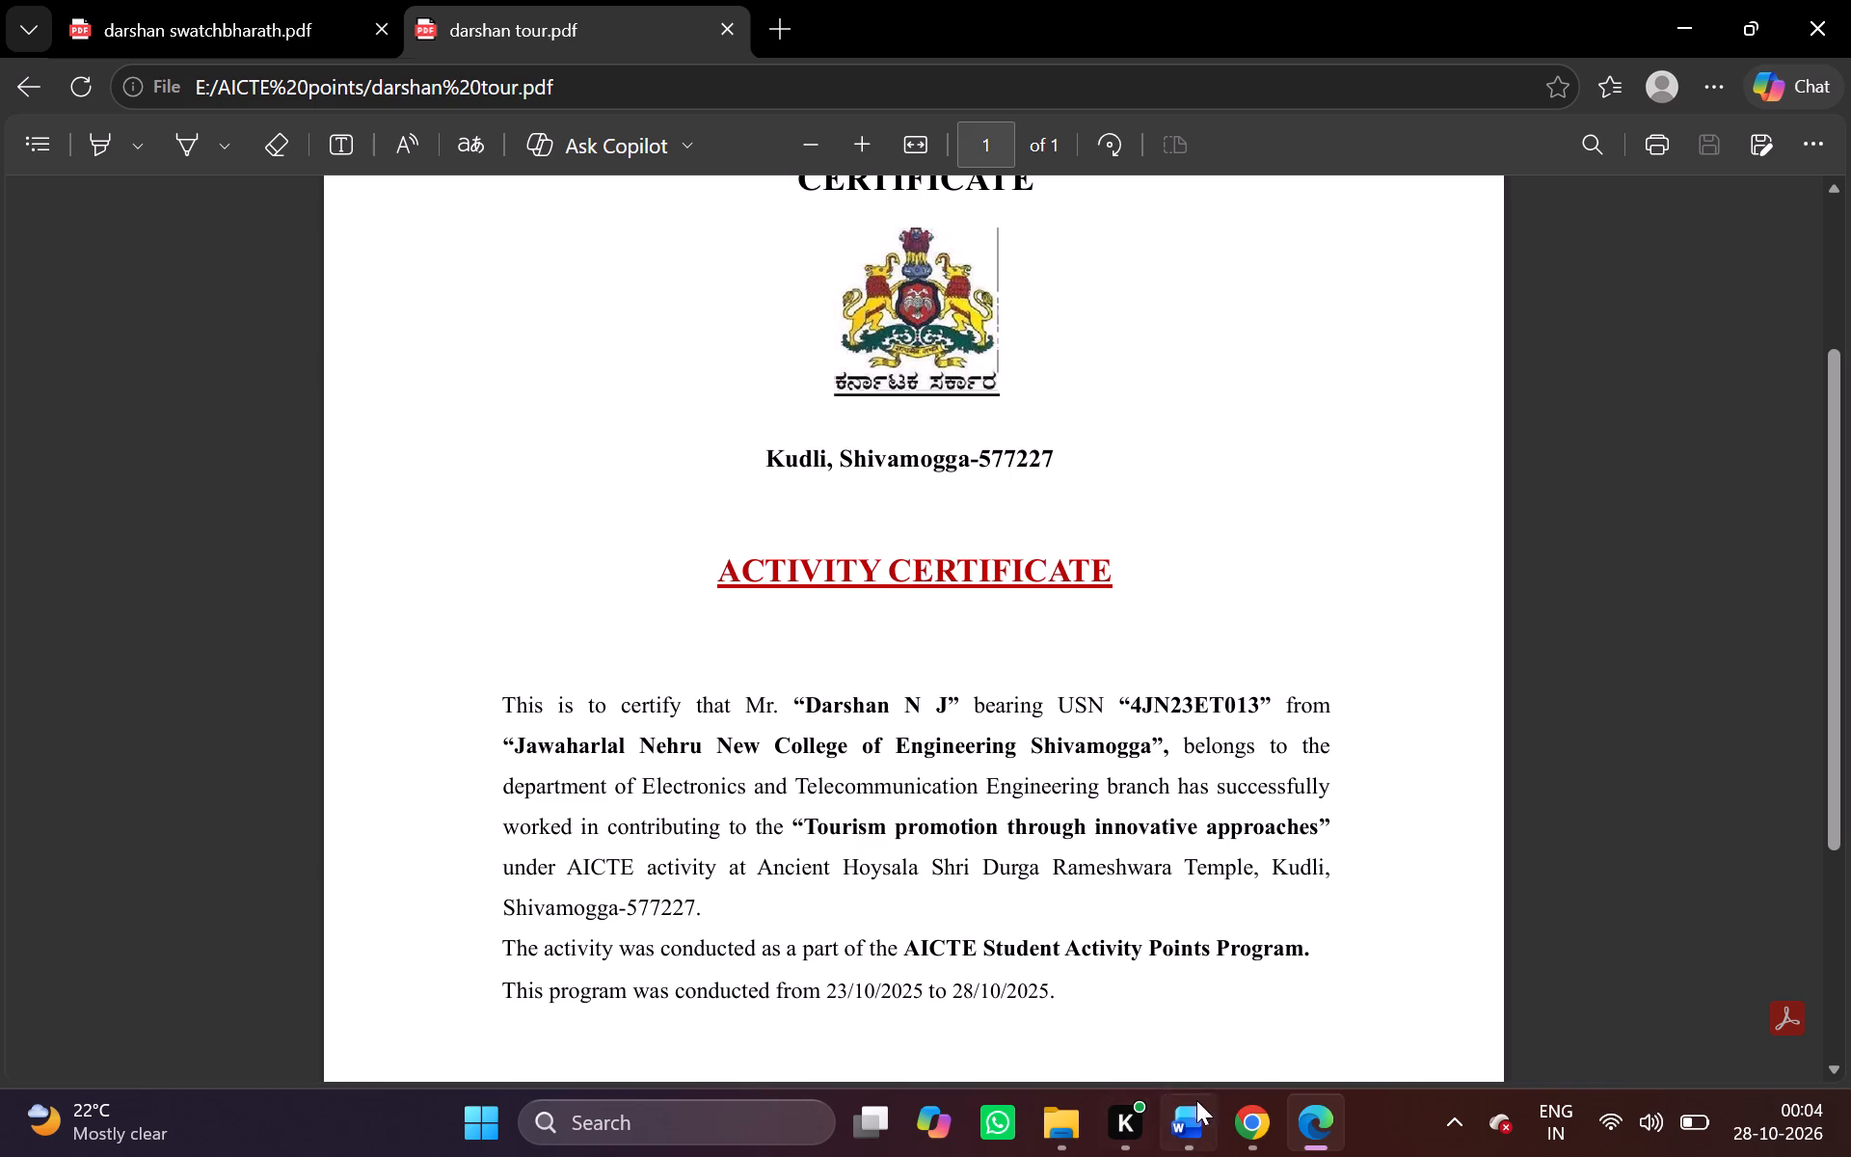
Return to the Edge window holding the two darshan PDFs and close it.
left_click(1250, 1103)
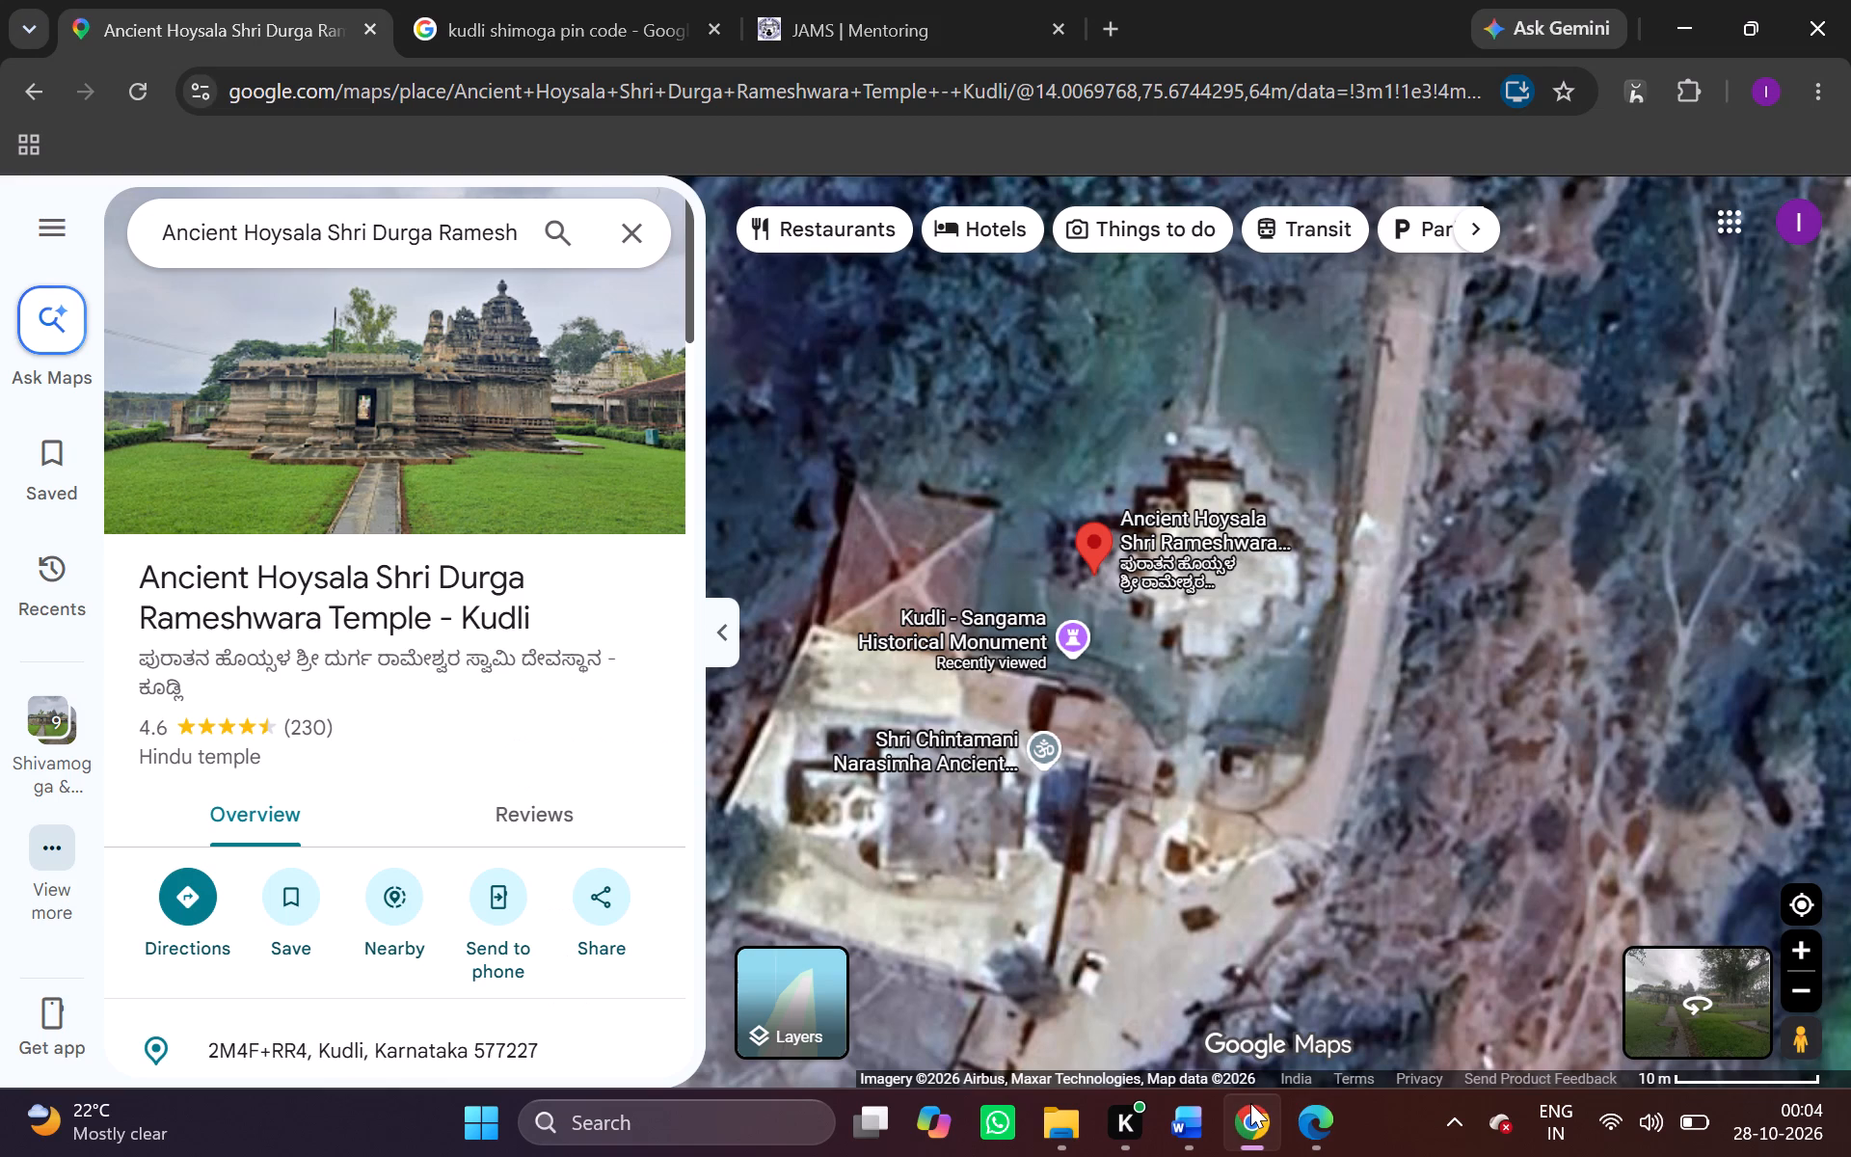
left_click(1170, 1114)
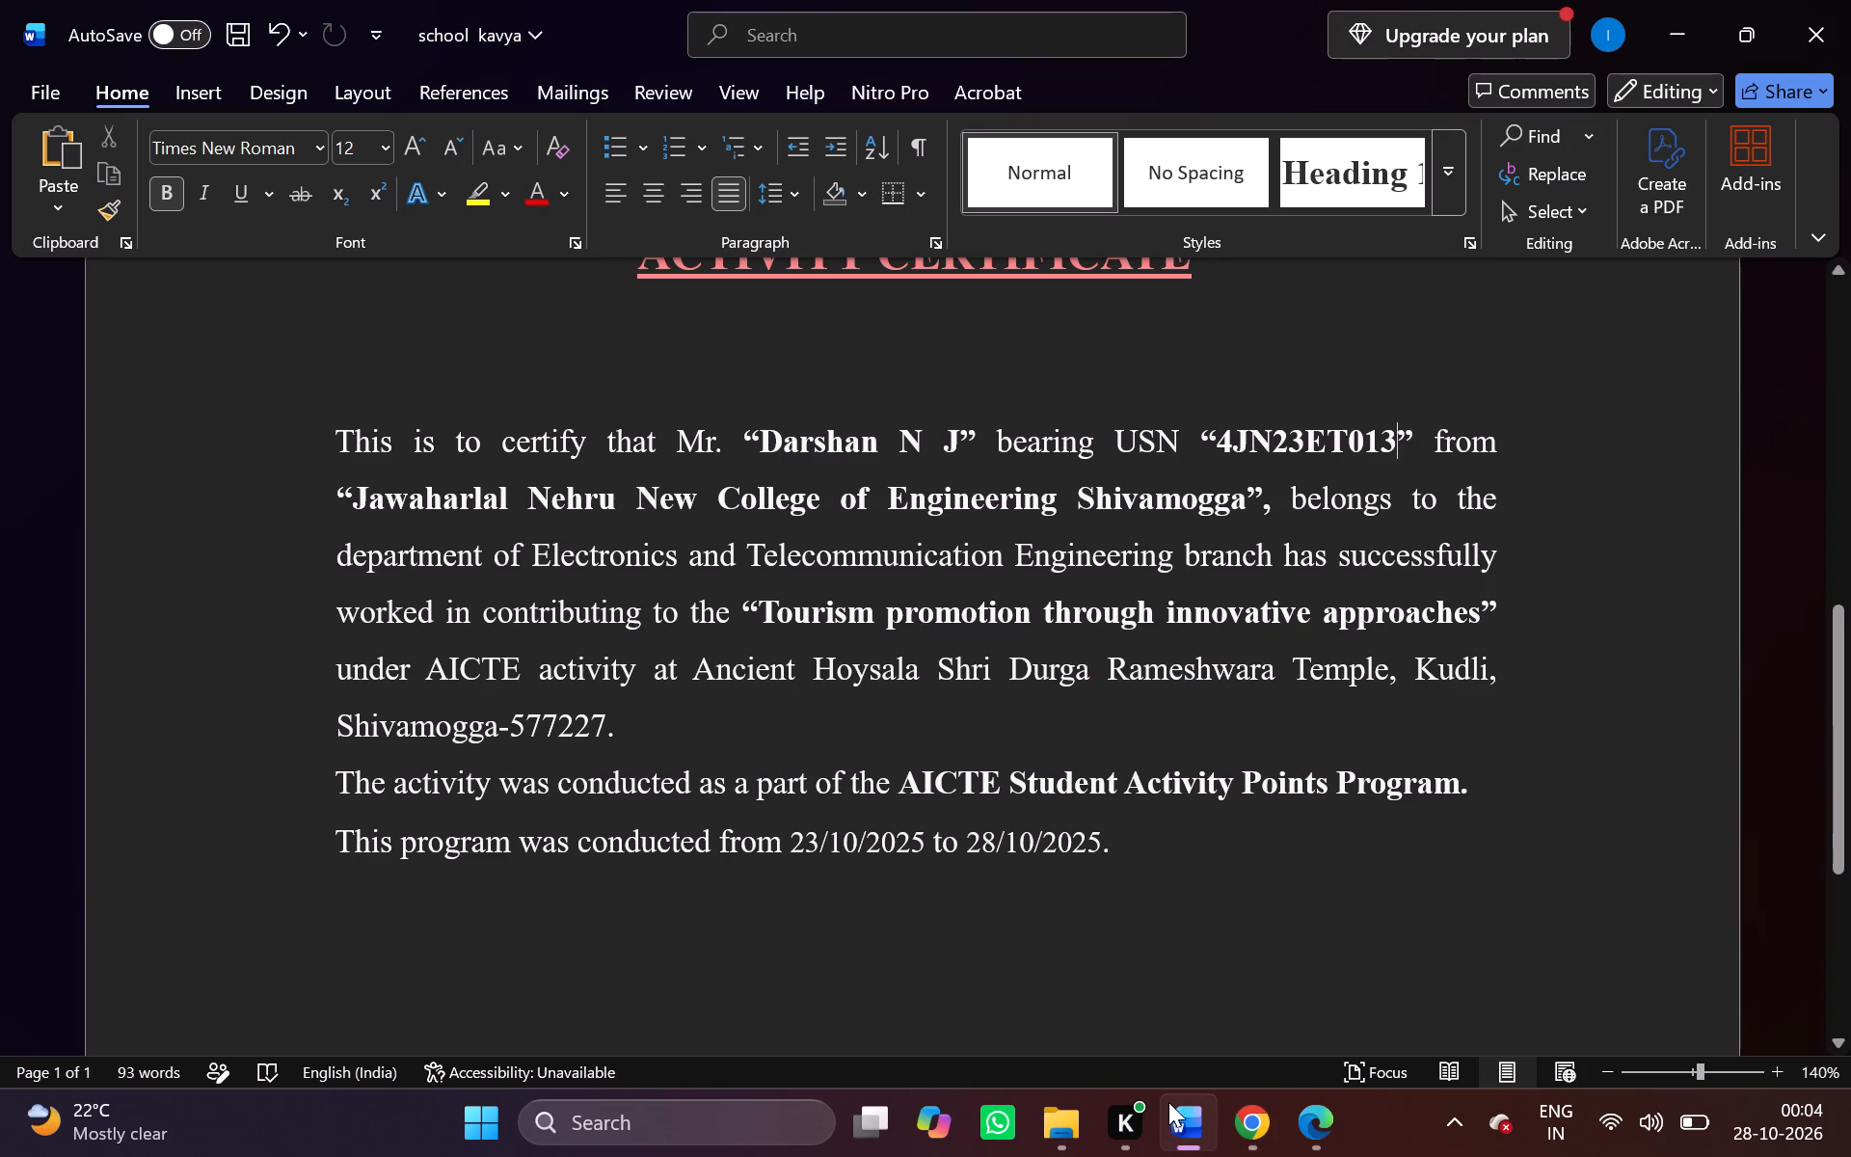
left_click(1315, 1117)
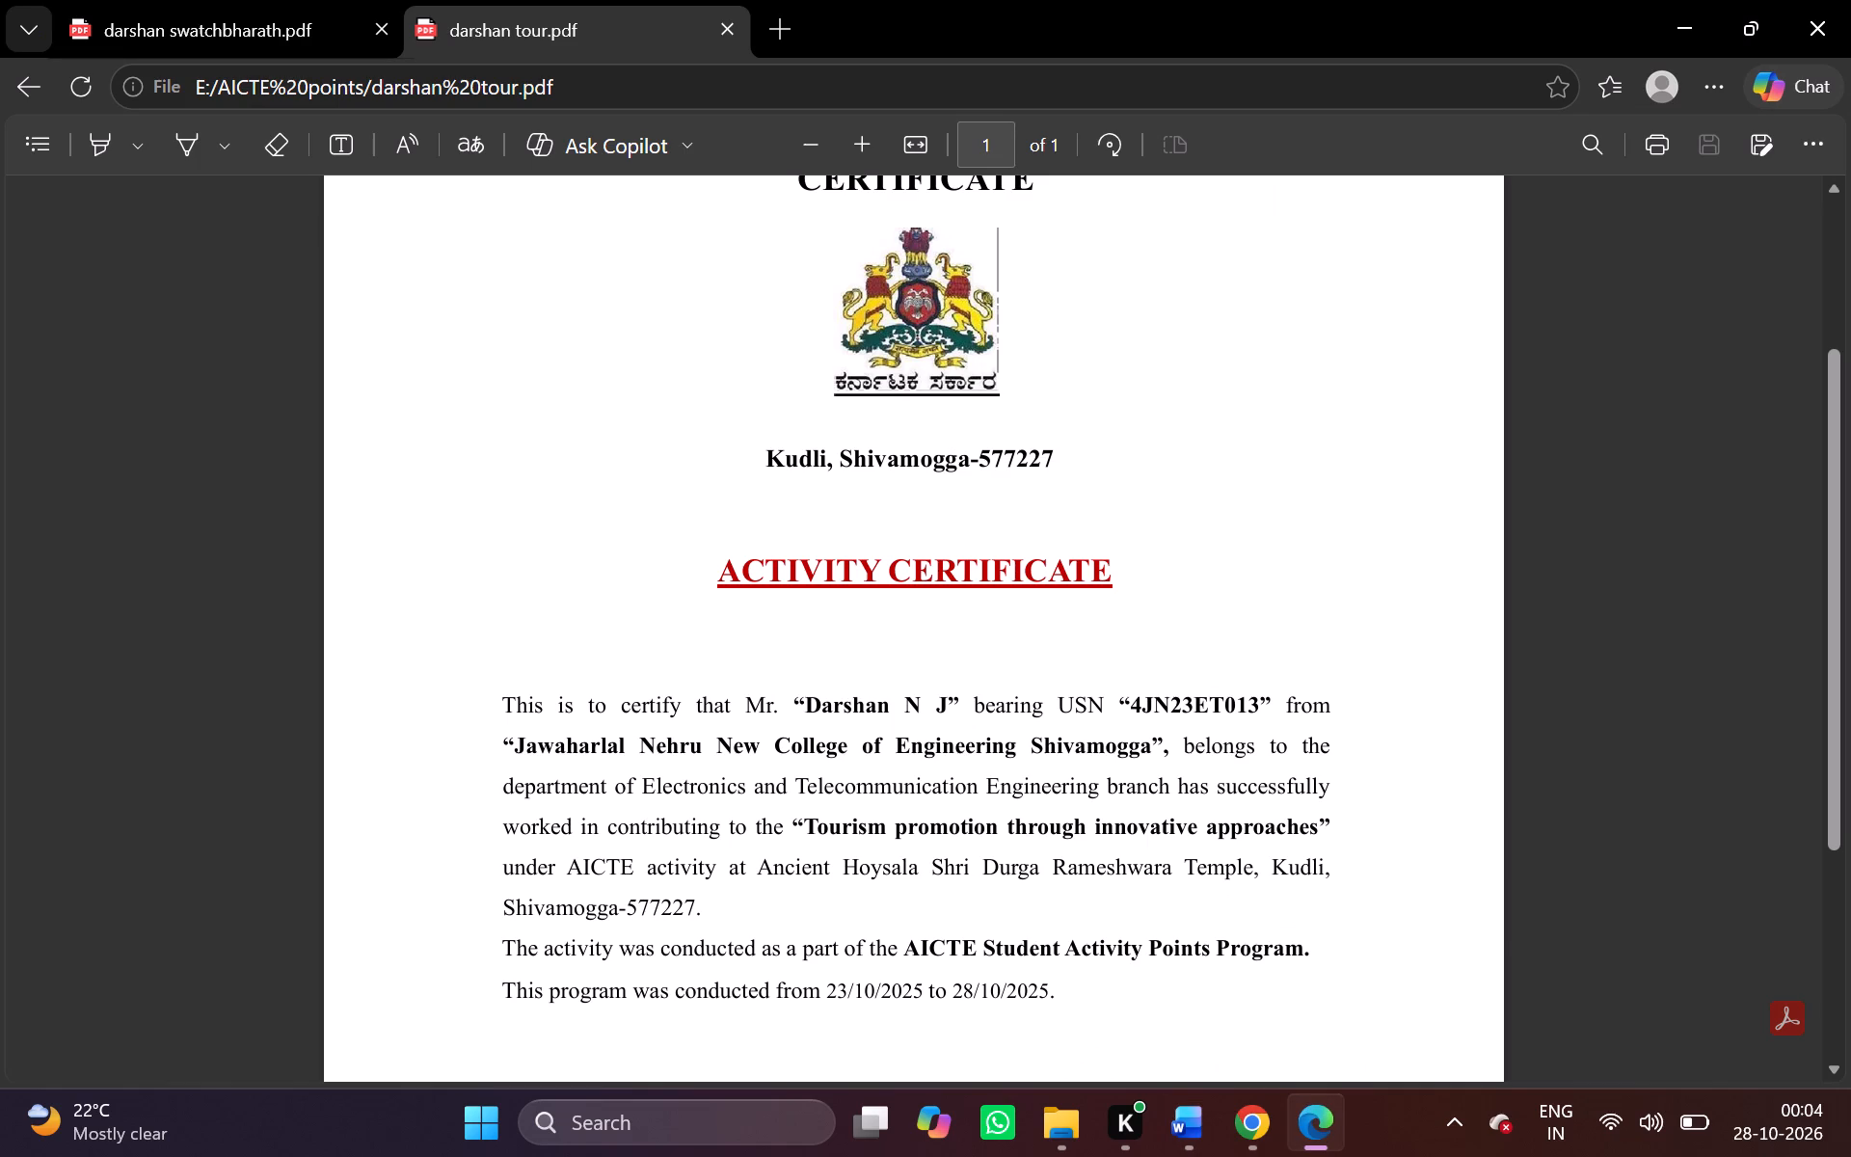
left_click(1850, 21)
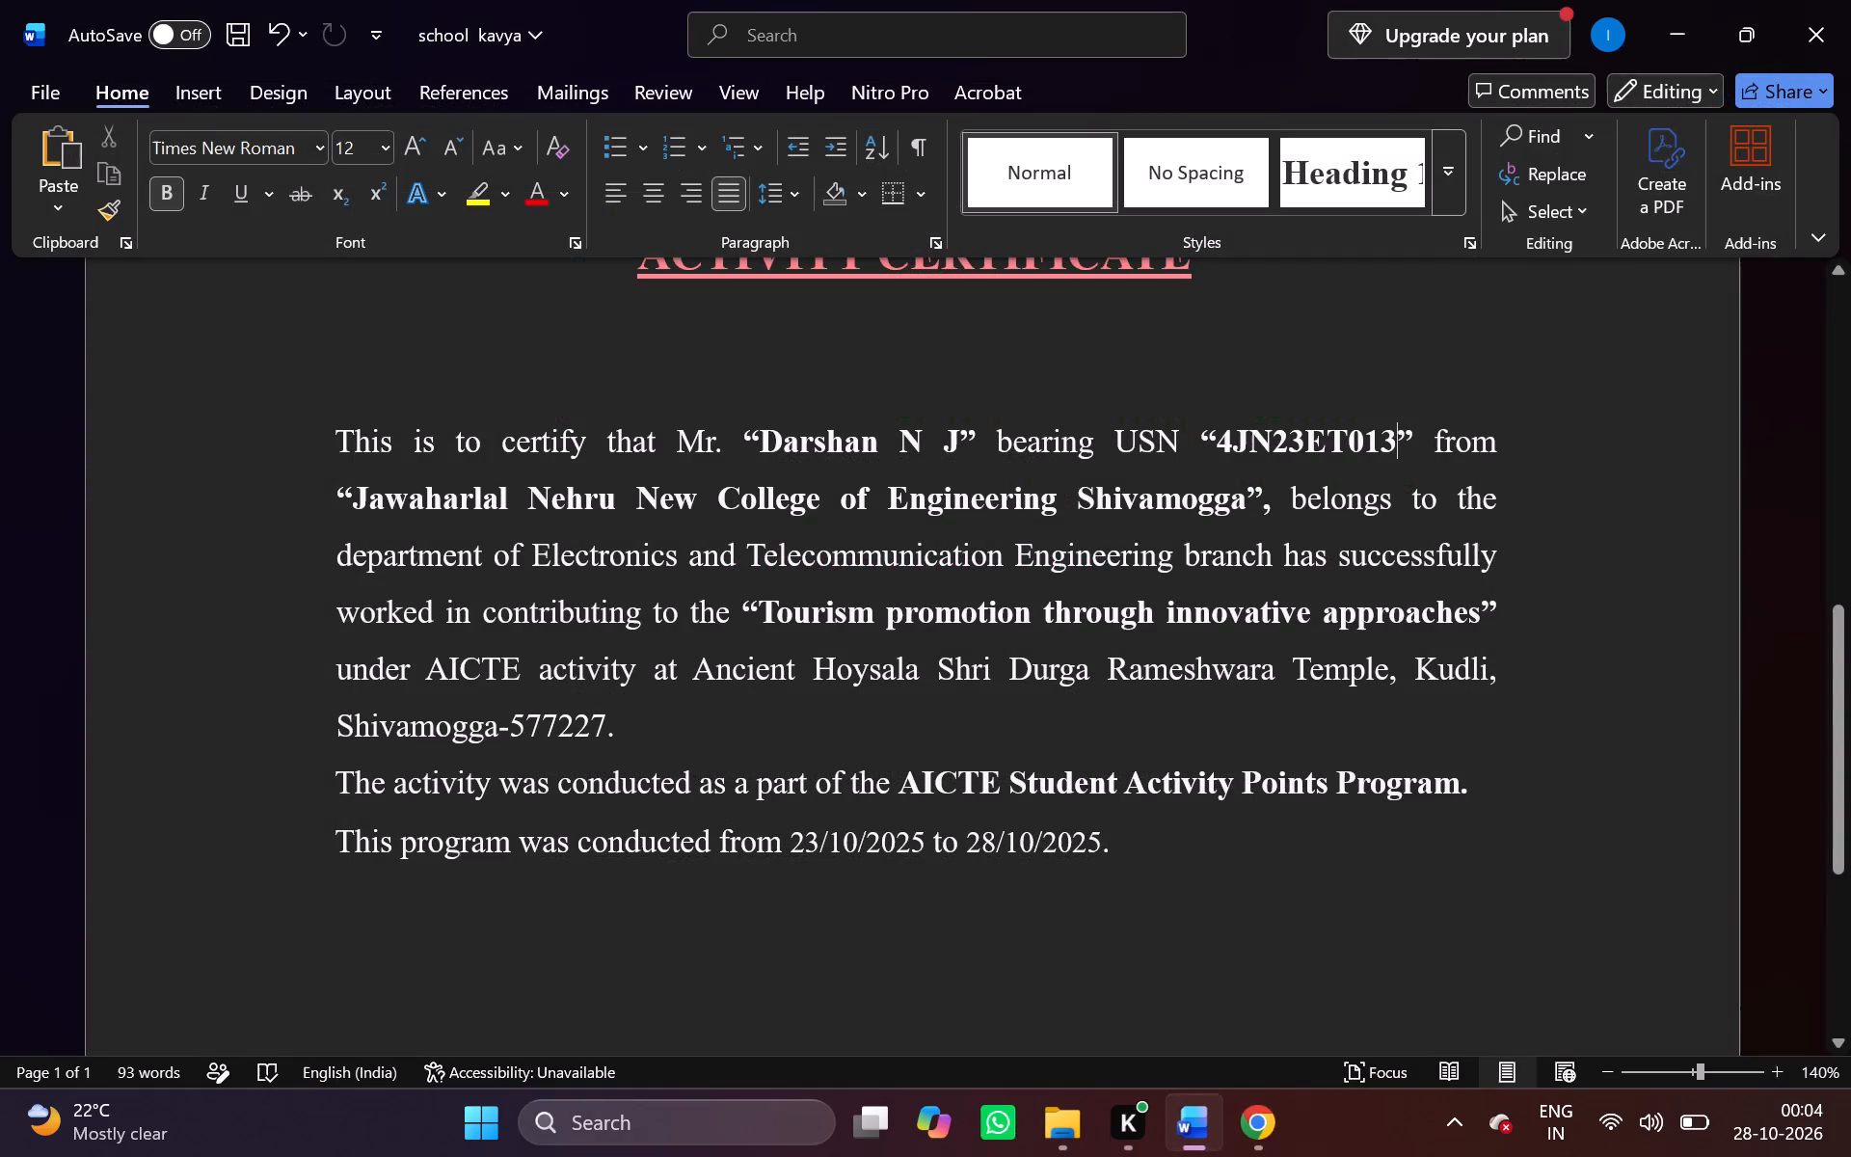
Delete the current student's name between the quotation marks after "Mr." in the Word certificate's first sentence.
left_click(964, 437)
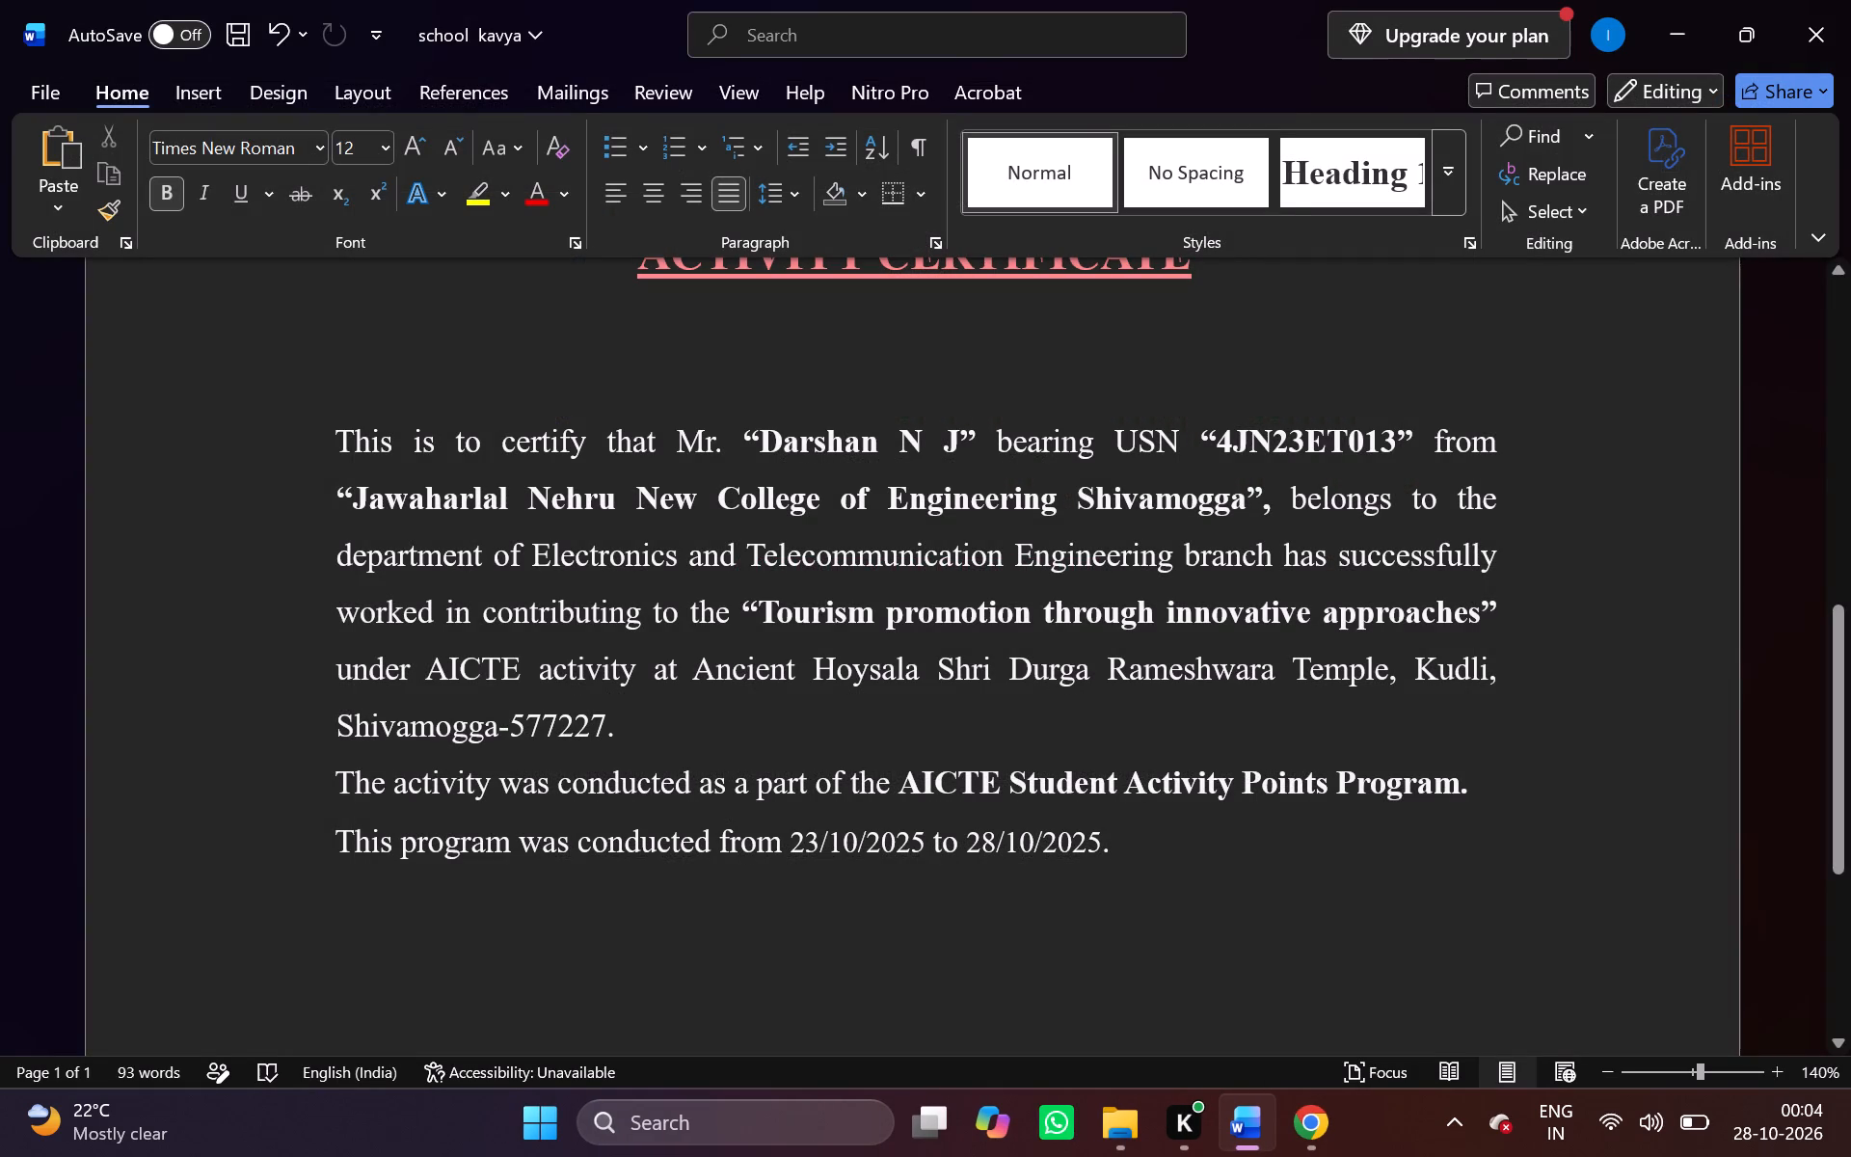
key("BackSpace")
key("BackSpace")
key("BackSpace")
key("BackSpace")
key("BackSpace")
key("BackSpace")
key("BackSpace")
key("BackSpace")
key("BackSpace")
key("BackSpace")
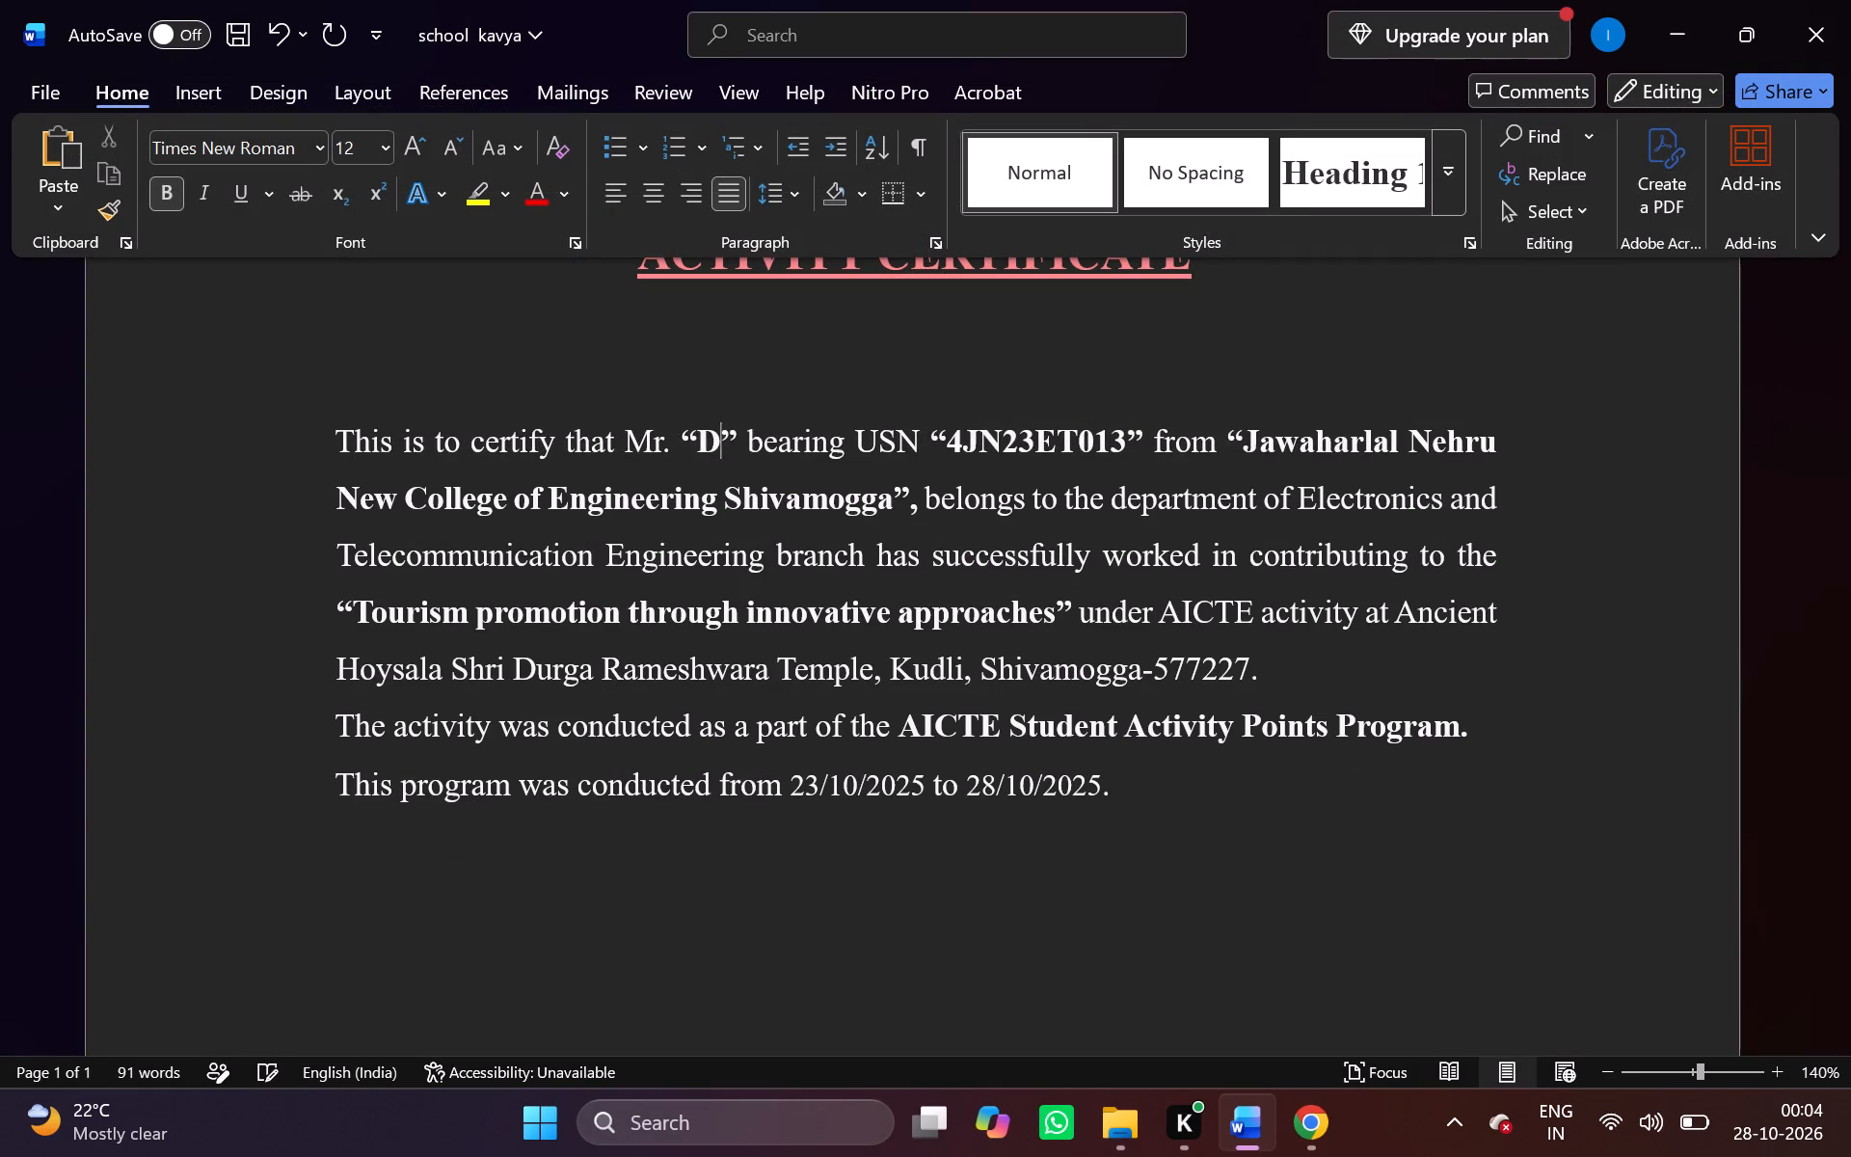
key("BackSpace")
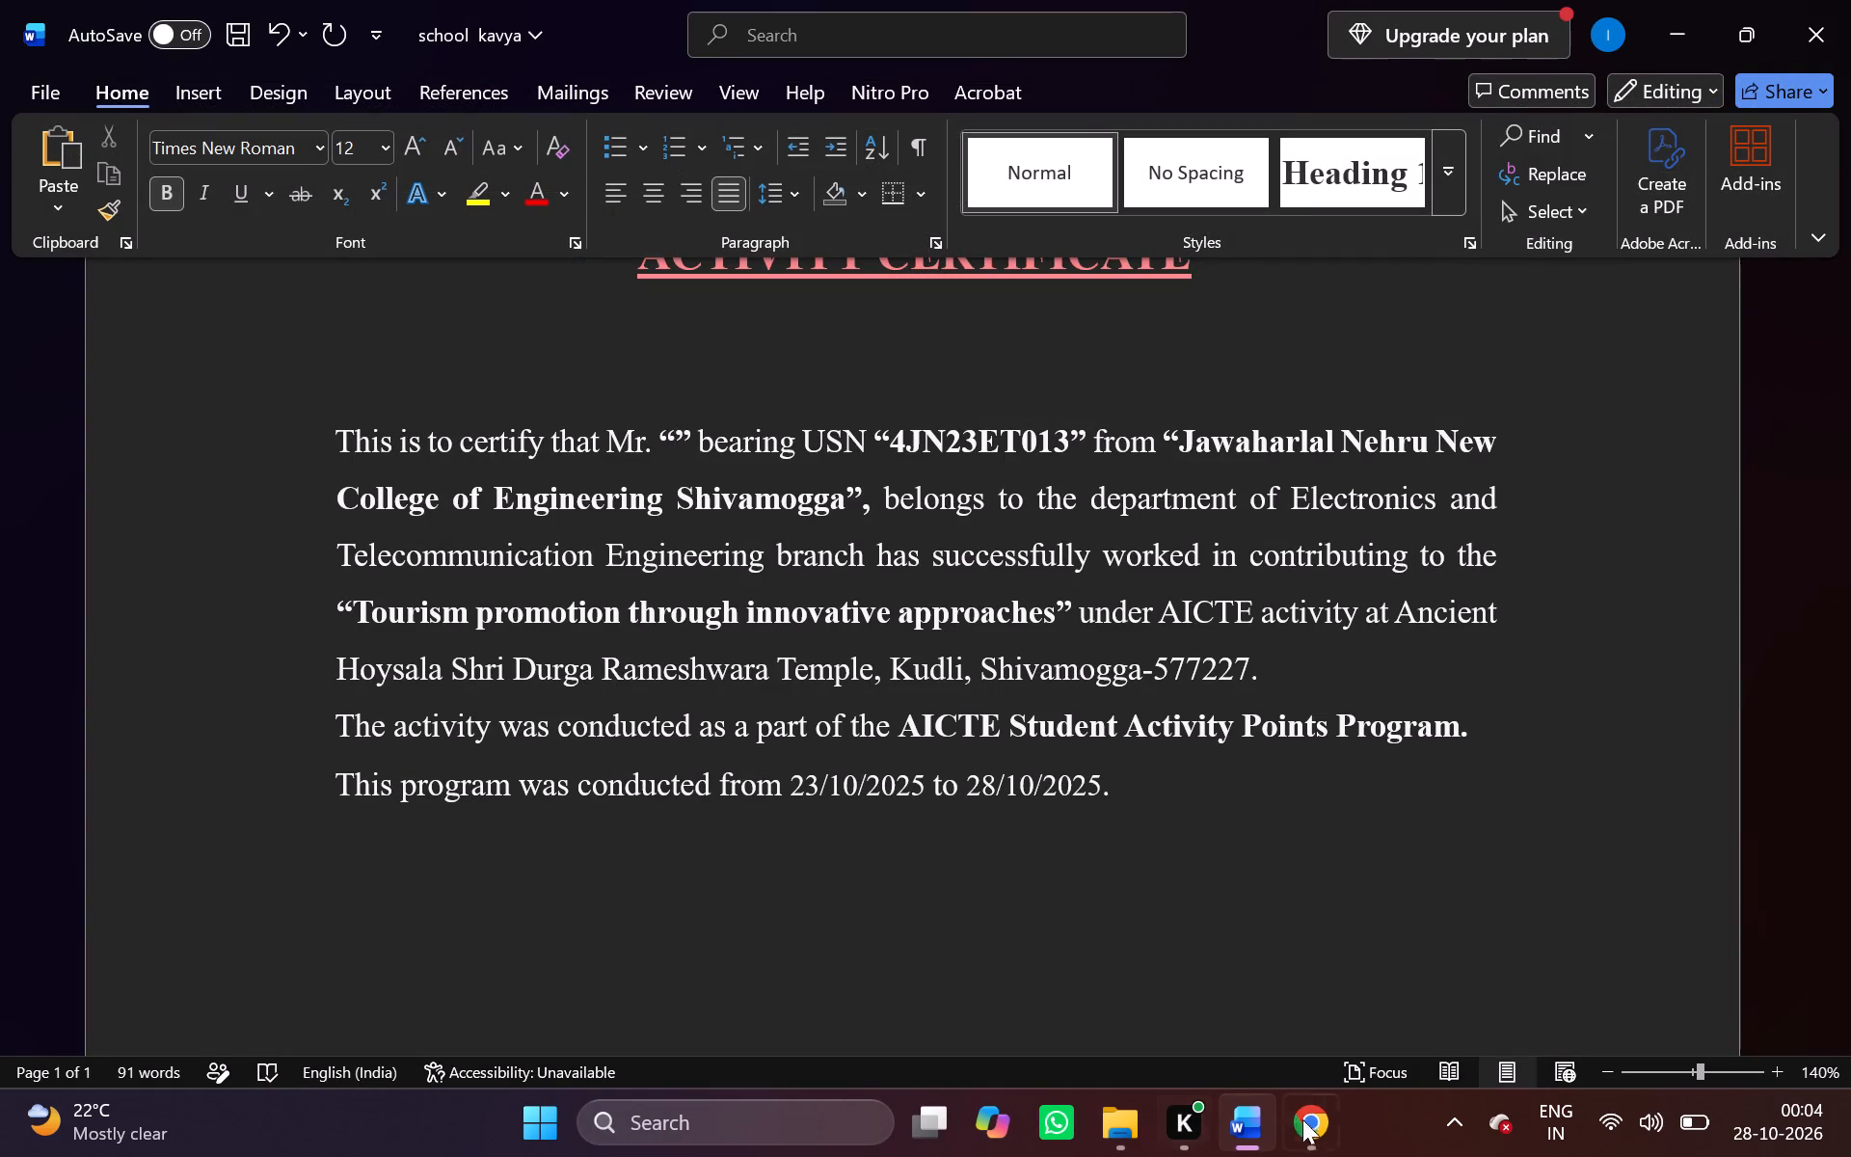
Open the "rohith swatchbharath" and "manu swatchbharath" PDFs from the AICTE points folder.
left_click(1113, 1109)
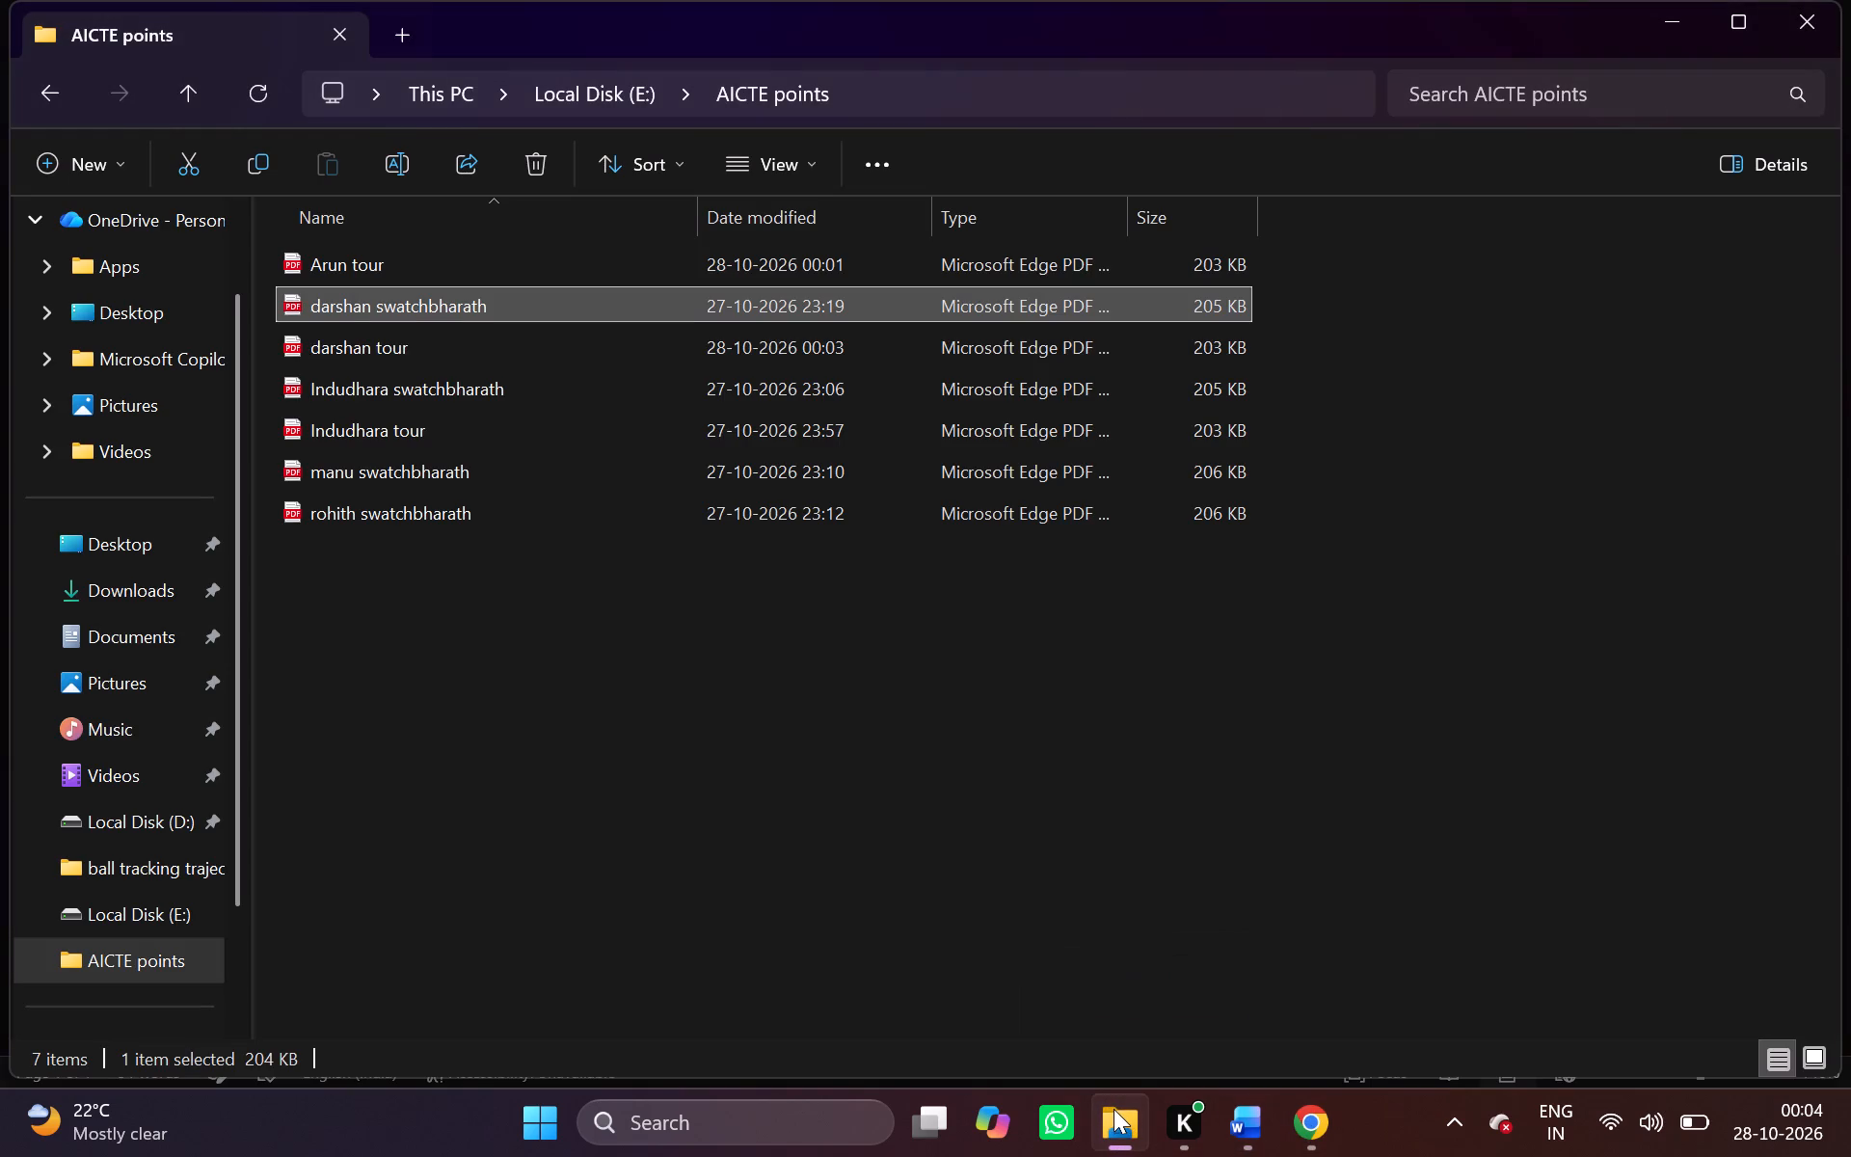
double_click(390, 511)
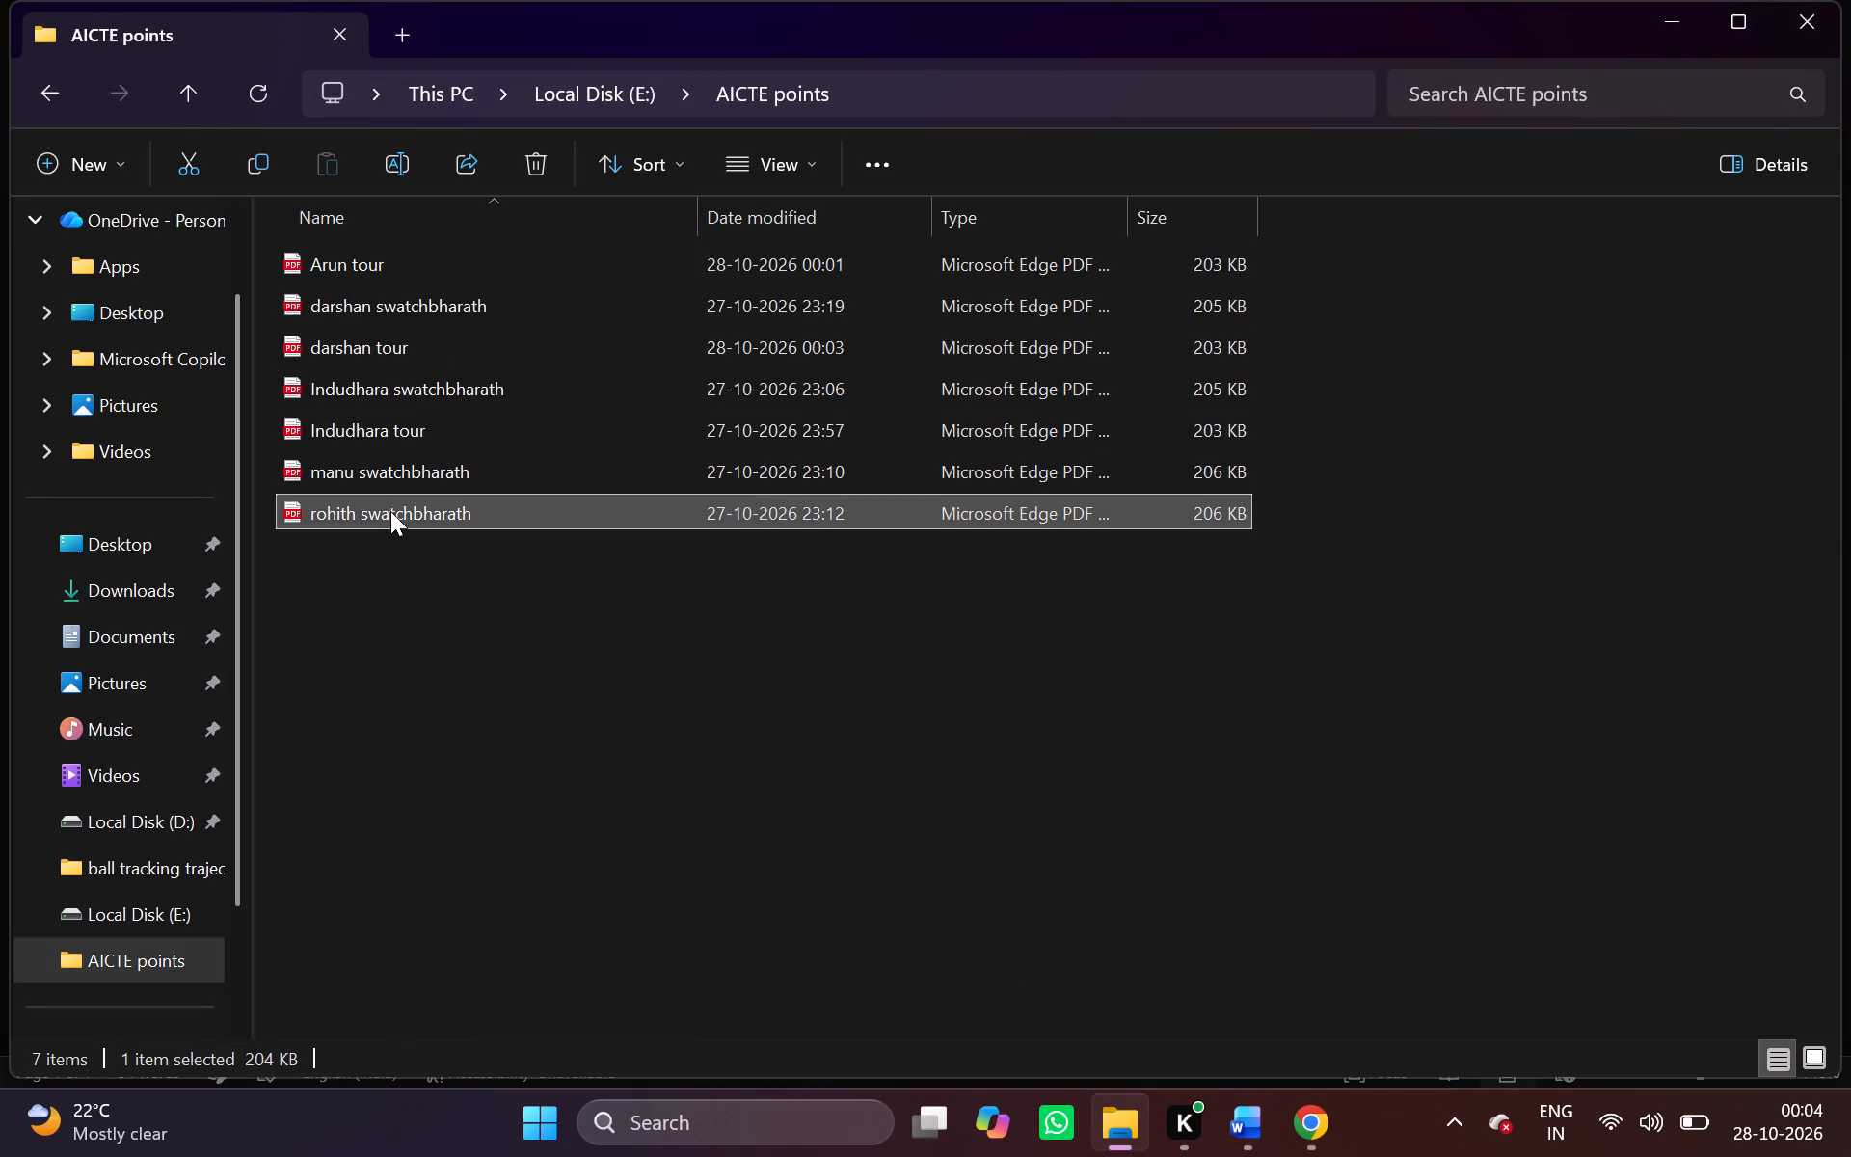
left_click(1060, 1106)
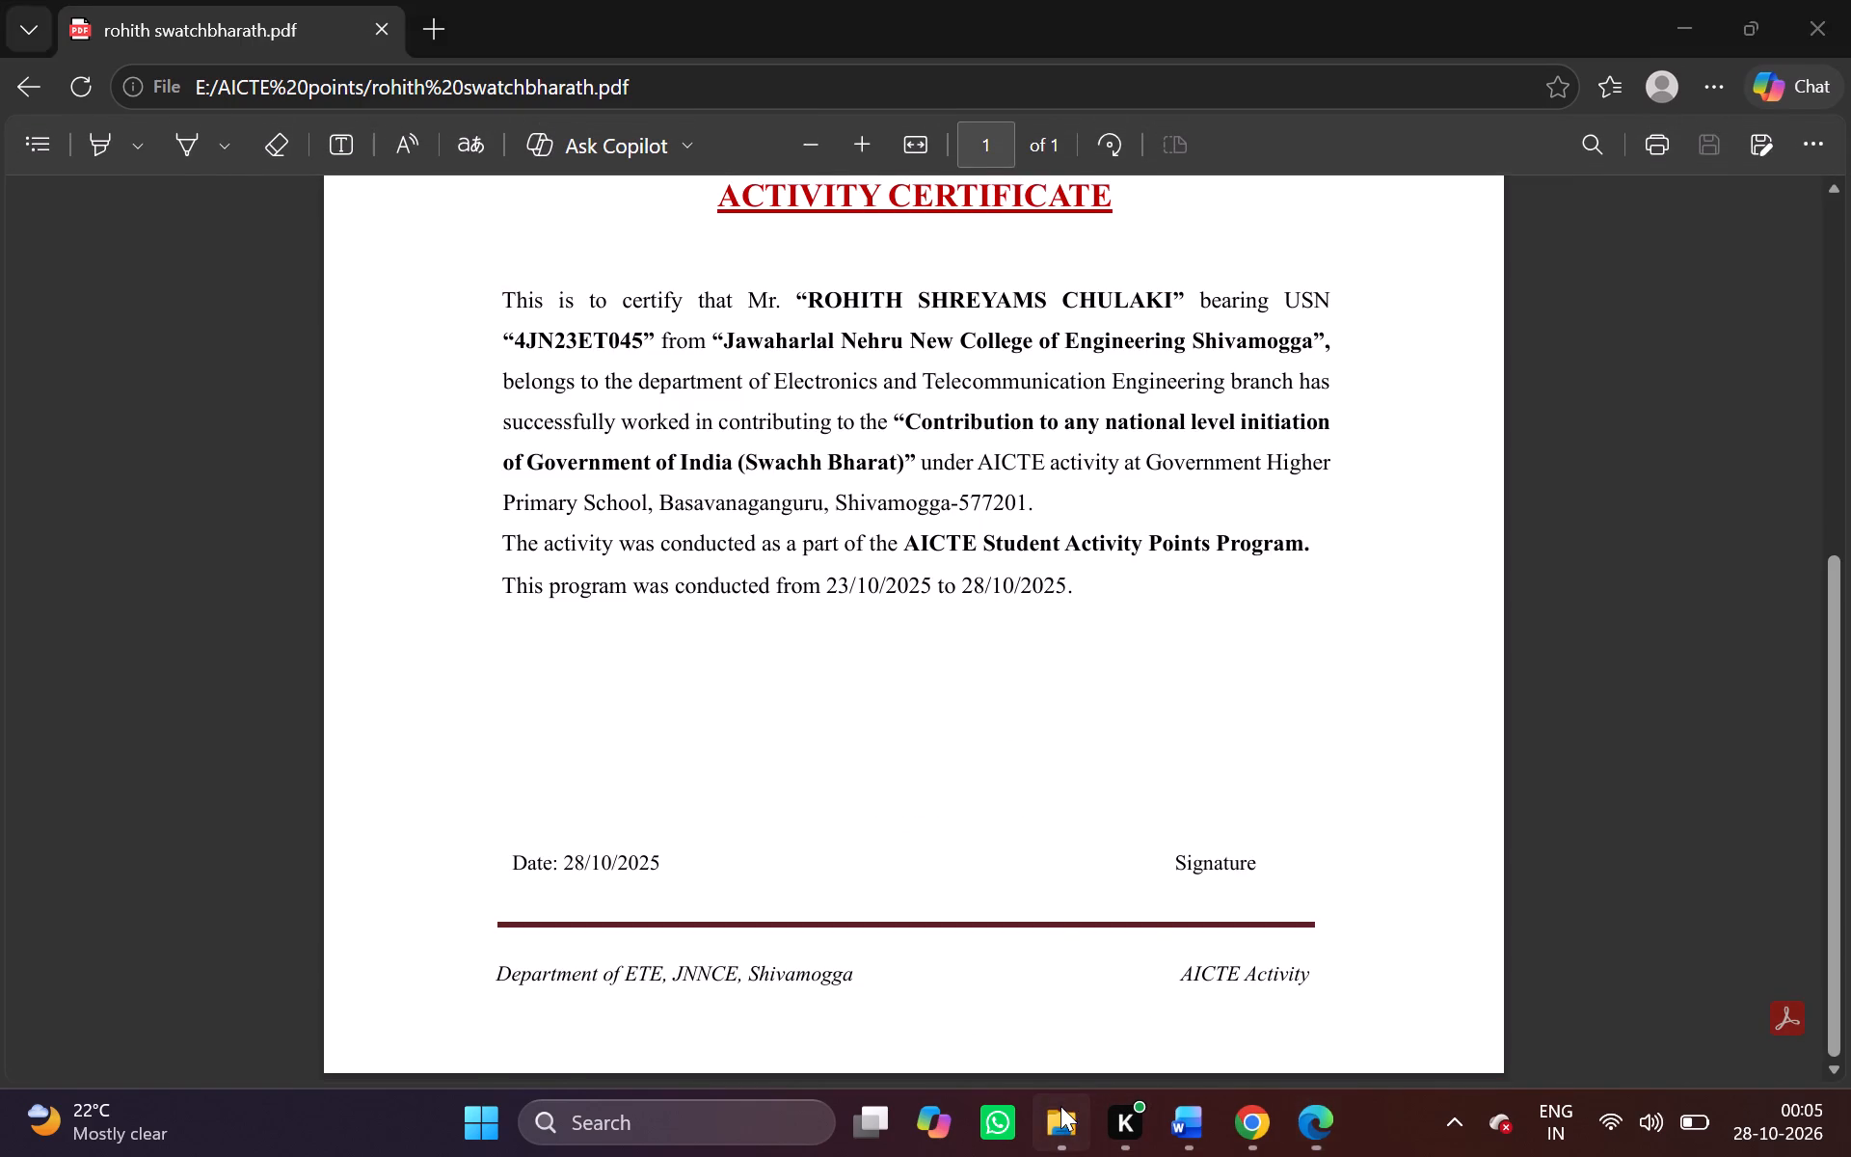
double_click(447, 462)
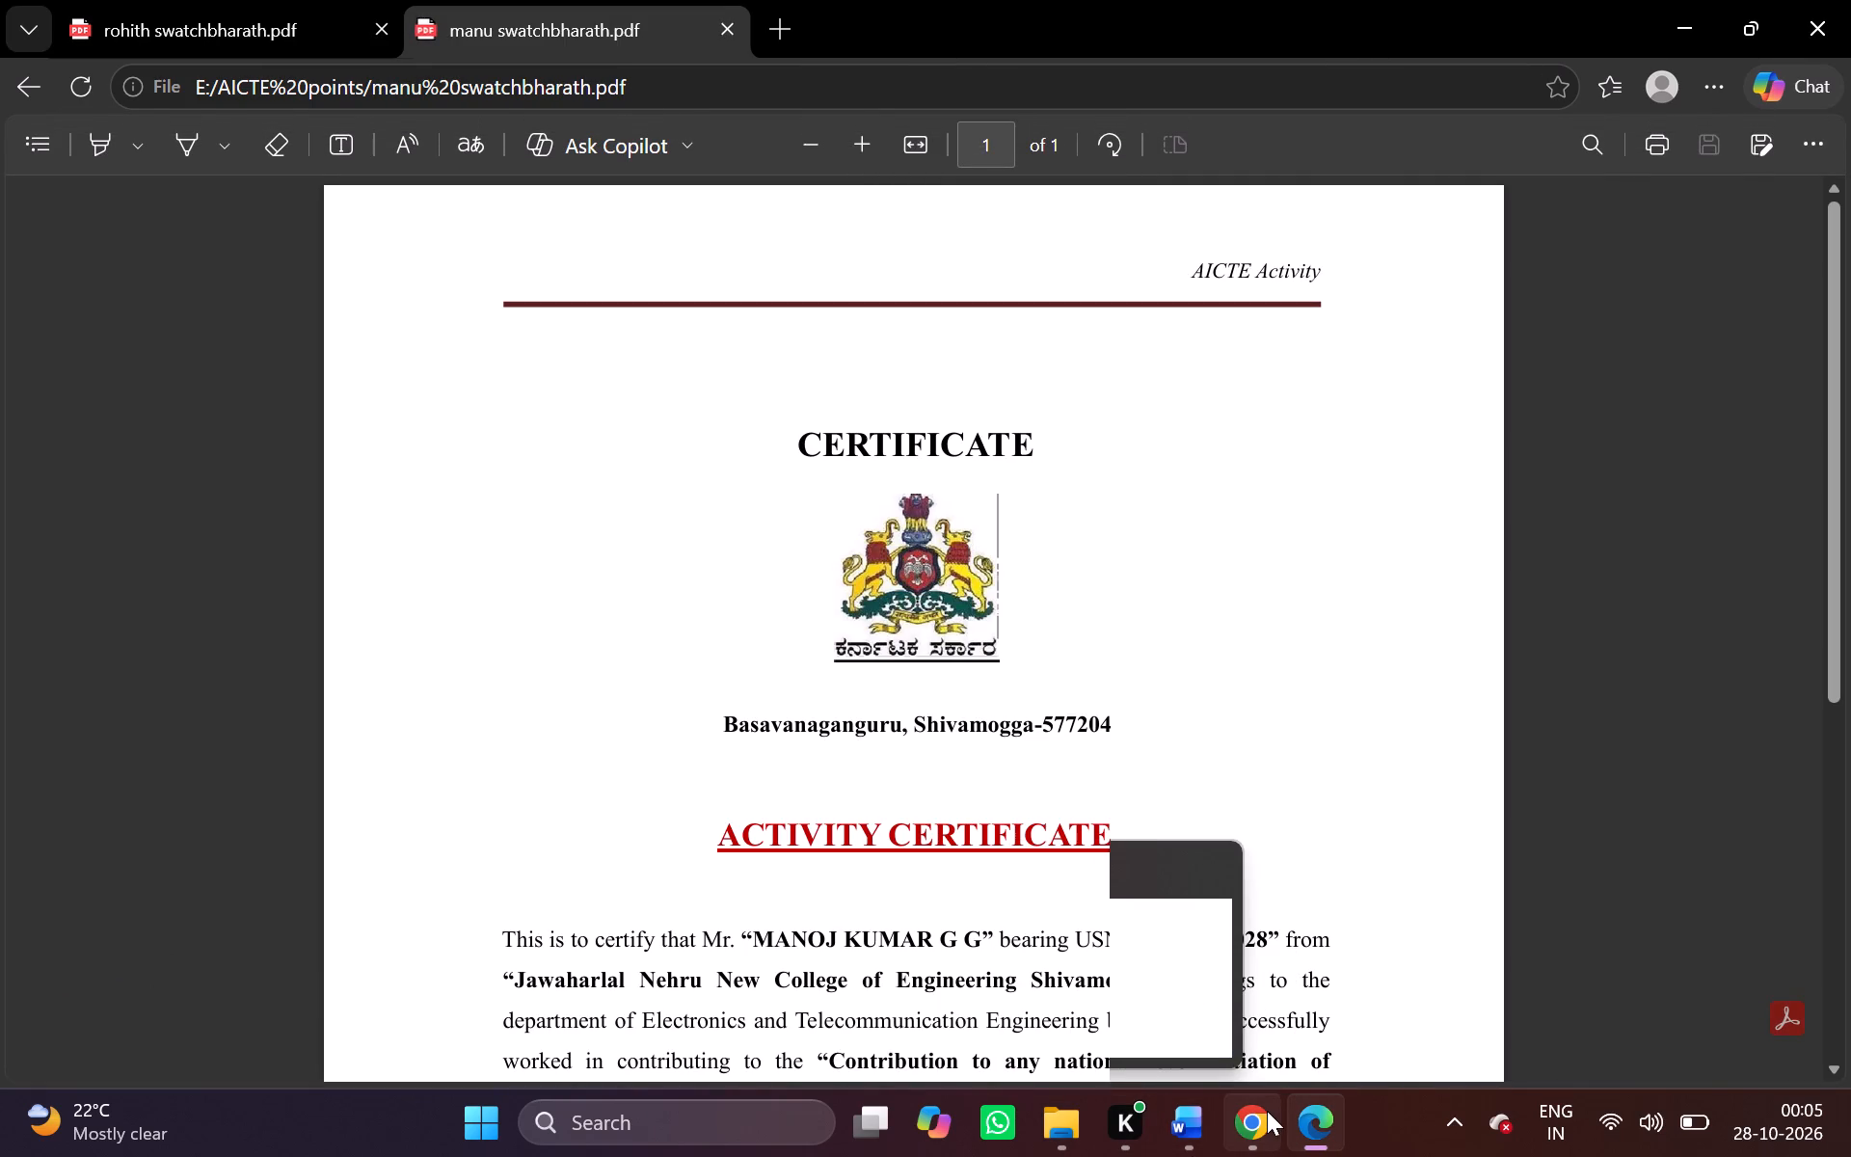
Copy the student's name from the "manu swatchbharath" PDF into the empty quotation marks after "Mr." in the Word certificate.
scroll(915, 794, "down", 2)
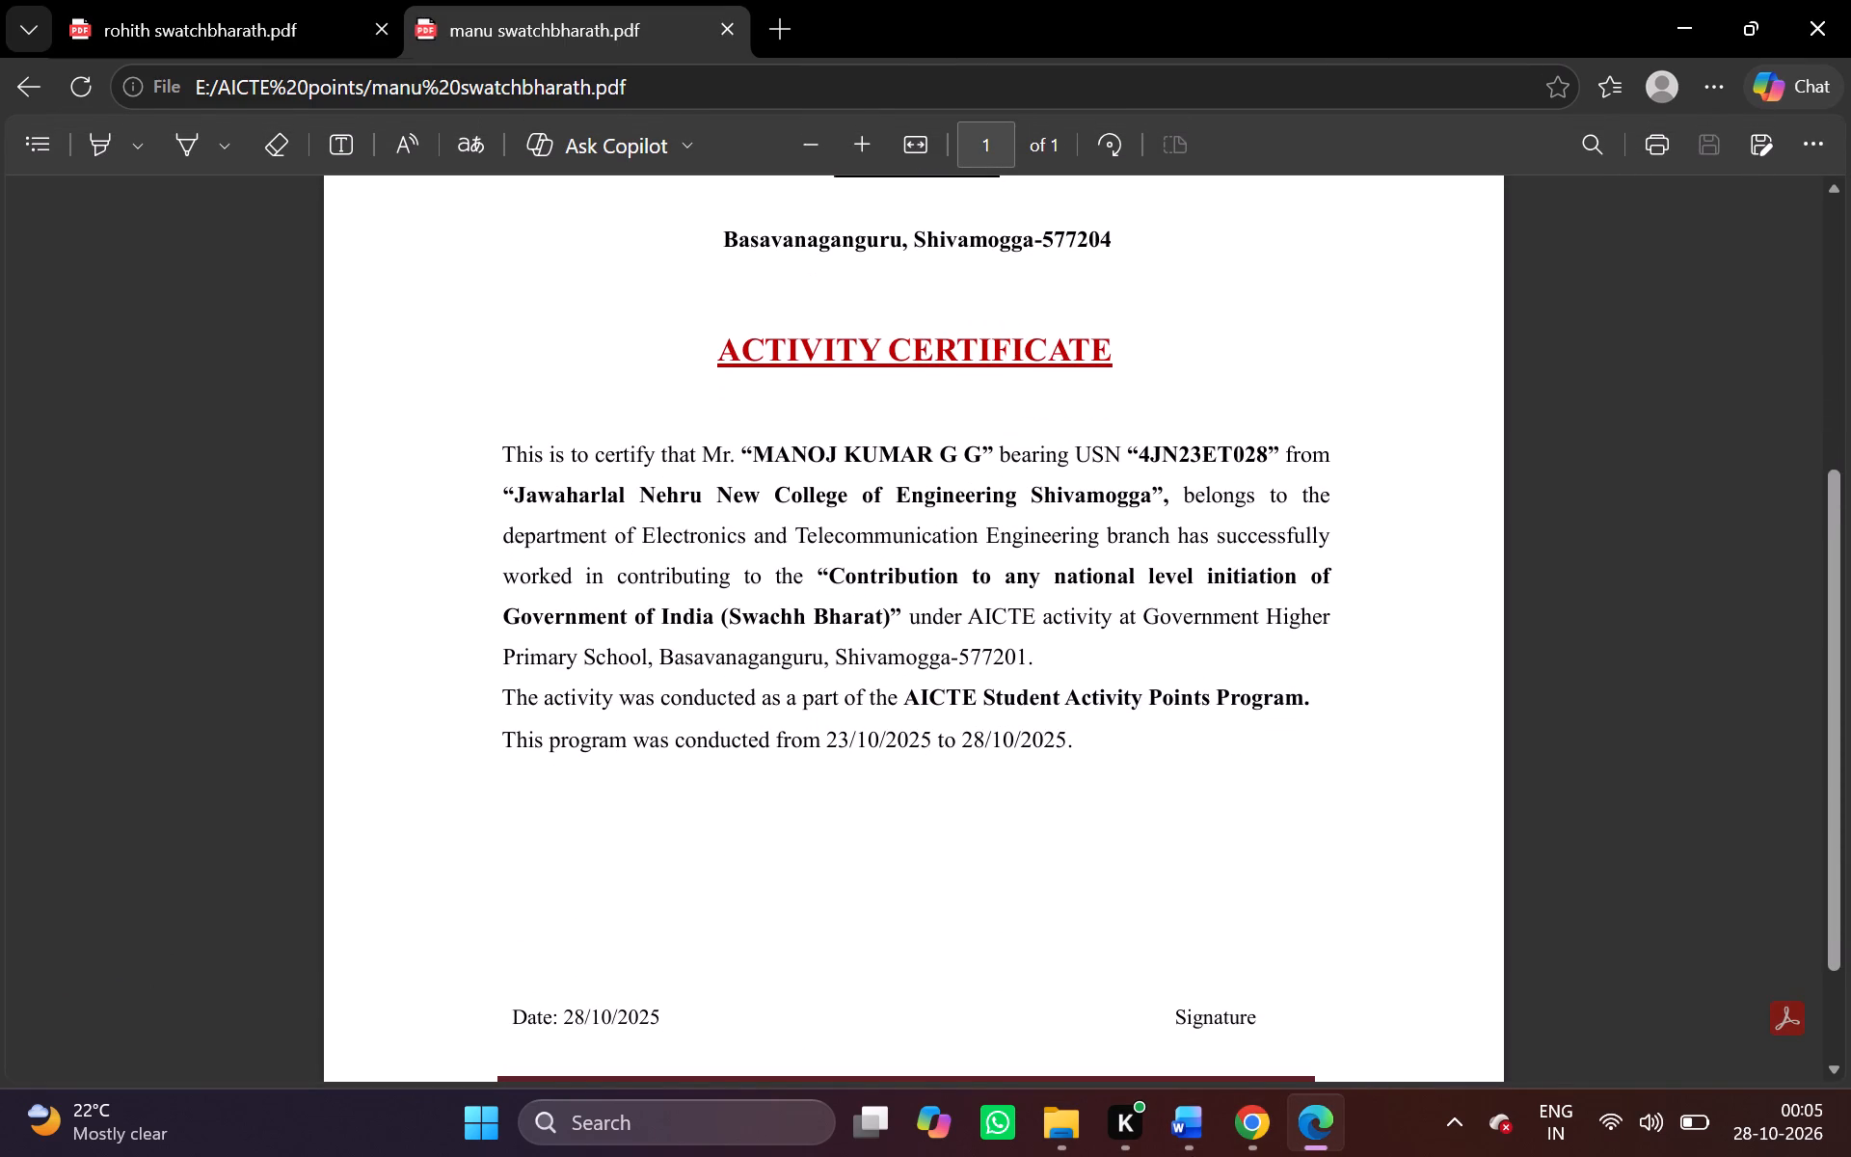
left_click_drag(979, 453, 760, 425)
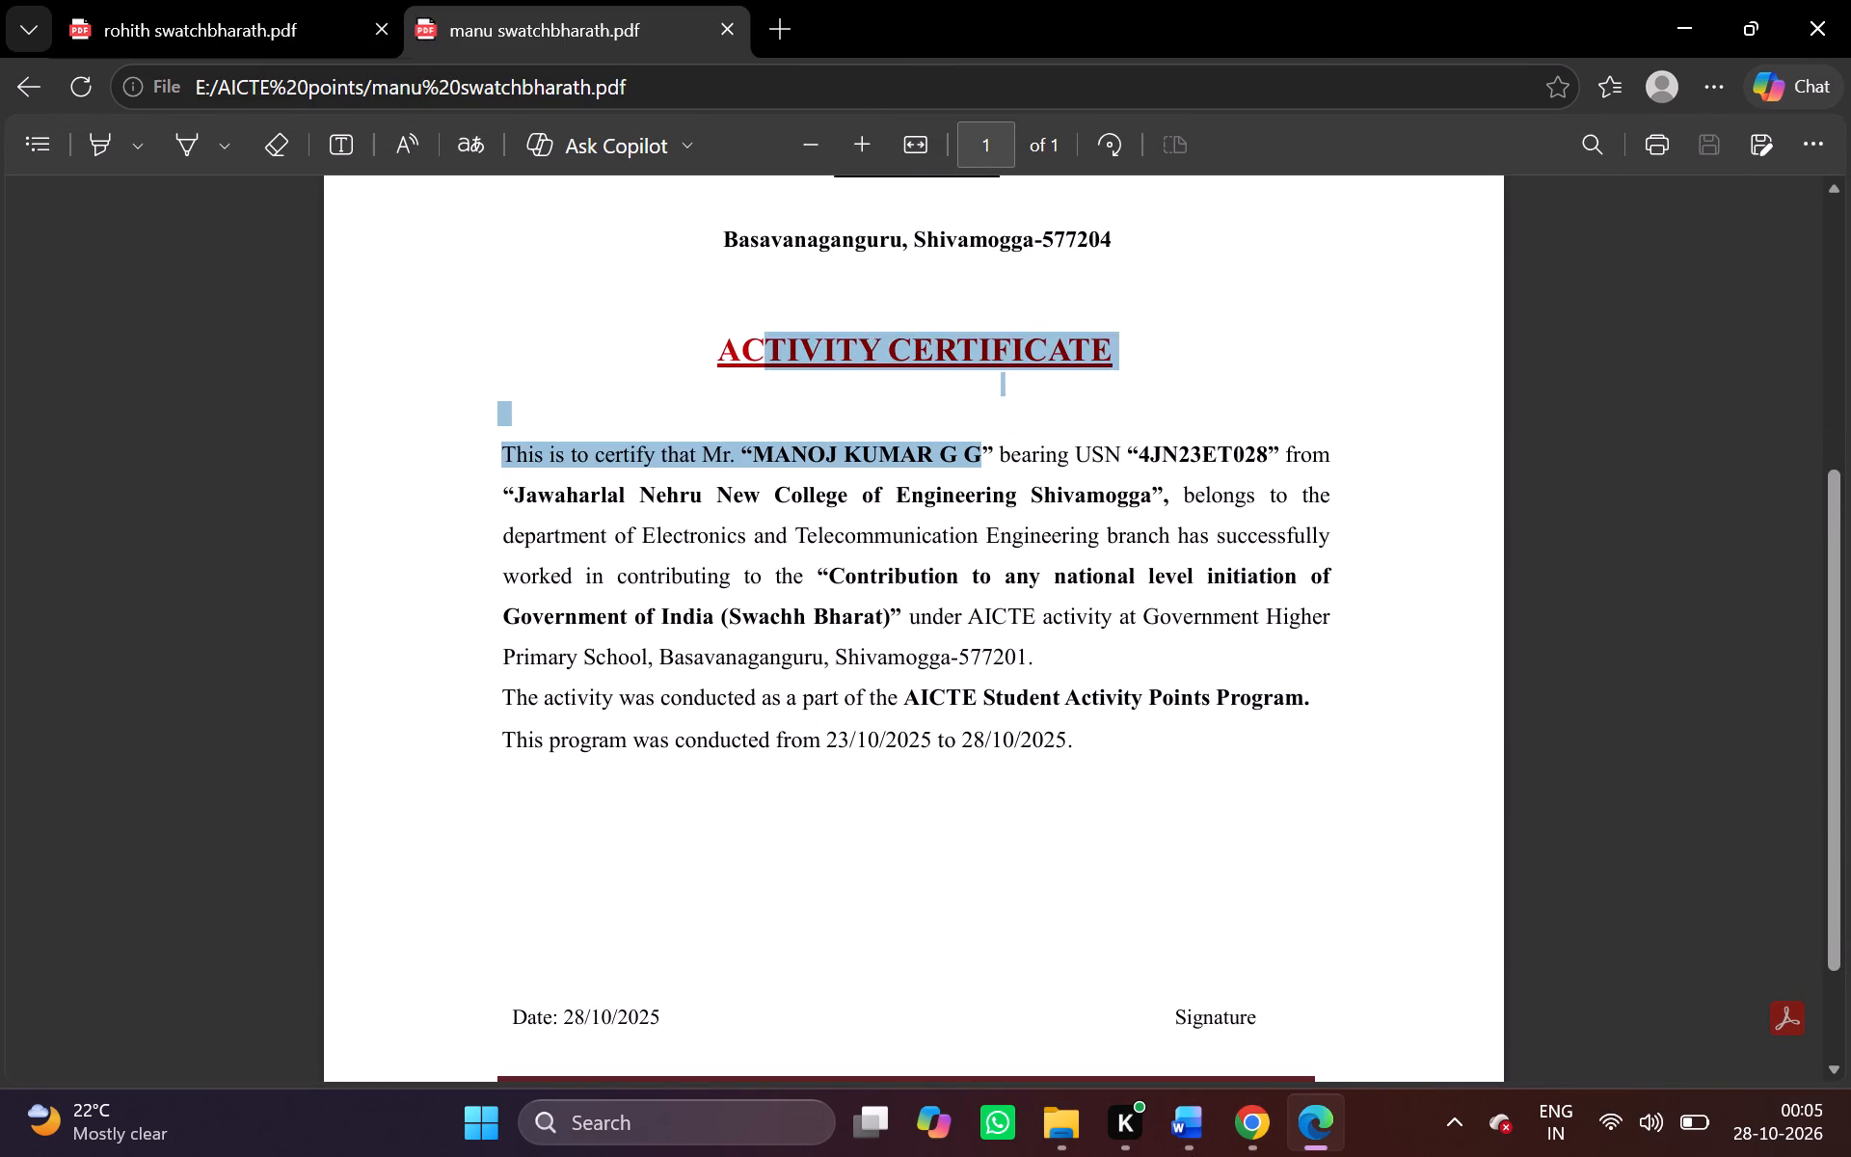
left_click_drag(760, 425, 756, 469)
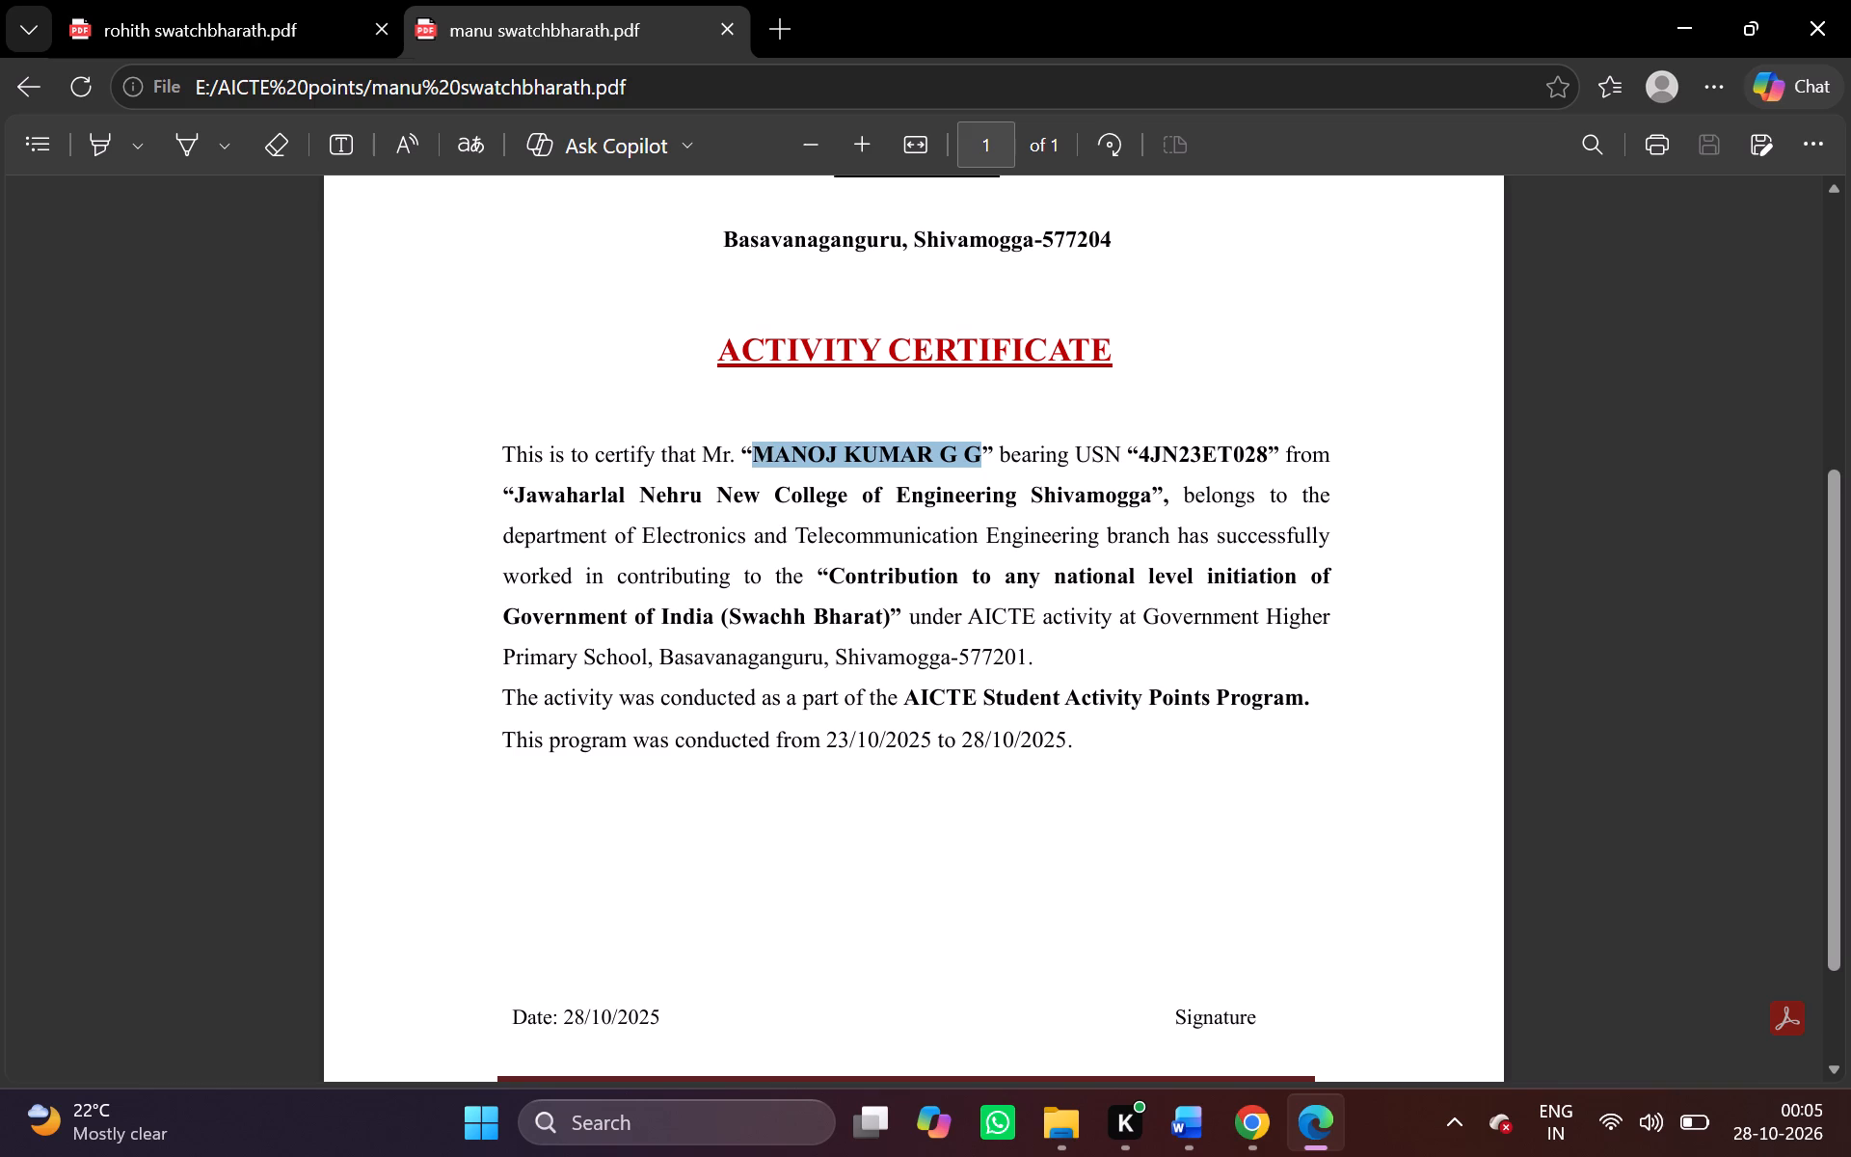
left_click_drag(756, 469, 752, 472)
key("ctrl+c")
left_click(1241, 1122)
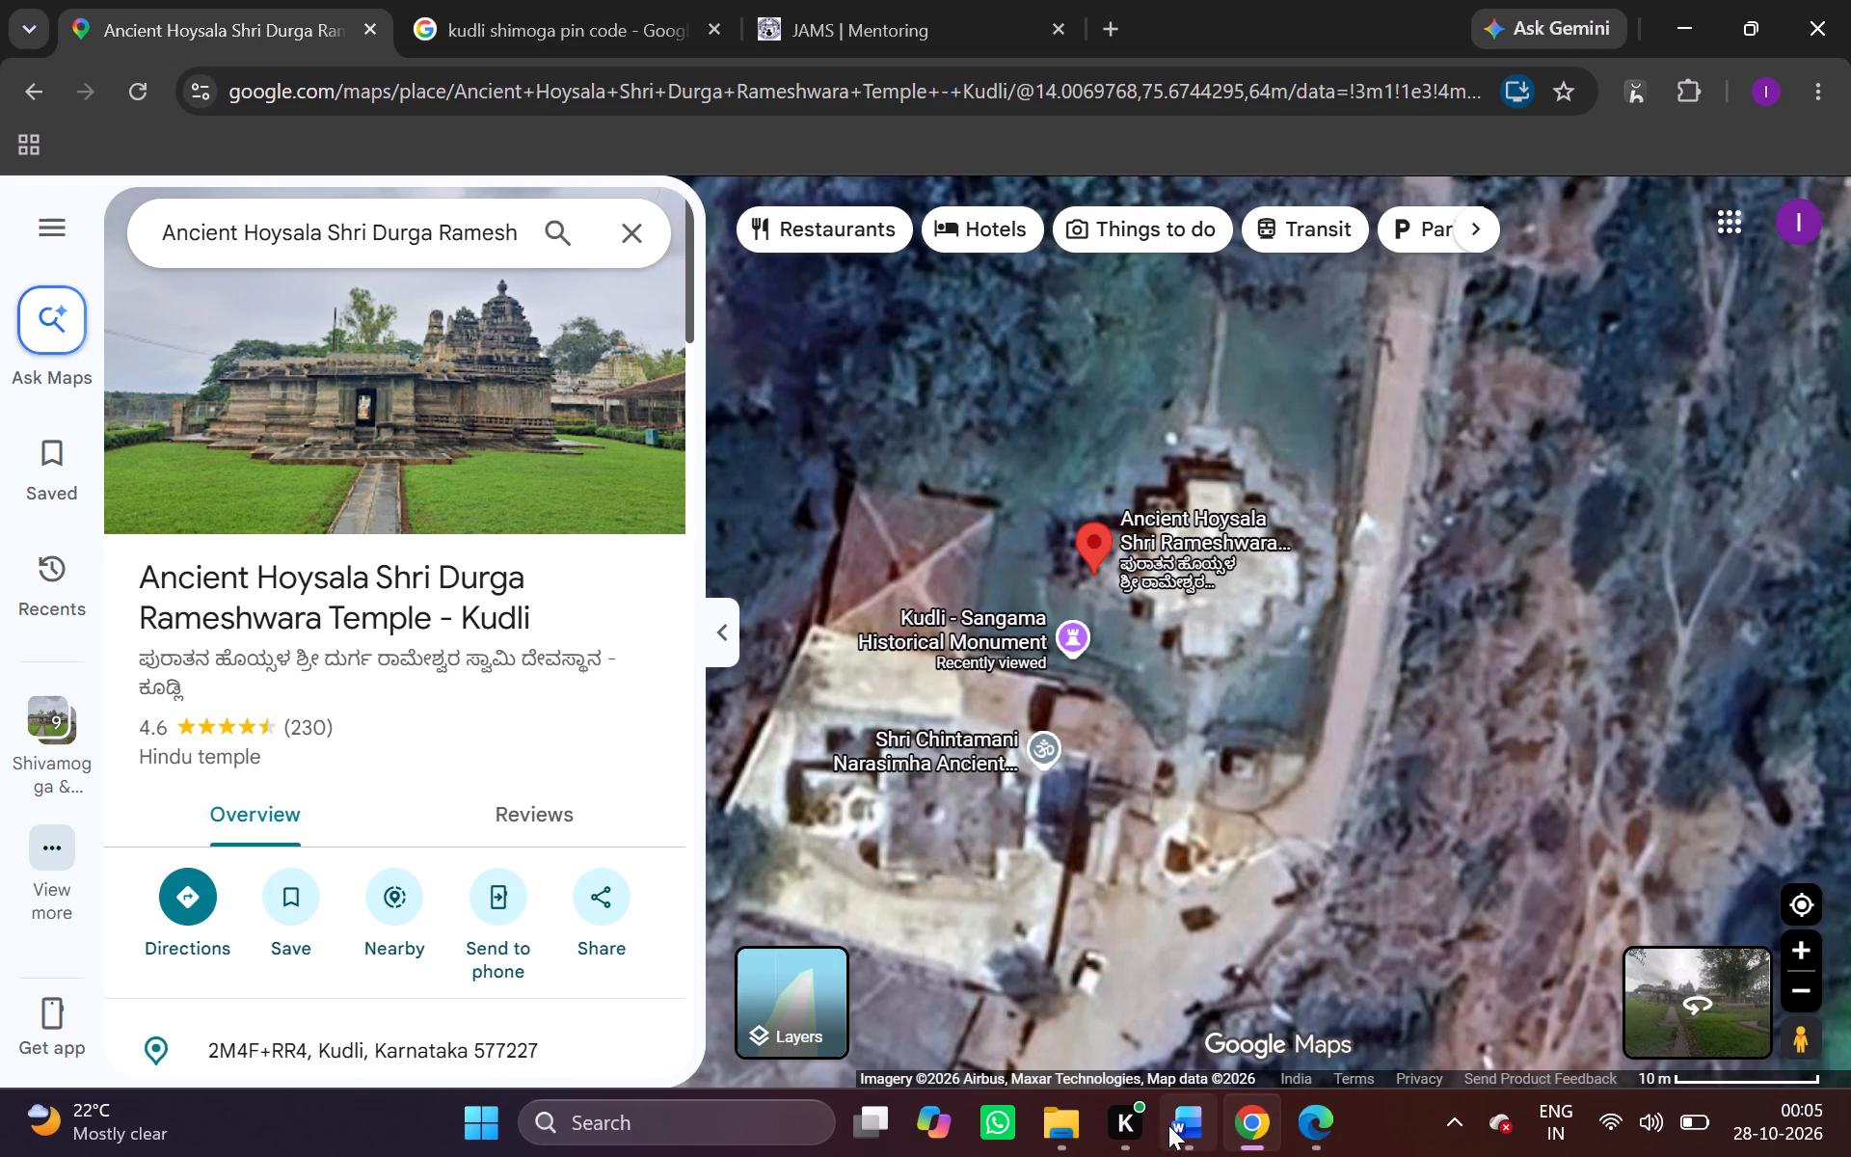
left_click(1168, 1125)
key("ctrl+v")
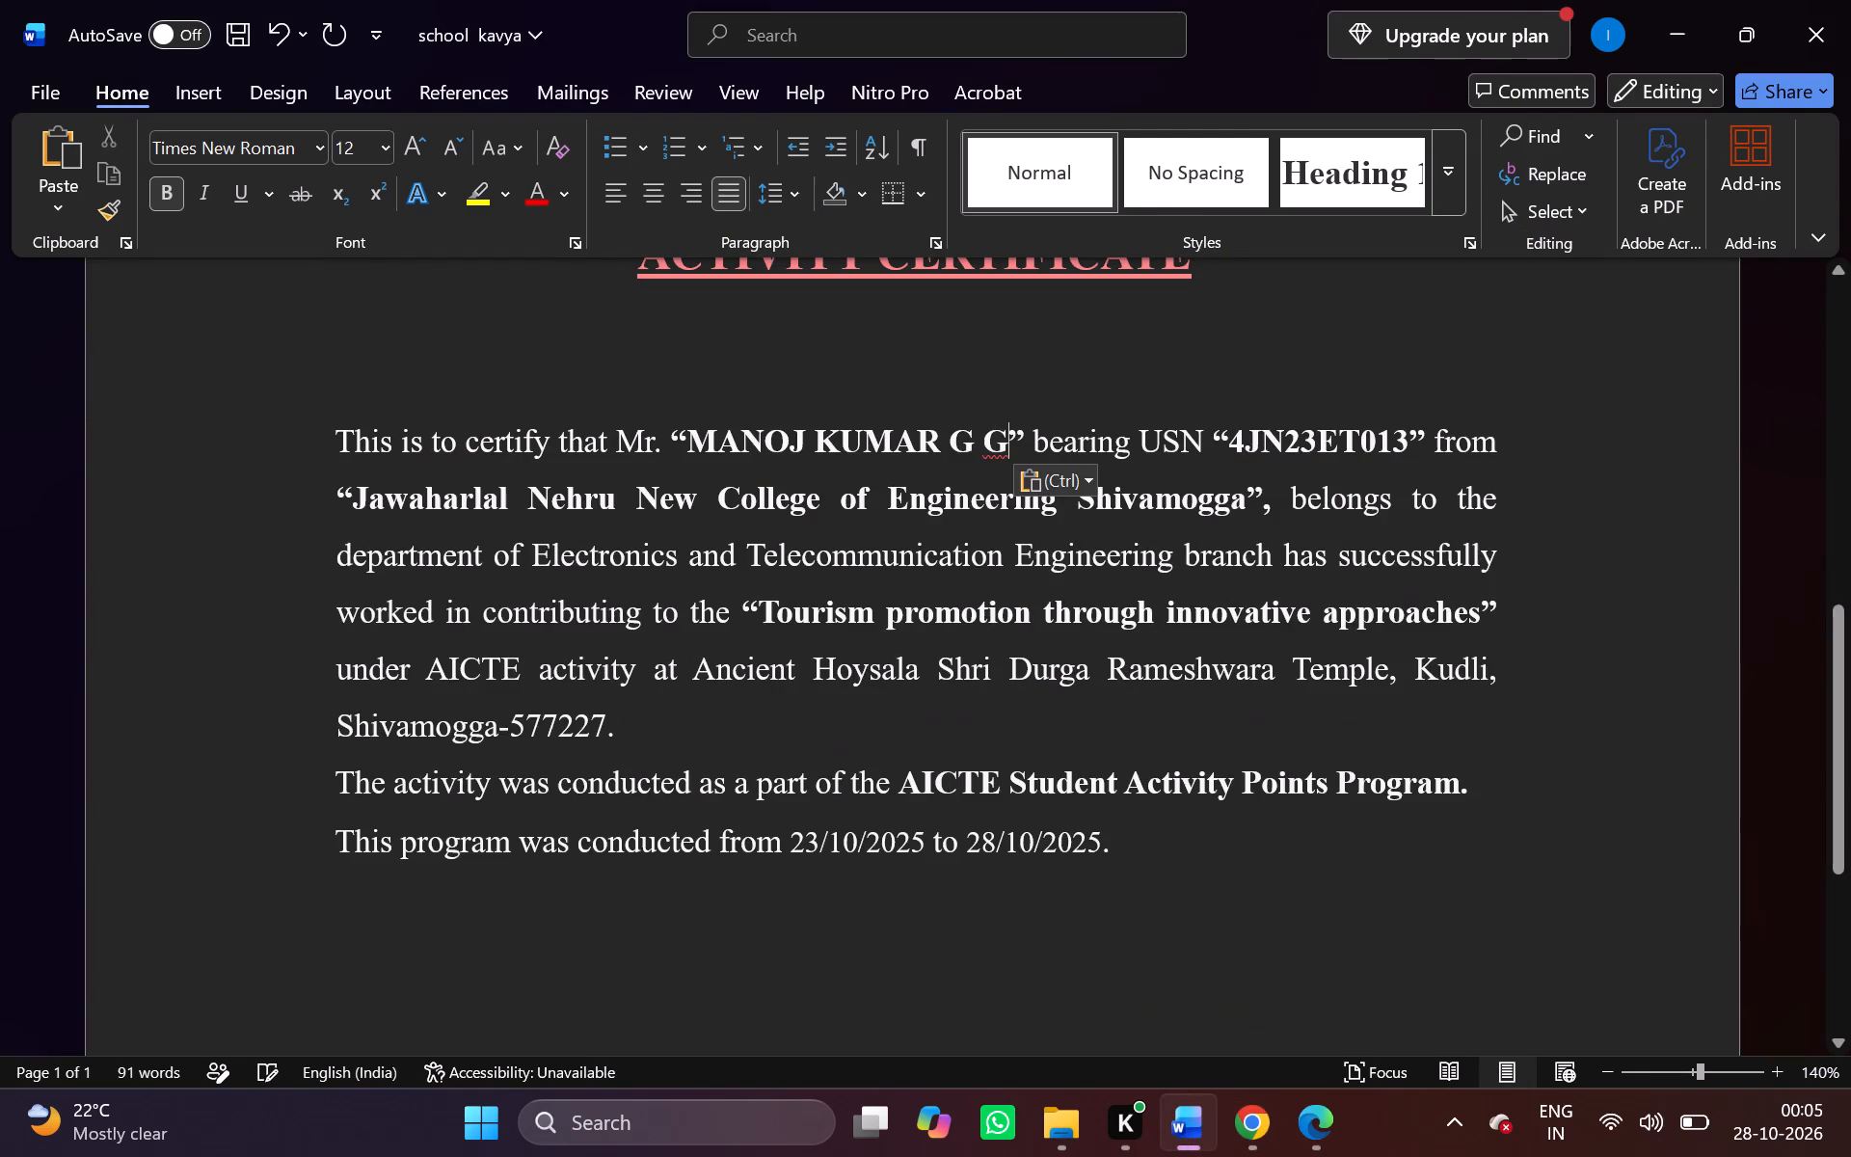
left_click(1221, 347)
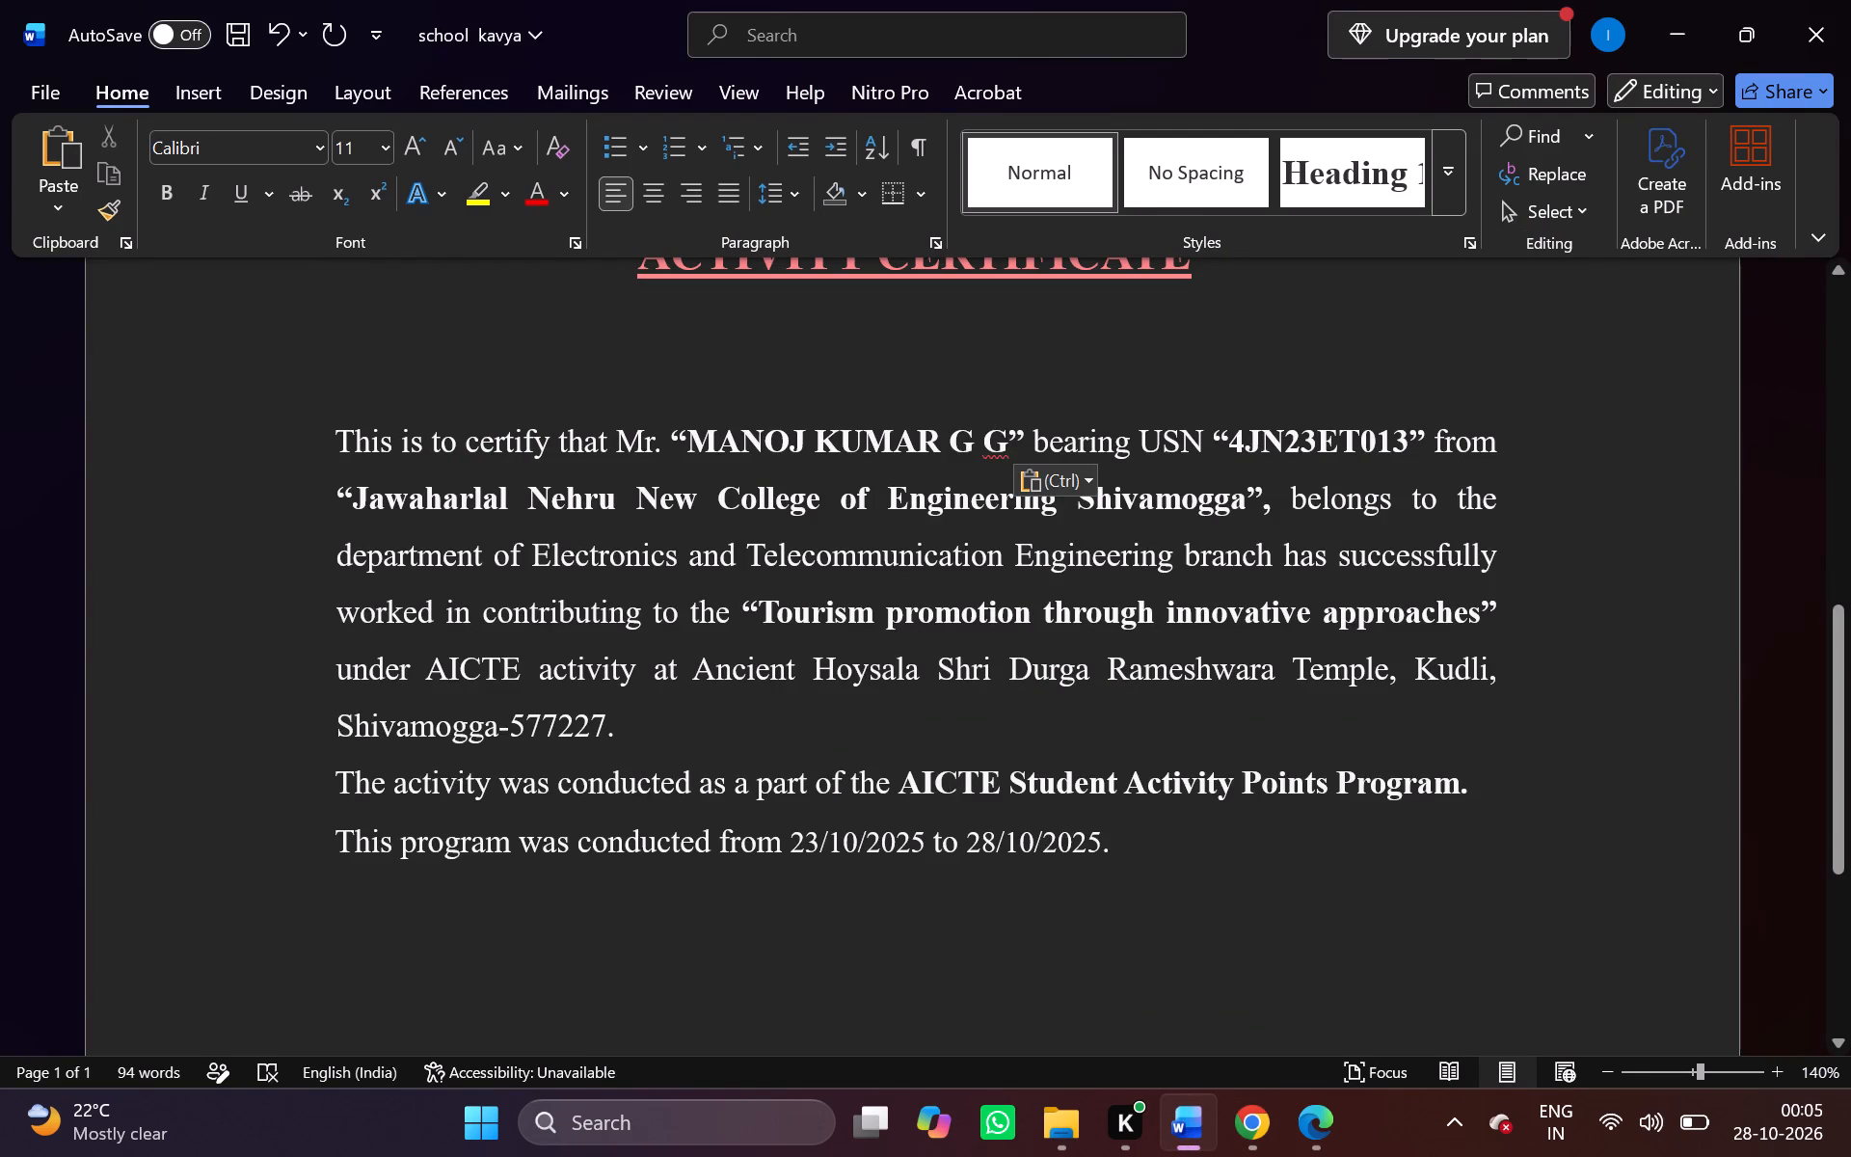
Ignore the repeated-word flag on the last initial of the student's name in the certificate.
left_click(1006, 458)
right_click(1006, 458)
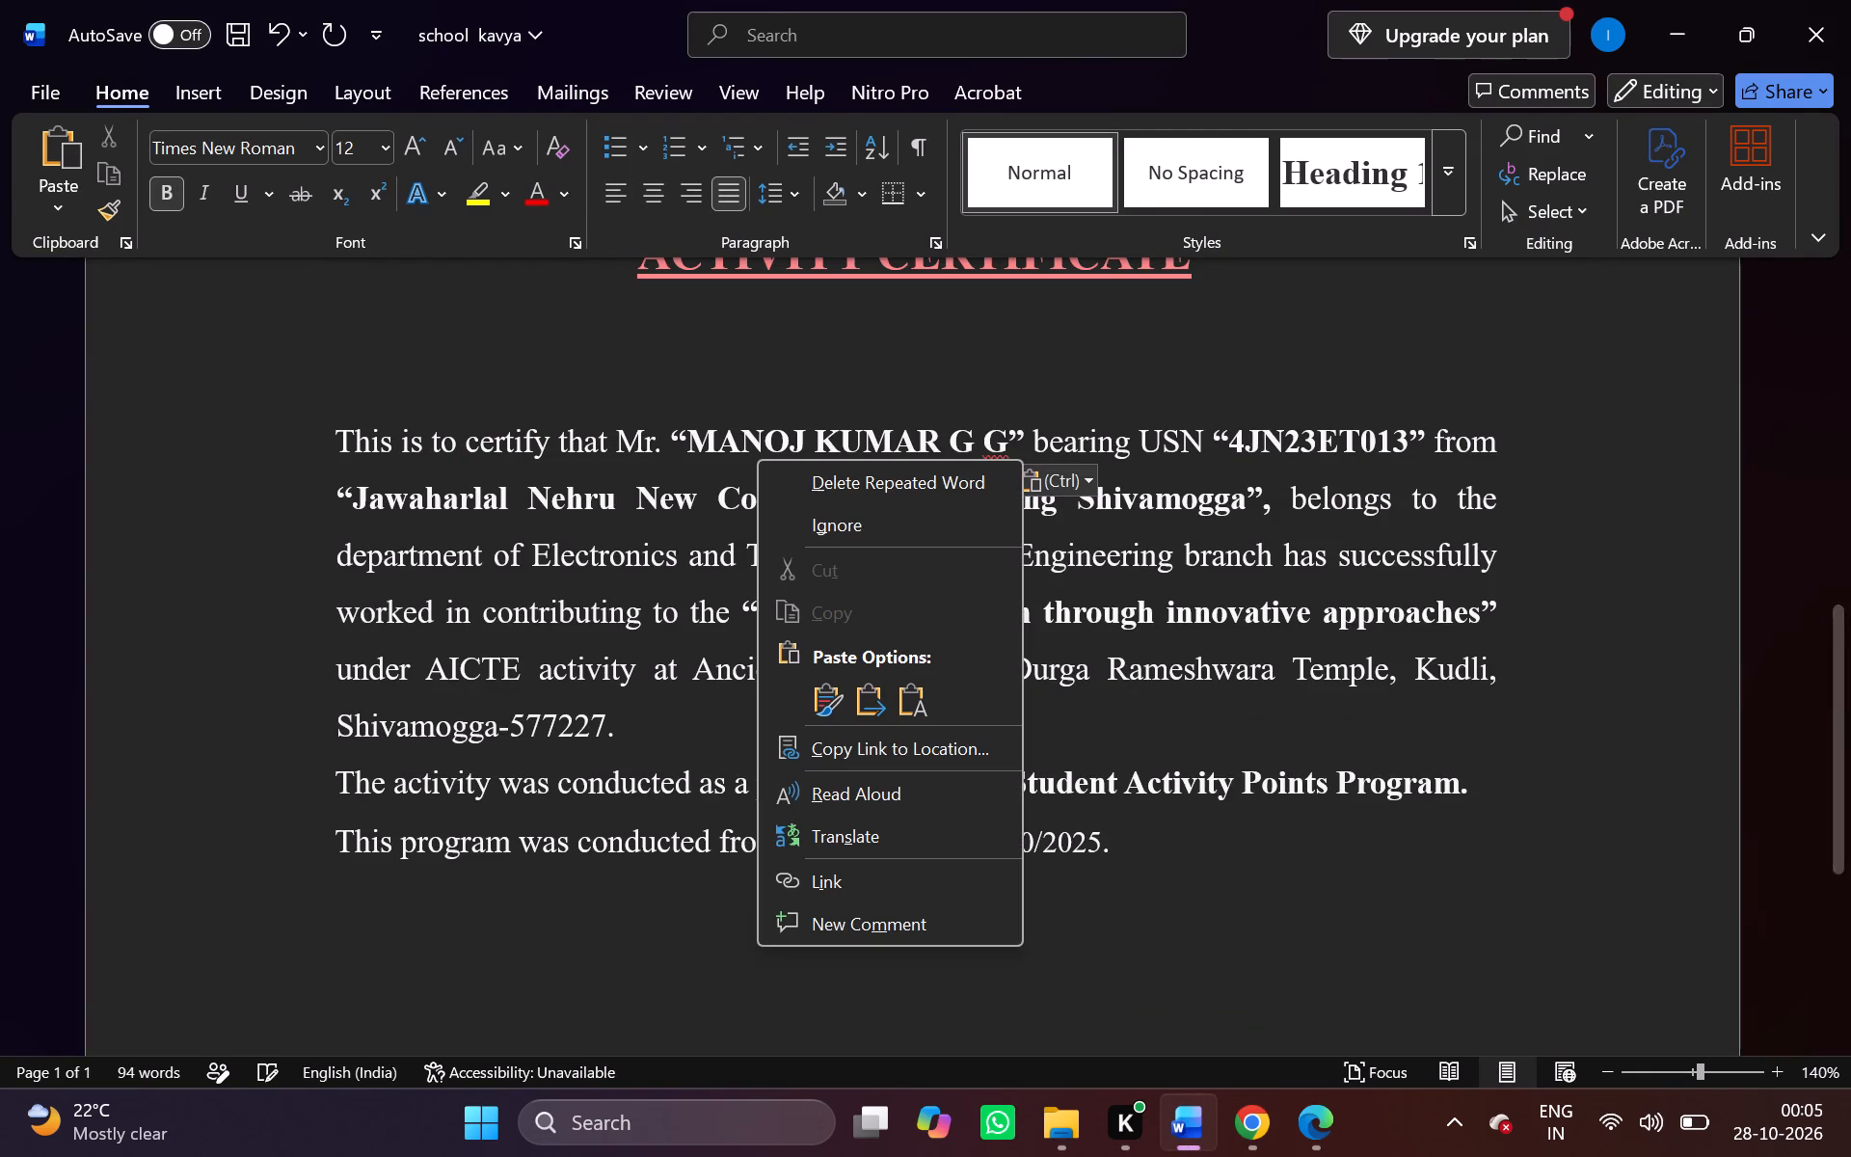
left_click(933, 517)
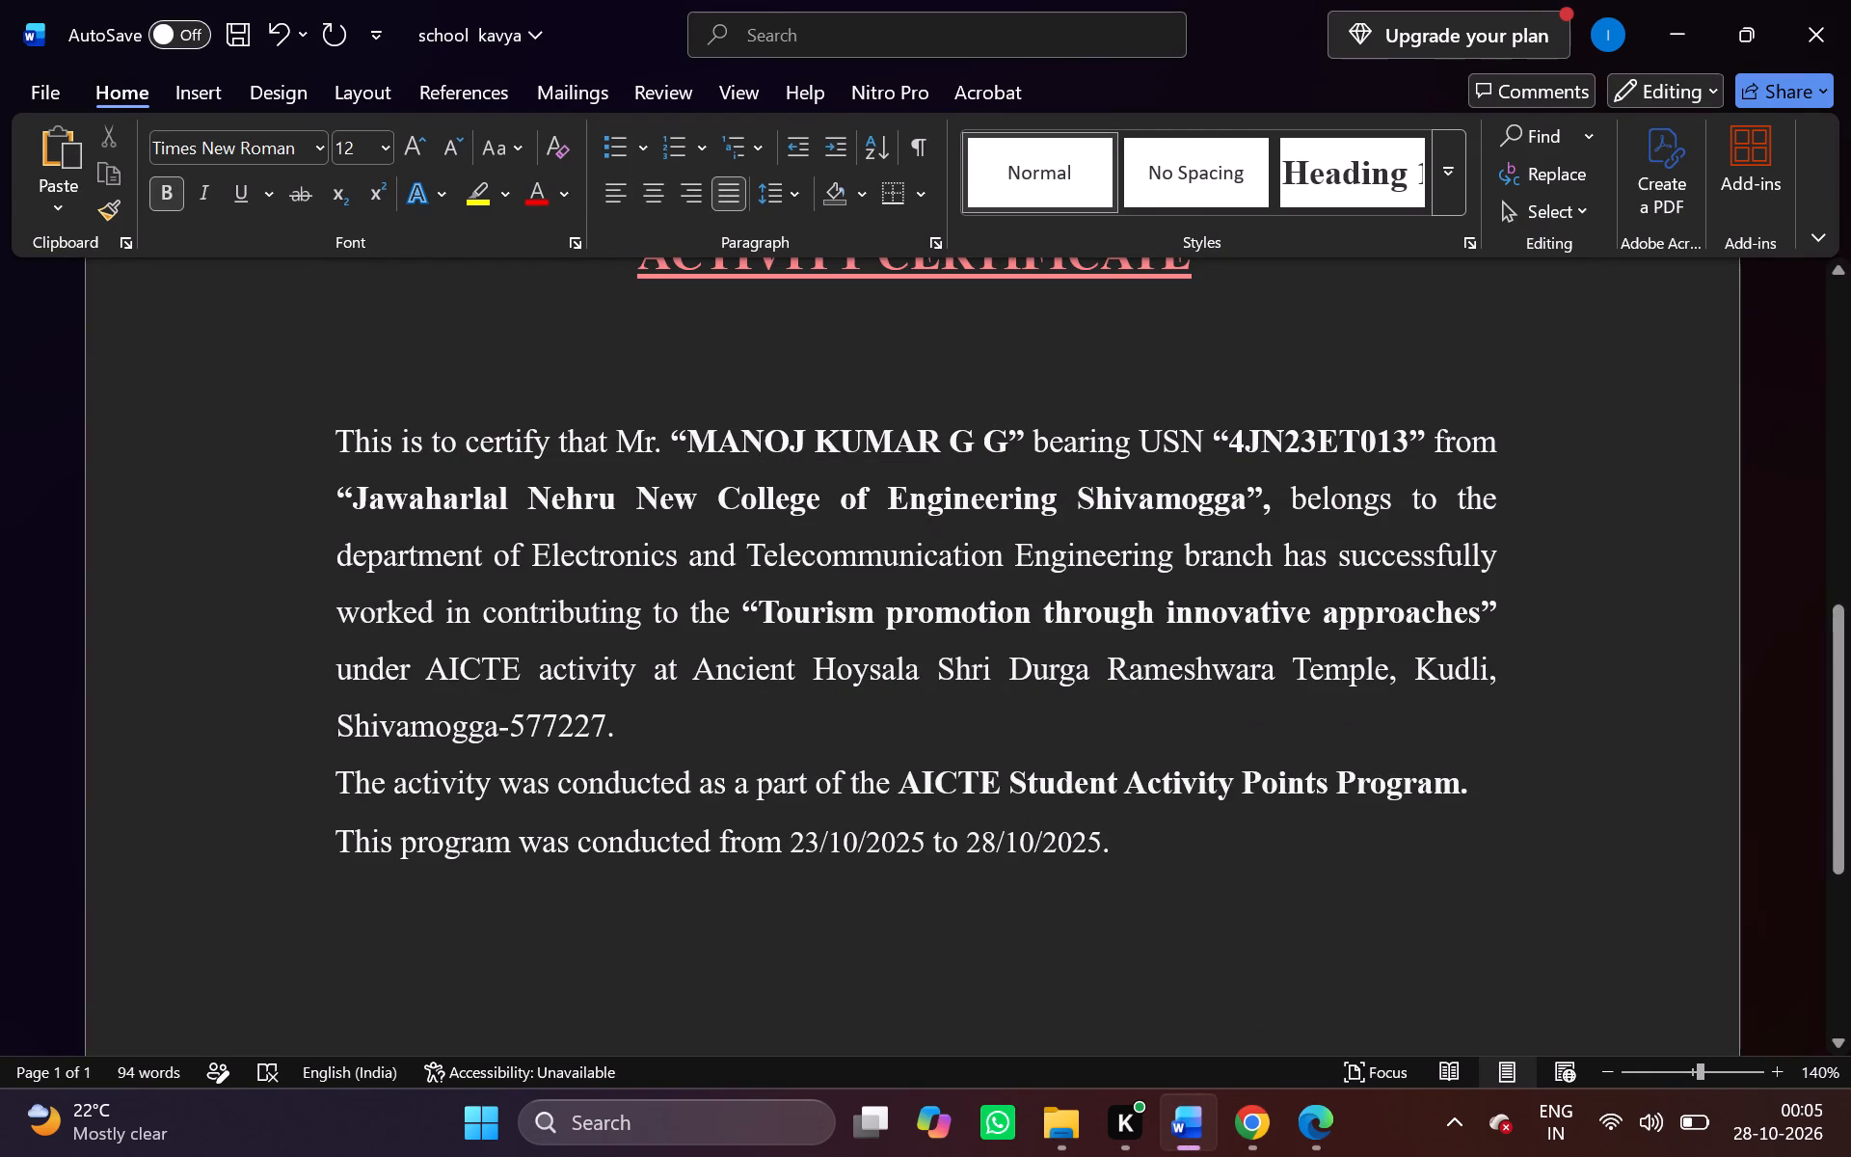
Replace the last two digits of the certificate's USN to match the USN in the "manu swatchbharath" PDF.
left_click(1405, 445)
key("BackSpace")
key("BackSpace")
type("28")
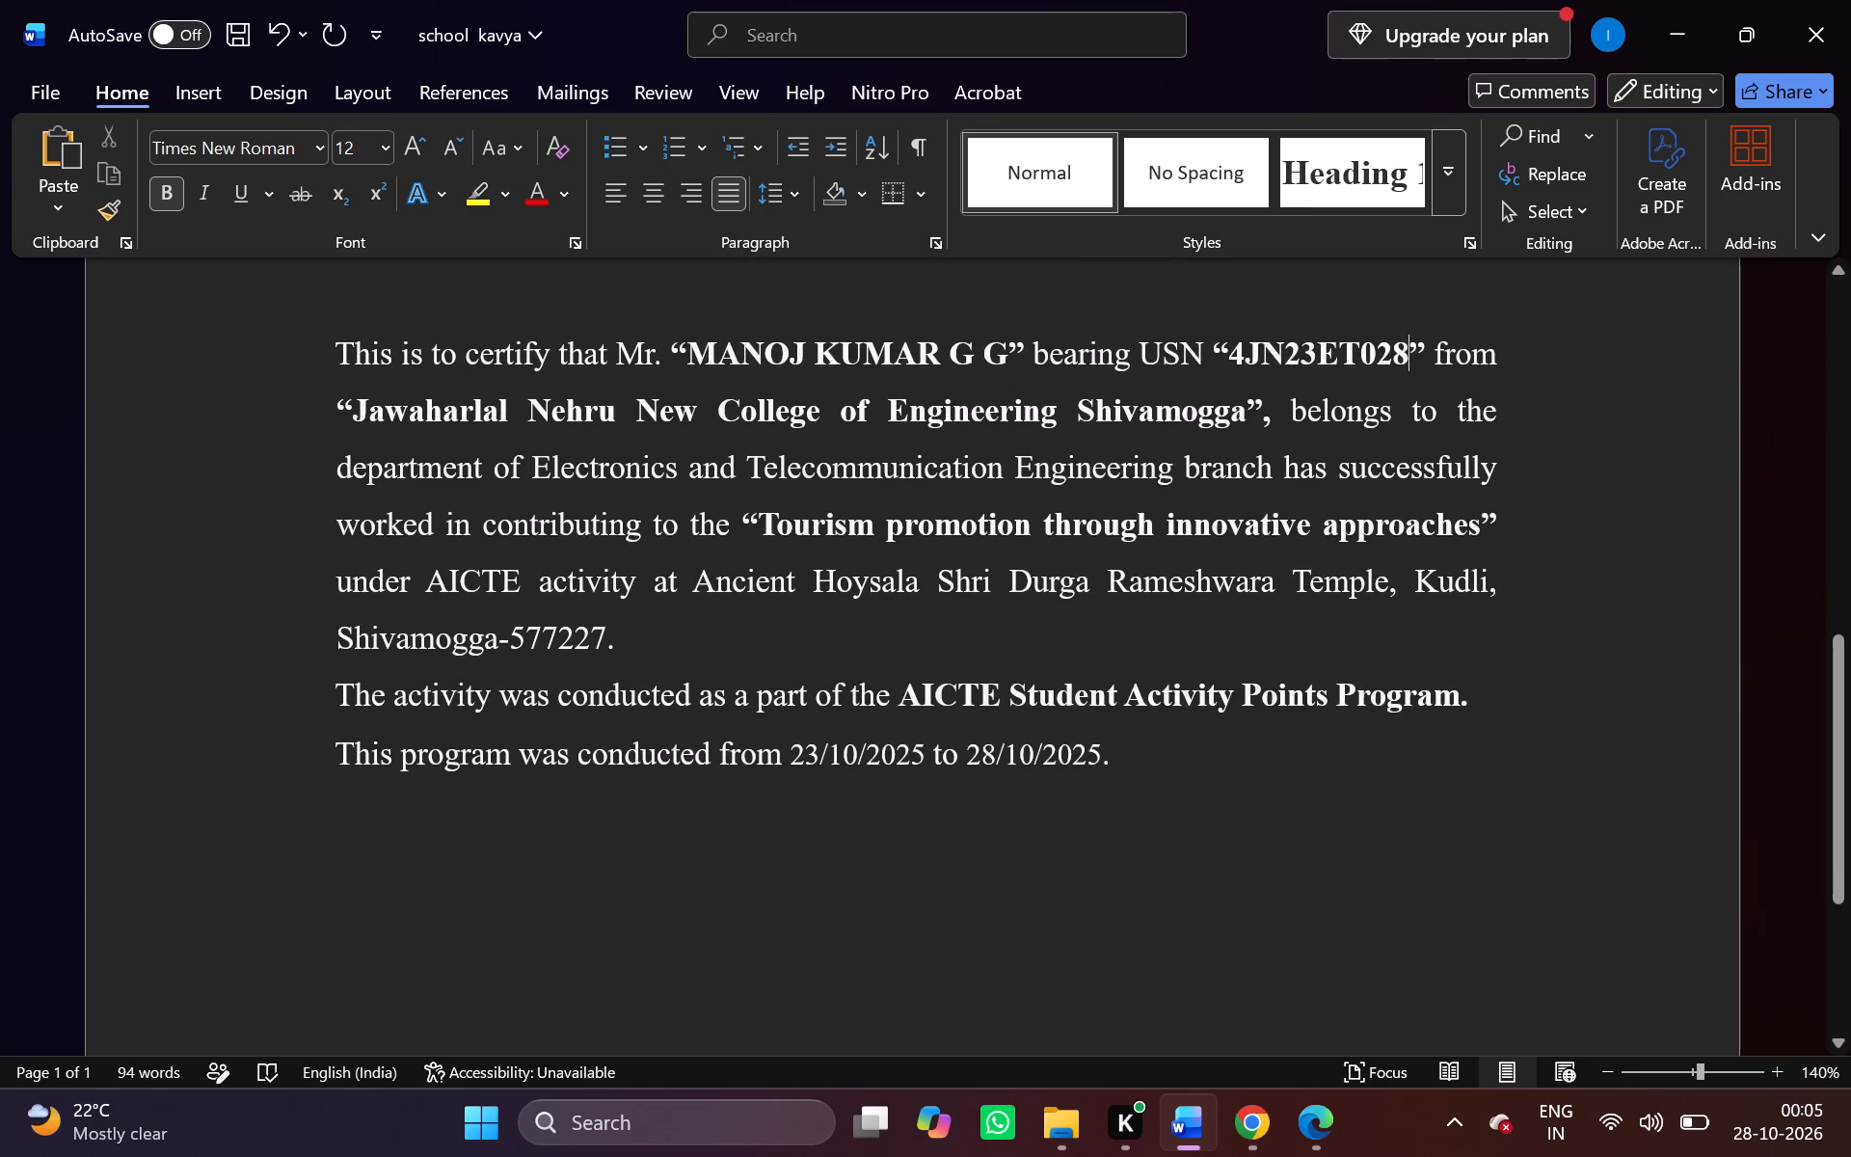
Save the certificate as a PDF named "manu tour" in the AICTE points folder.
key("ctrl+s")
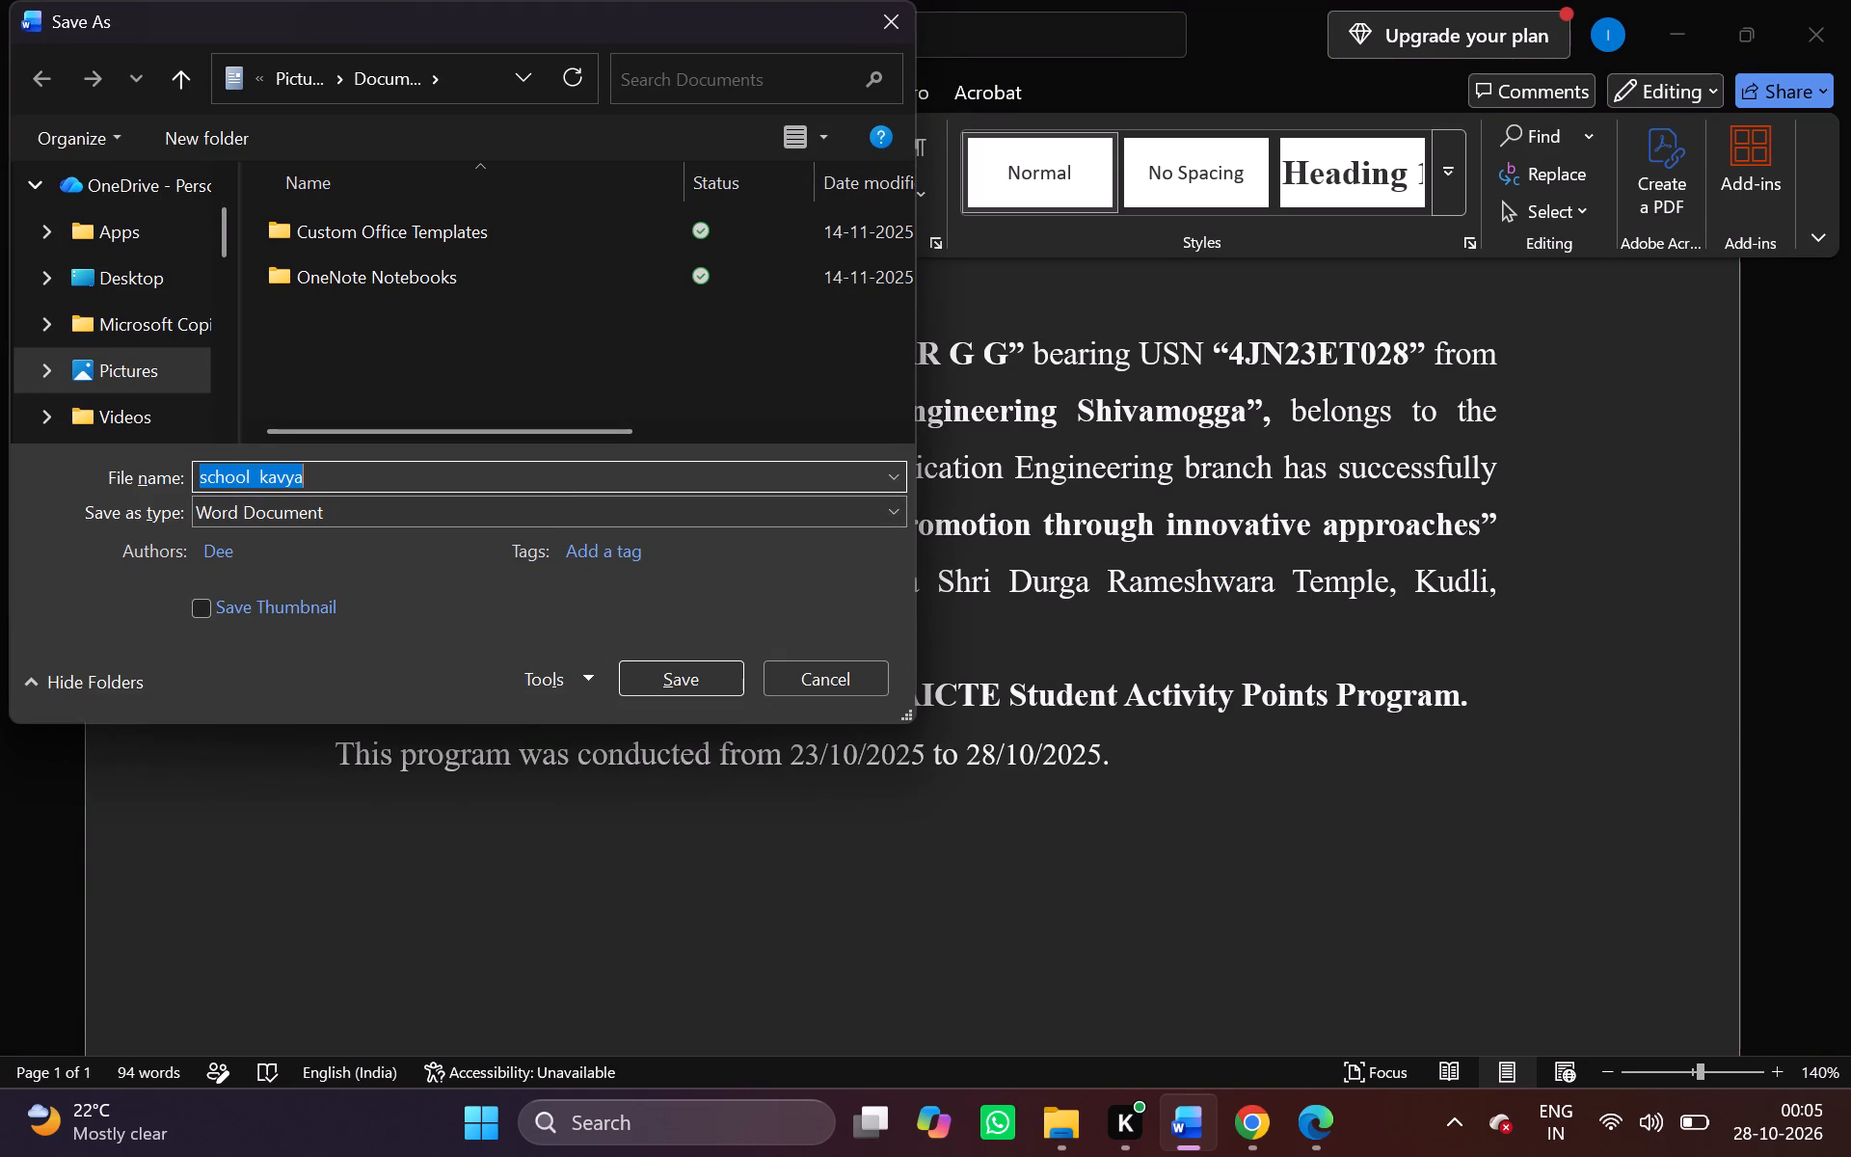
left_click(557, 496)
left_click(443, 675)
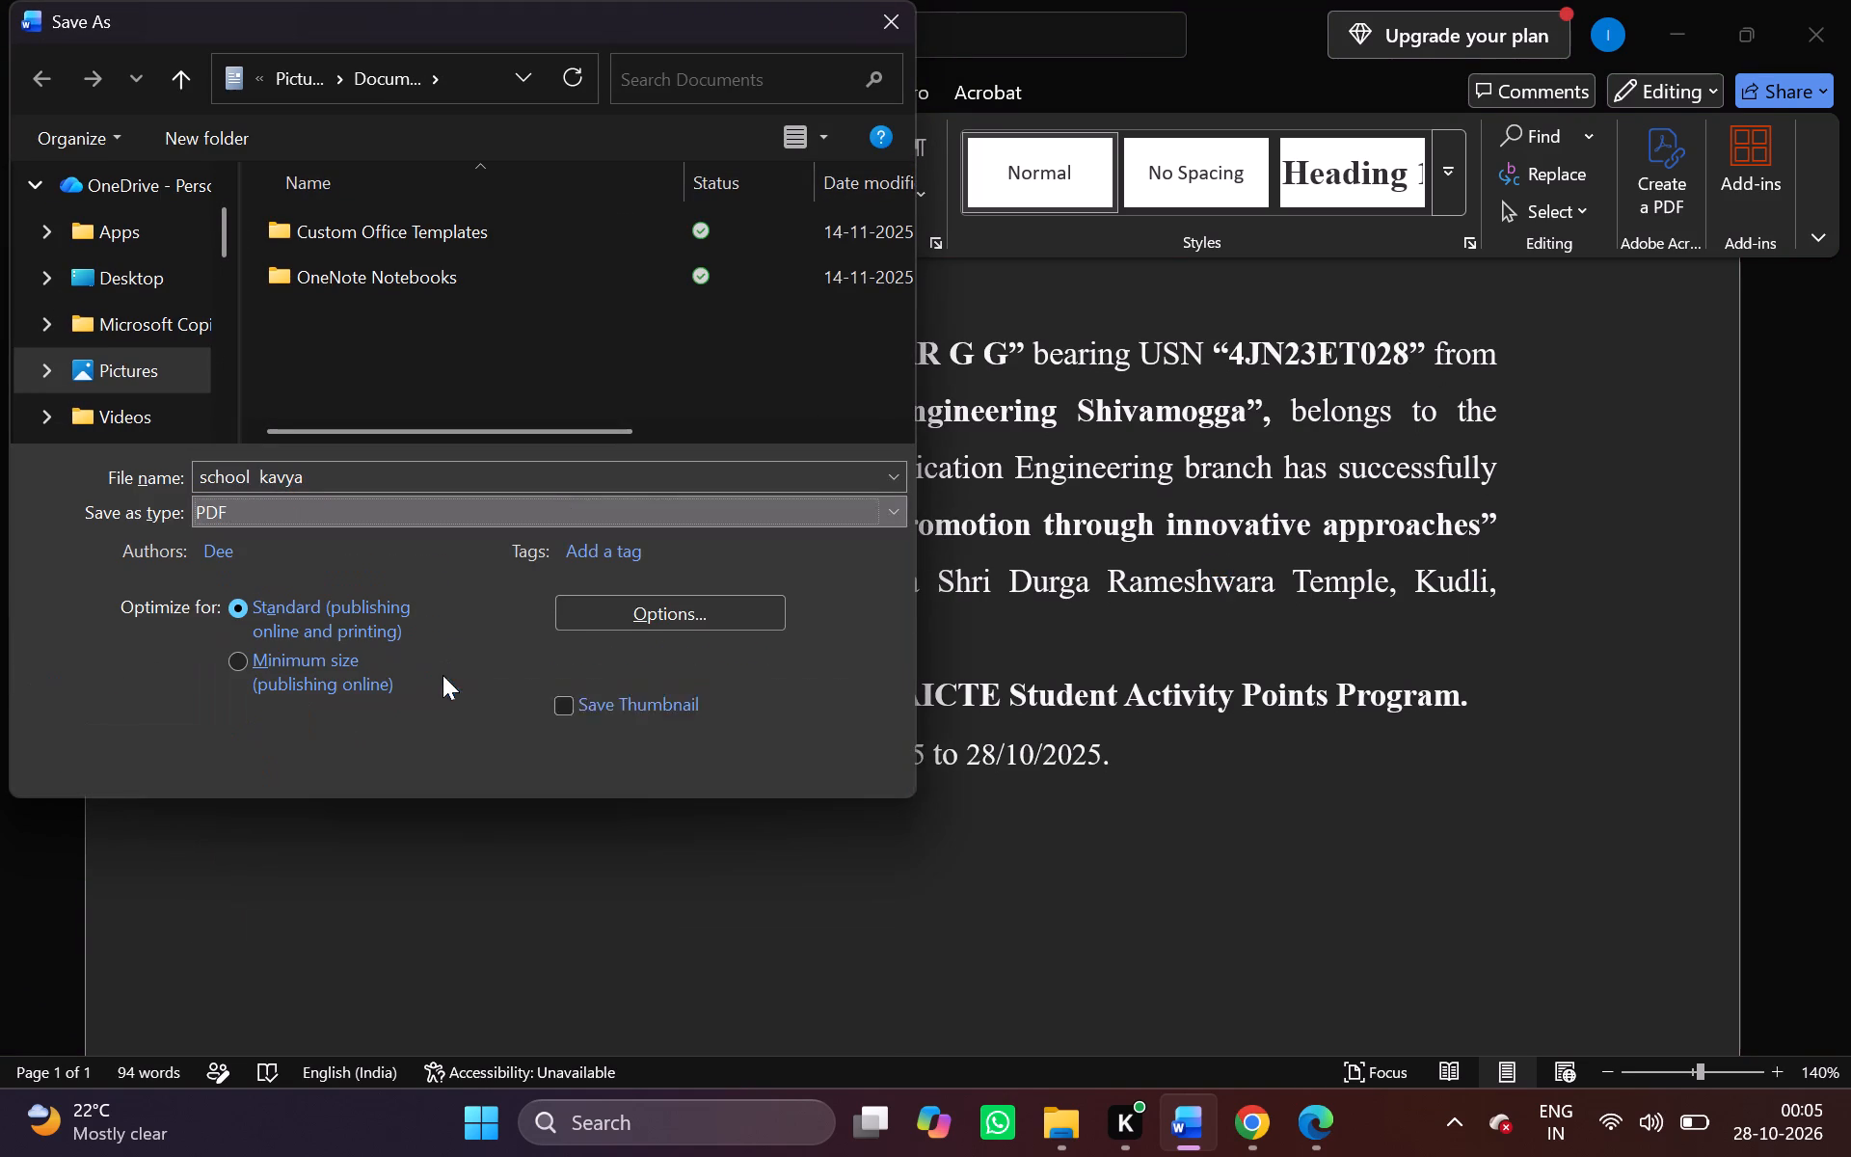
left_click(323, 478)
scroll(98, 369, "down", 1)
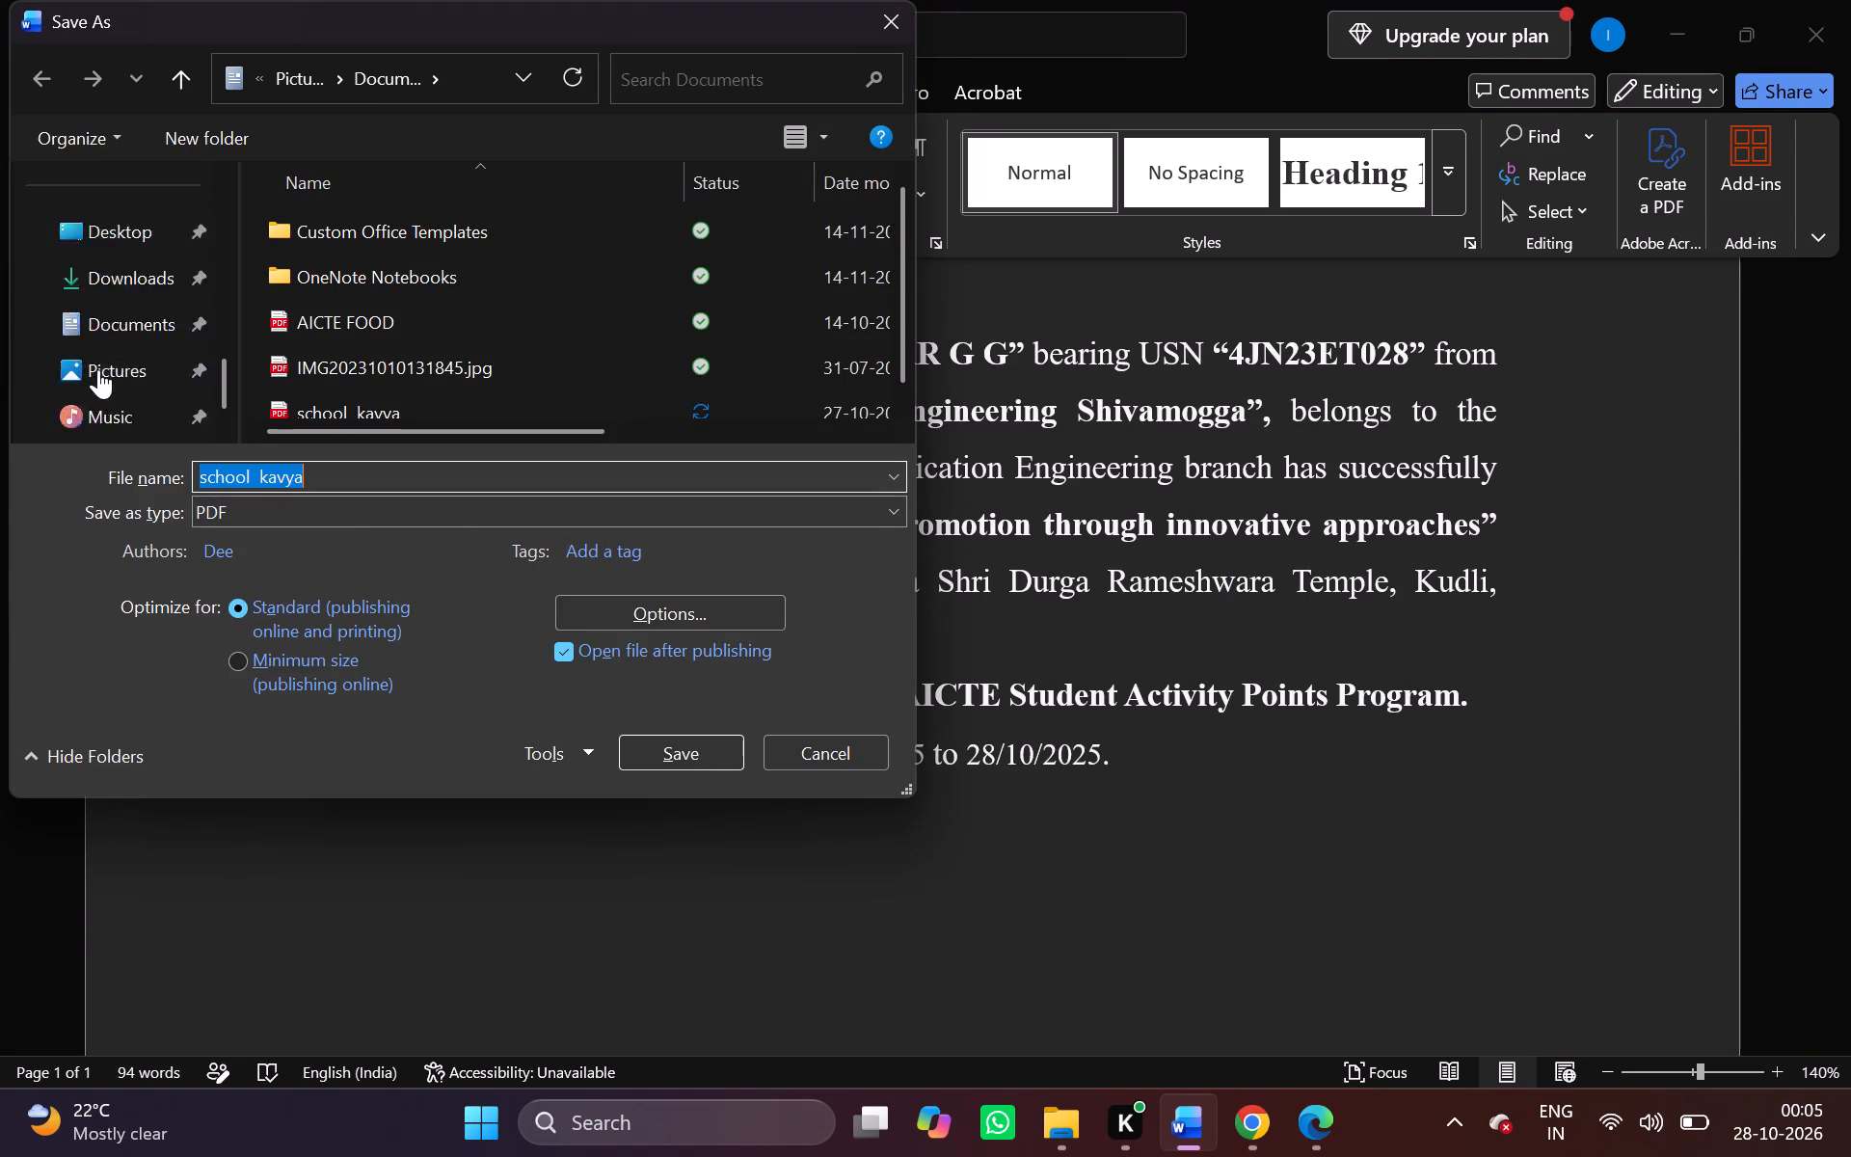
scroll(98, 369, "down", 1)
left_click(142, 185)
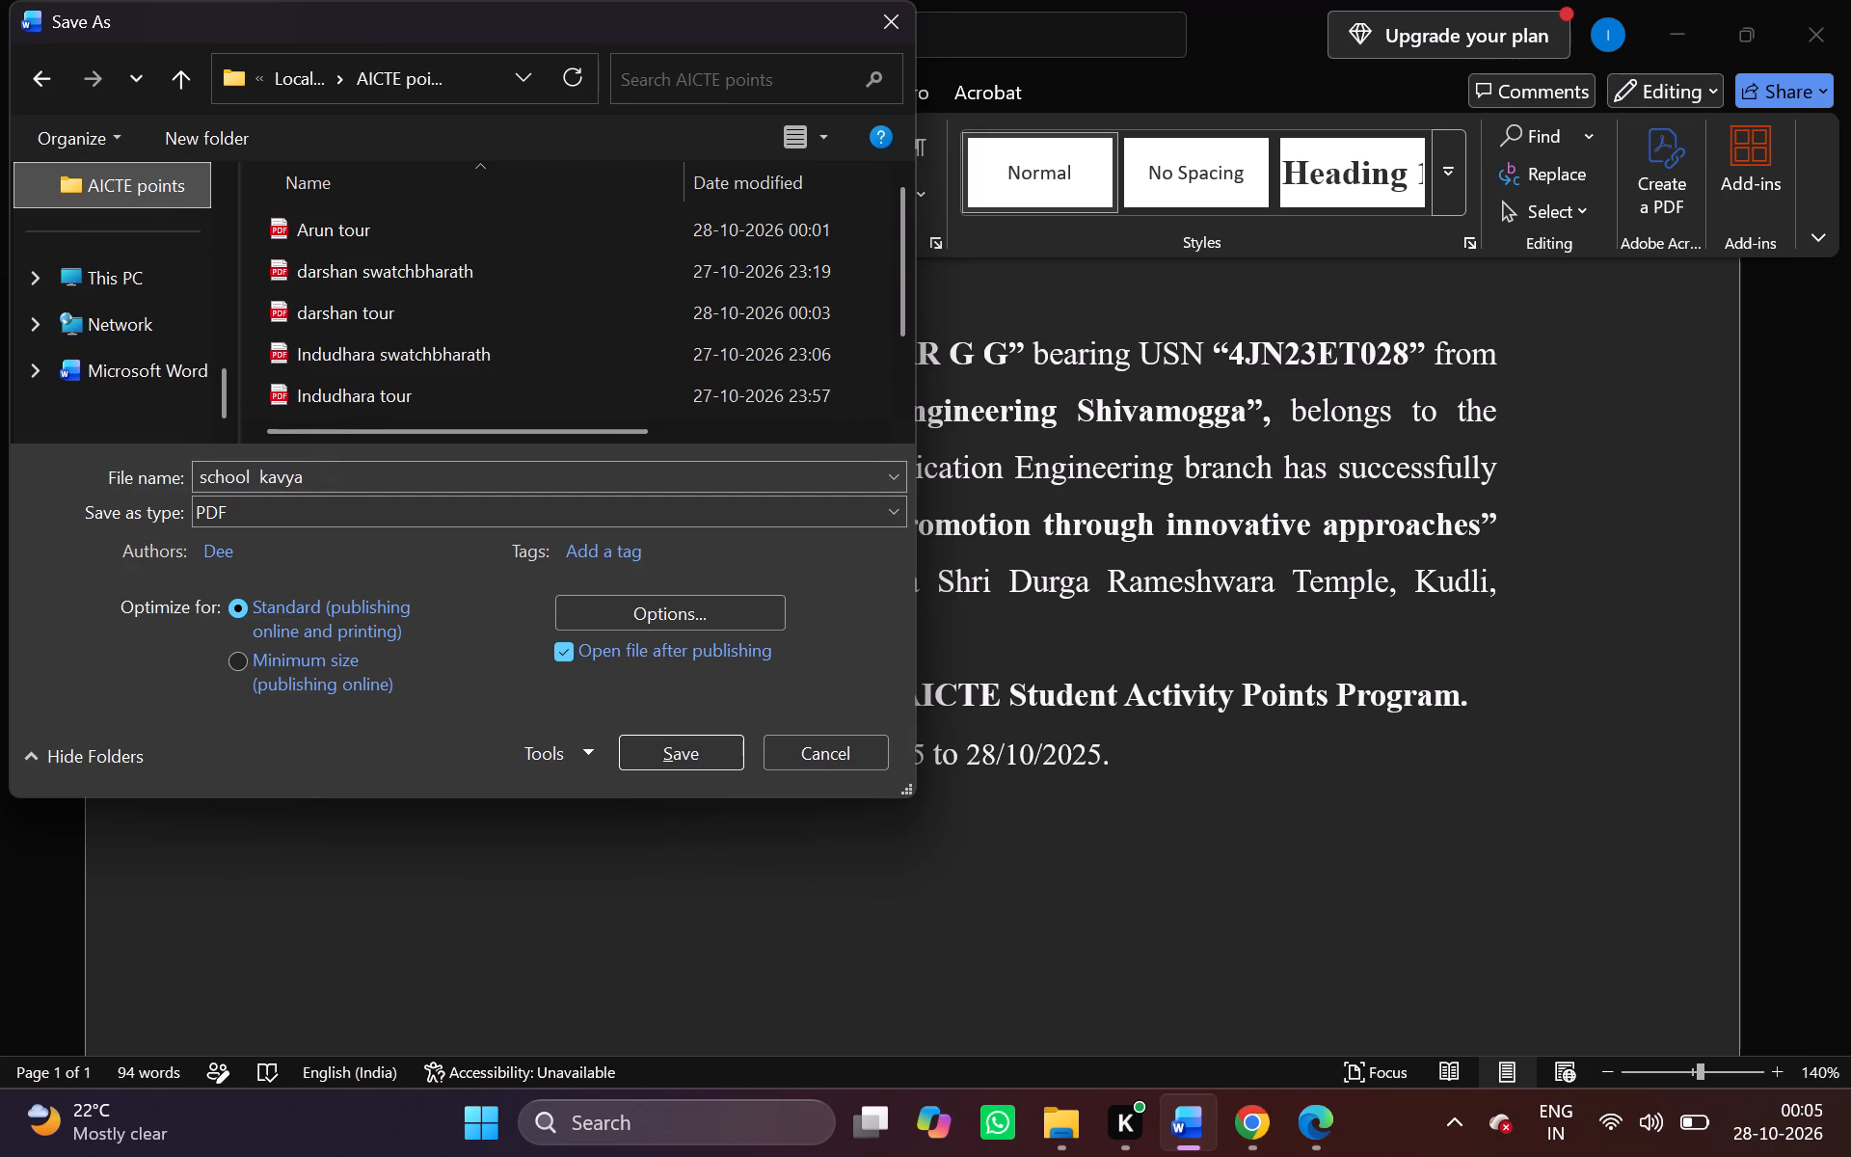
left_click(332, 467)
key("BackSpace")
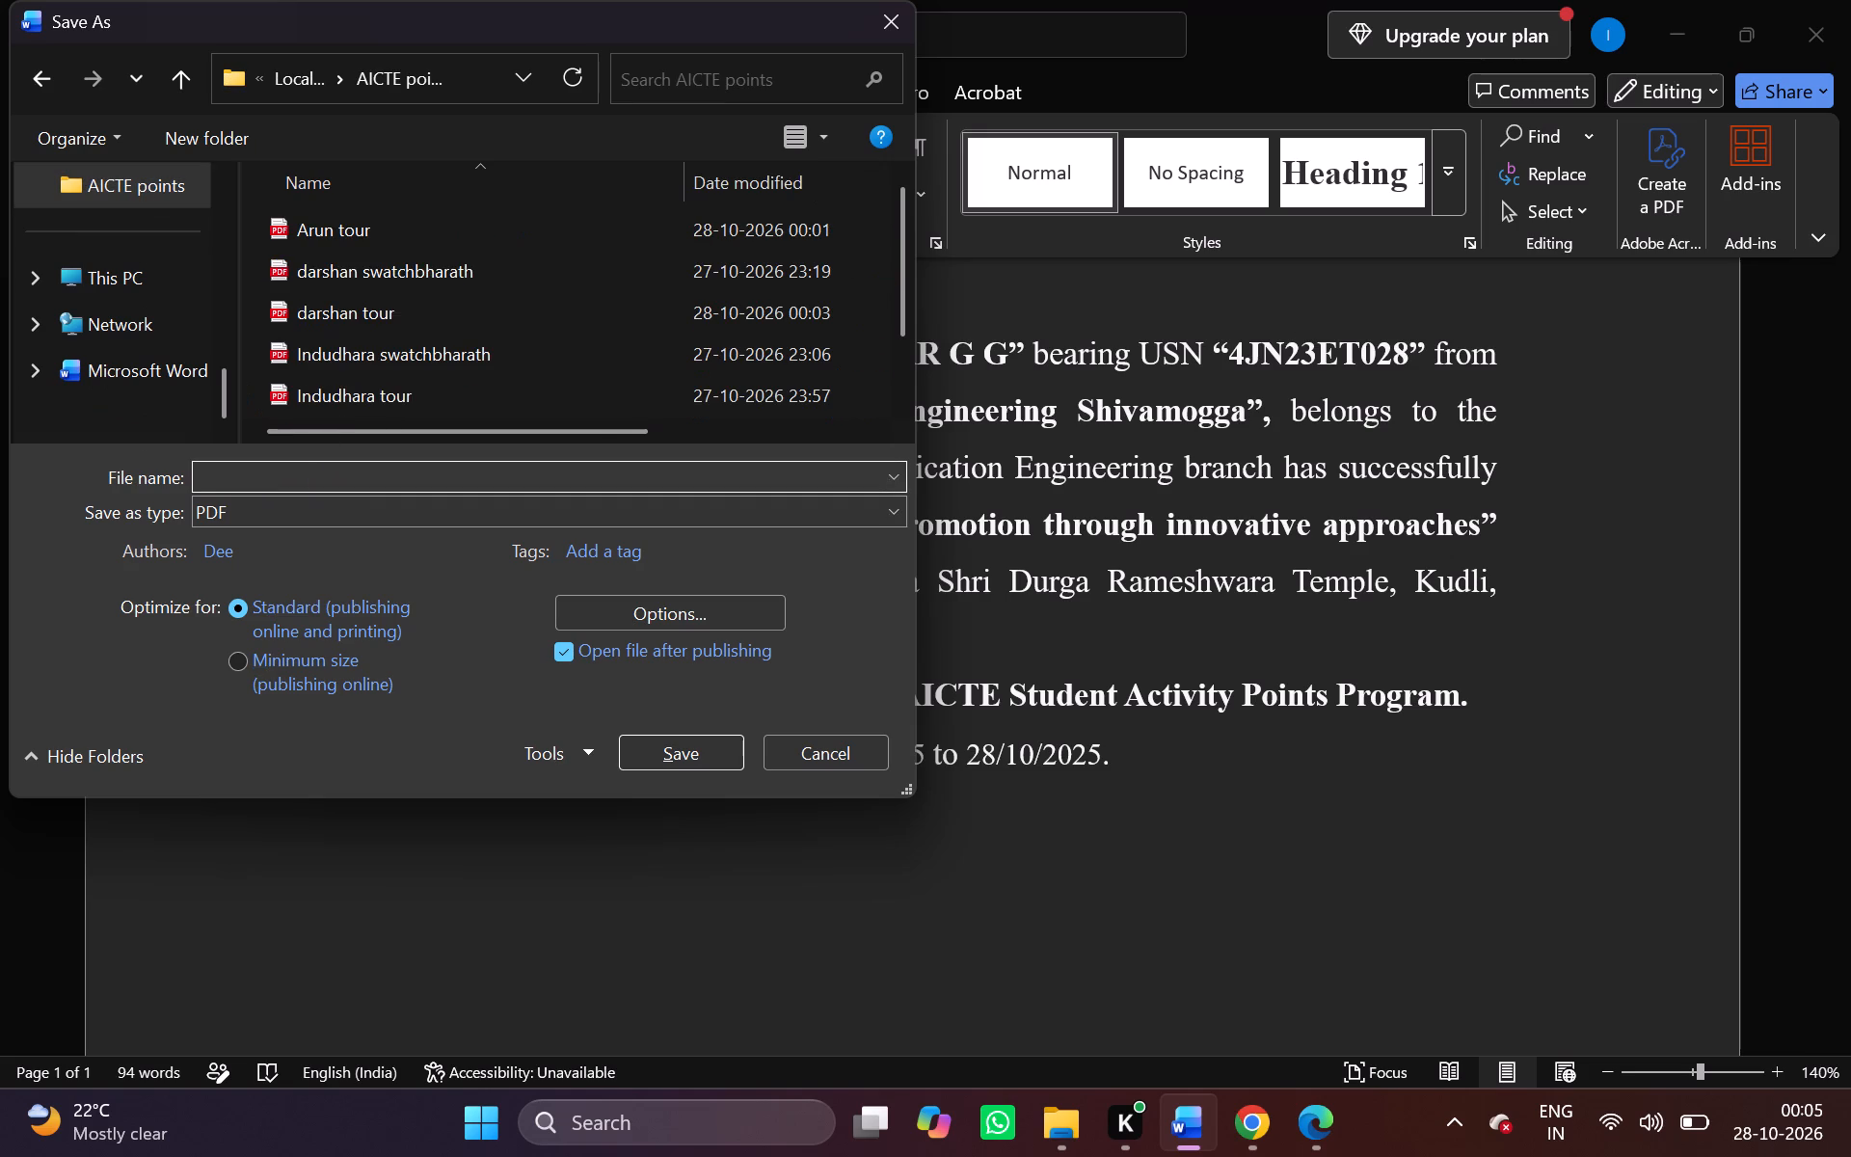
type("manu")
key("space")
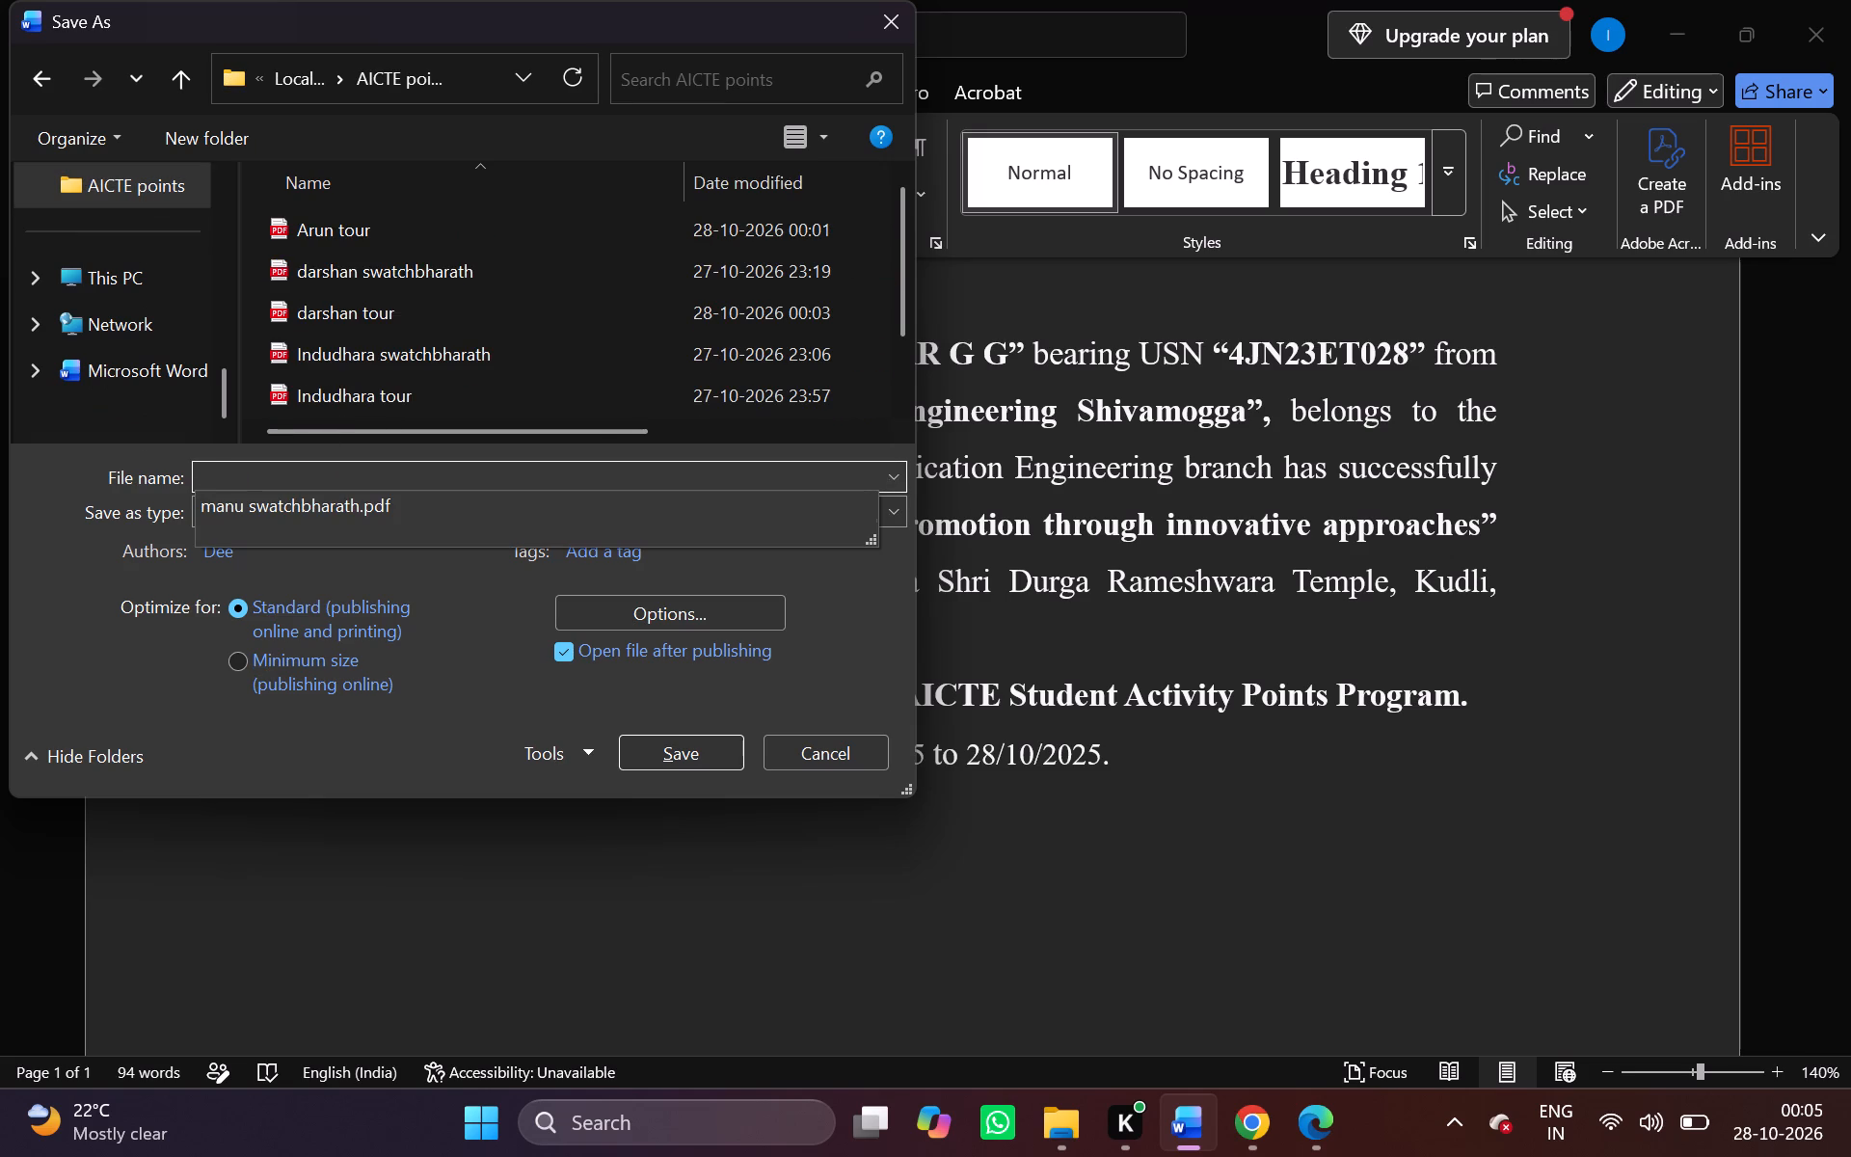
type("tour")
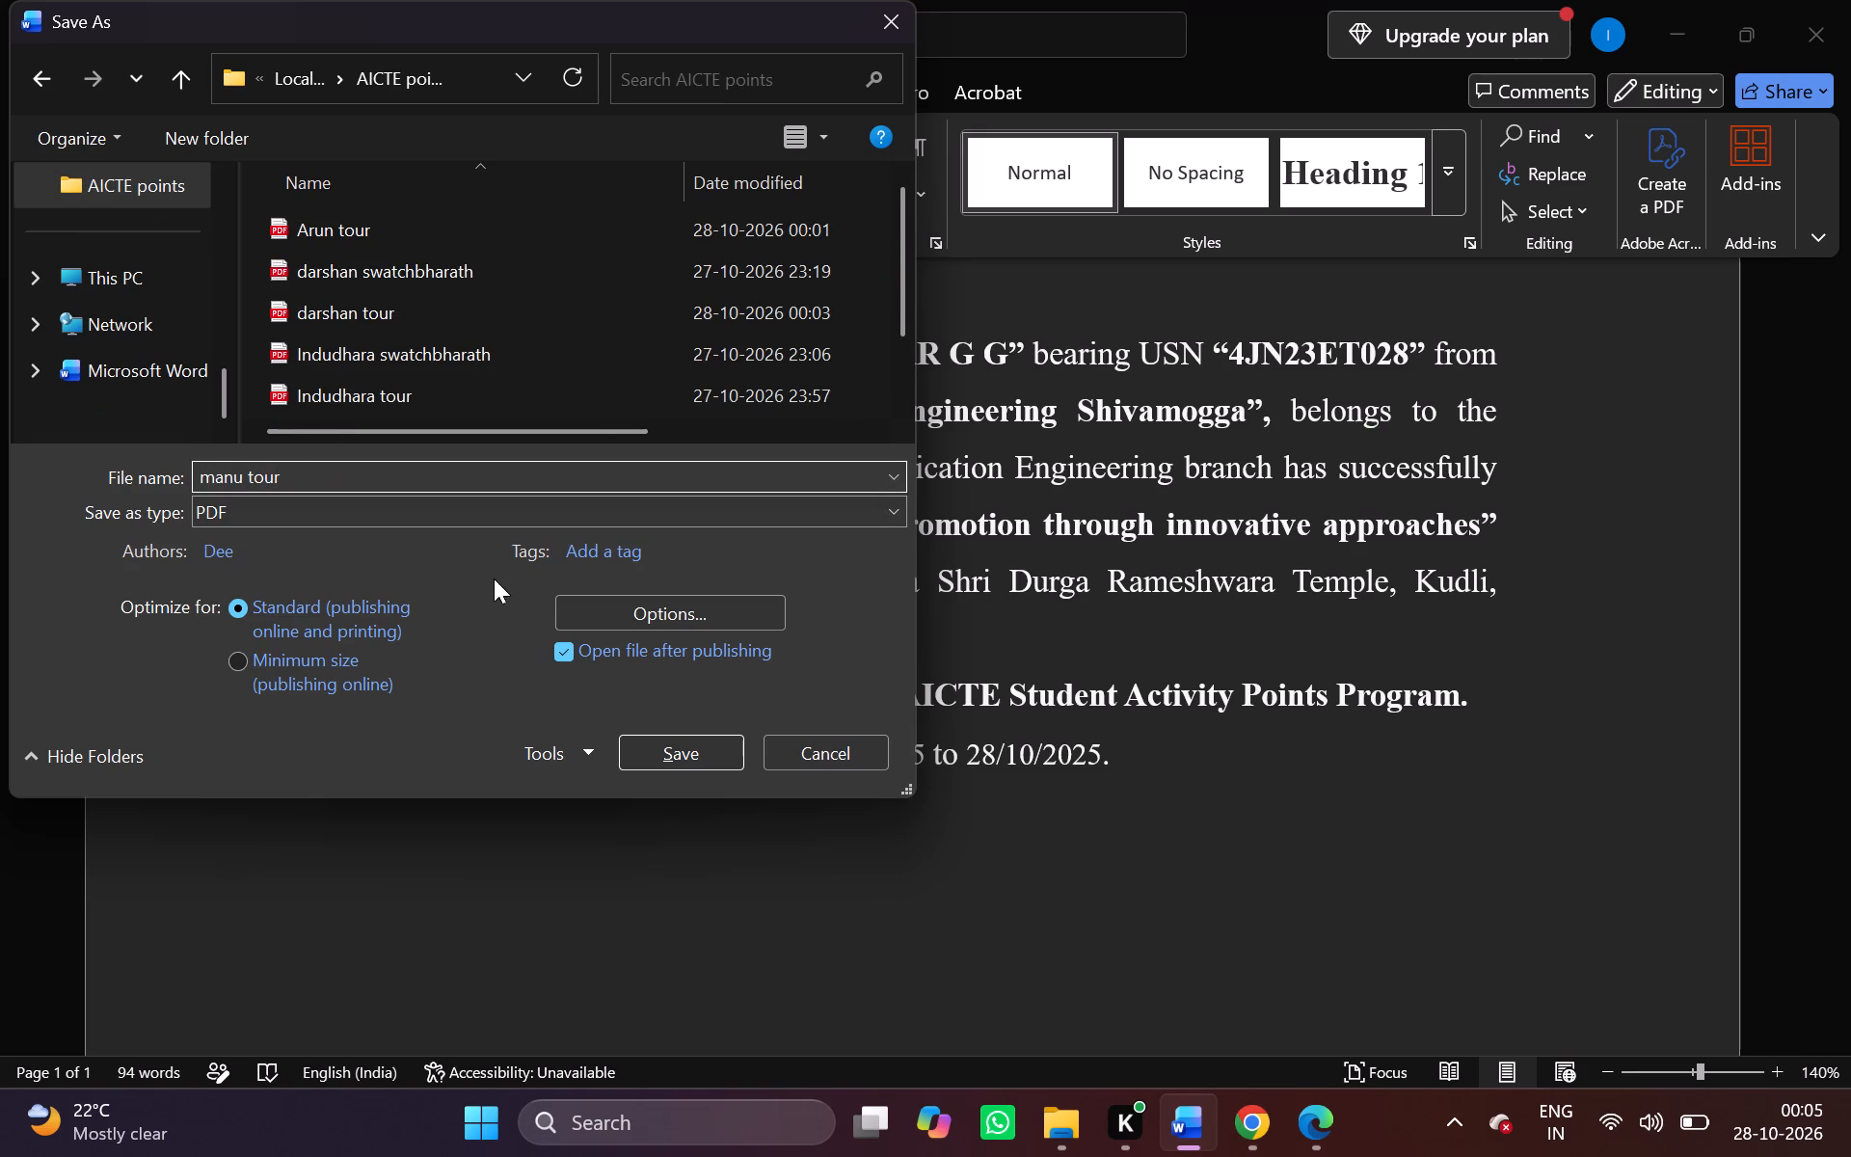
left_click(677, 745)
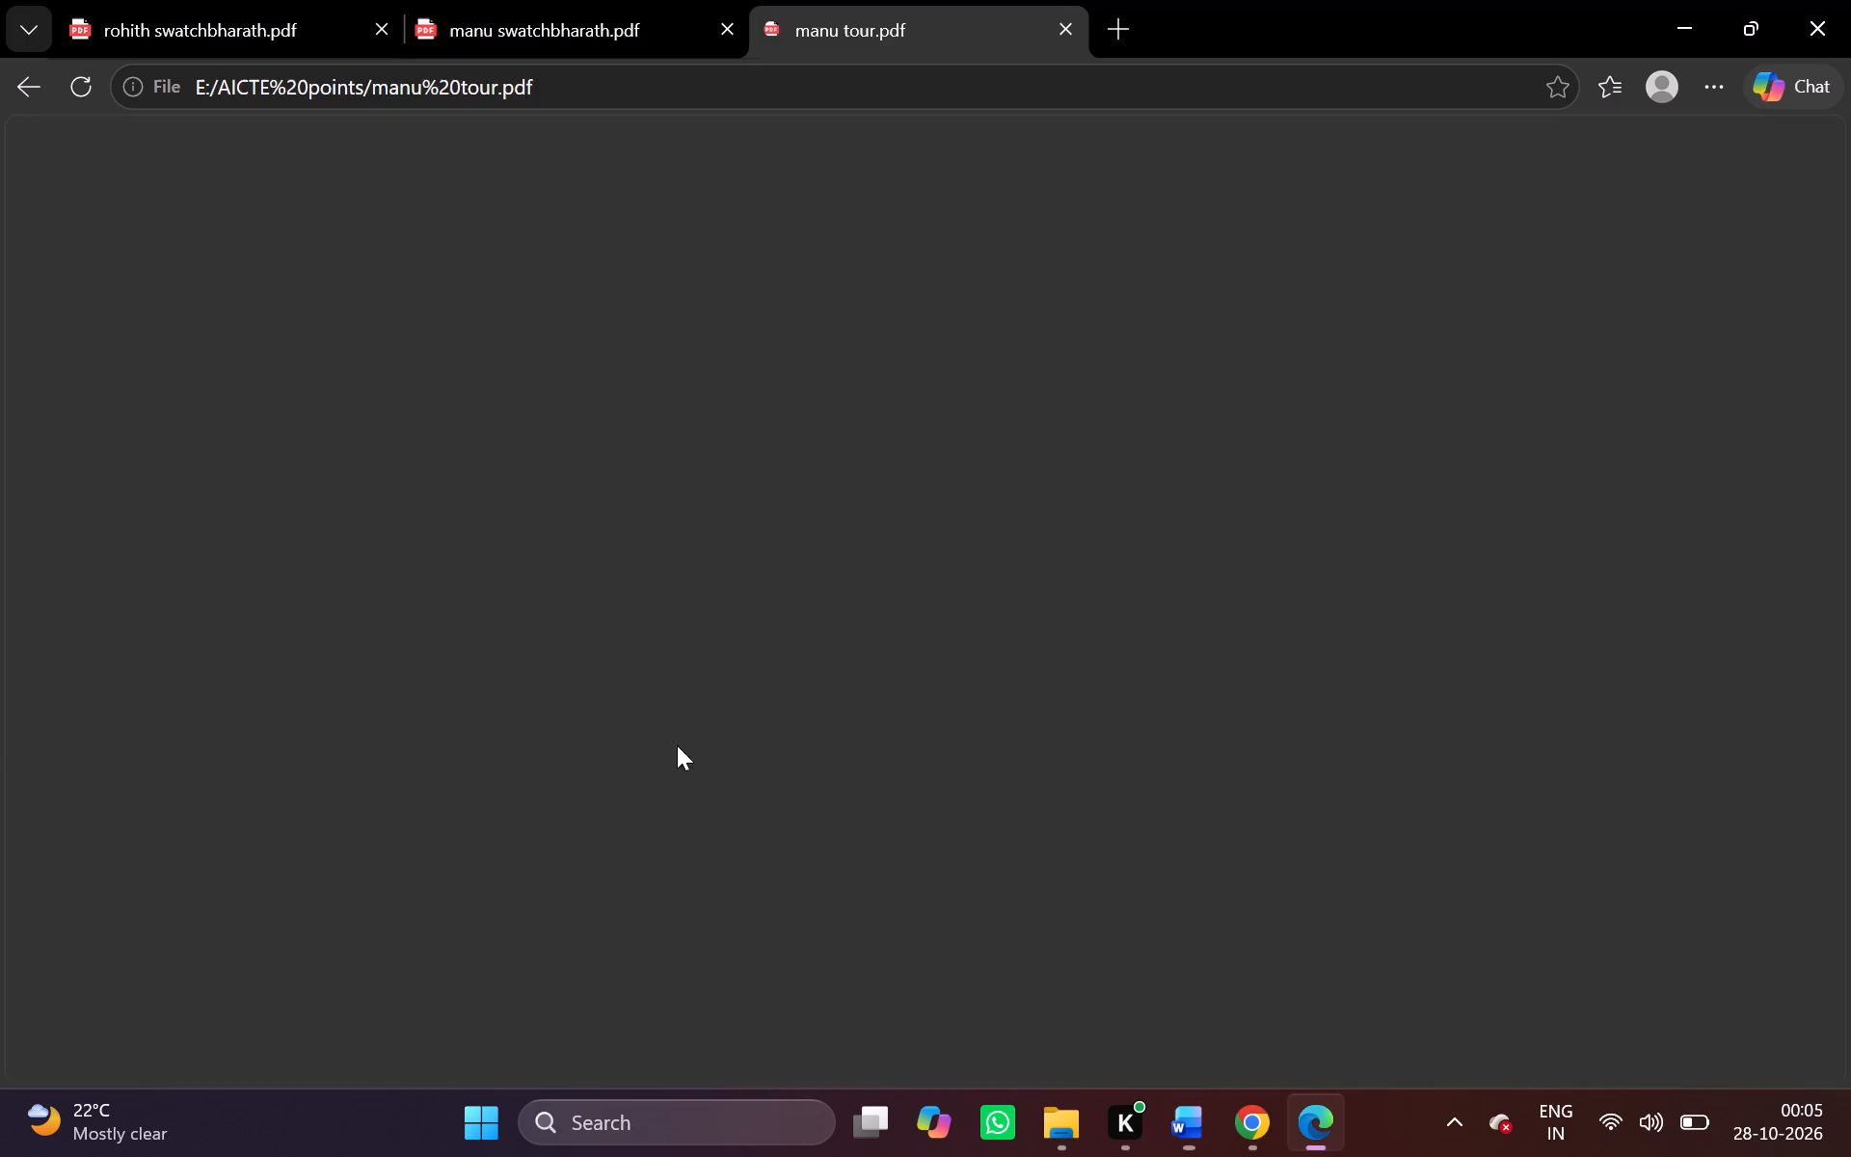
Review the exported "manu tour" PDF, checking the name, USN, temple address and dates in the certificate text.
scroll(1215, 834, "down", 1)
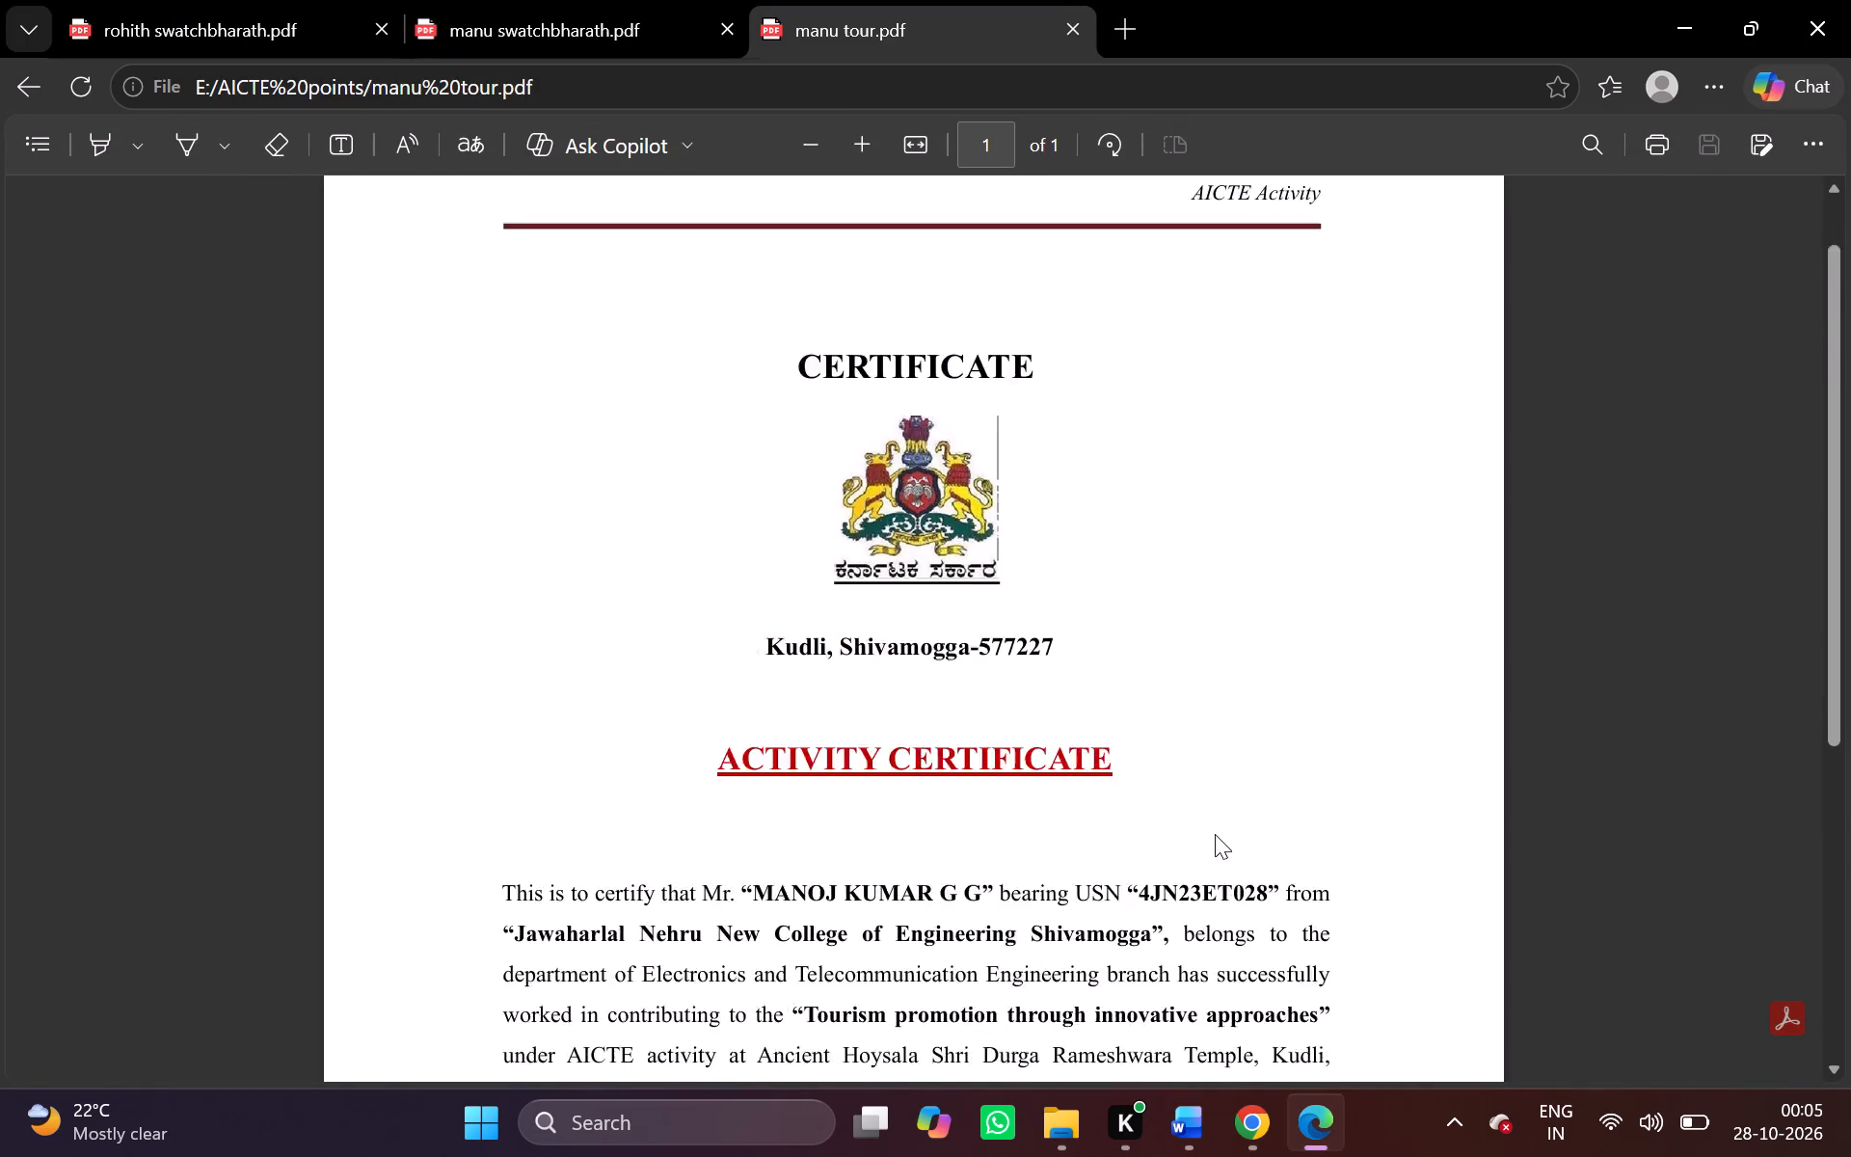
scroll(1215, 834, "down", 2)
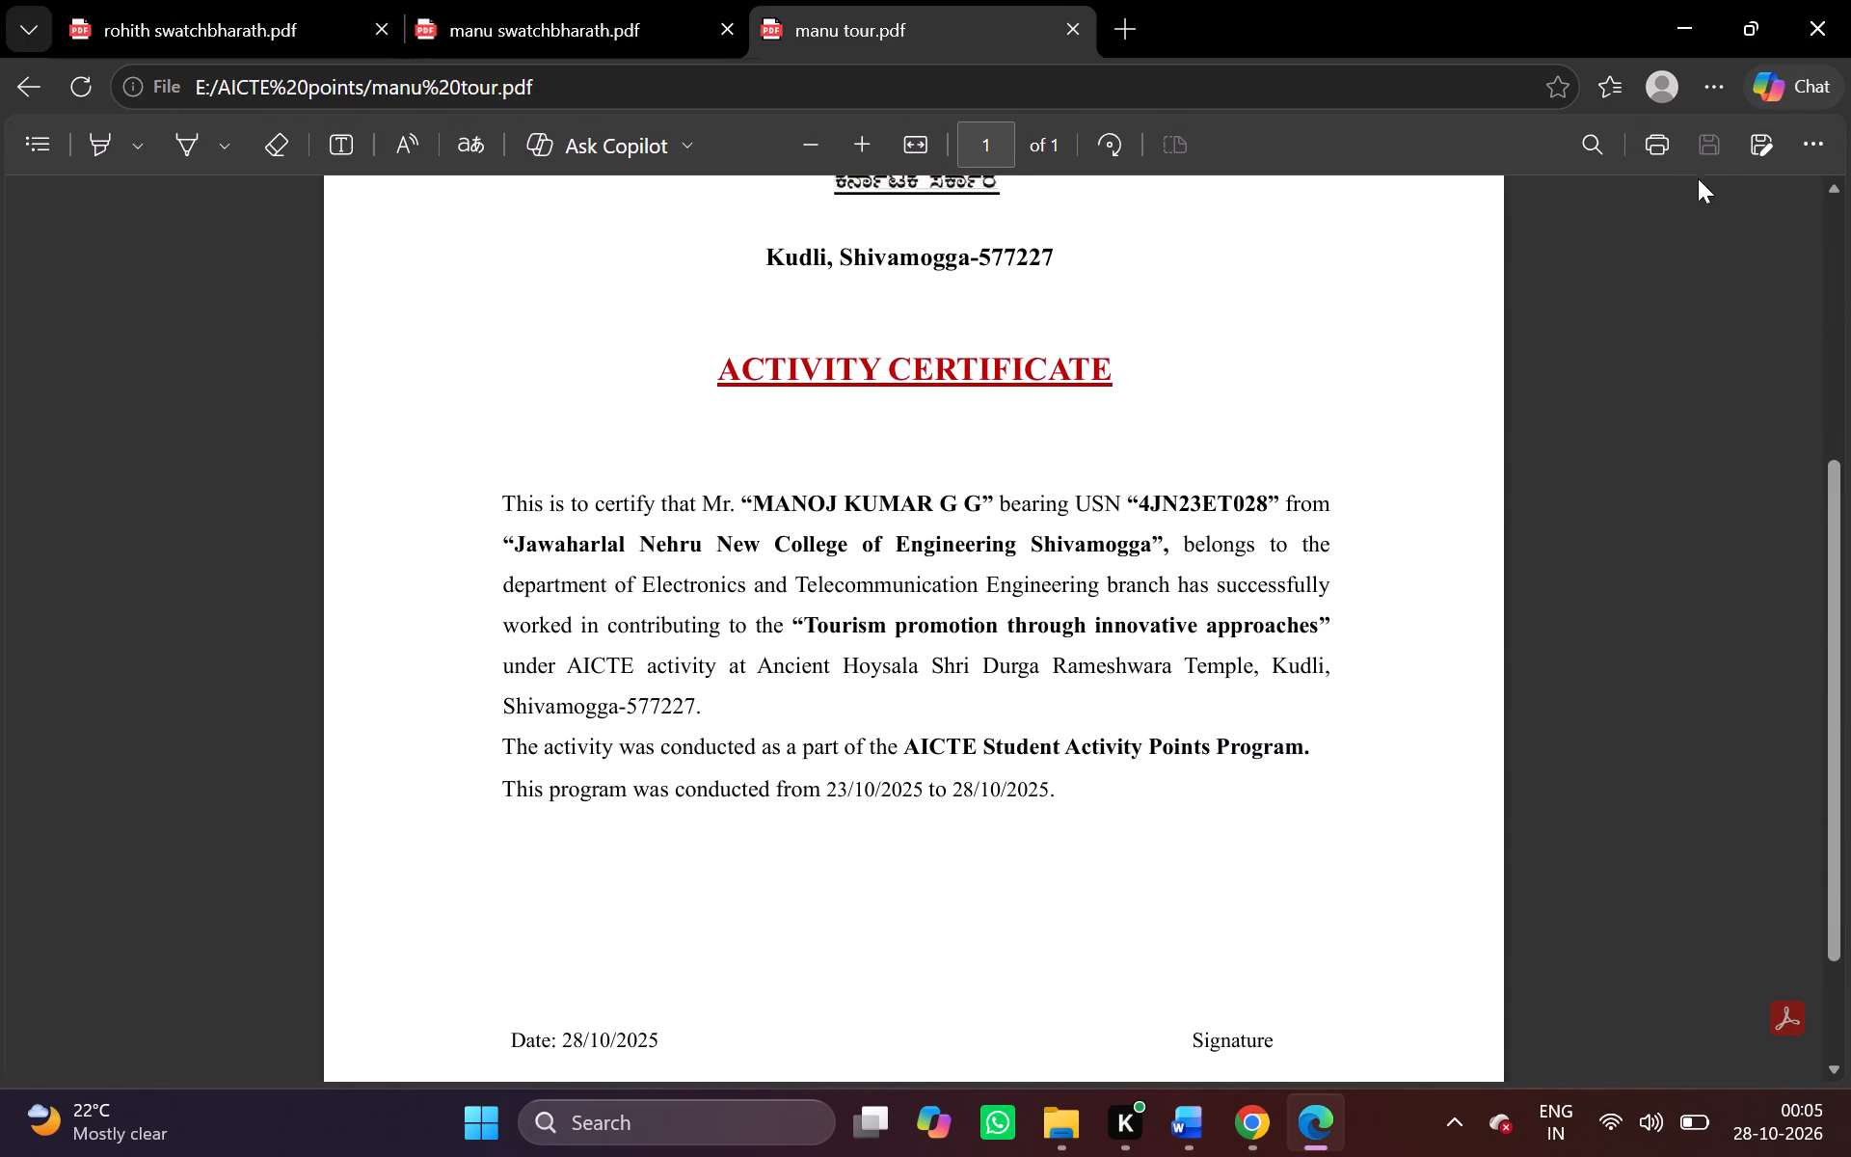
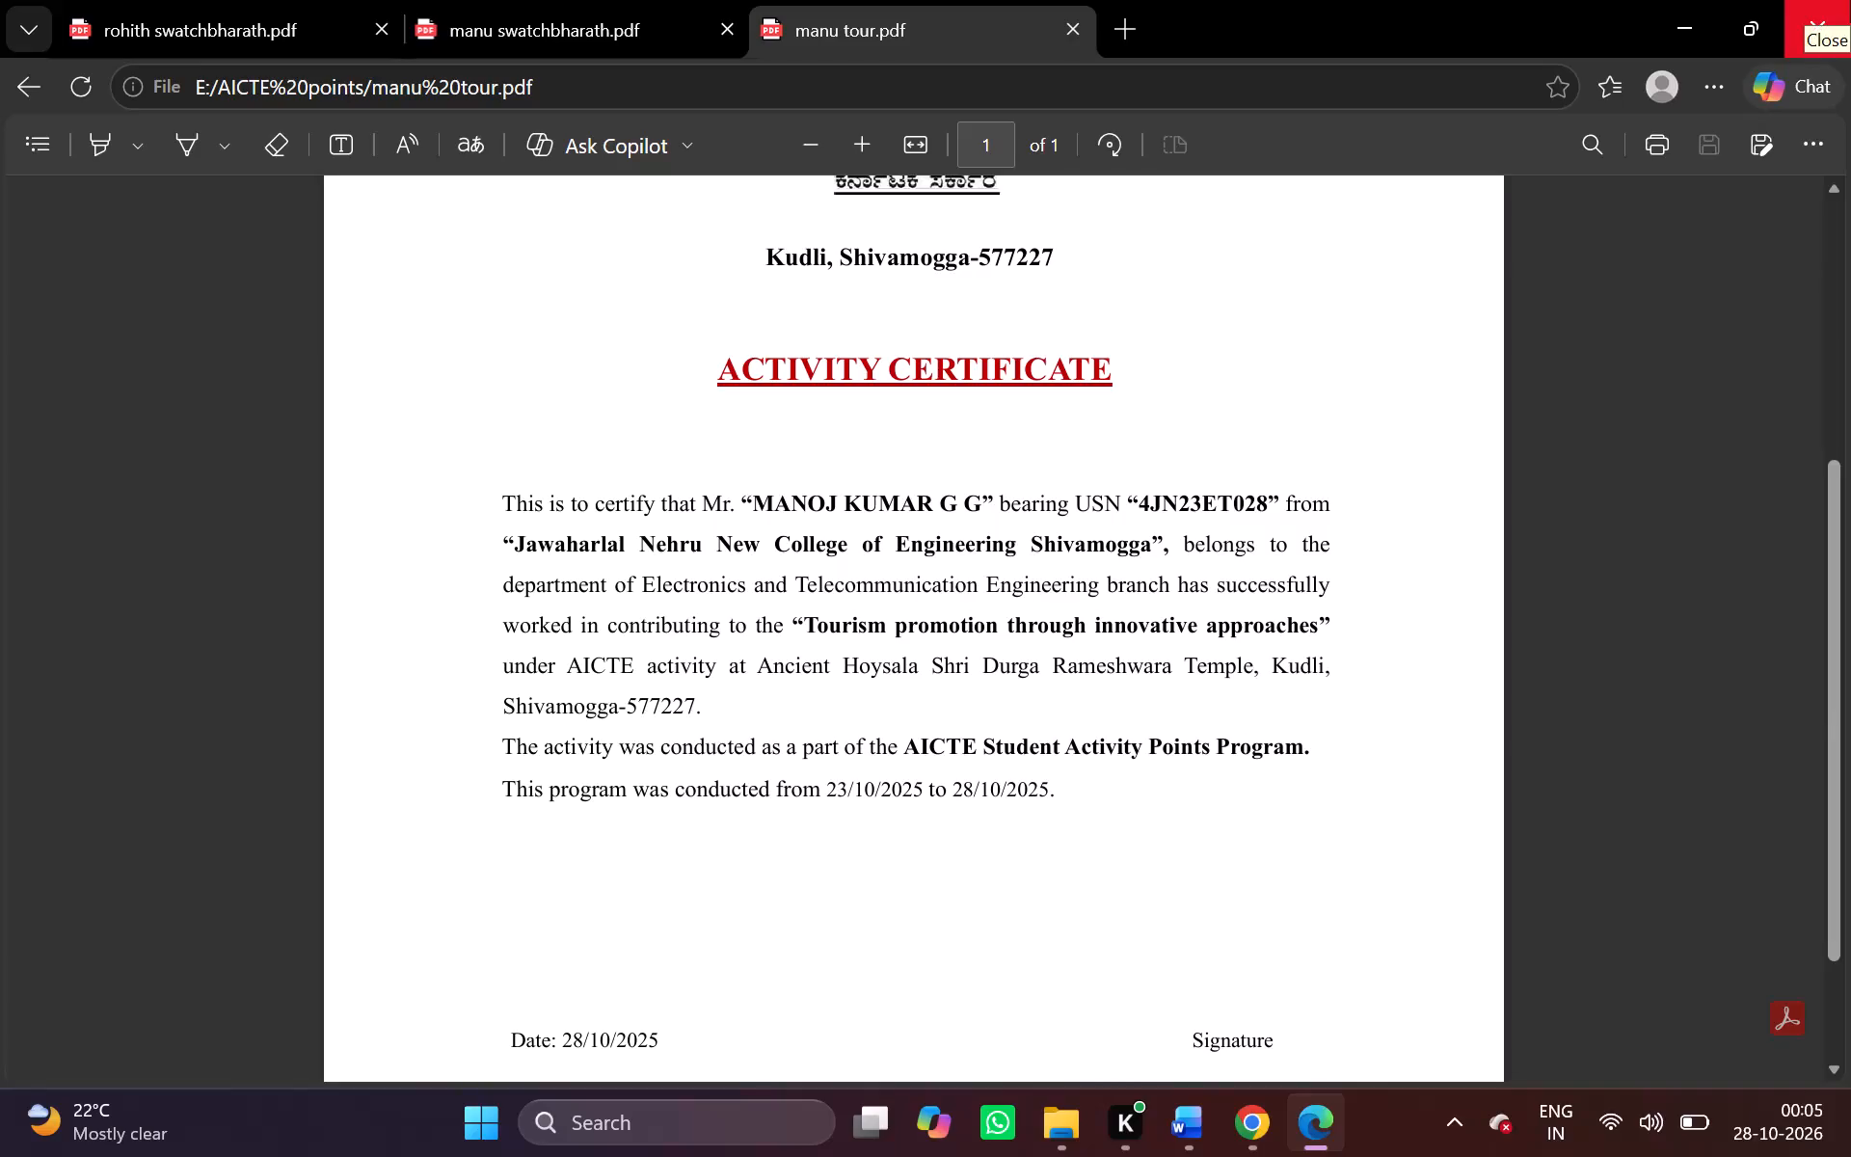
Close the exported PDF and clear the previous student's name between the quotation marks in the Word certificate.
left_click(1850, 0)
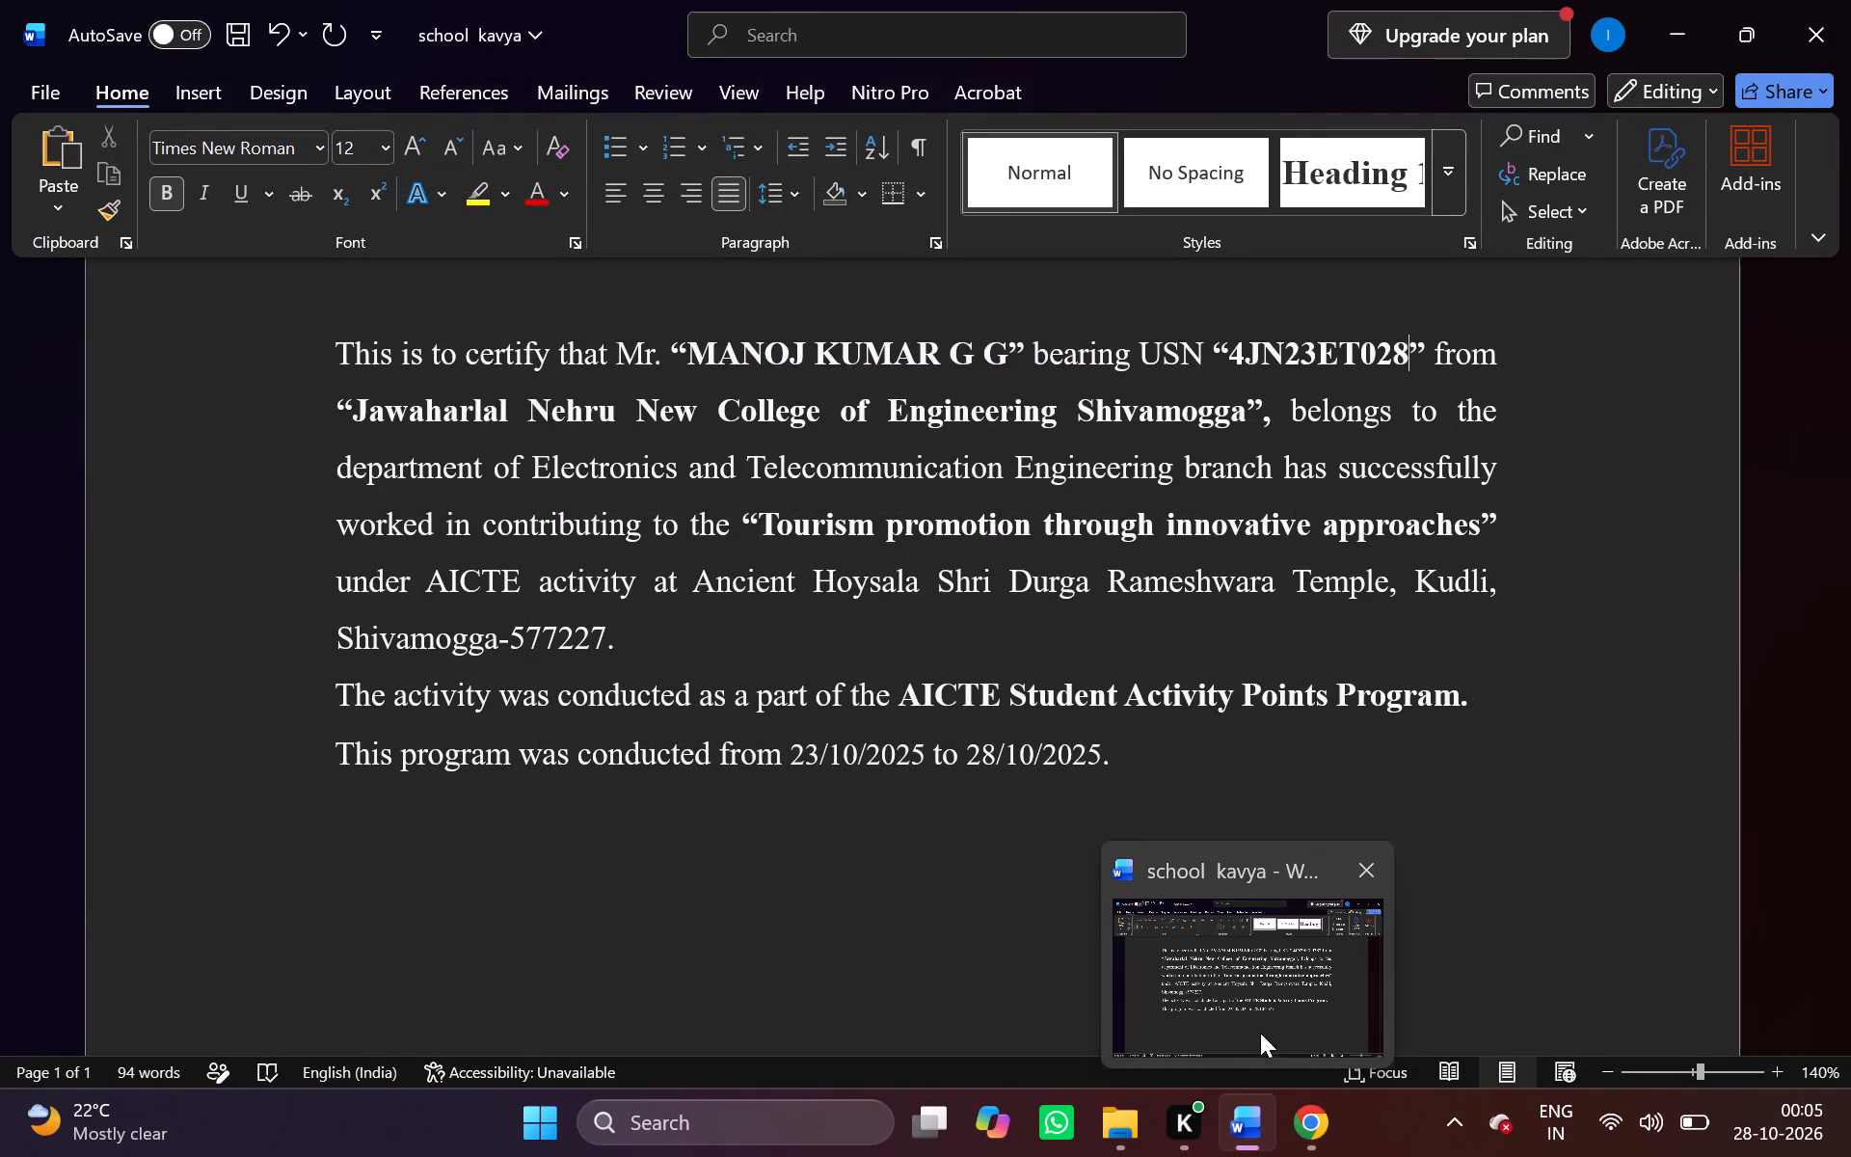
left_click(1302, 1110)
left_click(1226, 1131)
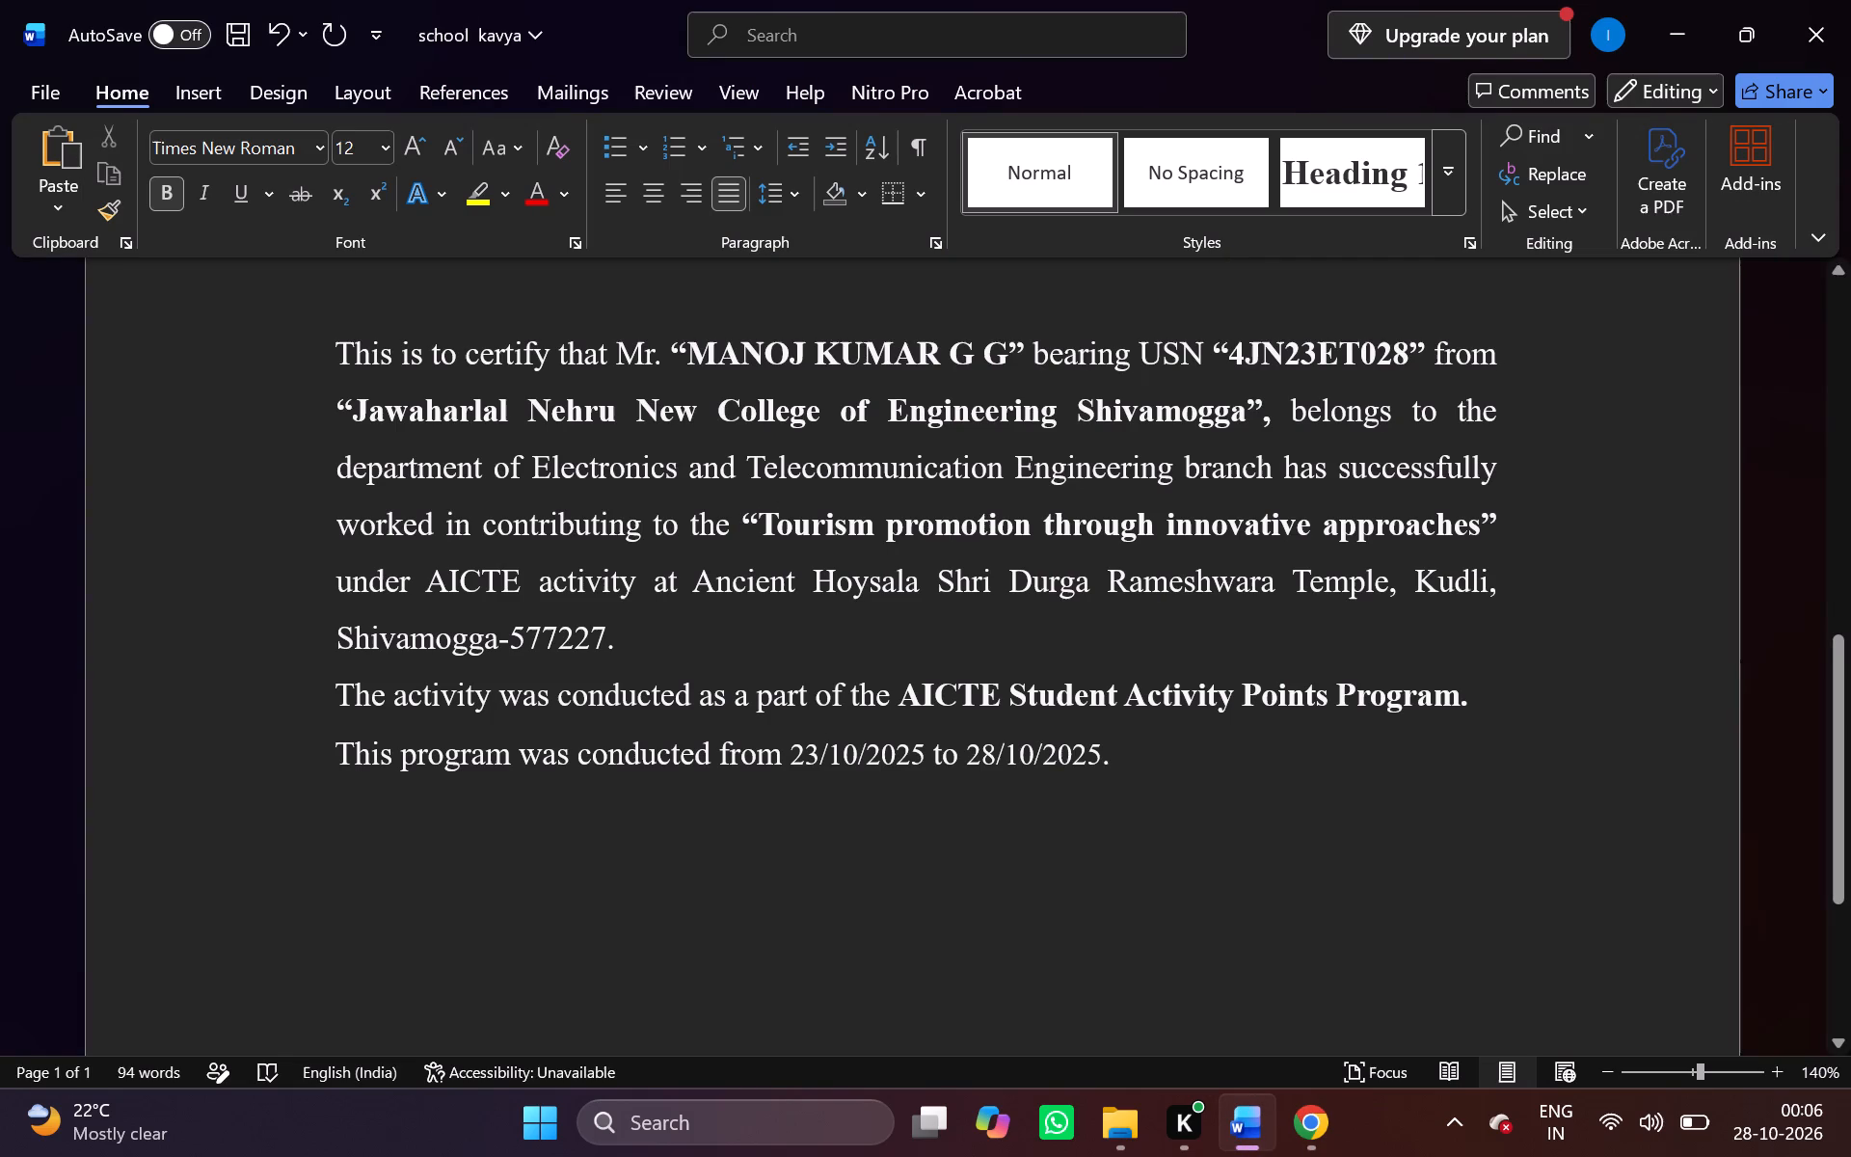
left_click(1008, 353)
key("BackSpace")
key("BackSpace")
key("BackSpace")
key("BackSpace")
key("BackSpace")
key("BackSpace")
key("BackSpace")
key("BackSpace")
key("BackSpace")
key("BackSpace")
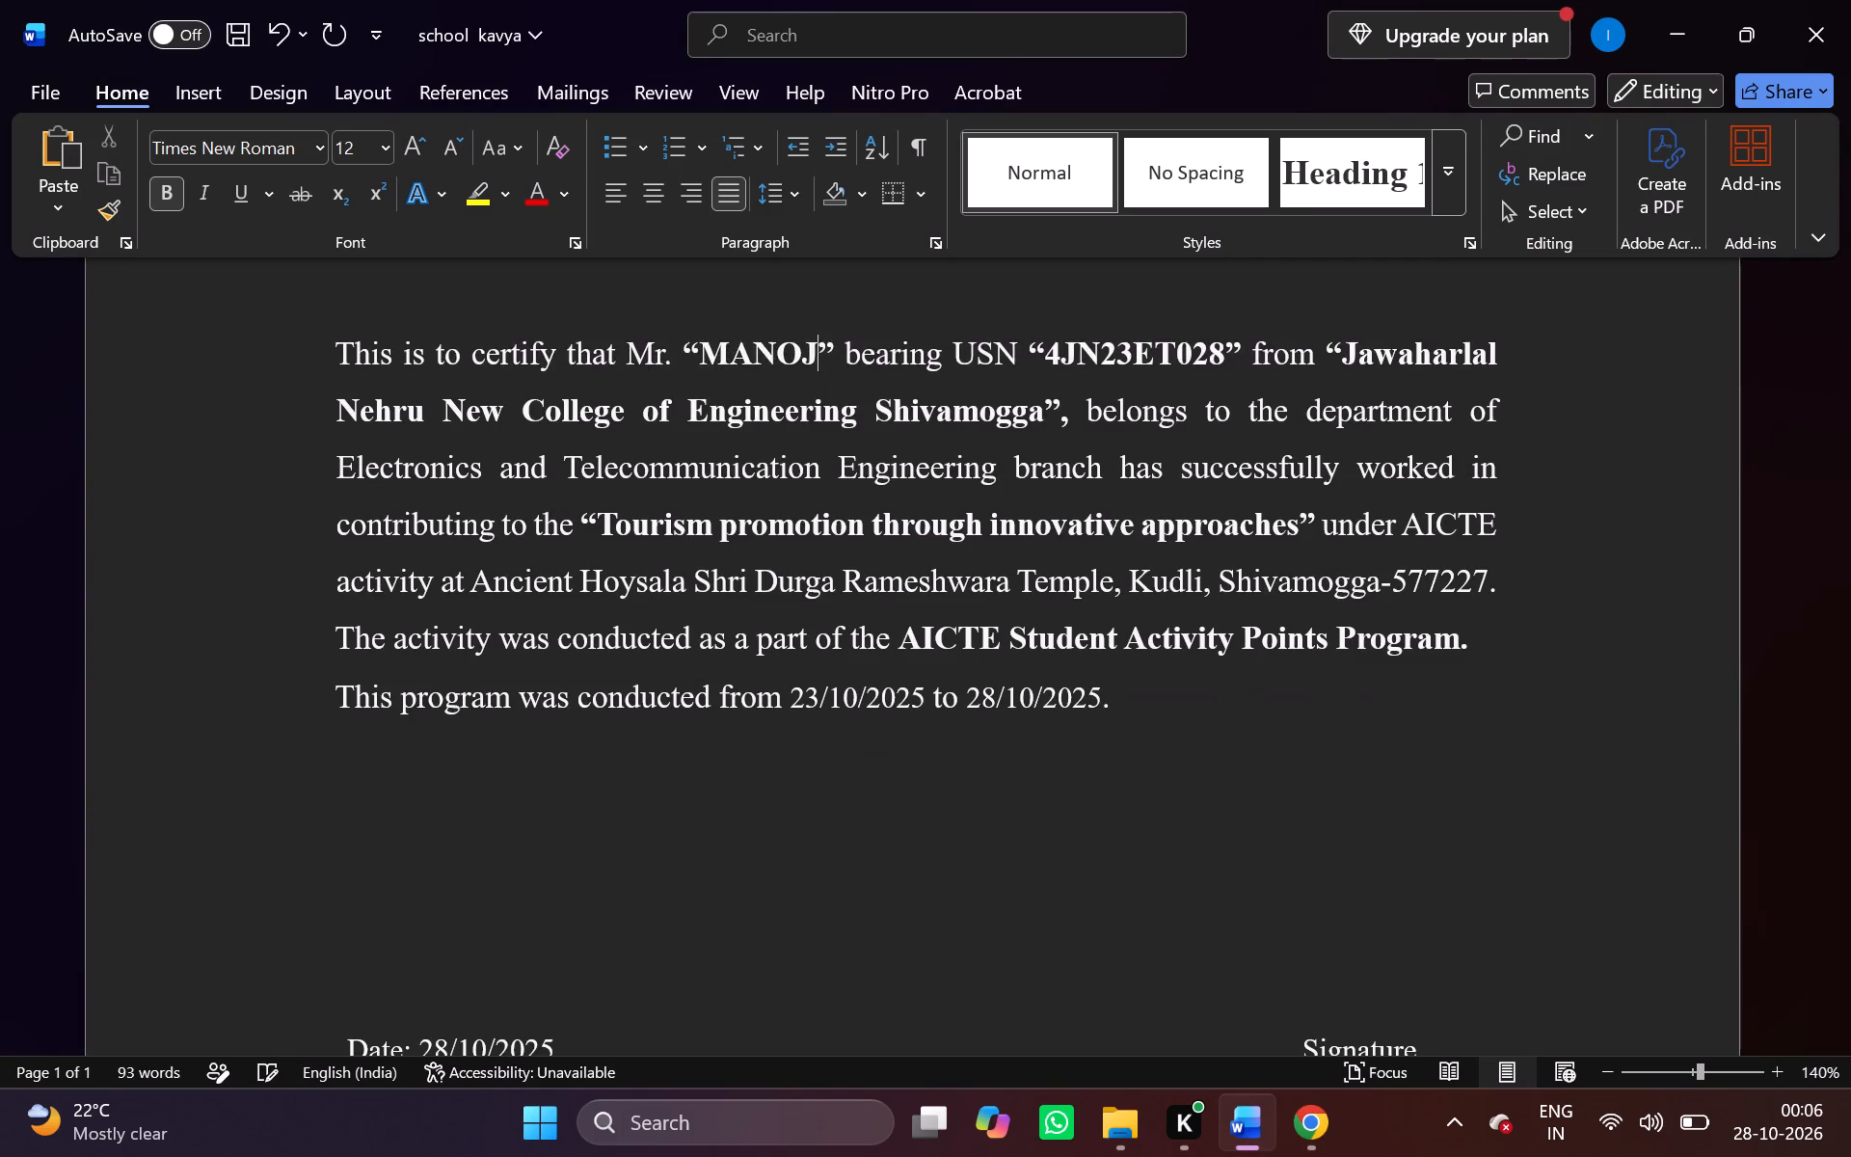
key("BackSpace")
key("BackSpace")
key("BackSpace")
key("BackSpace")
key("BackSpace")
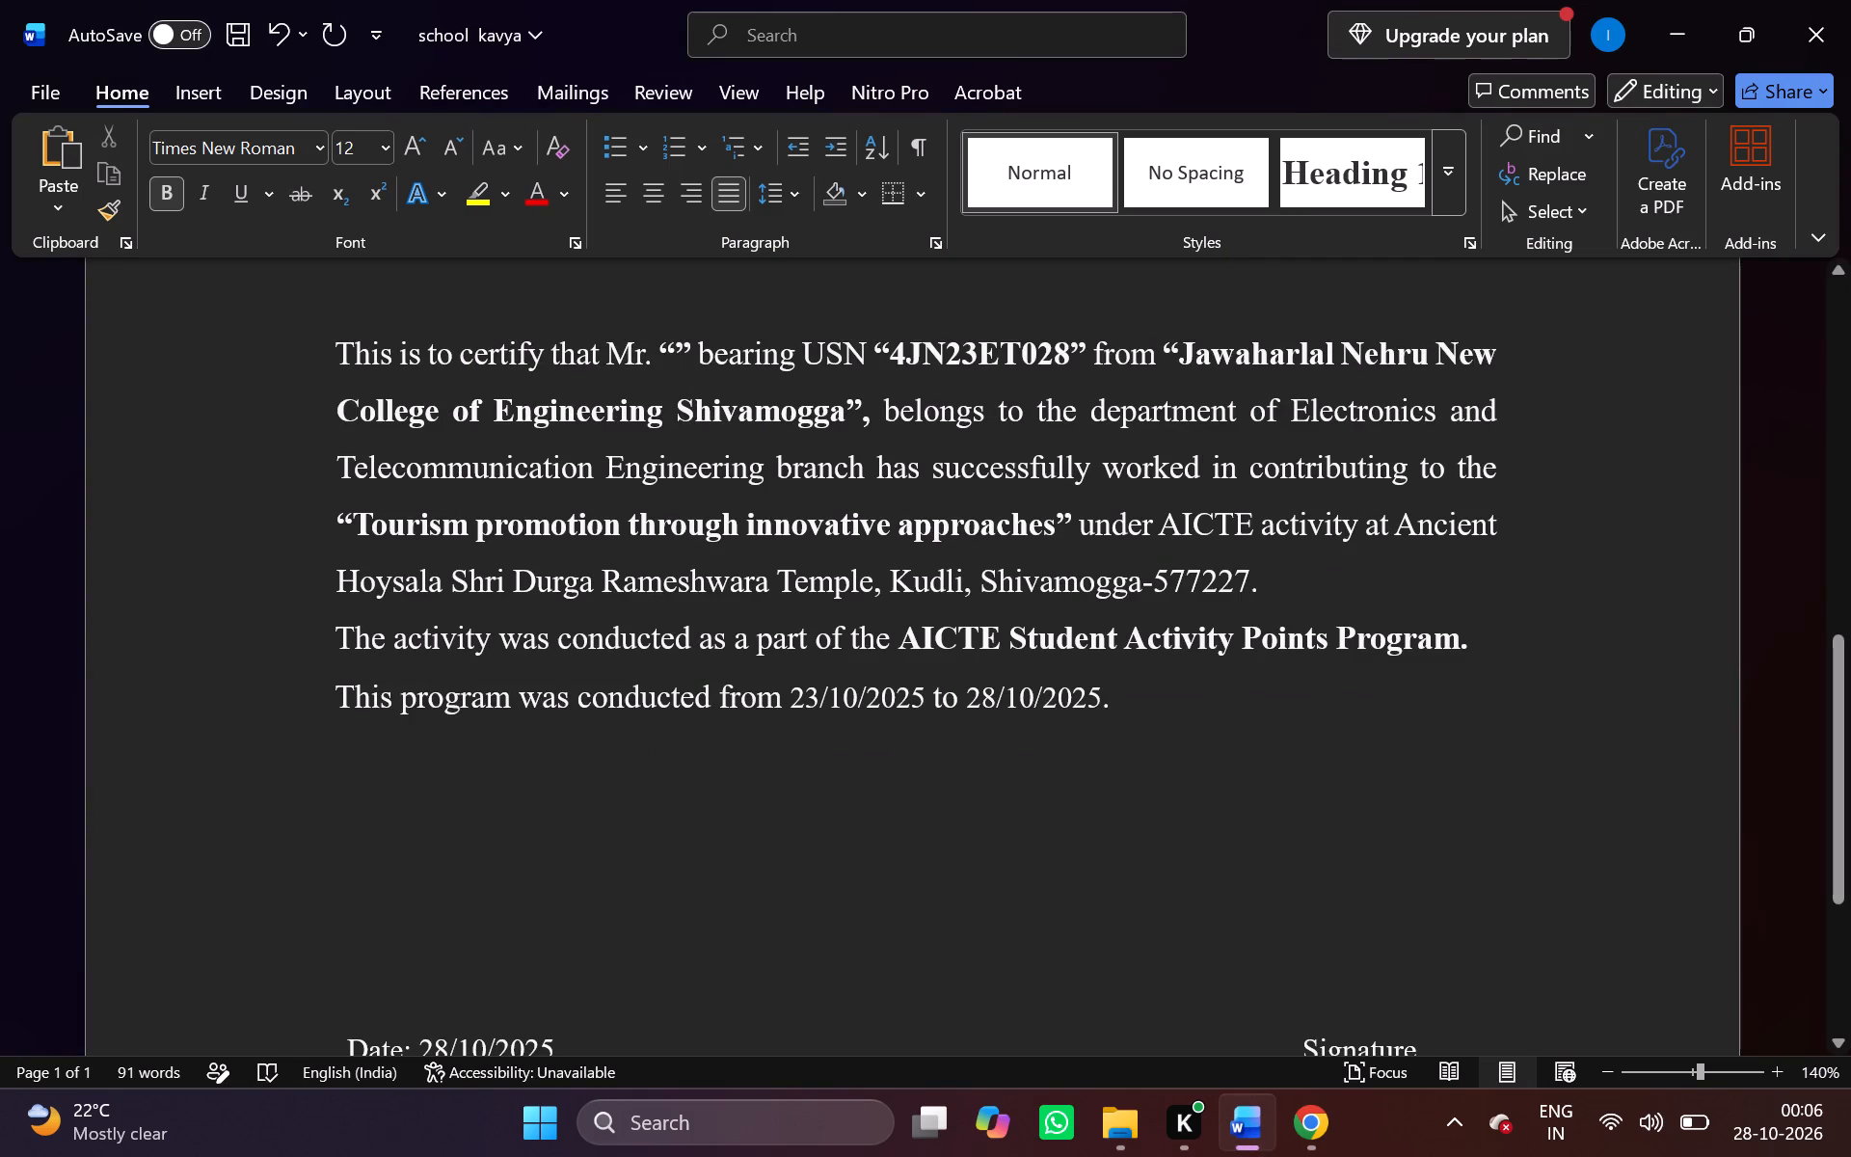
Copy the student's name from the "rohith swatchbharath" PDF into the certificate's empty name quotes, keeping text only.
left_click(1103, 1123)
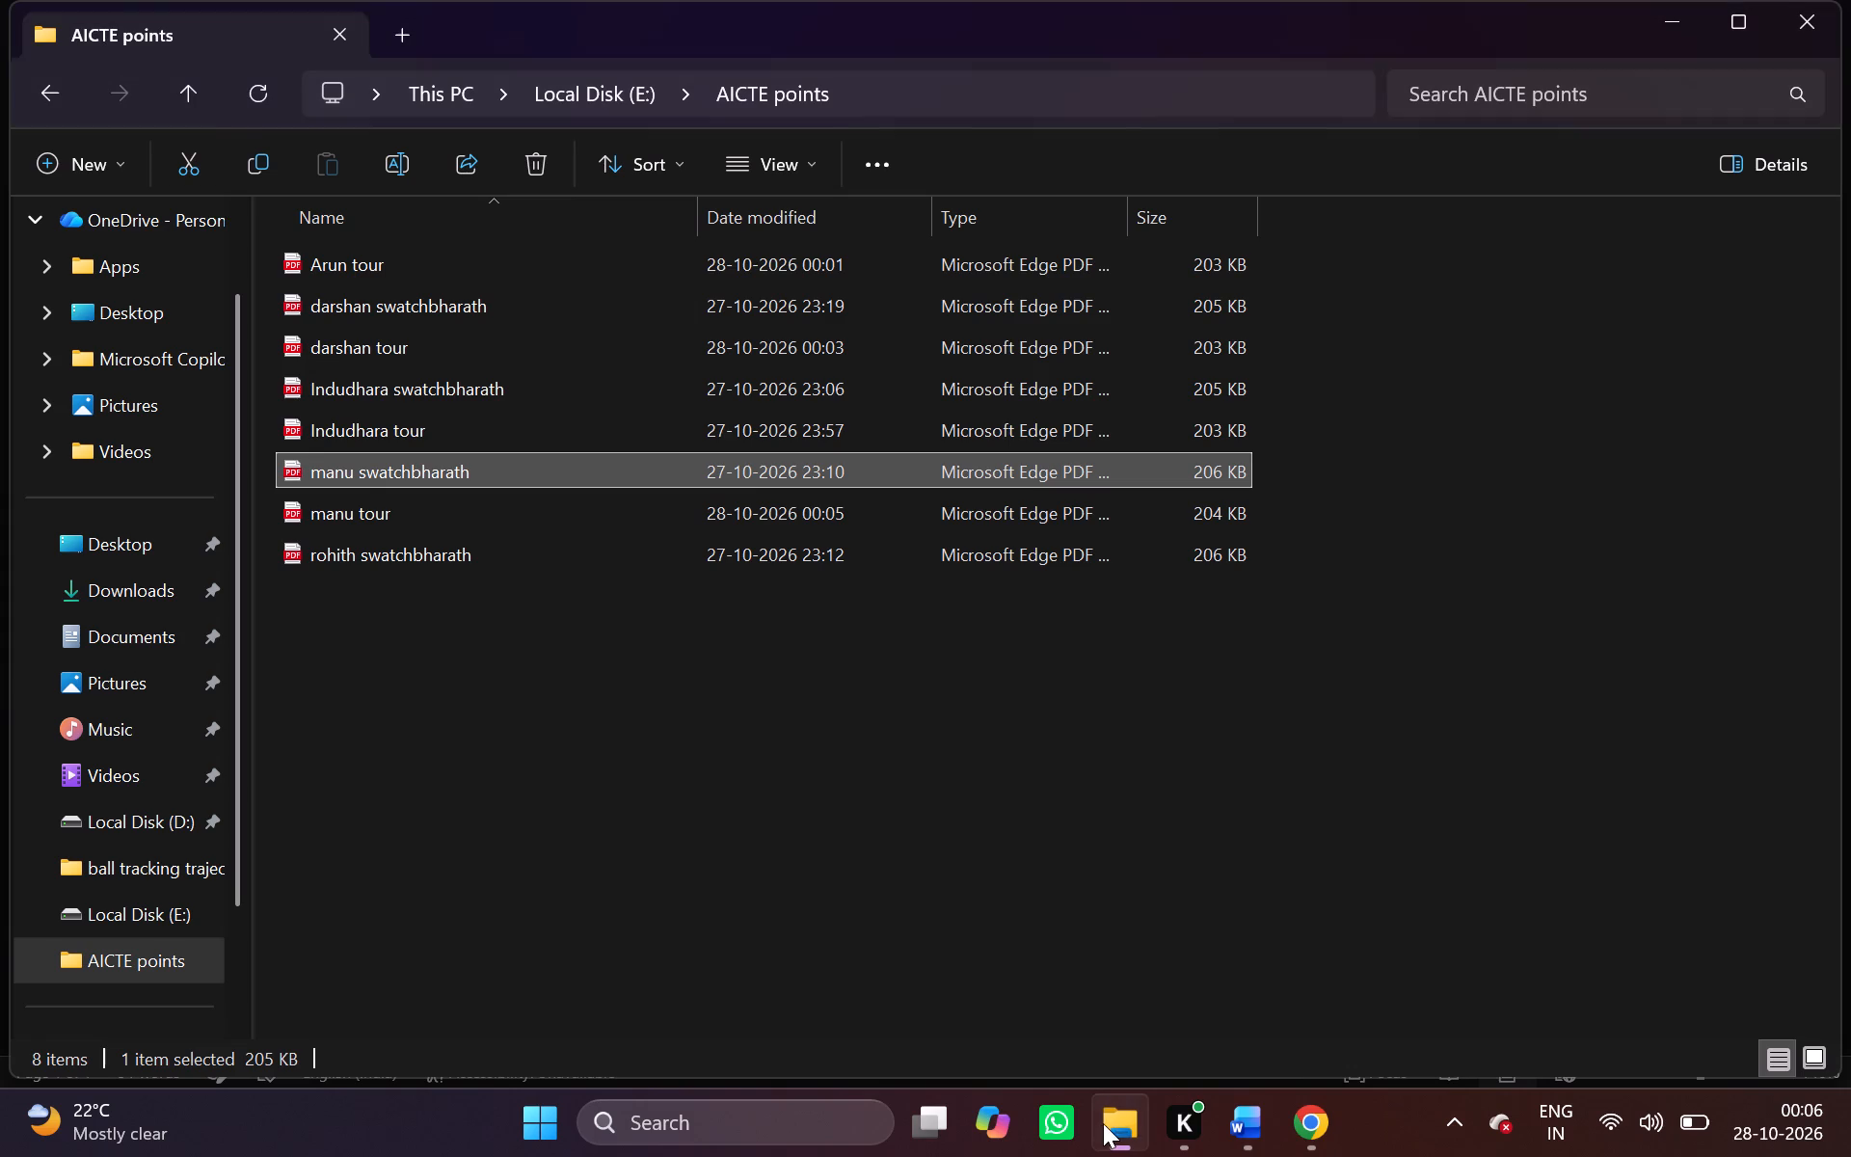
double_click(564, 541)
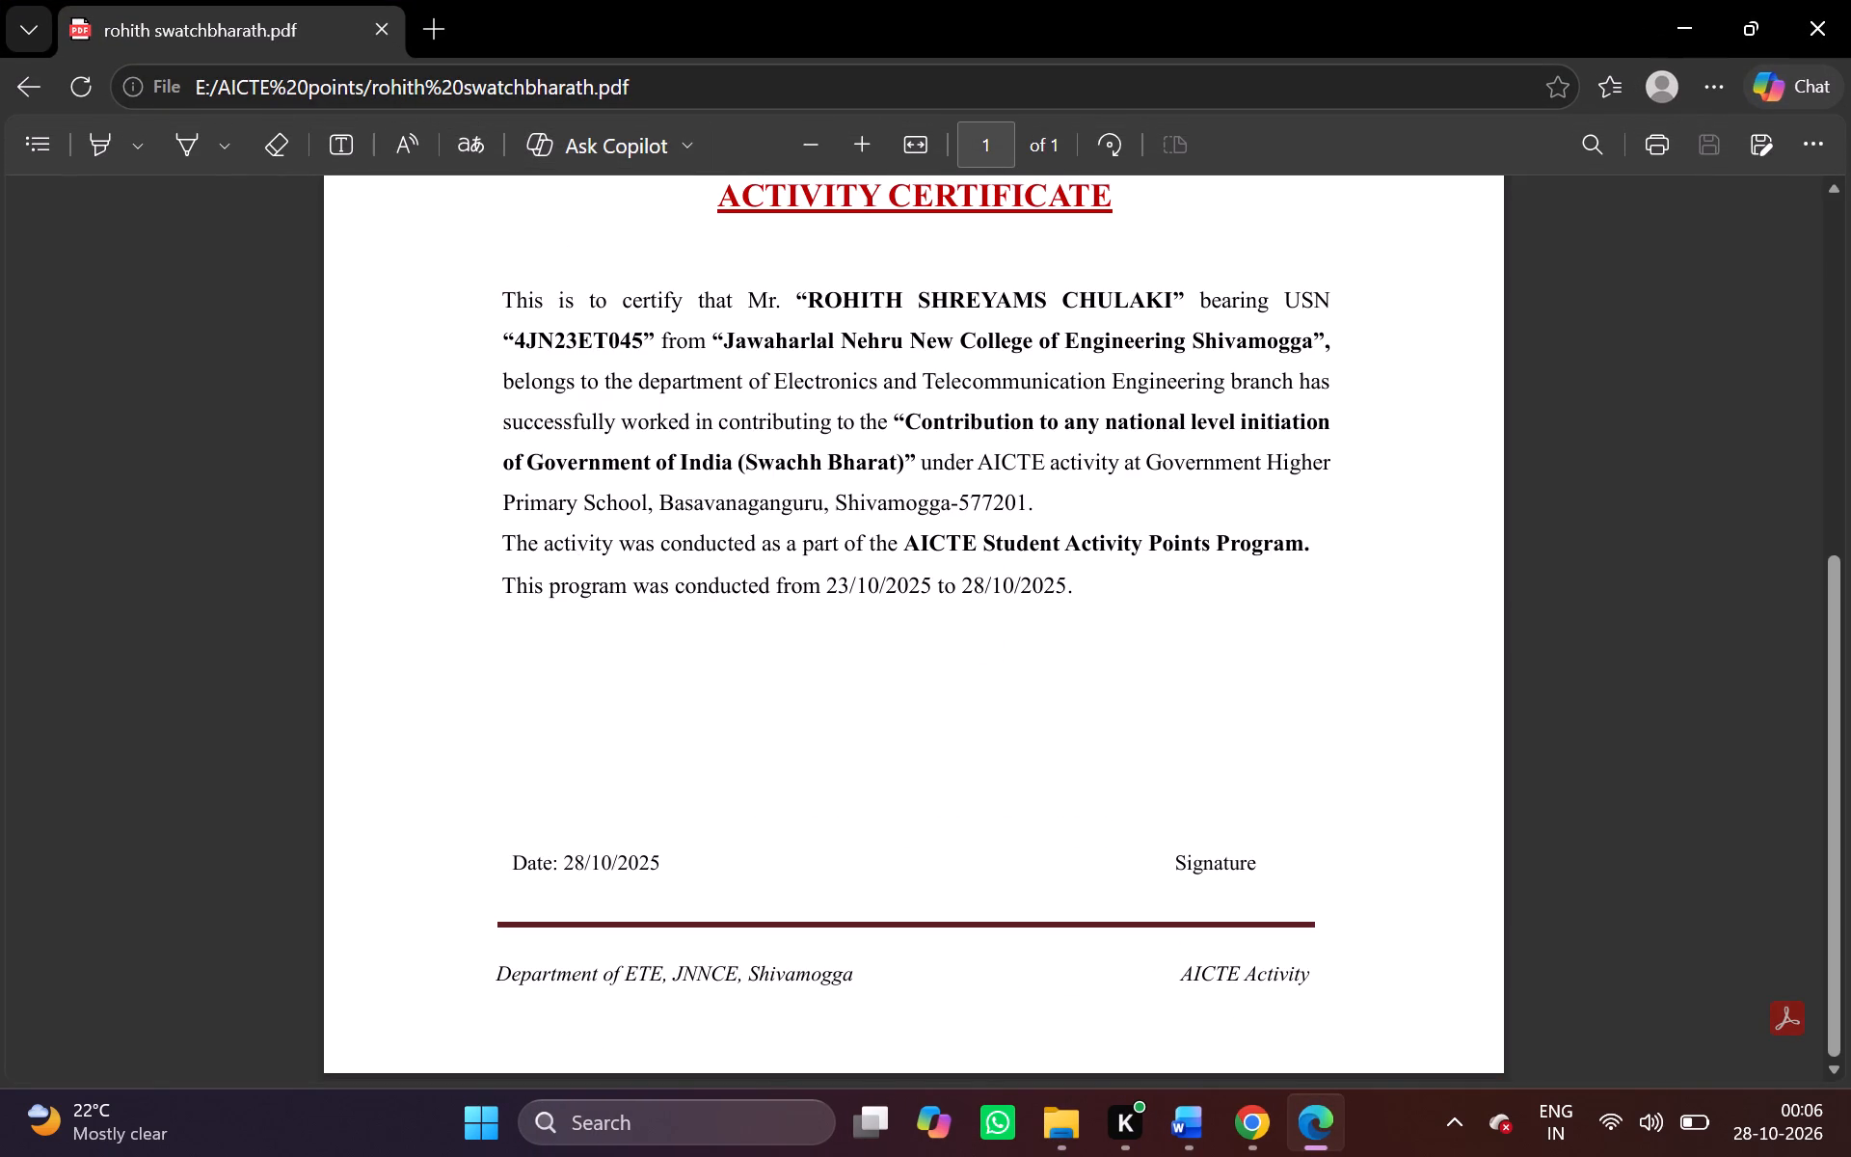
left_click_drag(810, 297, 1206, 327)
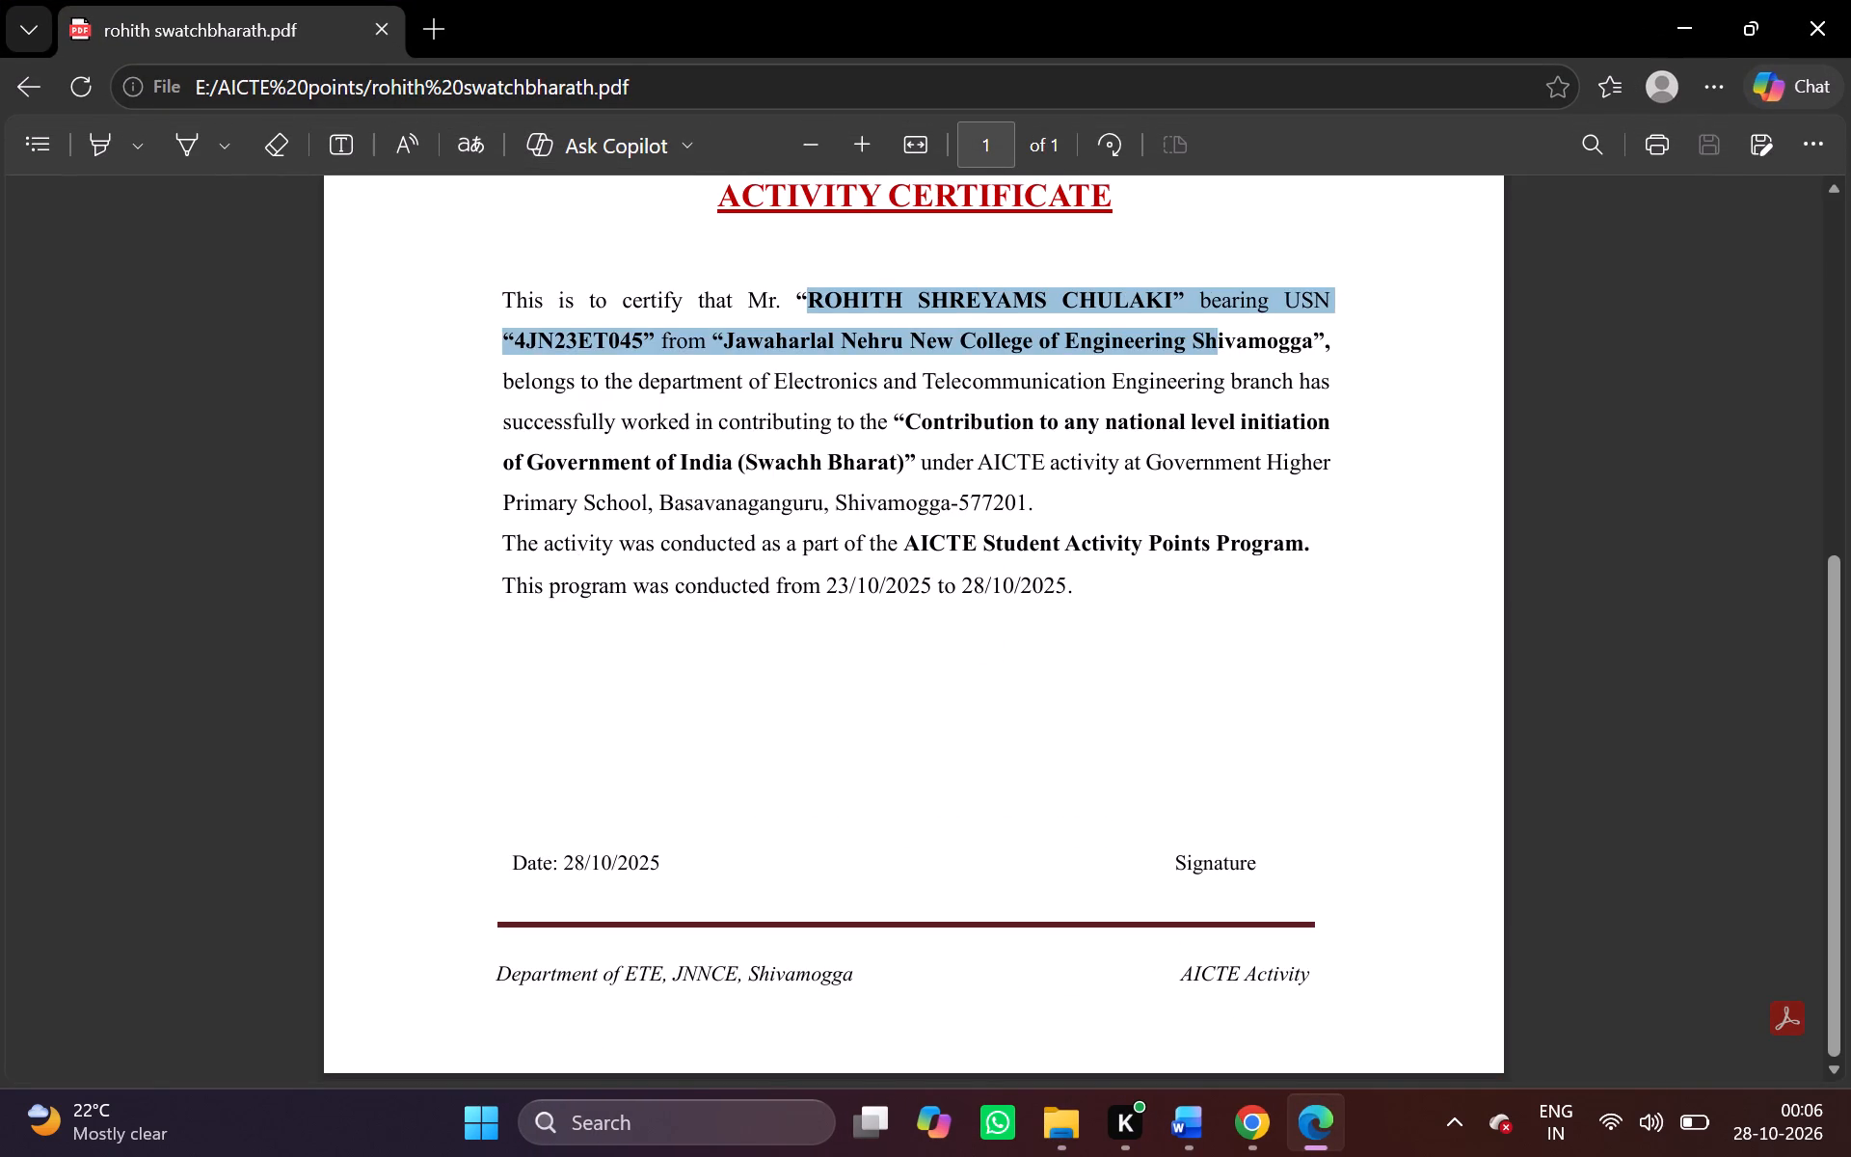
left_click_drag(1206, 327, 1167, 311)
key("ctrl+c")
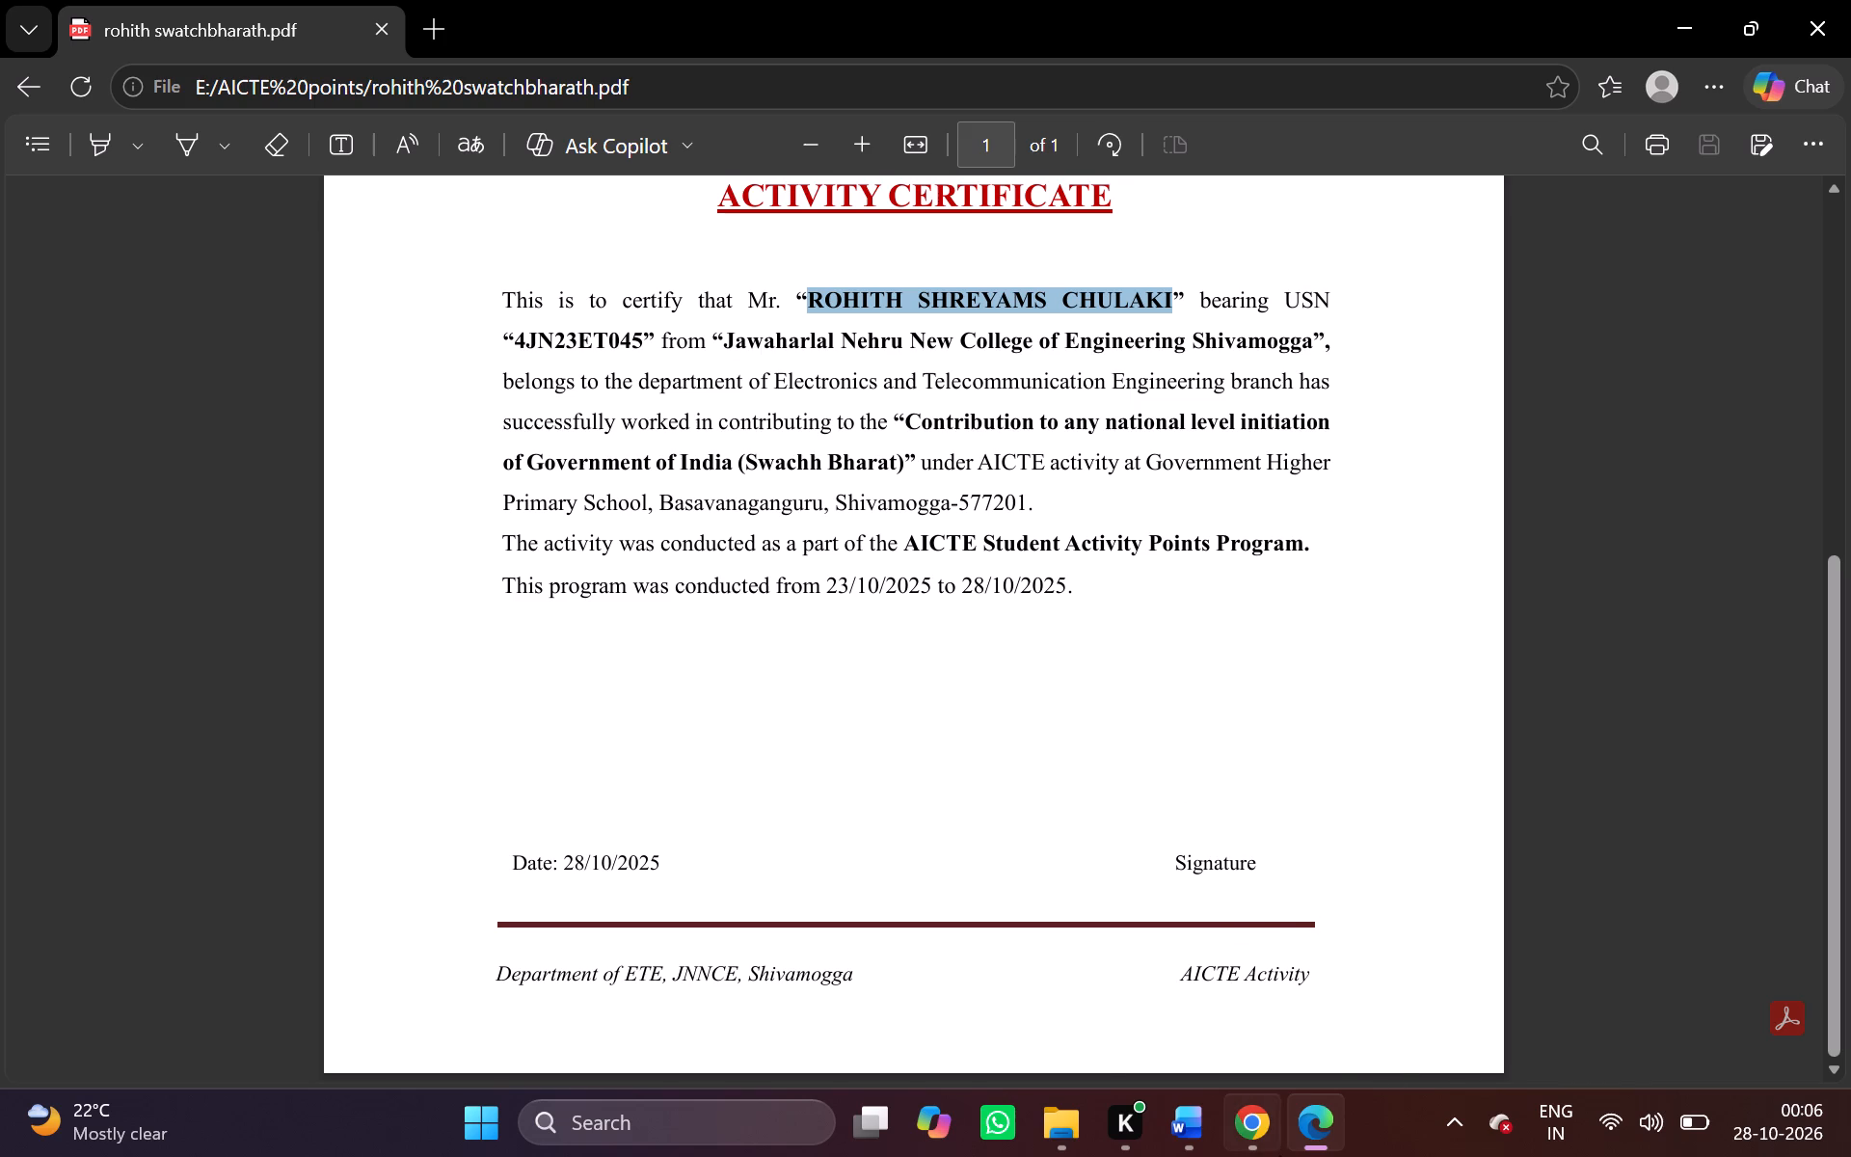
left_click(1206, 1132)
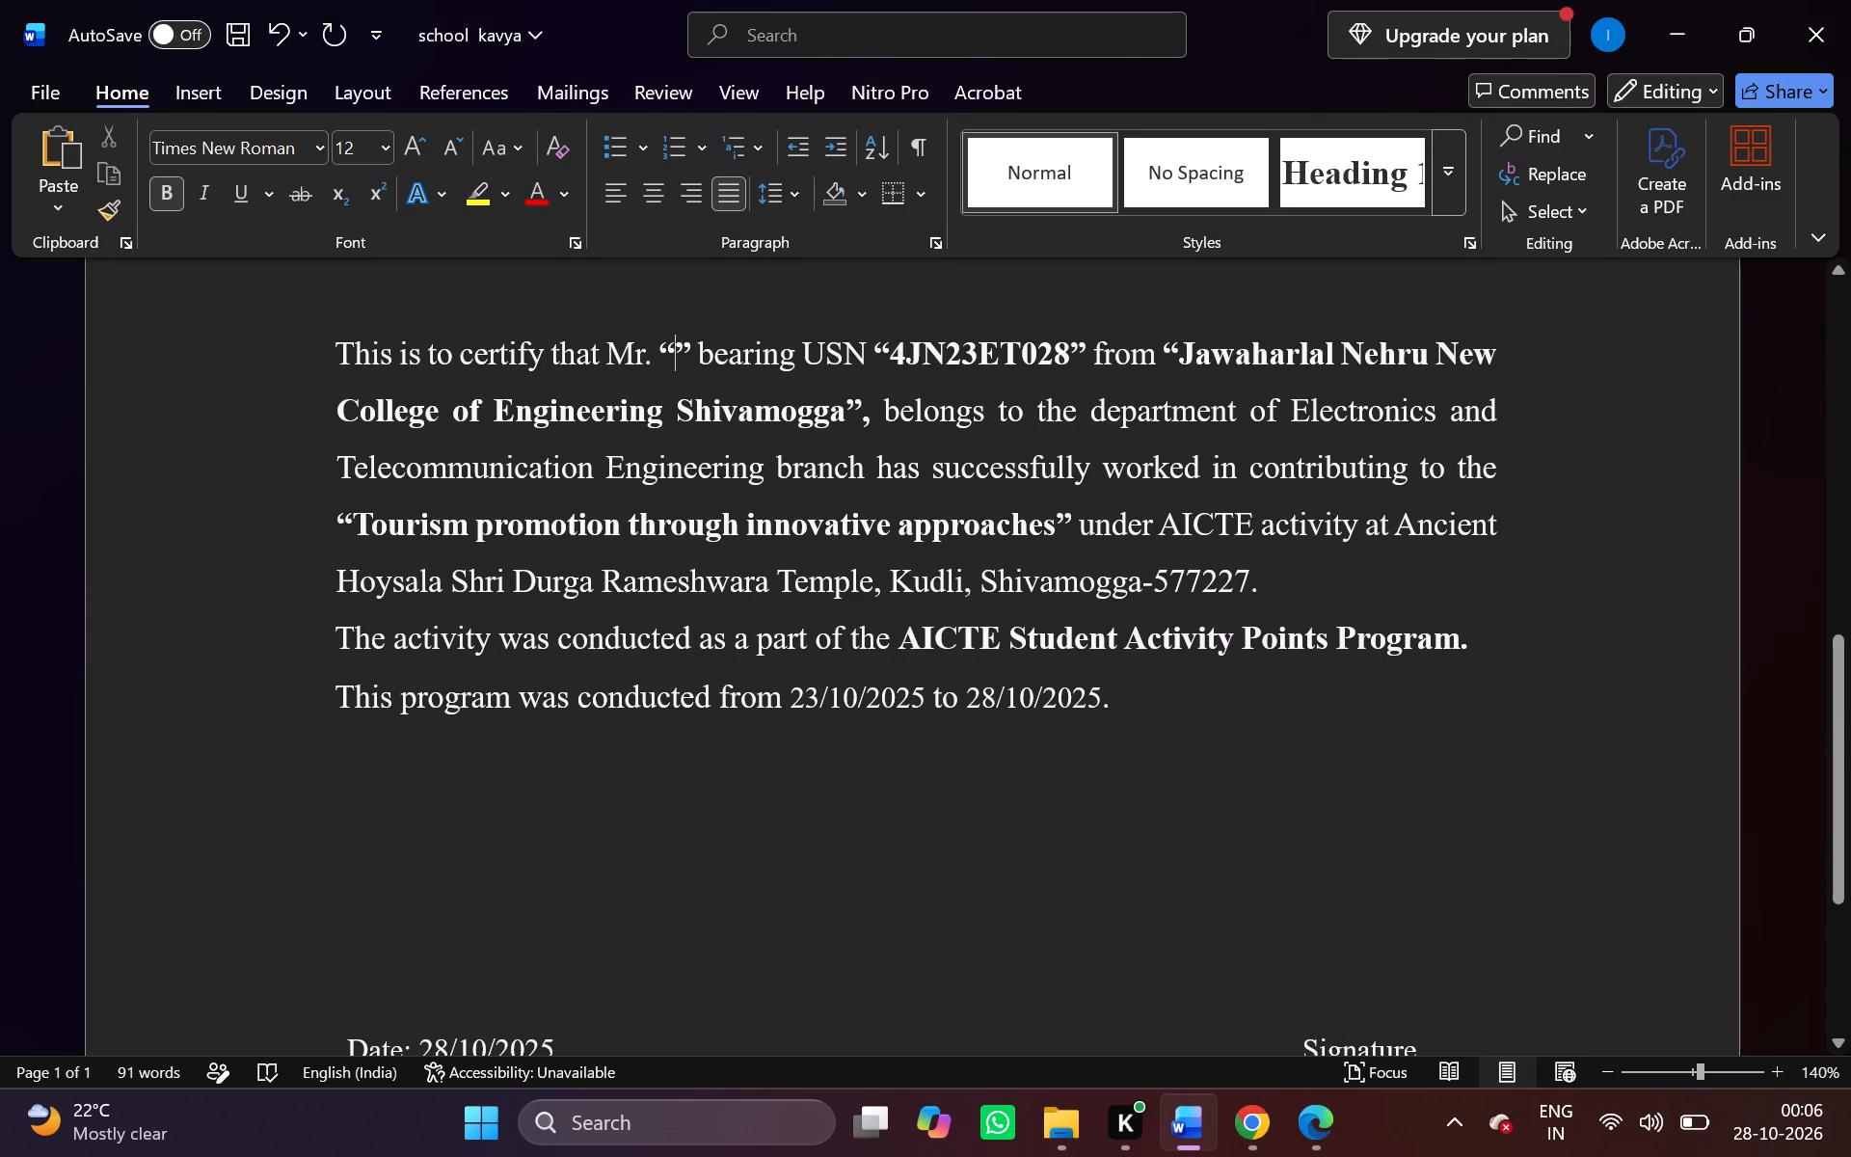
key("ctrl+v")
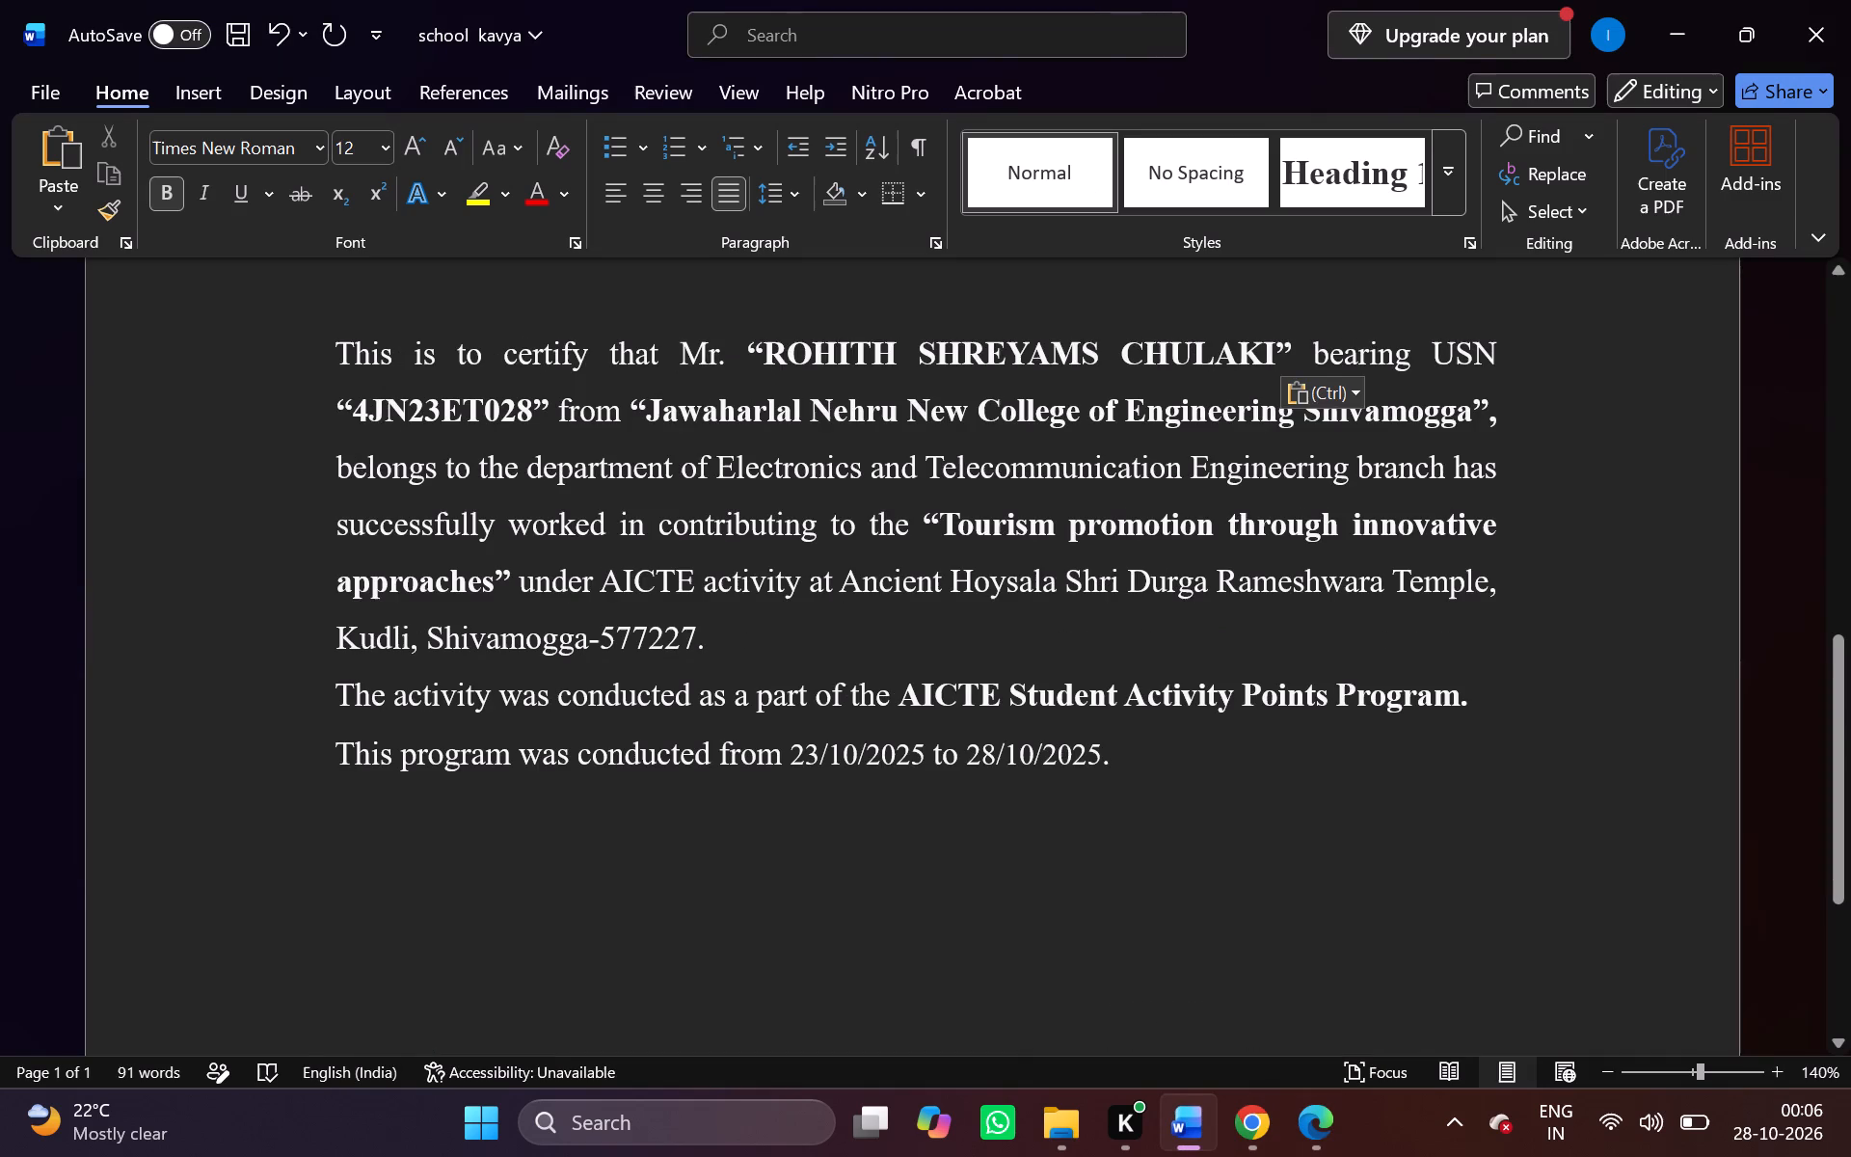
left_click(1317, 391)
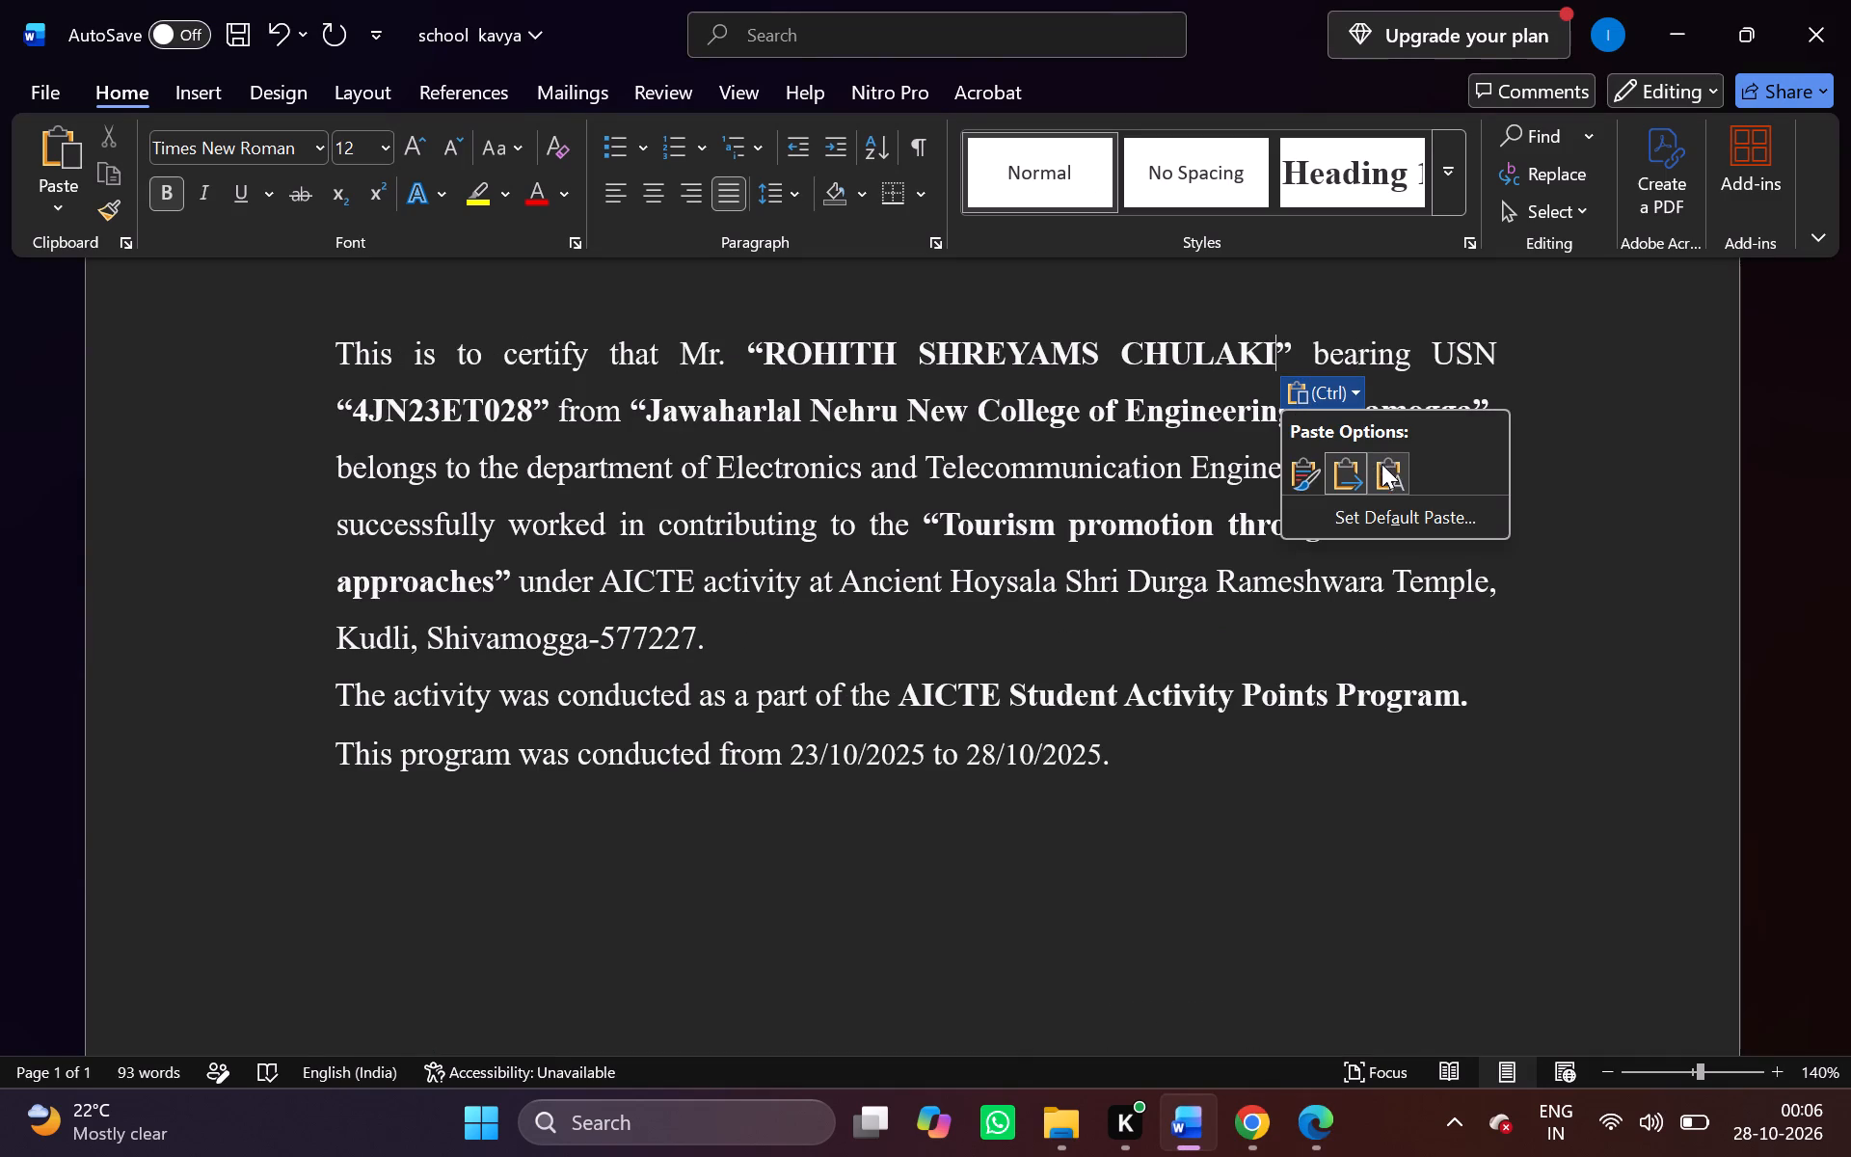
left_click(1382, 464)
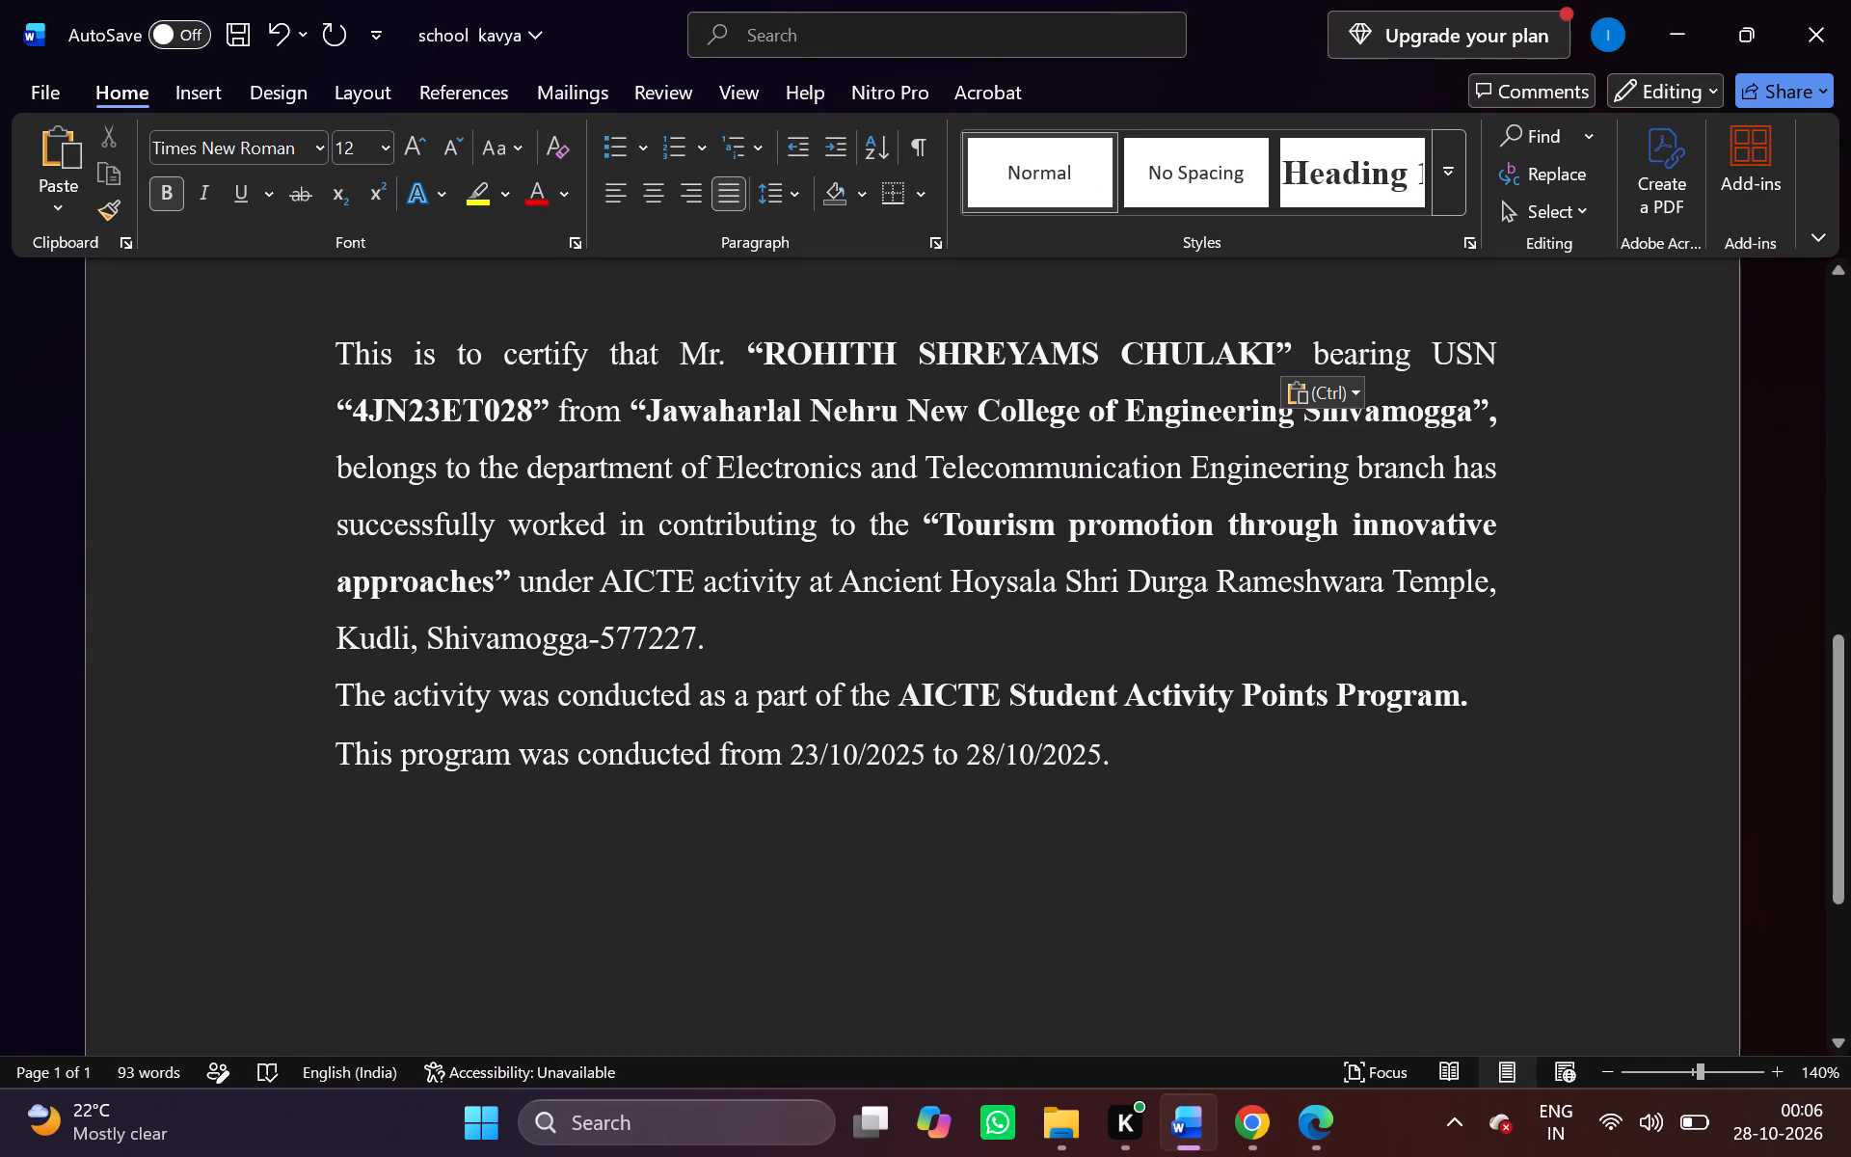
Replace the last two digits of the certificate's USN with 45.
left_click(535, 411)
key("BackSpace")
key("BackSpace")
type("45")
left_click(1171, 896)
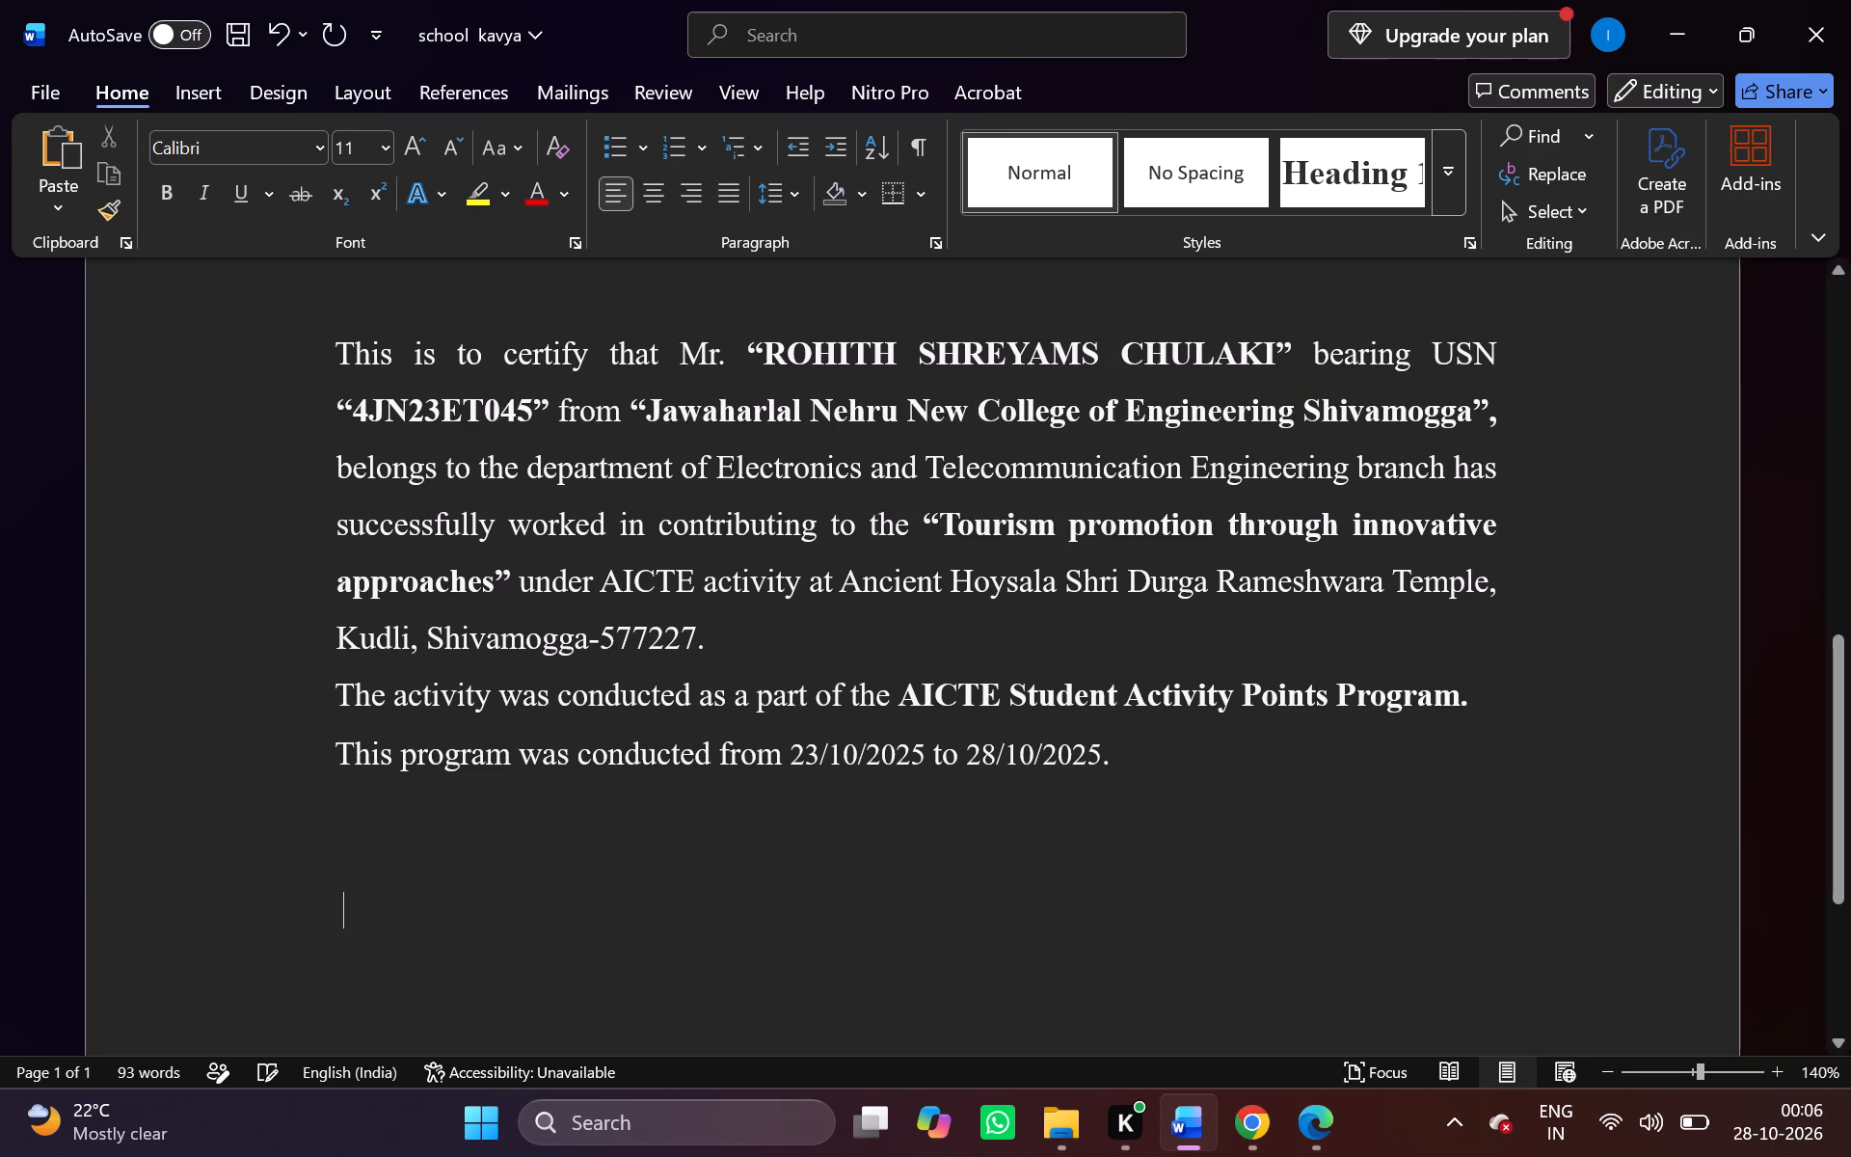
Save the certificate as a PDF named "rohit tour" in the AICTE points folder, with the author entry cleared, and close the exported PDF.
scroll(1171, 896, "down", 2)
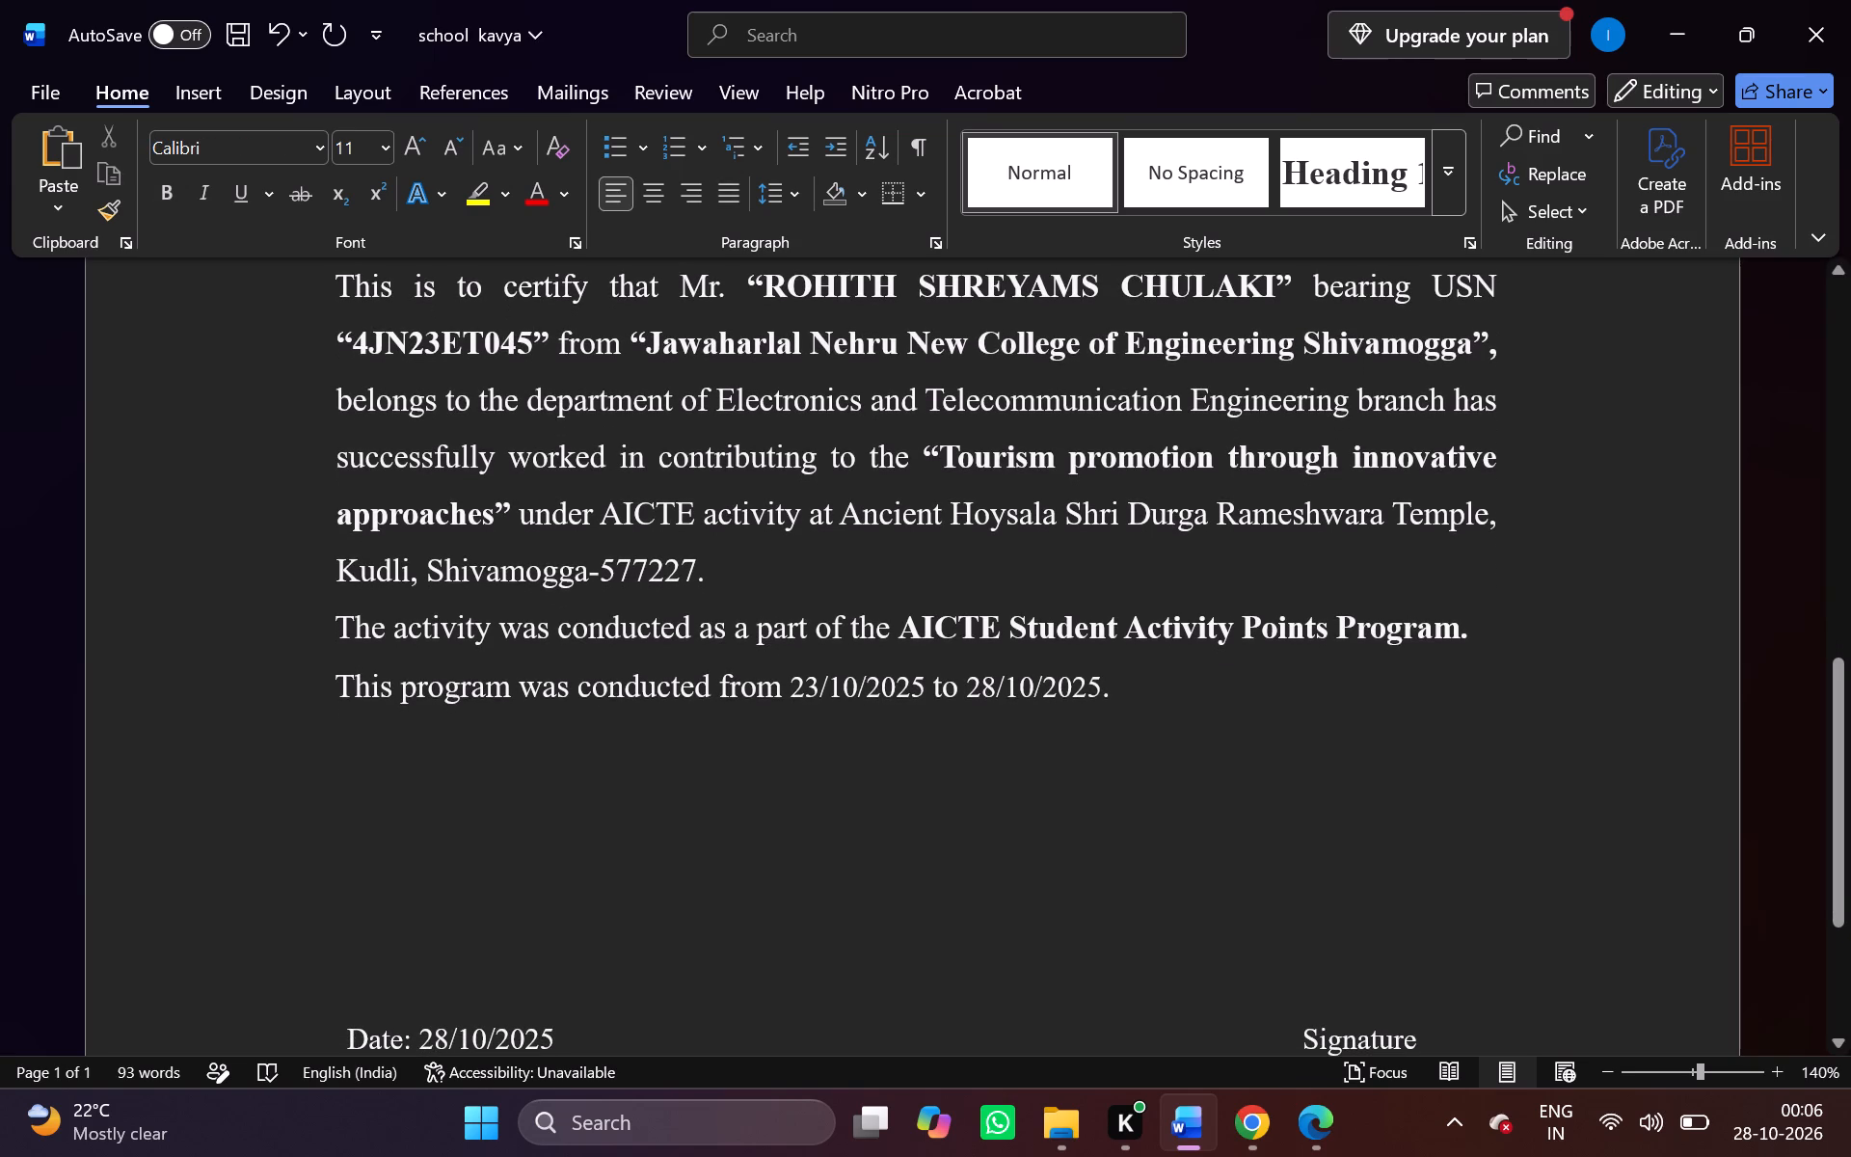
scroll(1171, 896, "down", 3)
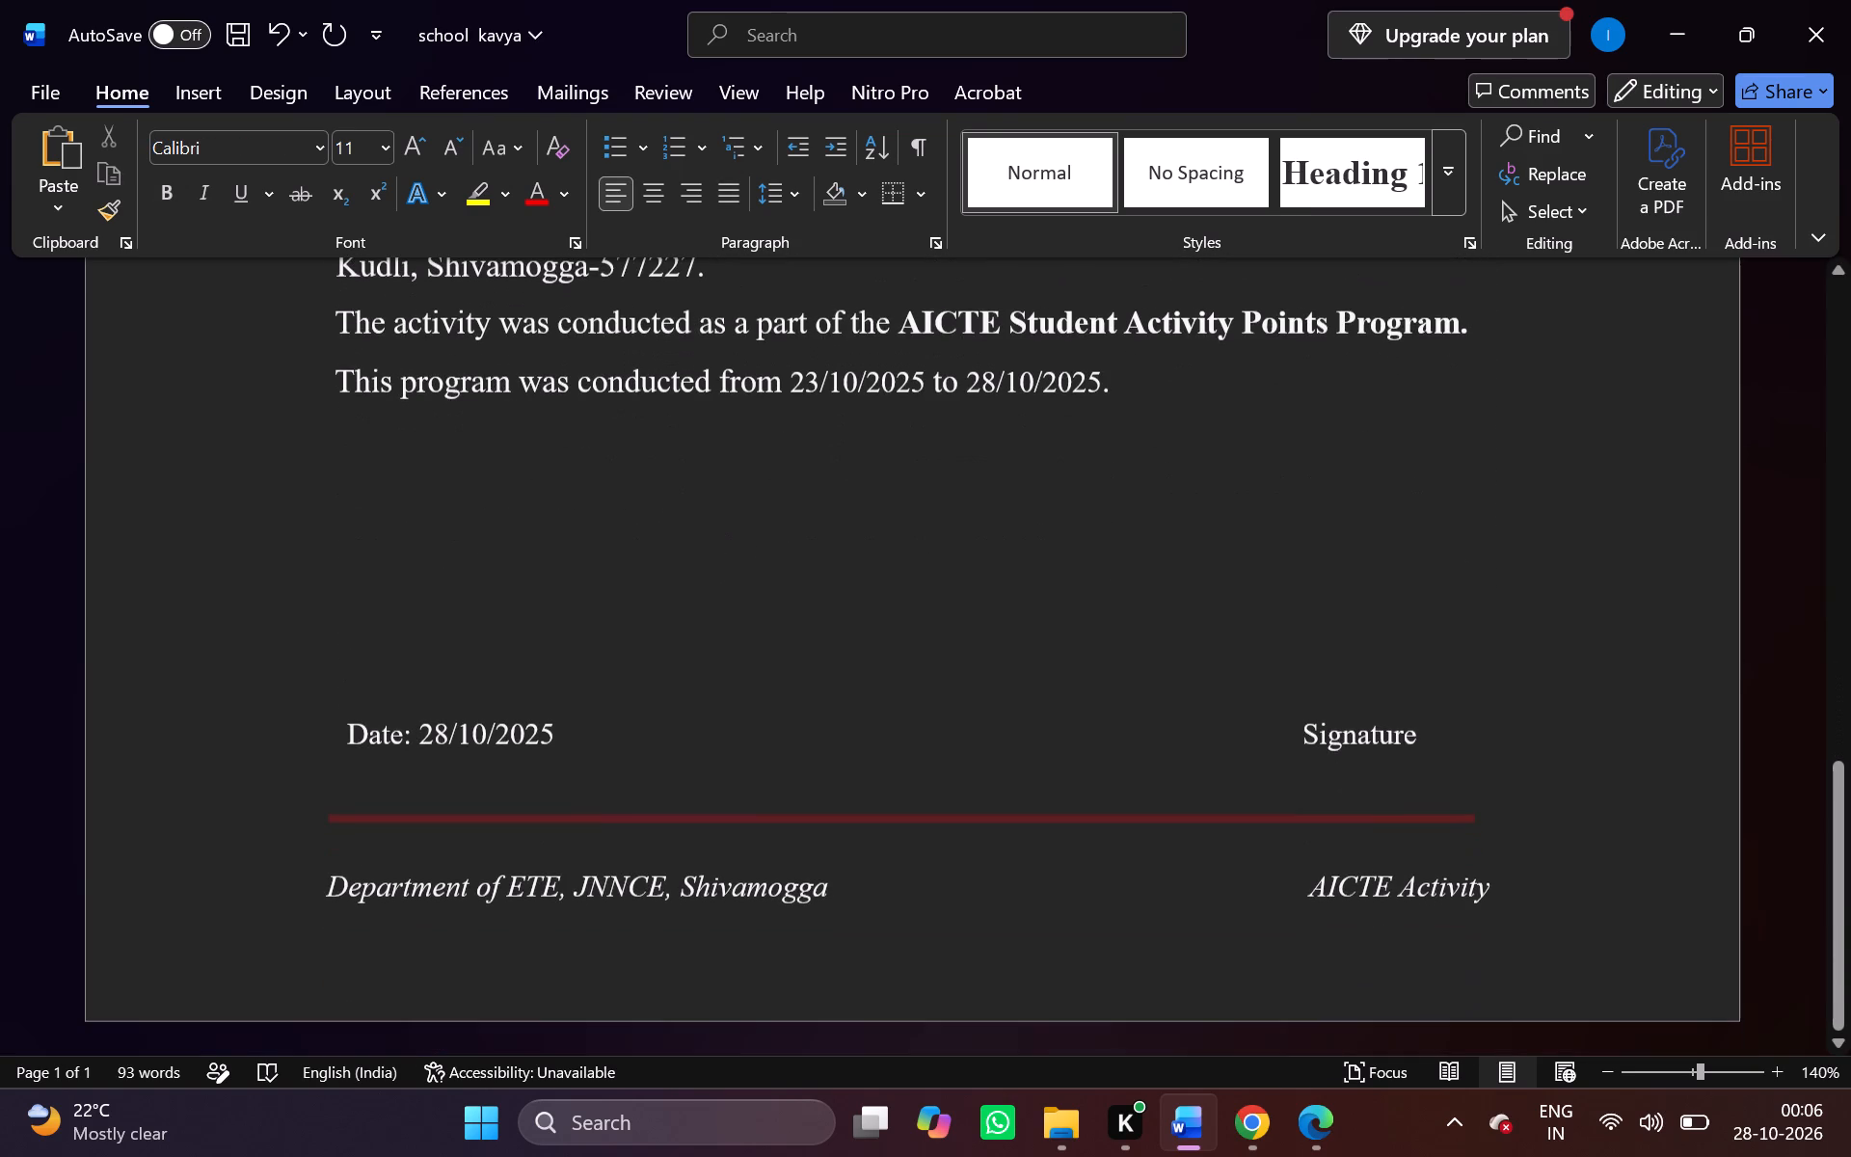
key("ctrl+s")
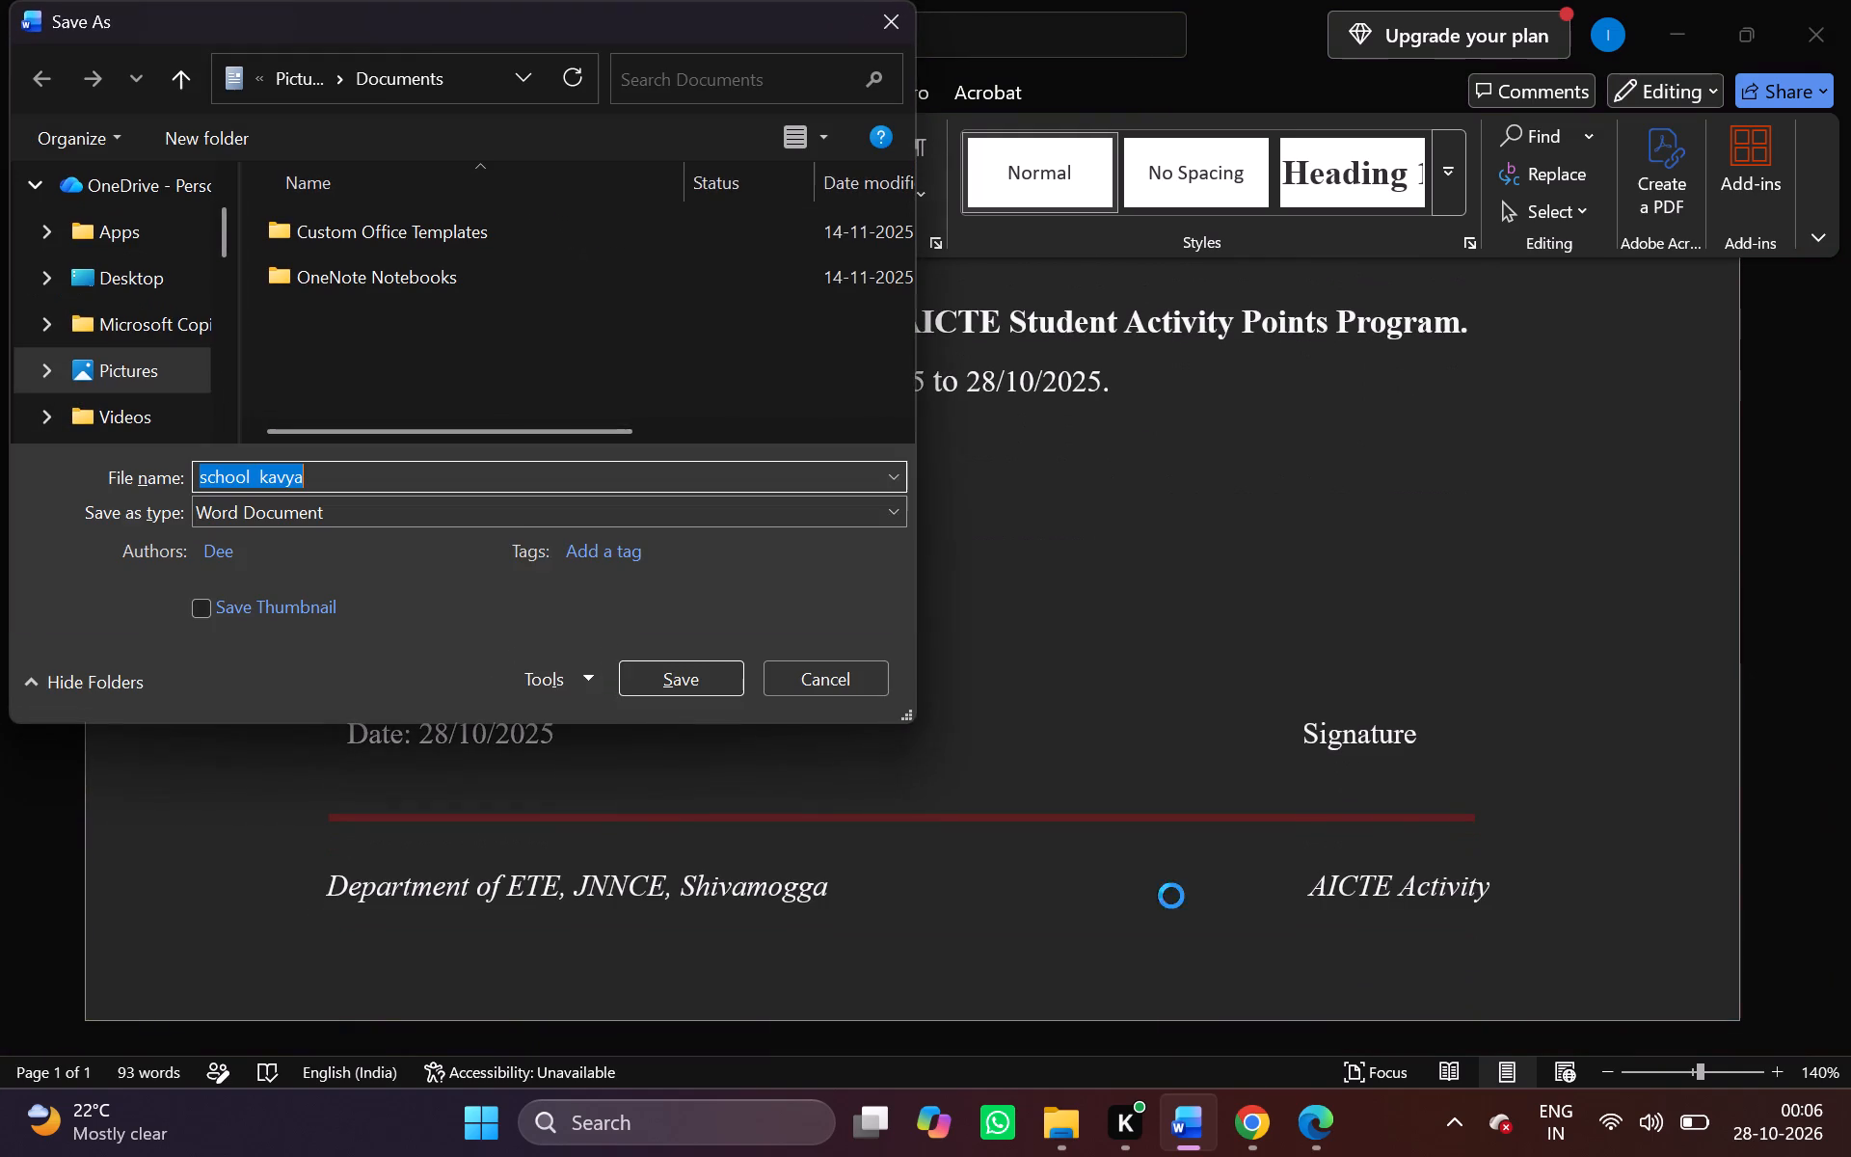
scroll(127, 382, "down", 1)
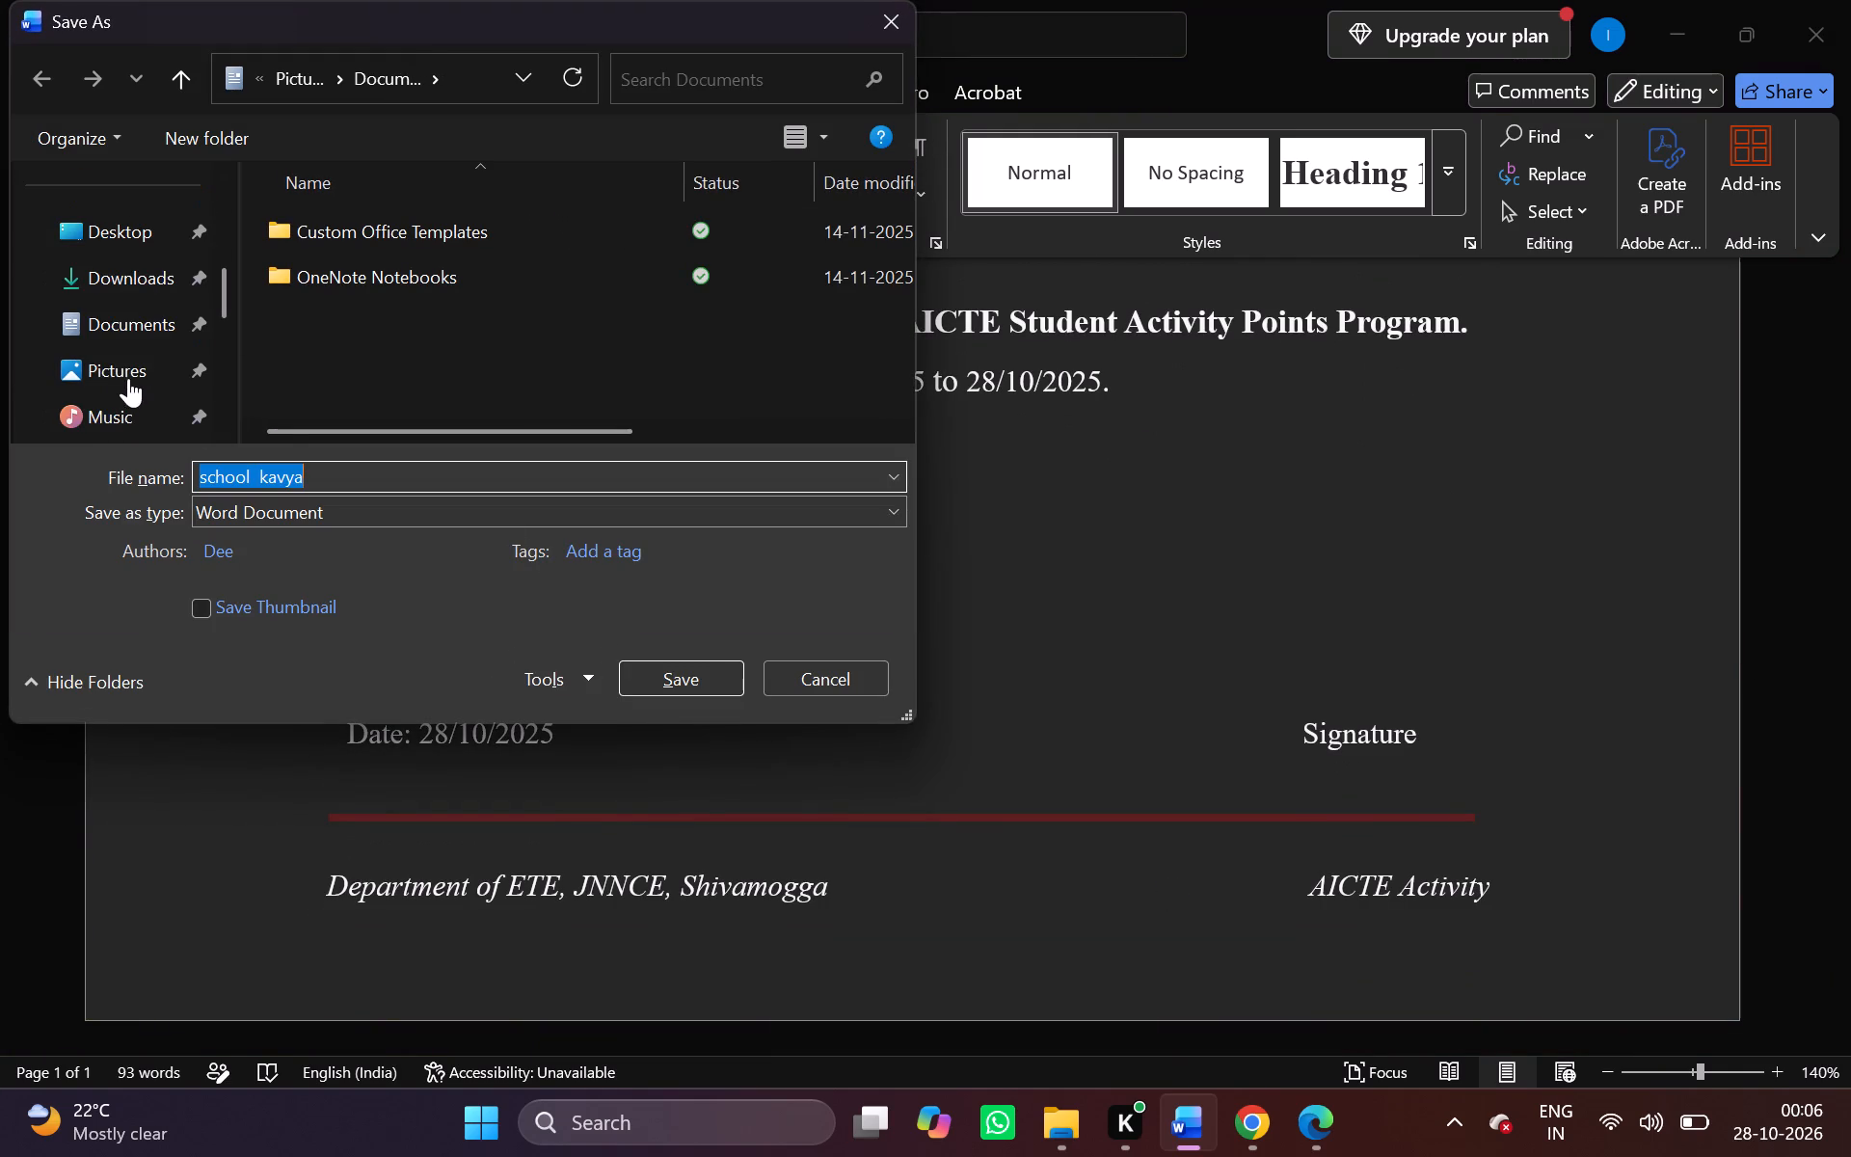
scroll(134, 322, "up", 2)
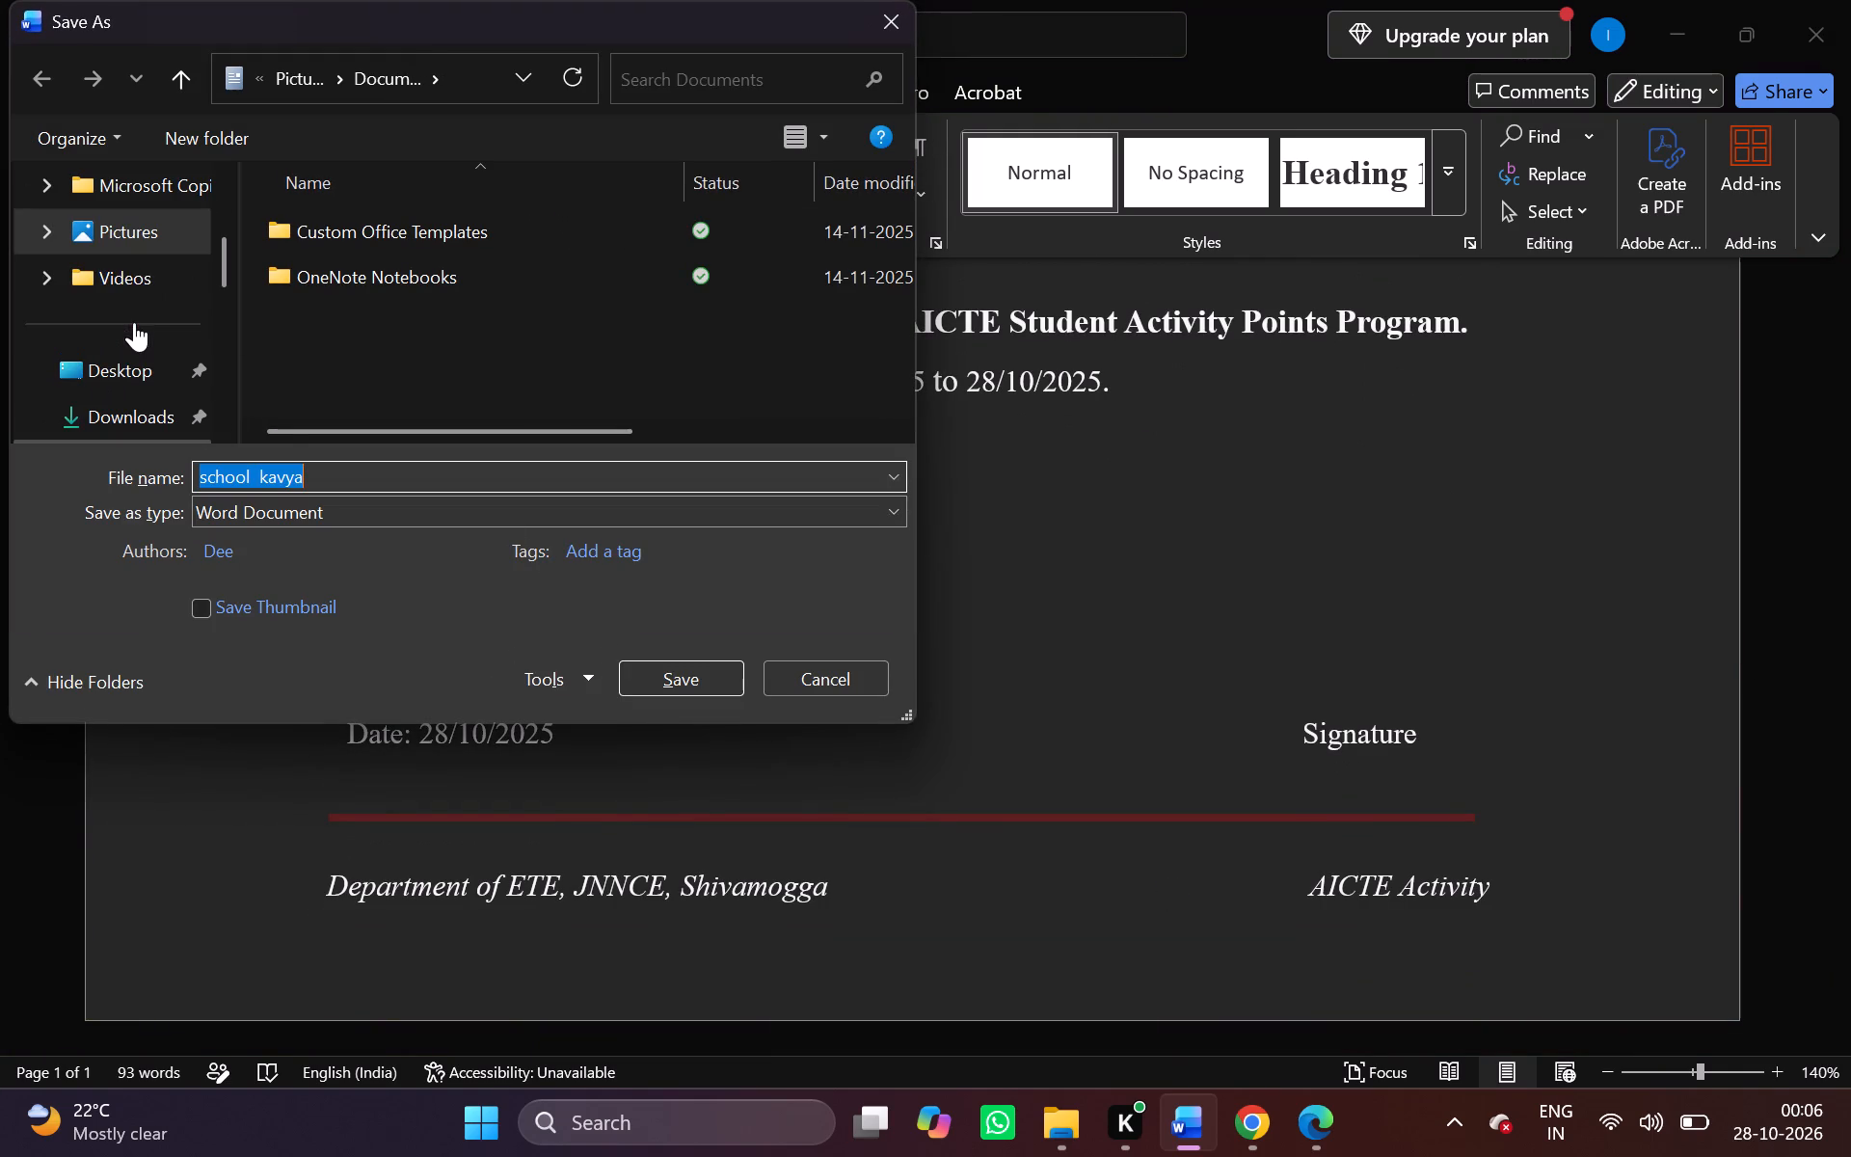
scroll(108, 229, "up", 1)
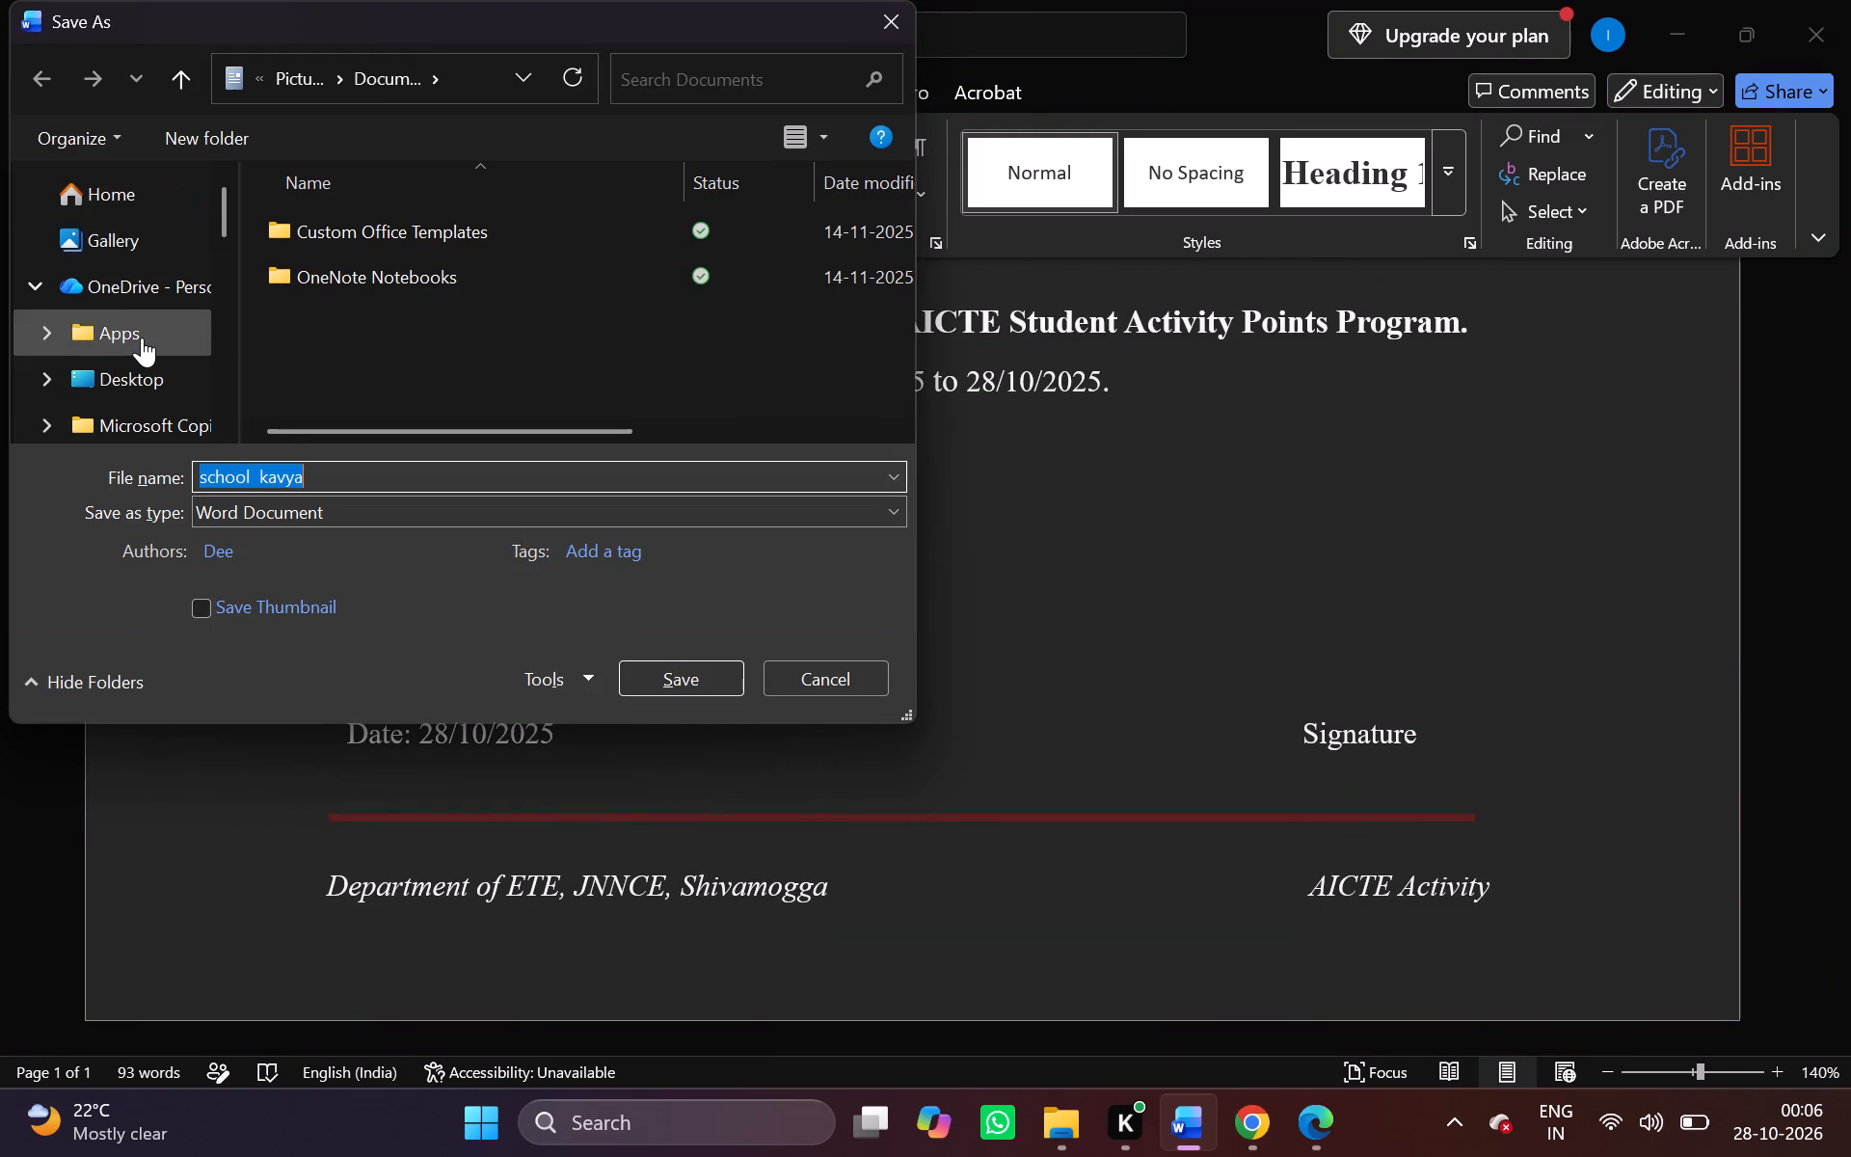
scroll(142, 337, "down", 1)
left_click(114, 173)
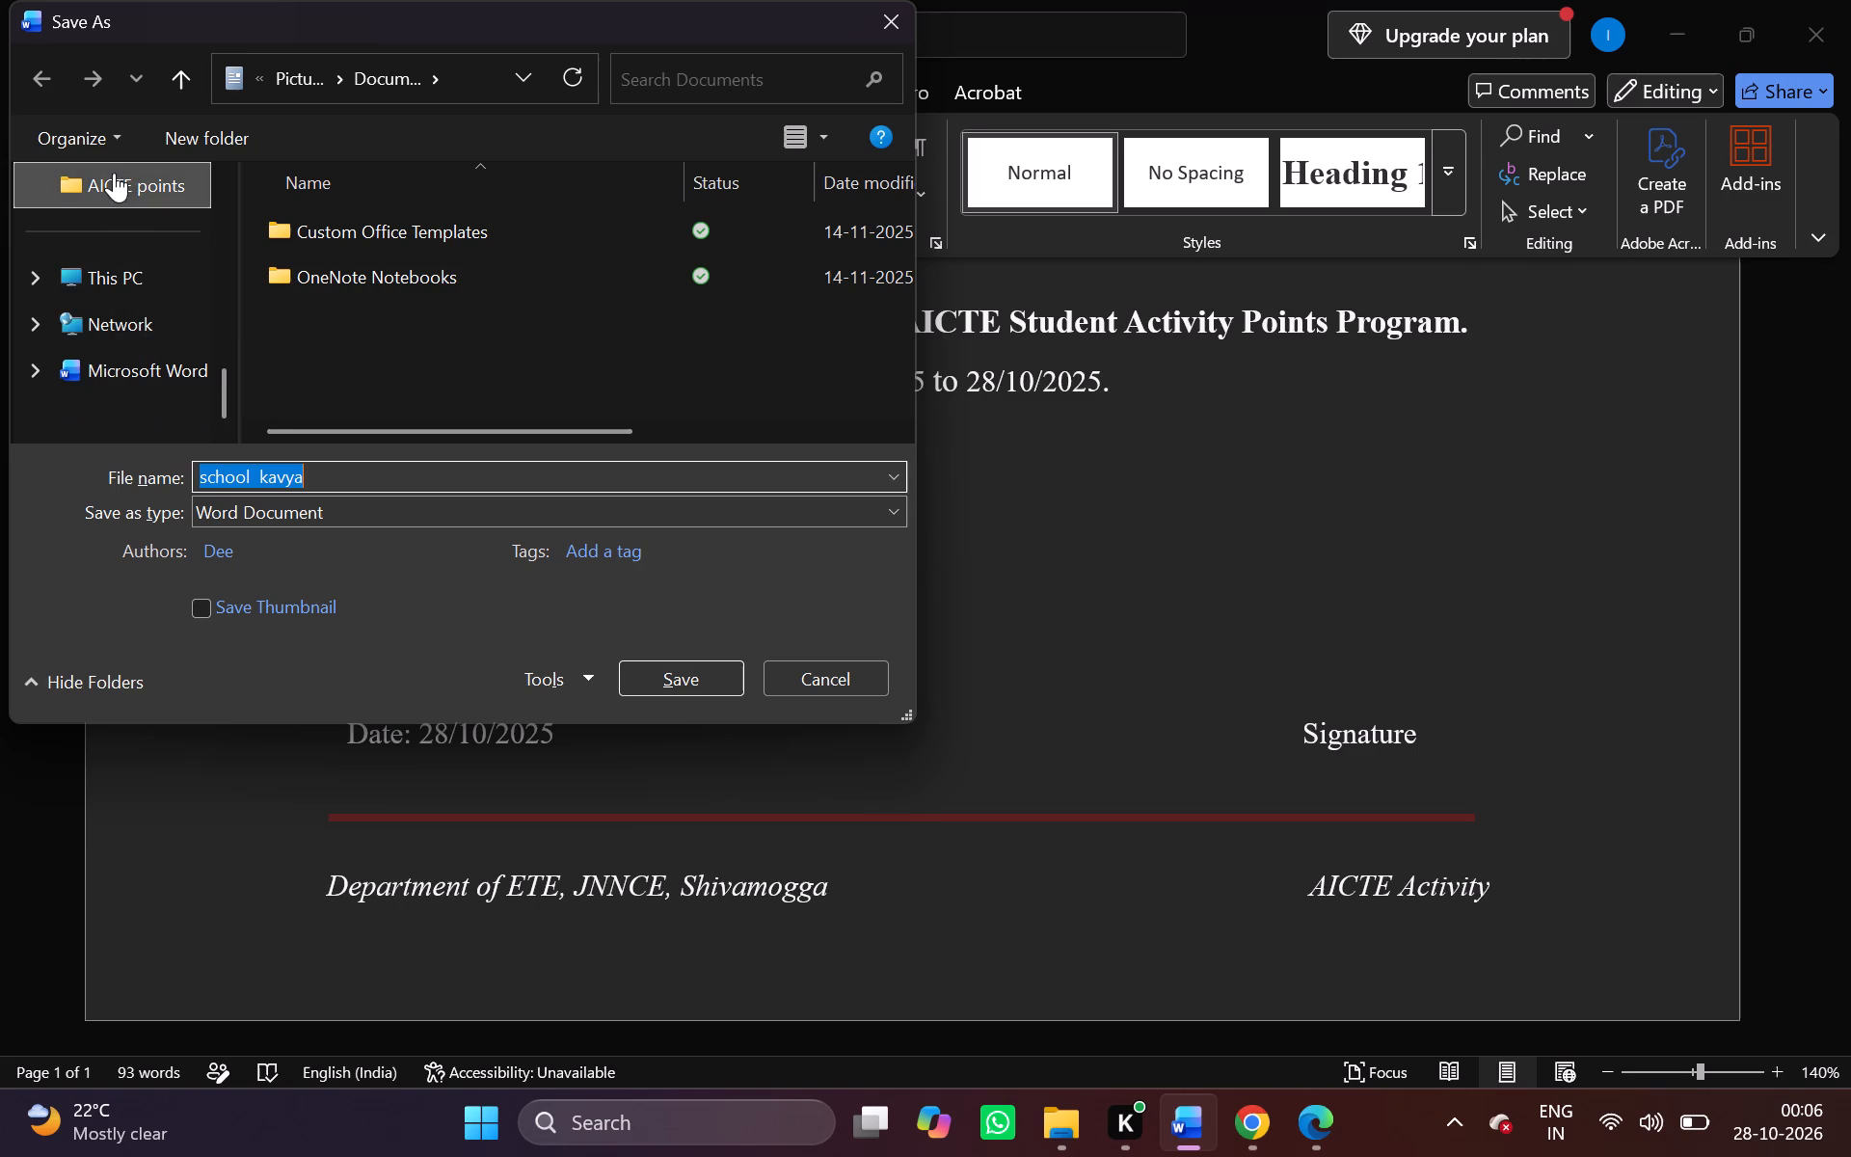
left_click(405, 502)
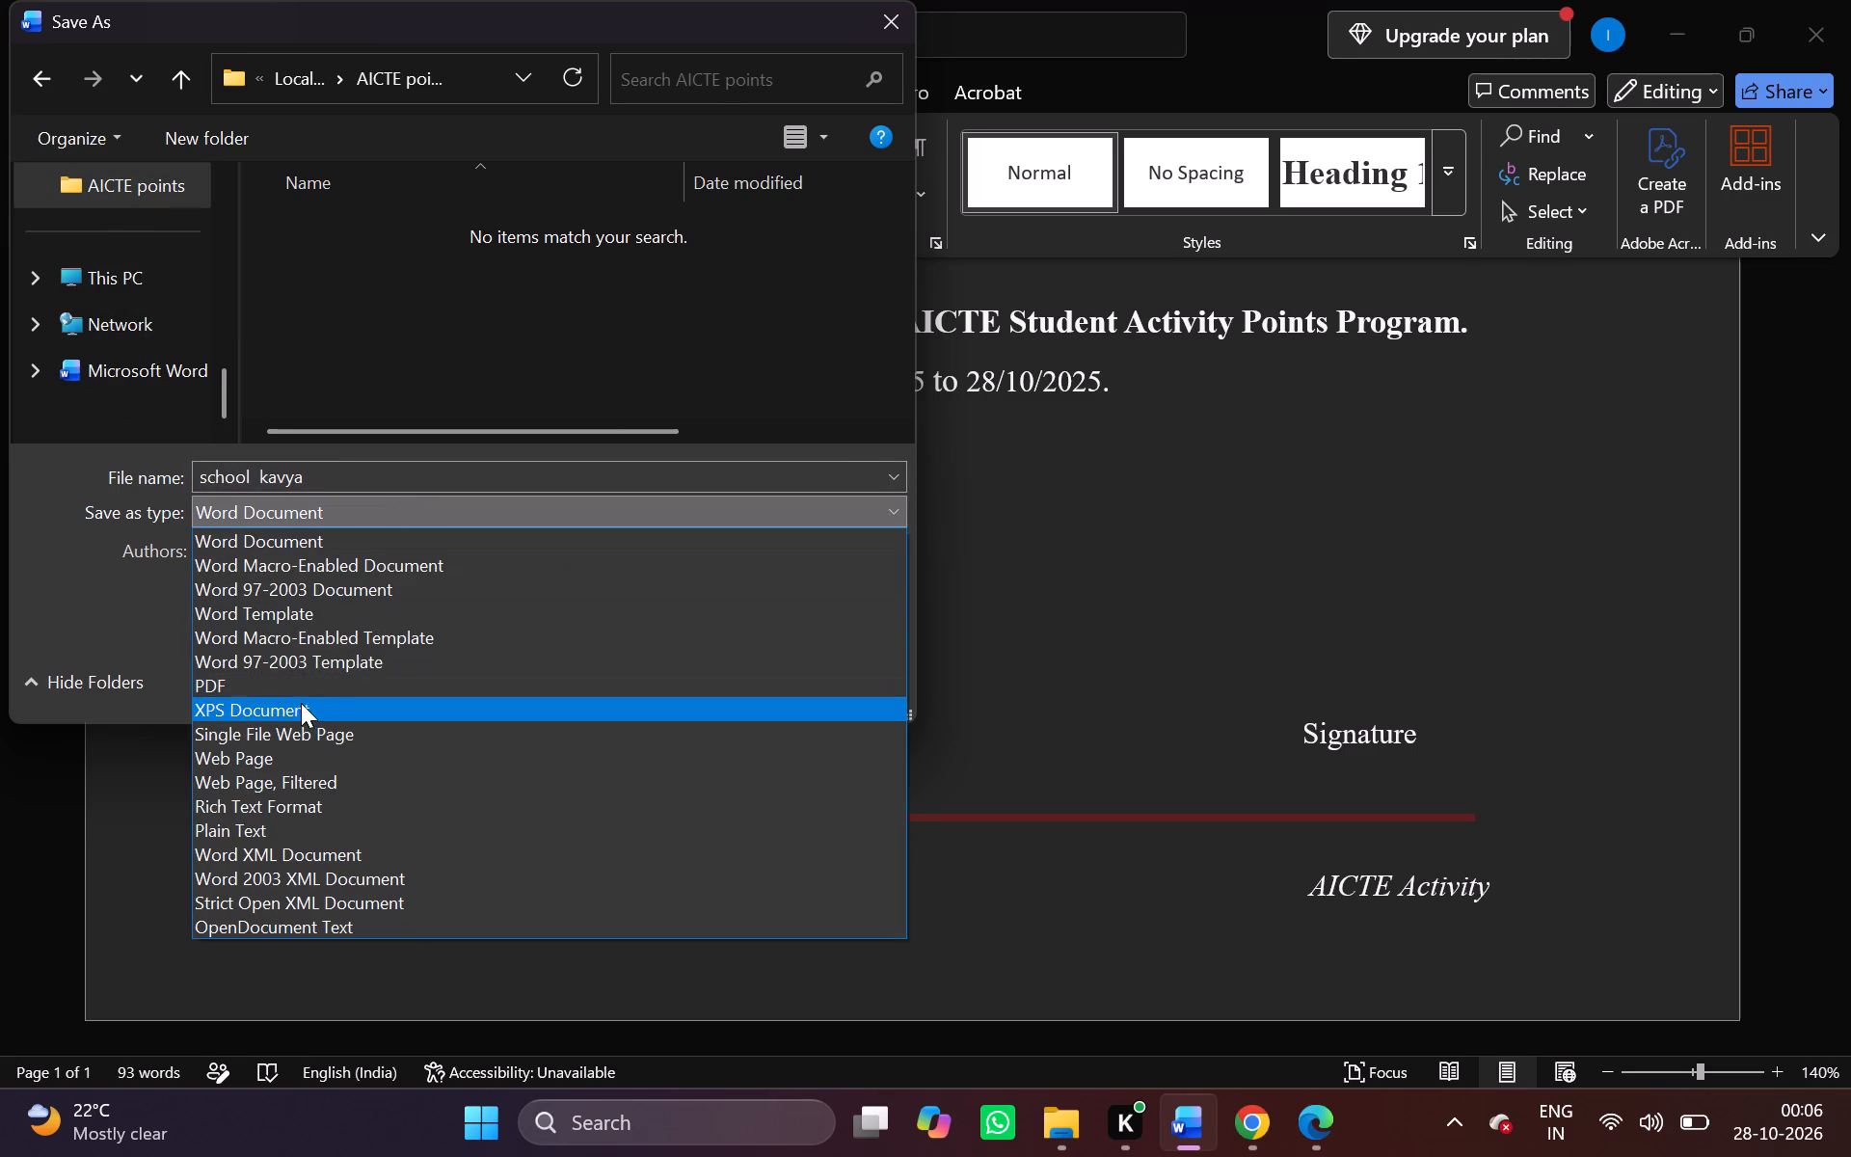
left_click(281, 674)
left_click(245, 544)
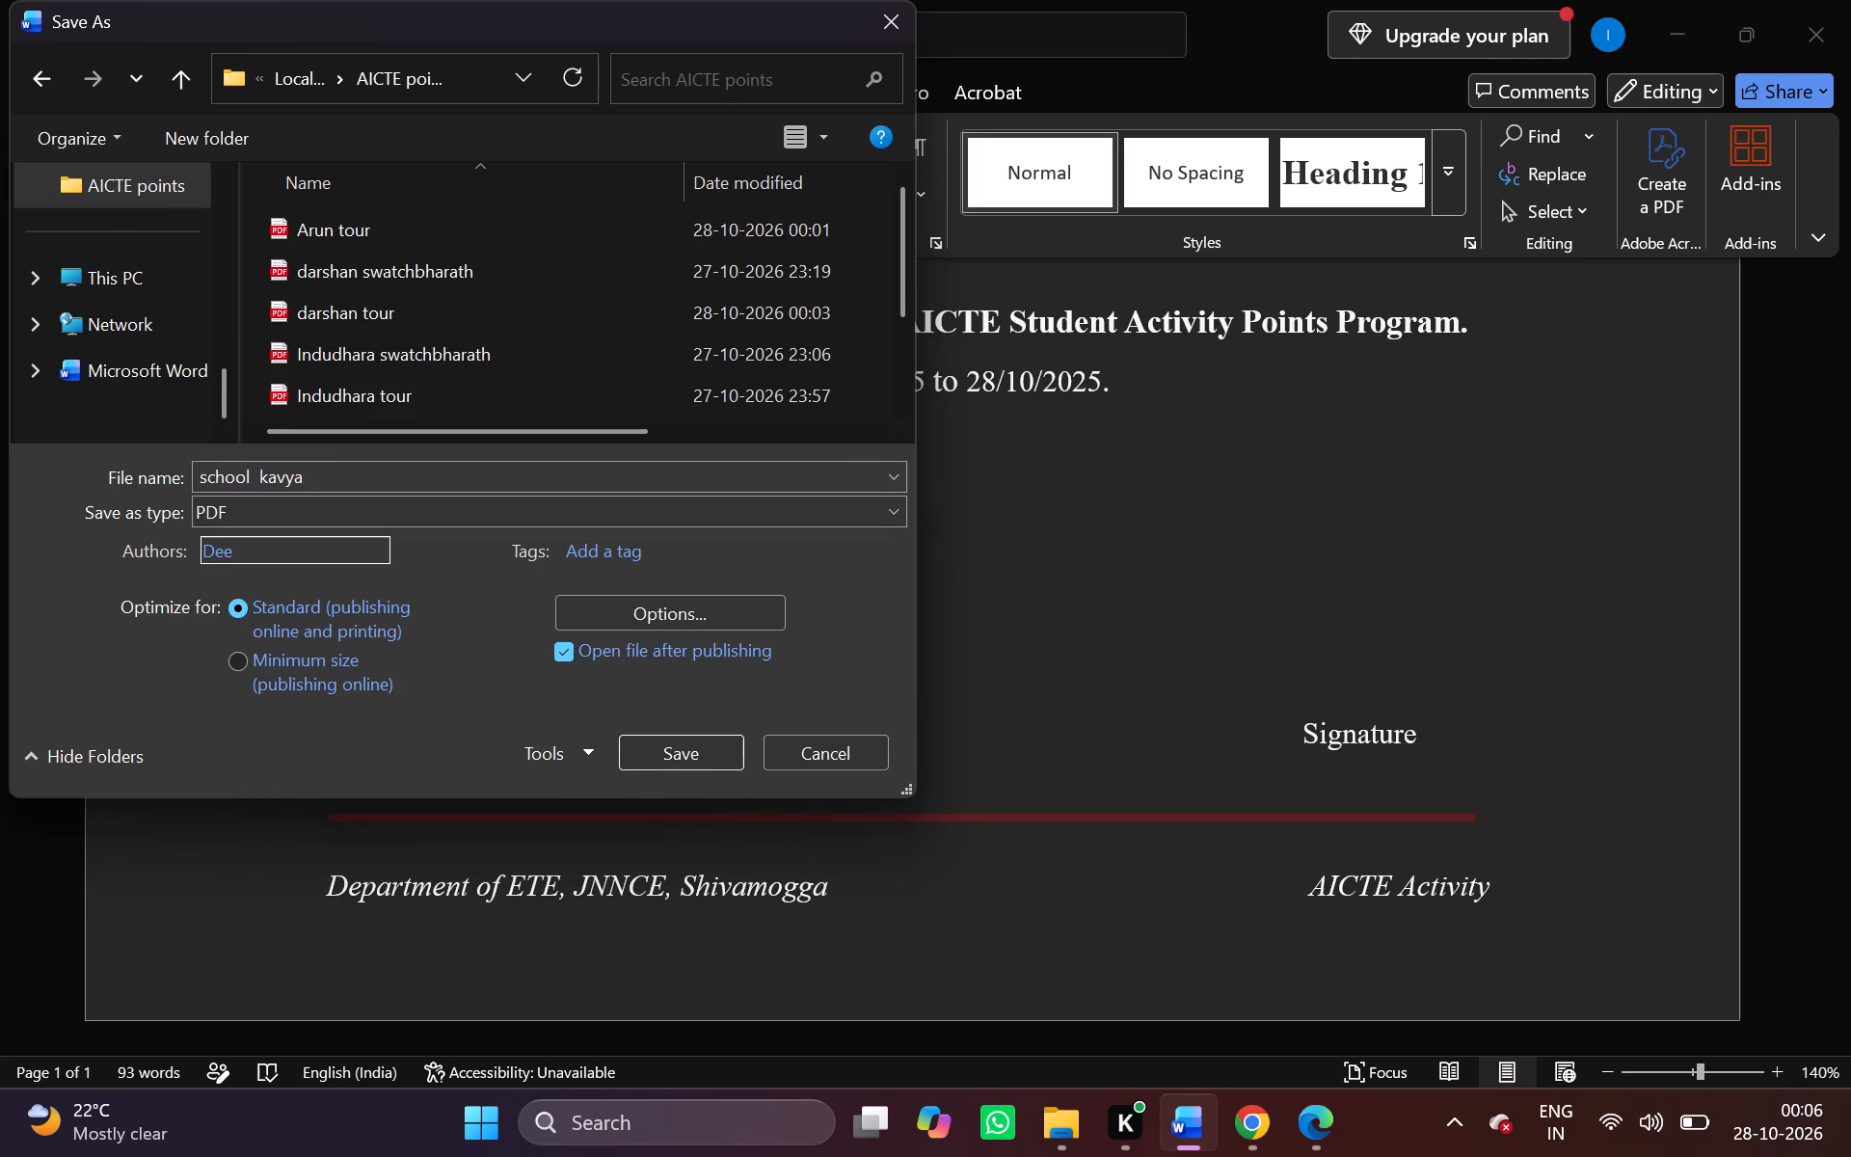
key("BackSpace")
key("BackSpace")
key("BackSpace")
left_click(337, 466)
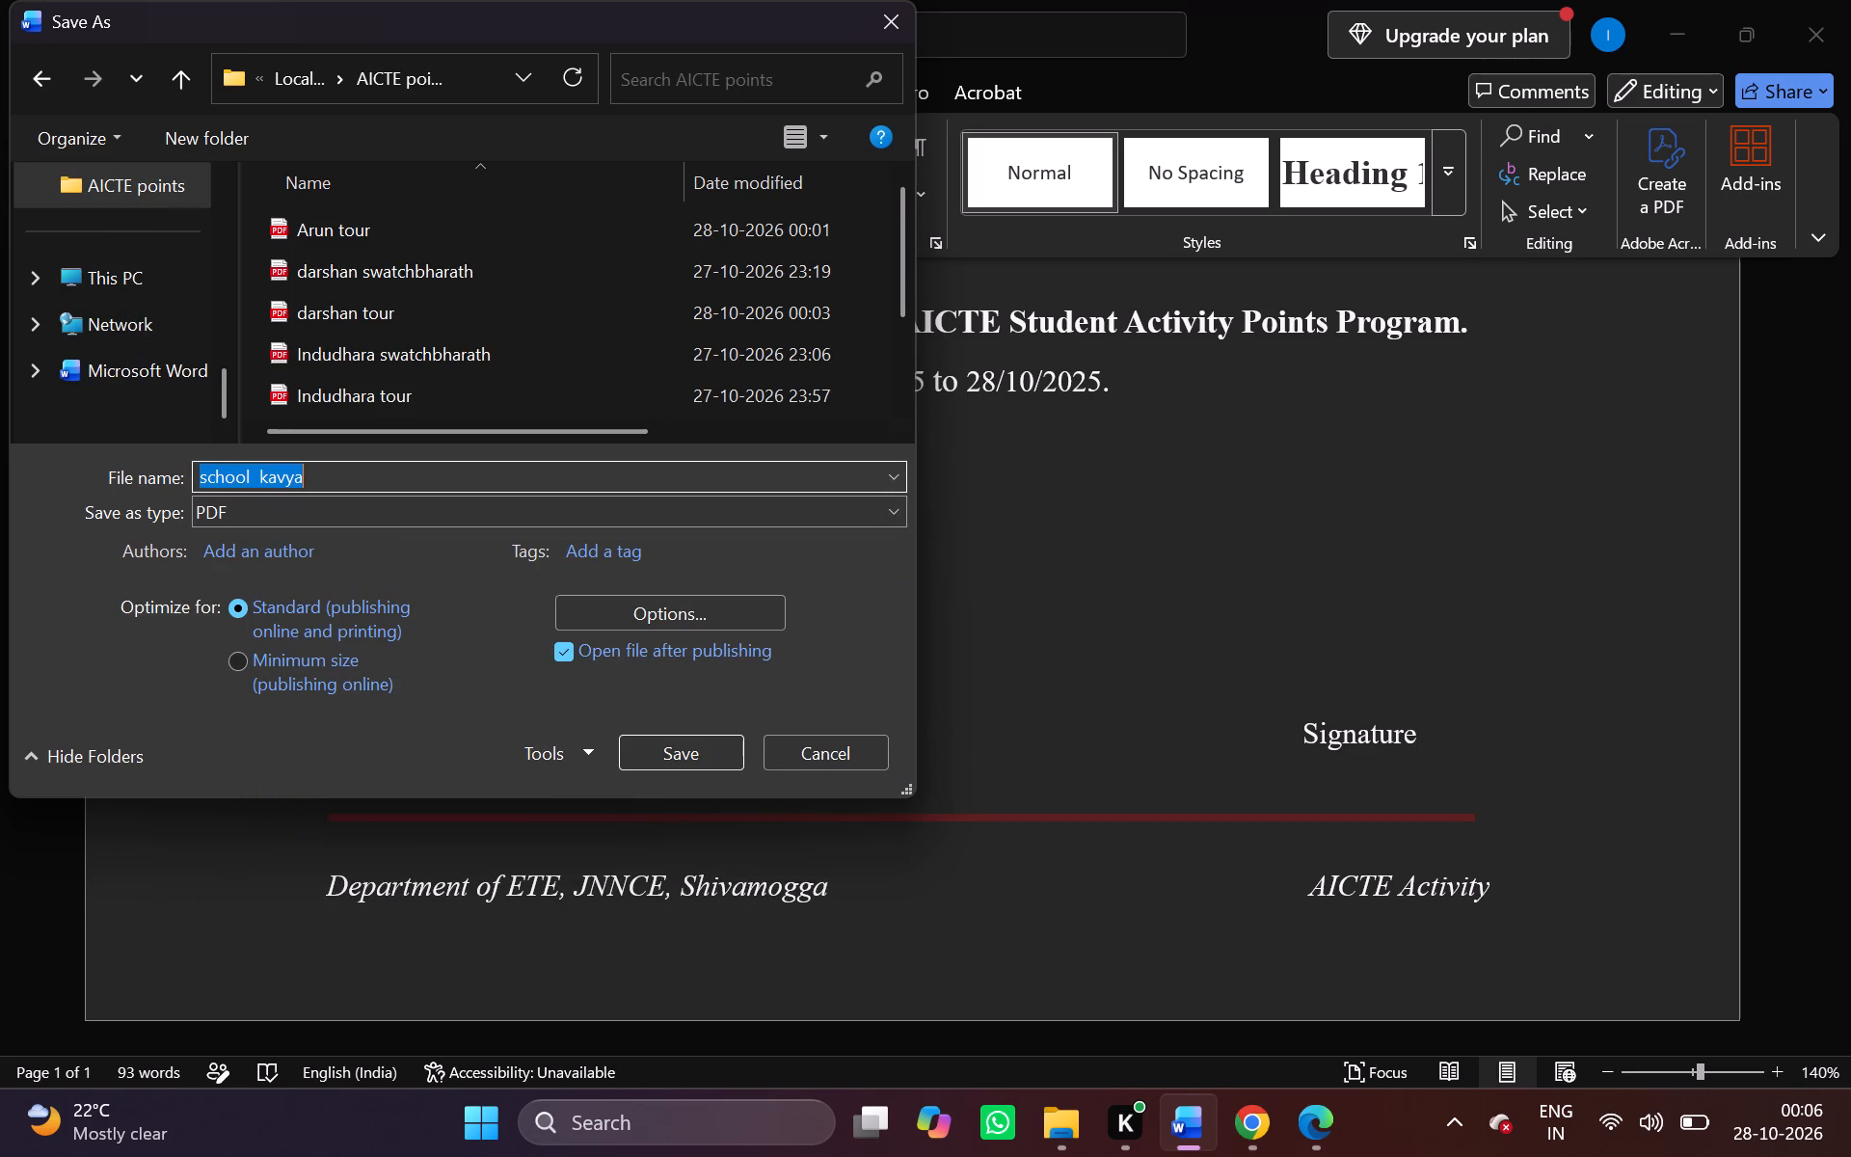
key("BackSpace")
key("BackSpace")
key("BackSpace")
key("BackSpace")
key("BackSpace")
key("BackSpace")
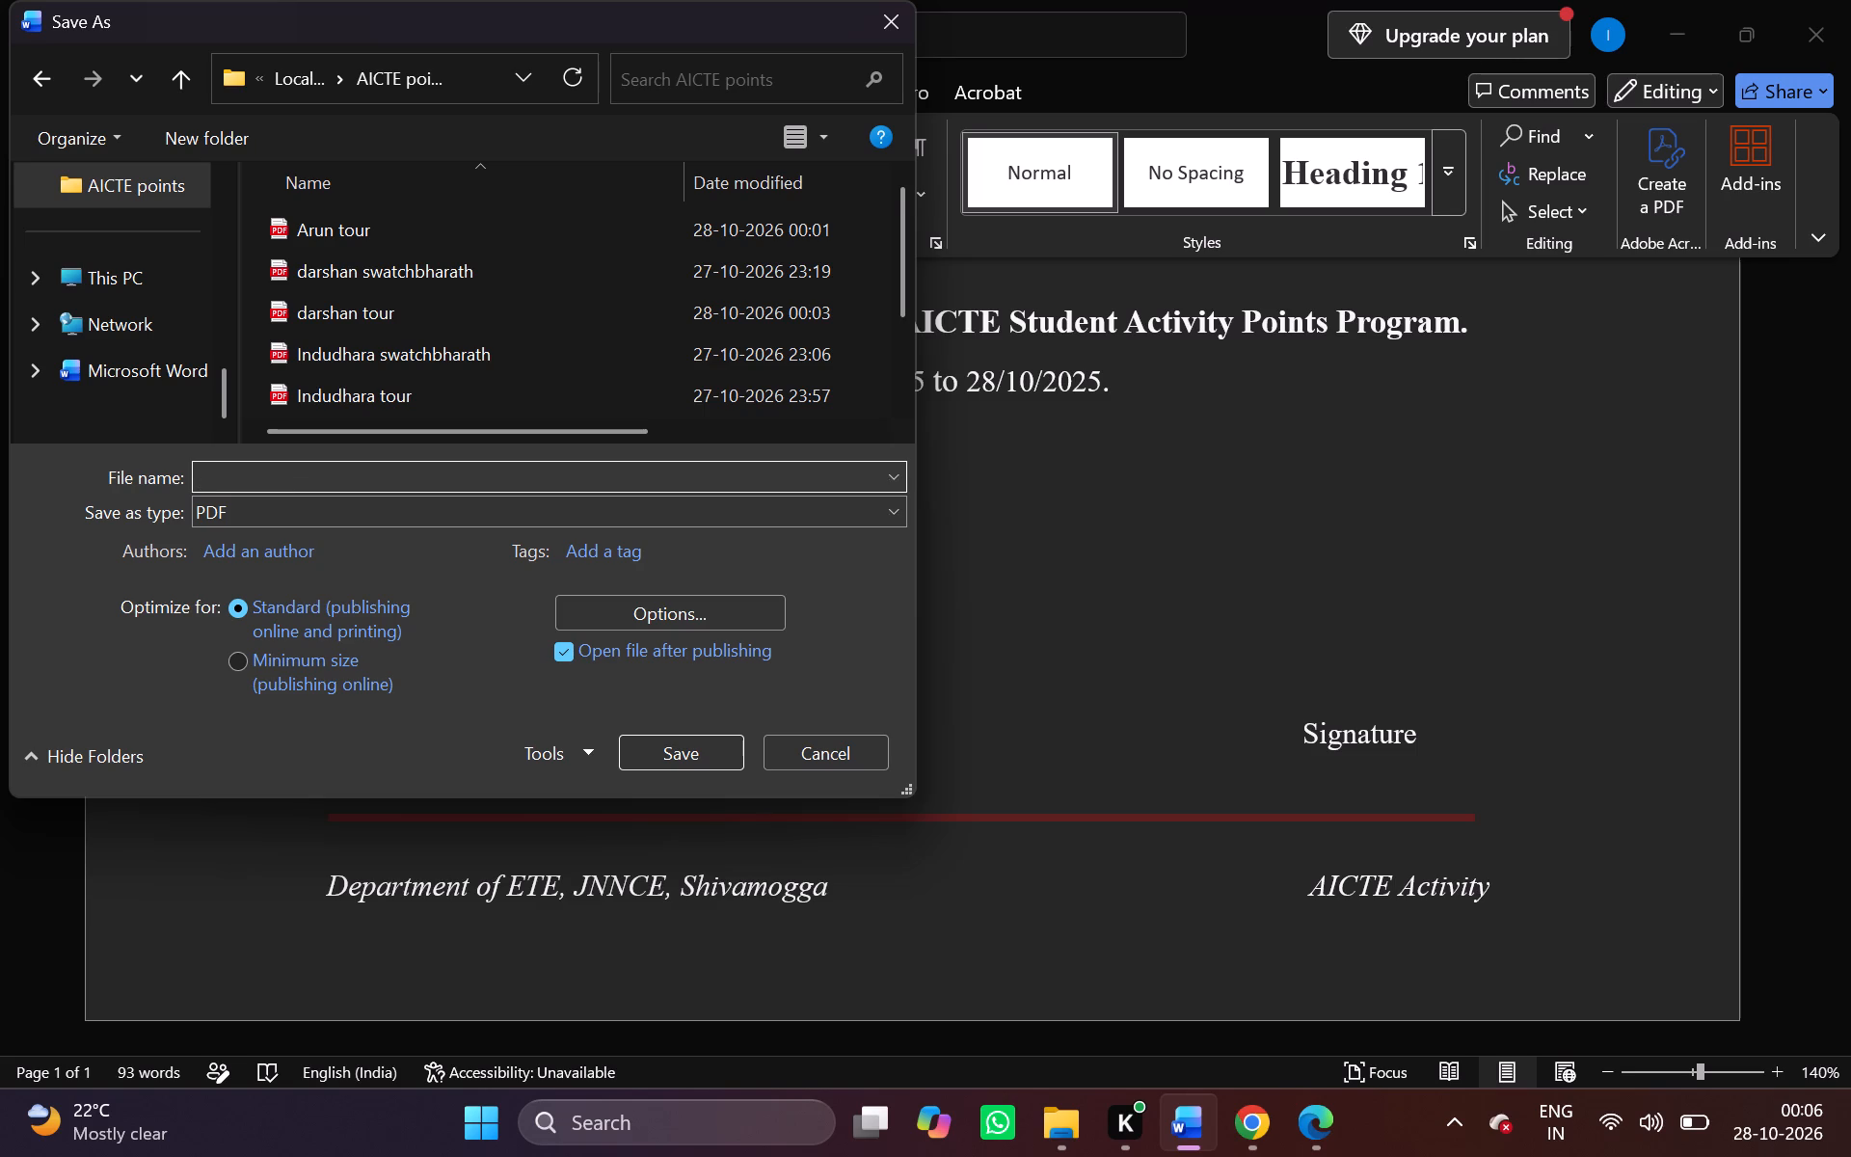
type("rohit")
key("space")
type("tour")
left_click(659, 736)
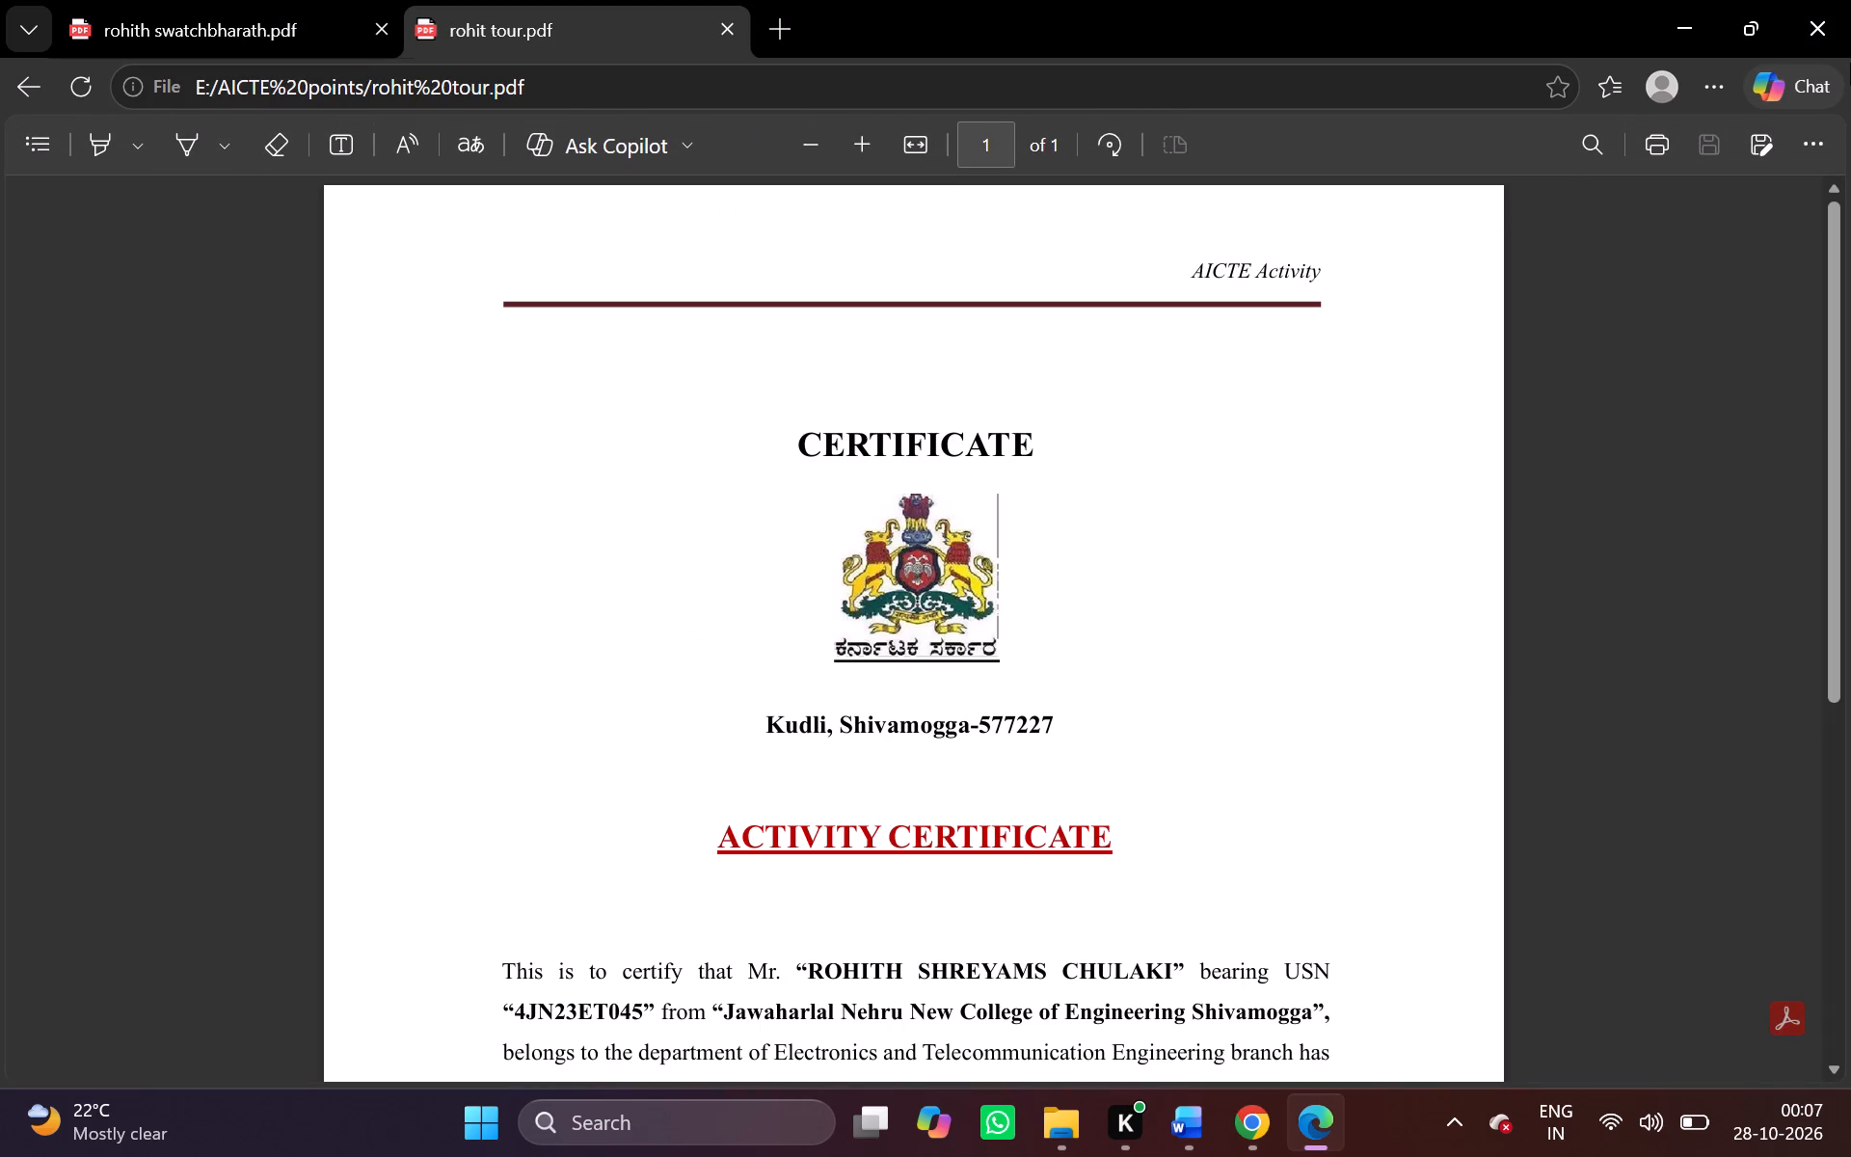
left_click(1850, 20)
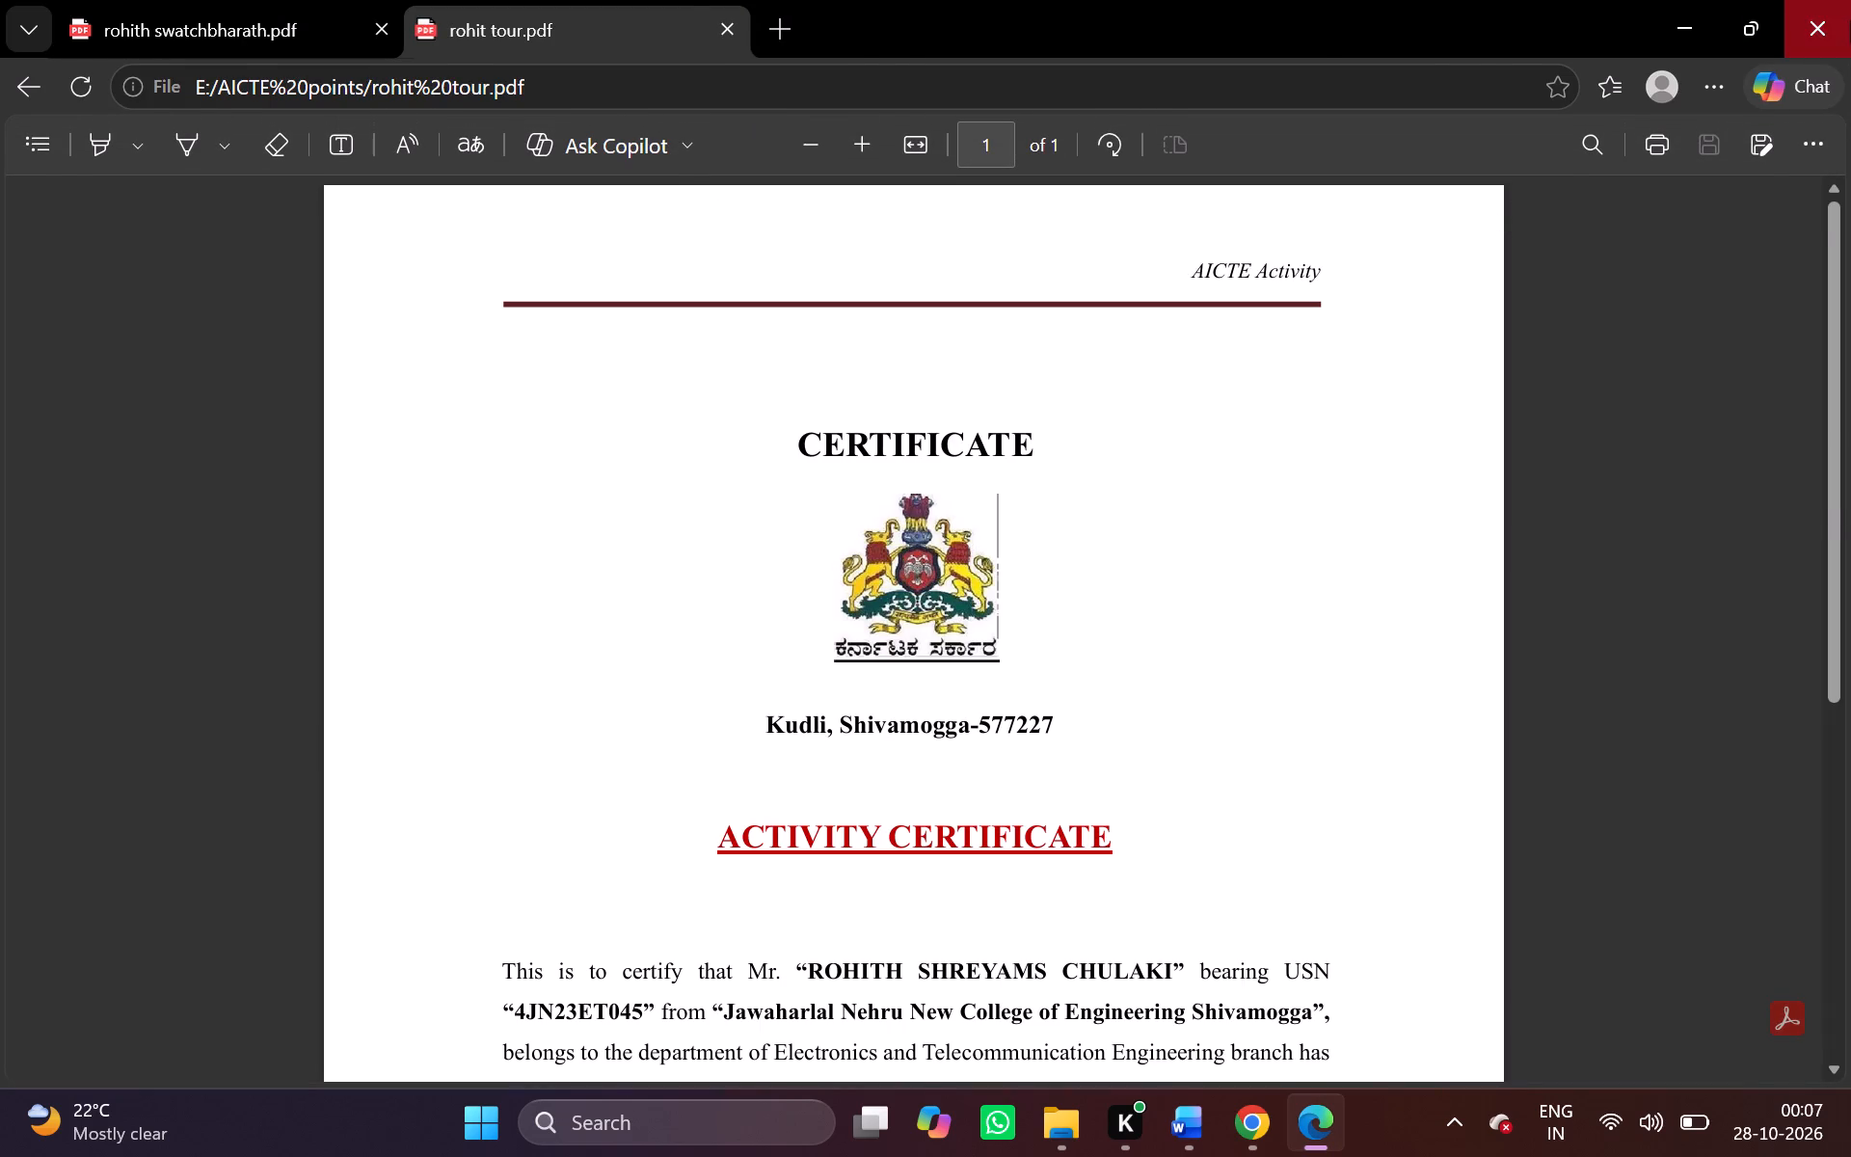
Check the saved PDFs in the AICTE points folder and switch to the temple's Google Maps page in Chrome.
scroll(1087, 680, "up", 3)
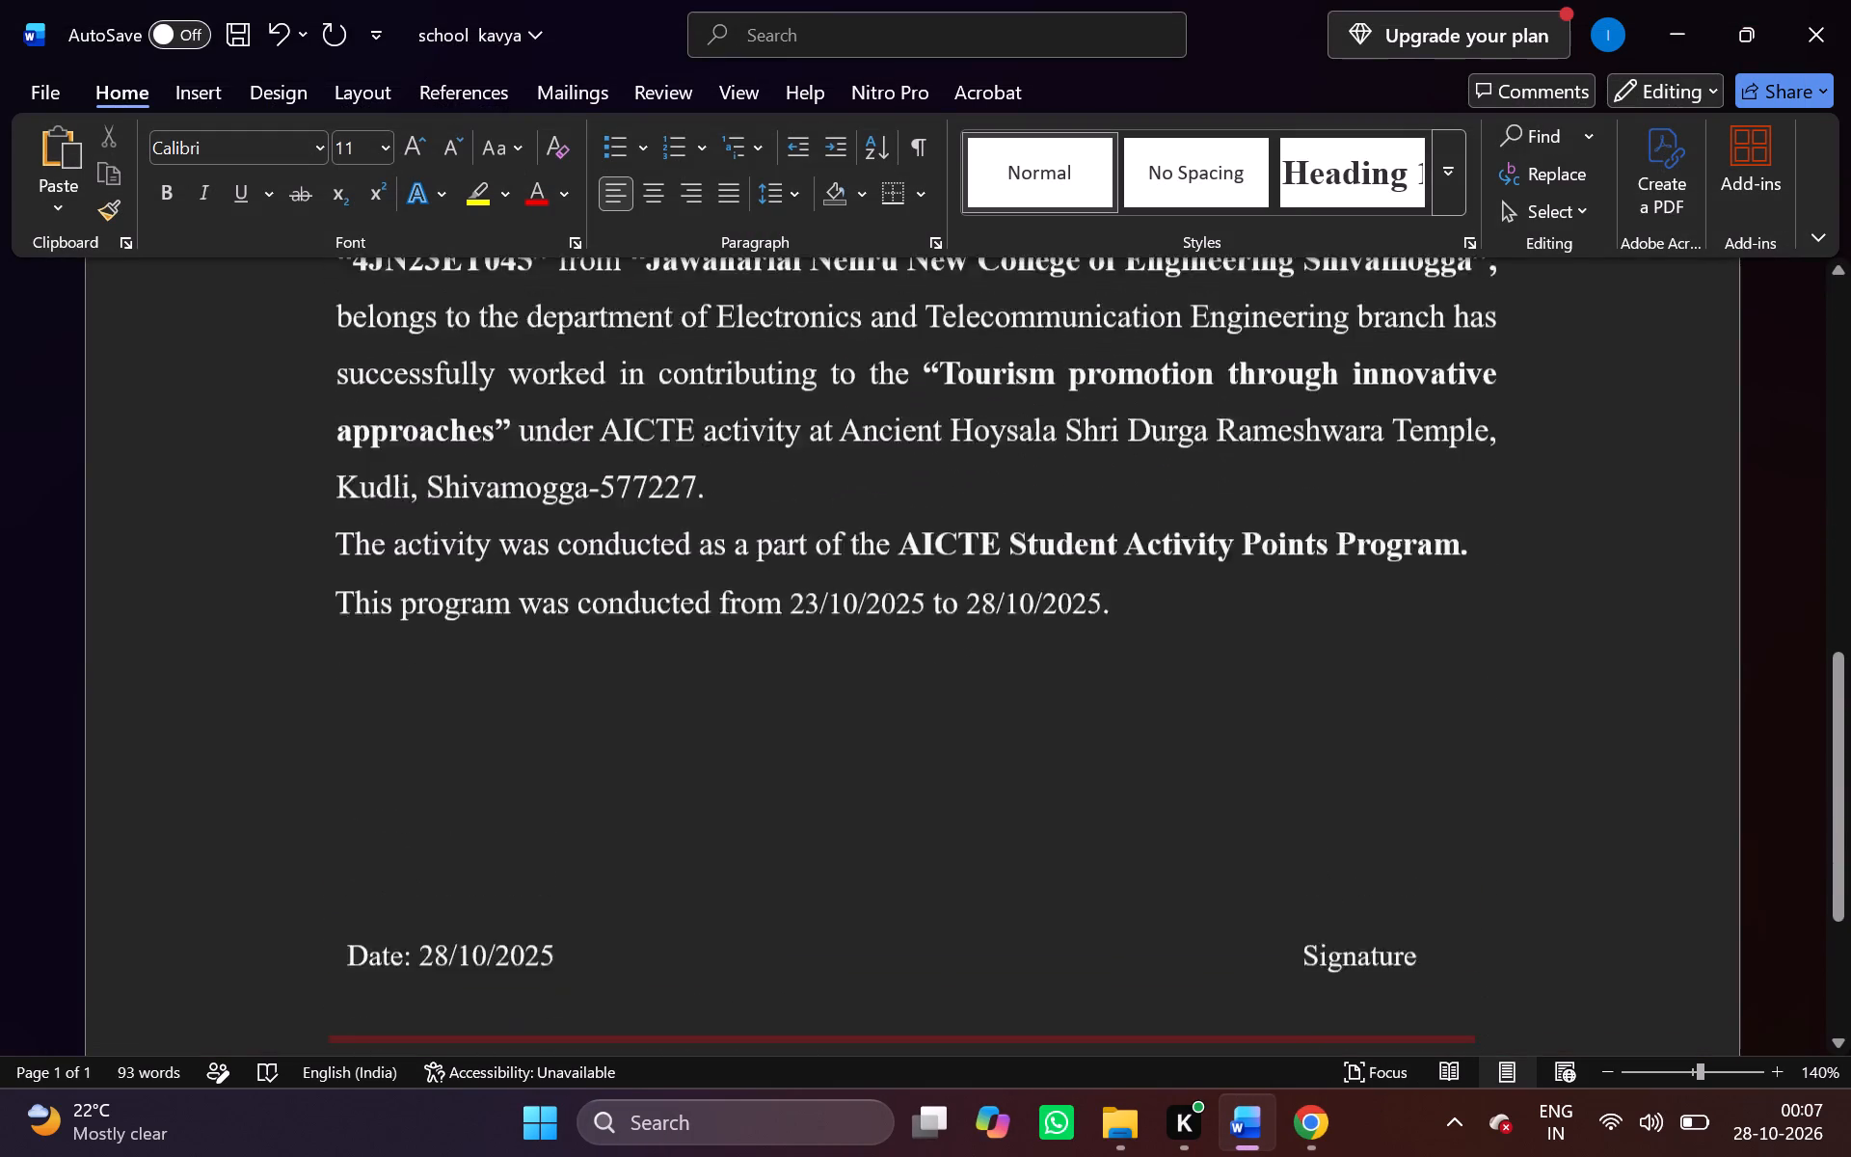
scroll(1087, 680, "up", 1)
left_click(1113, 1118)
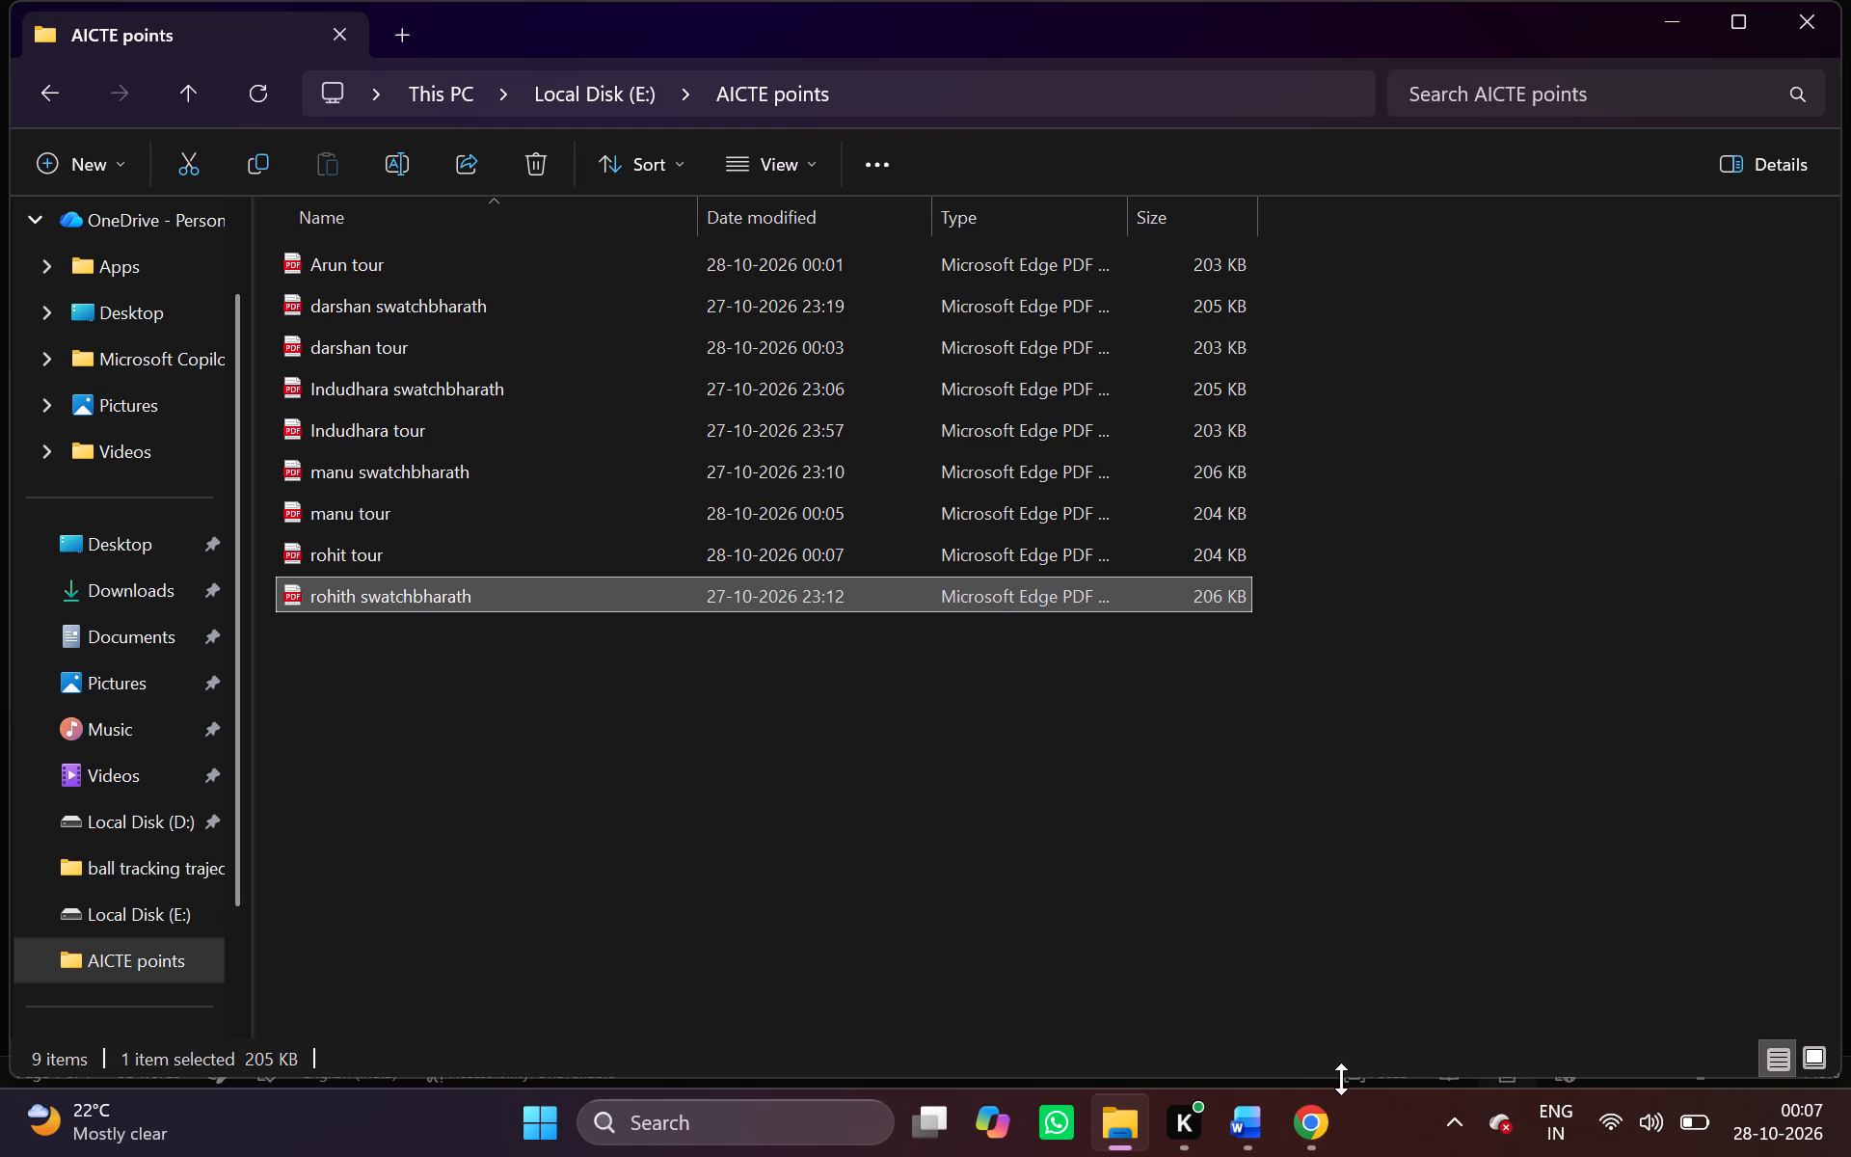
left_click(1319, 1131)
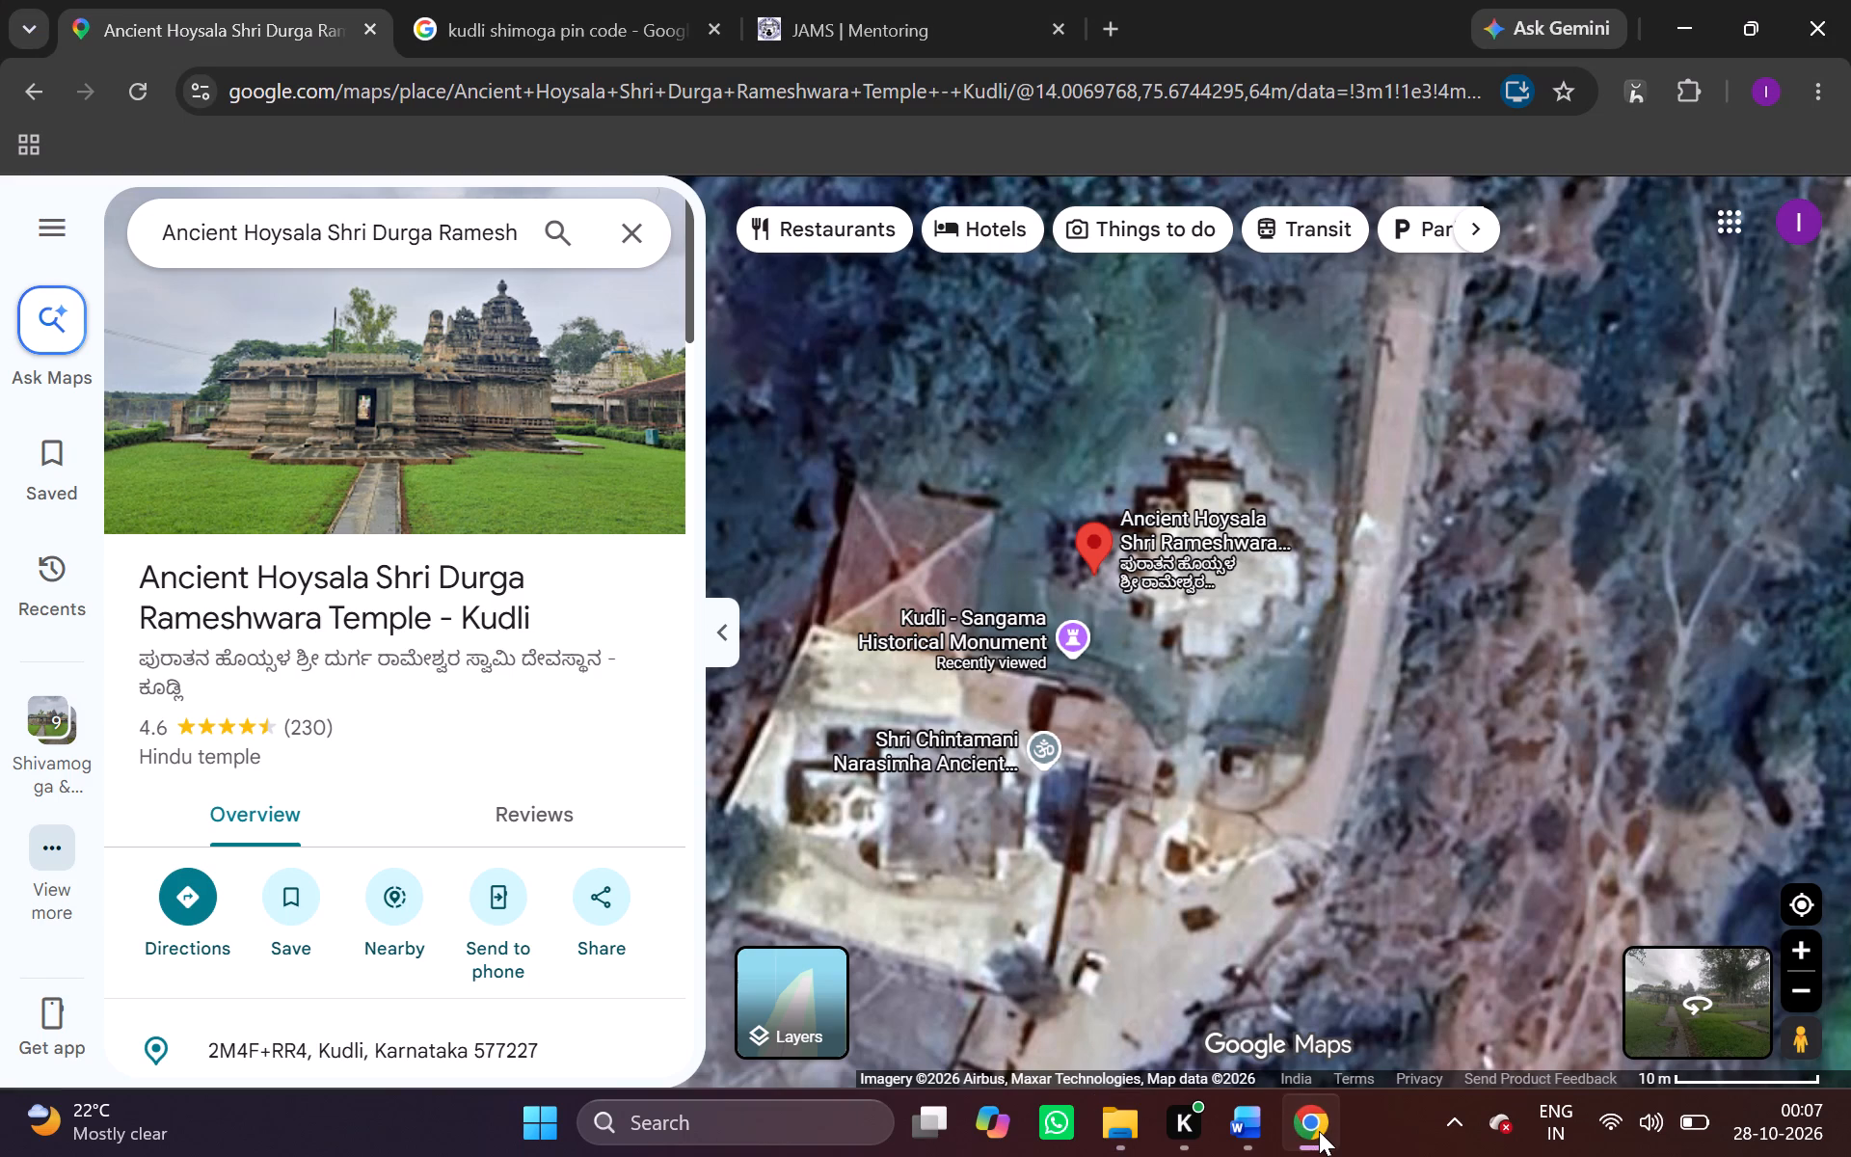
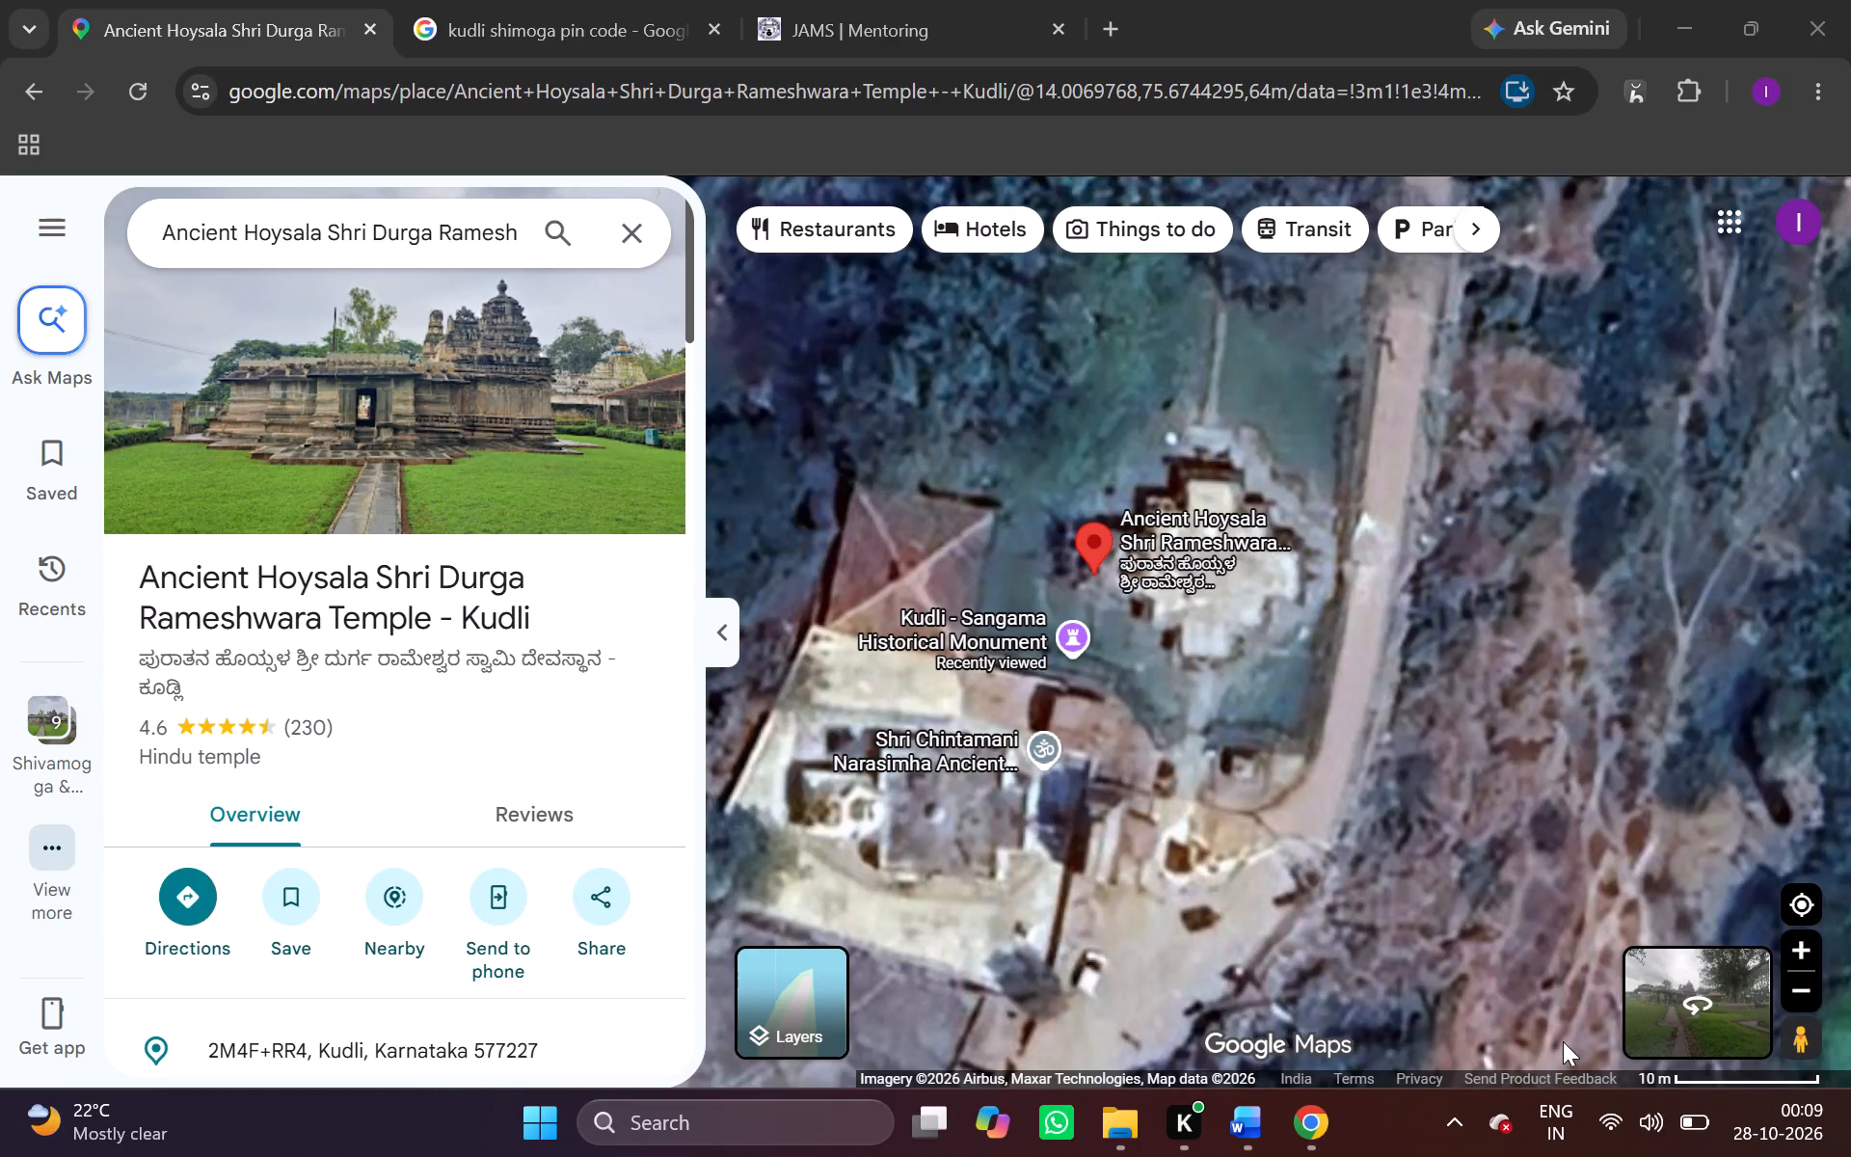
Switch to Word and close the Kudli temple certificate document without saving its changes.
left_click(1253, 1117)
left_click(1133, 1142)
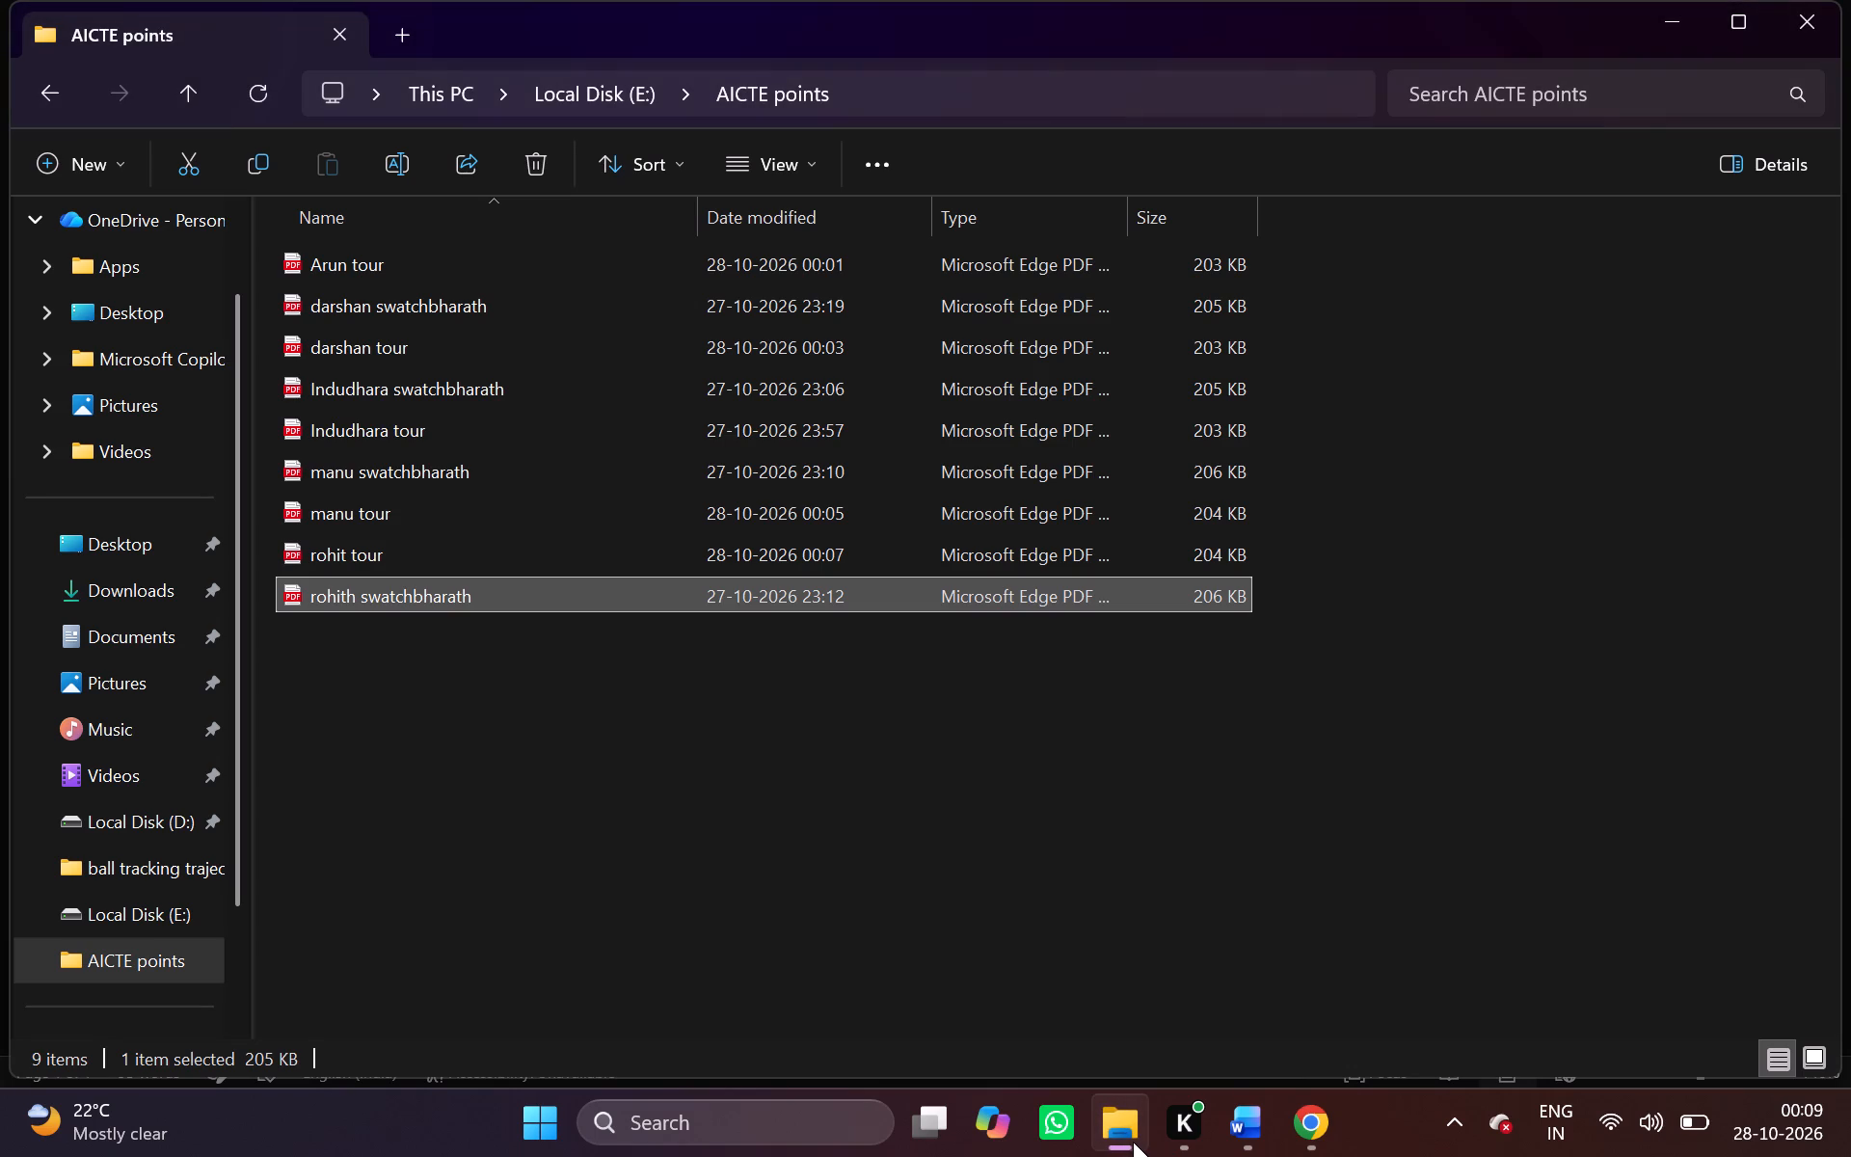
left_click(1234, 1150)
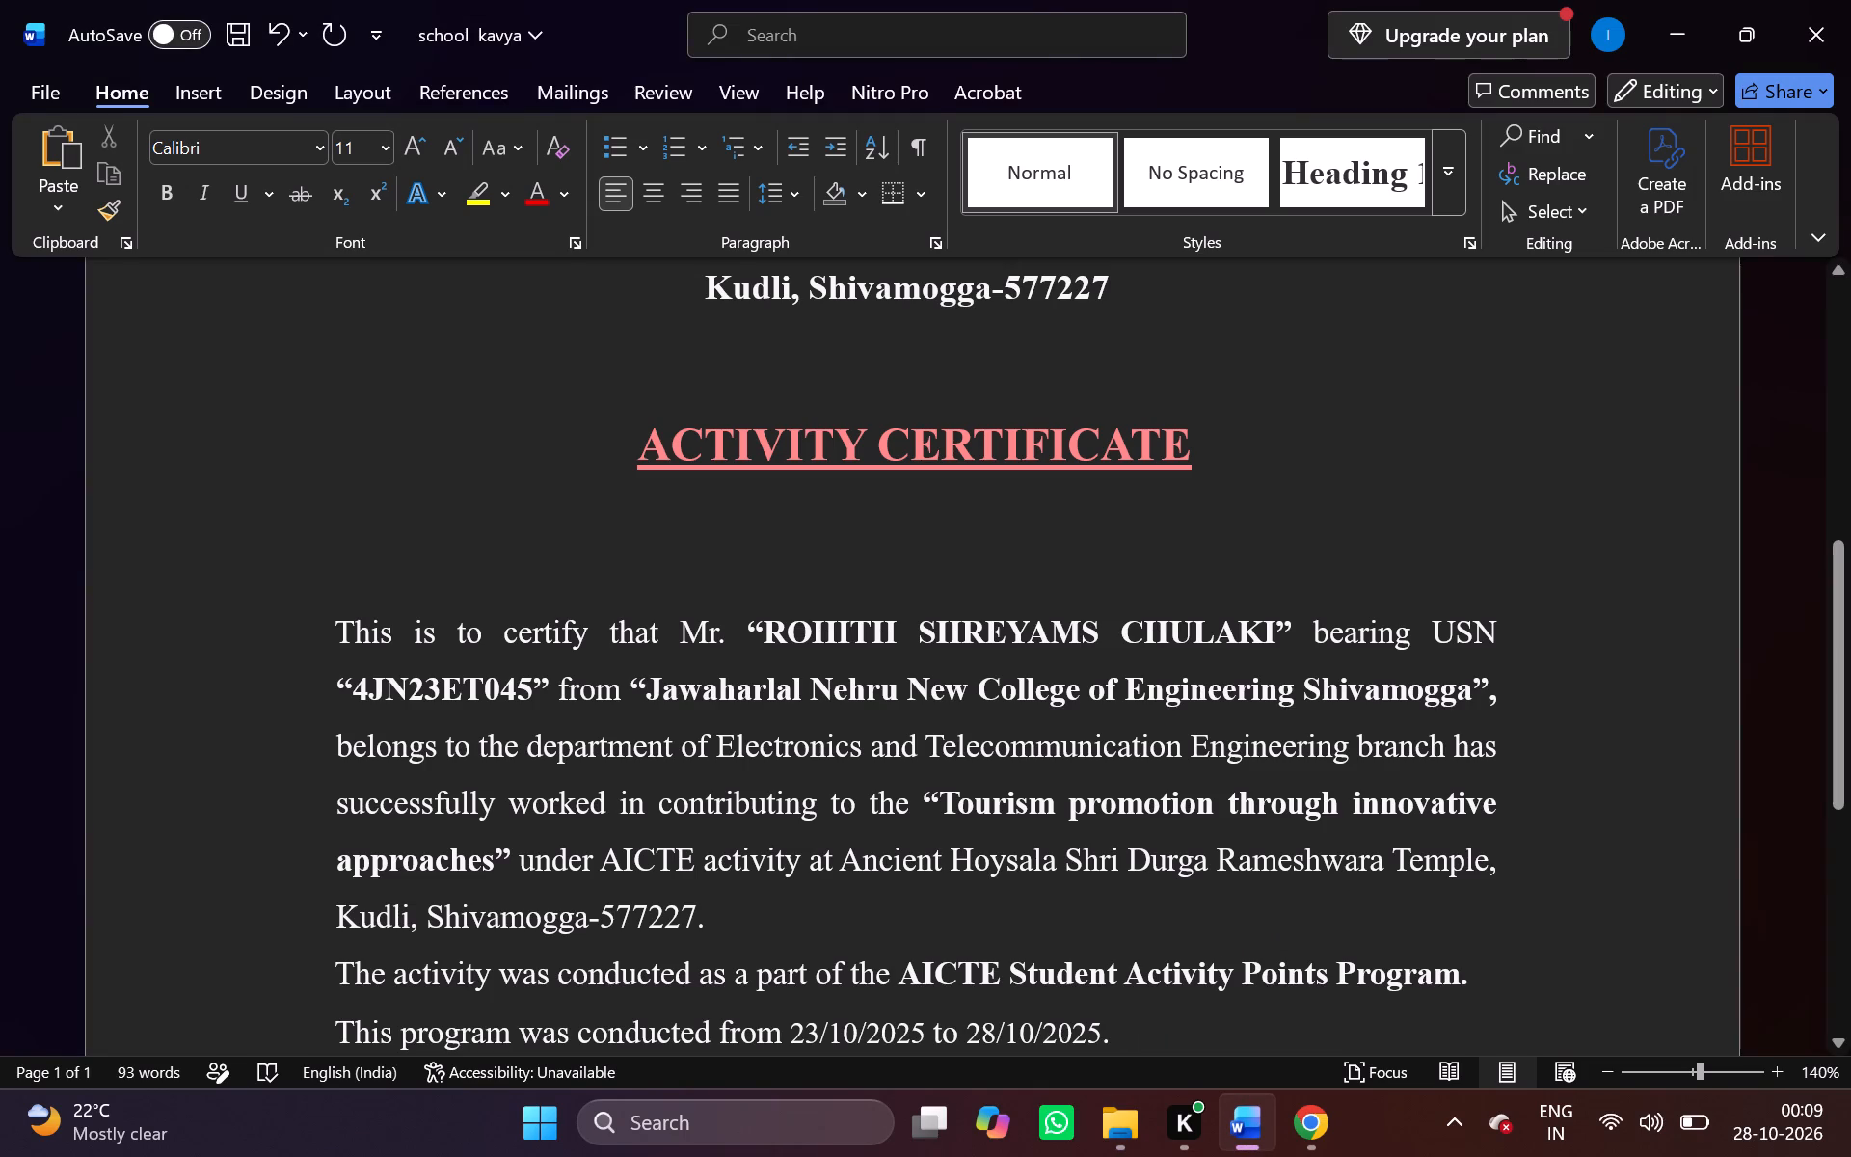
left_click(1832, 16)
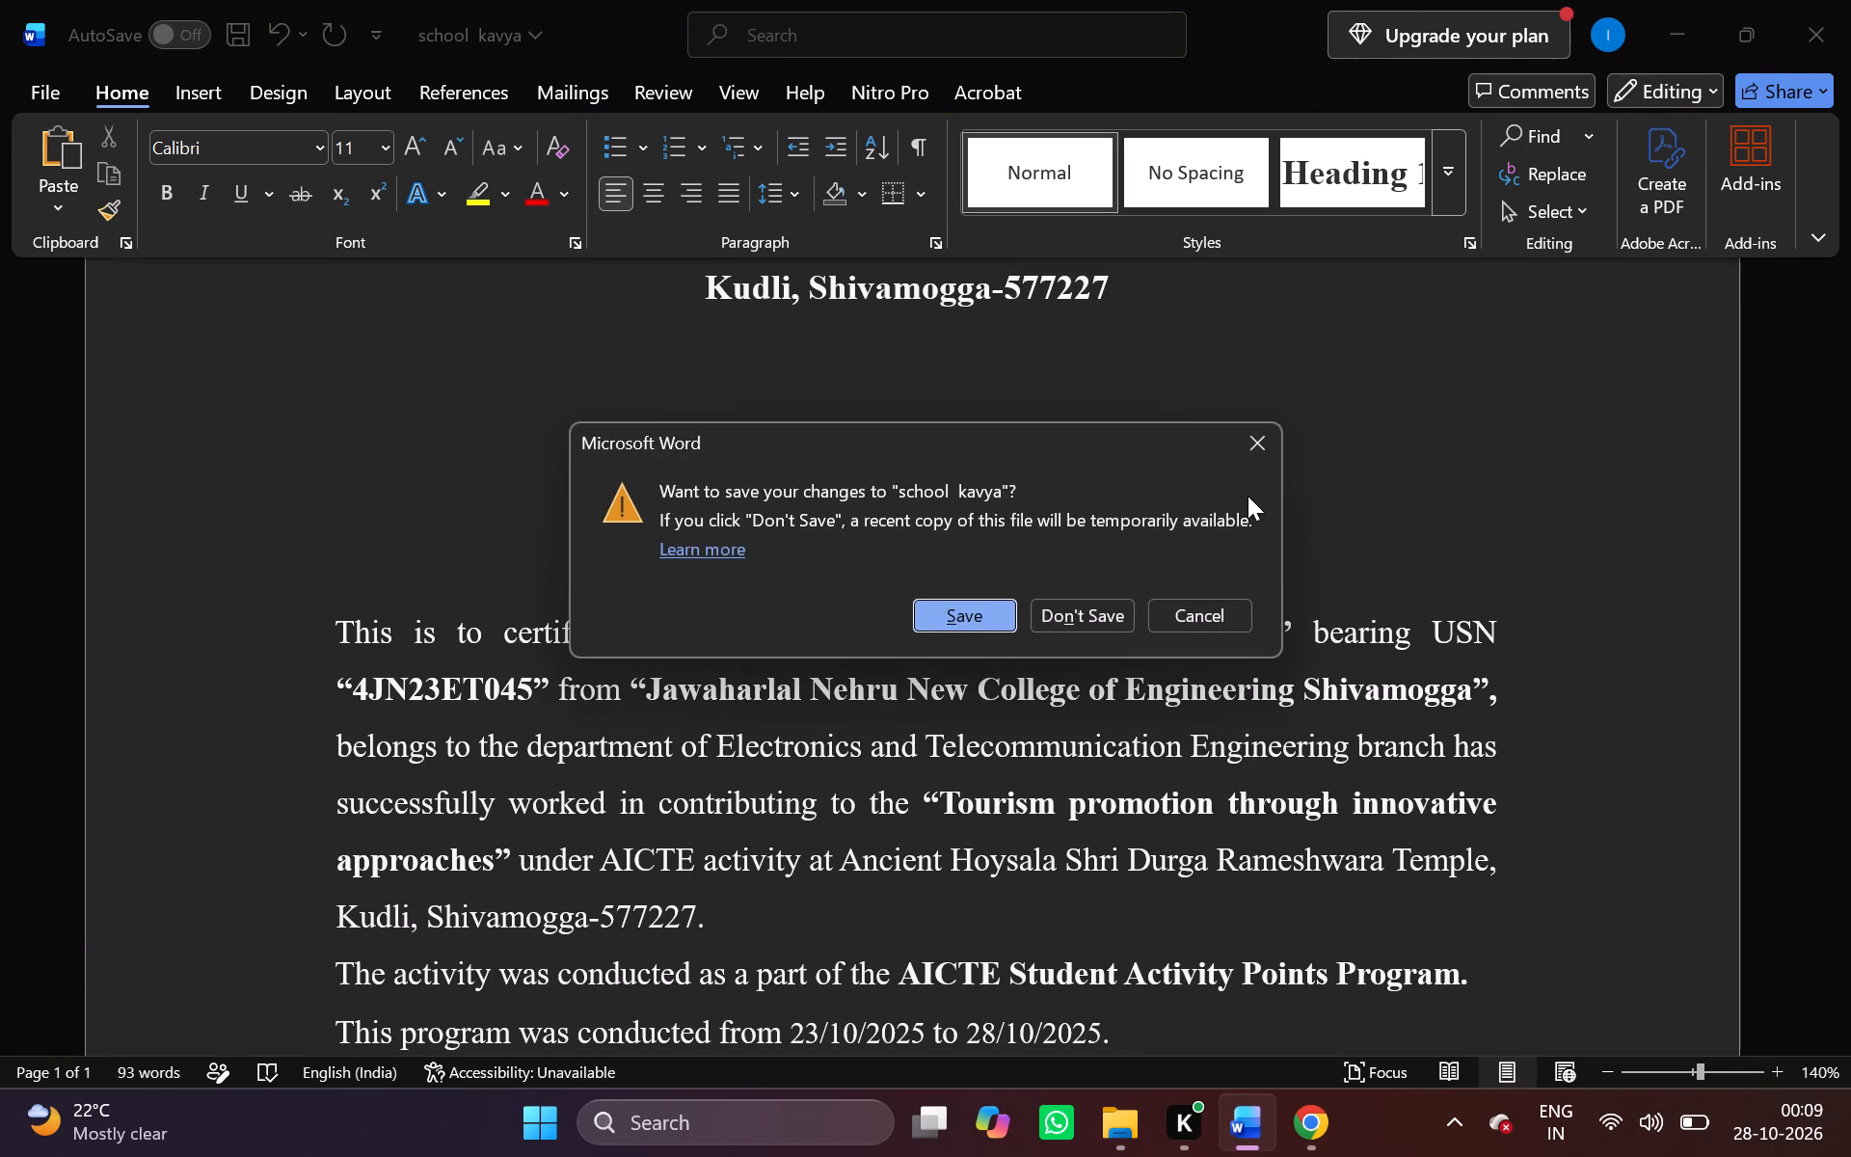
left_click(1103, 601)
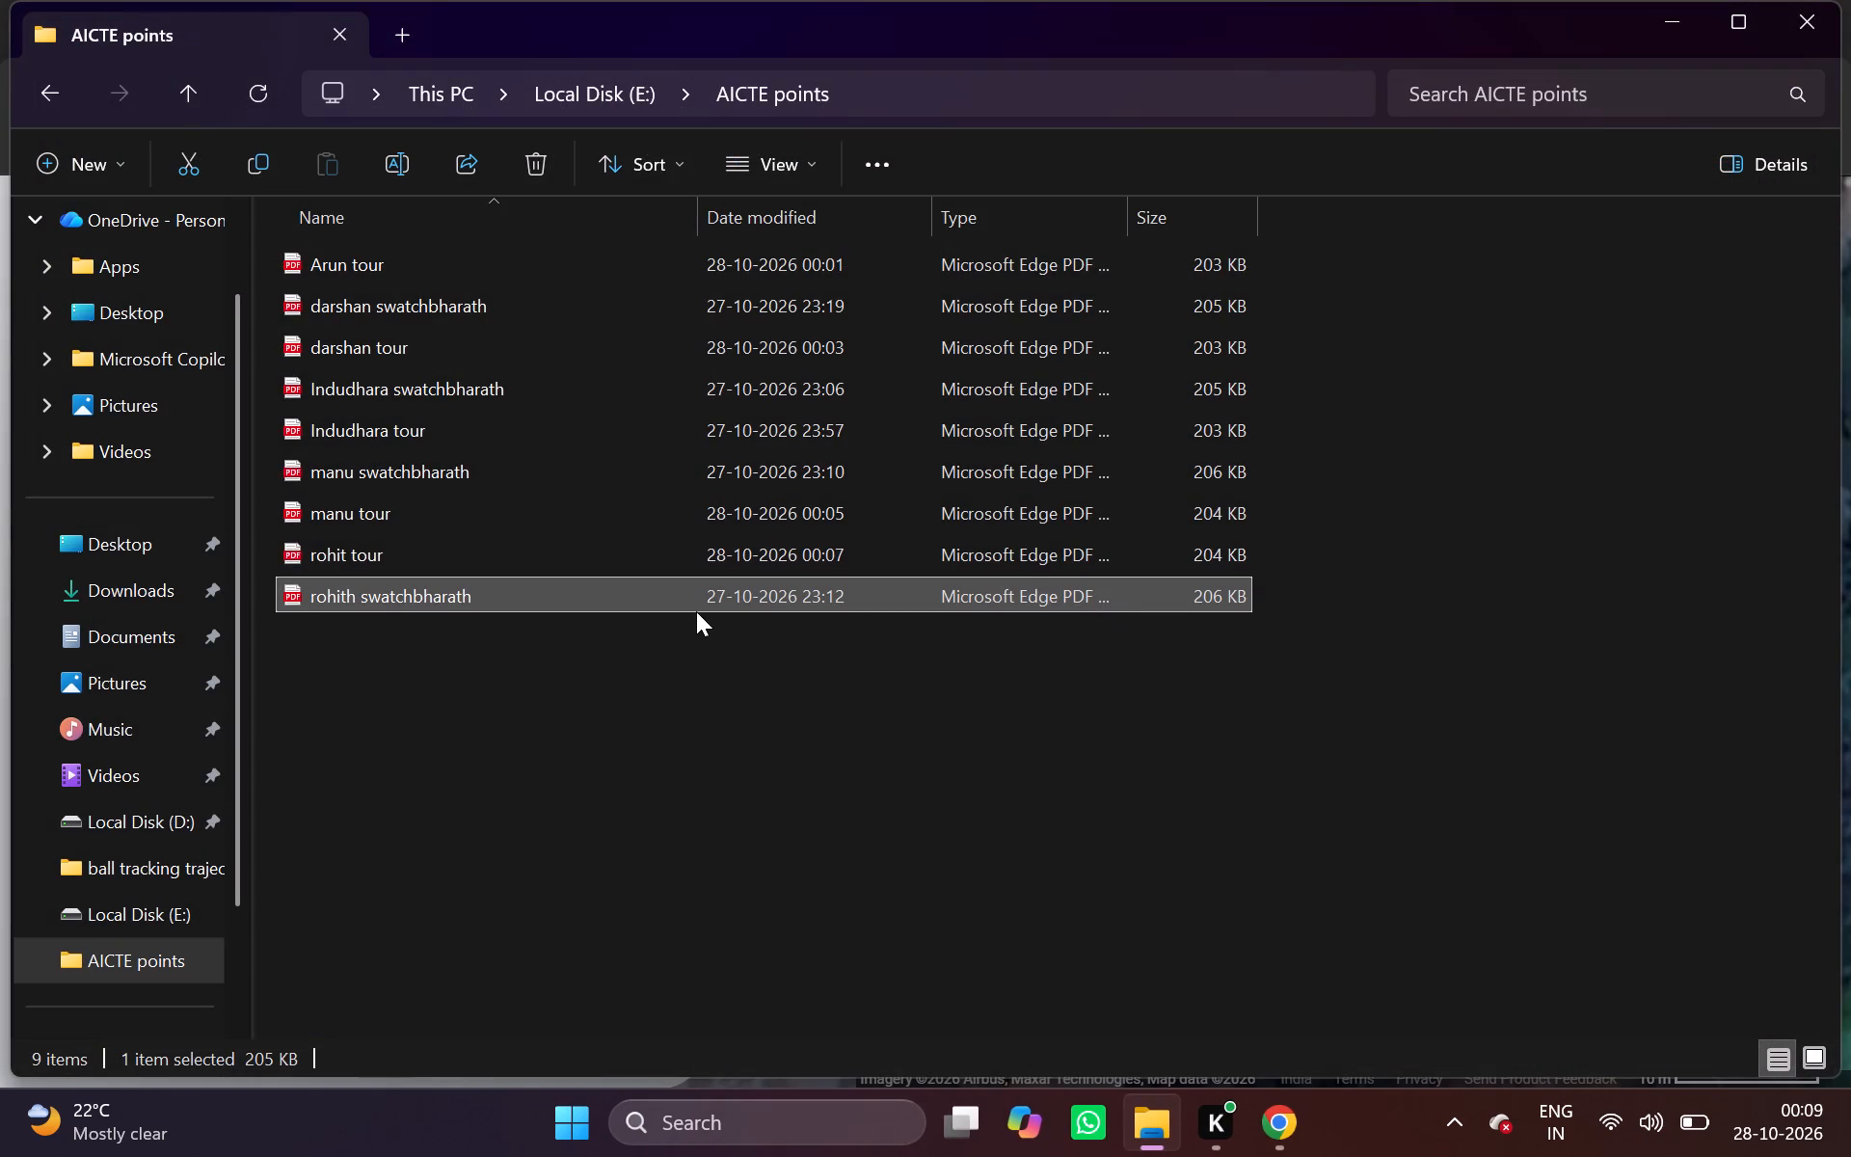
Open Local Disk (E:) in File Explorer.
left_click(185, 919)
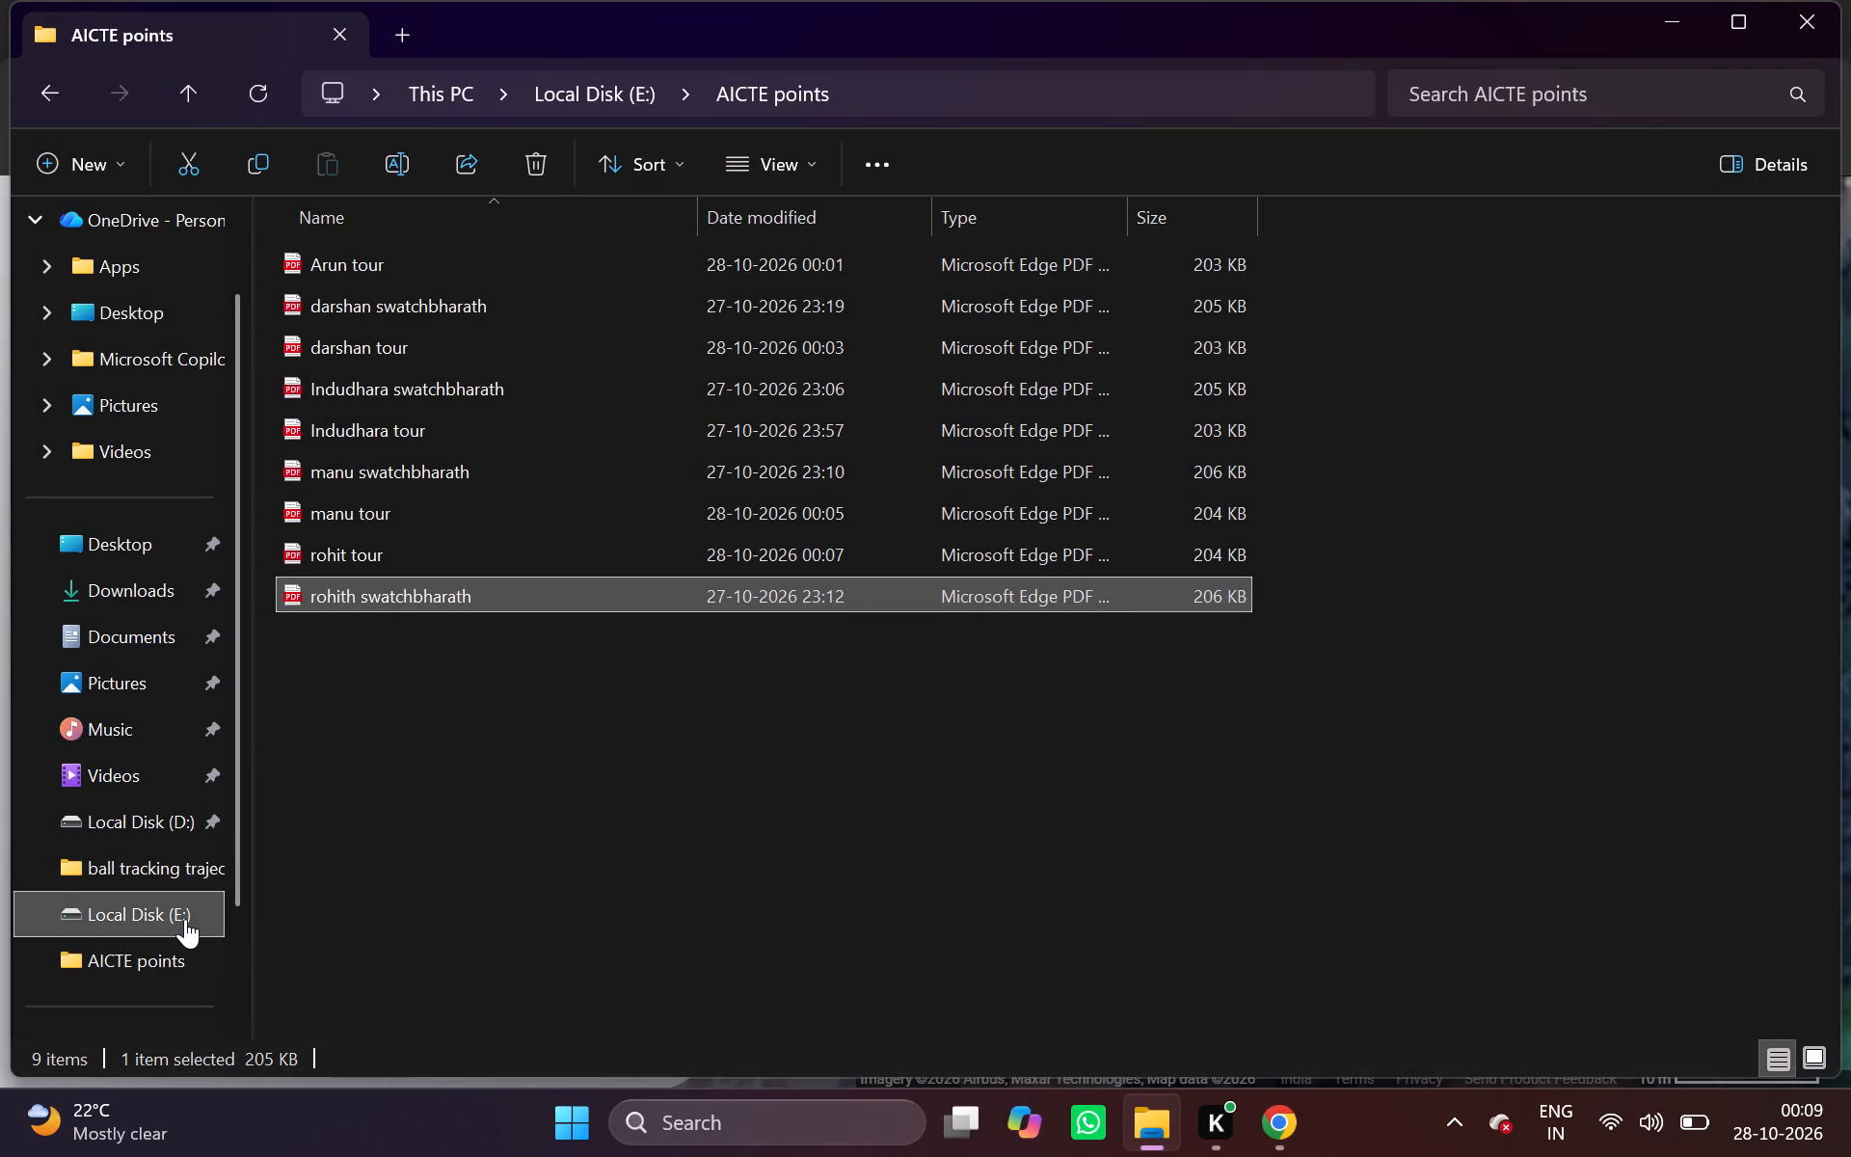
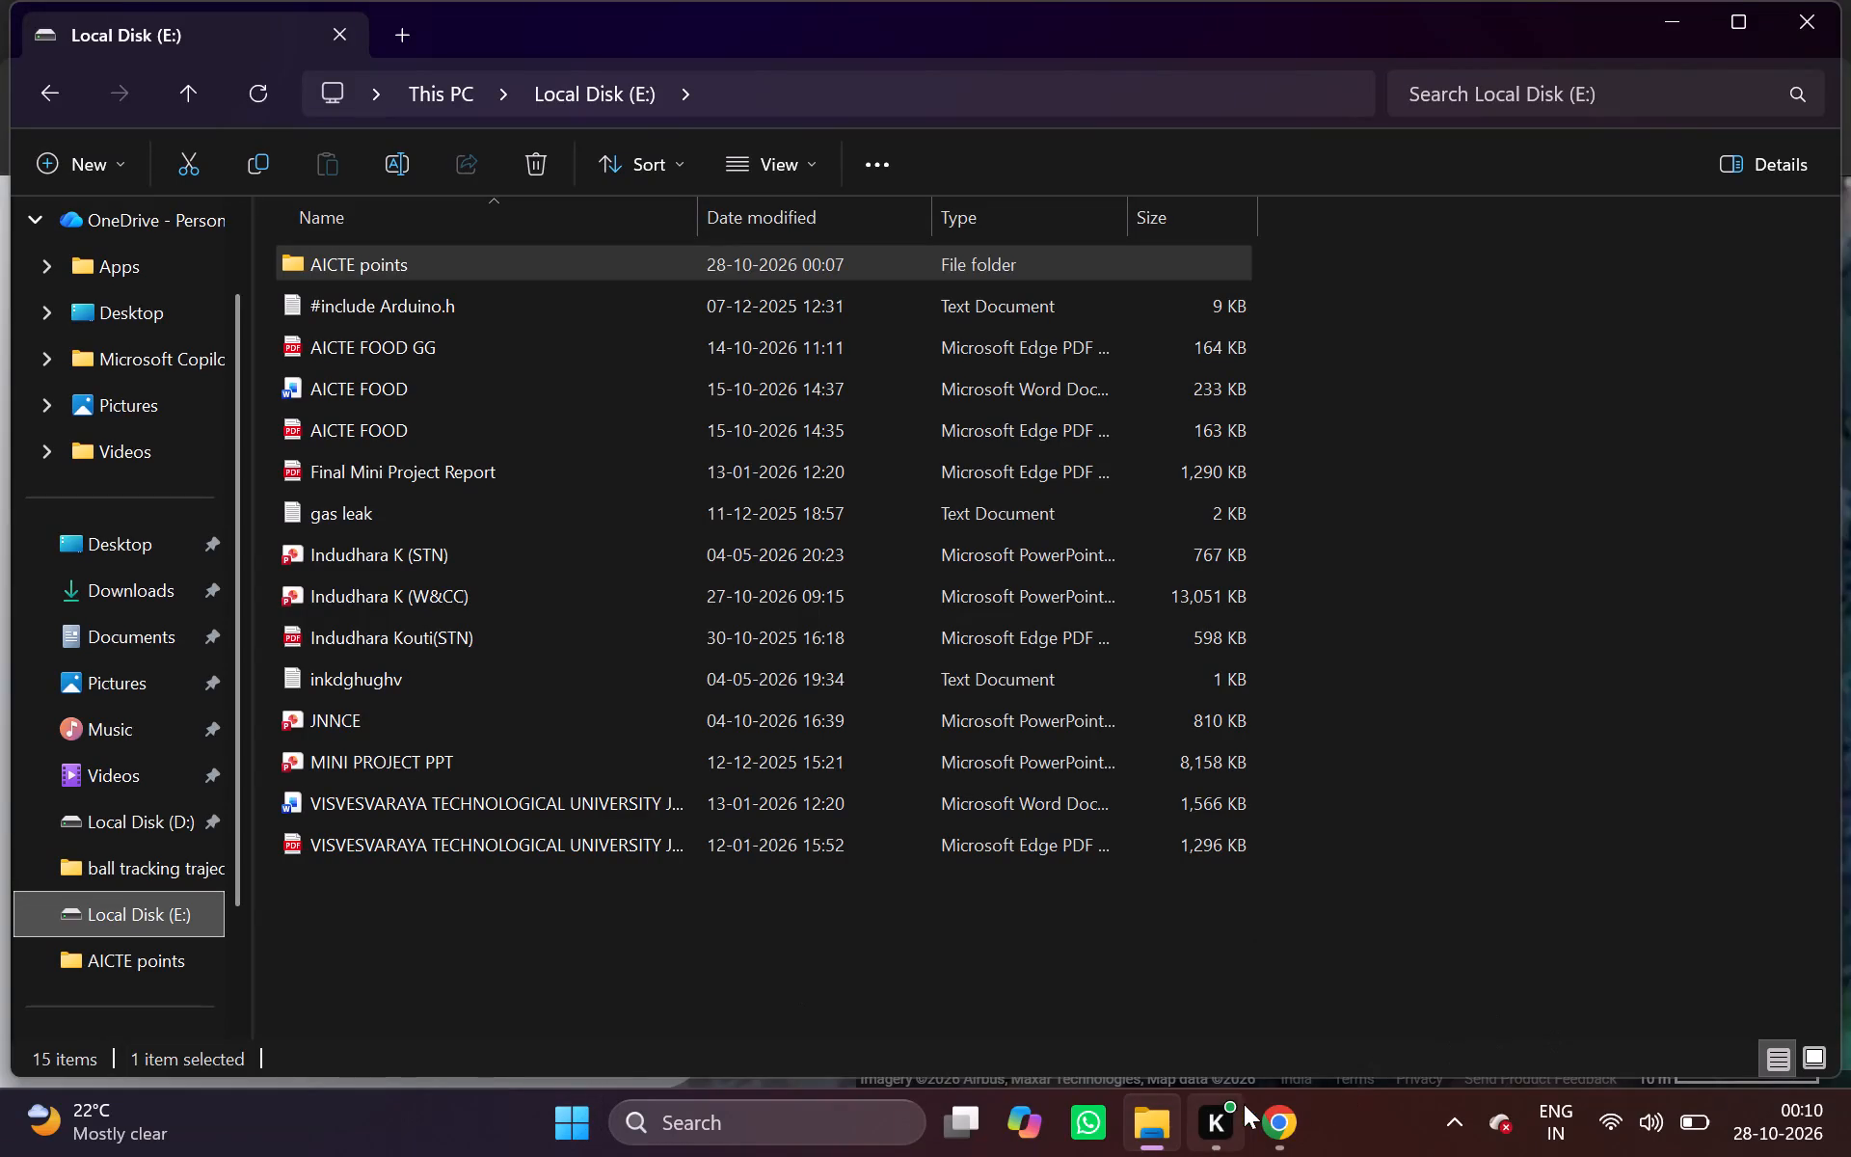
Open the manu swatchbharath PDF from the AICTE points folder, check the certificate, and close it.
left_click(71, 953)
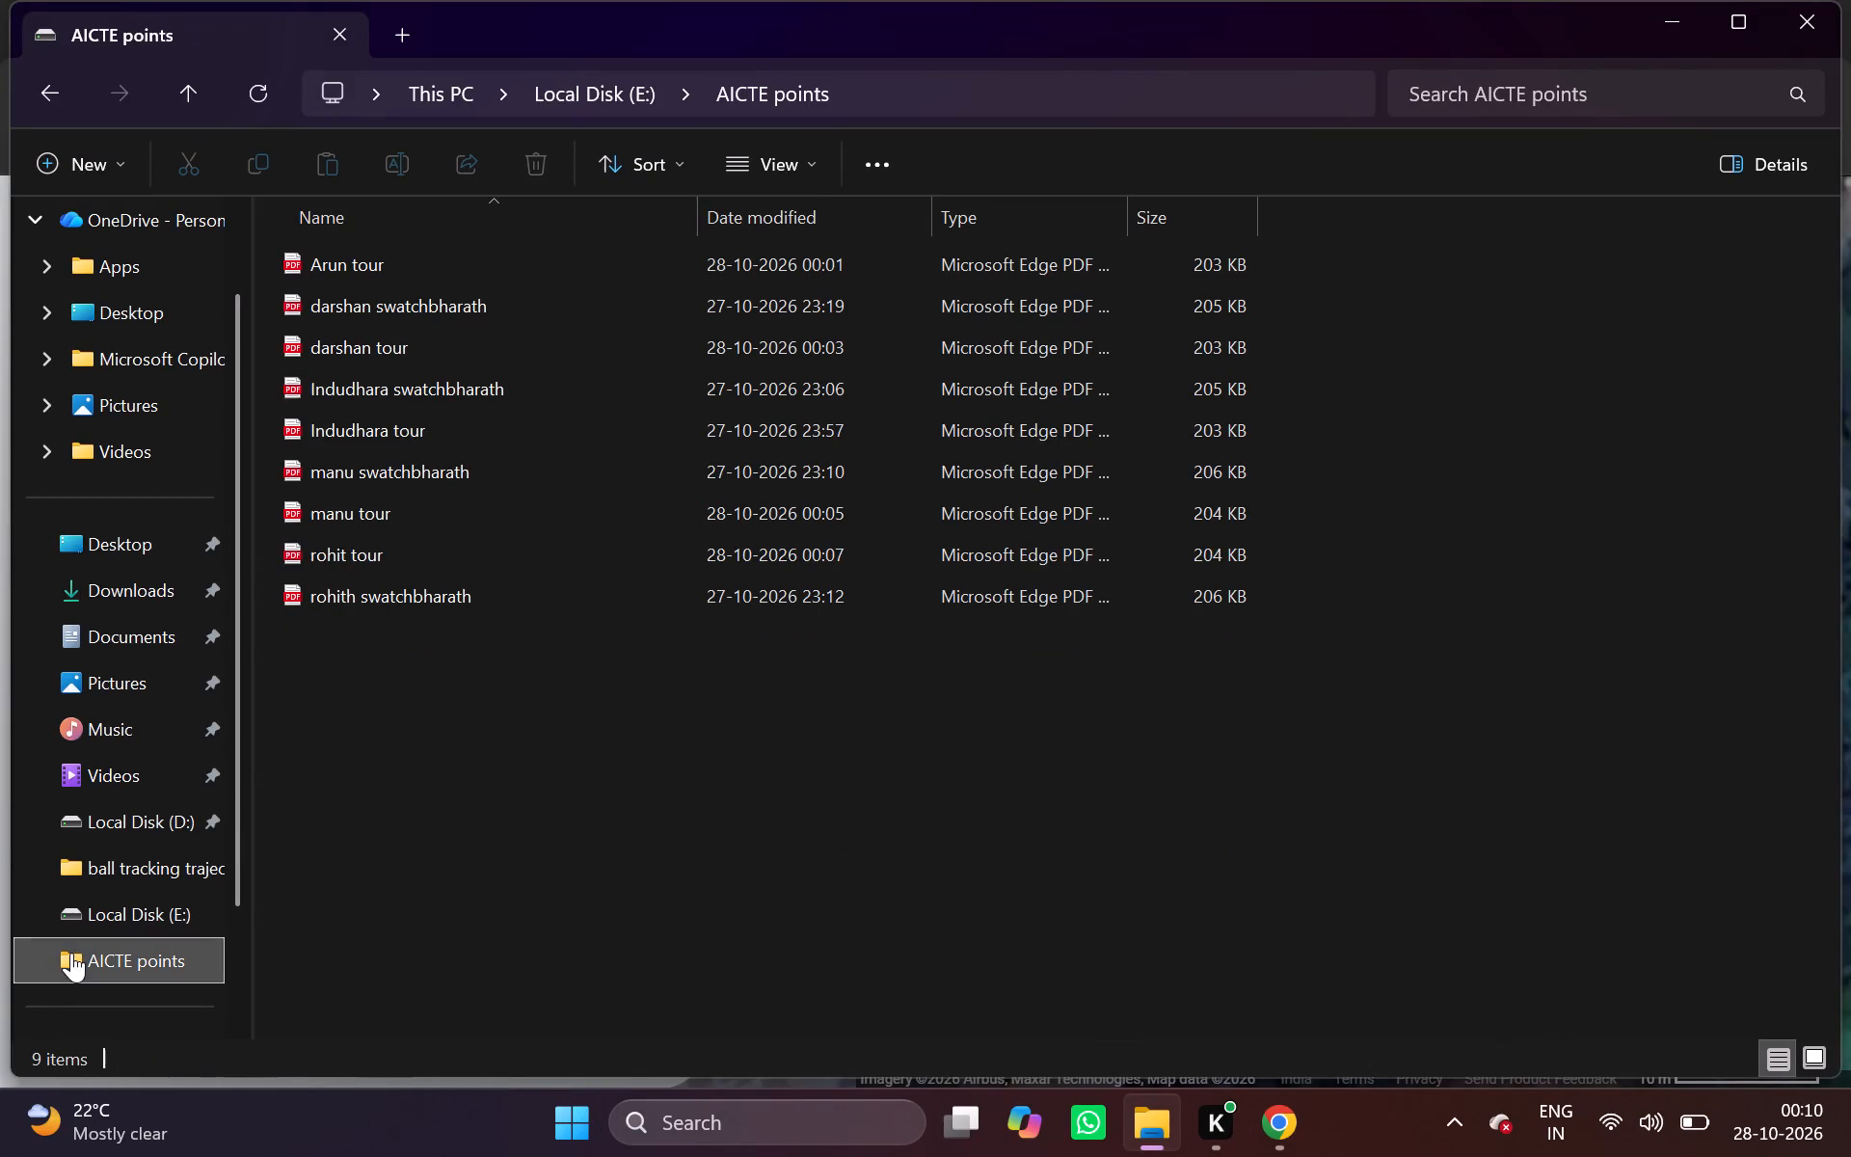
double_click(432, 487)
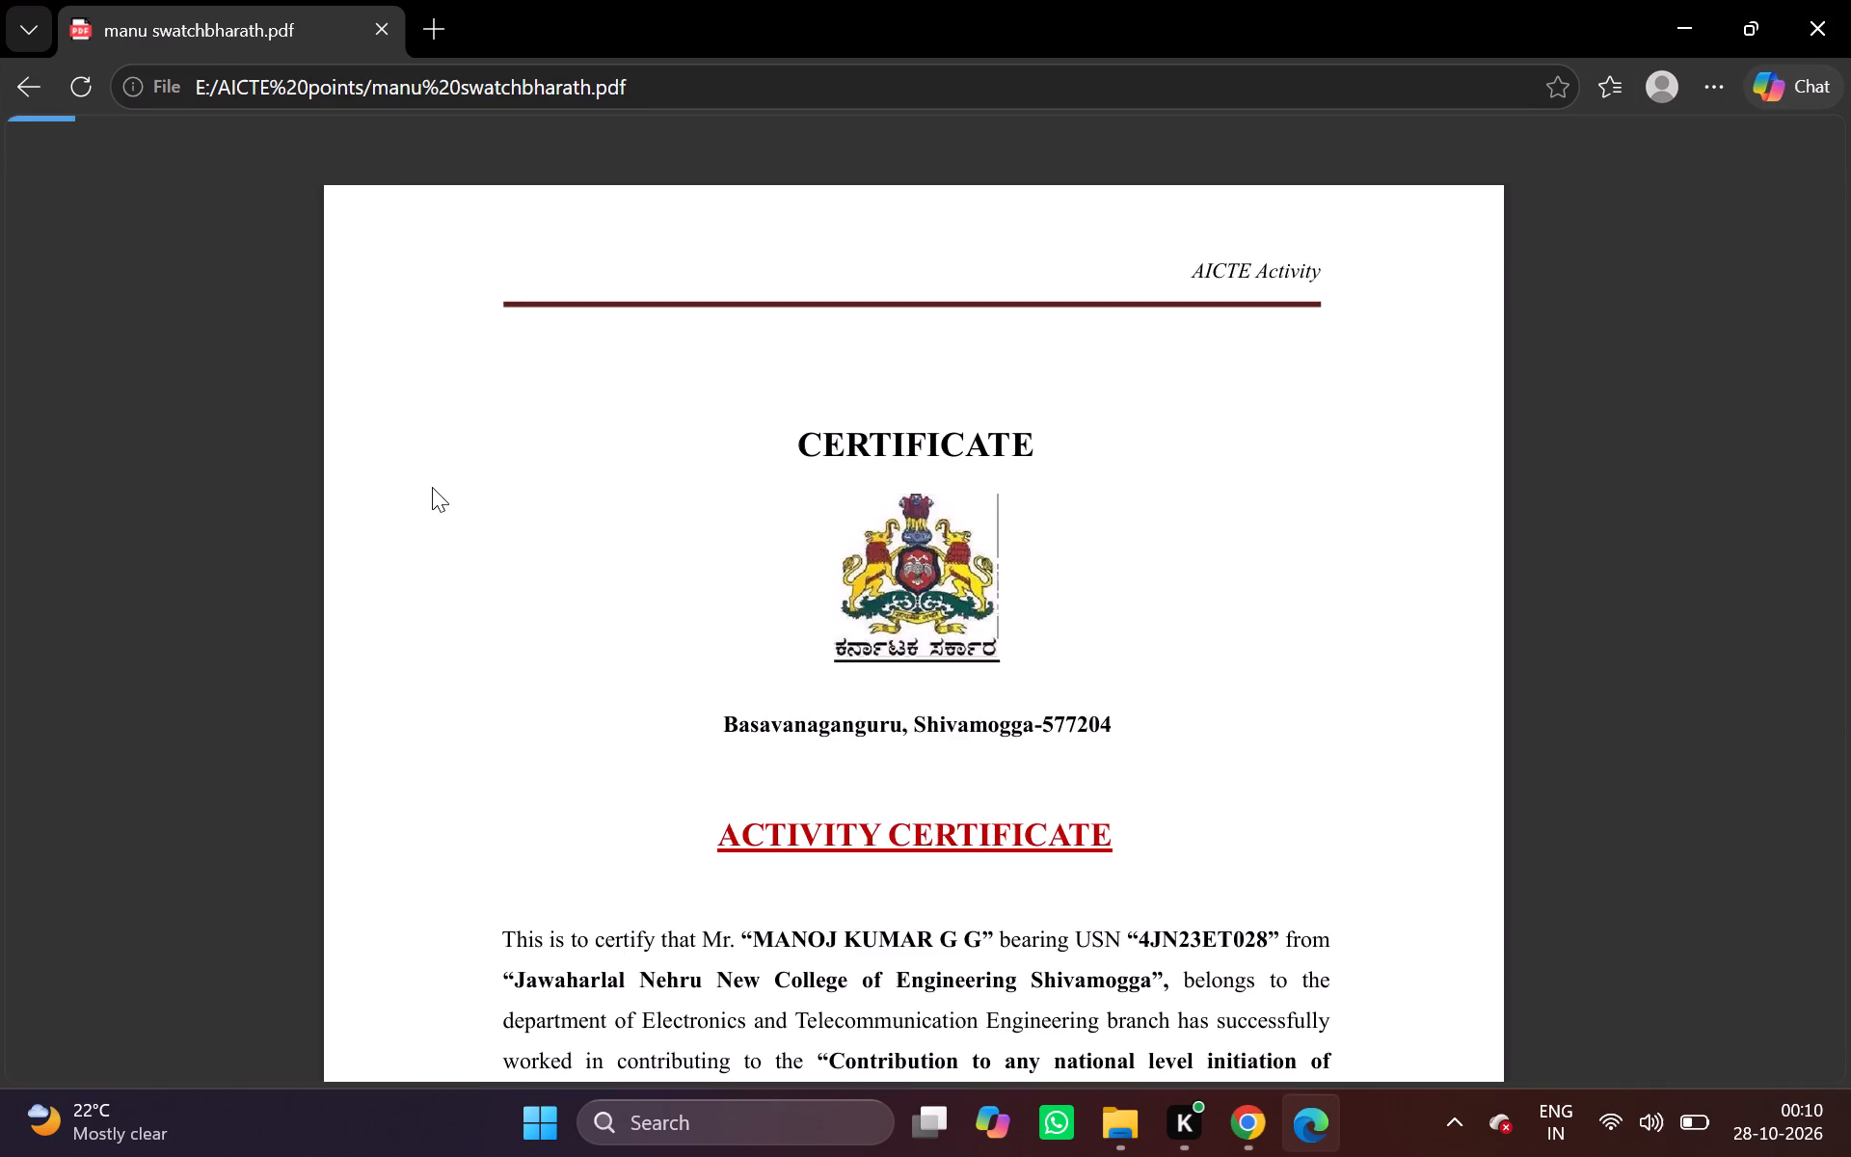
left_click(1850, 0)
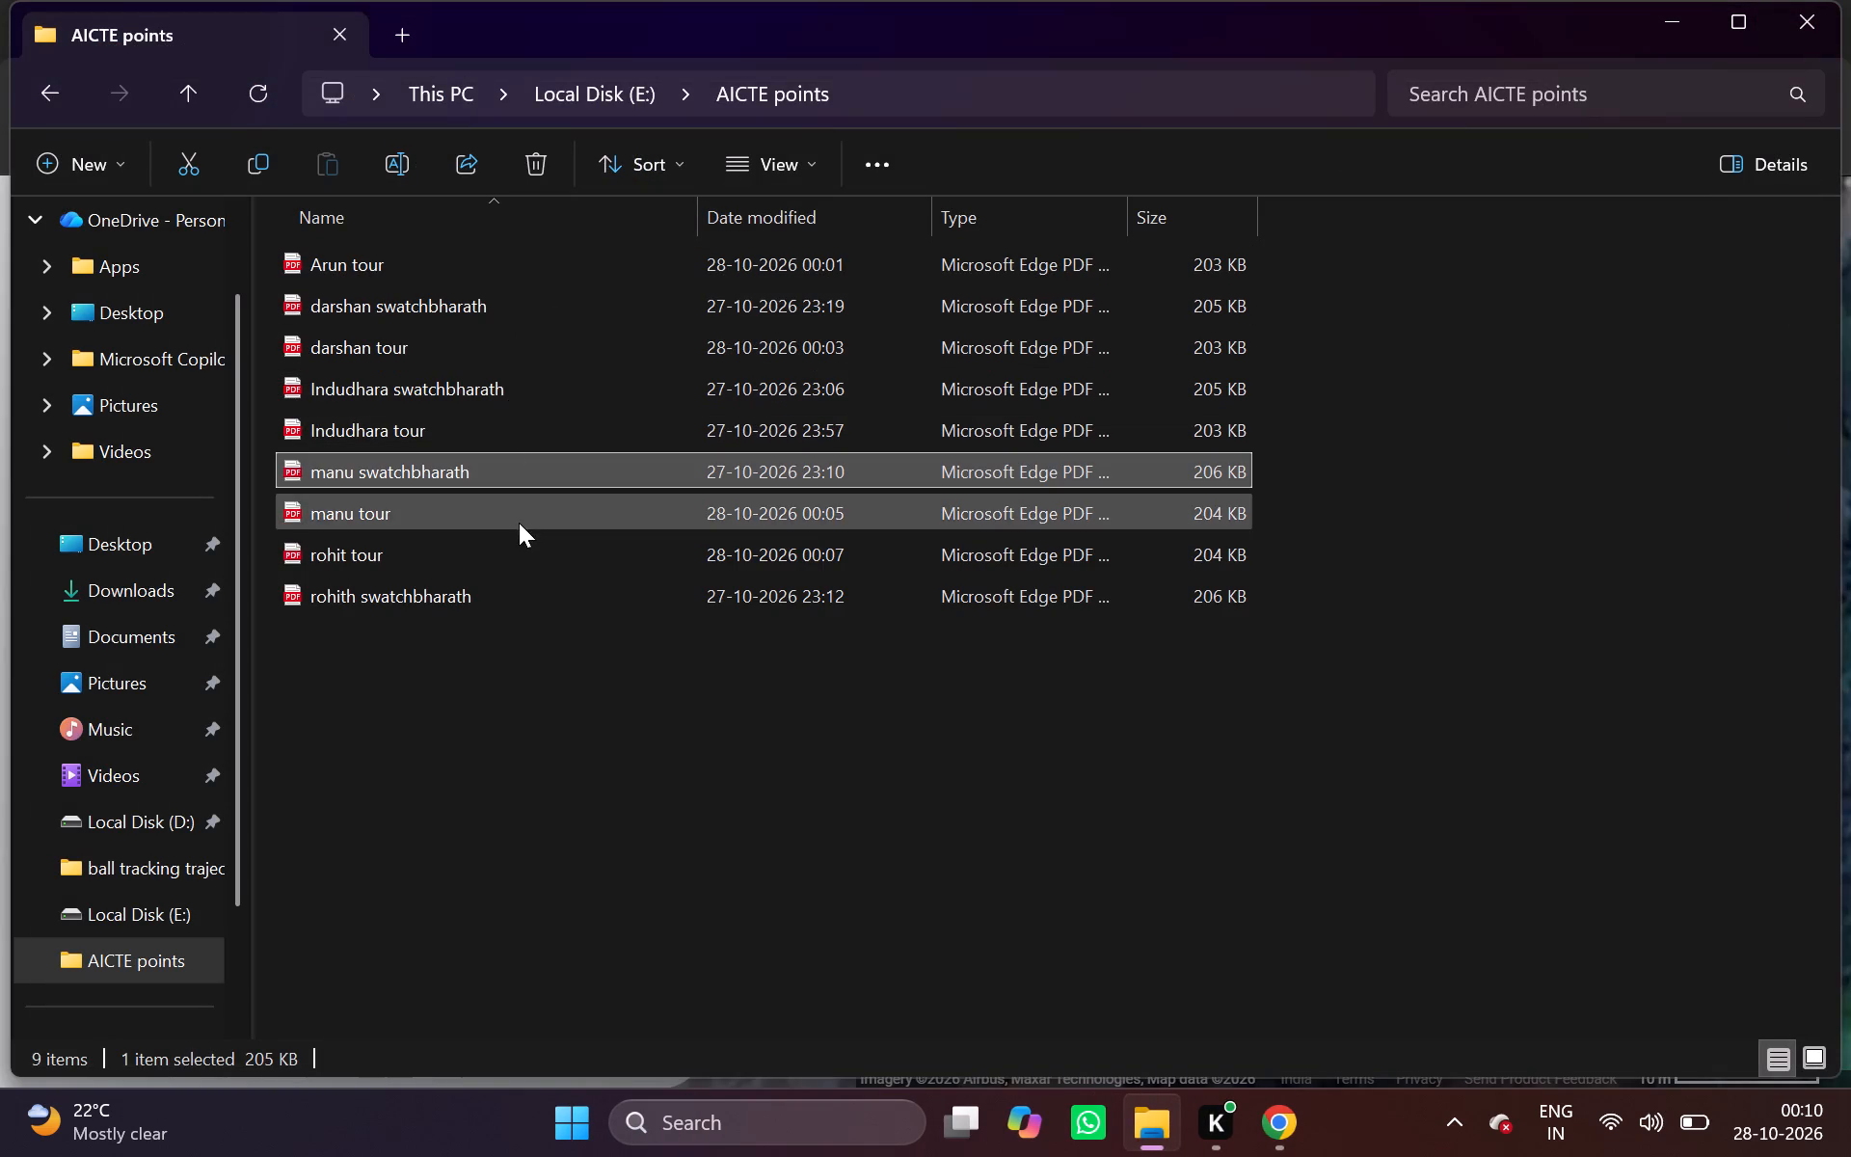
Switch to the Chrome window showing the Ancient Hoysala temple map.
left_click(1260, 1156)
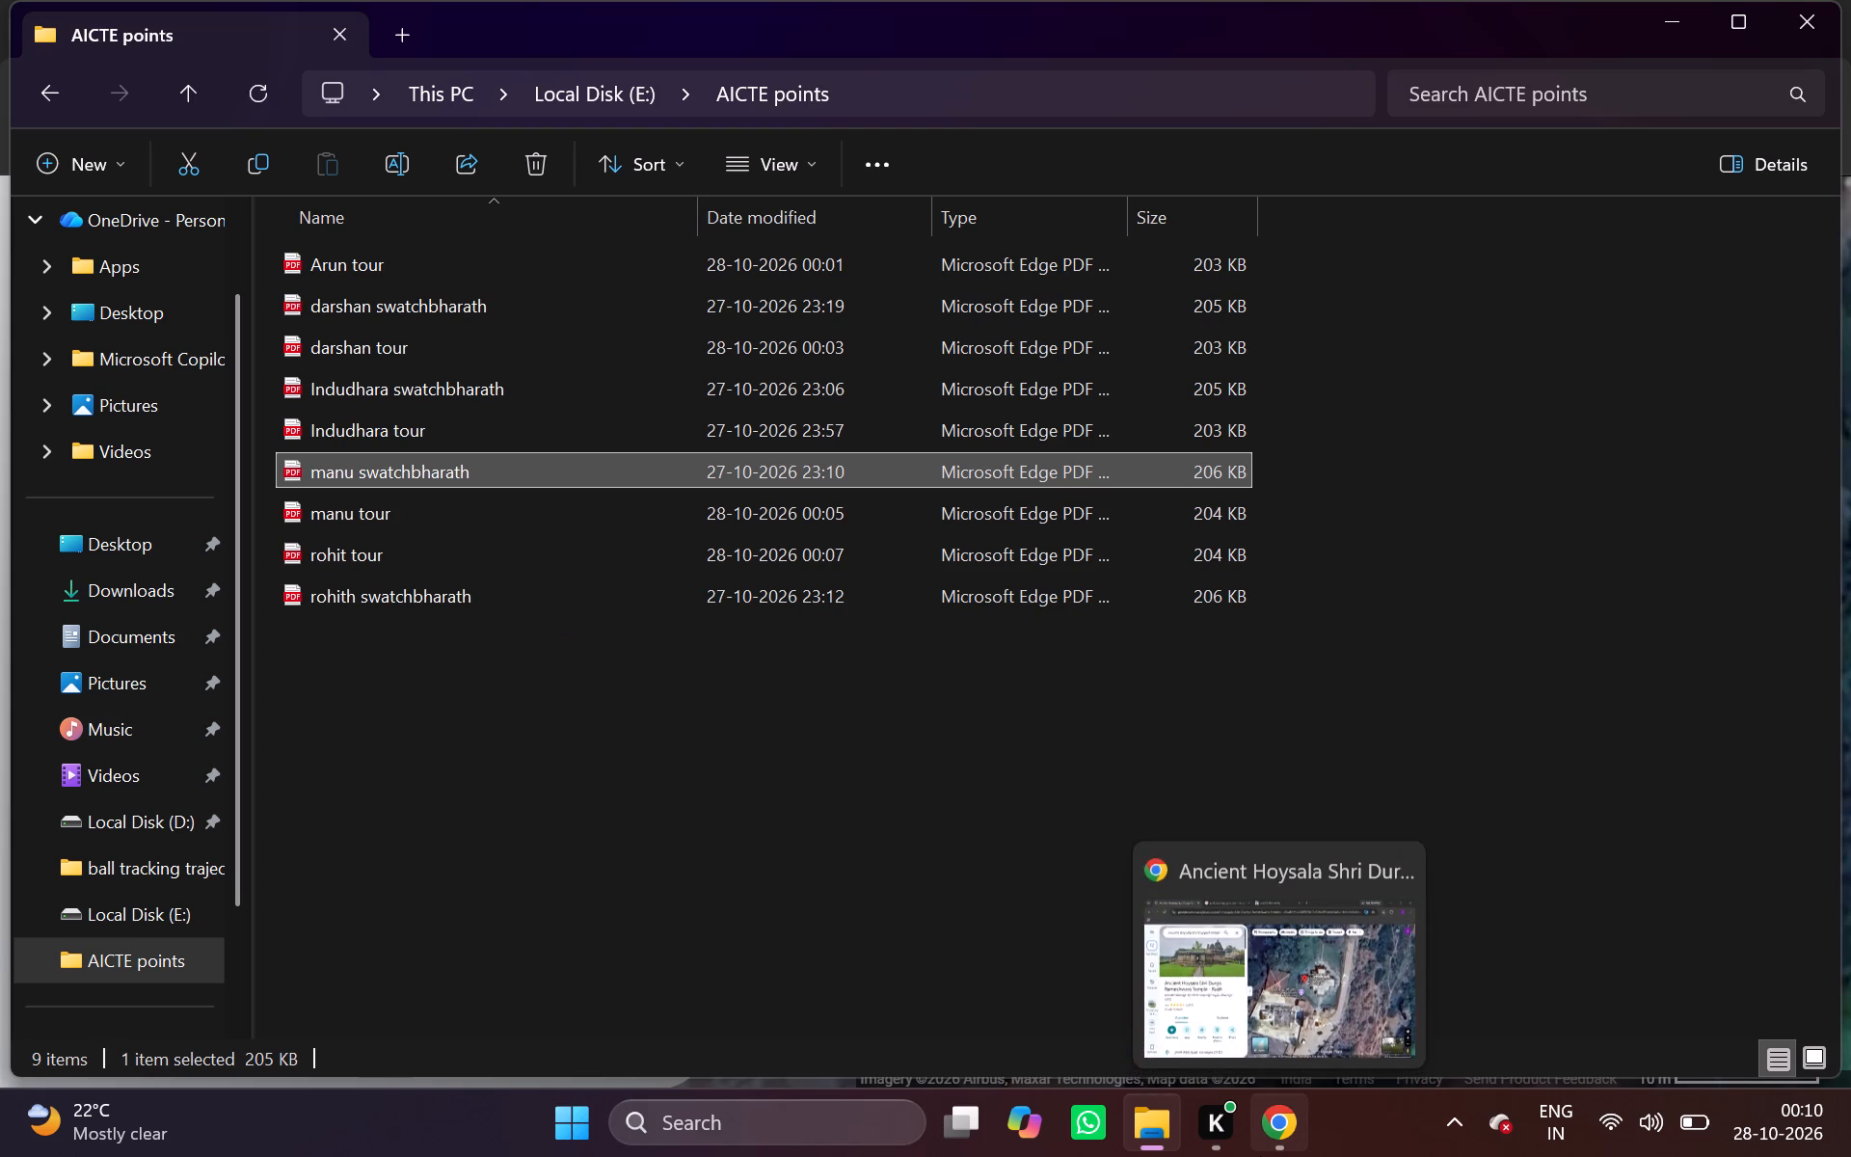
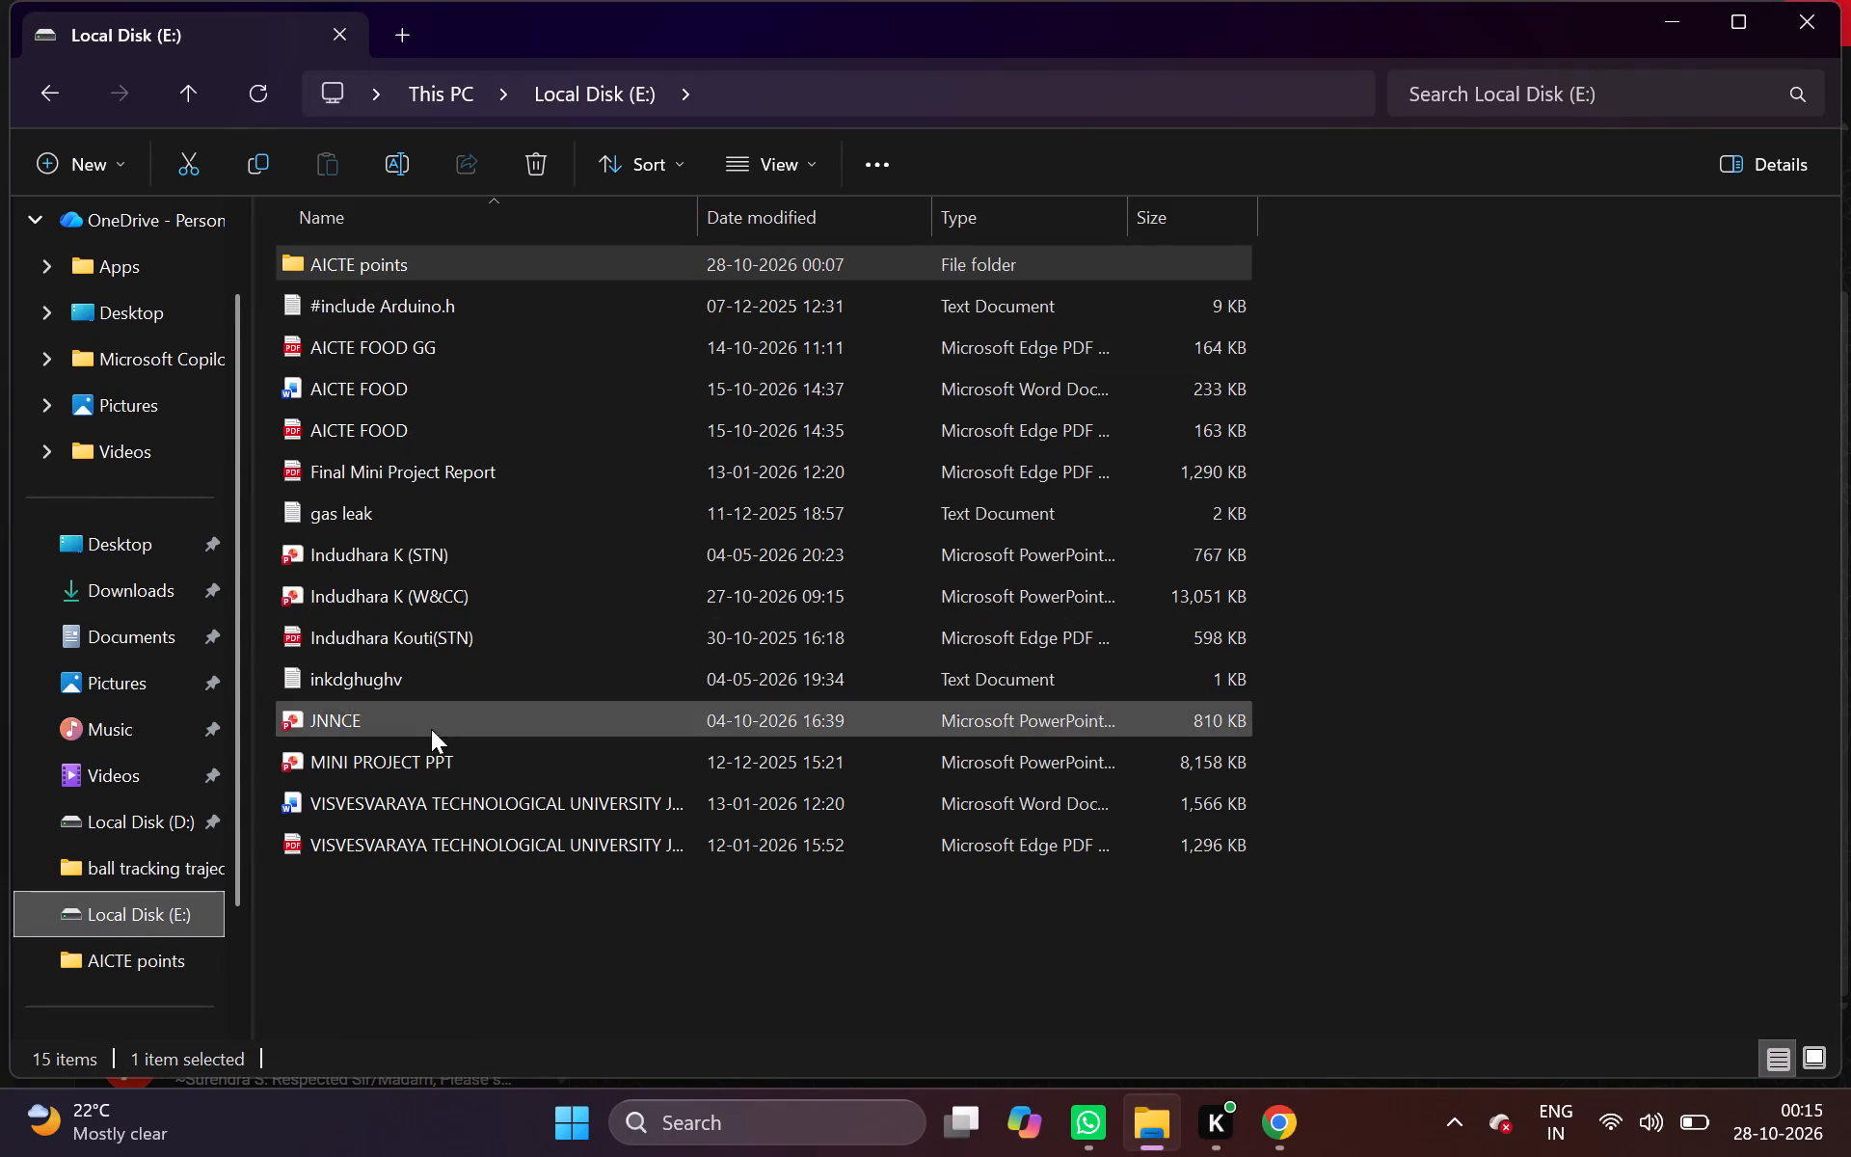
Open Local Disk (D:) in File Explorer.
left_click(85, 816)
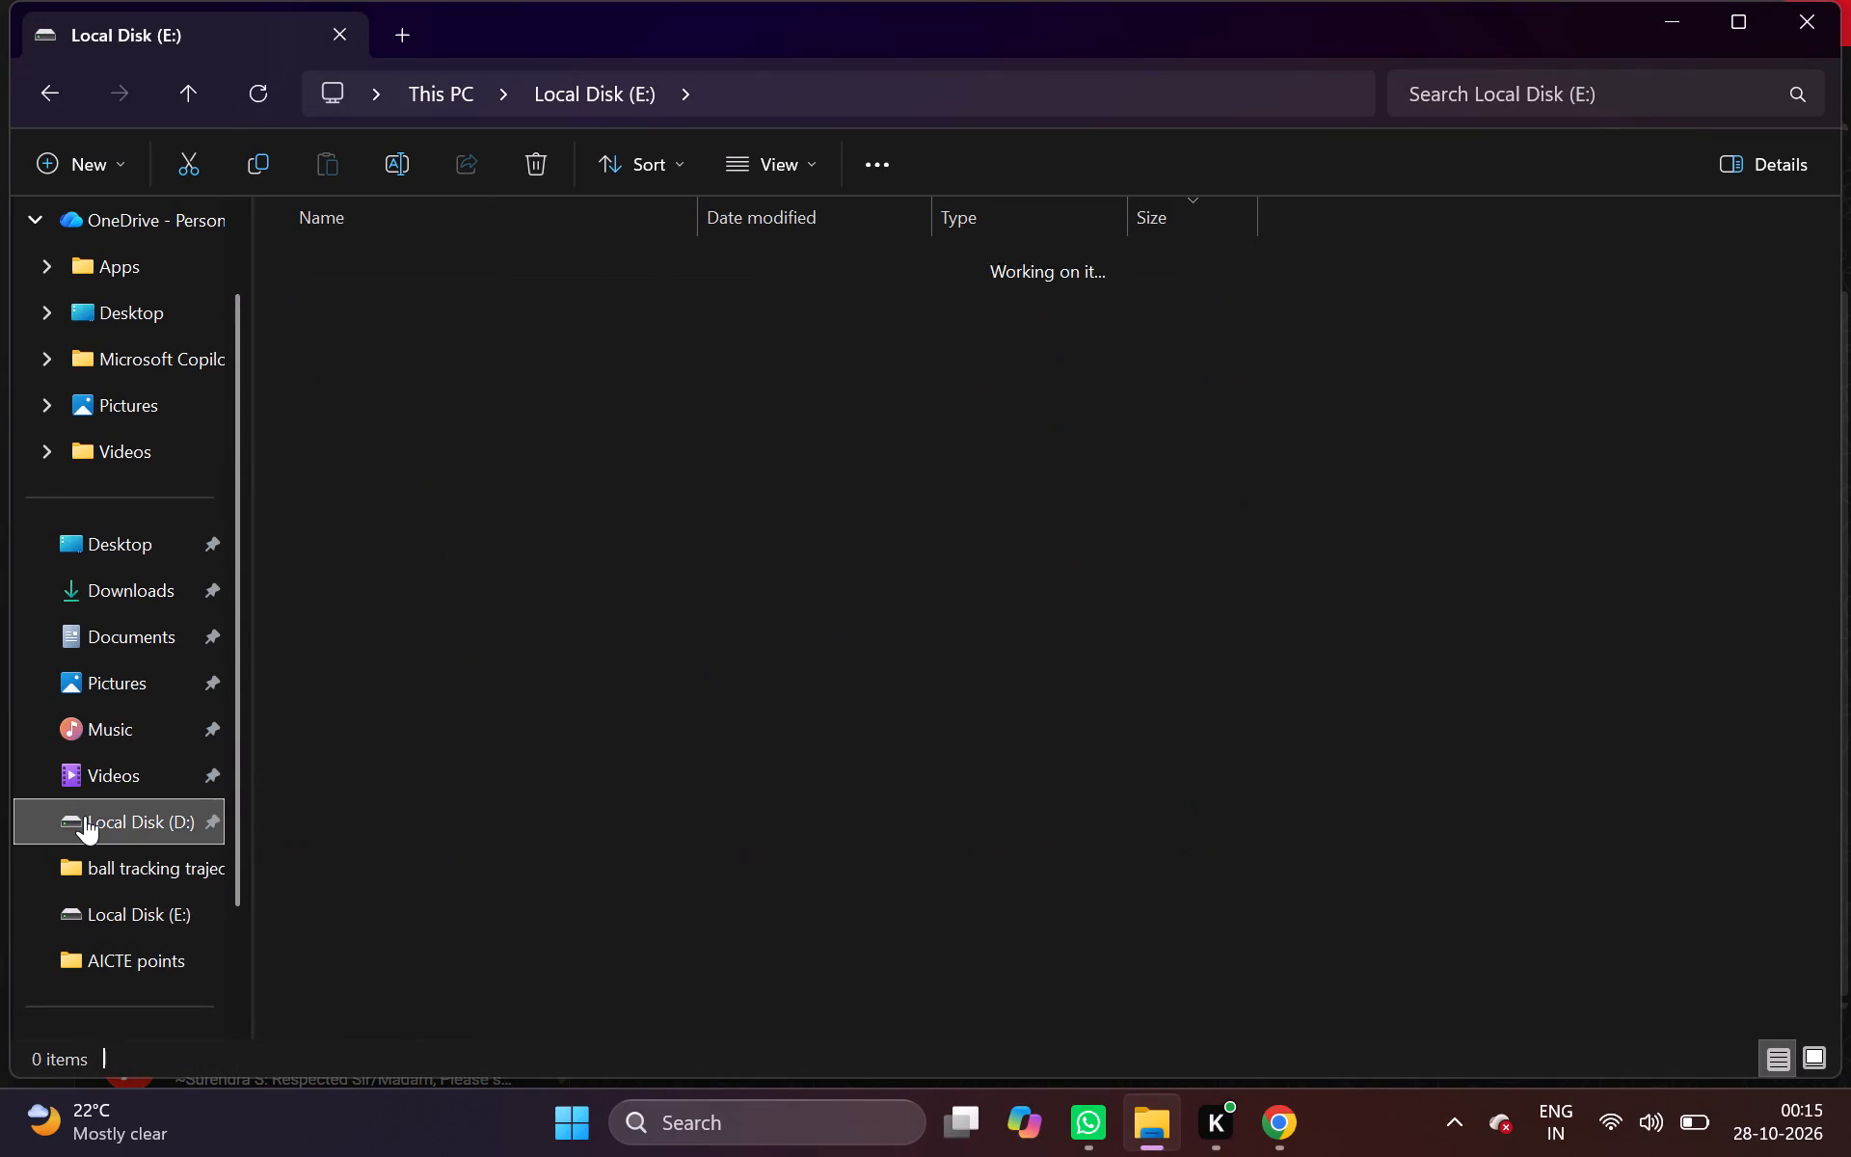
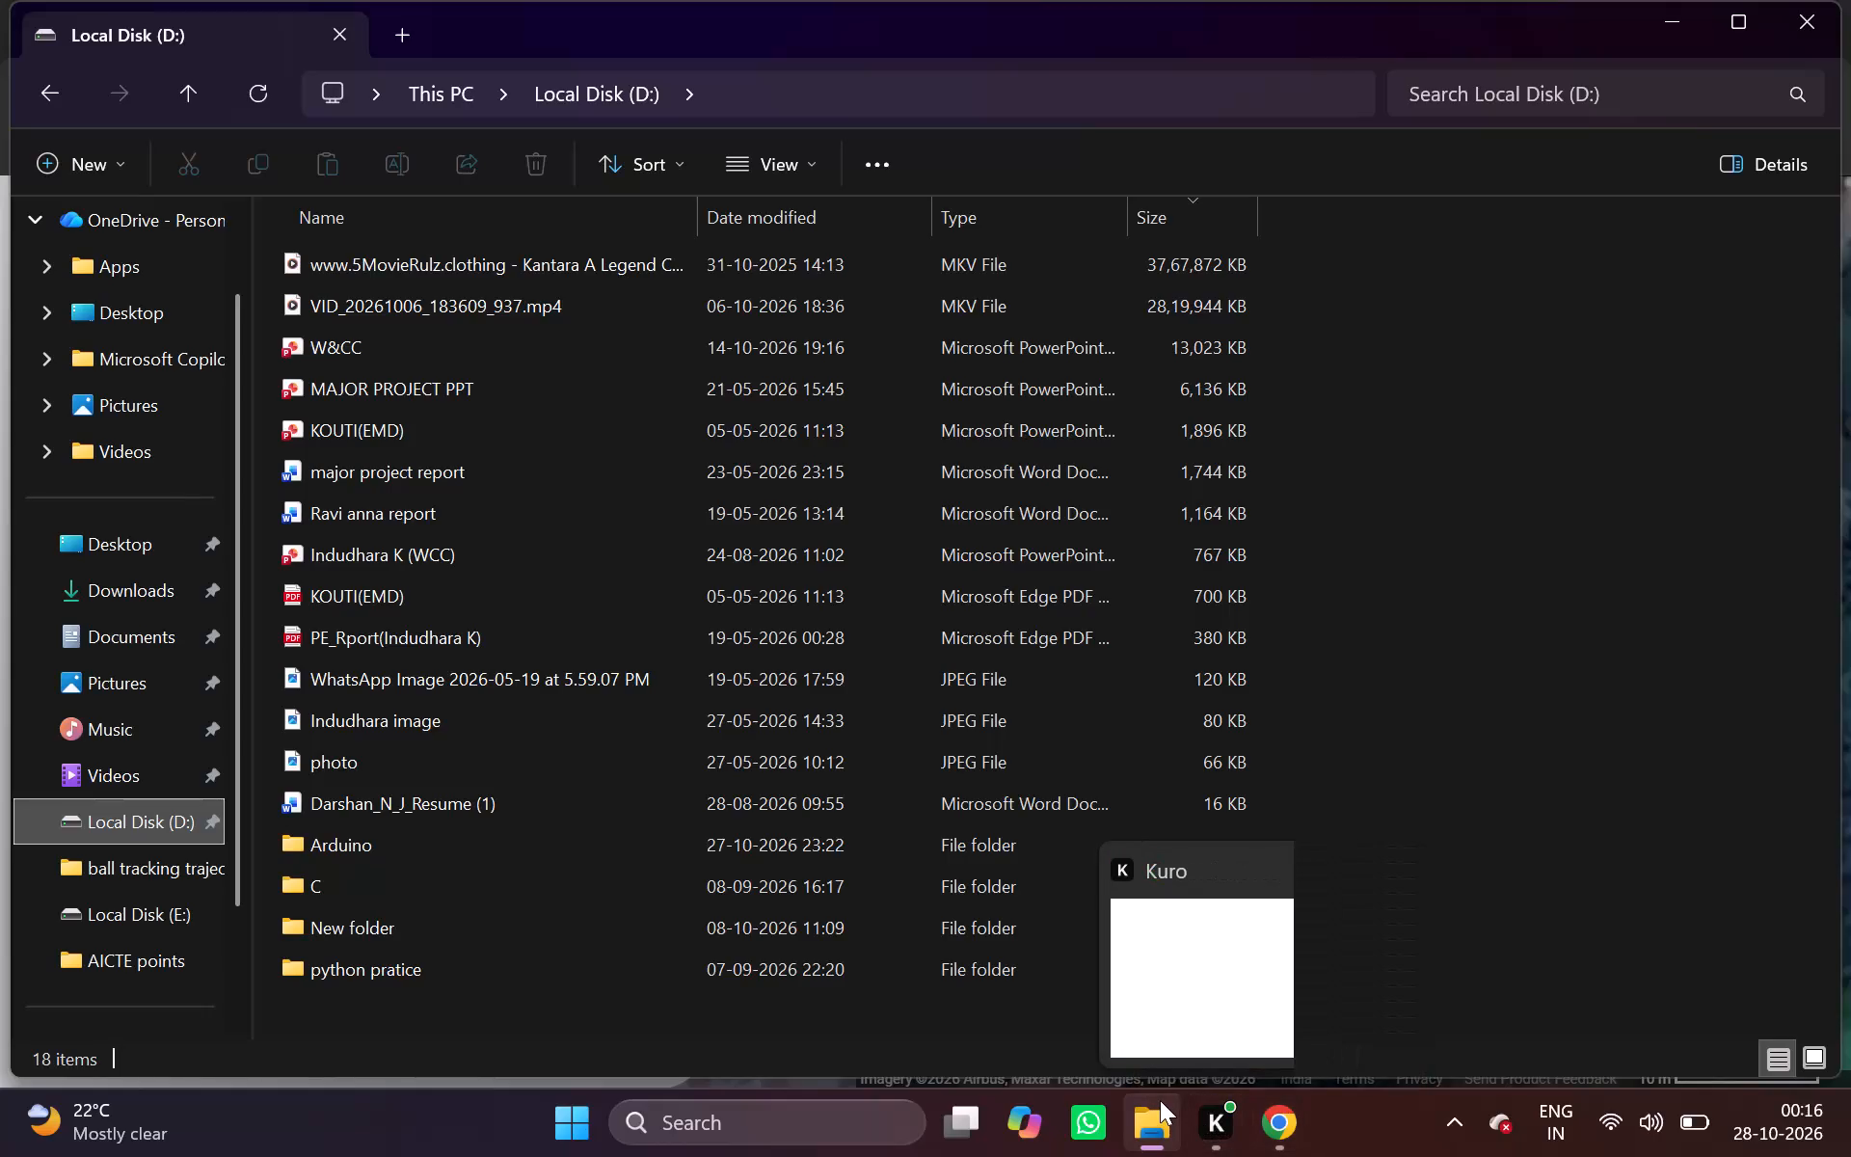
Look through the AICTE points and Documents folders and view the school kavya PDF certificate.
left_click(118, 944)
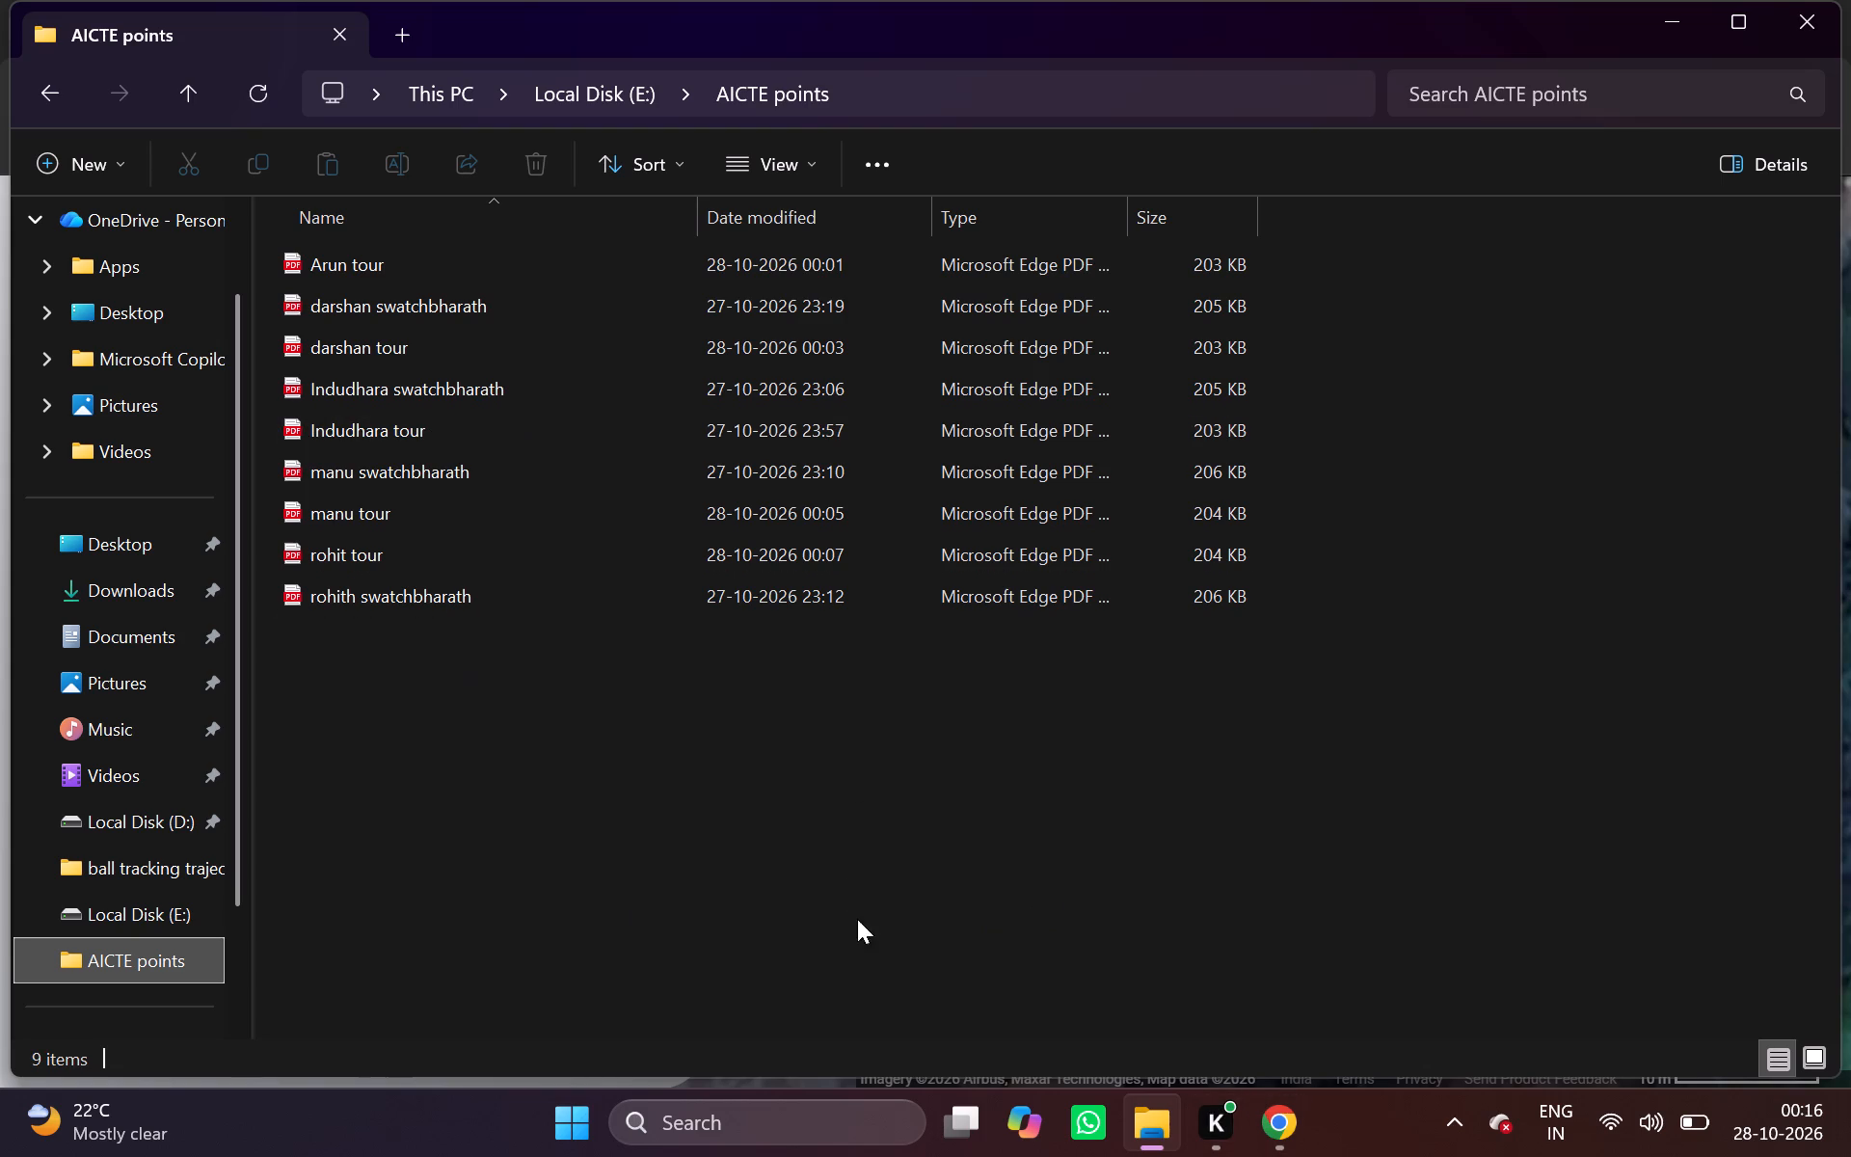
left_click(94, 625)
double_click(434, 436)
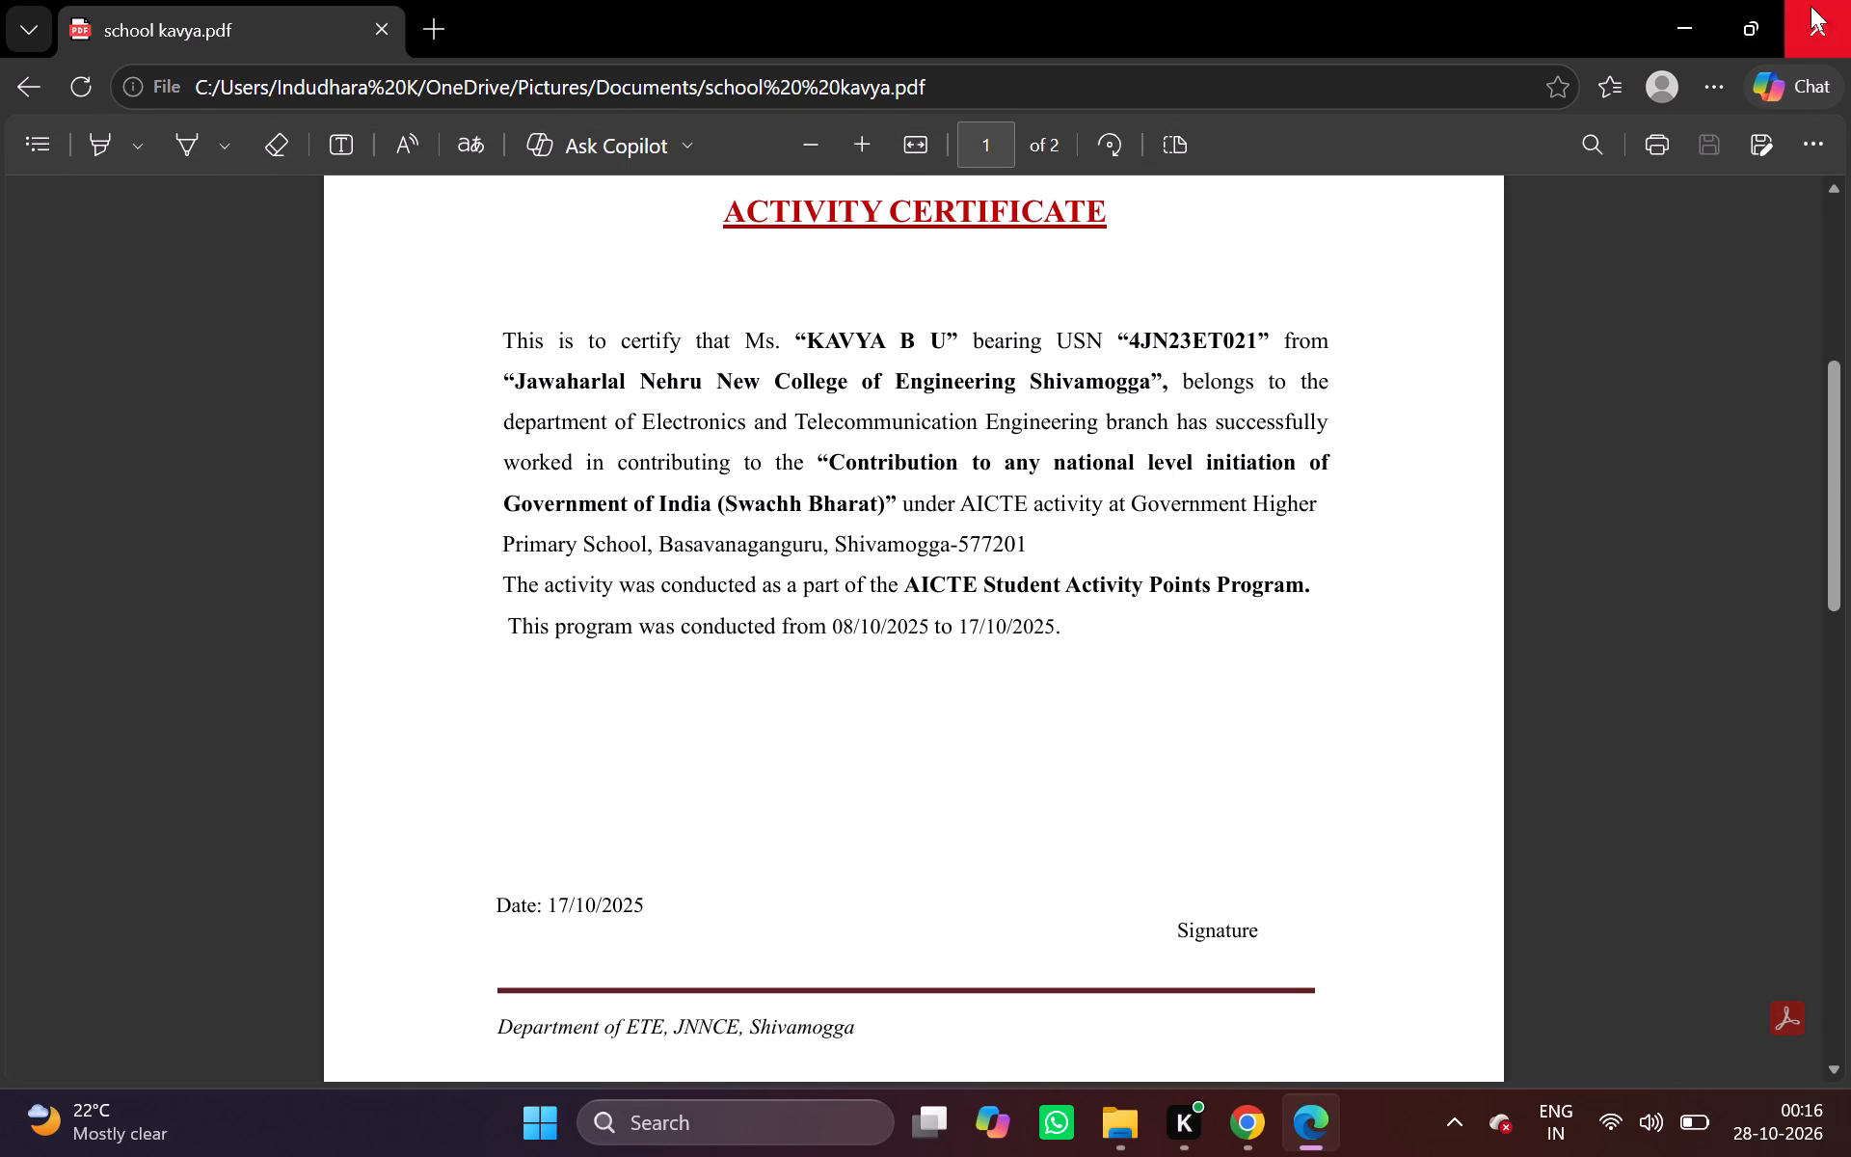
left_click(1822, 7)
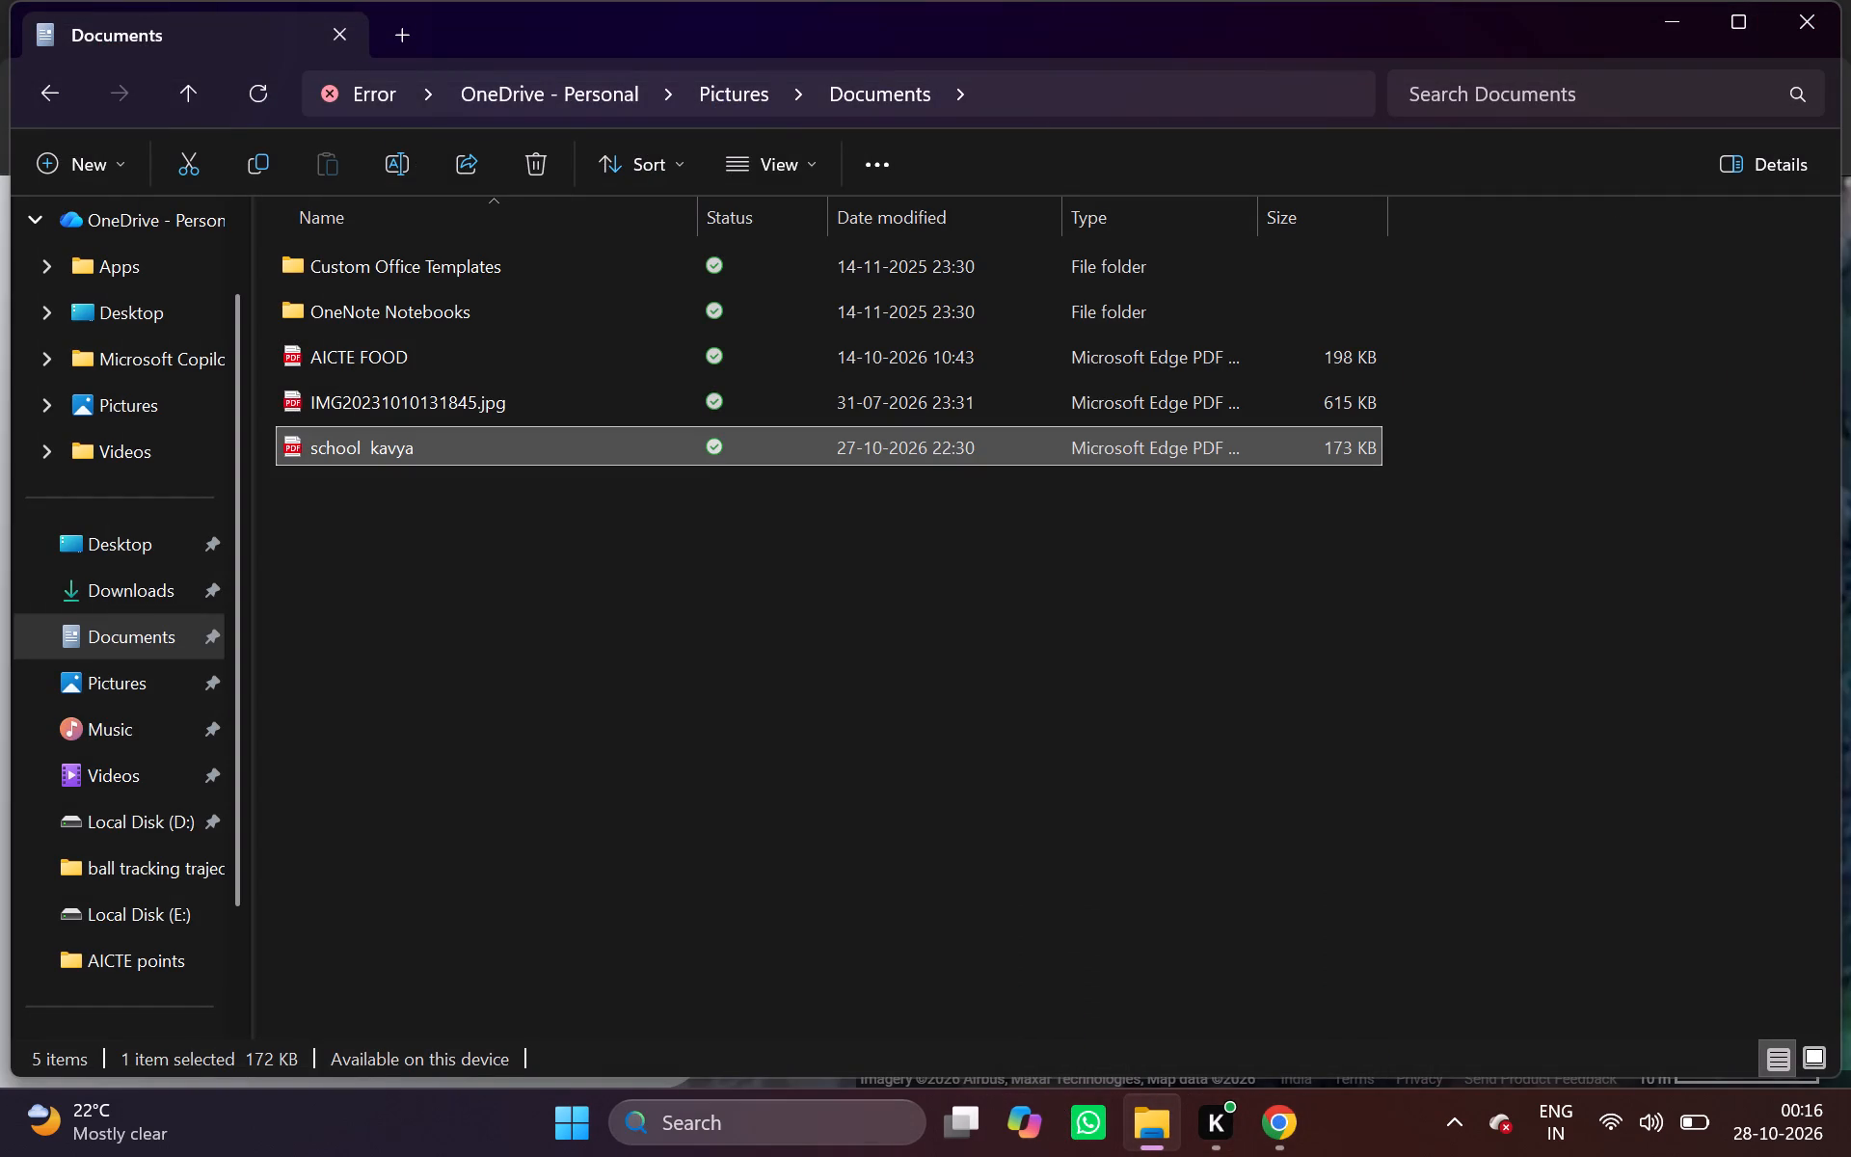
Open the recent school kavya PDF in Word, converting it to an editable document.
left_click(563, 1126)
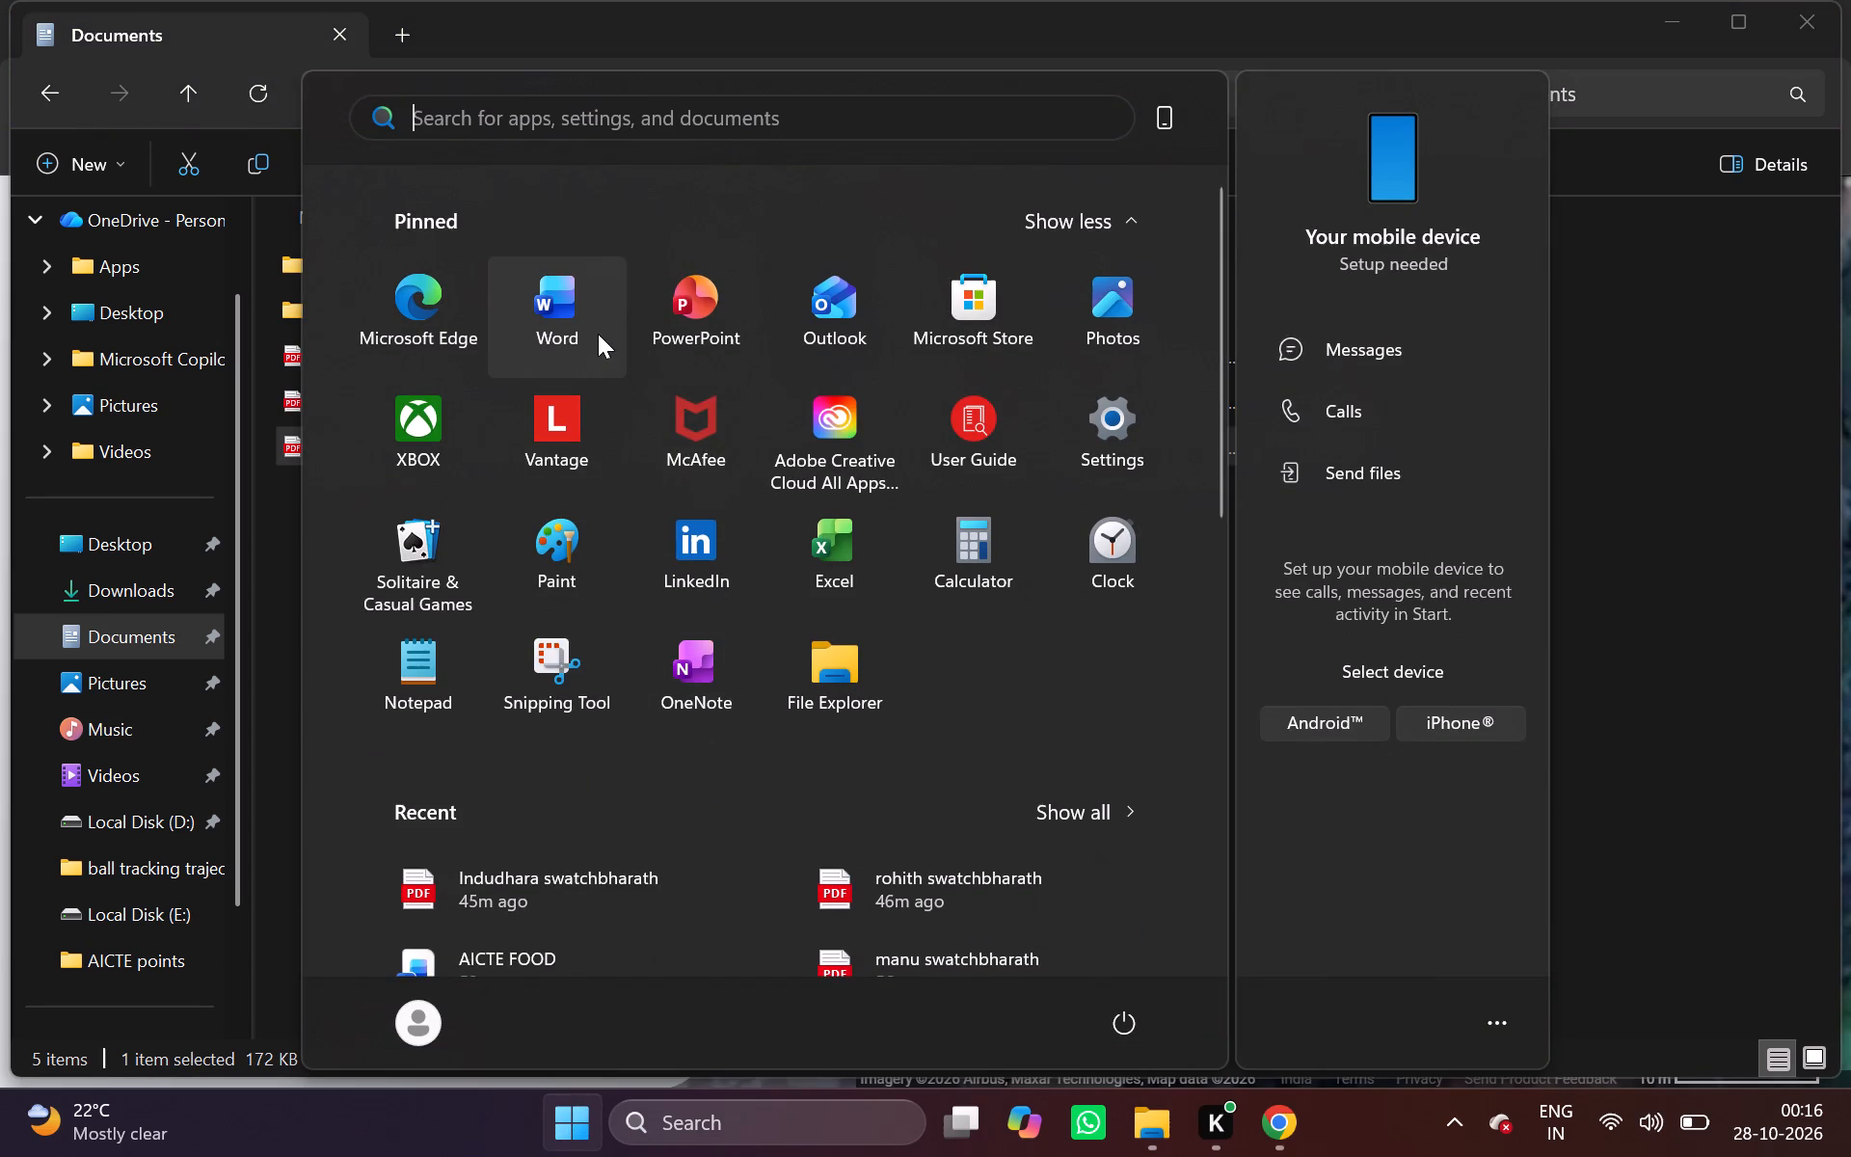
double_click(598, 334)
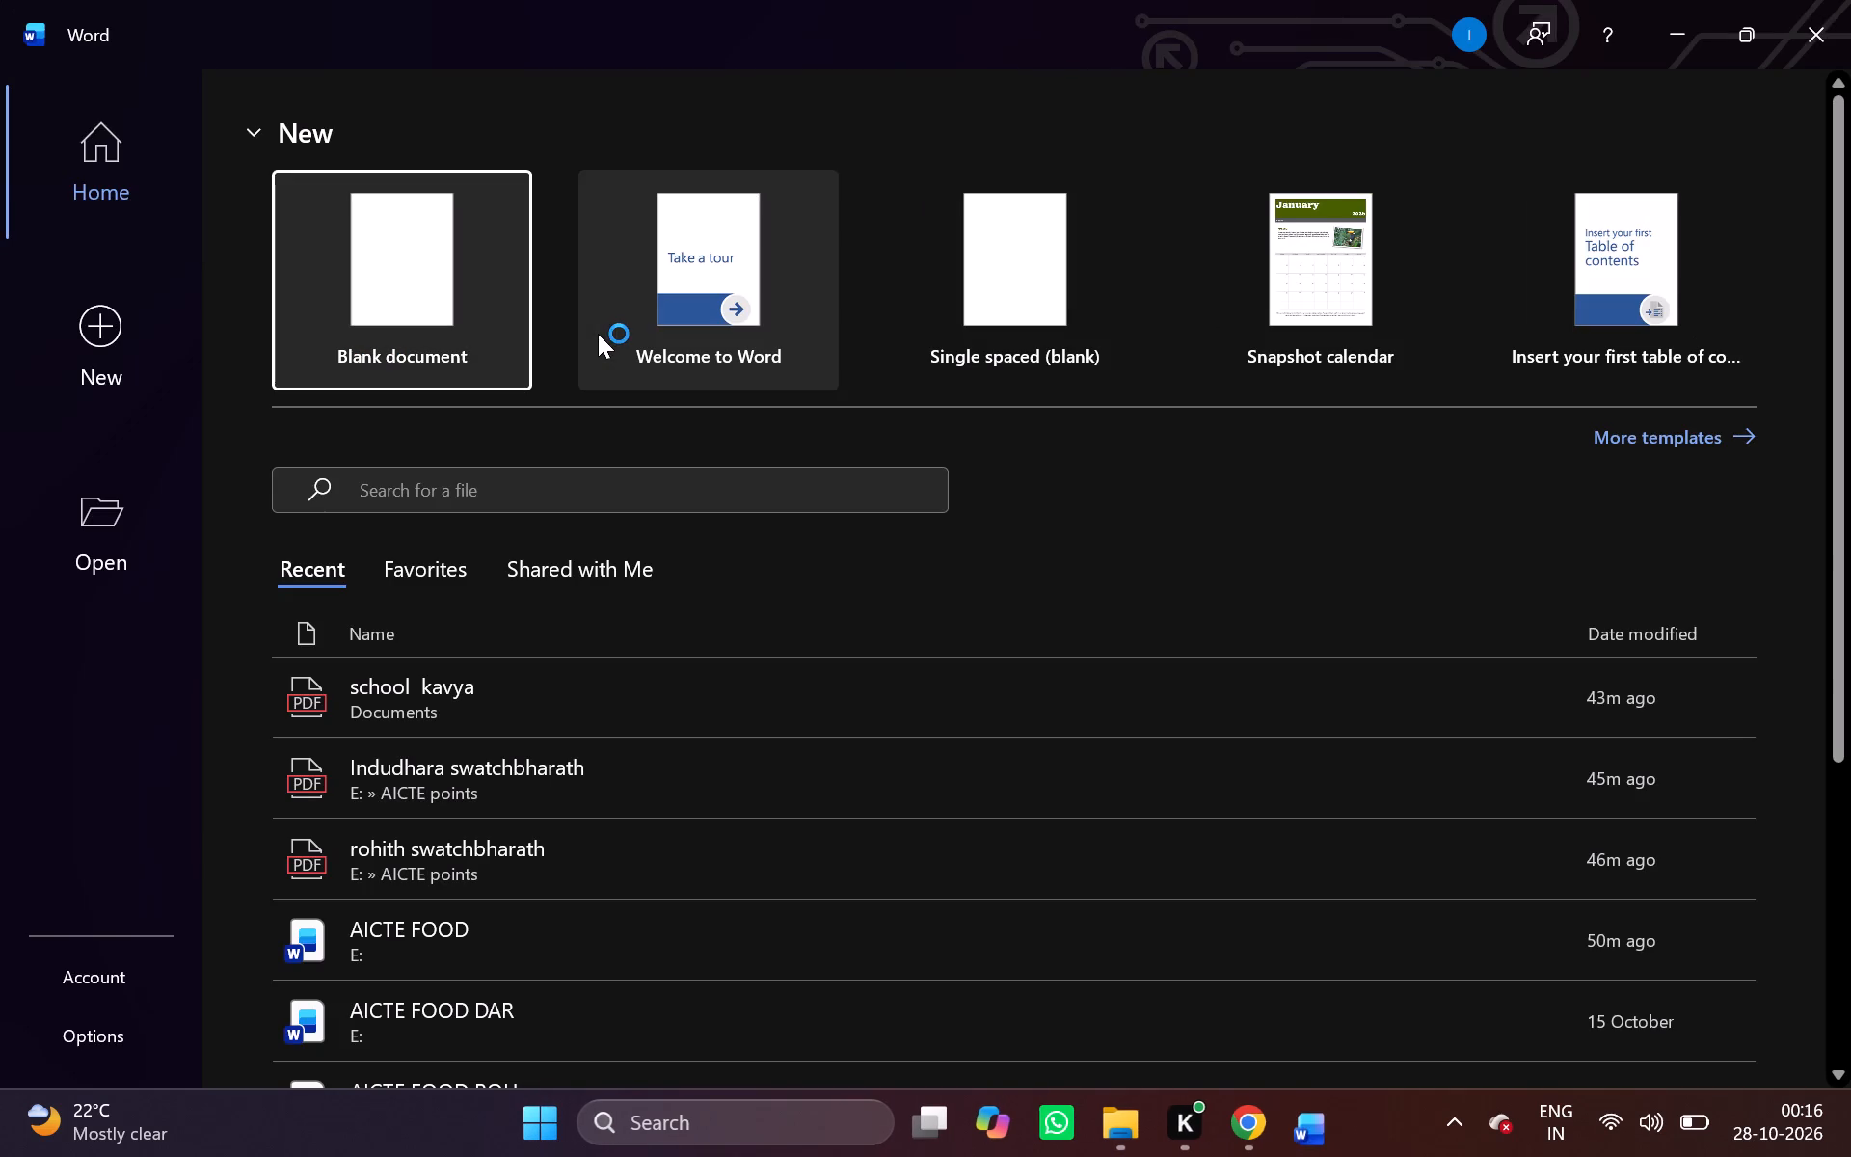
double_click(455, 692)
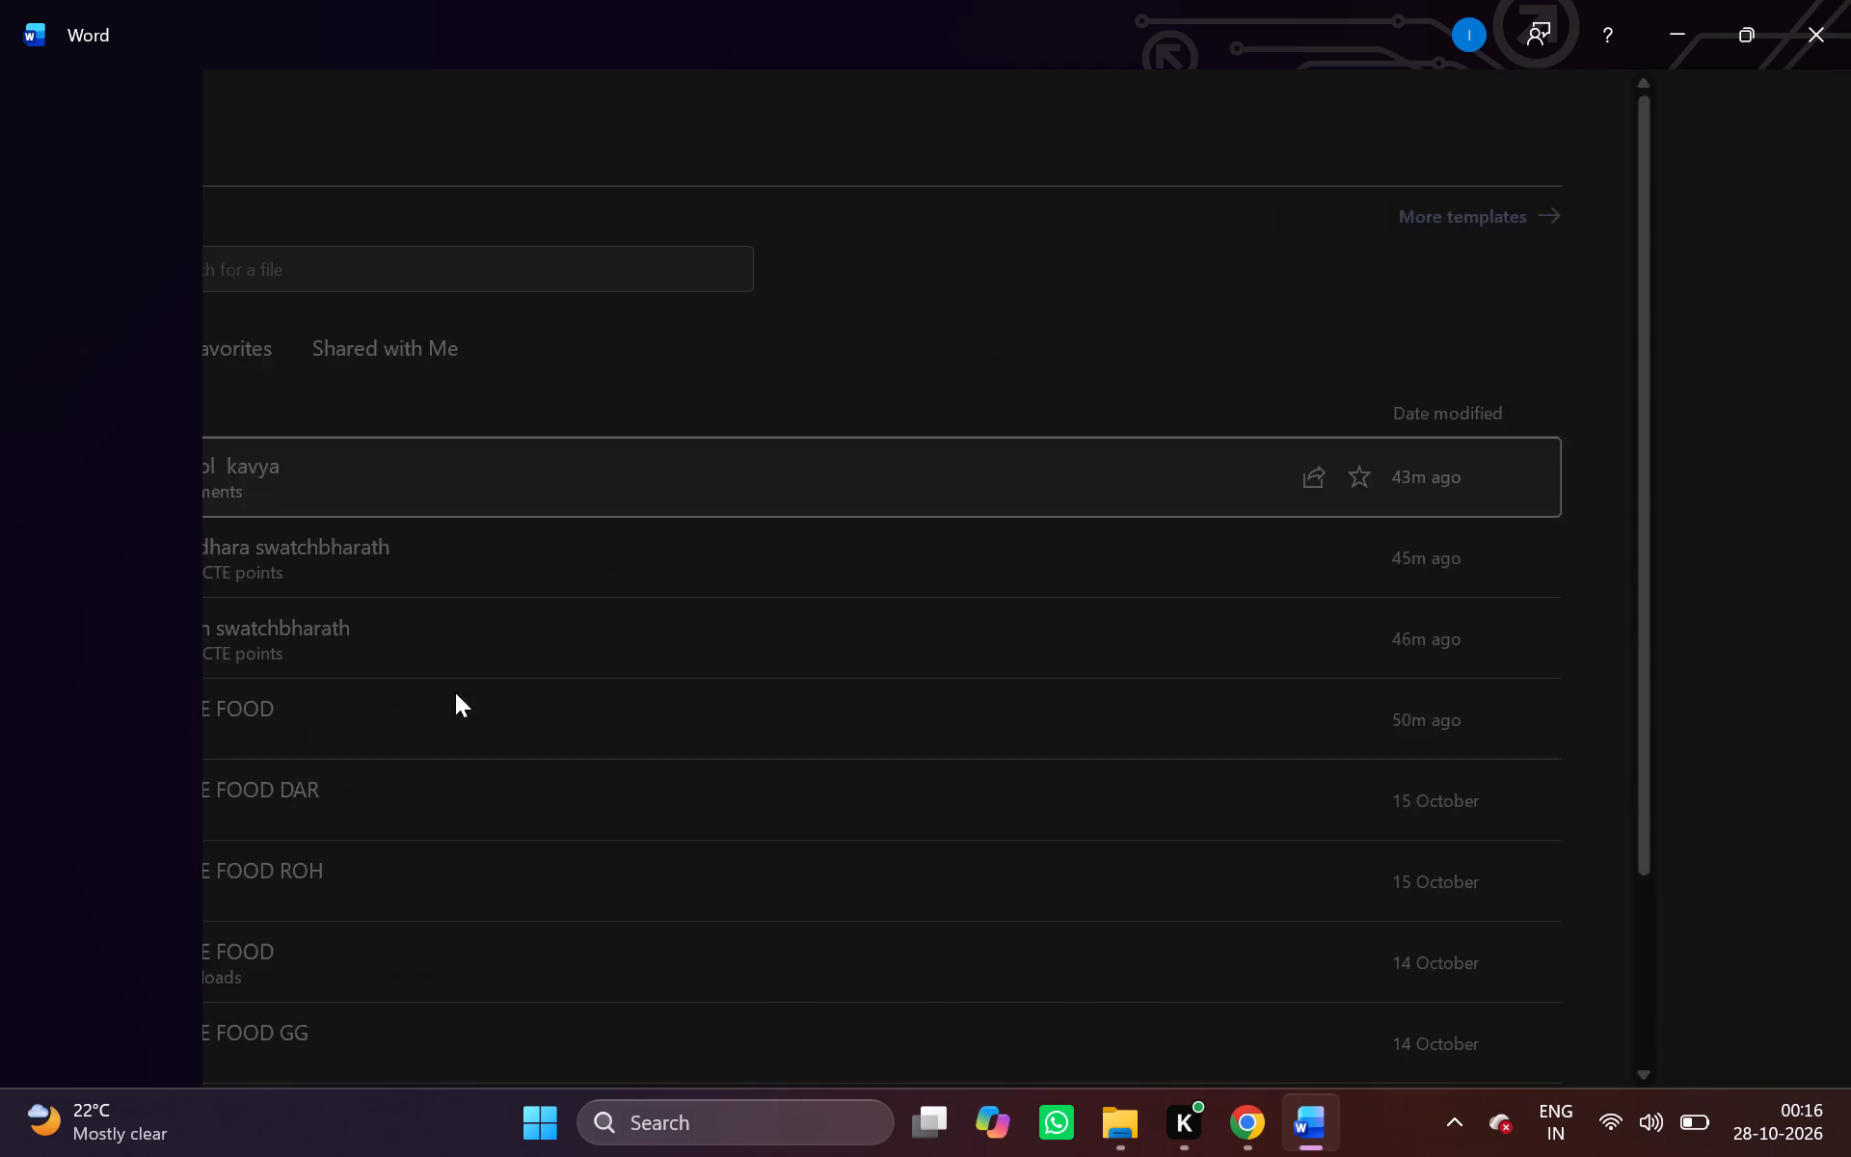
left_click(994, 687)
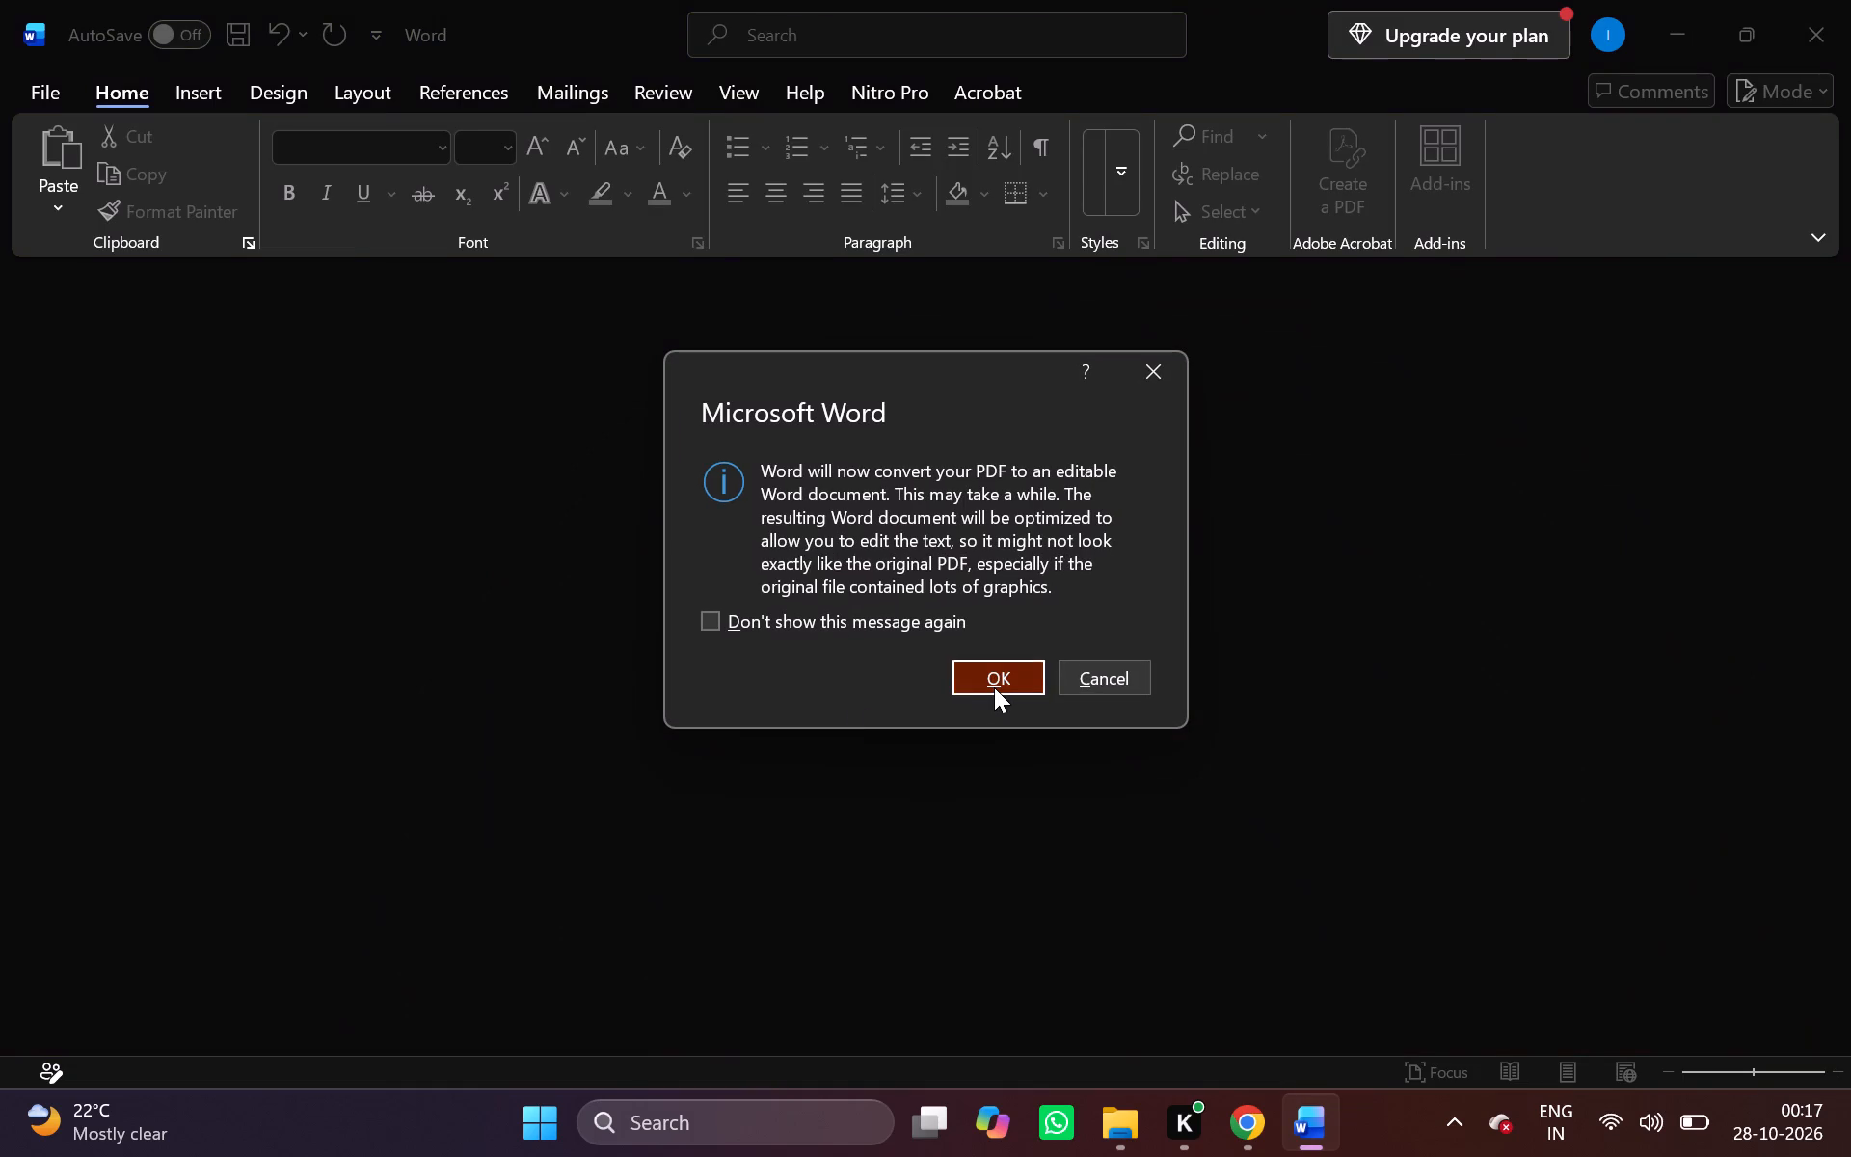
Delete the student's name between the quotation marks and the "s" of "Ms." in the certificate text.
scroll(994, 687, "down", 2)
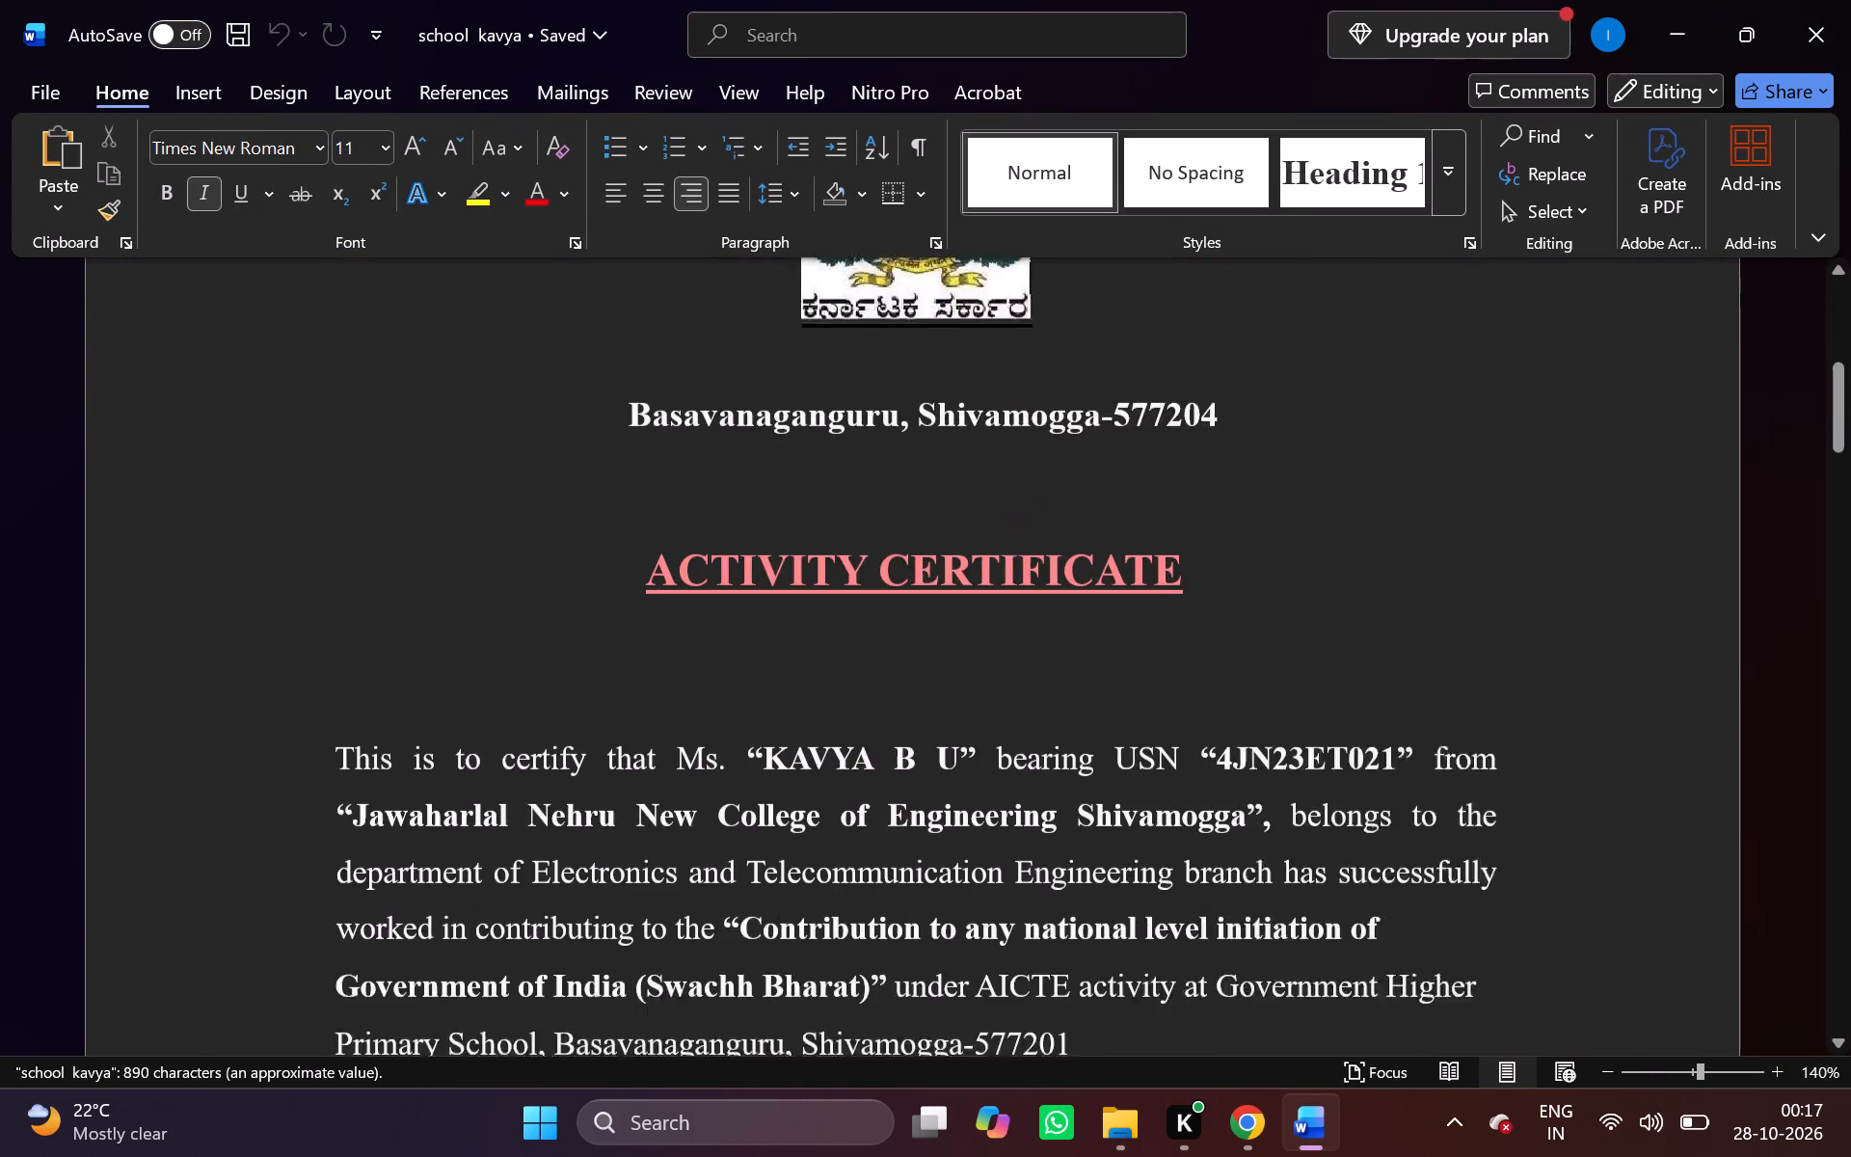
left_click(964, 687)
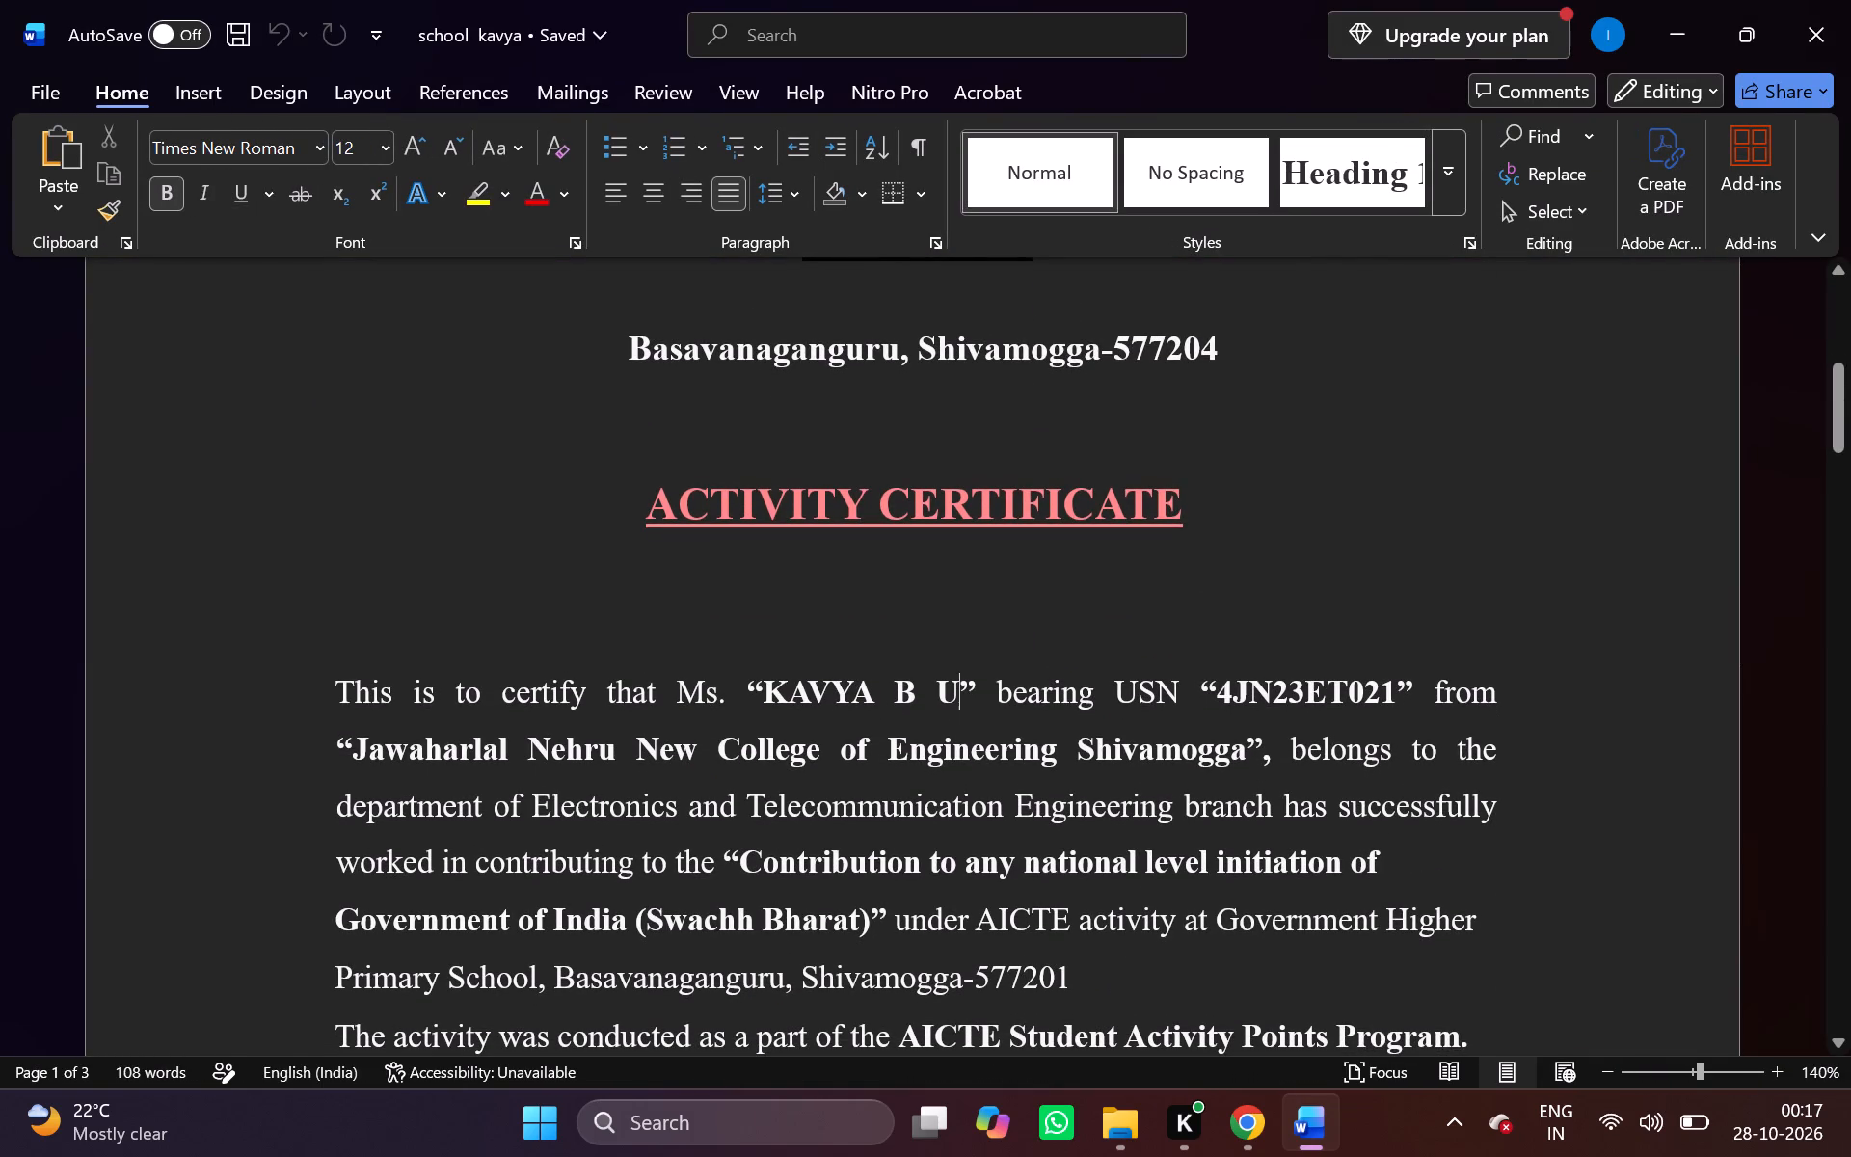
key("BackSpace")
key("BackSpace")
key("BackSpace")
key("BackSpace")
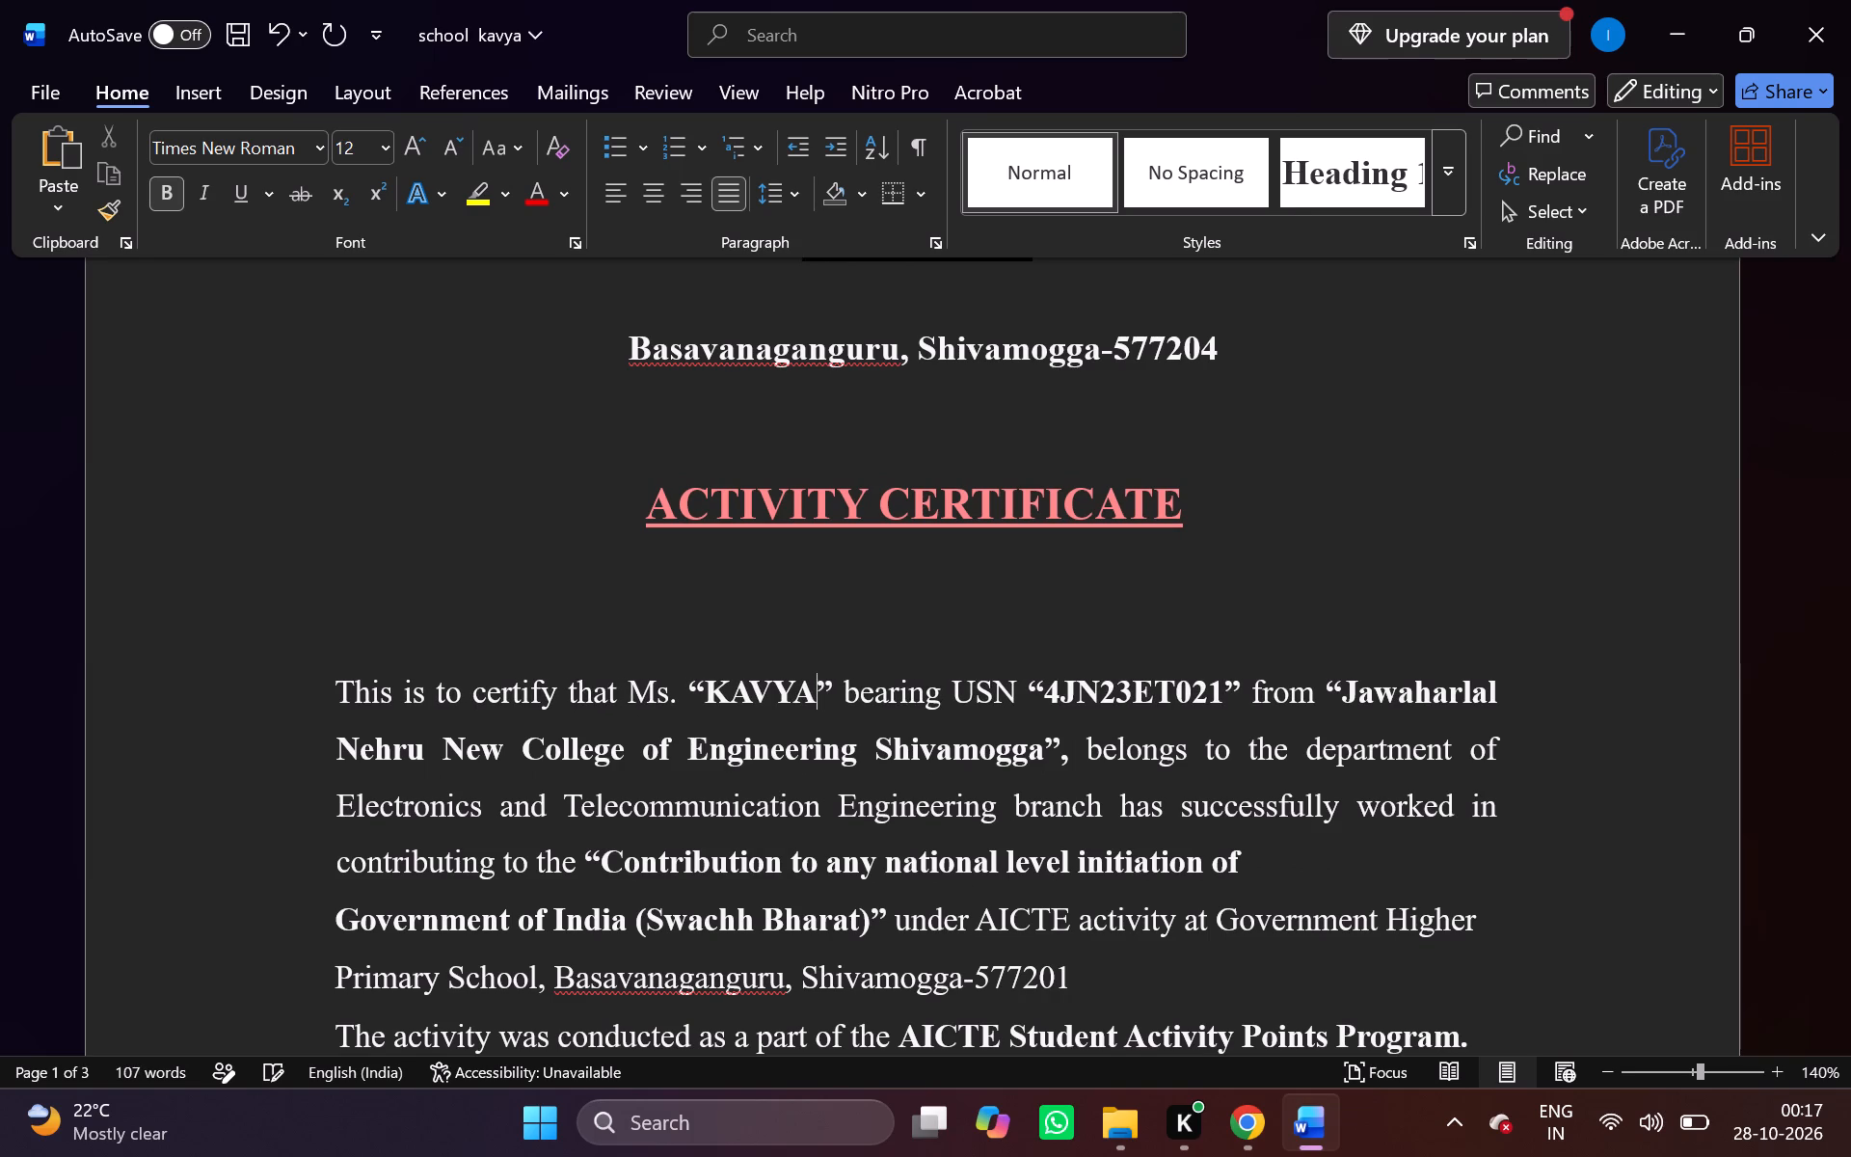
key("BackSpace")
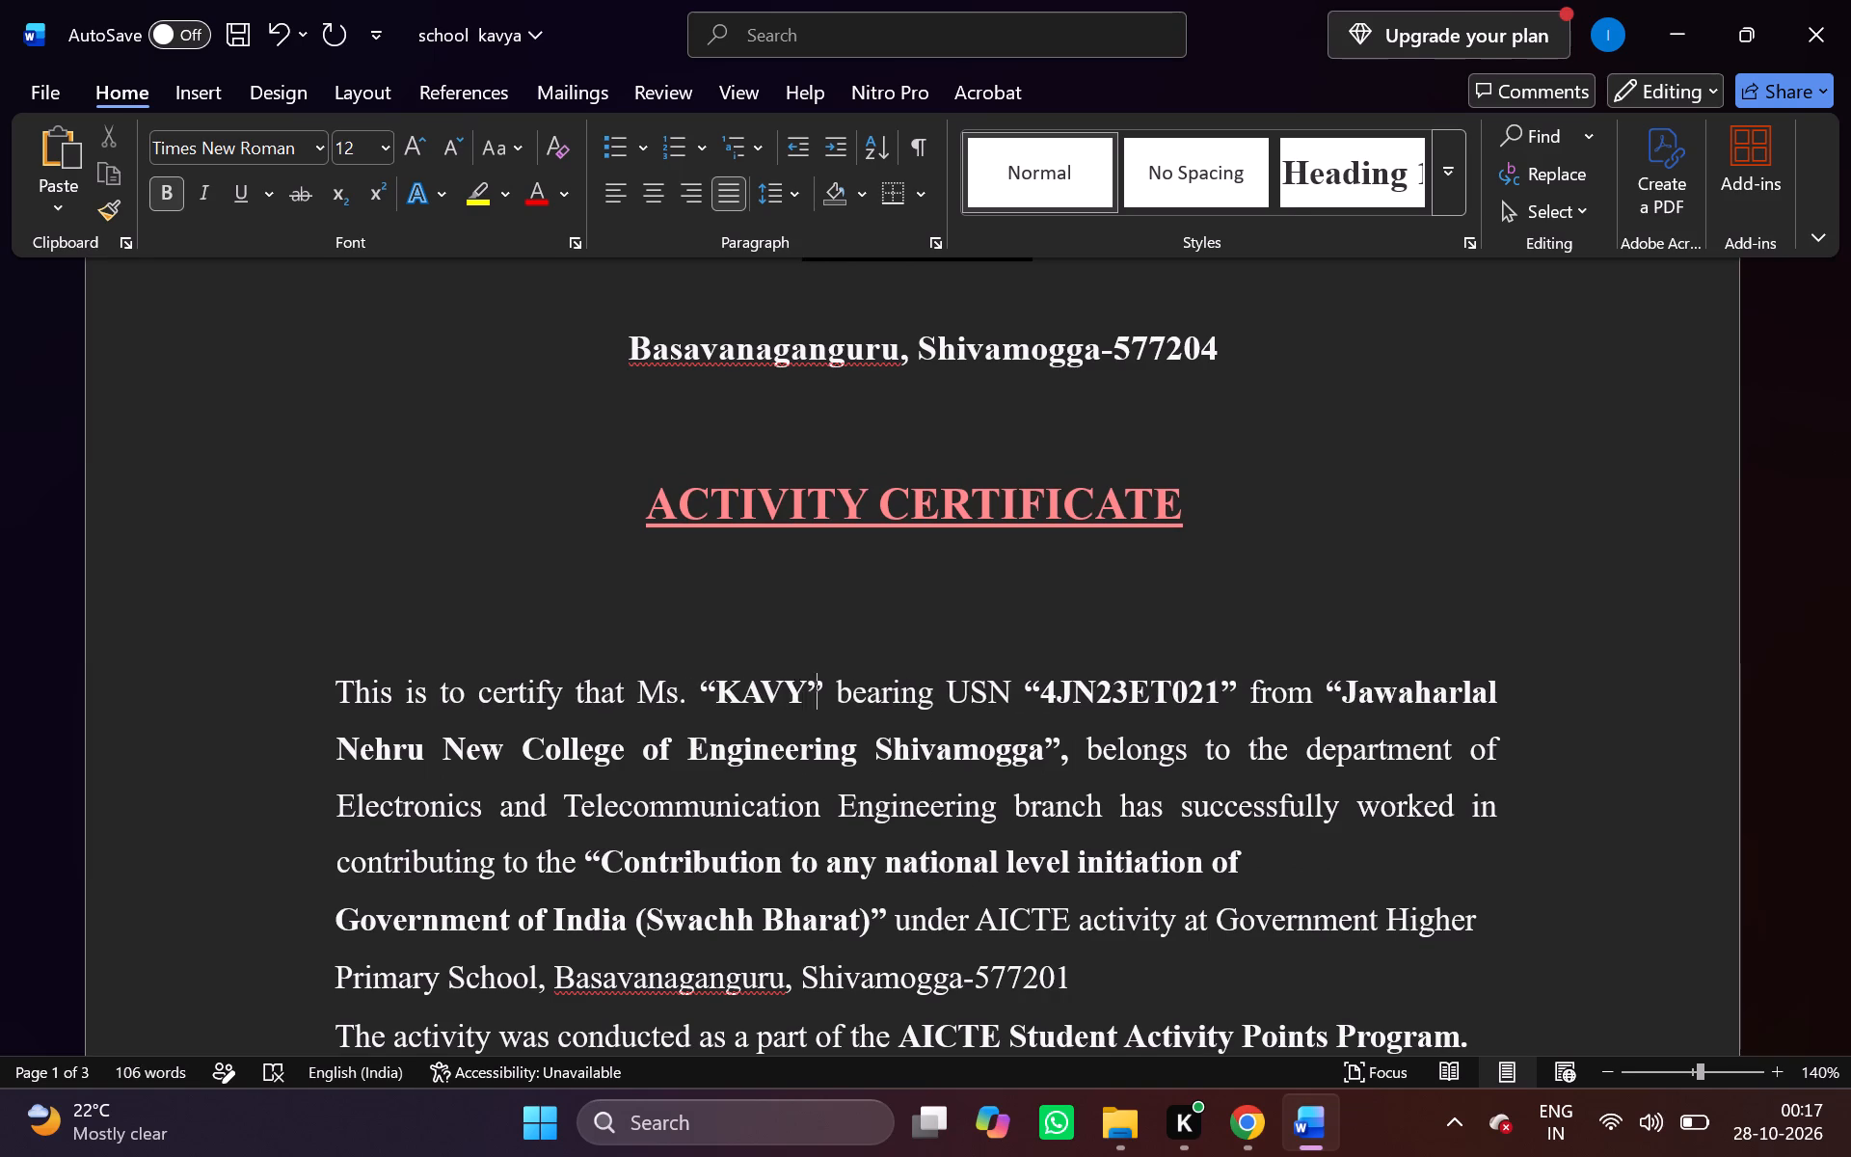
key("BackSpace")
key("BackSpace")
key("BackSpace")
key("BackSpace")
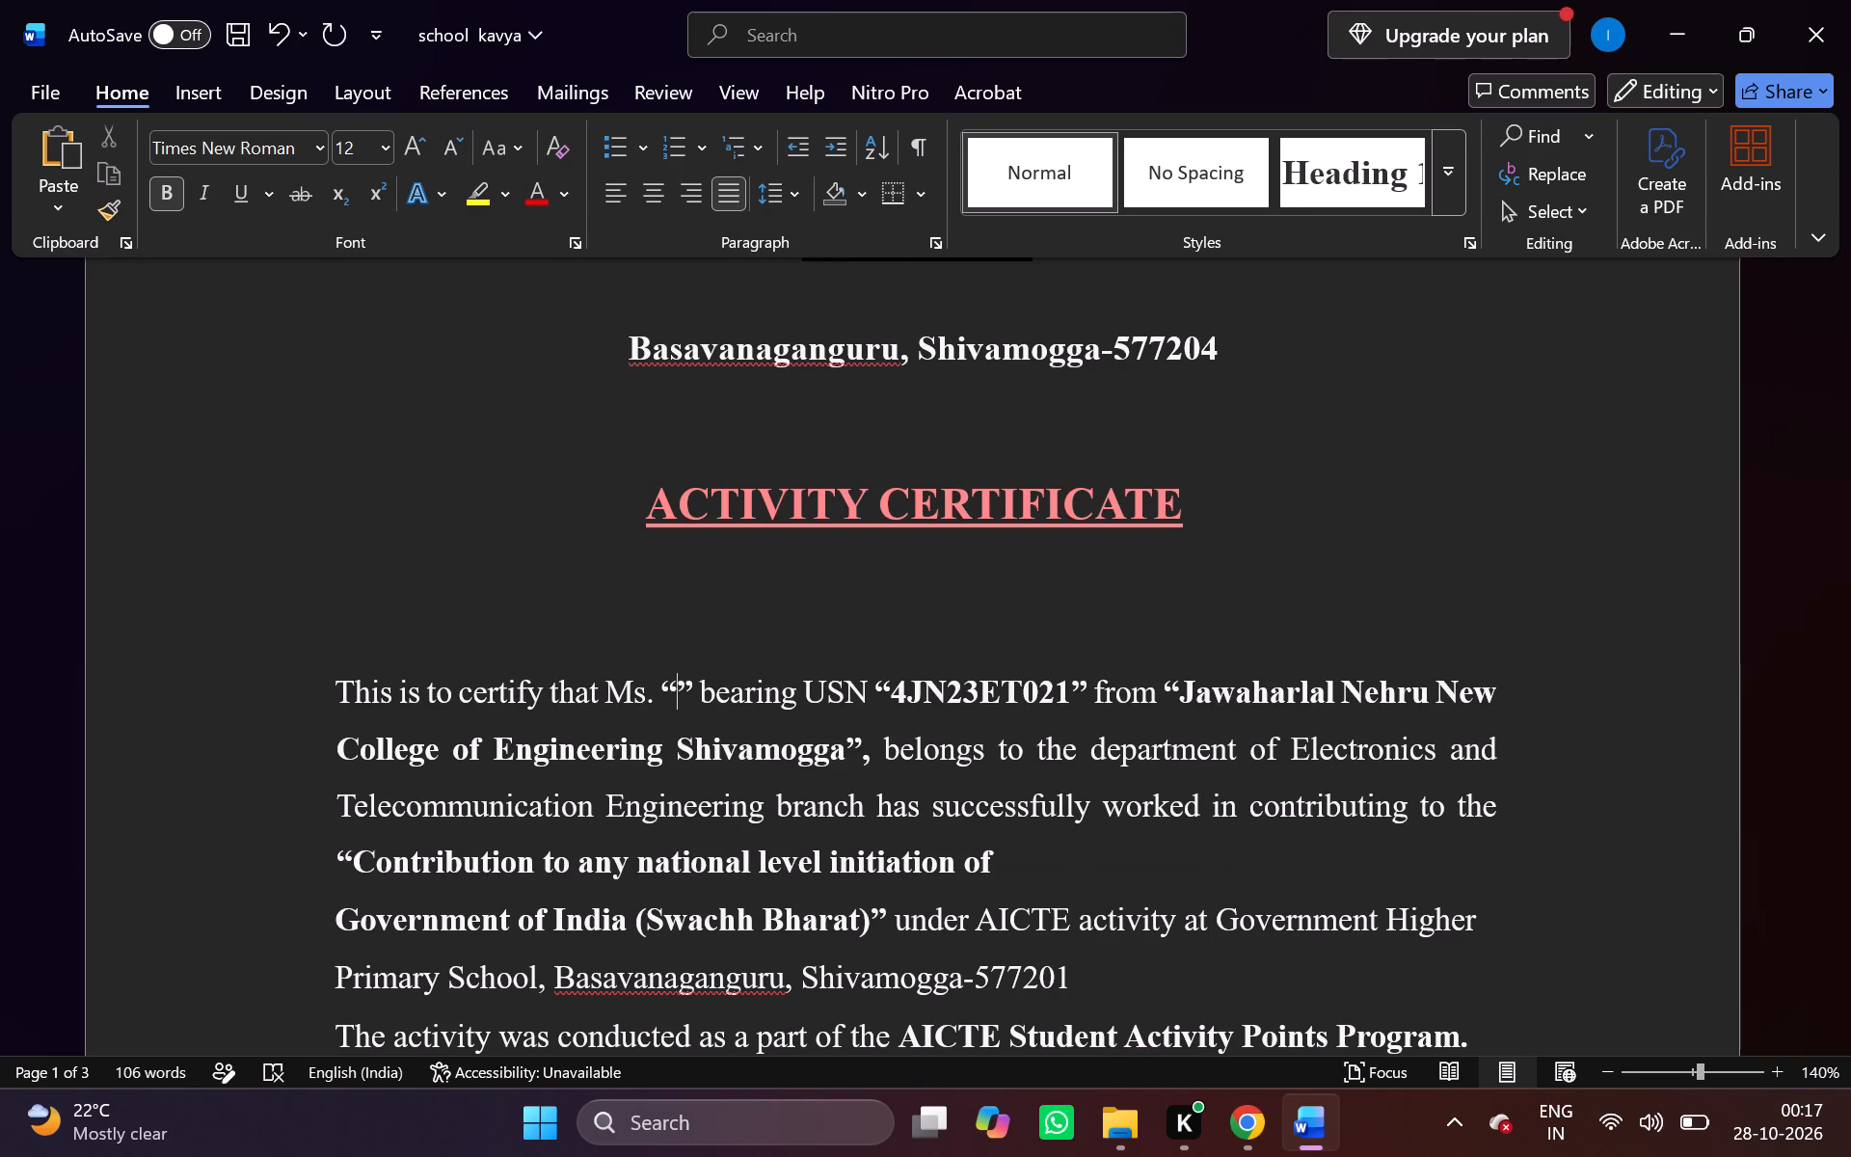
key("Left")
key("Left")
key("Left")
key("BackSpace")
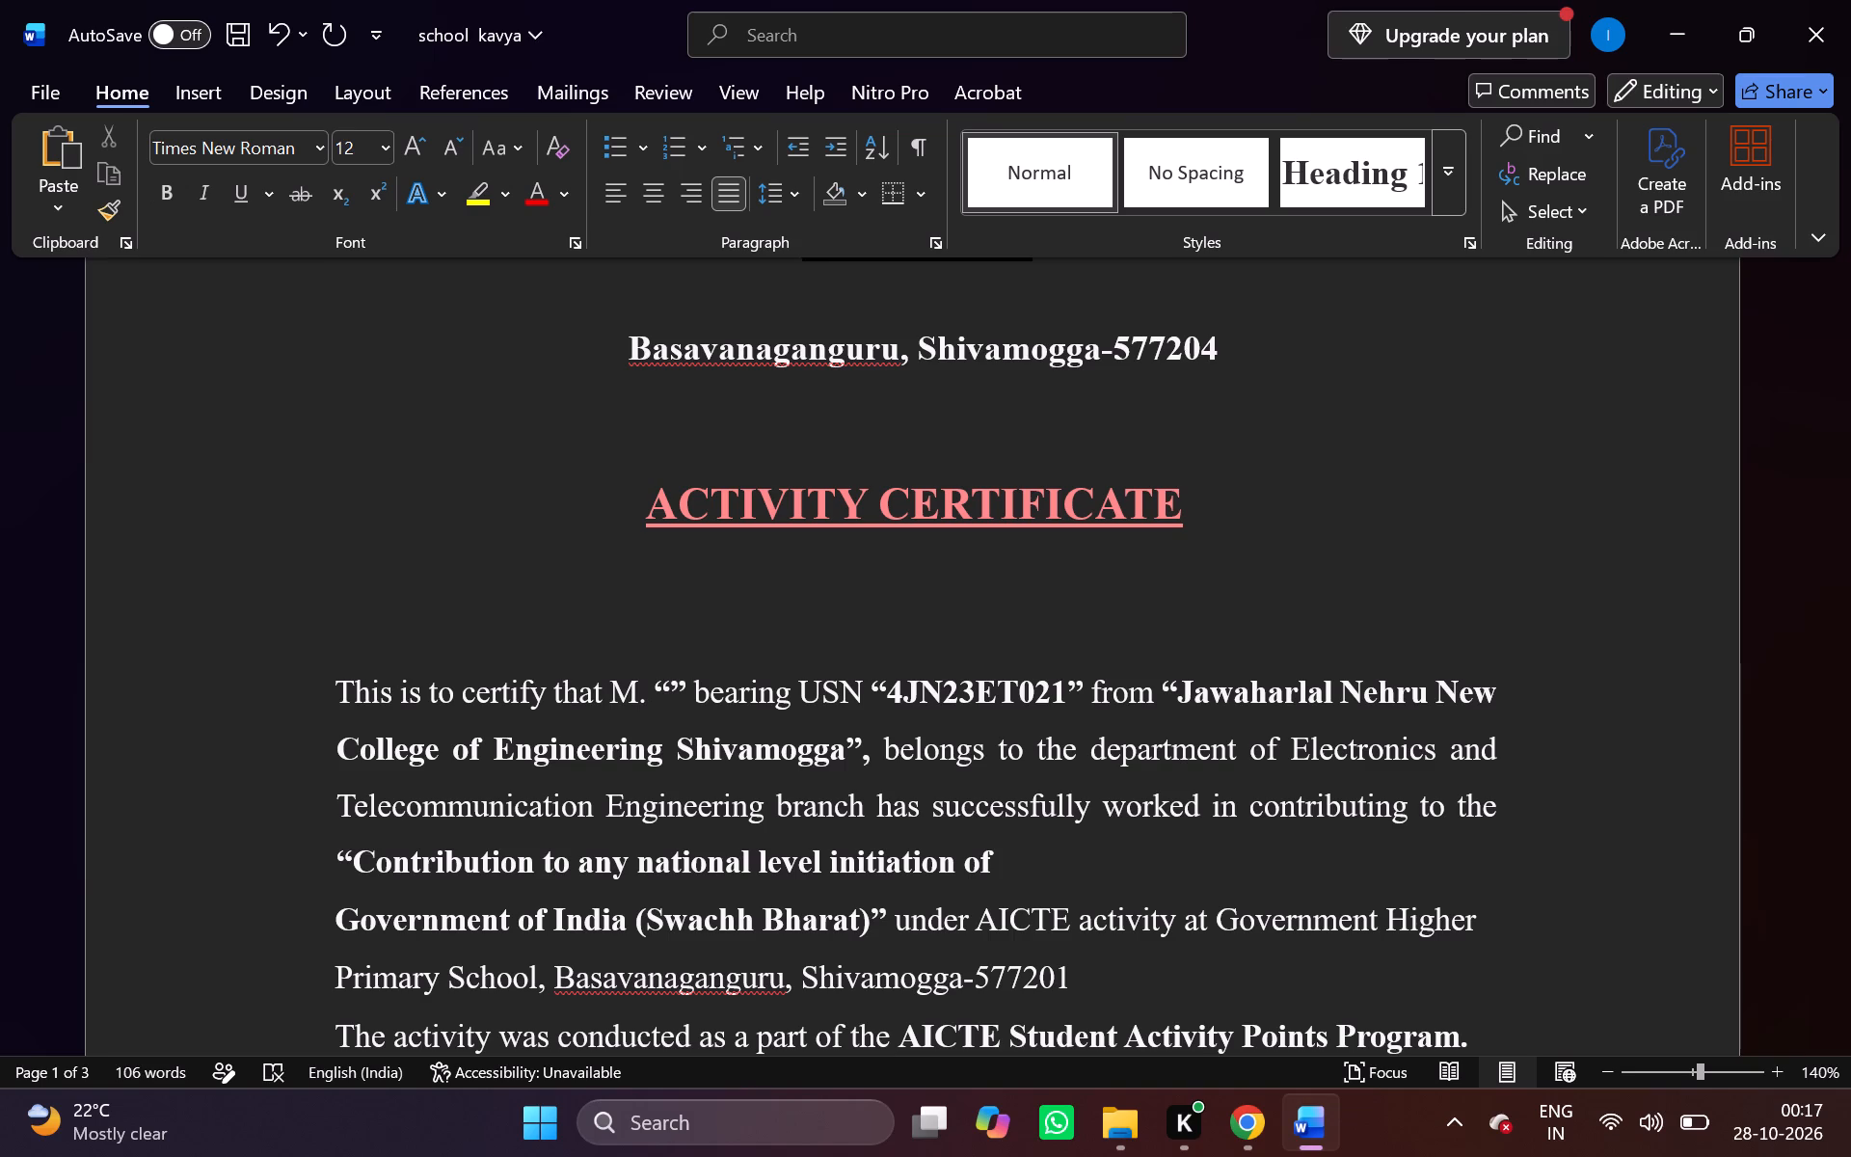
Review the Arun tour, darshan tour, Indudhara tour and Indudhara swatchbharath PDFs in the AICTE points folder.
left_click(1109, 1137)
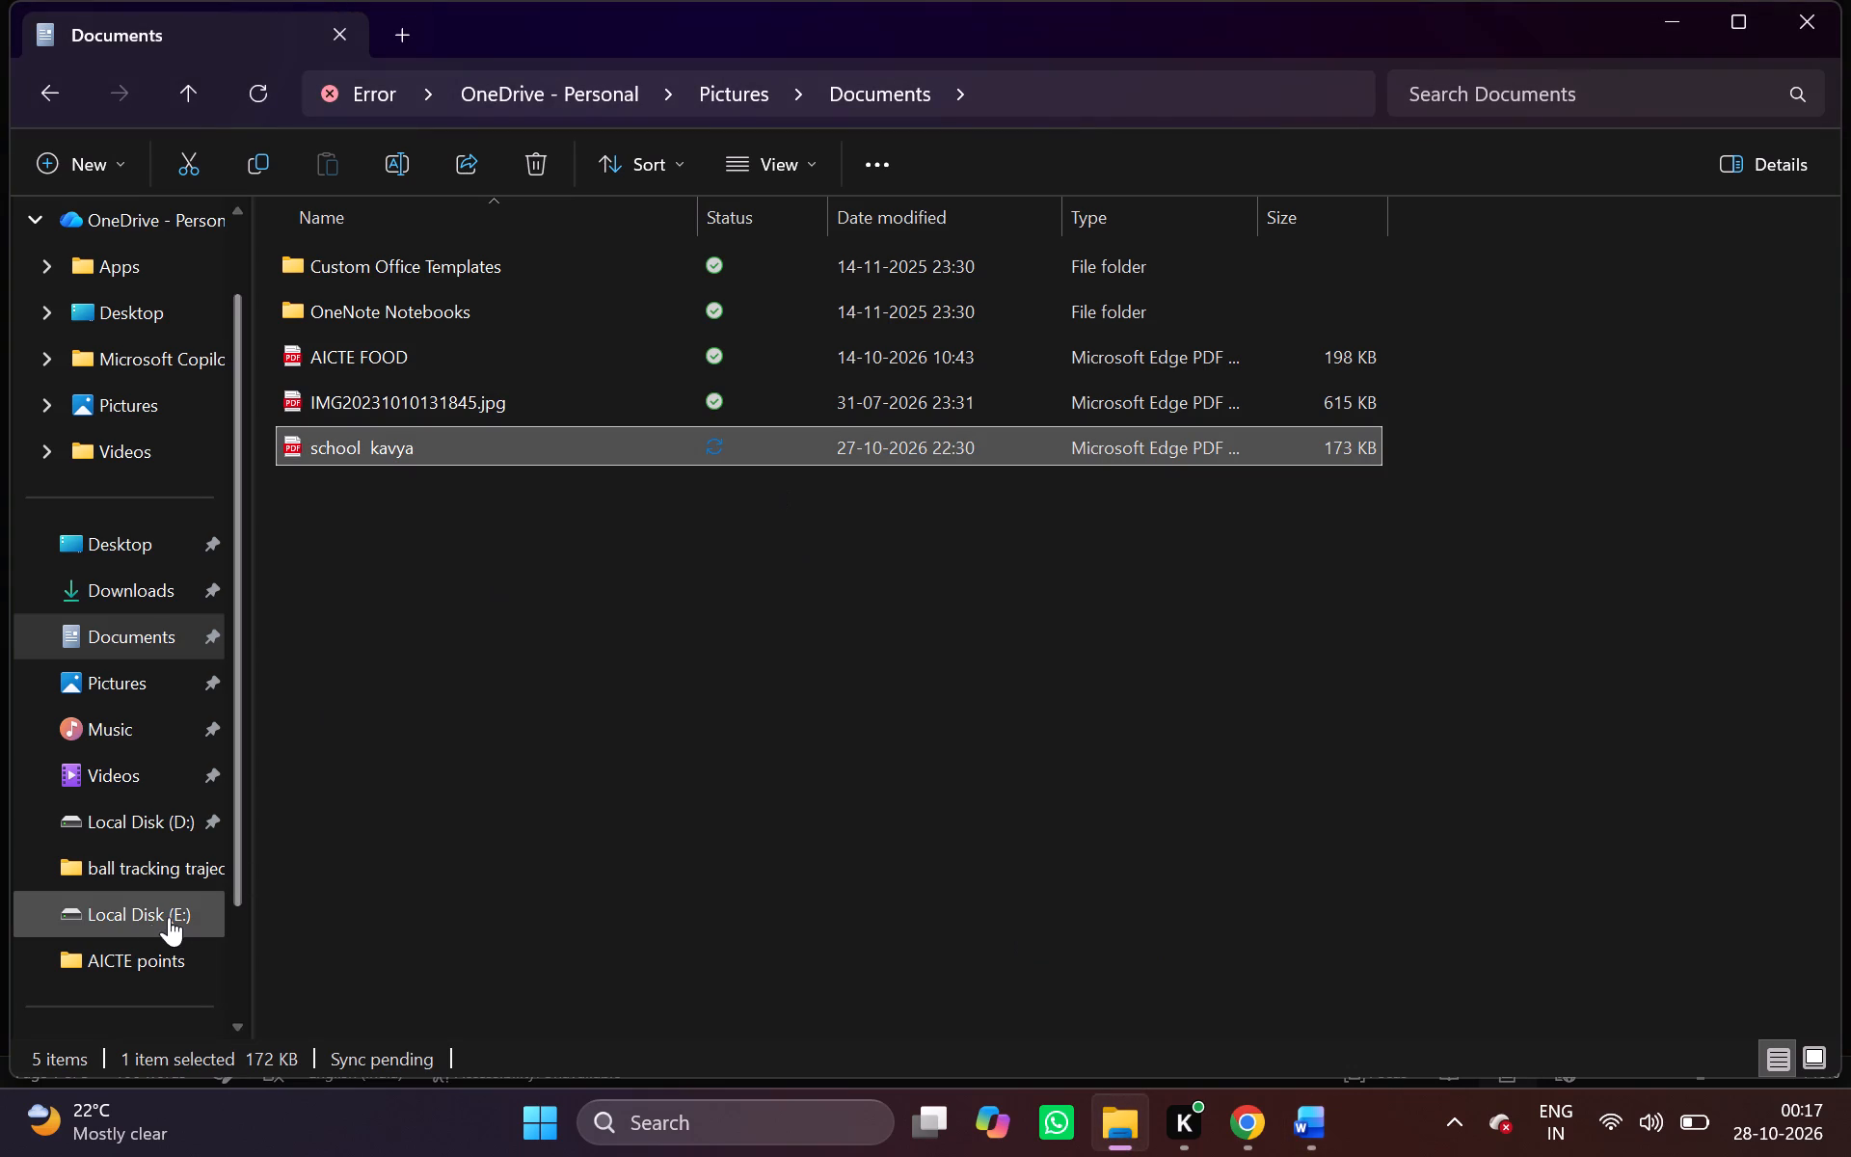
left_click(148, 946)
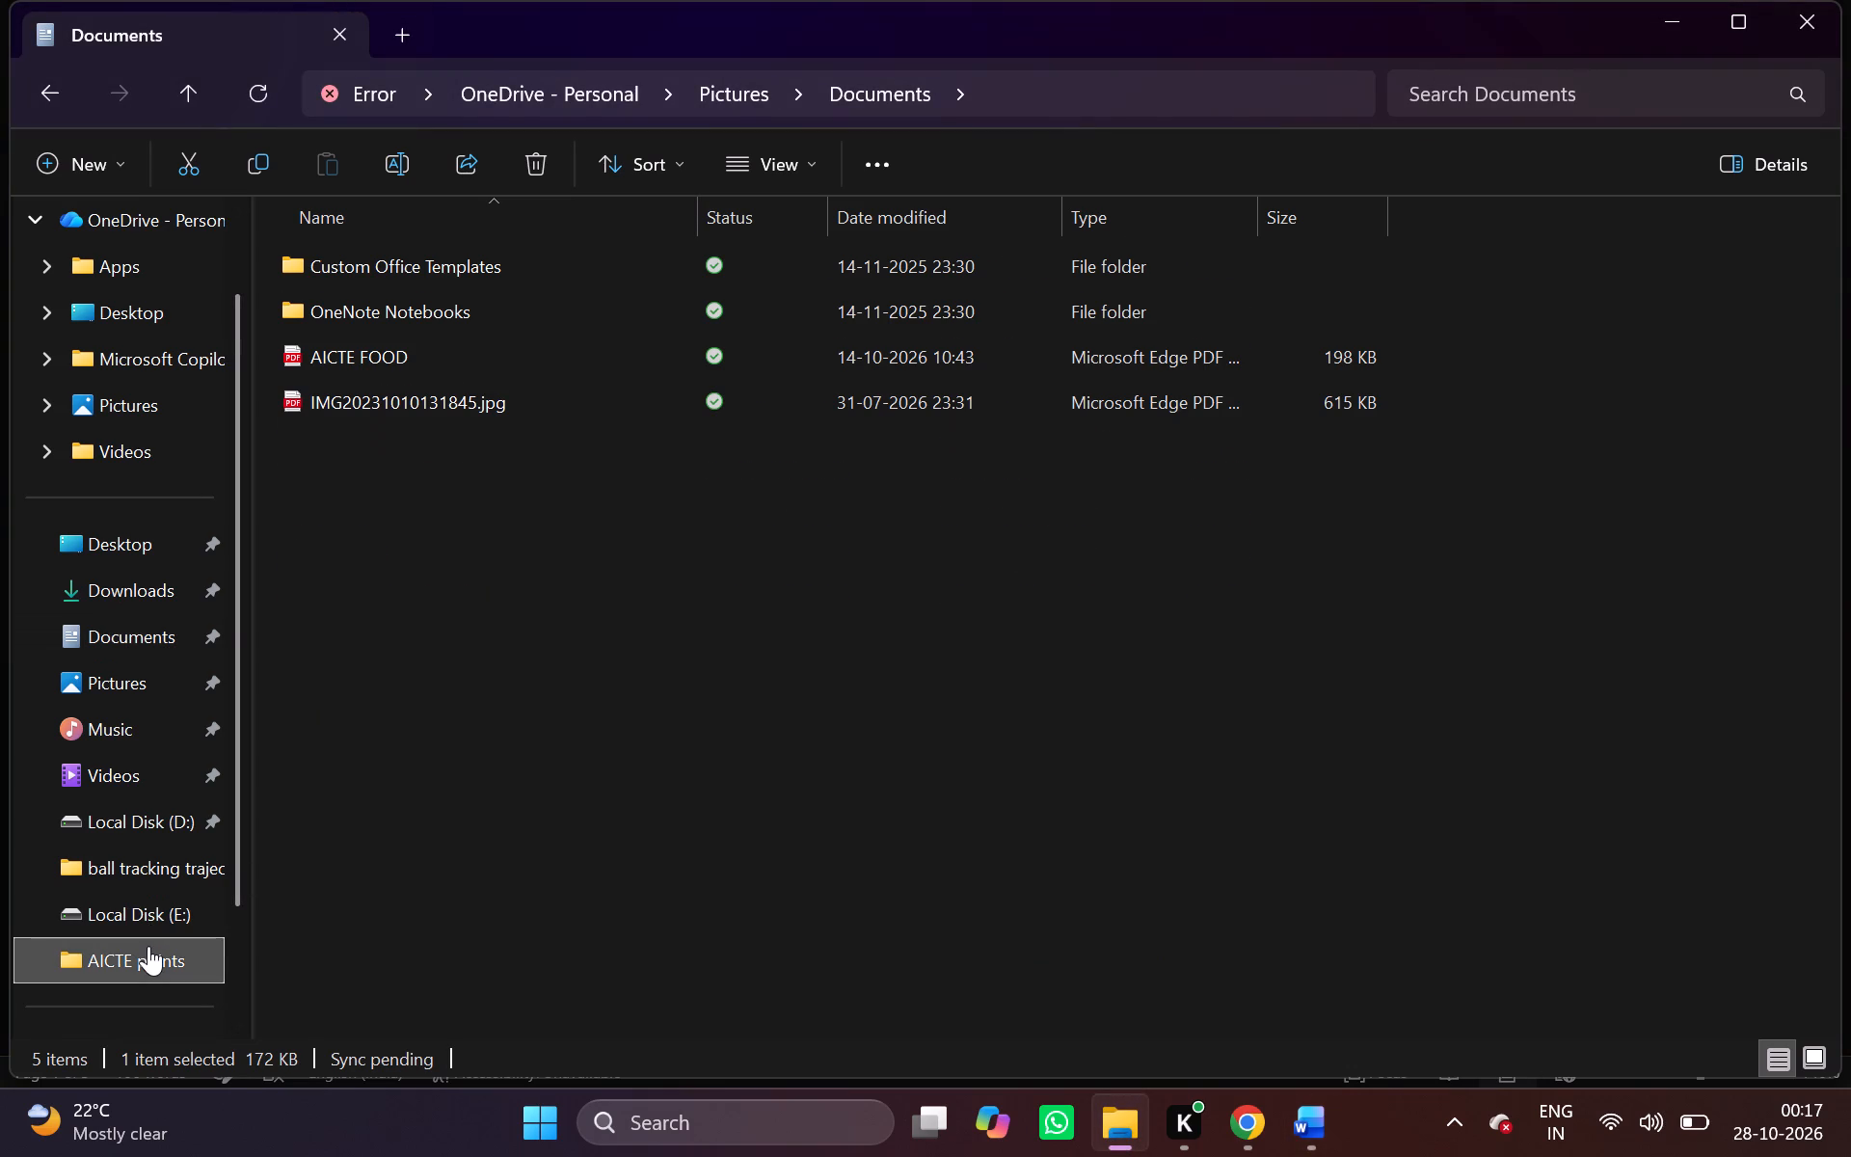
double_click(407, 274)
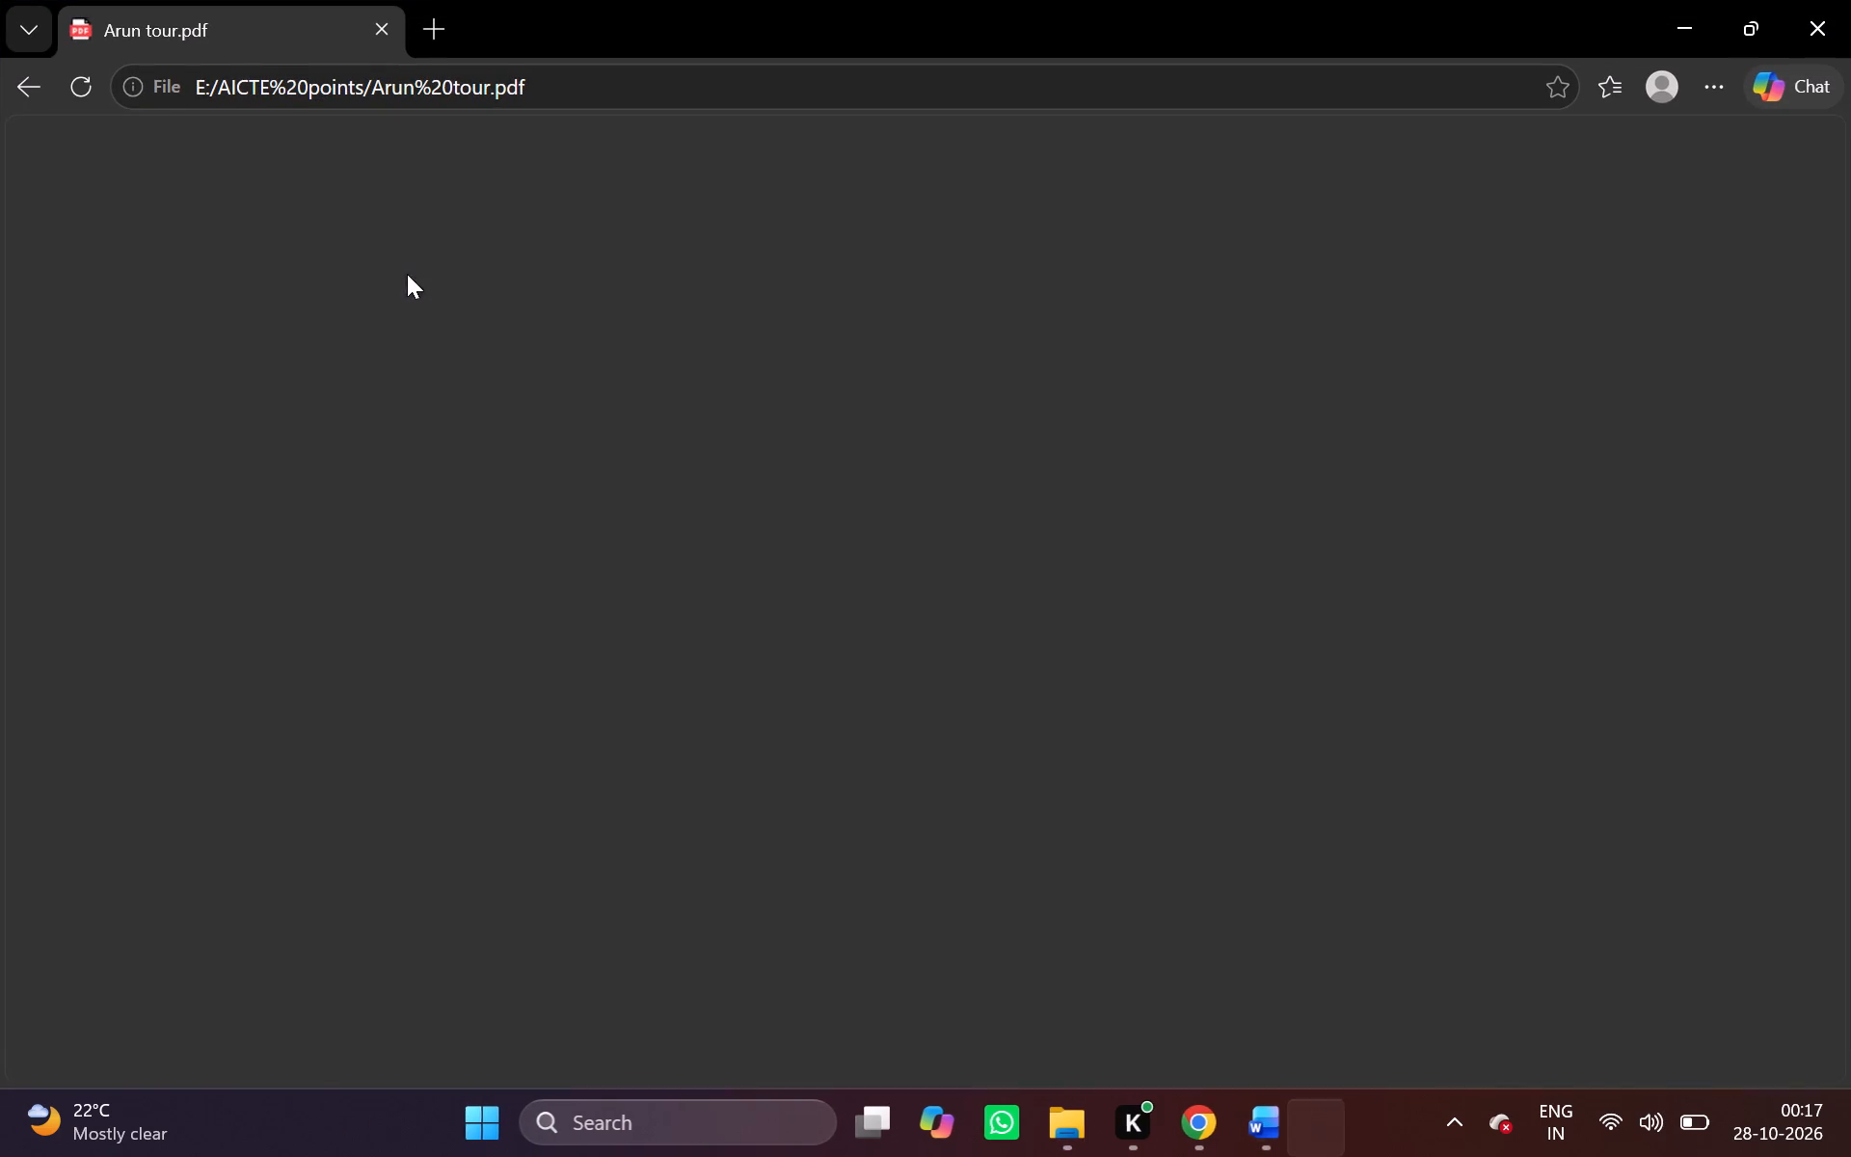
left_click(1813, 14)
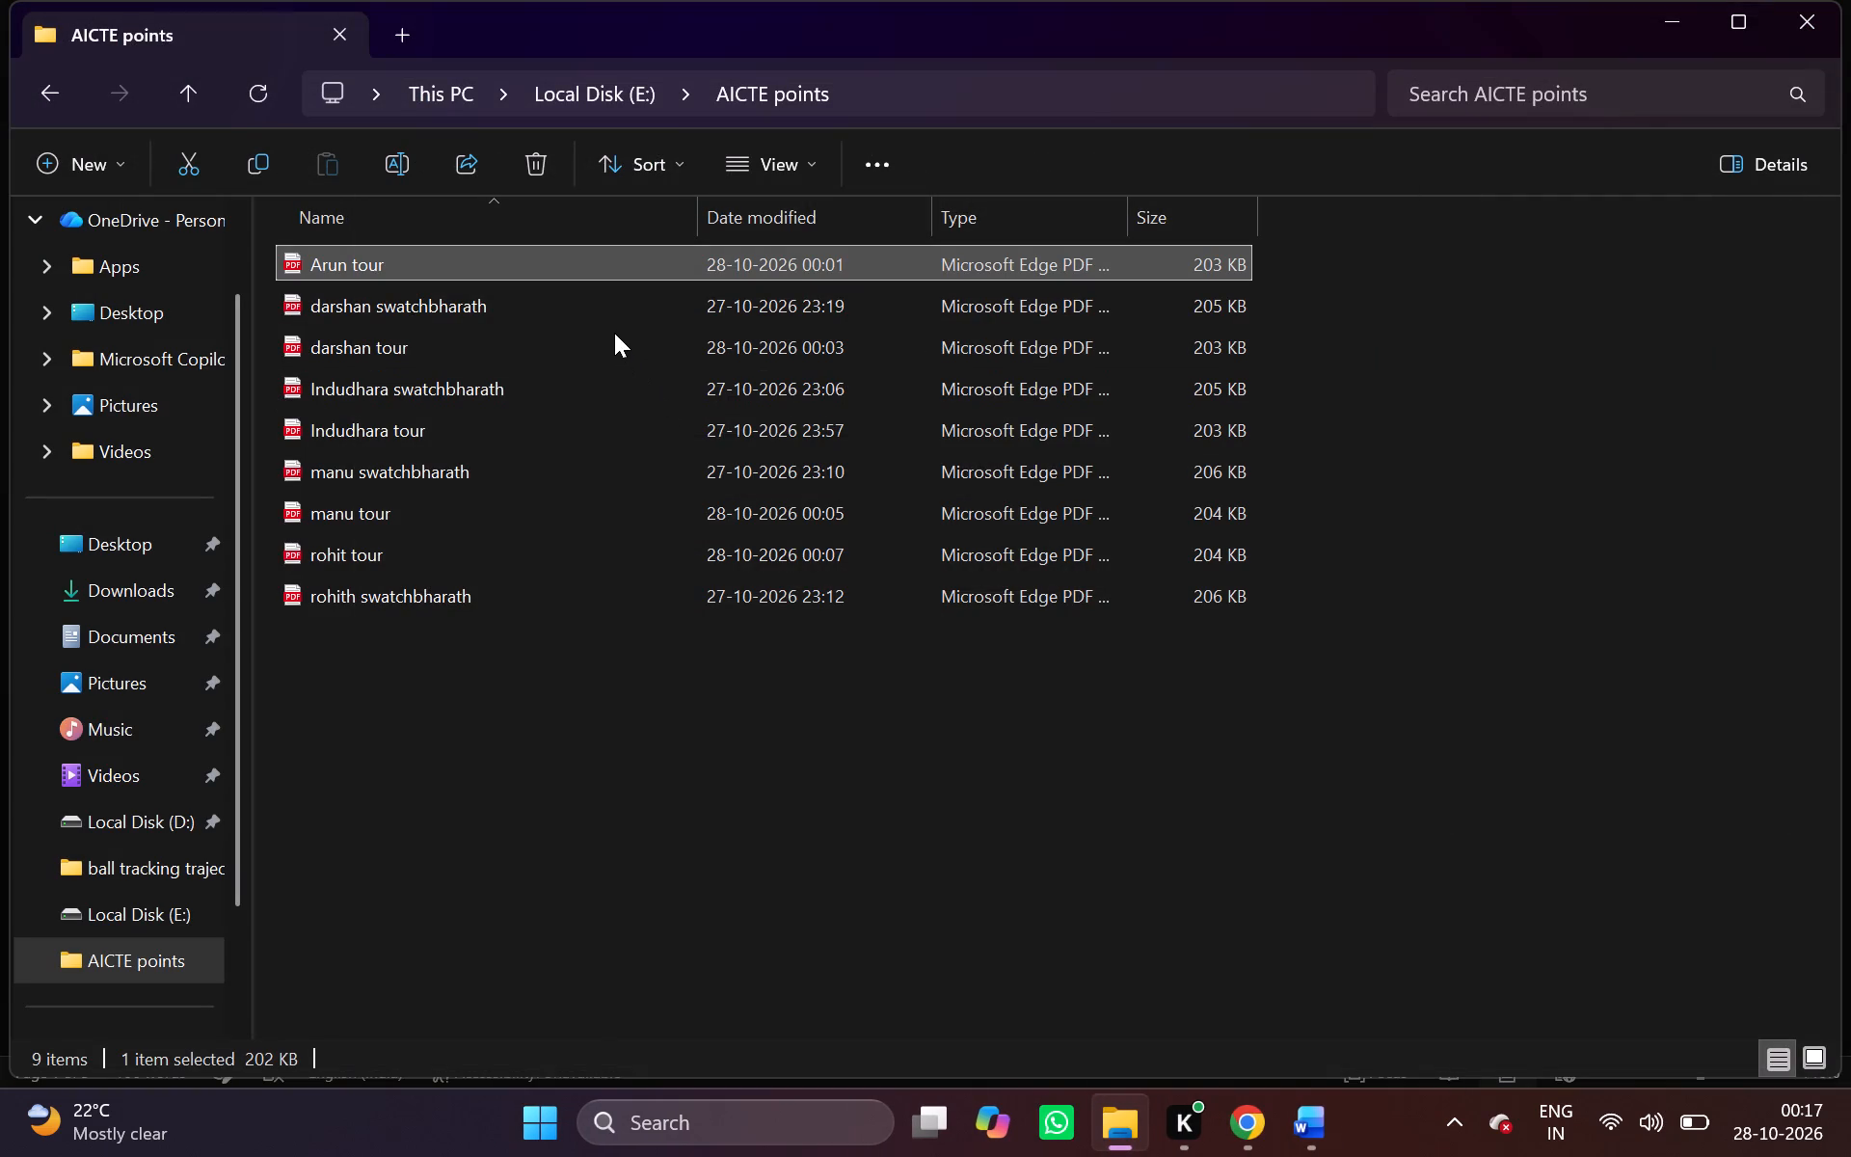
double_click(614, 333)
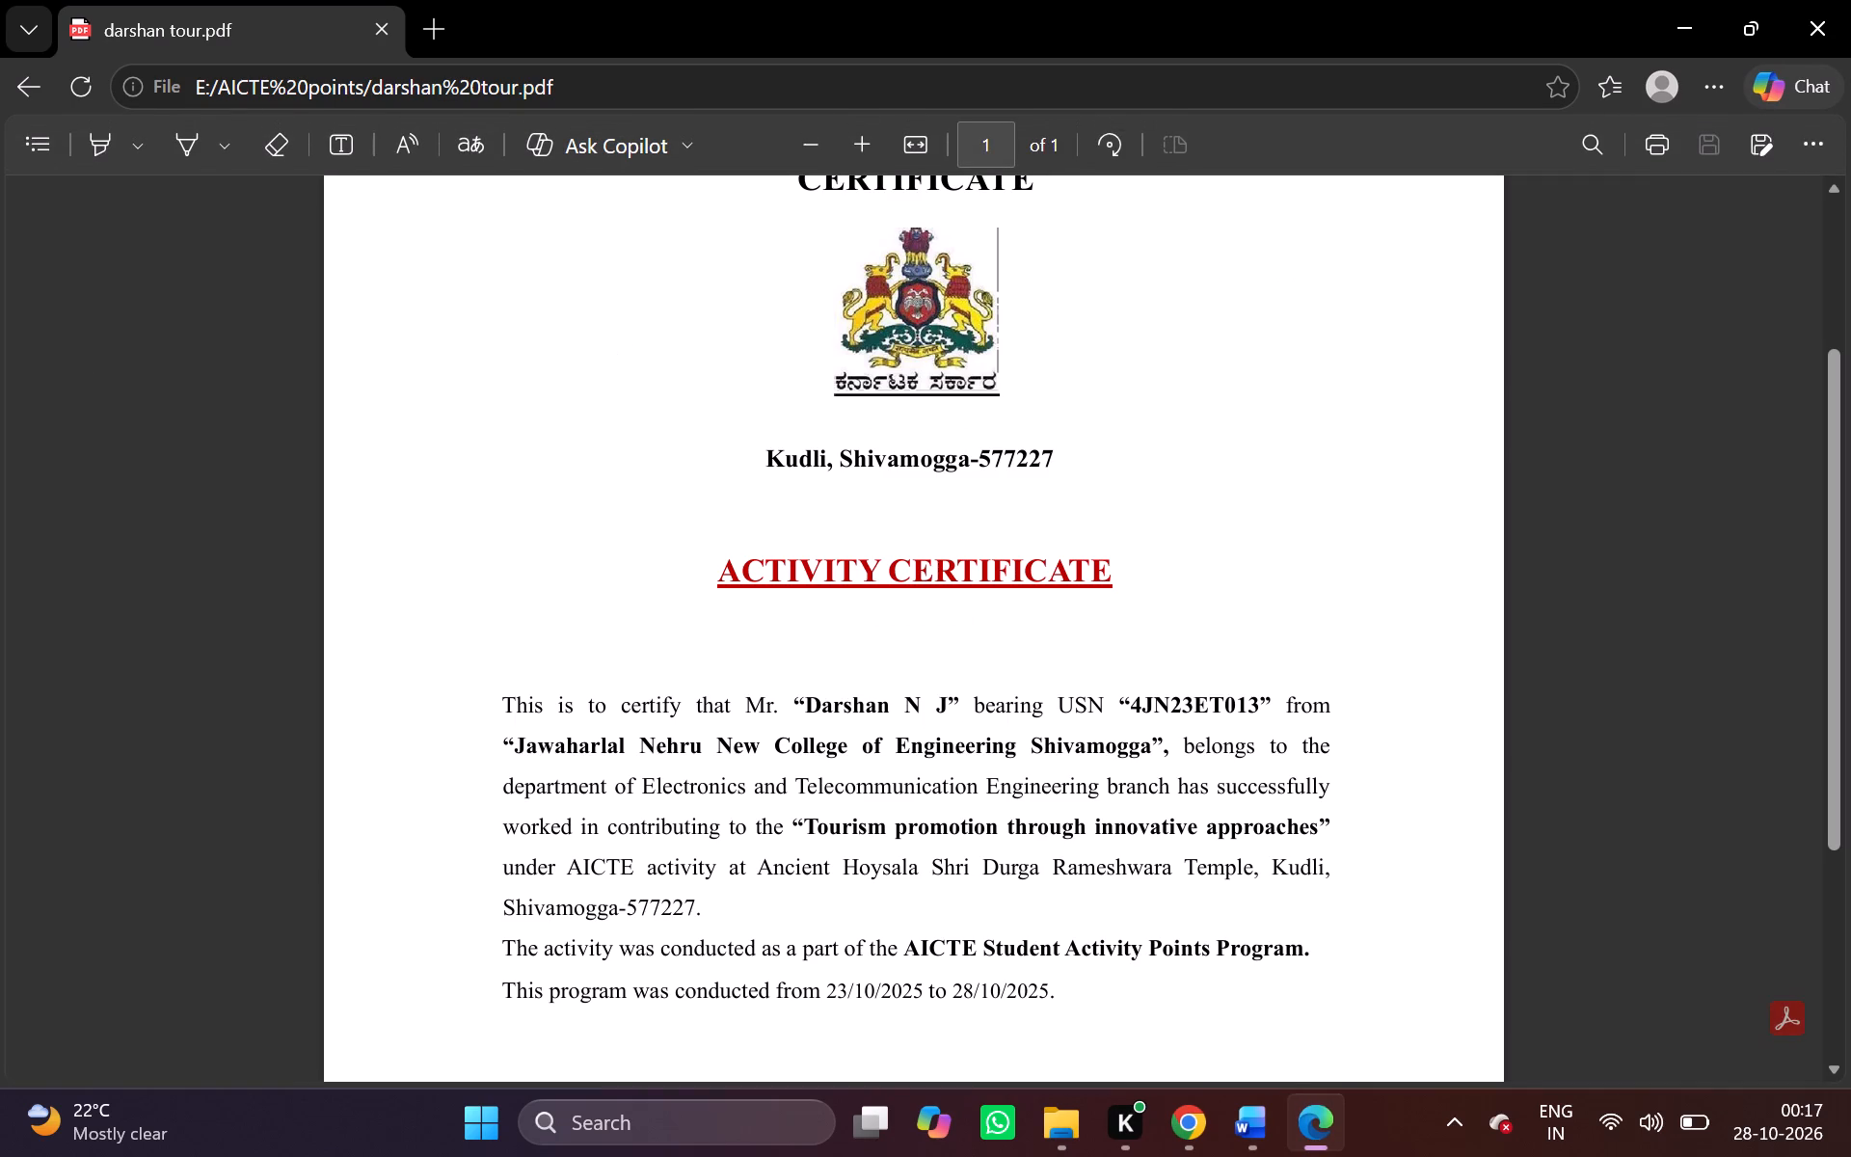
left_click(1850, 0)
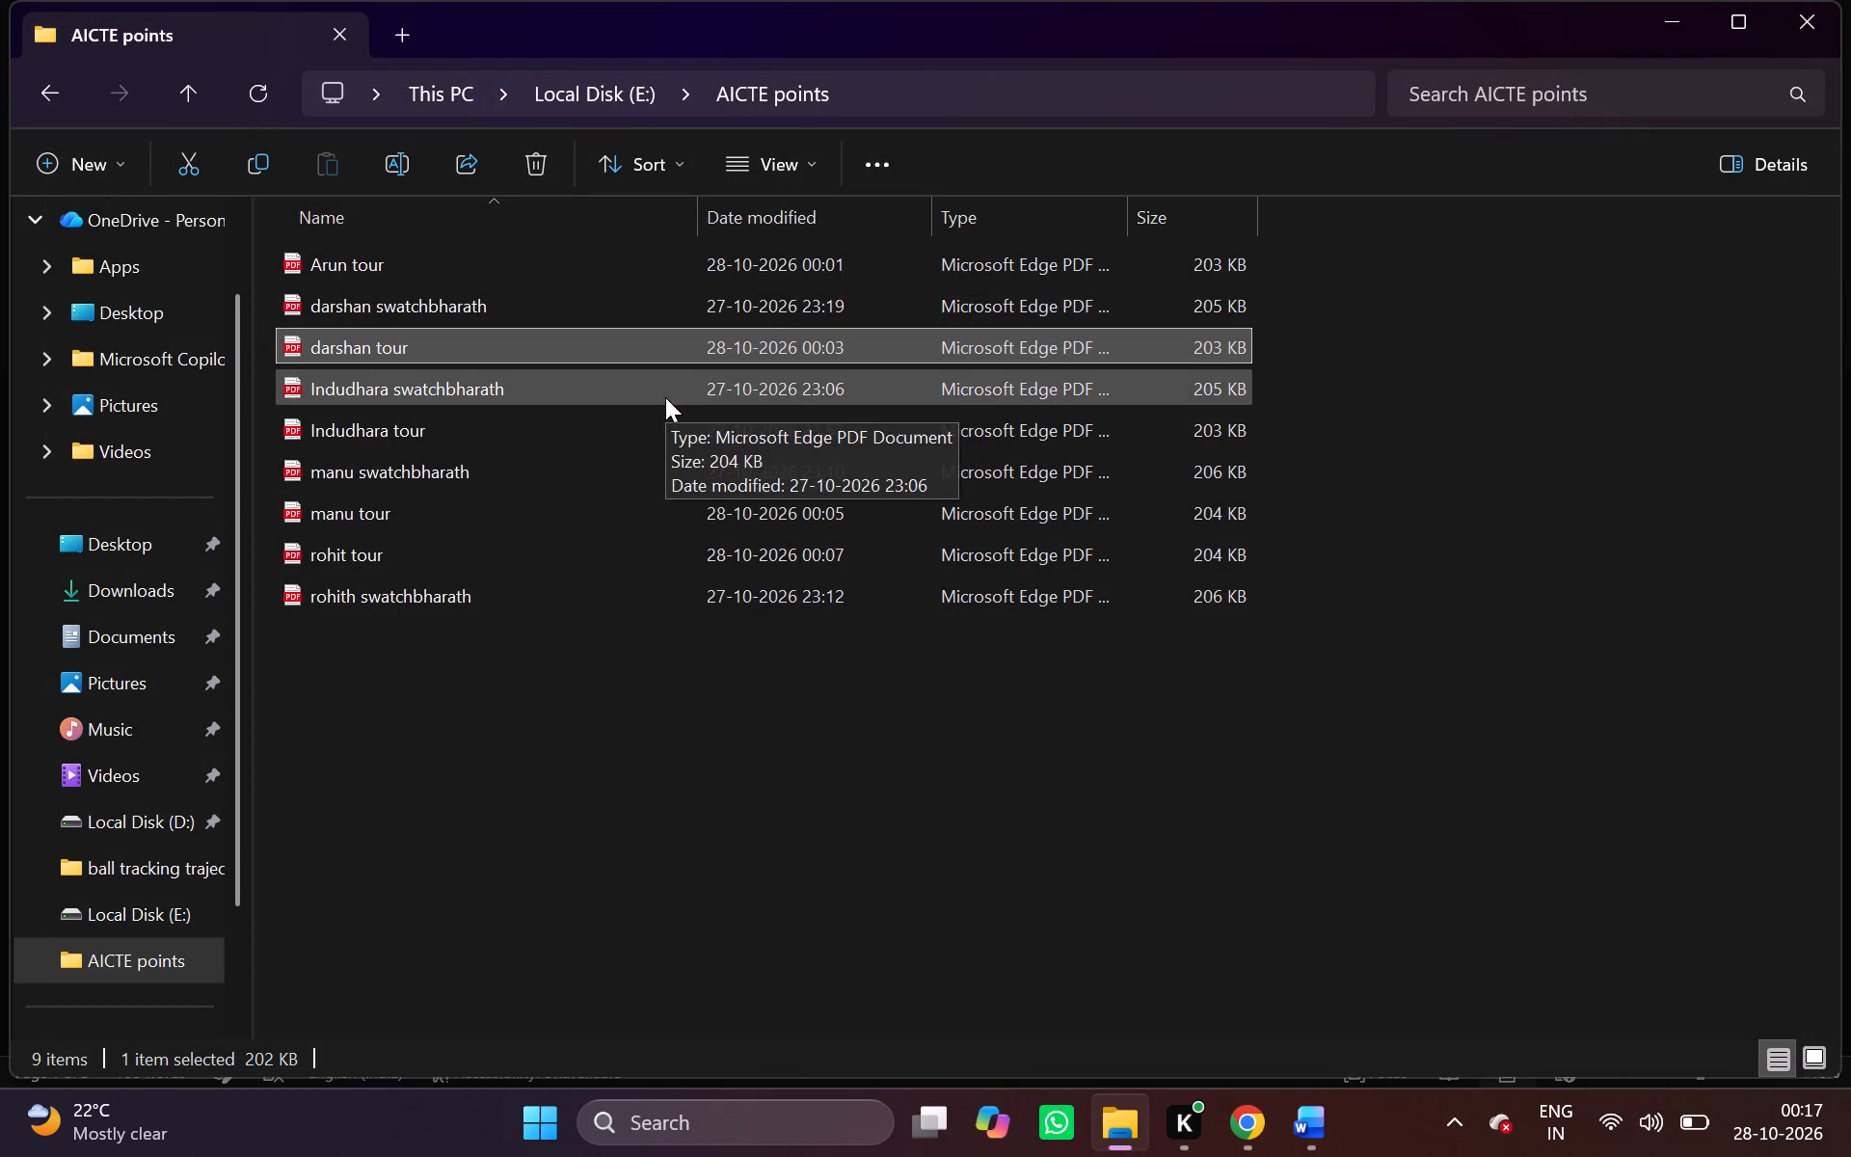
double_click(590, 436)
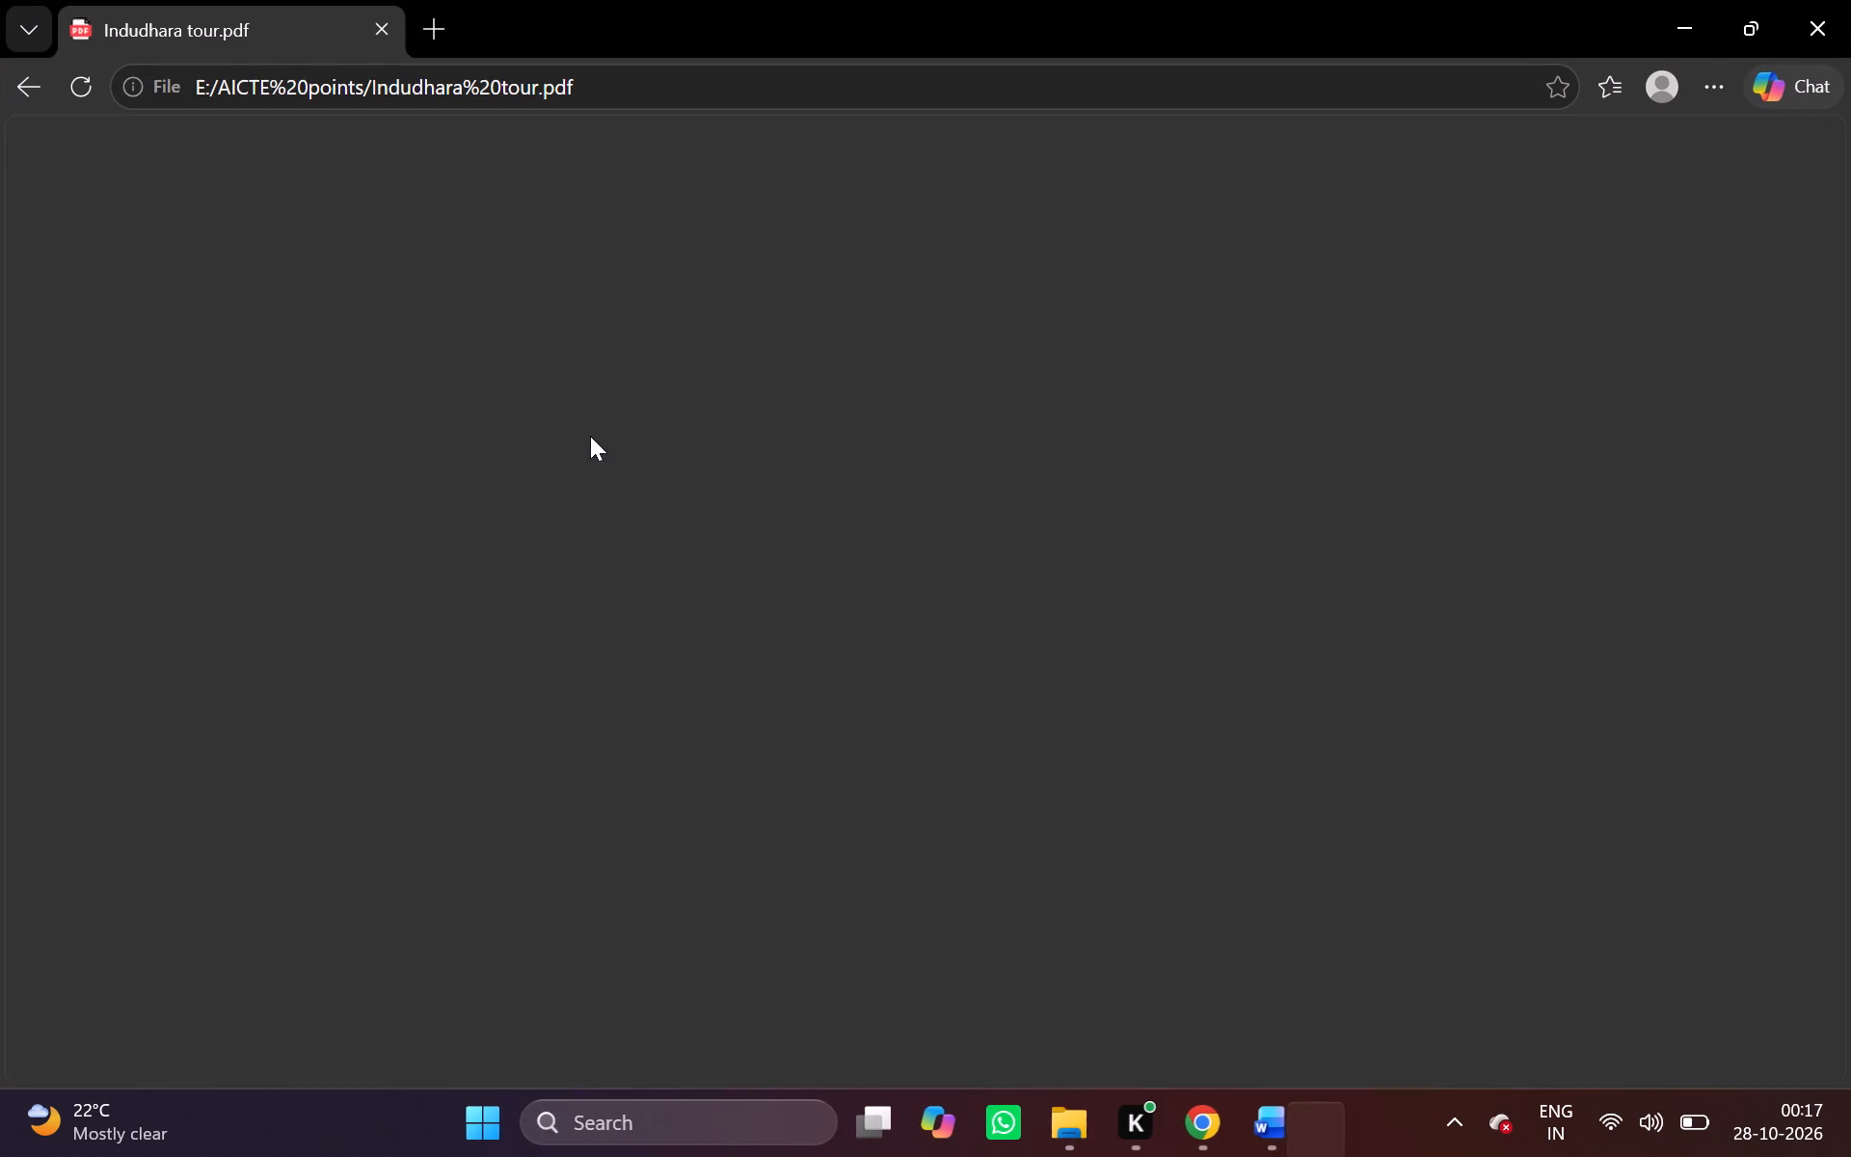
left_click(1850, 0)
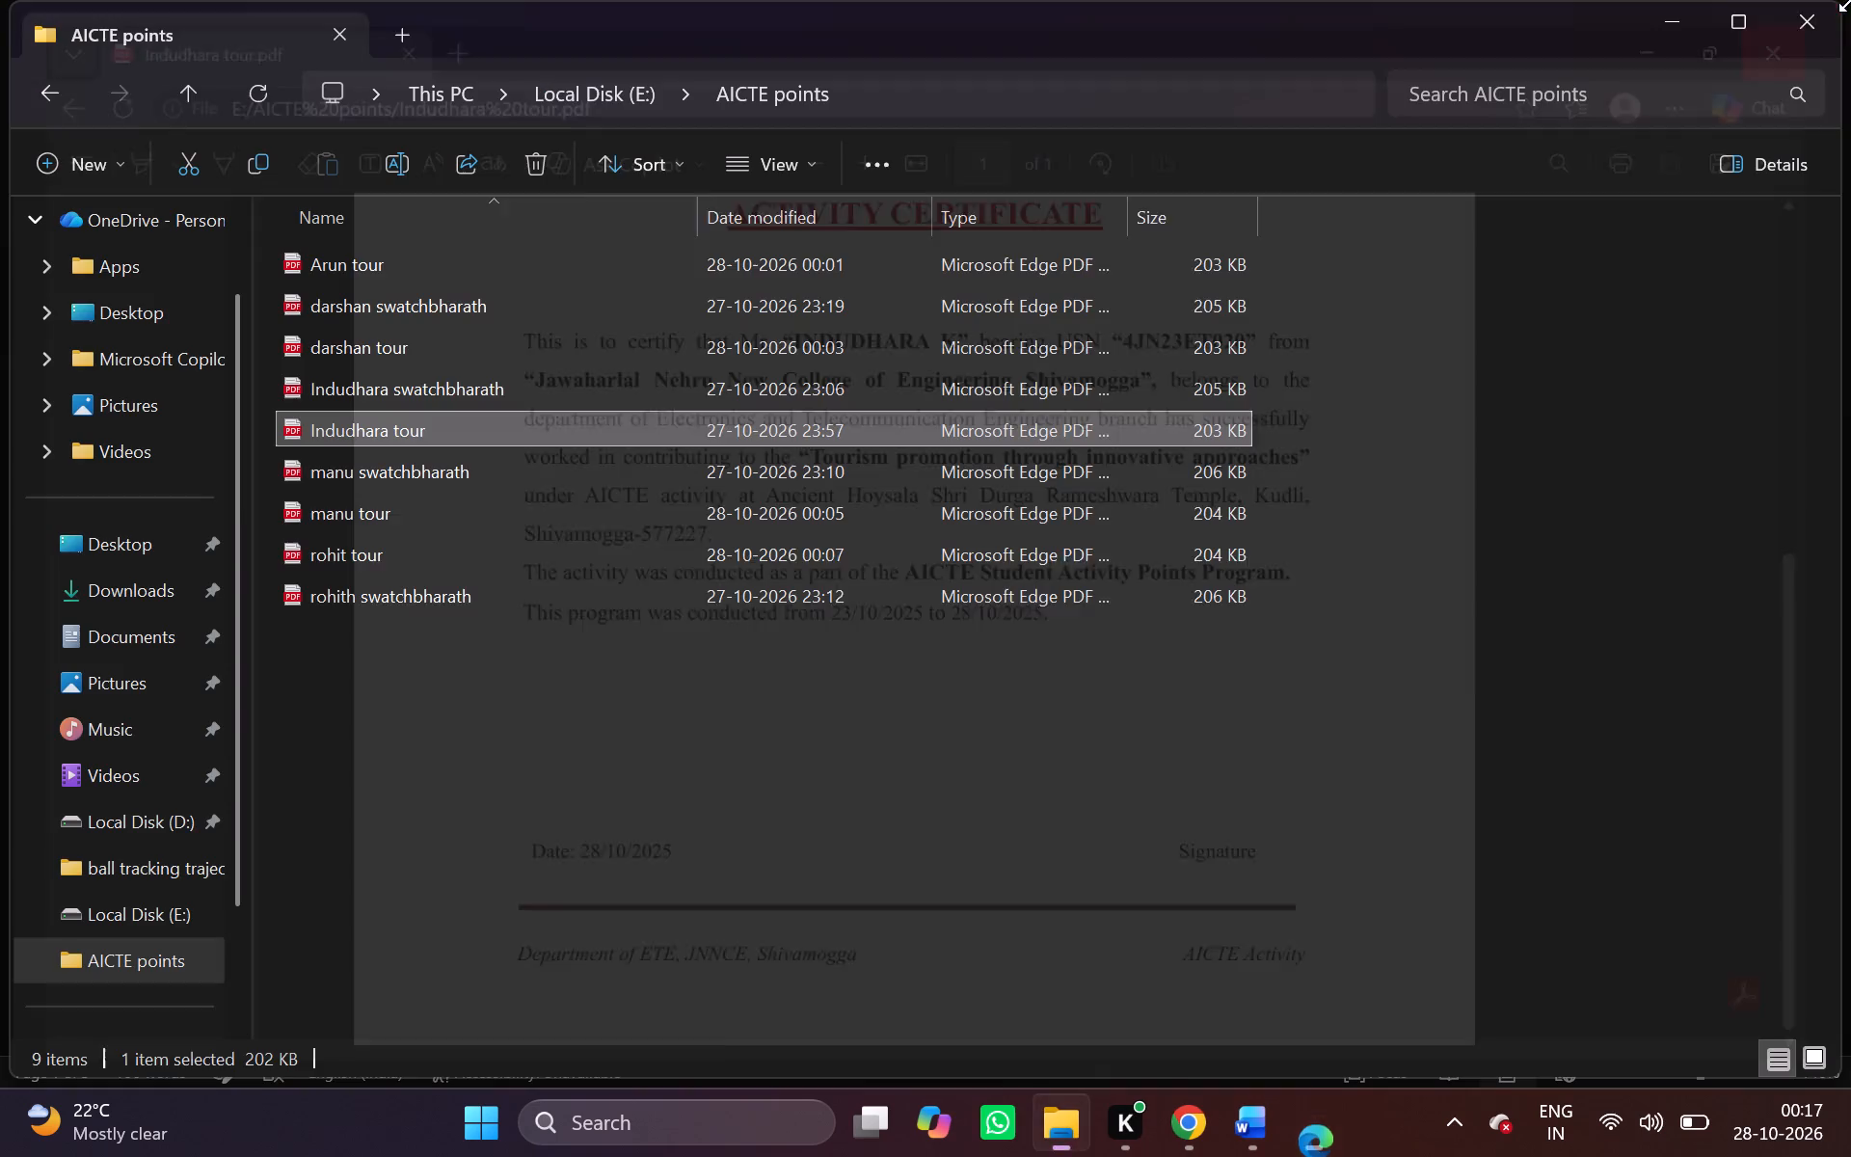
double_click(618, 391)
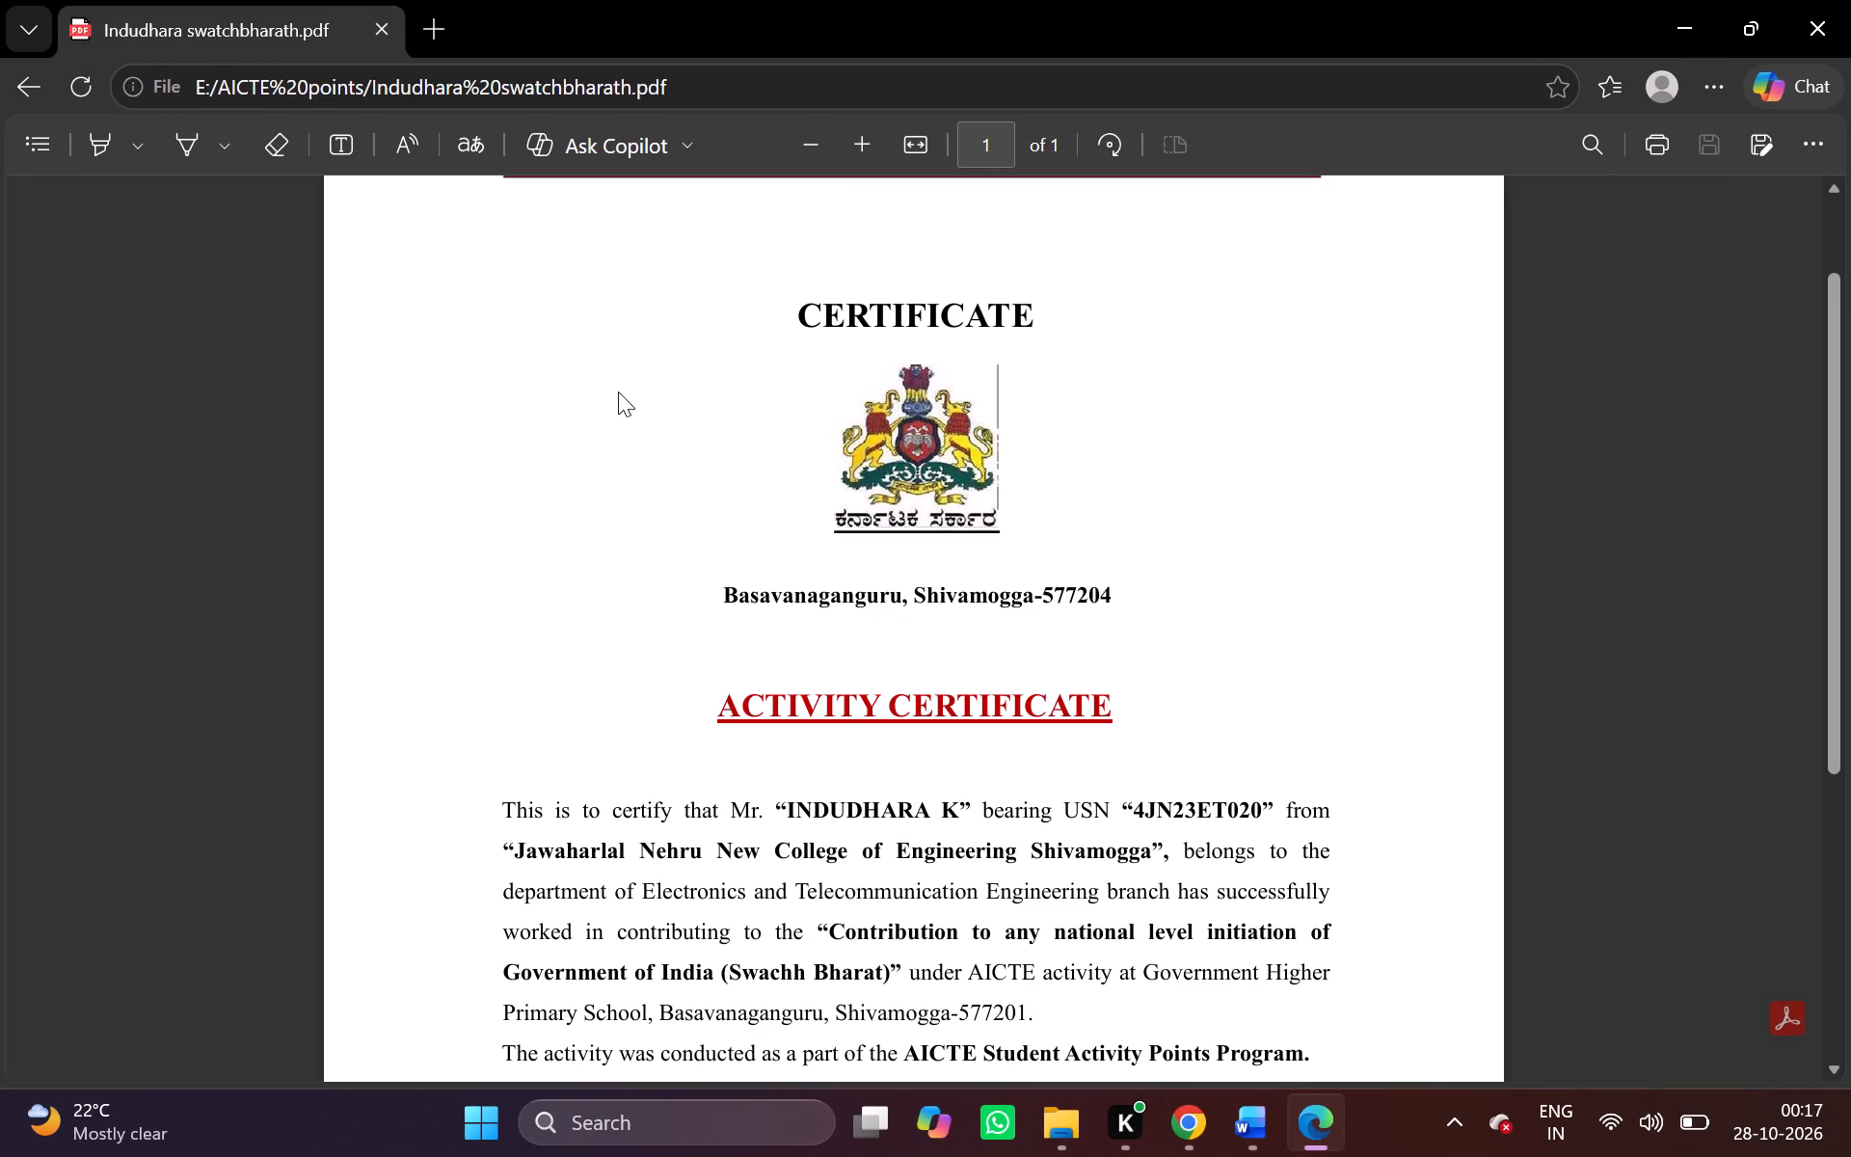
left_click(1850, 0)
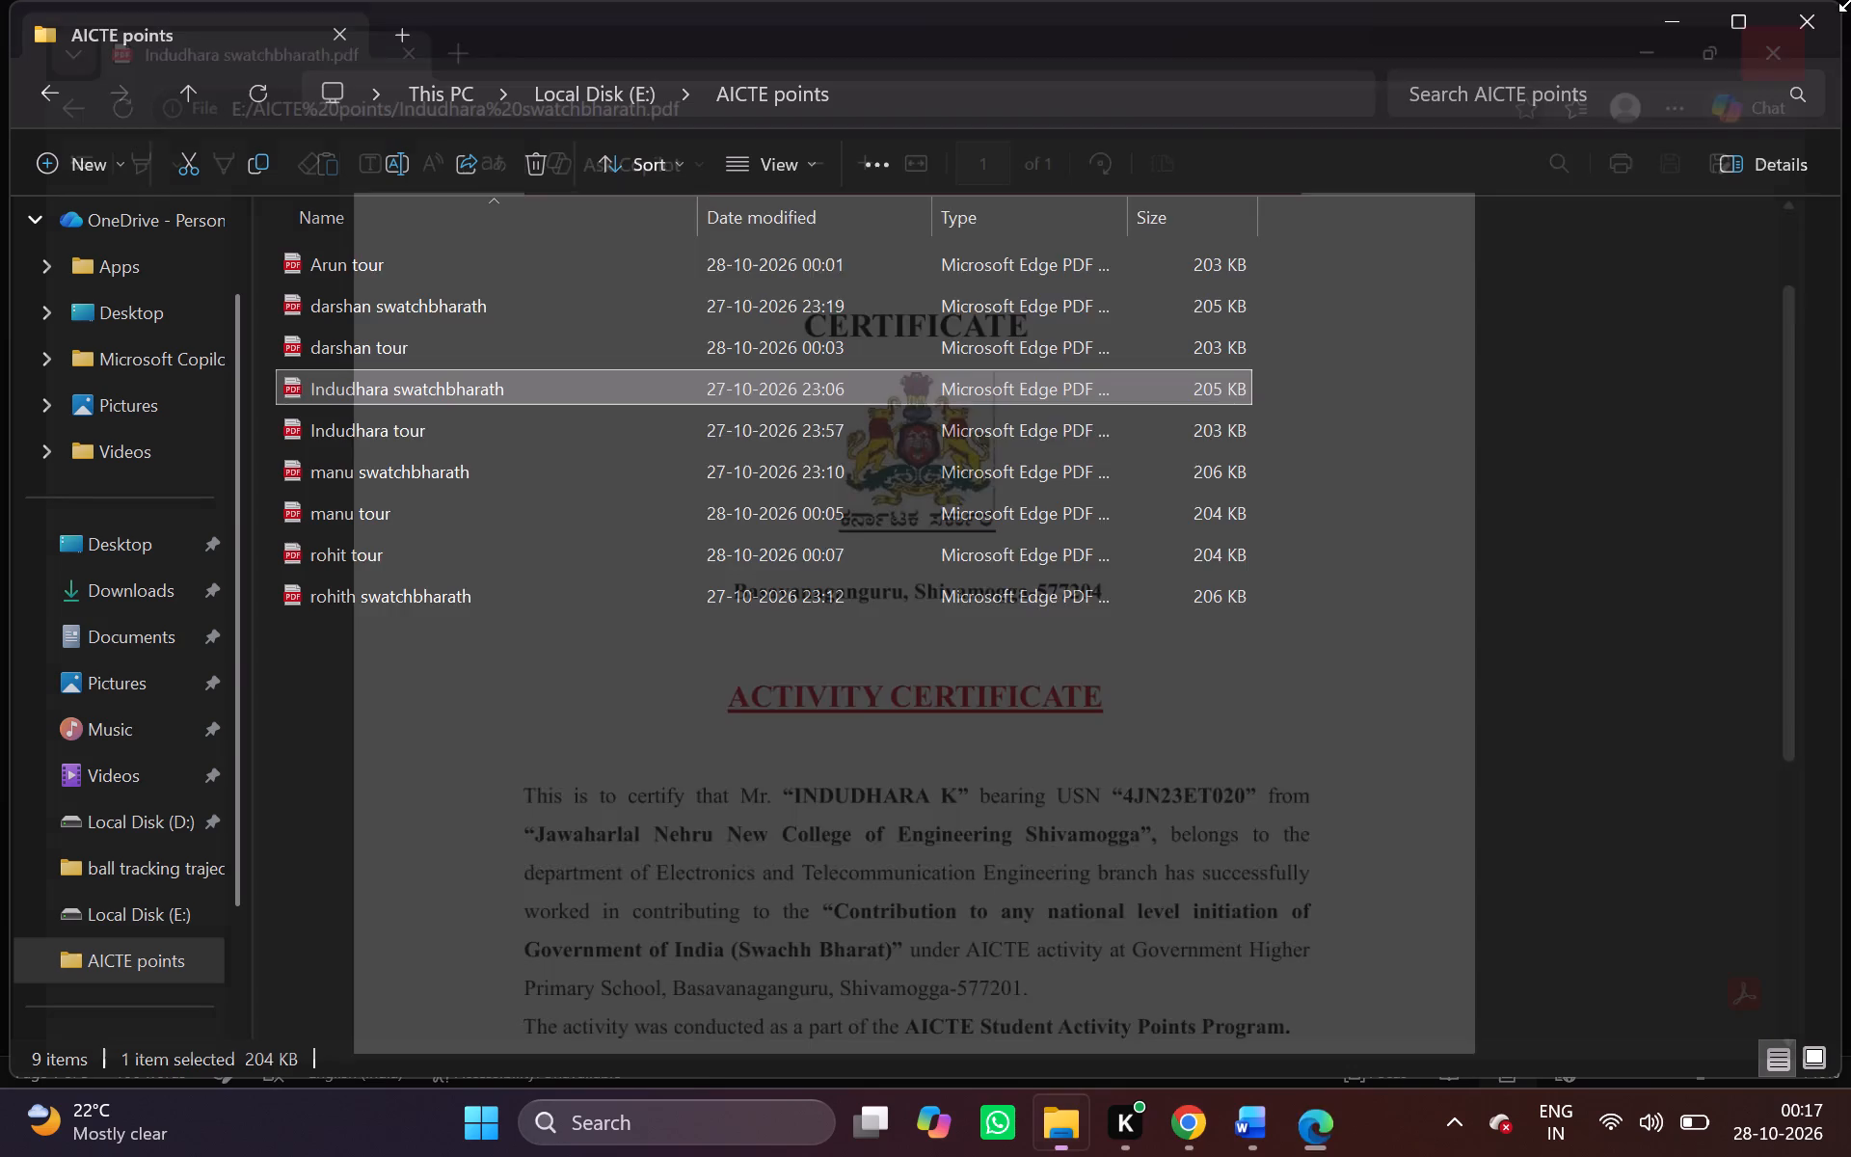
Review the manu swatchbharath, manu tour, rohit tour and rohith swatchbharath PDF certificates.
double_click(713, 461)
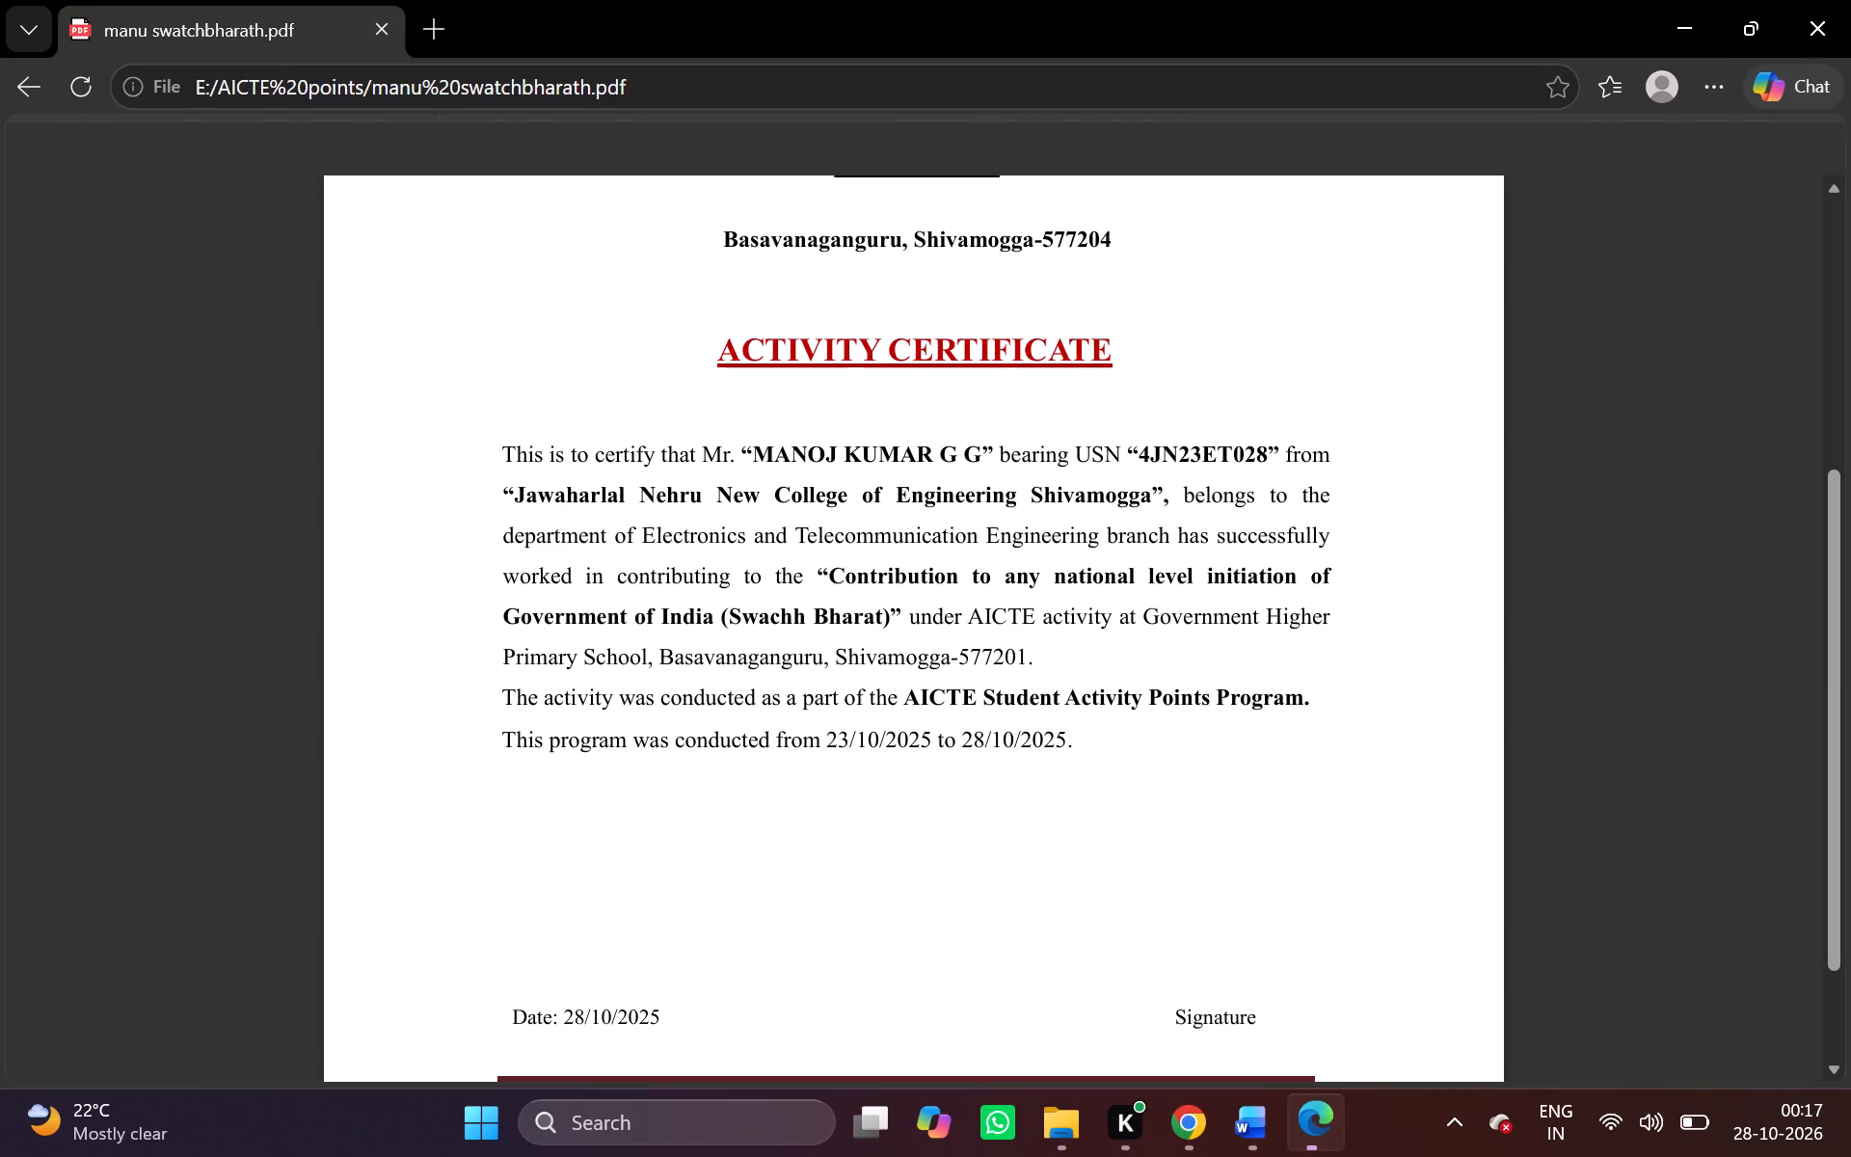
left_click(1849, 27)
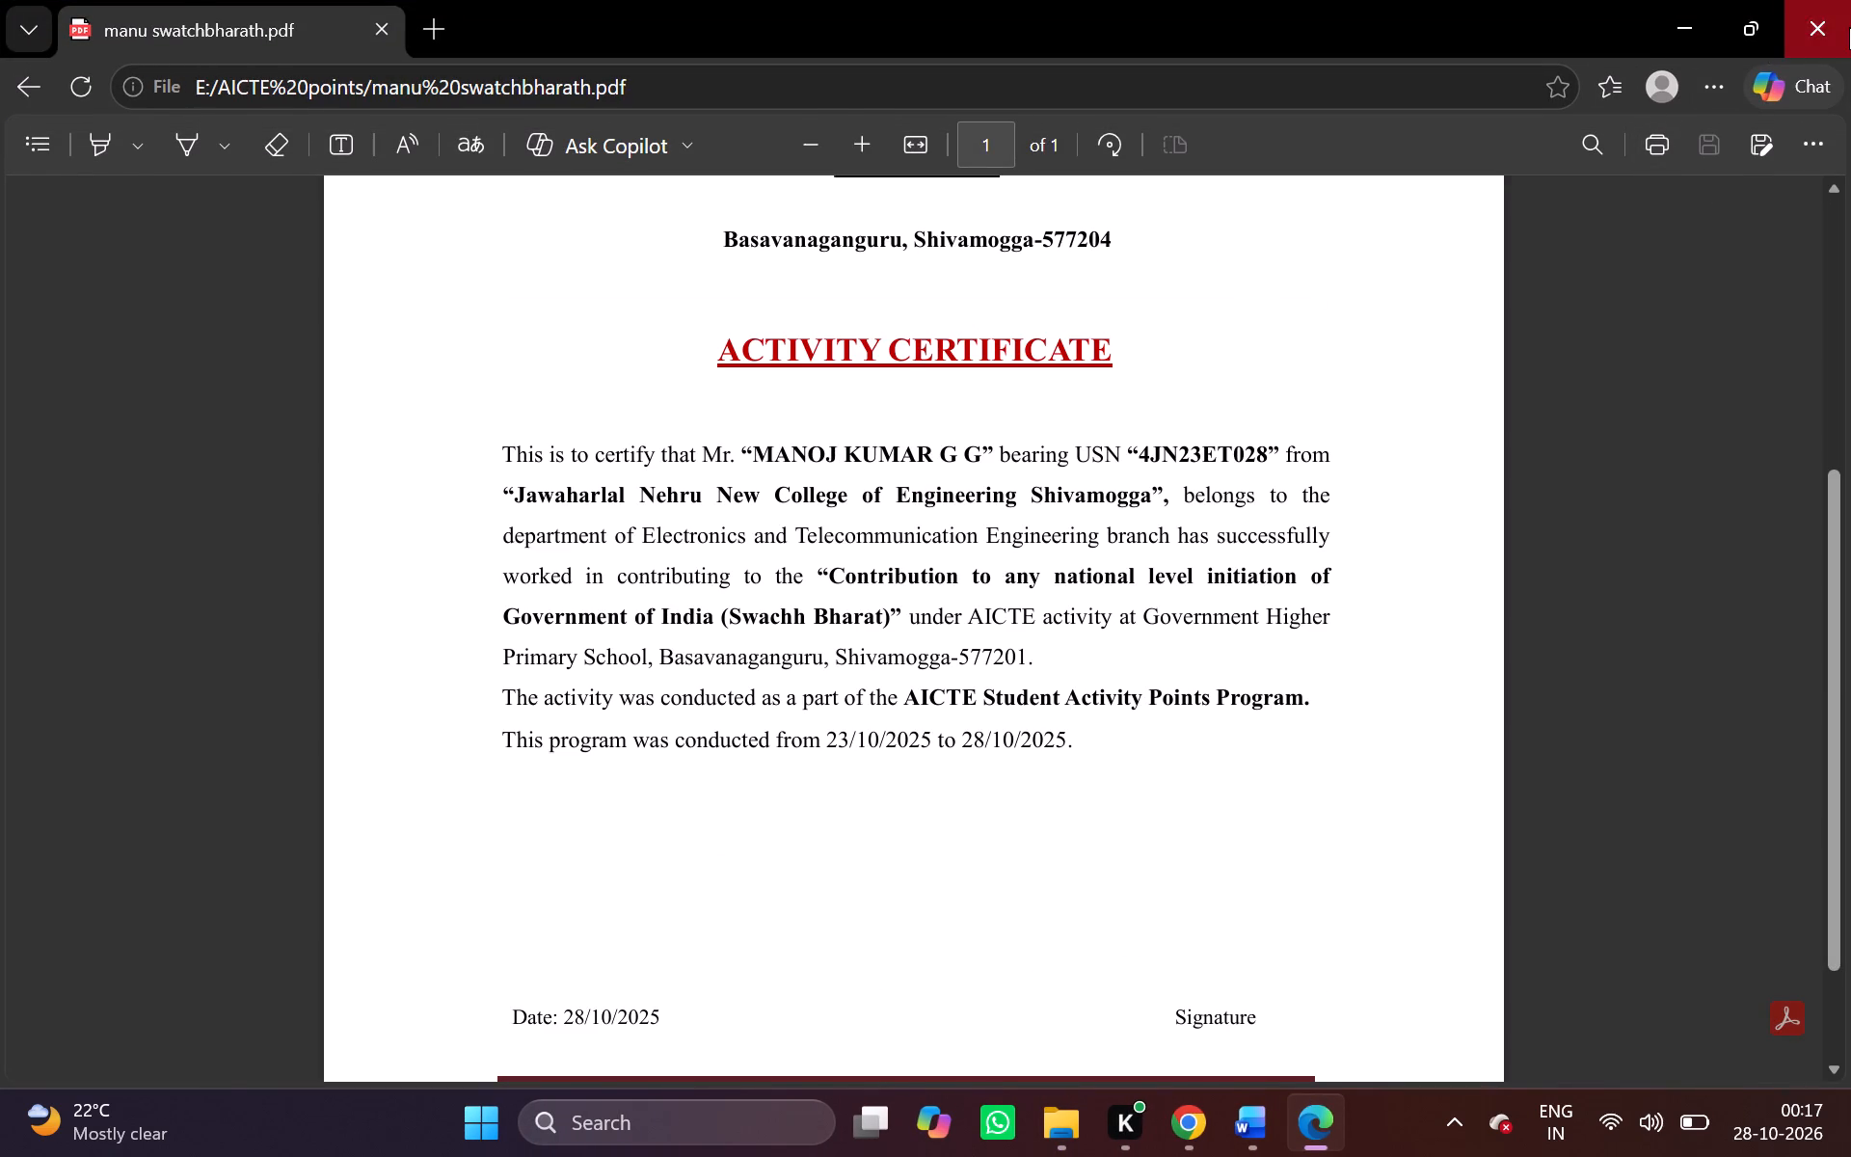
double_click(636, 516)
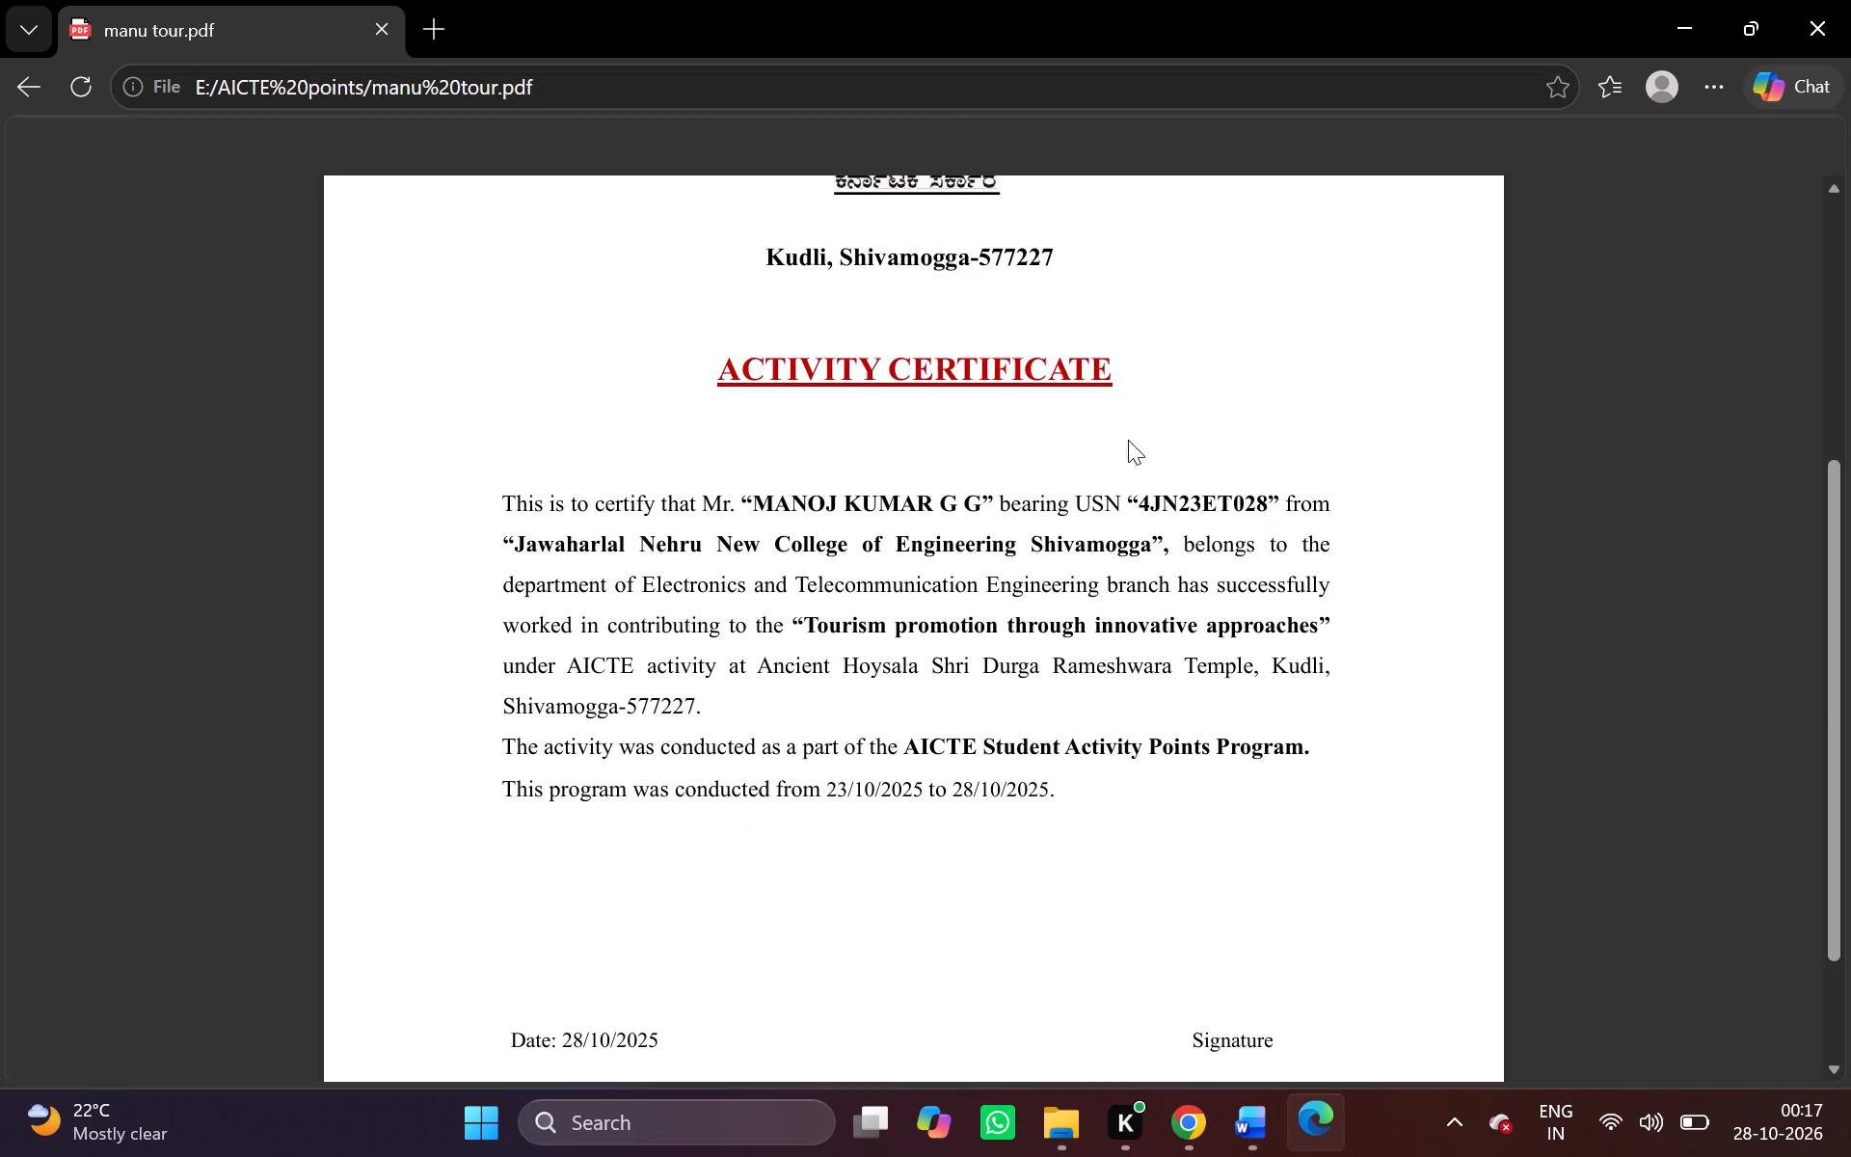
left_click(1818, 0)
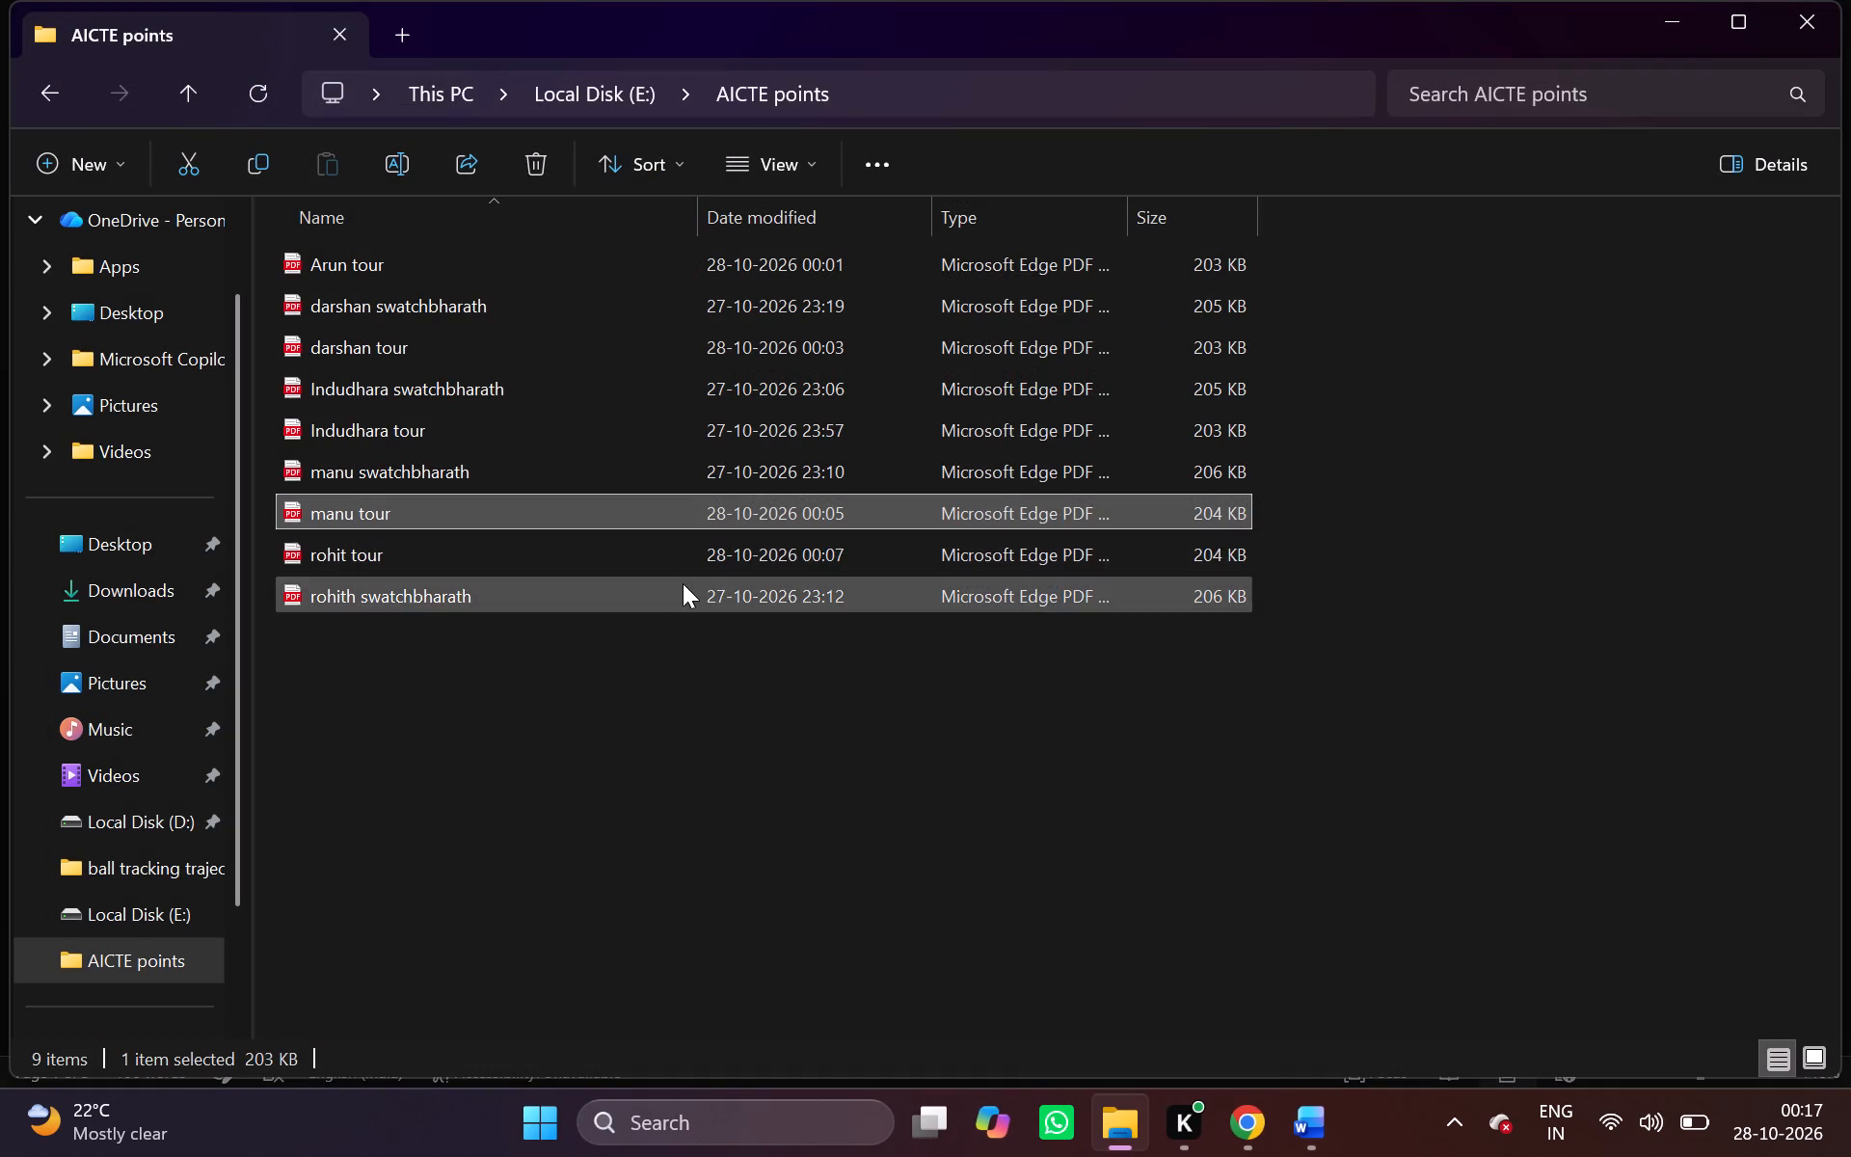
double_click(672, 562)
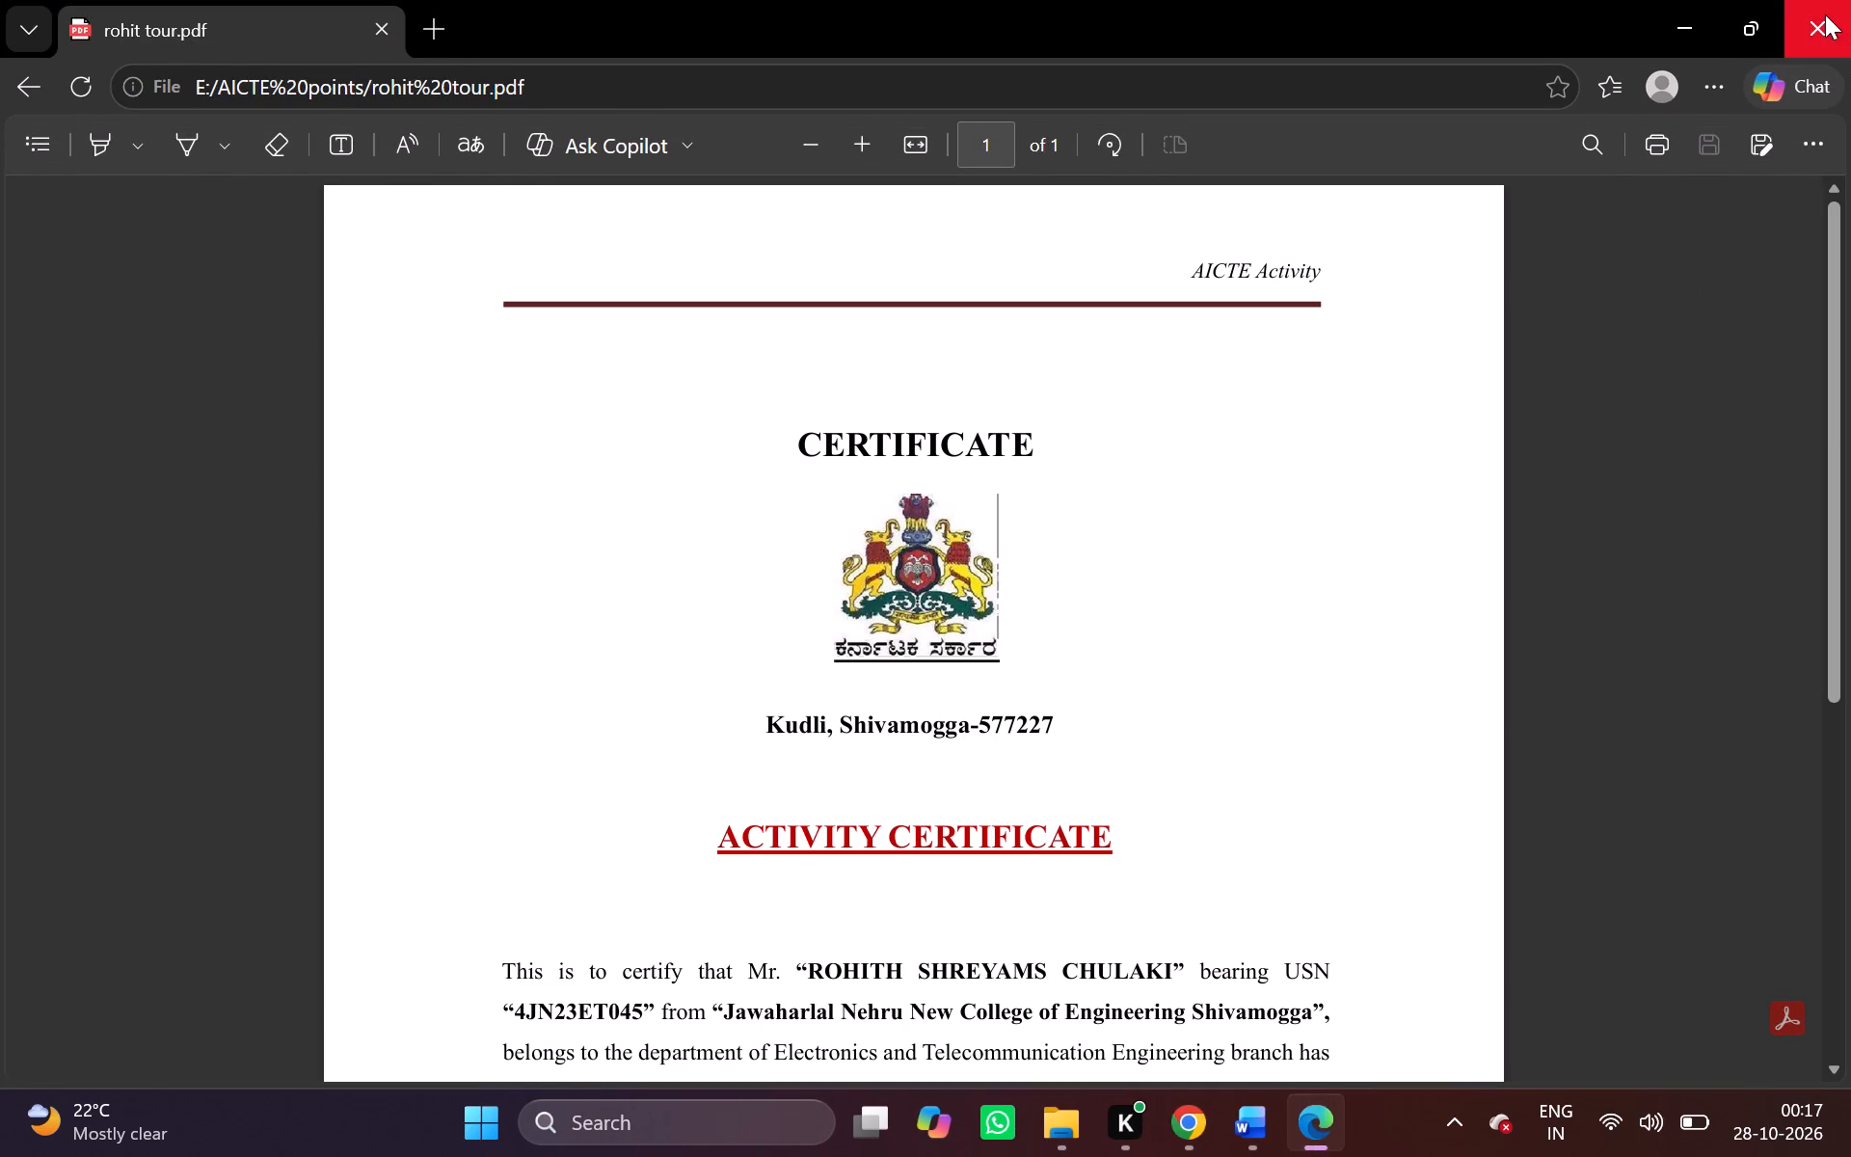
left_click(1825, 14)
double_click(619, 608)
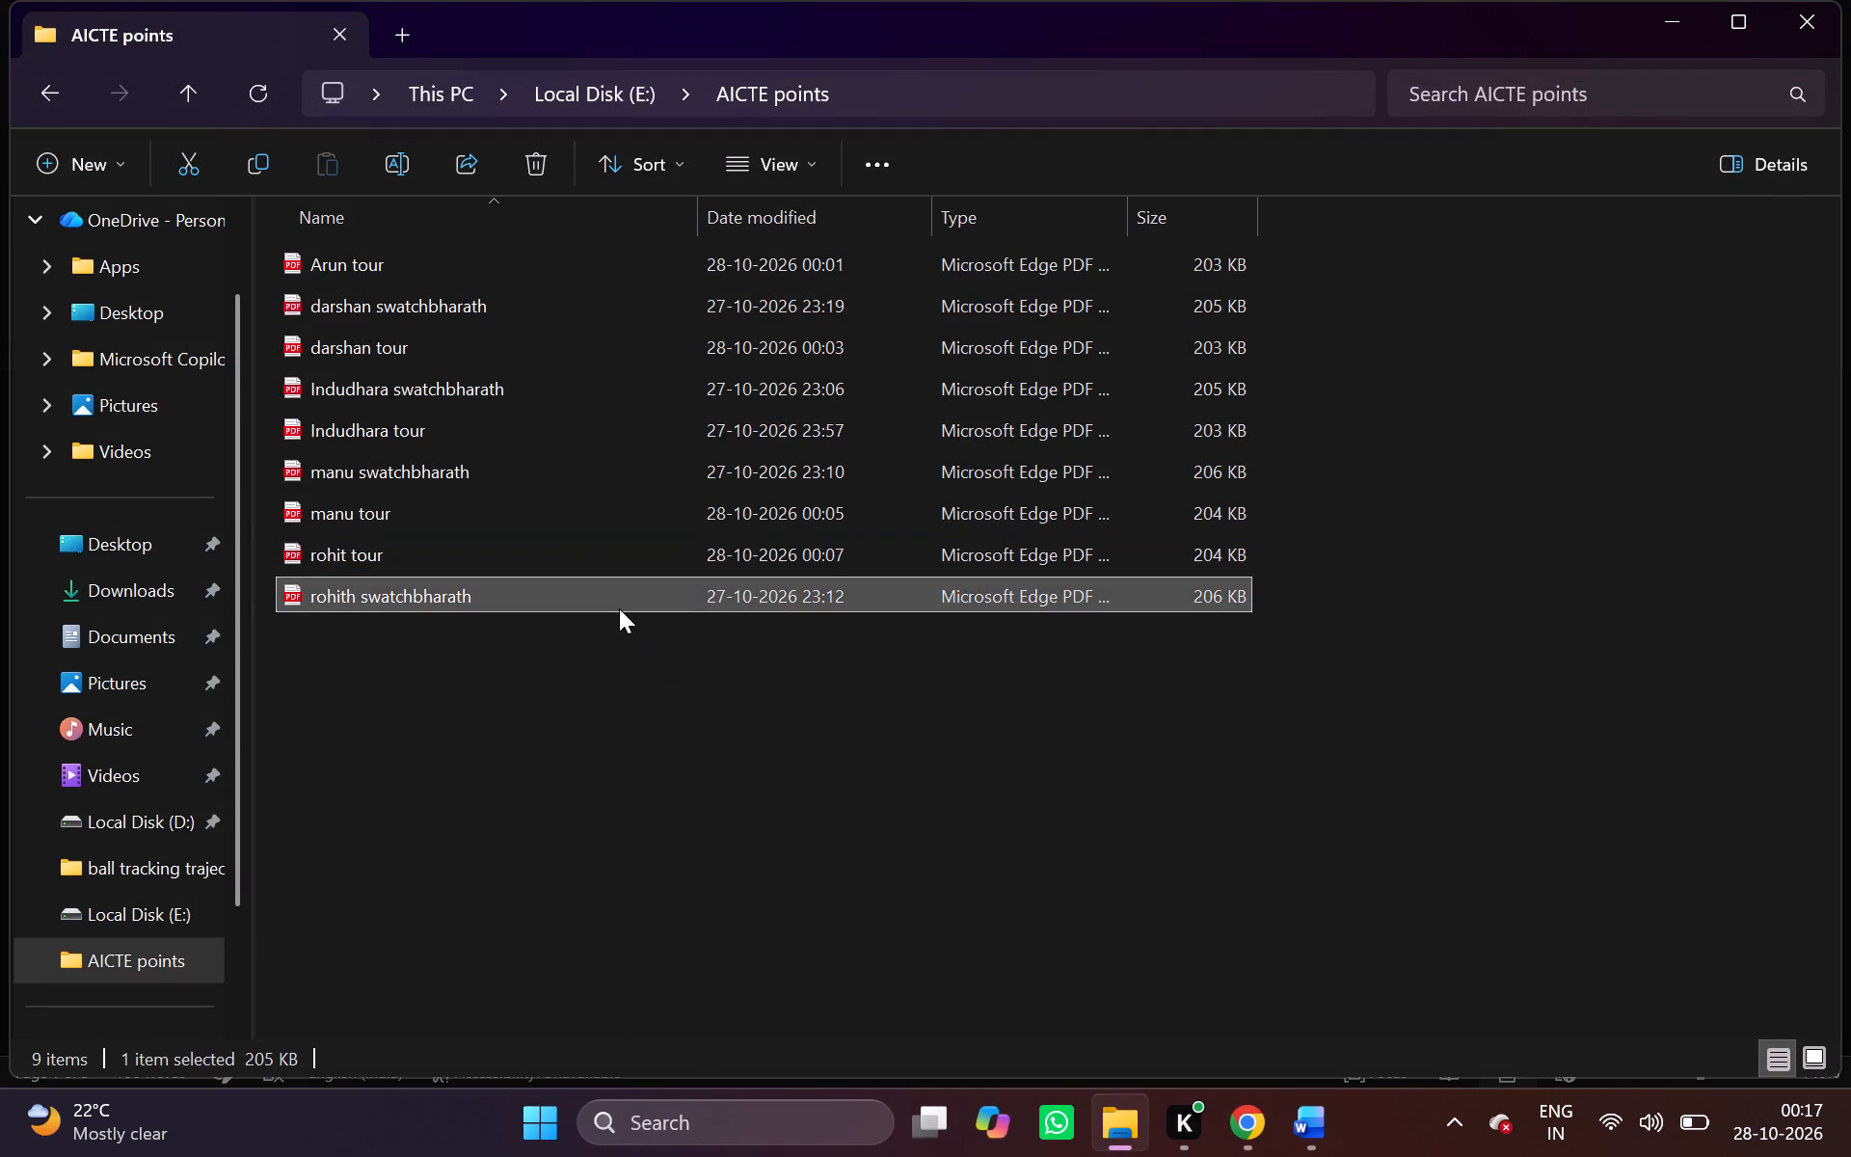
left_click(1753, 0)
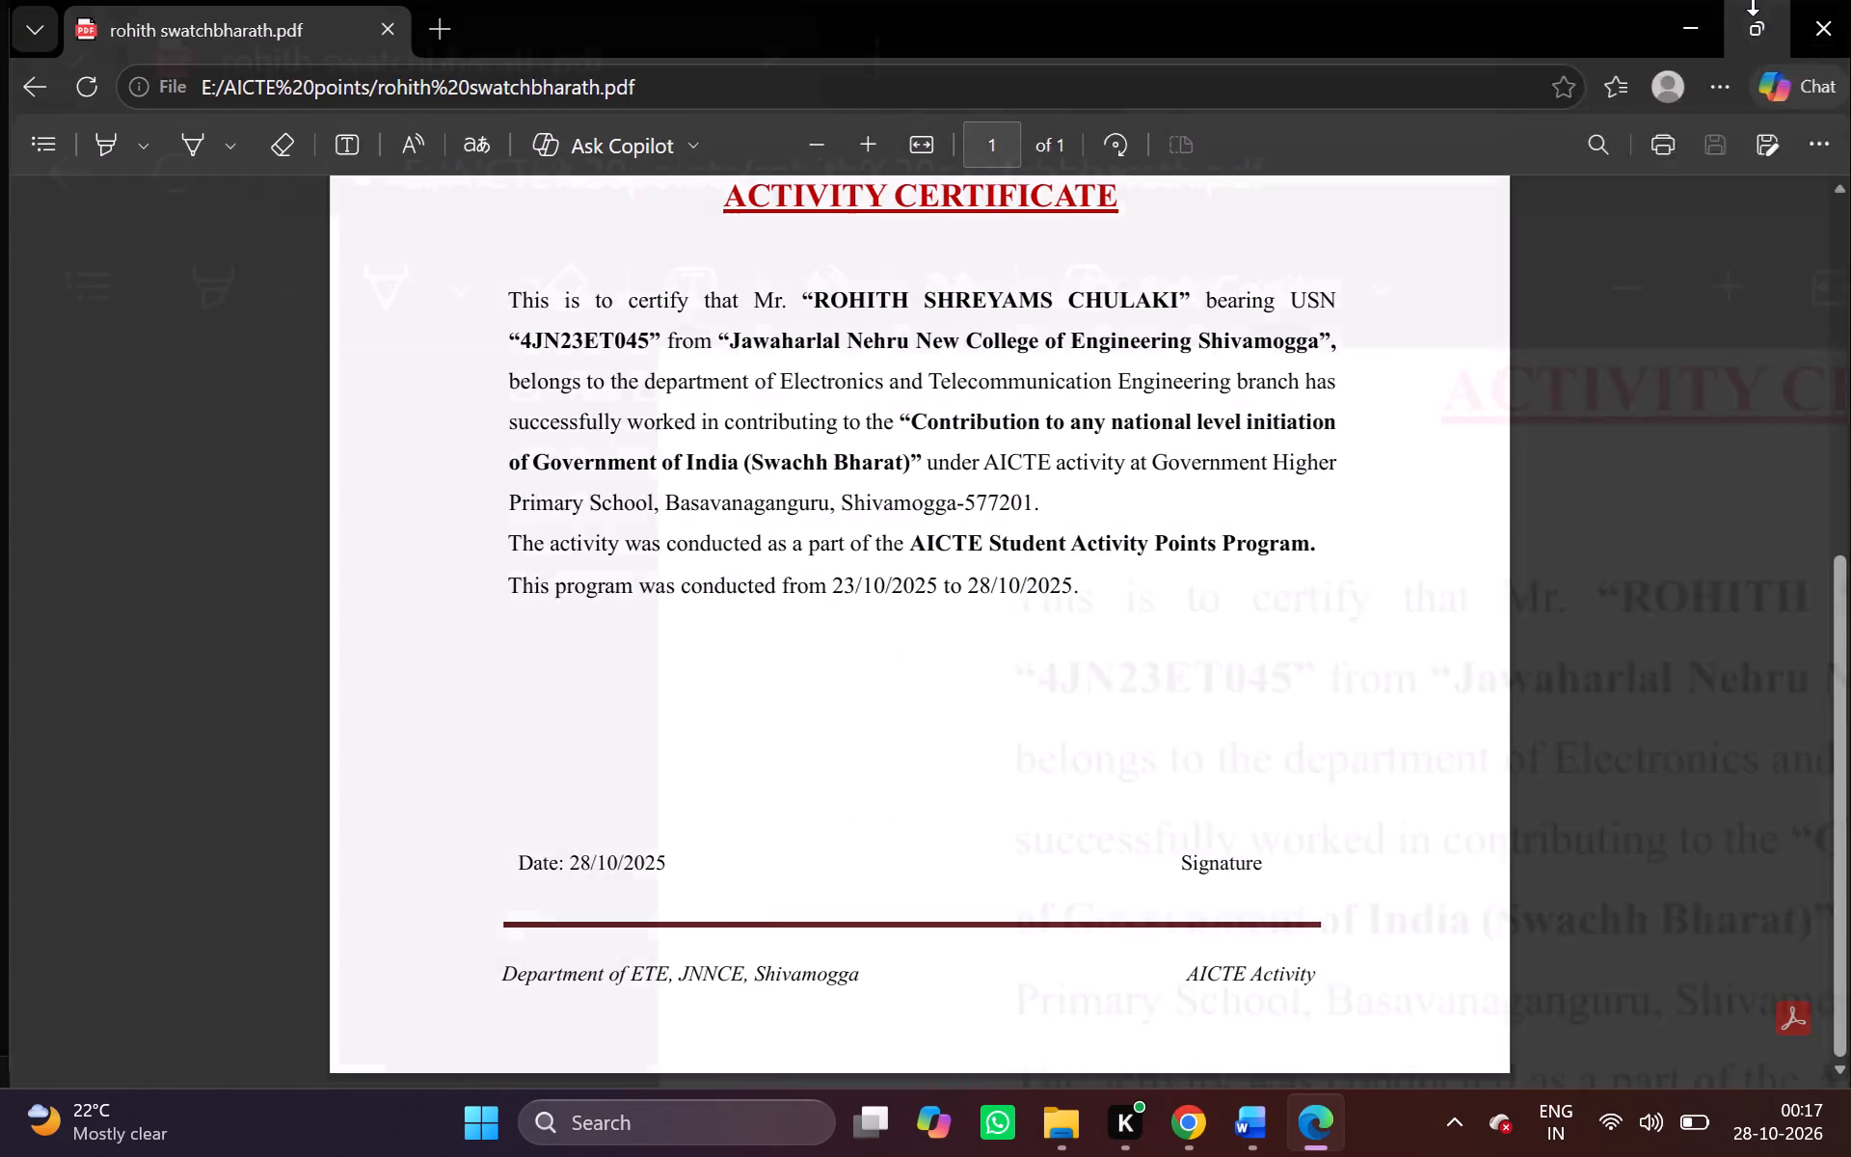
left_click(1837, 29)
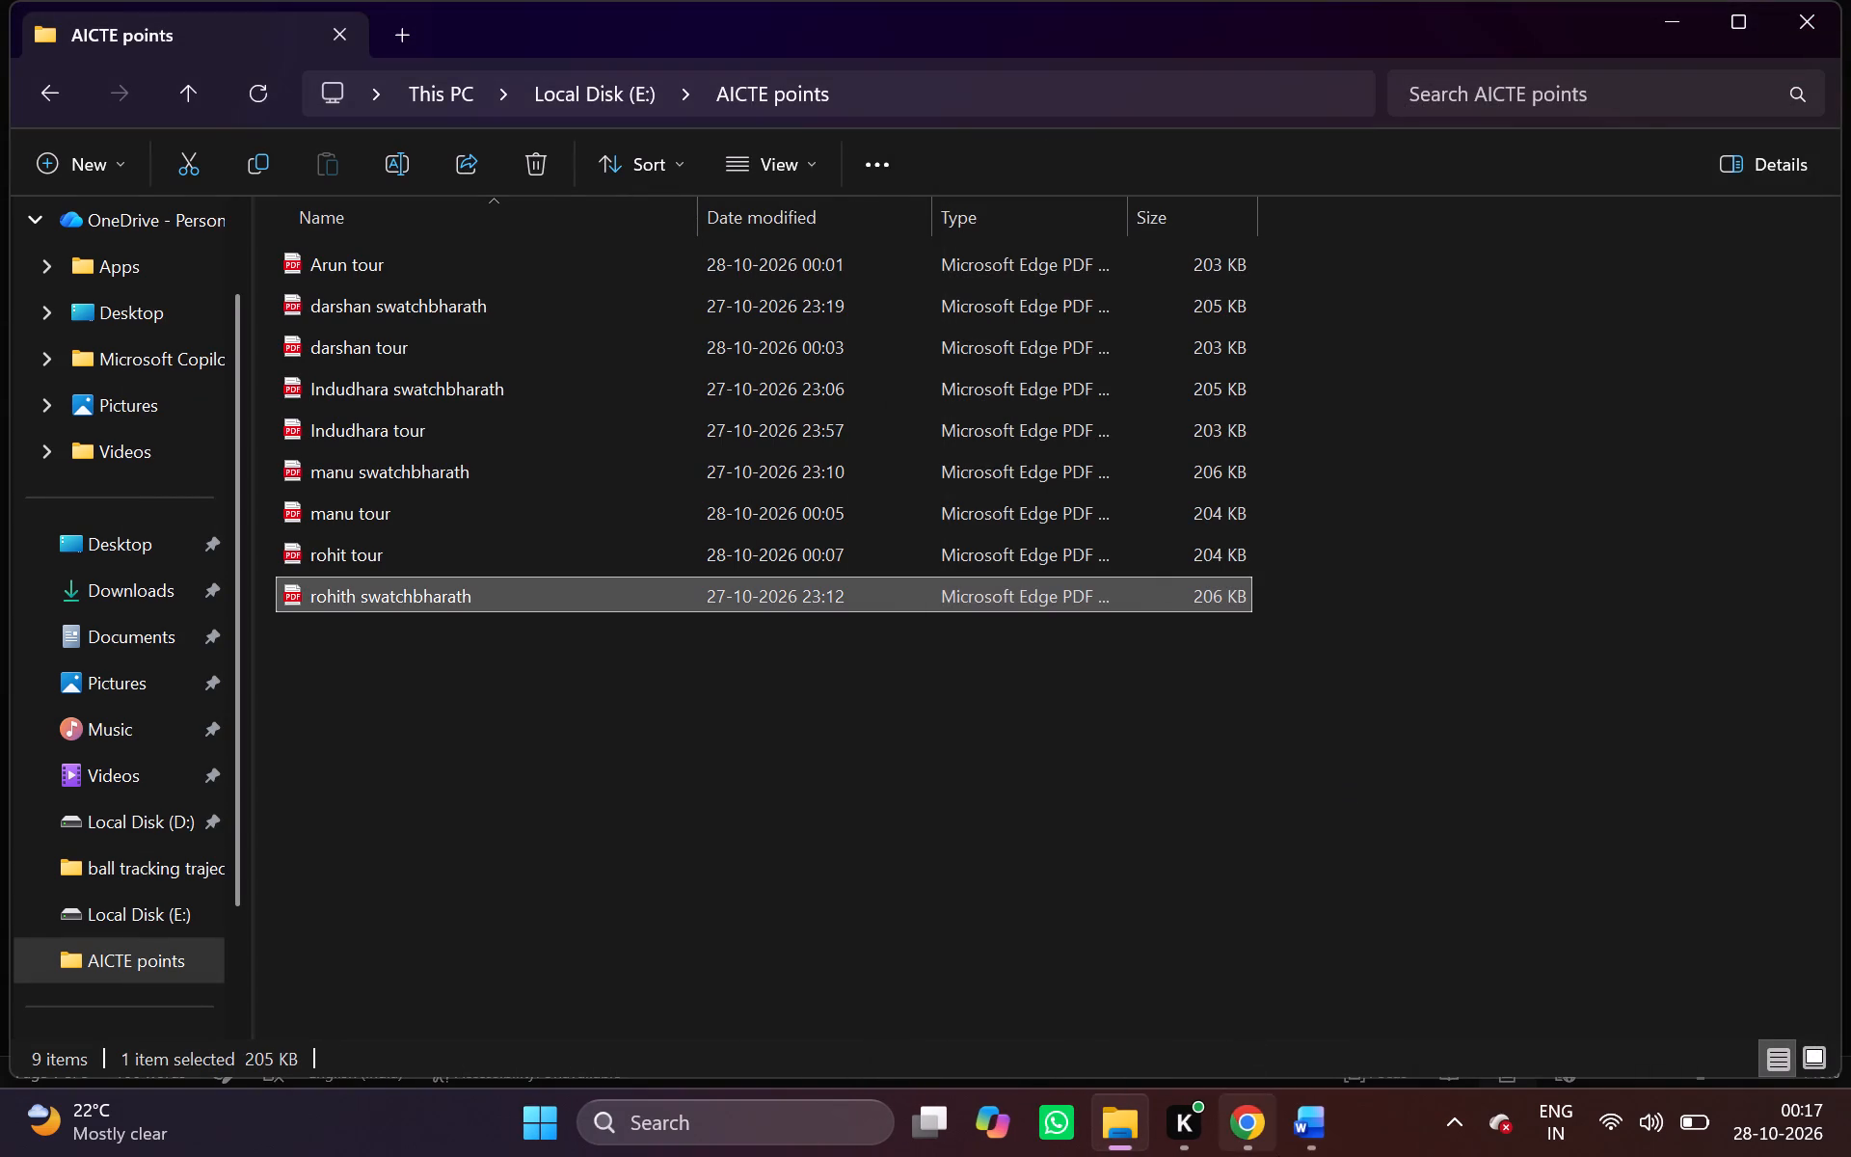
Switch to the Word certificate, complete the title as "Mr." and enter the Indudhara certificates' student name in capitals between the empty quotation marks.
left_click(1319, 1093)
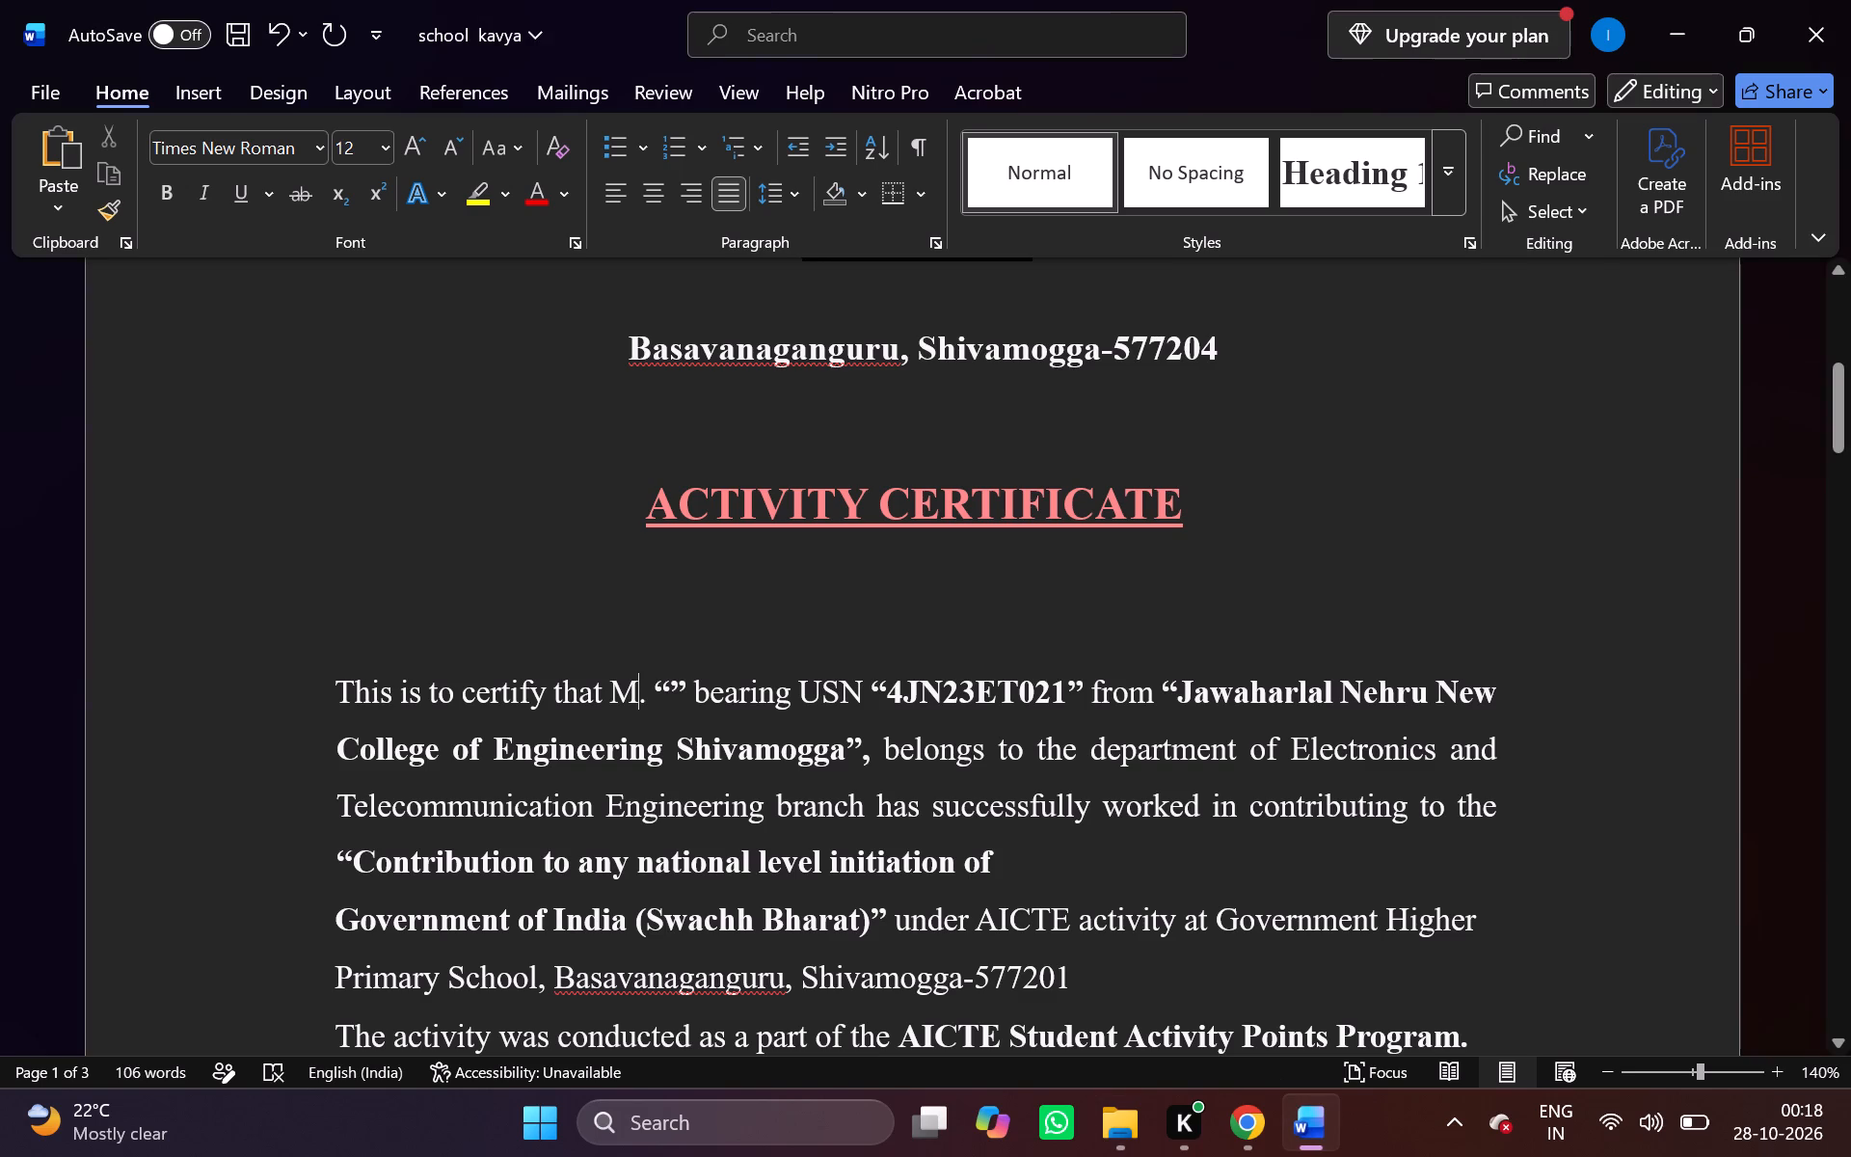
key("r")
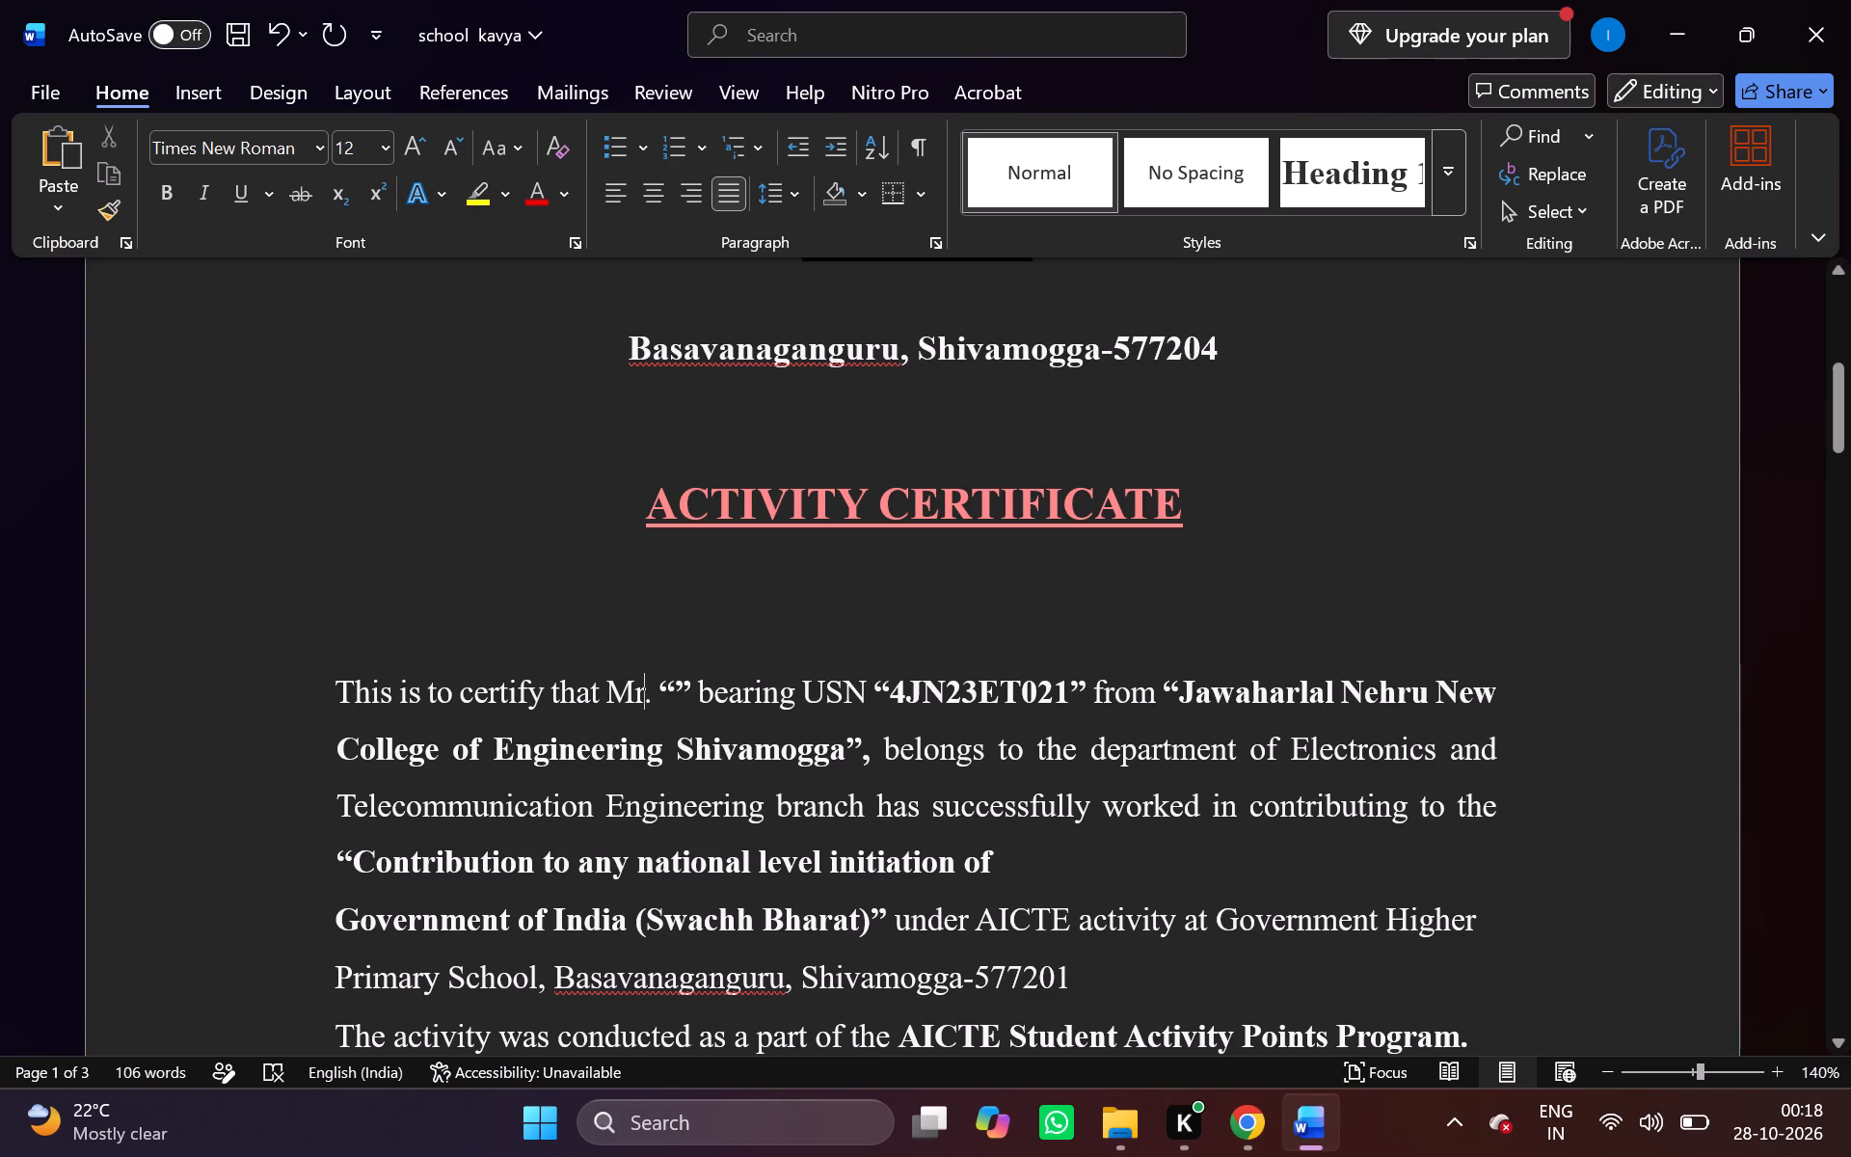
left_click(680, 688)
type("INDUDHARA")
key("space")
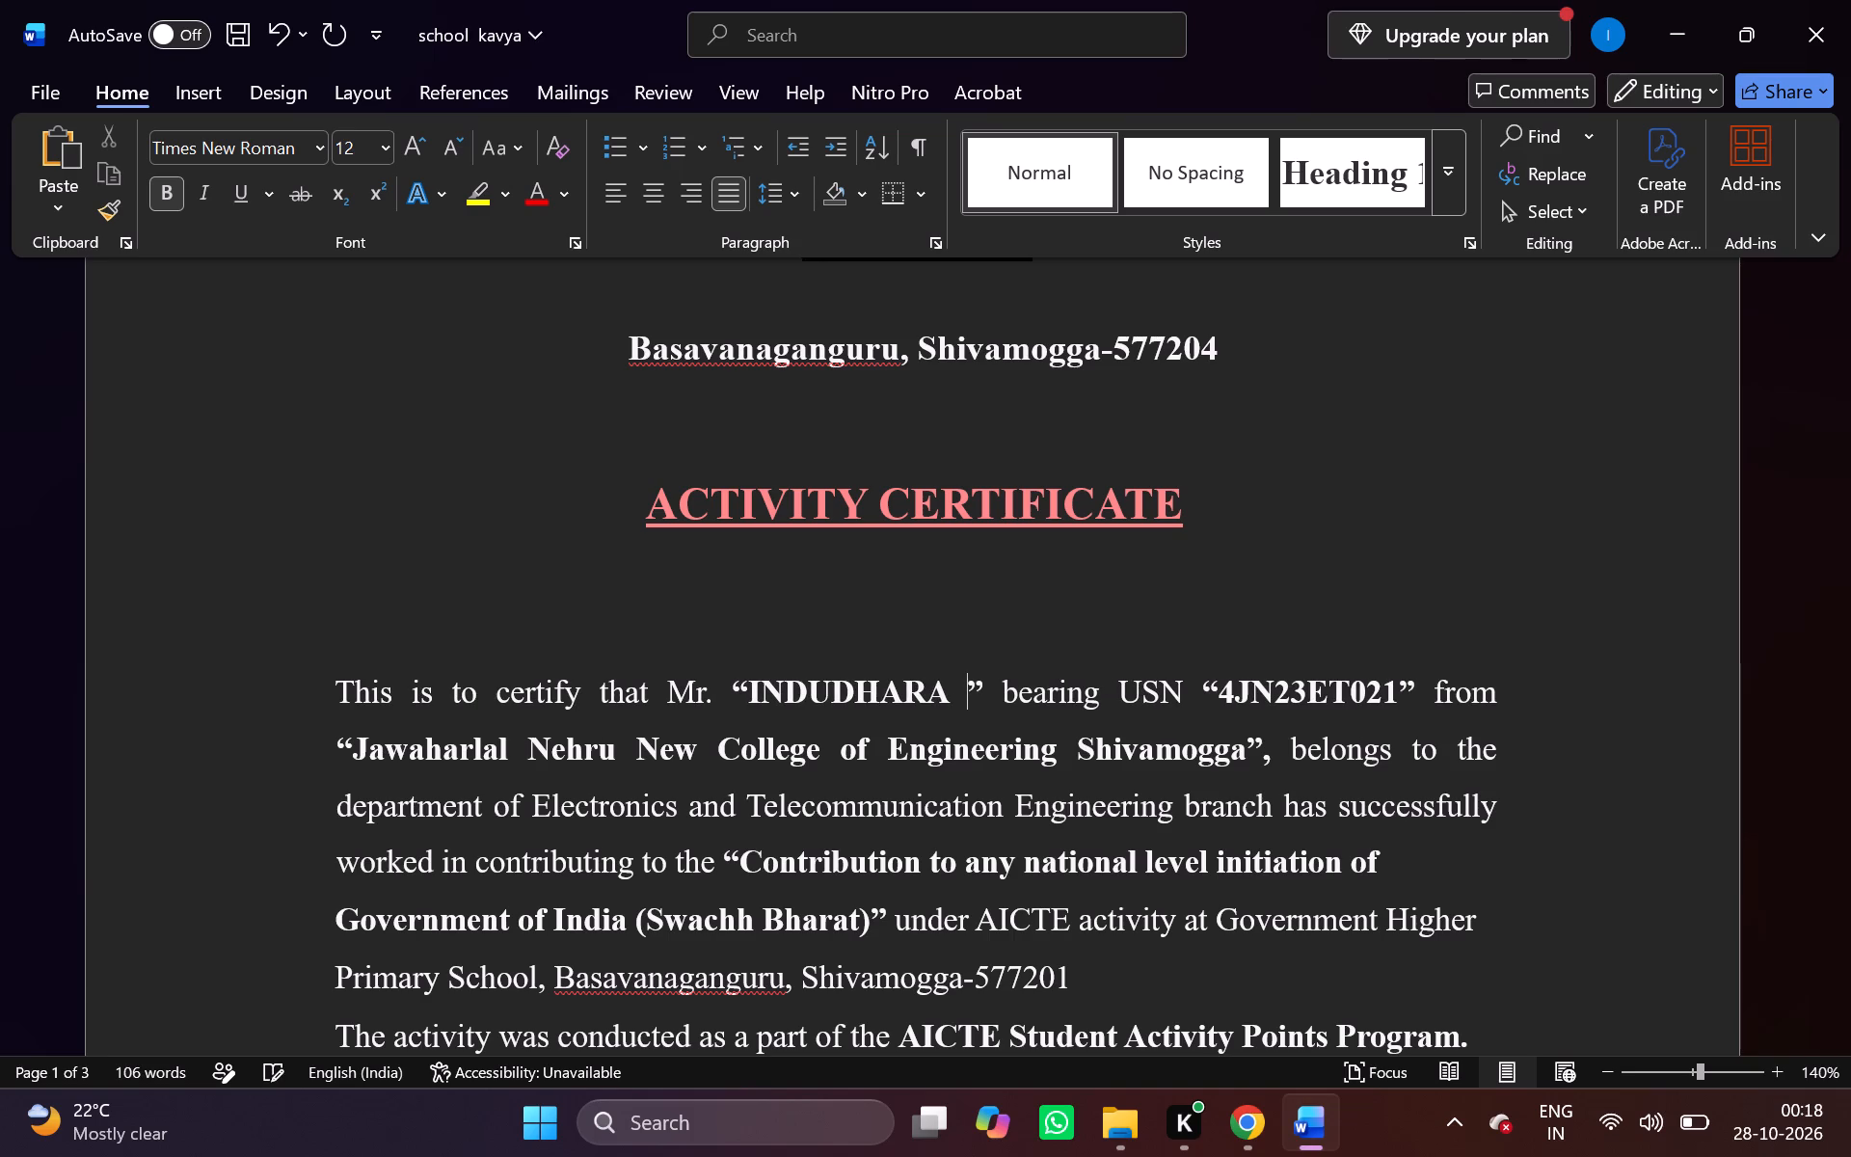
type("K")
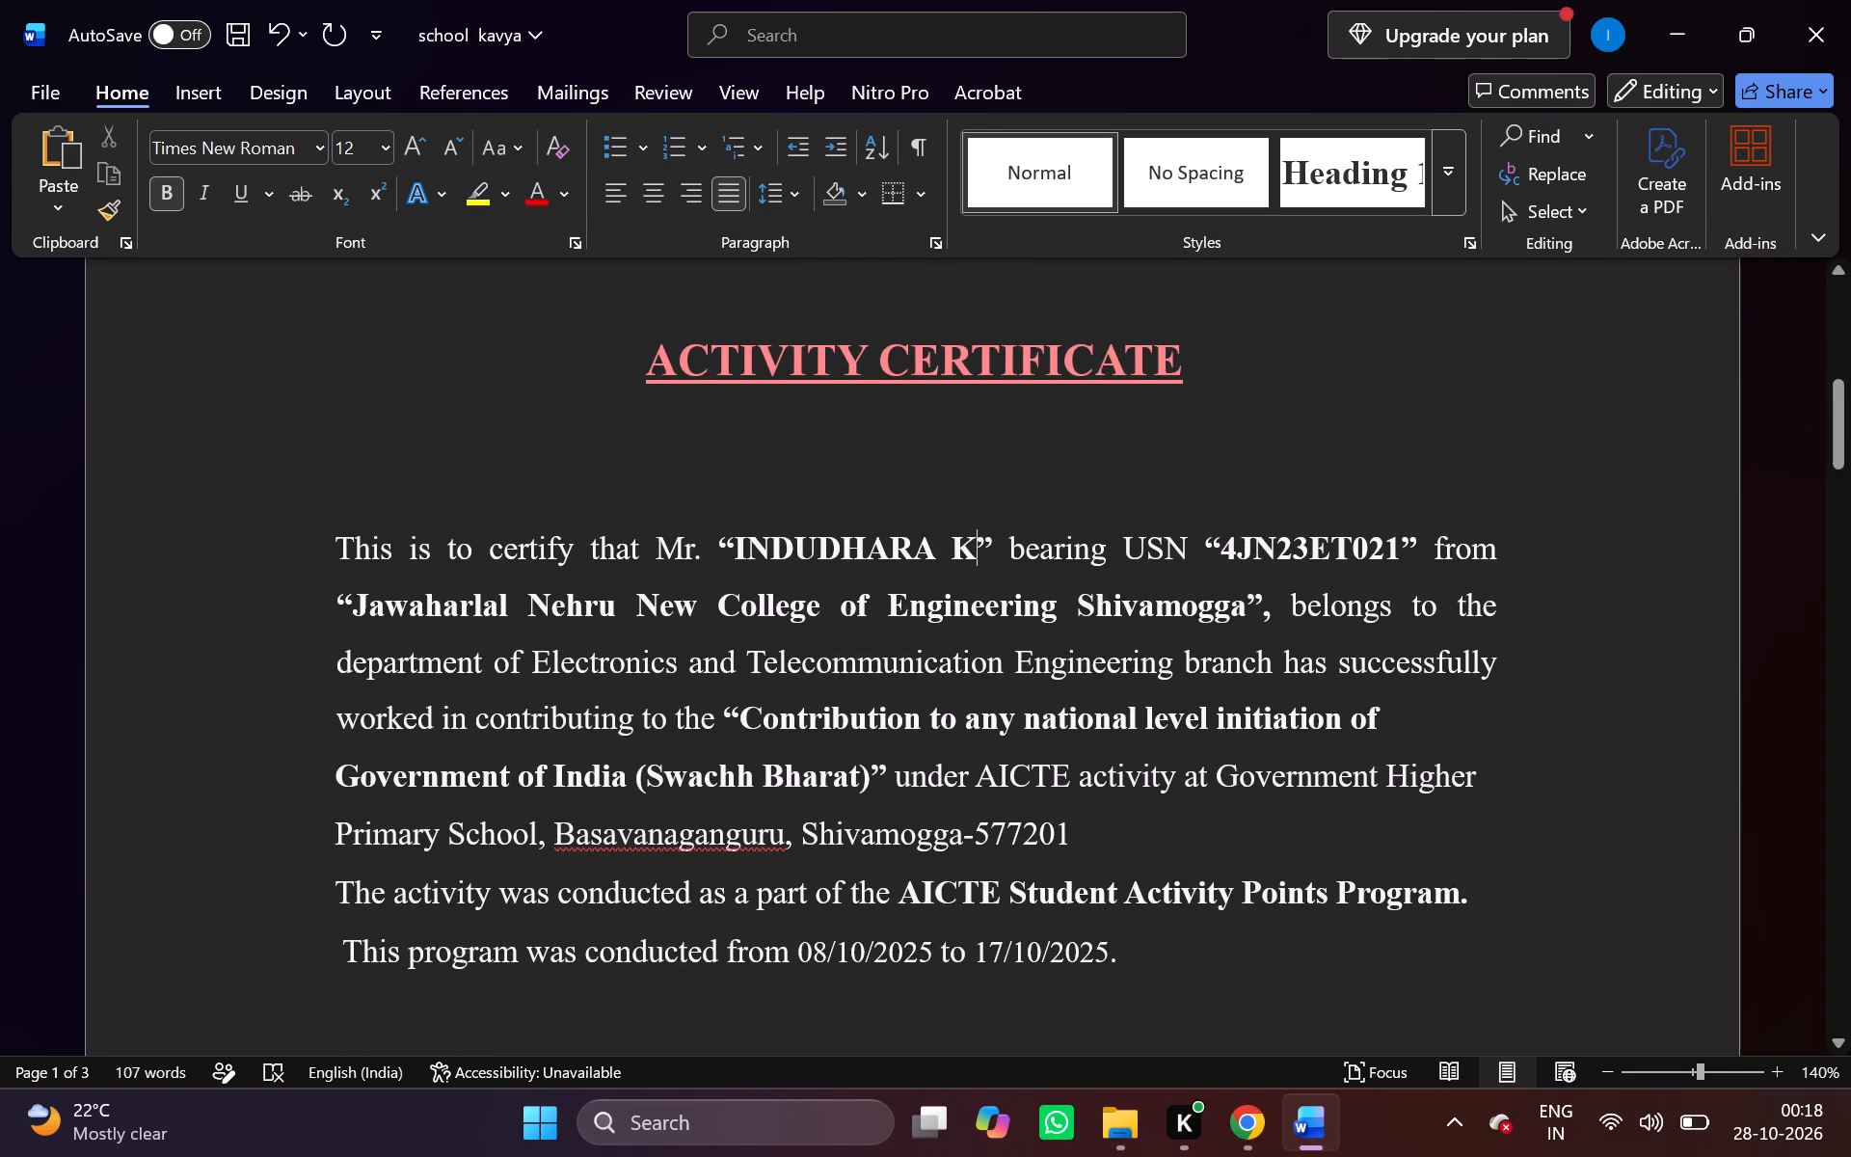
Change the last digit of the USN in the certificate text to 0.
left_click(1395, 554)
key("BackSpace")
key("0")
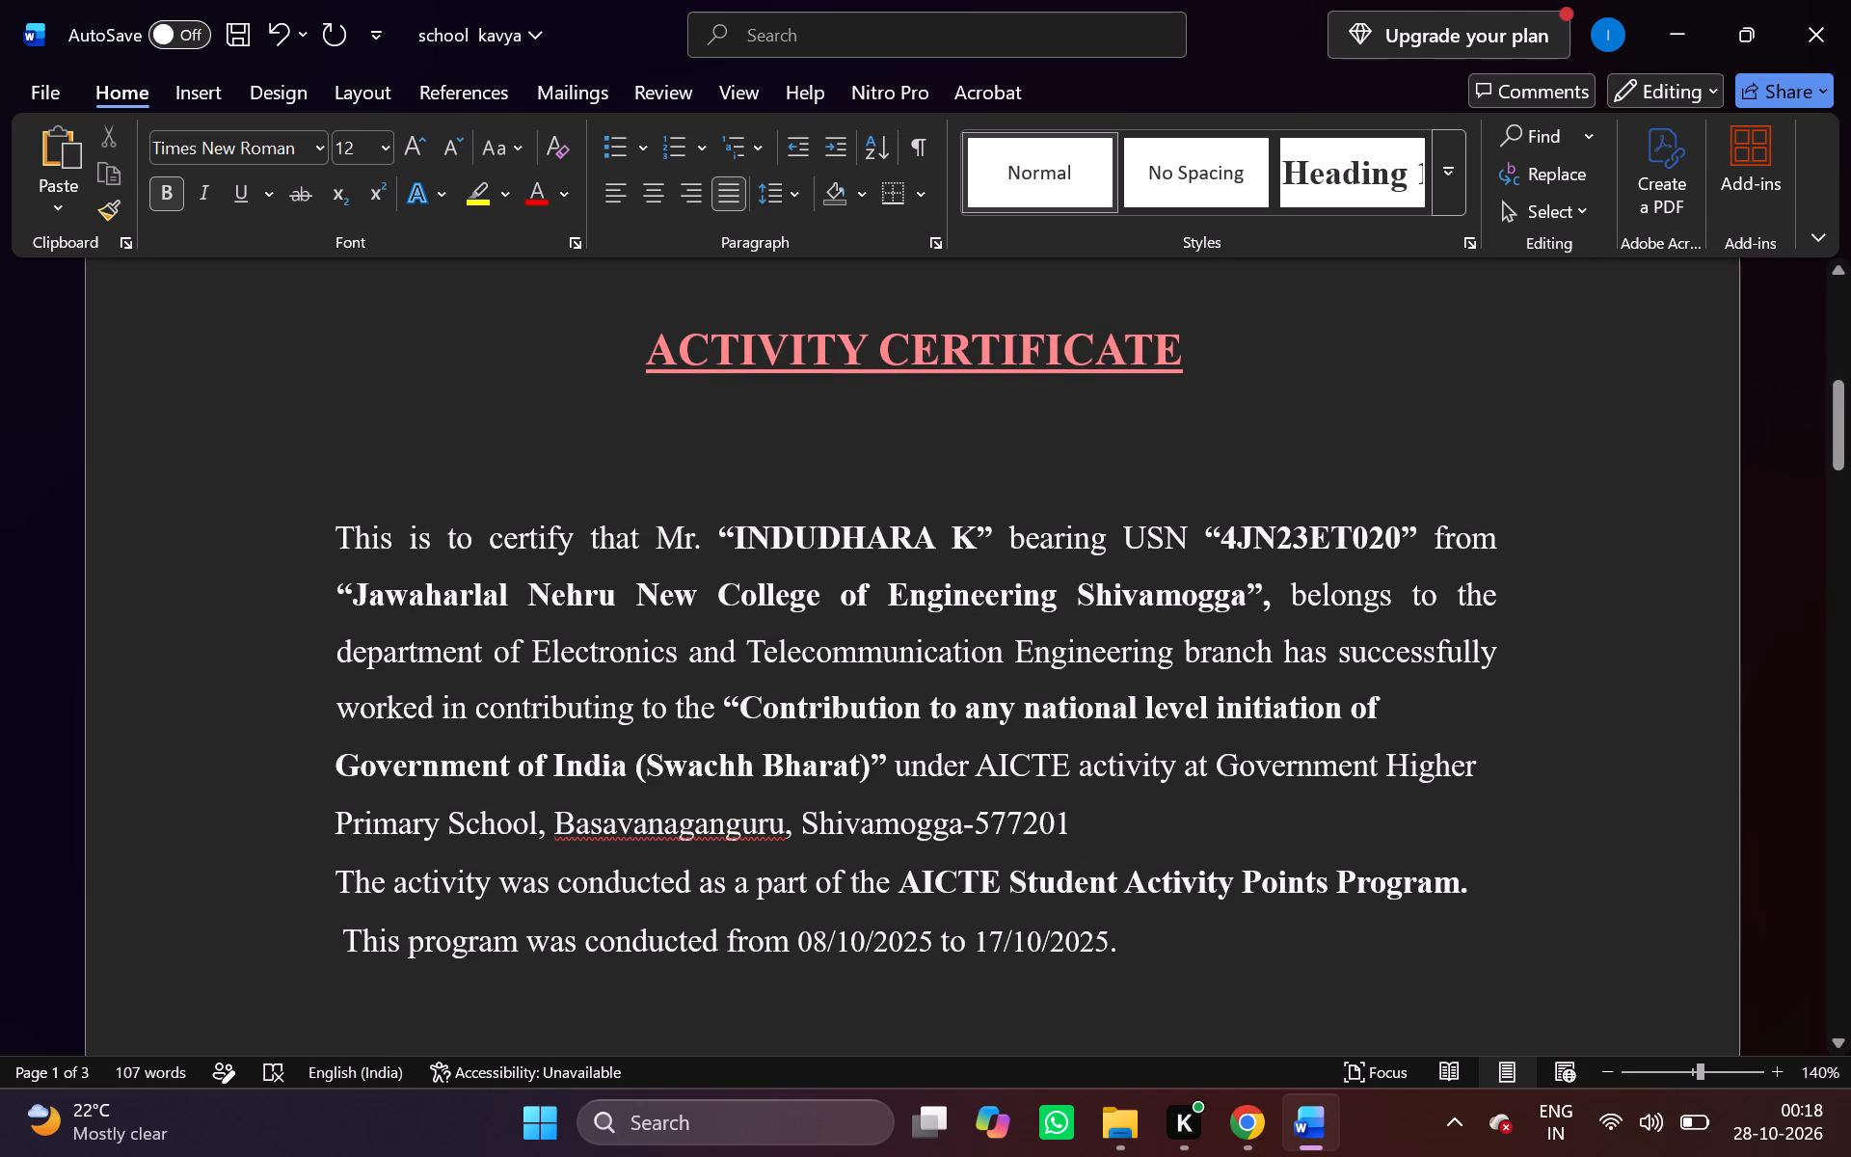
Delete the Swachh Bharat activity title between the quotation marks after "contributing to the".
left_click(873, 762)
key("BackSpace")
key("BackSpace")
key("BackSpace")
key("BackSpace")
key("BackSpace")
key("BackSpace")
key("BackSpace")
key("BackSpace")
key("BackSpace")
key("BackSpace")
key("BackSpace")
key("BackSpace")
key("BackSpace")
key("BackSpace")
key("BackSpace")
key("BackSpace")
key("BackSpace")
key("BackSpace")
key("BackSpace")
key("BackSpace")
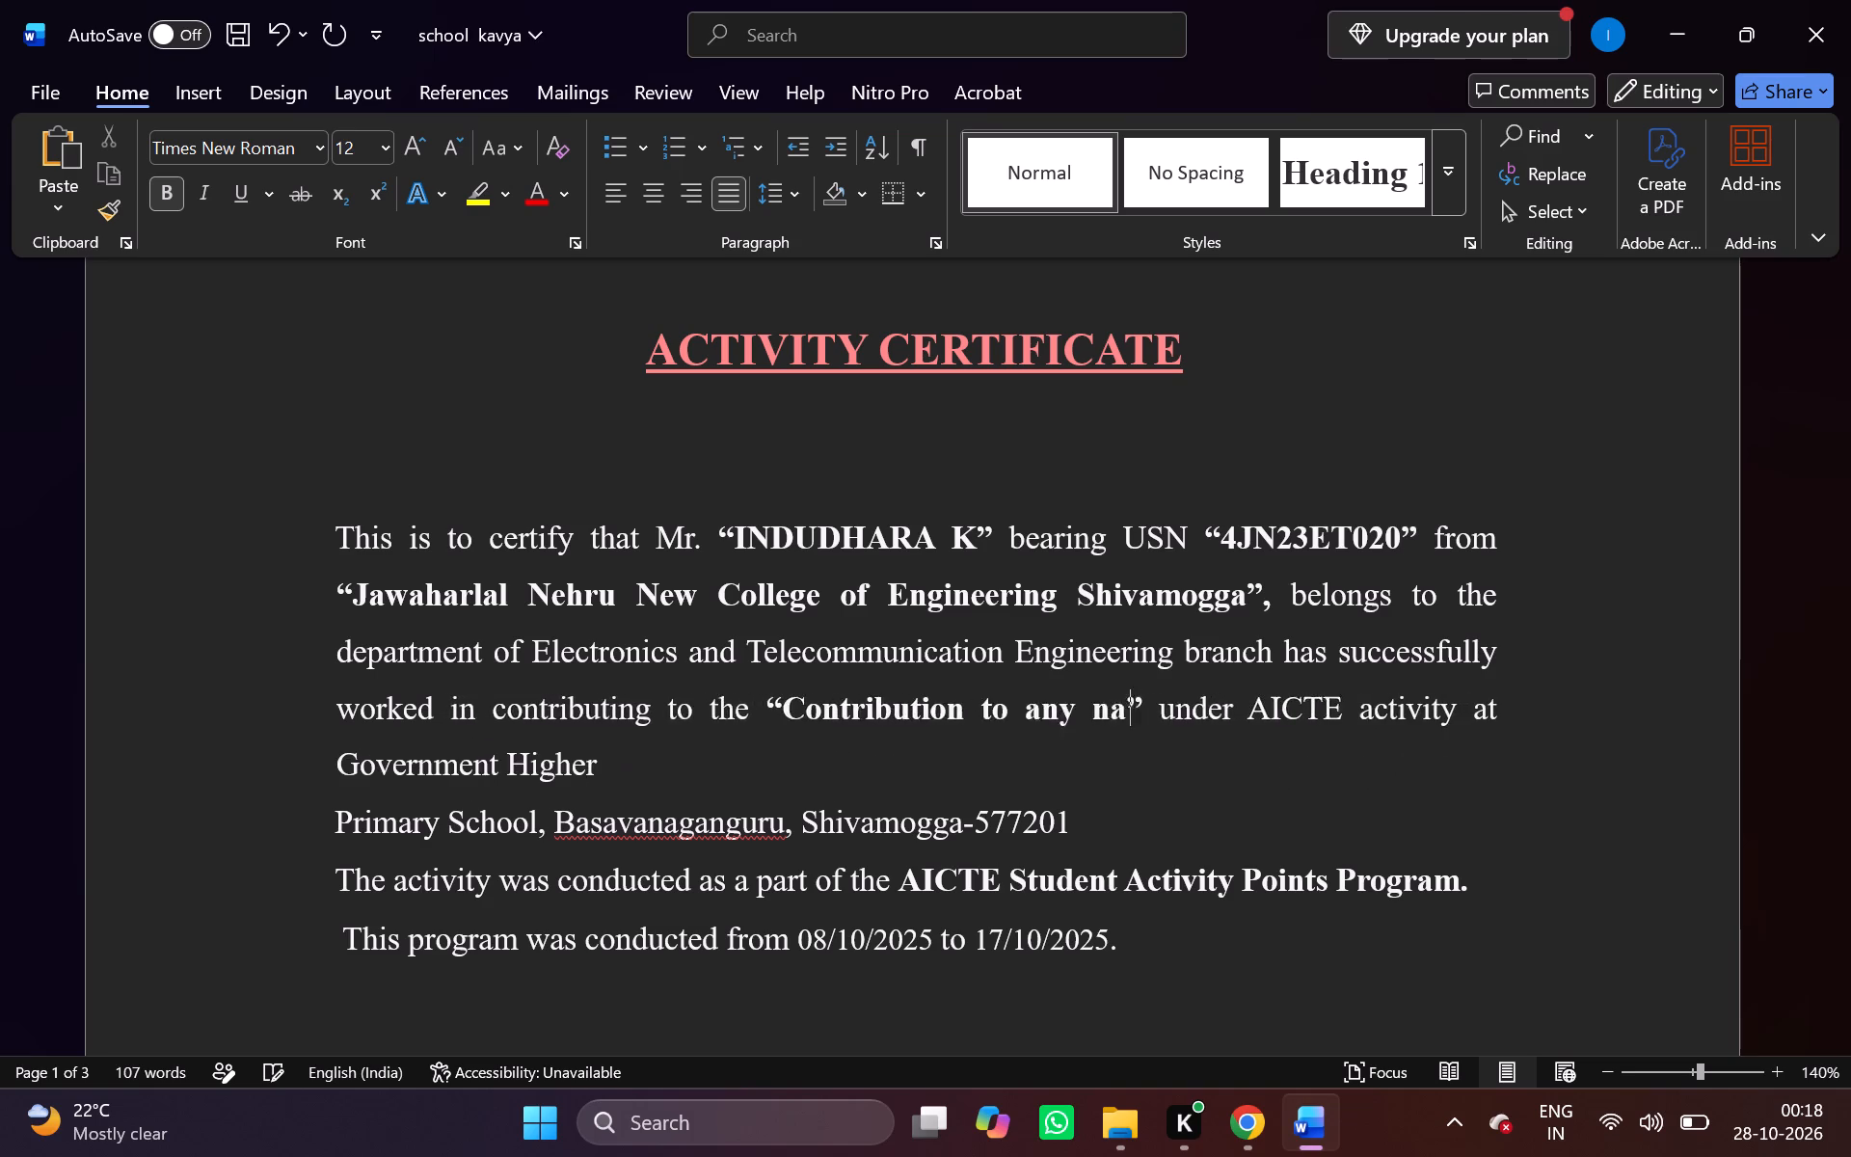
key("BackSpace")
key("BackSpace")
key("BackSpace")
key("BackSpace")
key("BackSpace")
key("BackSpace")
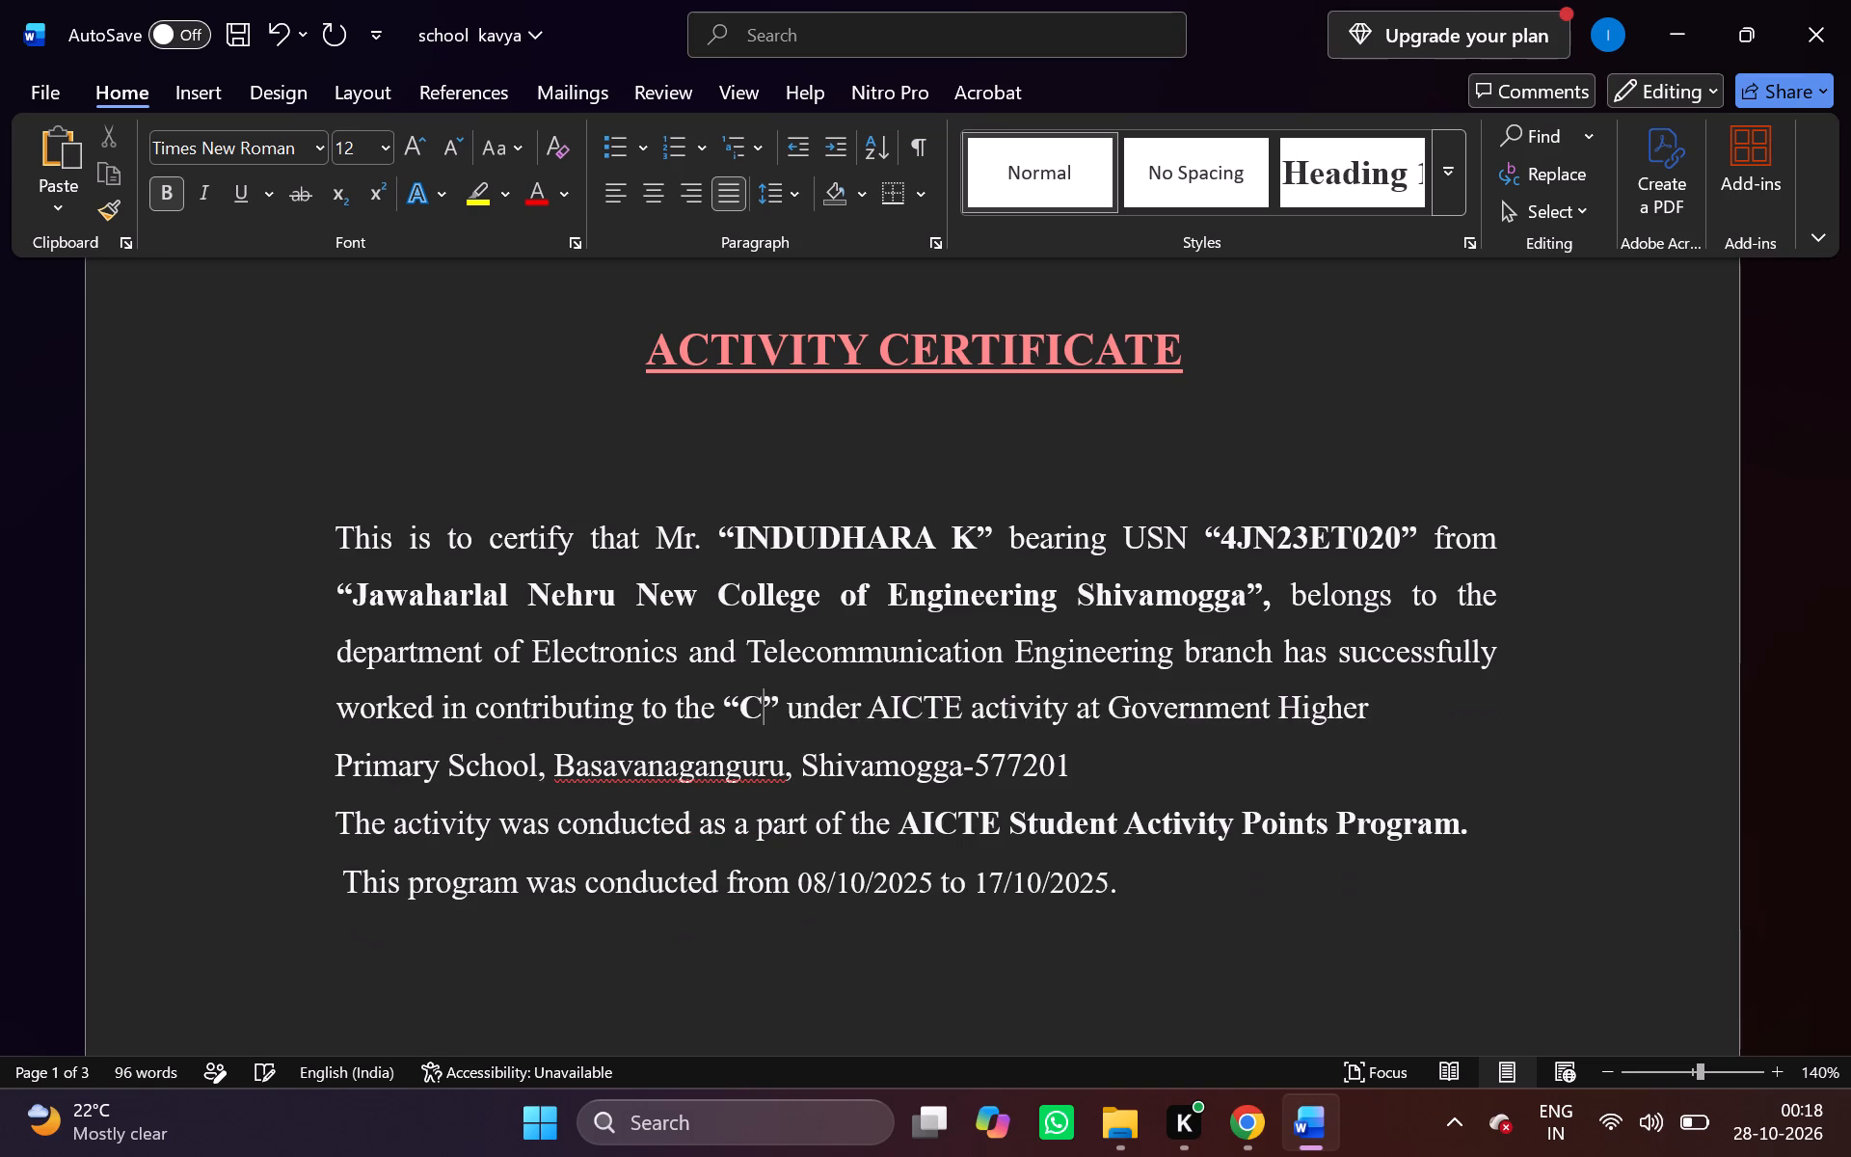
key("BackSpace")
Switch to the JAMS activity points page in Chrome and copy activity 8's title, "Facilitating 100% digitized money transactions", without the final period.
left_click(1238, 1100)
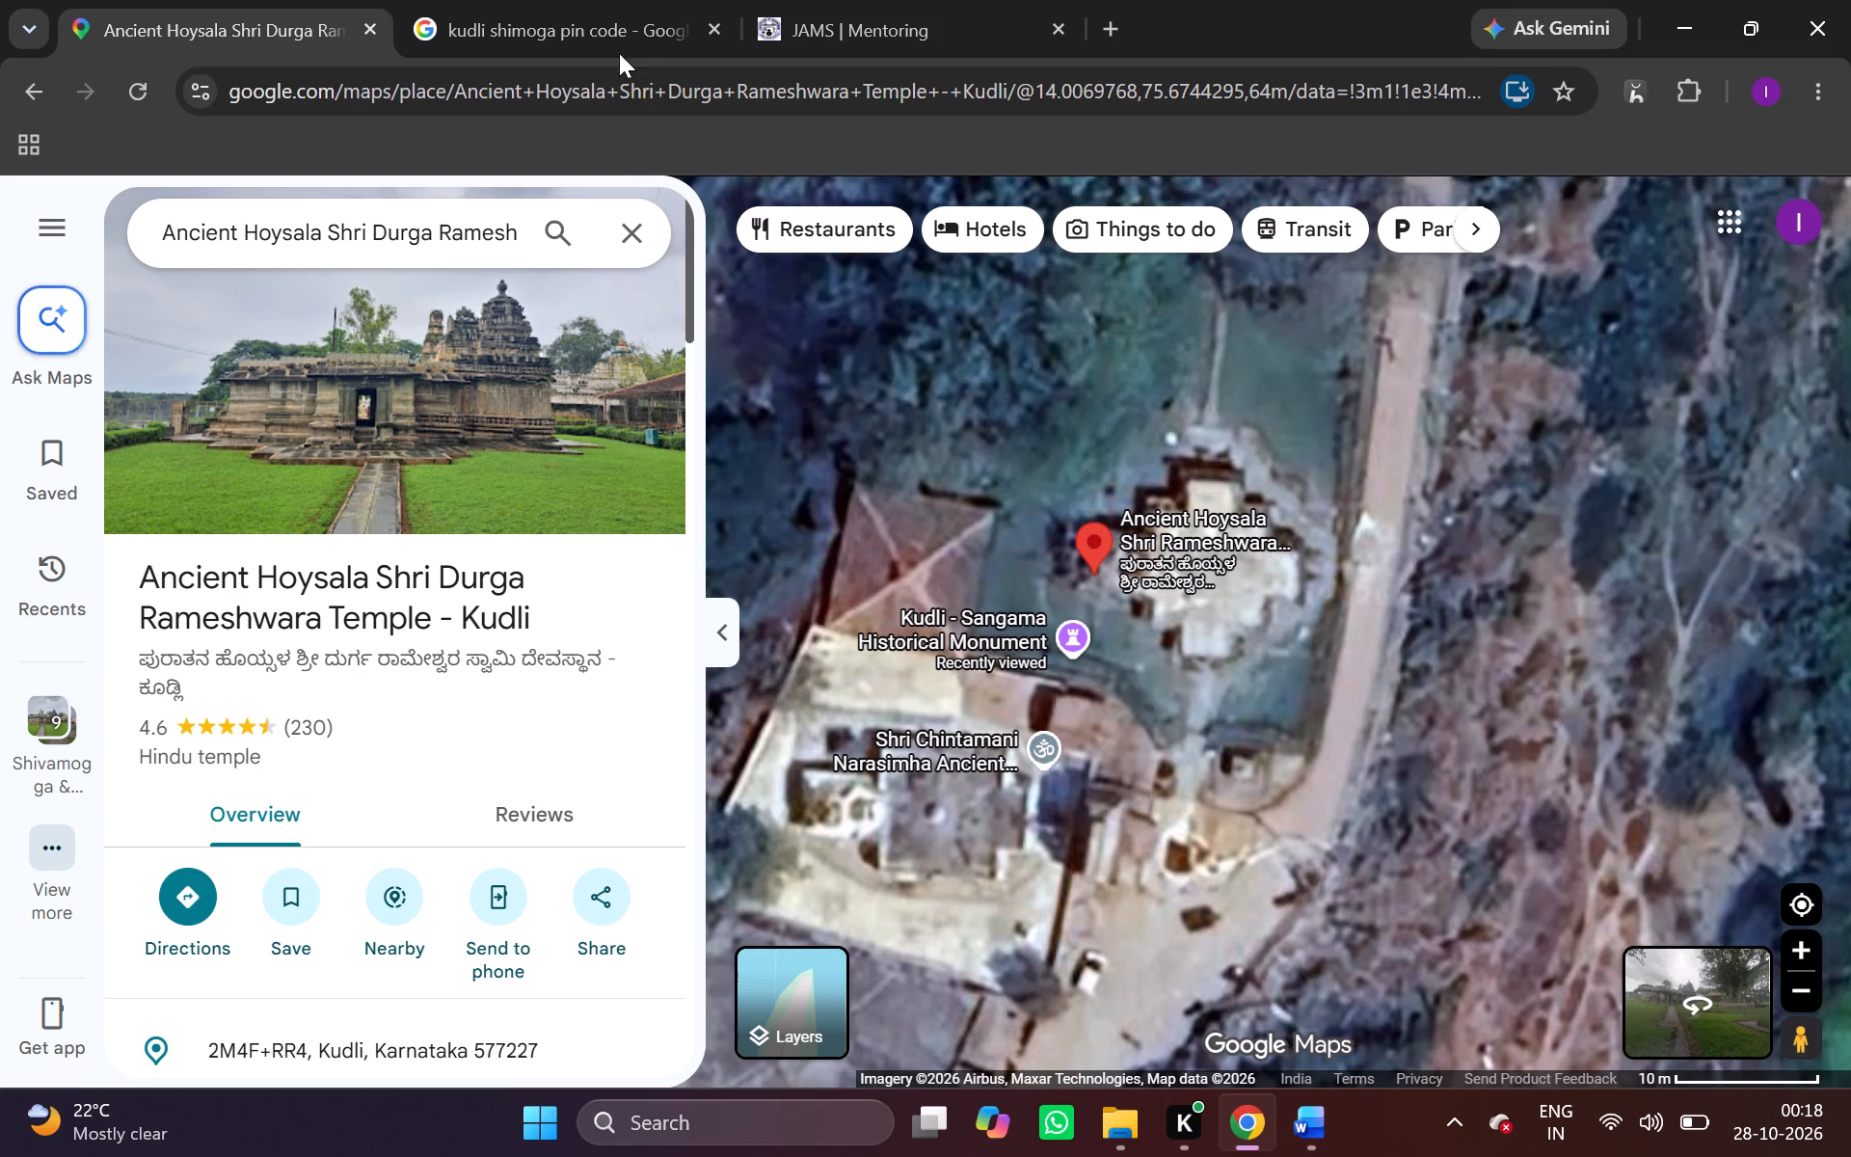
left_click(812, 21)
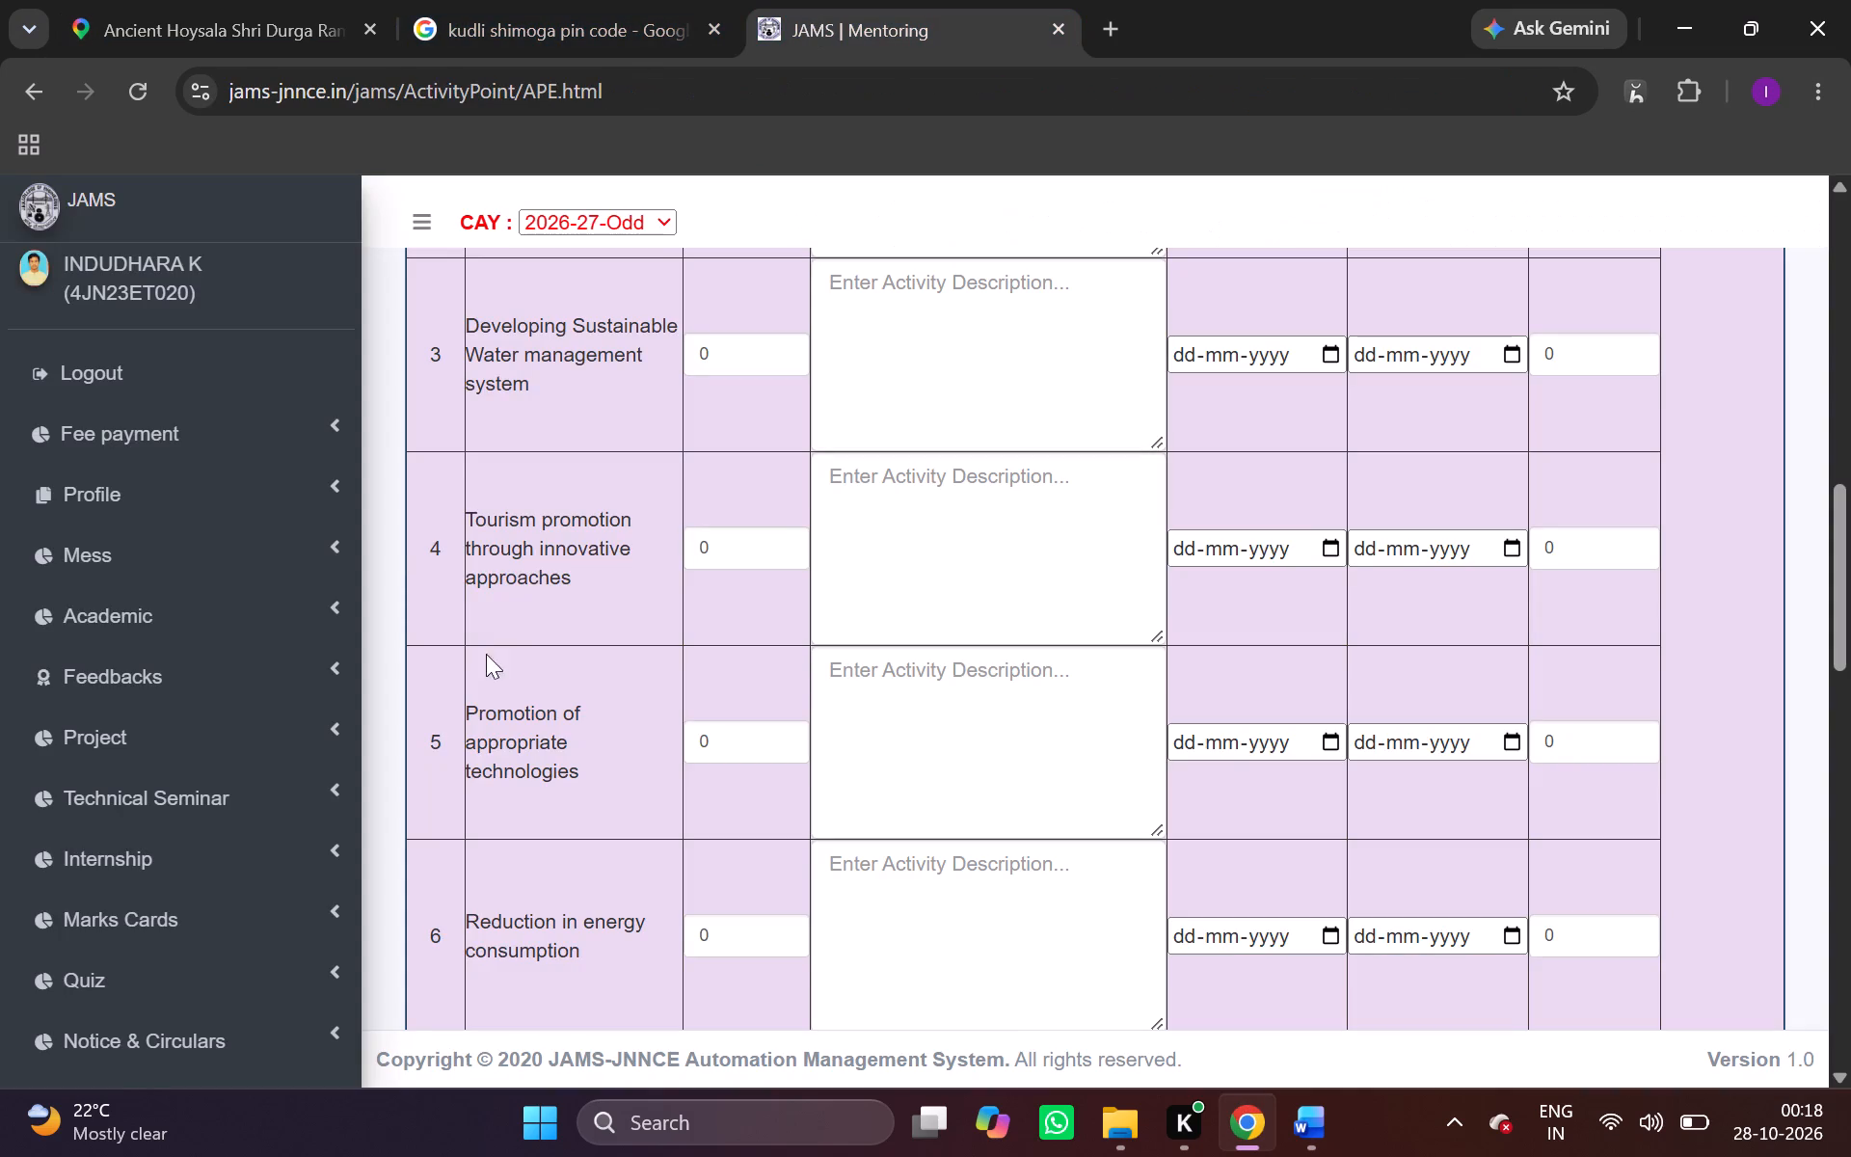
scroll(643, 691, "up", 2)
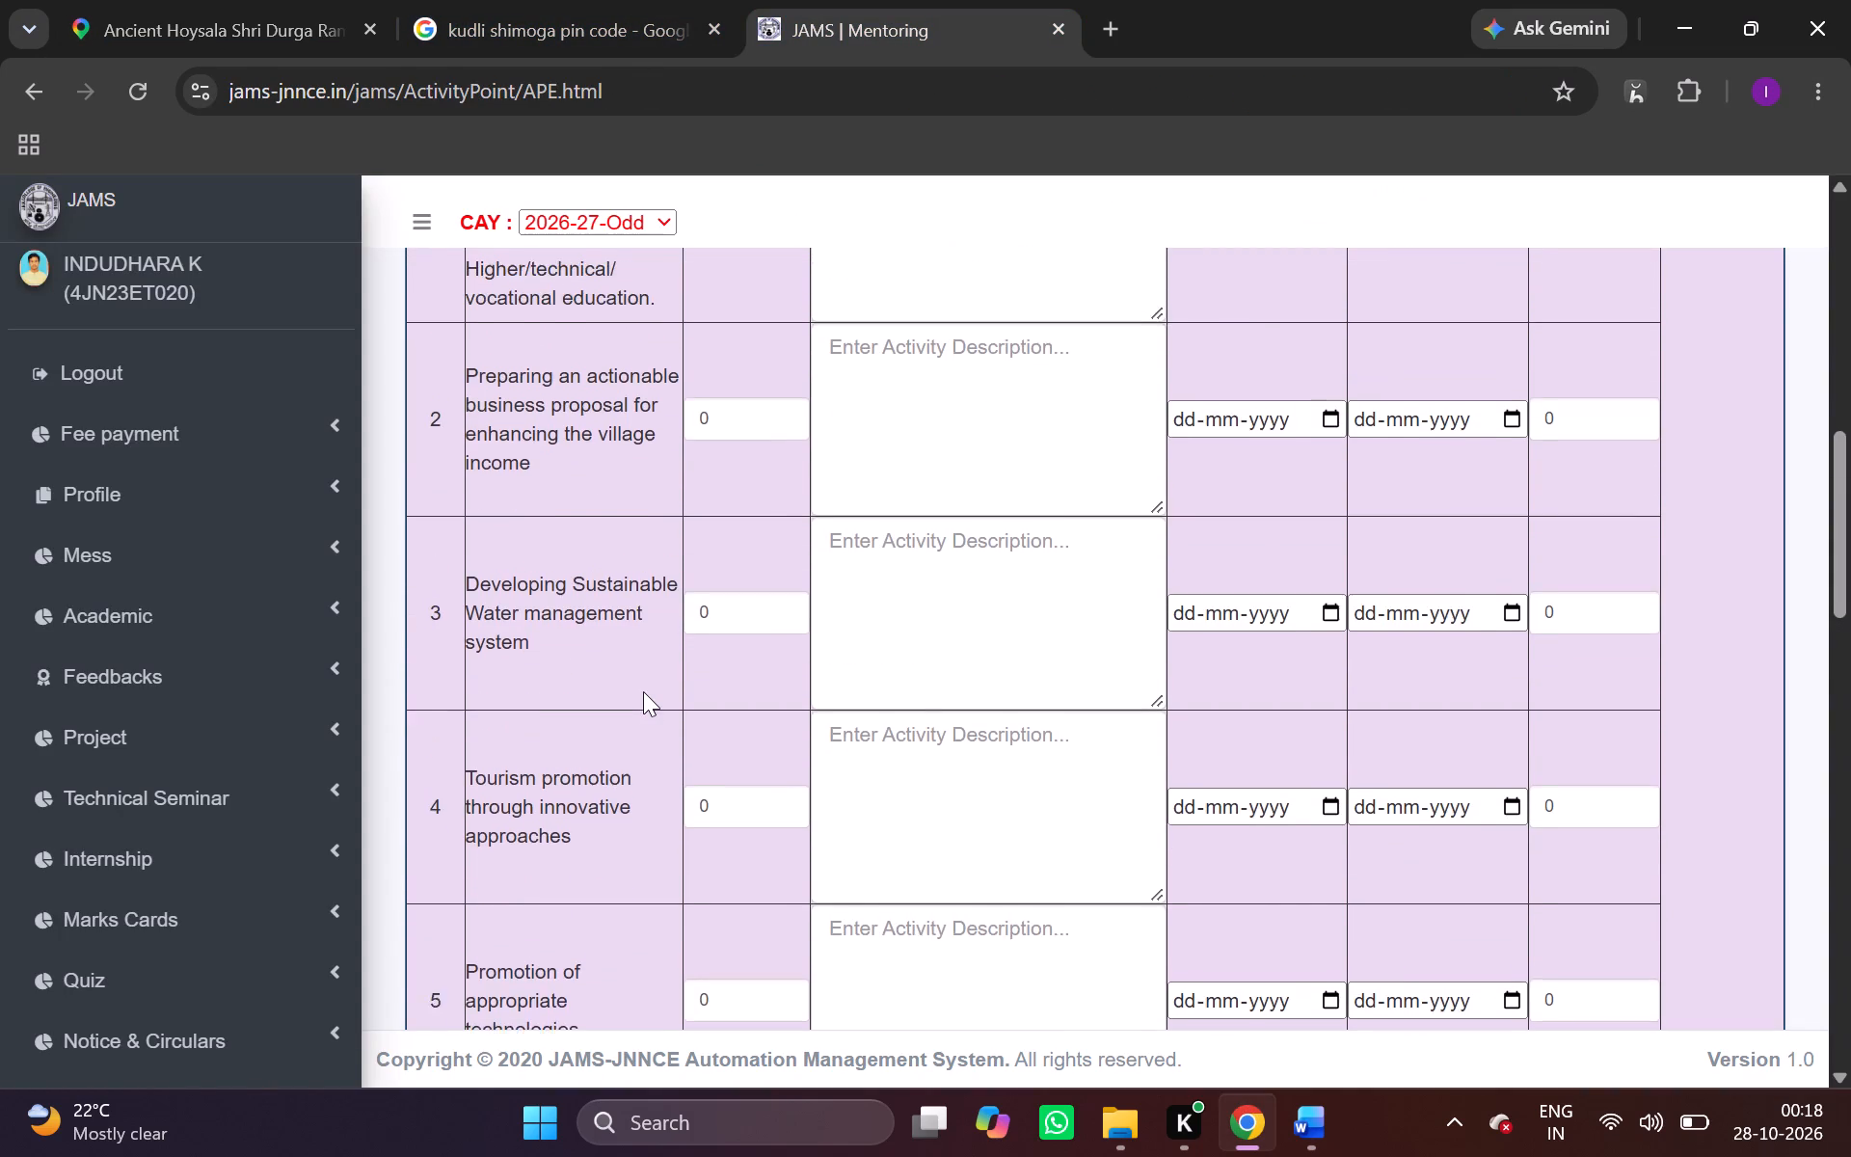
scroll(643, 691, "up", 1)
scroll(643, 691, "down", 3)
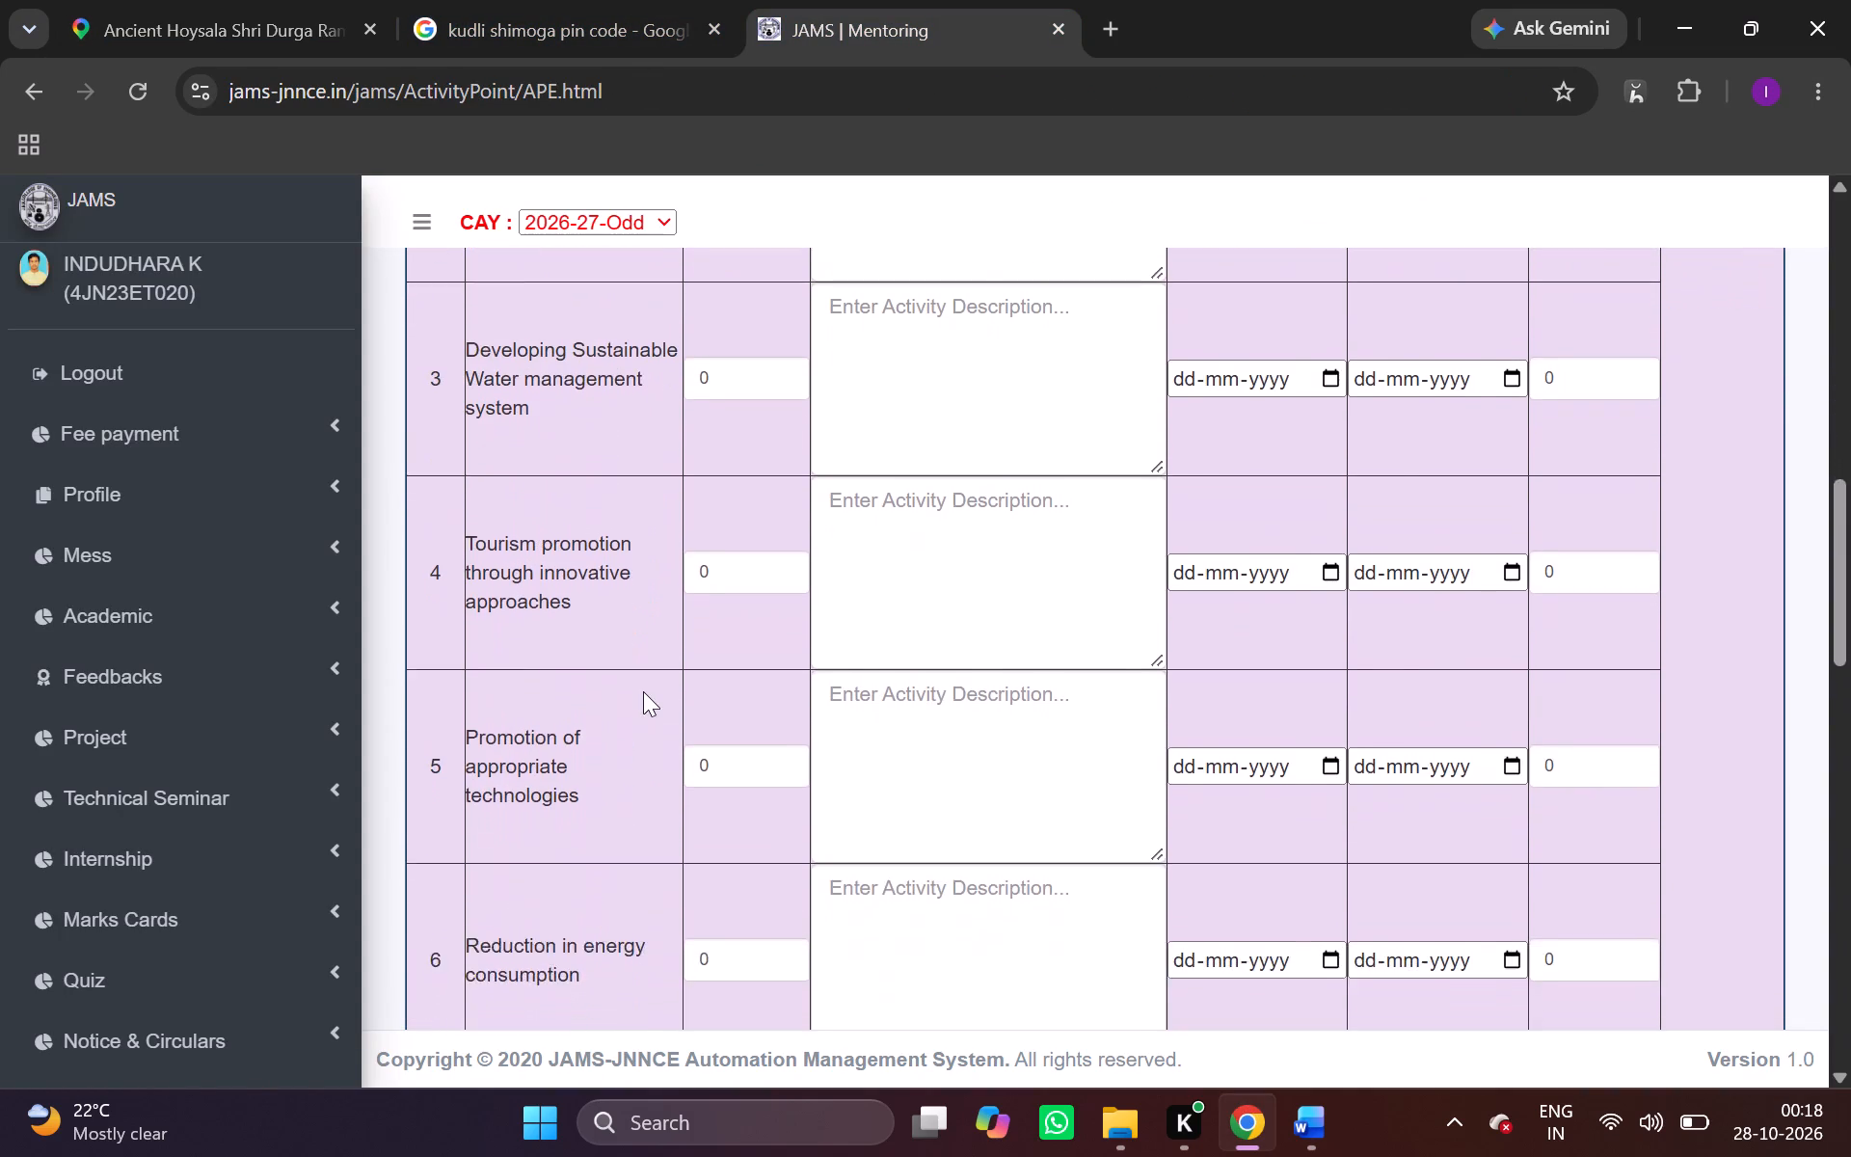
scroll(643, 691, "down", 2)
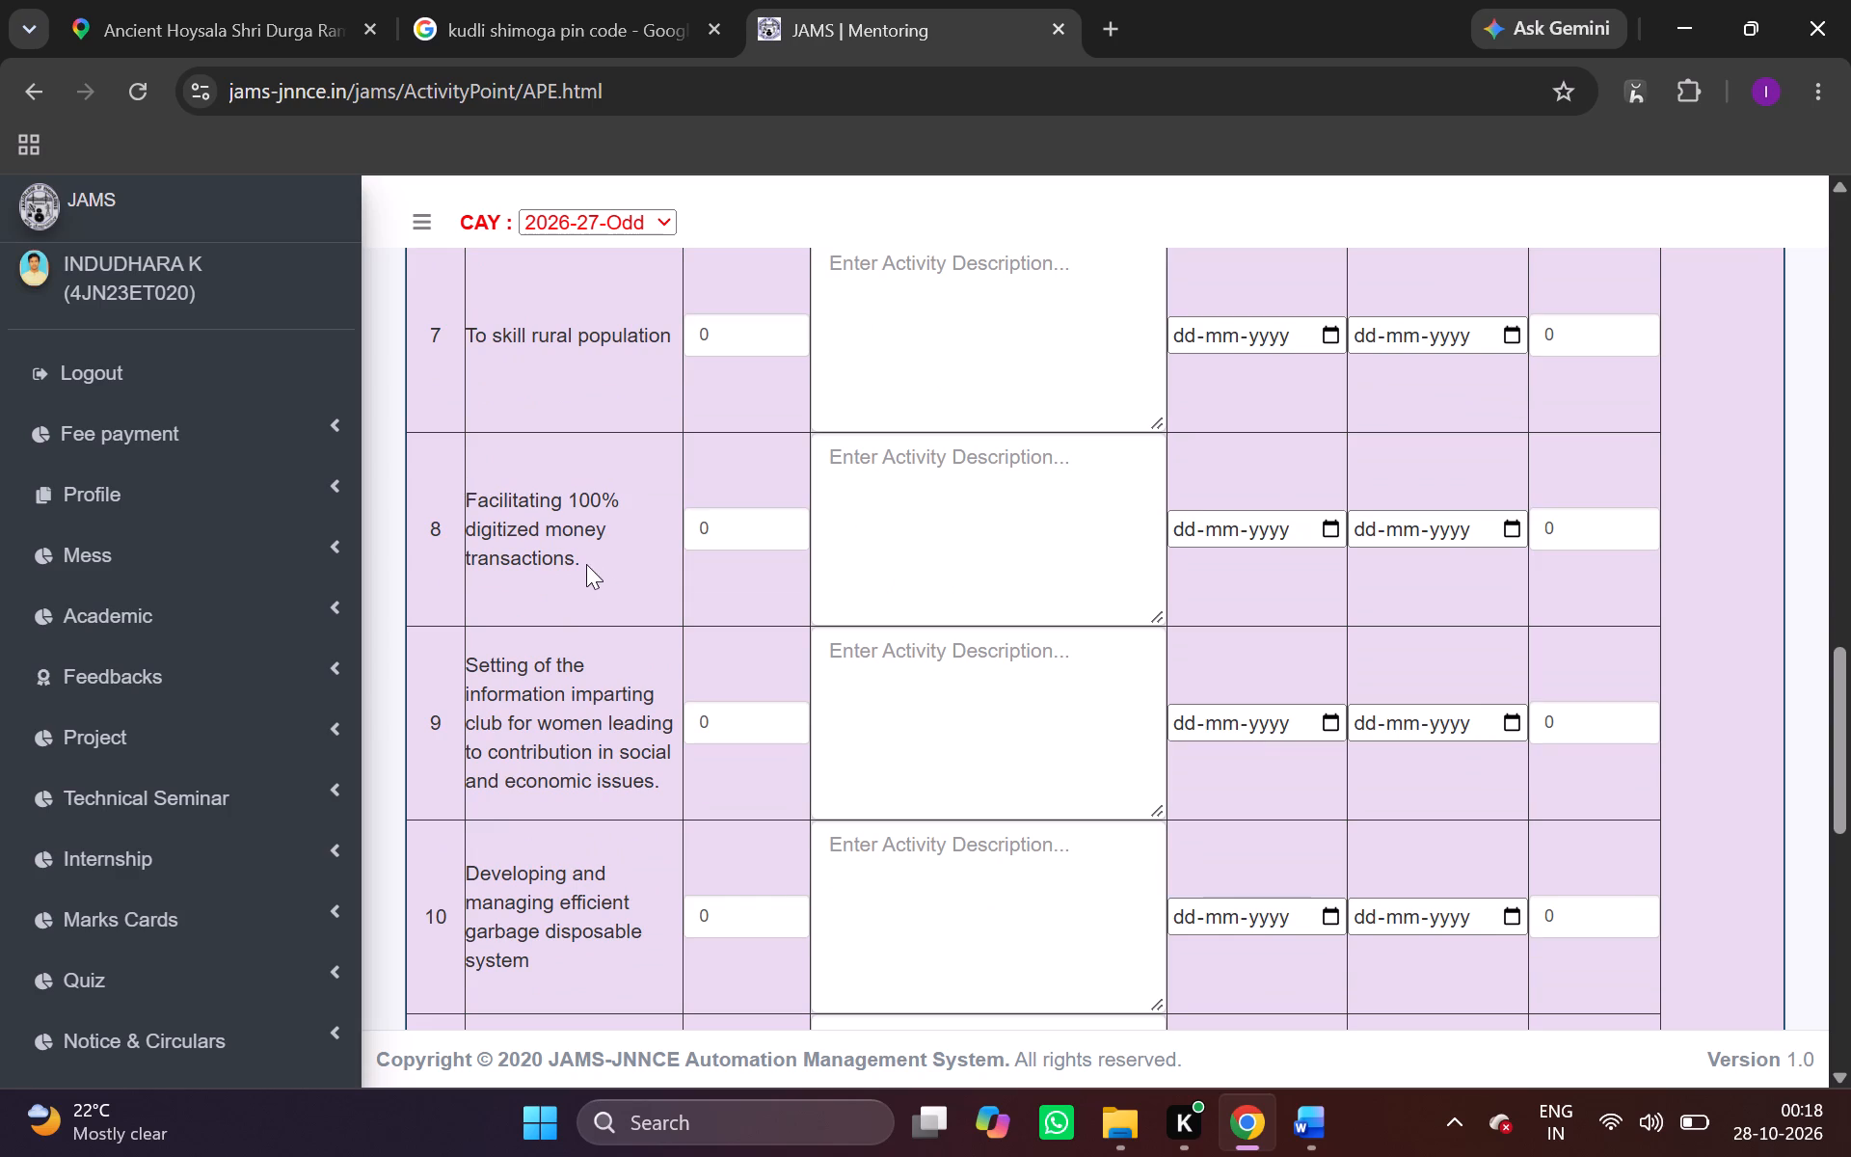
left_click_drag(576, 558, 450, 471)
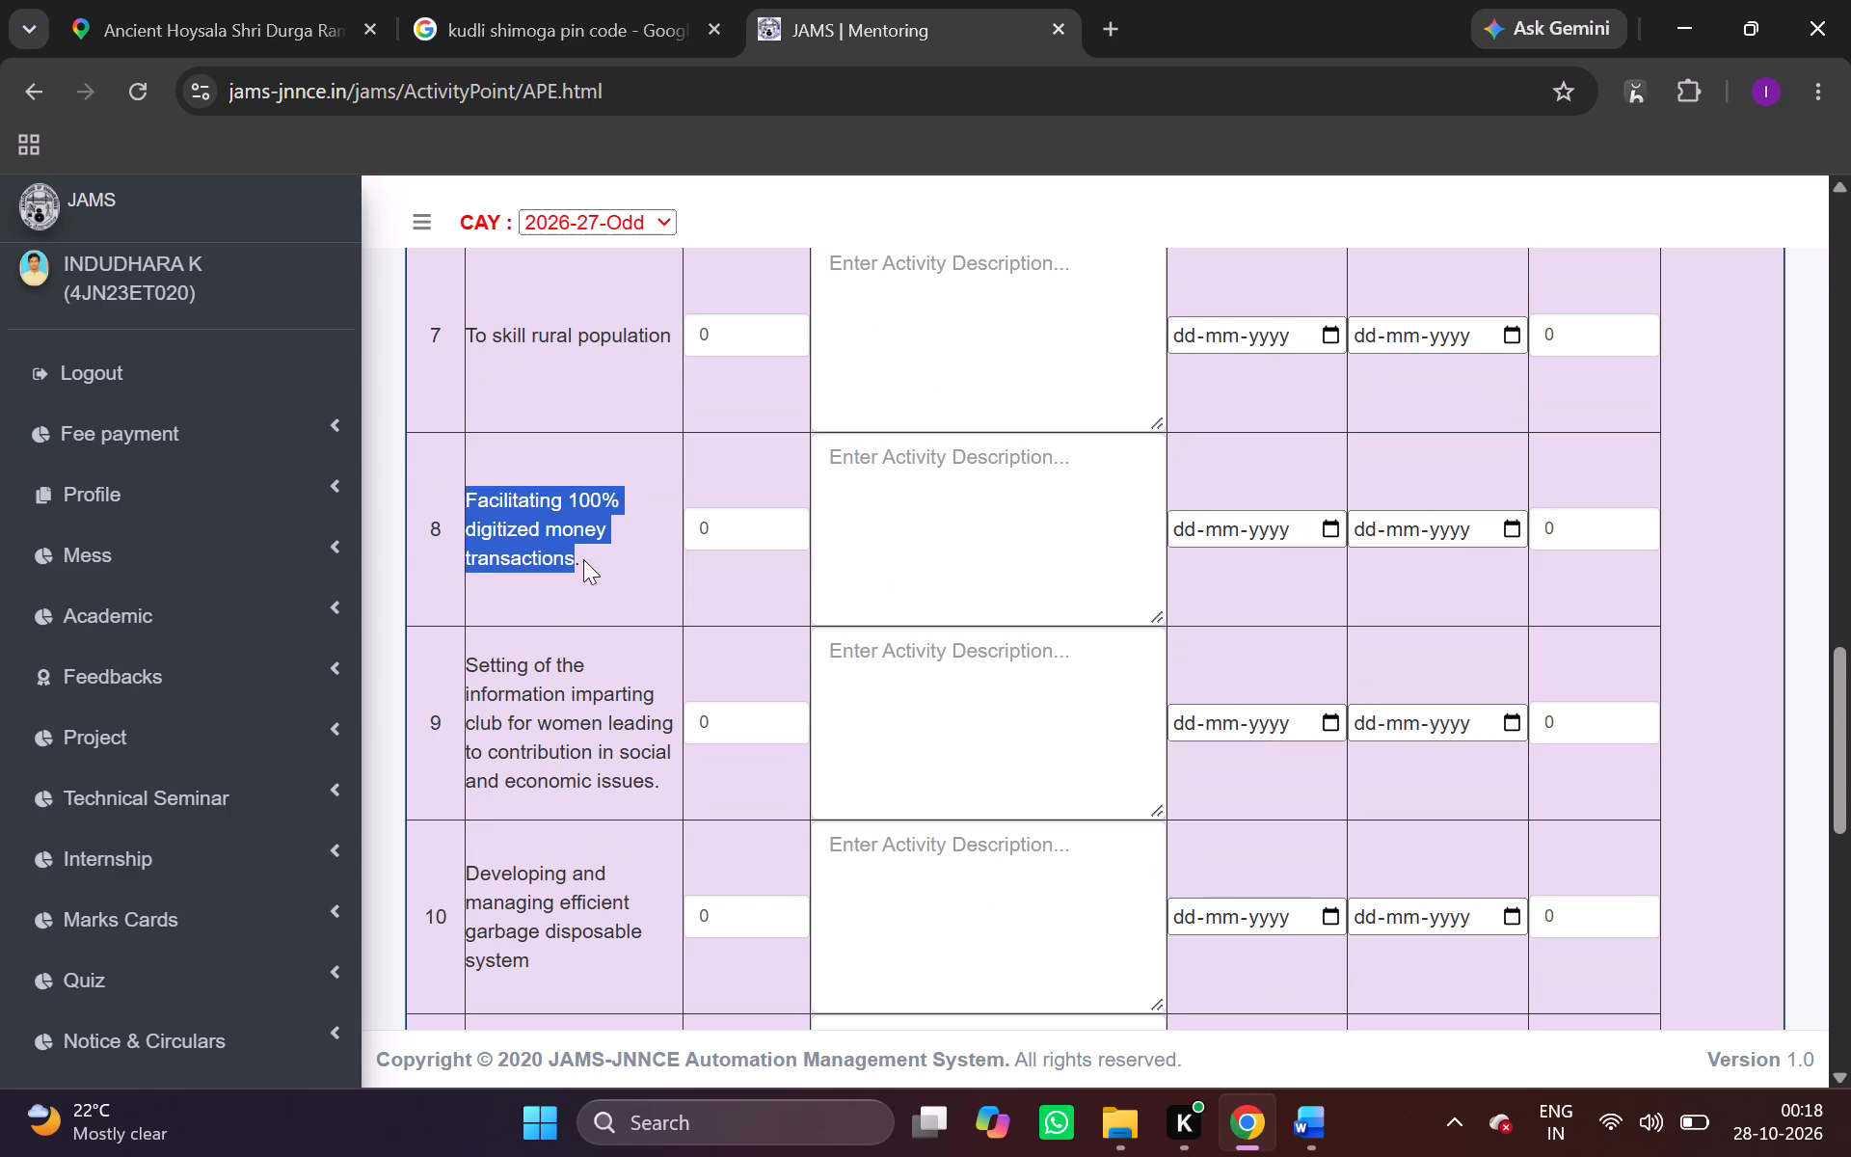
left_click(599, 568)
double_click(582, 563)
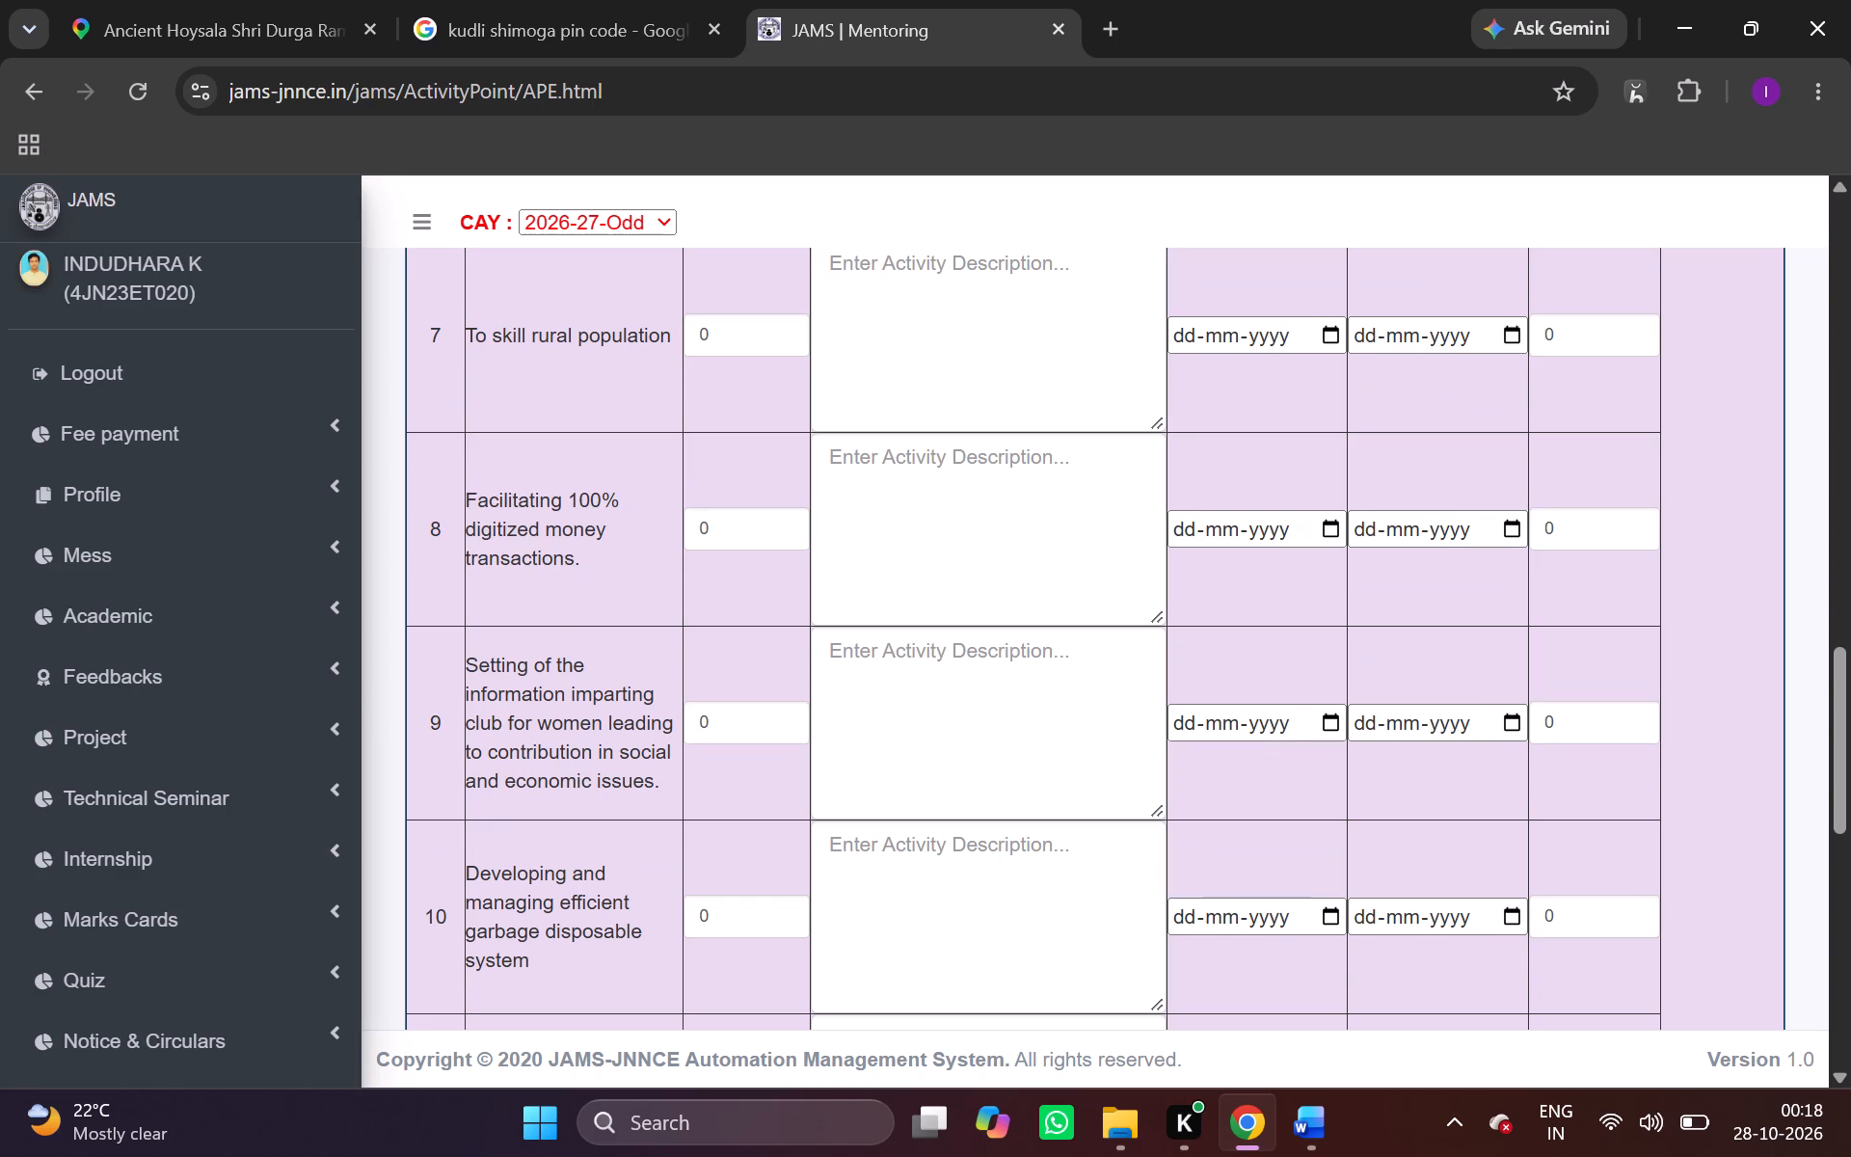
left_click_drag(571, 563, 450, 477)
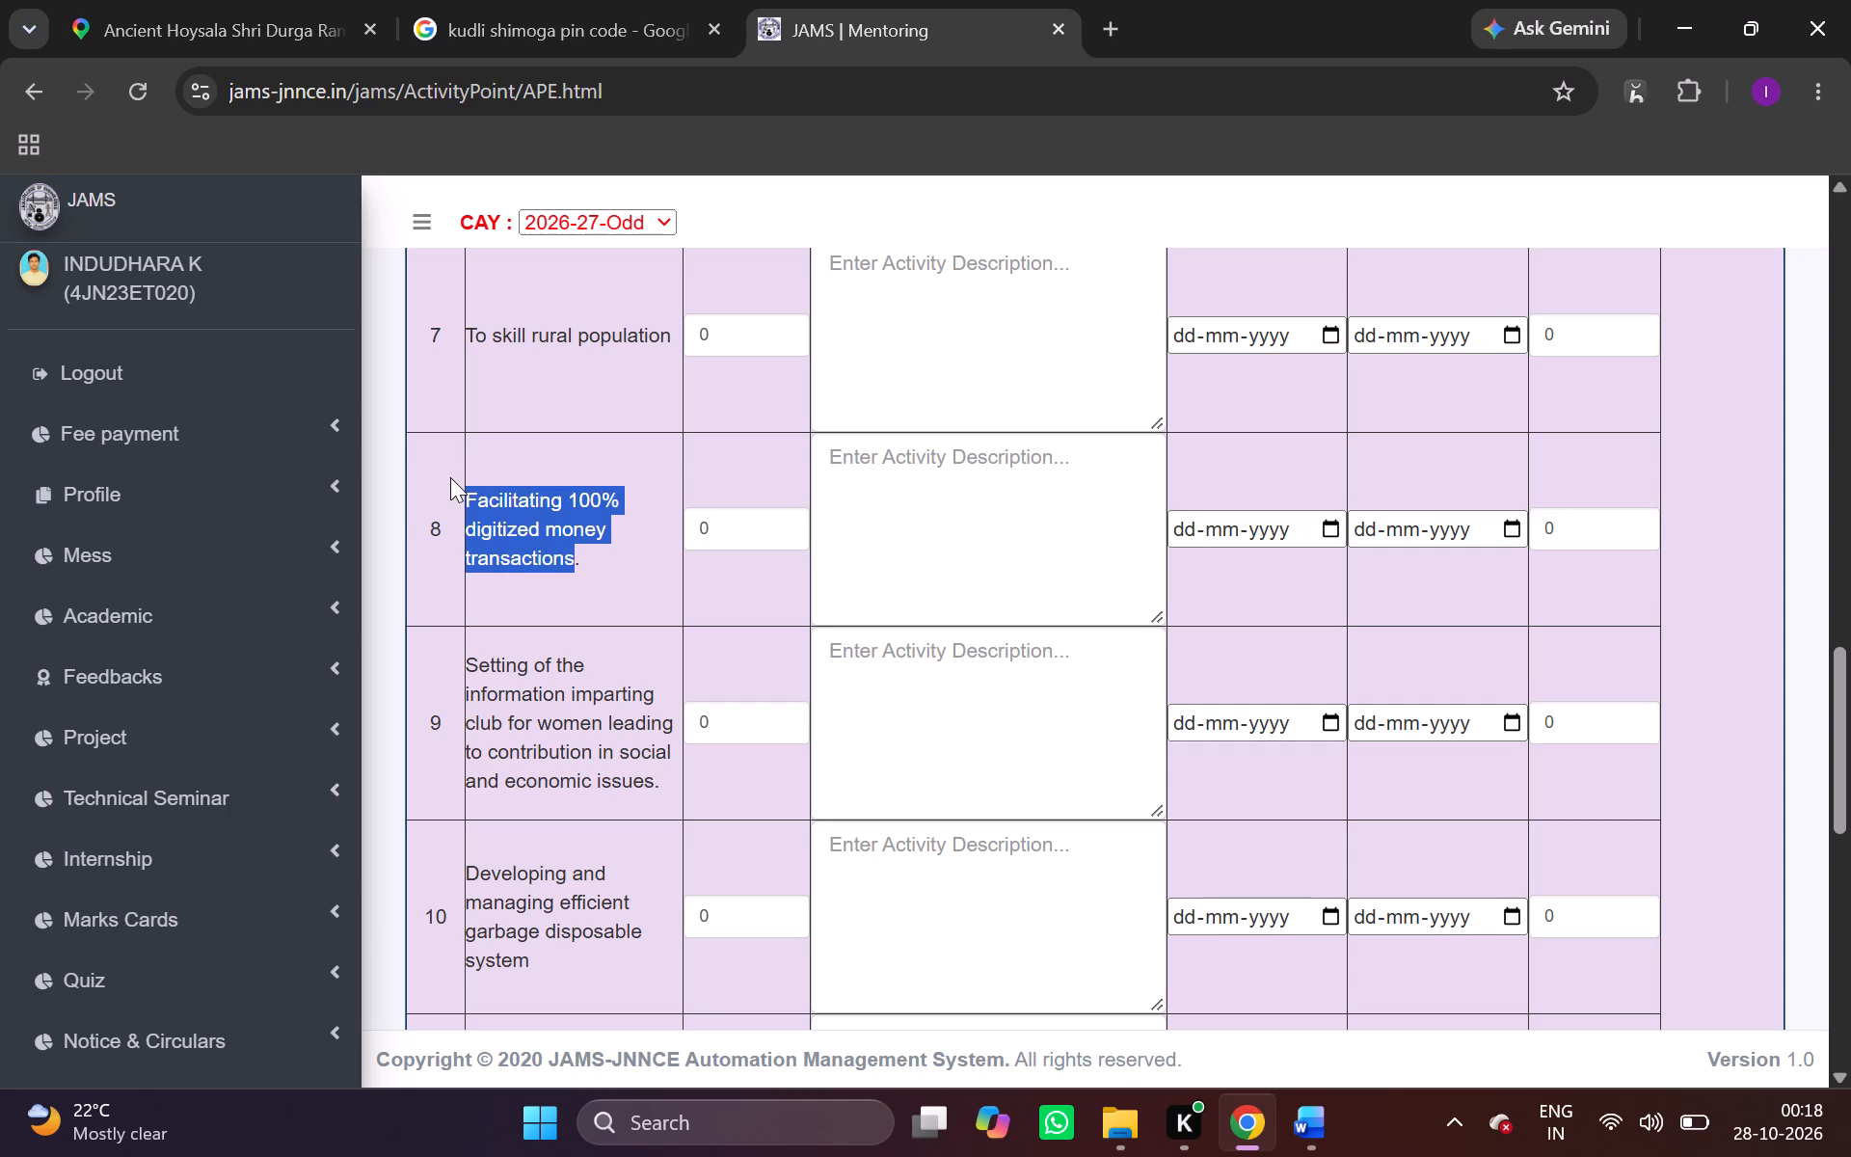
key("ctrl+c")
left_click(637, 603)
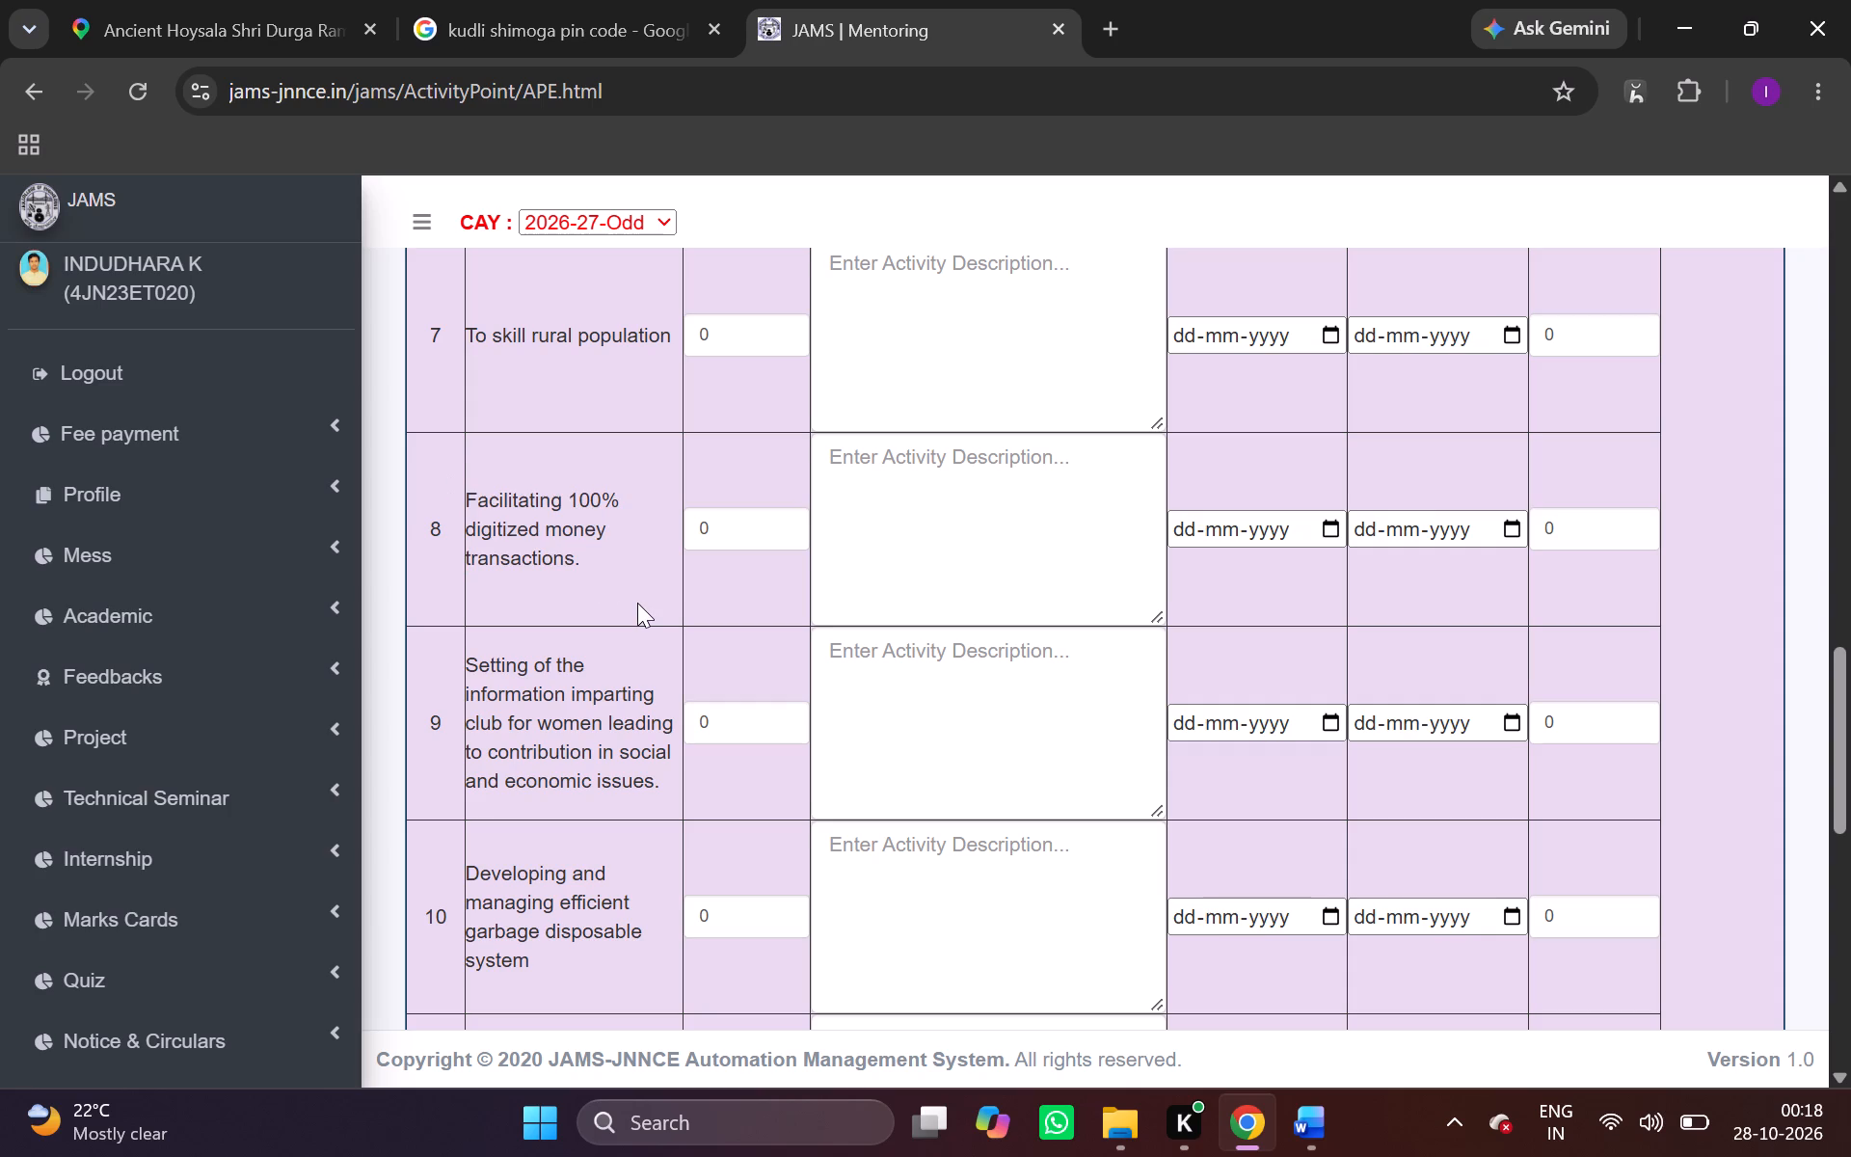
Back in Word, paste the copied activity title as text only between the empty quotation marks.
left_click(1296, 1122)
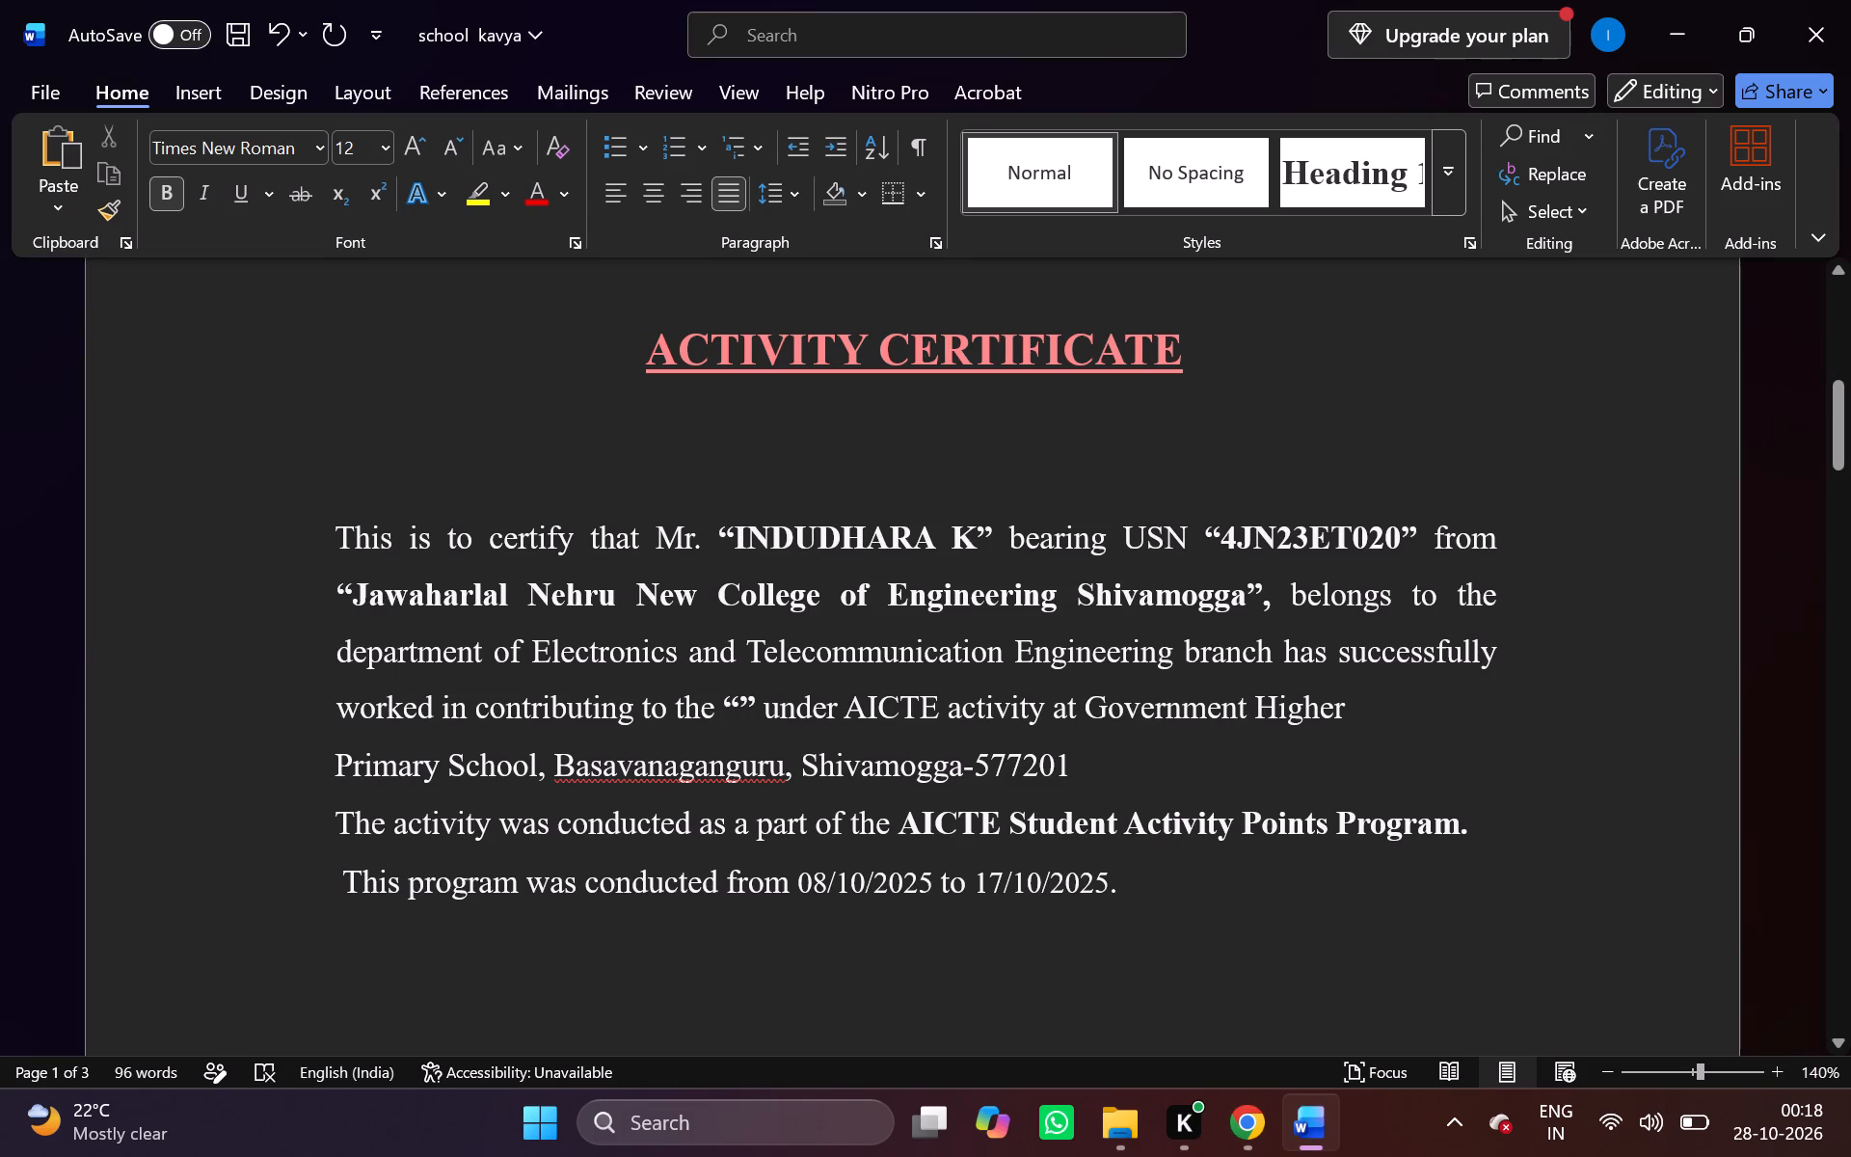
key("ctrl+v")
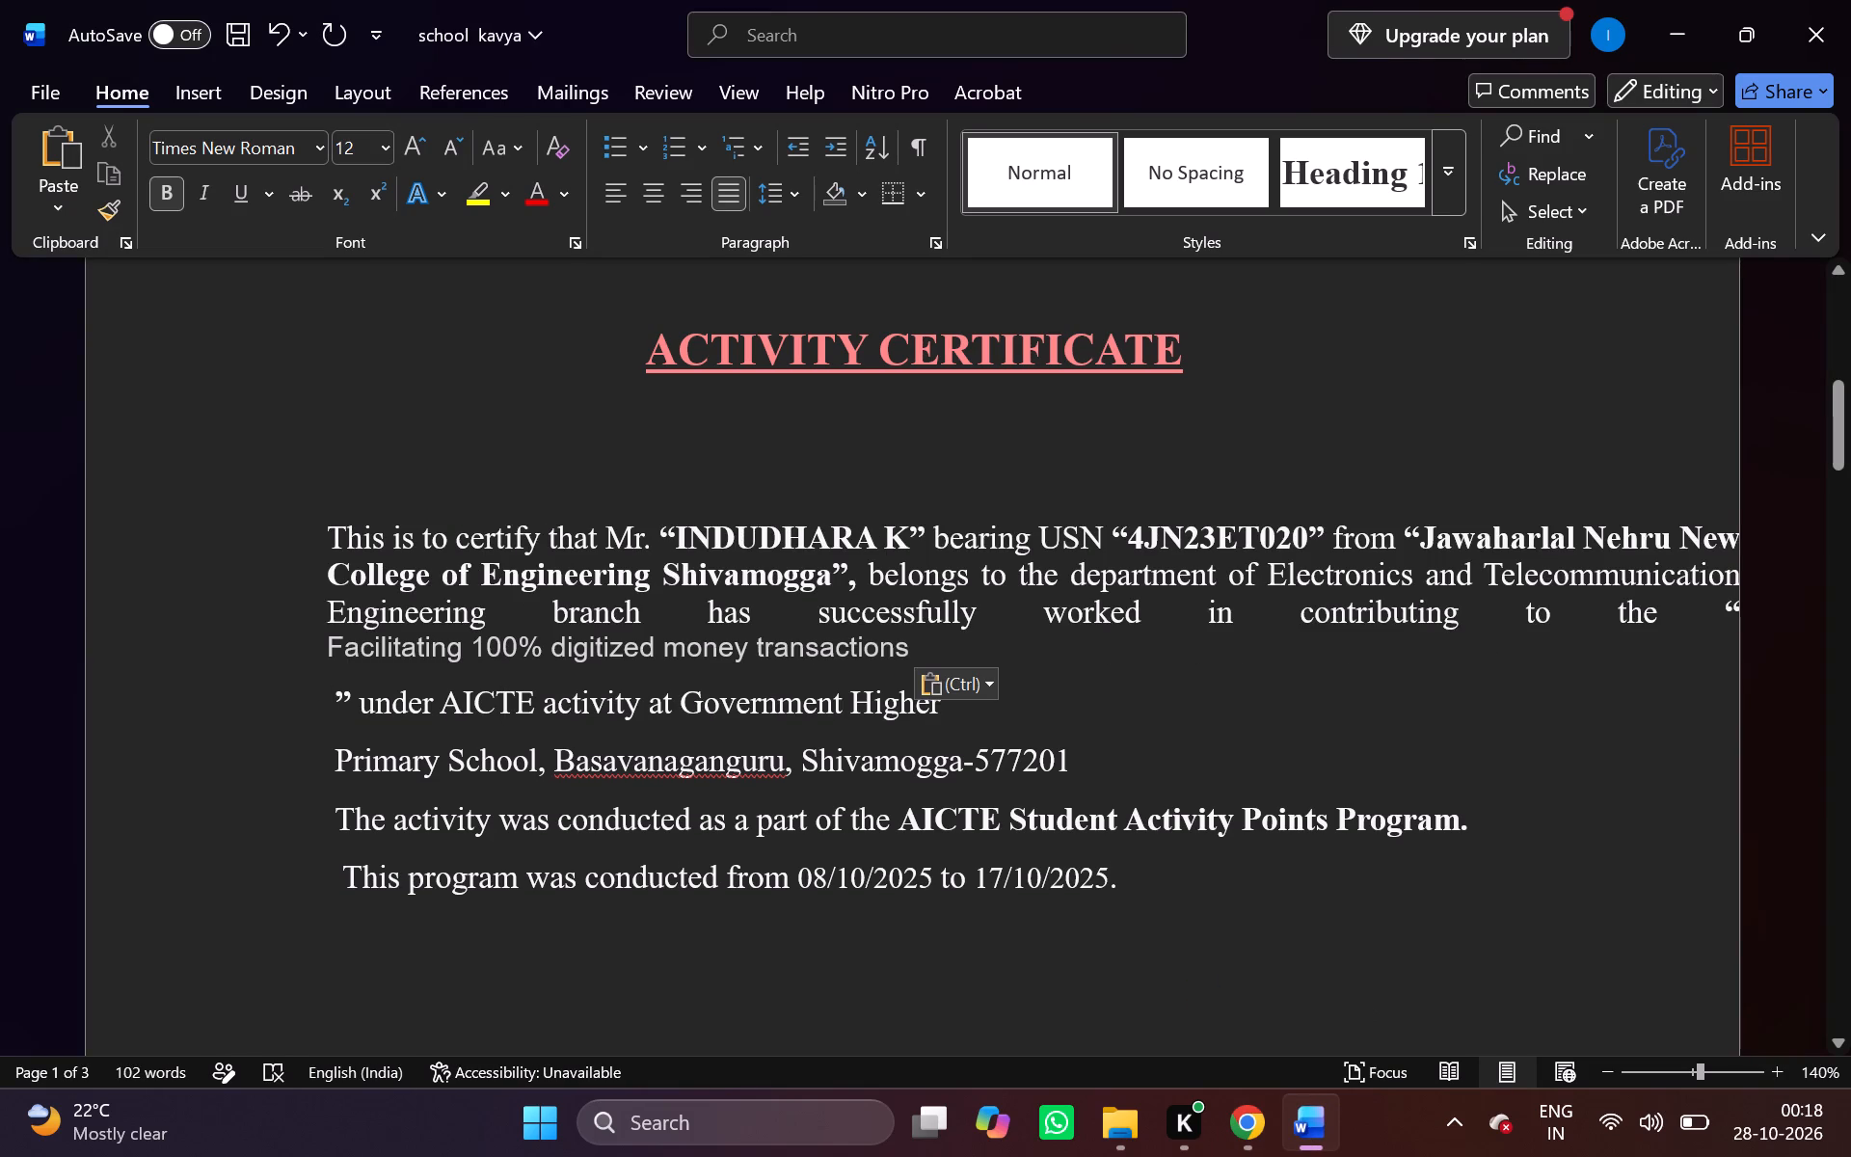
key("ctrl+z")
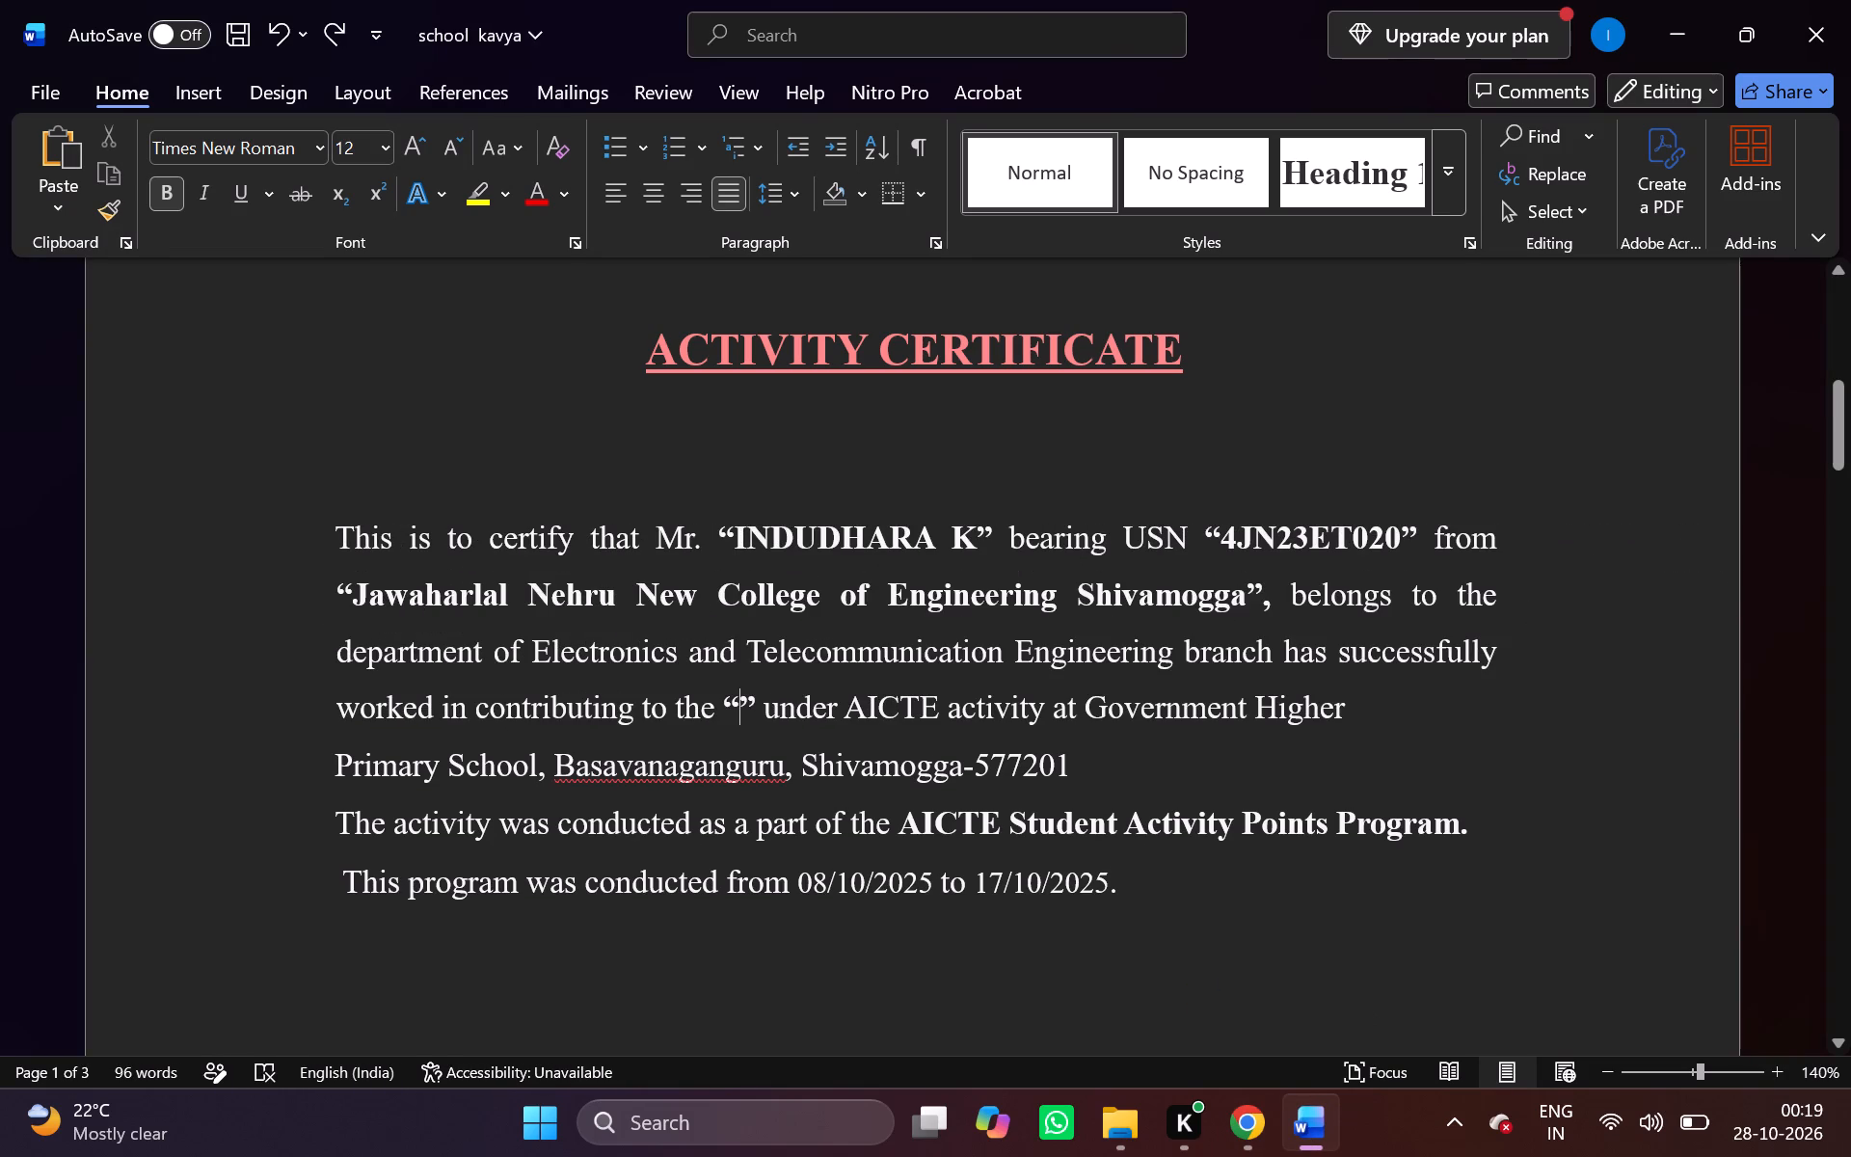
key("ctrl+v")
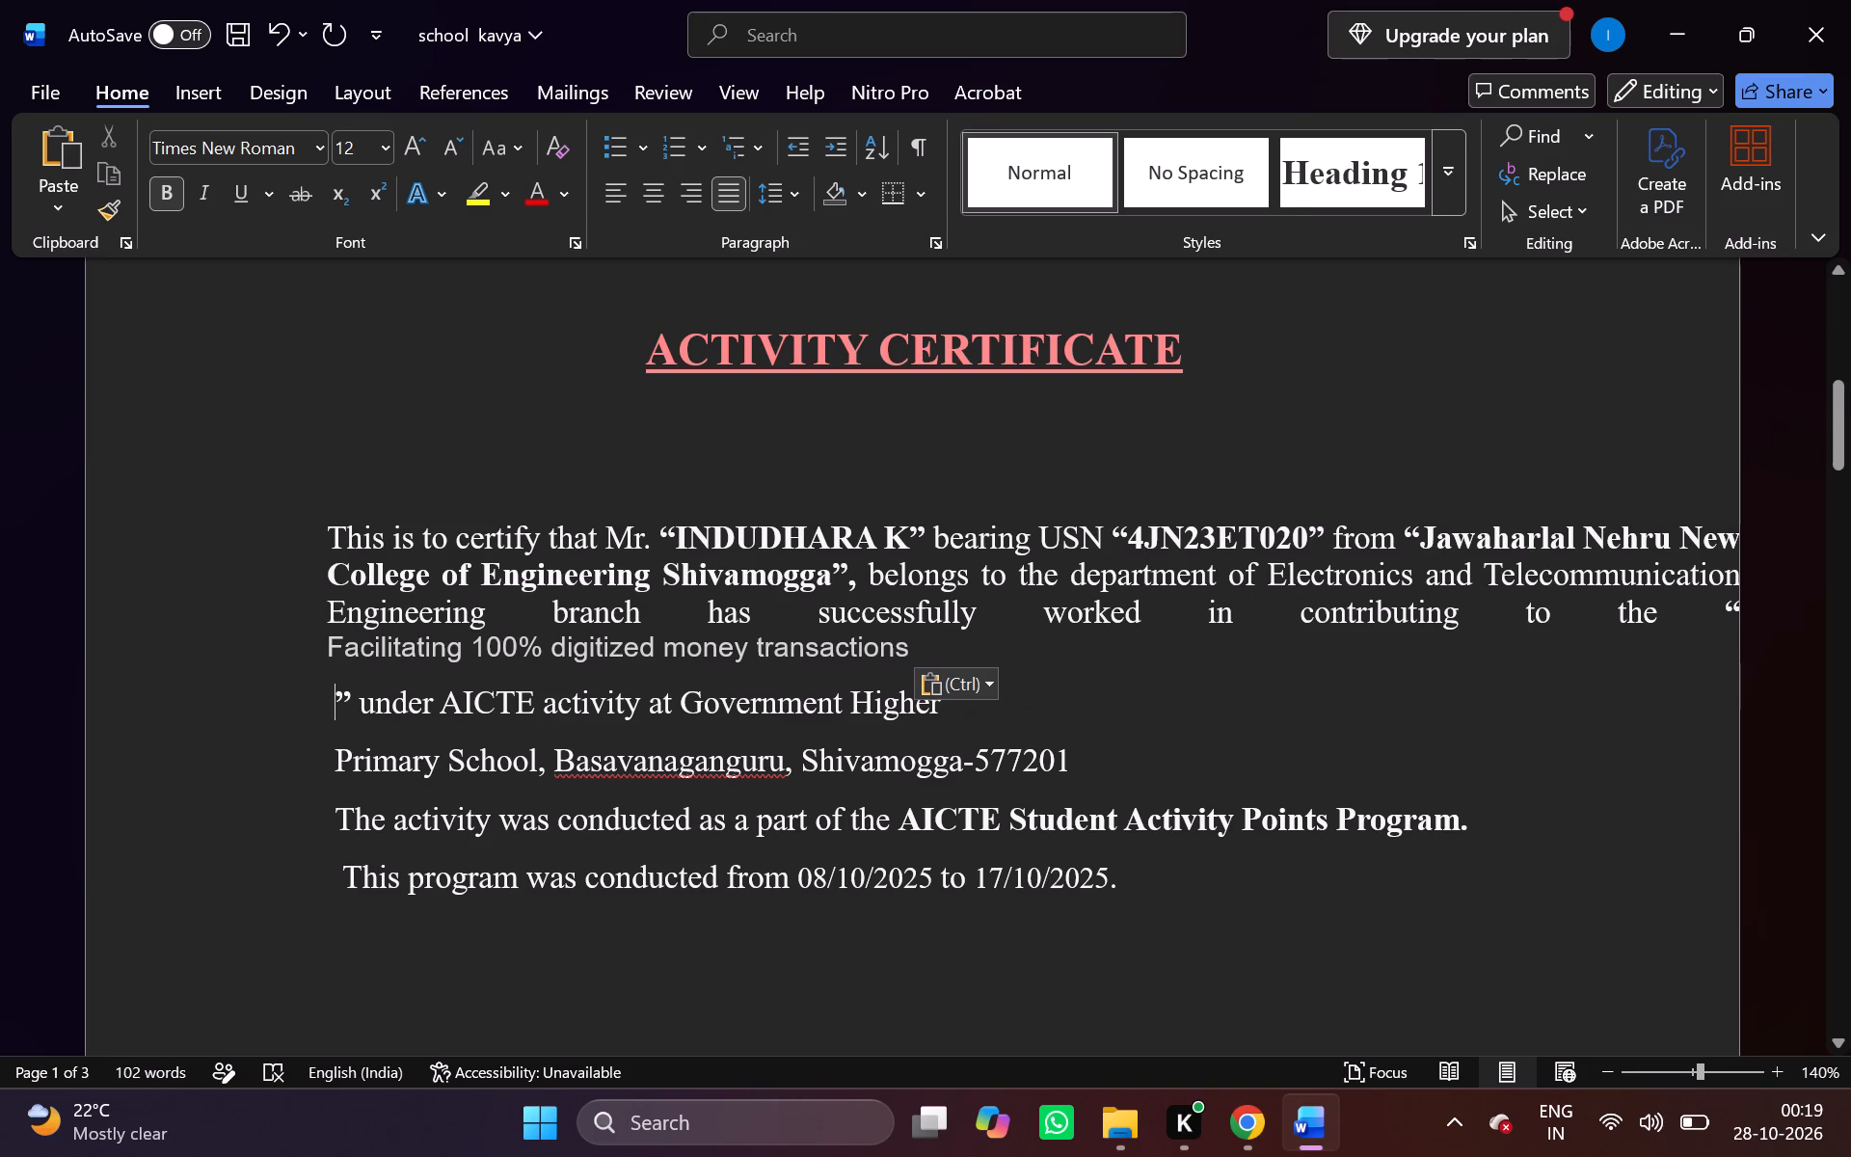
scroll(750, 746, "down", 2, "ctrl")
left_click(964, 689)
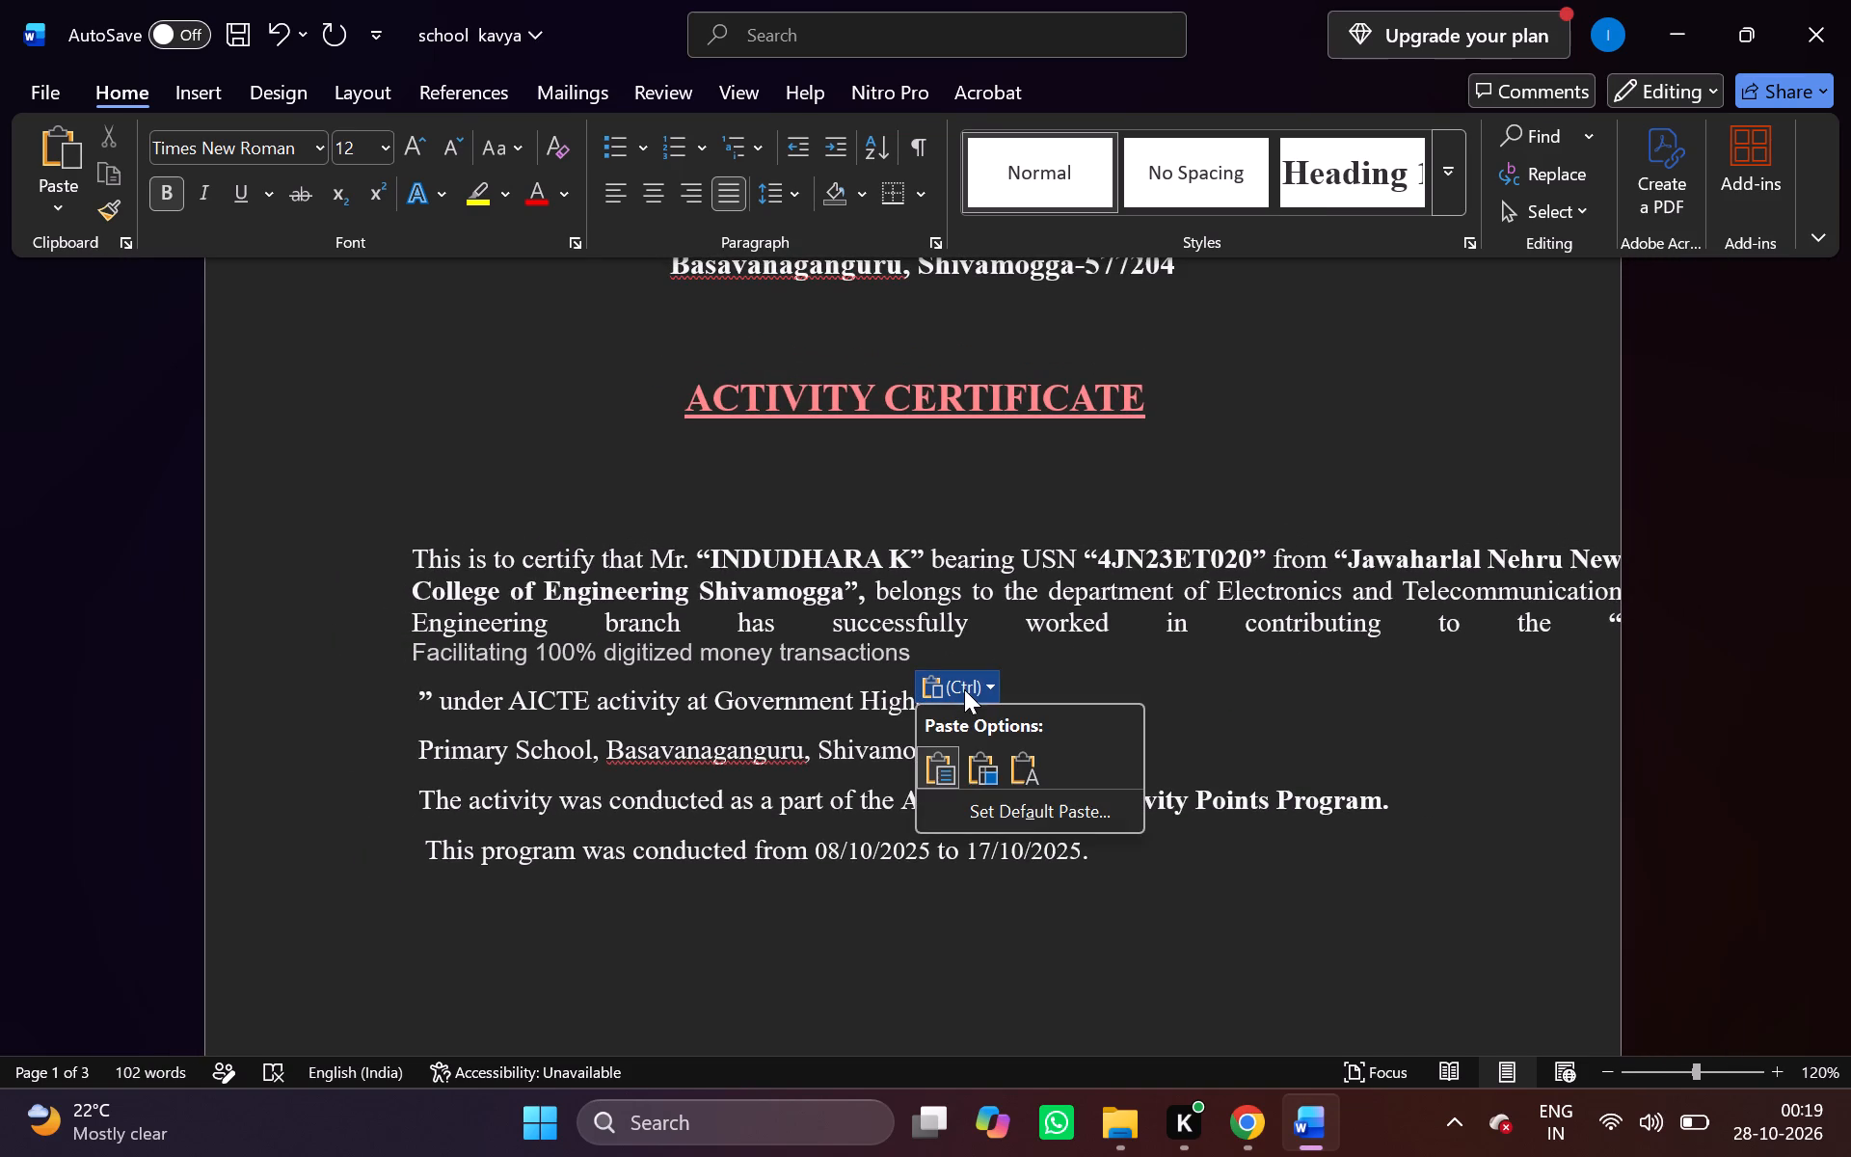
left_click(1023, 765)
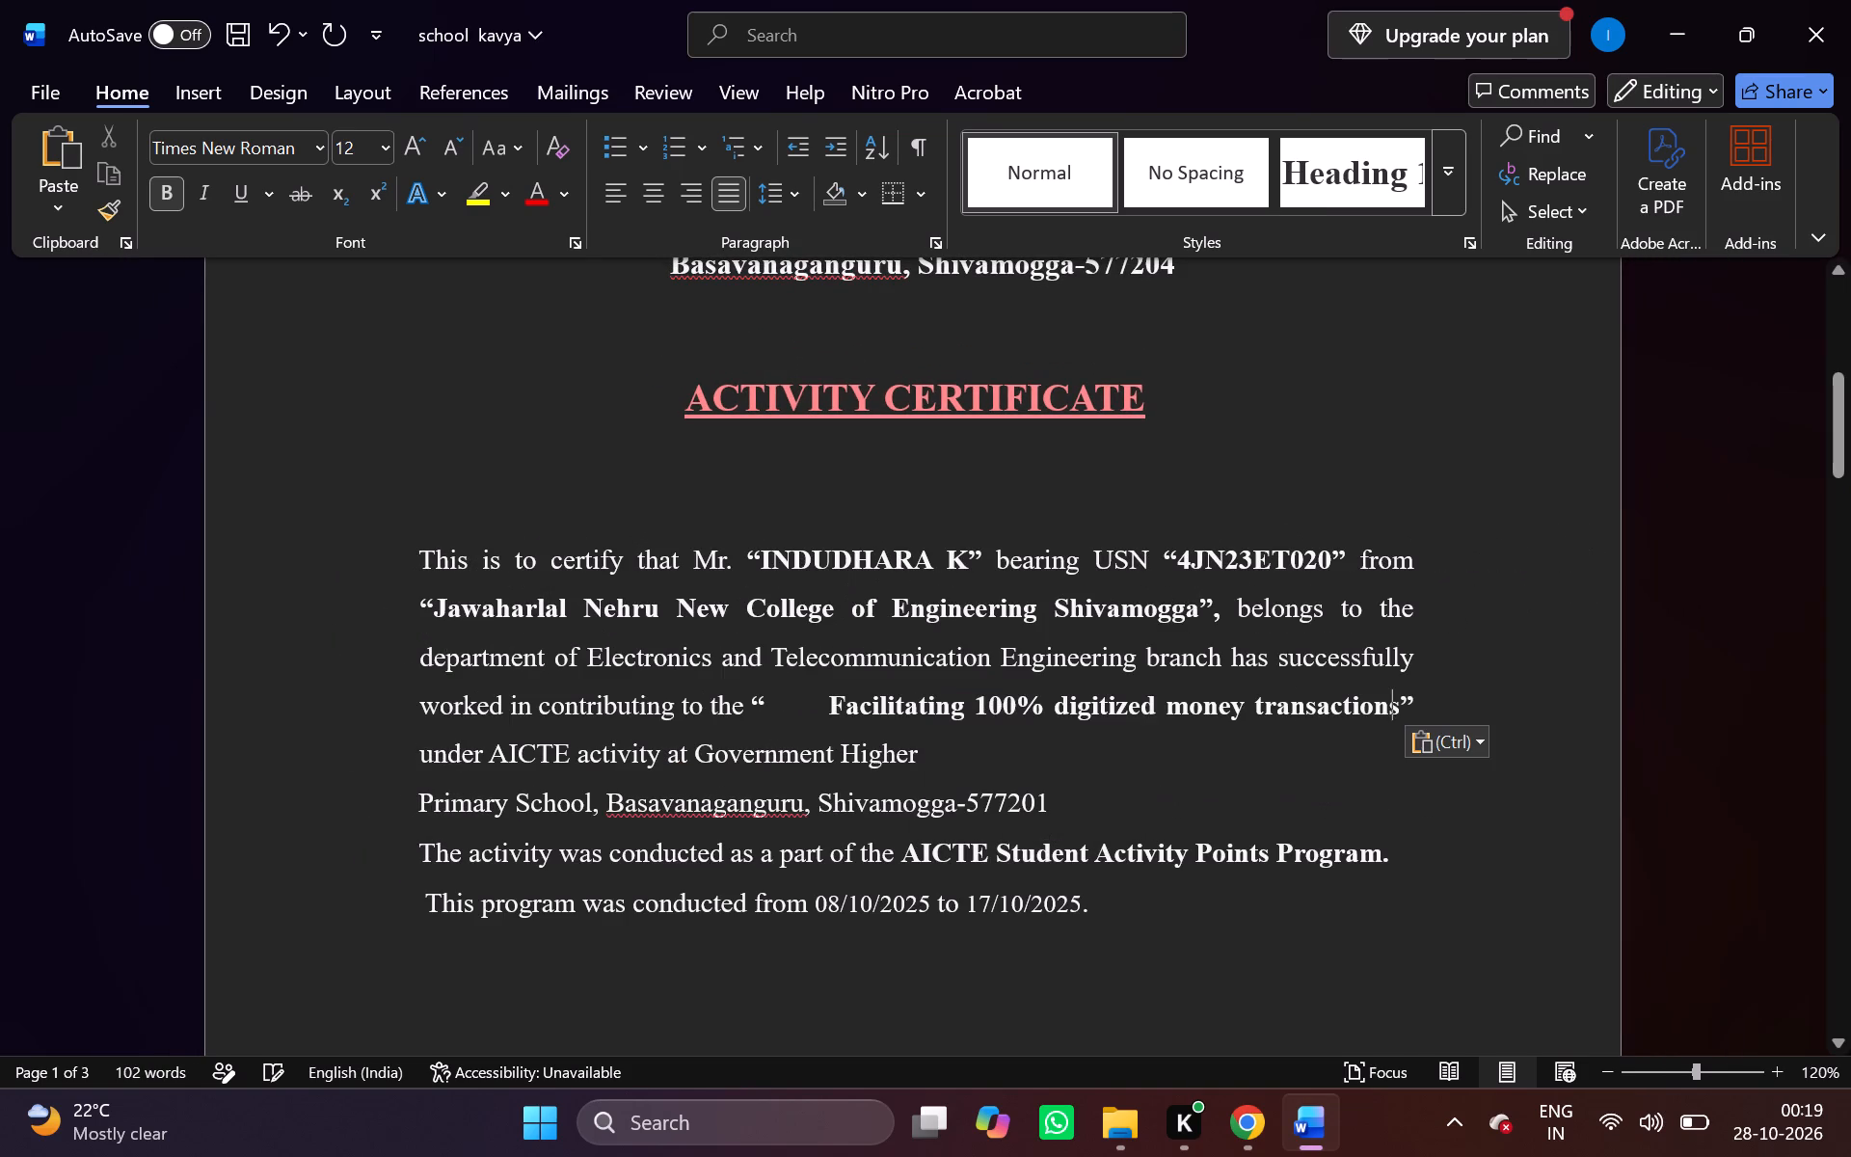
Replace the wide gap before "Facilitating" with a single space and add a space after "transactions" inside the quotation marks.
left_click(835, 703)
key("BackSpace")
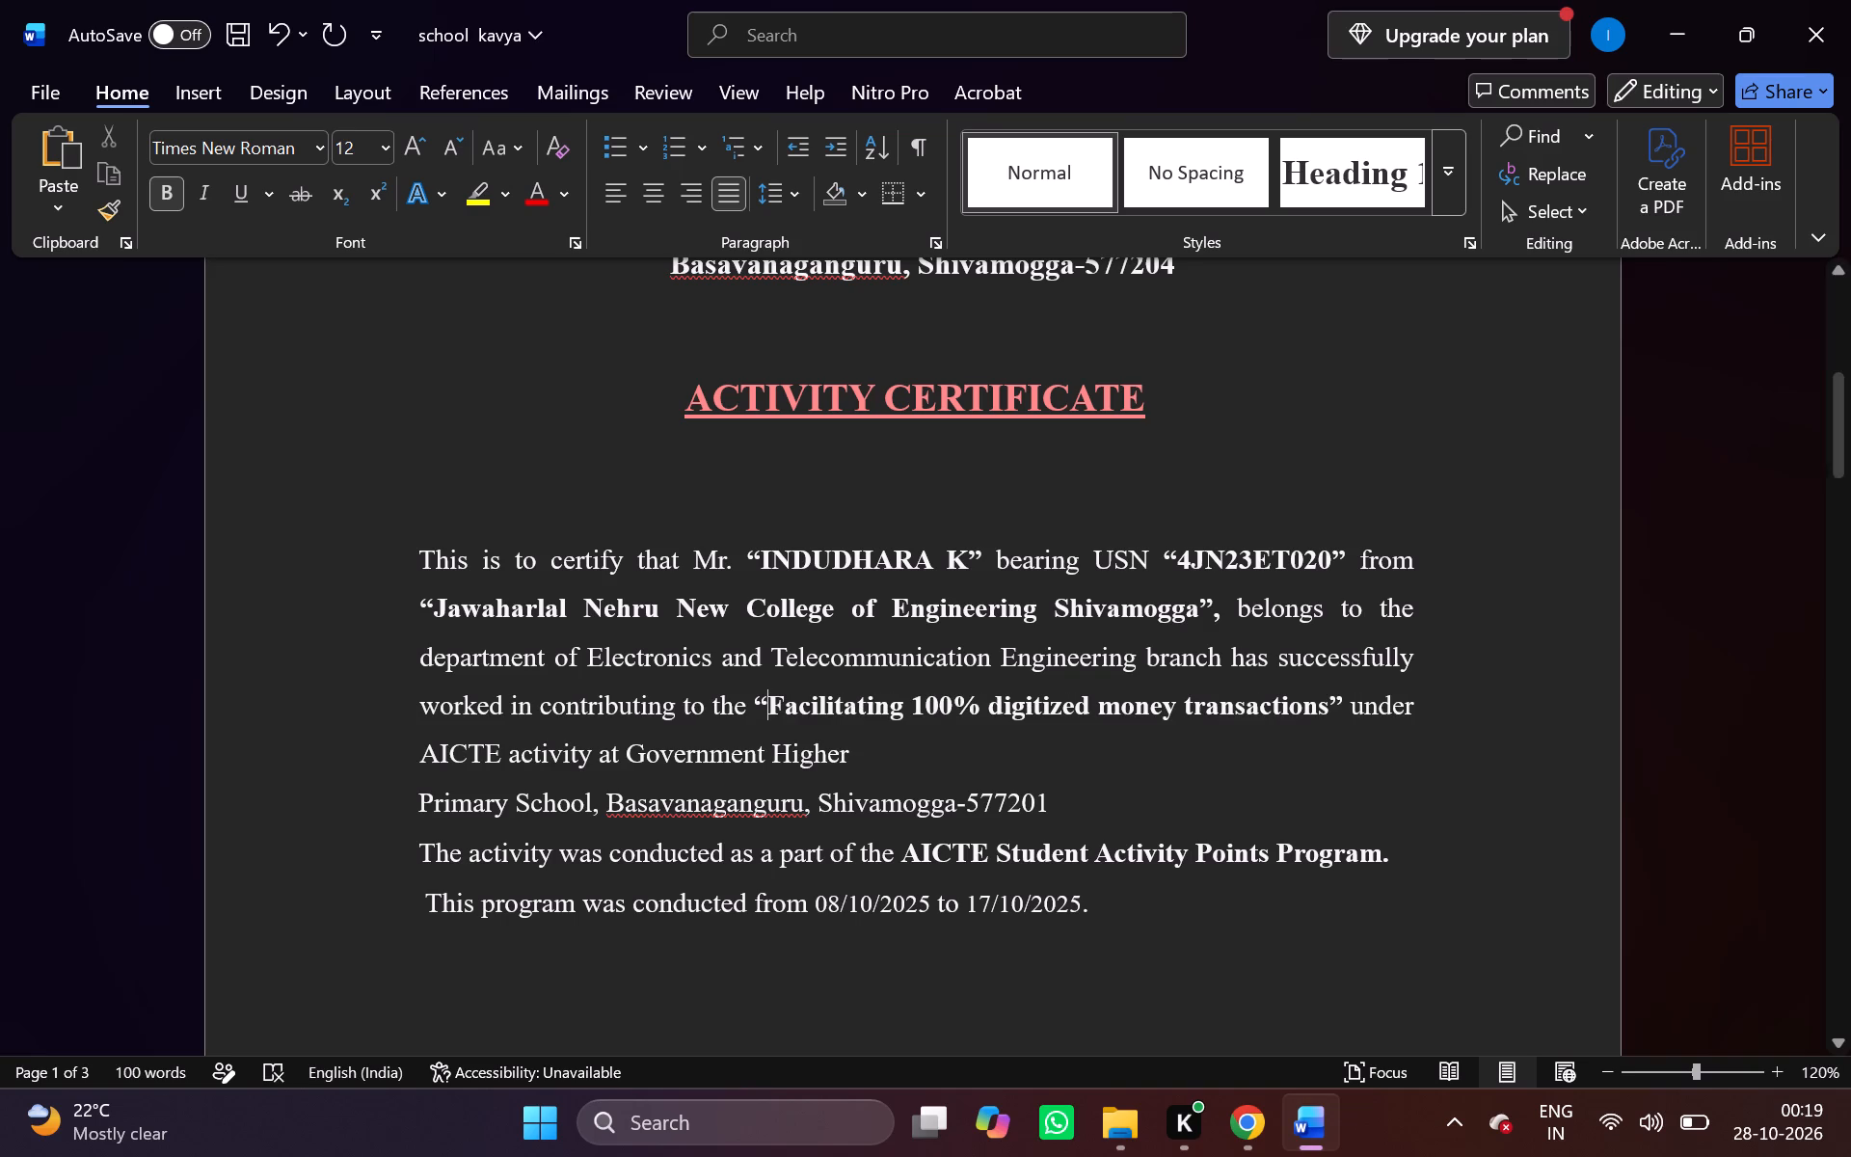
key("space")
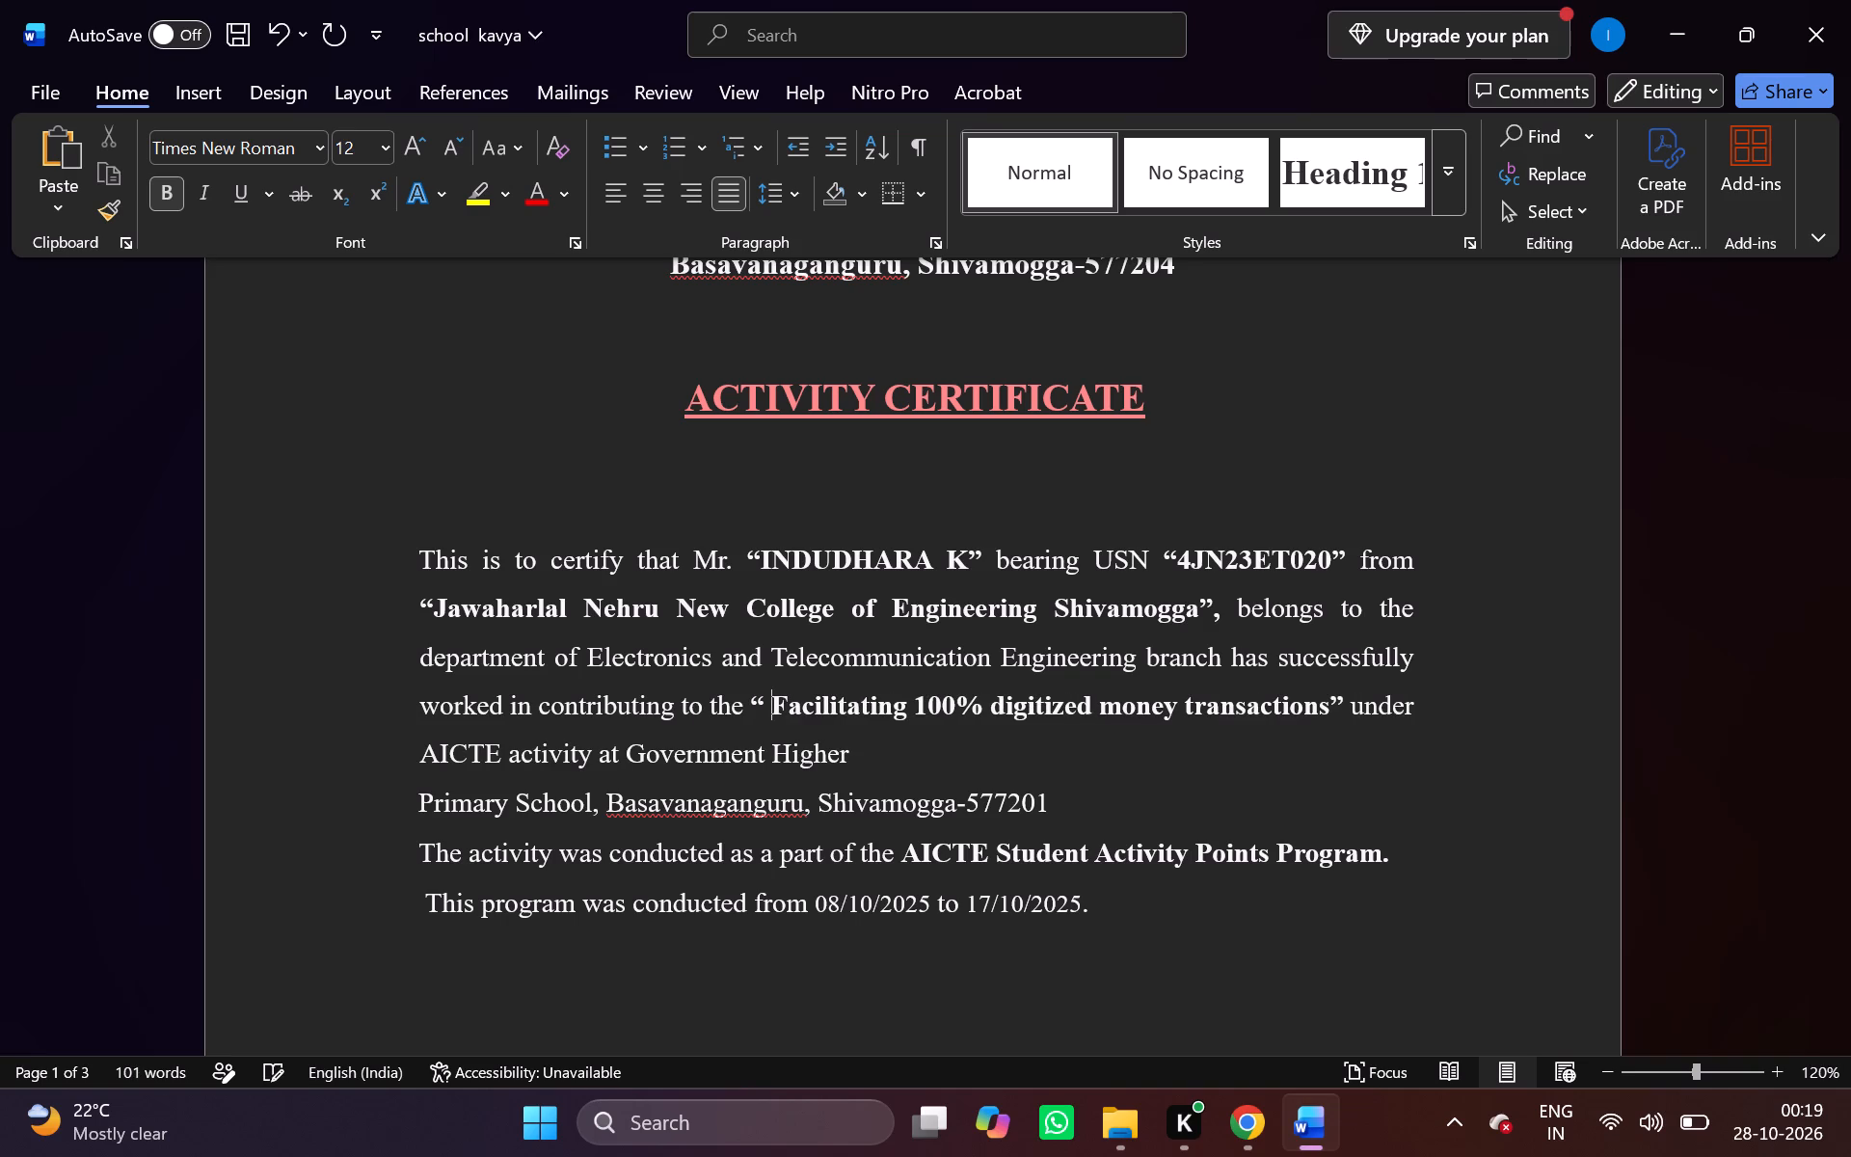
key("space")
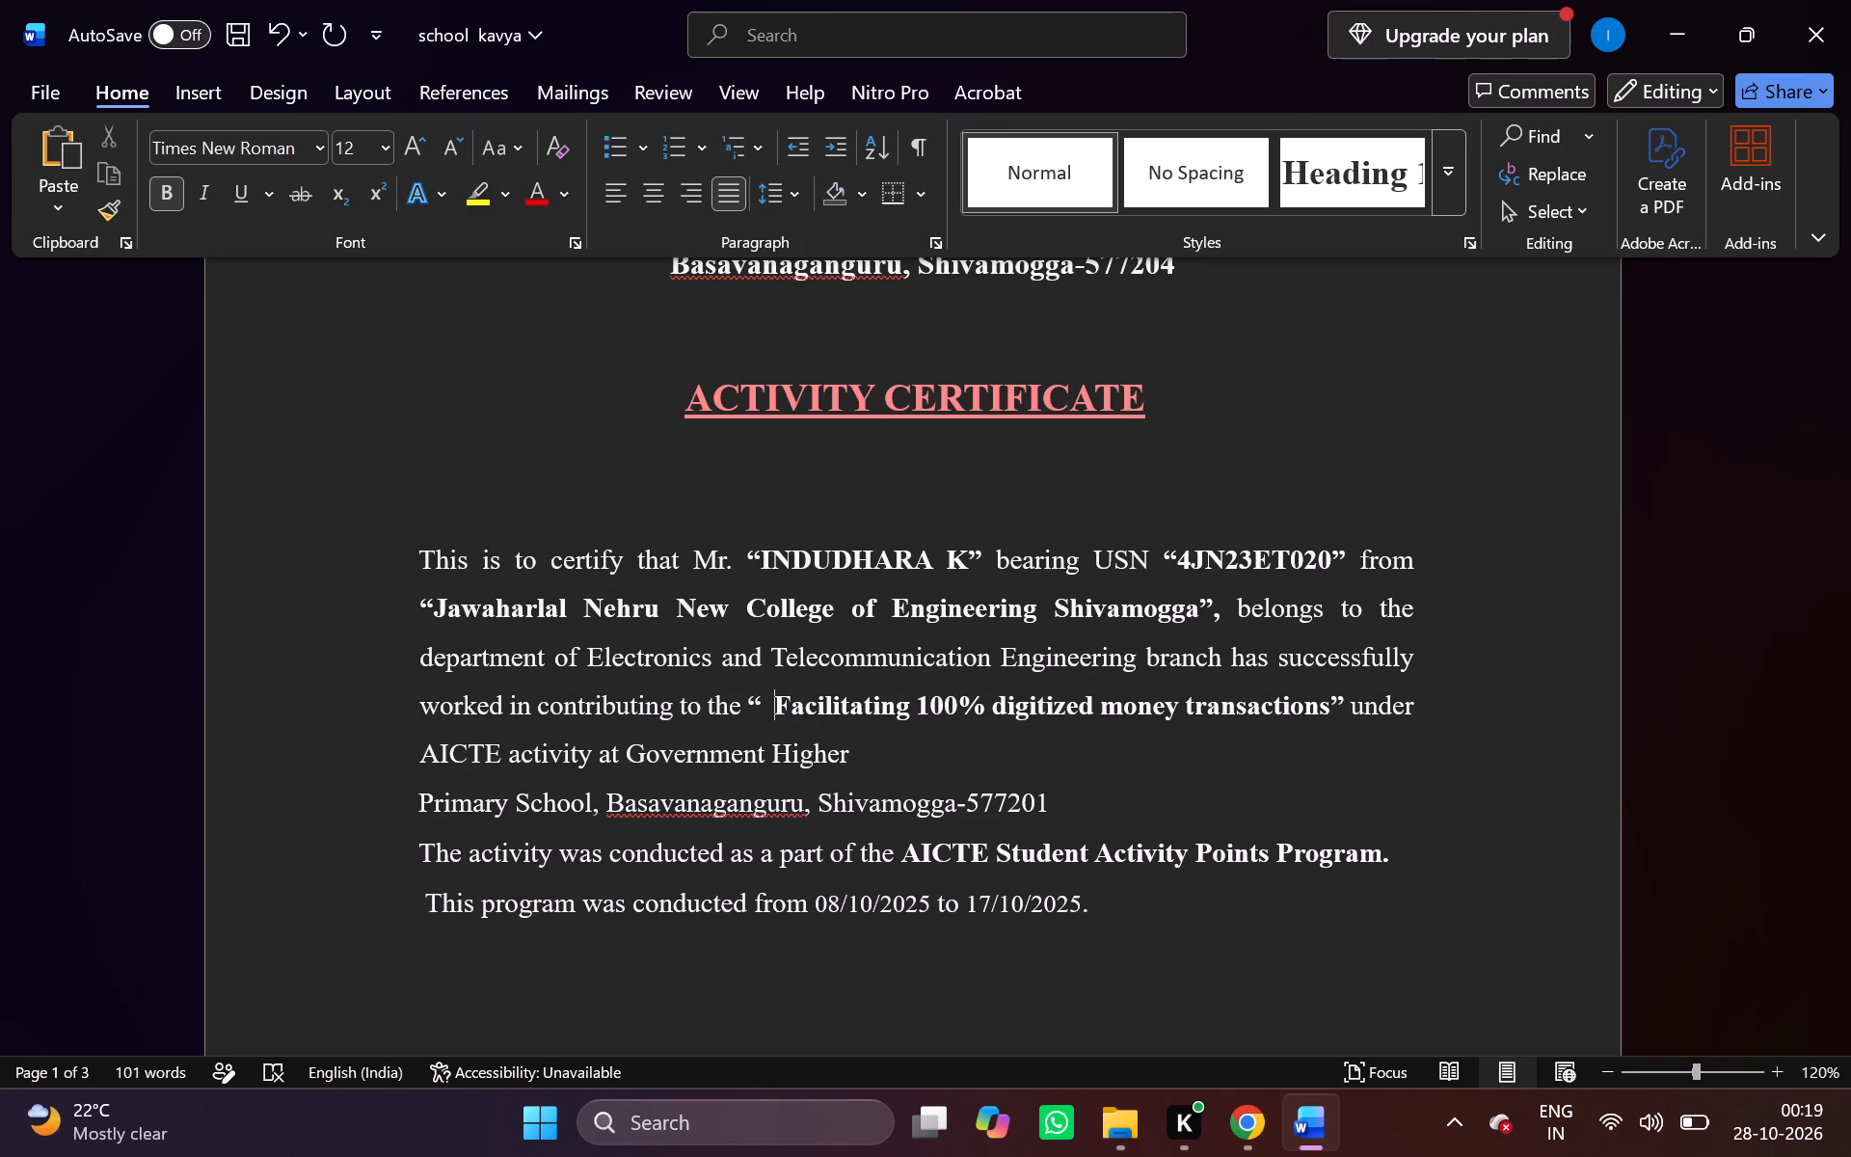
key("BackSpace")
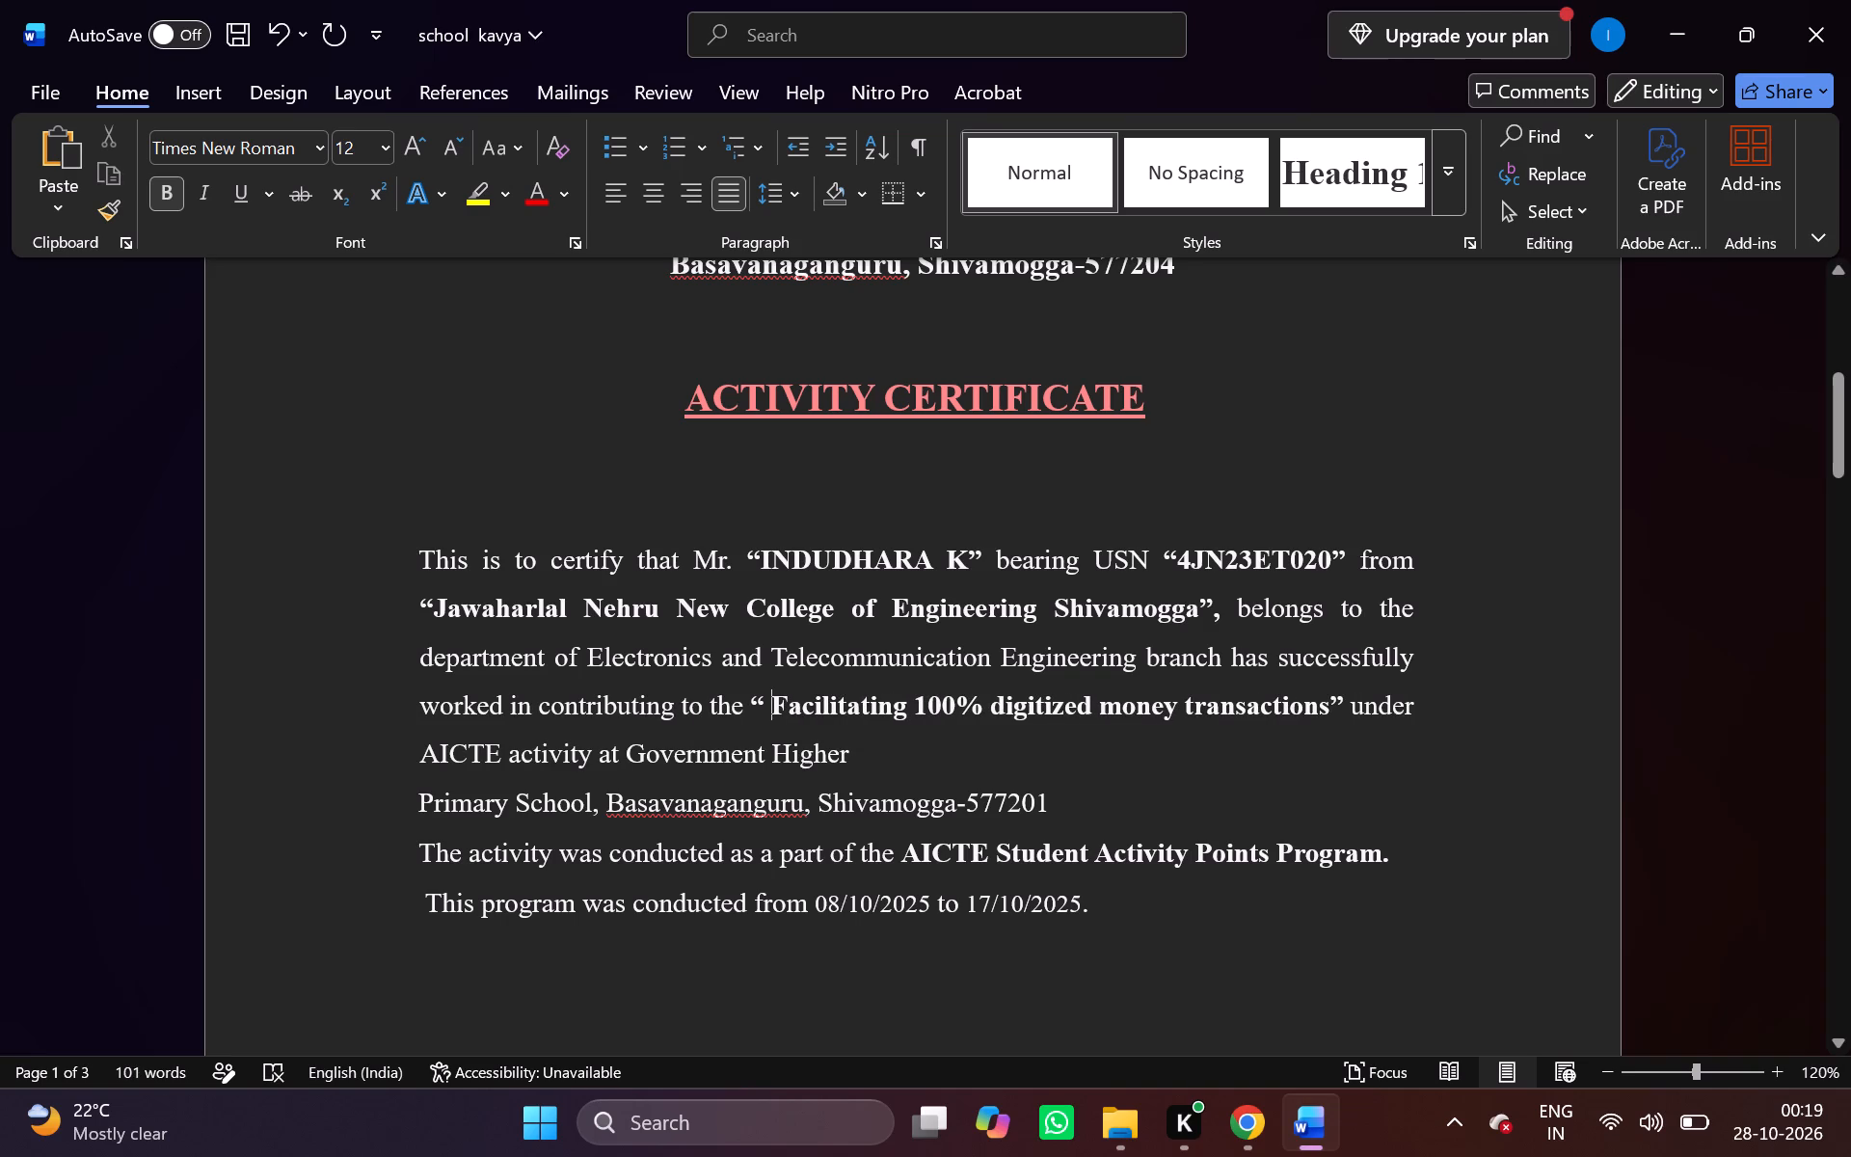
left_click(1329, 706)
key("space")
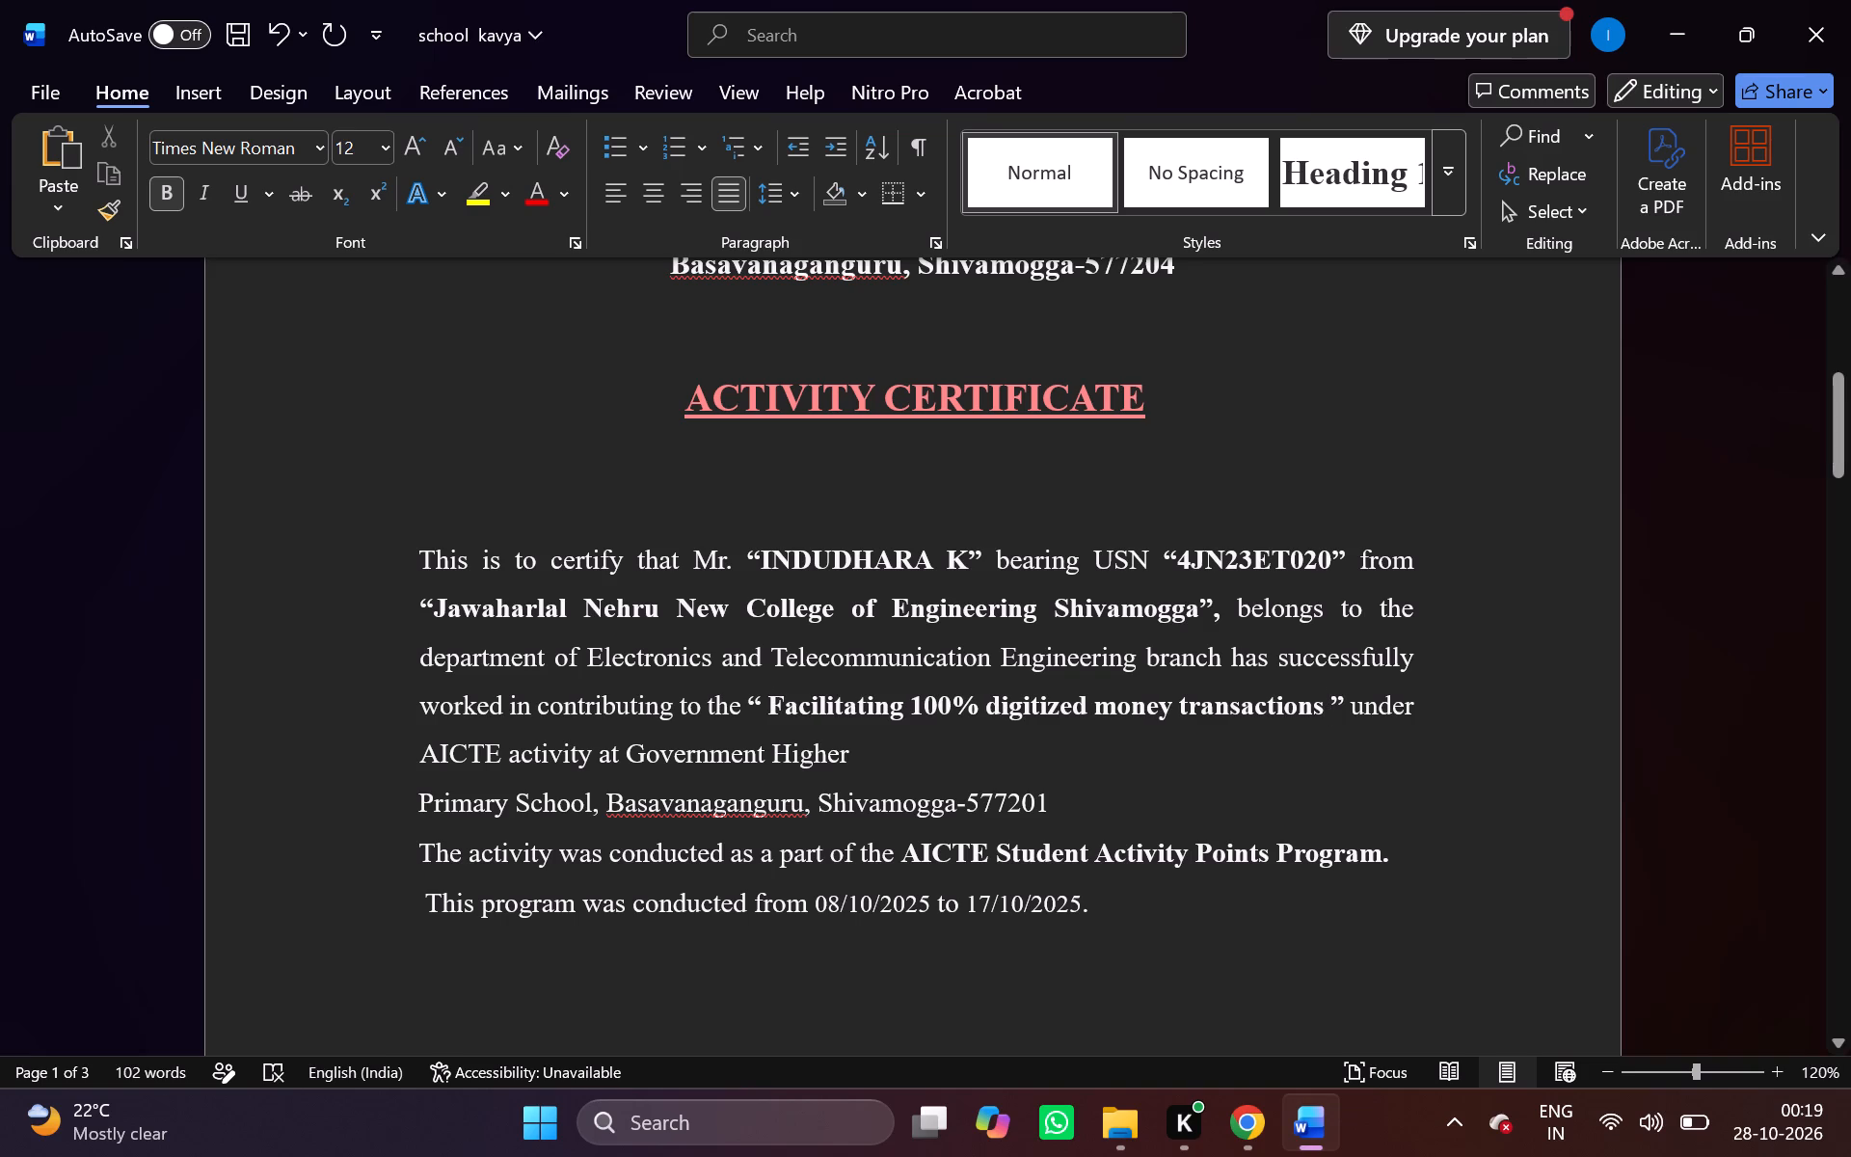
Join the line starting "Primary School" onto the end of the preceding "Government Higher" line, undoing any stray deletion.
left_click(1243, 767)
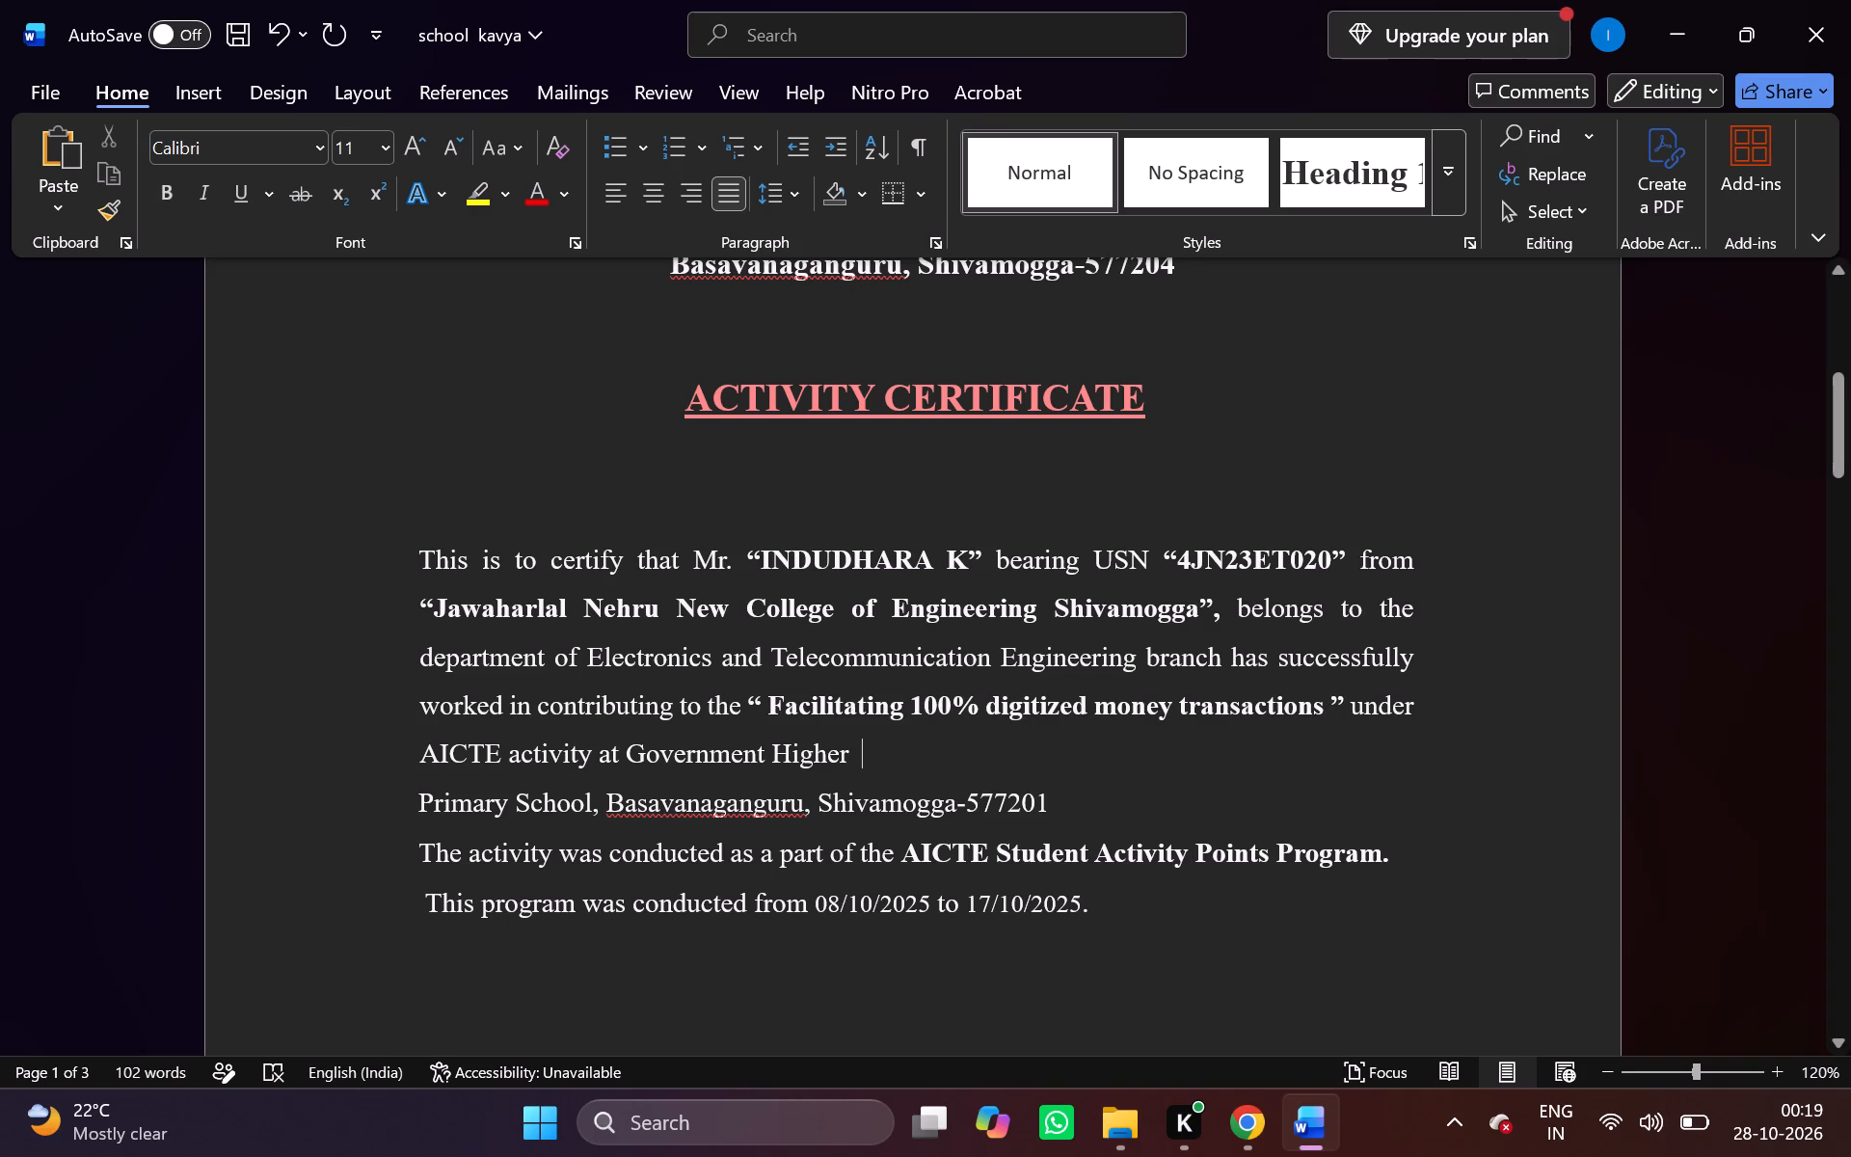
left_click(426, 798)
key("Left")
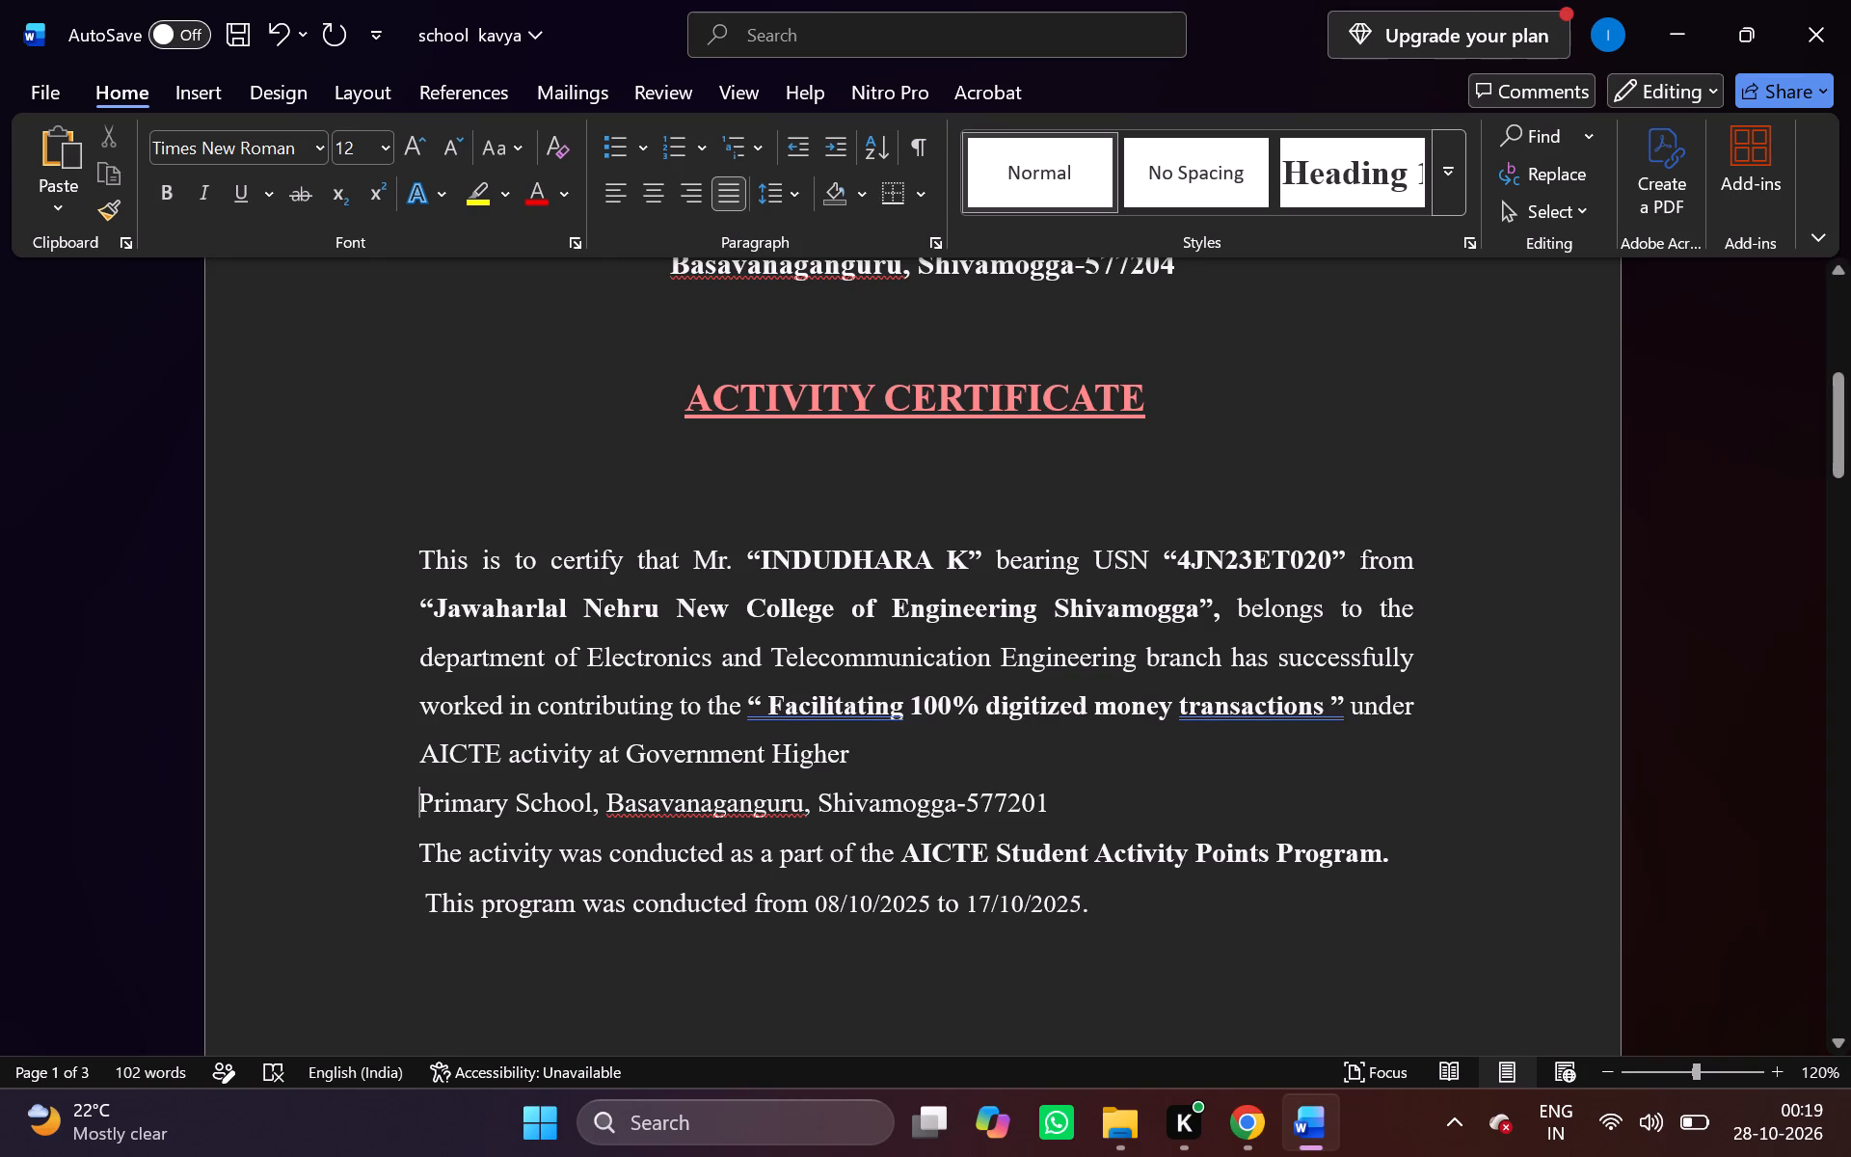
key("BackSpace")
key("BackSpace")
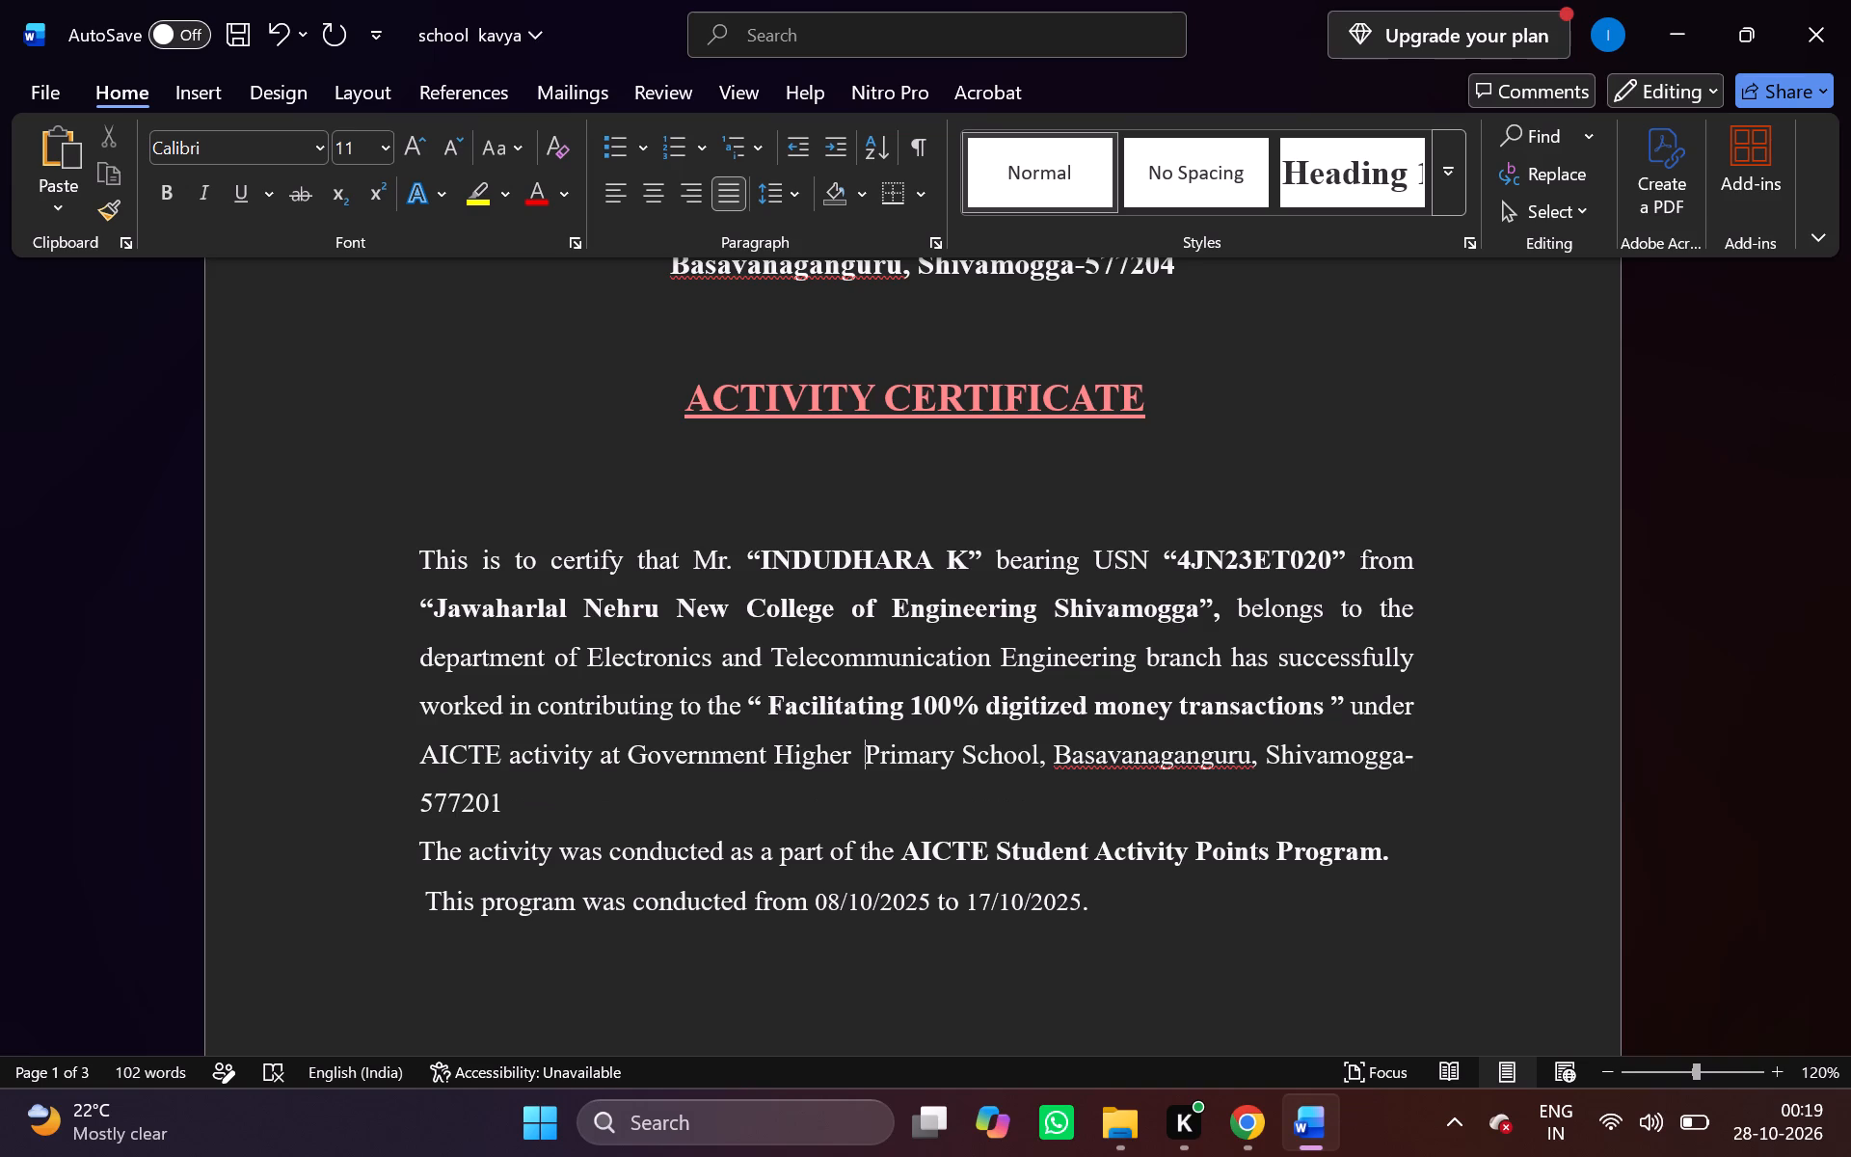
key("Delete")
key("Right")
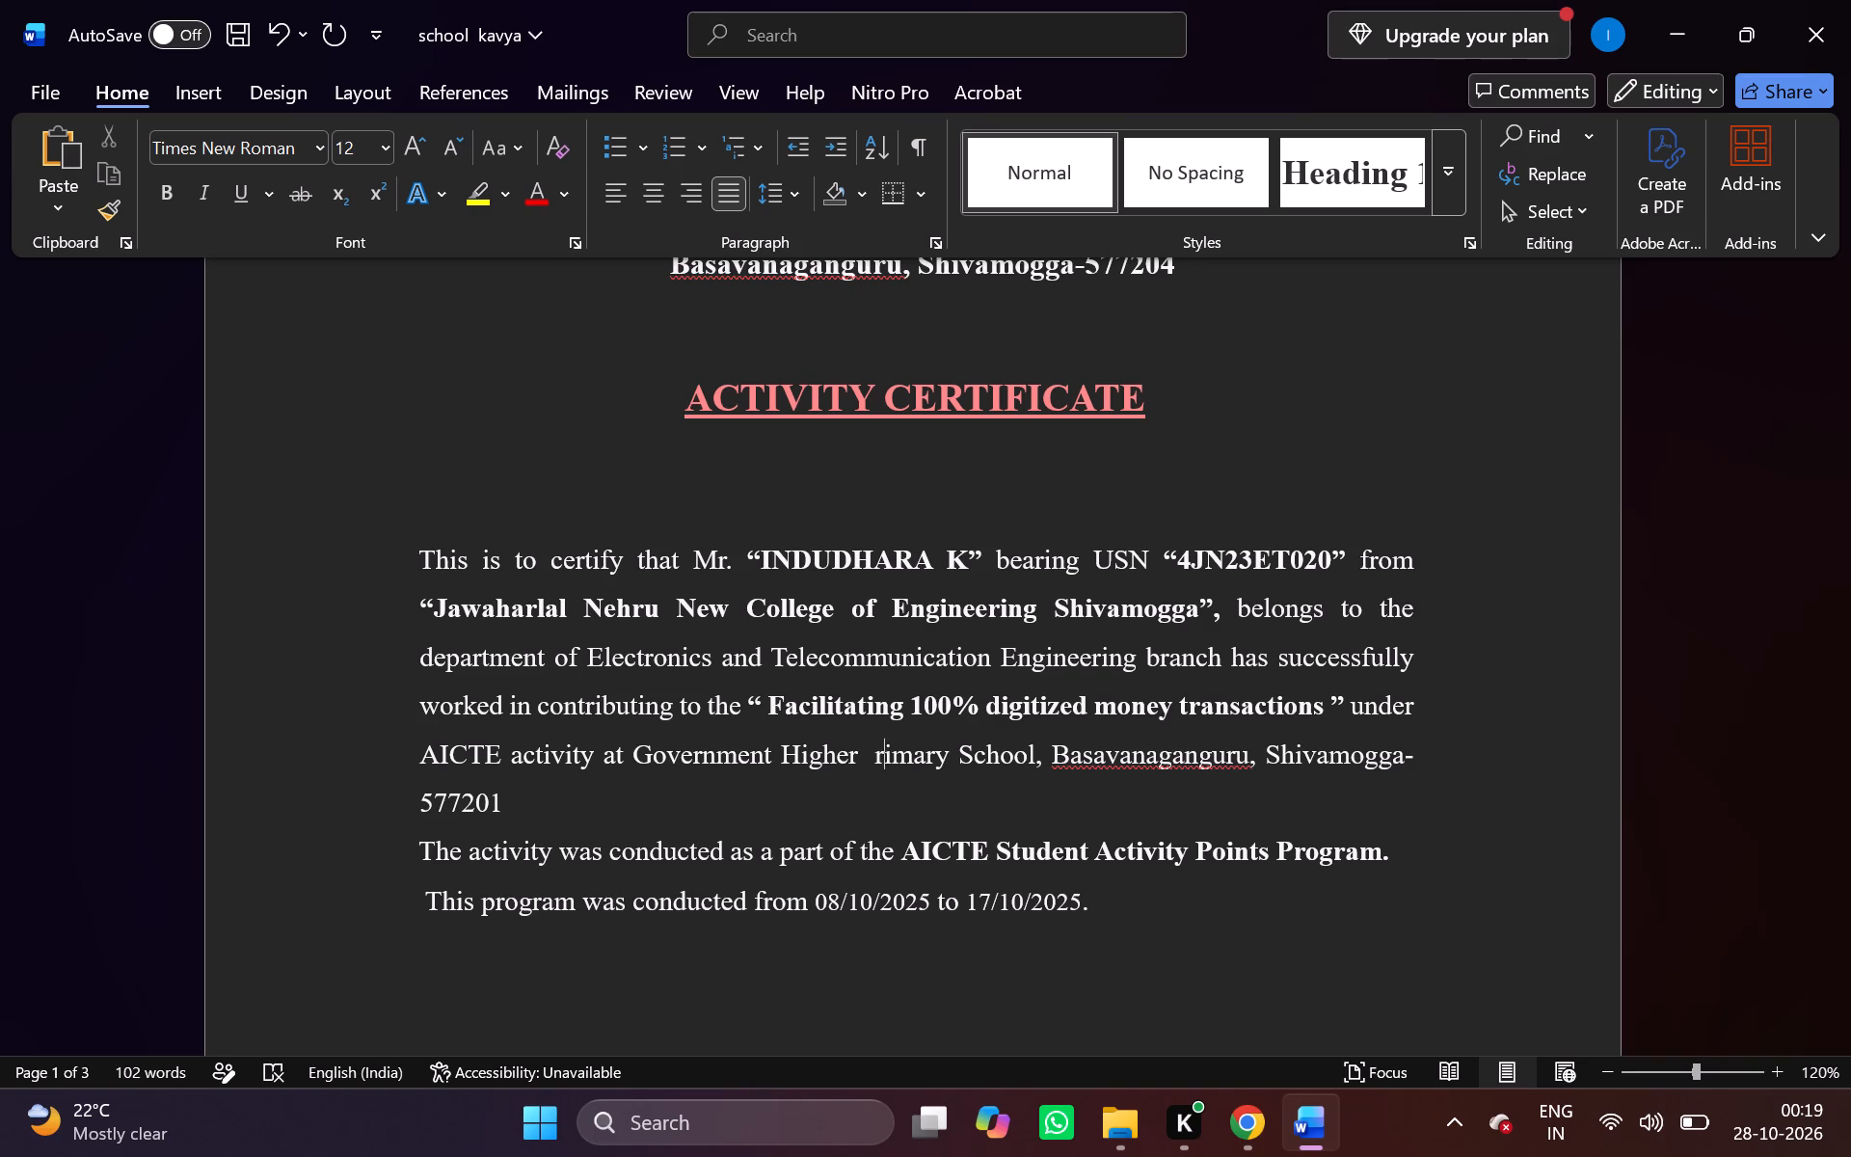
key("ctrl+z")
key("ctrl+z")
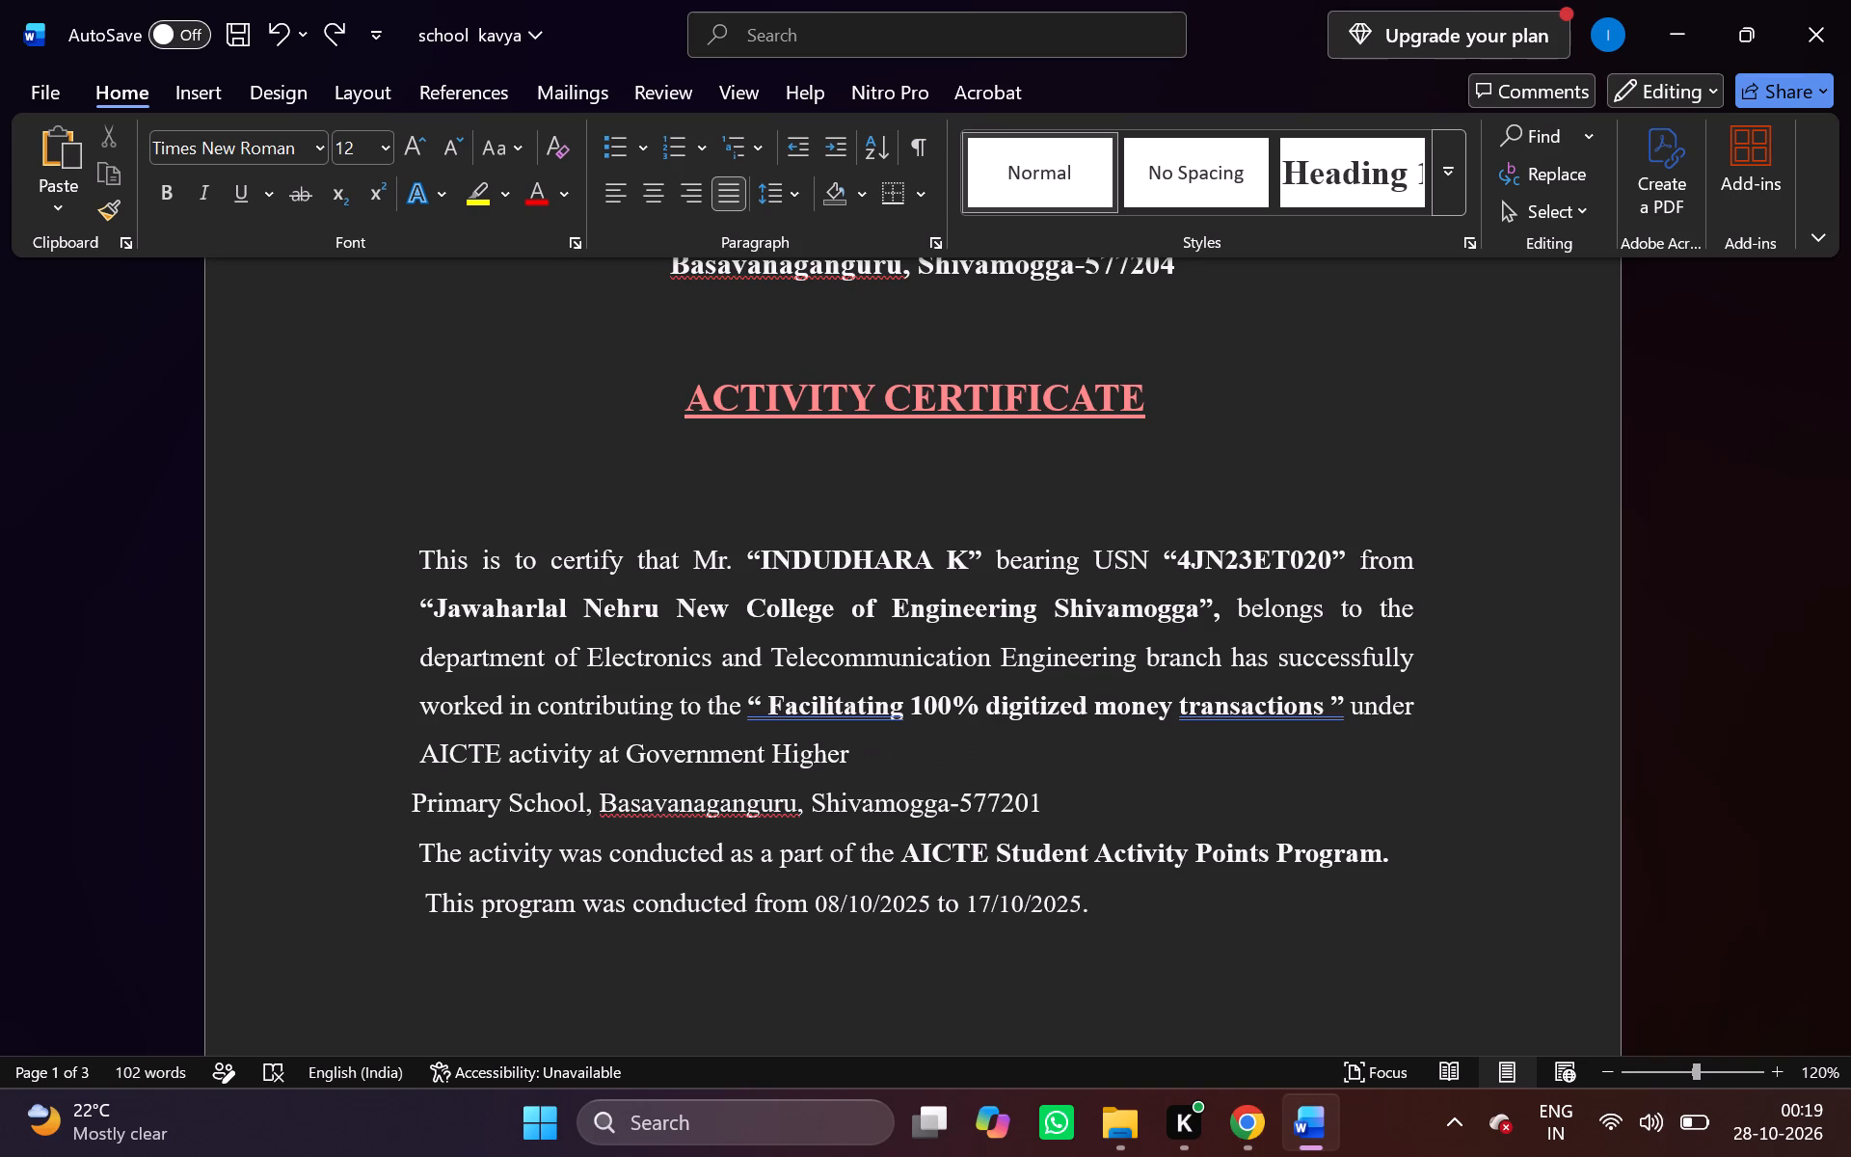
key("BackSpace")
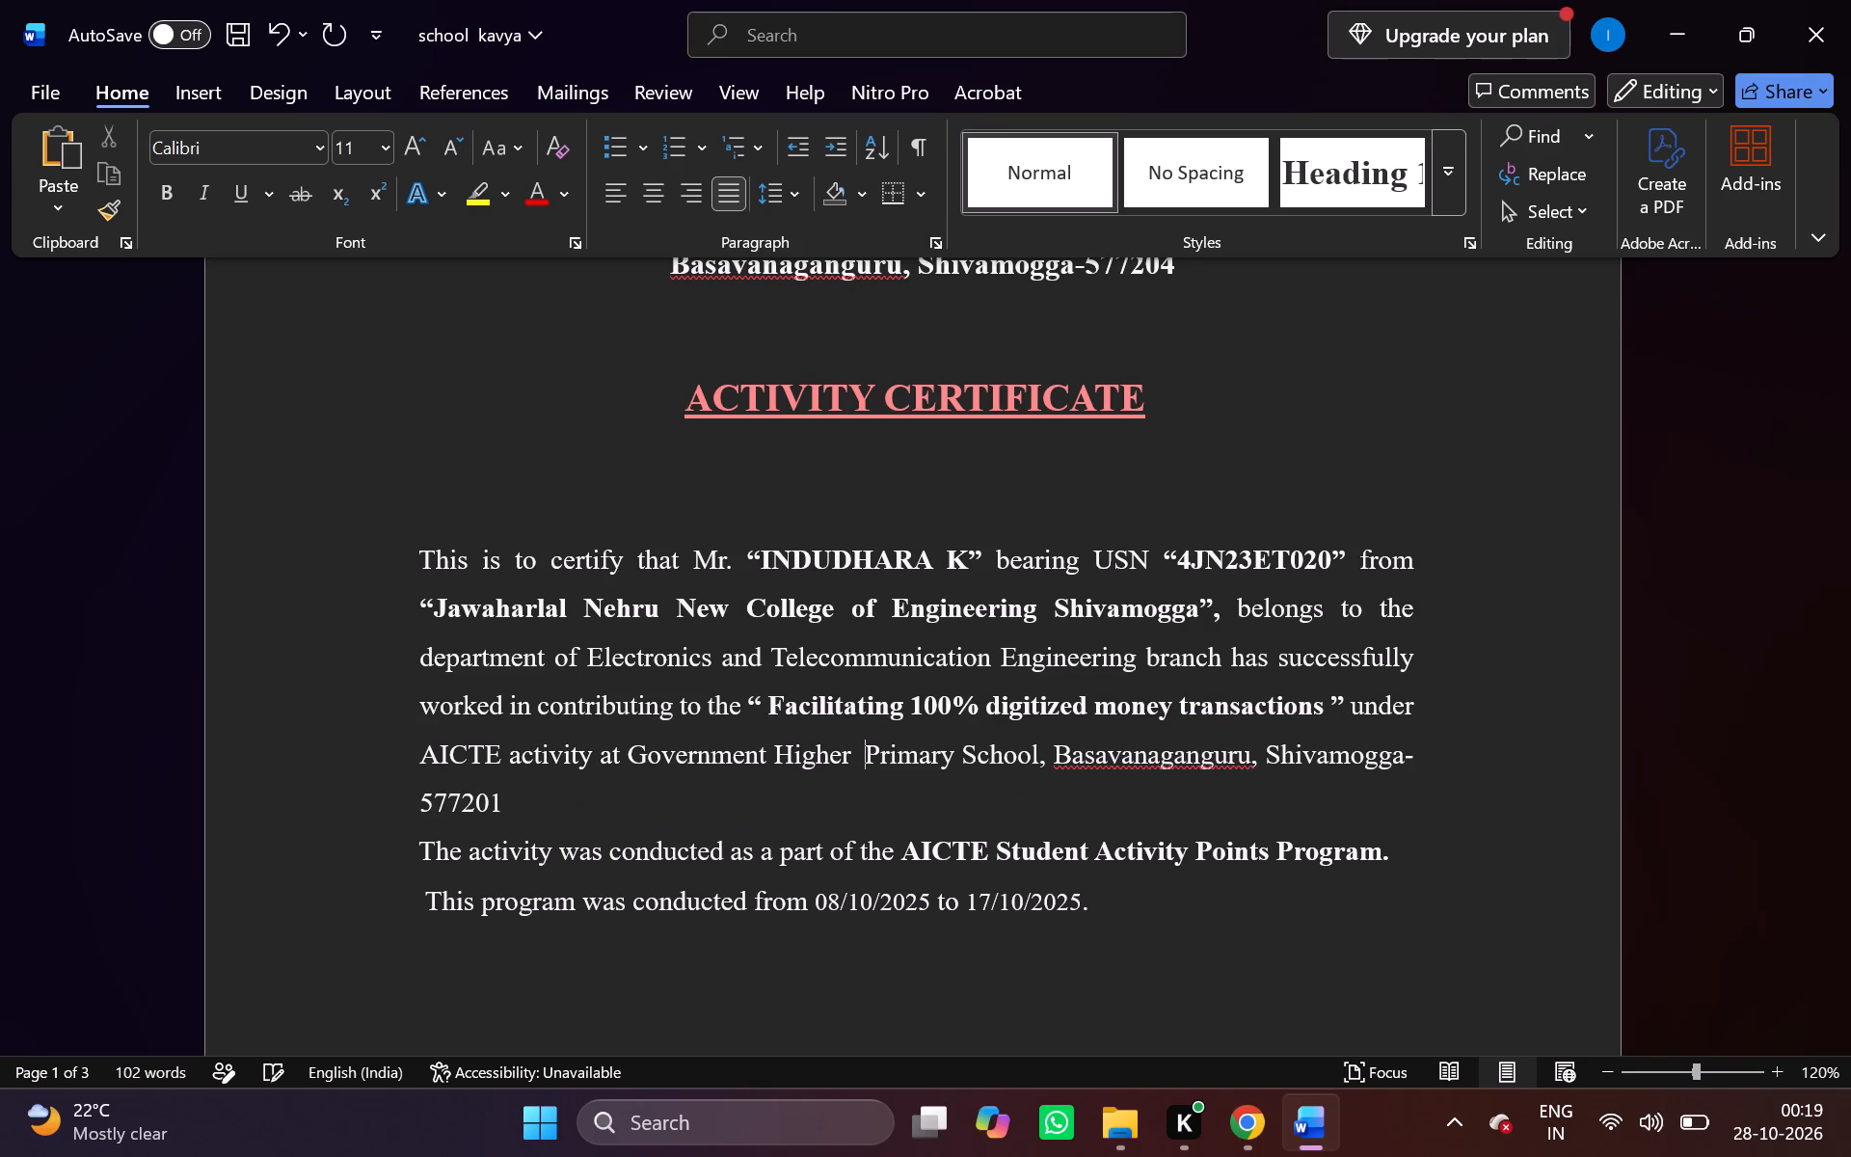
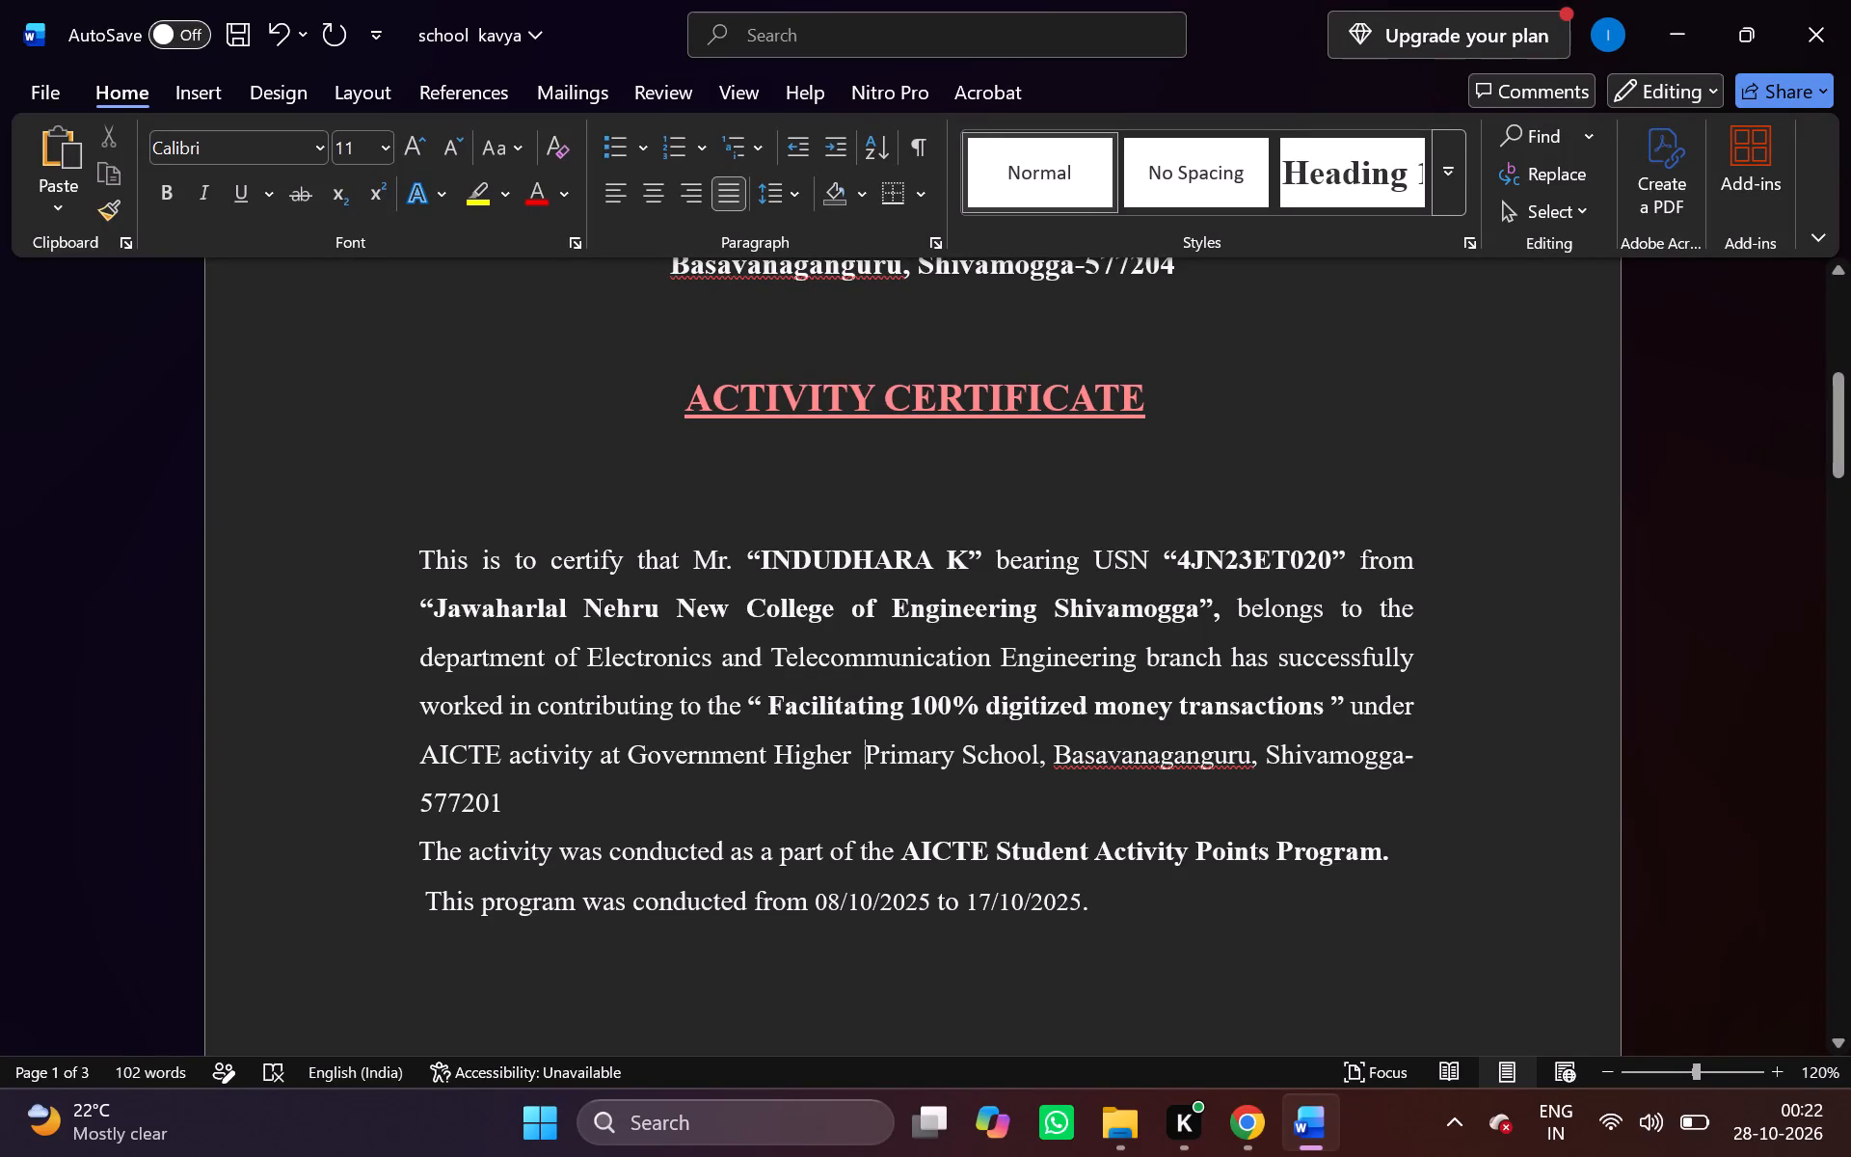
Delete the venue text from "Government Higher Primary School" through "Shivamogga-577201", leaving the sentence ending at "AICTE activity at".
left_click(528, 795)
key("BackSpace")
key("BackSpace")
key("BackSpace")
key("BackSpace")
key("BackSpace")
key("BackSpace")
key("BackSpace")
key("BackSpace")
key("BackSpace")
key("BackSpace")
key("BackSpace")
key("BackSpace")
key("BackSpace")
key("BackSpace")
key("BackSpace")
key("BackSpace")
key("BackSpace")
key("BackSpace")
key("BackSpace")
key("BackSpace")
key("BackSpace")
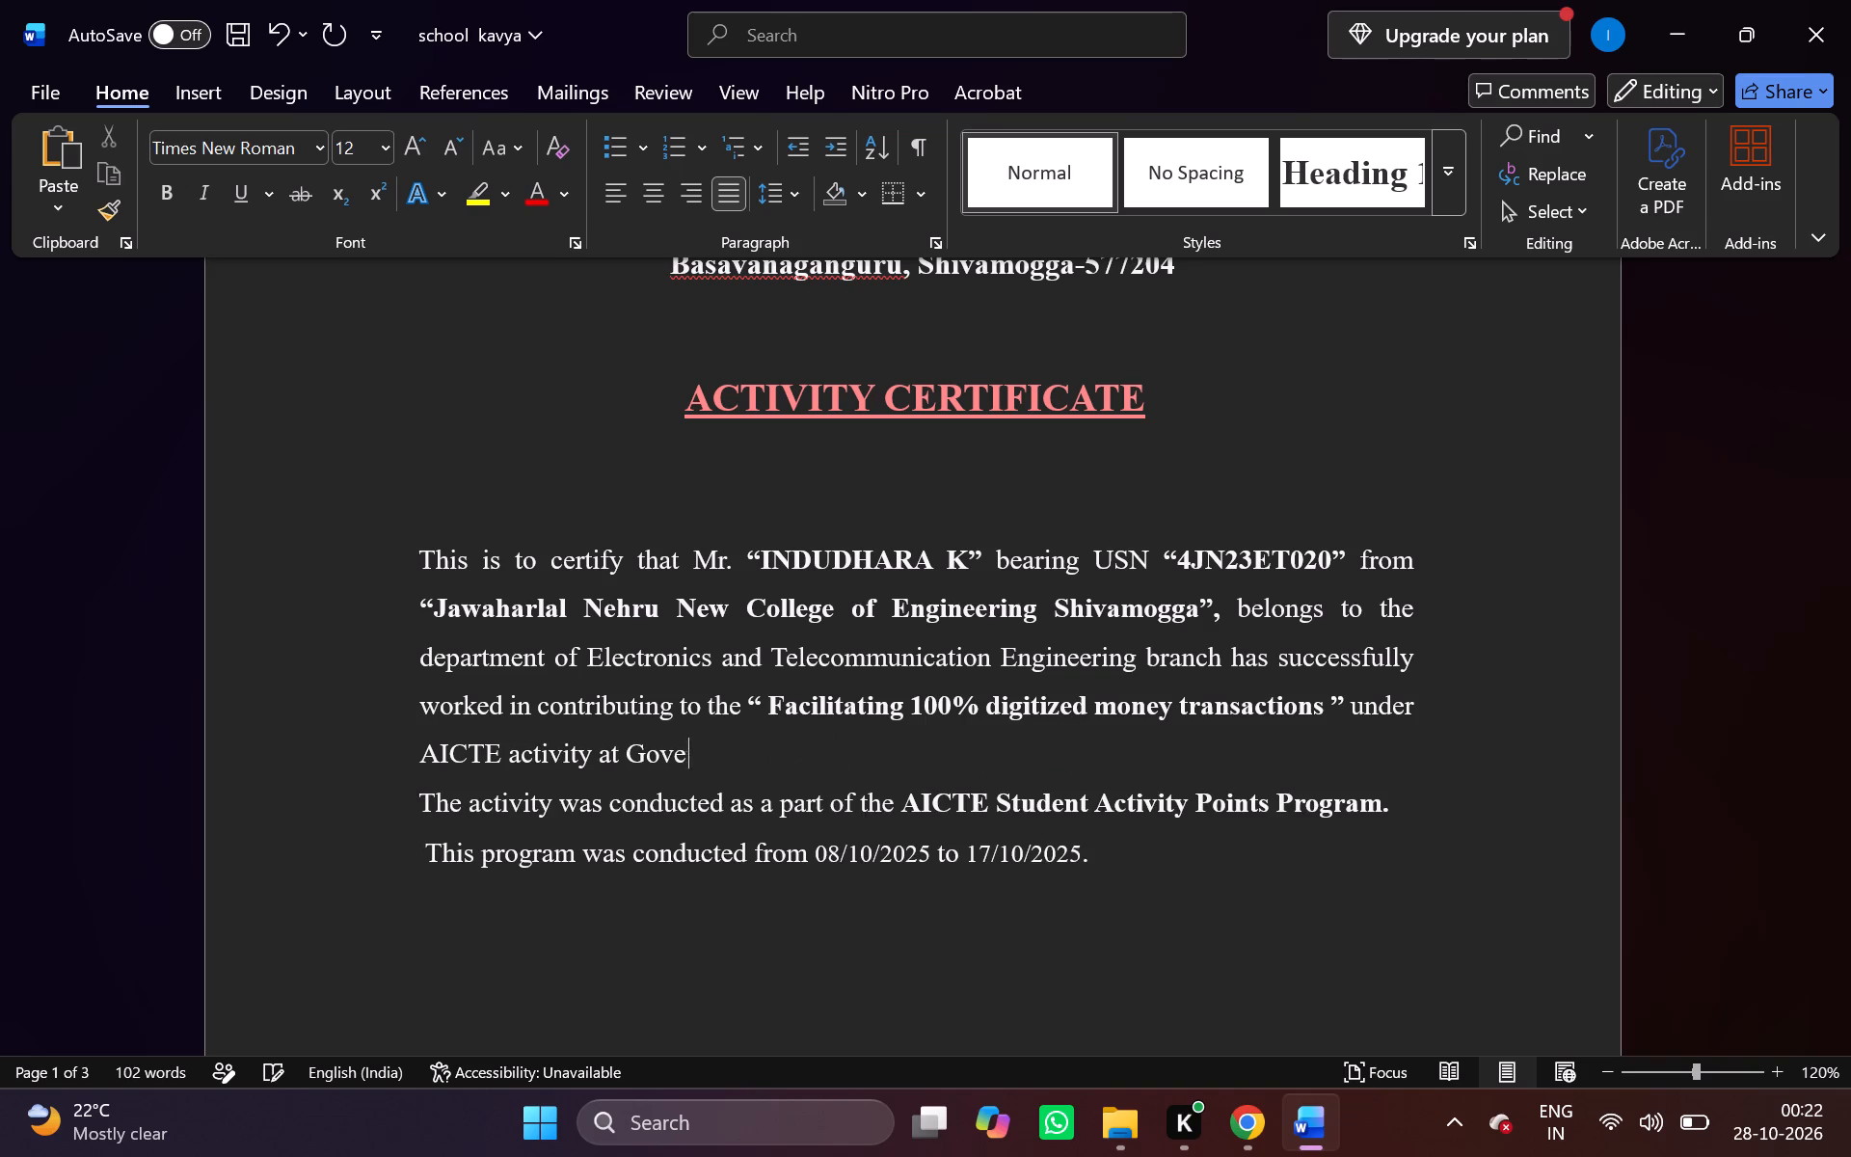
key("BackSpace")
key("BackSpace")
key("BackSpace")
key("BackSpace")
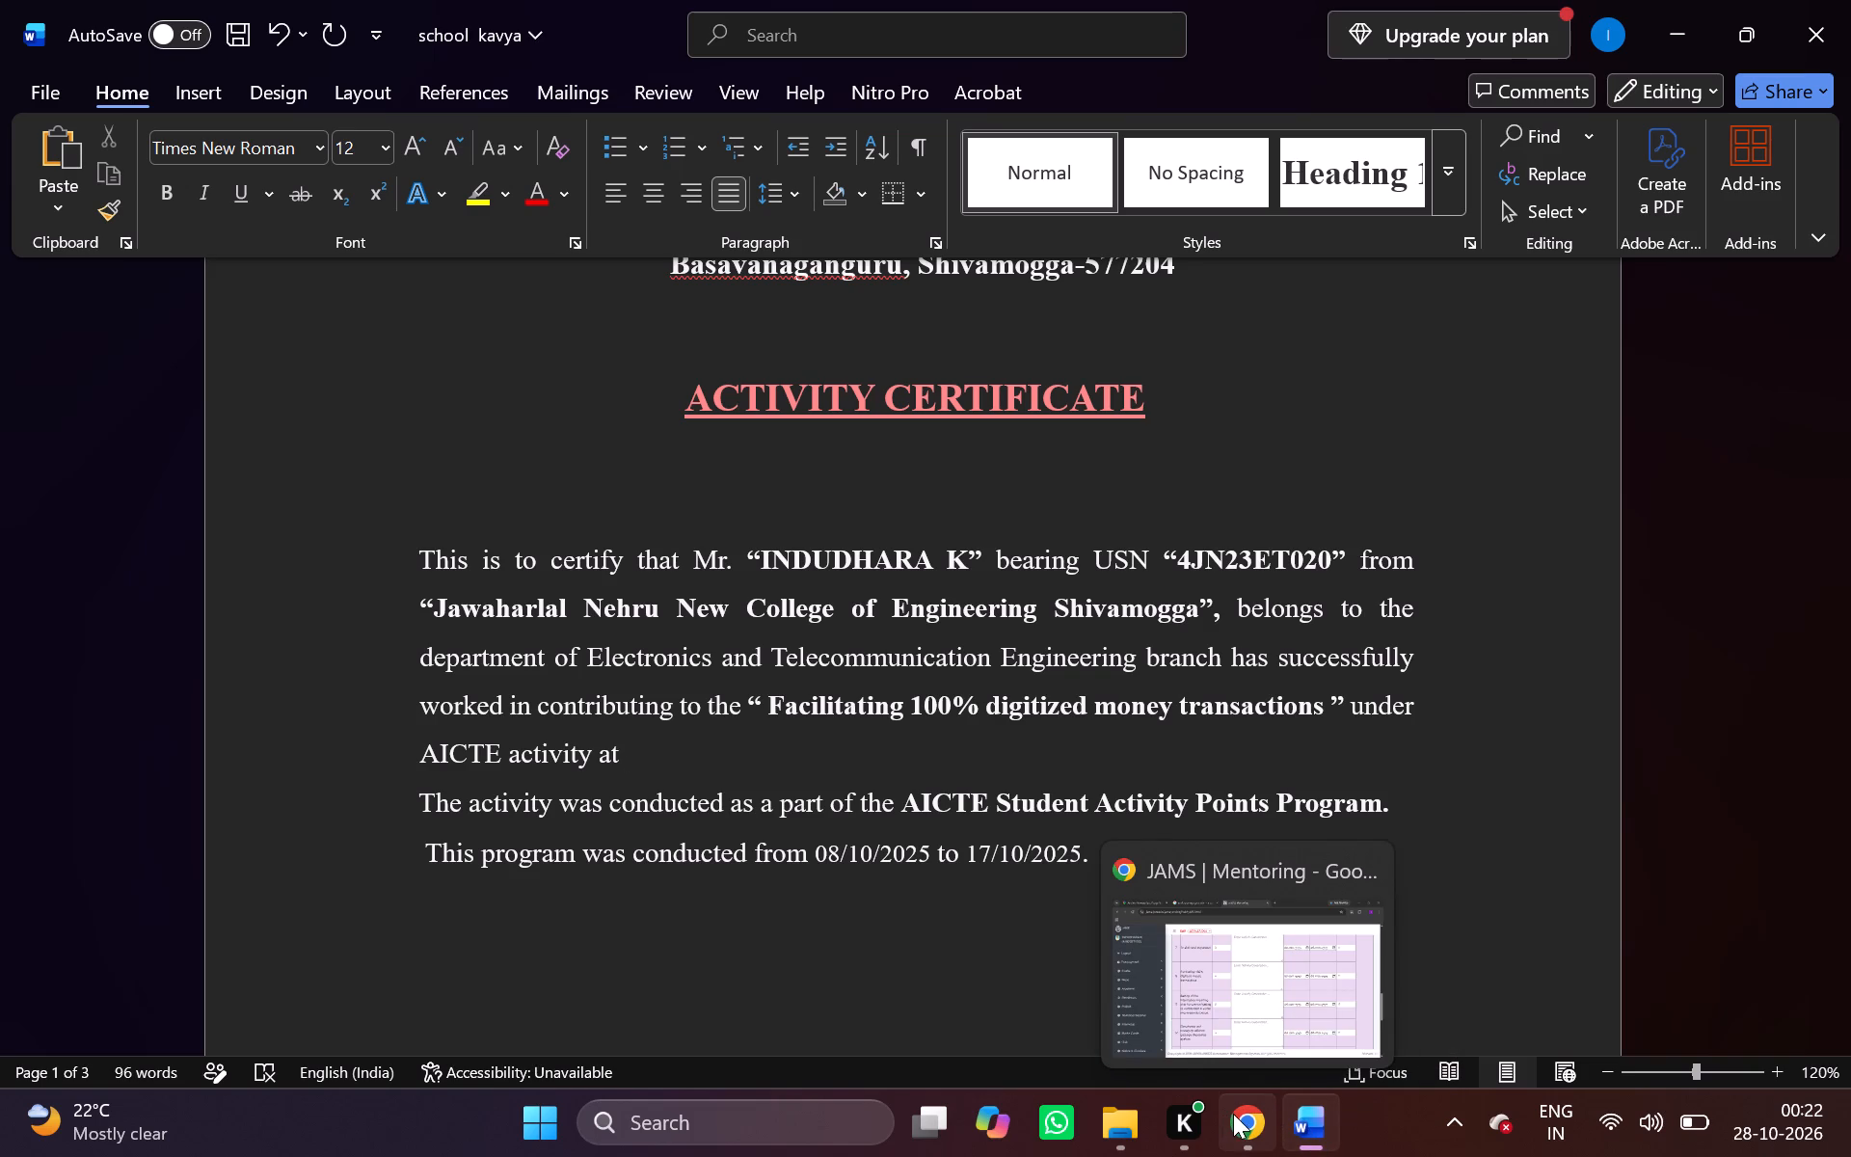
From the AICTE points folder, open the "Arun tour" and "Indudhara tour" PDFs in turn and examine the certificate wording.
left_click(1140, 1118)
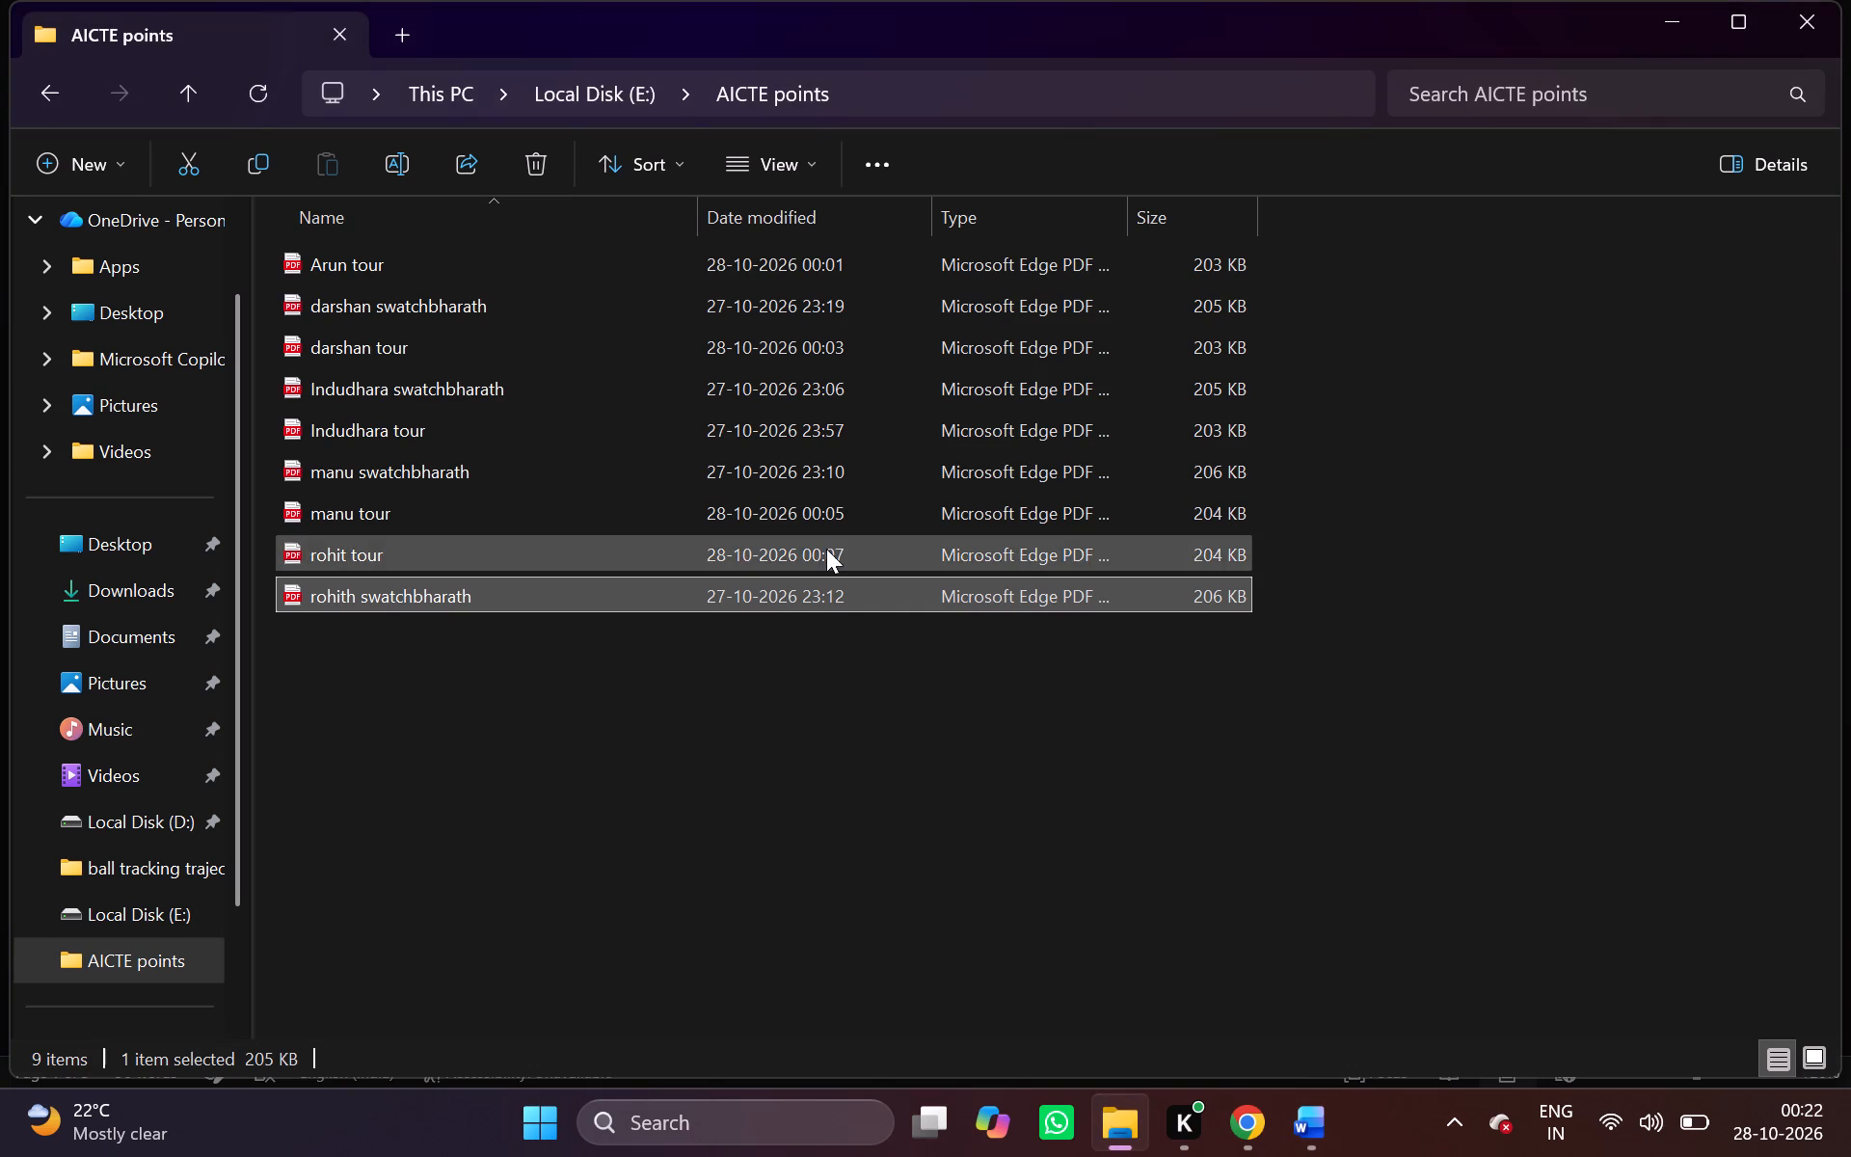
double_click(560, 254)
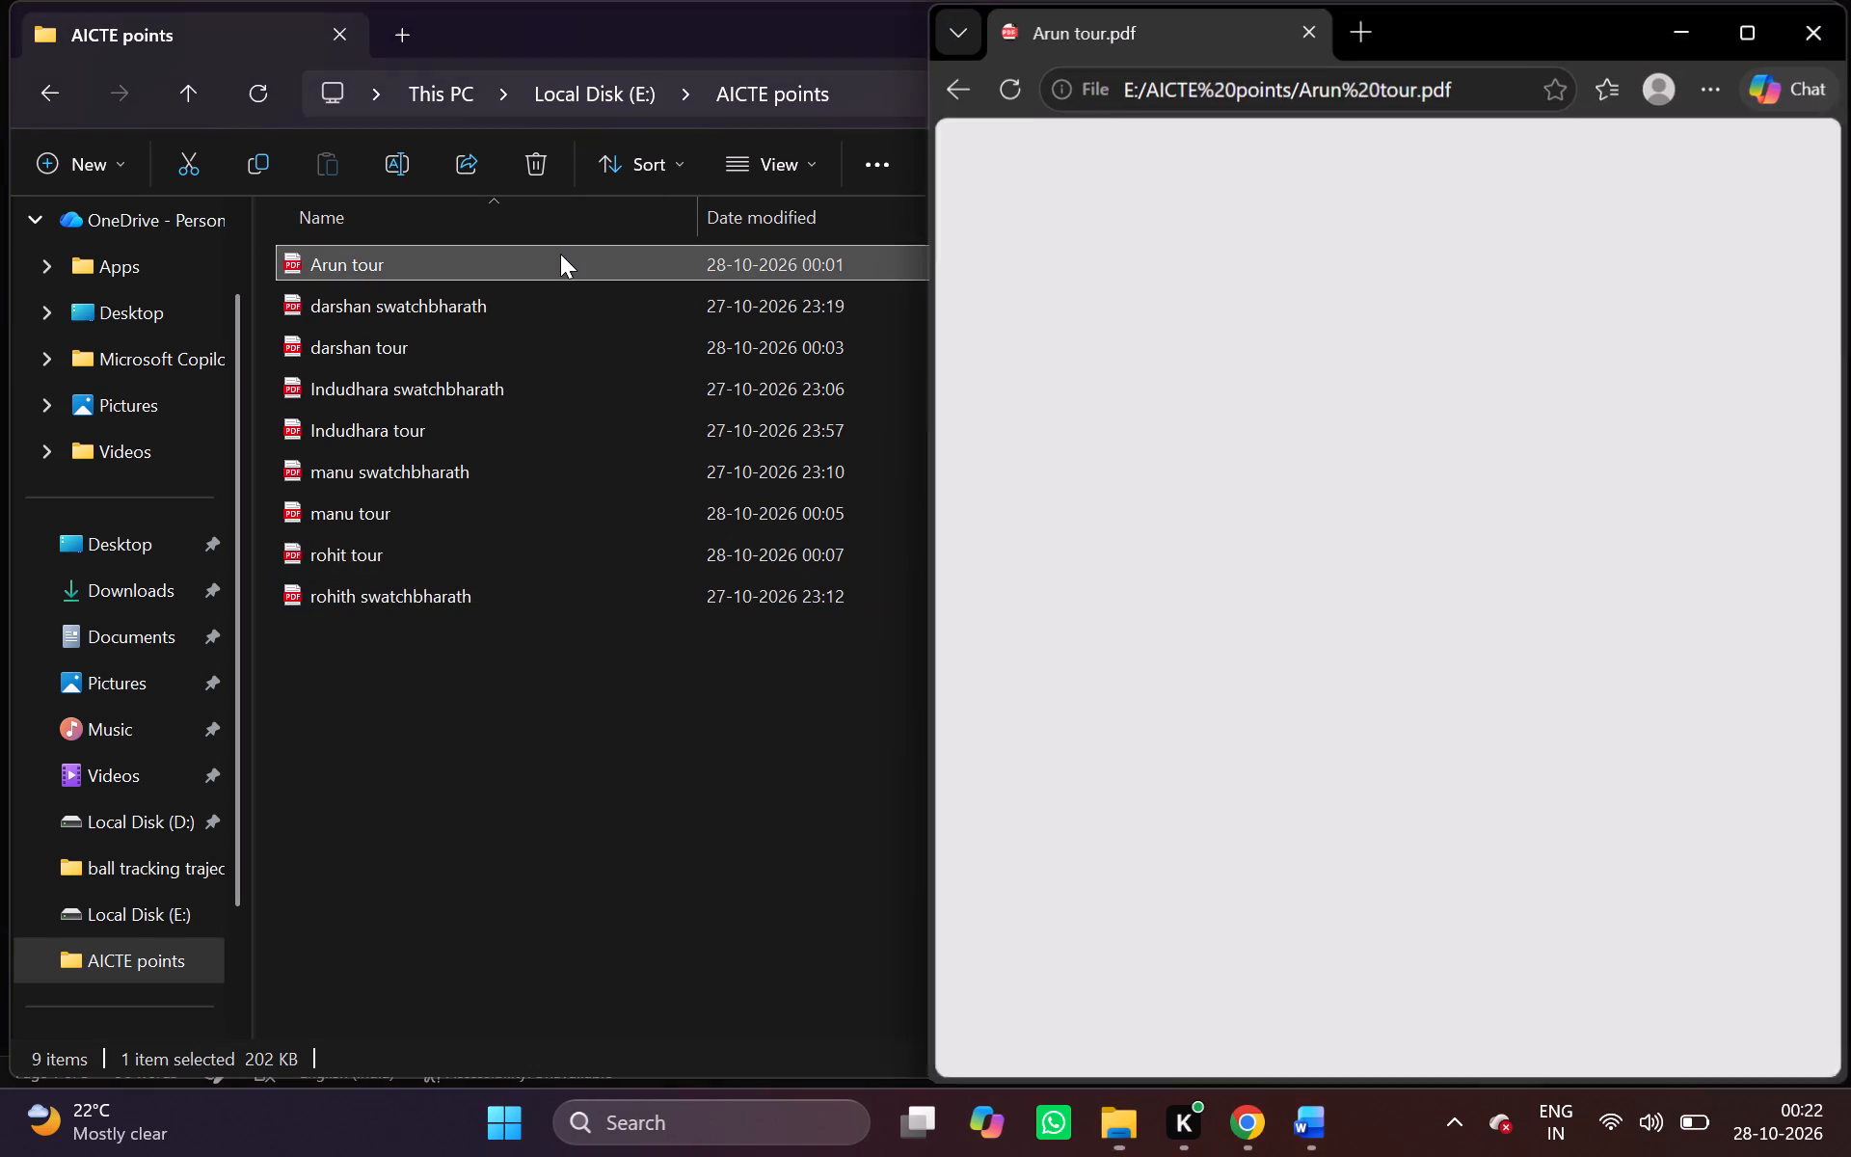
scroll(1633, 560, "left", 2)
left_click_drag(1633, 560, 1434, 795)
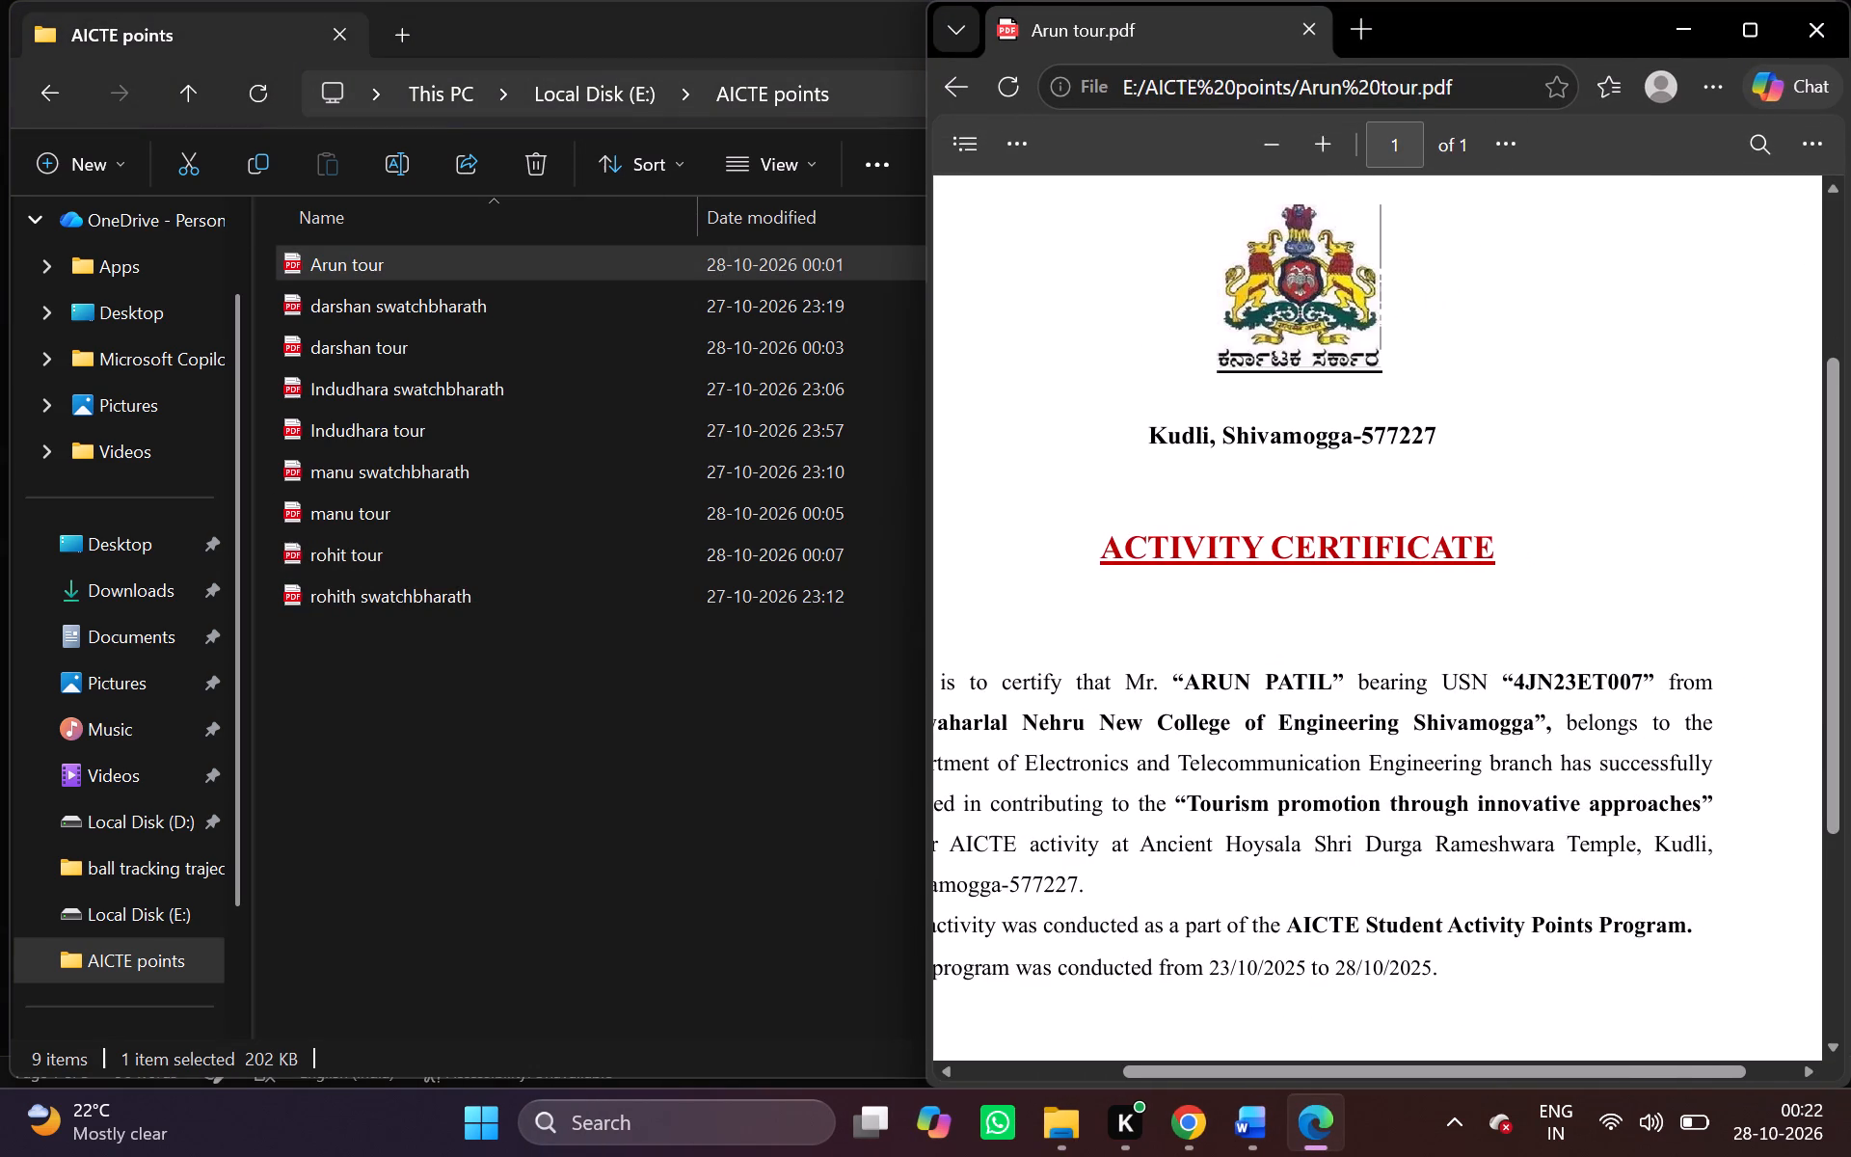
left_click_drag(1434, 795, 1194, 847)
scroll(1194, 847, "right", 1)
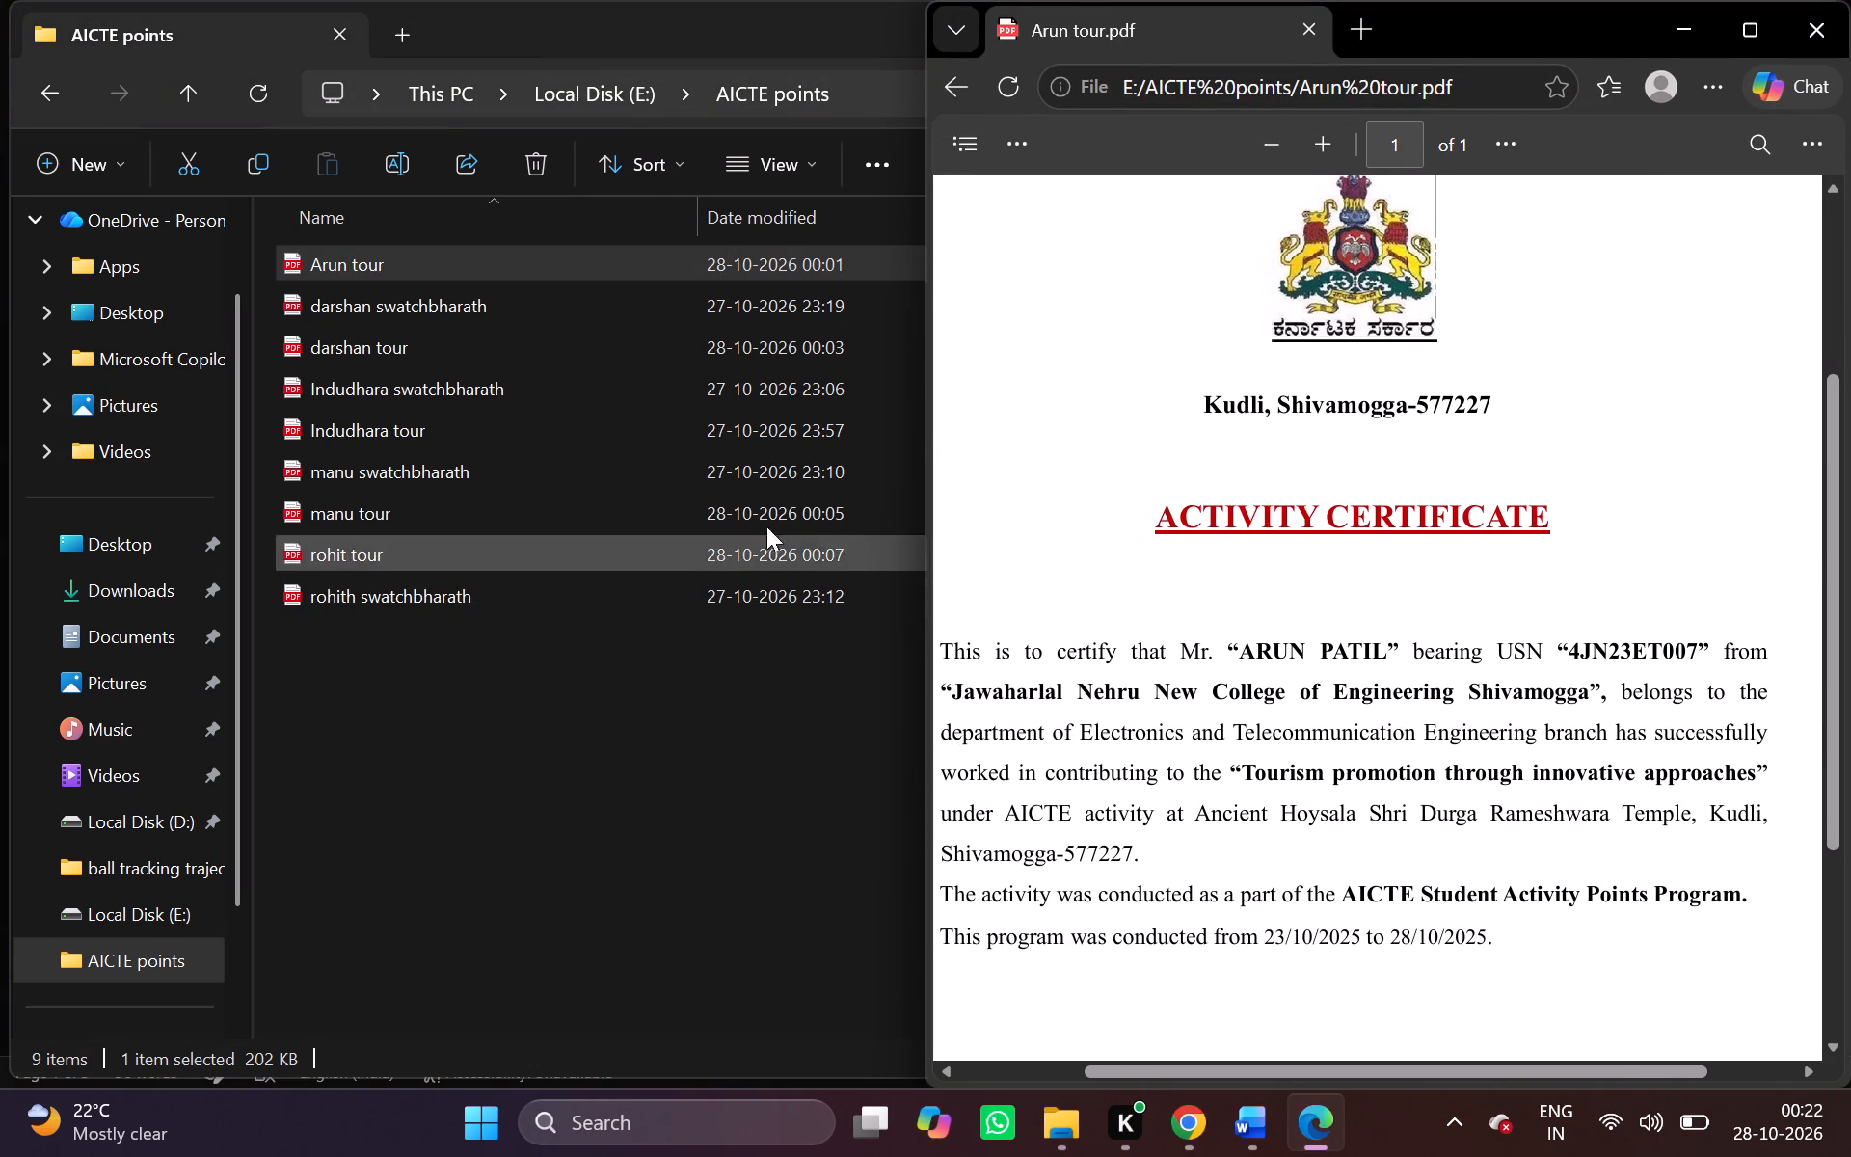
left_click(1833, 6)
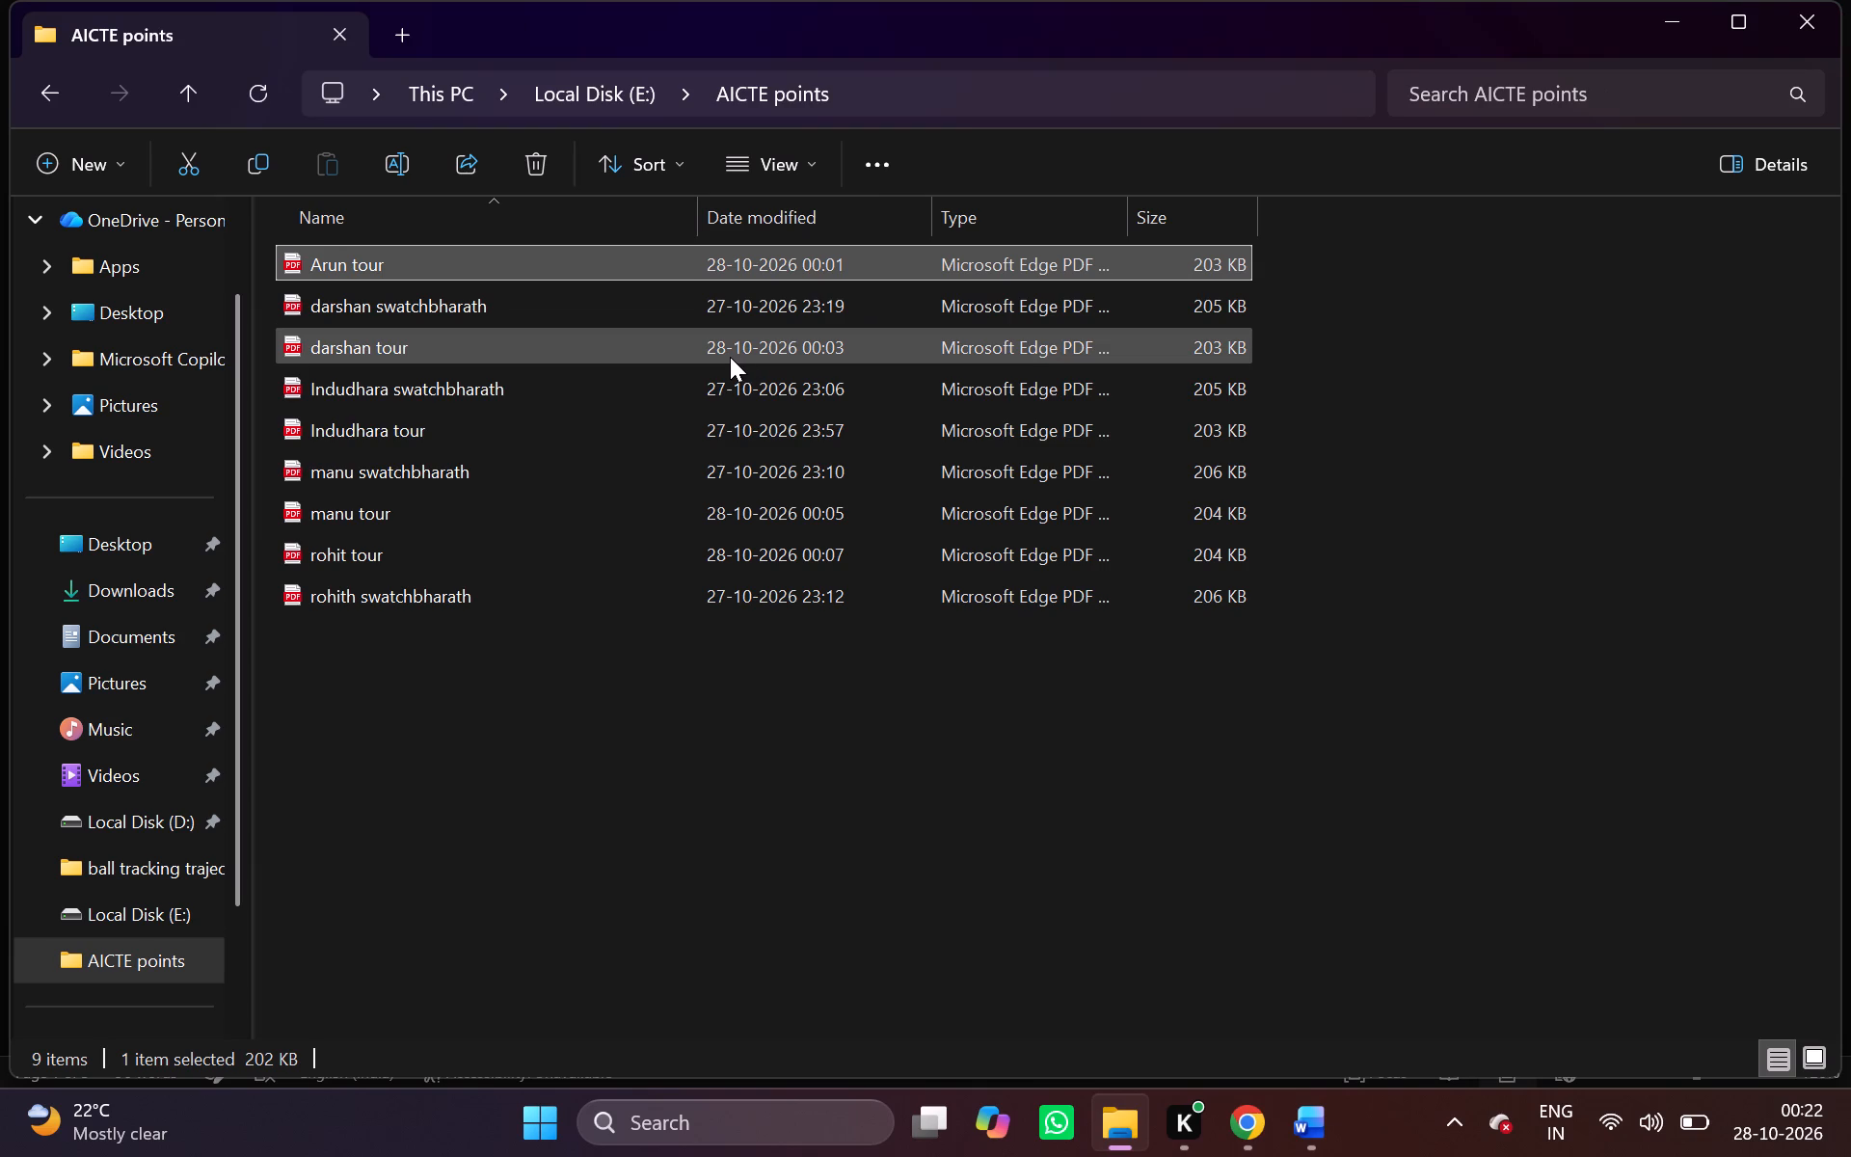
double_click(658, 426)
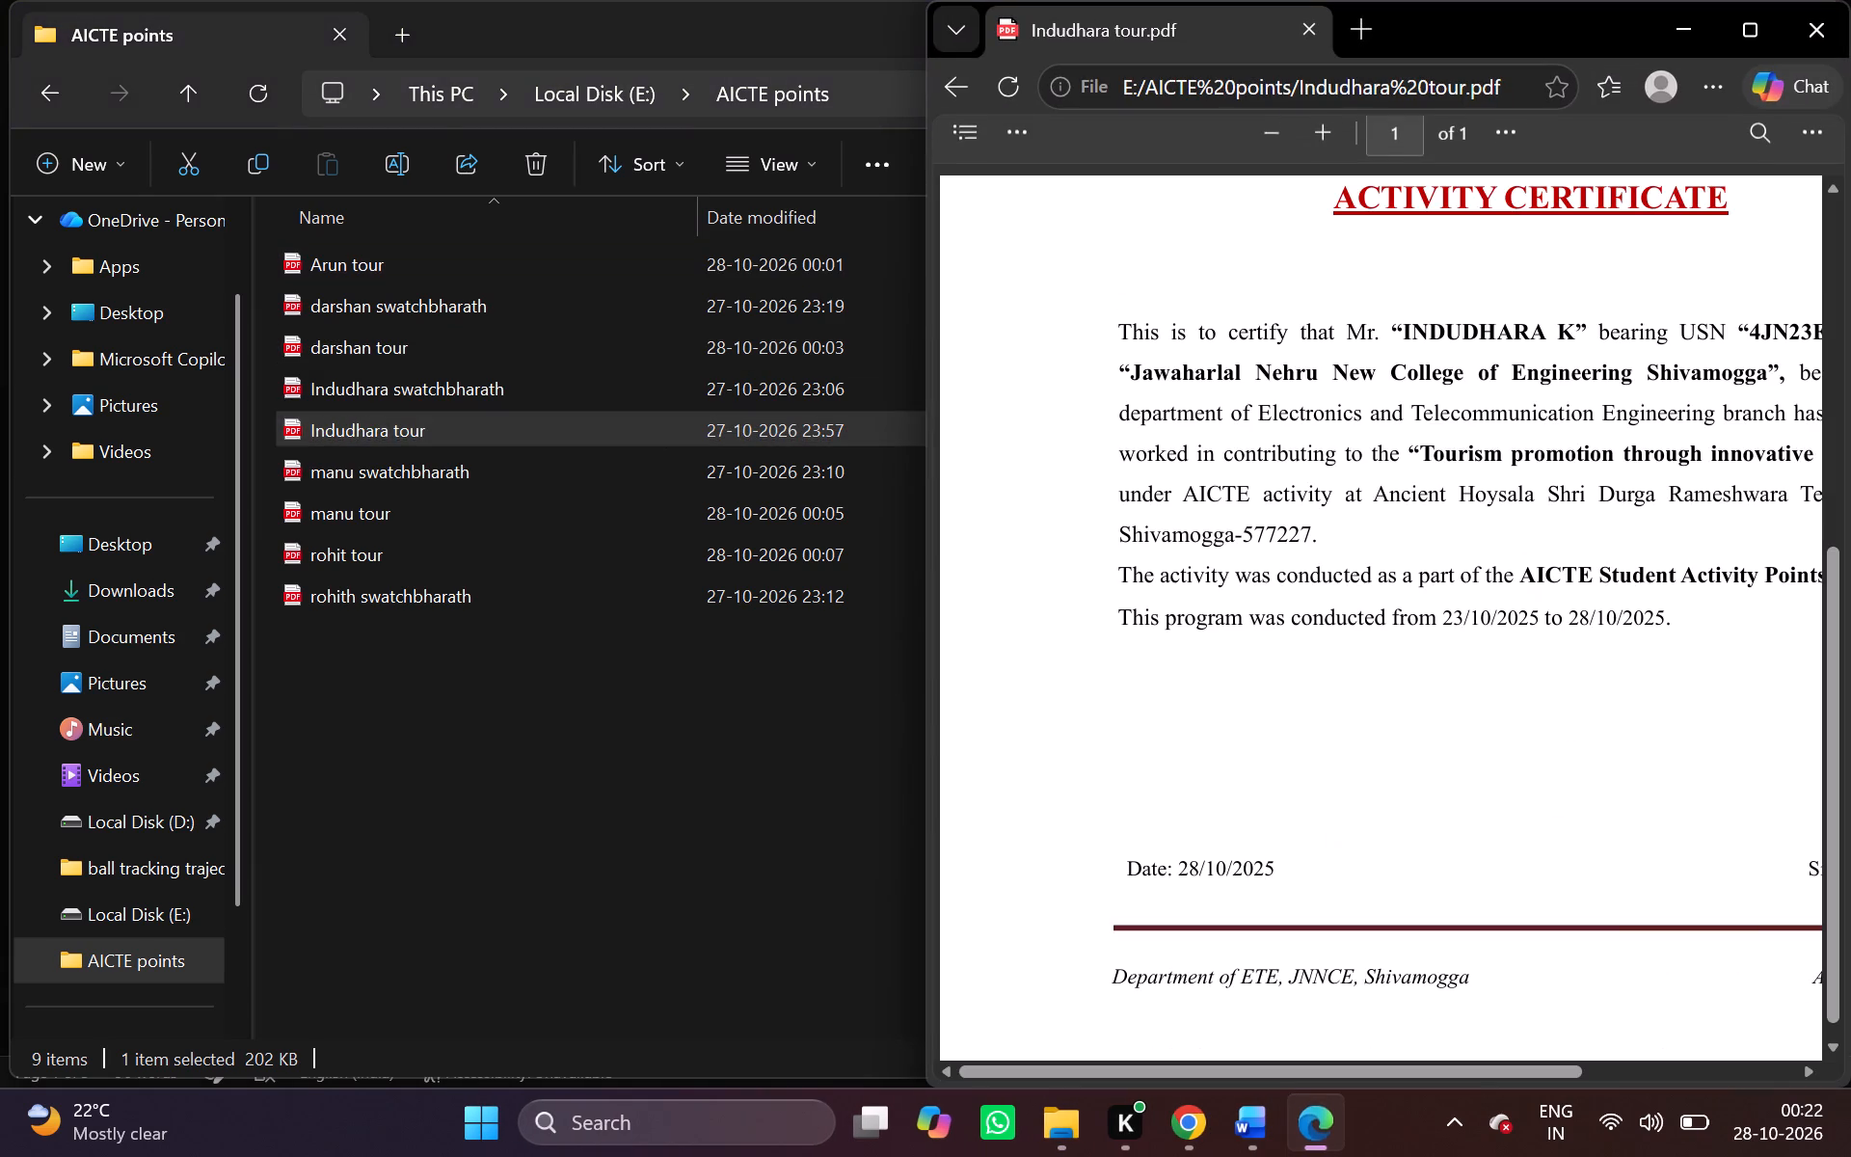
scroll(1340, 517, "left", 2)
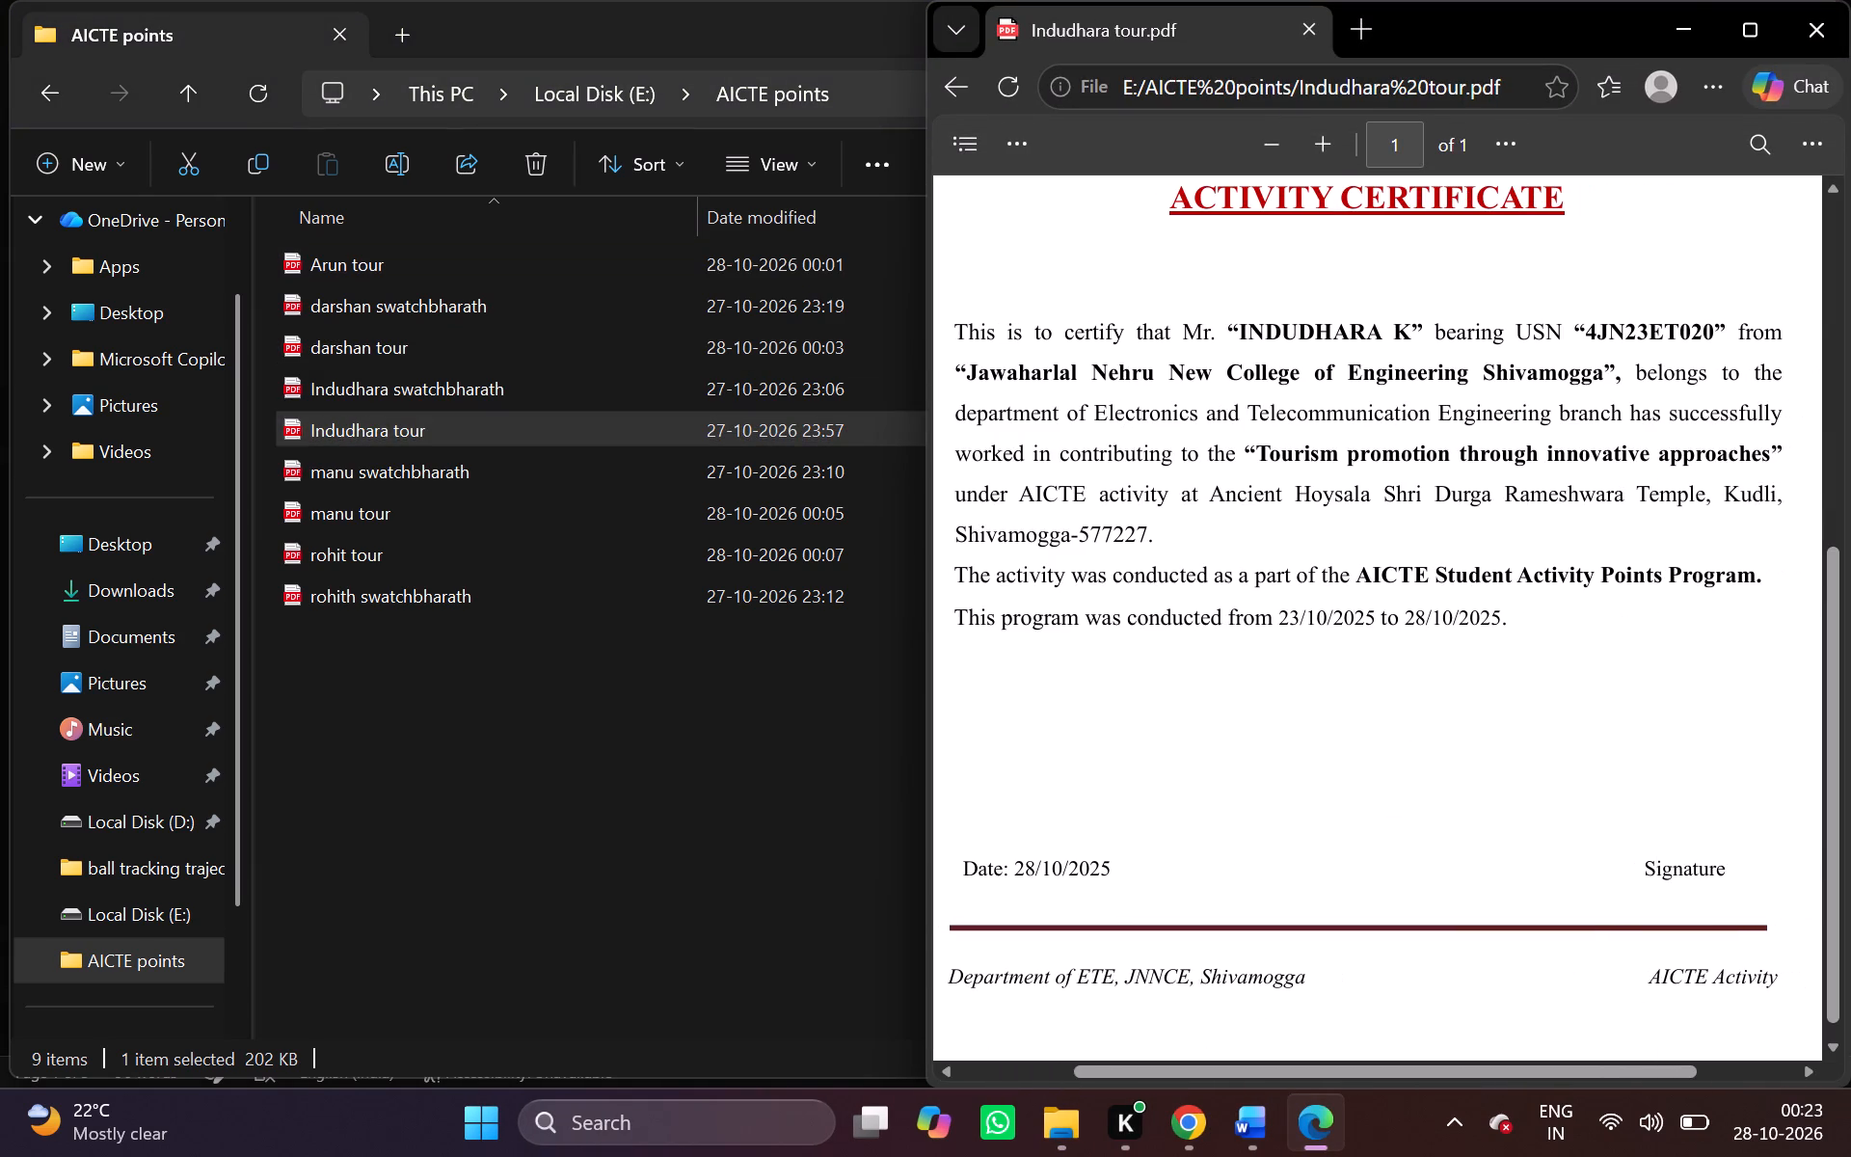
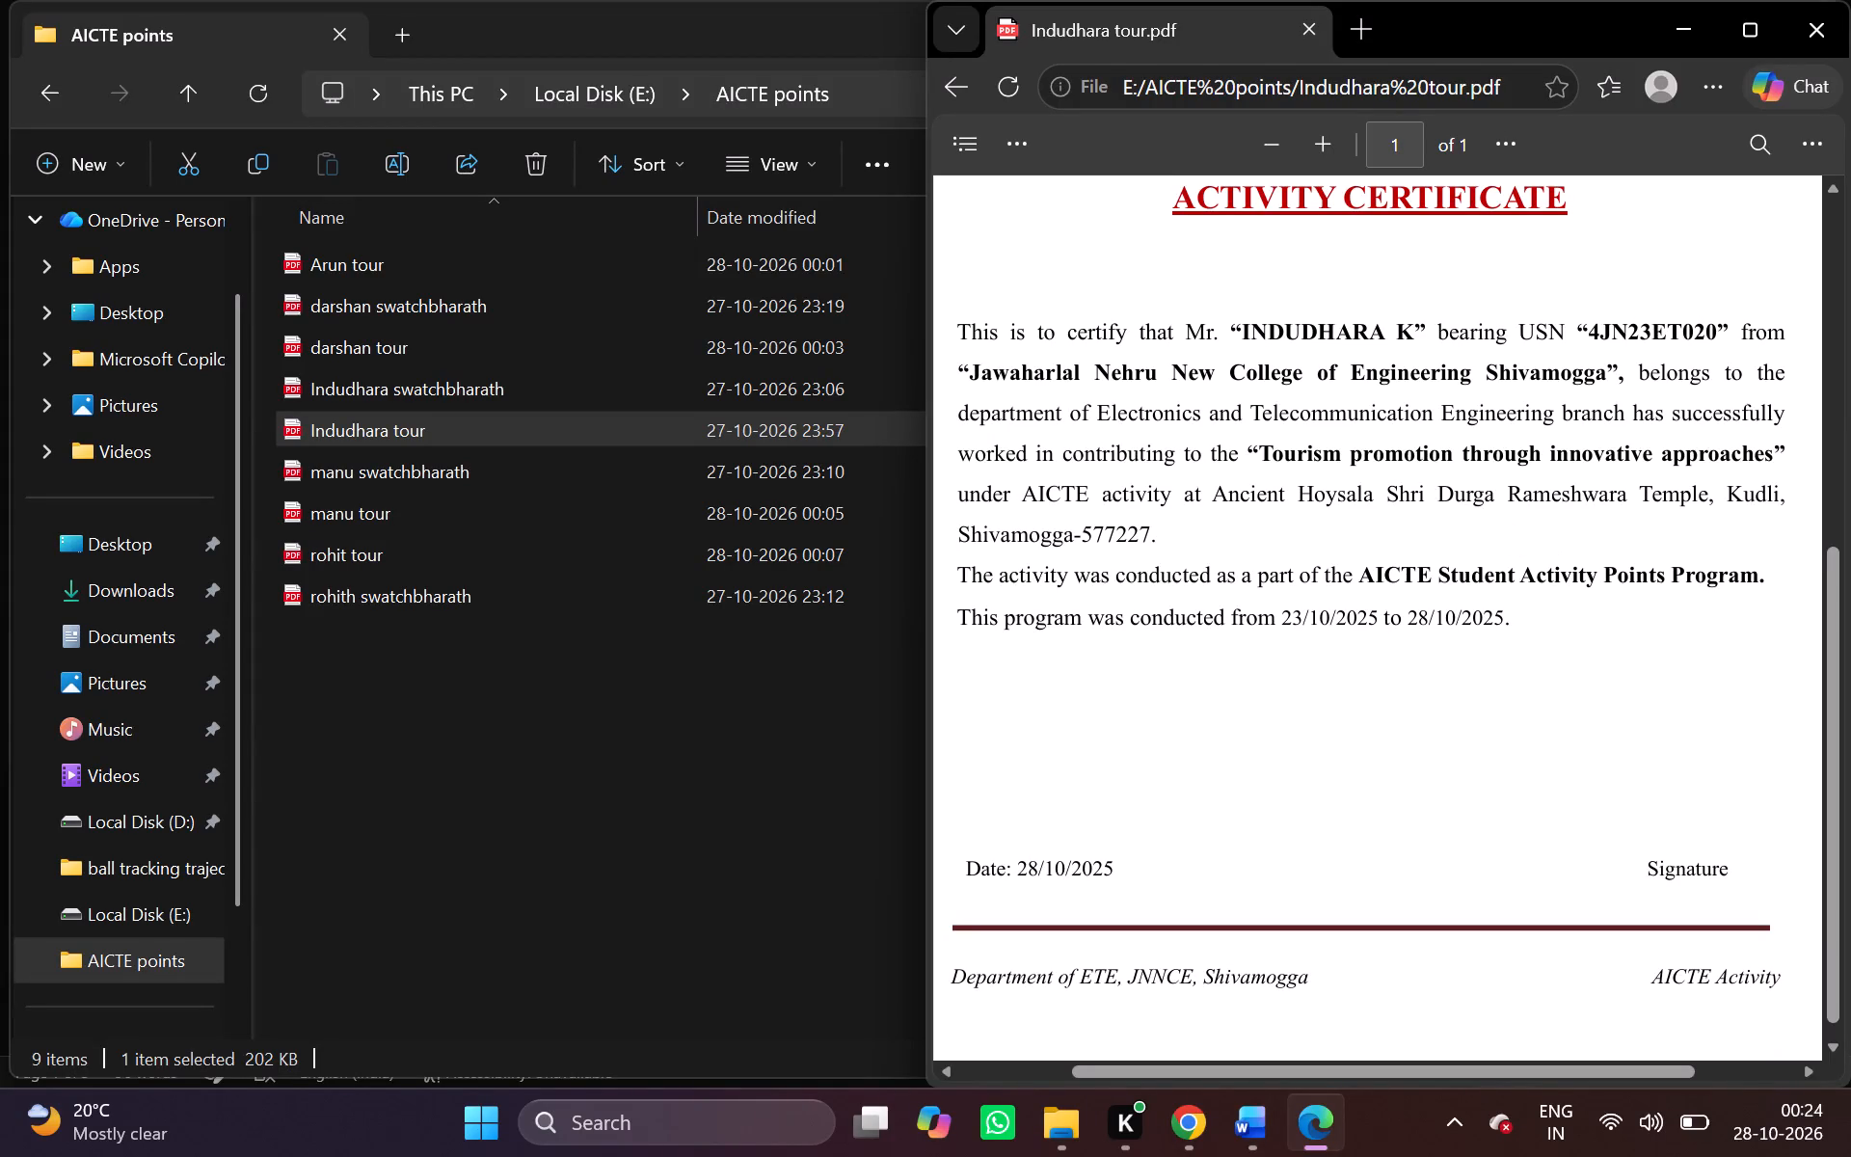
Copy "Kudli, Shivamogga-577227." from the open tour PDF, close it, and paste it after "AICTE activity at" in the Word certificate.
left_click_drag(1723, 494, 1742, 519)
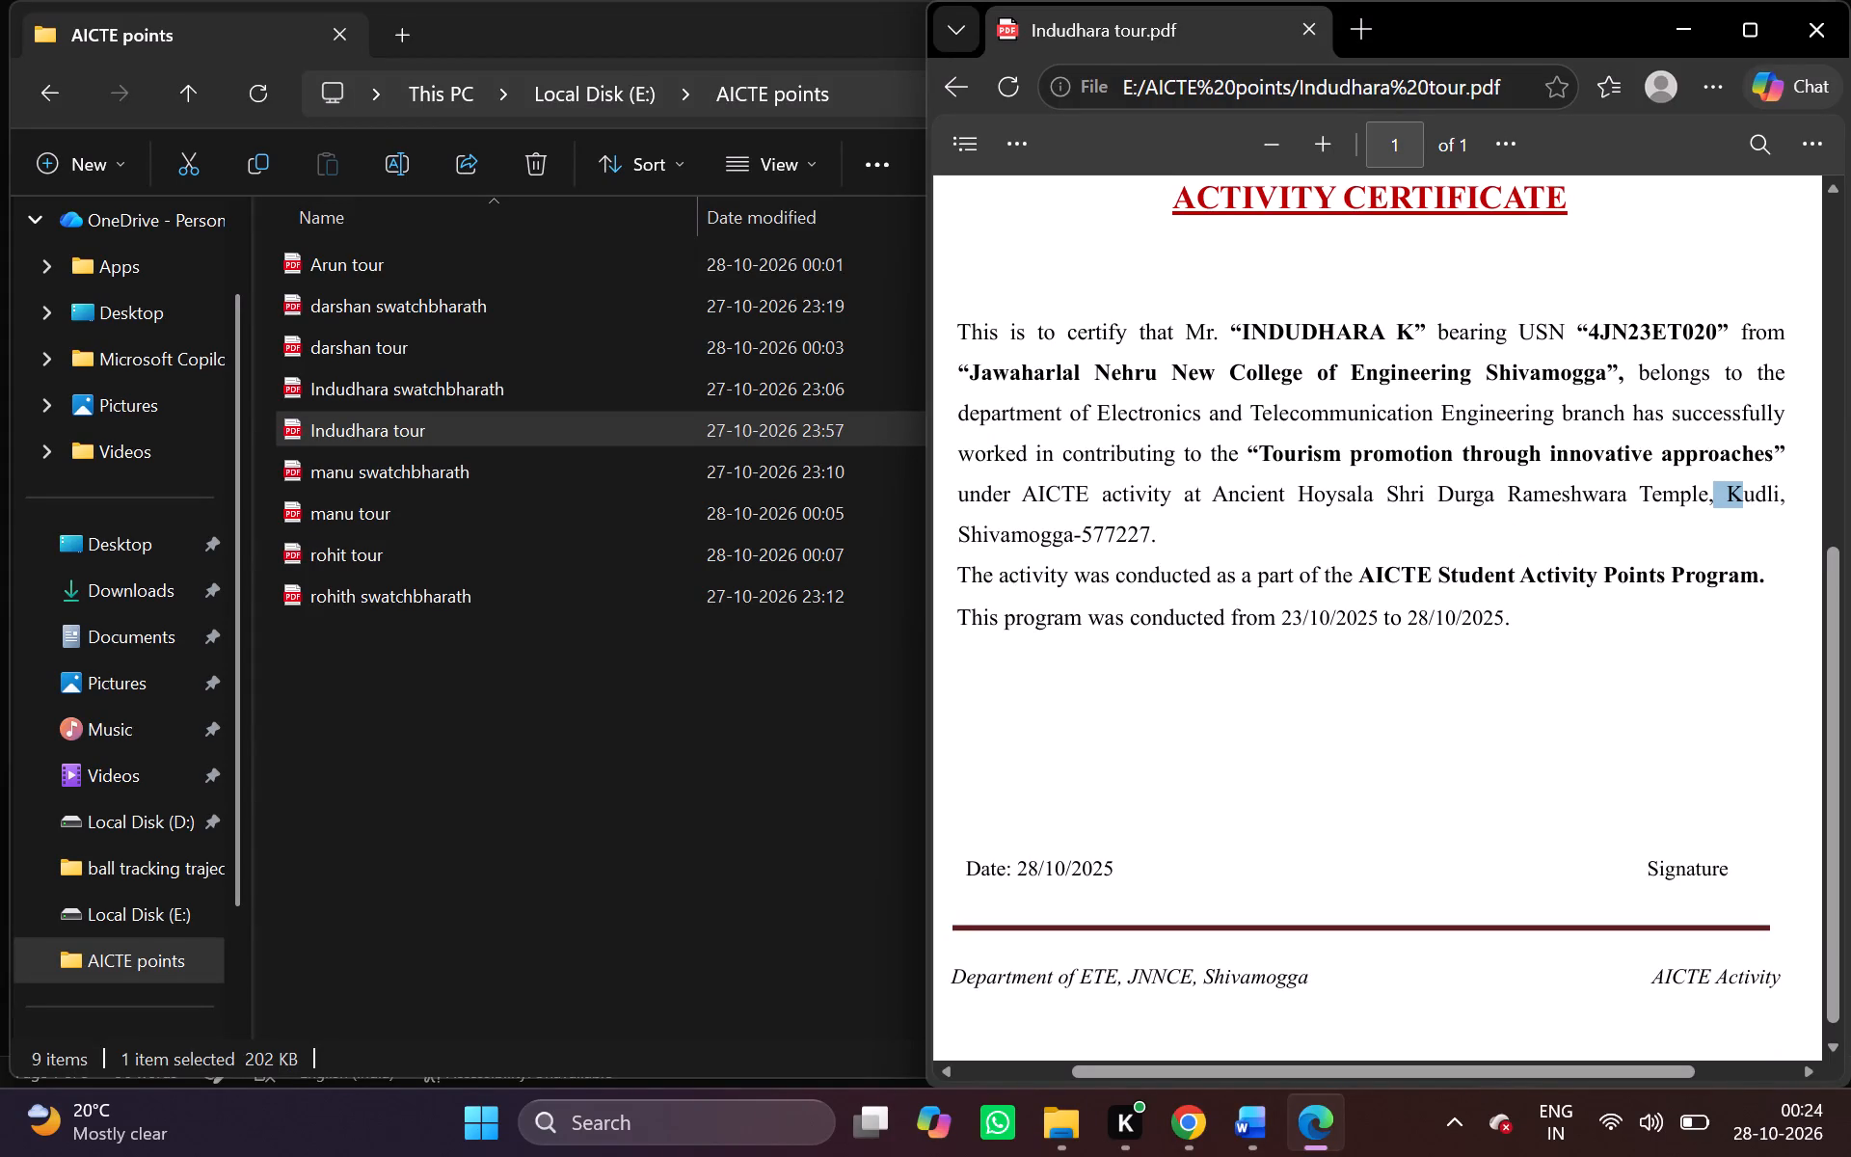
left_click_drag(1742, 519, 1750, 515)
left_click(1750, 515)
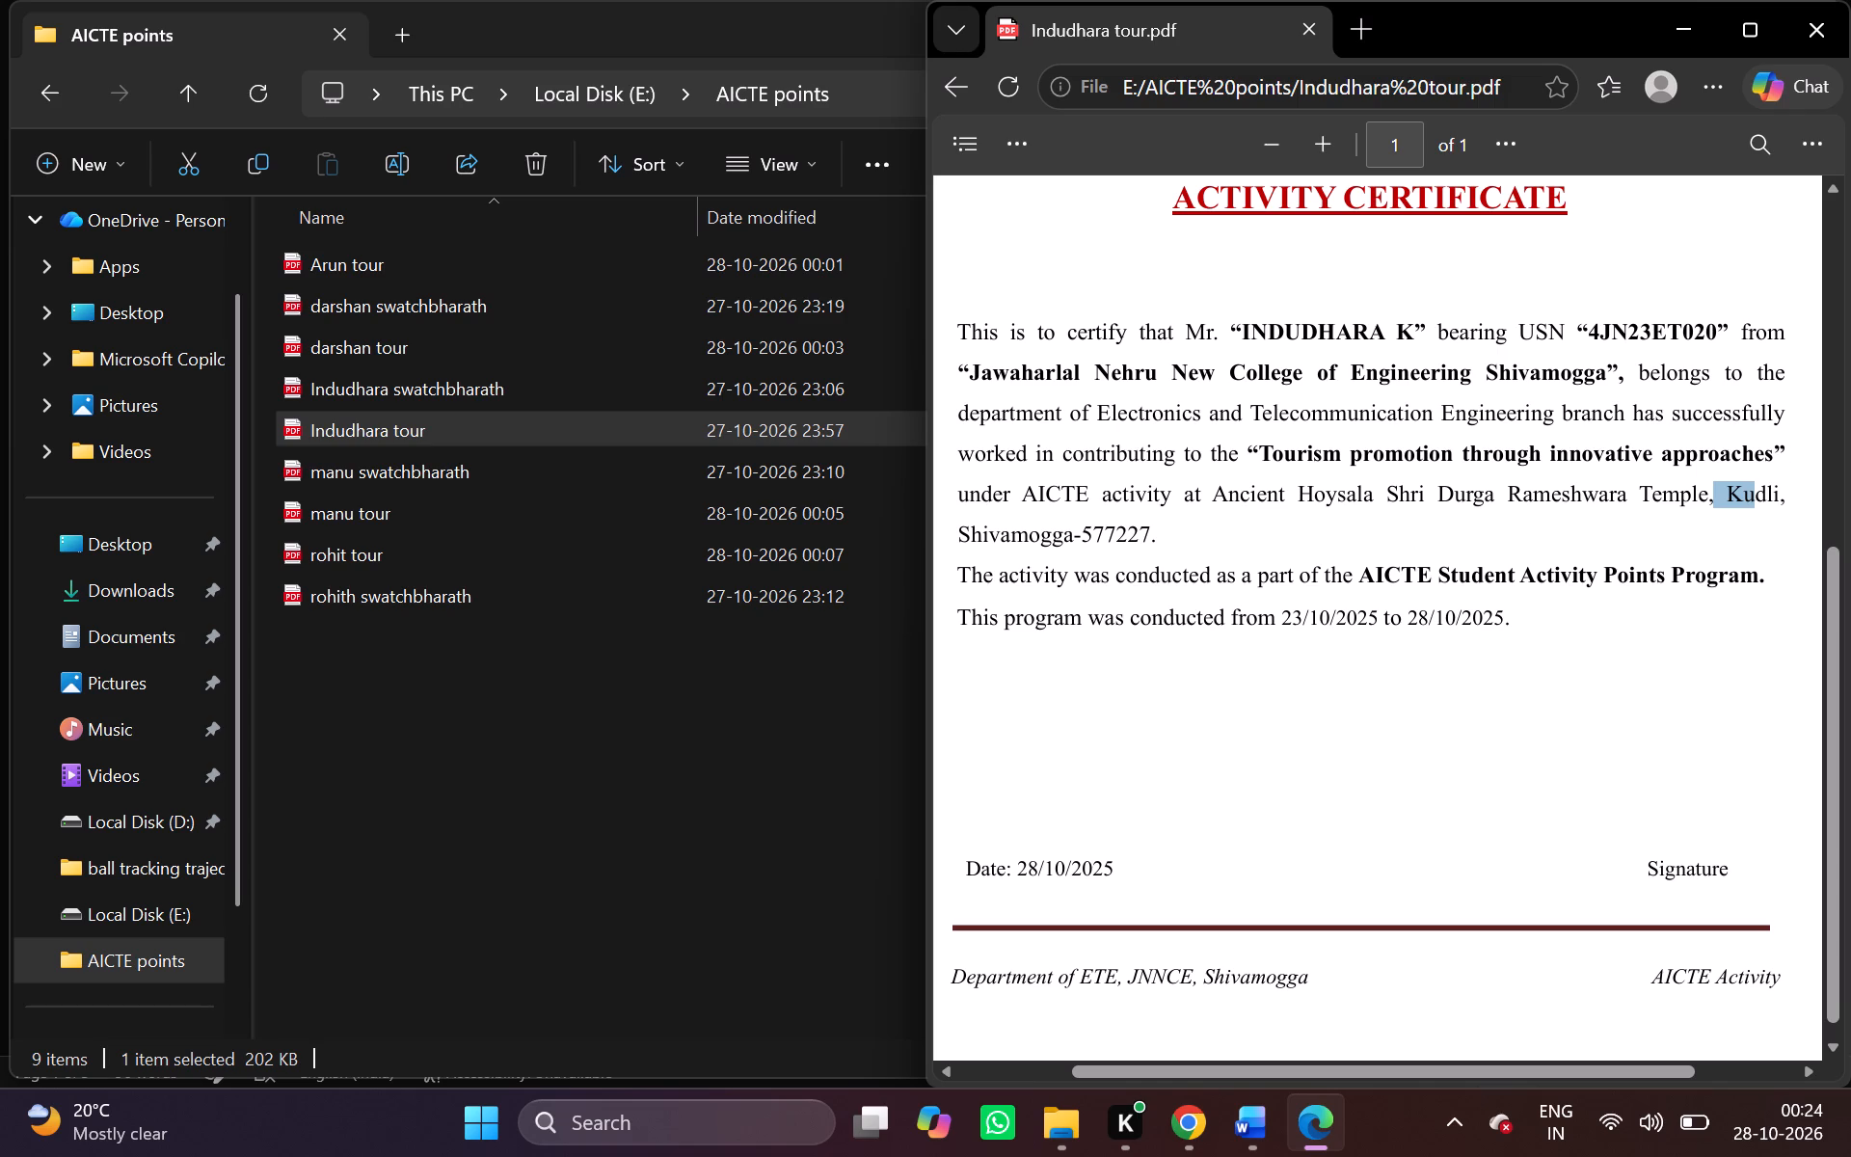
left_click_drag(1728, 493, 1146, 536)
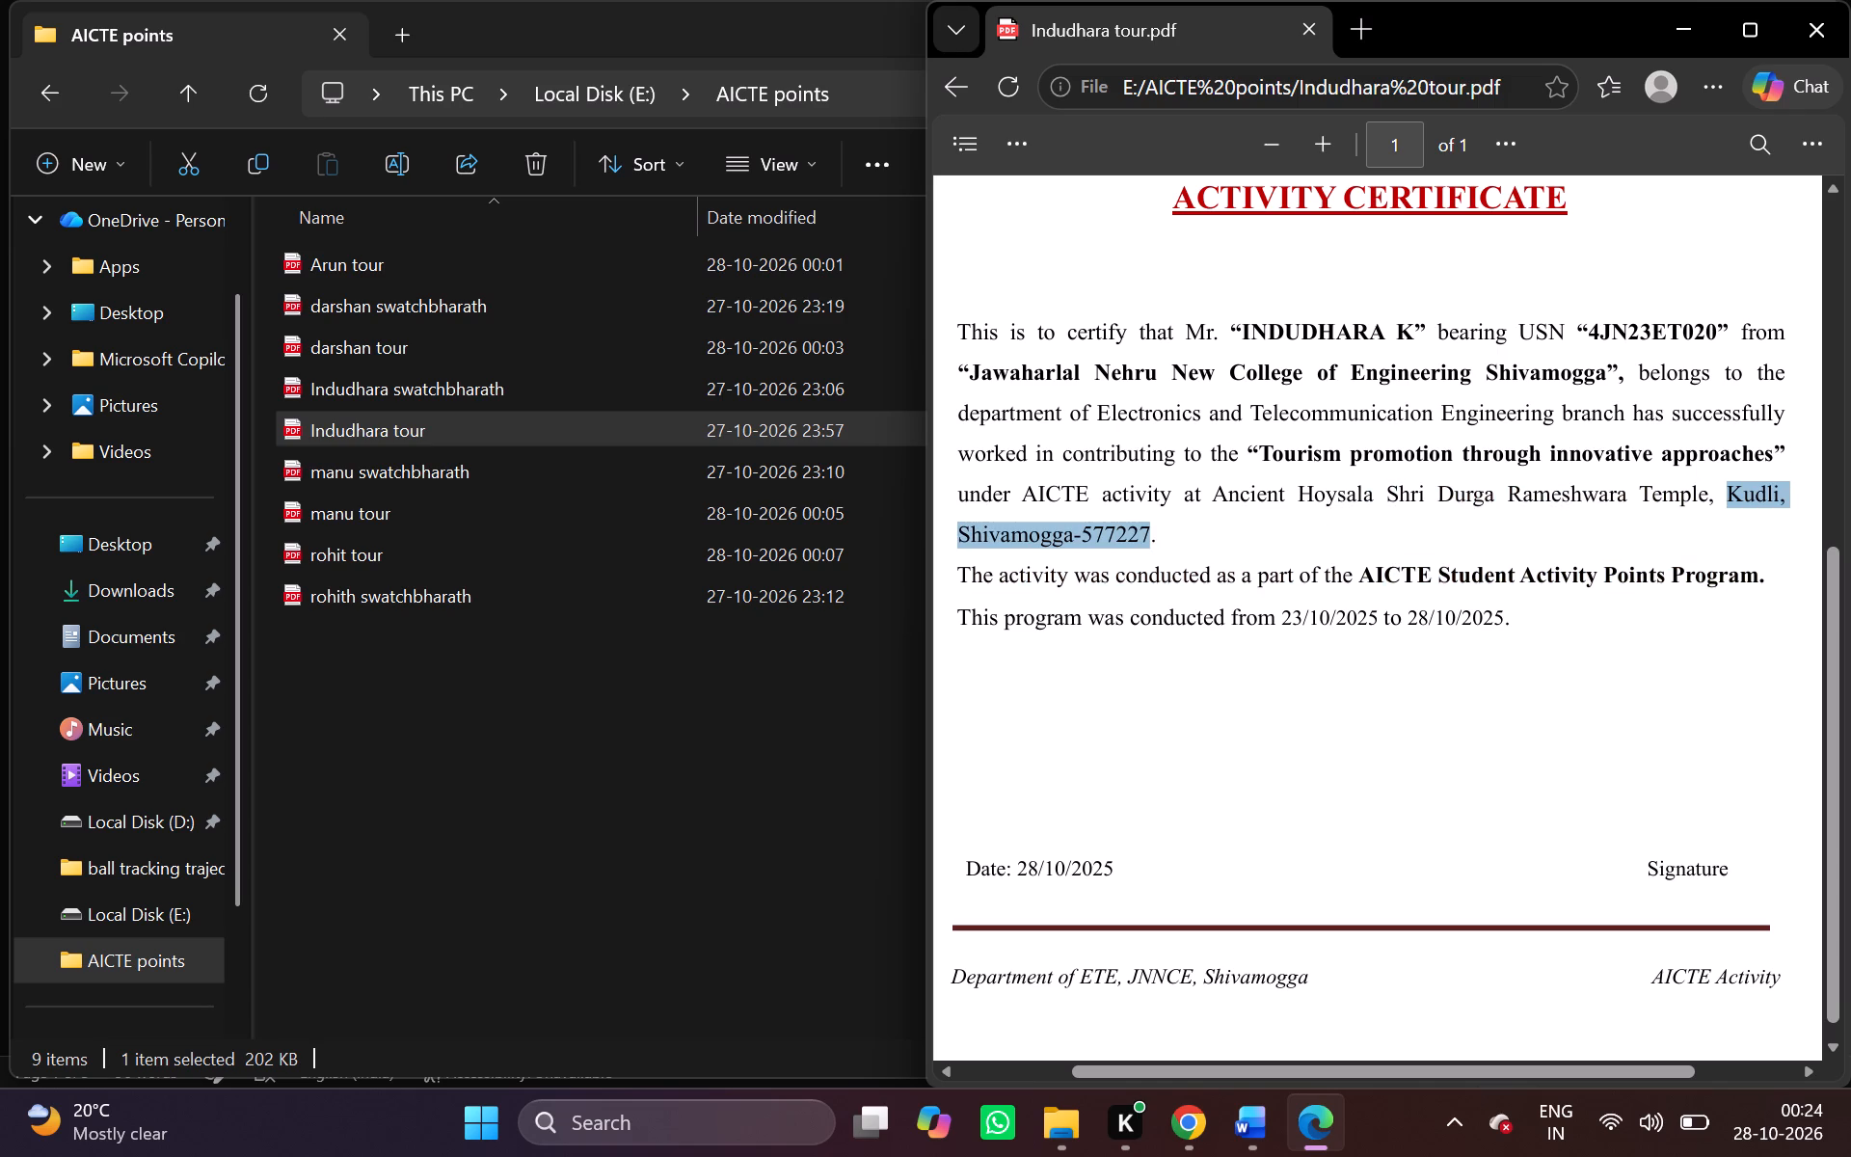
left_click_drag(1146, 536, 1160, 537)
key("ctrl+c")
key("ctrl+c")
left_click(1182, 753)
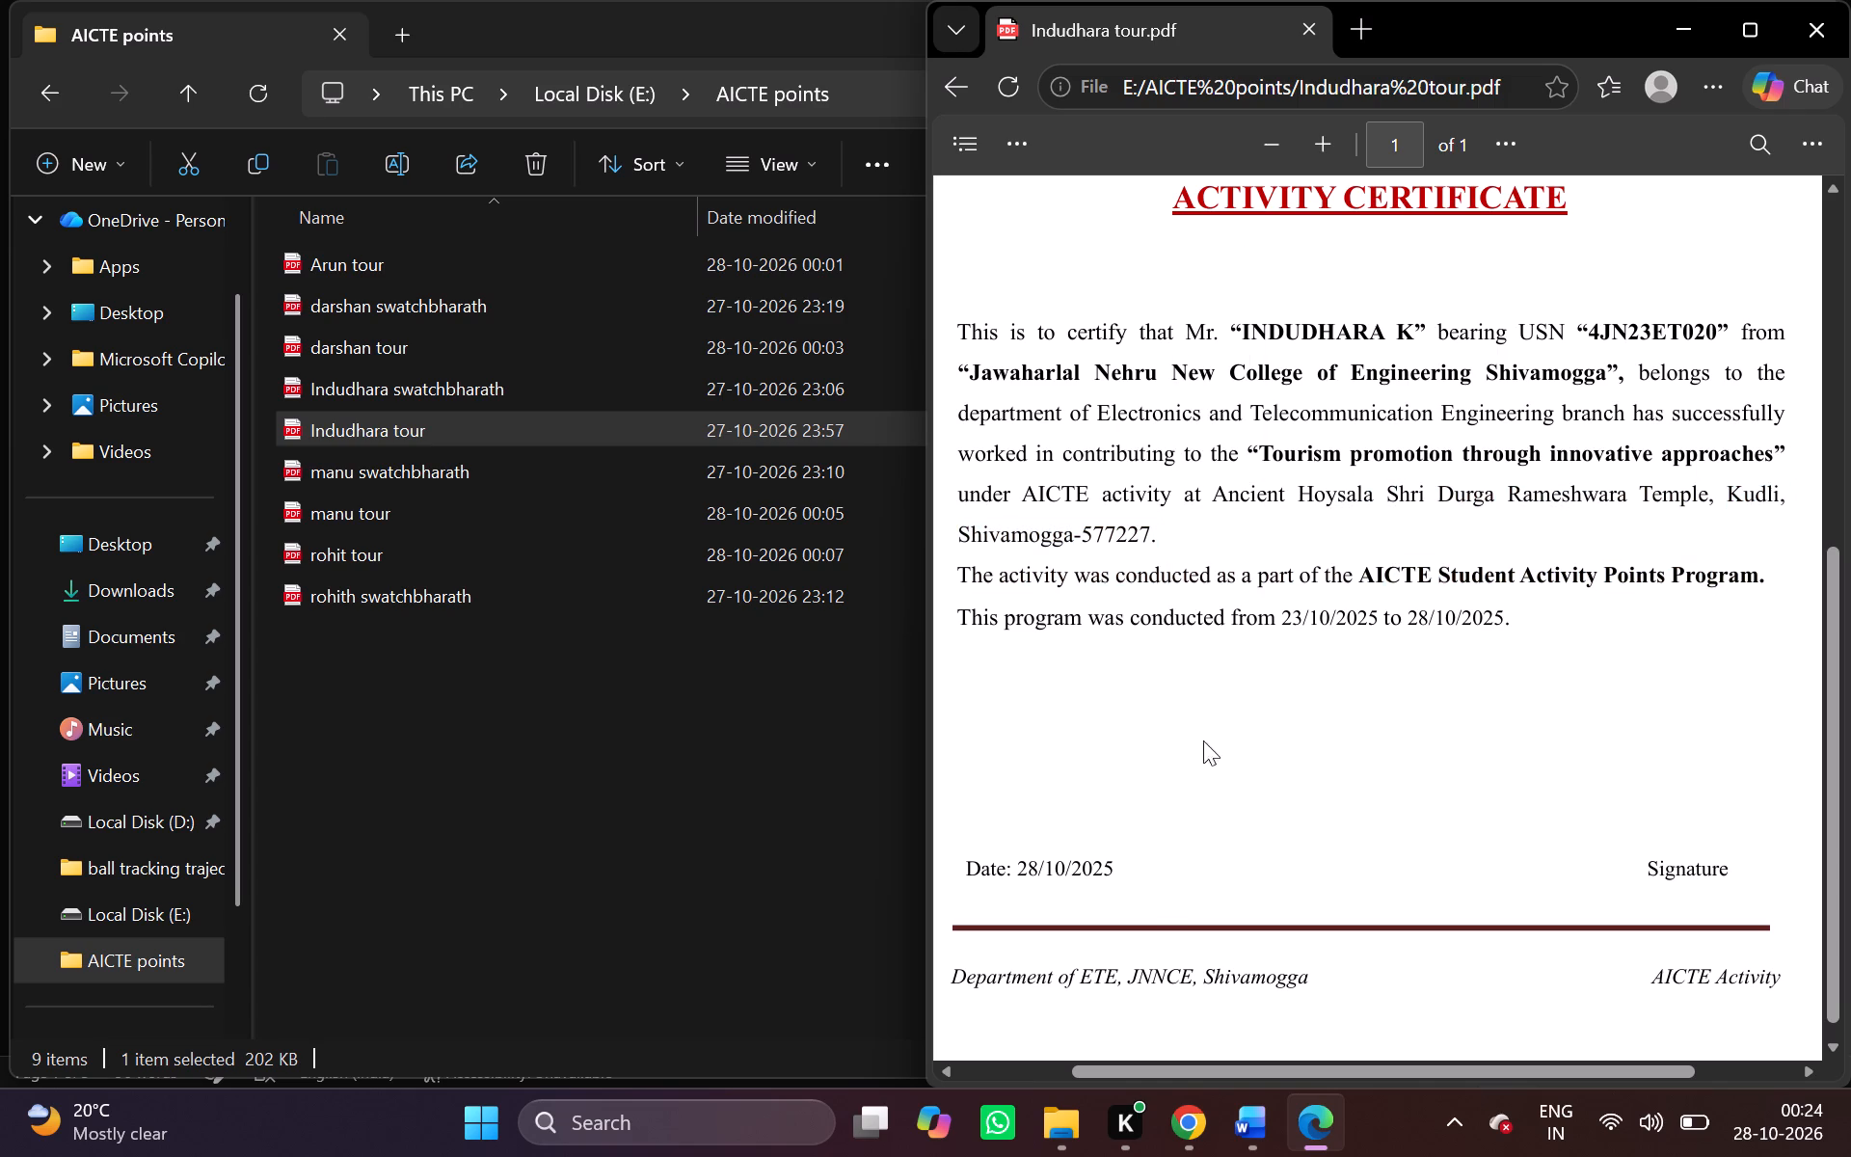
left_click(1797, 31)
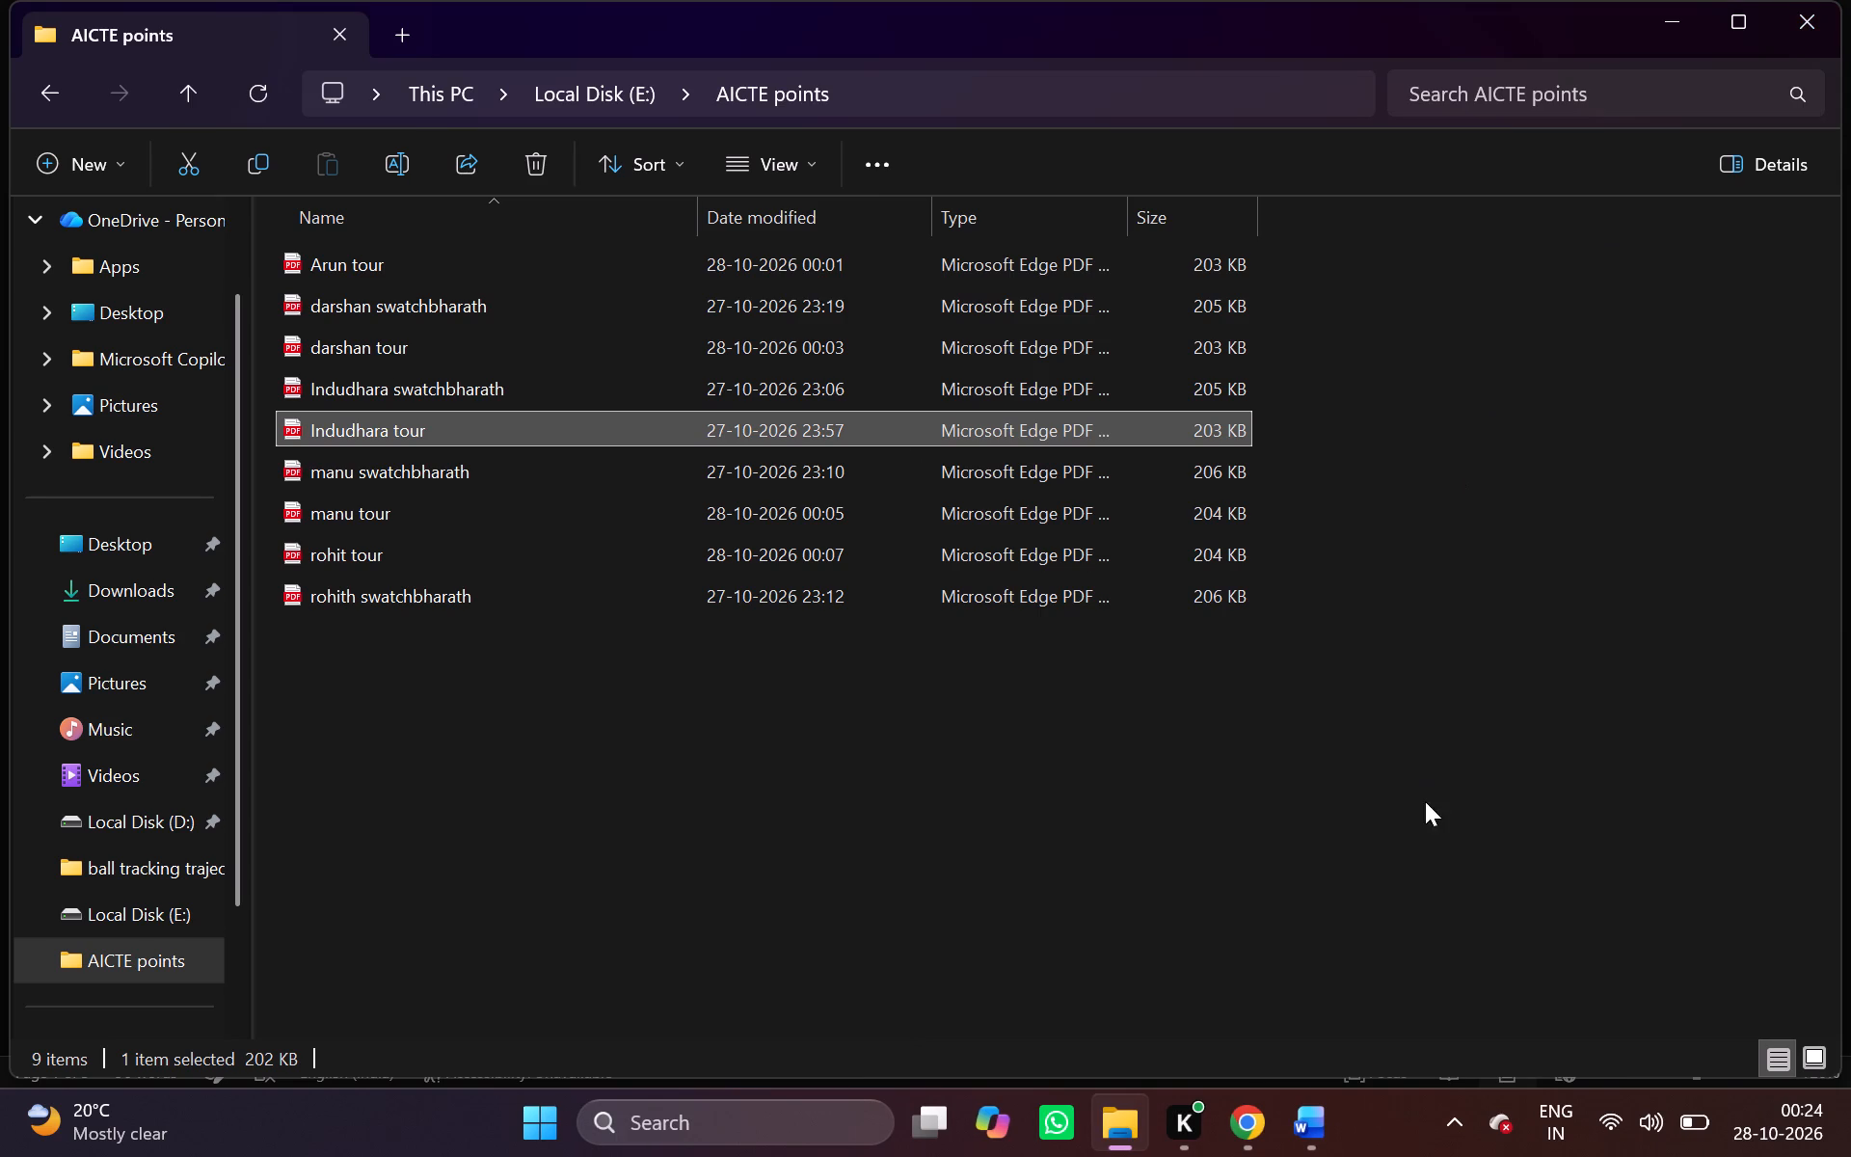
left_click(1257, 1117)
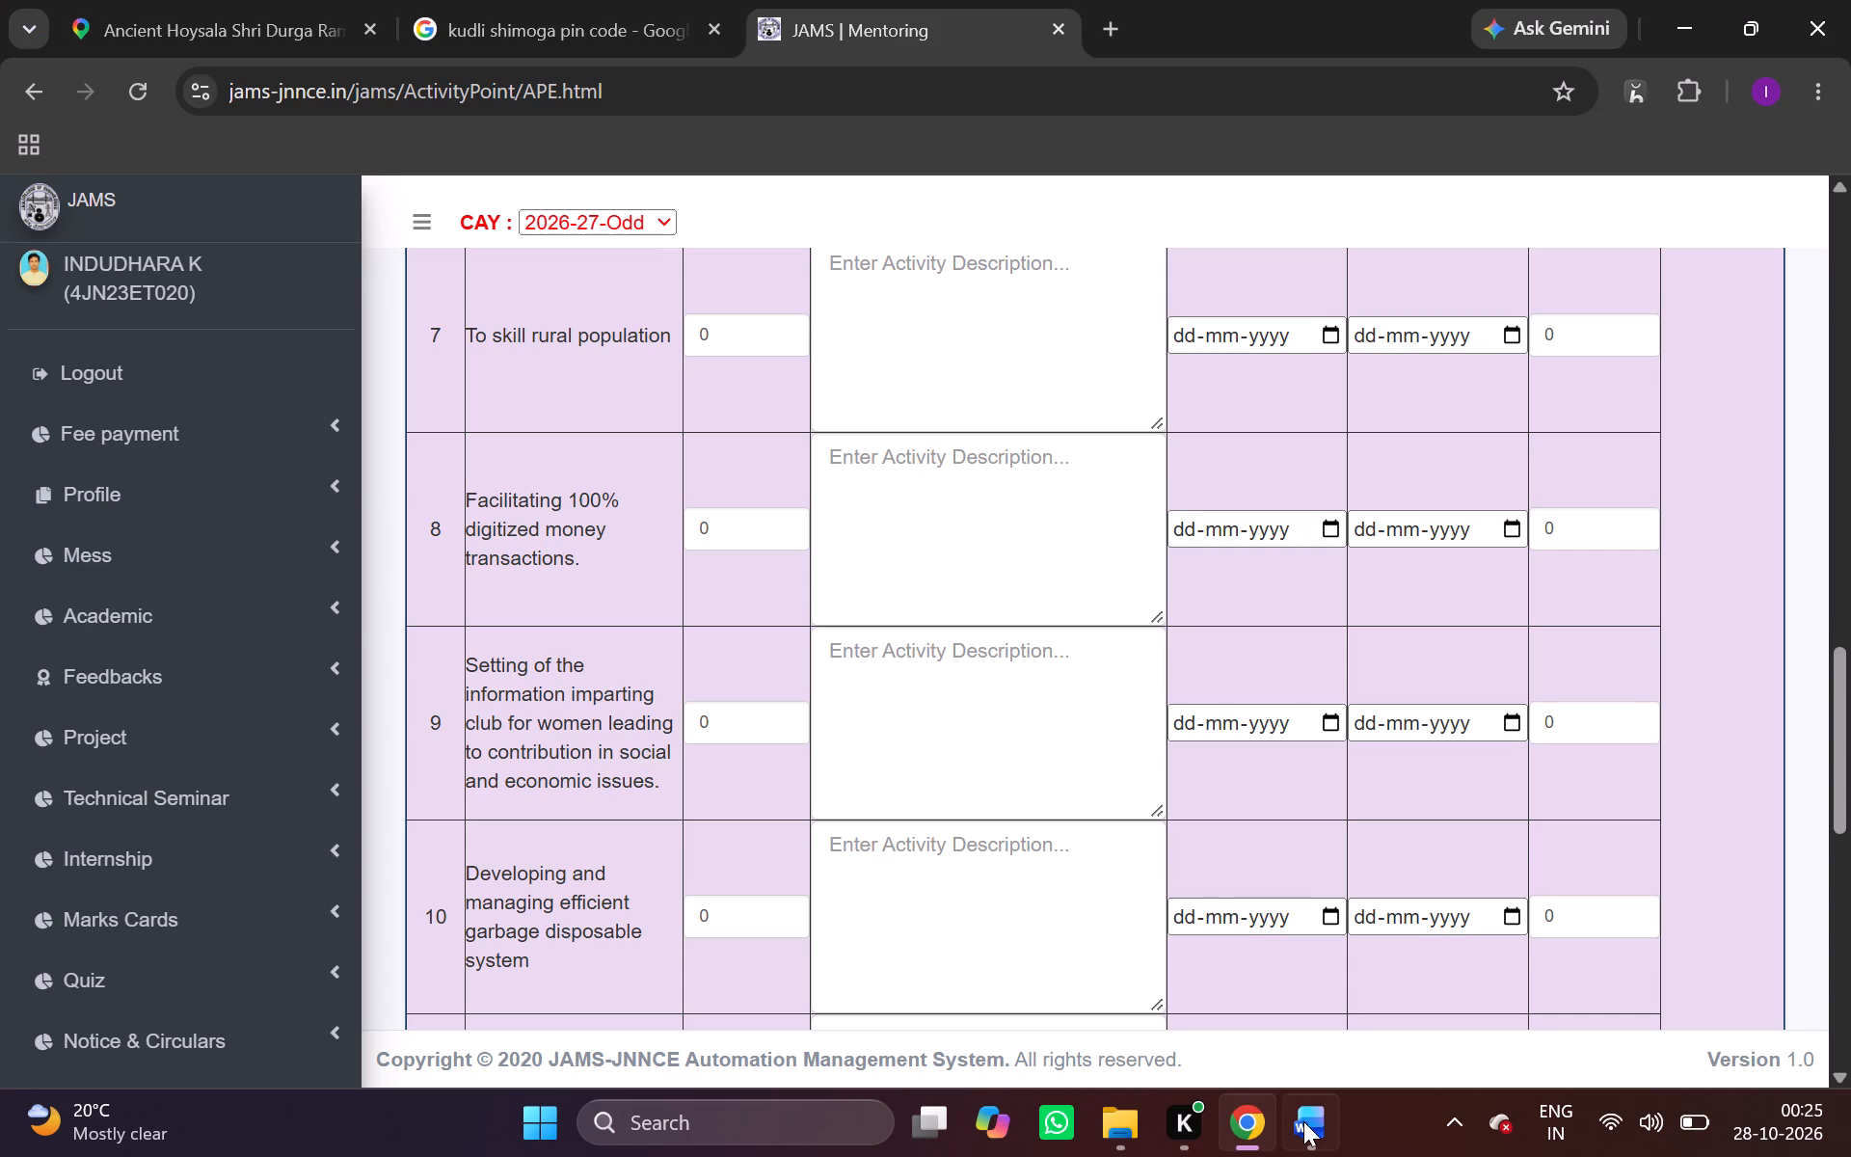
left_click(1305, 1122)
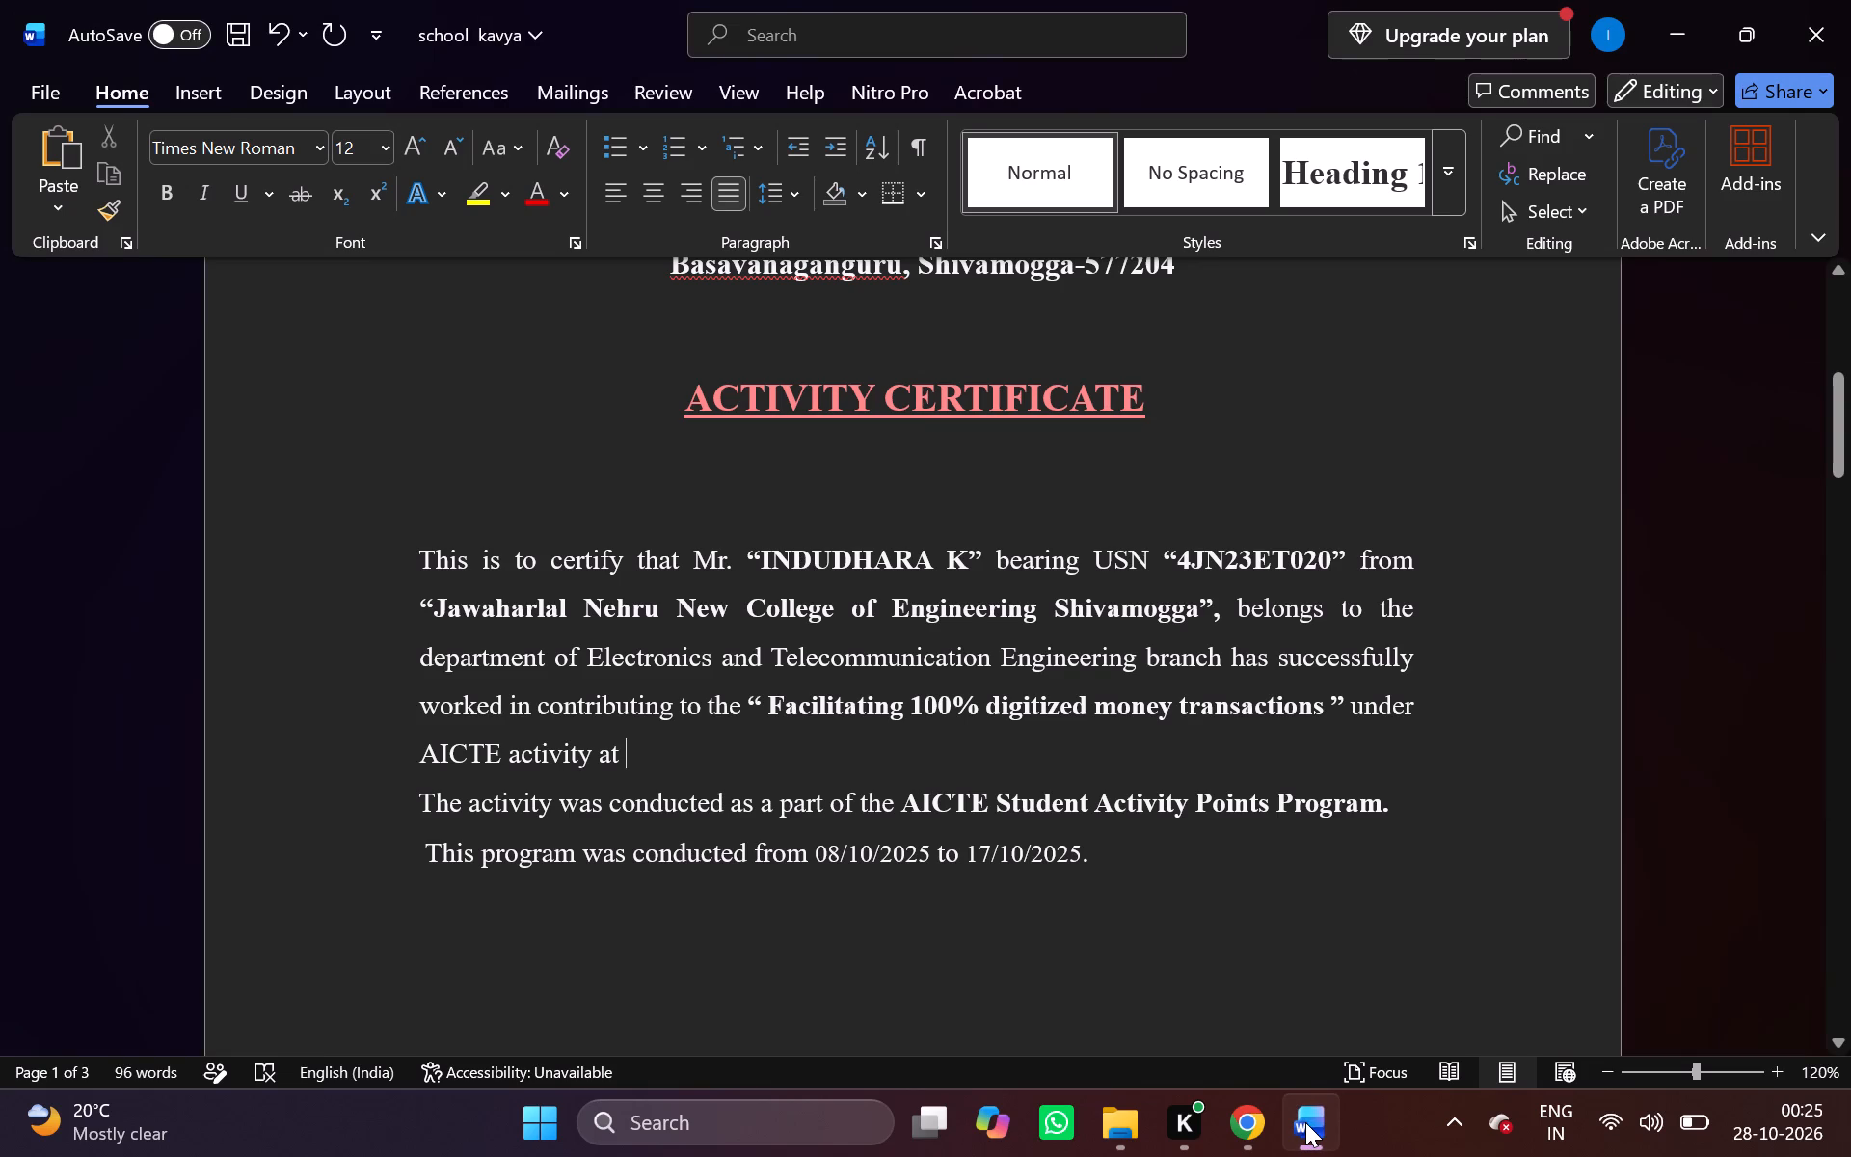
key("ctrl+v")
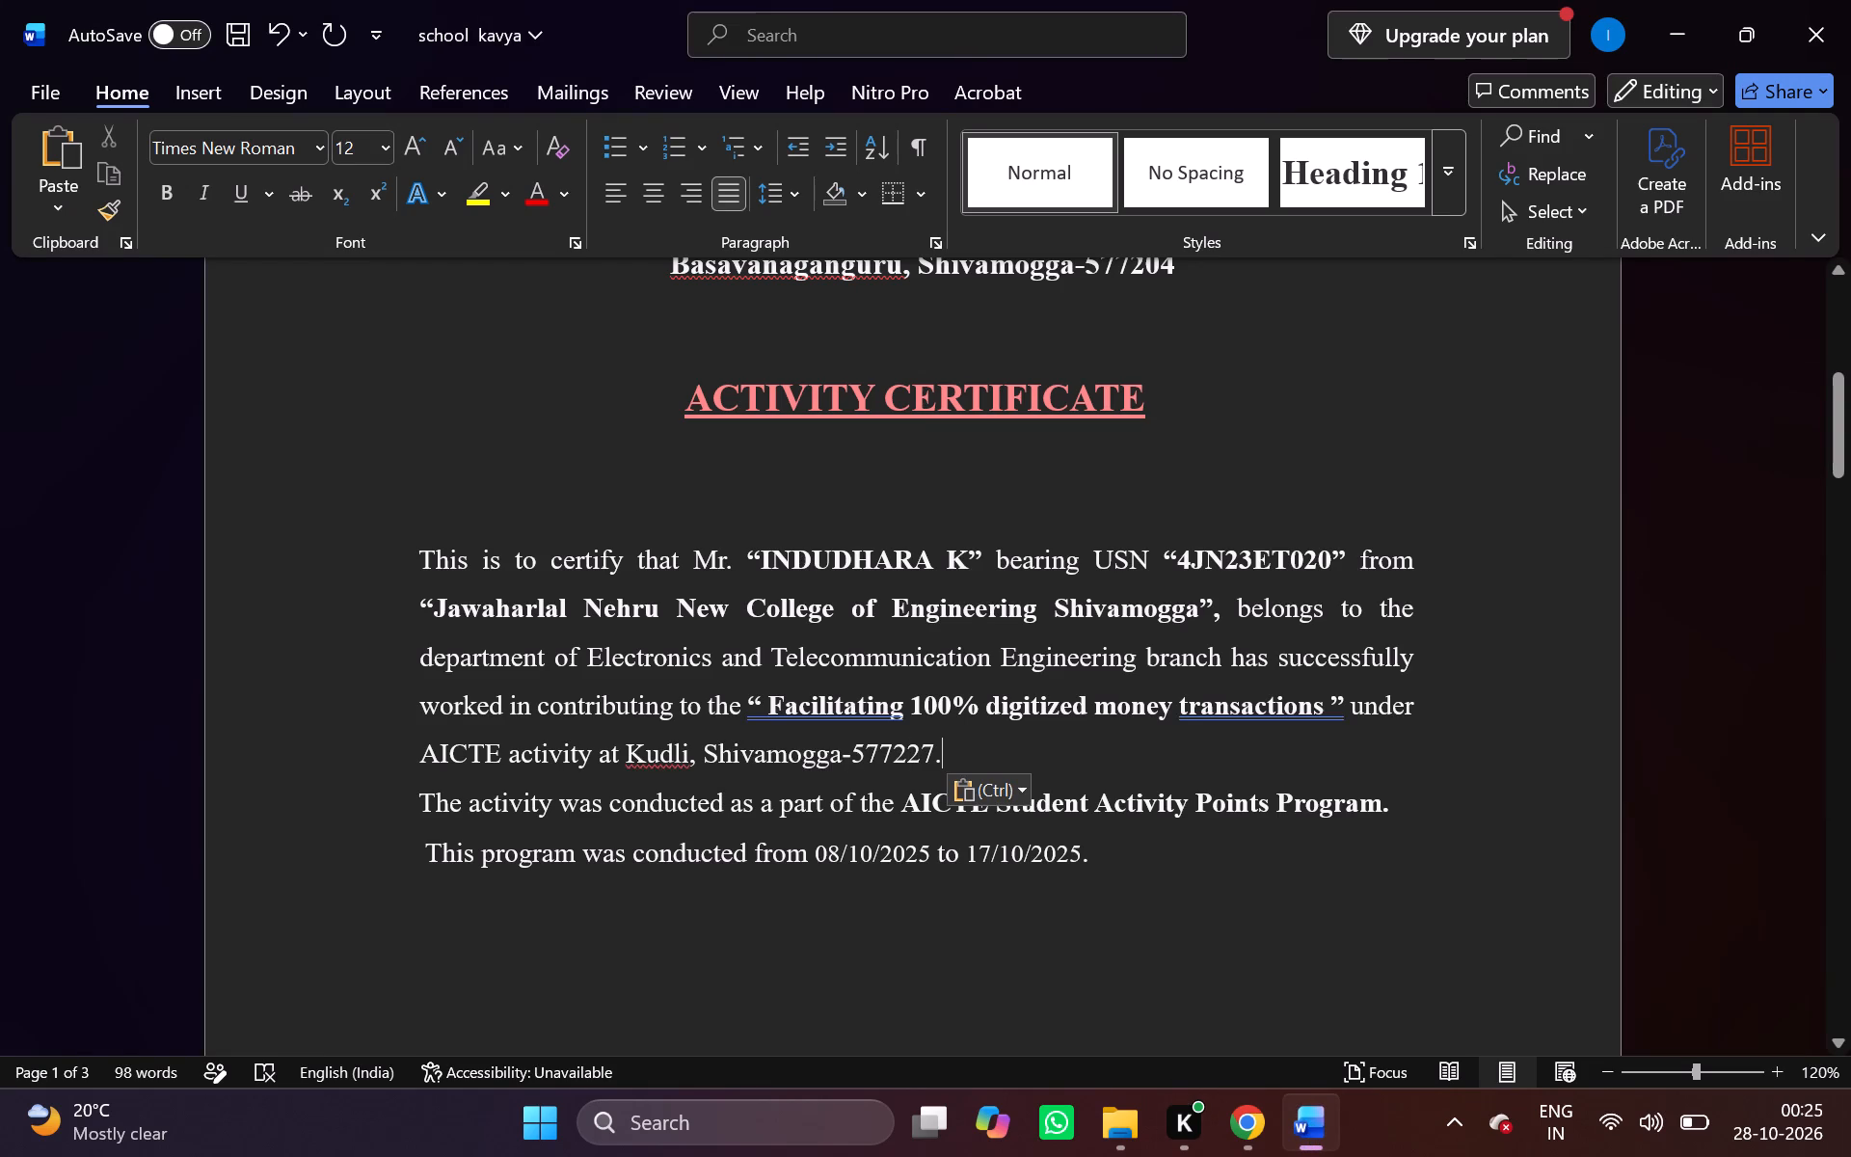
Ignore all spelling flags for the word "Kudli" in the certificate's venue.
left_click(674, 751)
right_click(674, 751)
right_click(674, 751)
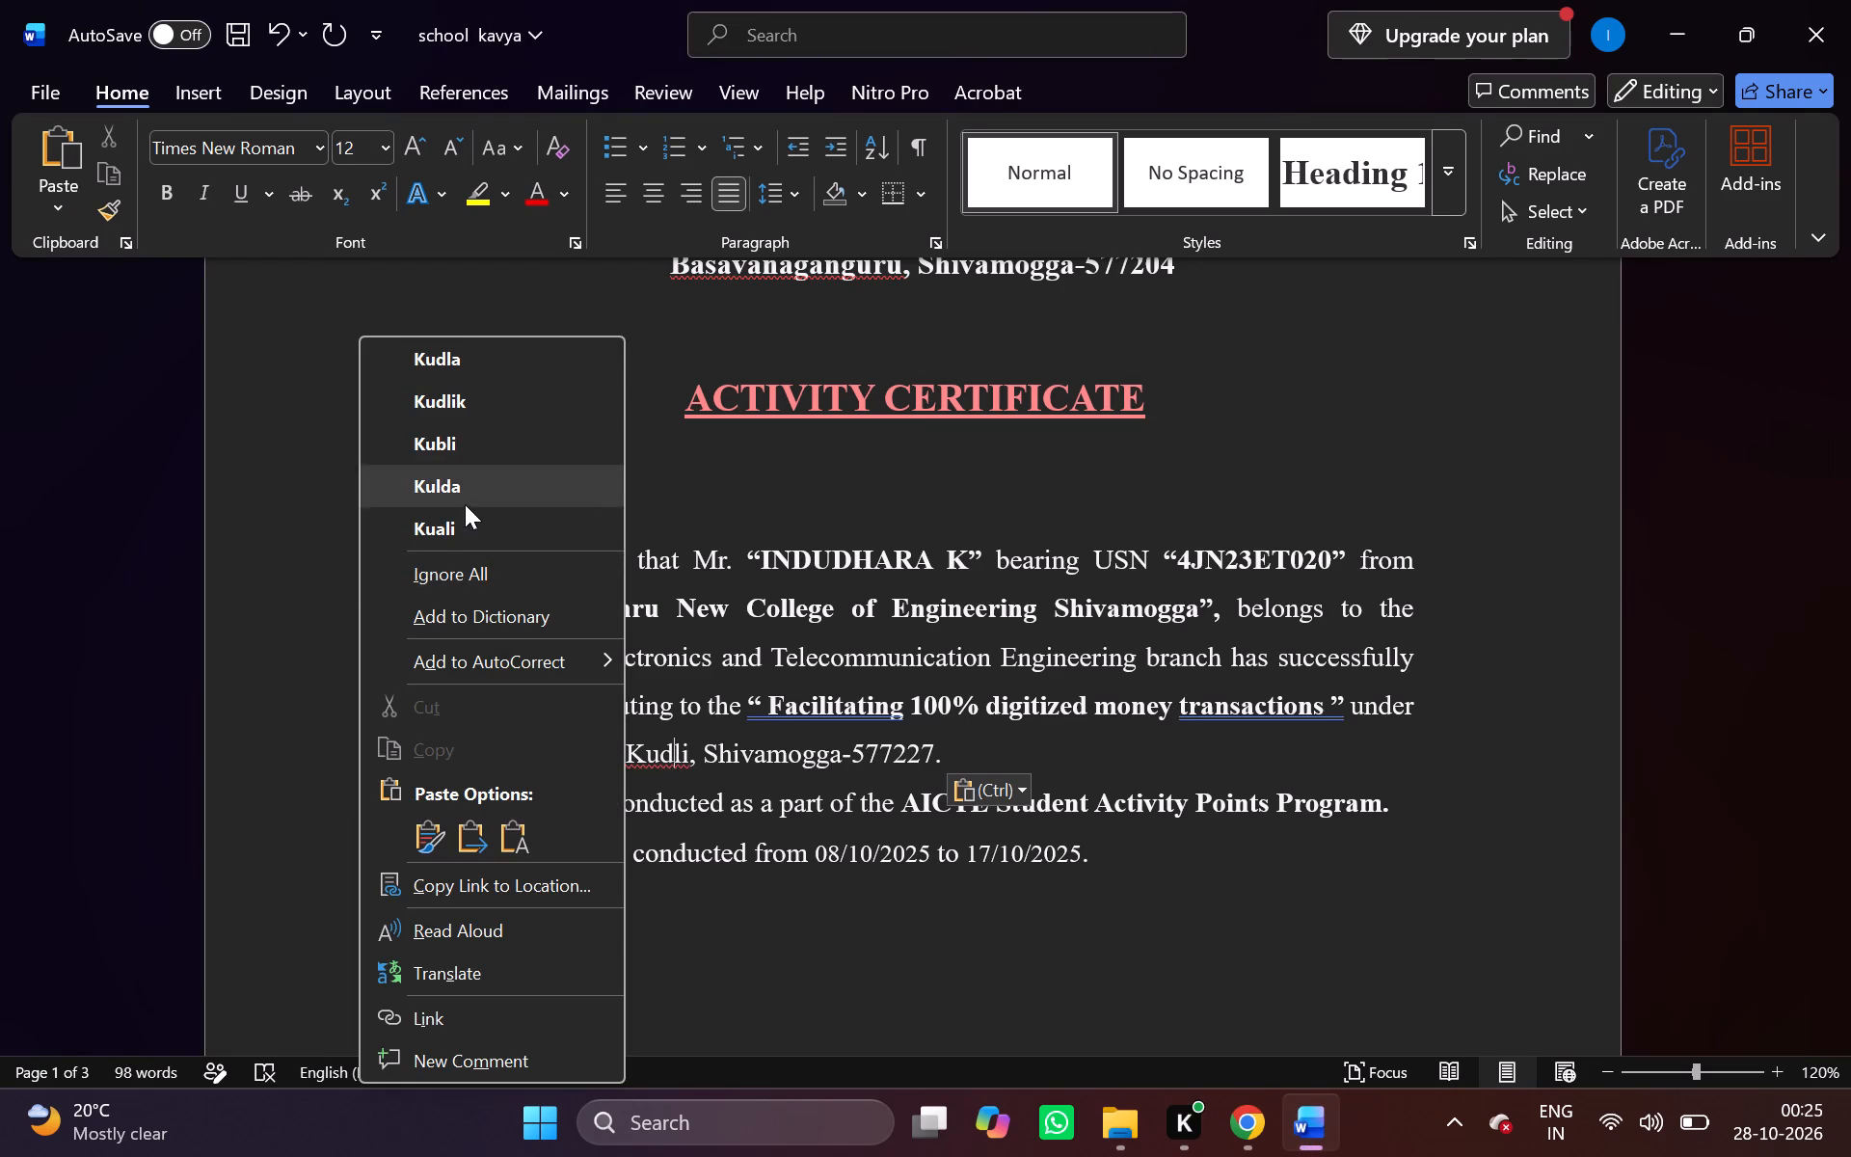
left_click(480, 575)
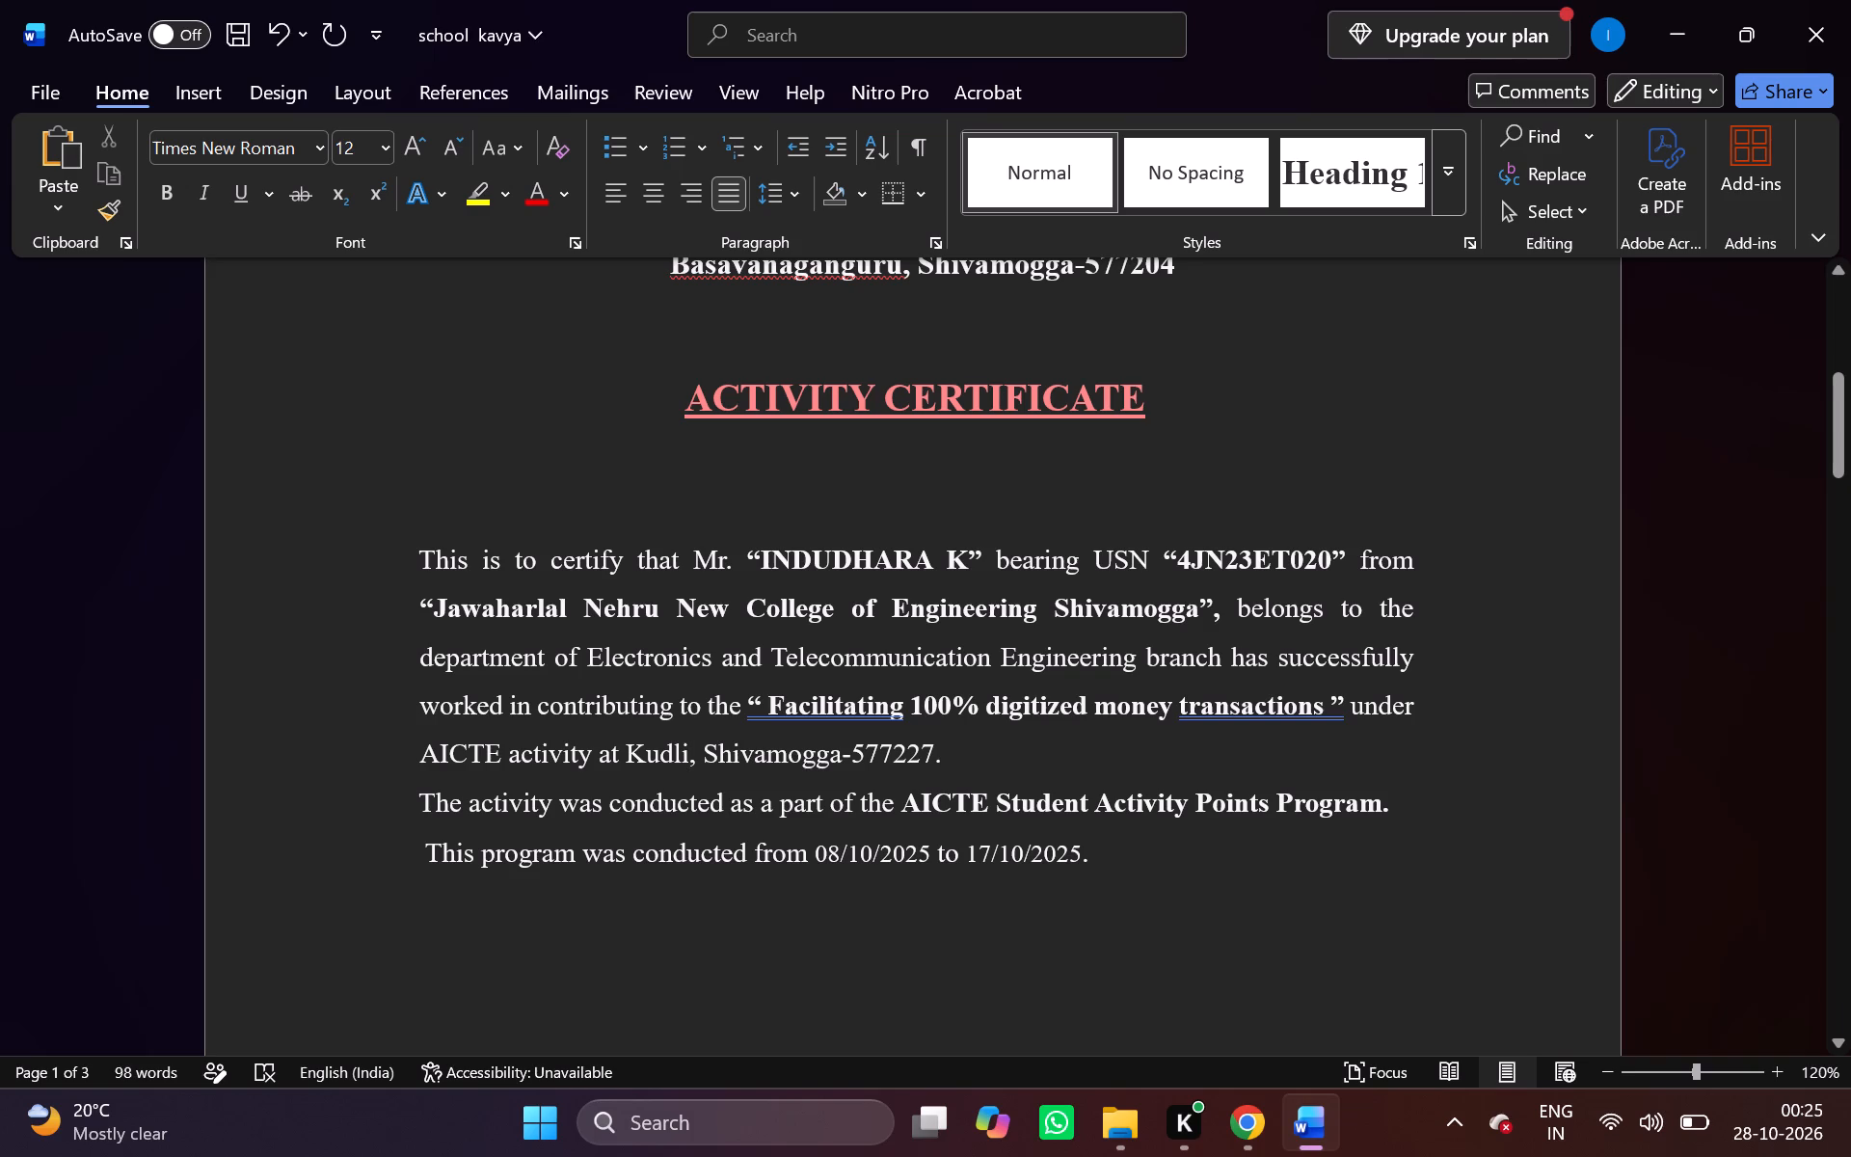
Ignore once the grammar flags on "Facilitating" and "transactions" in the quoted activity title.
left_click(813, 708)
right_click(813, 708)
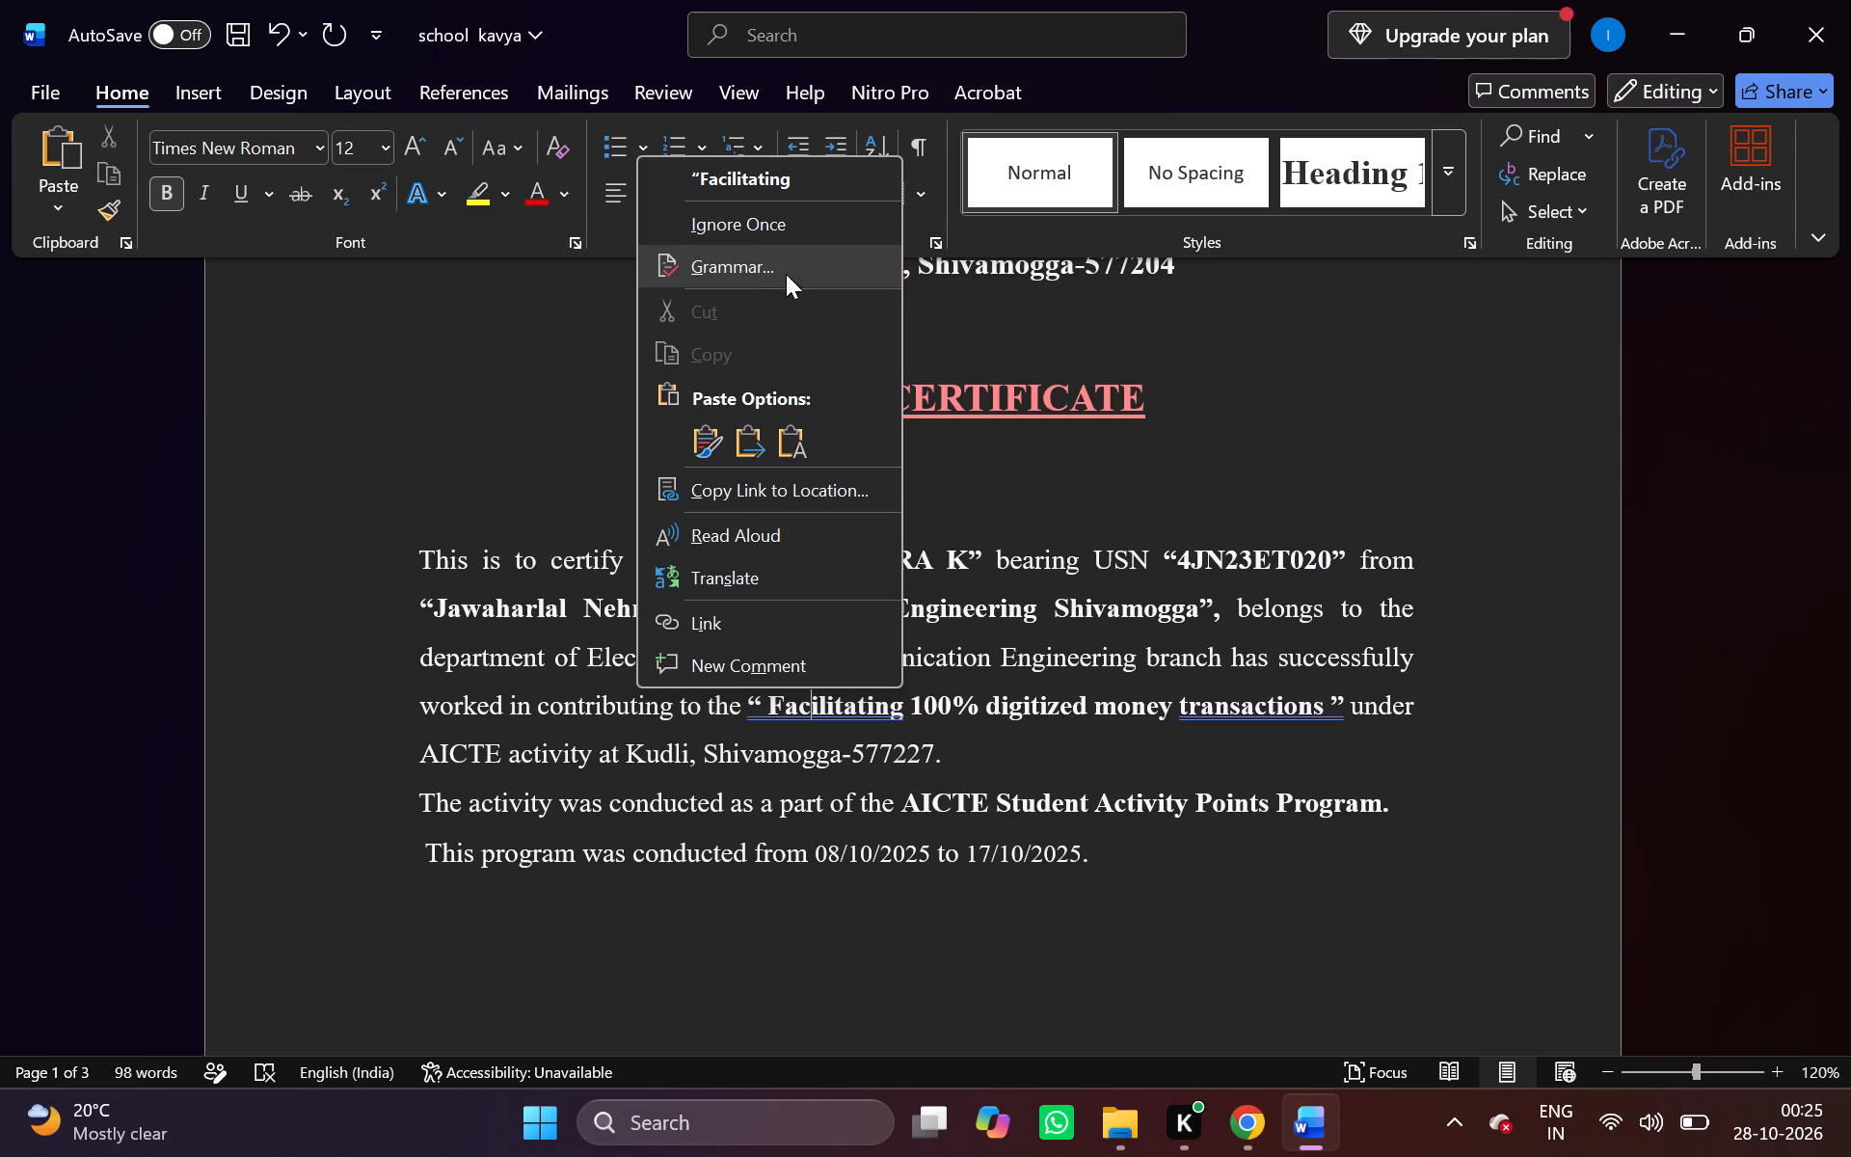
left_click(788, 233)
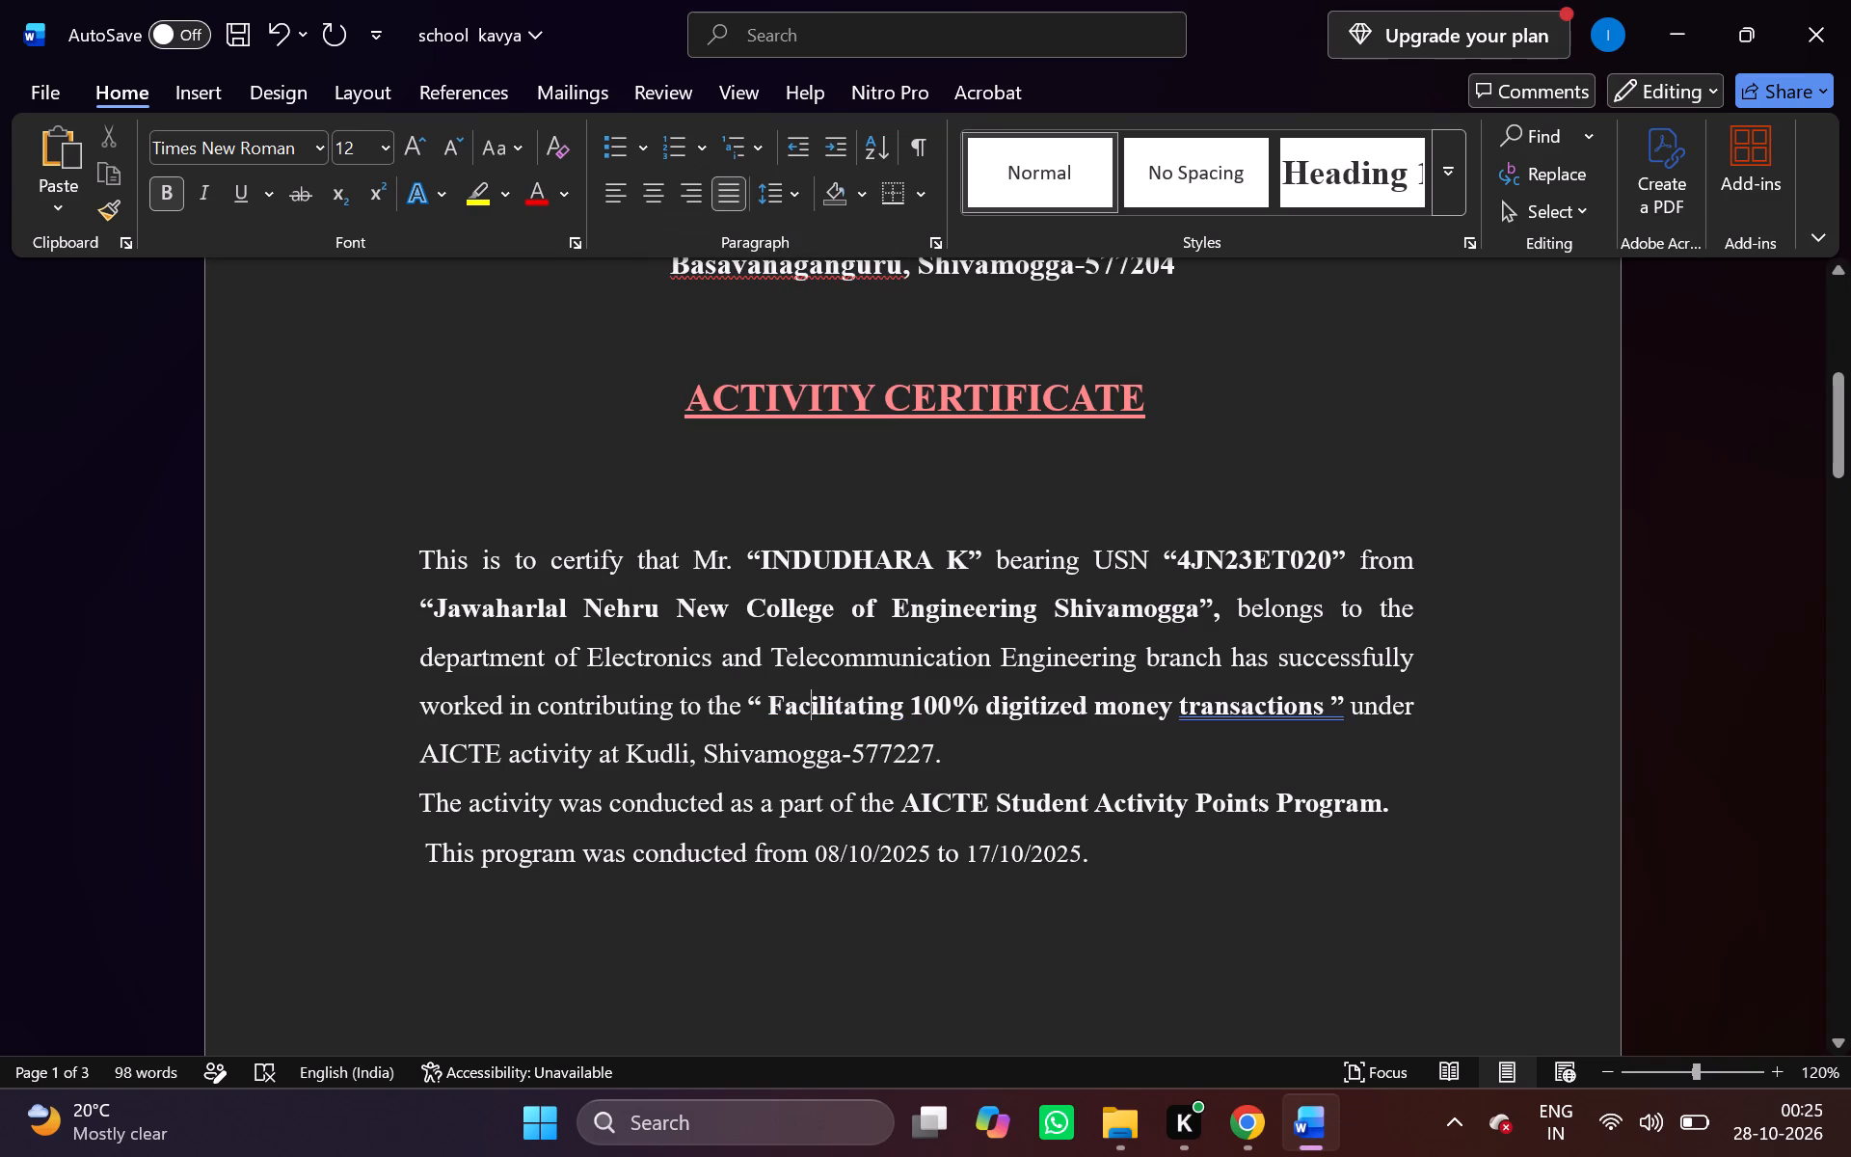
right_click(1252, 719)
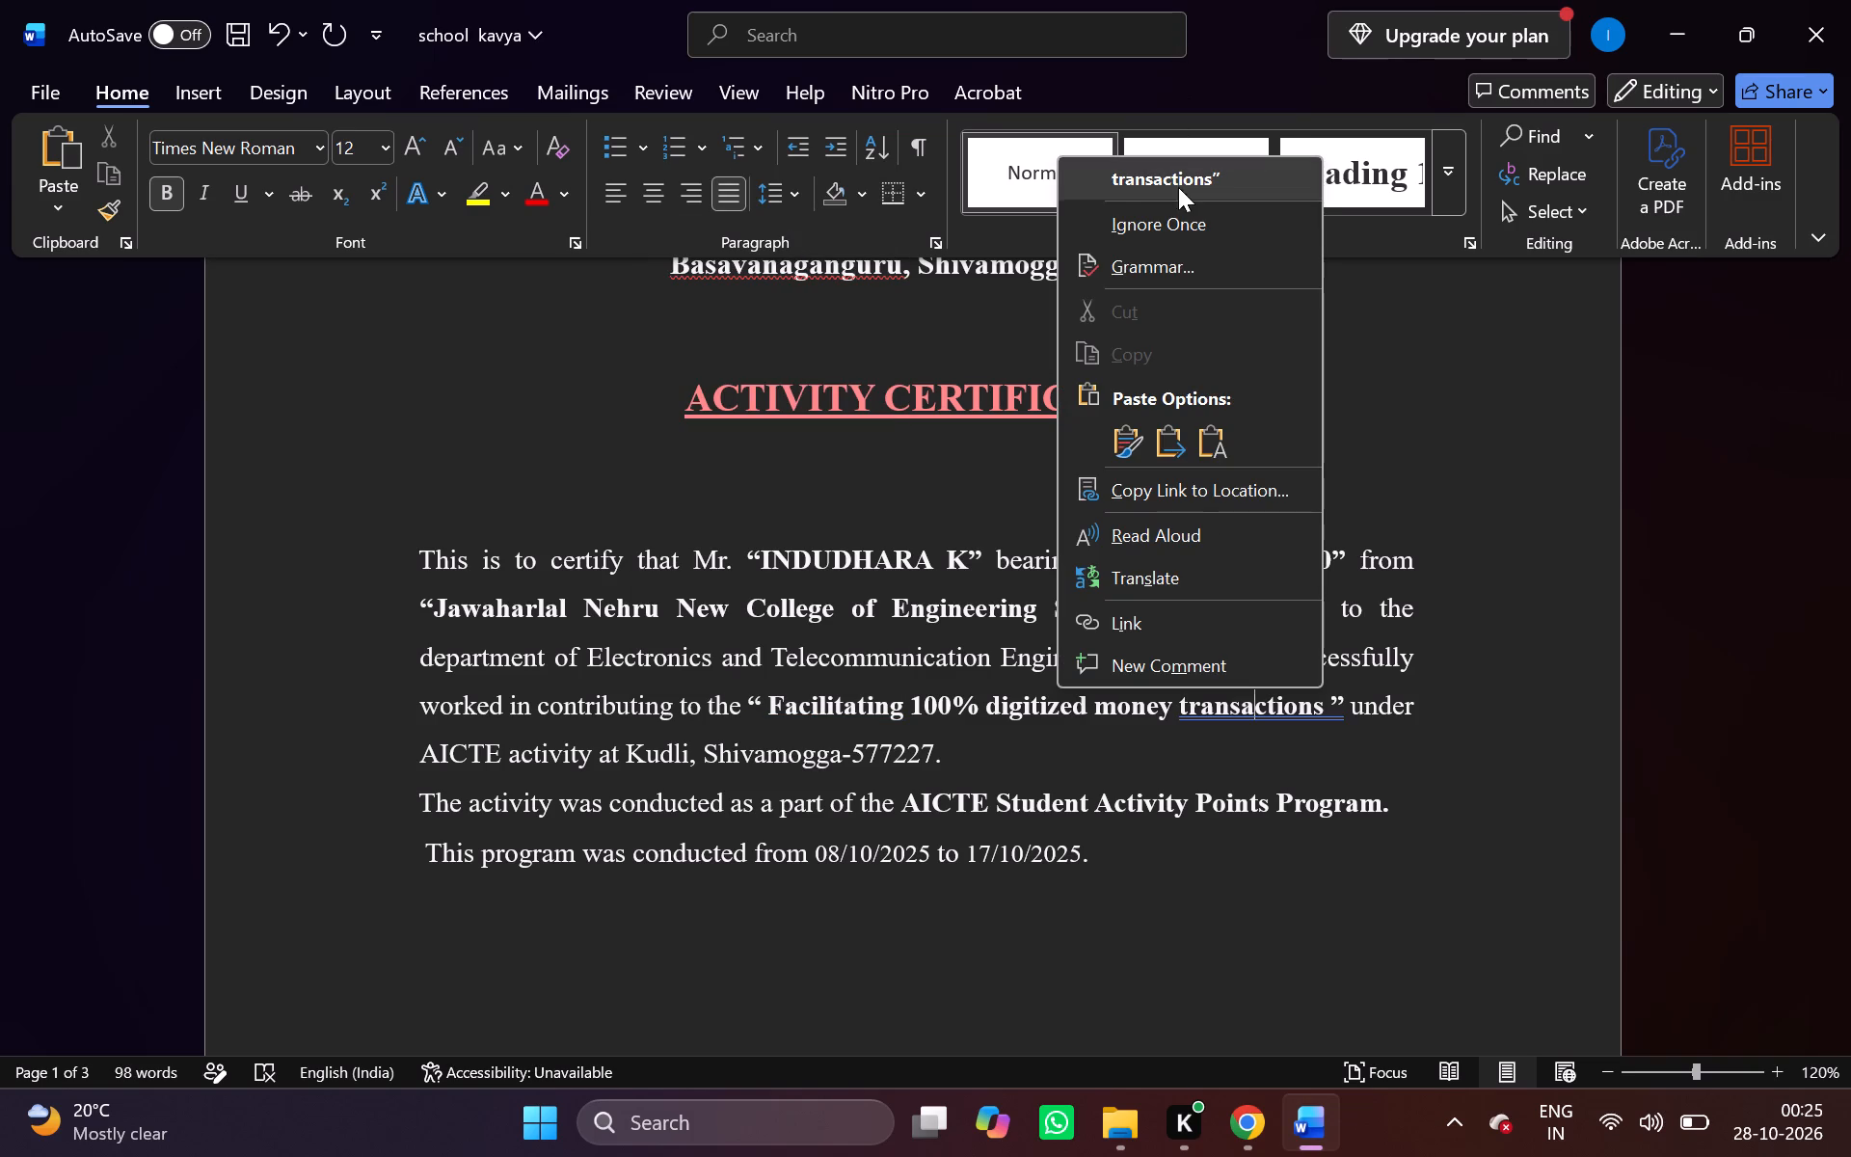
left_click(1188, 227)
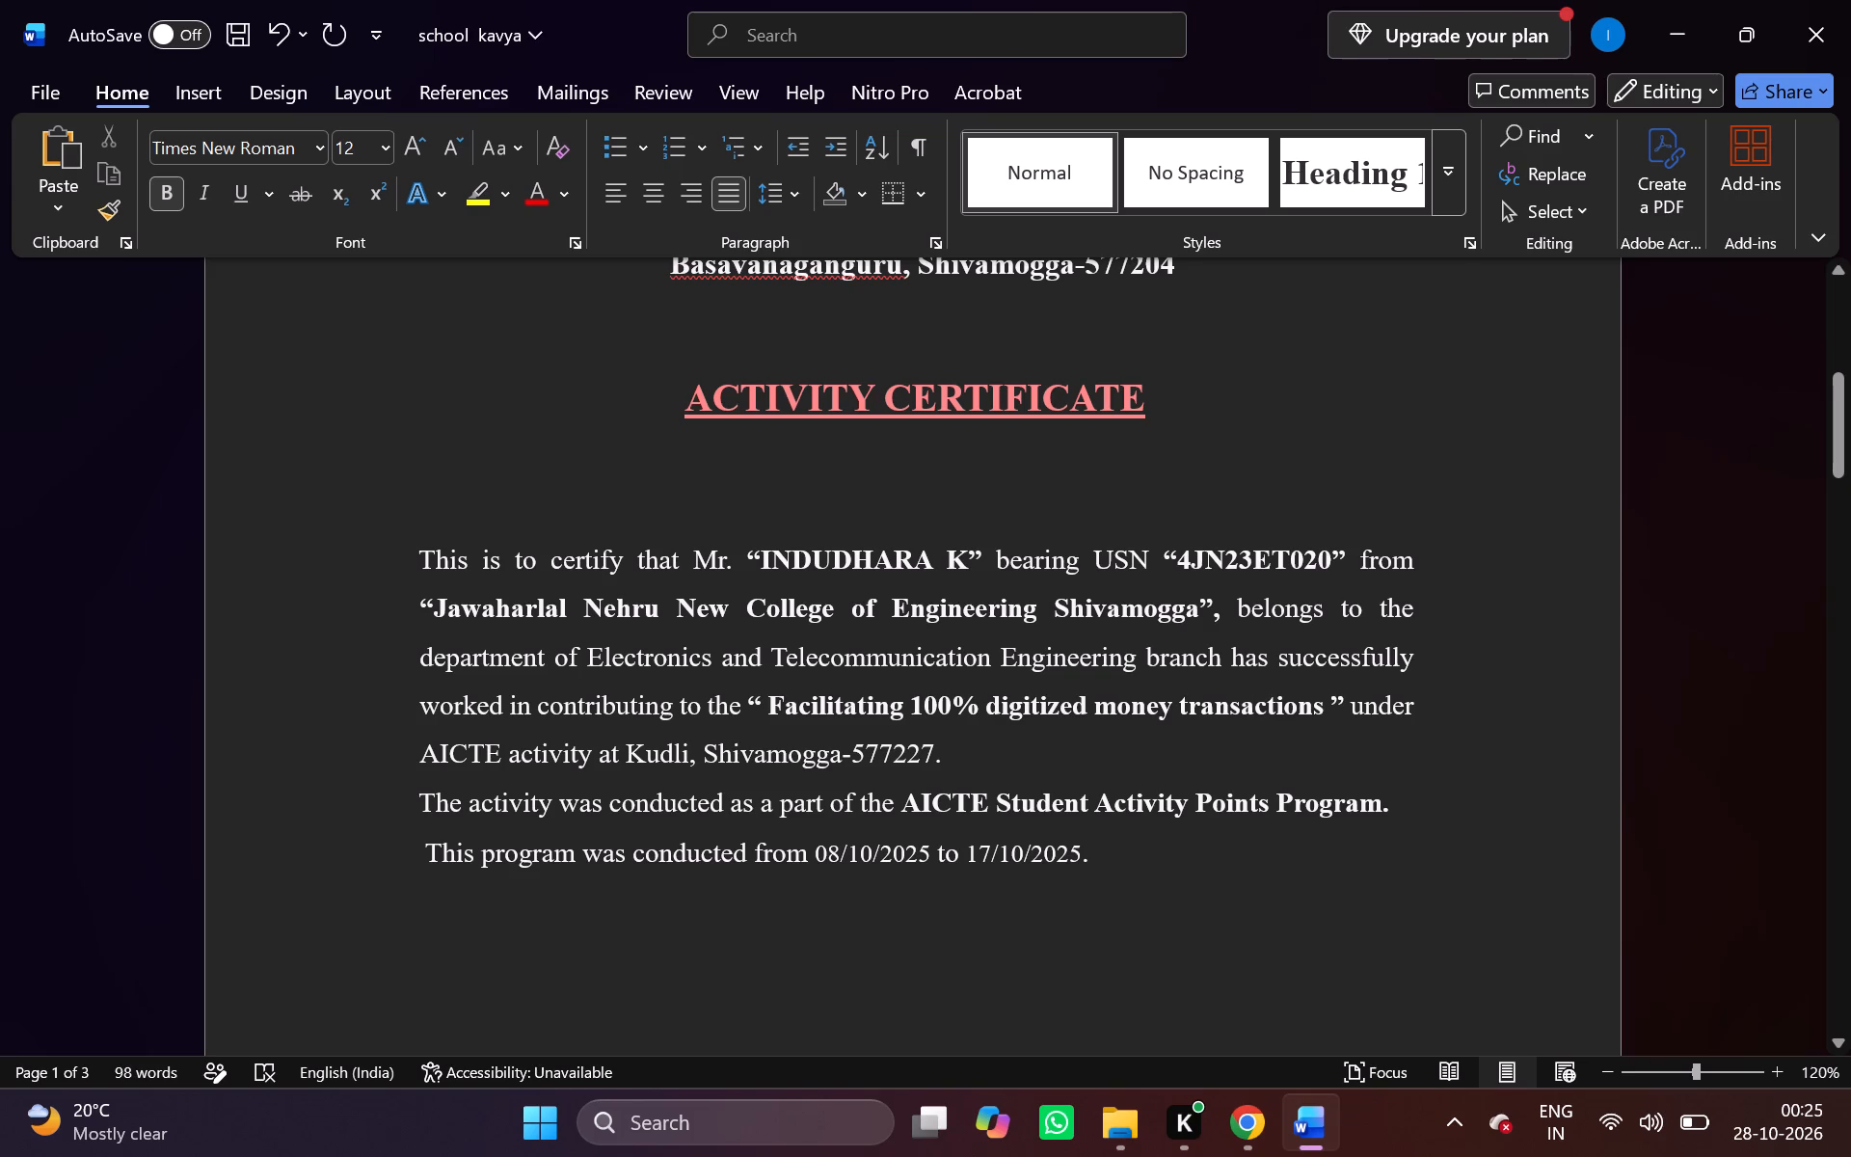
left_click(1324, 700)
key("Right")
left_click(1439, 757)
Cut the second page's overflow content, from "AICTE Activity" through the "Department of ETE, JNNCE, Shivamogga" line.
scroll(1004, 462, "down", 1)
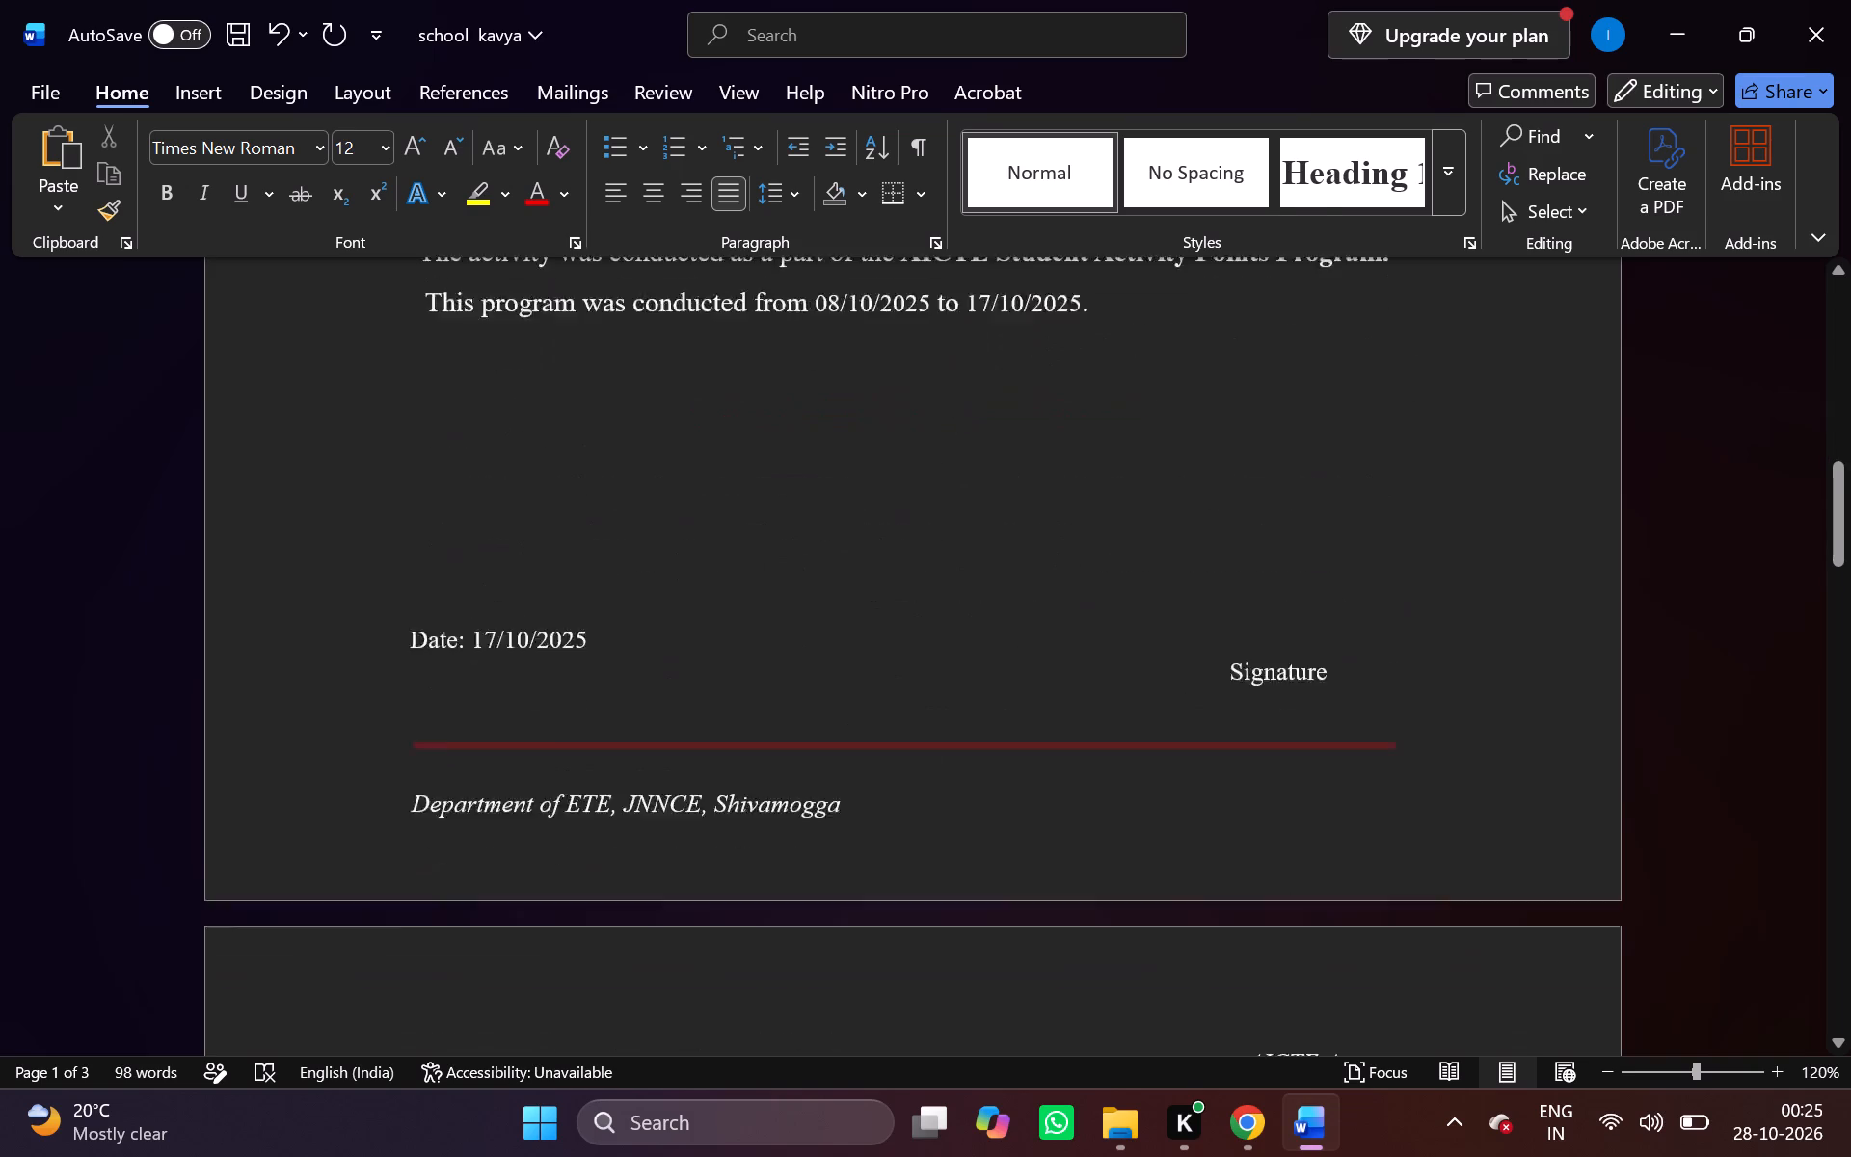
scroll(1004, 462, "down", 1)
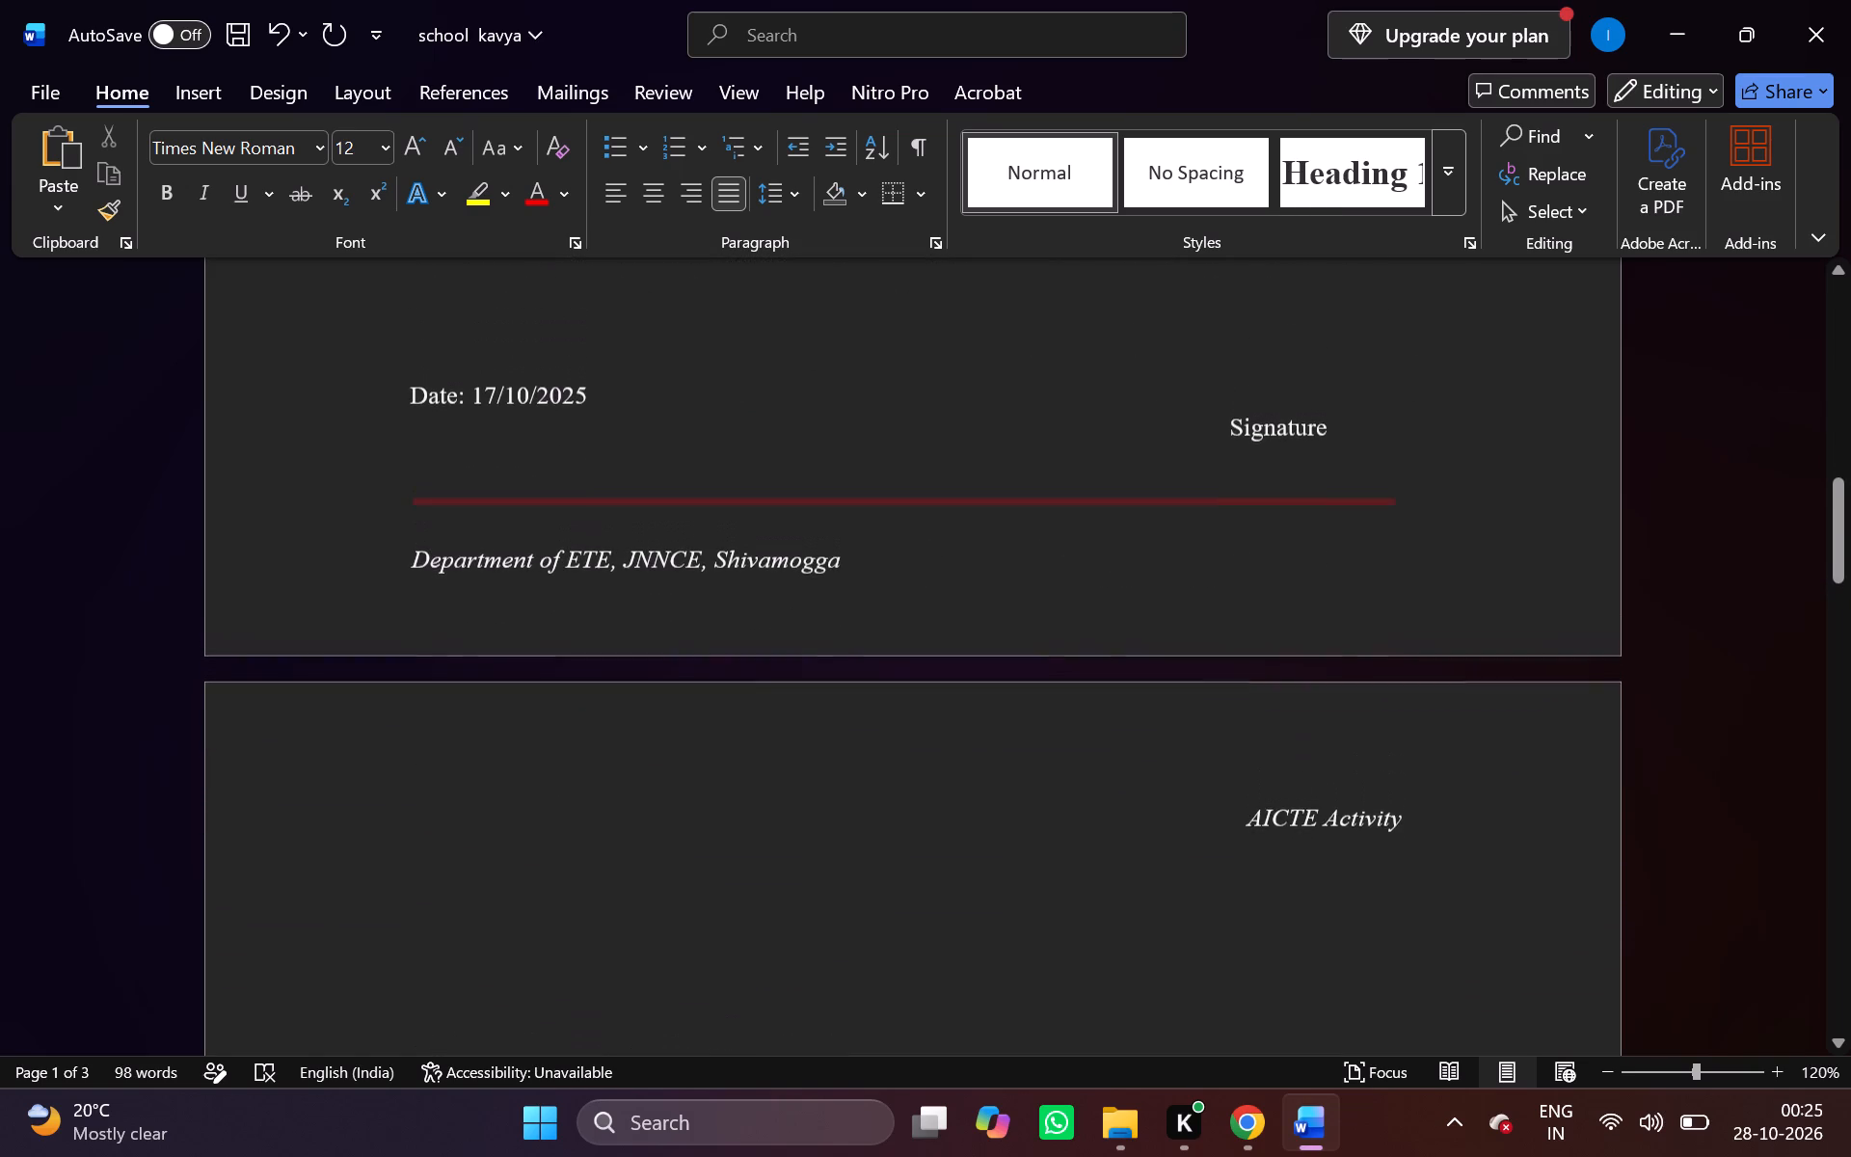
scroll(954, 451, "down", 2)
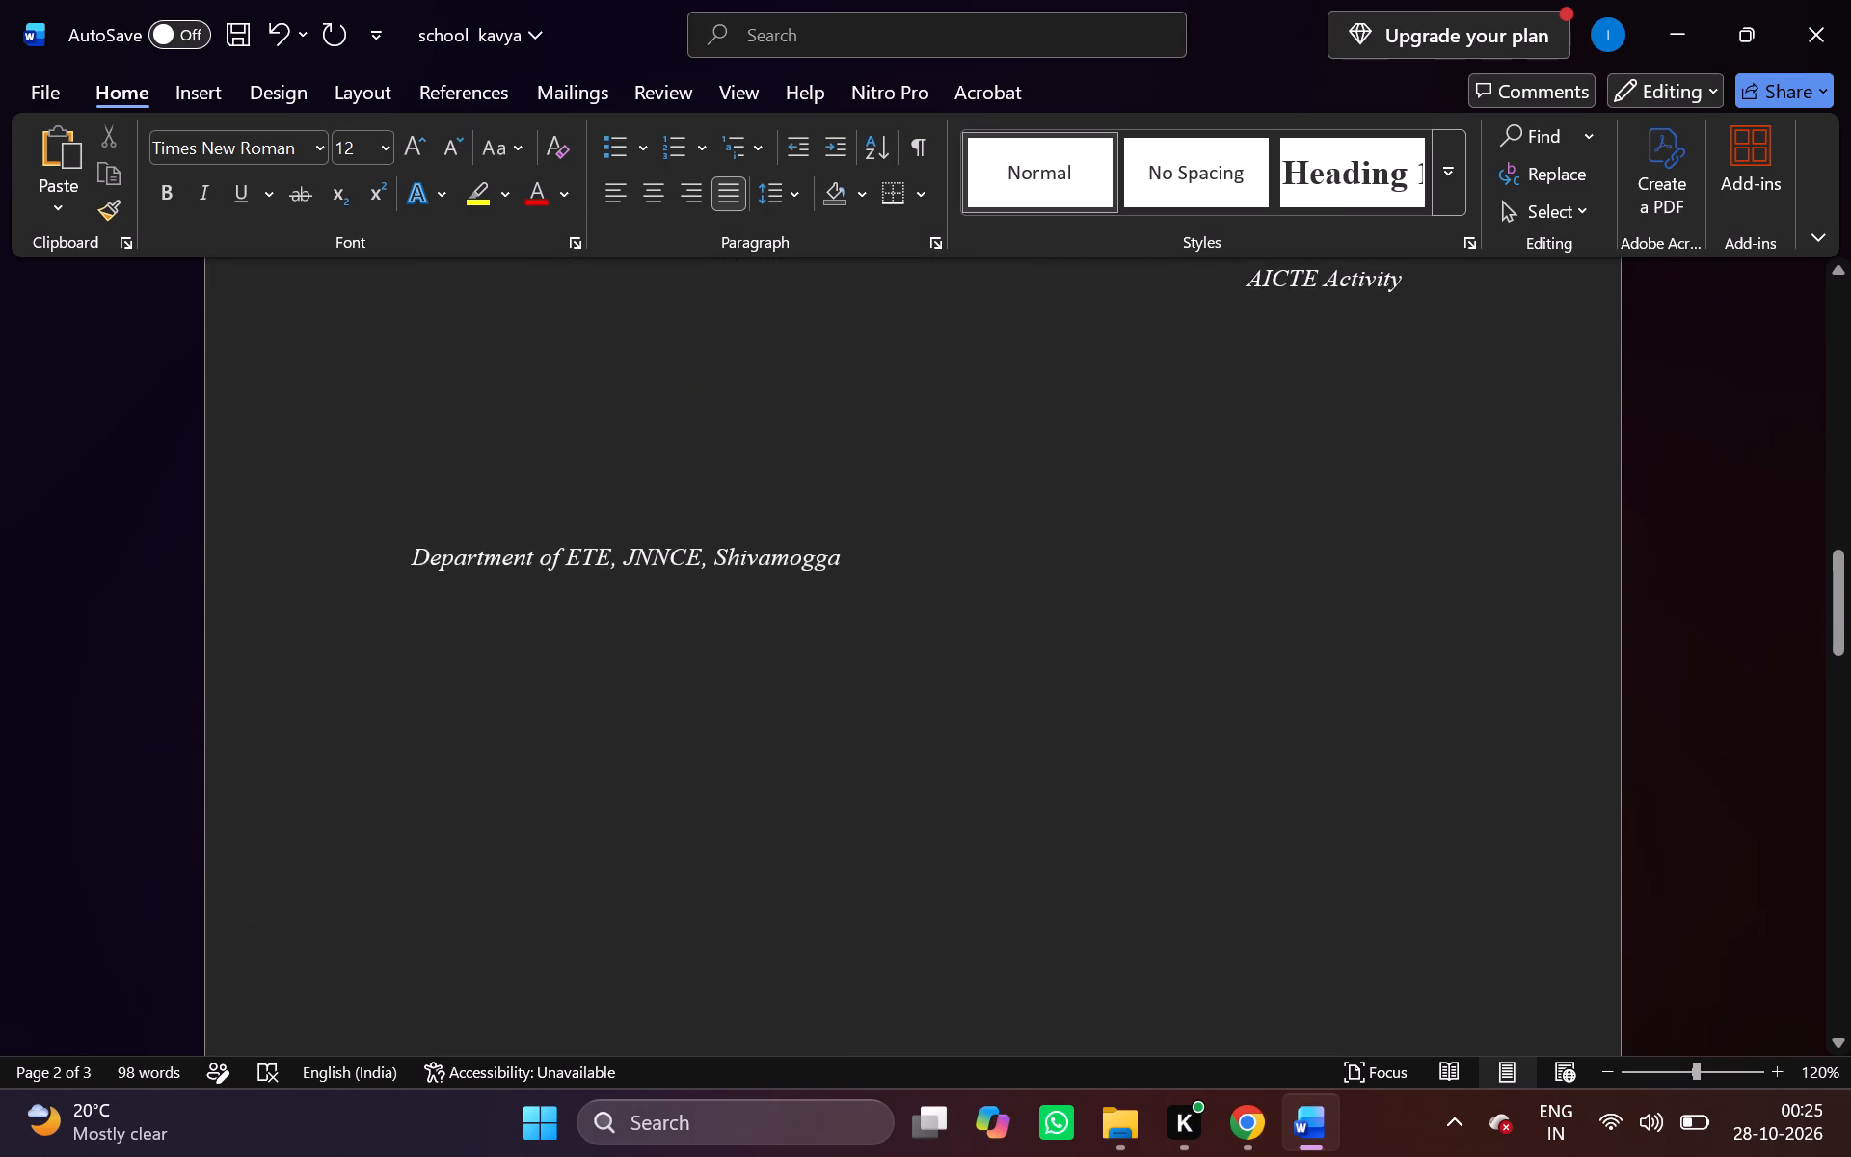
scroll(611, 416, "up", 1)
left_click_drag(284, 439, 1149, 980)
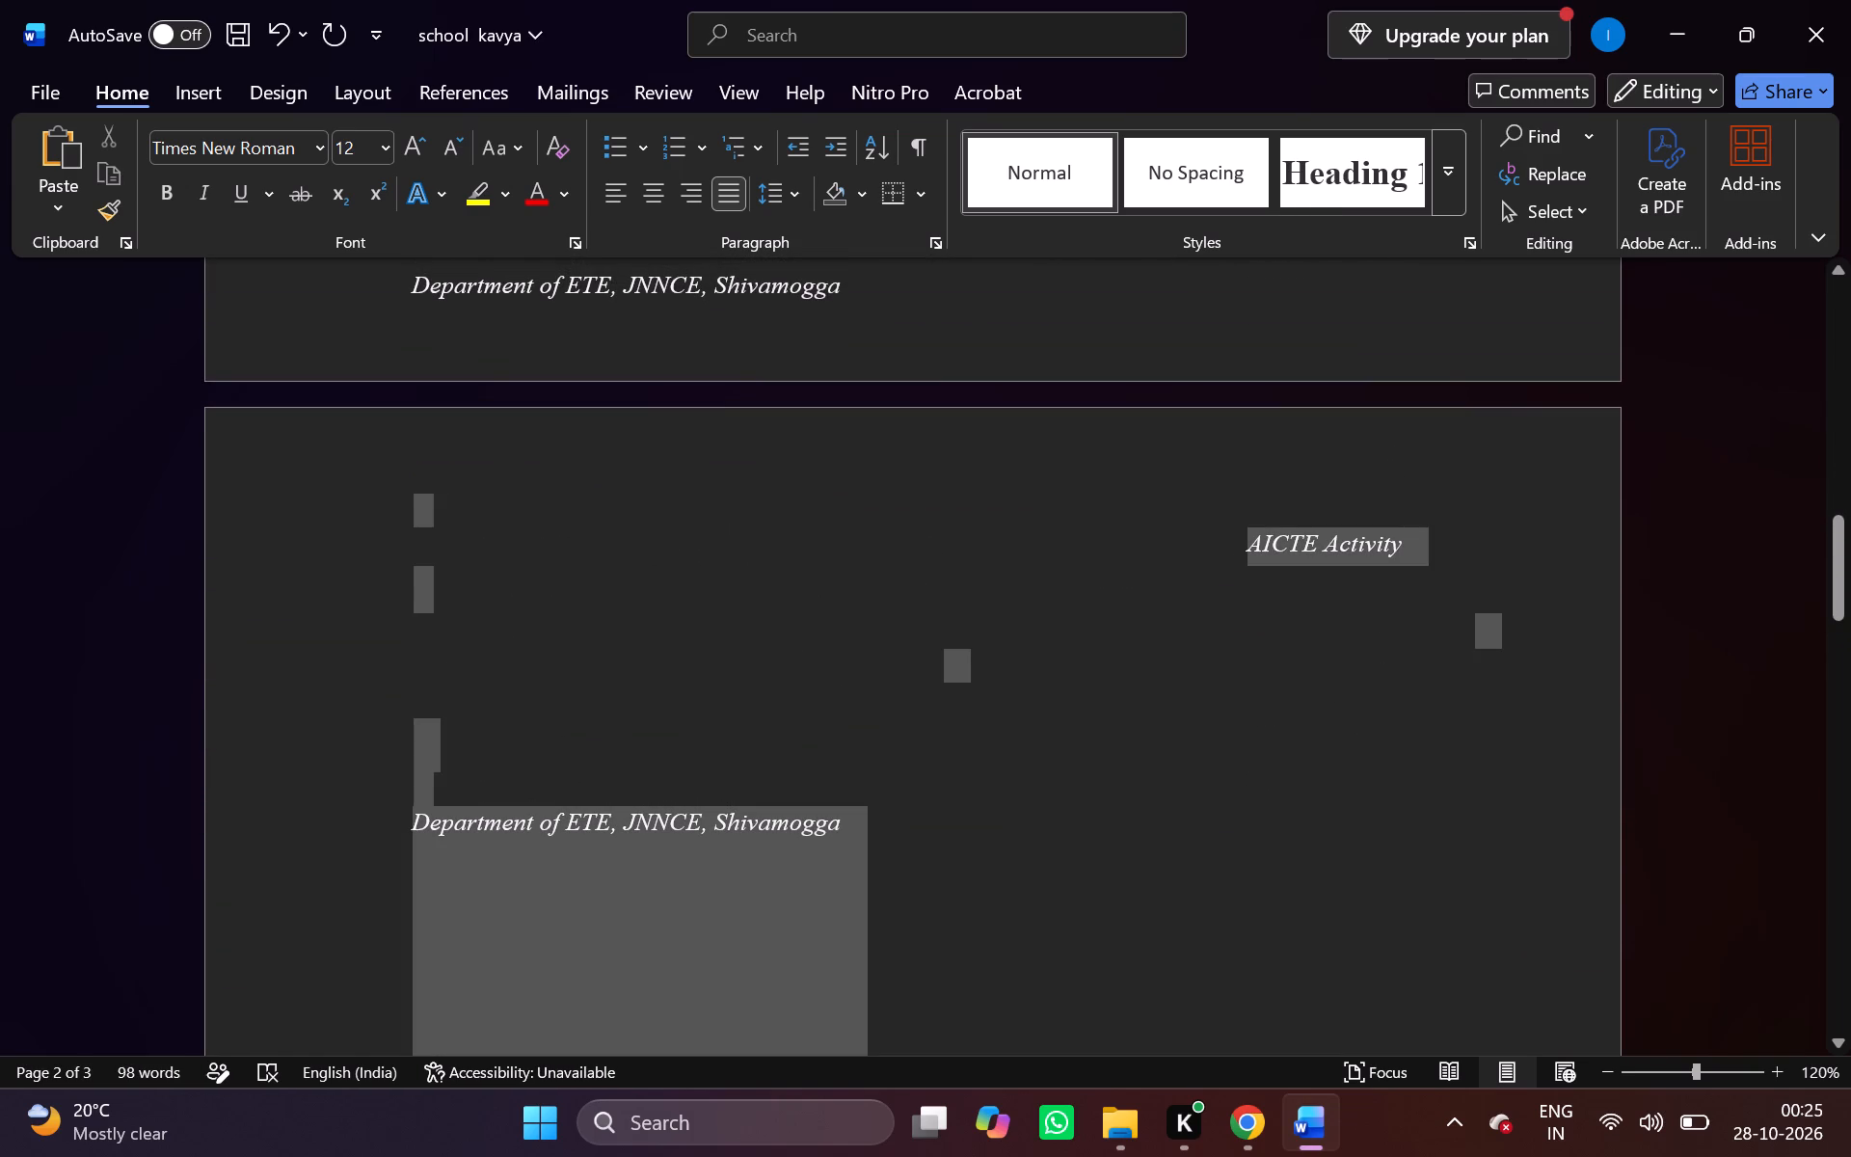
left_click_drag(1149, 980, 1627, 1058)
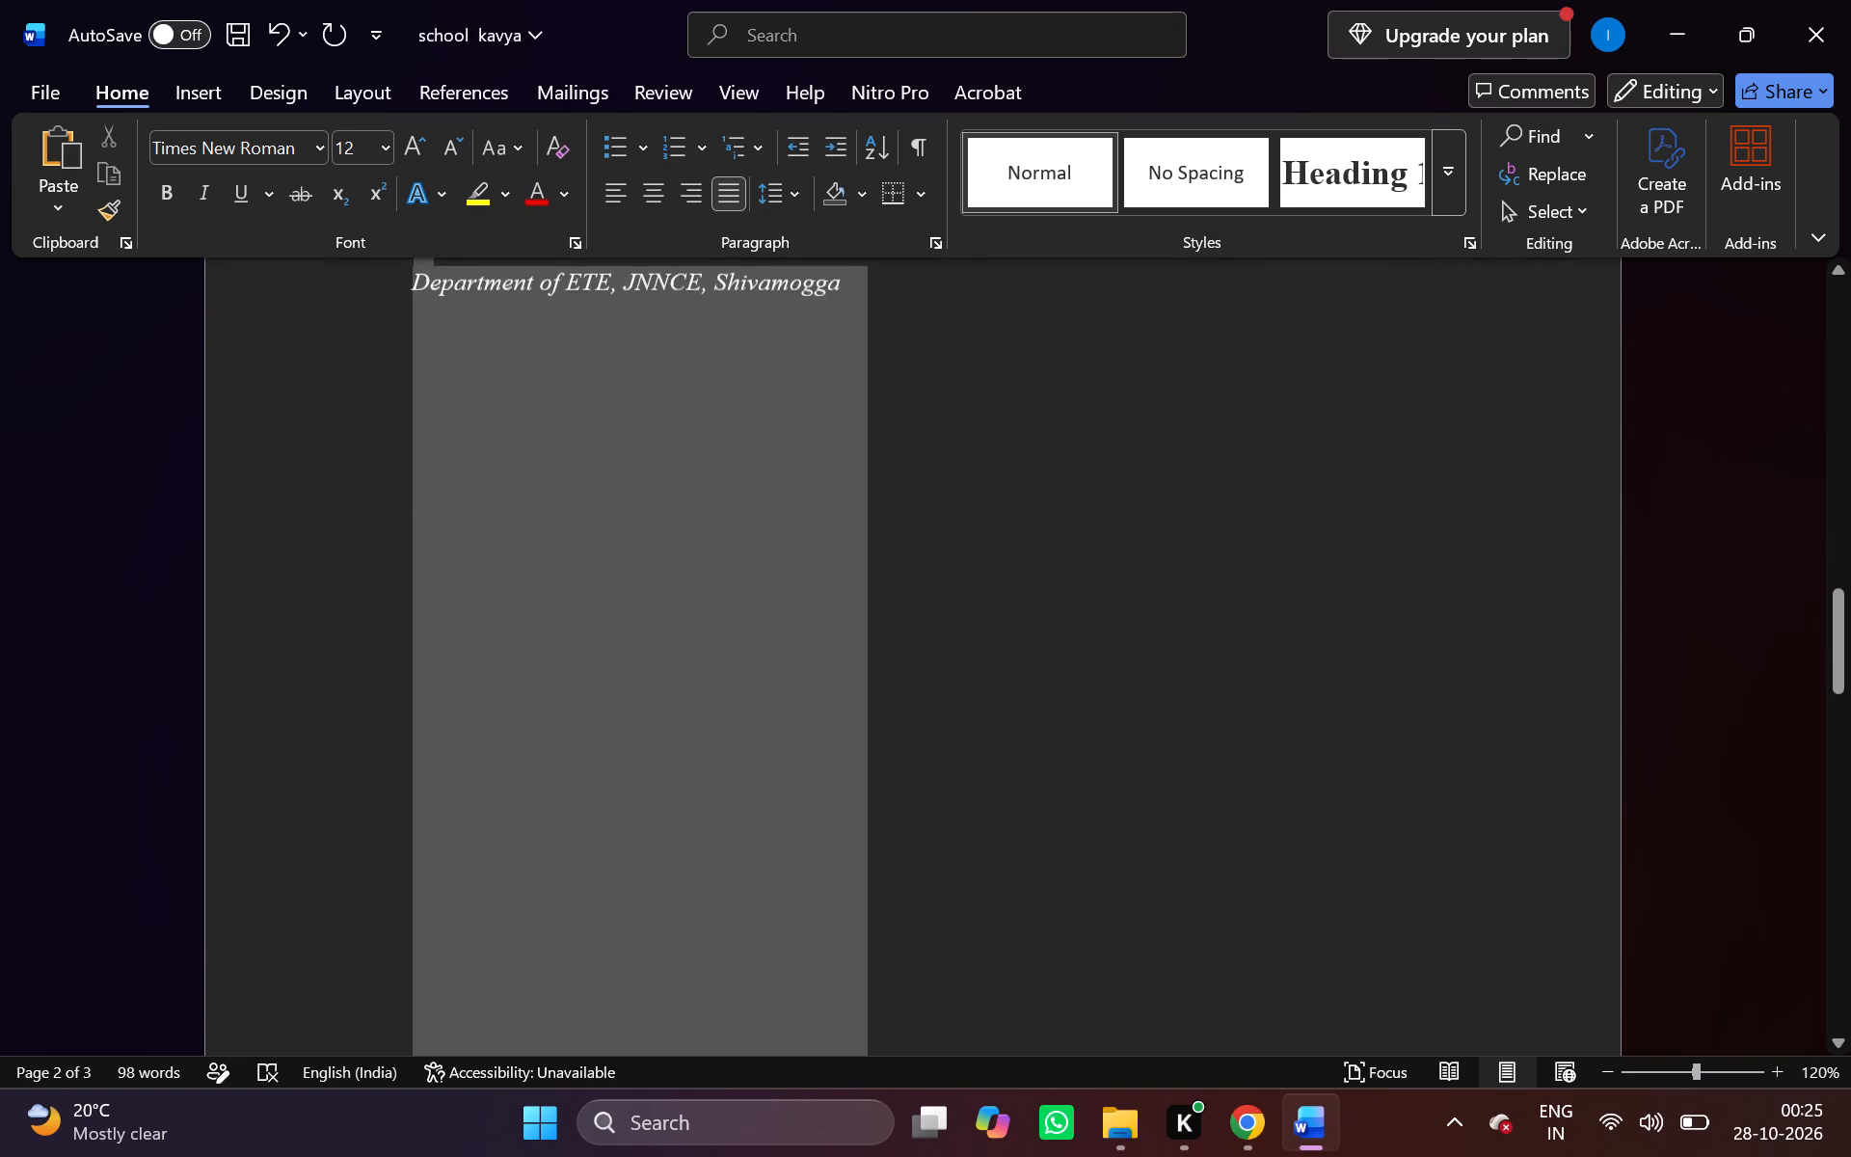
left_click_drag(1627, 1058, 1793, 1059)
key("ctrl+x")
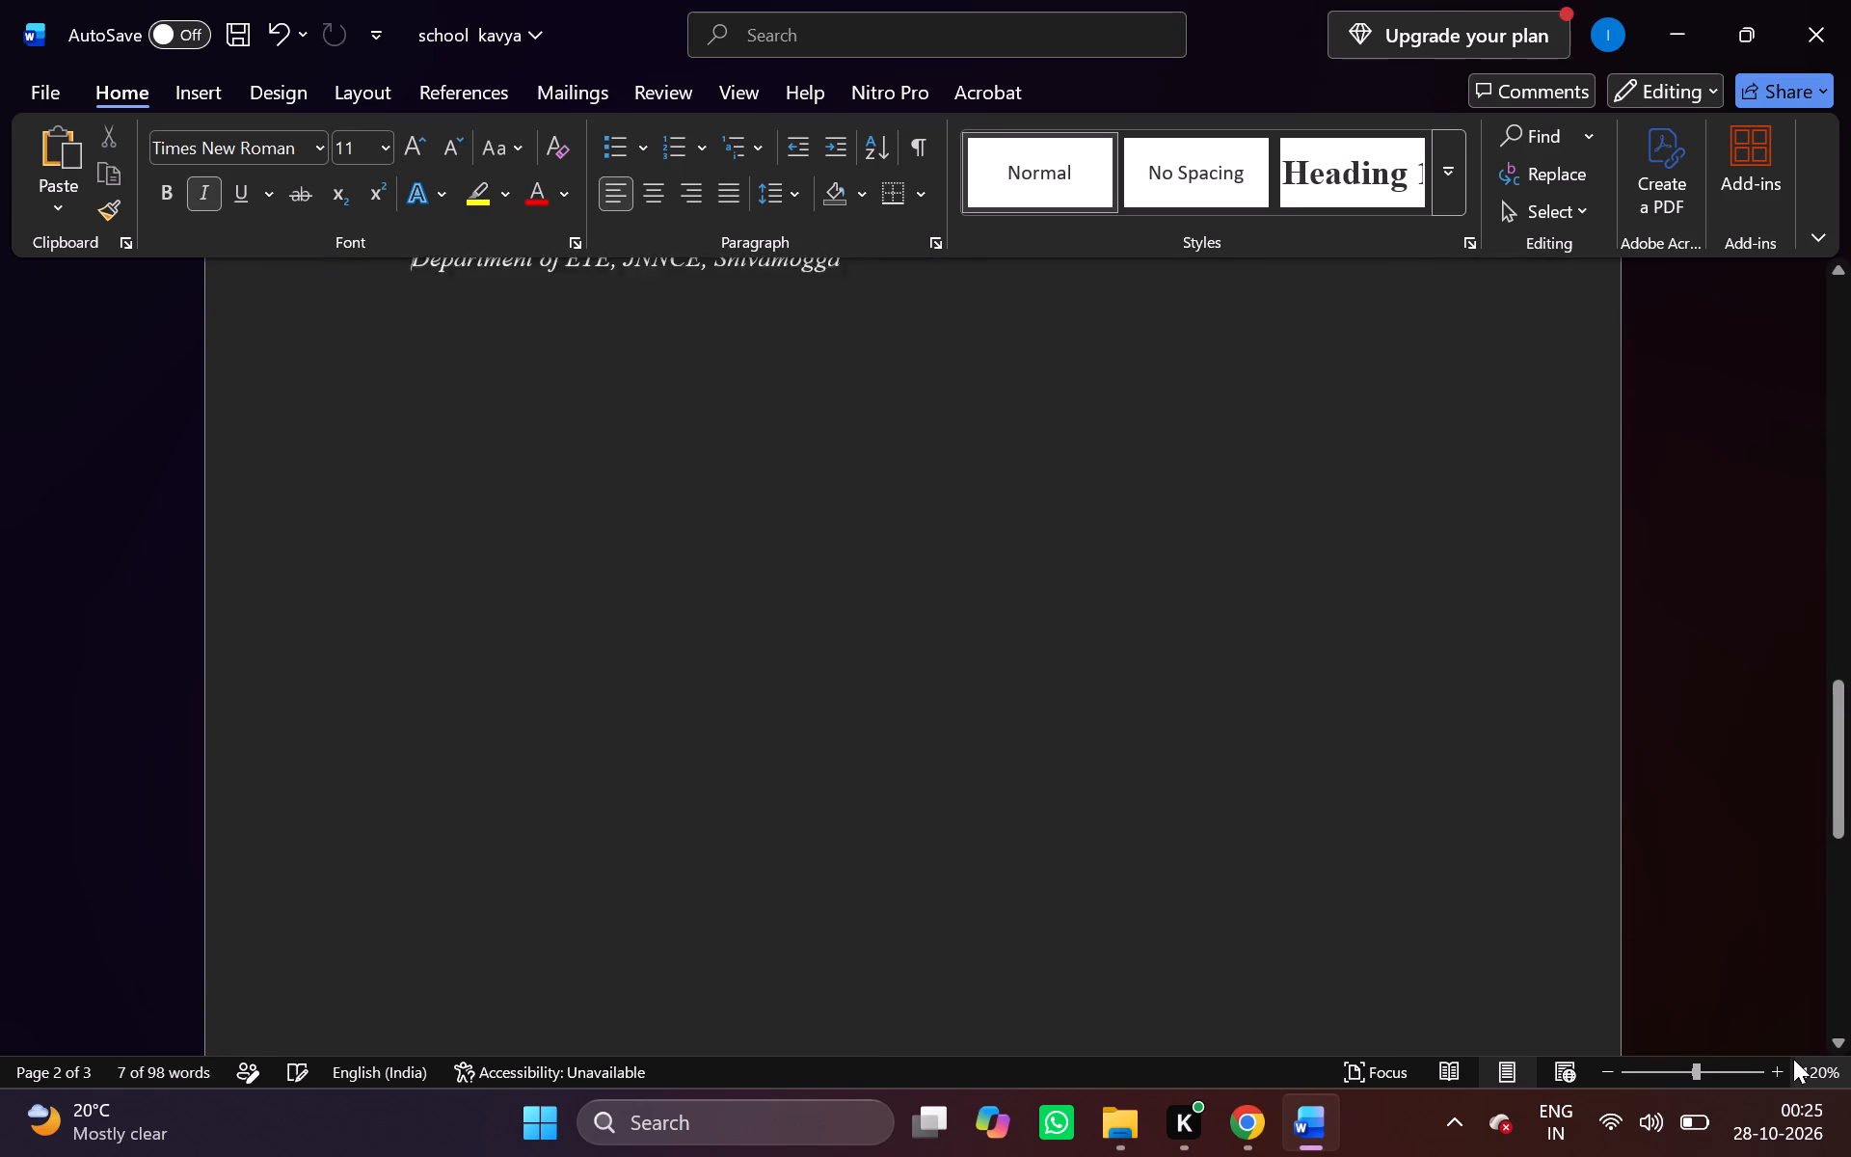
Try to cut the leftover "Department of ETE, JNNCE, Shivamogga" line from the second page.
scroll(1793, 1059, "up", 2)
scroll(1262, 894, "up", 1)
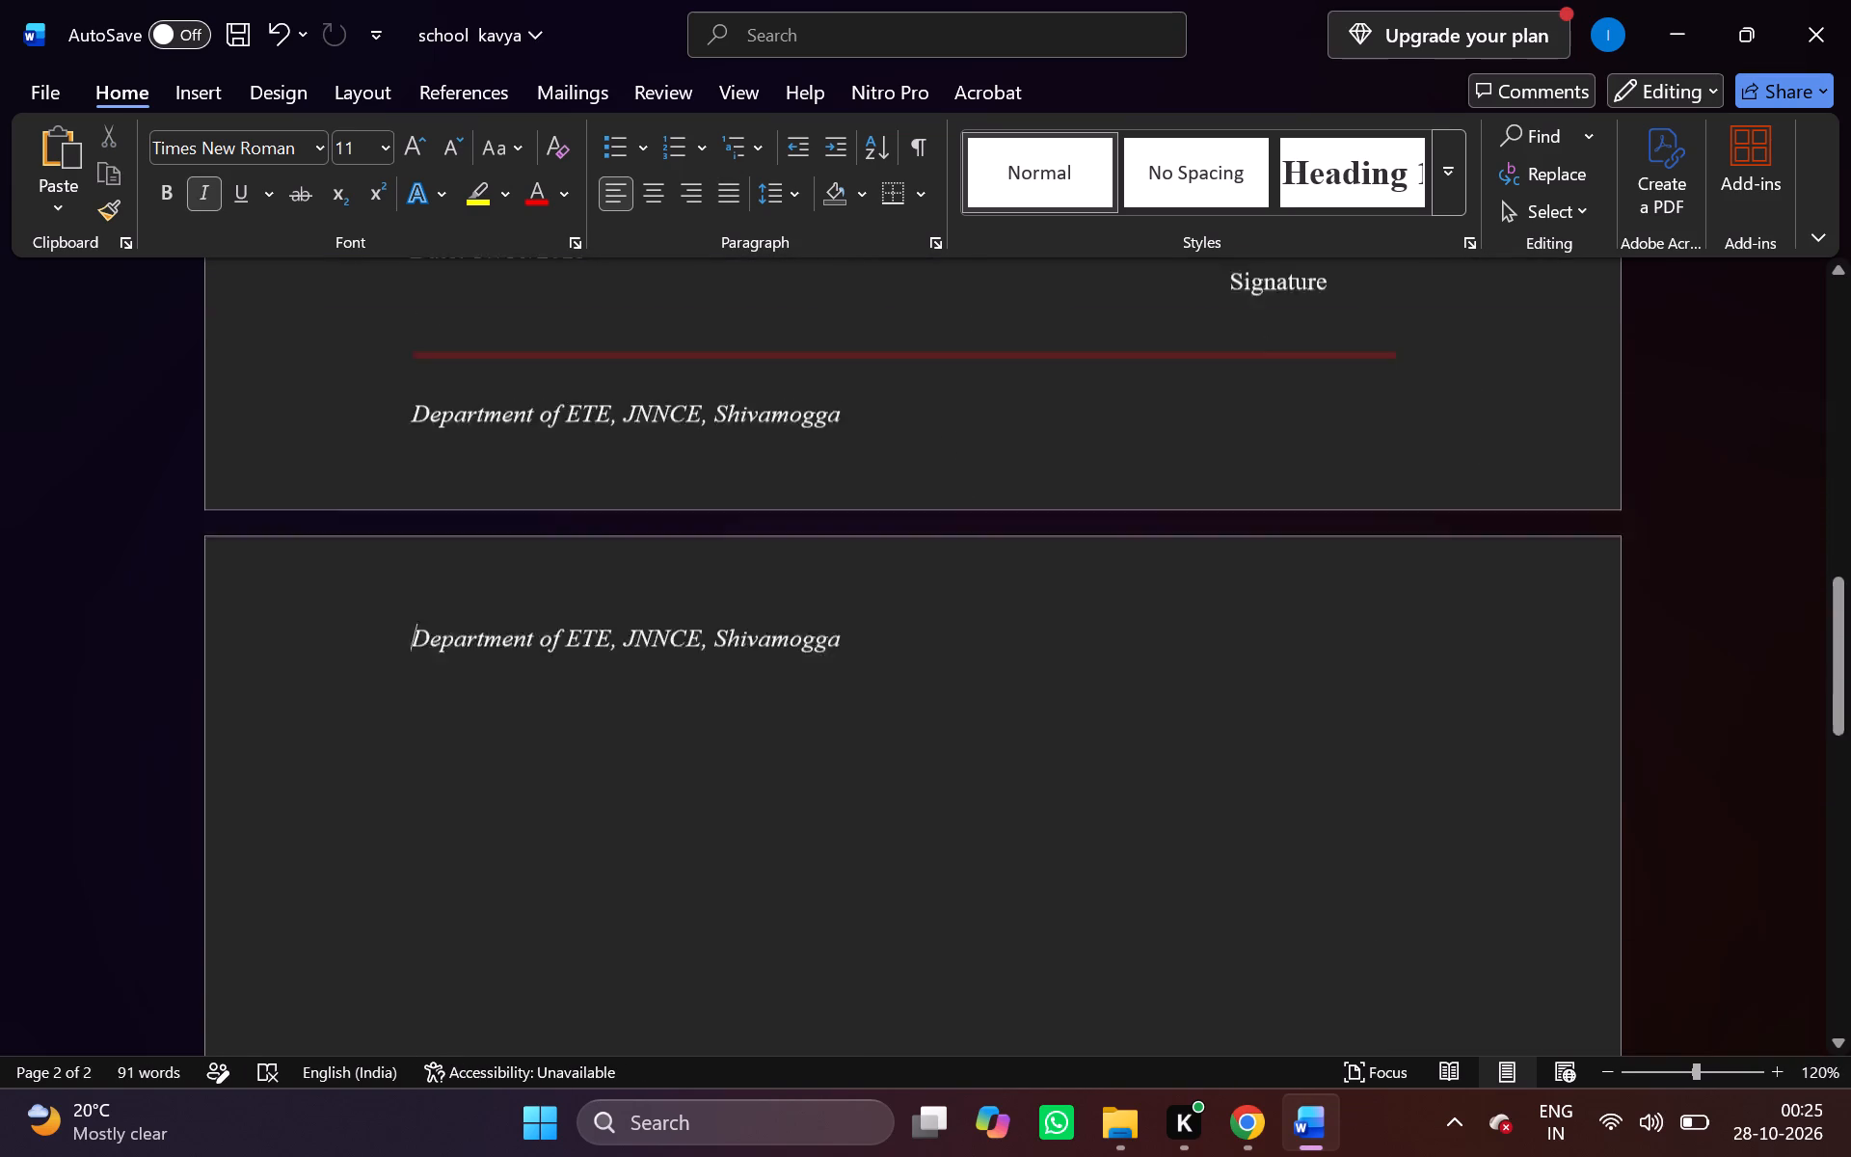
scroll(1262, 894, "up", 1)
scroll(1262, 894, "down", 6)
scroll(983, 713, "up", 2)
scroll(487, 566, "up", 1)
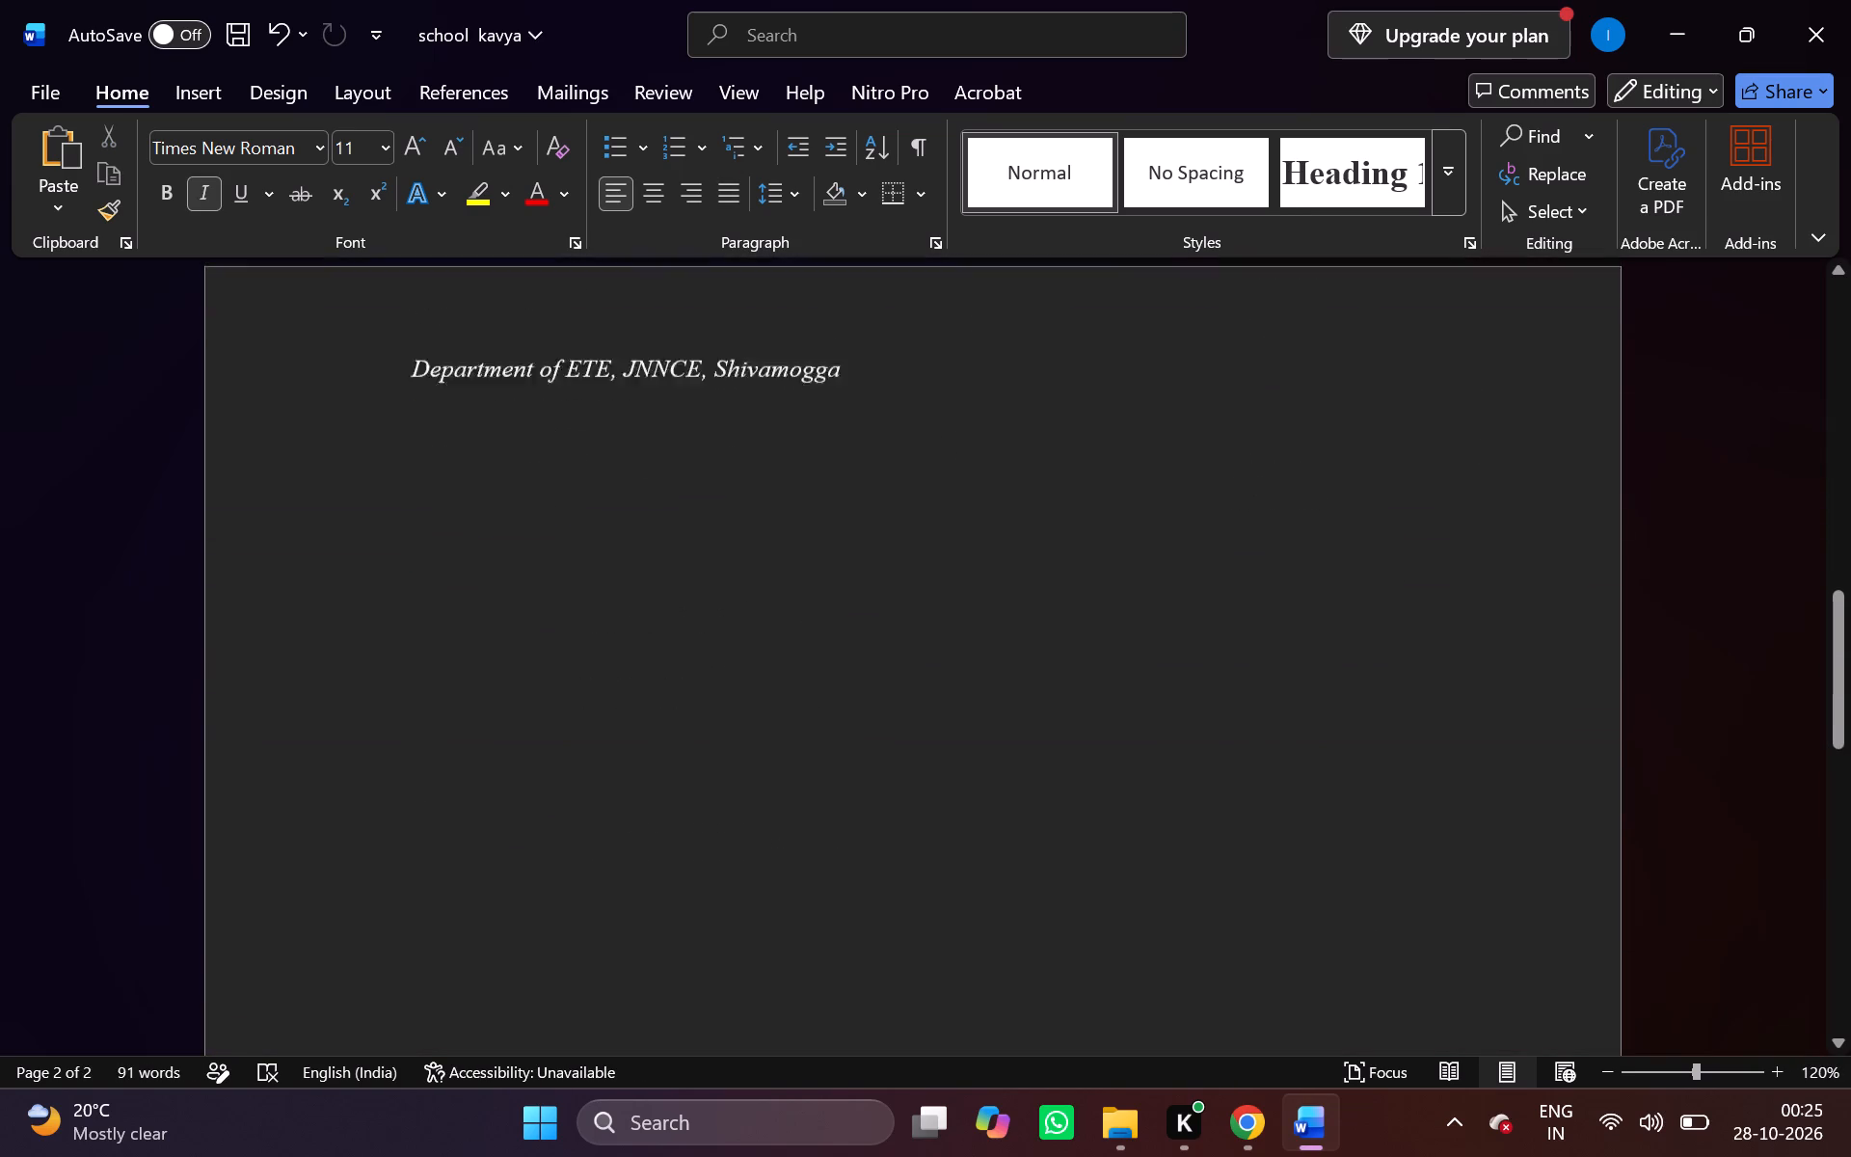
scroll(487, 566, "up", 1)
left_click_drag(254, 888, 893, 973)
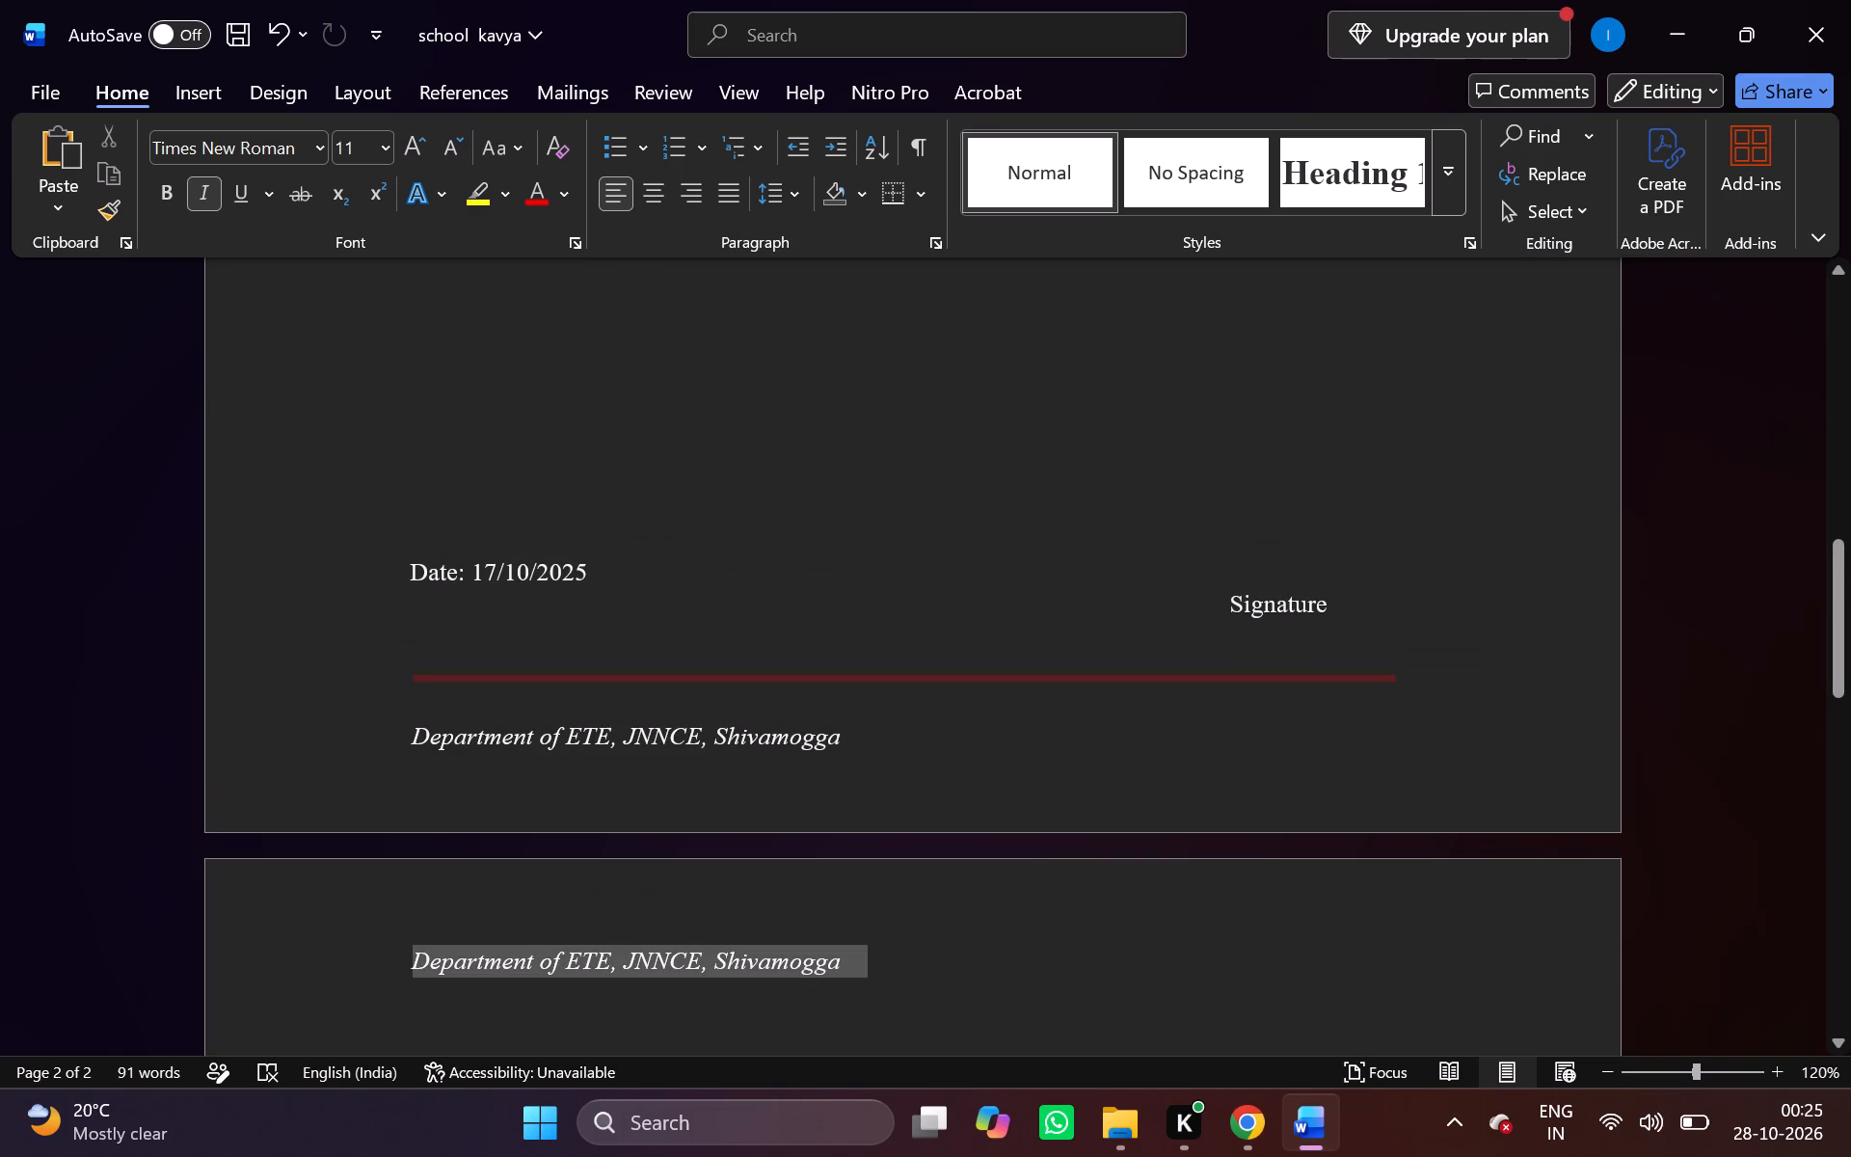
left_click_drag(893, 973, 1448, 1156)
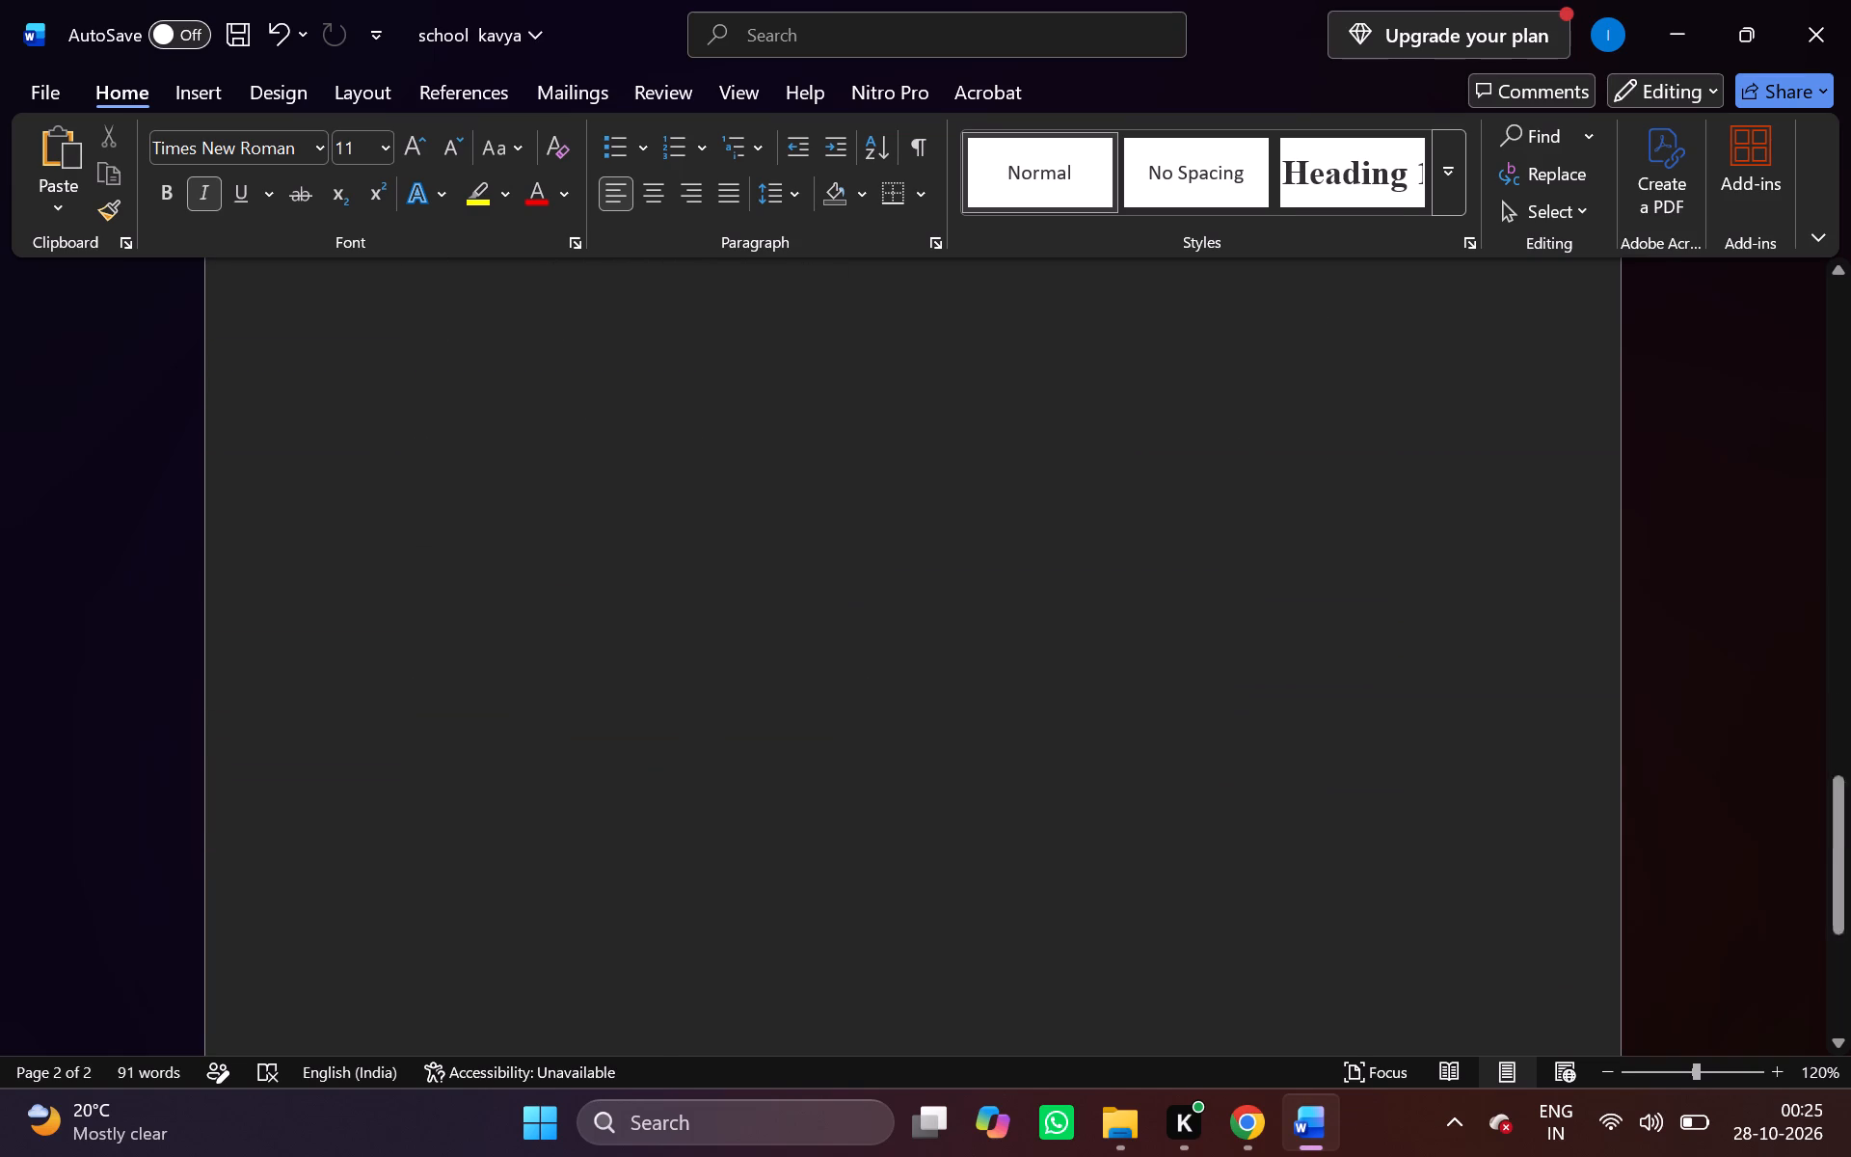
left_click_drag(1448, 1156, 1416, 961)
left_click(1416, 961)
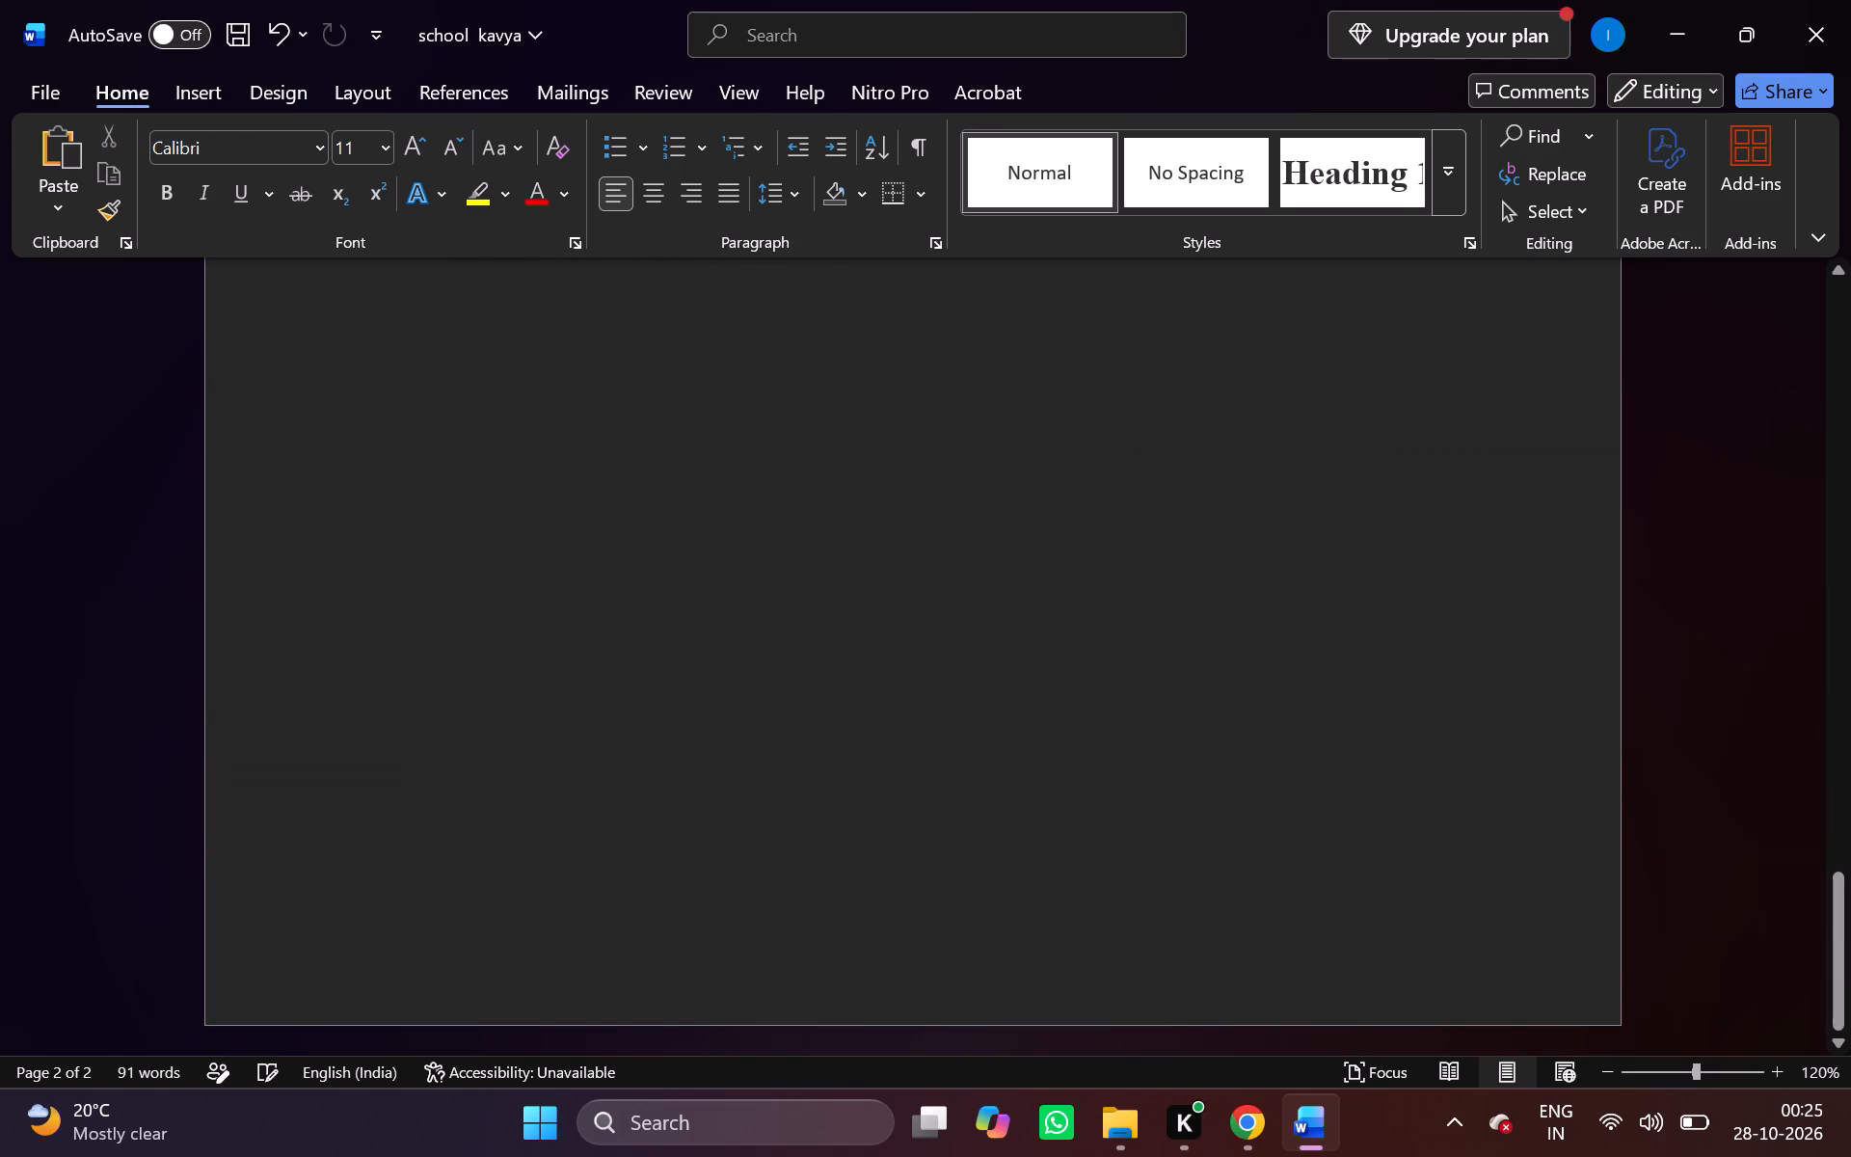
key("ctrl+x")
Cut the duplicate "Department of ETE, JNNCE, Shivamogga" line and empty space on page two, reducing the certificate to one page.
scroll(1416, 961, "up", 2)
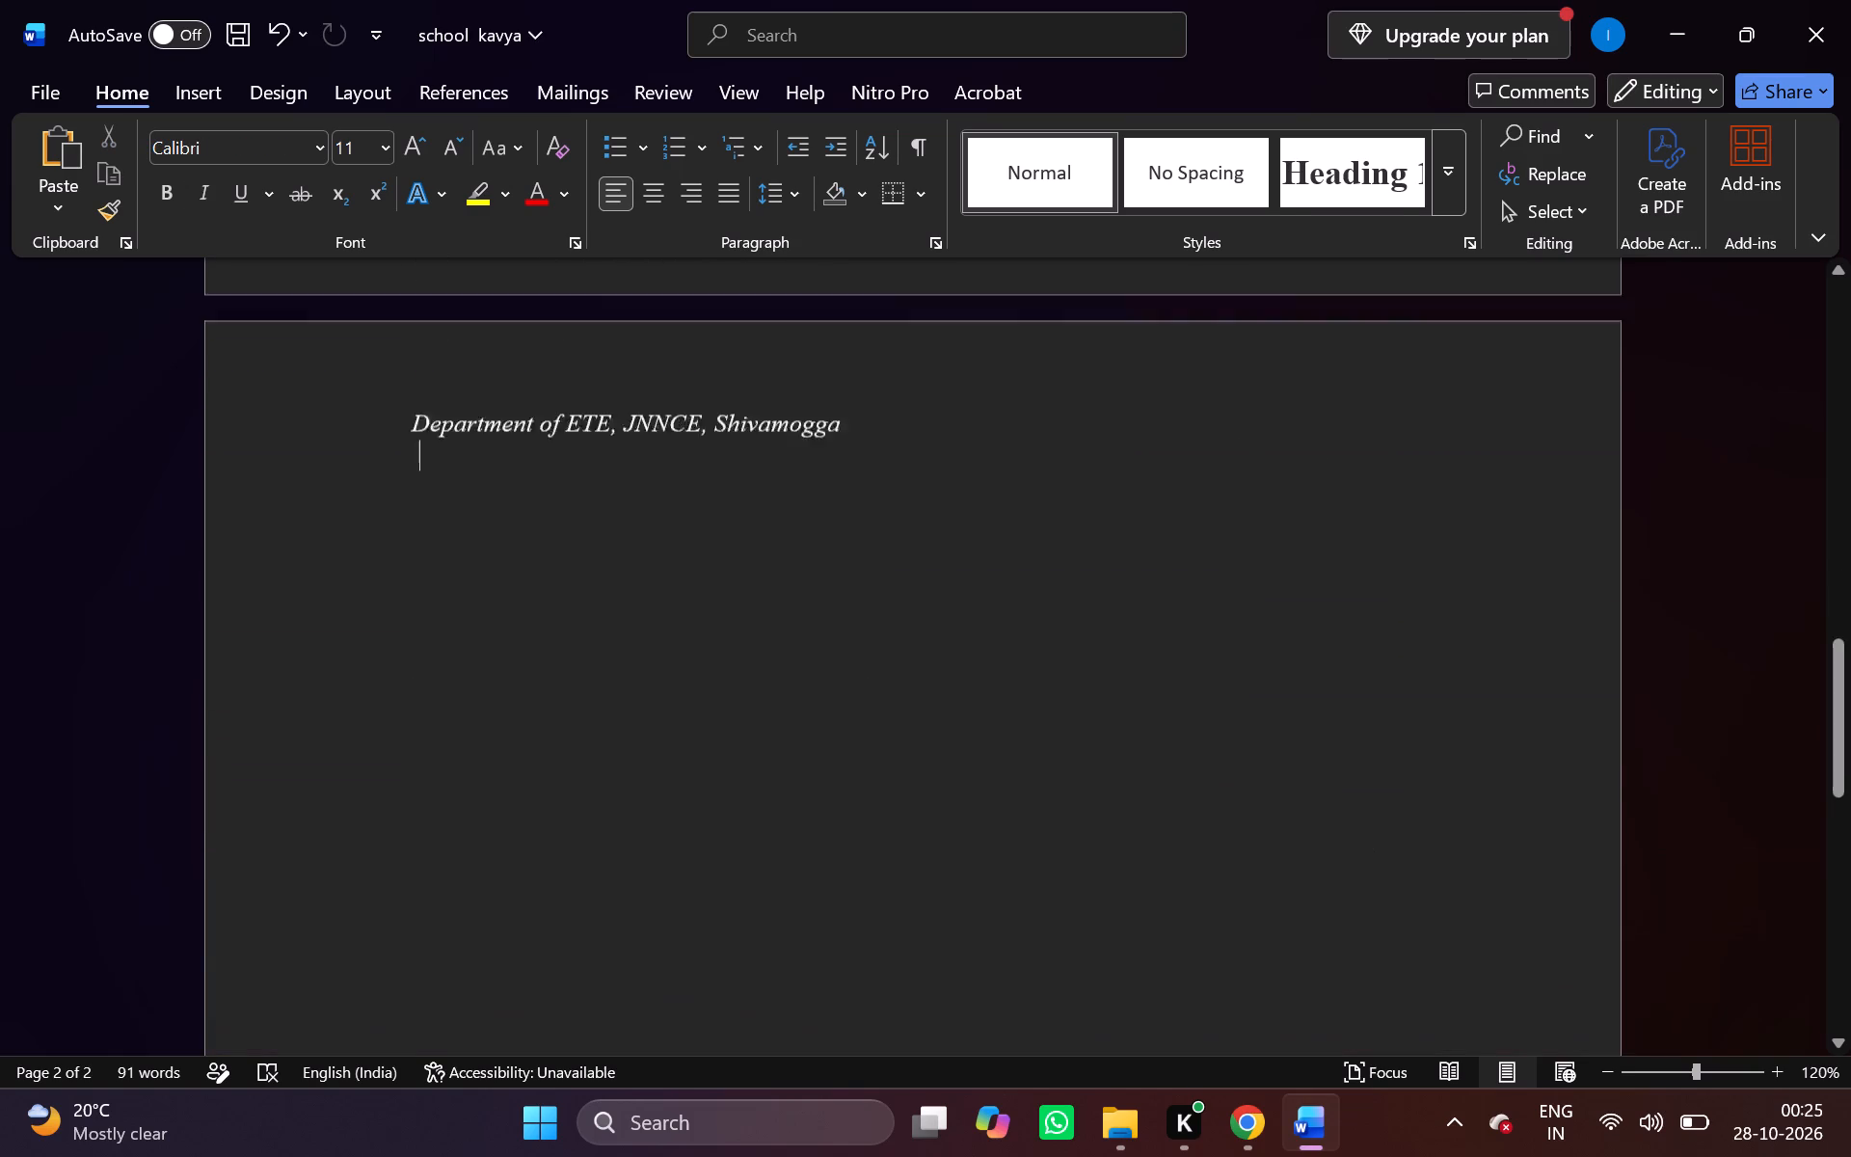
scroll(1416, 961, "up", 1)
scroll(666, 1017, "down", 1)
left_click_drag(340, 659, 1412, 1097)
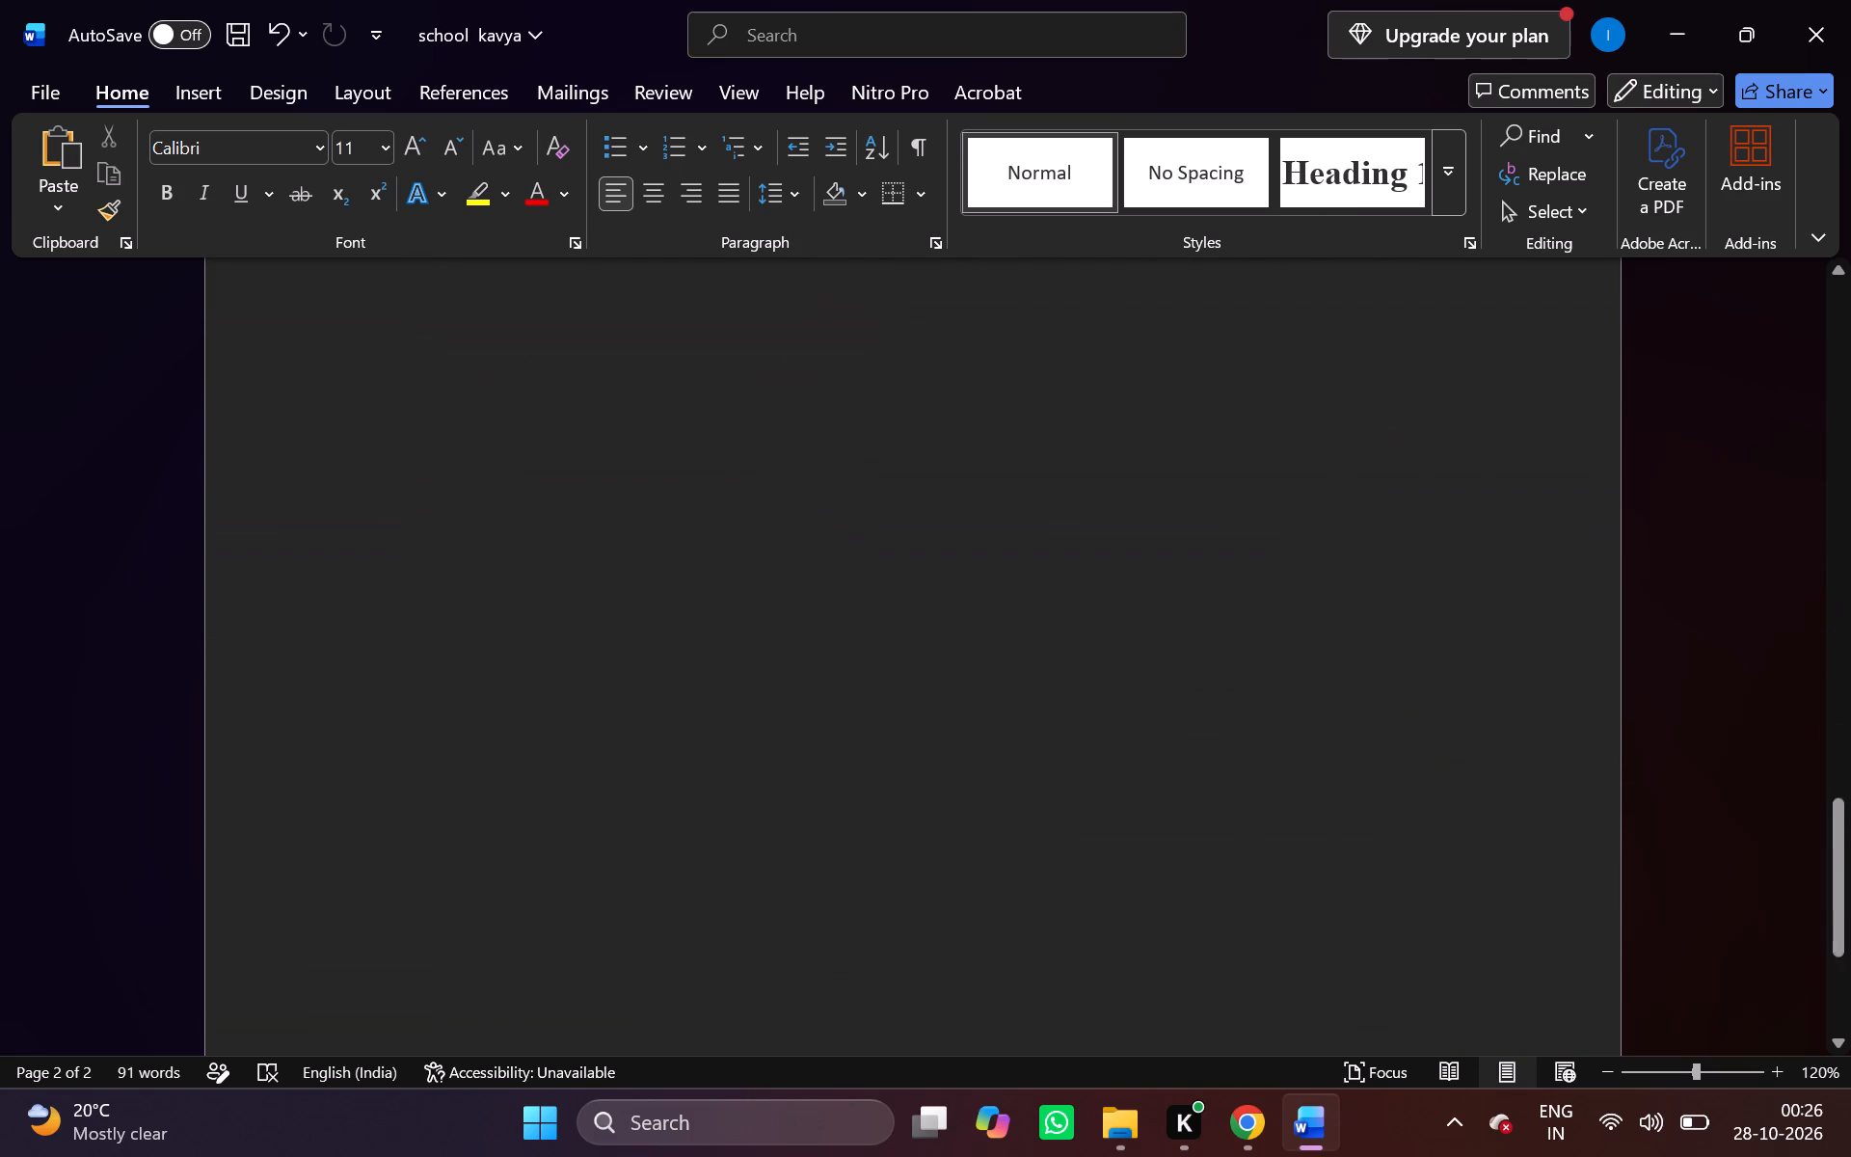
left_click_drag(1412, 1097, 1533, 1002)
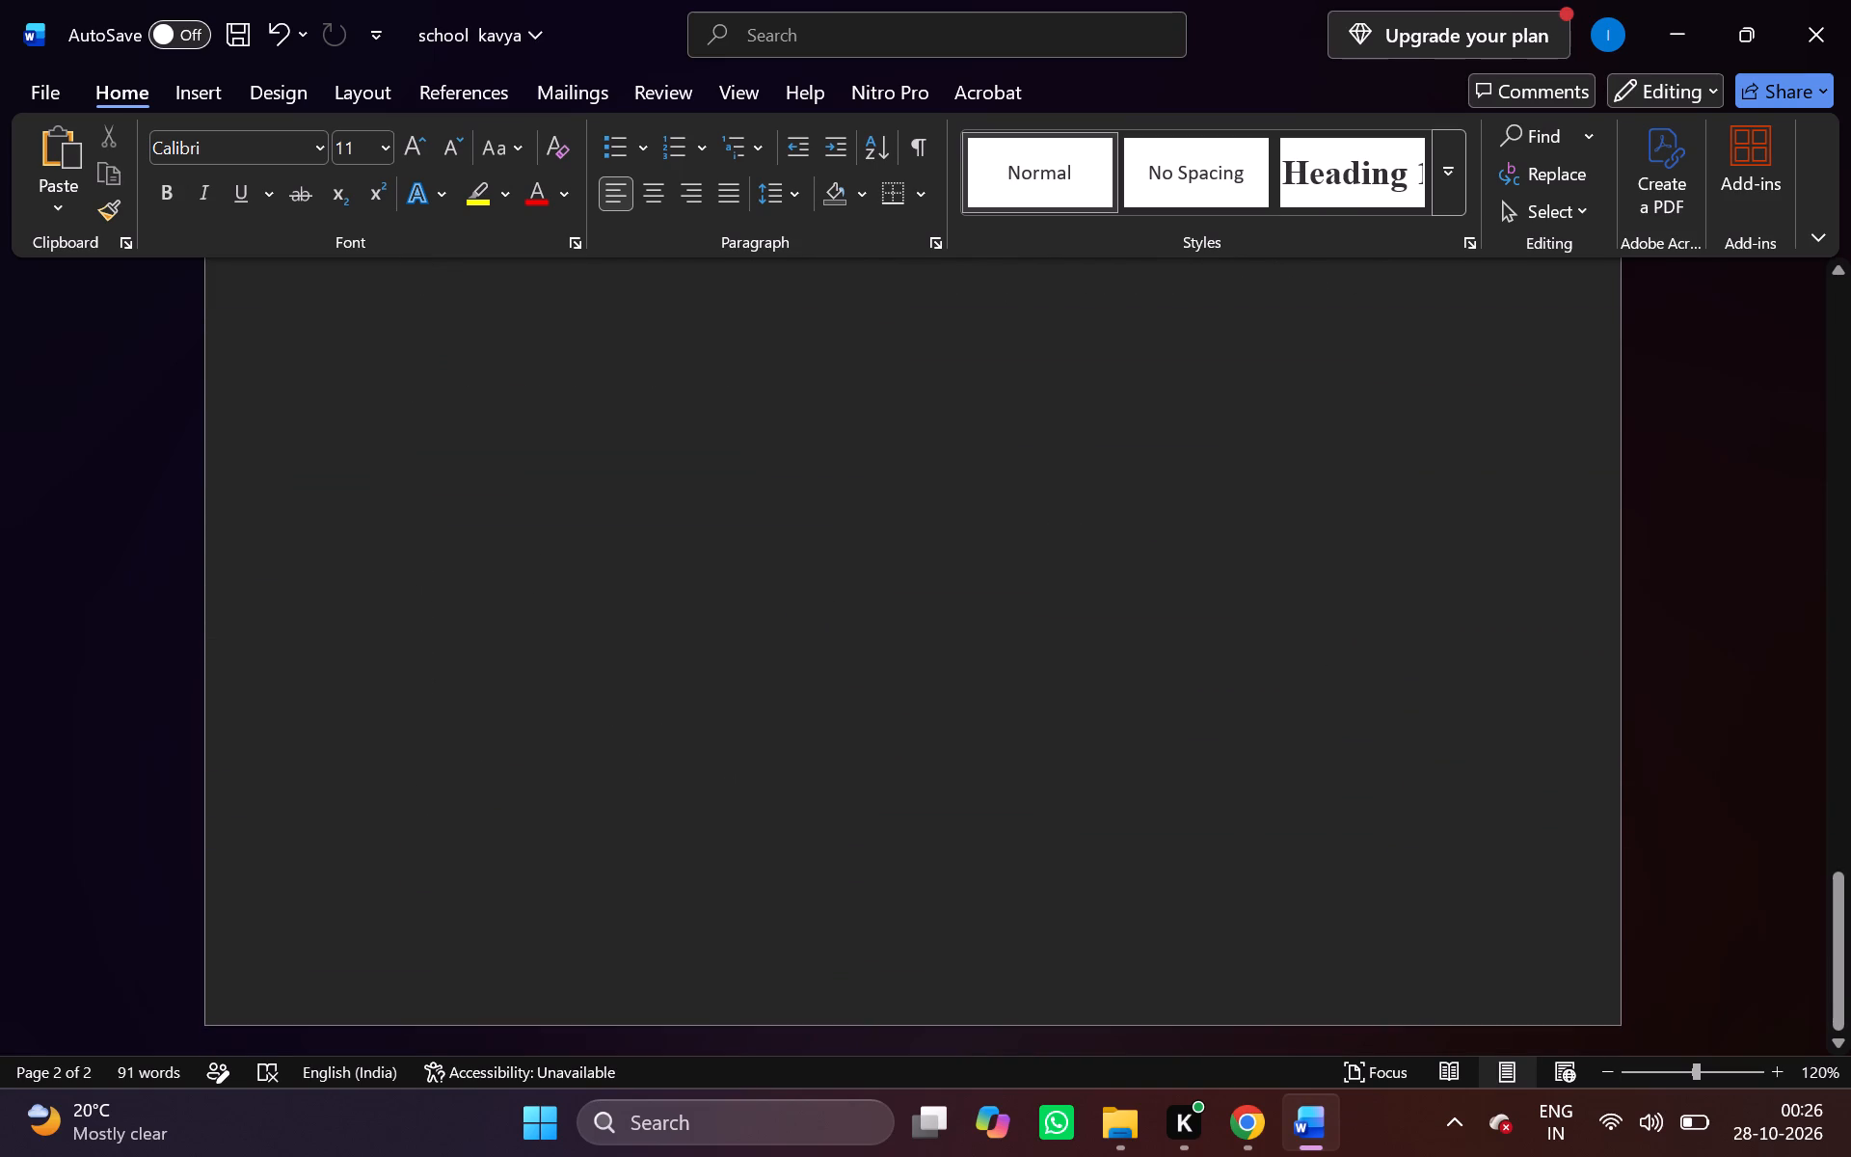
left_click_drag(1533, 1002, 1540, 982)
key("ctrl+x")
scroll(1540, 982, "down", 2)
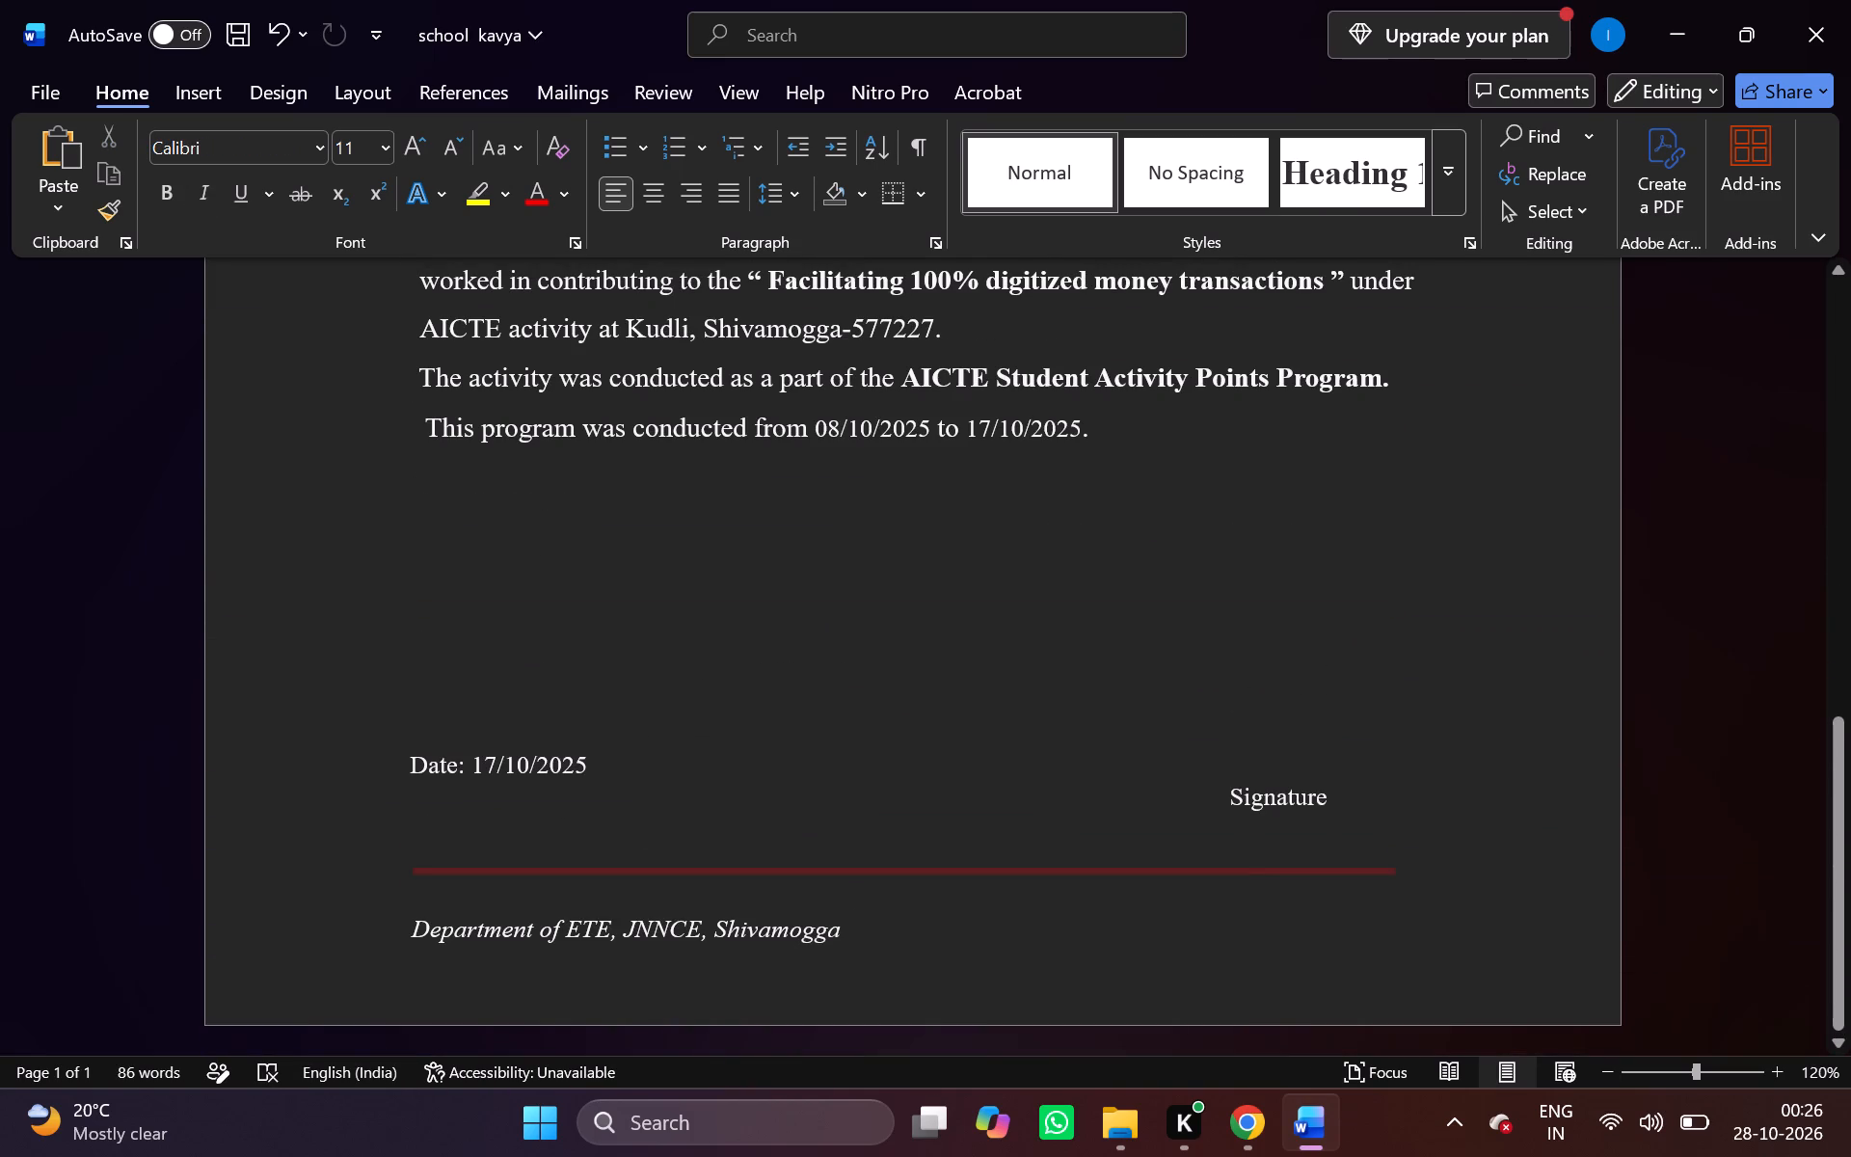
scroll(1540, 982, "down", 1)
scroll(1253, 852, "down", 2)
left_click(1221, 931)
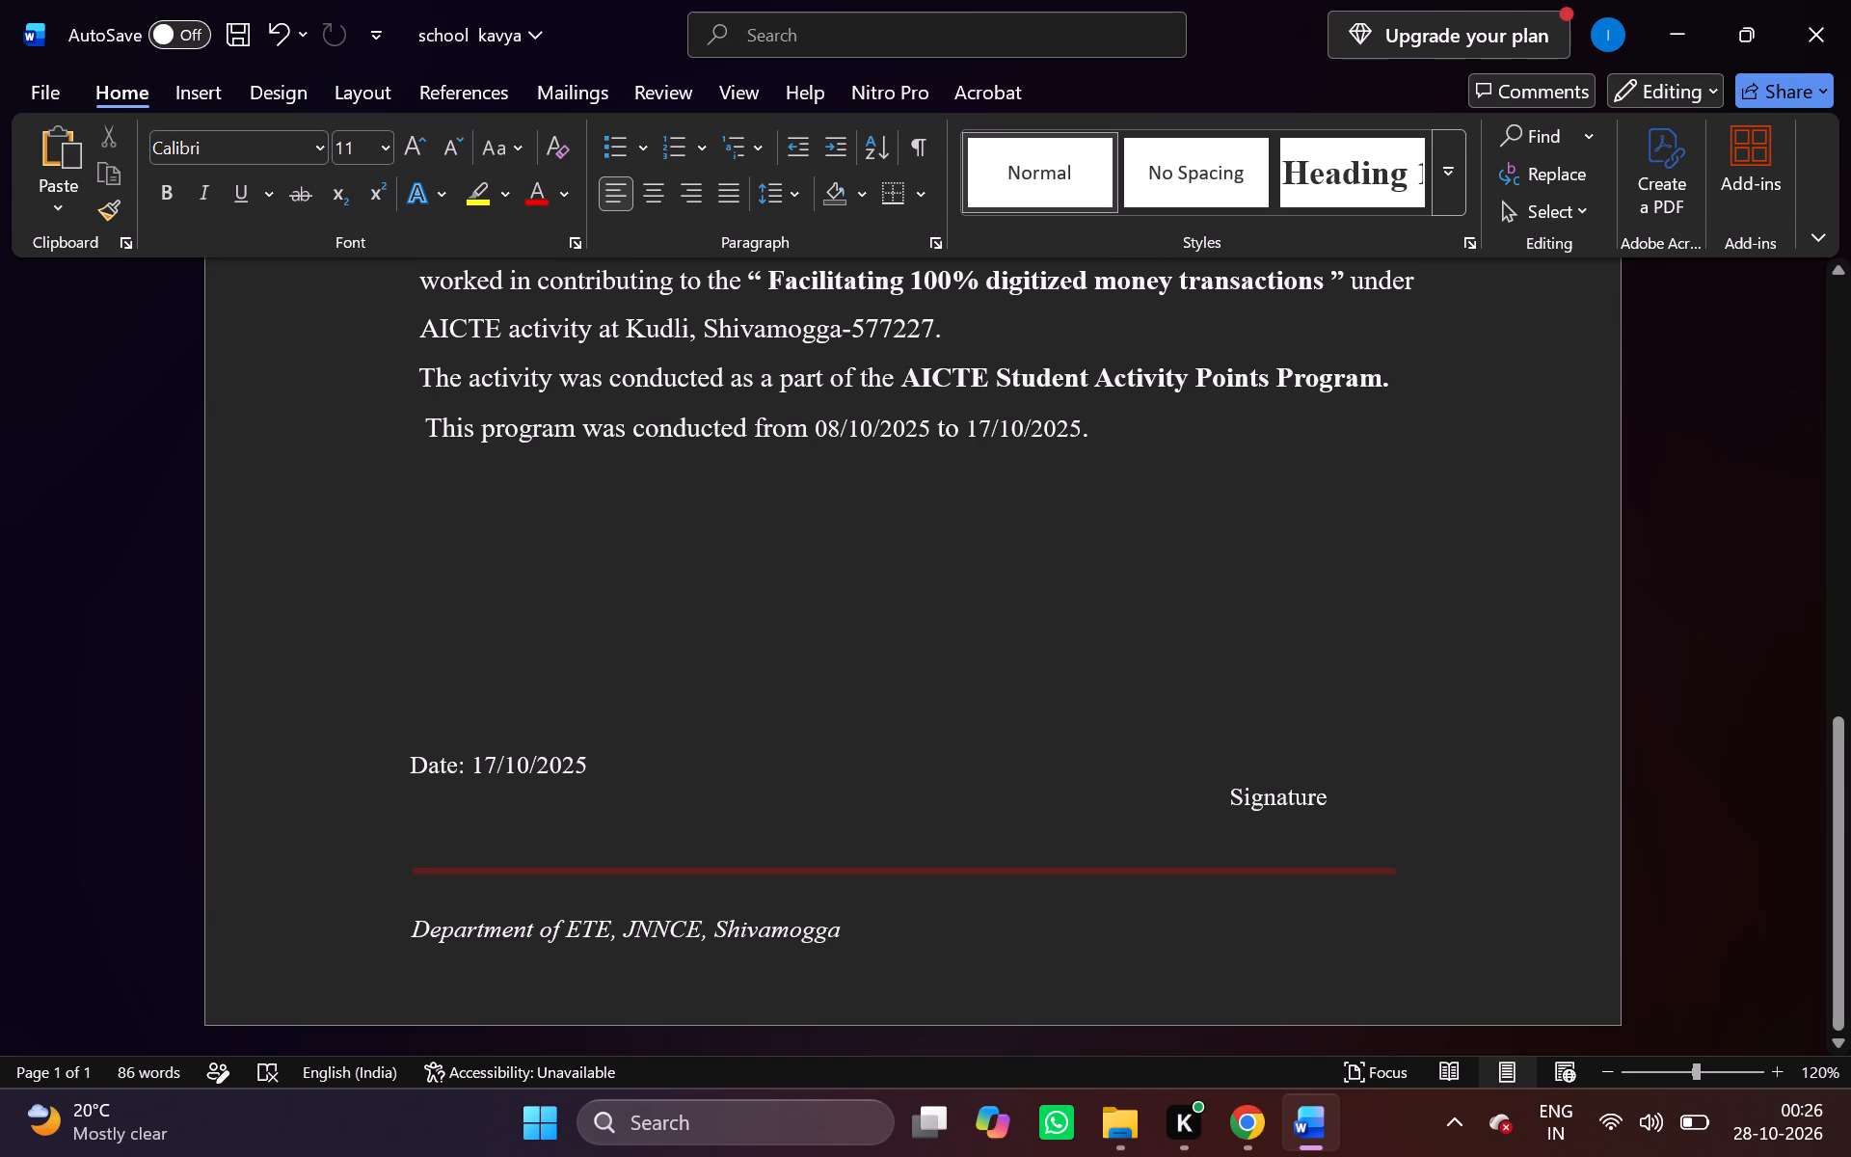
Copy "AICTE" from the Student Activity Points Program line to the far end of the "Department of ETE, JNNCE, Shivamogga" line.
double_click(1250, 920)
left_click_drag(909, 372, 932, 372)
left_click_drag(932, 372, 985, 379)
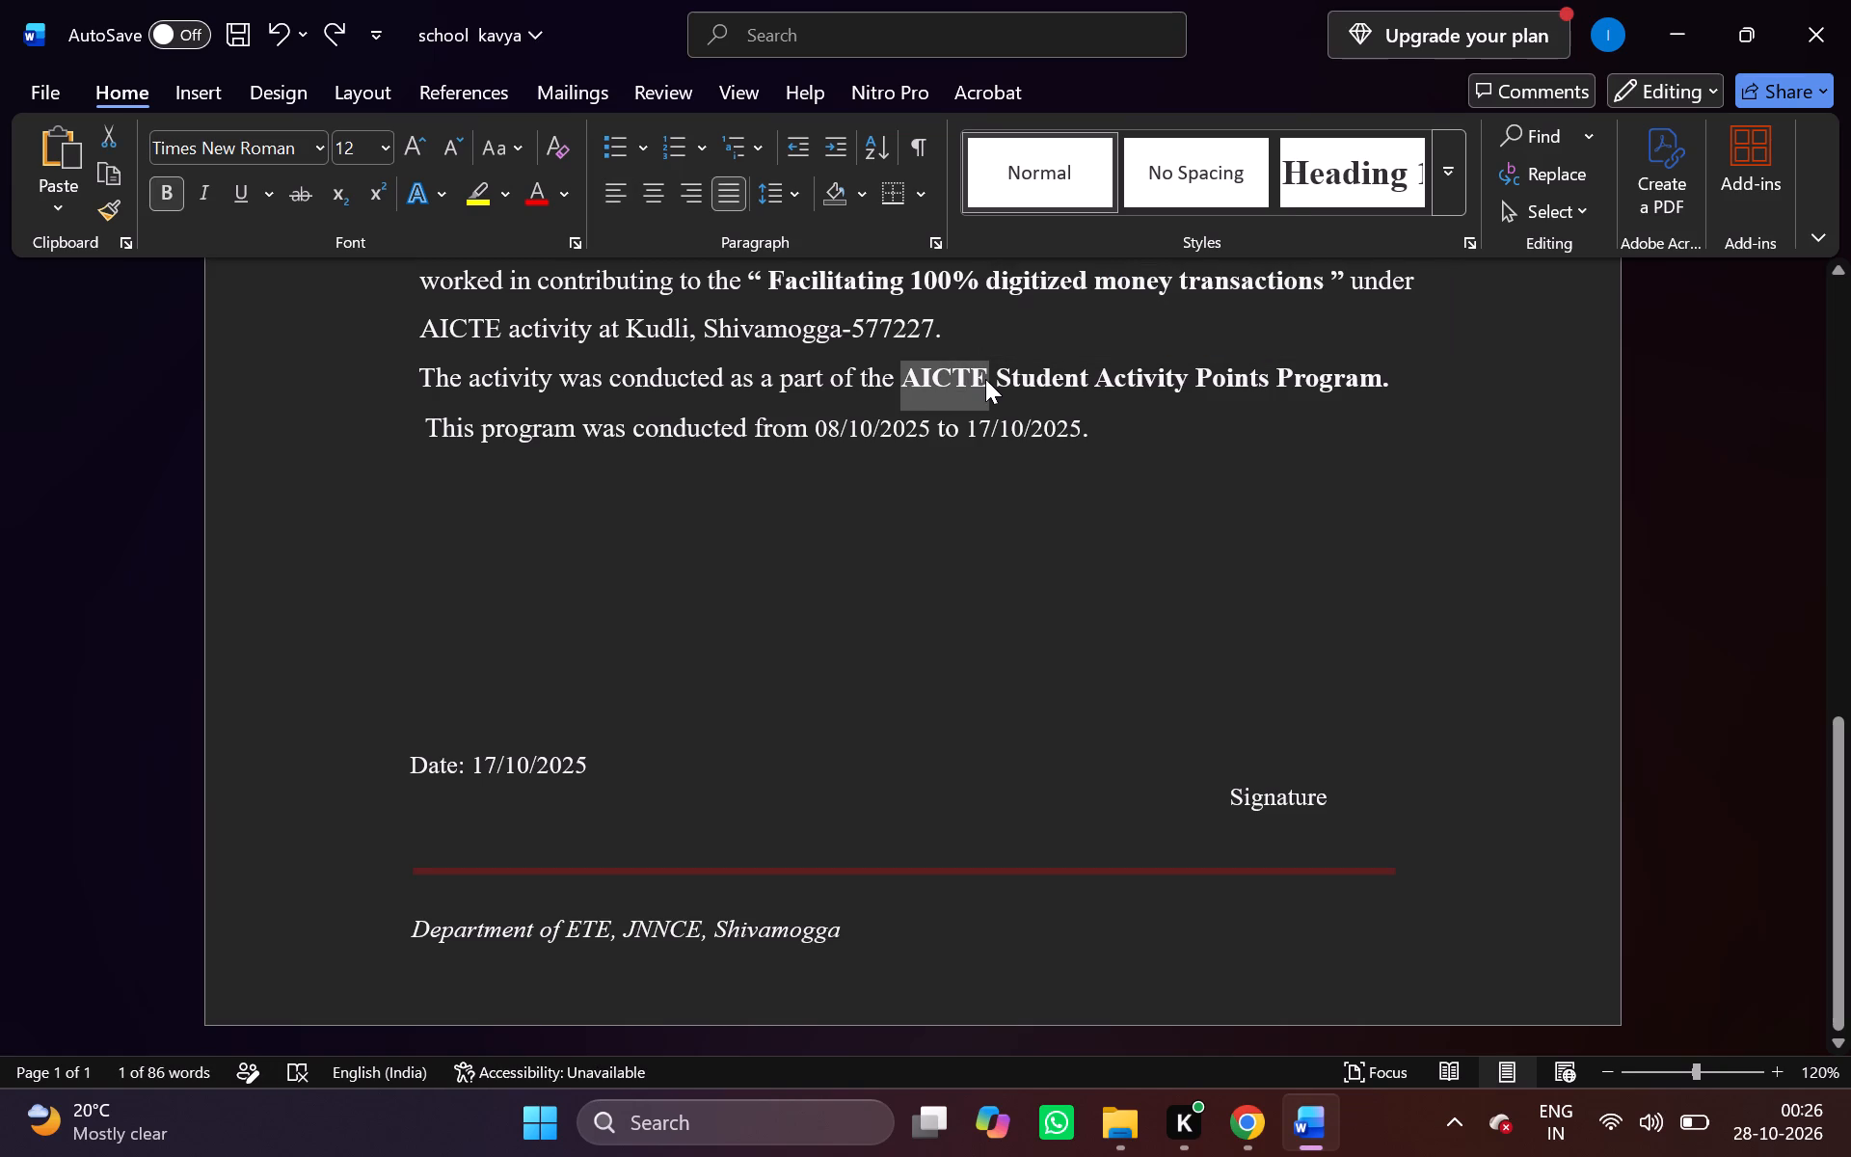
key("ctrl+c")
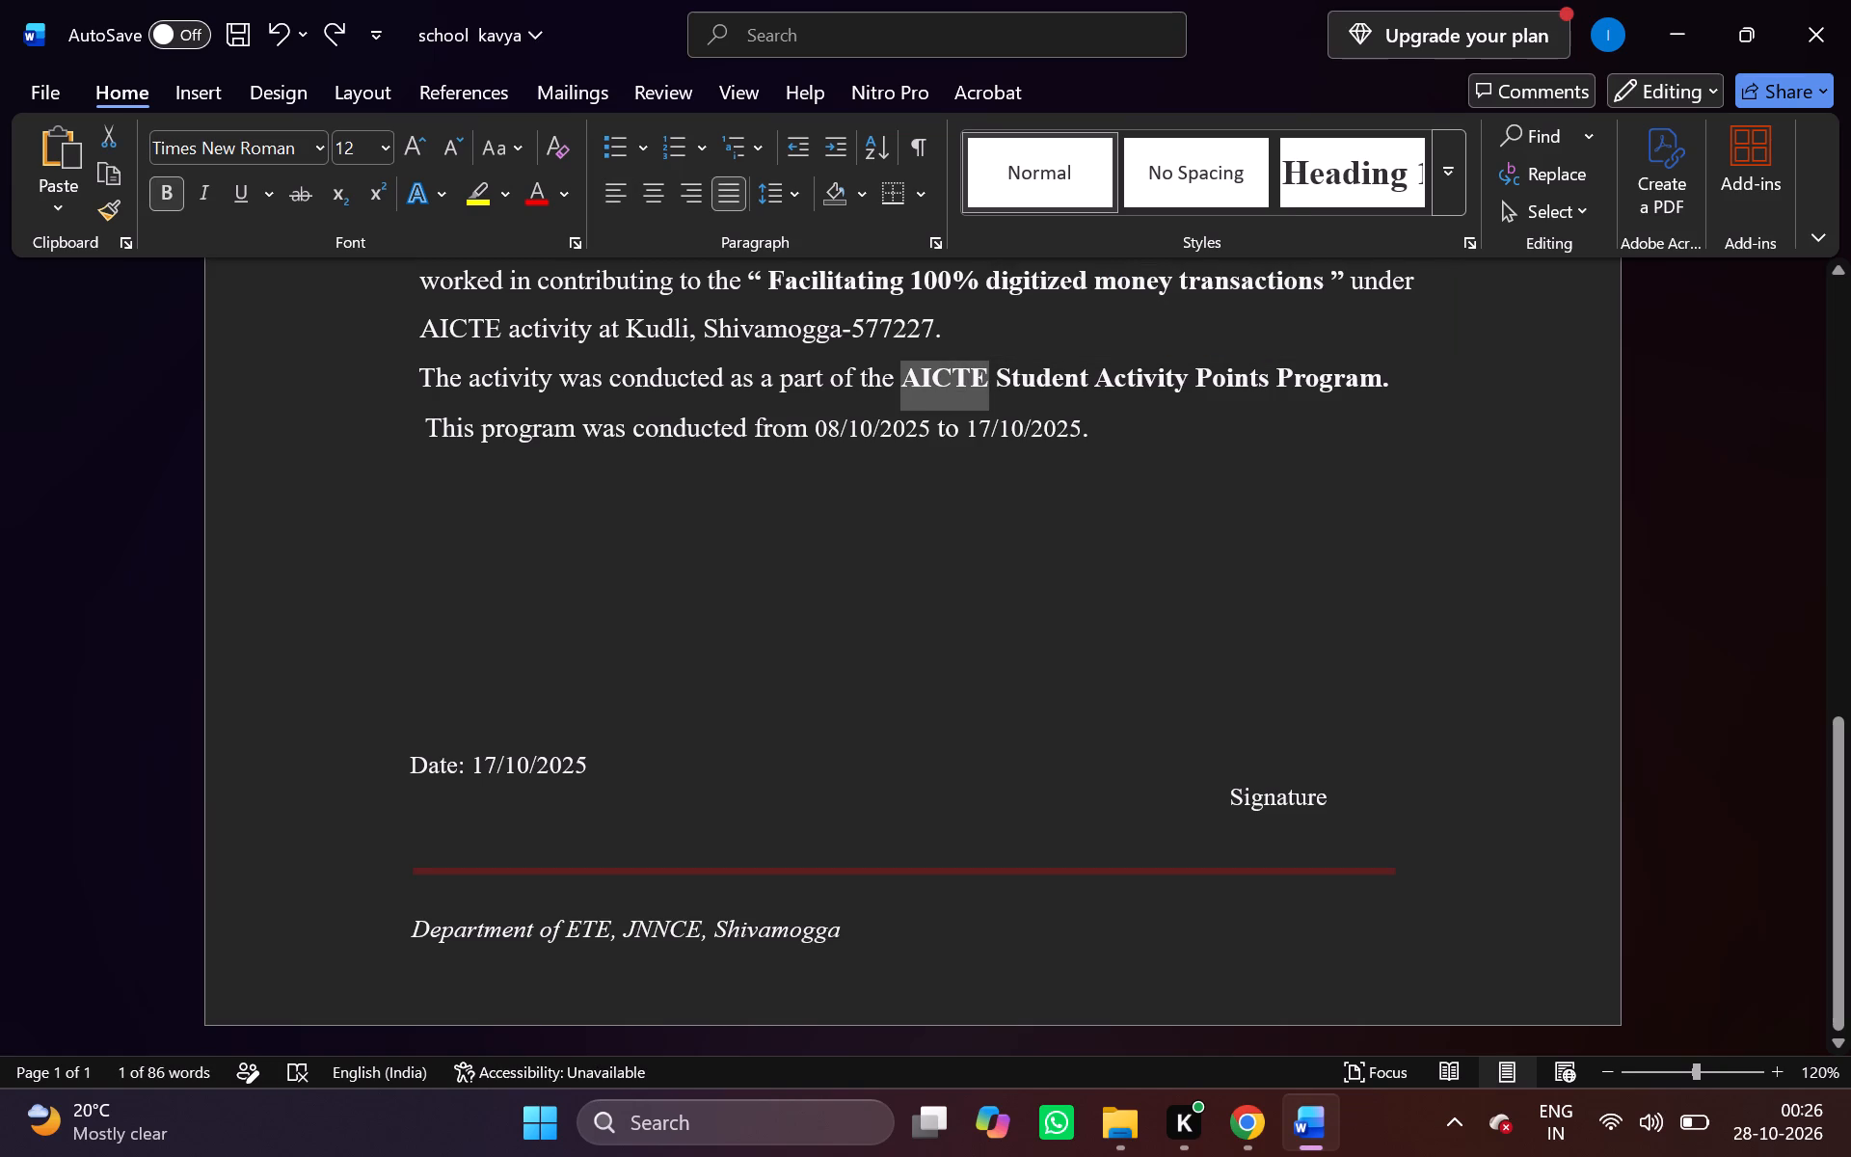
left_click(1189, 915)
double_click(1222, 923)
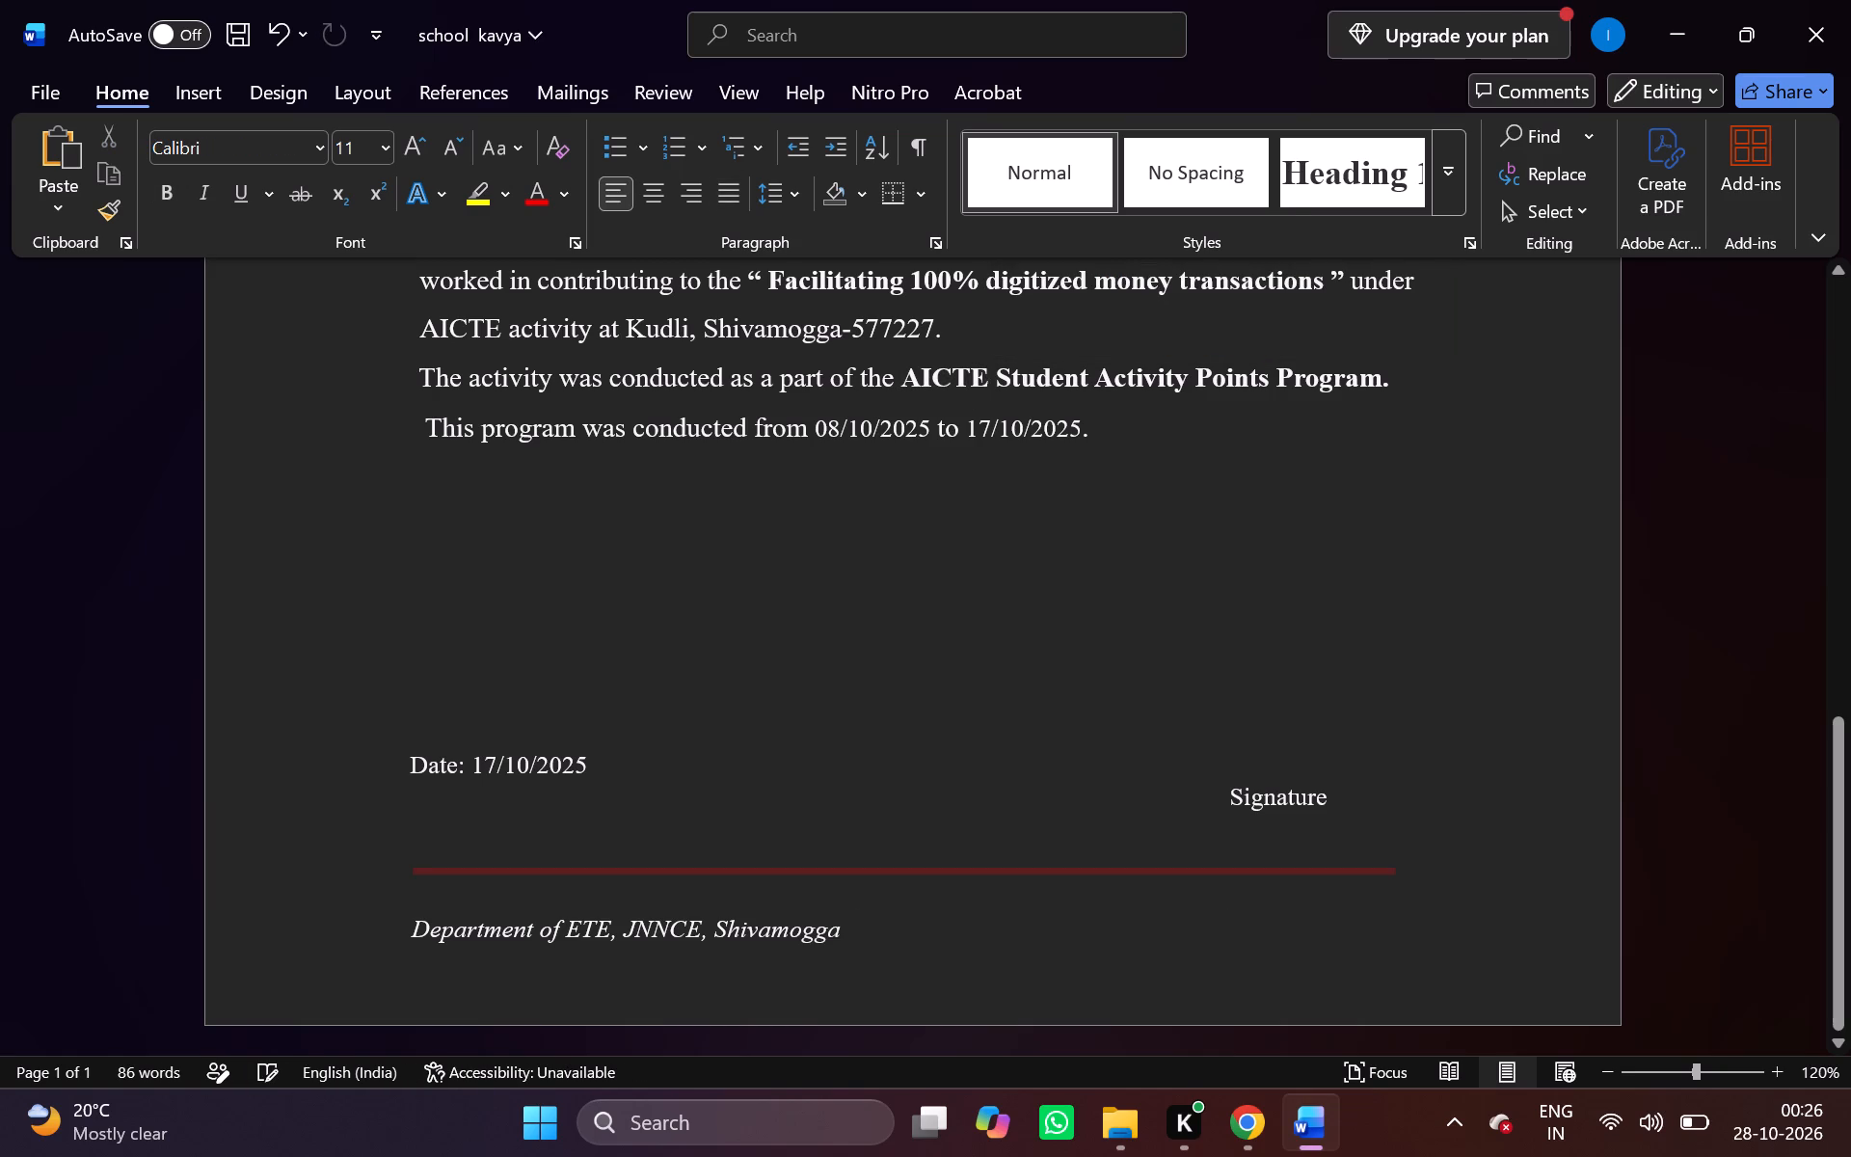
key("ctrl+v")
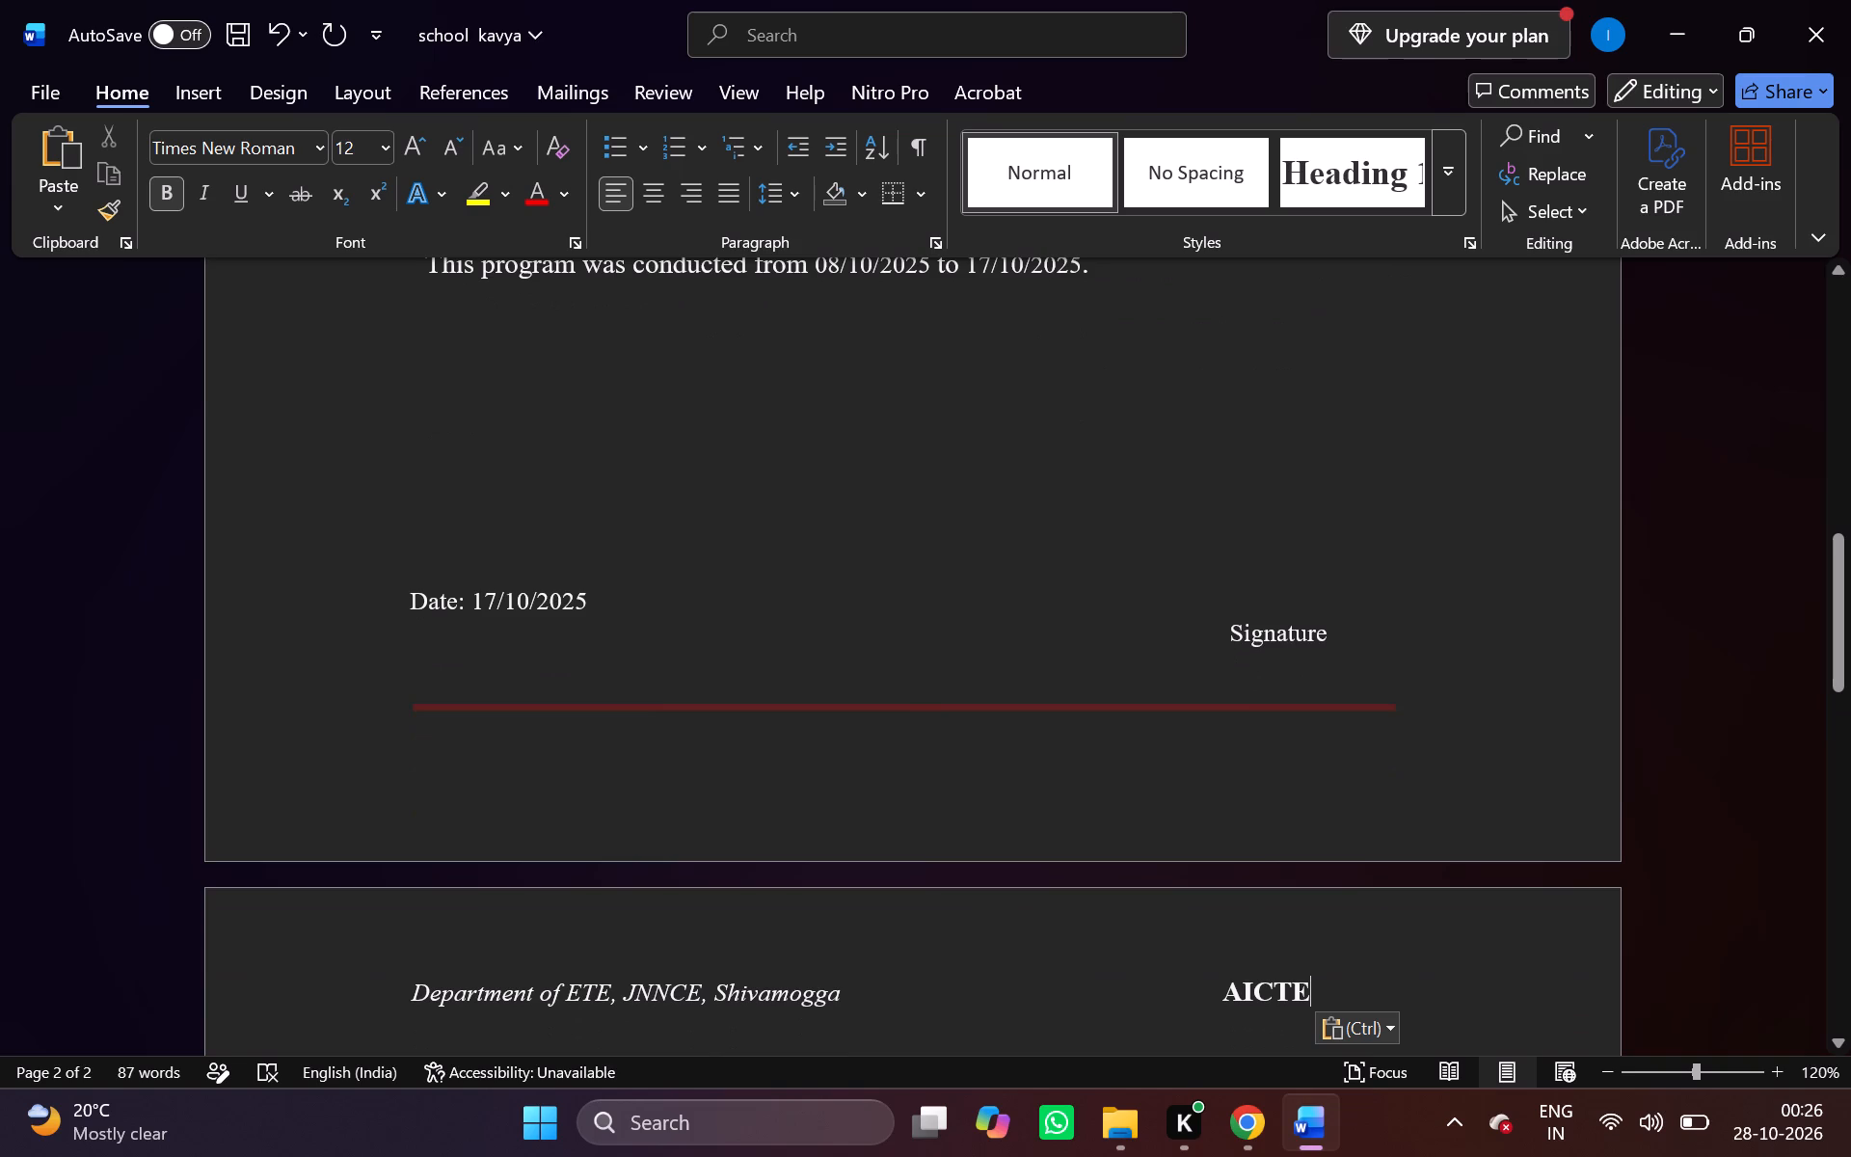
Delete the spacing before "Signature" to pull it up onto the date line.
left_click(604, 648)
left_click(1209, 635)
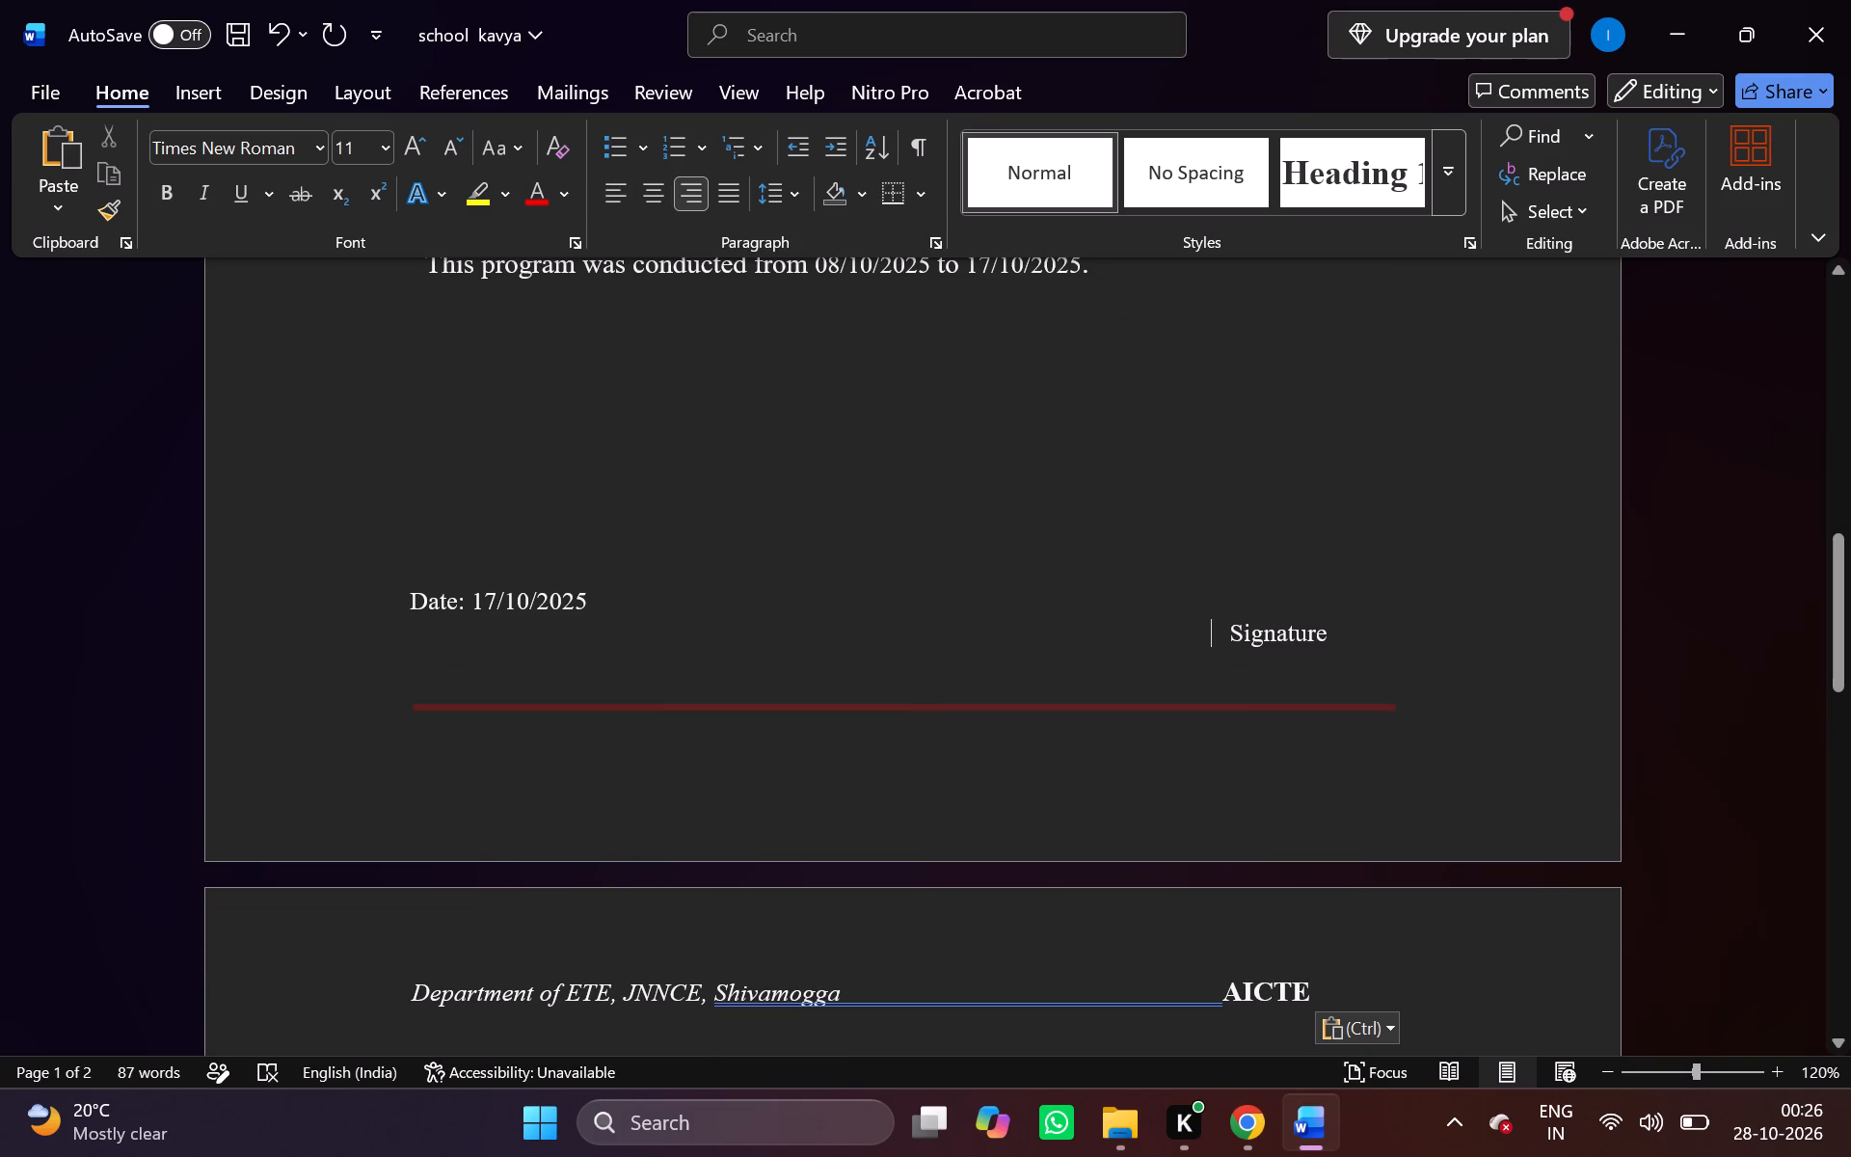
key("BackSpace")
key("BackSpace")
key("BackSpace")
key("BackSpace")
key("BackSpace")
key("BackSpace")
key("BackSpace")
key("BackSpace")
key("BackSpace")
key("BackSpace")
key("BackSpace")
key("BackSpace")
key("BackSpace")
key("BackSpace")
key("BackSpace")
key("BackSpace")
key("BackSpace")
key("BackSpace")
key("BackSpace")
key("BackSpace")
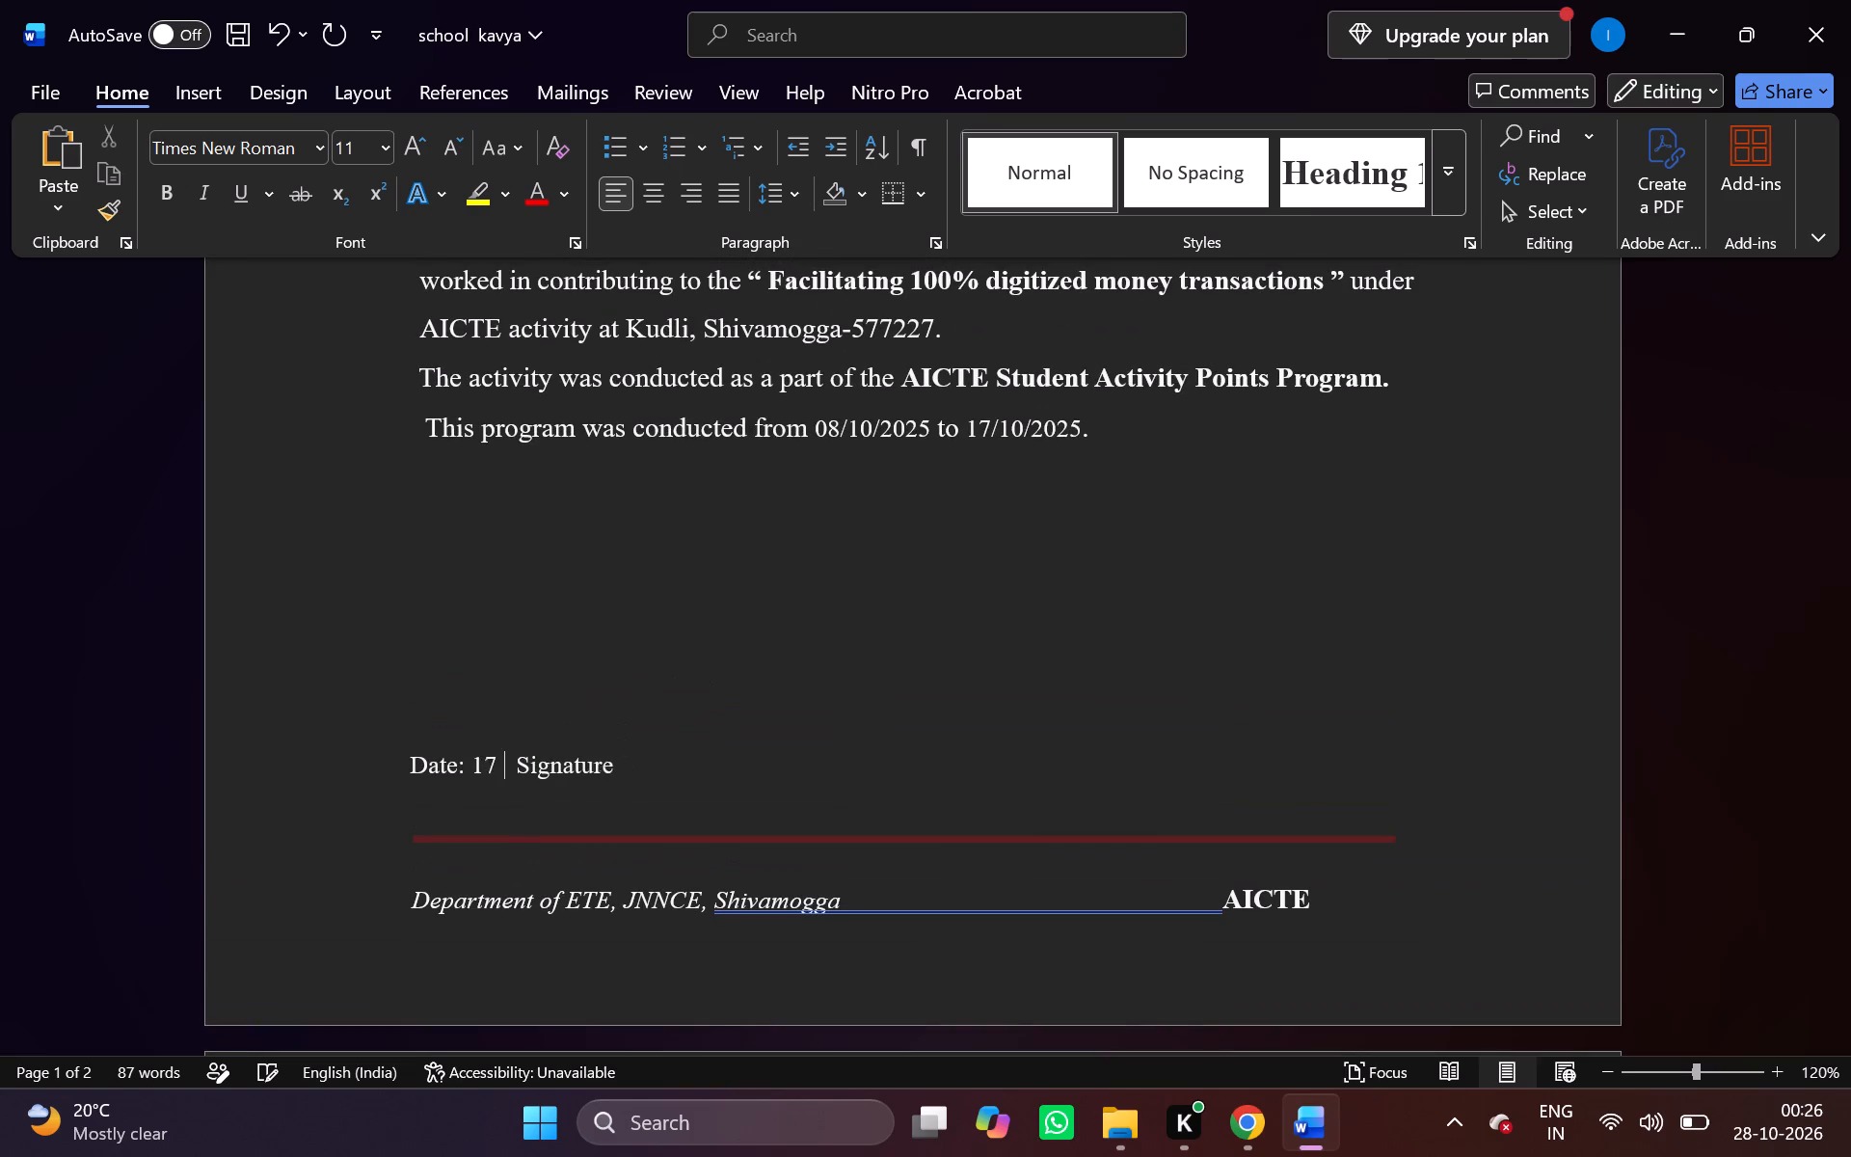
Undo the excess deletions so the full date is restored and "Signature" sits on its own line.
key("ctrl+z")
key("ctrl+z")
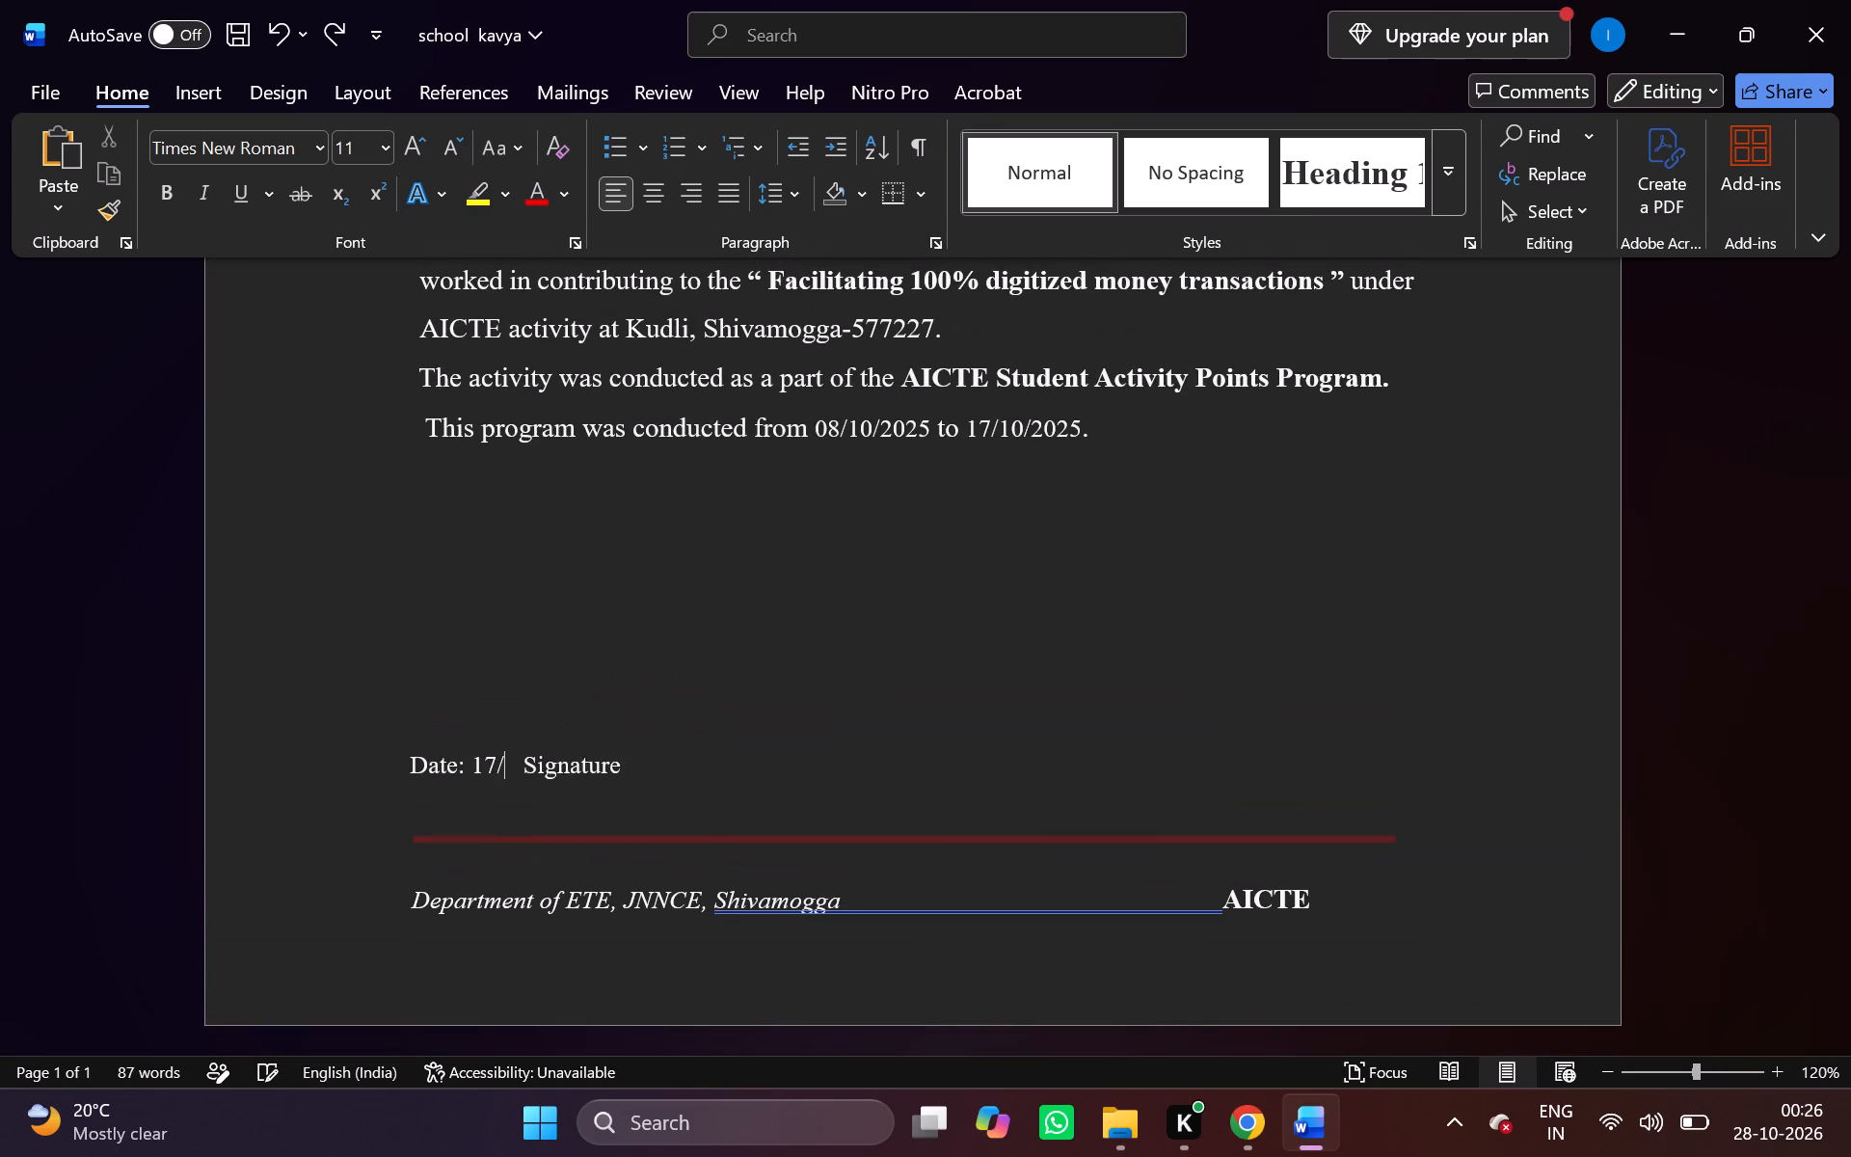
key("ctrl+z")
key("ctrl+z")
key("ctrl+z")
key("ctrl+z")
key("ctrl+z")
key("ctrl+z")
key("ctrl+z")
key("ctrl+z")
key("ctrl+z")
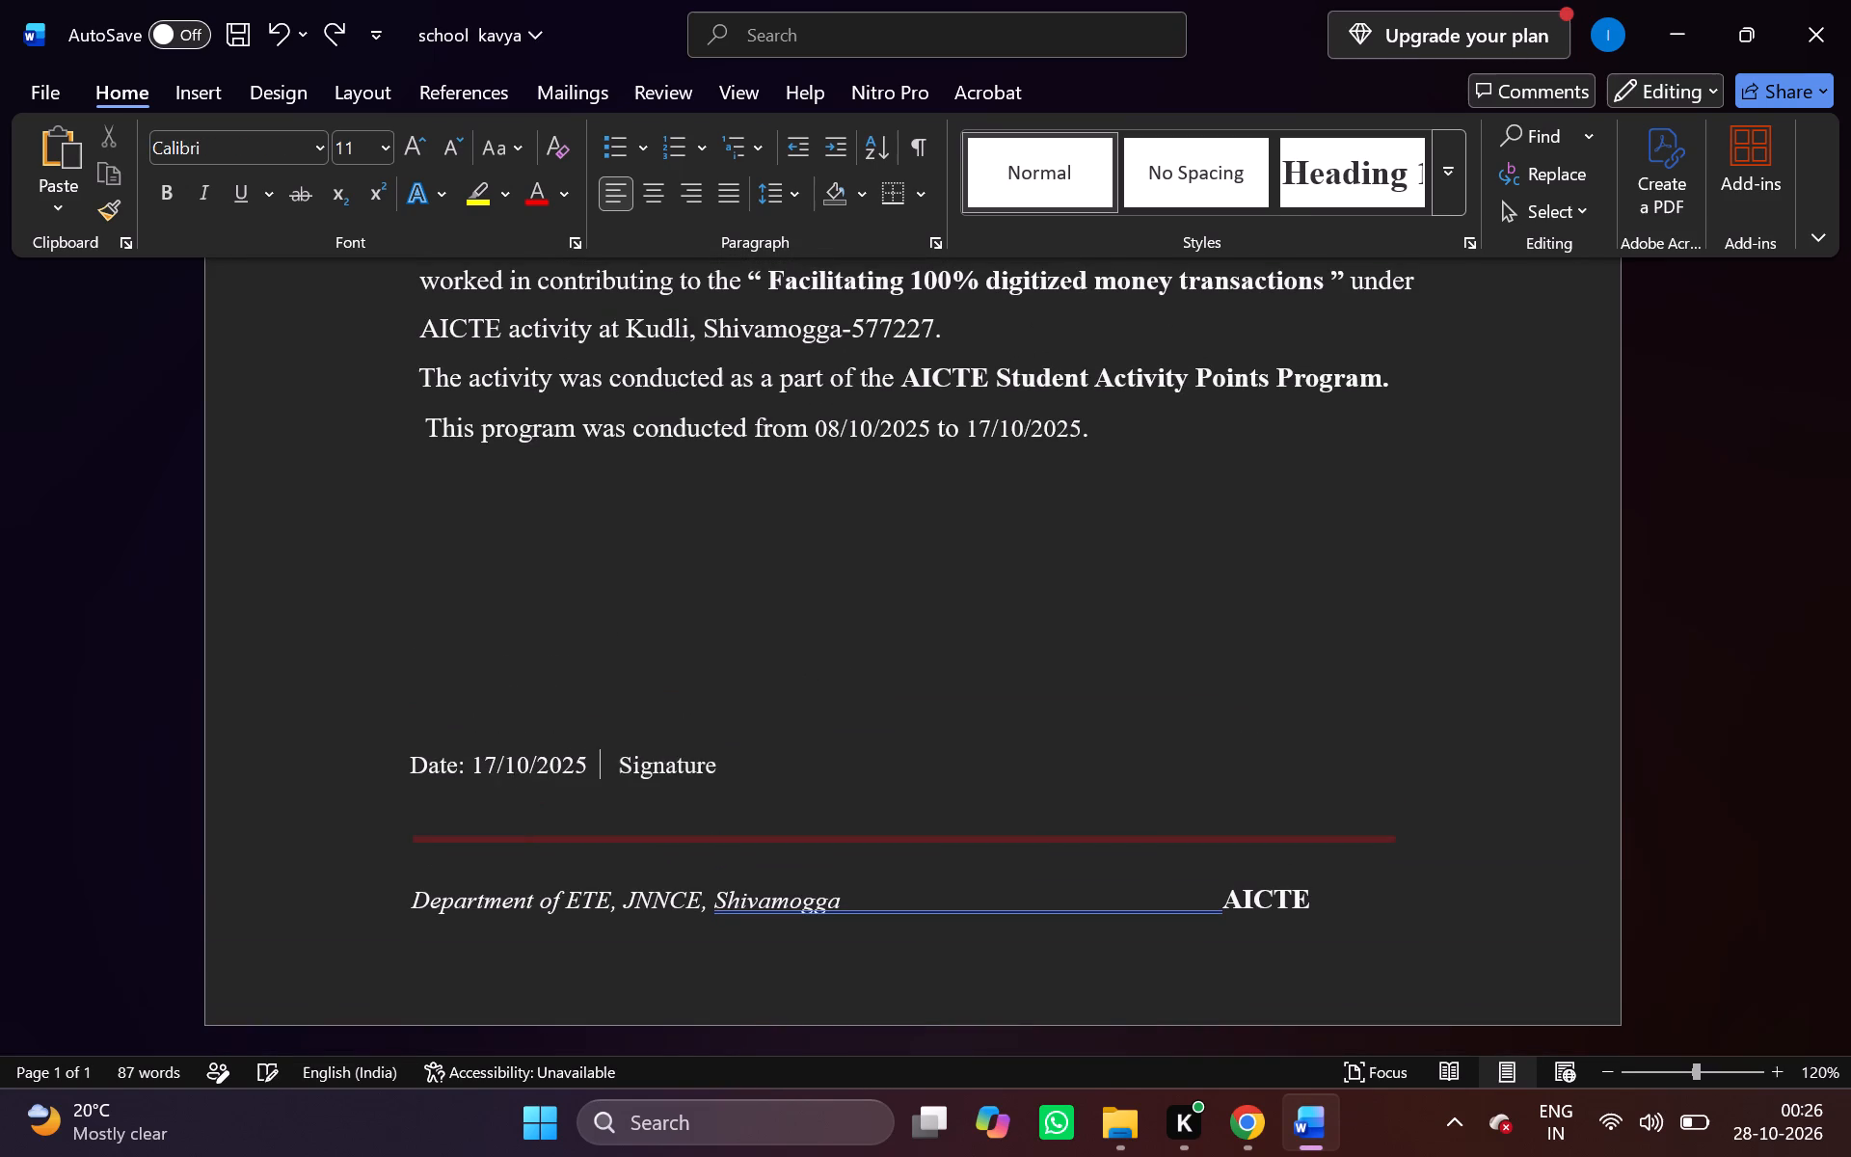
key("ctrl+z")
key("ctrl+z")
key("BackSpace")
key("BackSpace")
key("BackSpace")
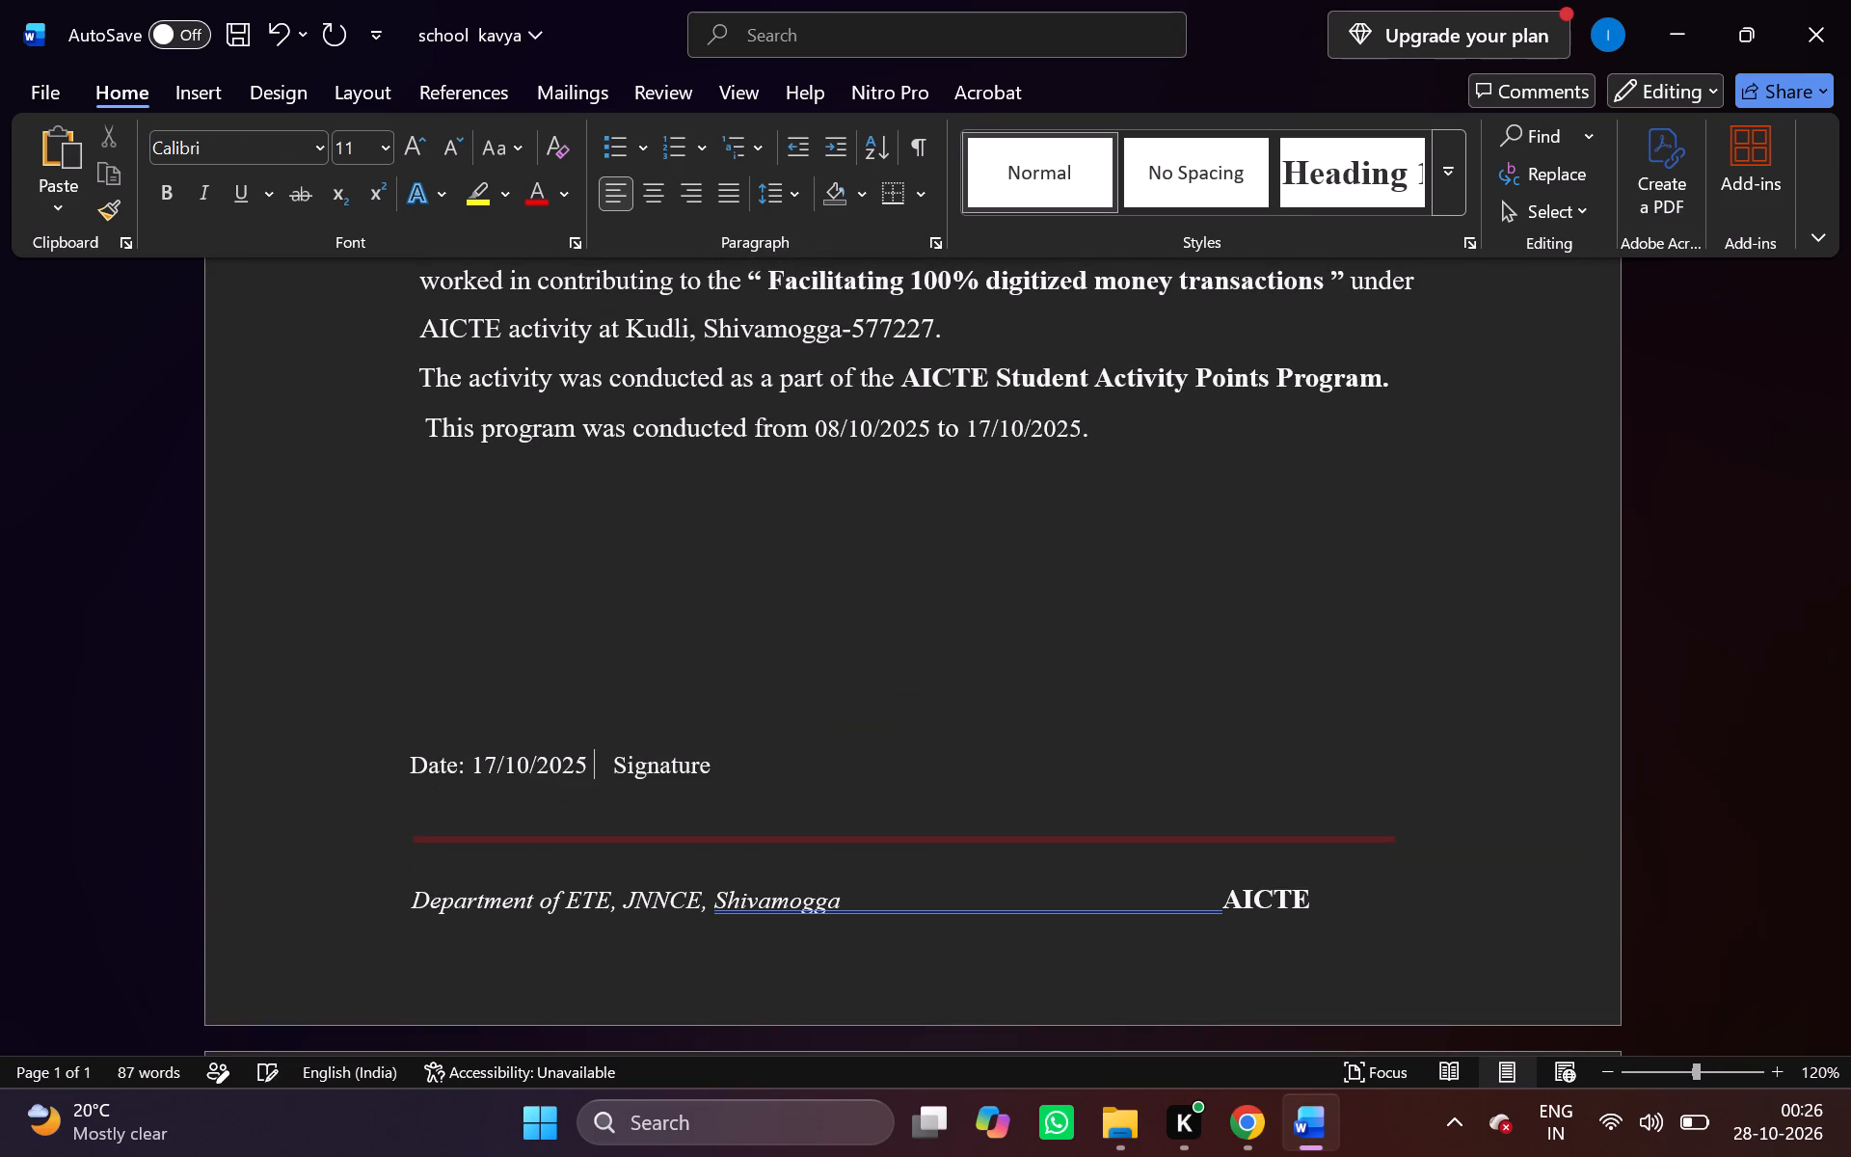
key("ctrl+z")
key("ctrl+z")
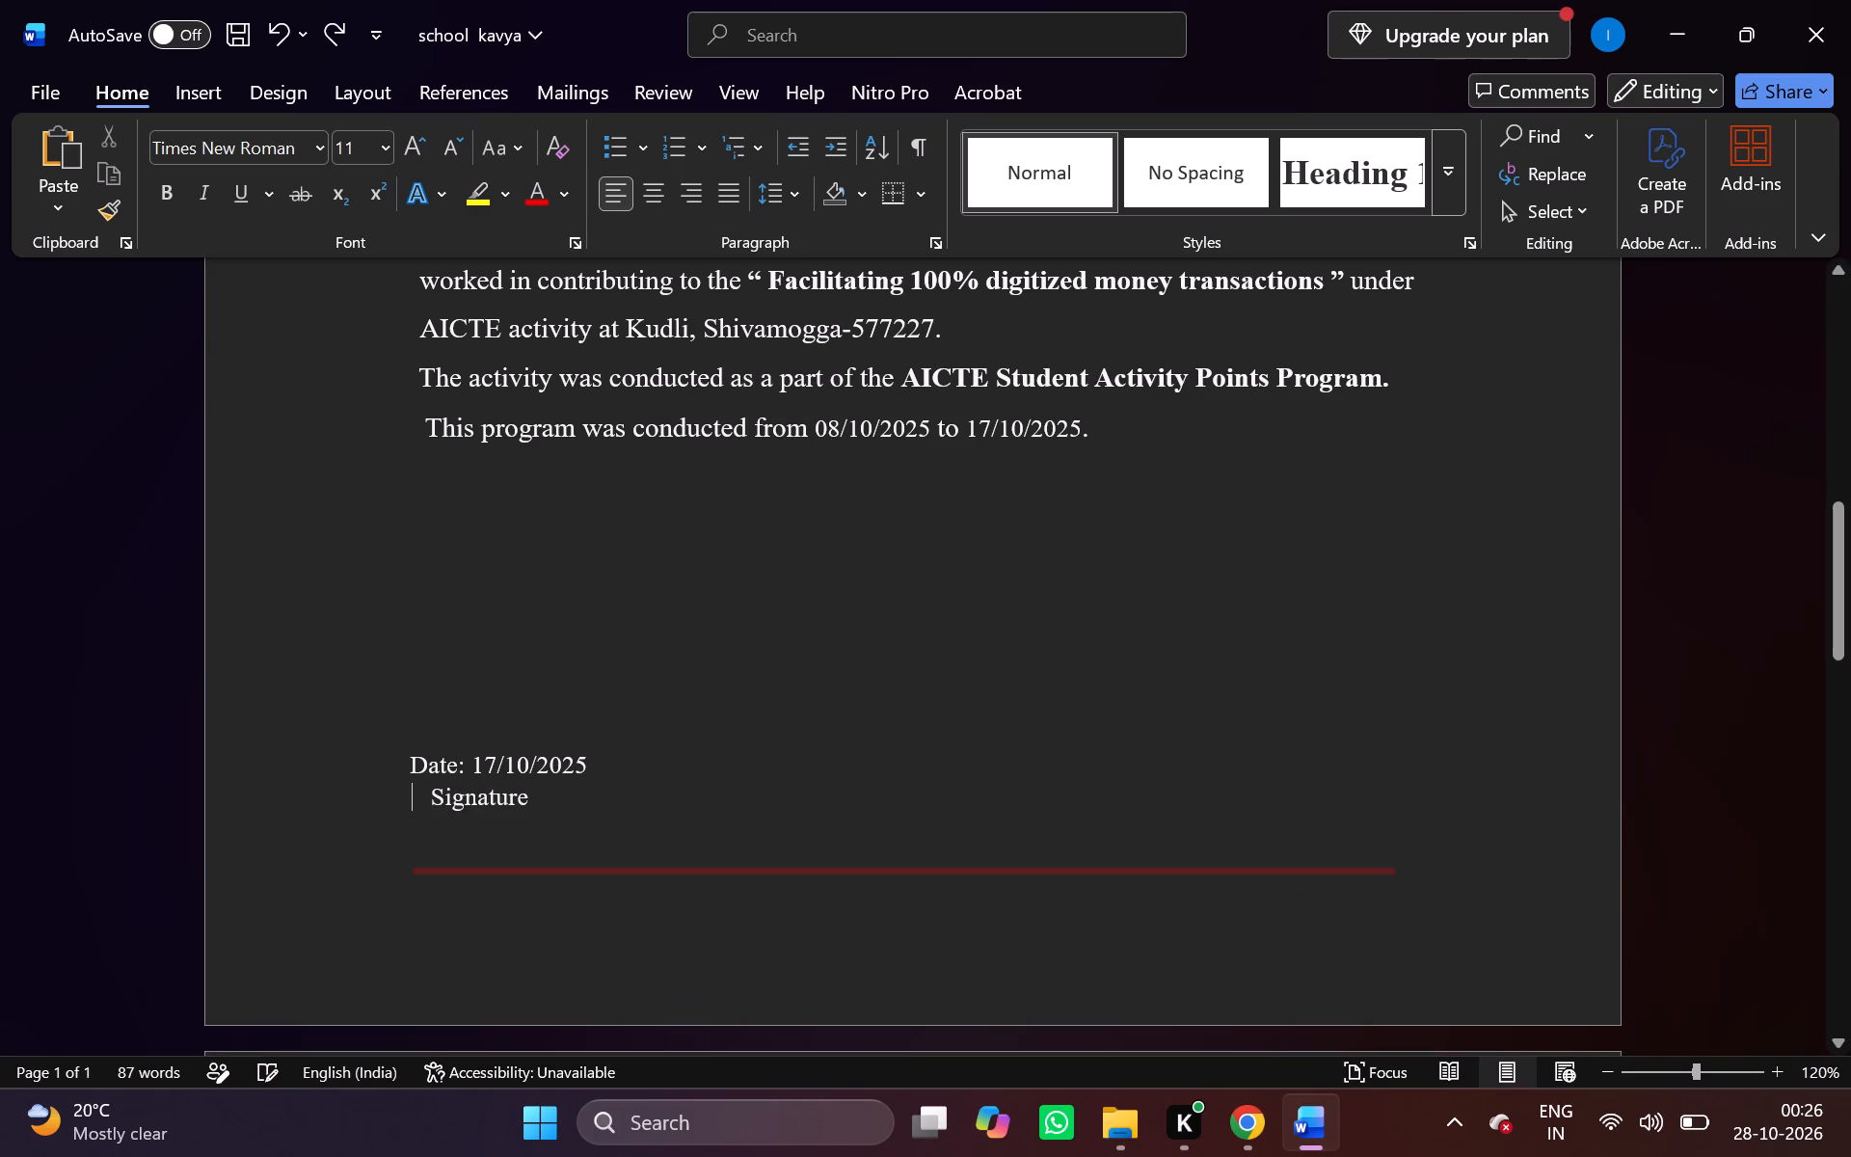
Join "Signature" to the date line and space it across to the line's right end, above "AICTE".
key("BackSpace")
key("space")
key("space")
key("space")
key("space")
key("space")
key("space")
key("space")
key("space")
key("space")
key("space")
key("space")
key("space")
key("space")
key("space")
key("space")
key("space")
key("space")
key("space")
key("space")
key("space")
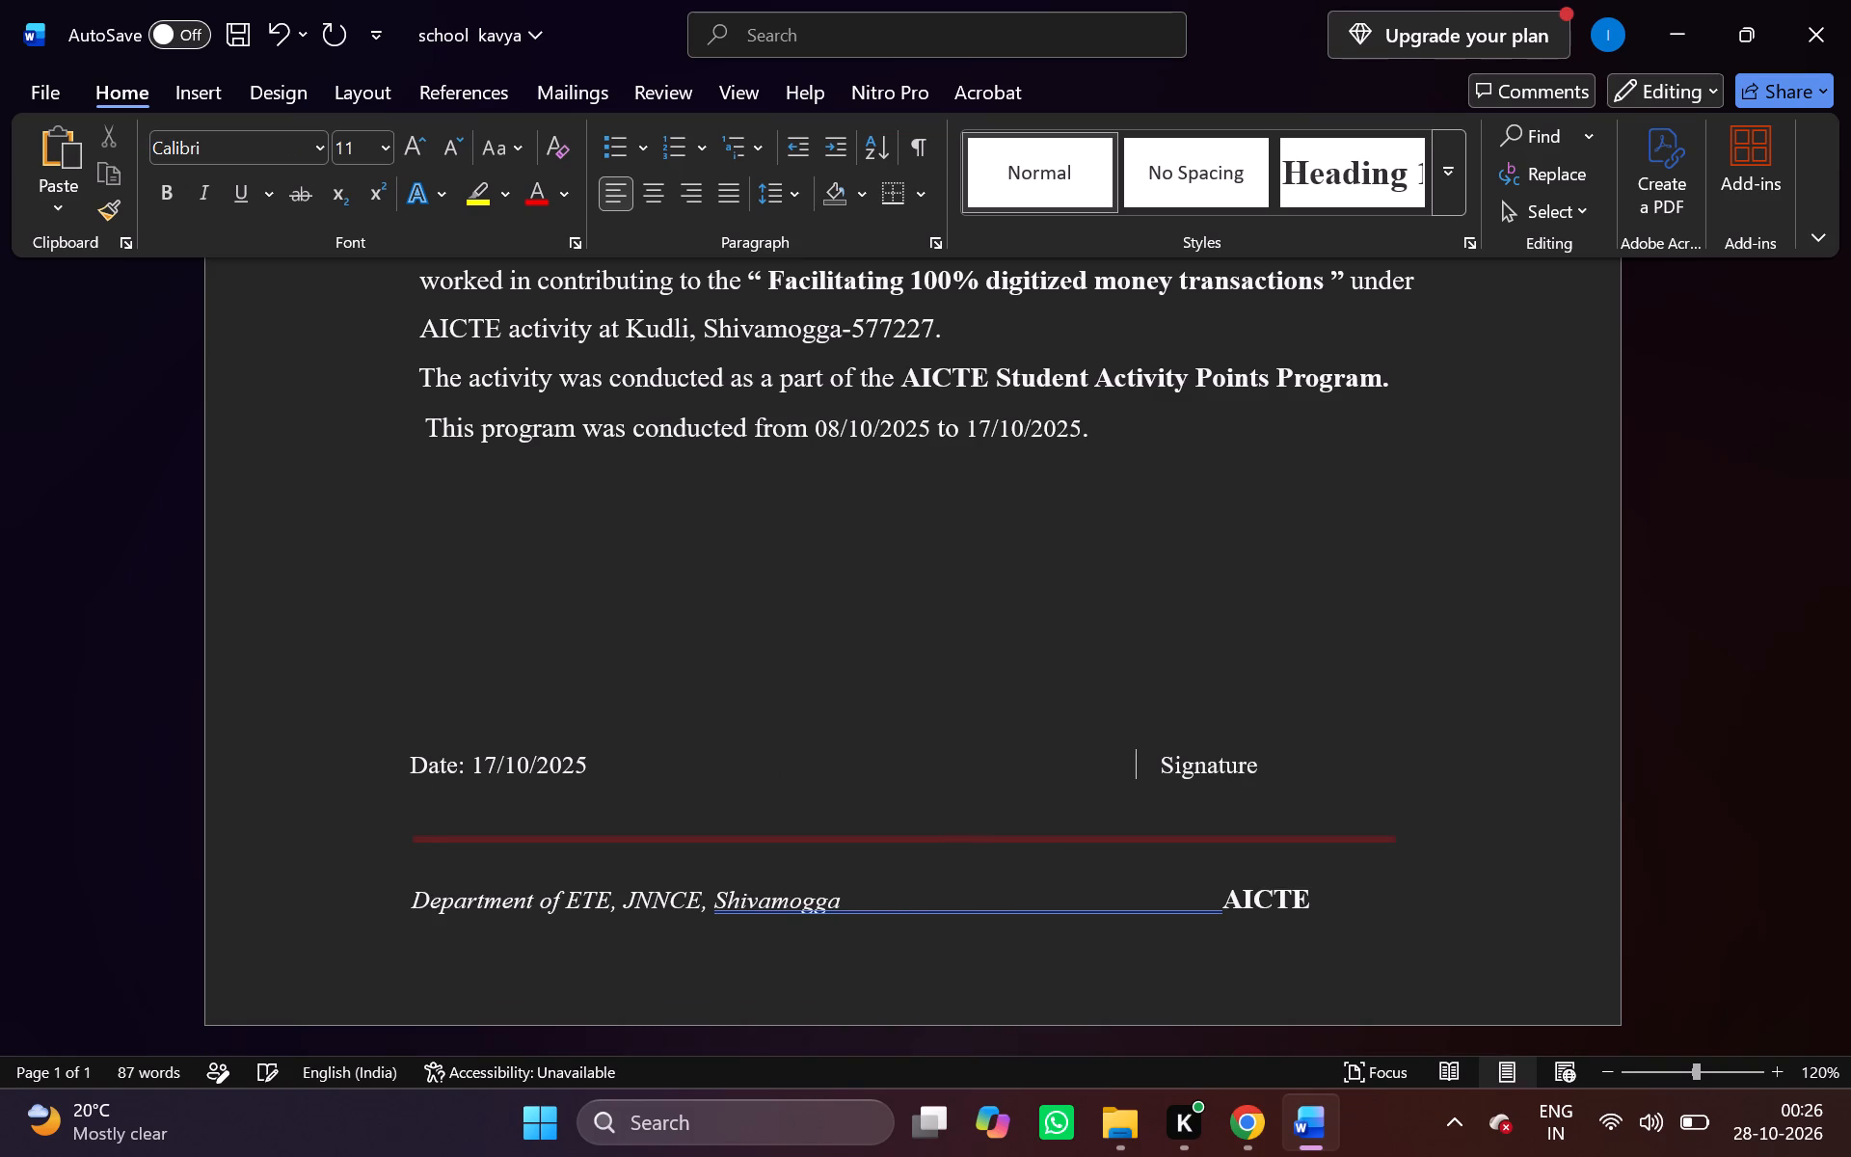
key("space")
key("space")
key("space")
key("space")
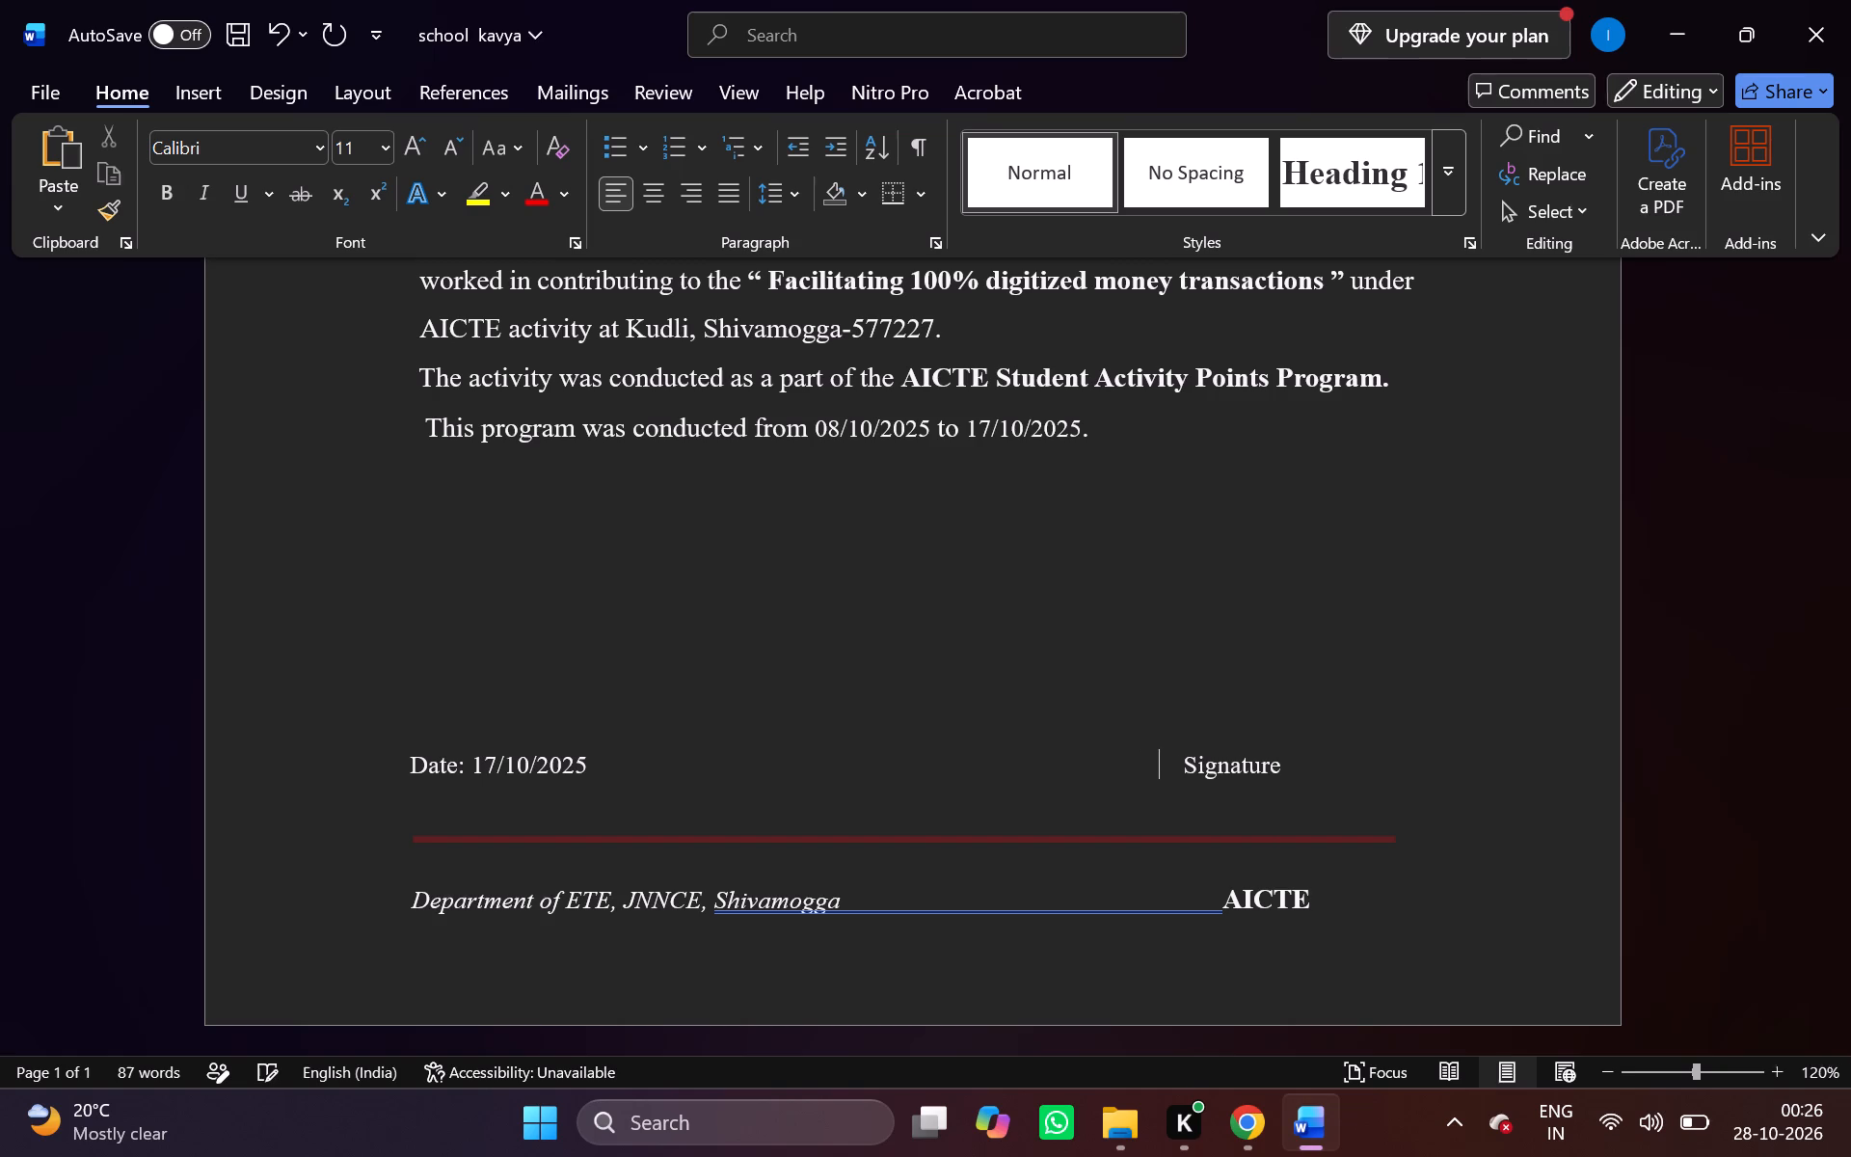
key("space")
key("space")
key("space")
key("space")
key("space")
key("space")
key("space")
key("space")
key("space")
key("space")
key("space")
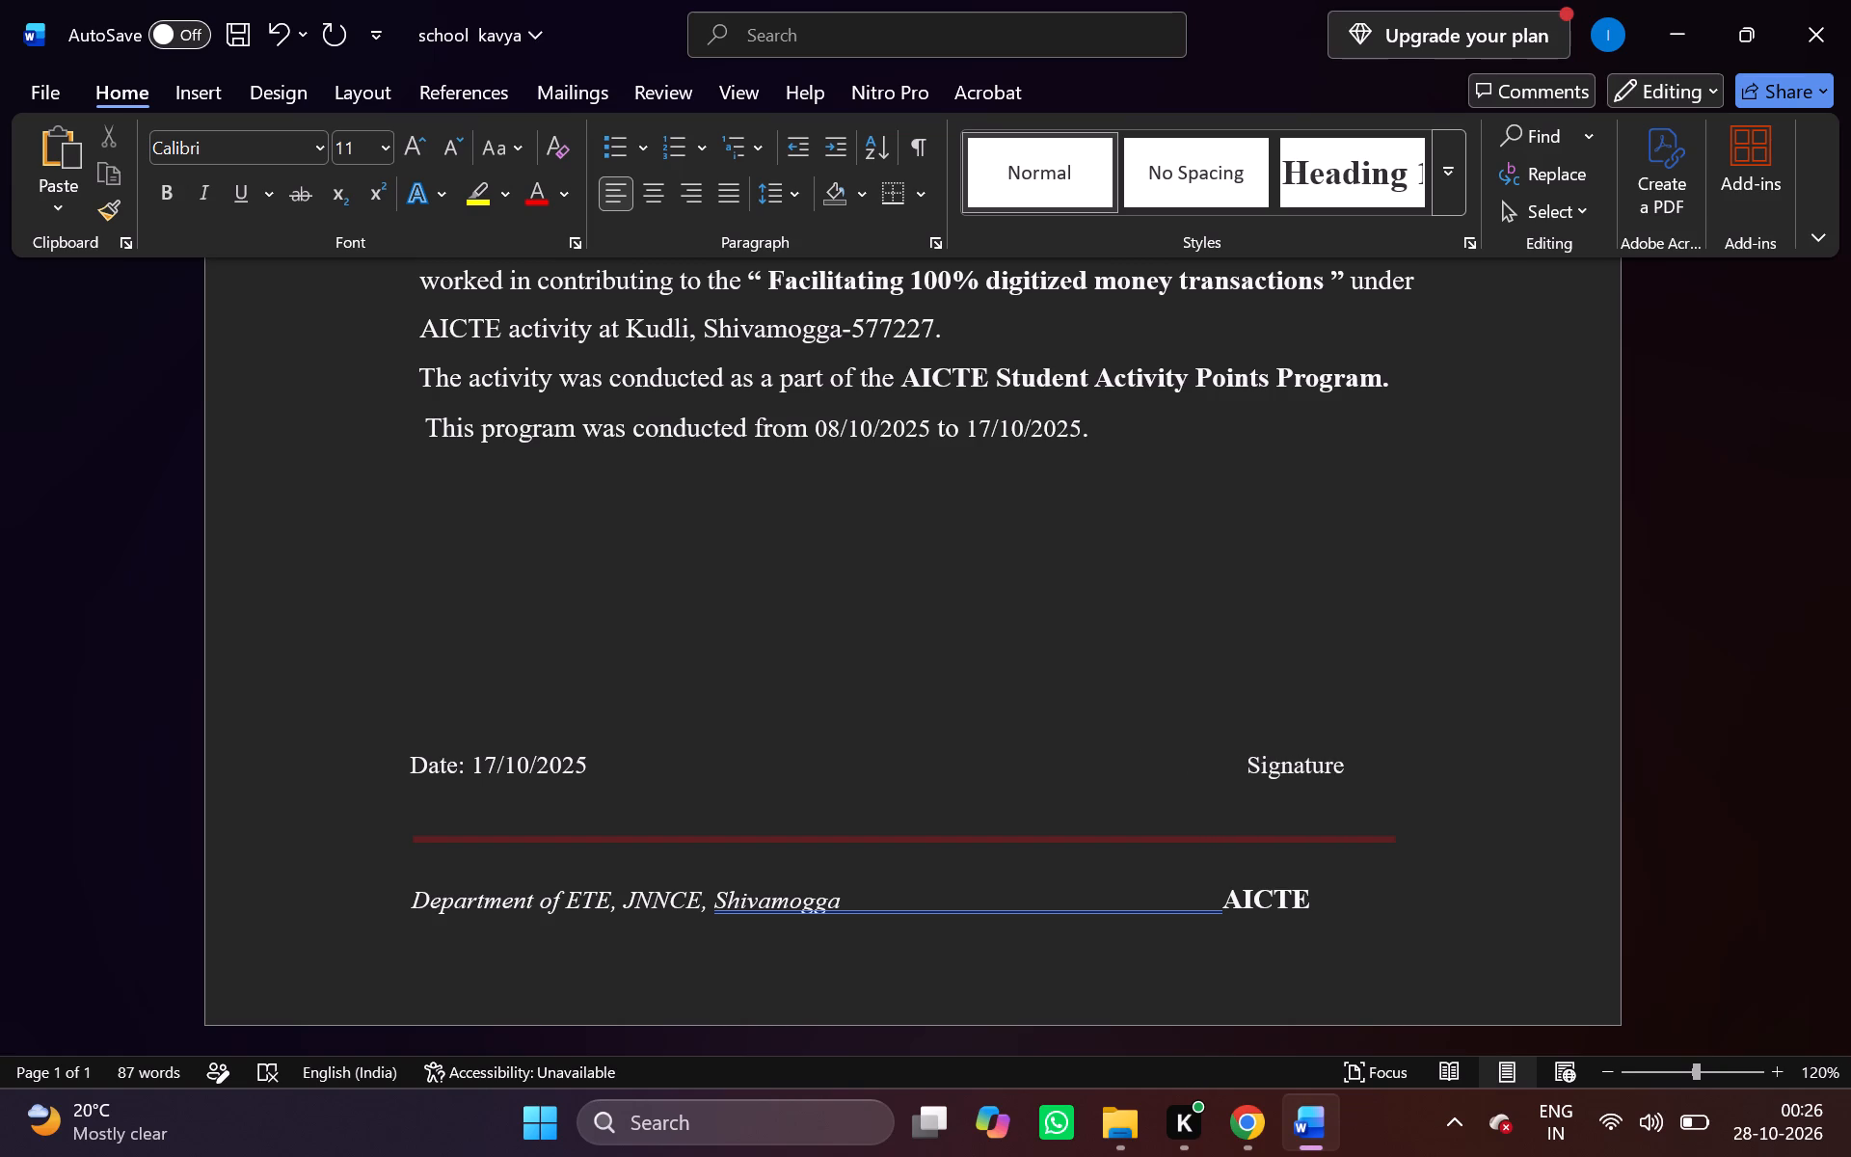
Indent the date line by four spaces and remove two spaces before "Signature".
left_click(410, 767)
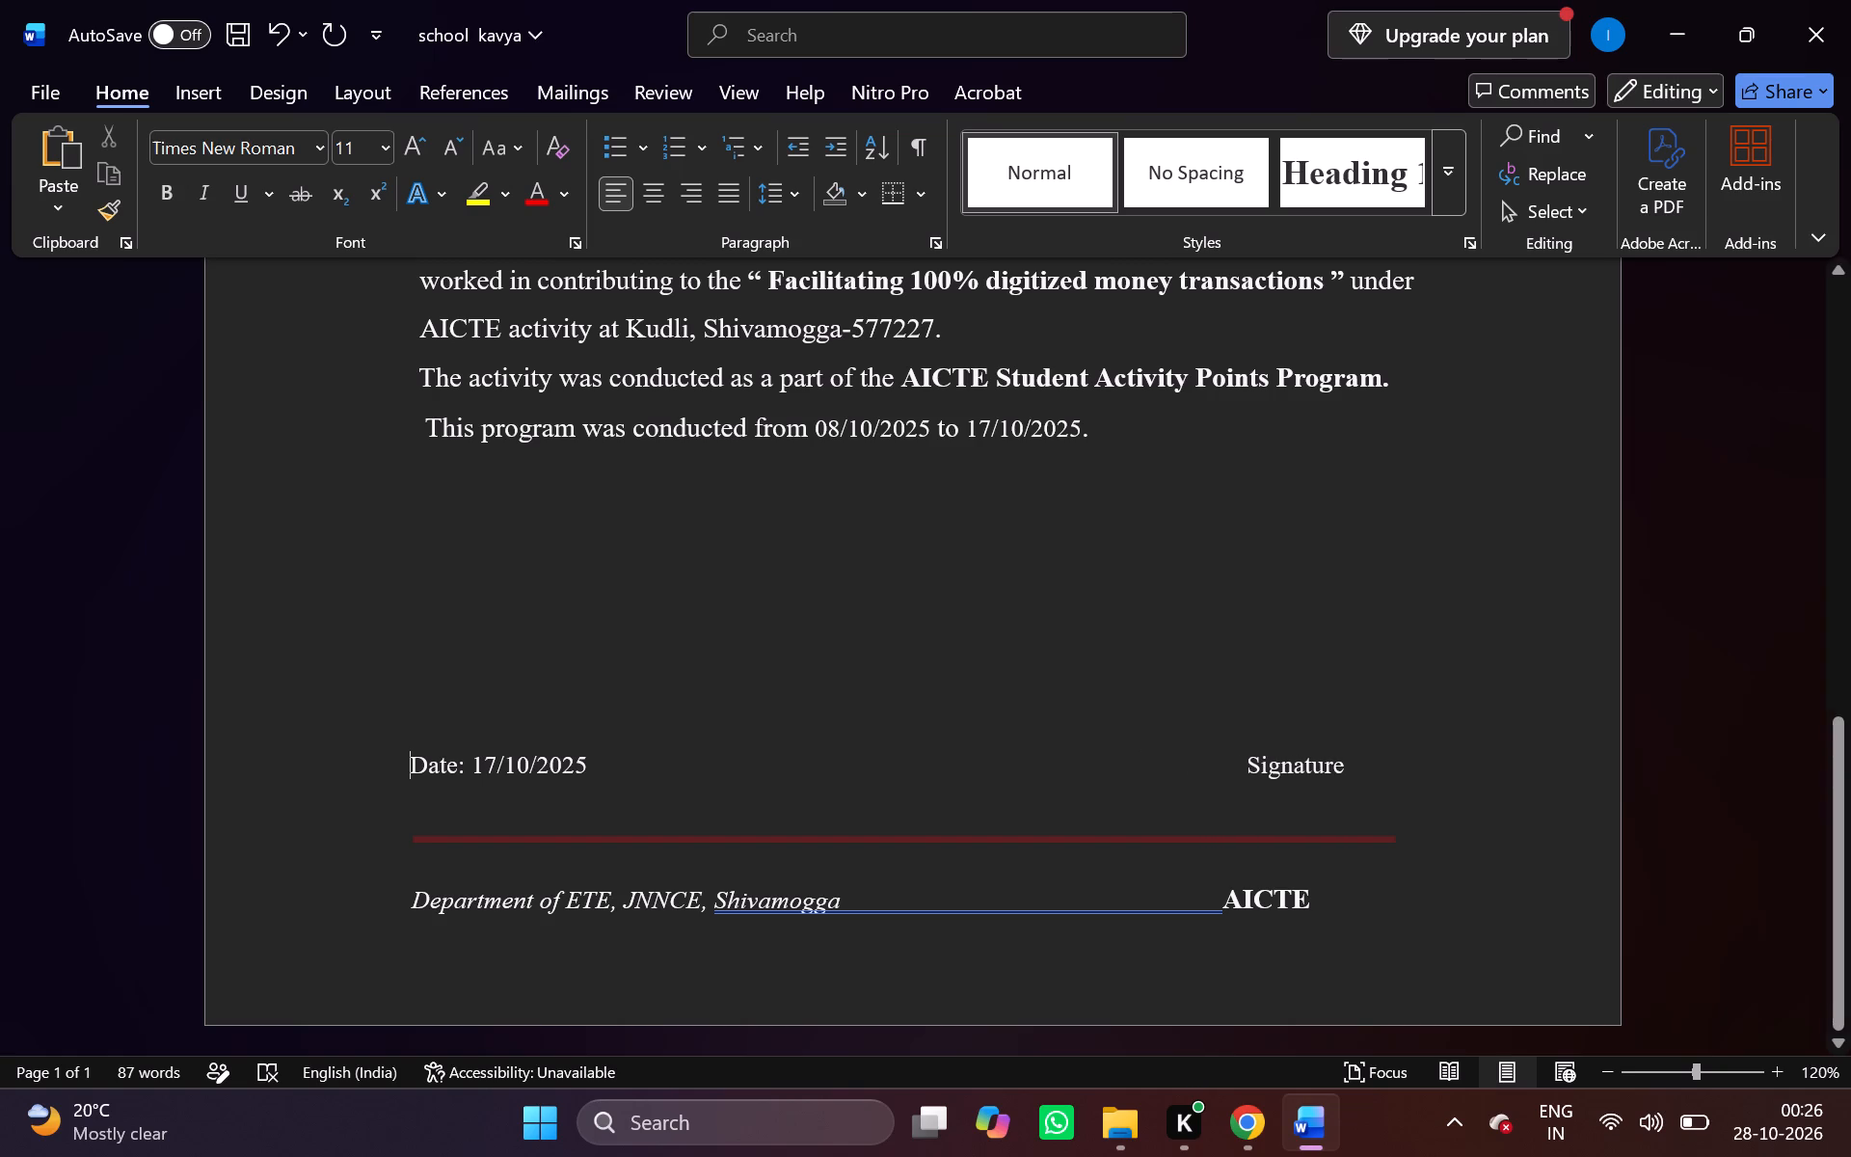
key("space")
key("space")
key("space")
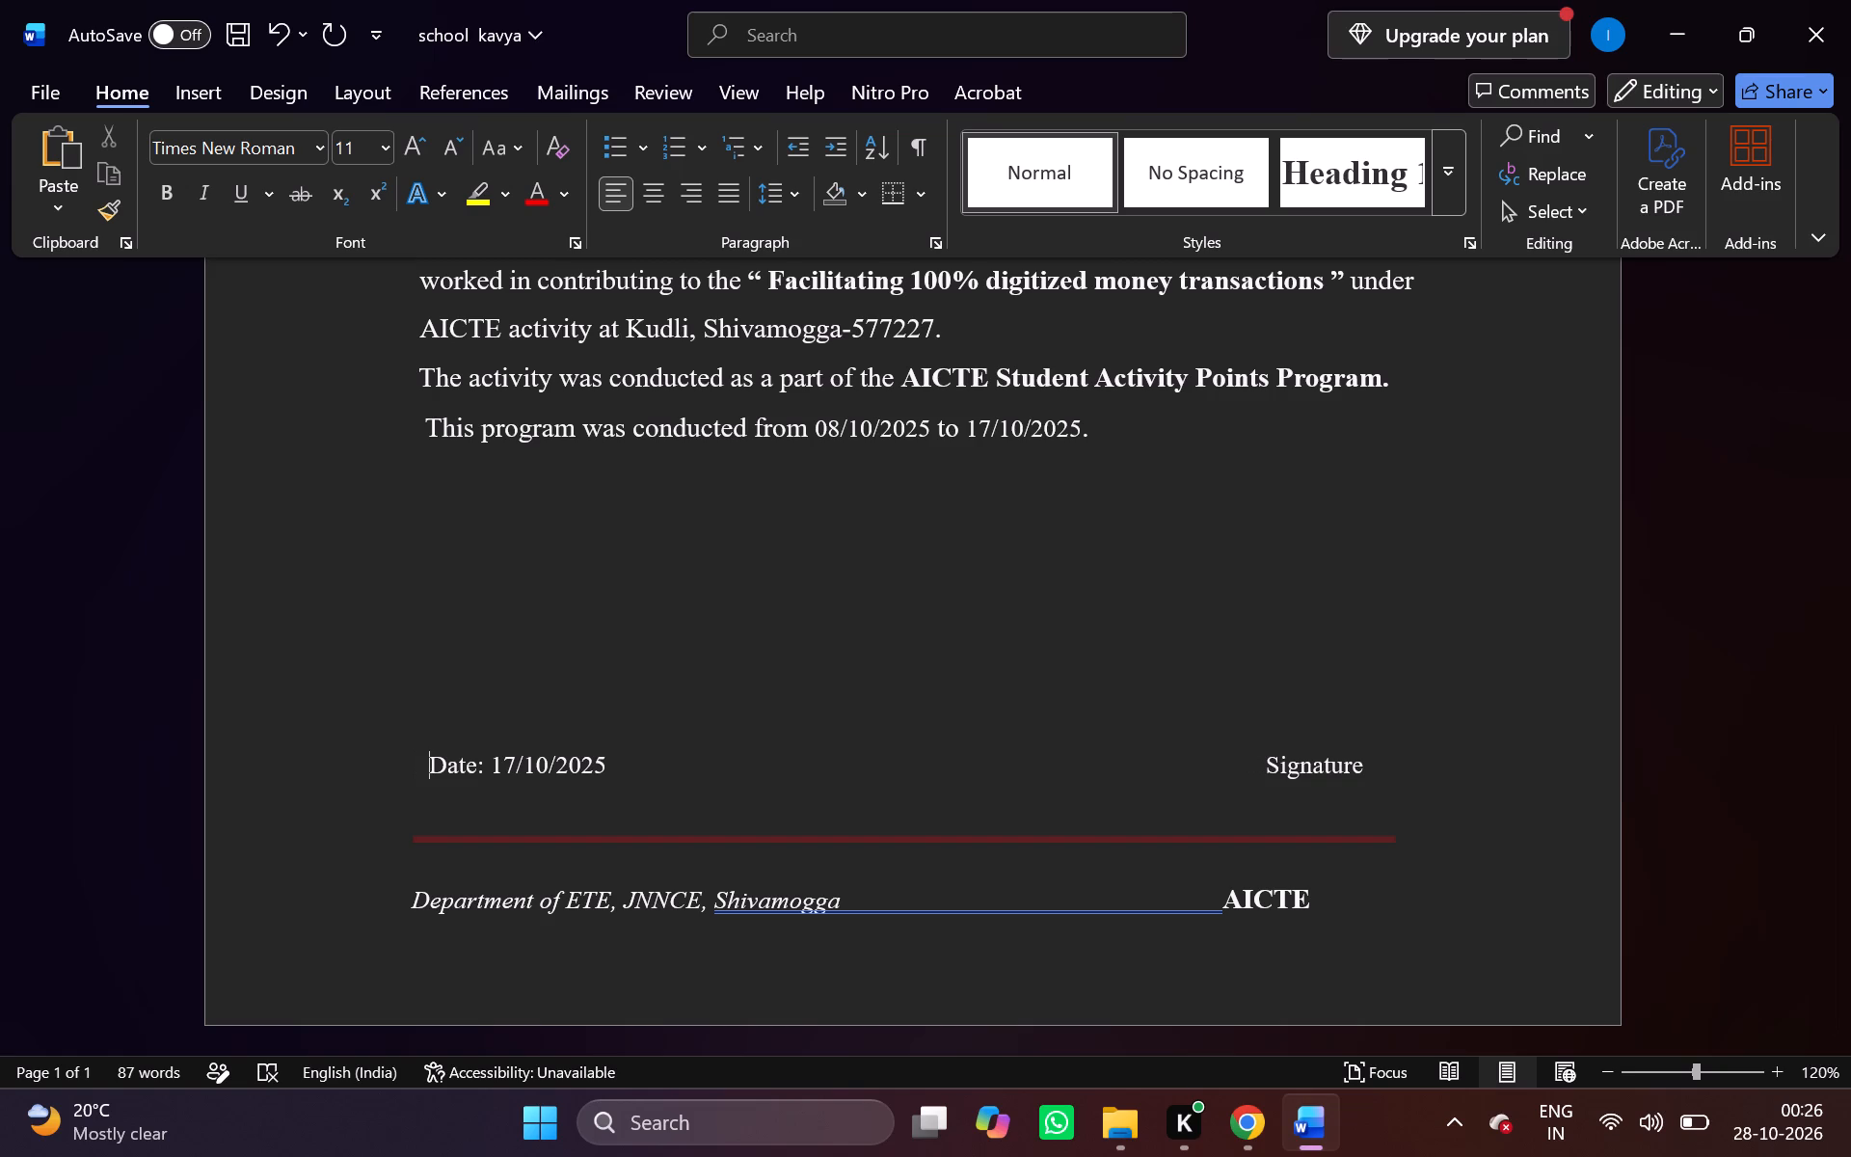
key("space")
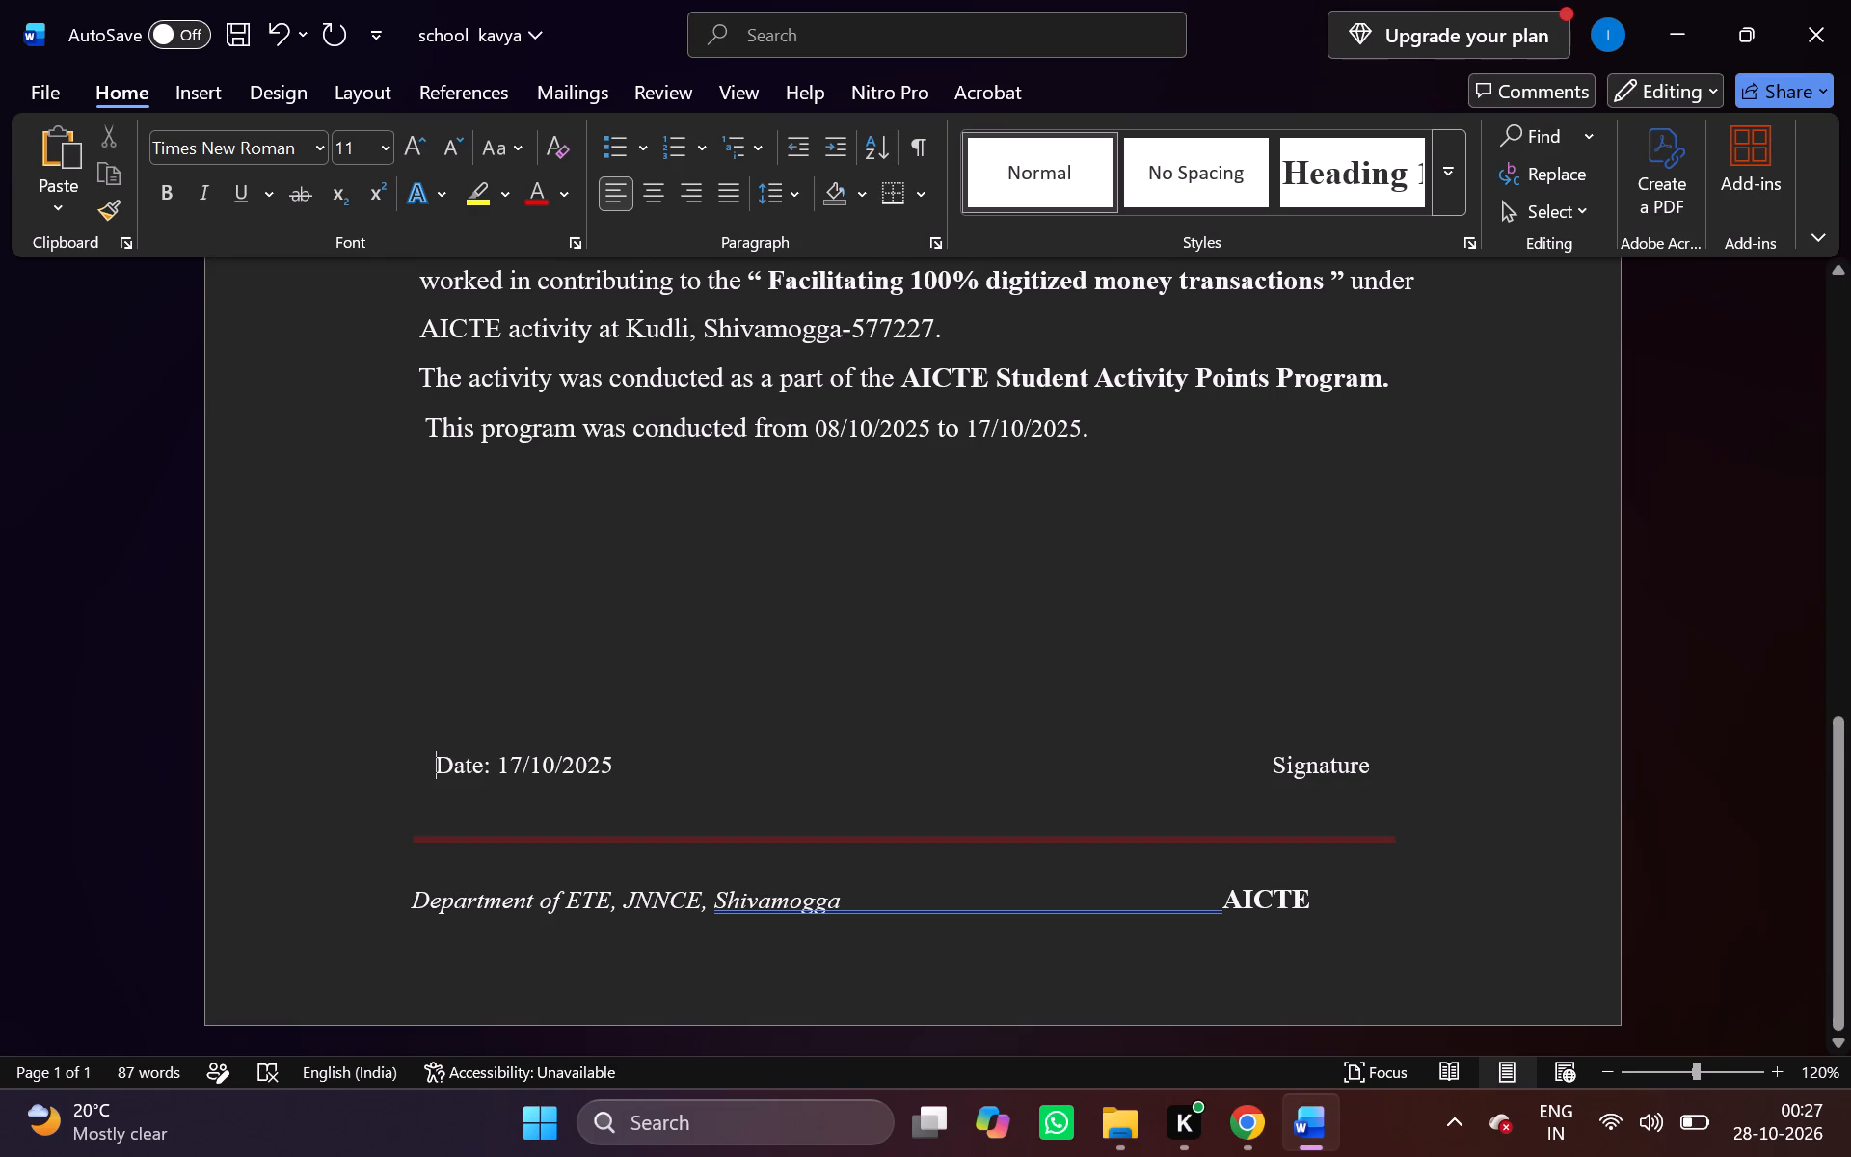
left_click(1261, 770)
key("BackSpace")
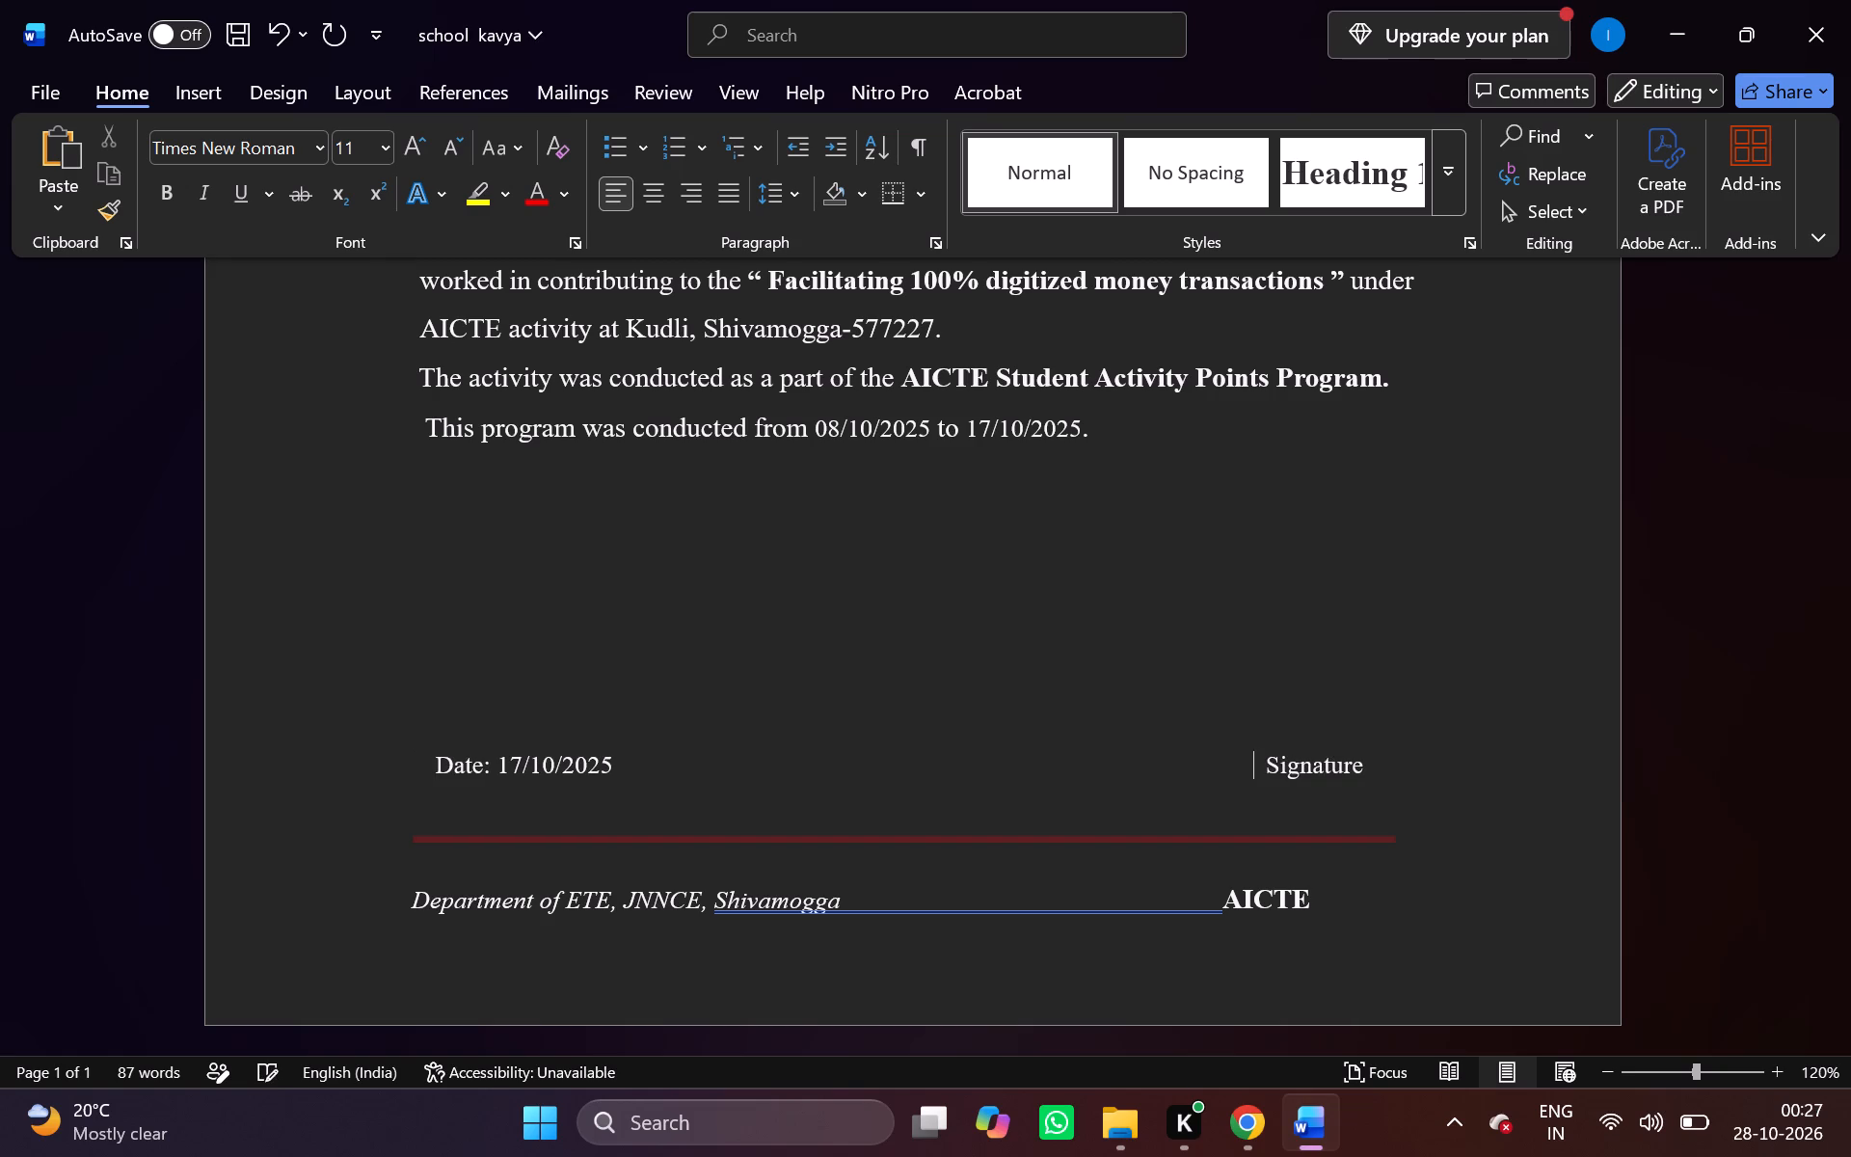
key("BackSpace")
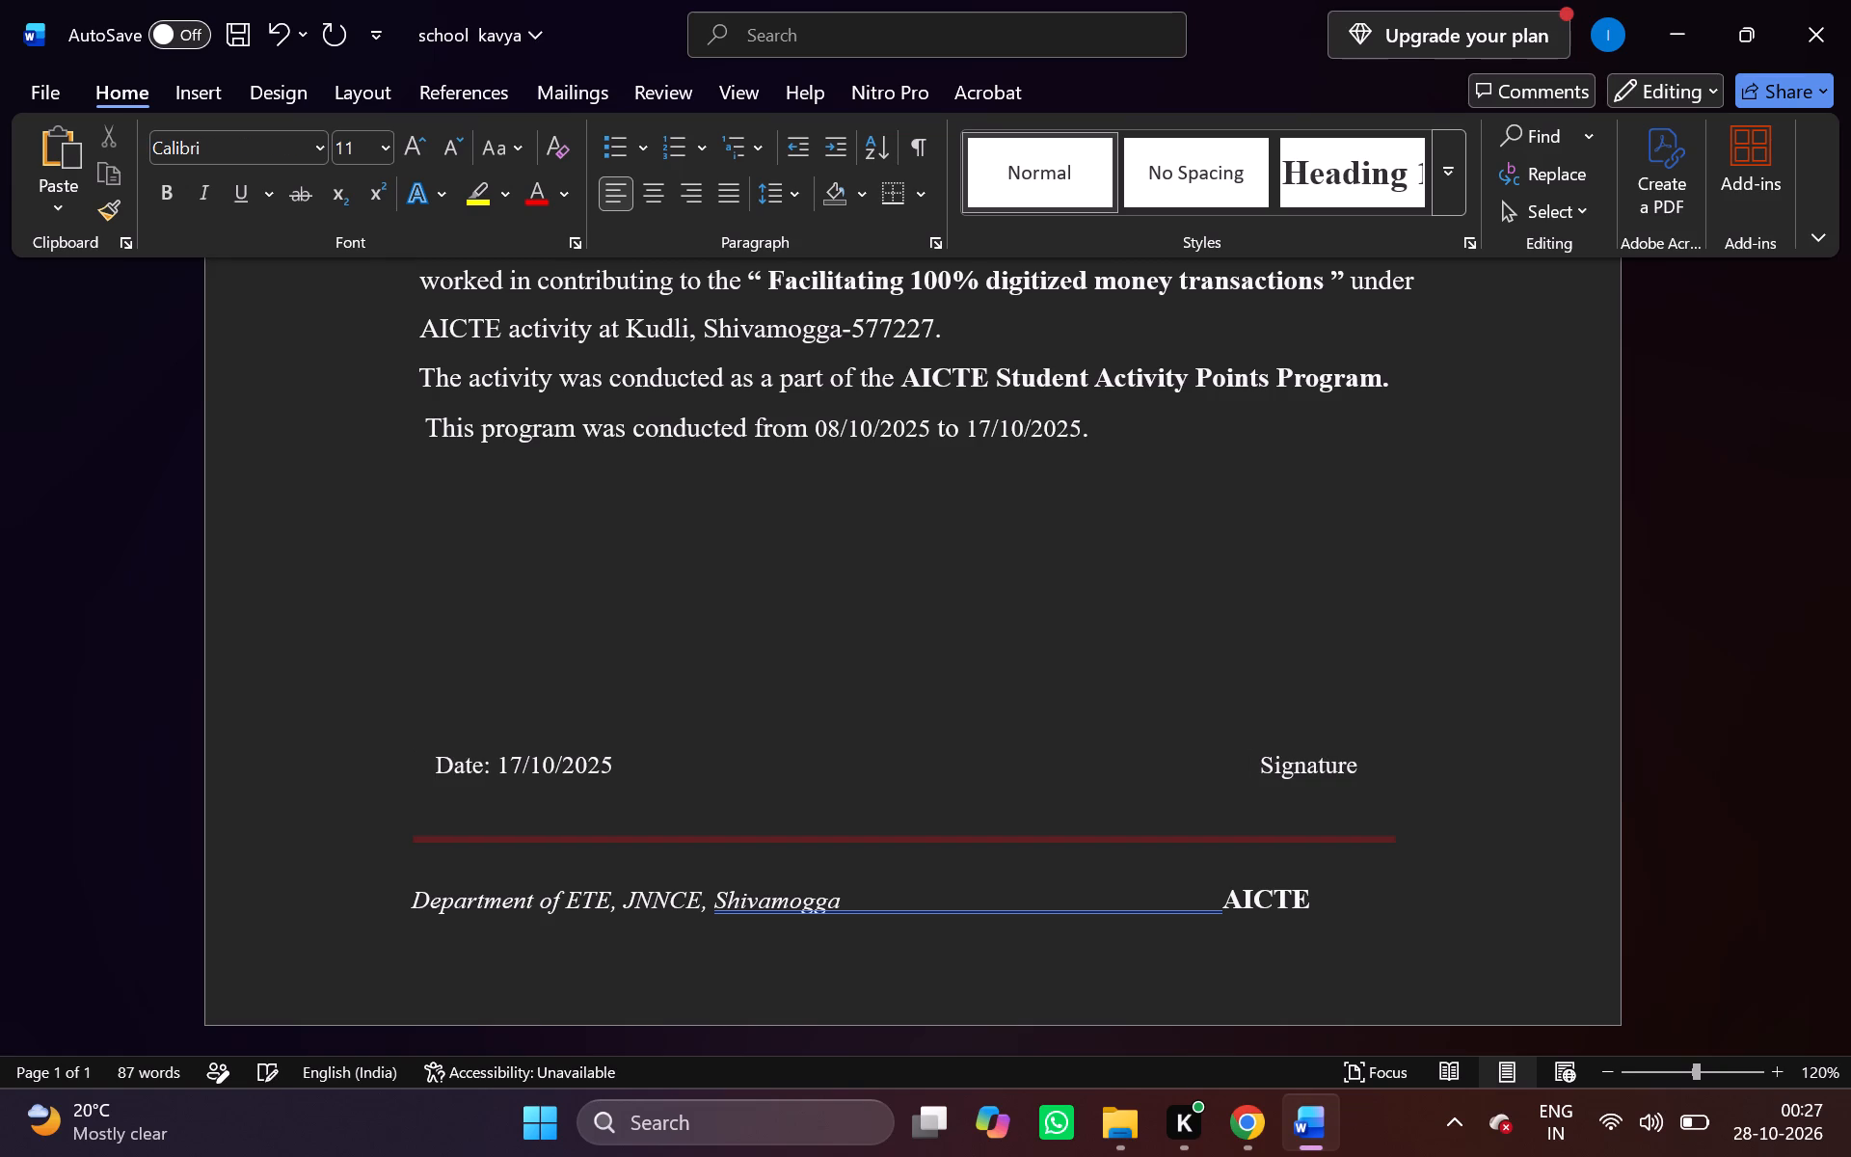
Ignore once the grammar flag on "Shivamogga" in the department line.
right_click(972, 923)
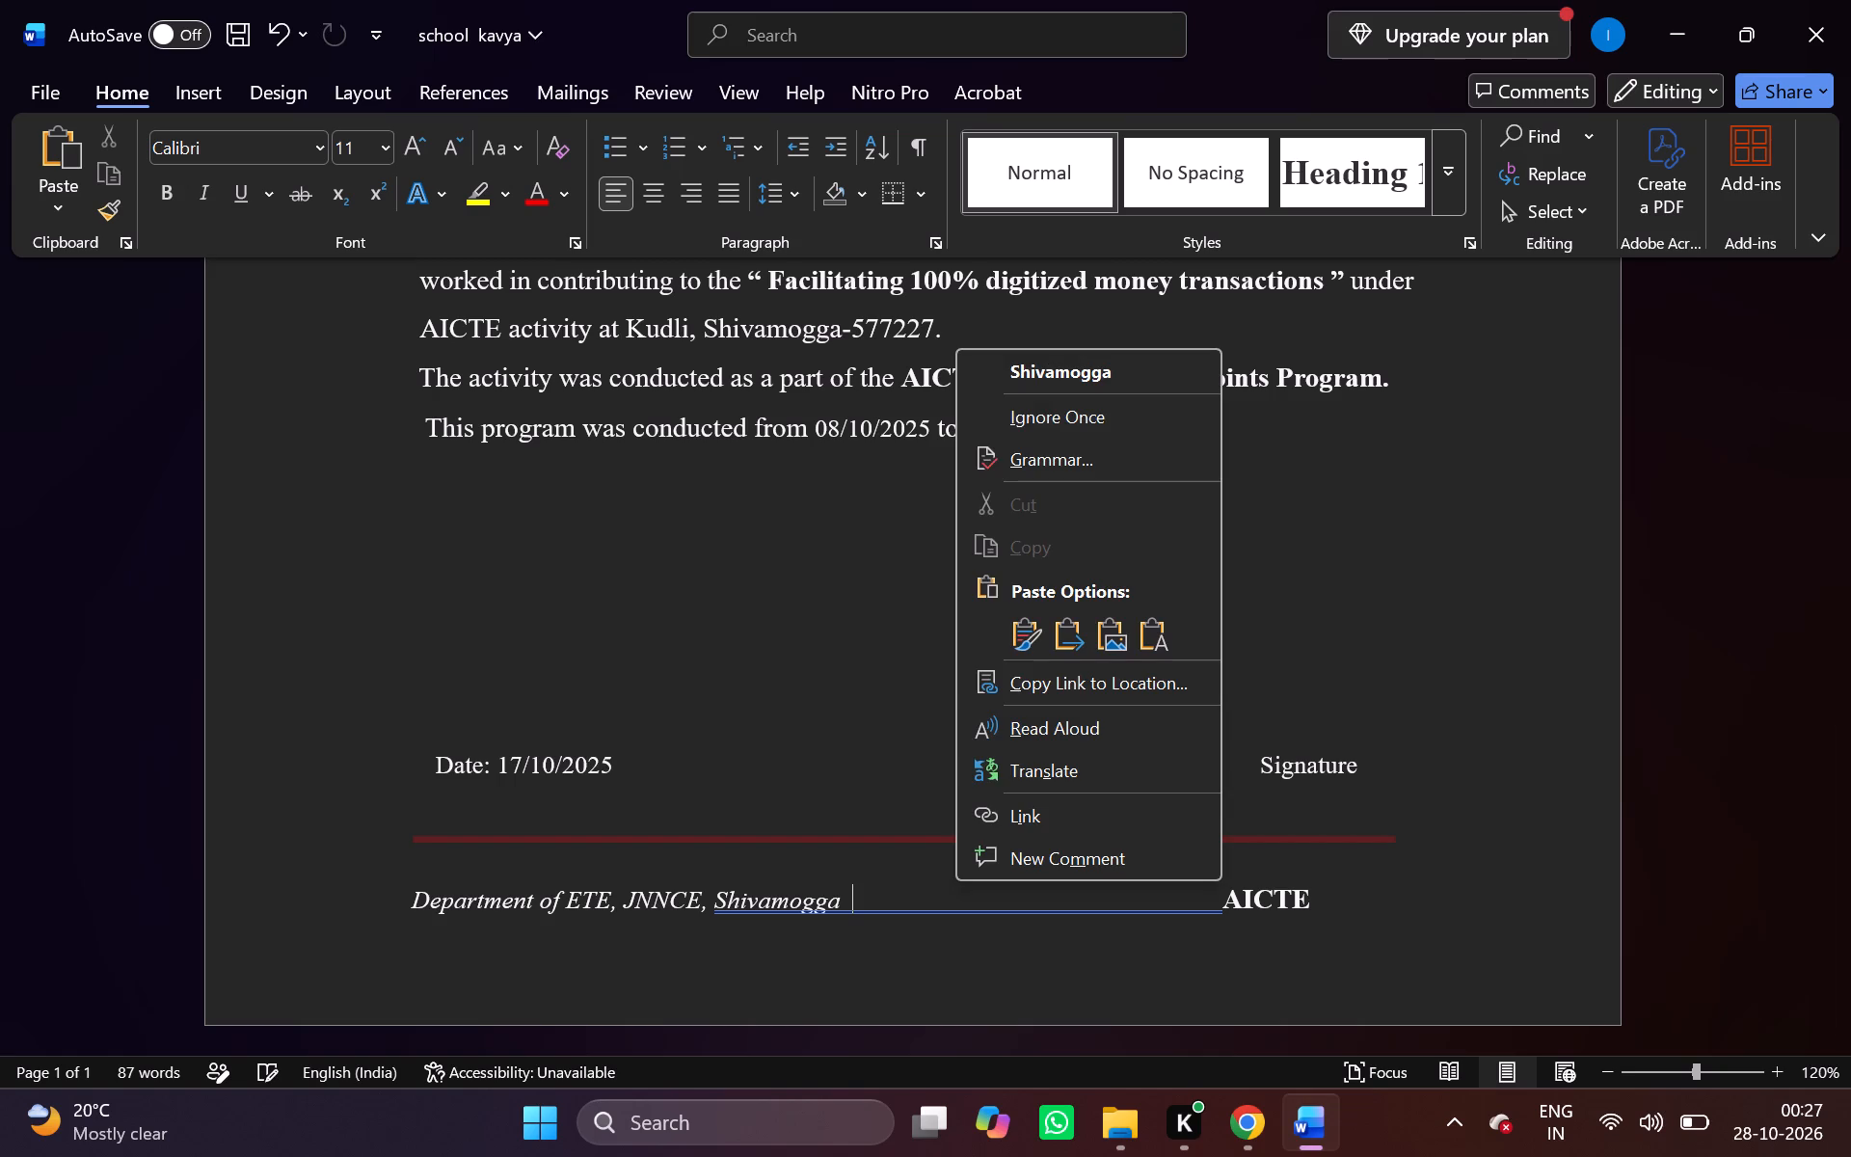
double_click(968, 906)
right_click(968, 906)
left_click(1091, 409)
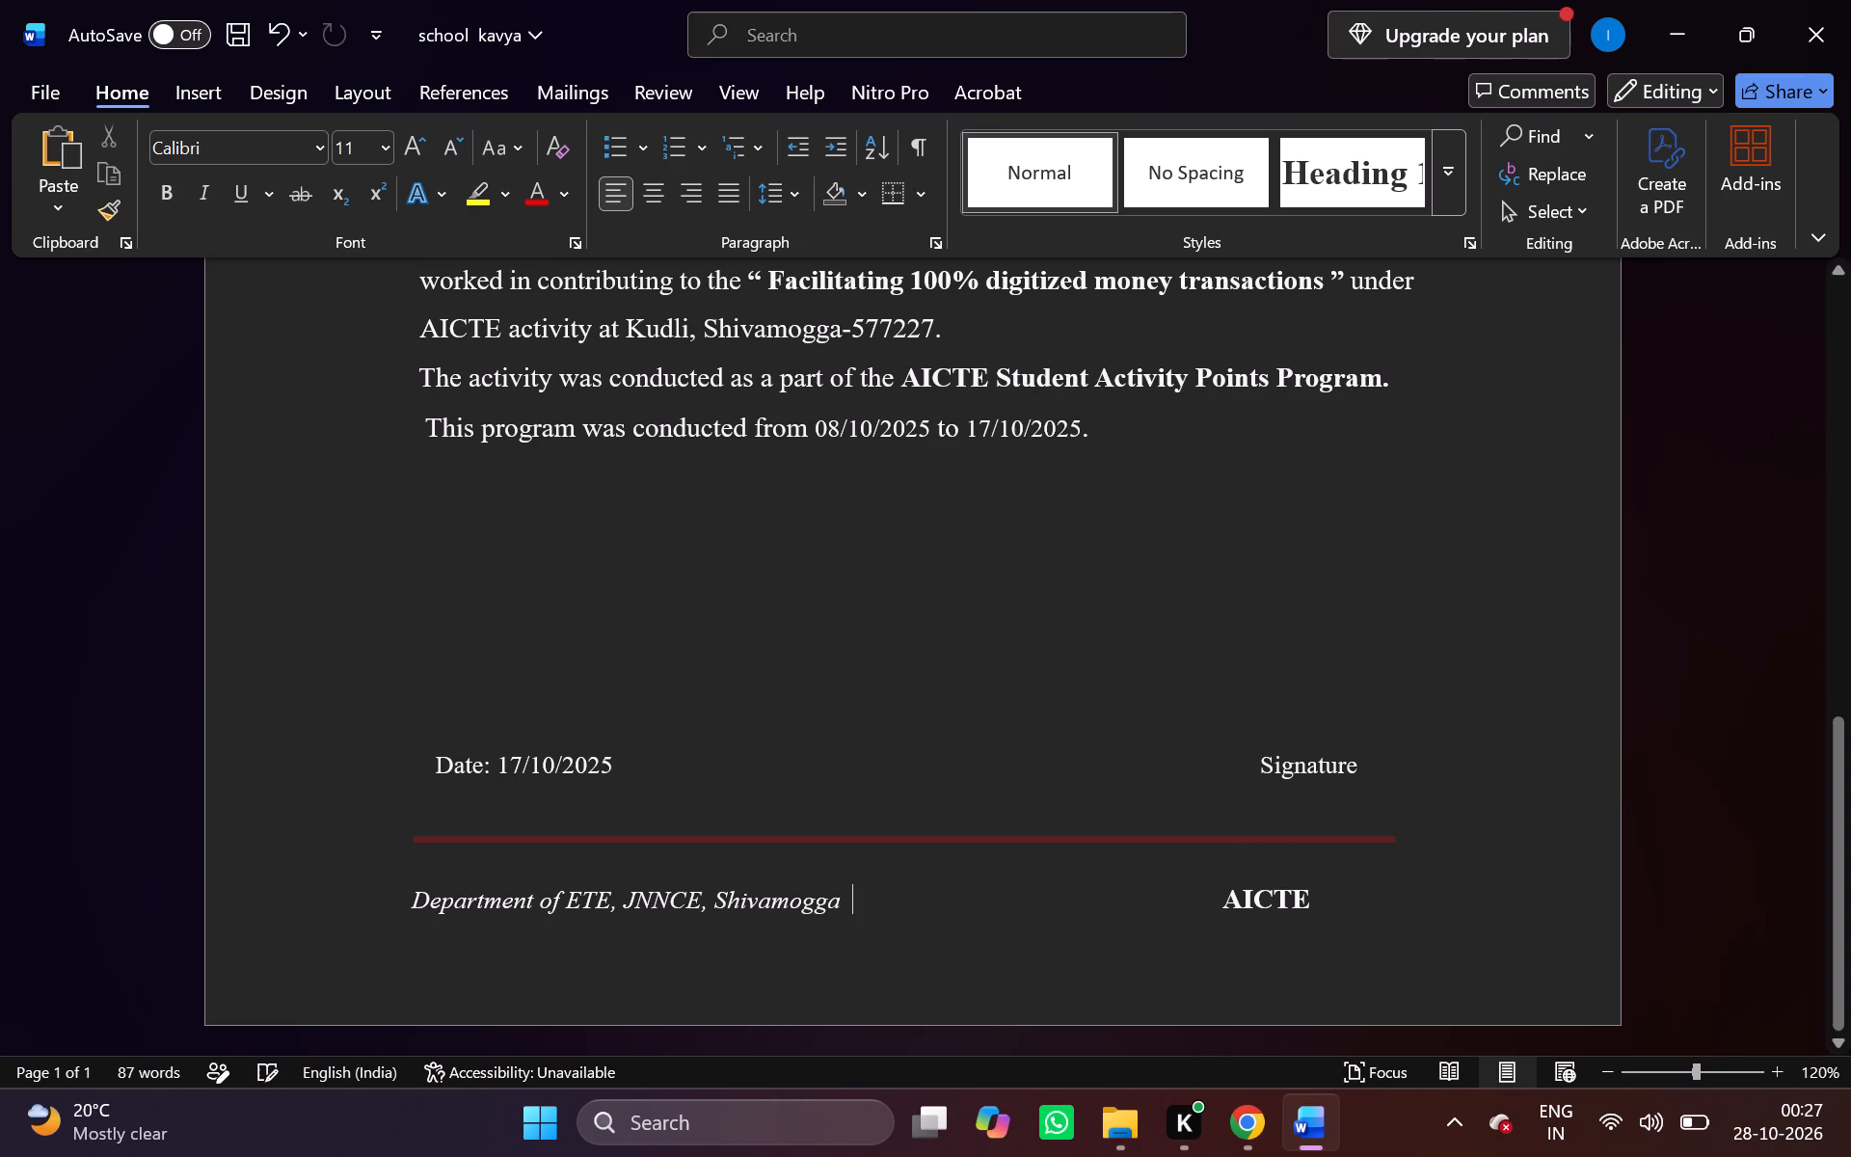
Change the certificate's date above the red line to 28/10/2025.
left_click(509, 768)
key("BackSpace")
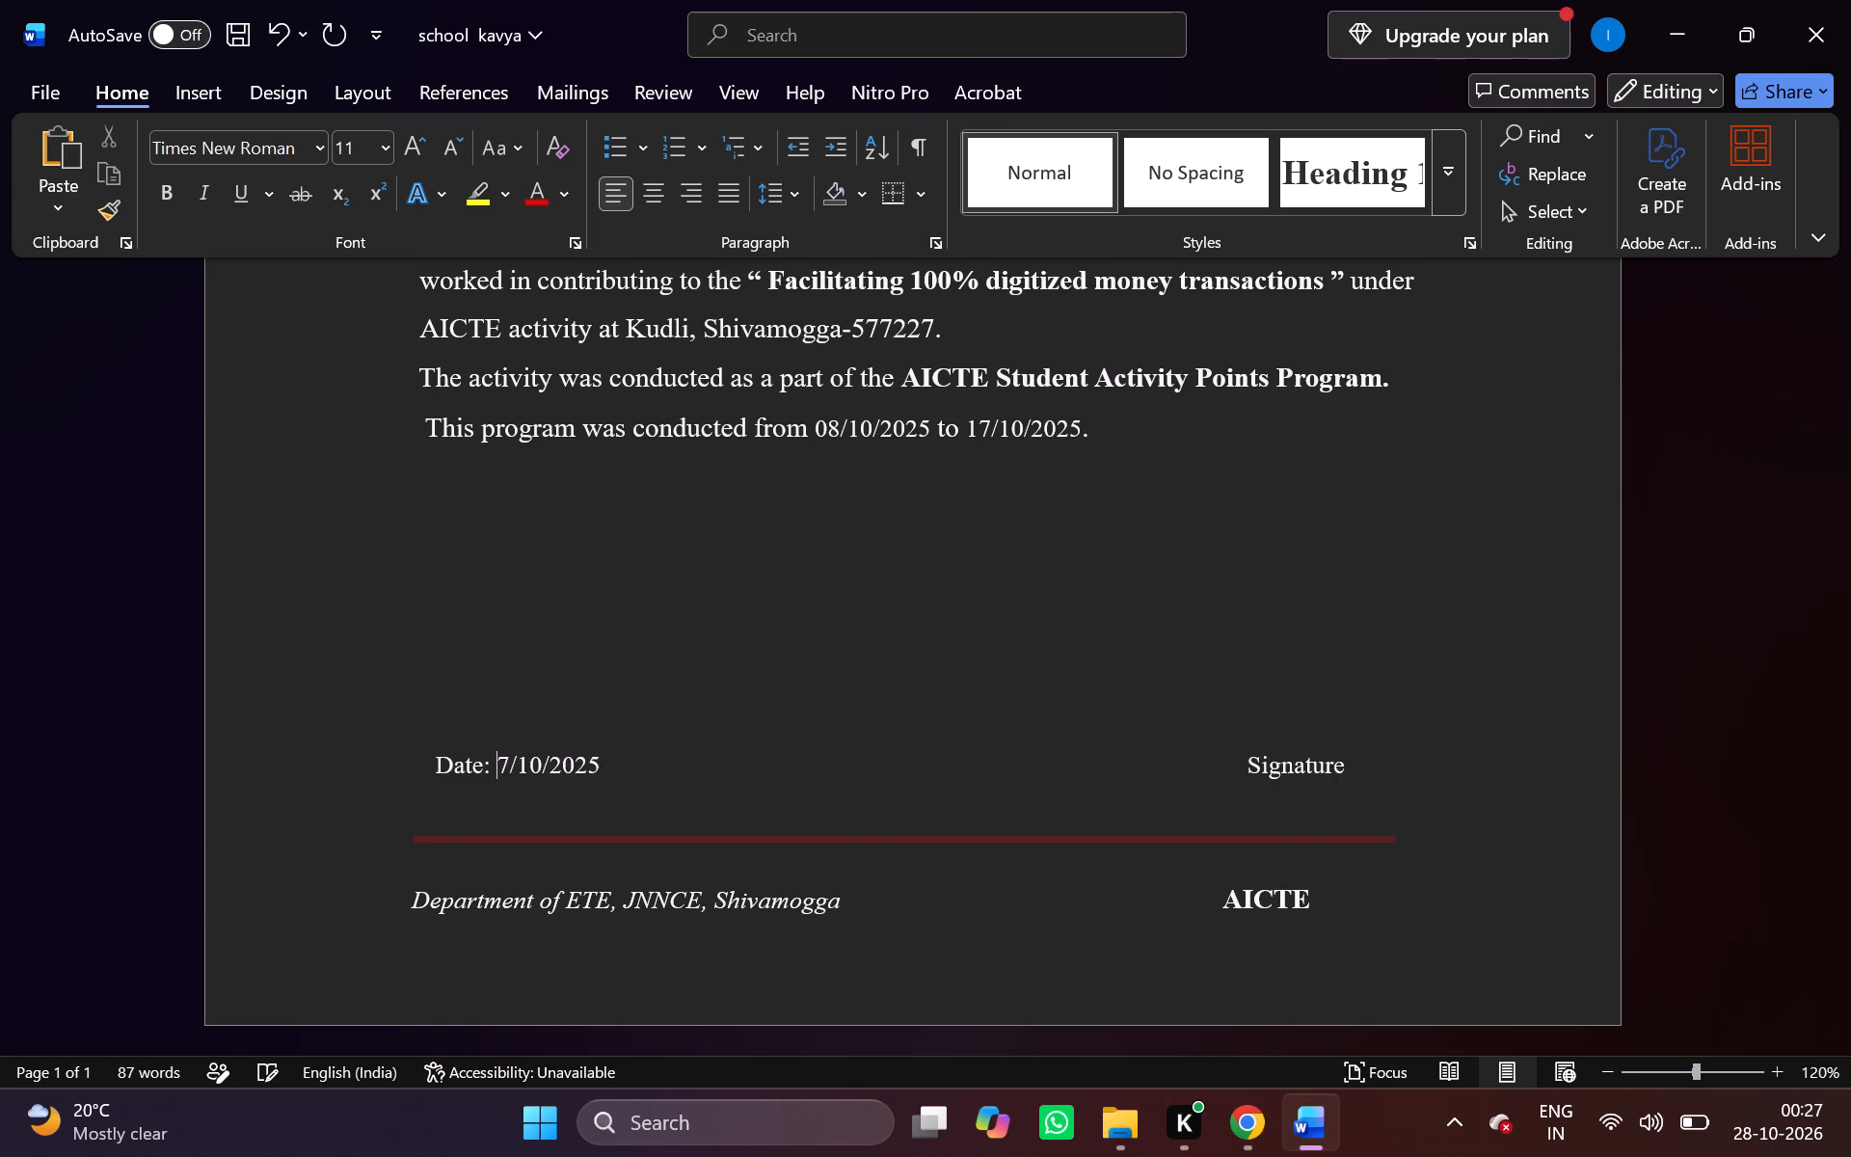
key("2")
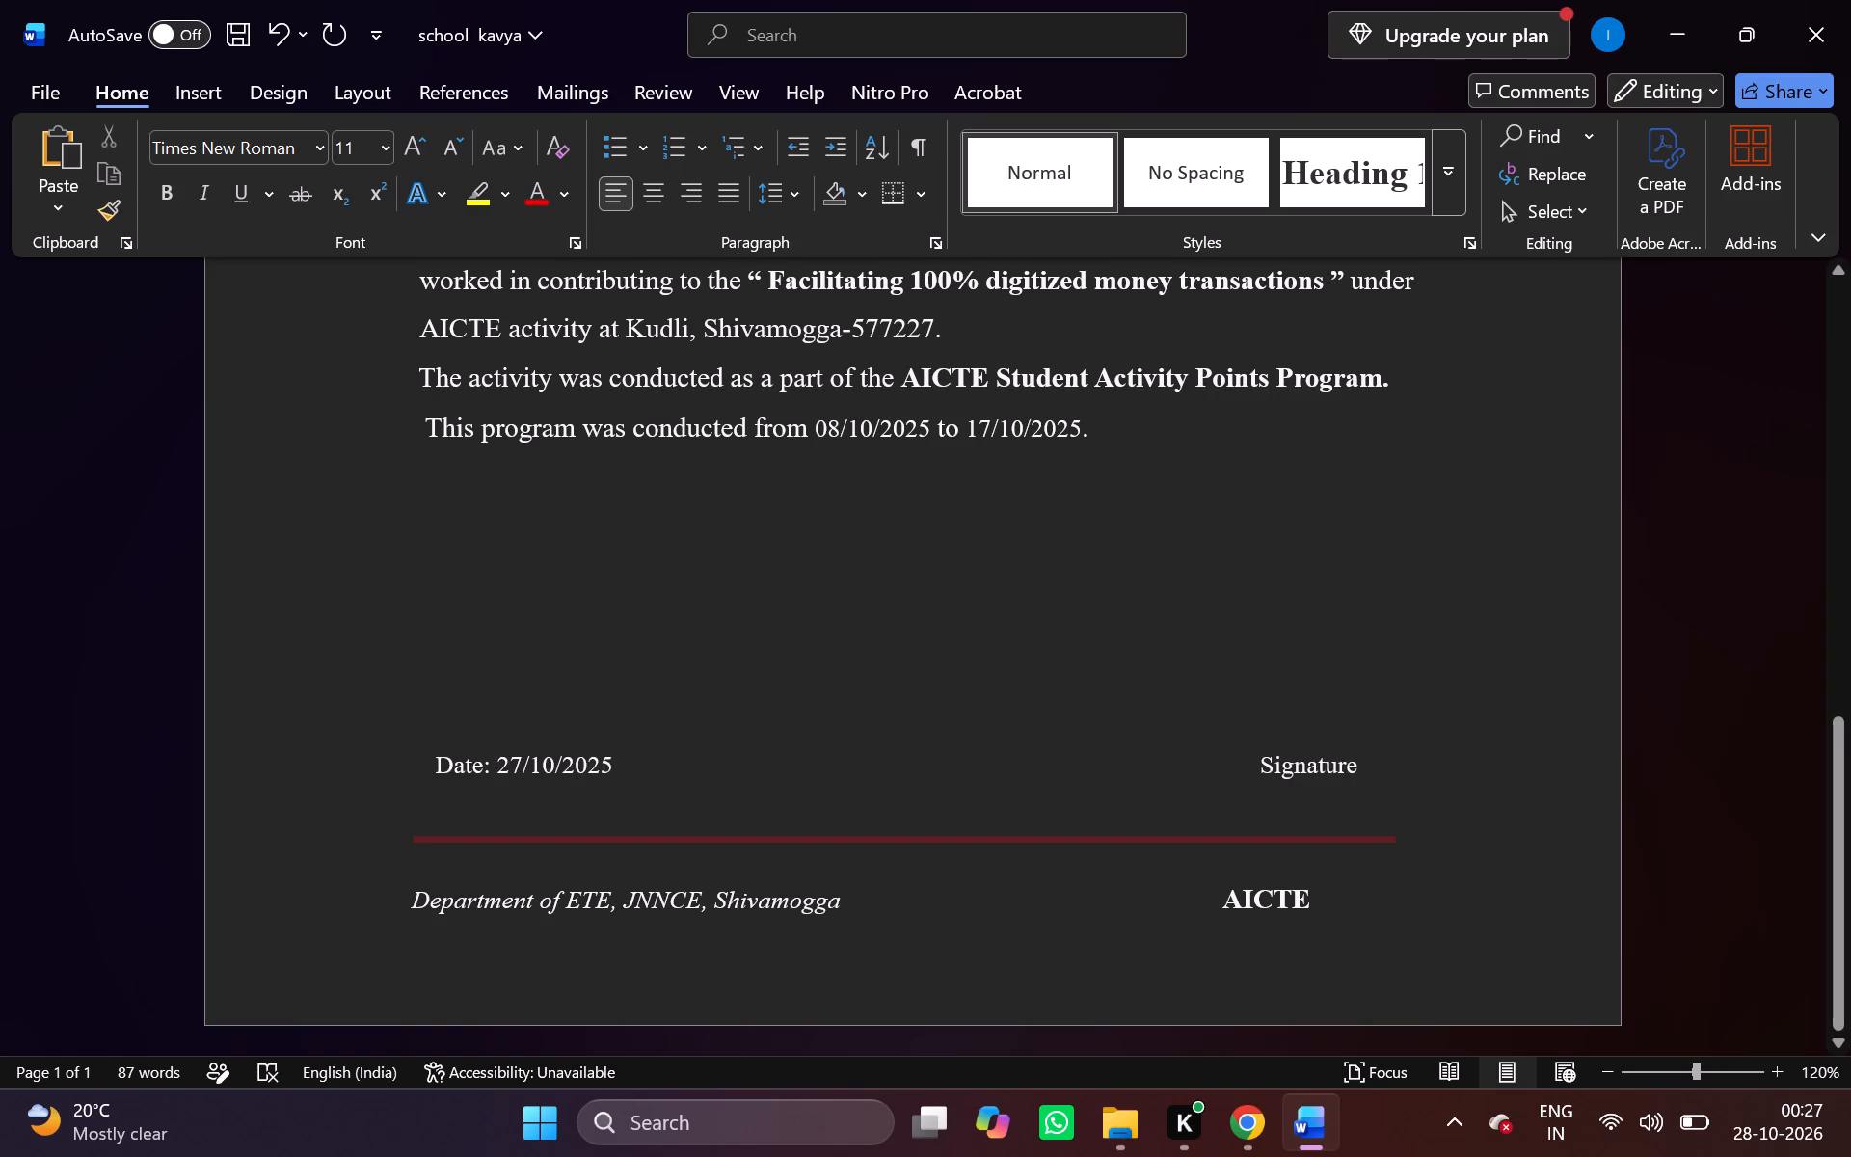
key("Right")
key("BackSpace")
key("8")
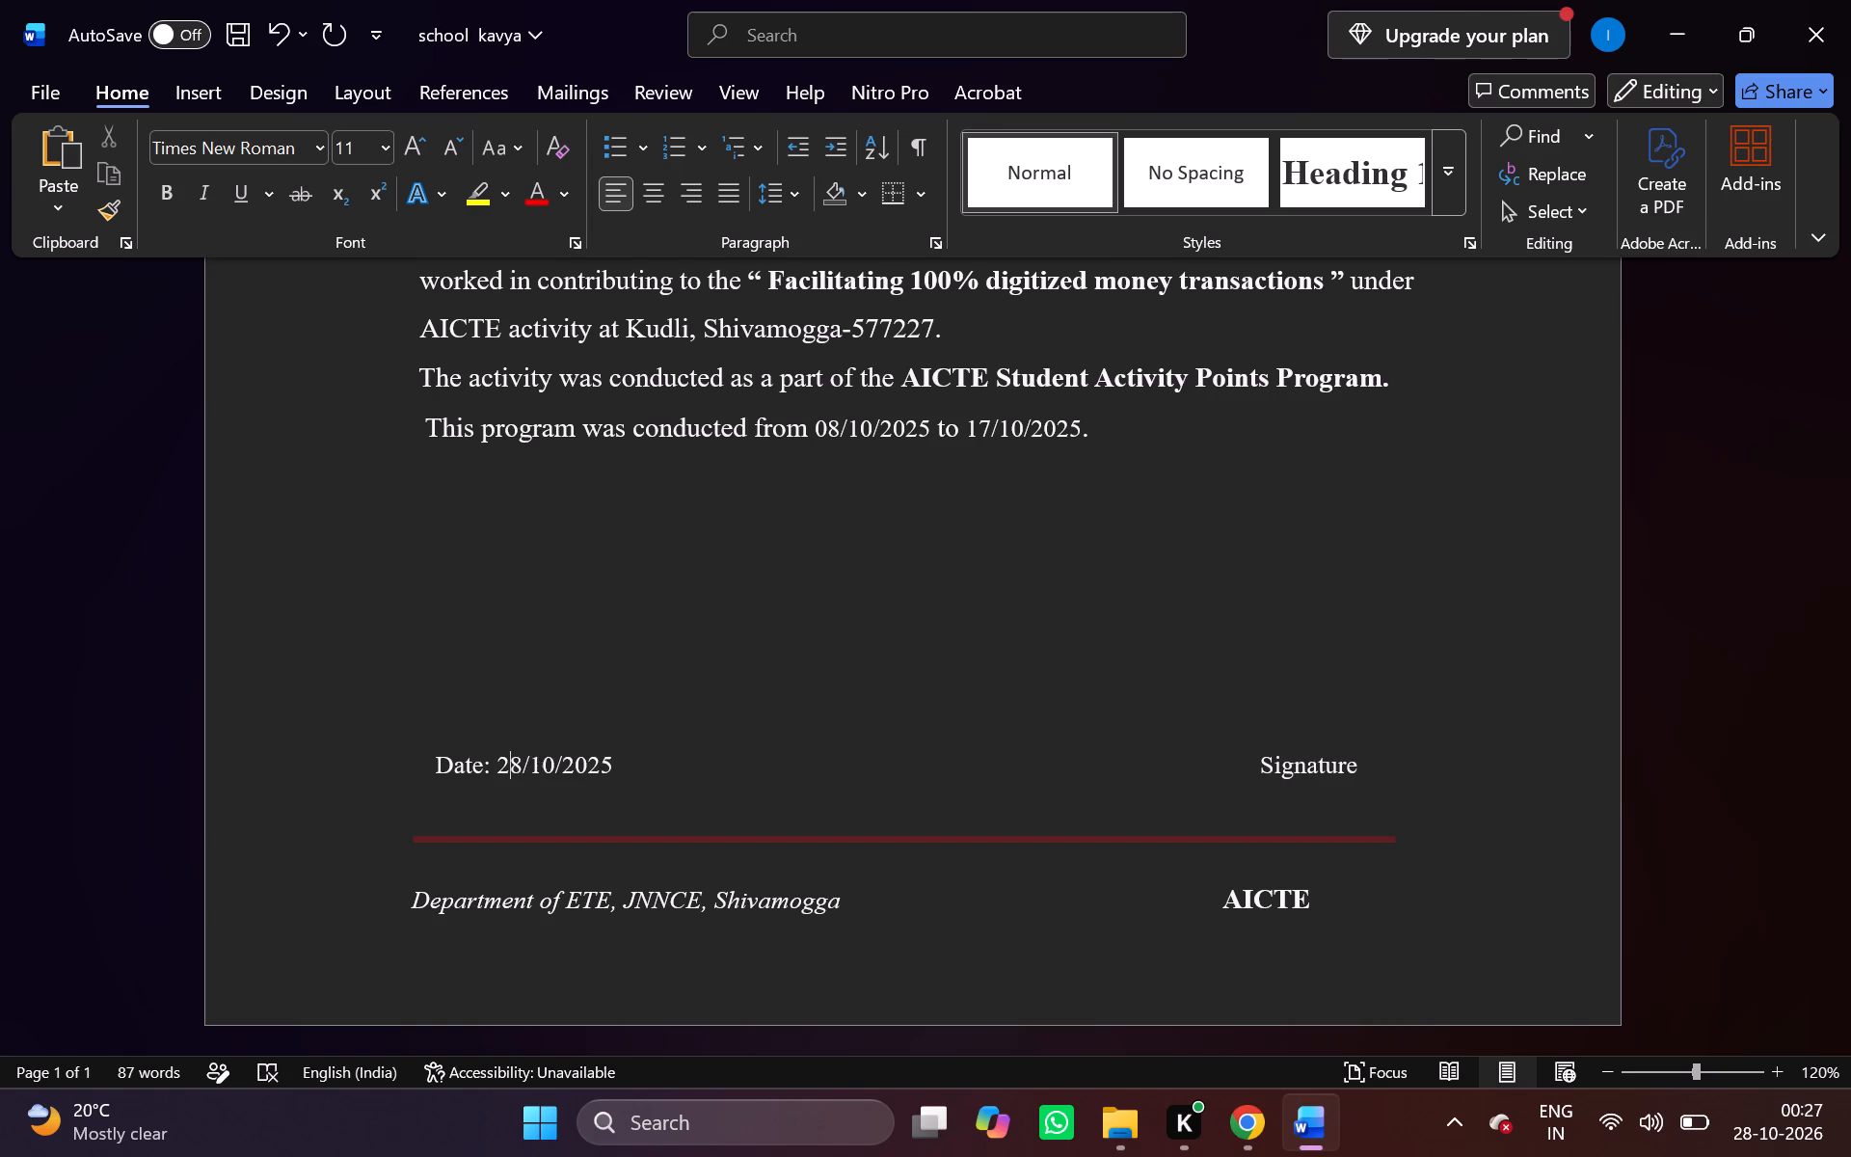
Indent the date by one more space and remove one space before "Signature" to keep it in place.
left_click(1250, 755)
key("BackSpace")
left_click(1204, 661)
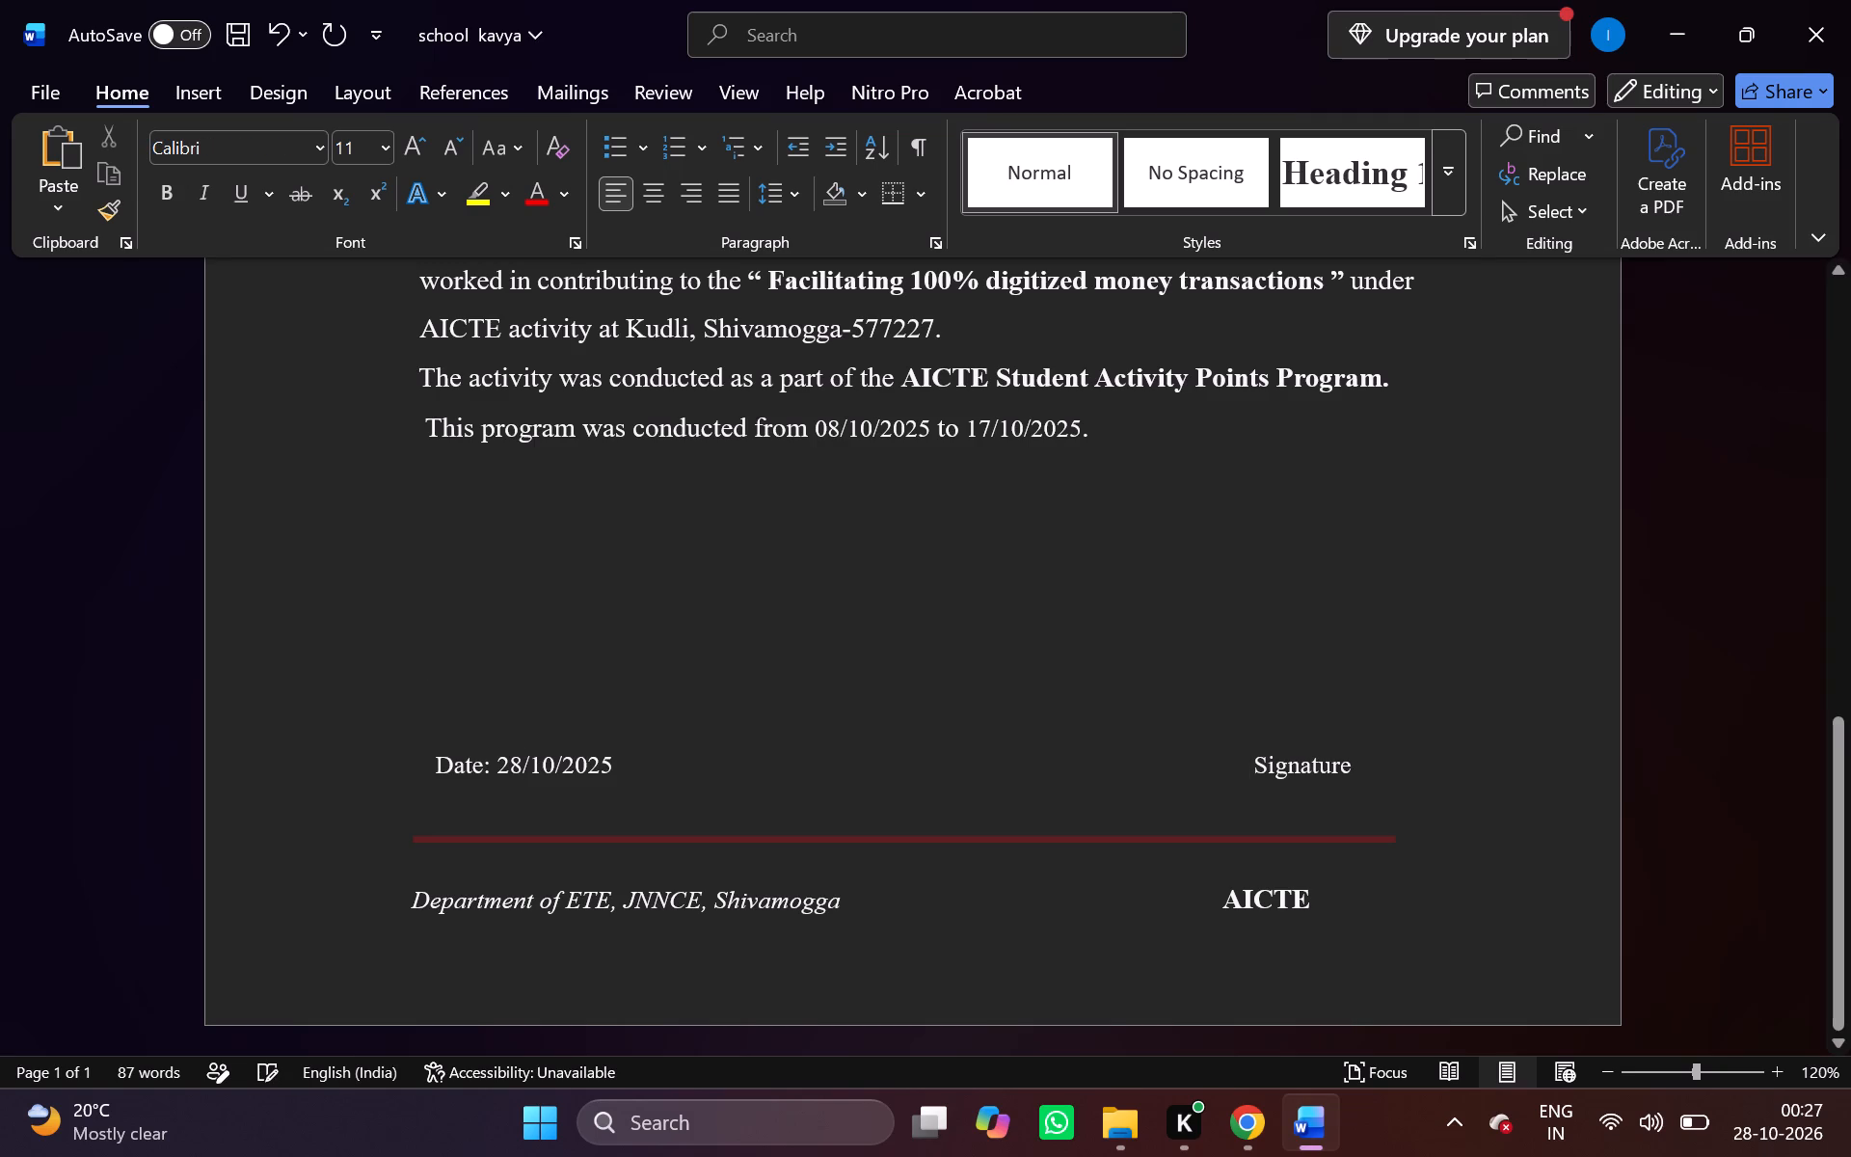
left_click(1235, 765)
key("space")
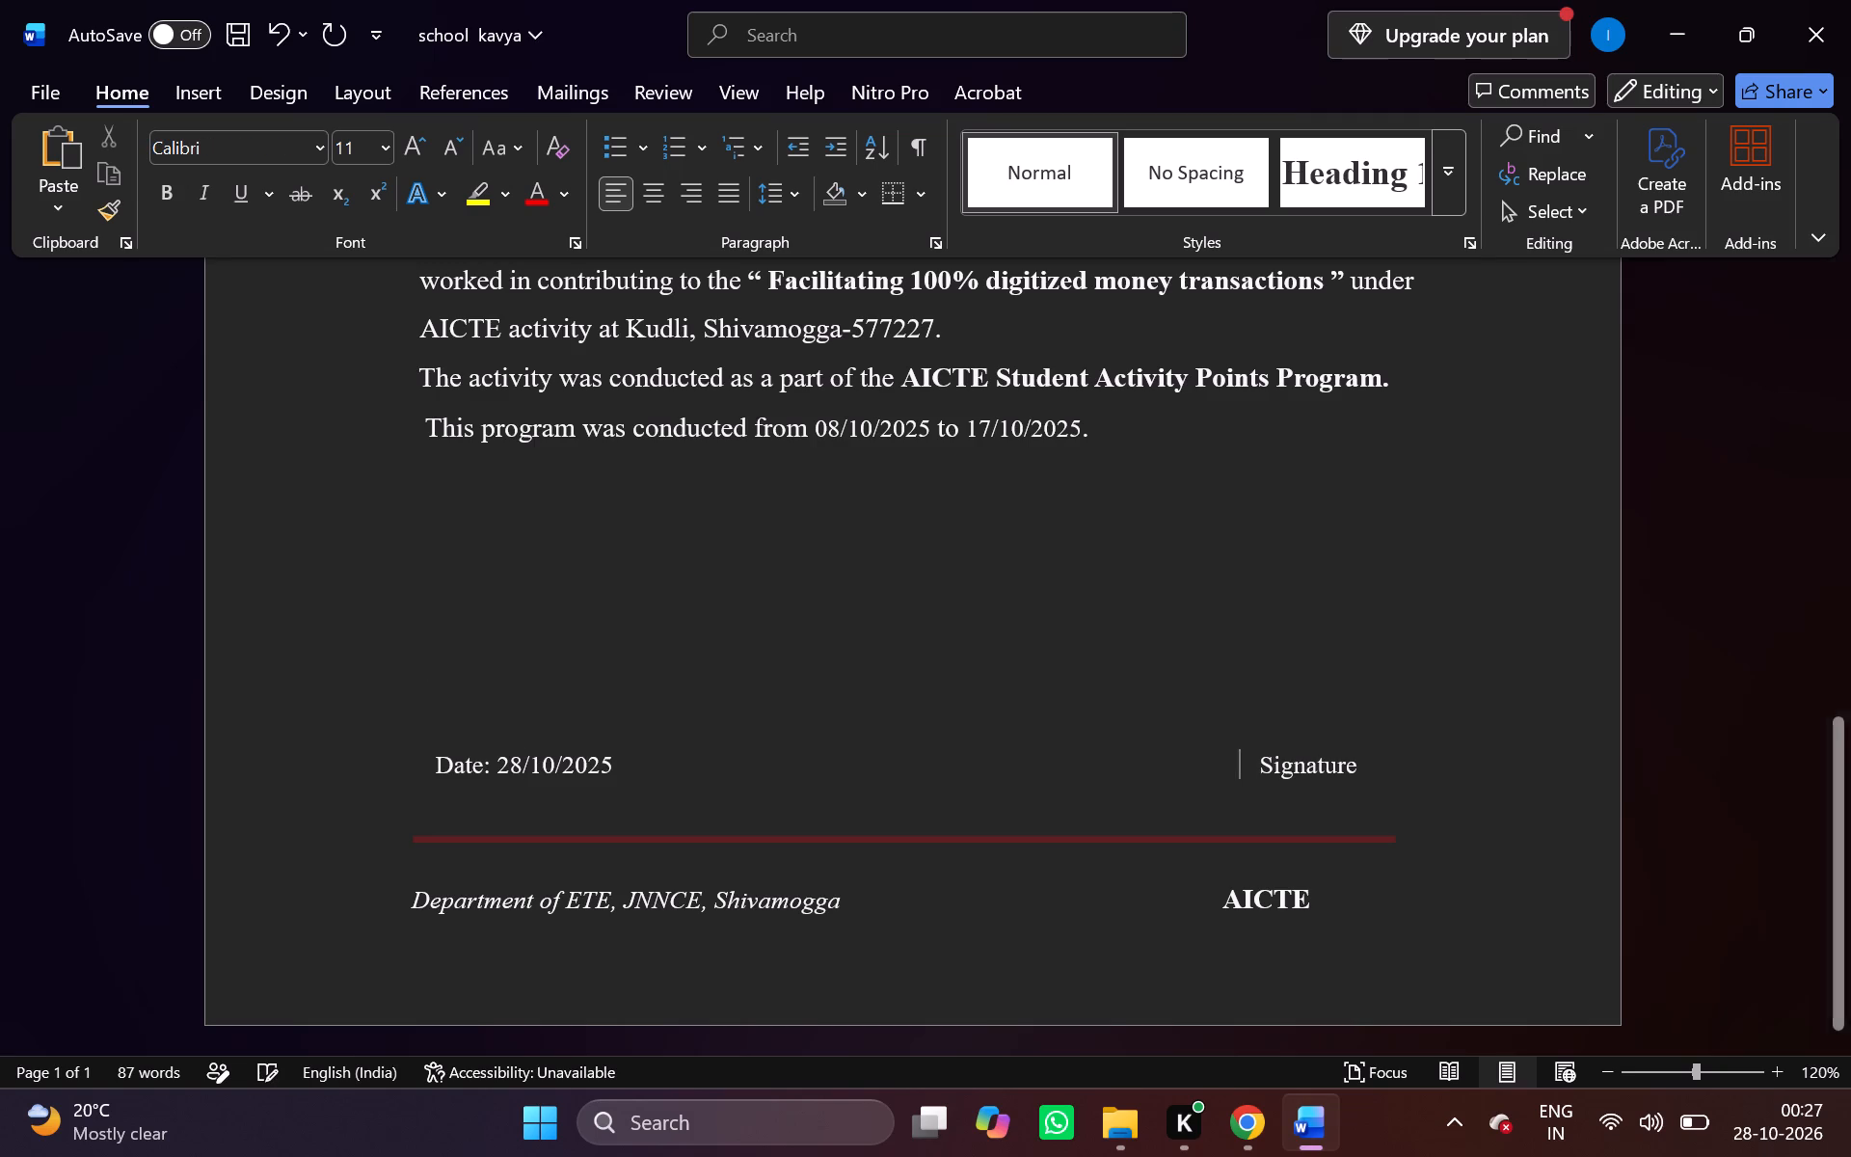
left_click(409, 764)
key("space")
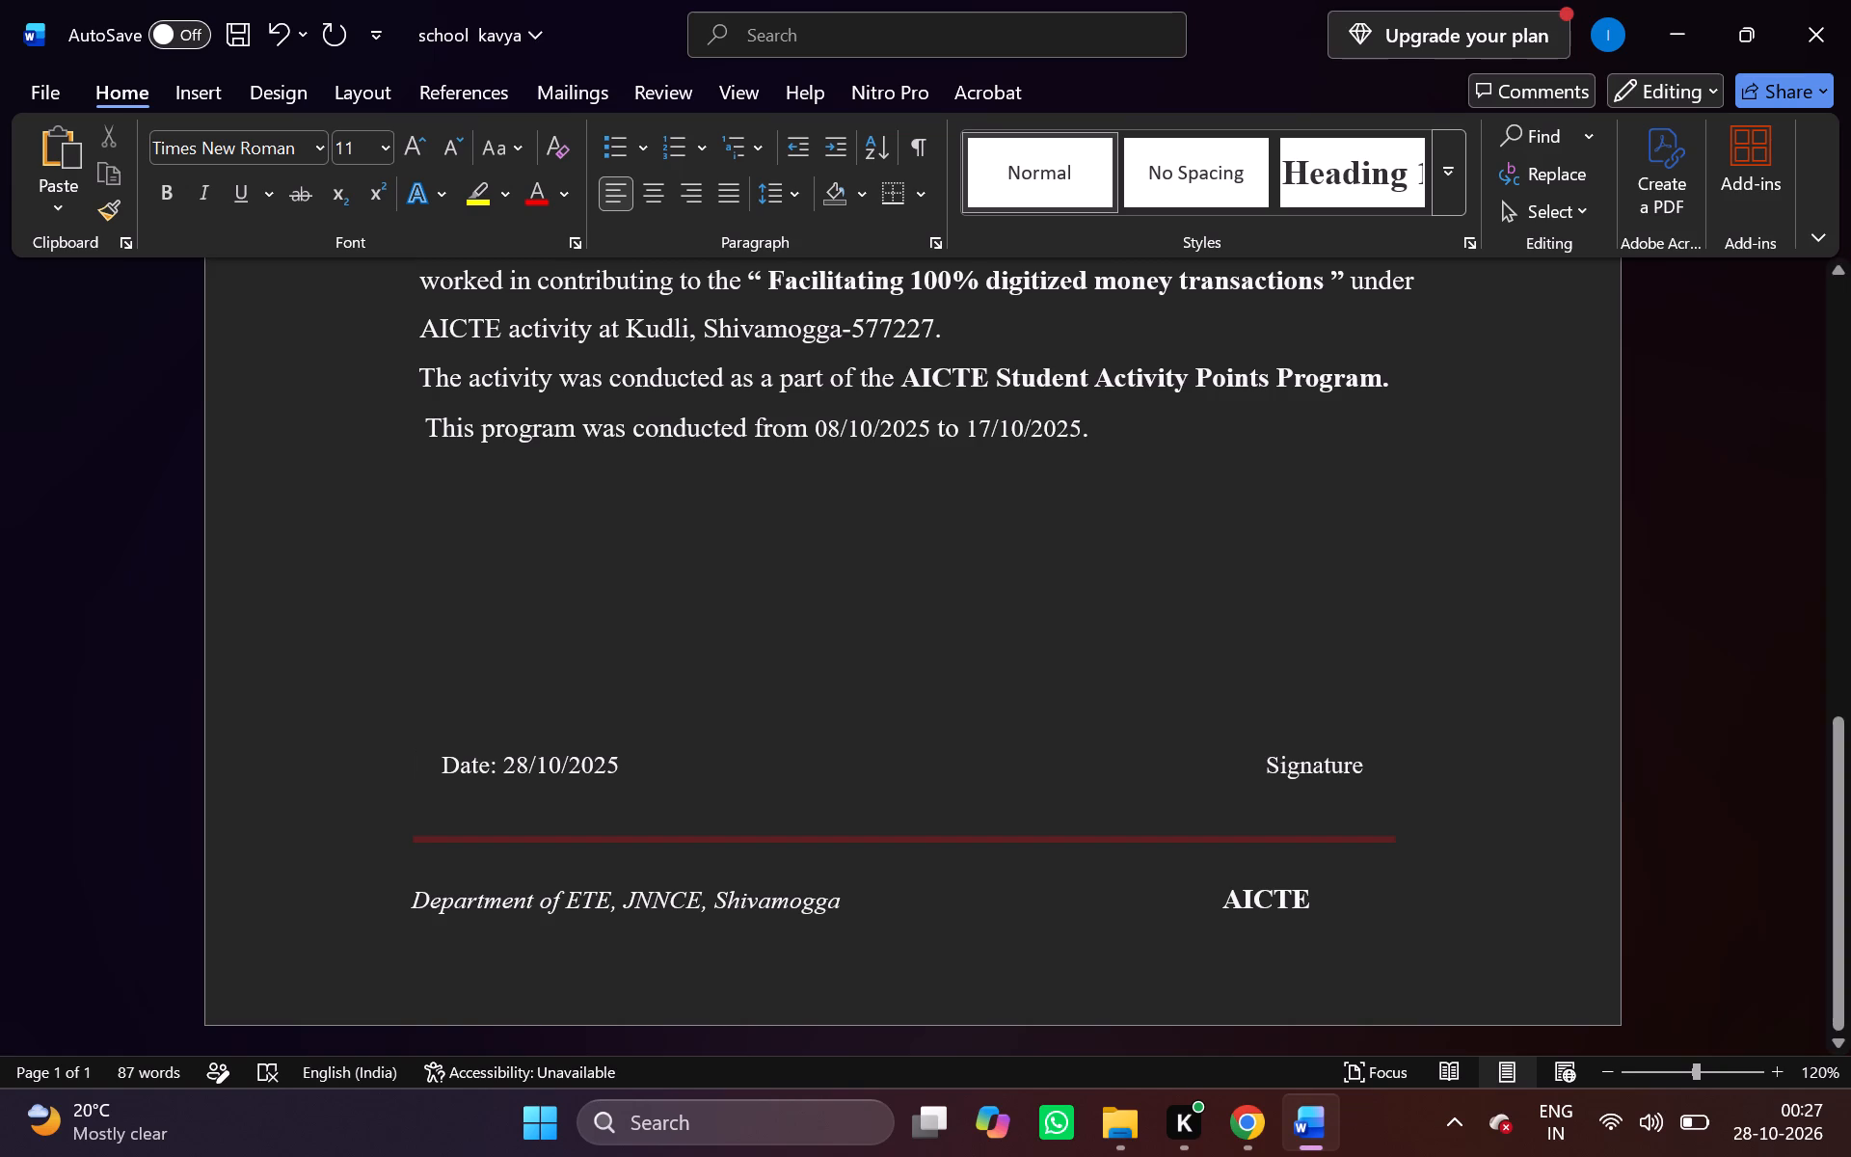
left_click(1259, 772)
key("BackSpace")
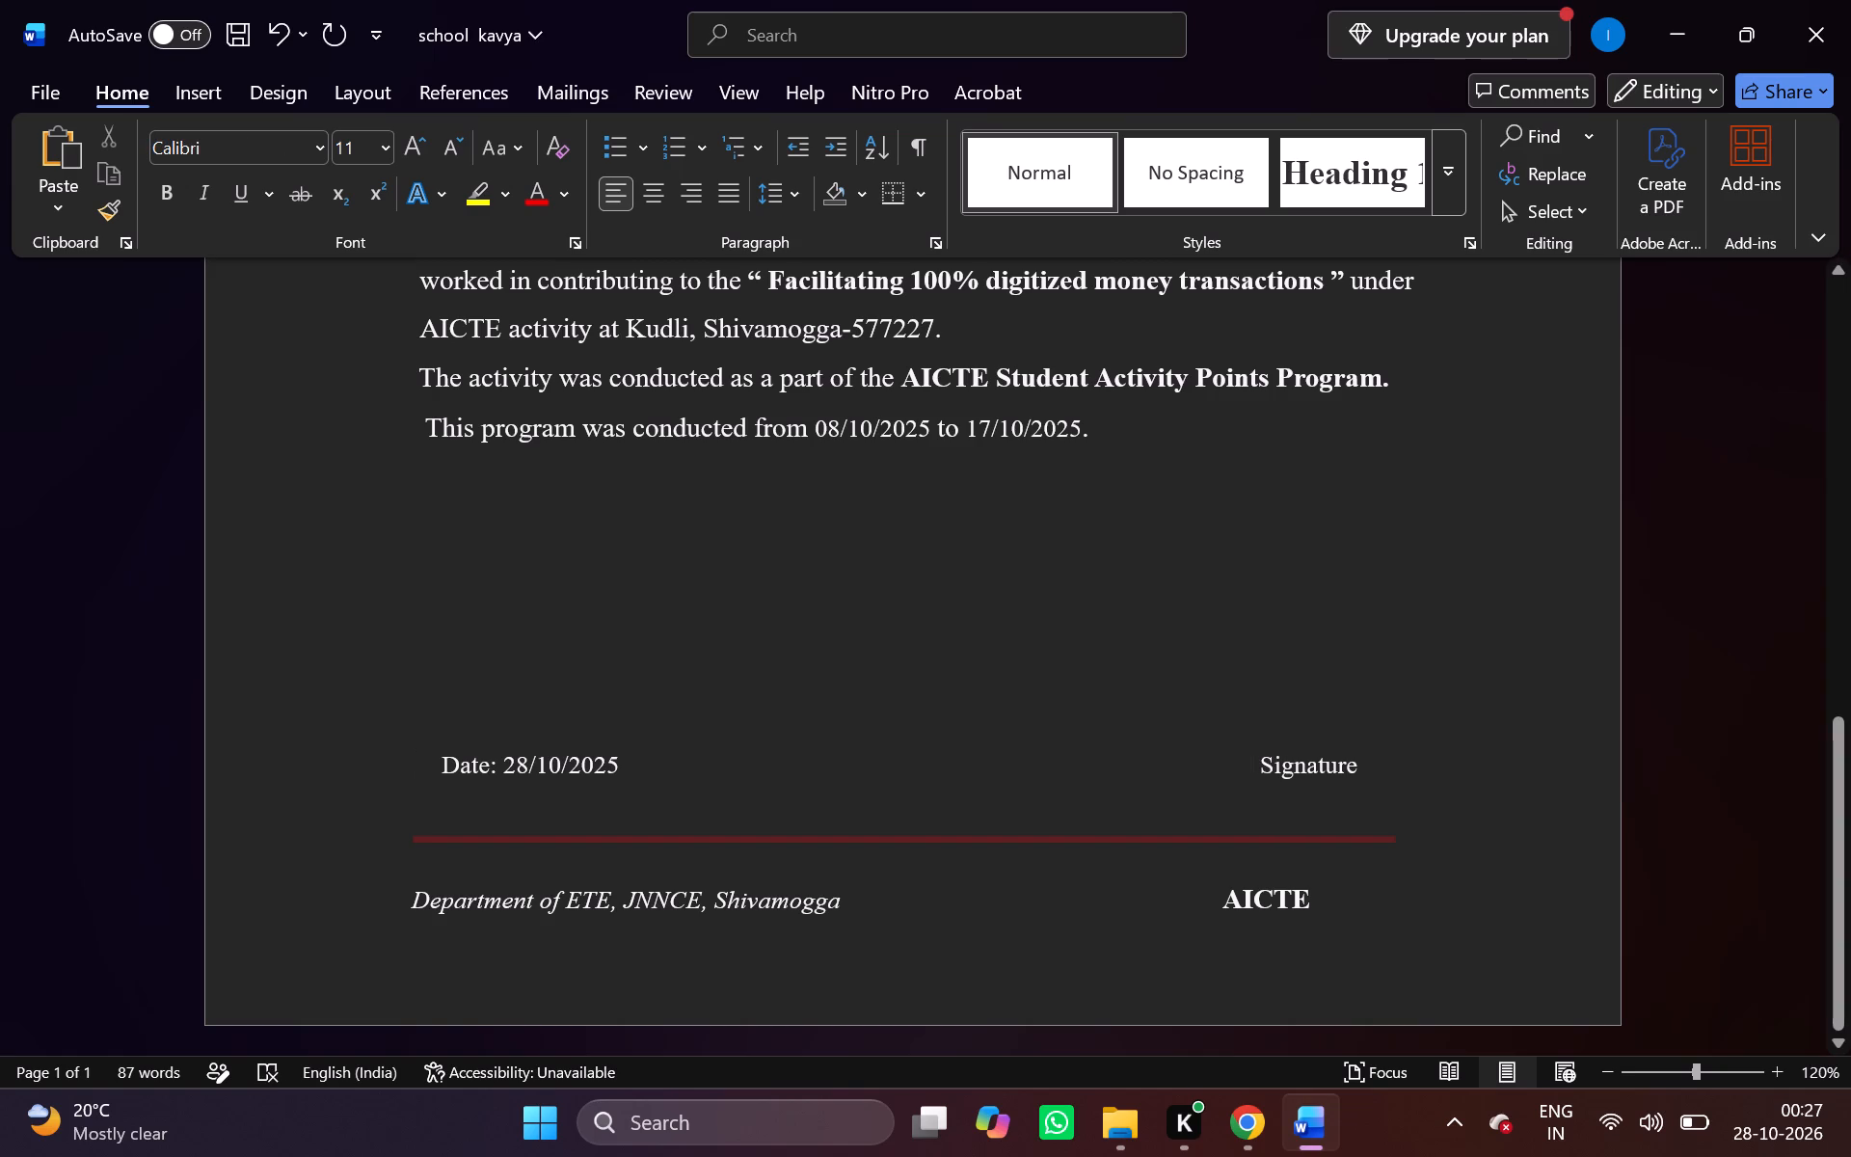
Add "Activity", copied from the bold "AICTE Student Activity Points Program" text, after "AICTE" in the line below the red line.
scroll(1093, 659, "down", 1)
left_click(1355, 913)
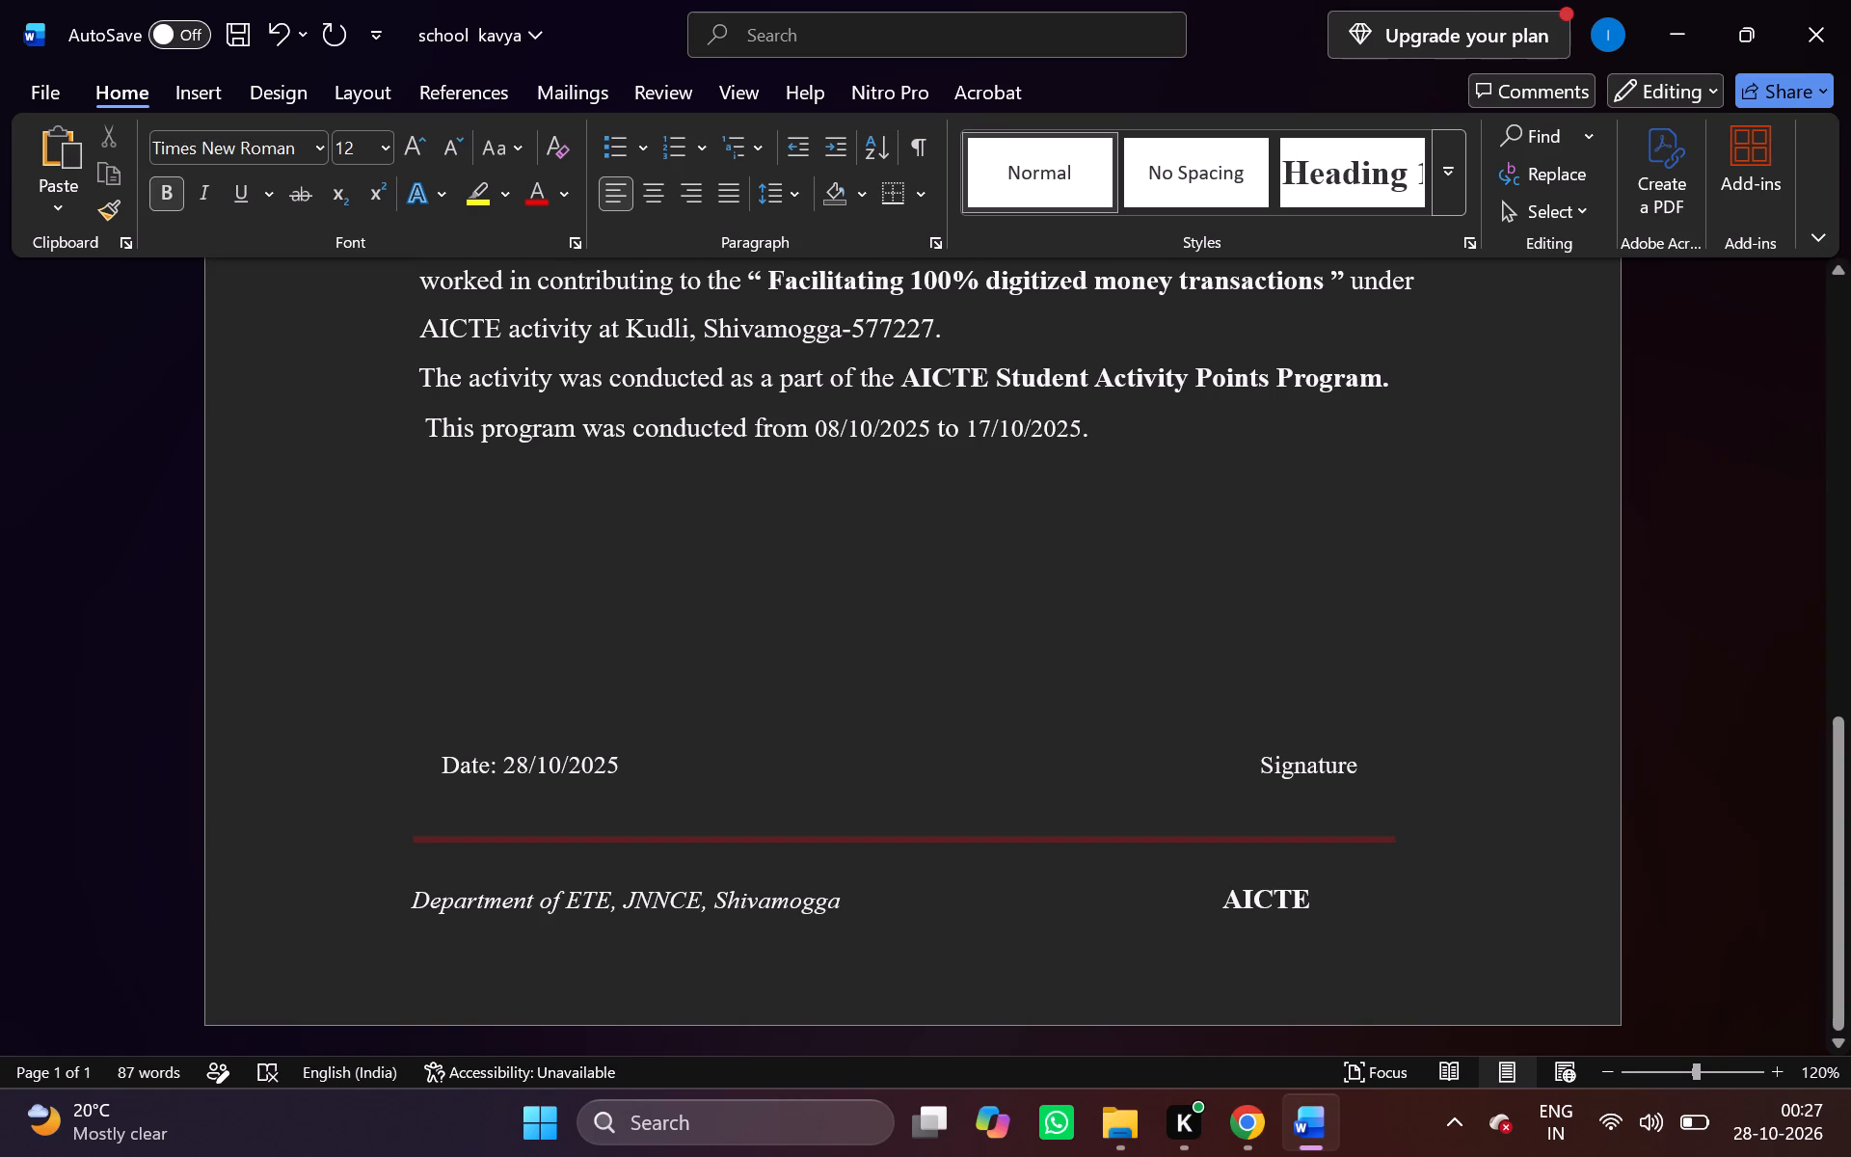
key("space")
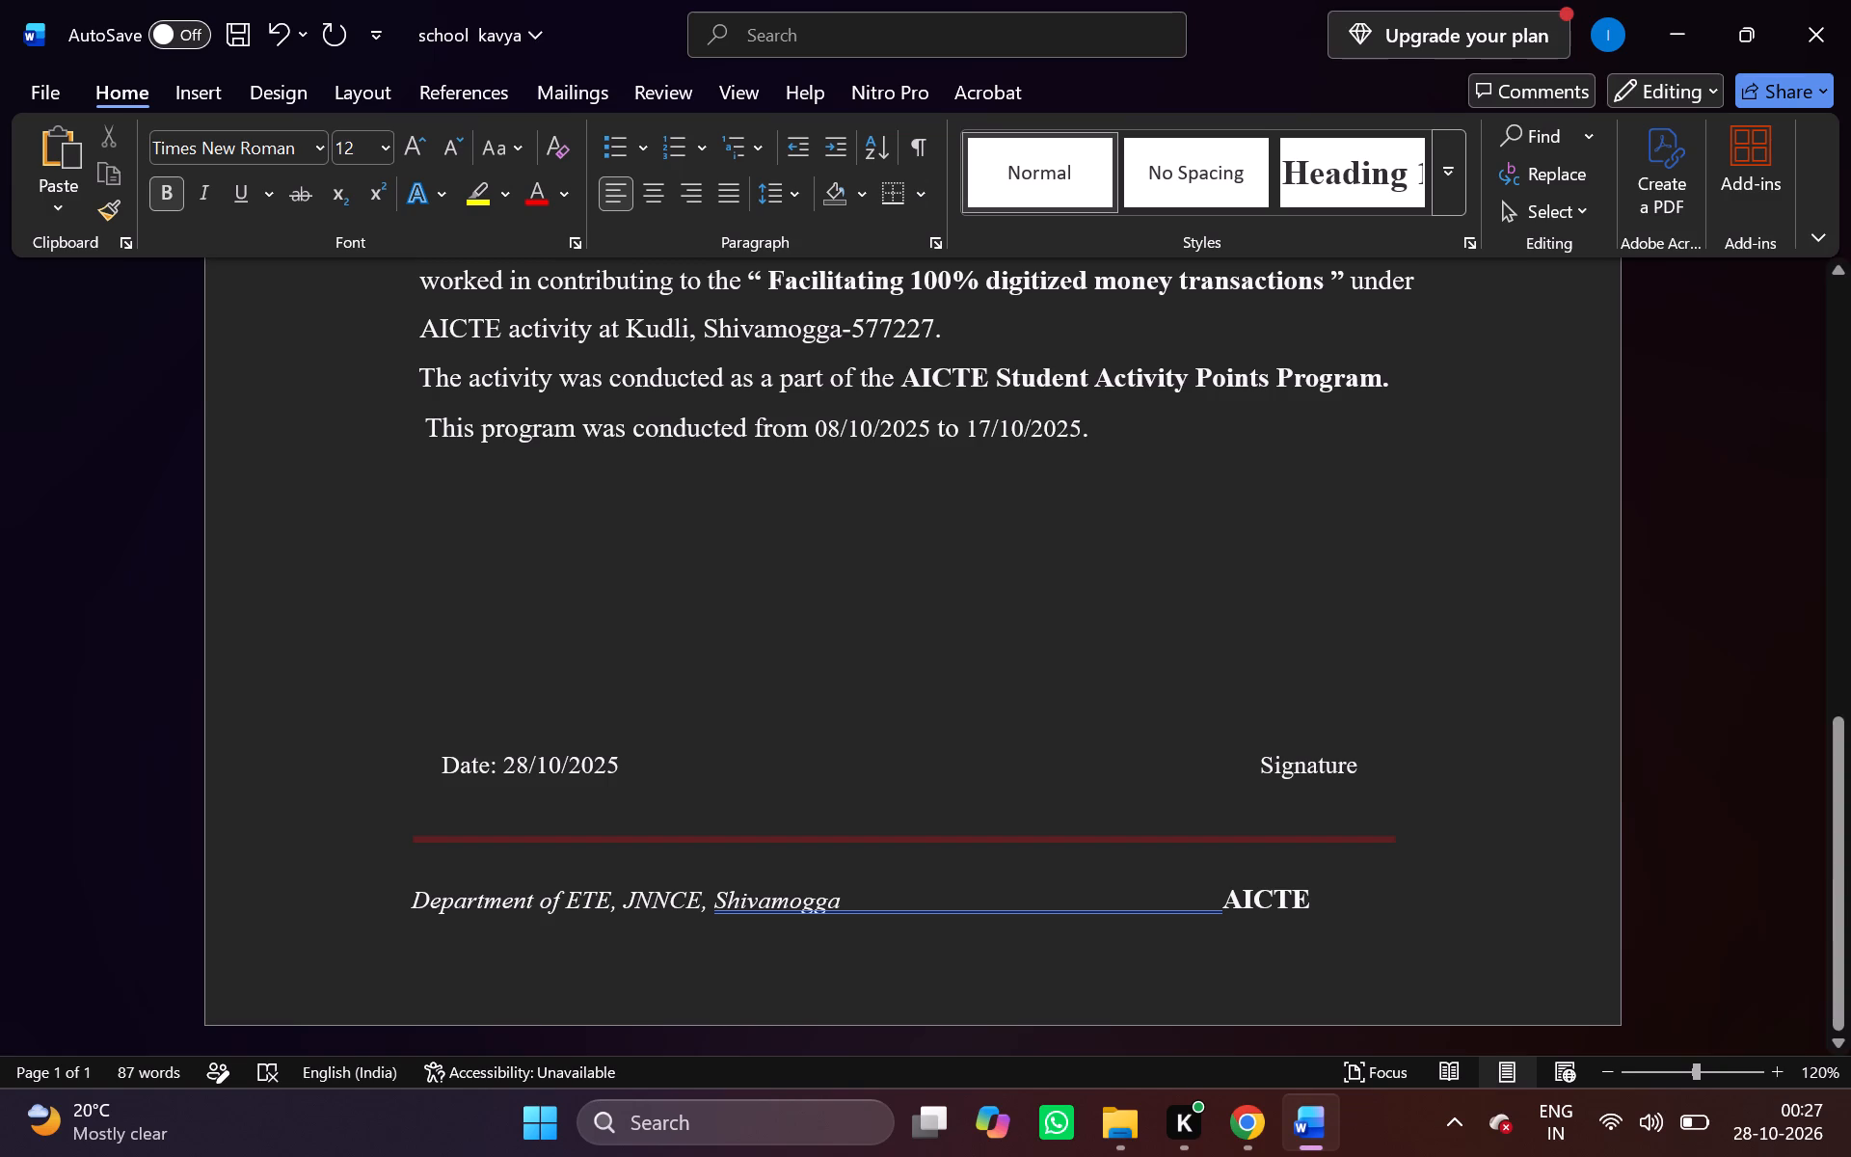
left_click_drag(1103, 376, 1170, 385)
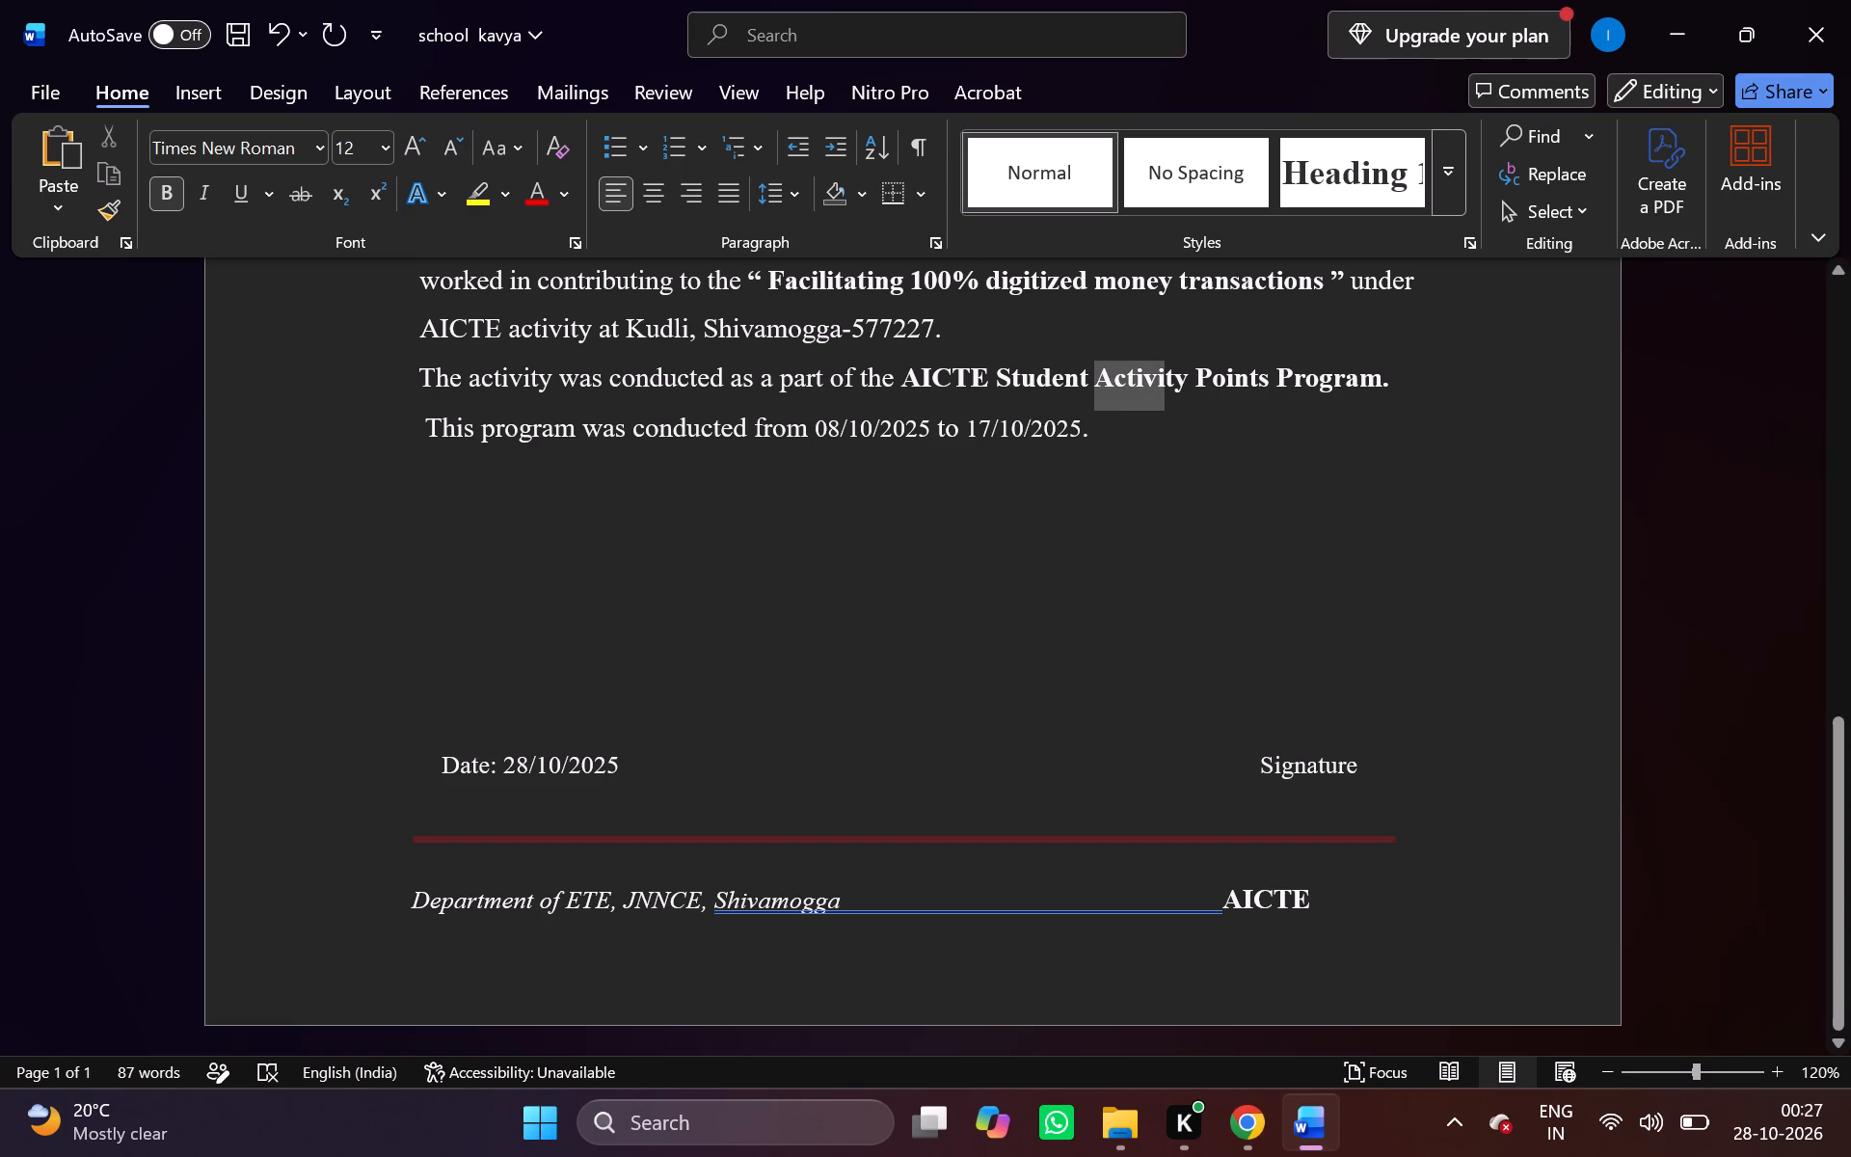
left_click_drag(1170, 385, 1187, 399)
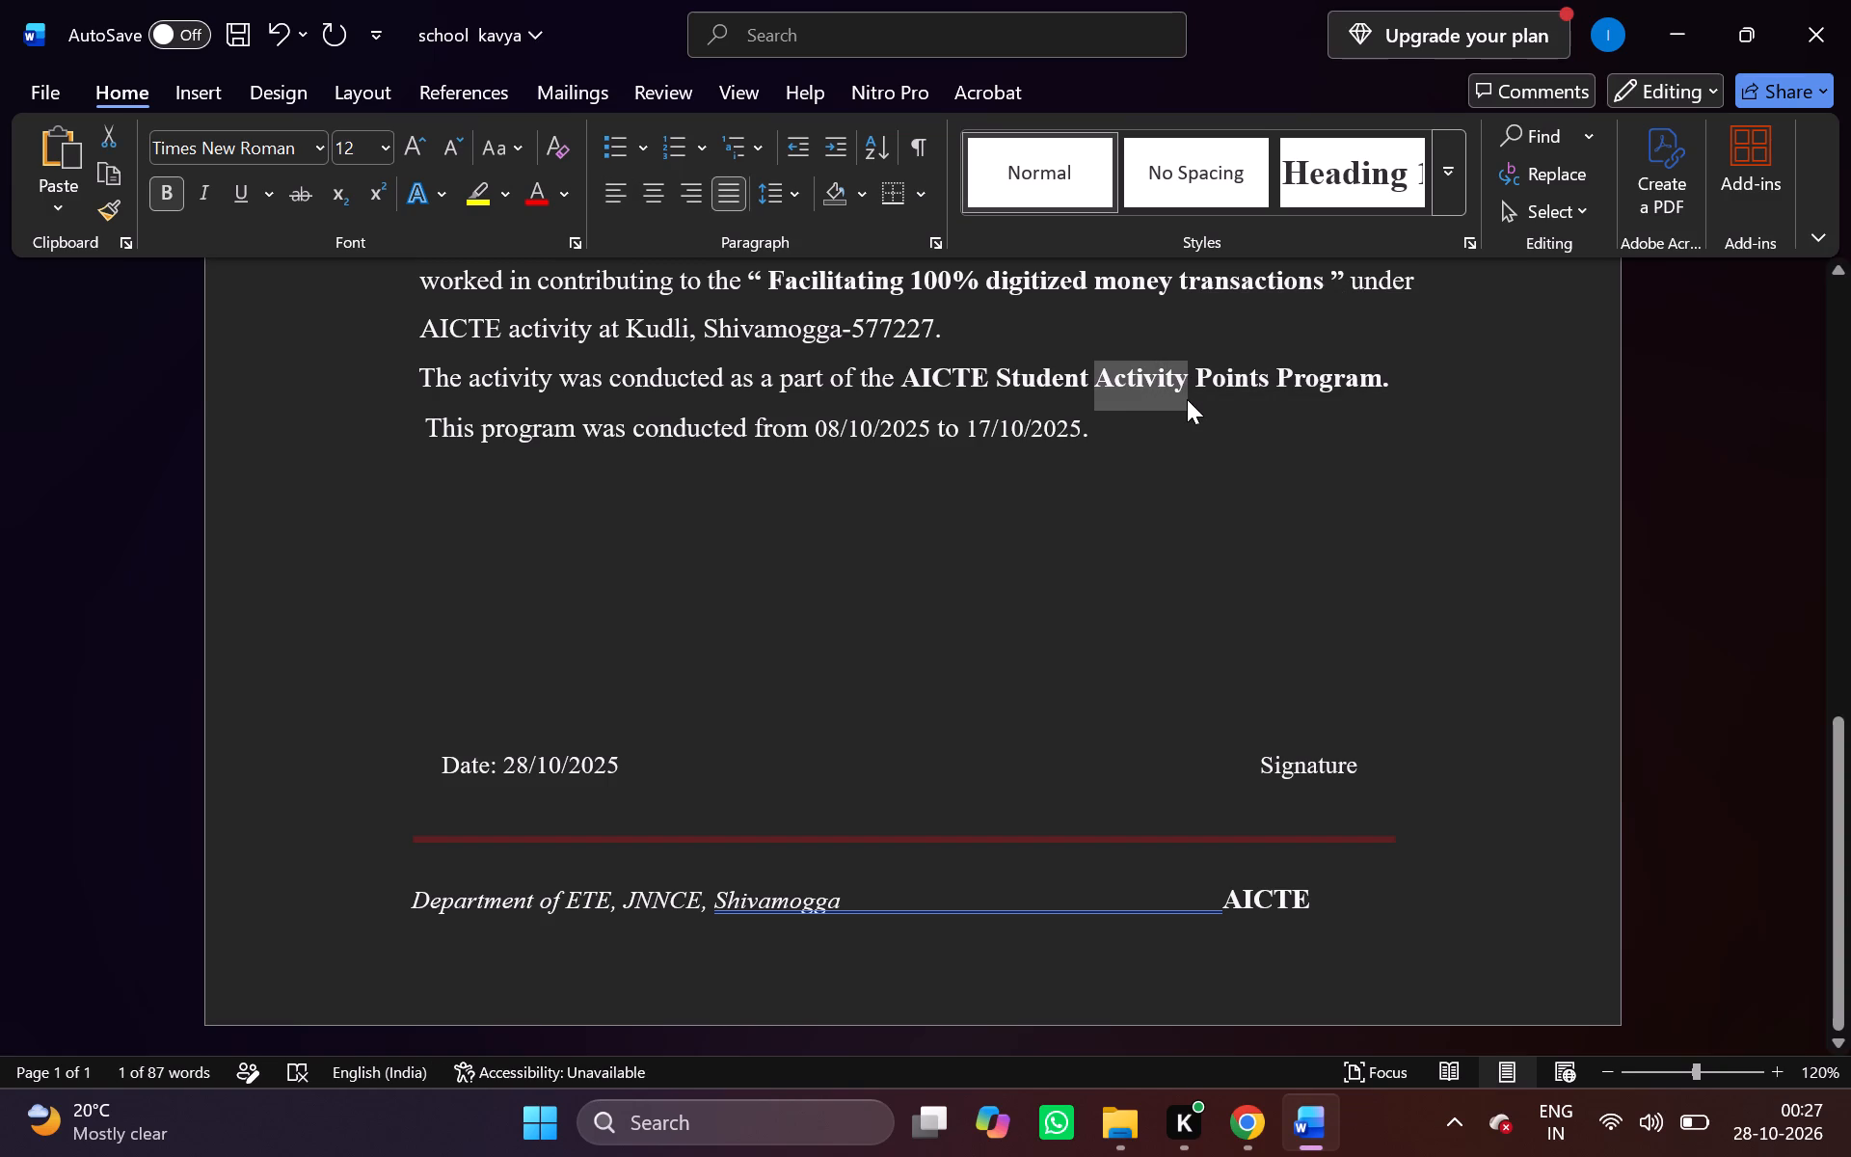
key("ctrl+c")
left_click(1344, 884)
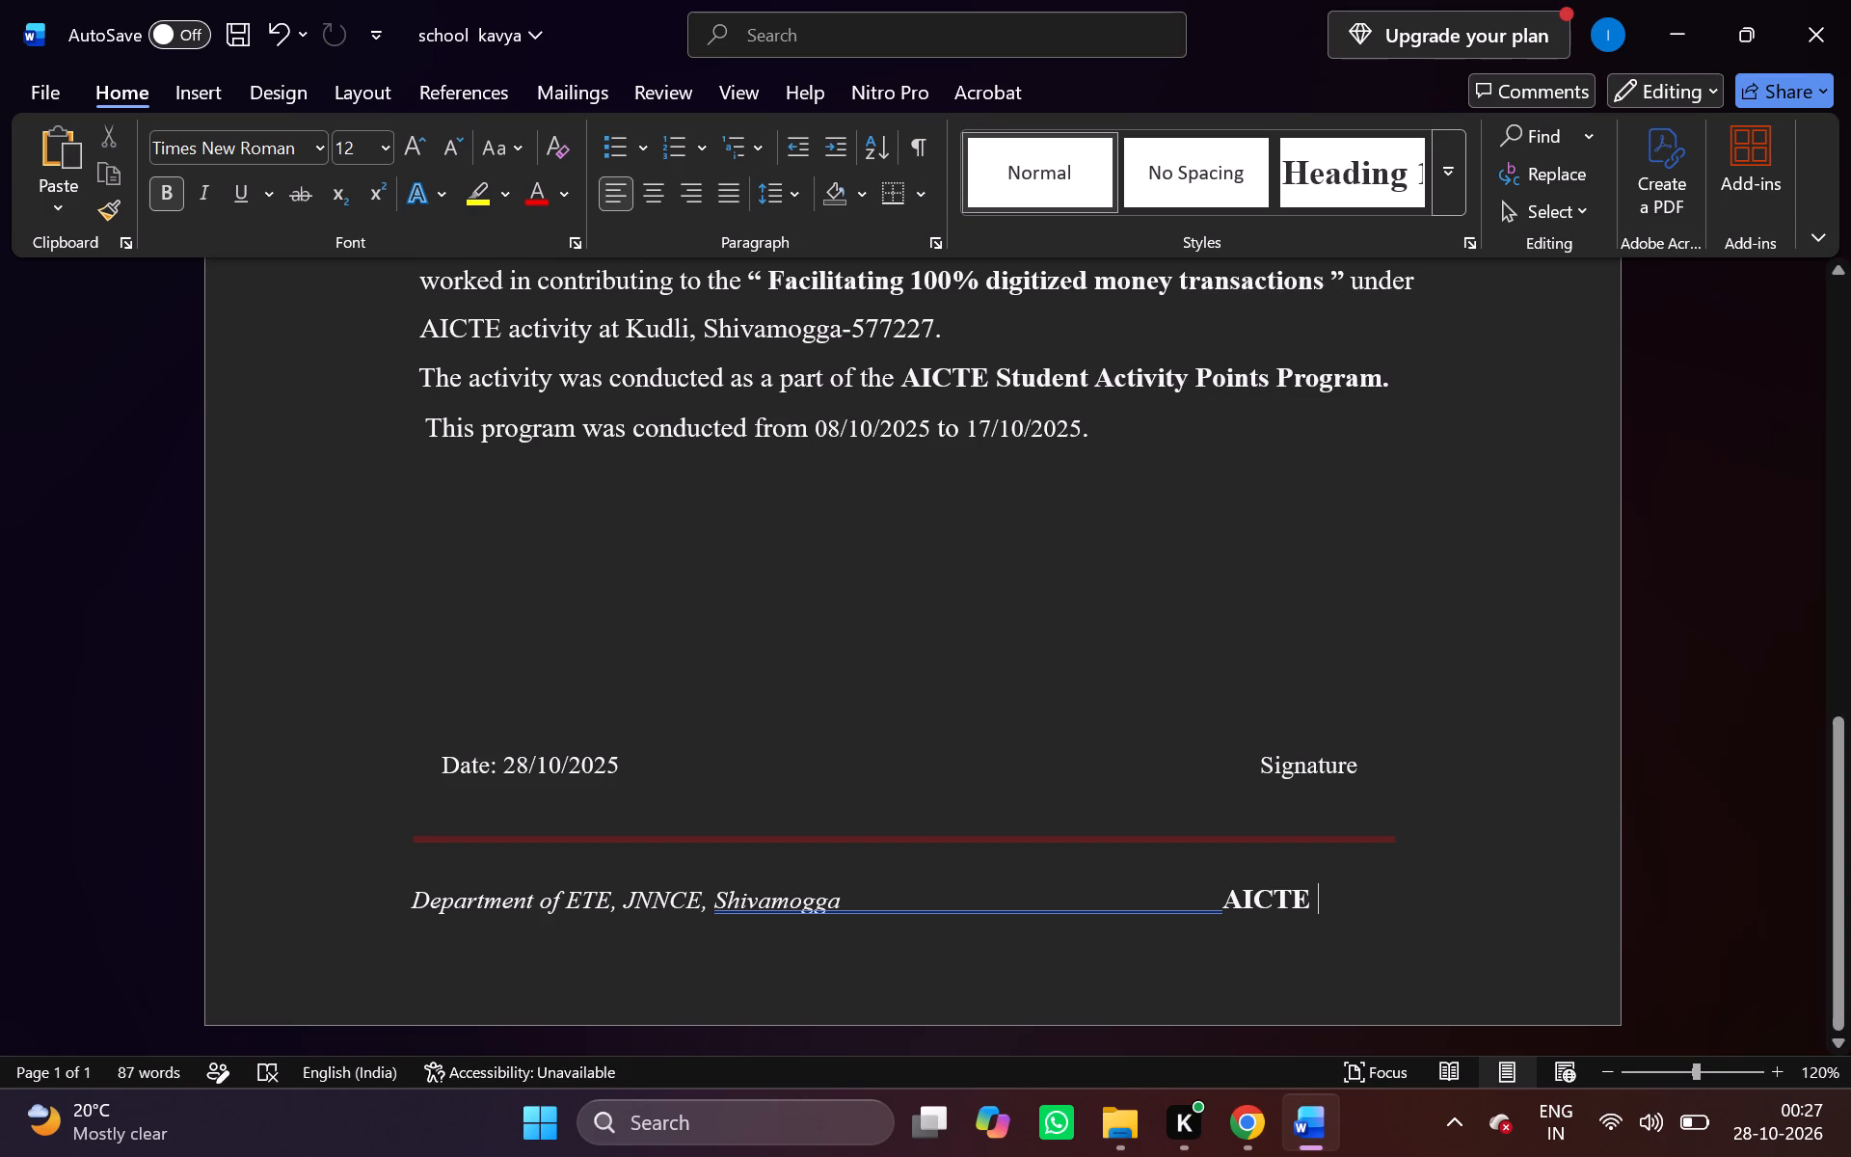
key("space")
key("ctrl+v")
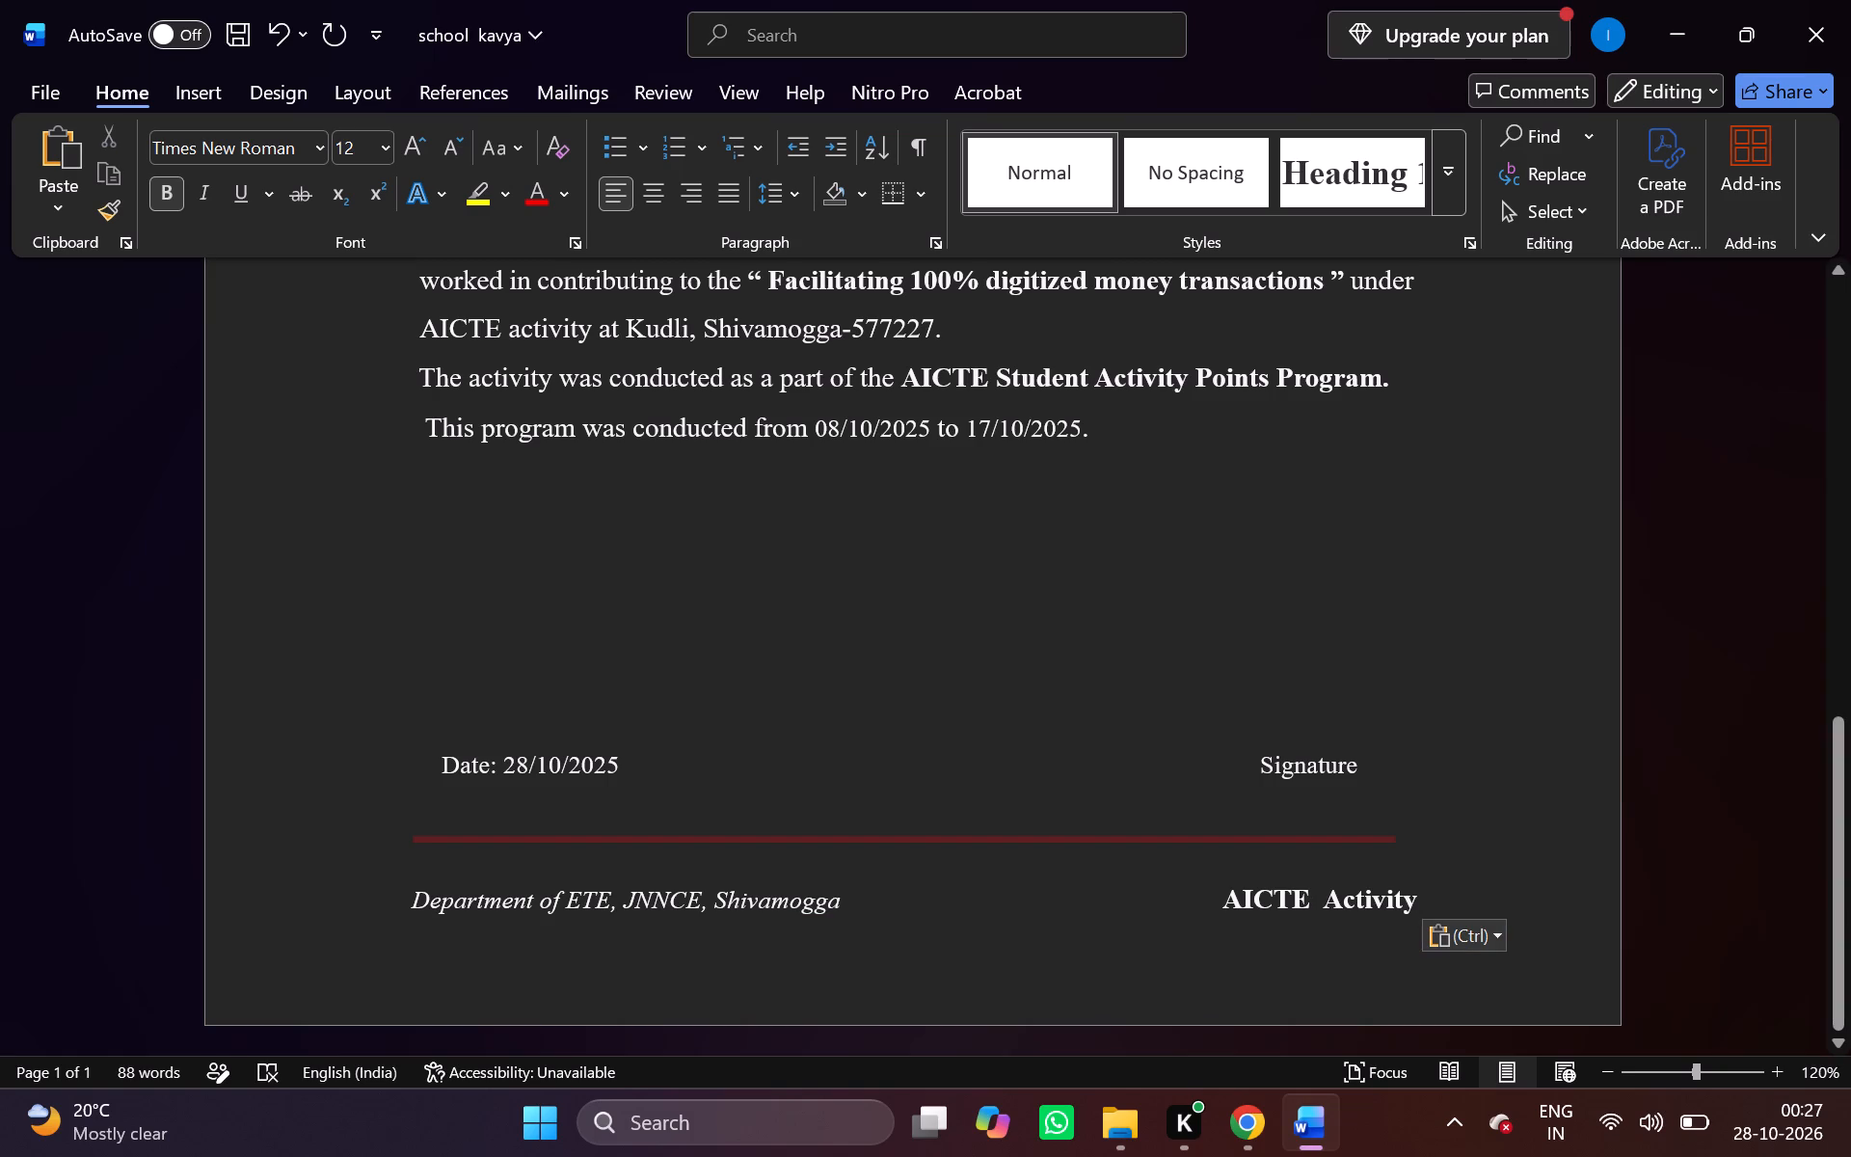
Remove bold from "AICTE Activity" in the footer line and make it italic.
left_click_drag(1412, 894, 1233, 897)
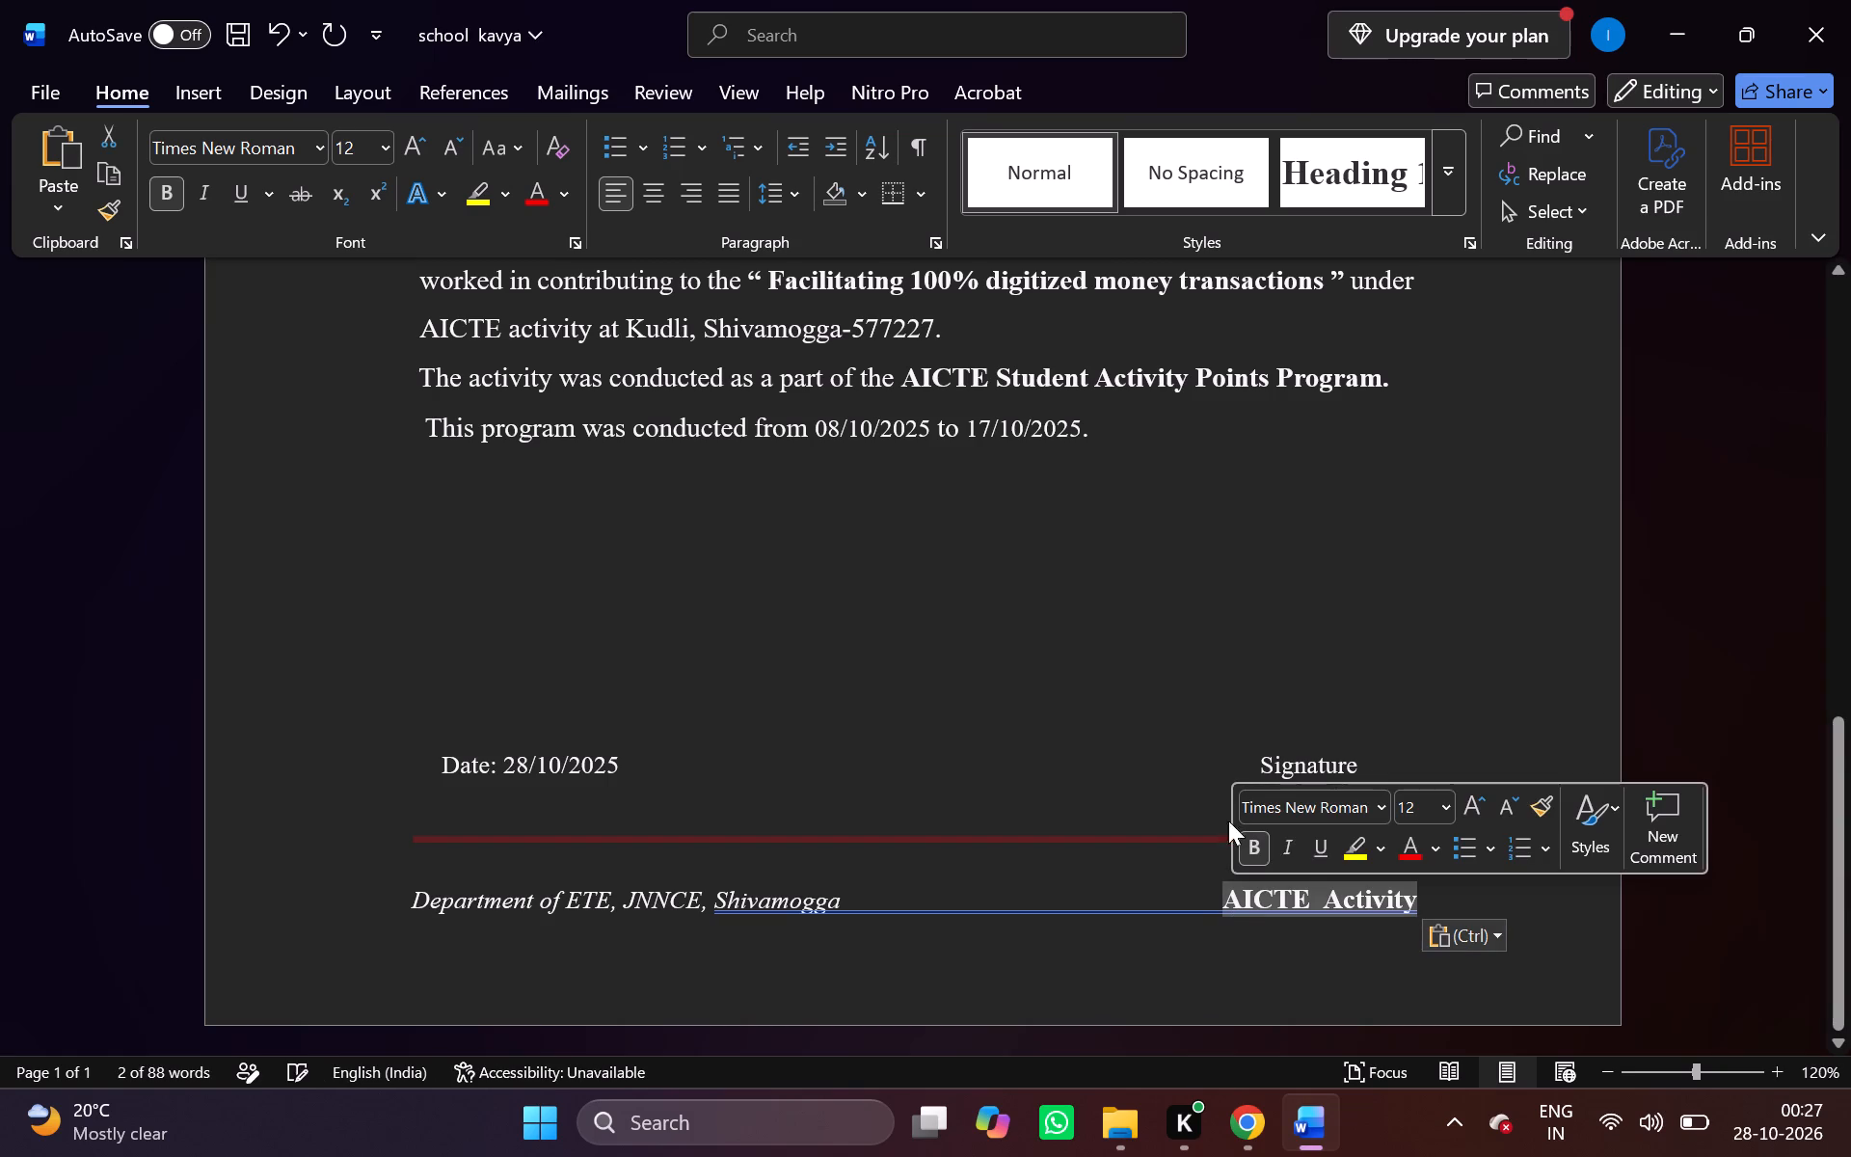
left_click(1261, 848)
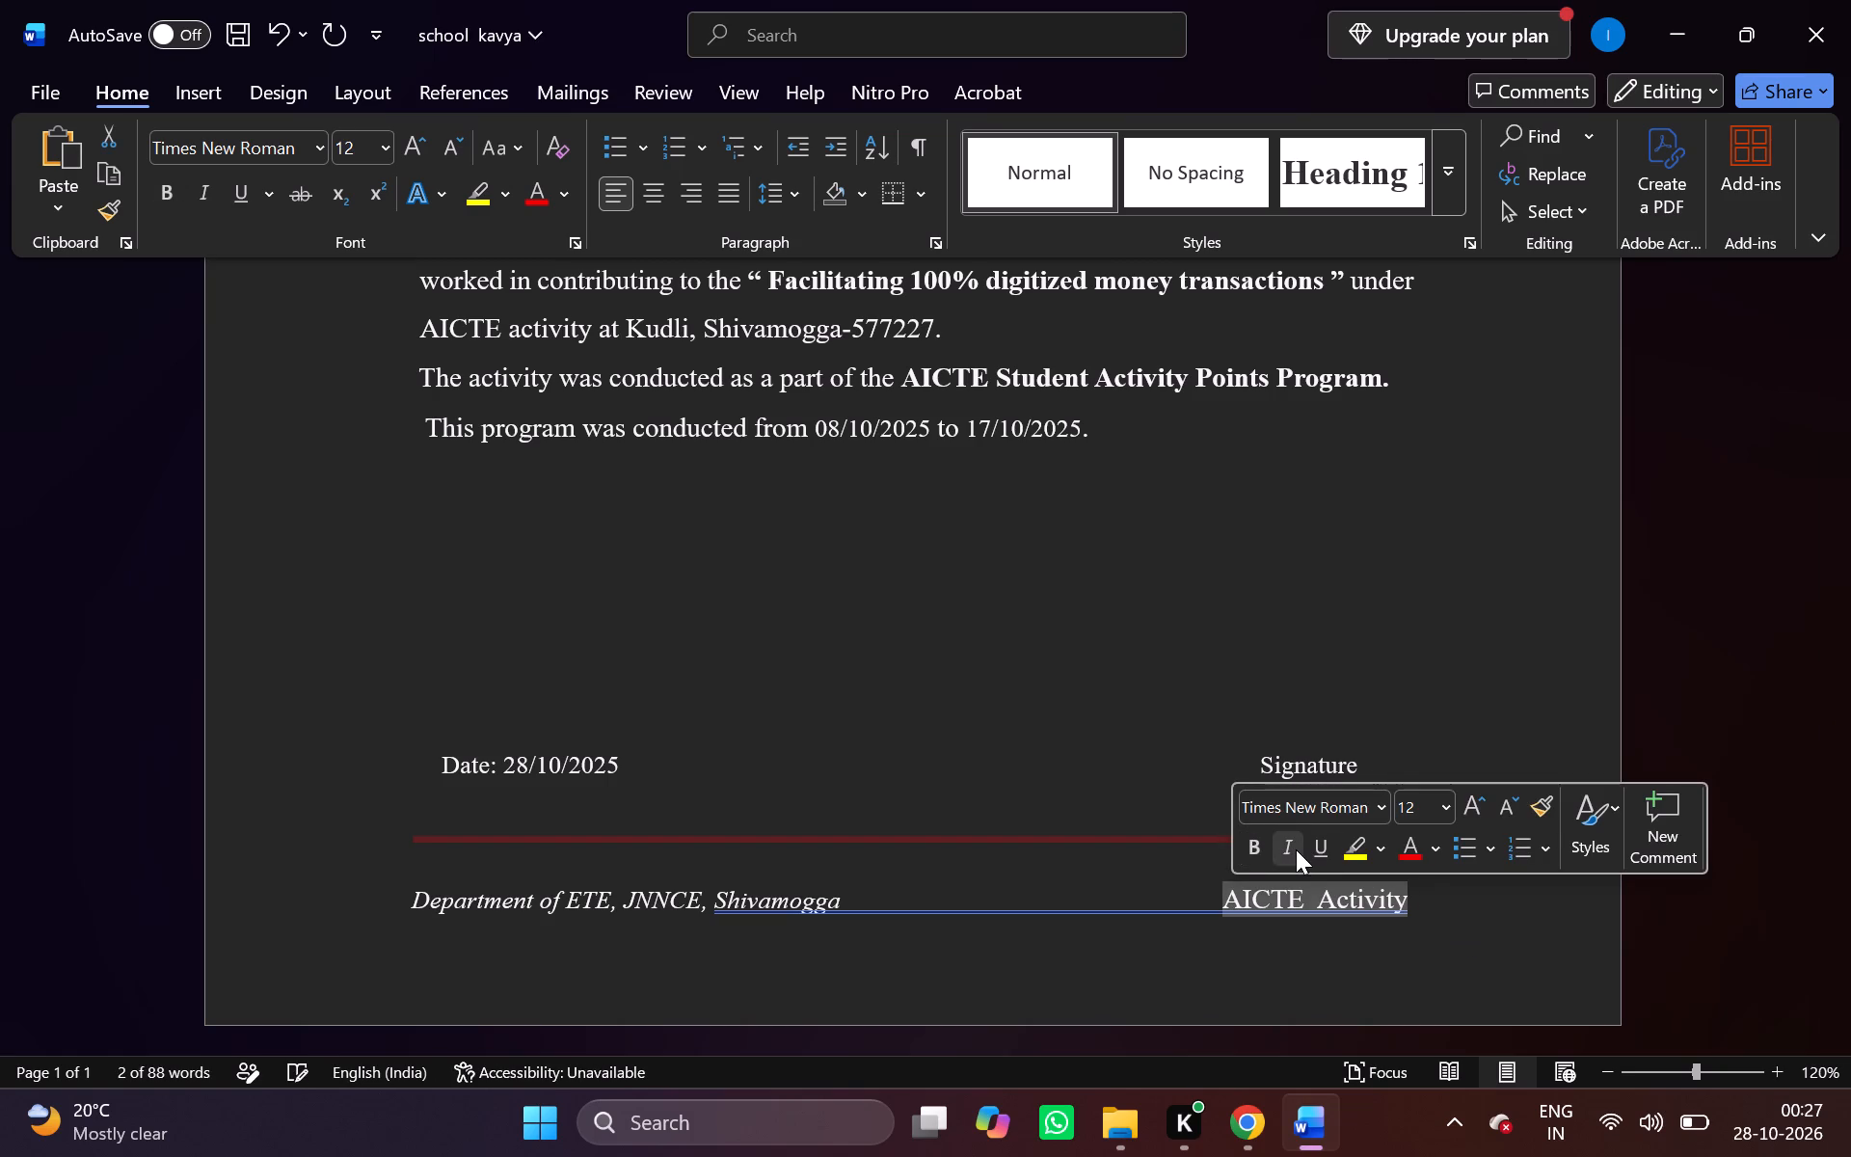
left_click(1296, 849)
left_click(1454, 943)
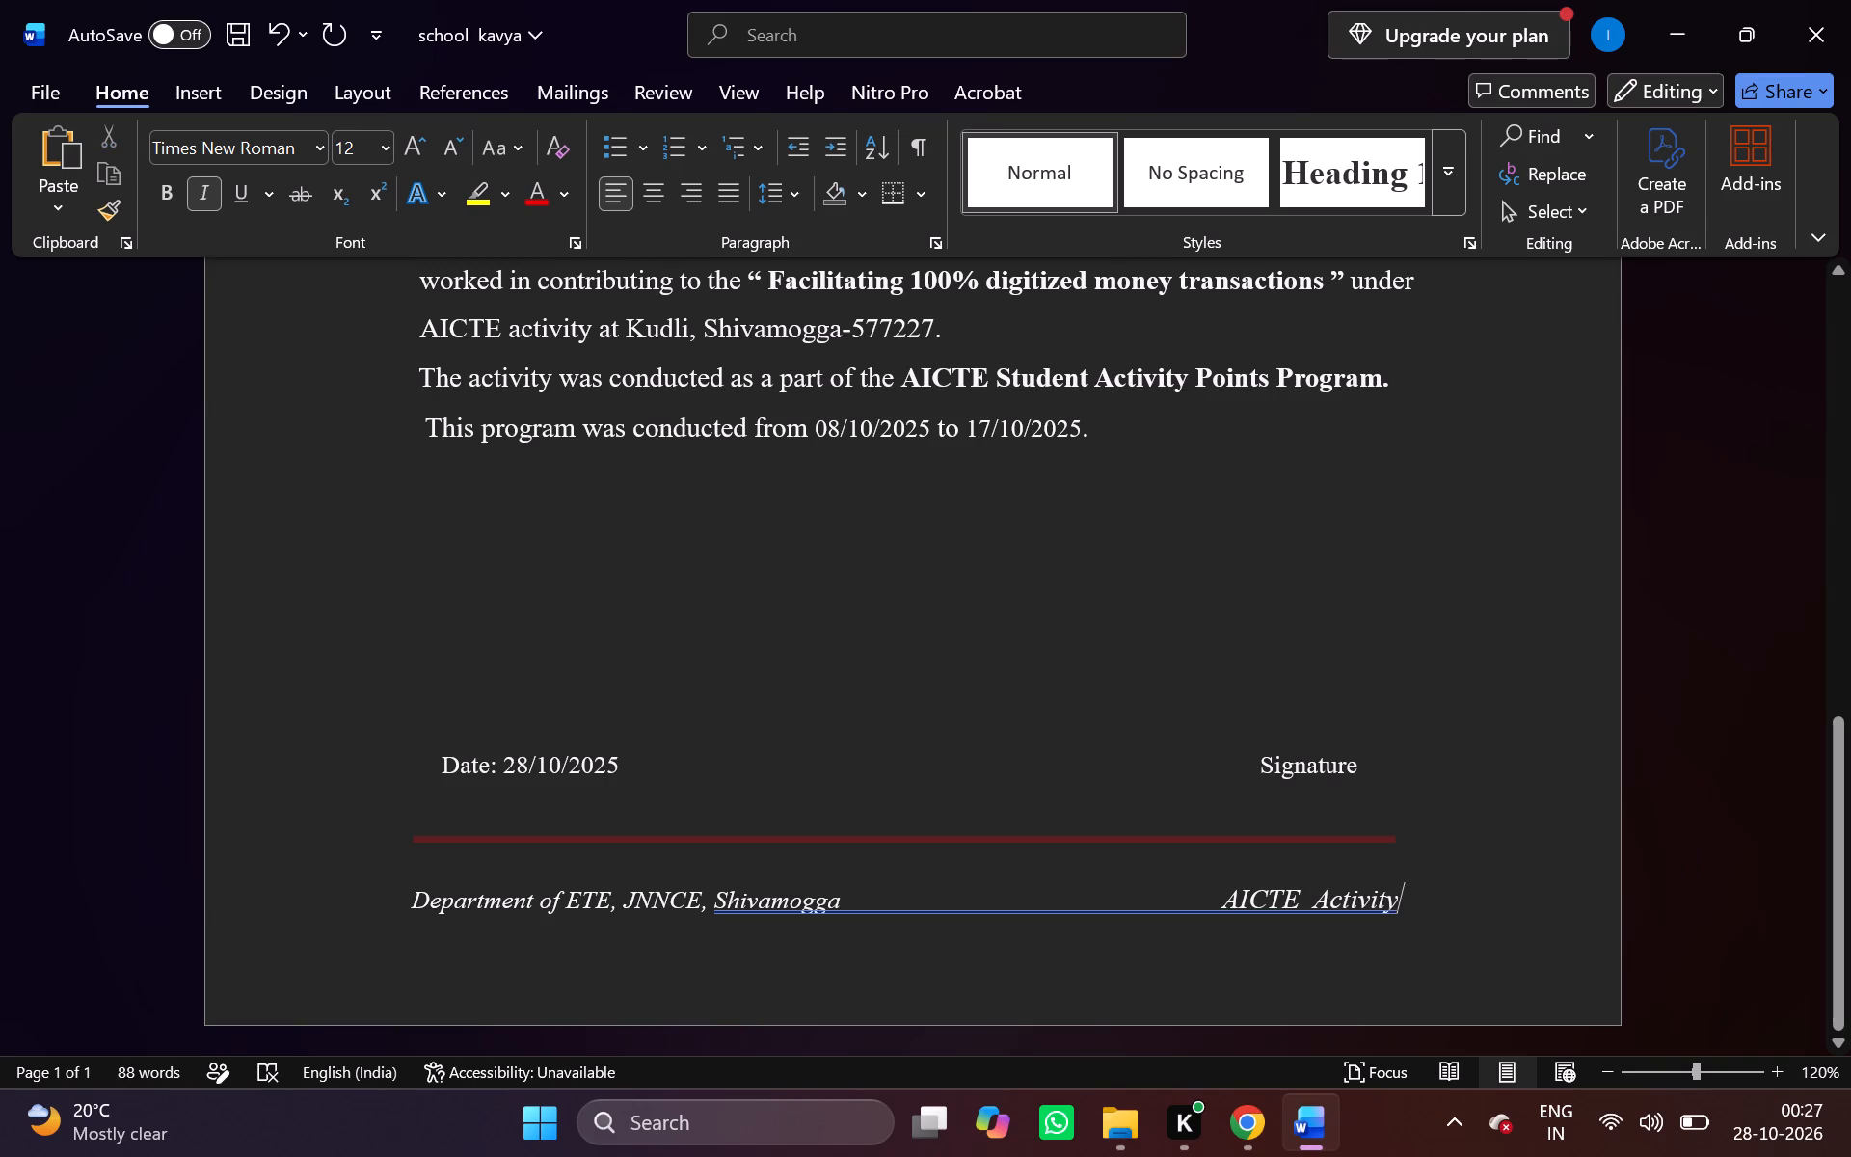
left_click(1485, 698)
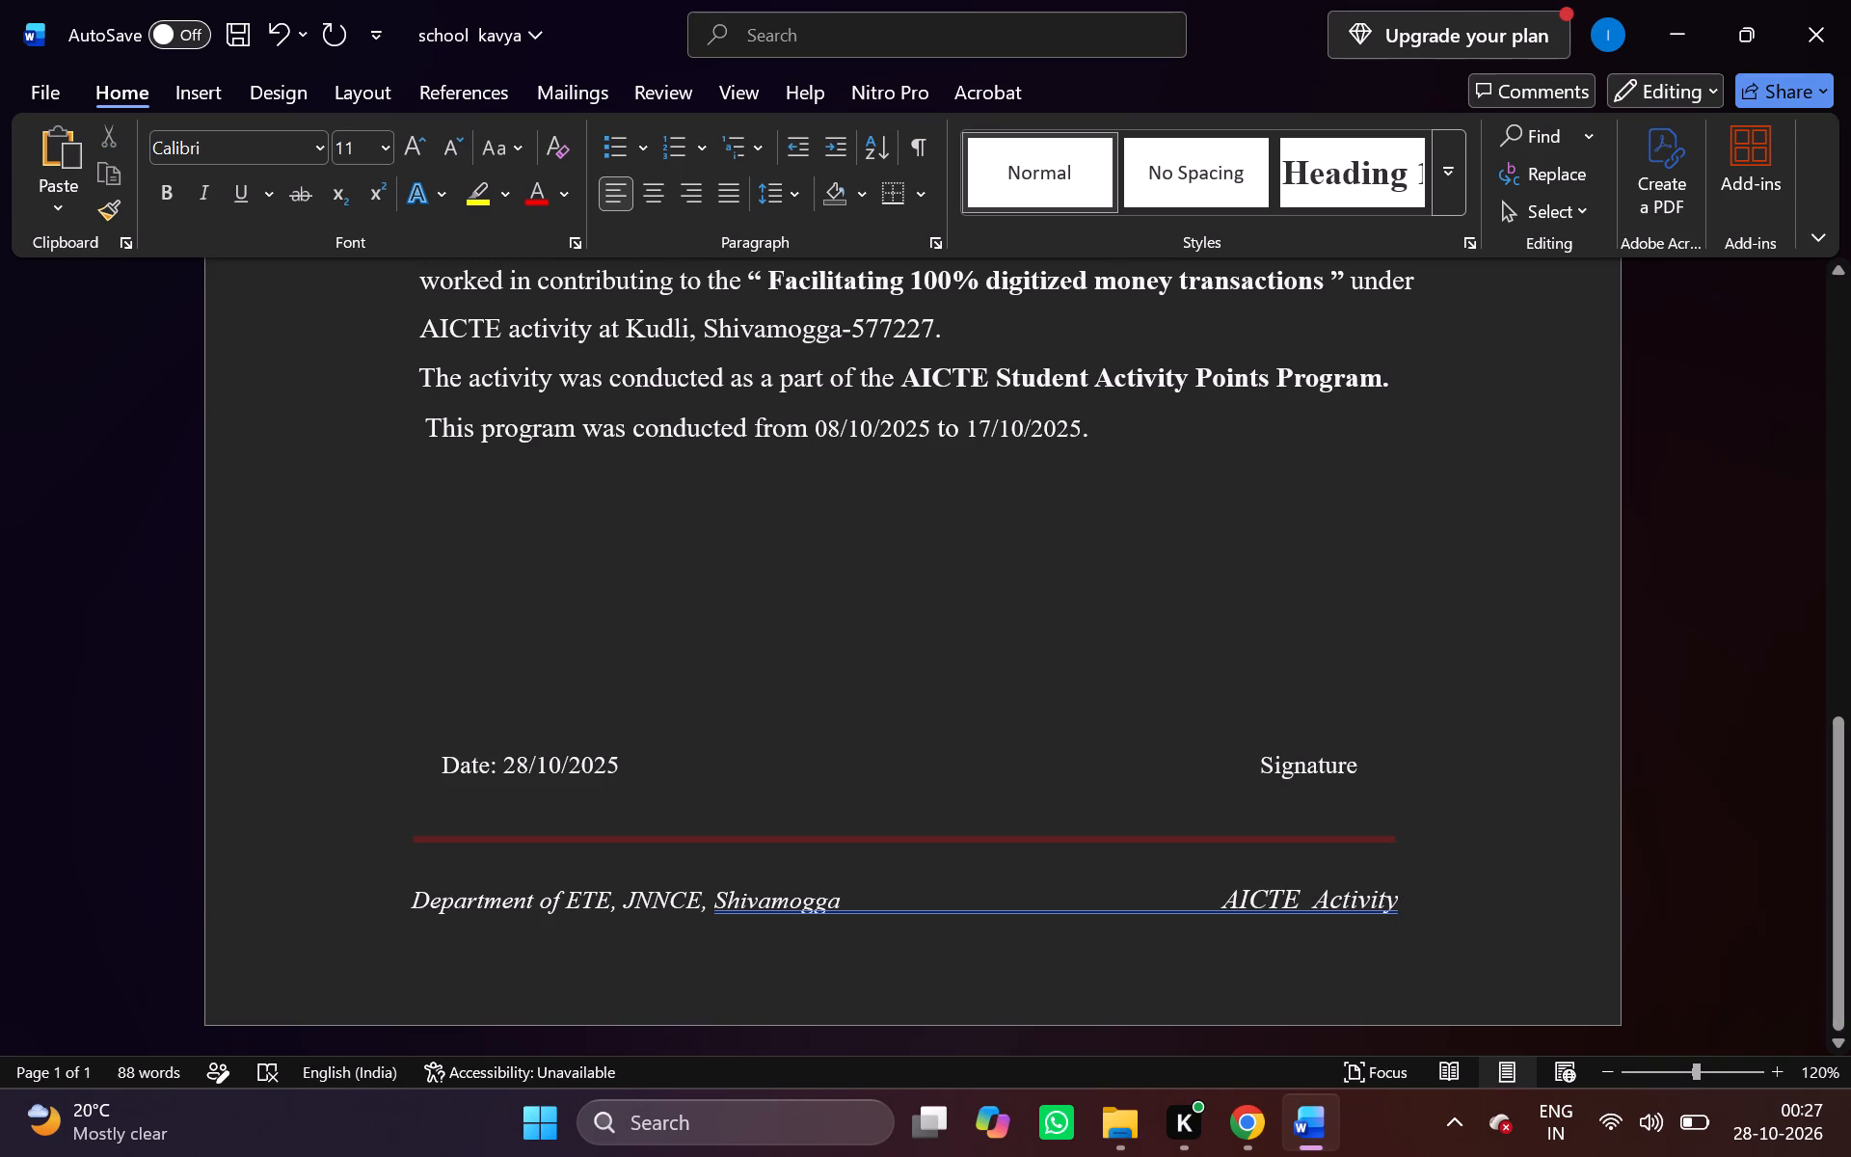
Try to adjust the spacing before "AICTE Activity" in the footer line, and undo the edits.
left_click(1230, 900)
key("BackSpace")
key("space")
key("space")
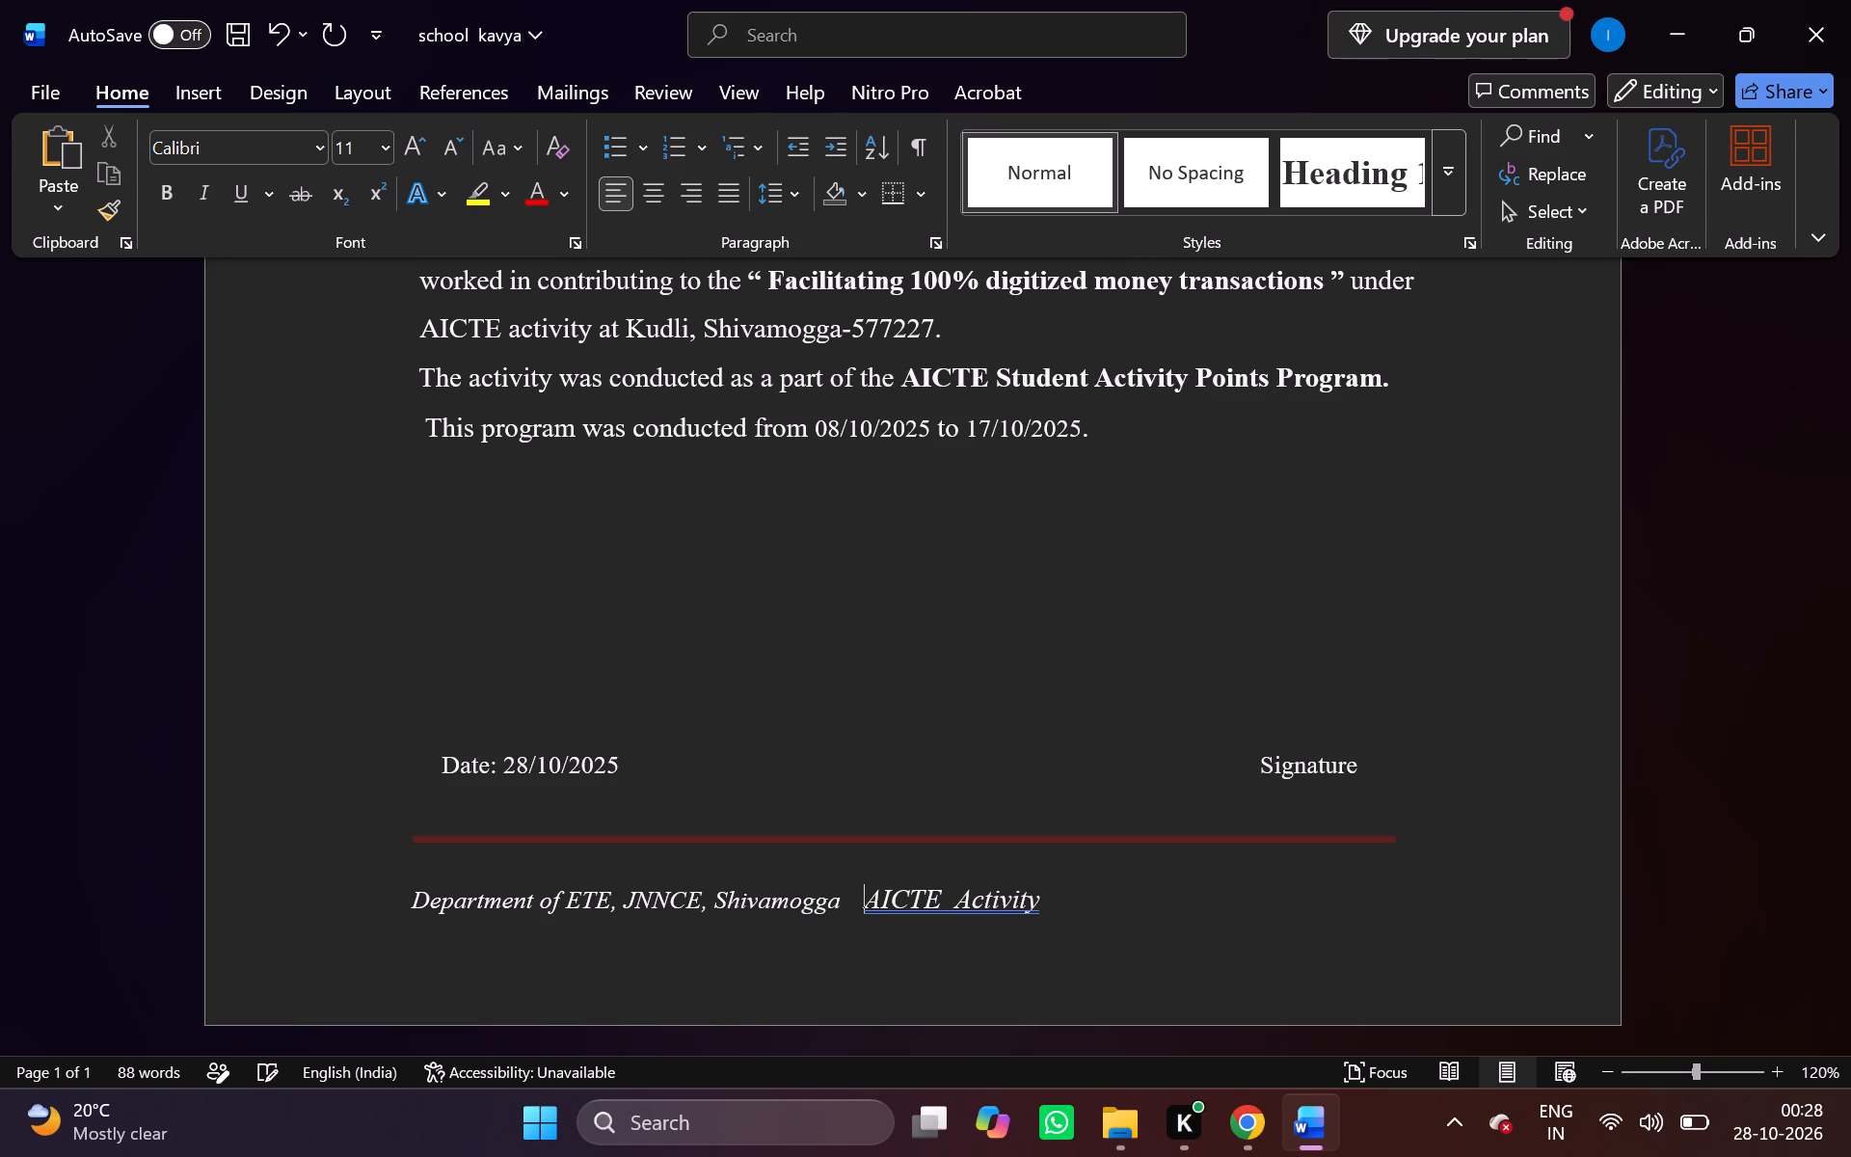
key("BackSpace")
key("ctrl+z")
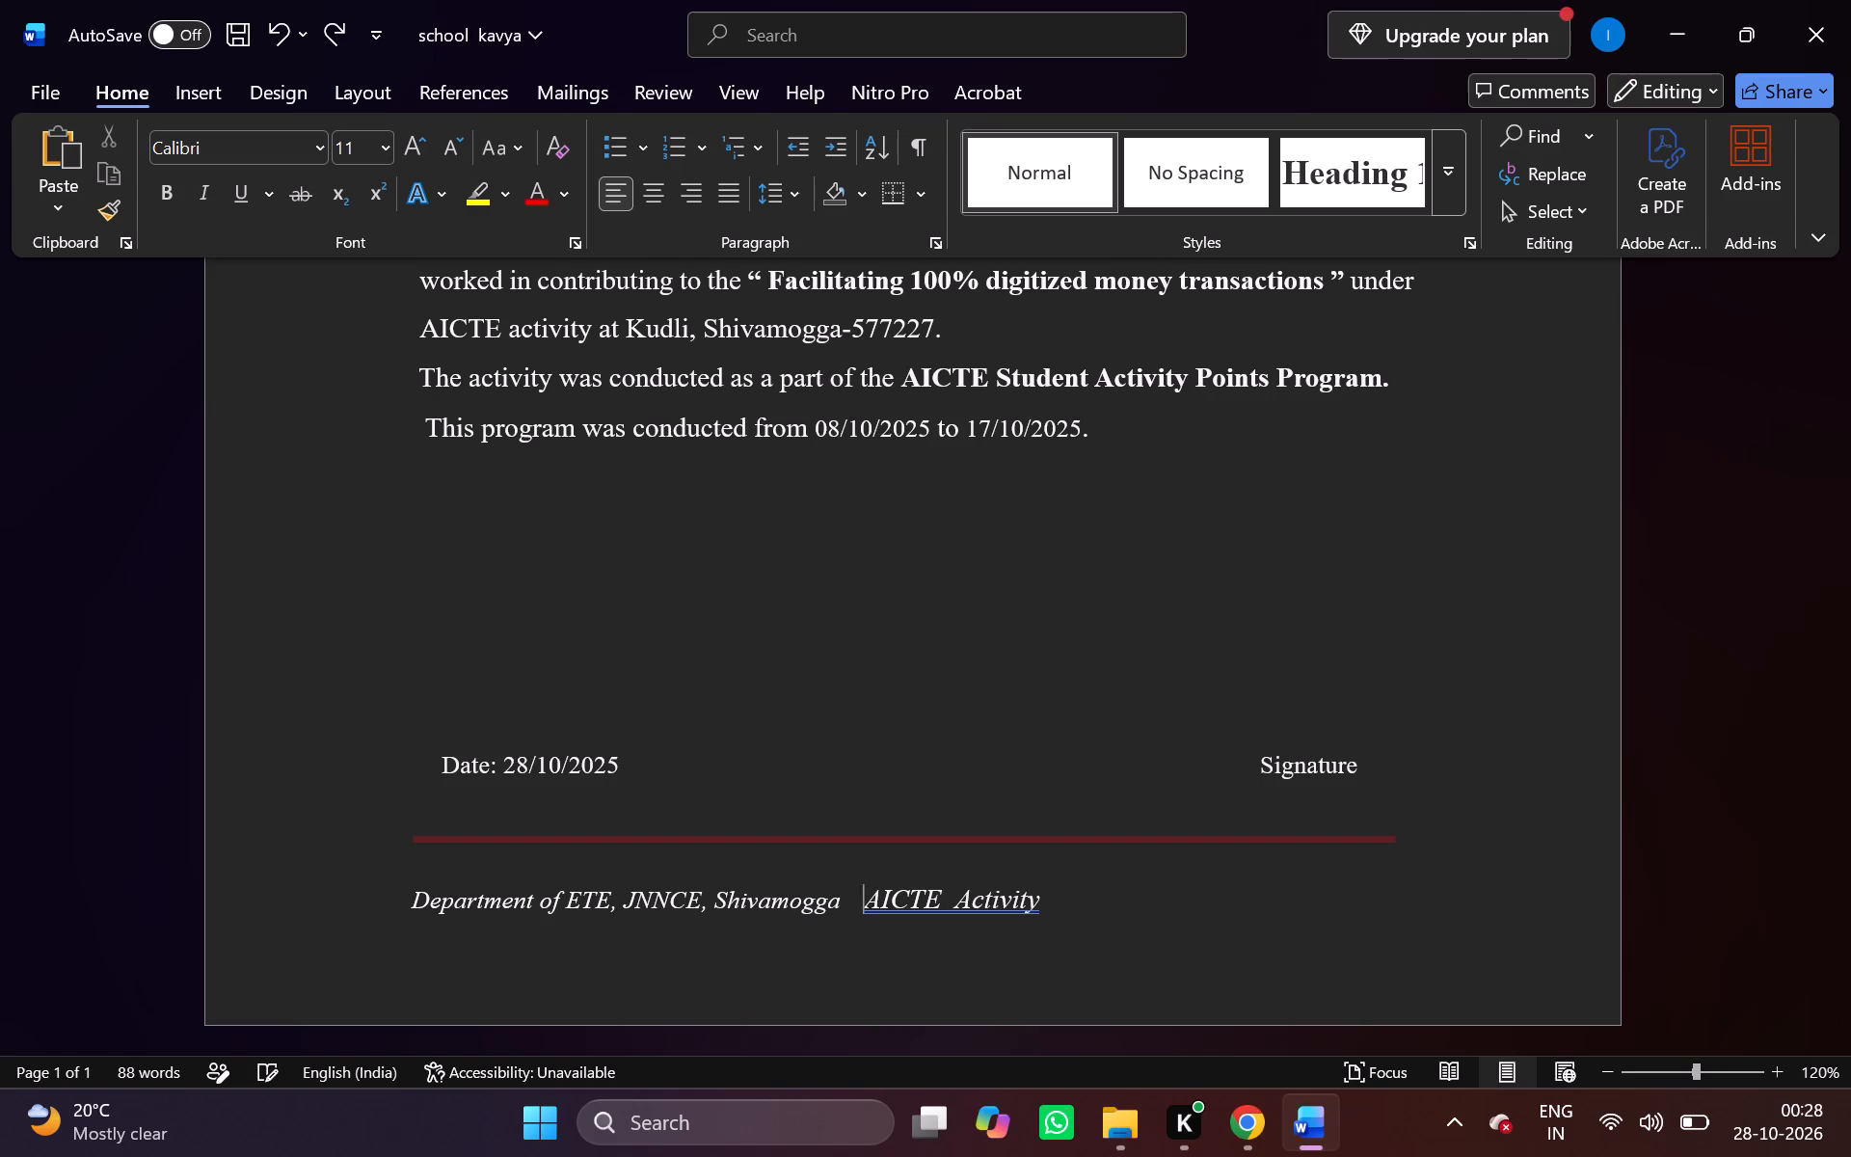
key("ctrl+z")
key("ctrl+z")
Ignore once the grammar flags on "Shivamogga" and "AICTE Activity" in the footer line.
left_click(1229, 901)
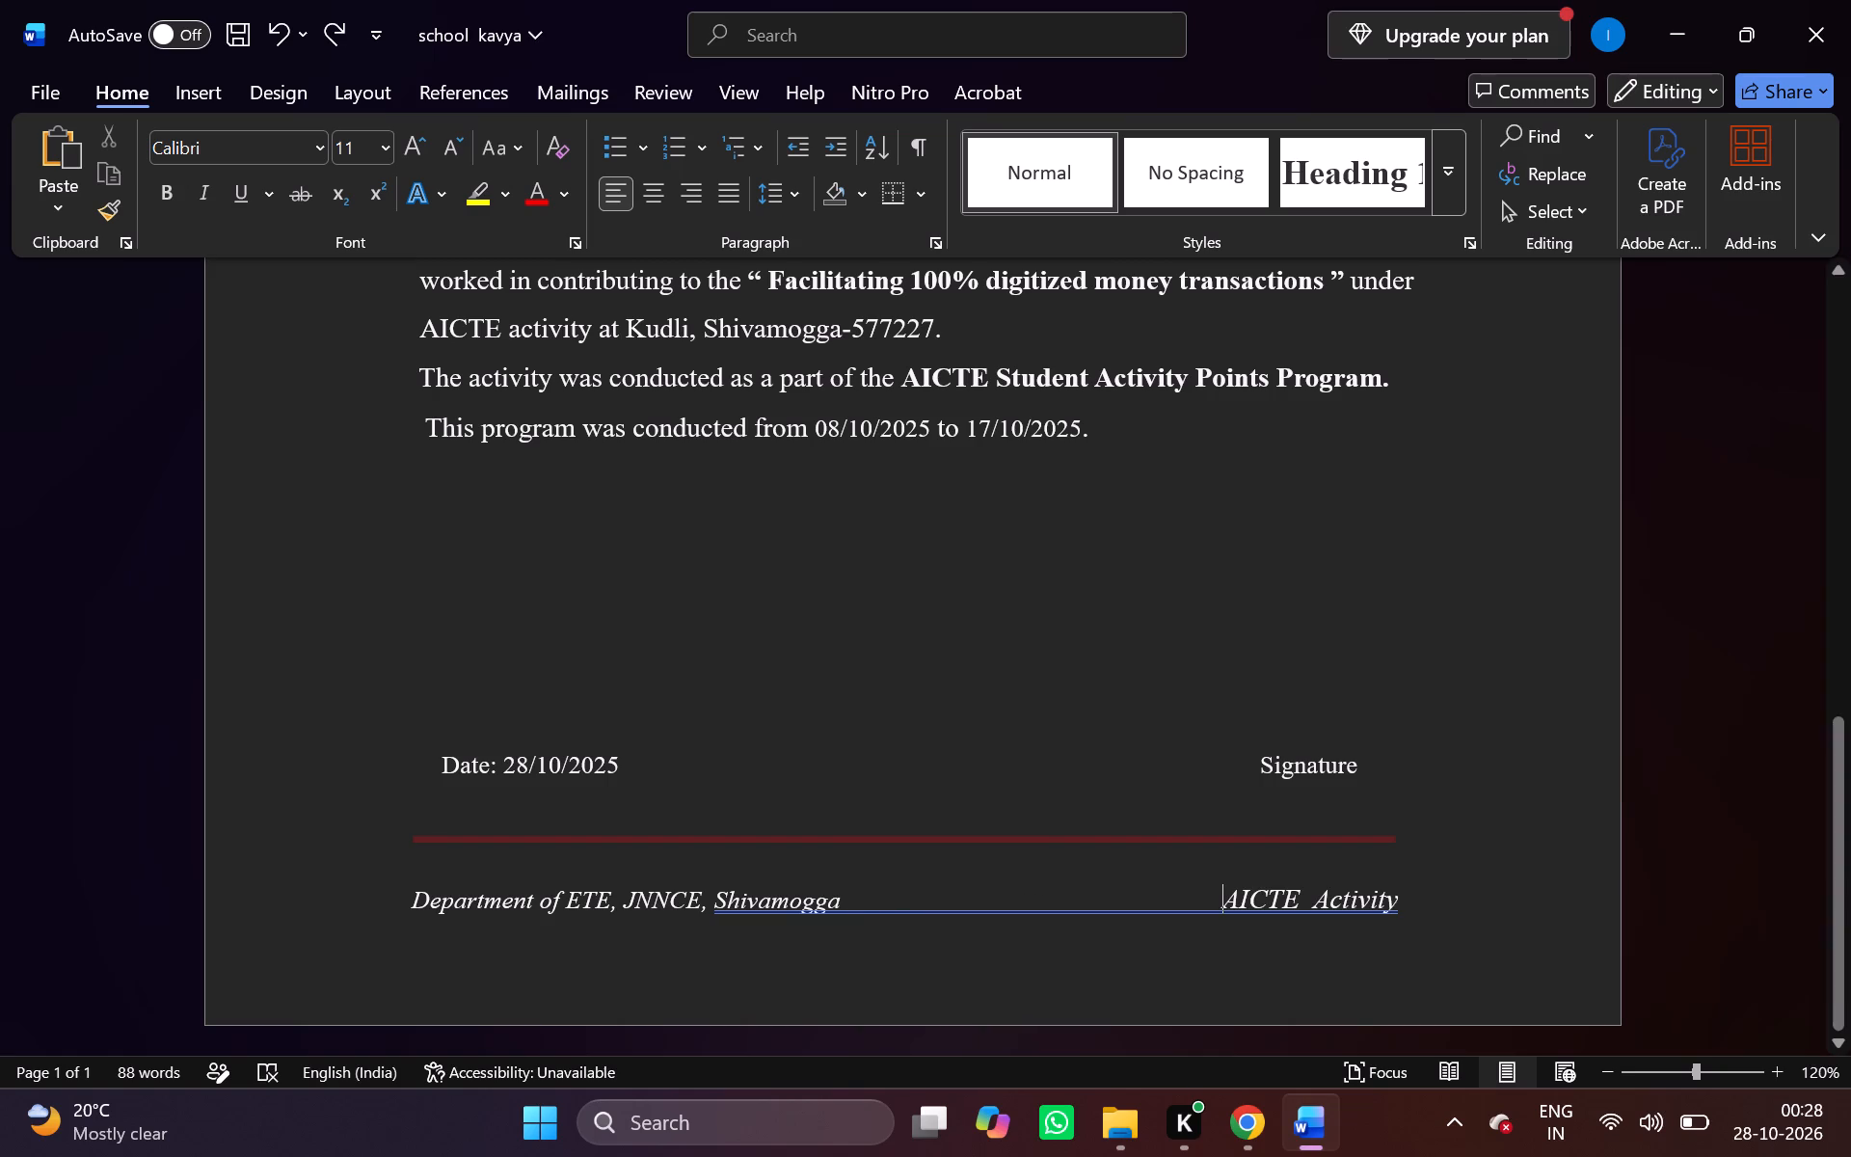
left_click(1215, 906)
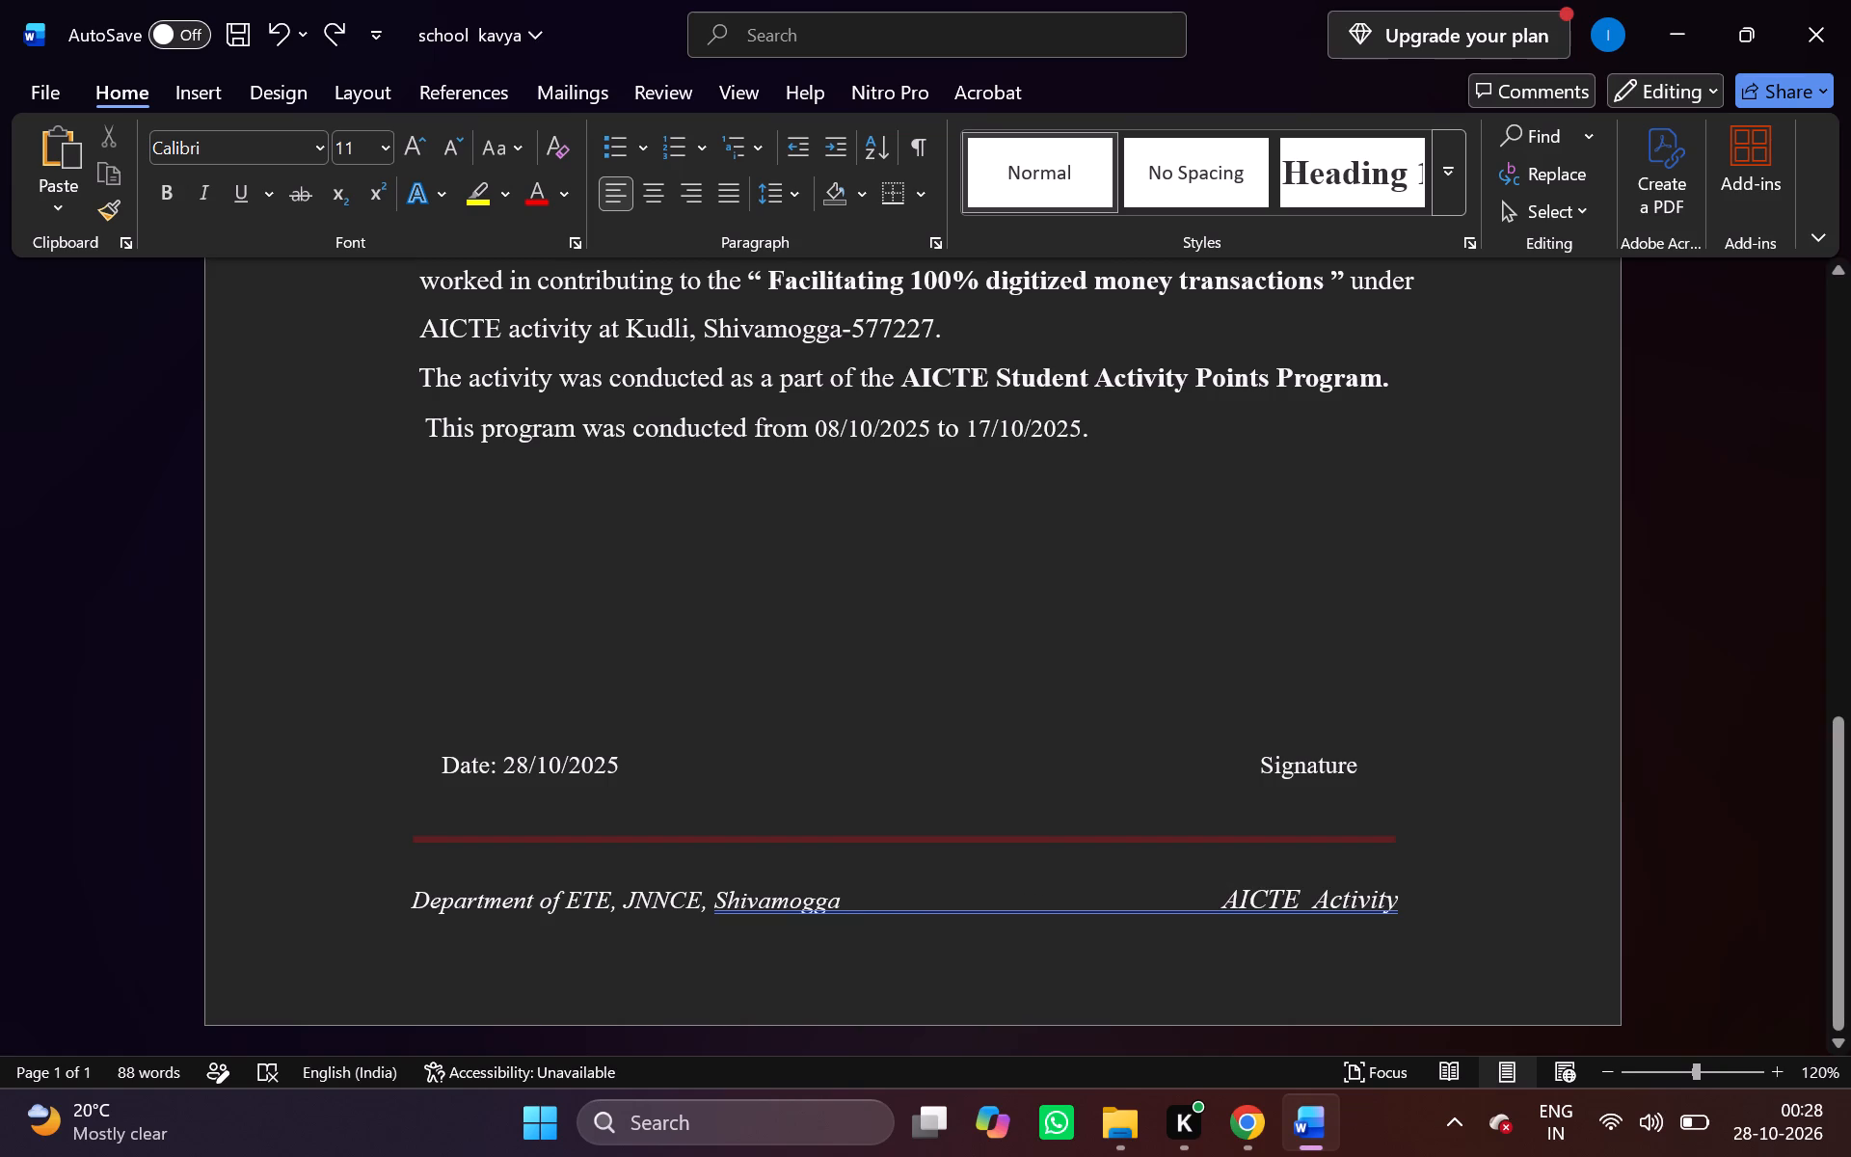
right_click(1215, 906)
left_click(1181, 412)
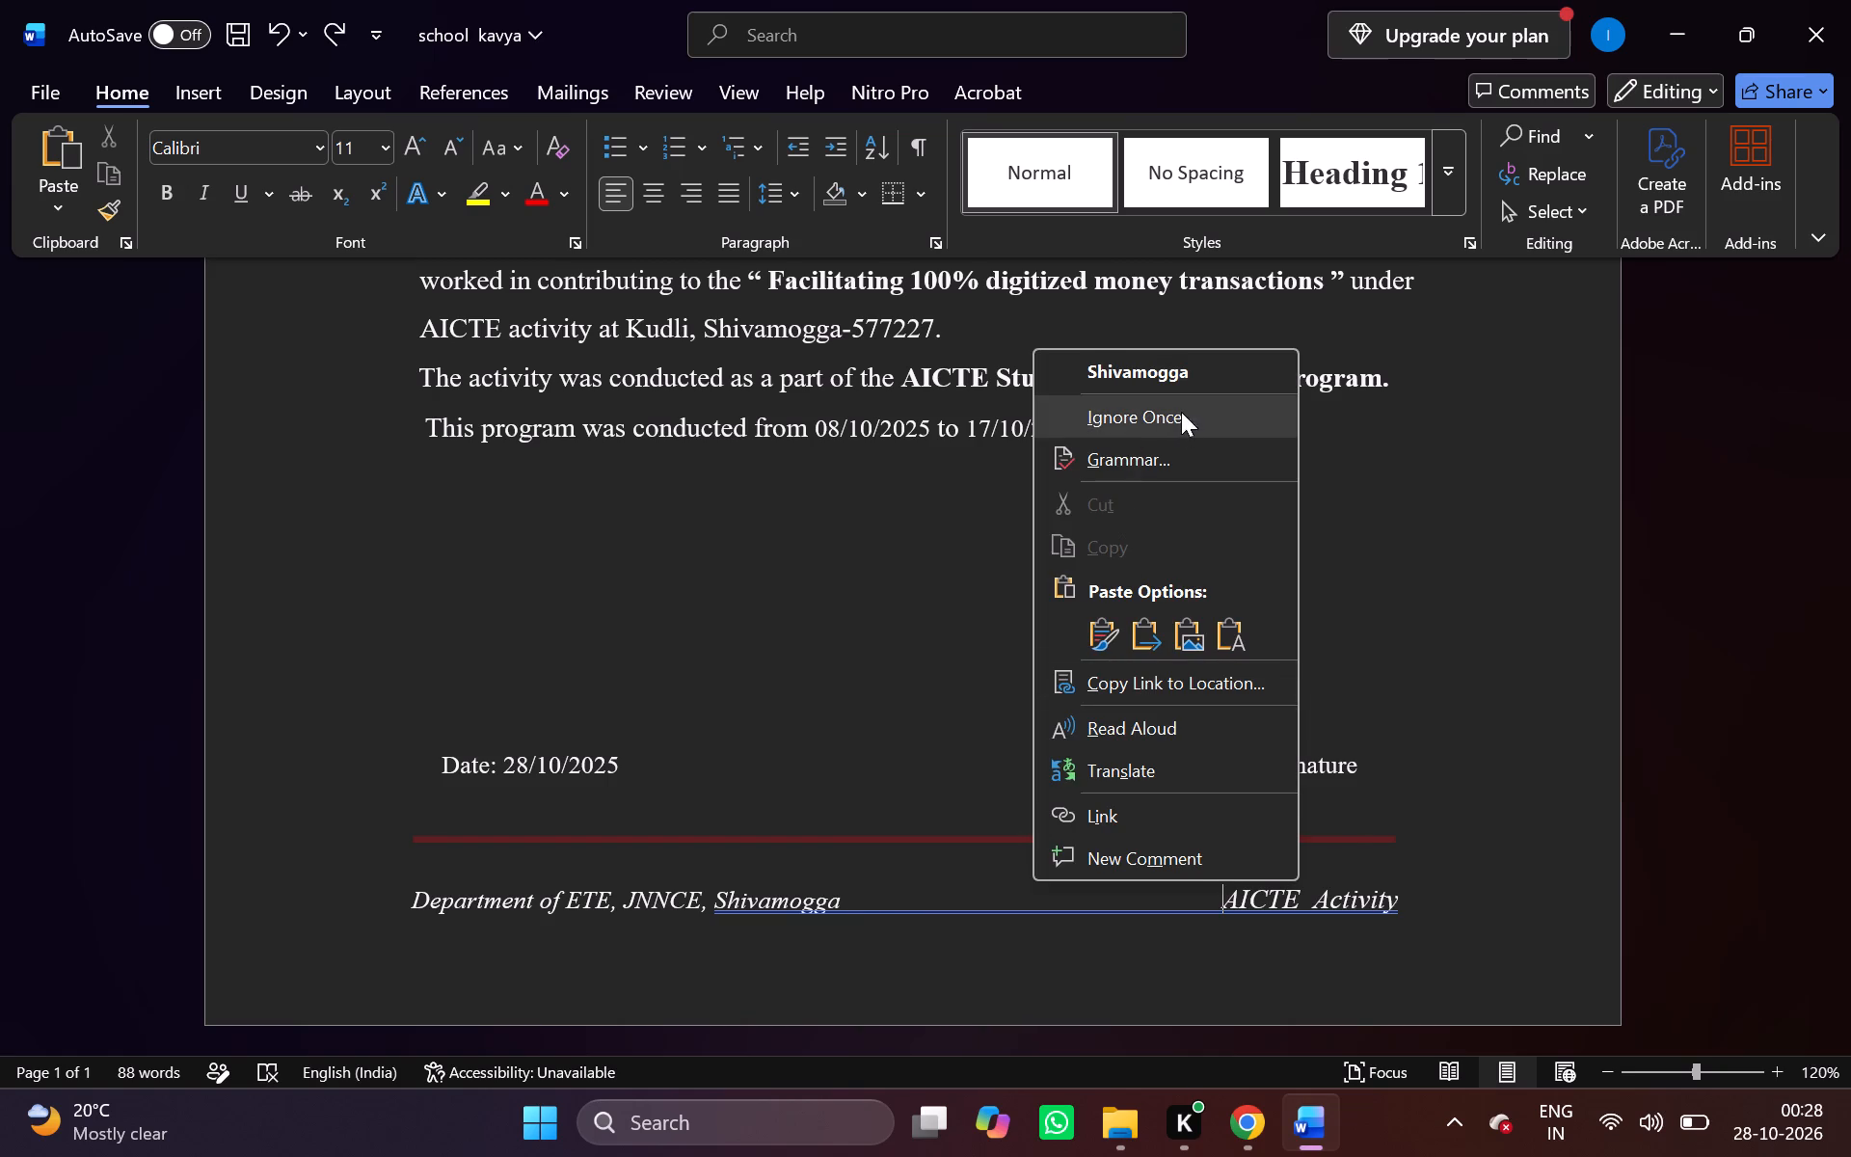
right_click(1372, 898)
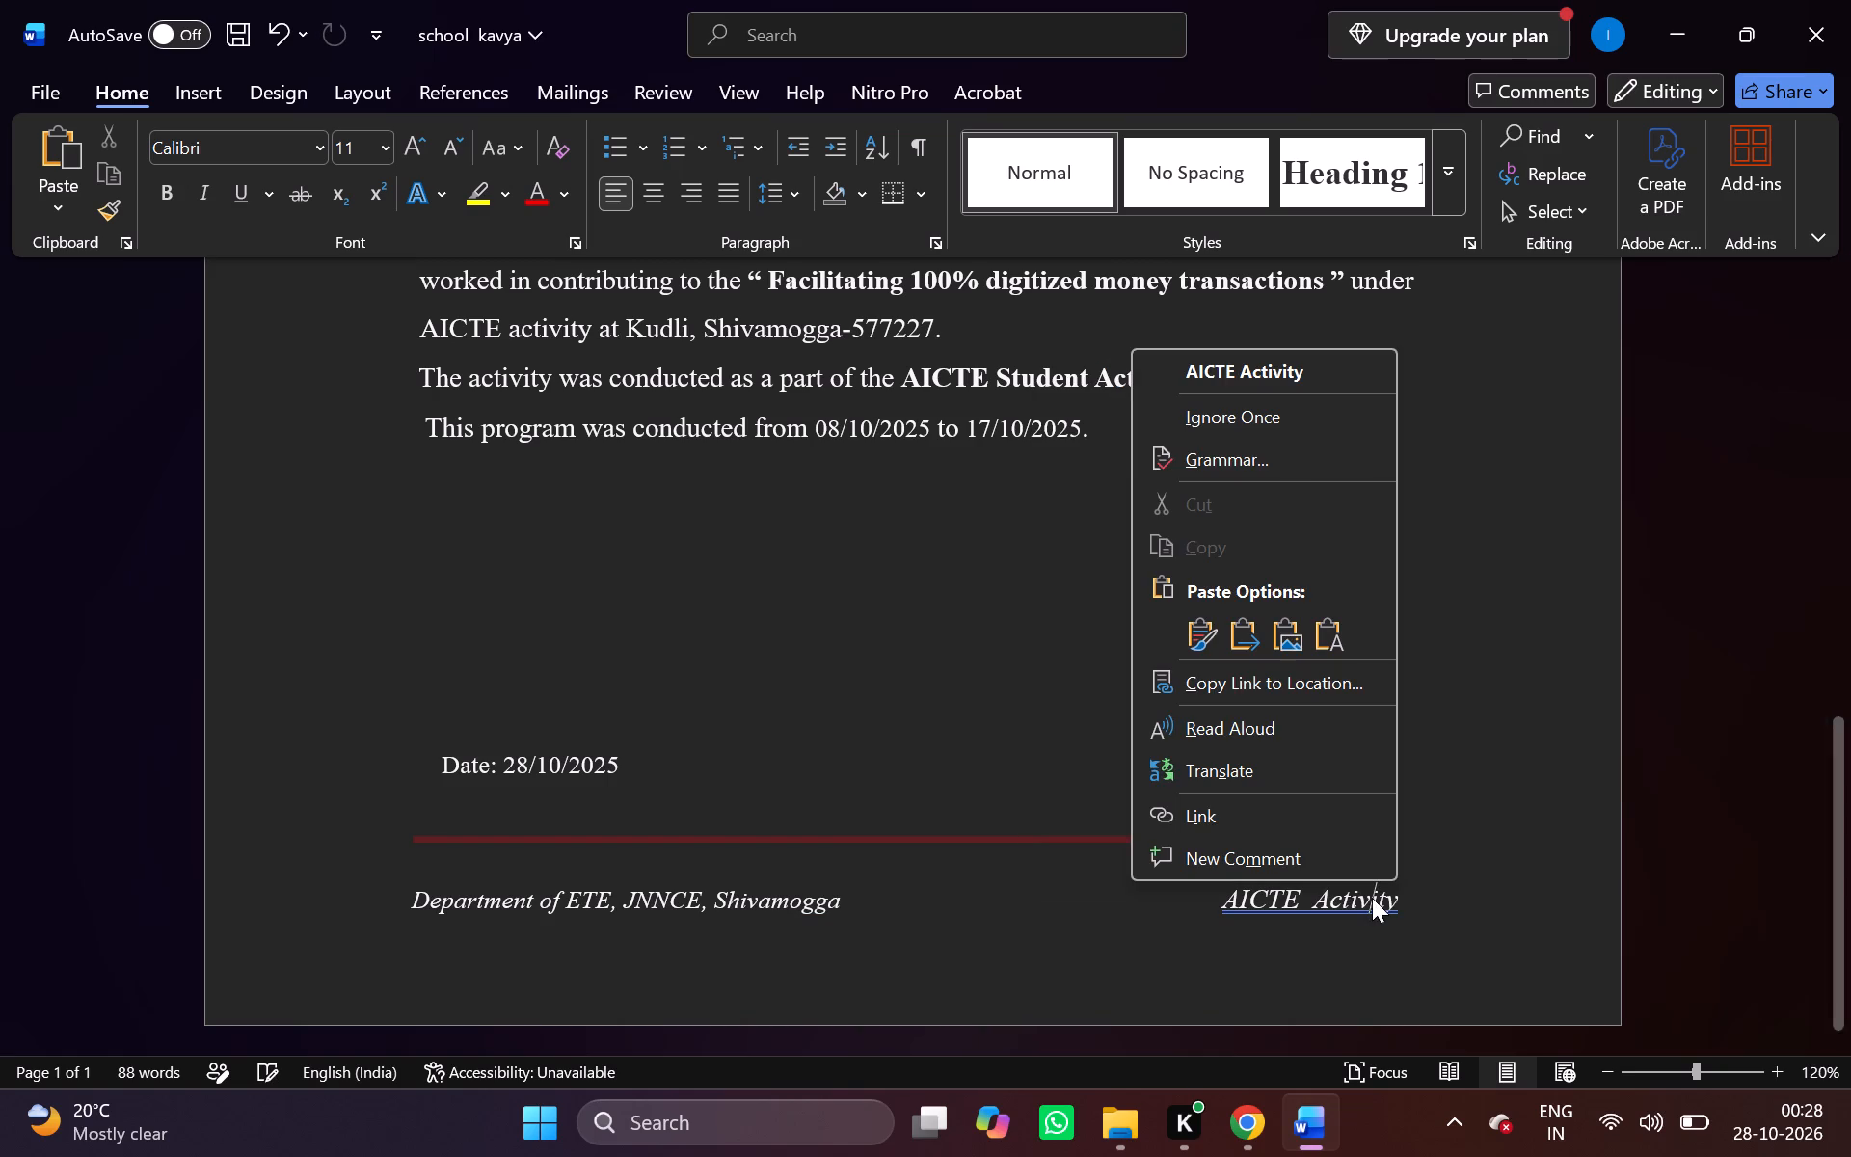
left_click(1263, 423)
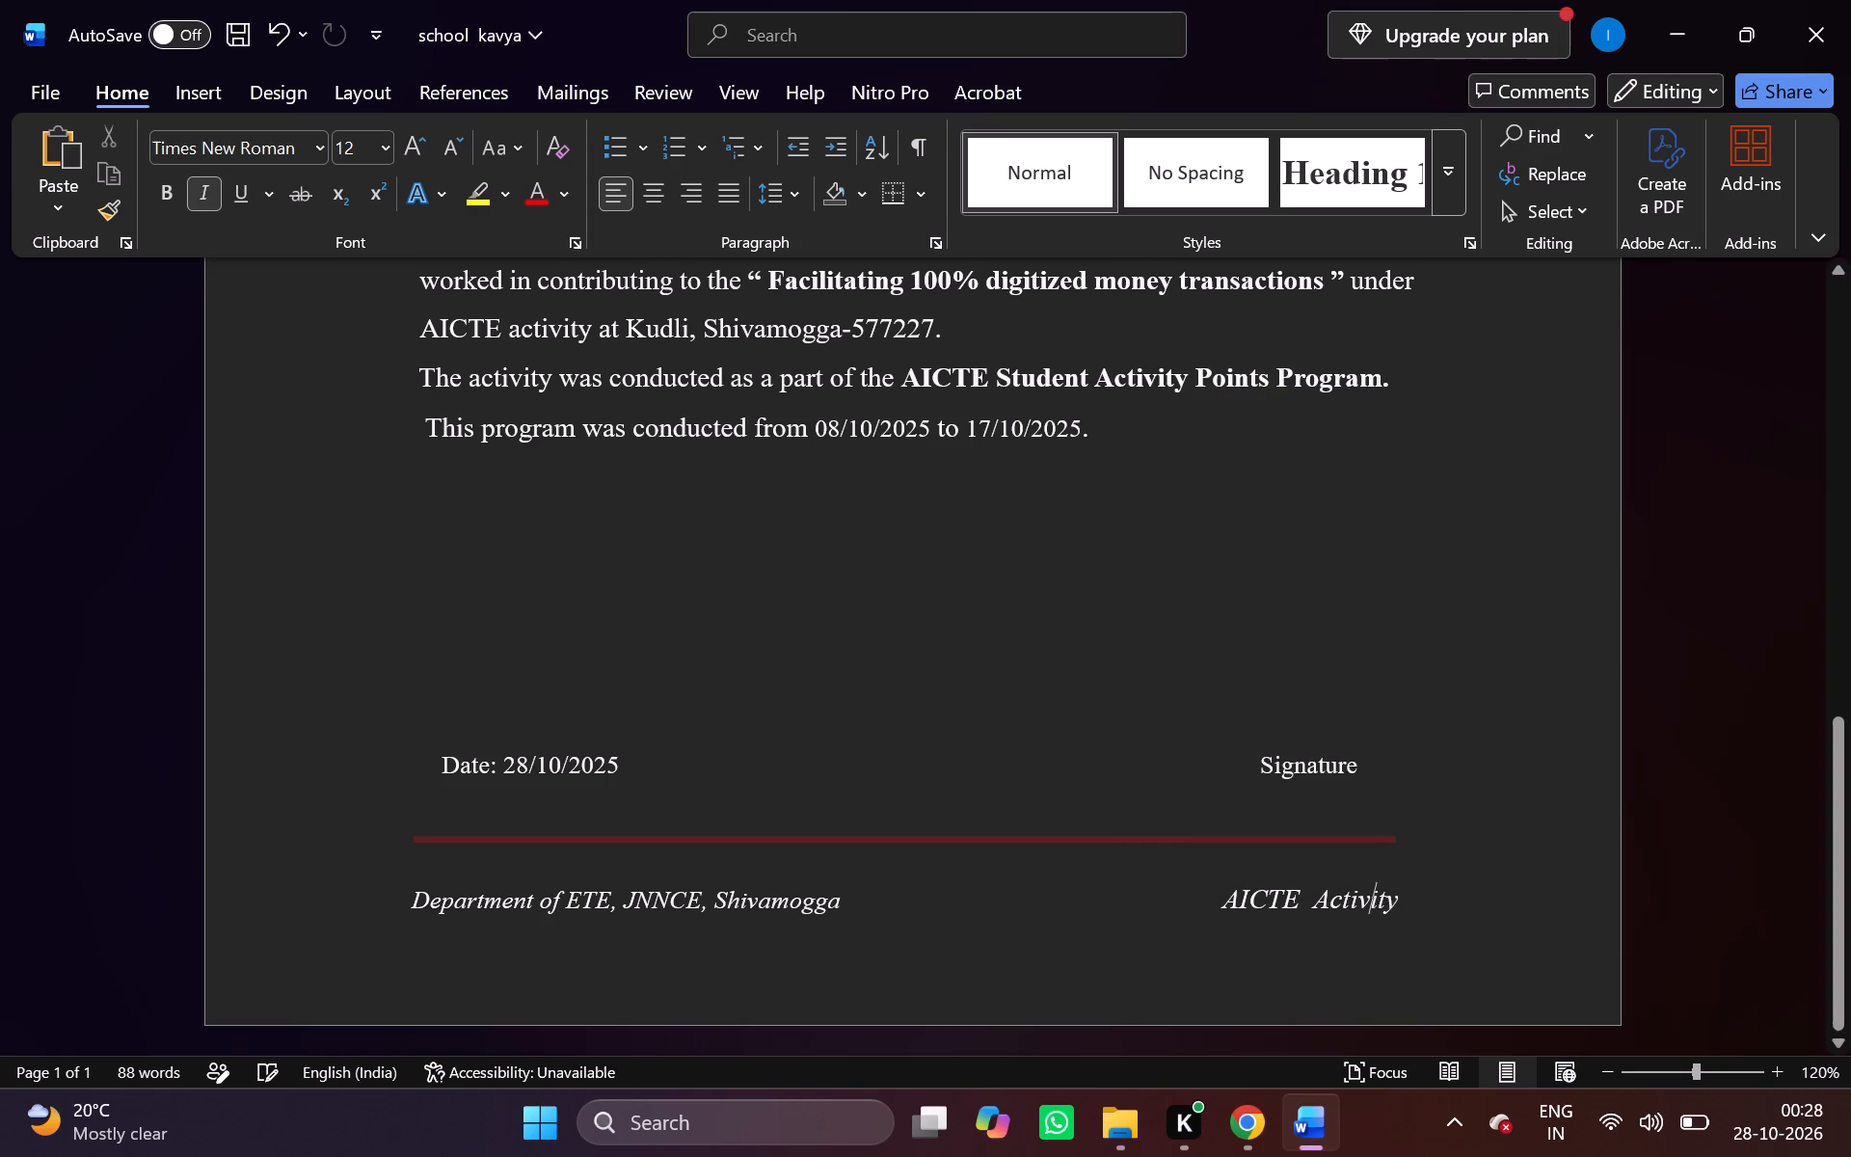
Change the program's start date in the "This program was conducted from" sentence to 23/10/2025.
scroll(1449, 805, "down", 2)
scroll(1118, 775, "up", 1)
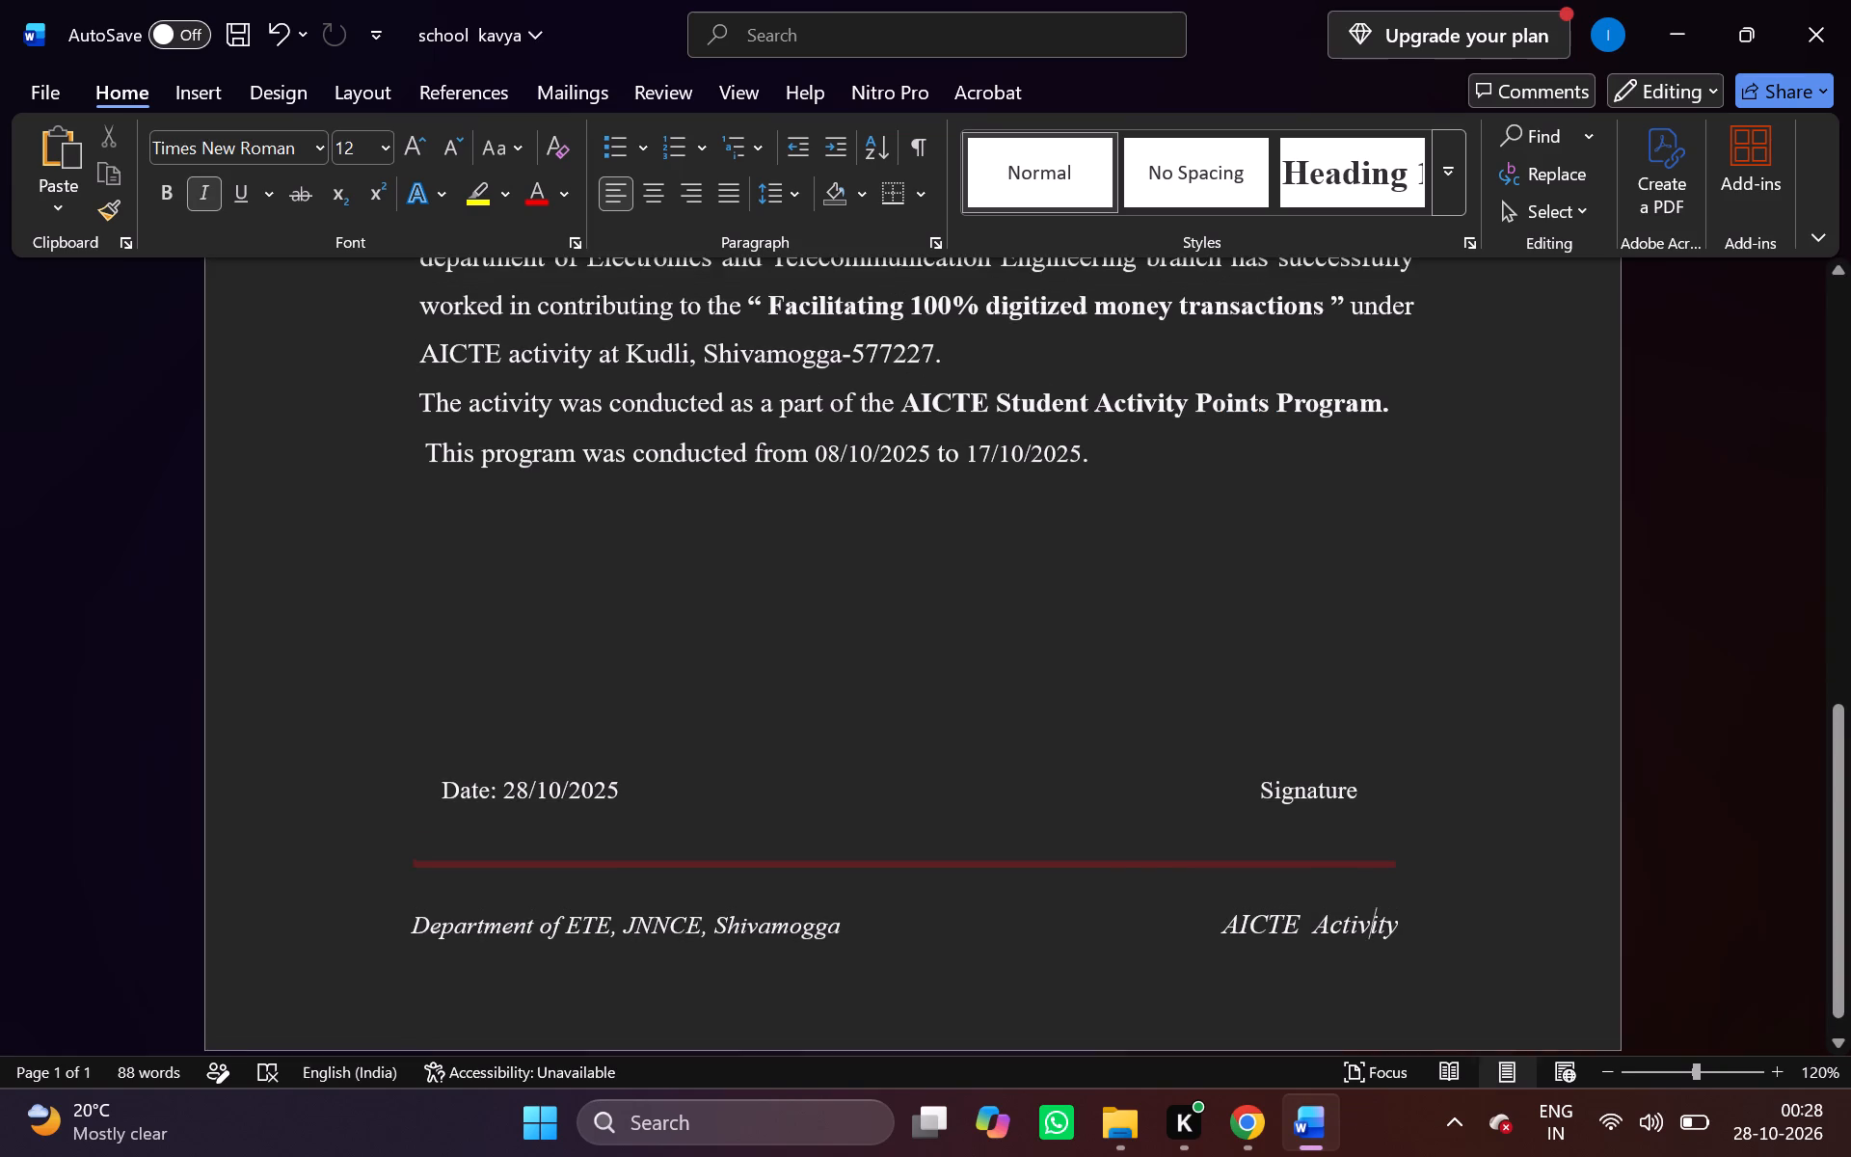
scroll(1118, 775, "up", 2)
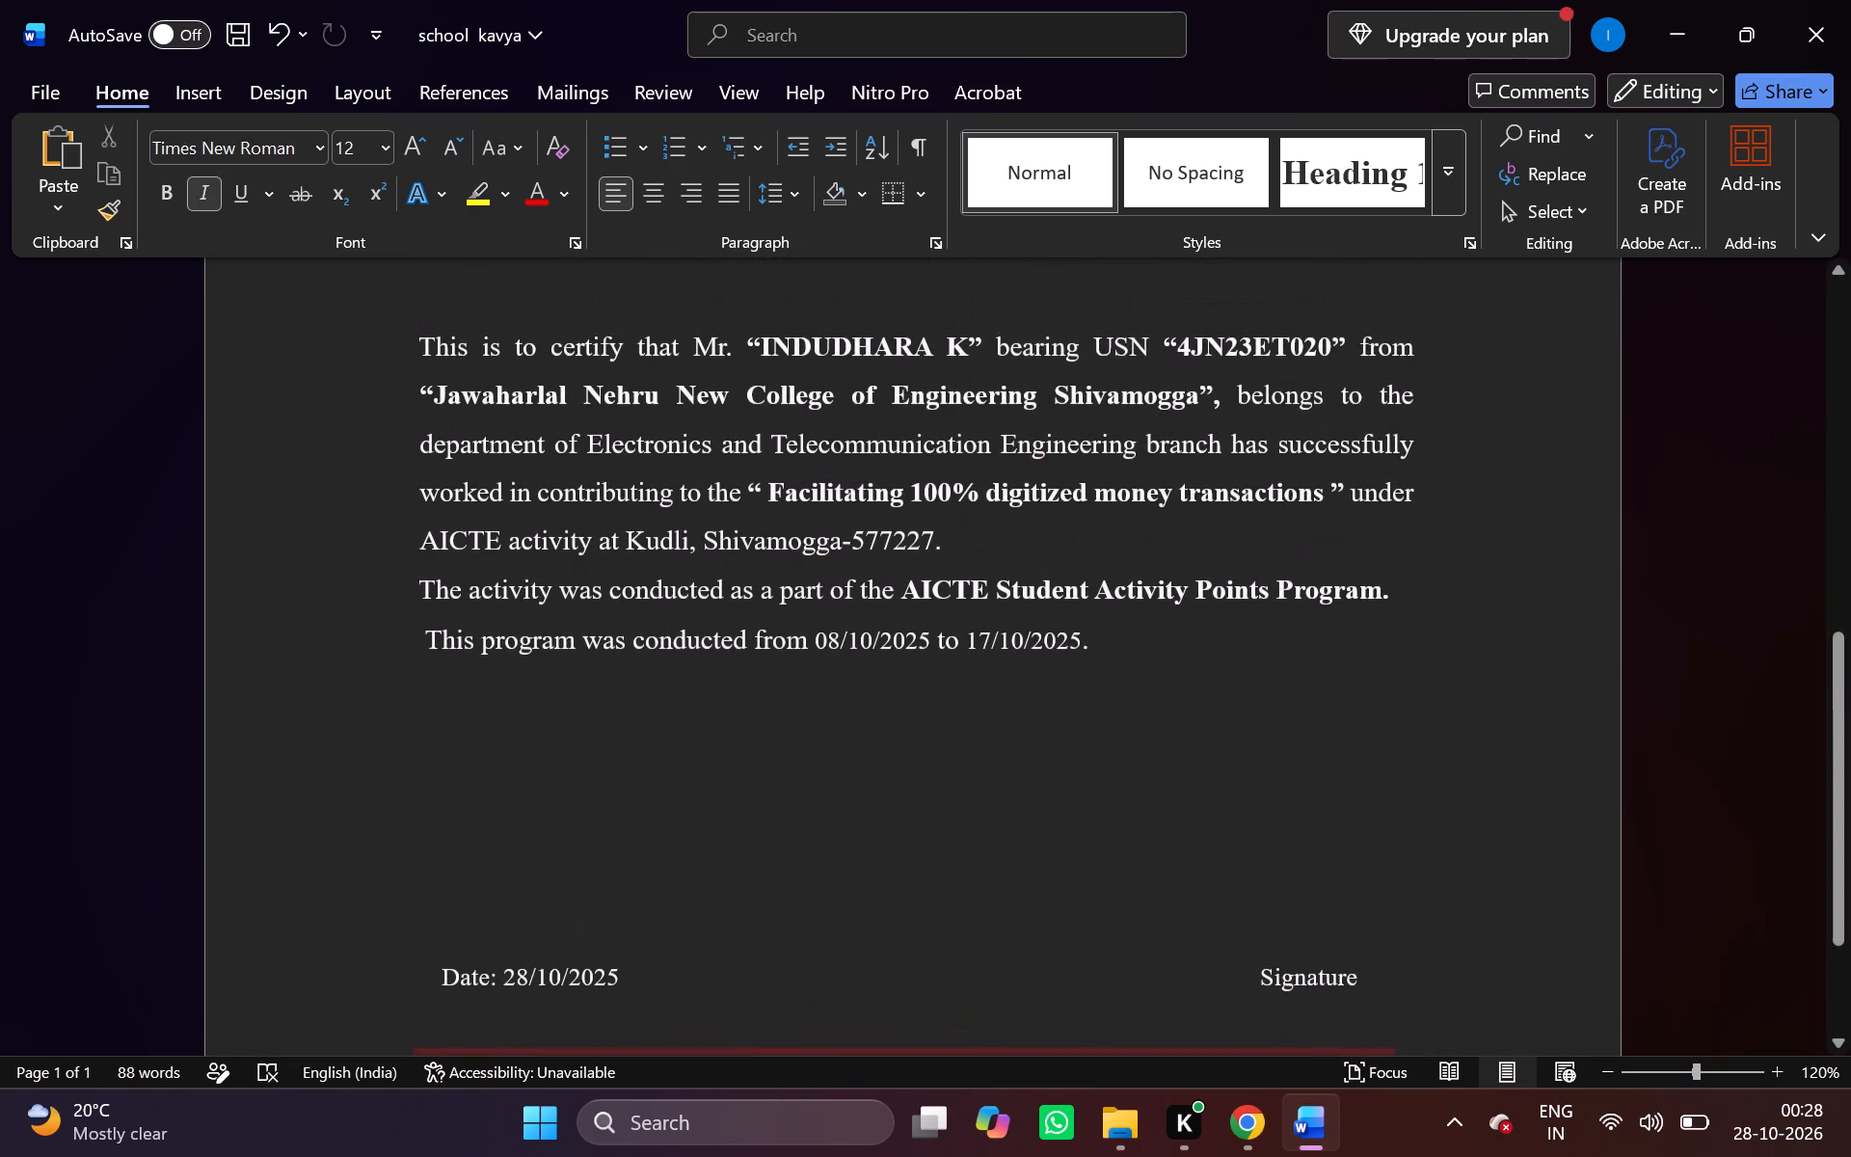
left_click(830, 643)
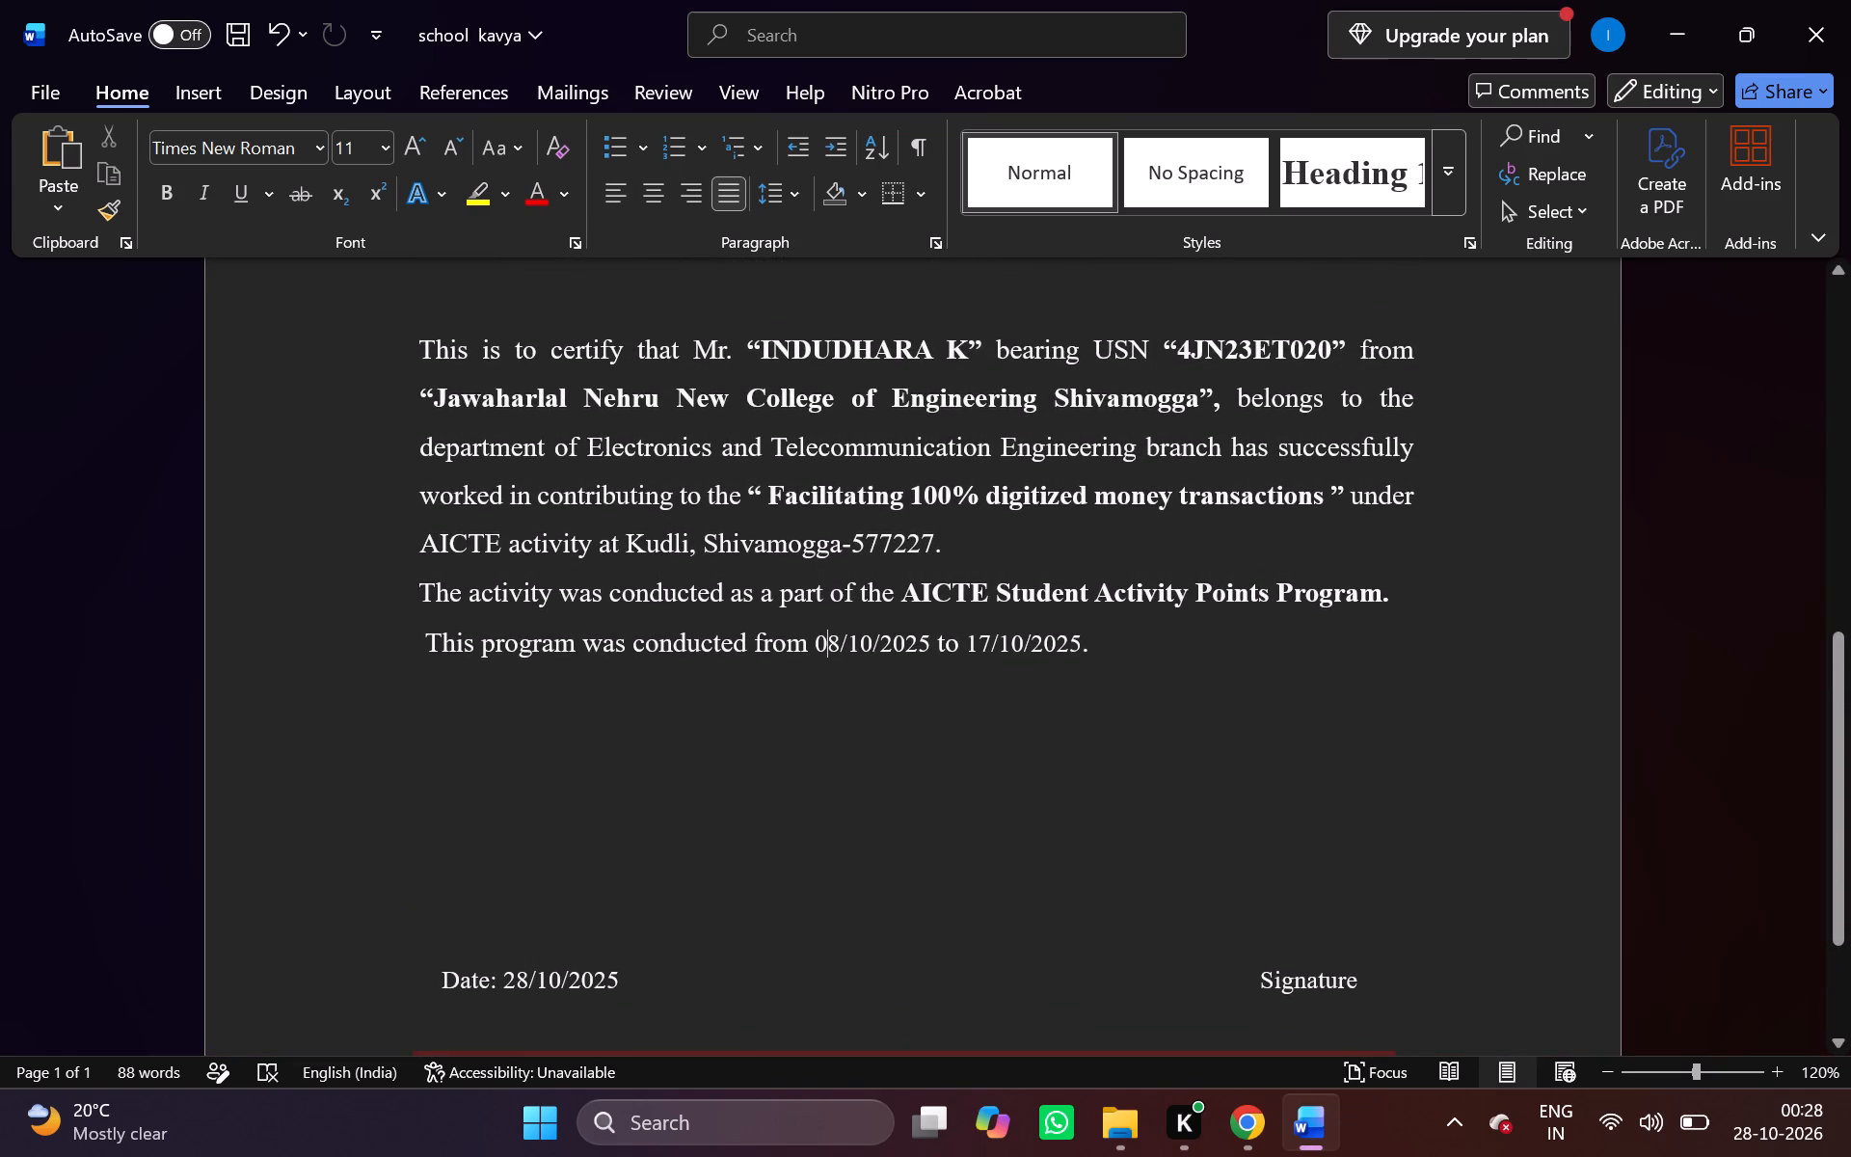
key("BackSpace")
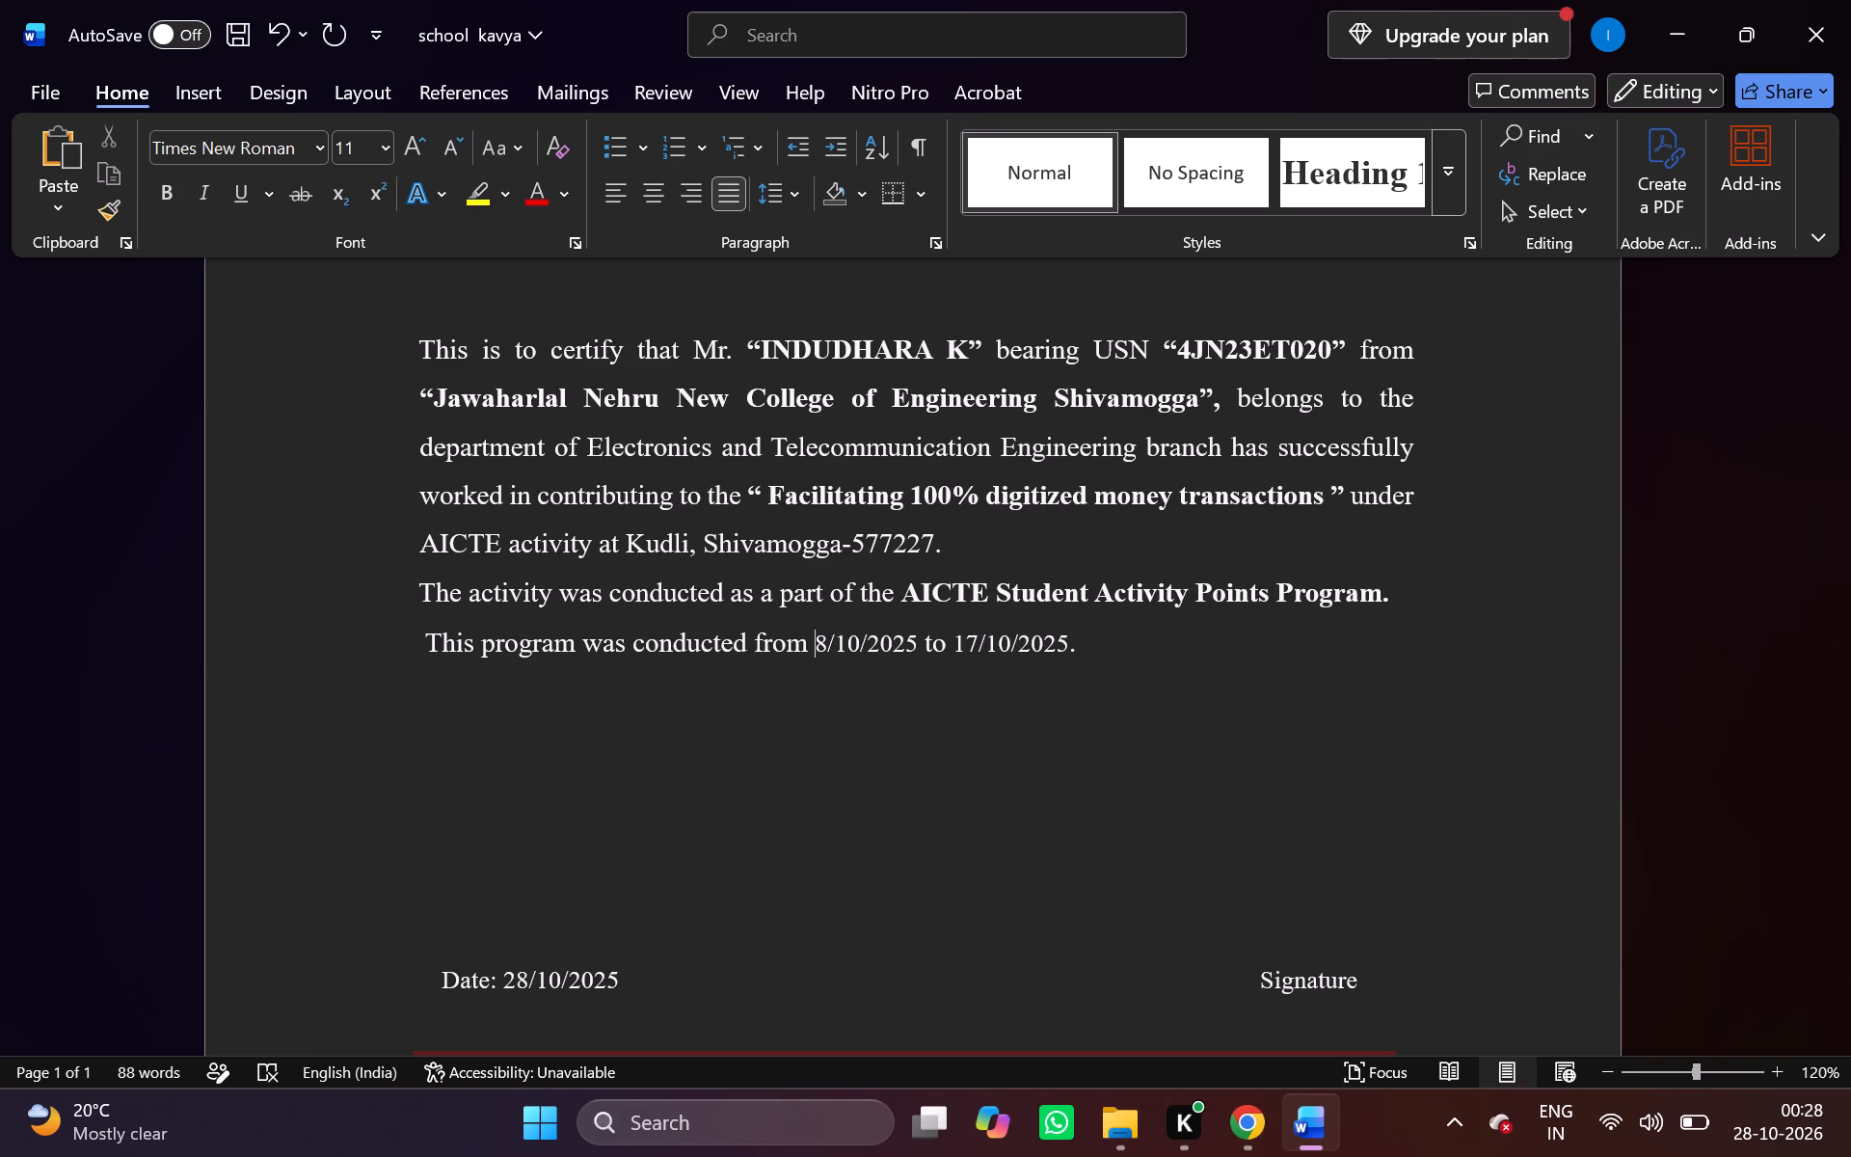
key("Right")
key("BackSpace")
key("2")
key("3")
Change the program's end date in the same sentence to 28/10/2025.
key("Right")
key("Right")
key("Right")
key("Right")
key("Right")
key("Right")
key("Right")
key("Right")
key("Right")
key("Right")
key("Right")
key("Right")
key("Right")
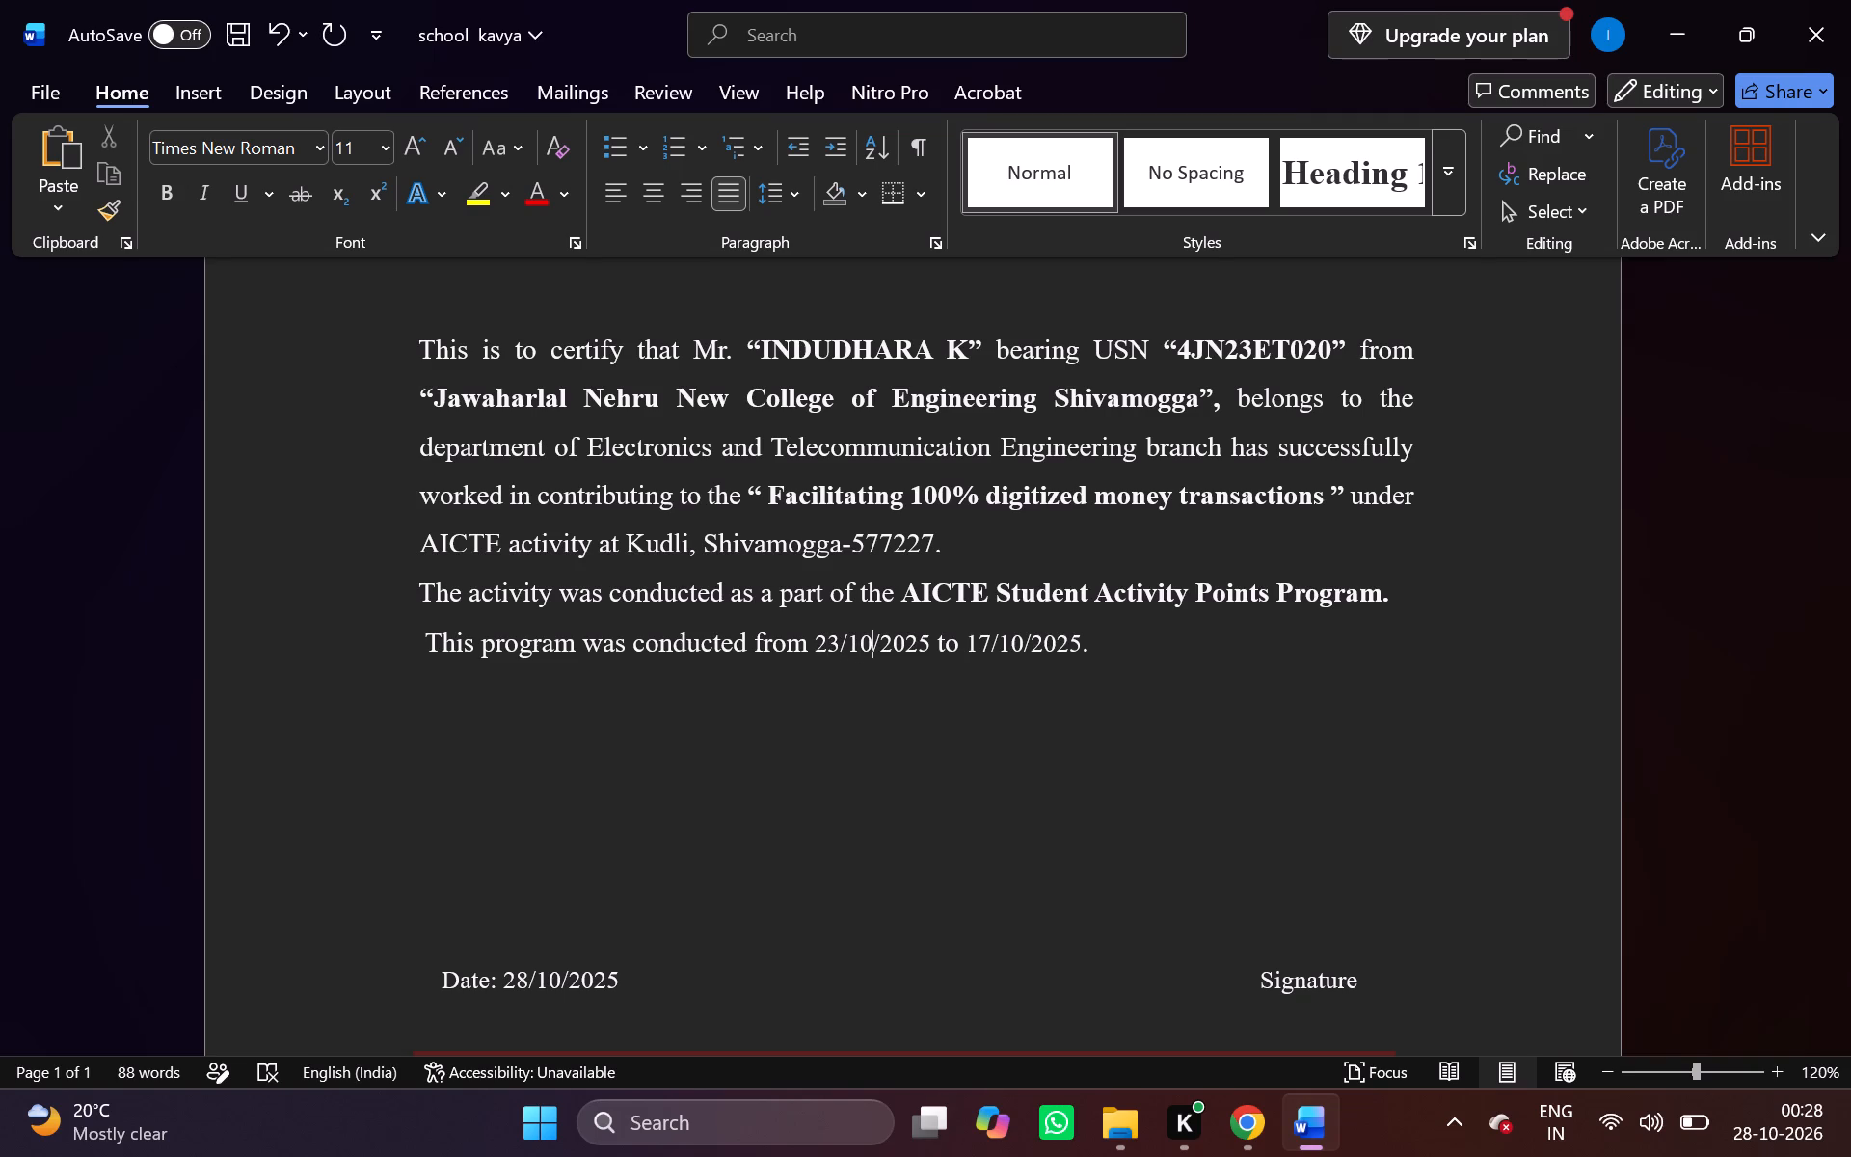
key("Right")
key("Delete")
key("ctrl+z")
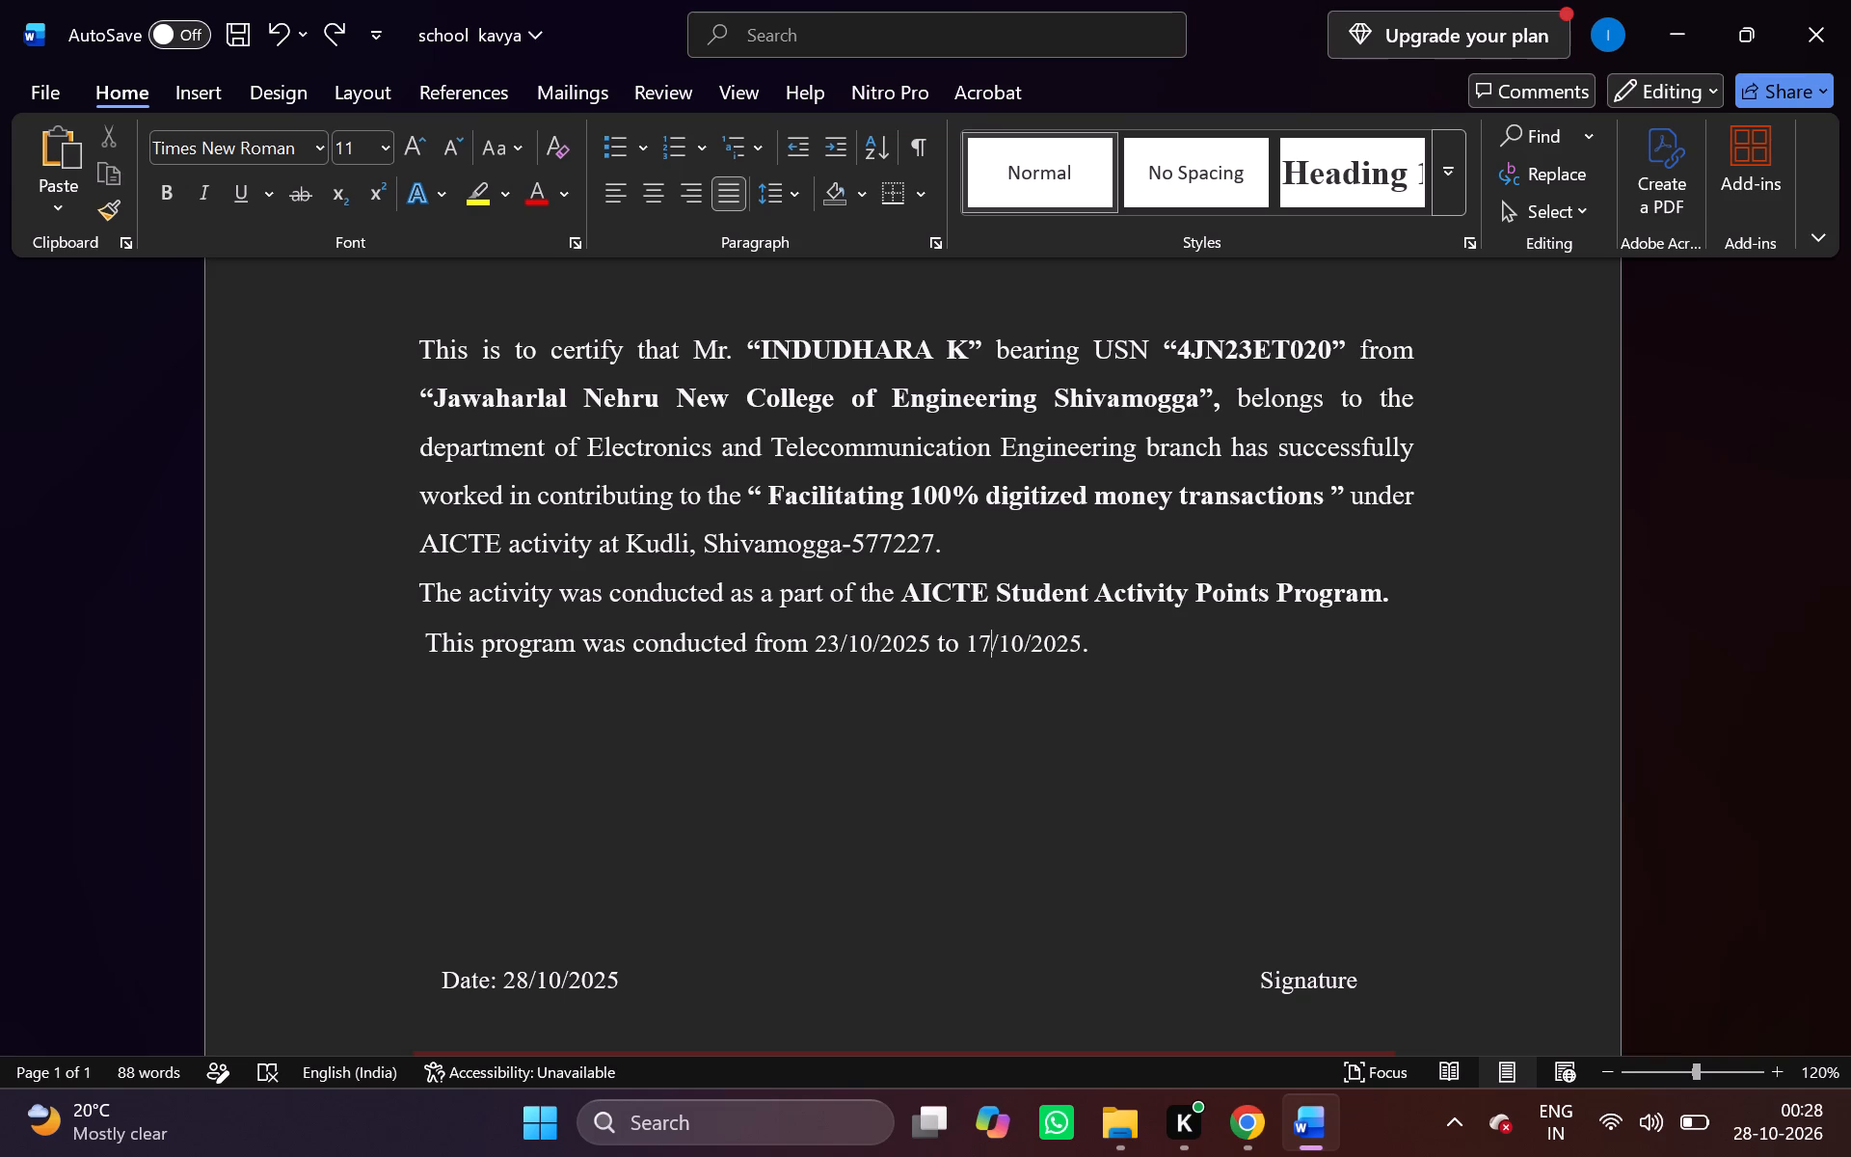
key("BackSpace")
key("BackSpace")
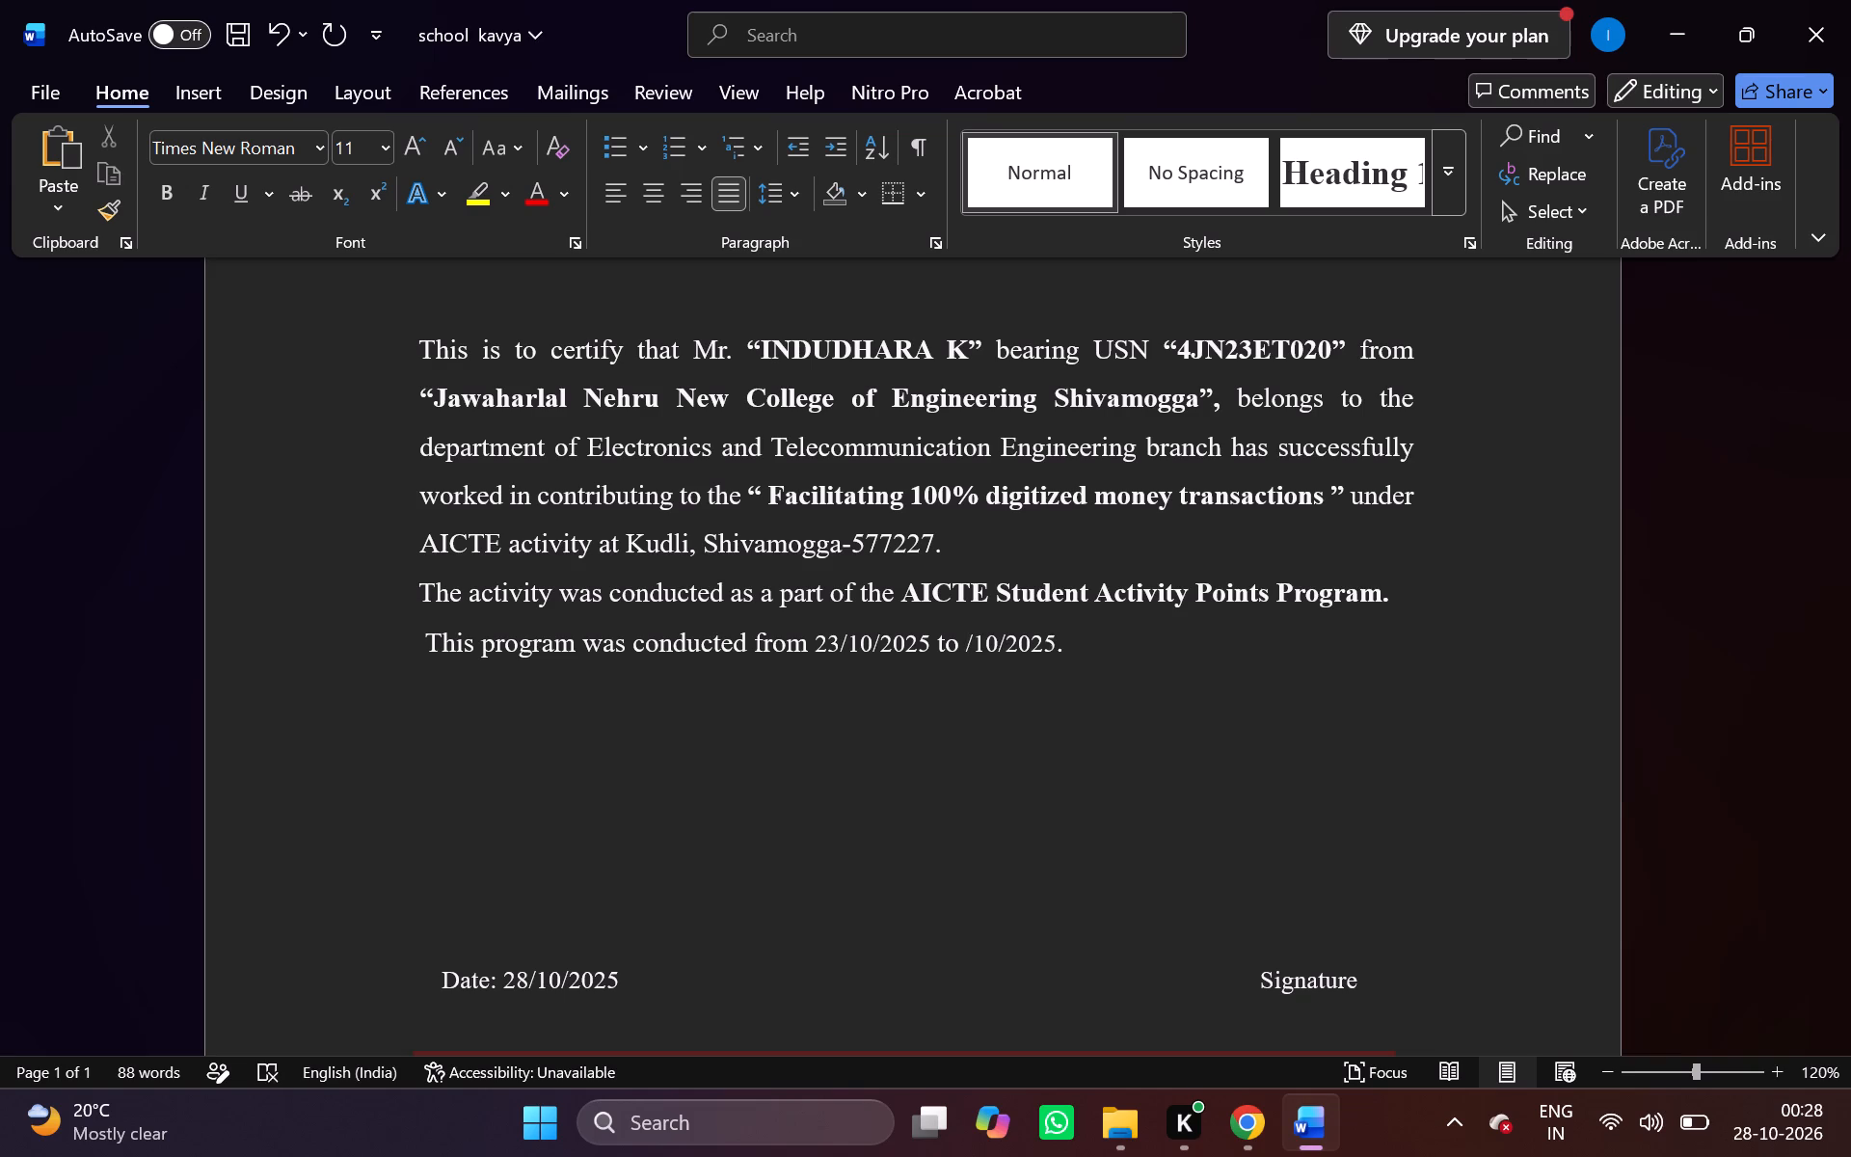
key("2")
key("8")
Review the certificate's body text, including the activity location, down to the date and signature line.
scroll(1026, 735, "up", 3)
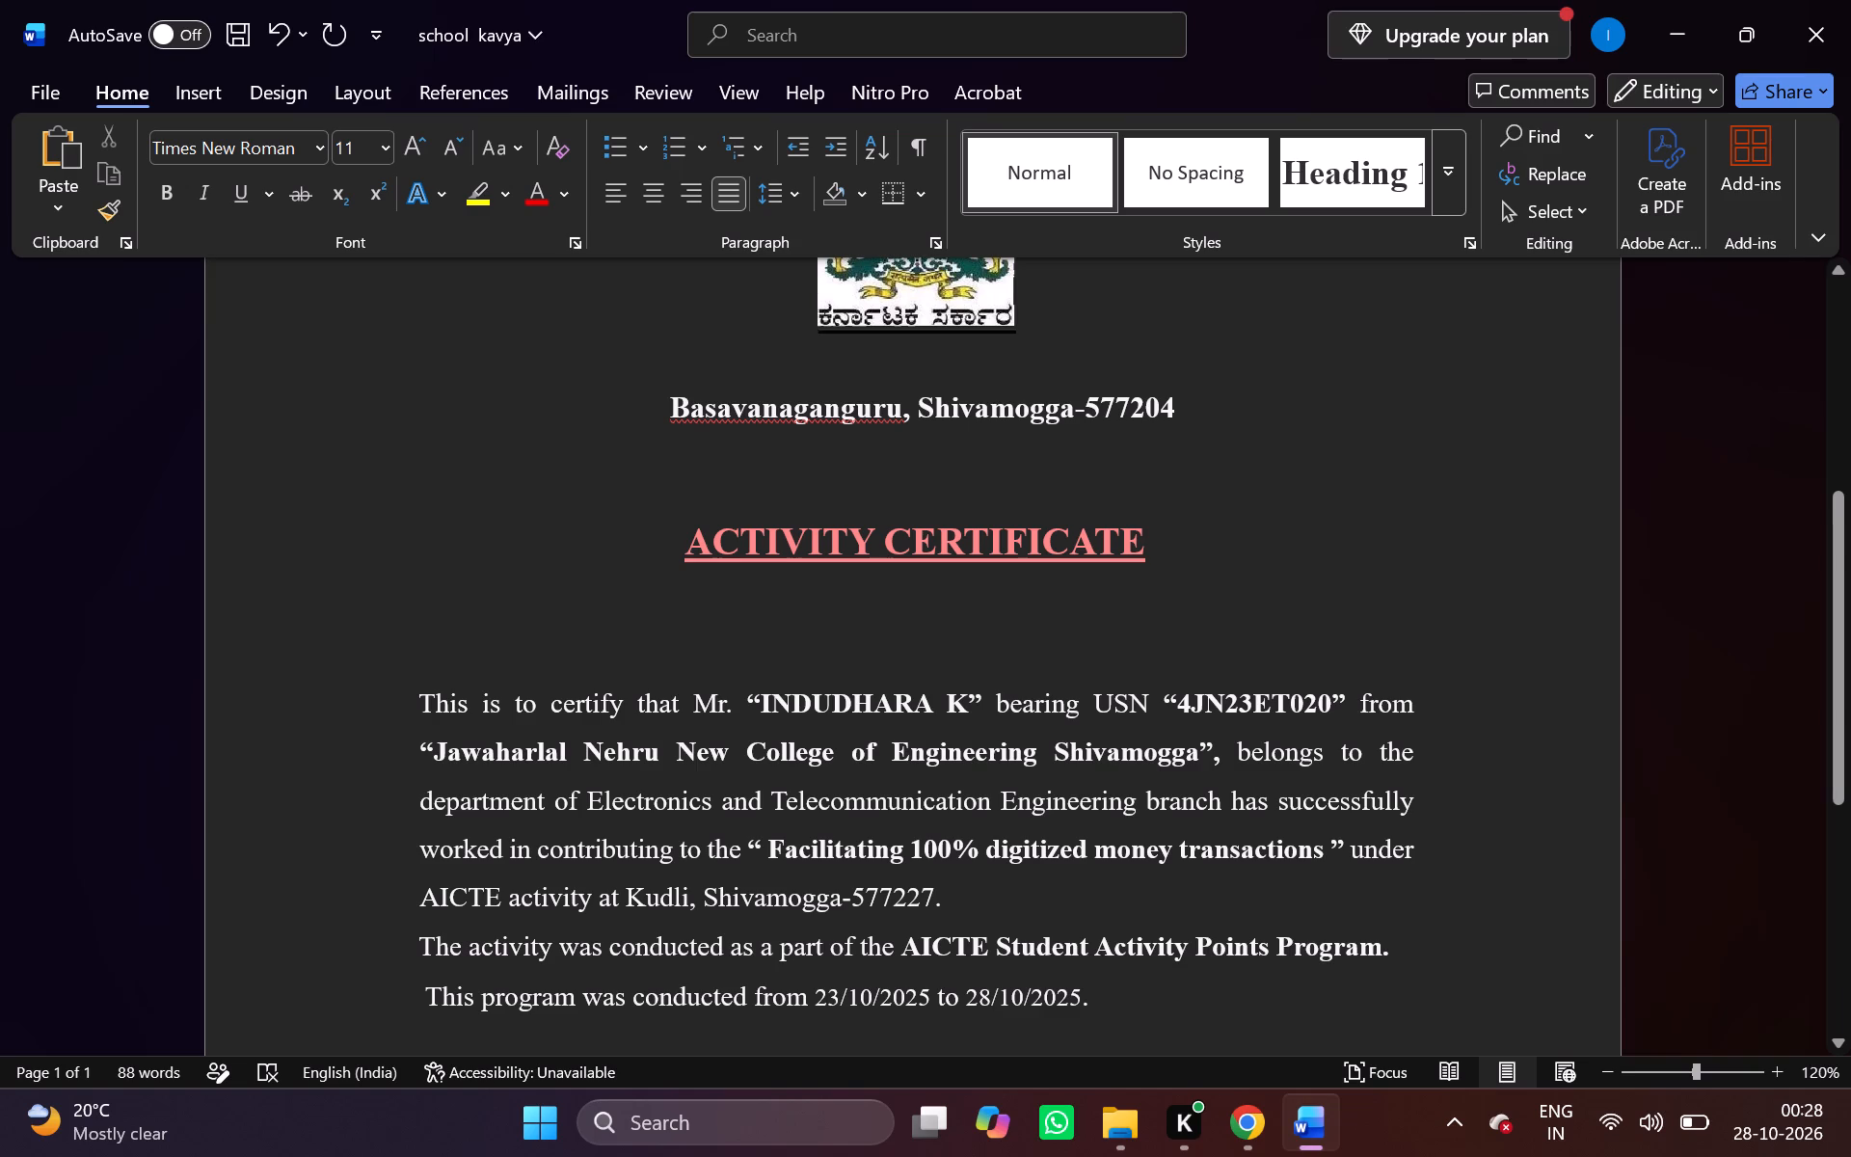
left_click(1013, 894)
left_click(624, 896)
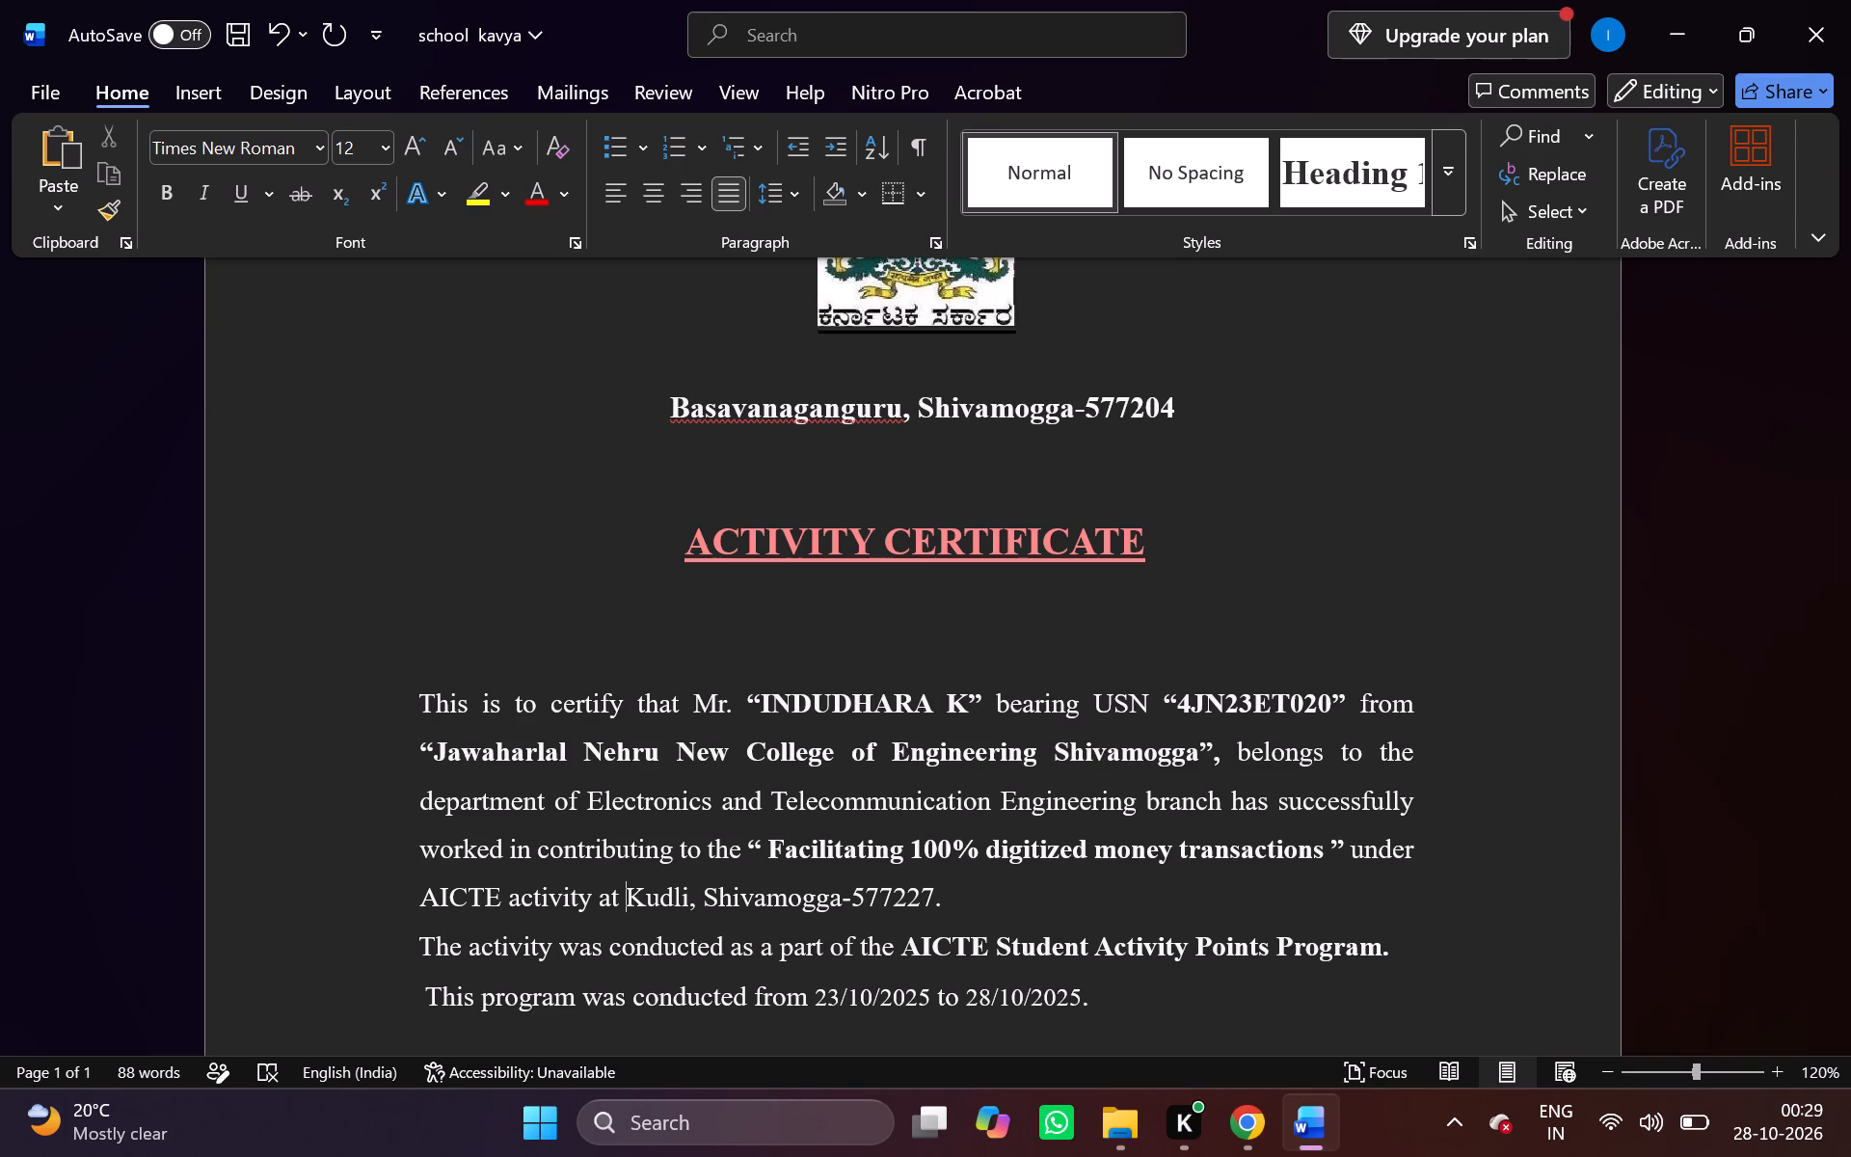
scroll(624, 896, "down", 2)
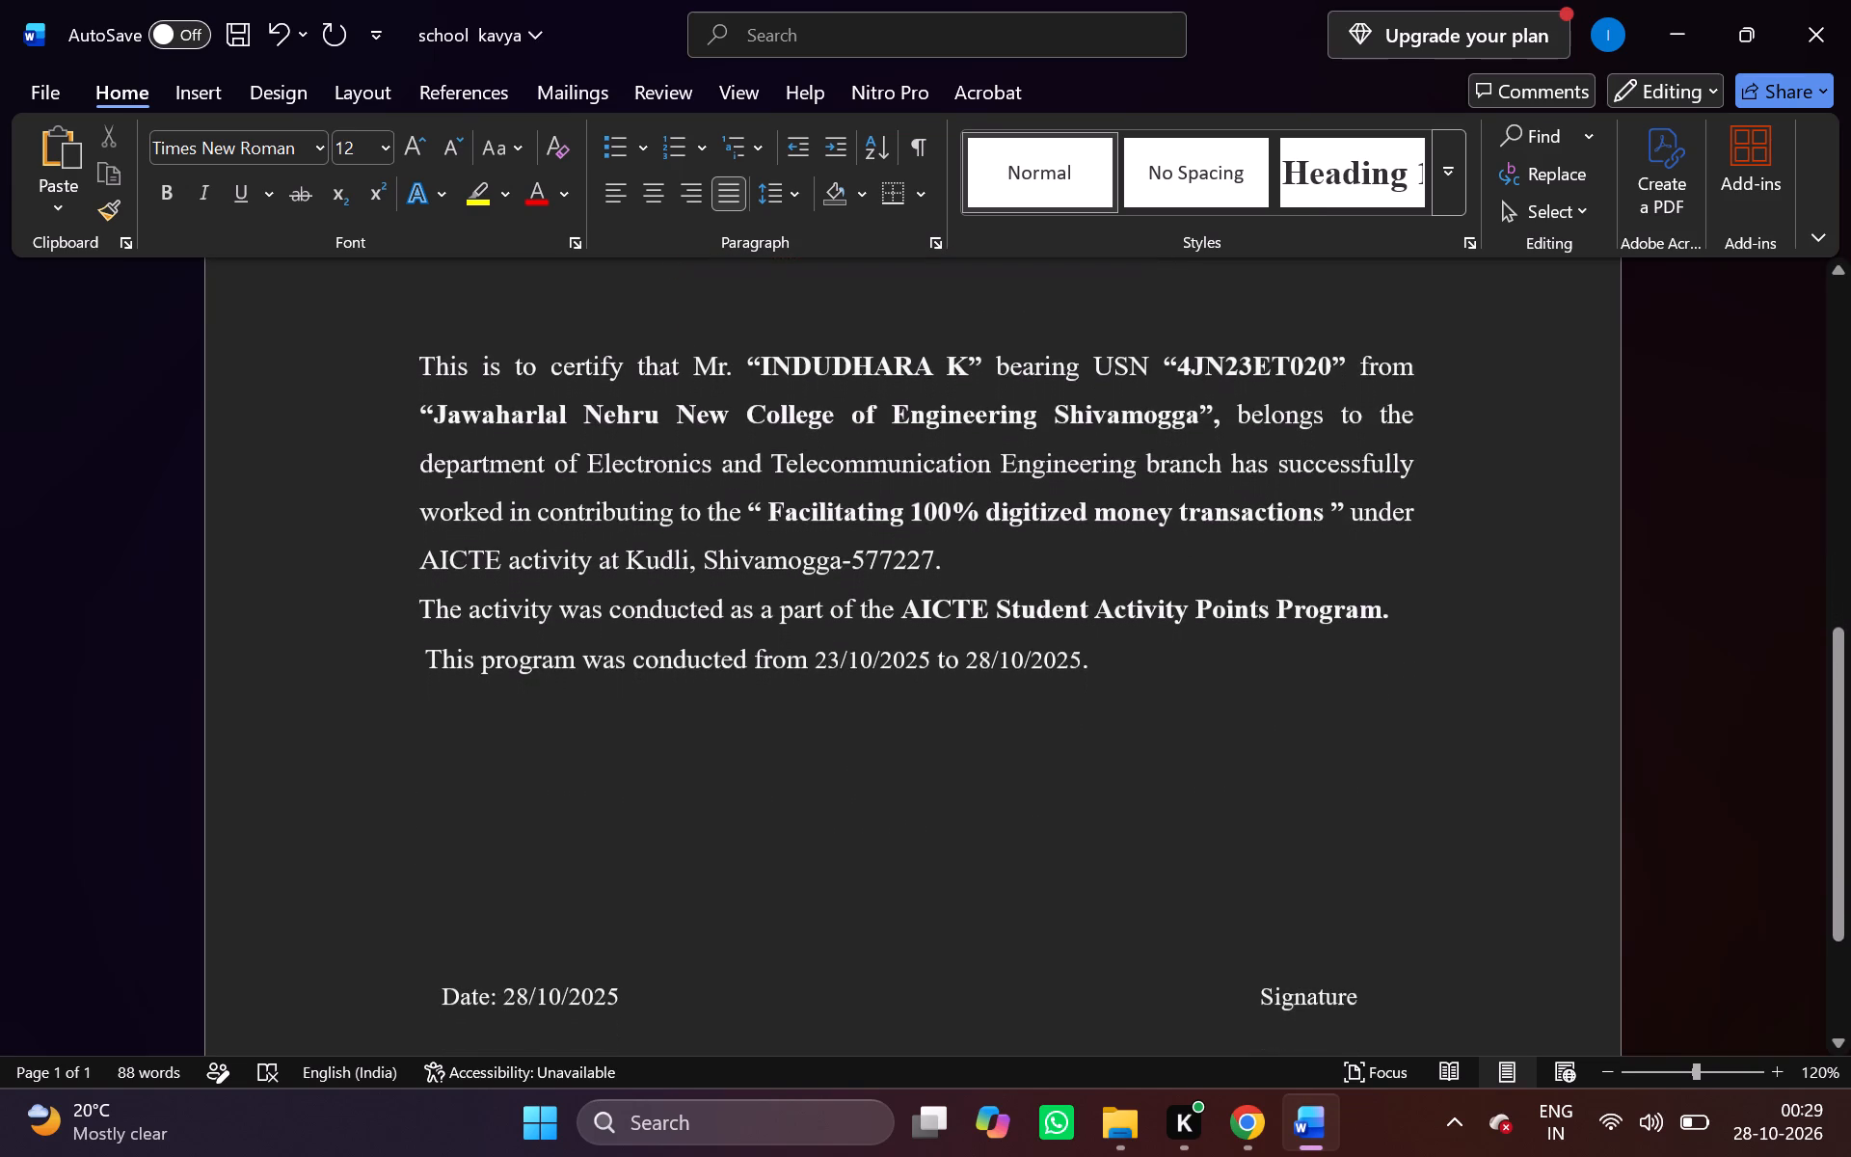
scroll(624, 896, "down", 2)
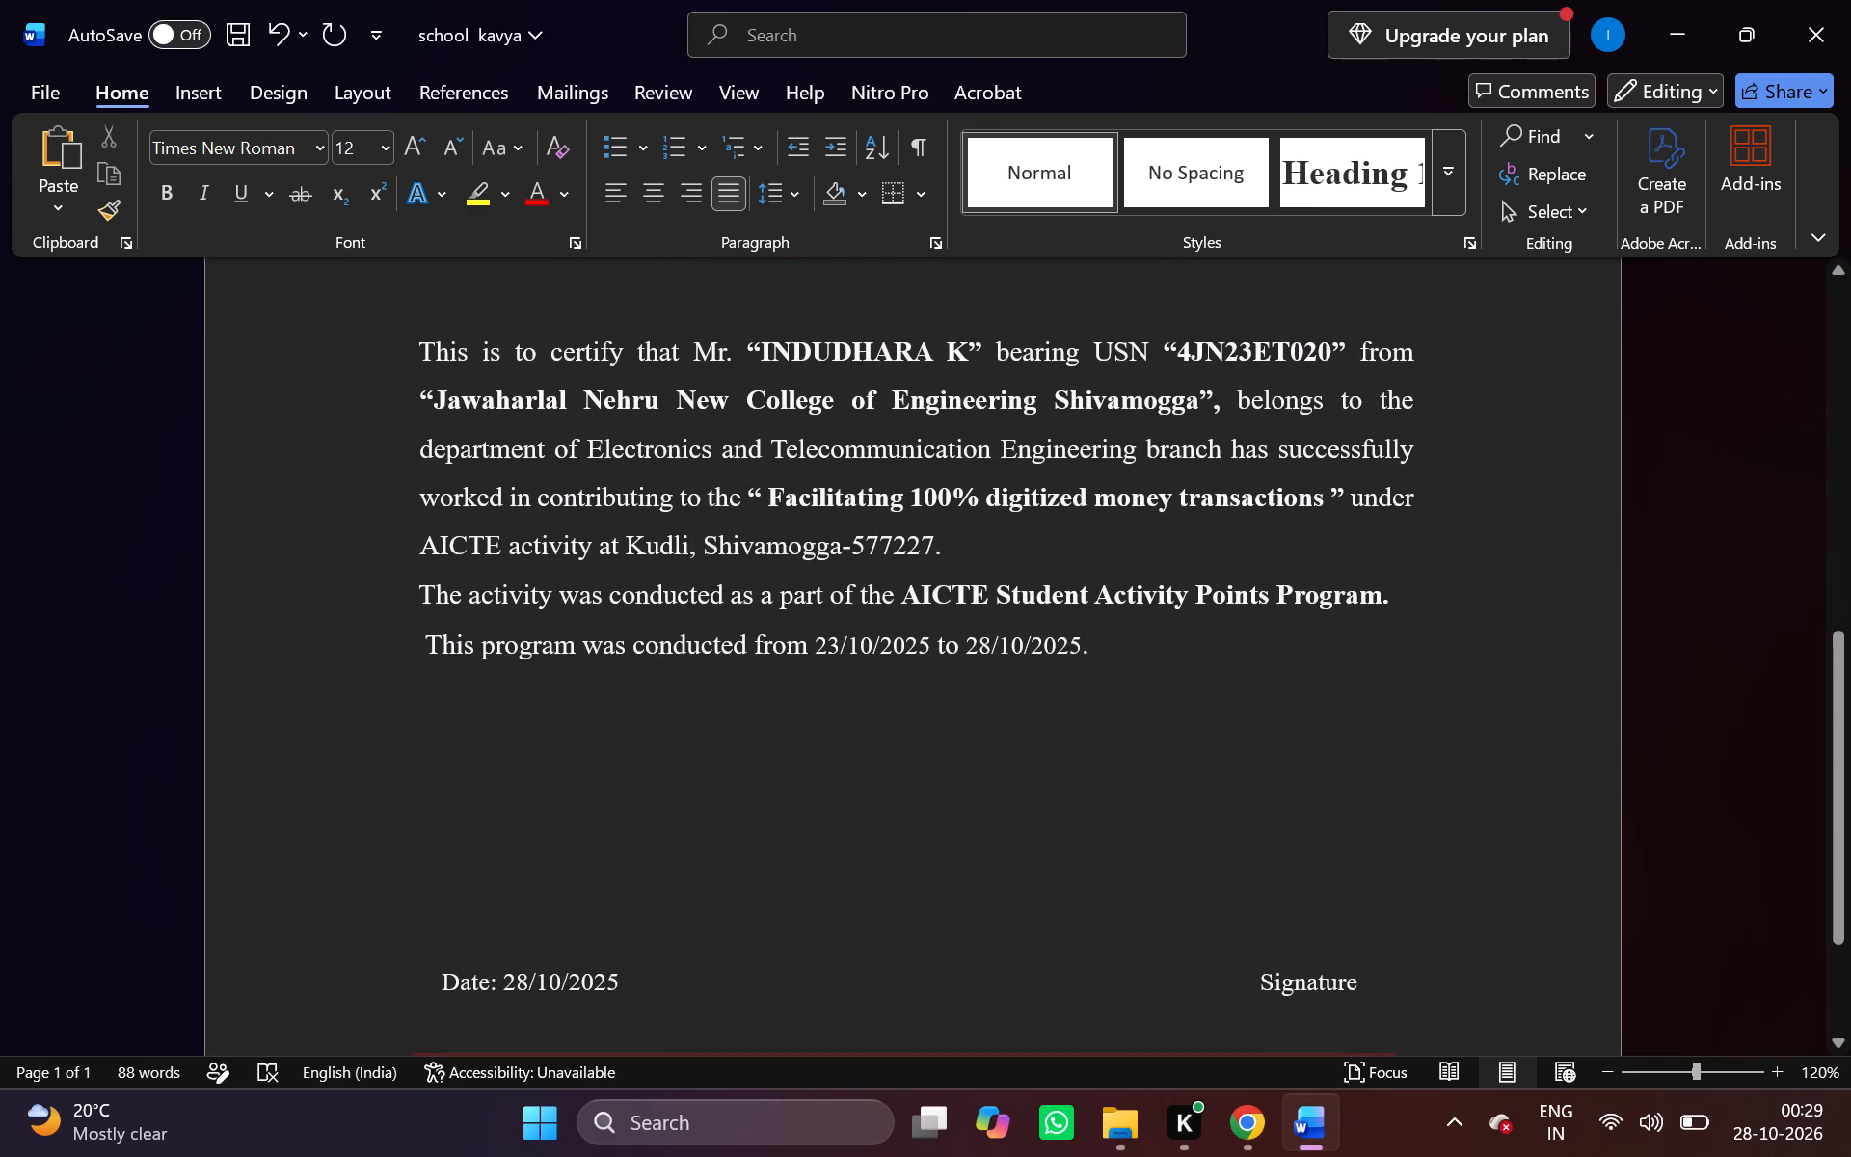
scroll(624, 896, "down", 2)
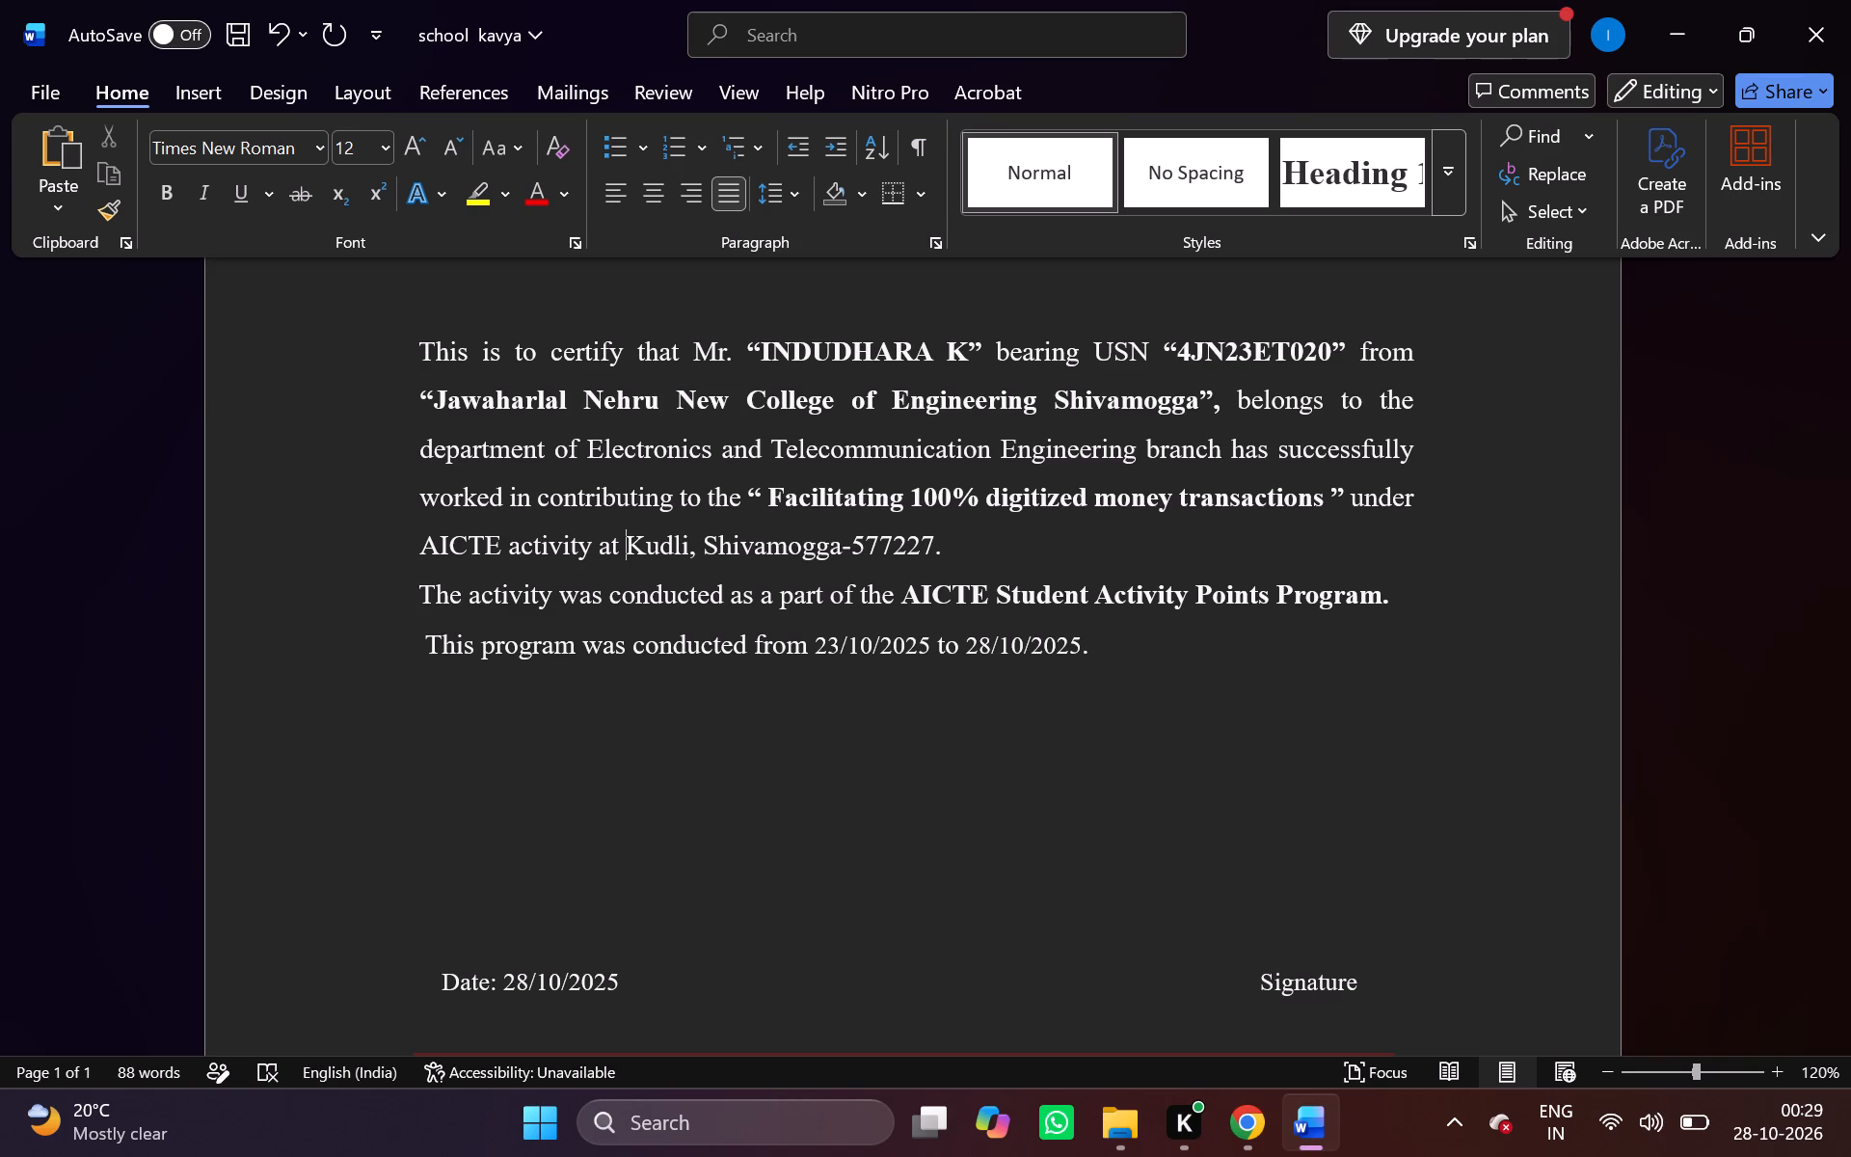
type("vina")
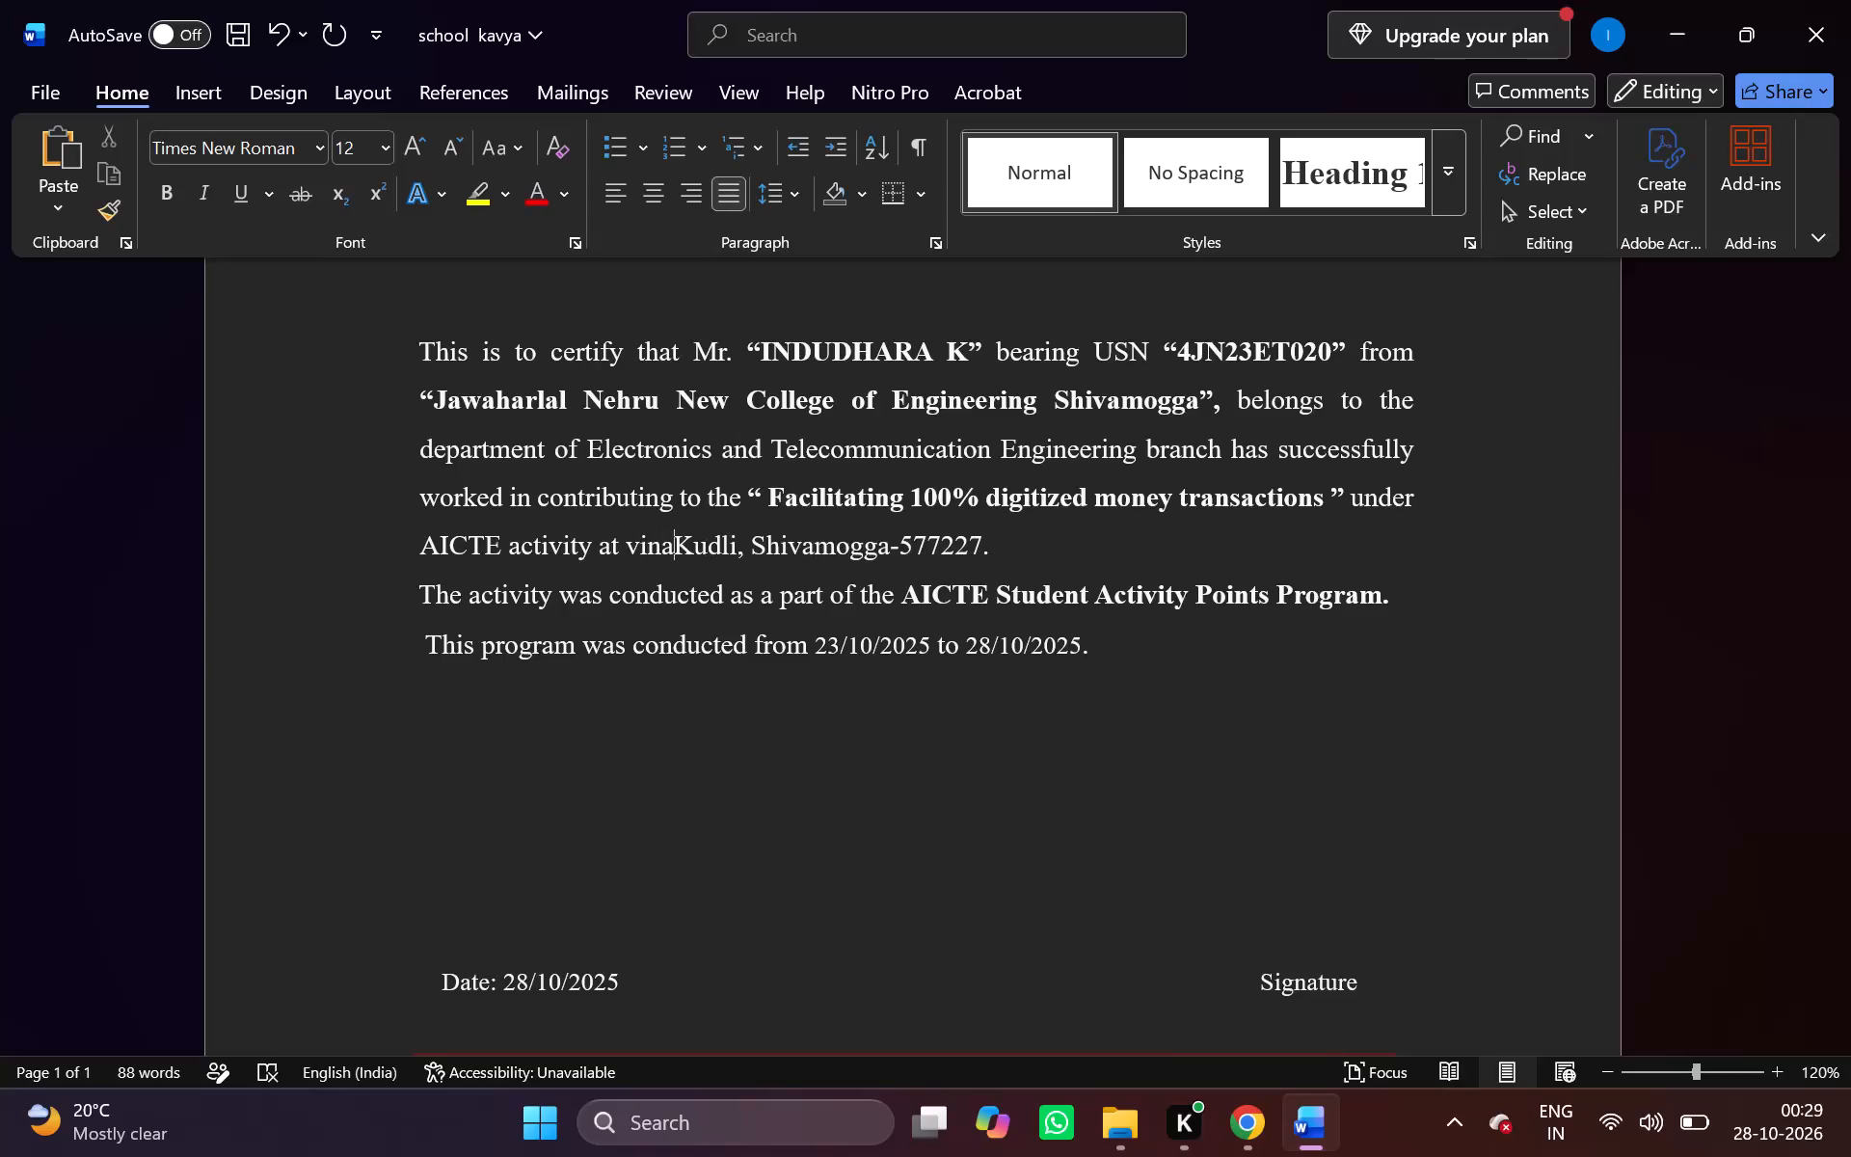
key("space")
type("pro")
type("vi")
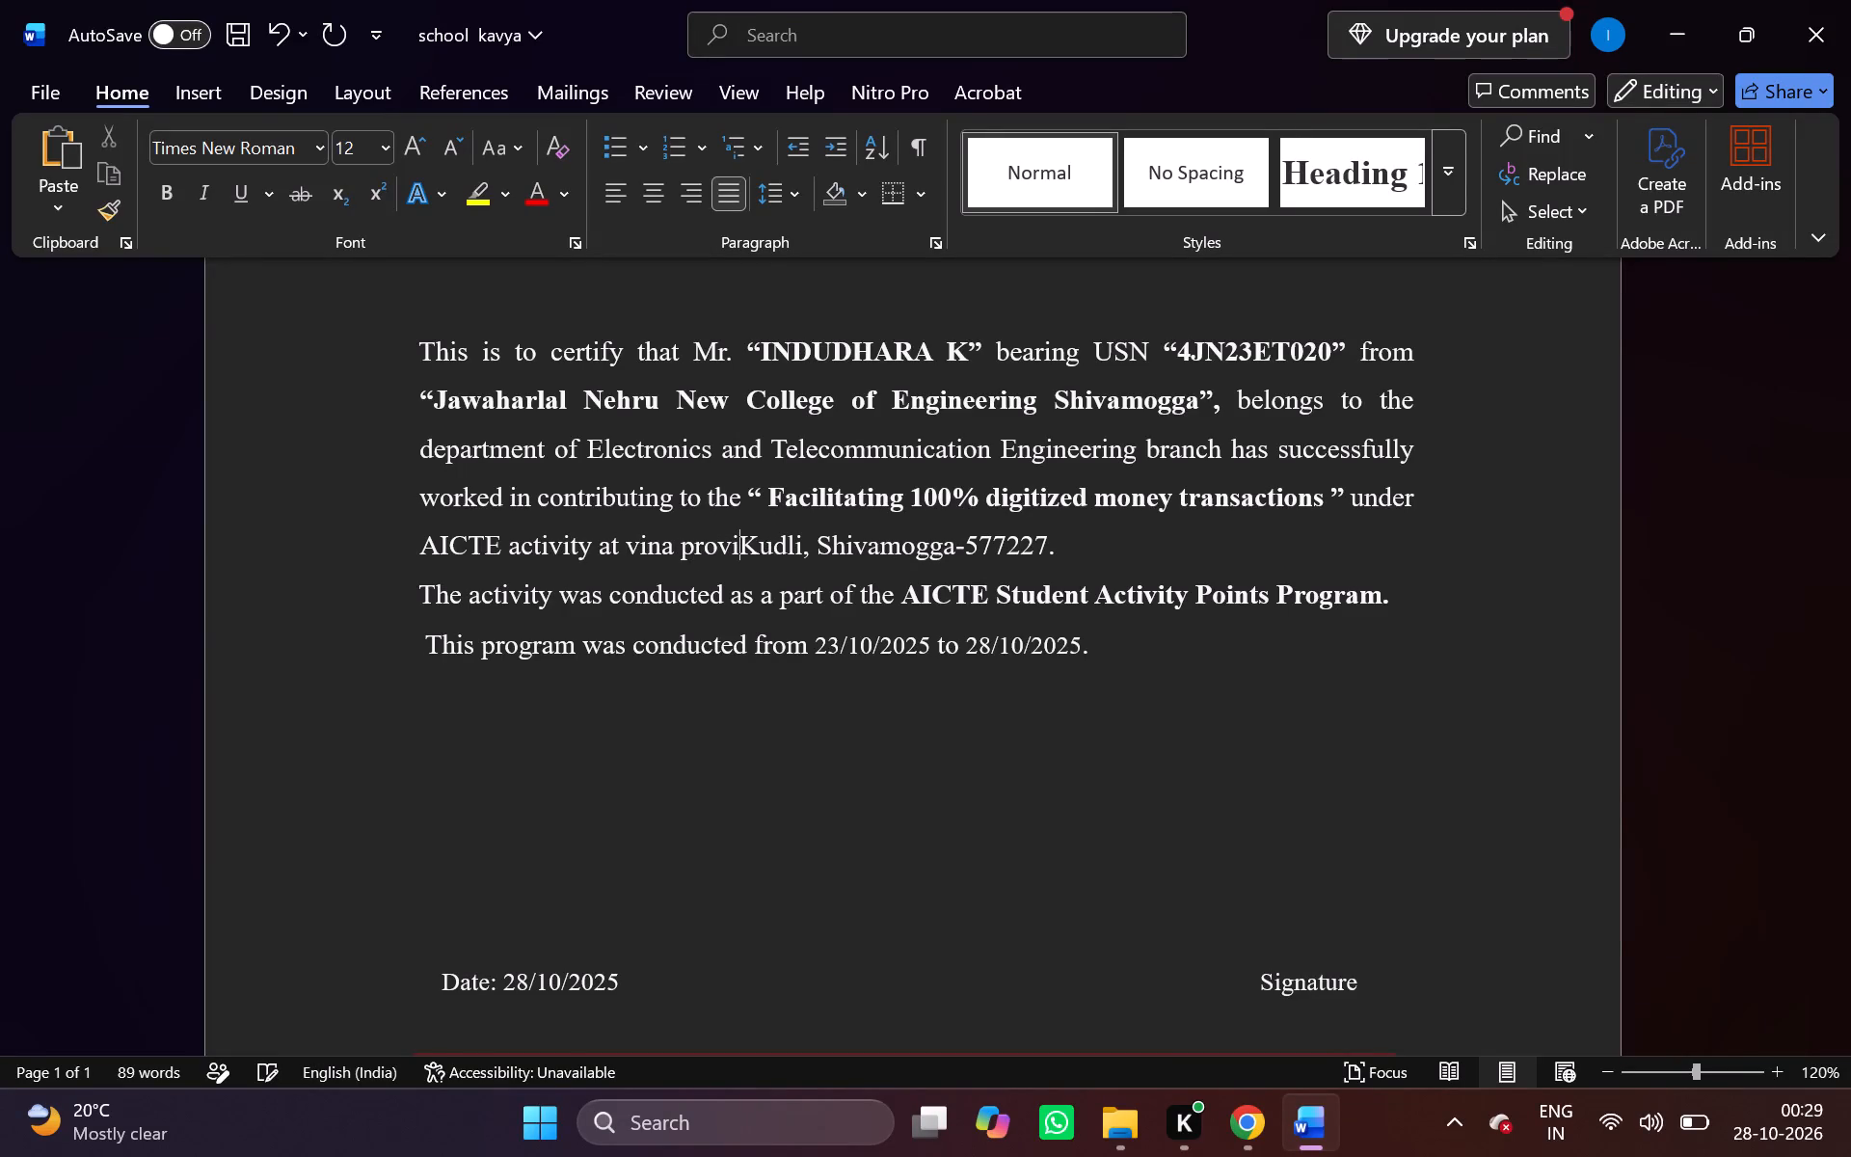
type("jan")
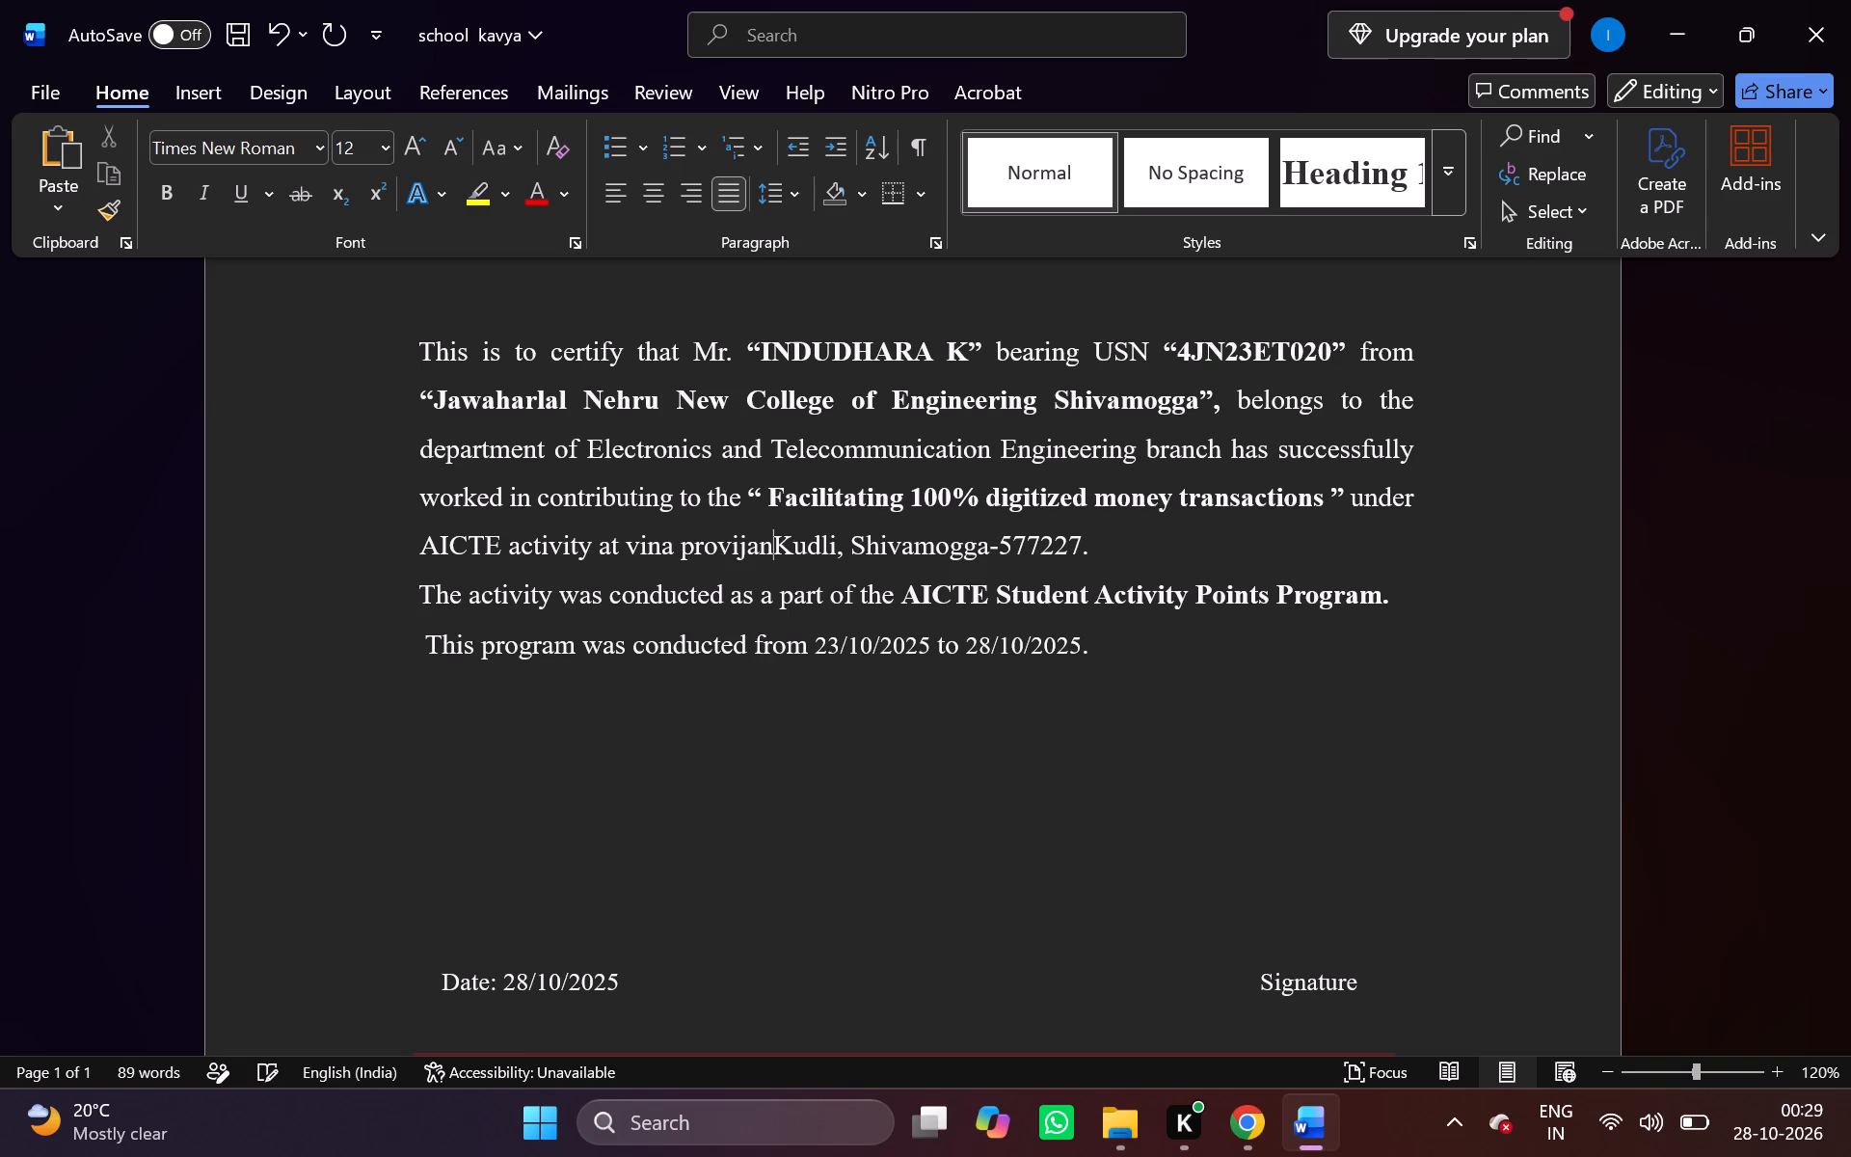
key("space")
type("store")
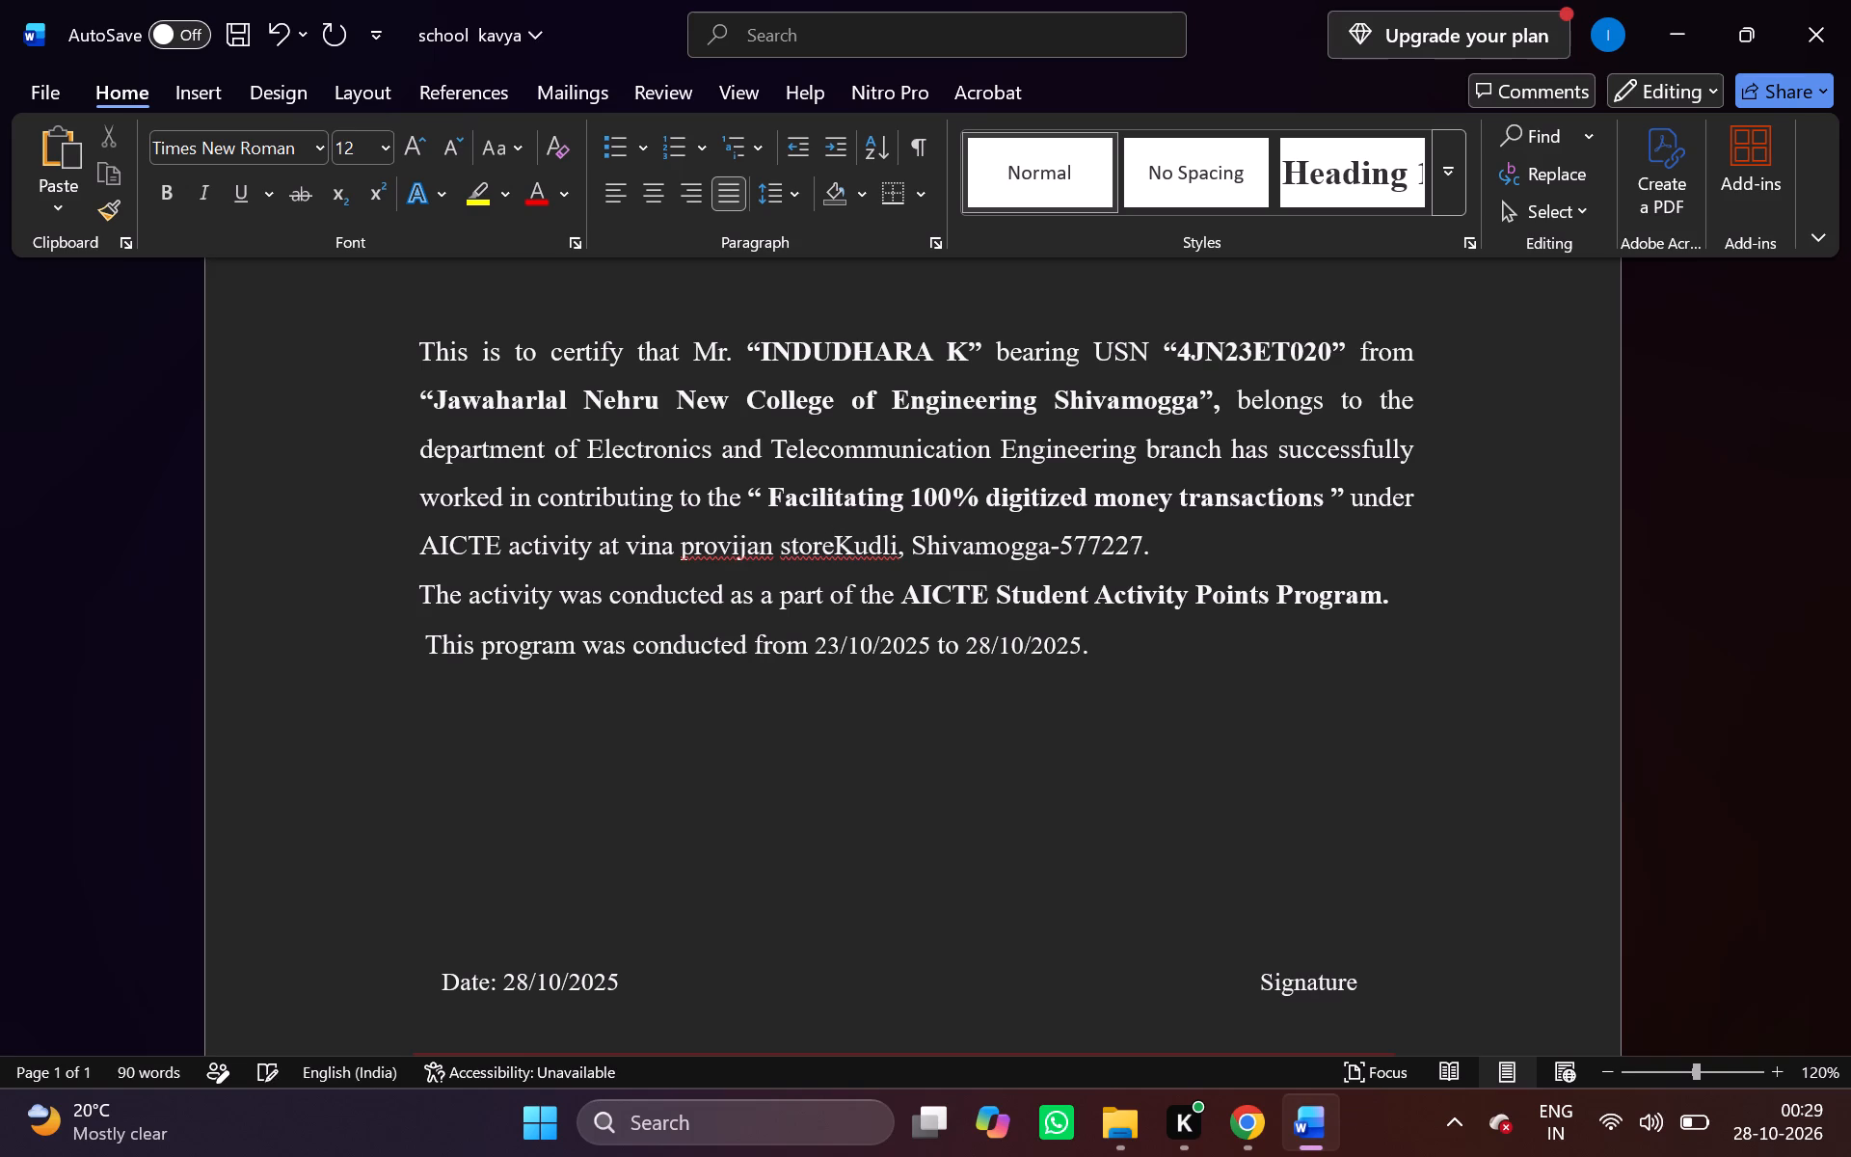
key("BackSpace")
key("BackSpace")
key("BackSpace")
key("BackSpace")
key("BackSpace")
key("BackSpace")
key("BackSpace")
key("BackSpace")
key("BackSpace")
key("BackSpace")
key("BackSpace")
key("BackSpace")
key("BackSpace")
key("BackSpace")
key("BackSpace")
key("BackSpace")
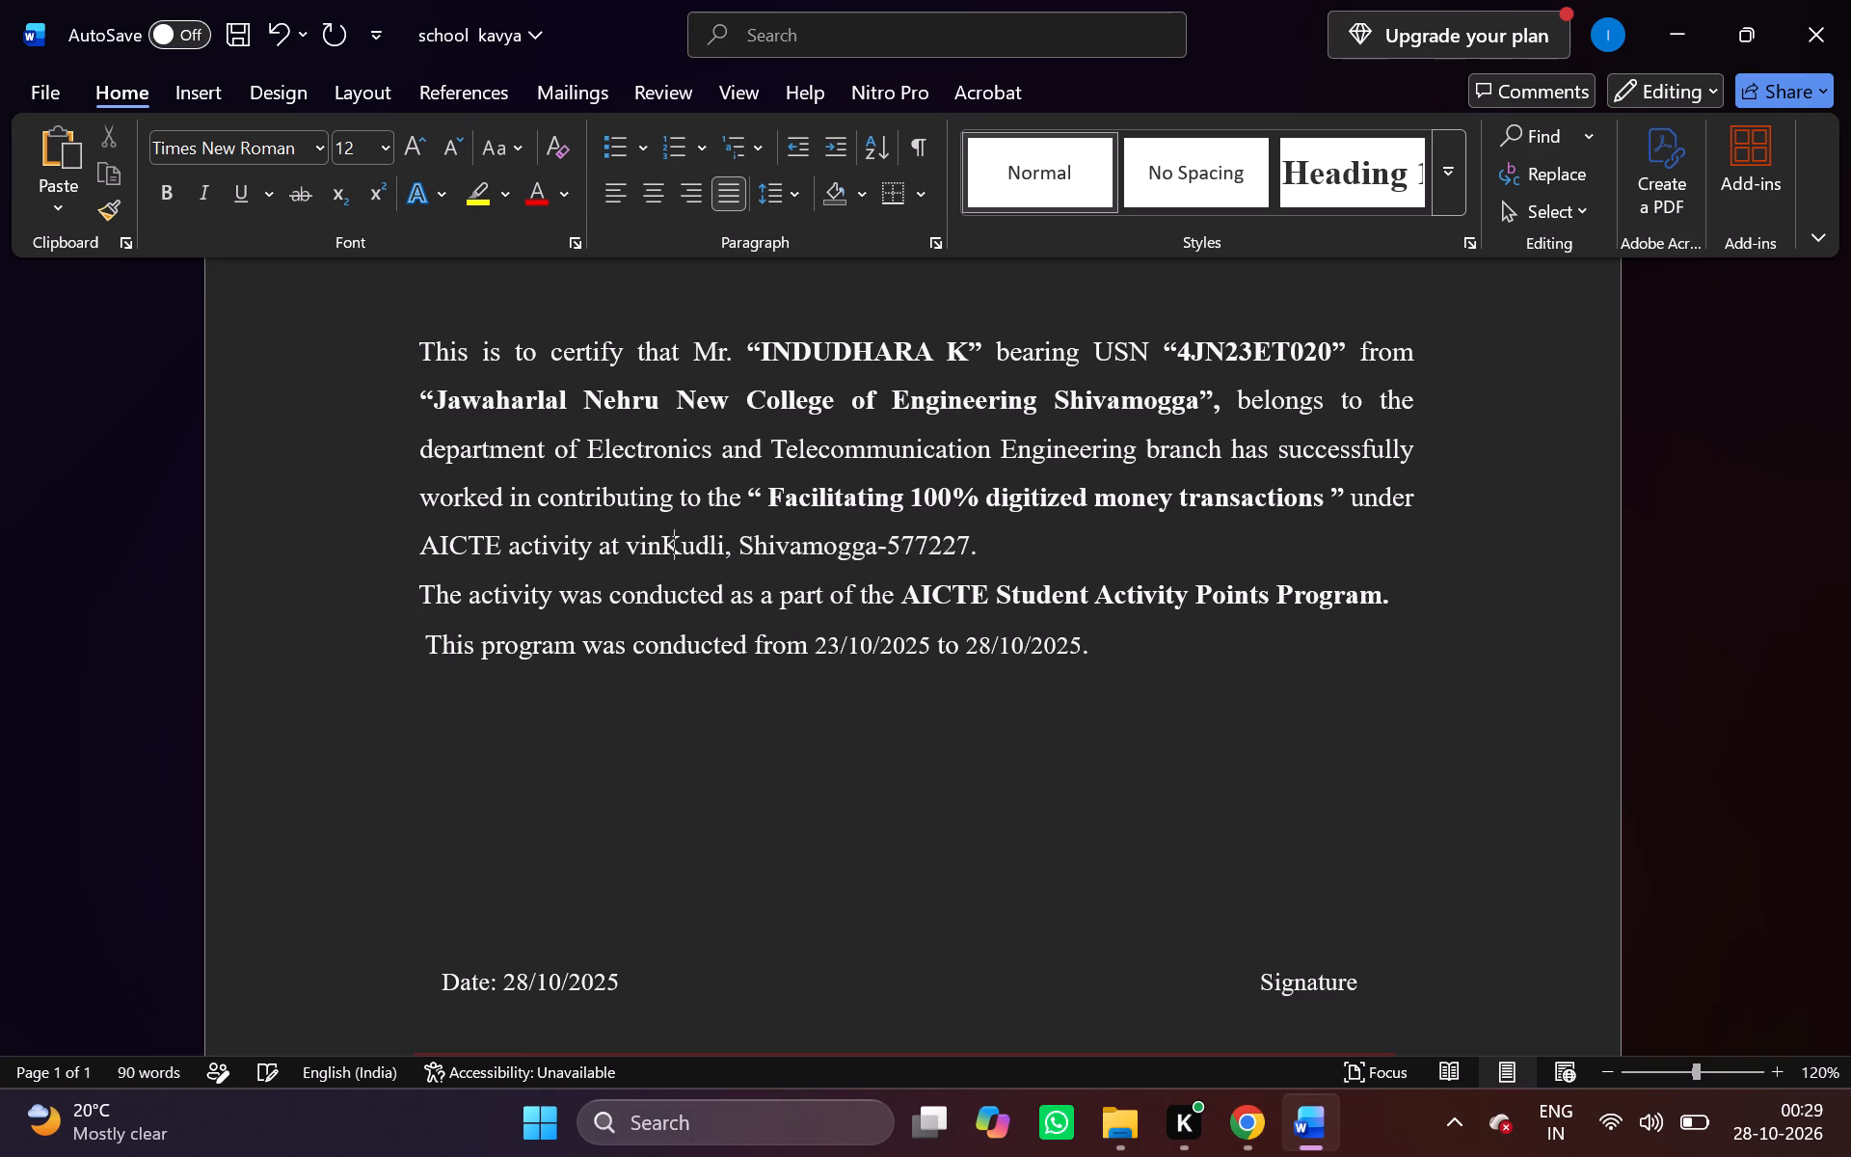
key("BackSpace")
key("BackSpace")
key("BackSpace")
Insert "S S Enterprises" before "Kudli" in the certificate's activity location, using the suggested spelling for "Enterprises".
key("space")
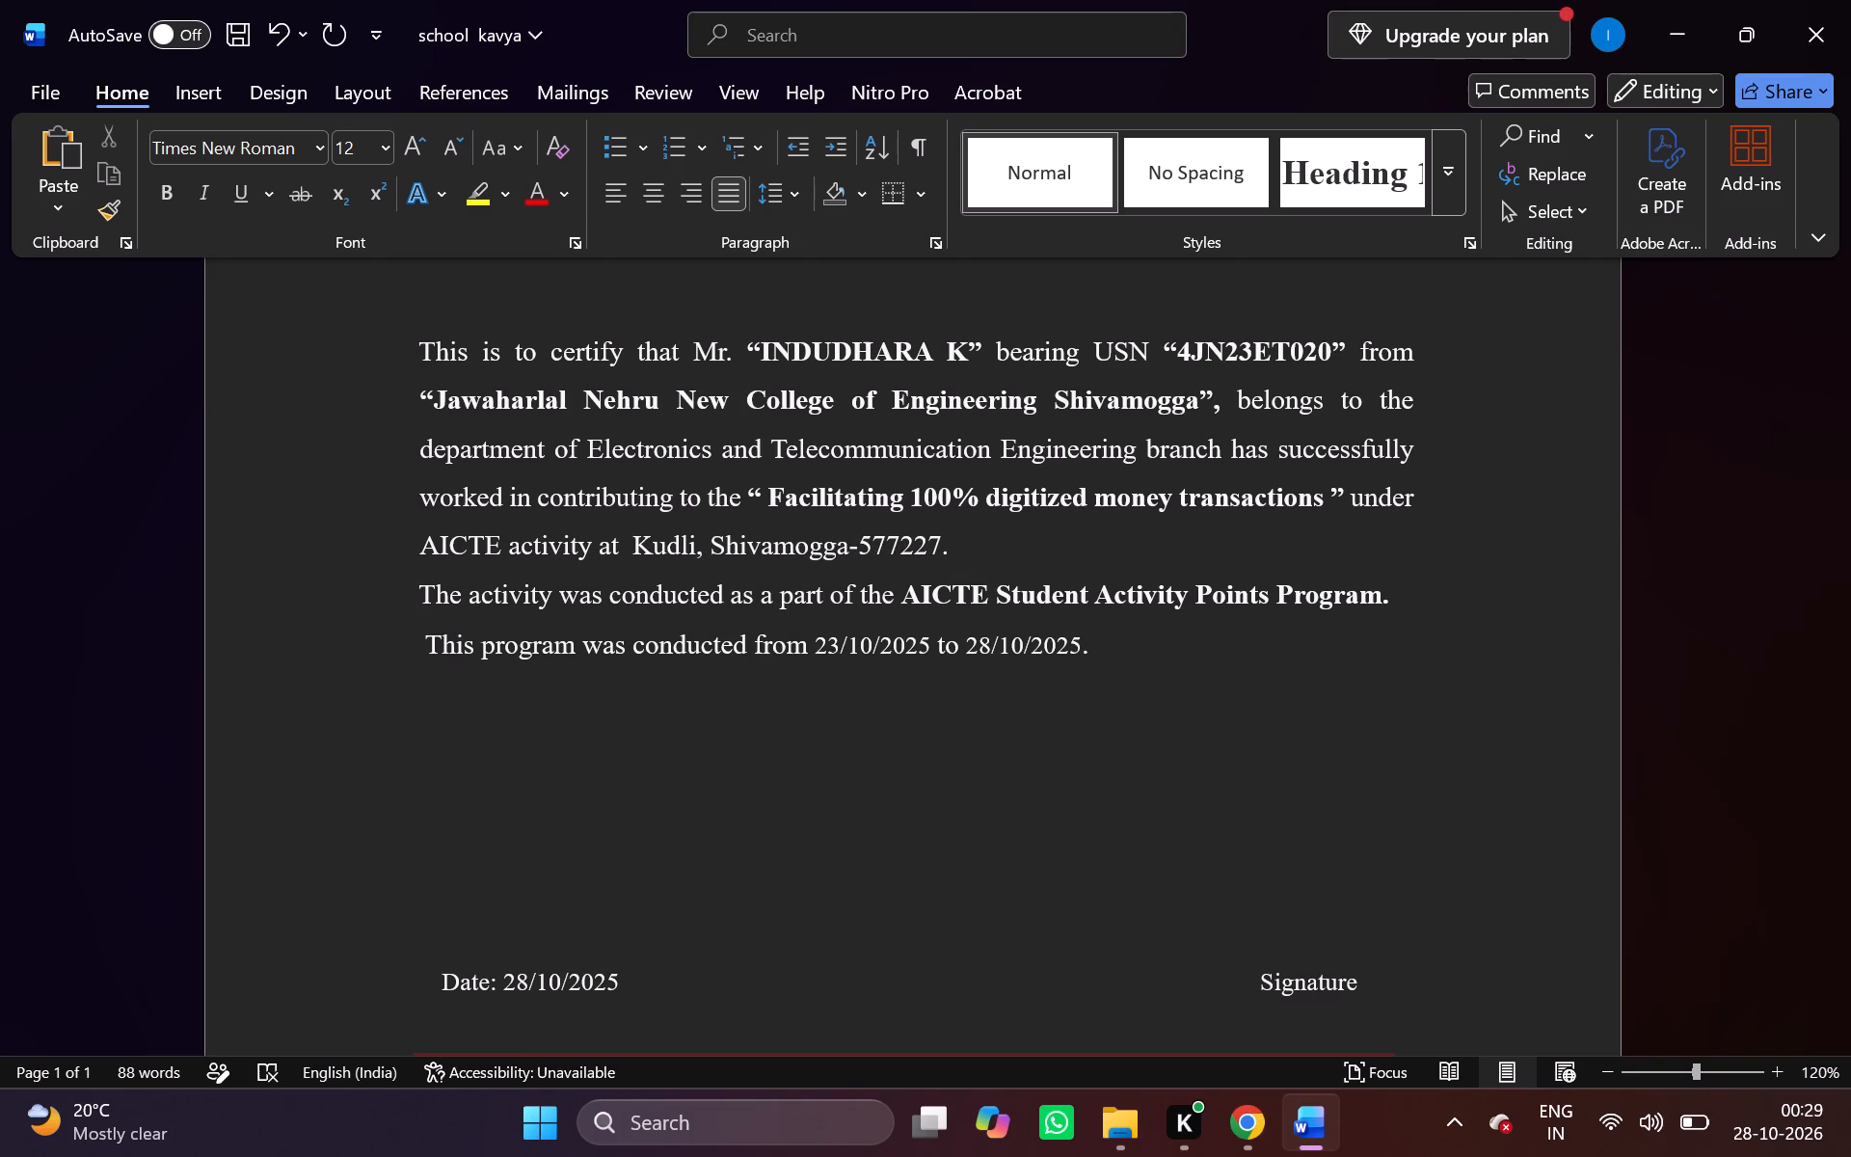
type("S S")
key("space")
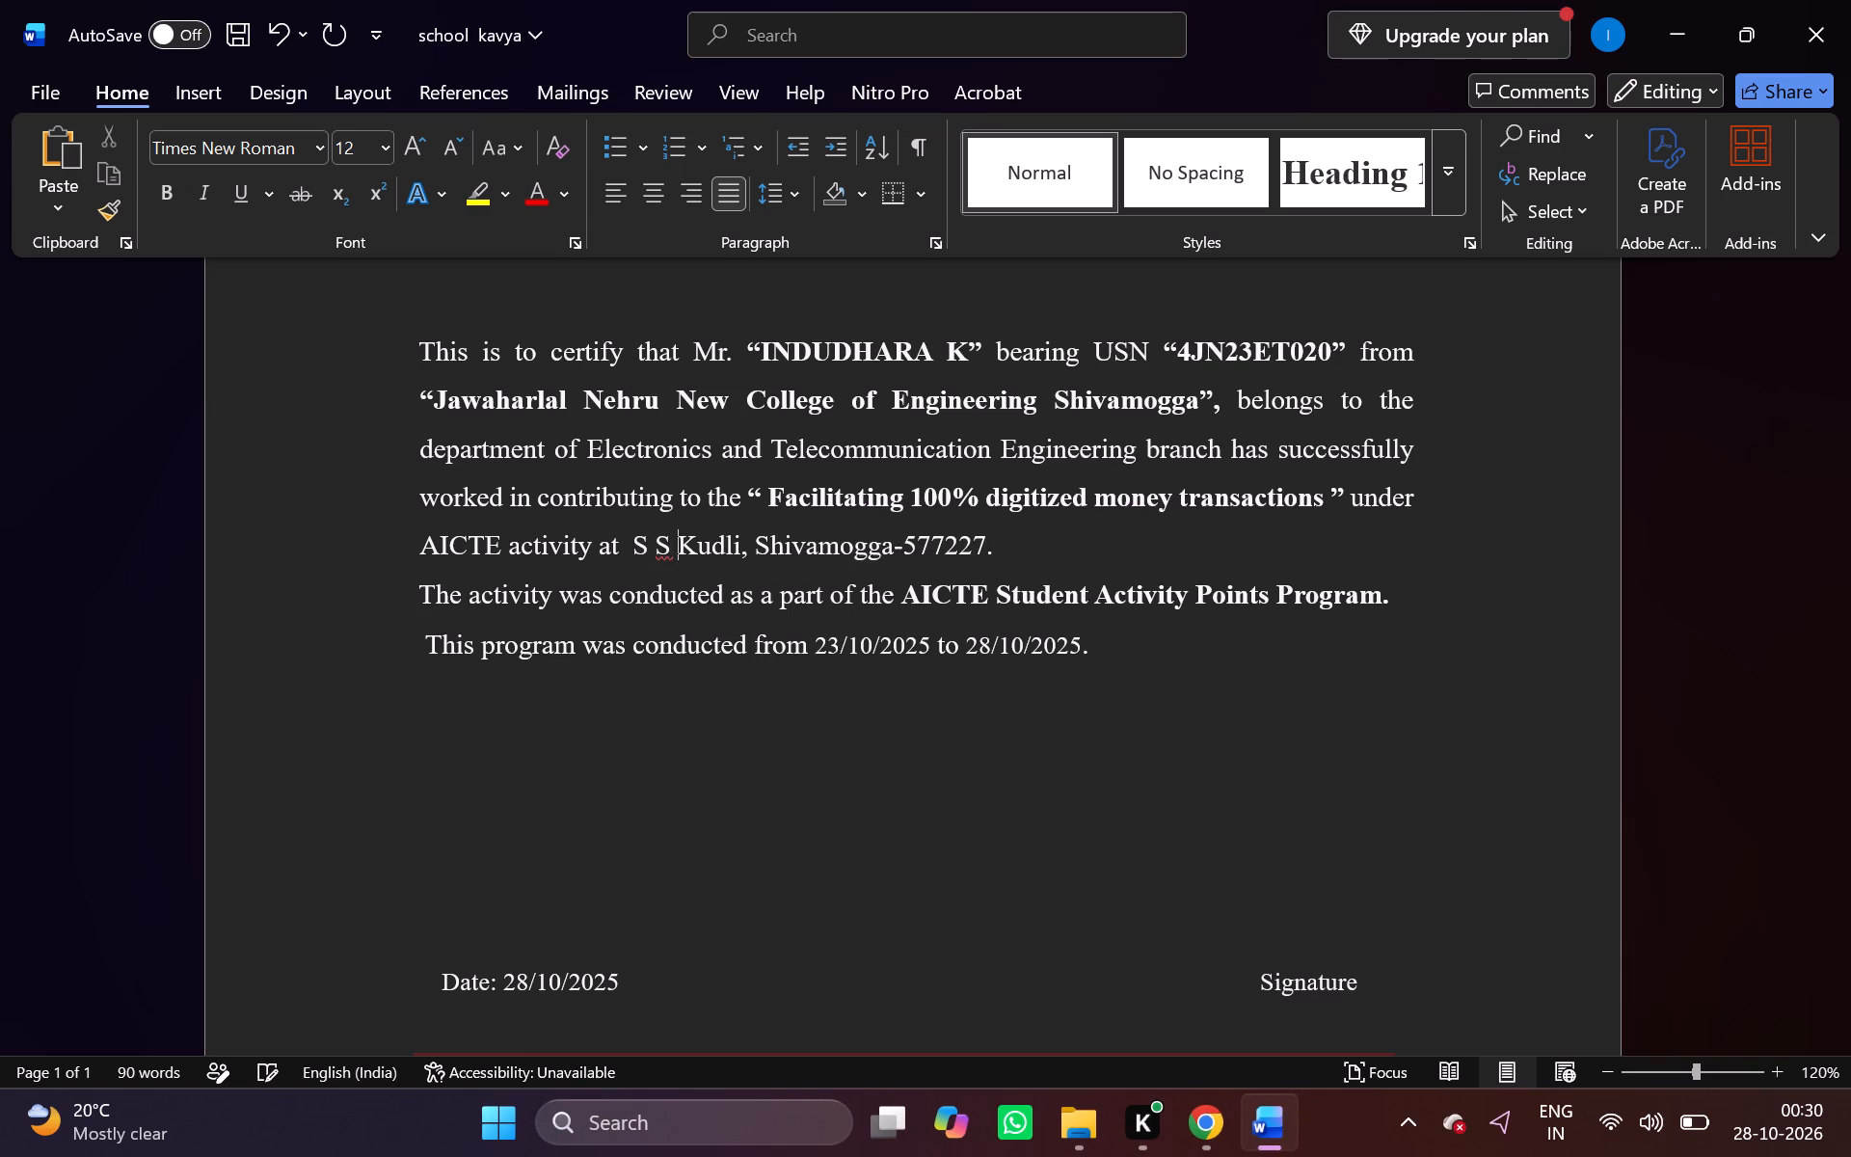
type("enter")
key("BackSpace")
key("BackSpace")
key("BackSpace")
key("BackSpace")
key("BackSpace")
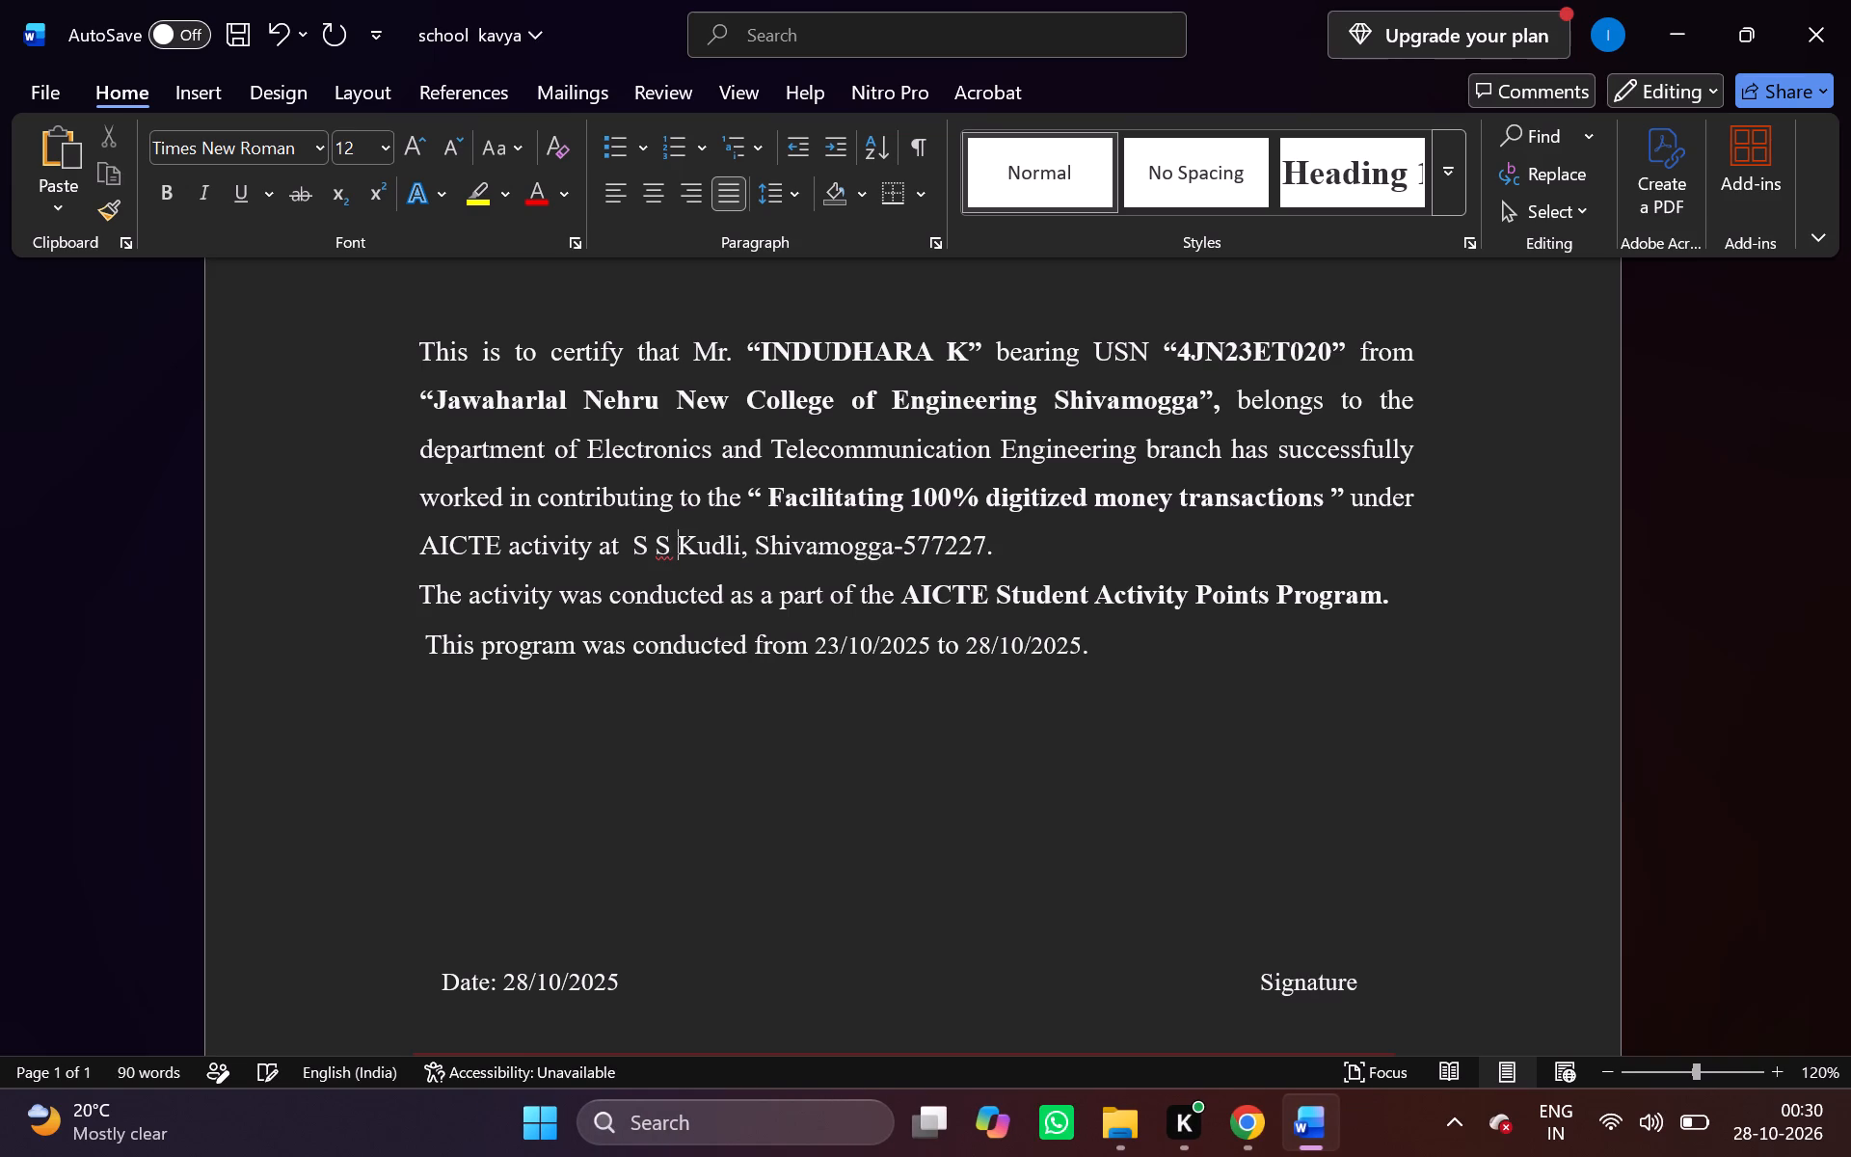
type("En")
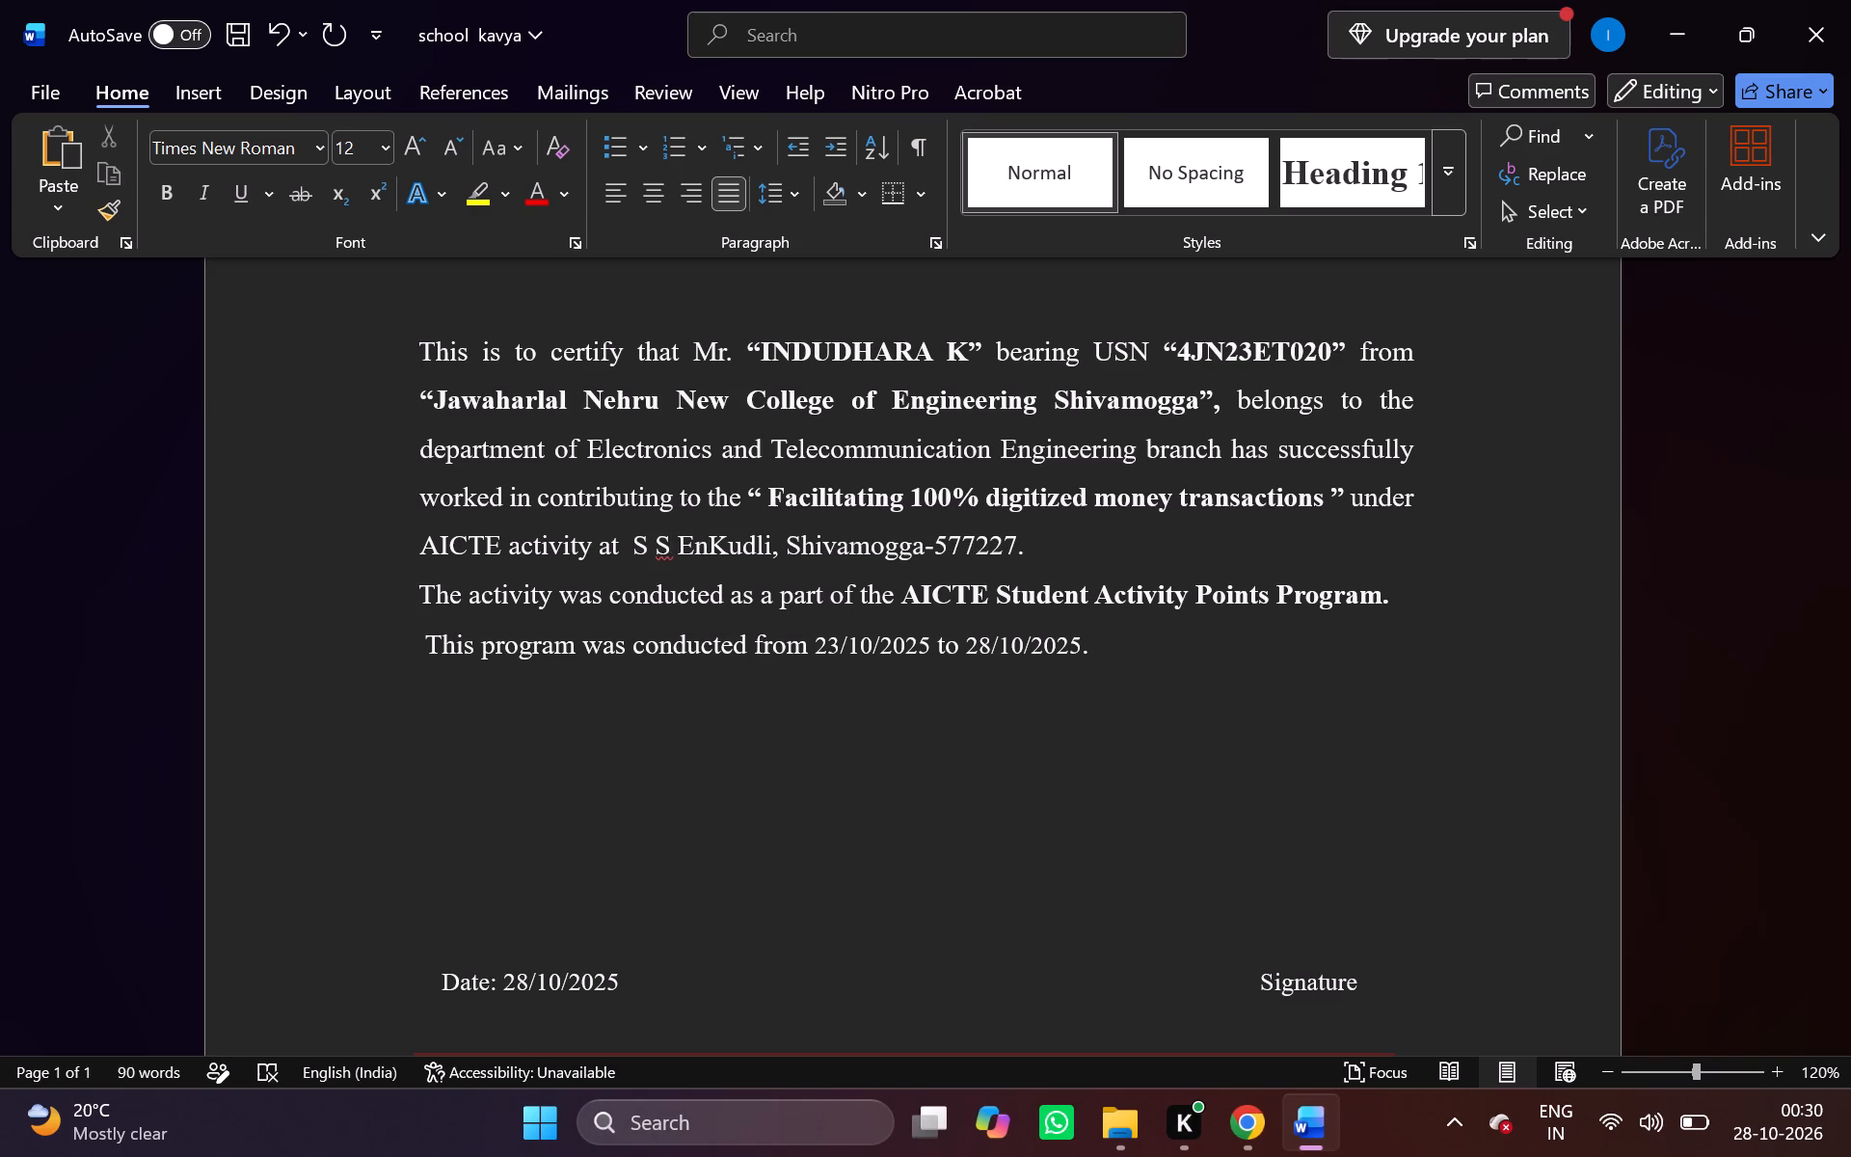
type("ter")
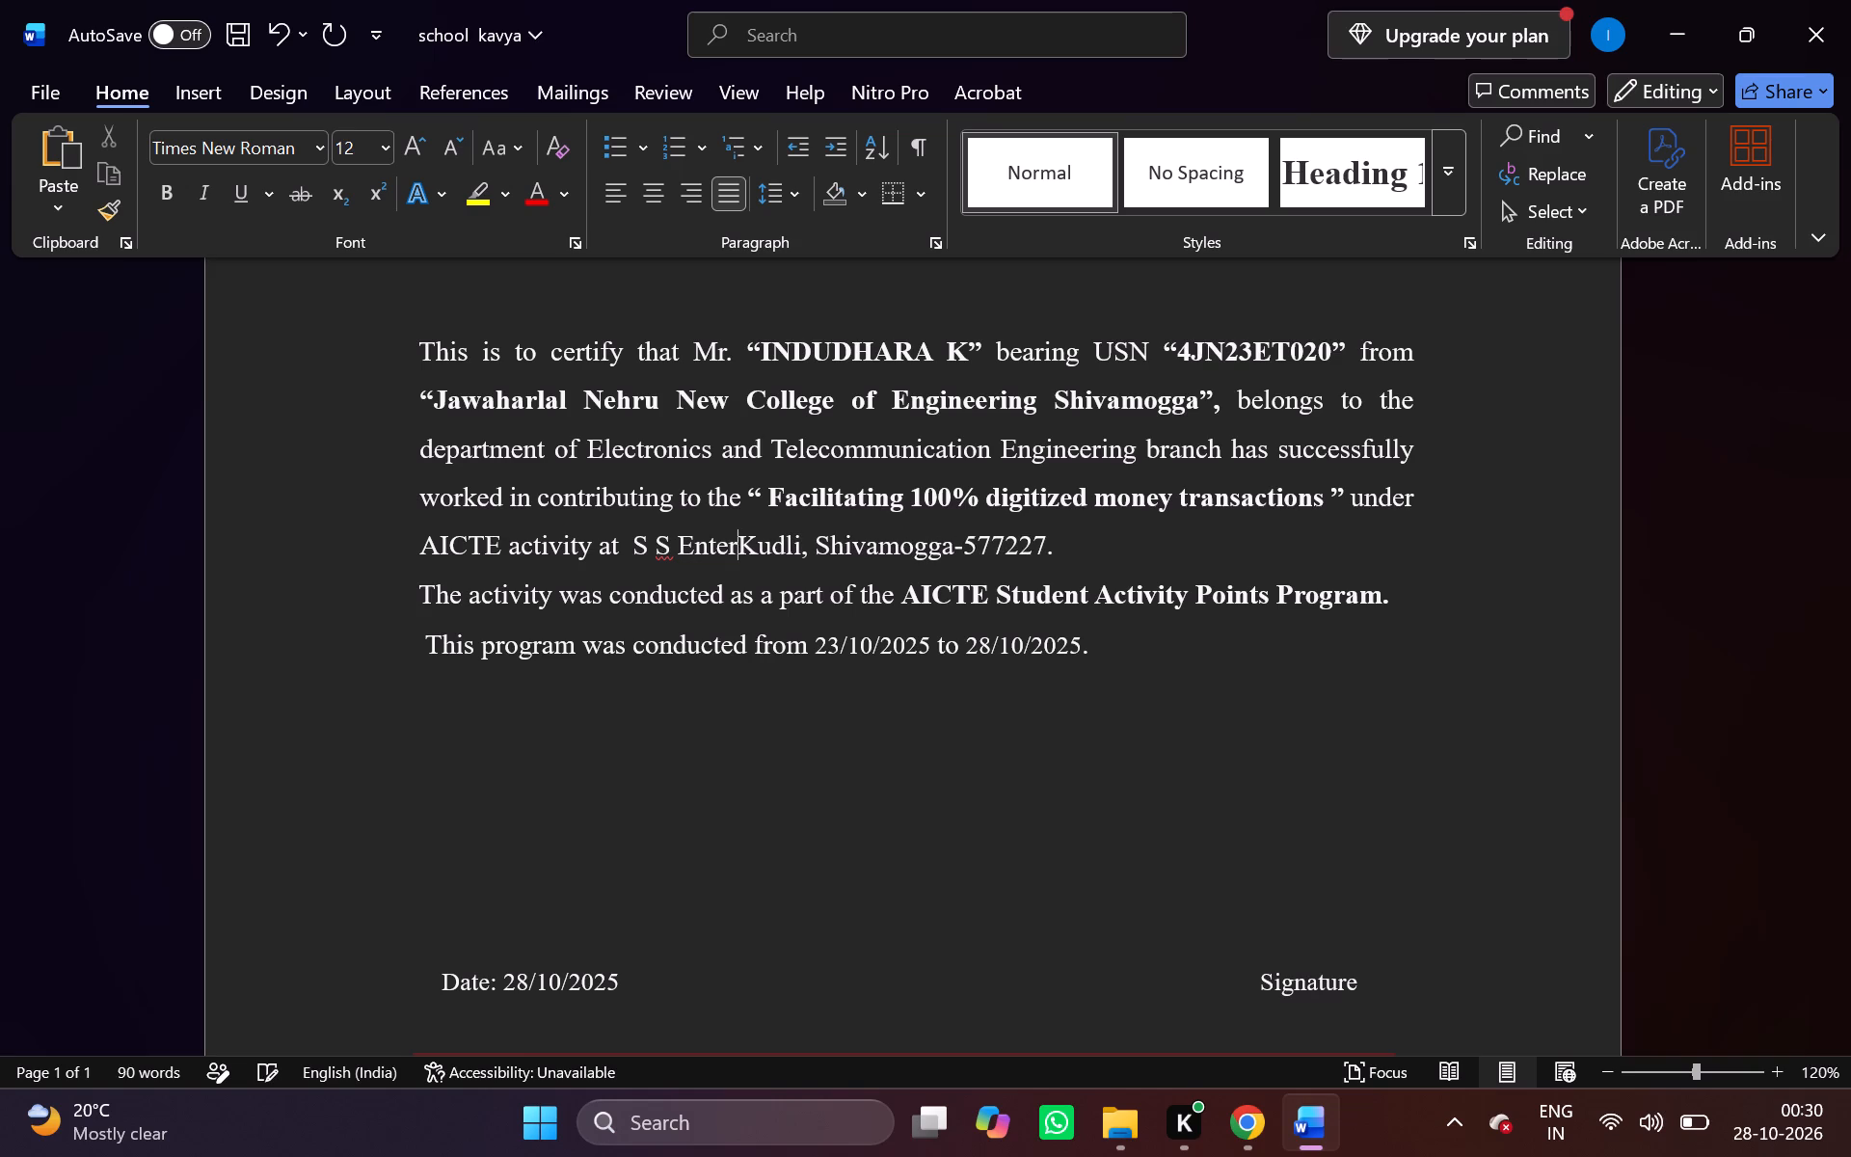
type("pr")
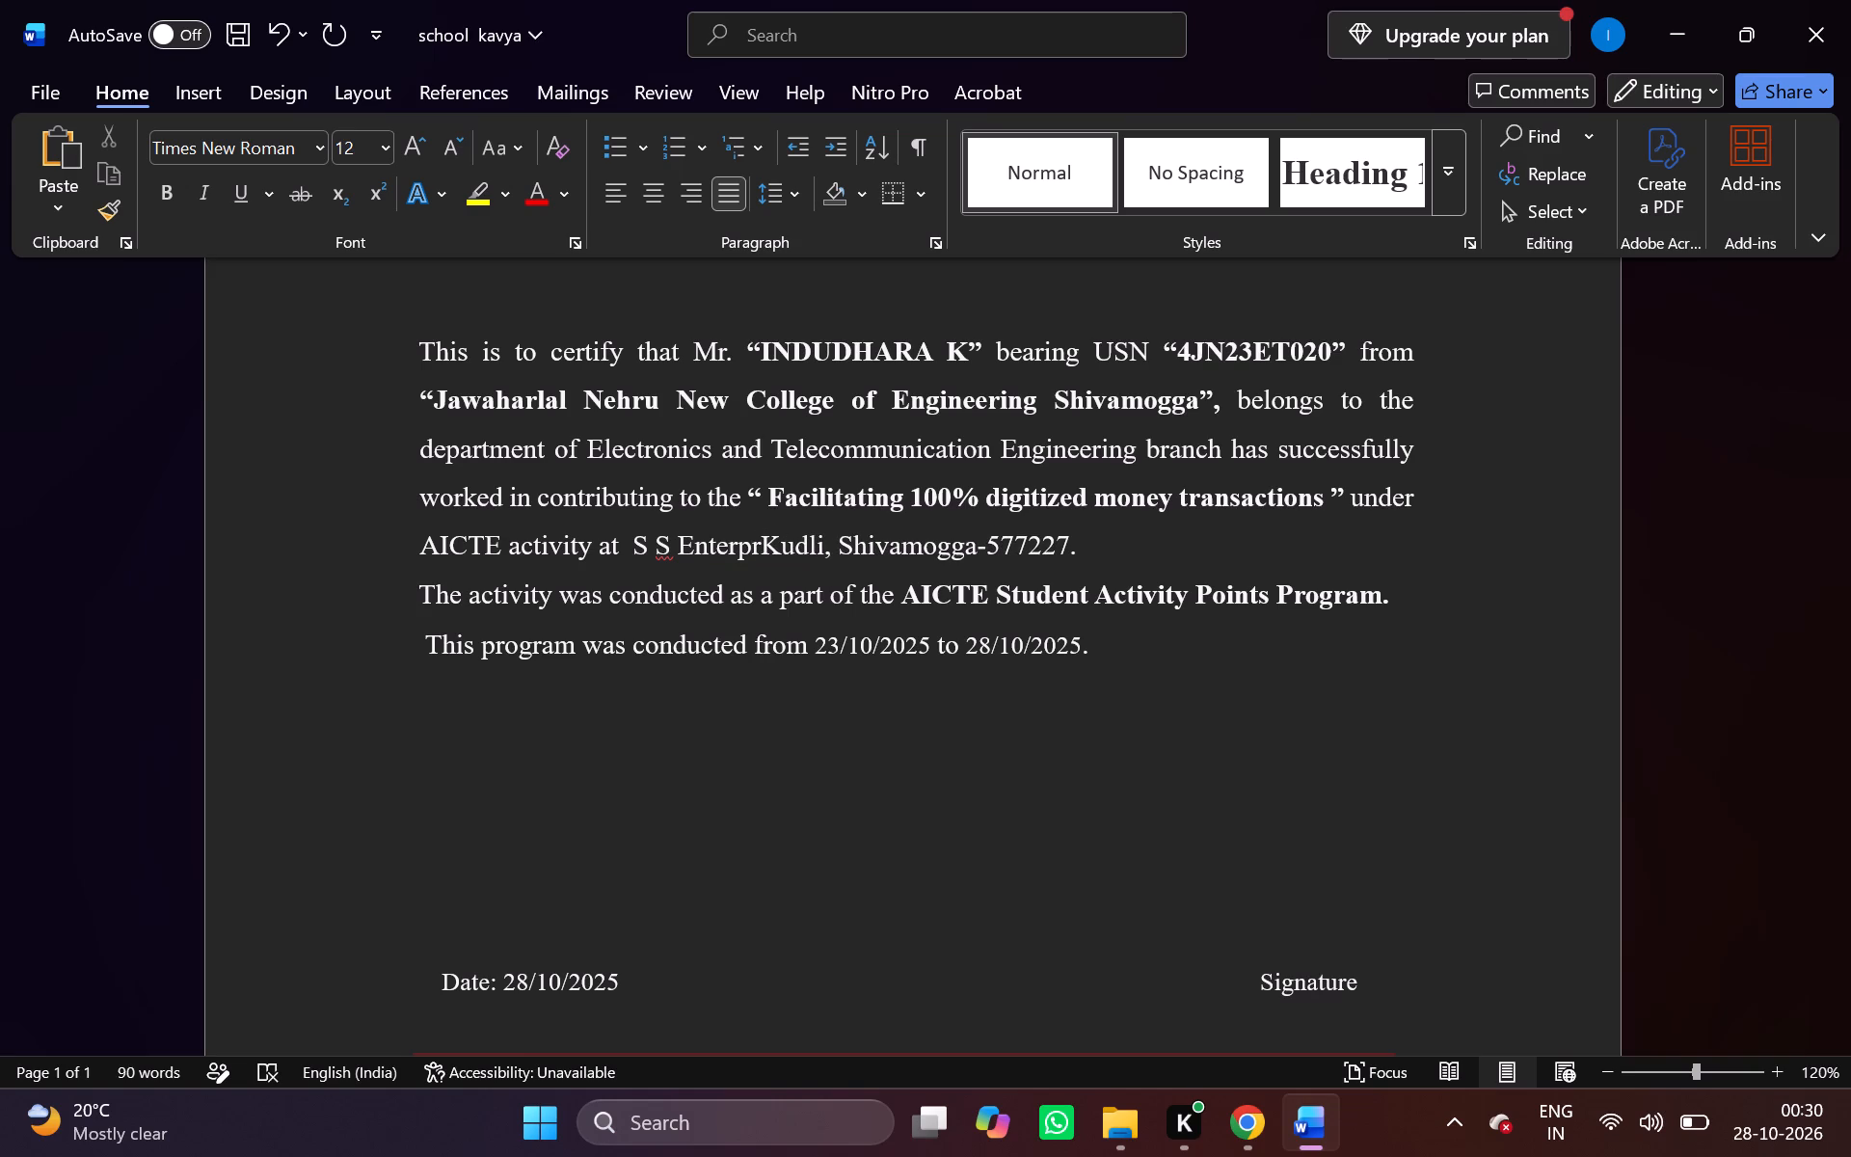
type("esies")
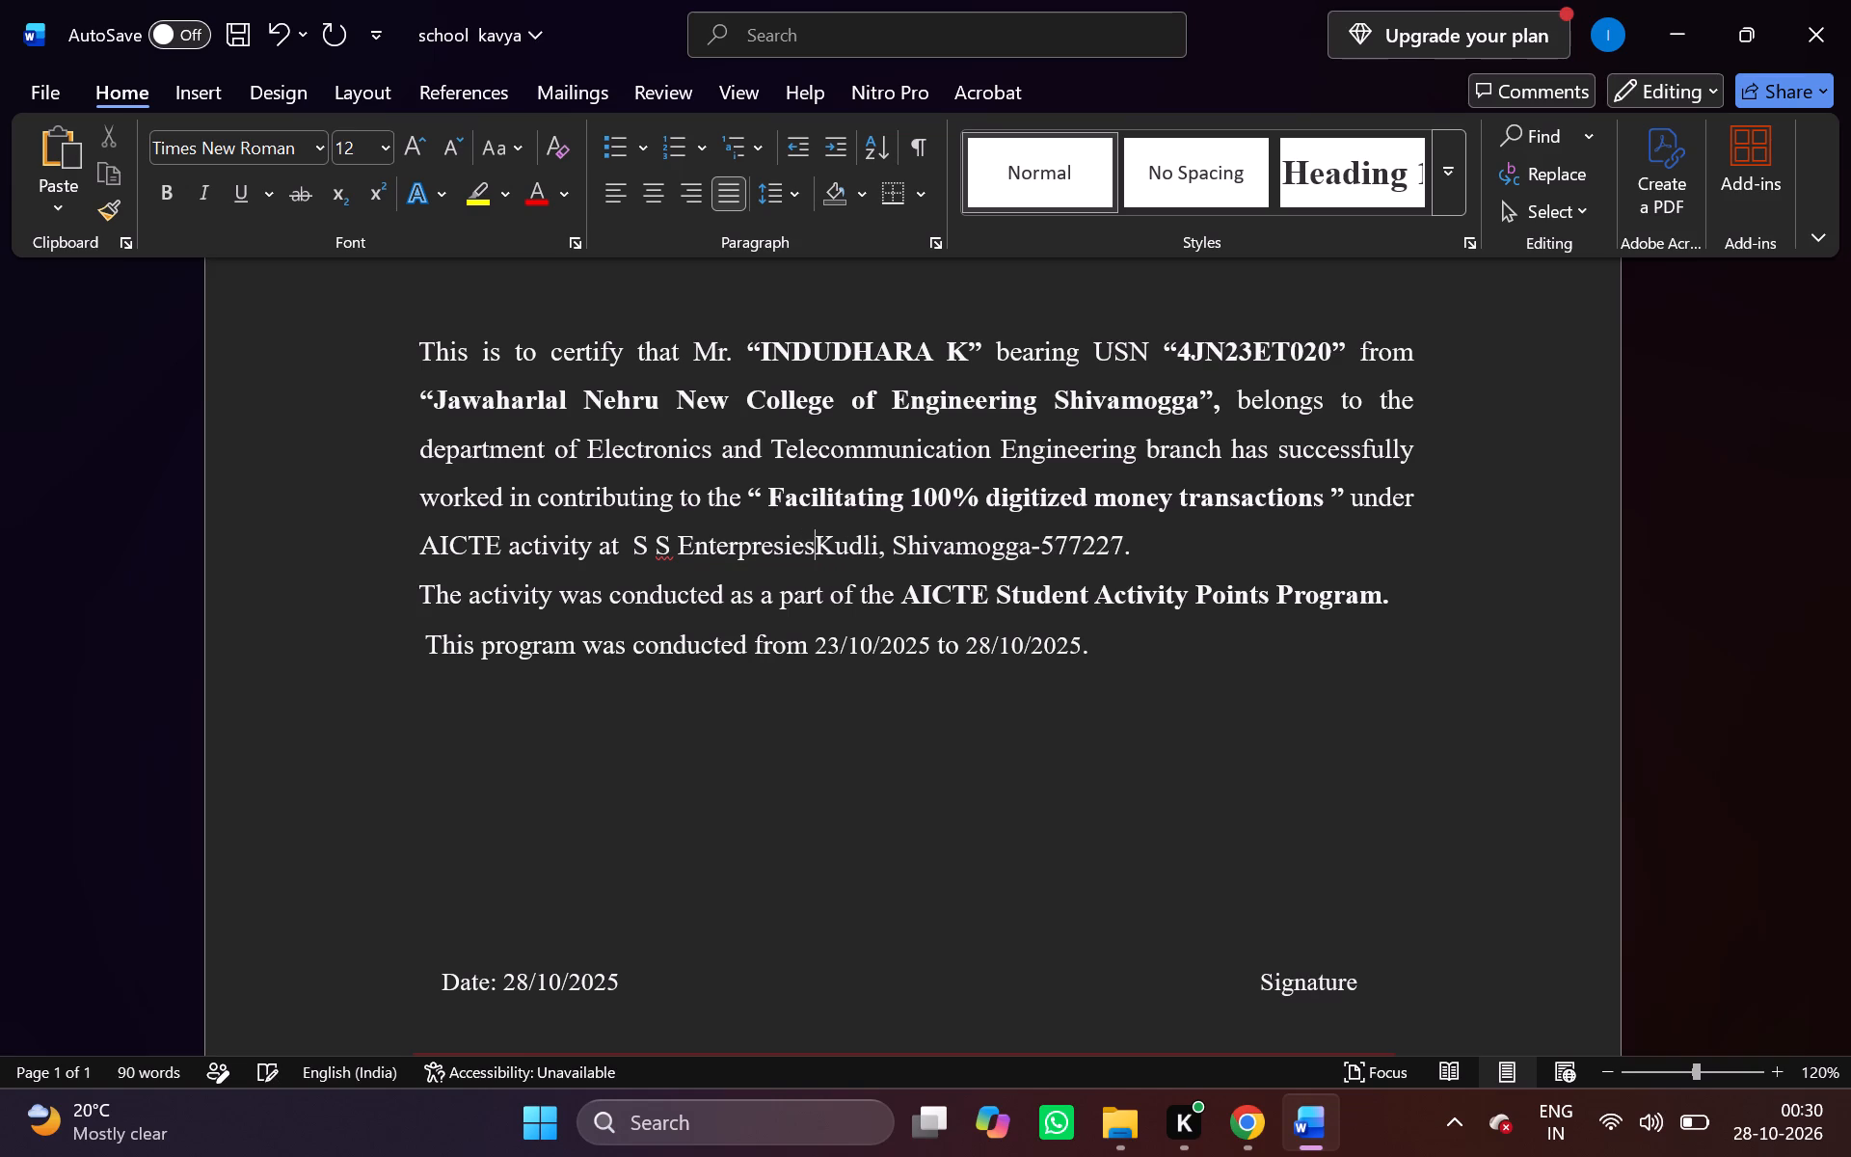
key("space")
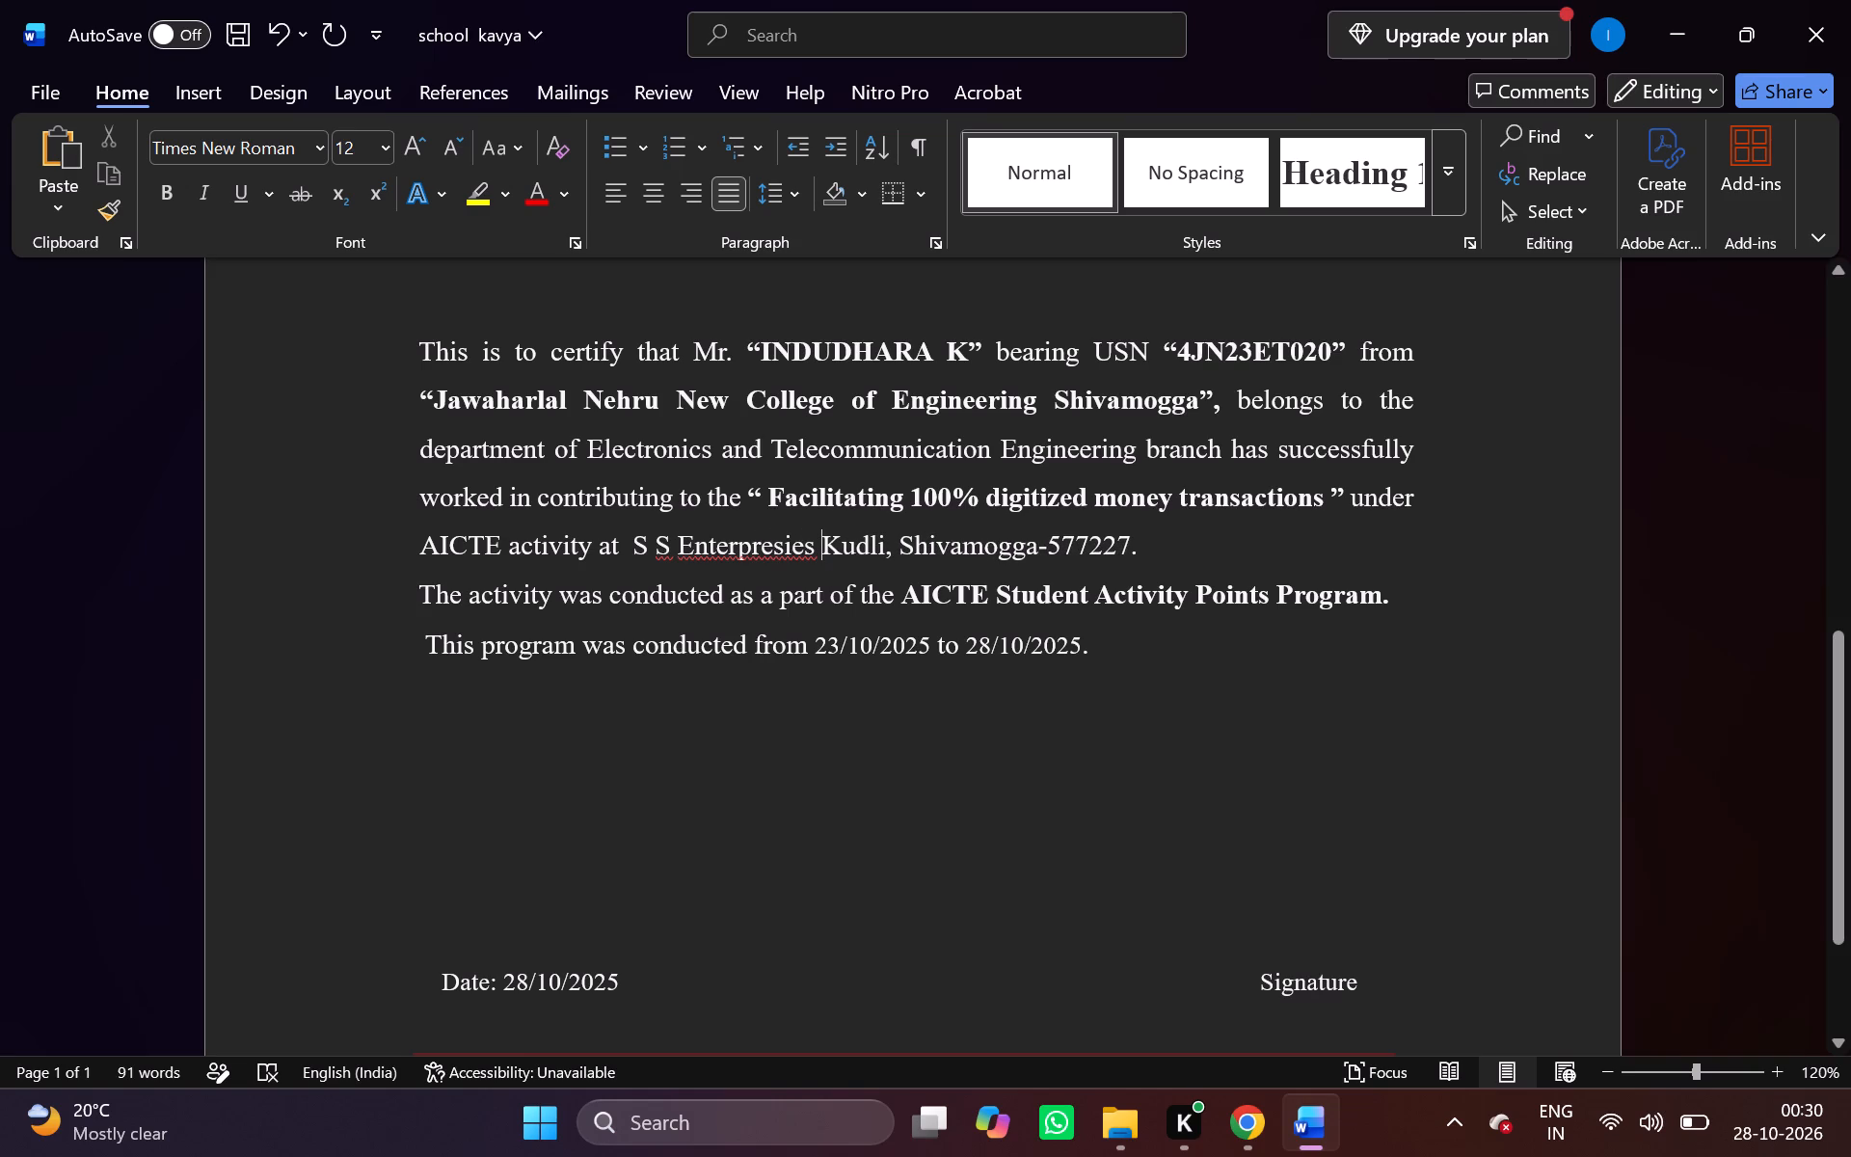
left_click(754, 555)
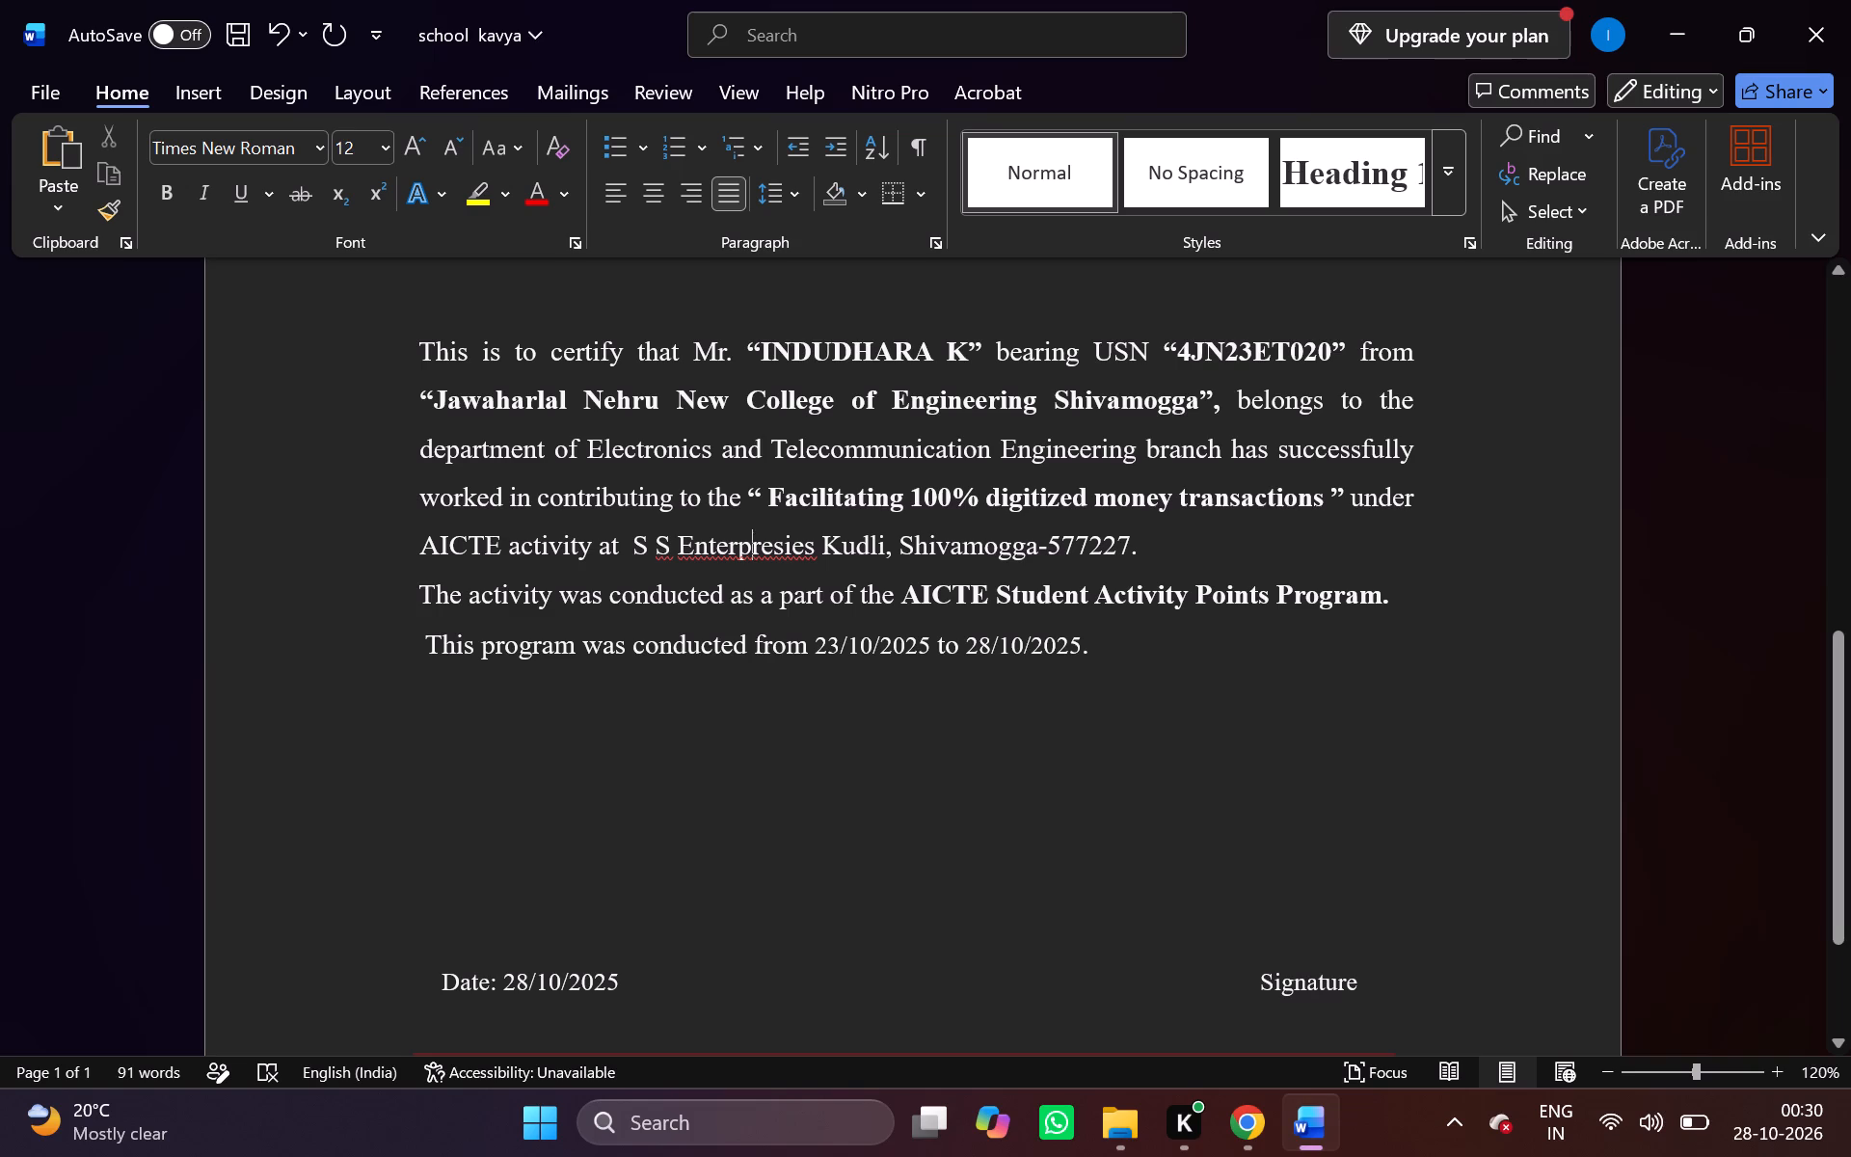
right_click(754, 555)
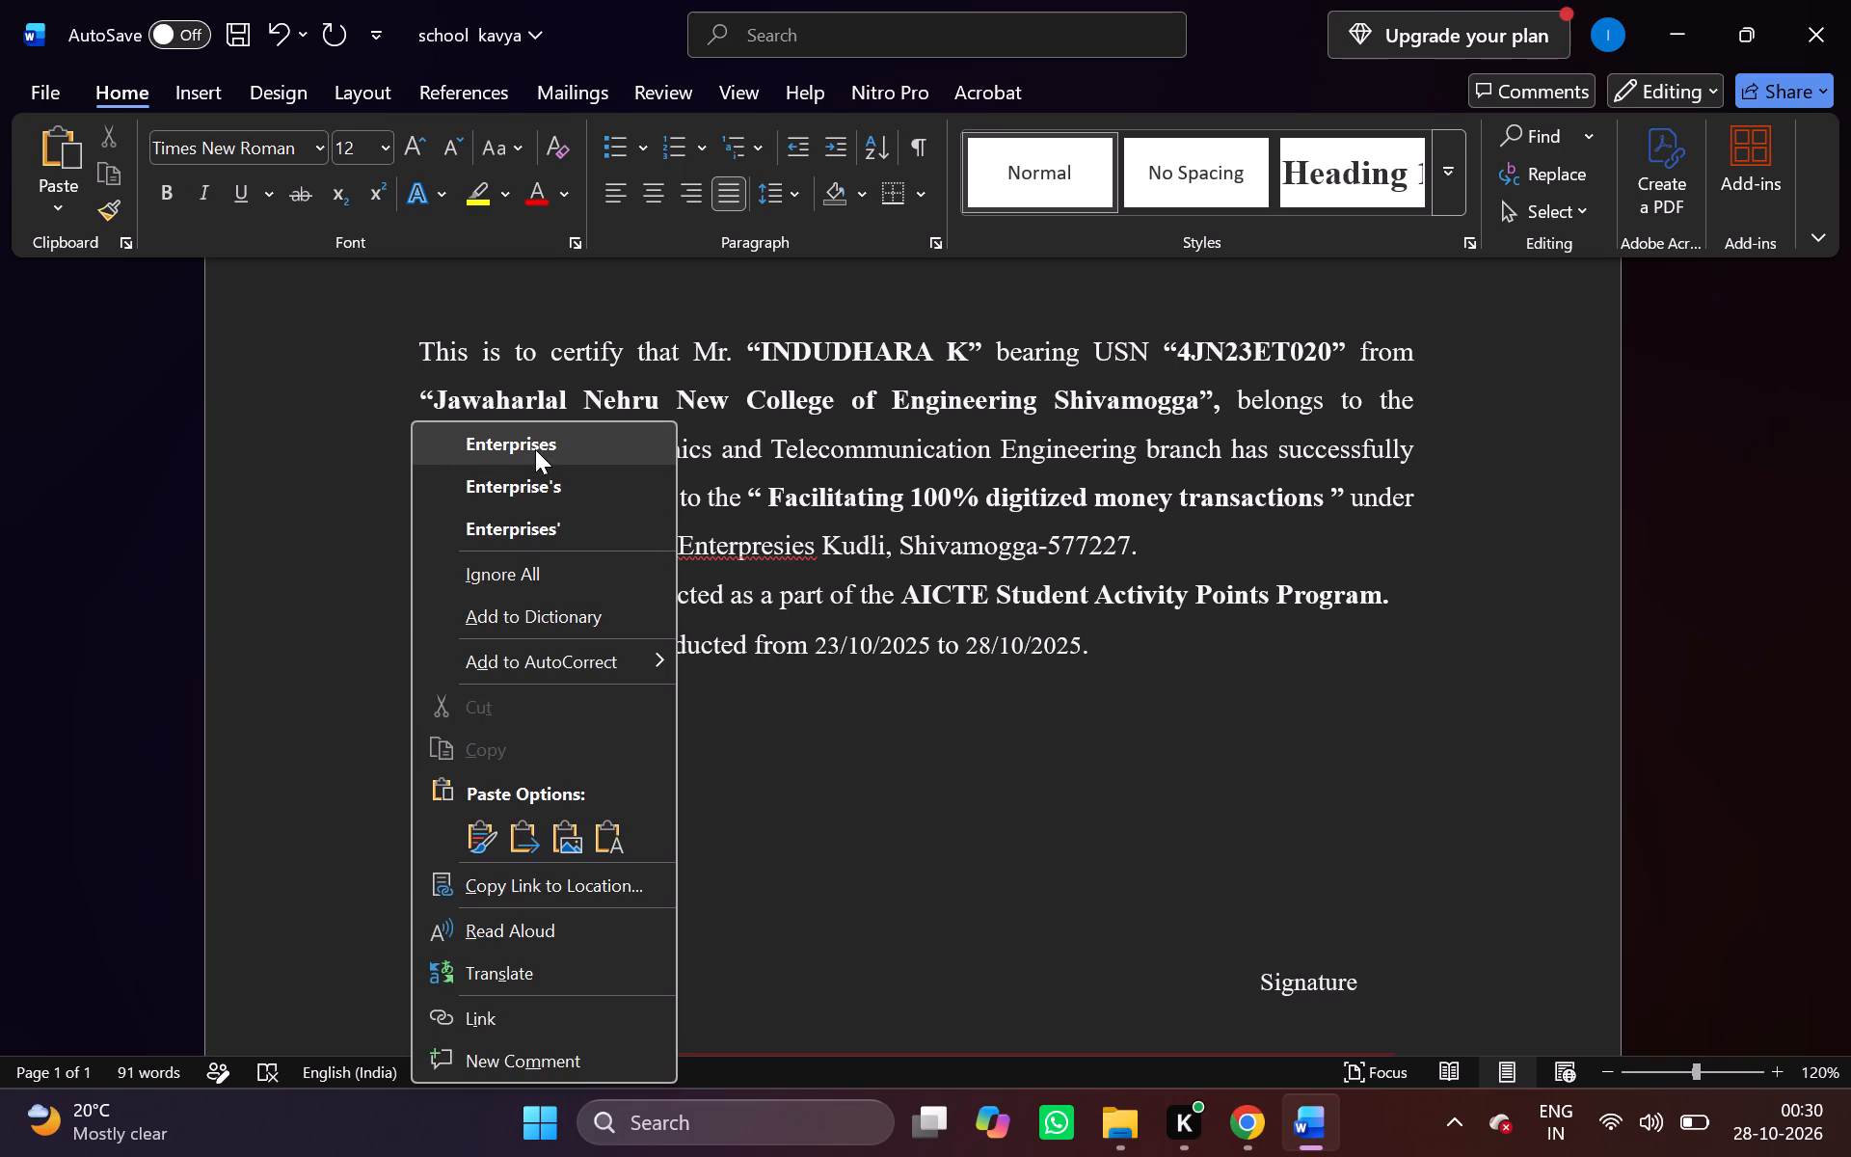
left_click(535, 449)
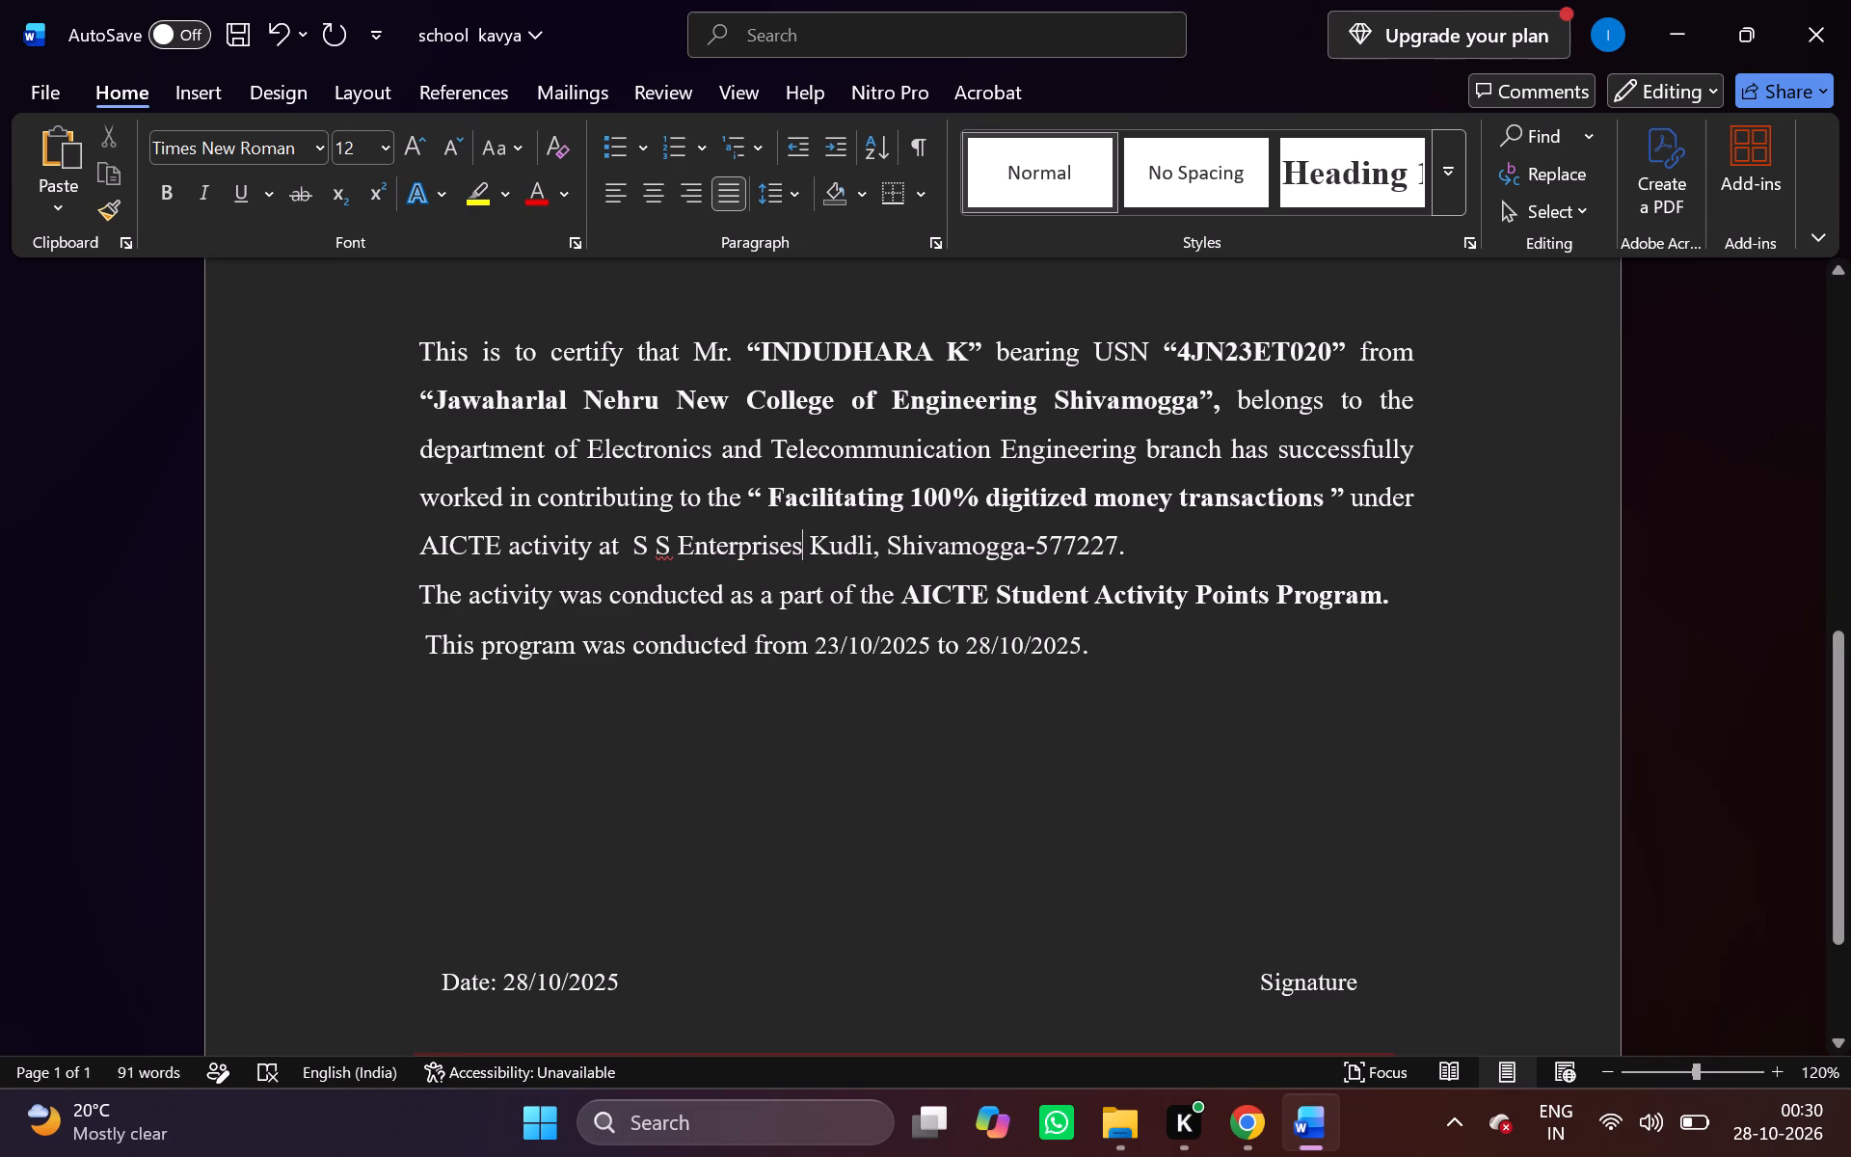
Ignore the repeated-word flag on the second "S" in "S S Enterprises".
right_click(662, 550)
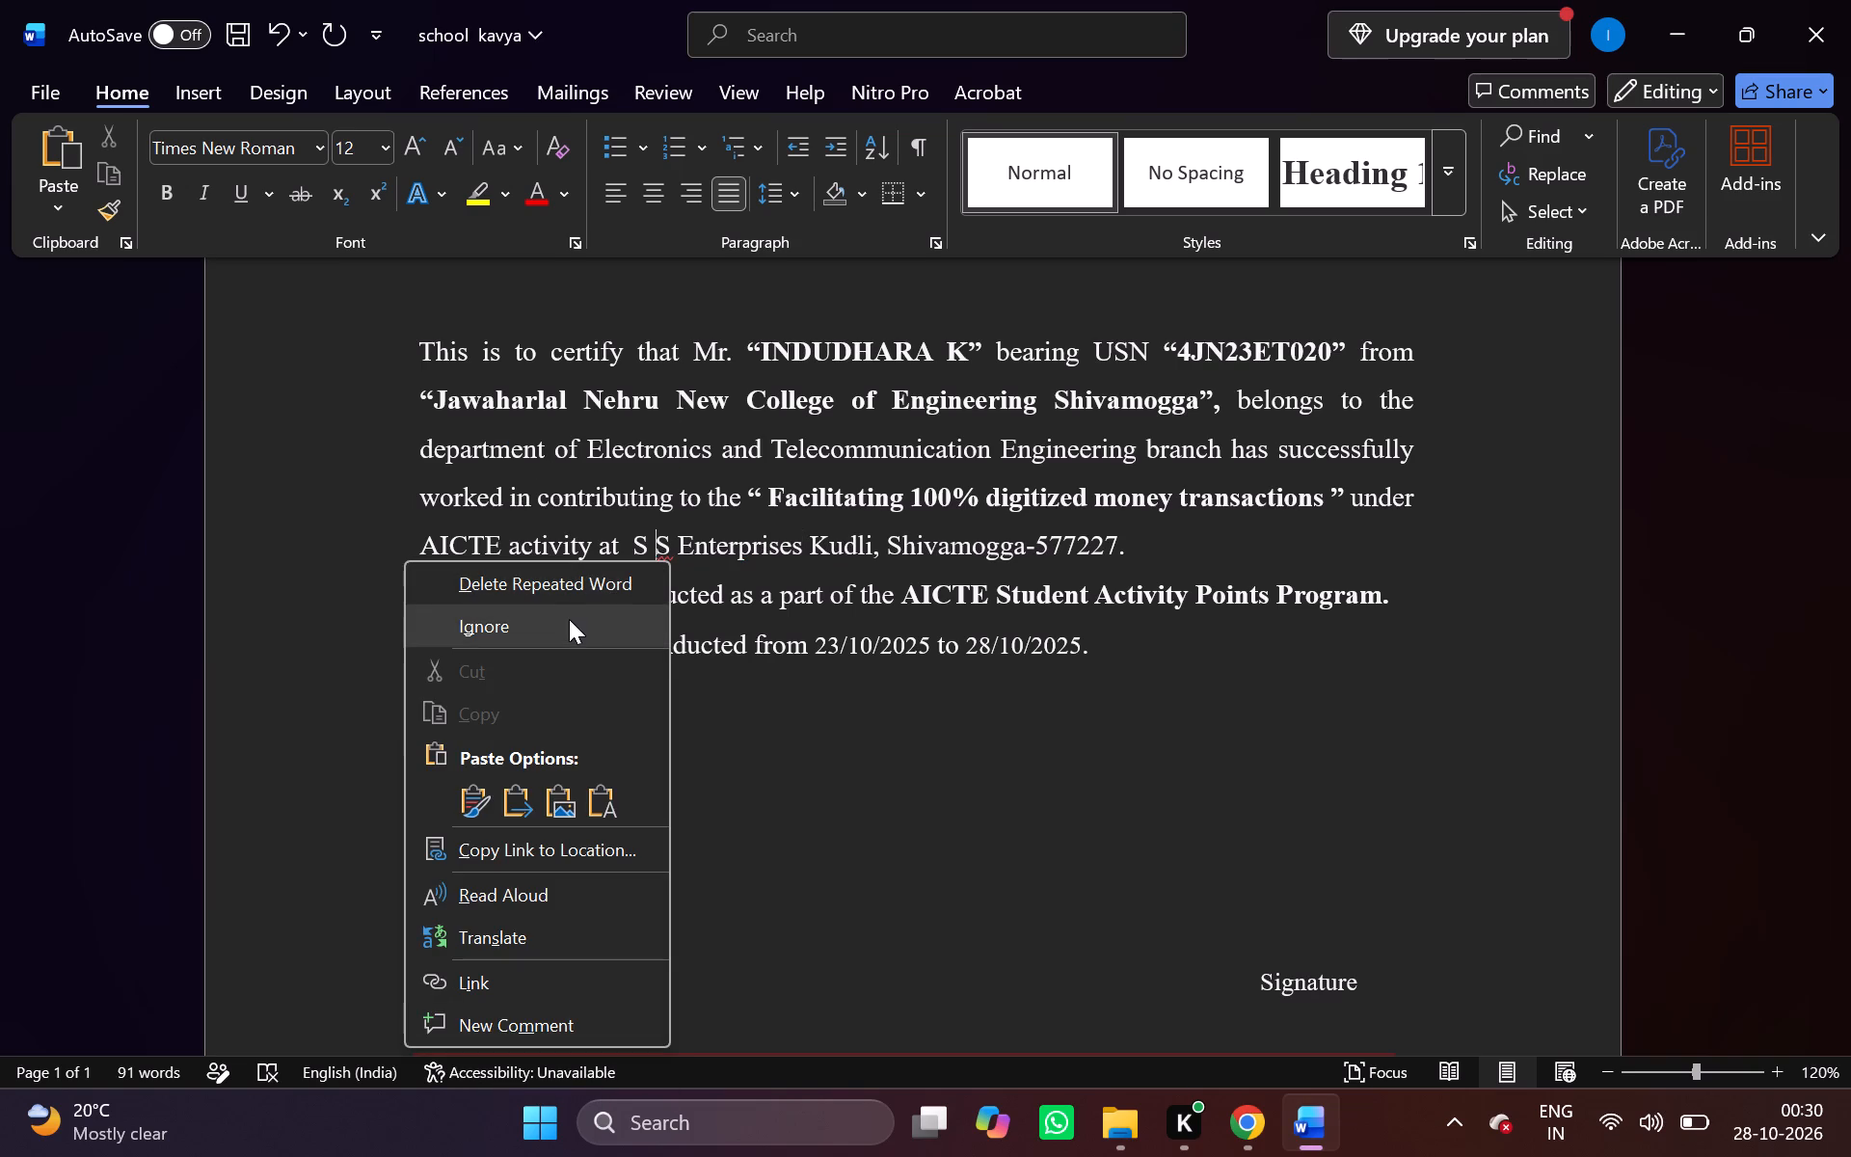
left_click(569, 619)
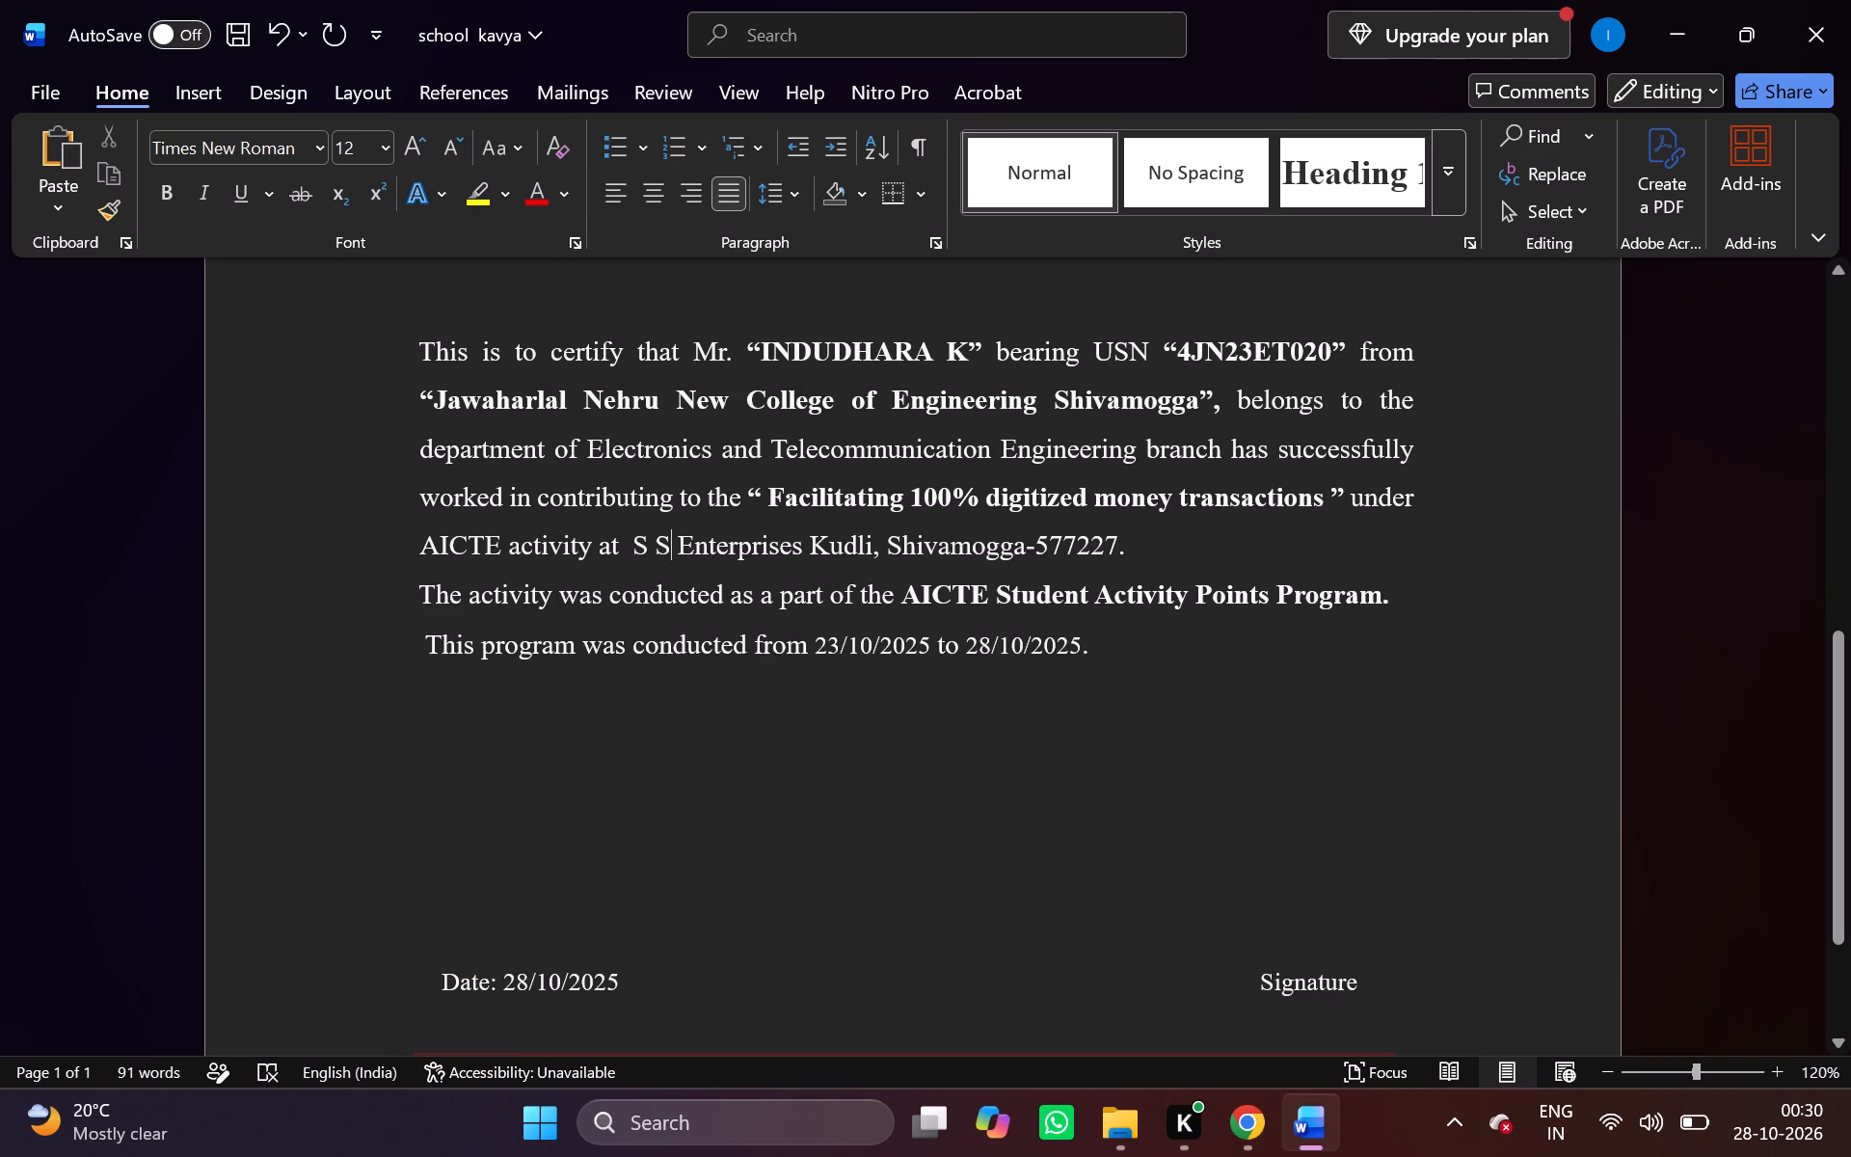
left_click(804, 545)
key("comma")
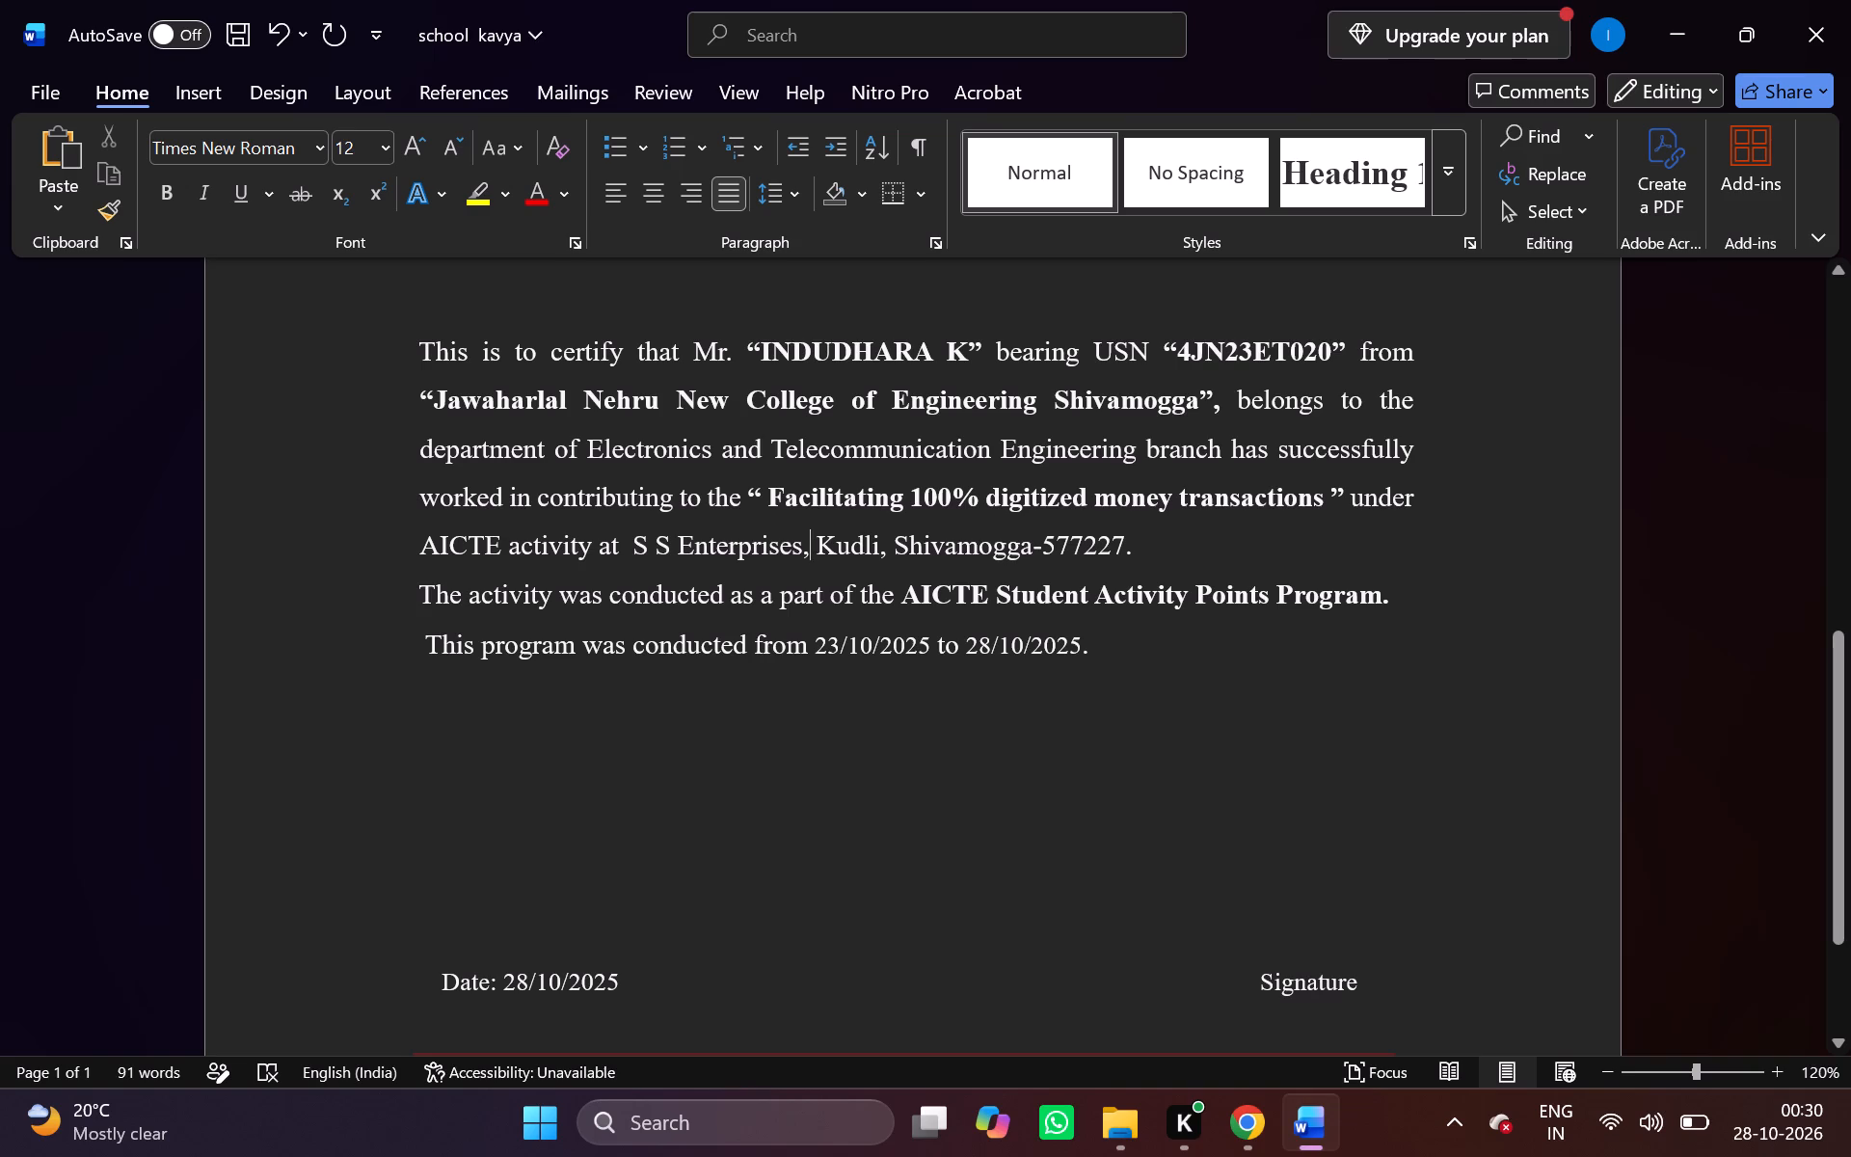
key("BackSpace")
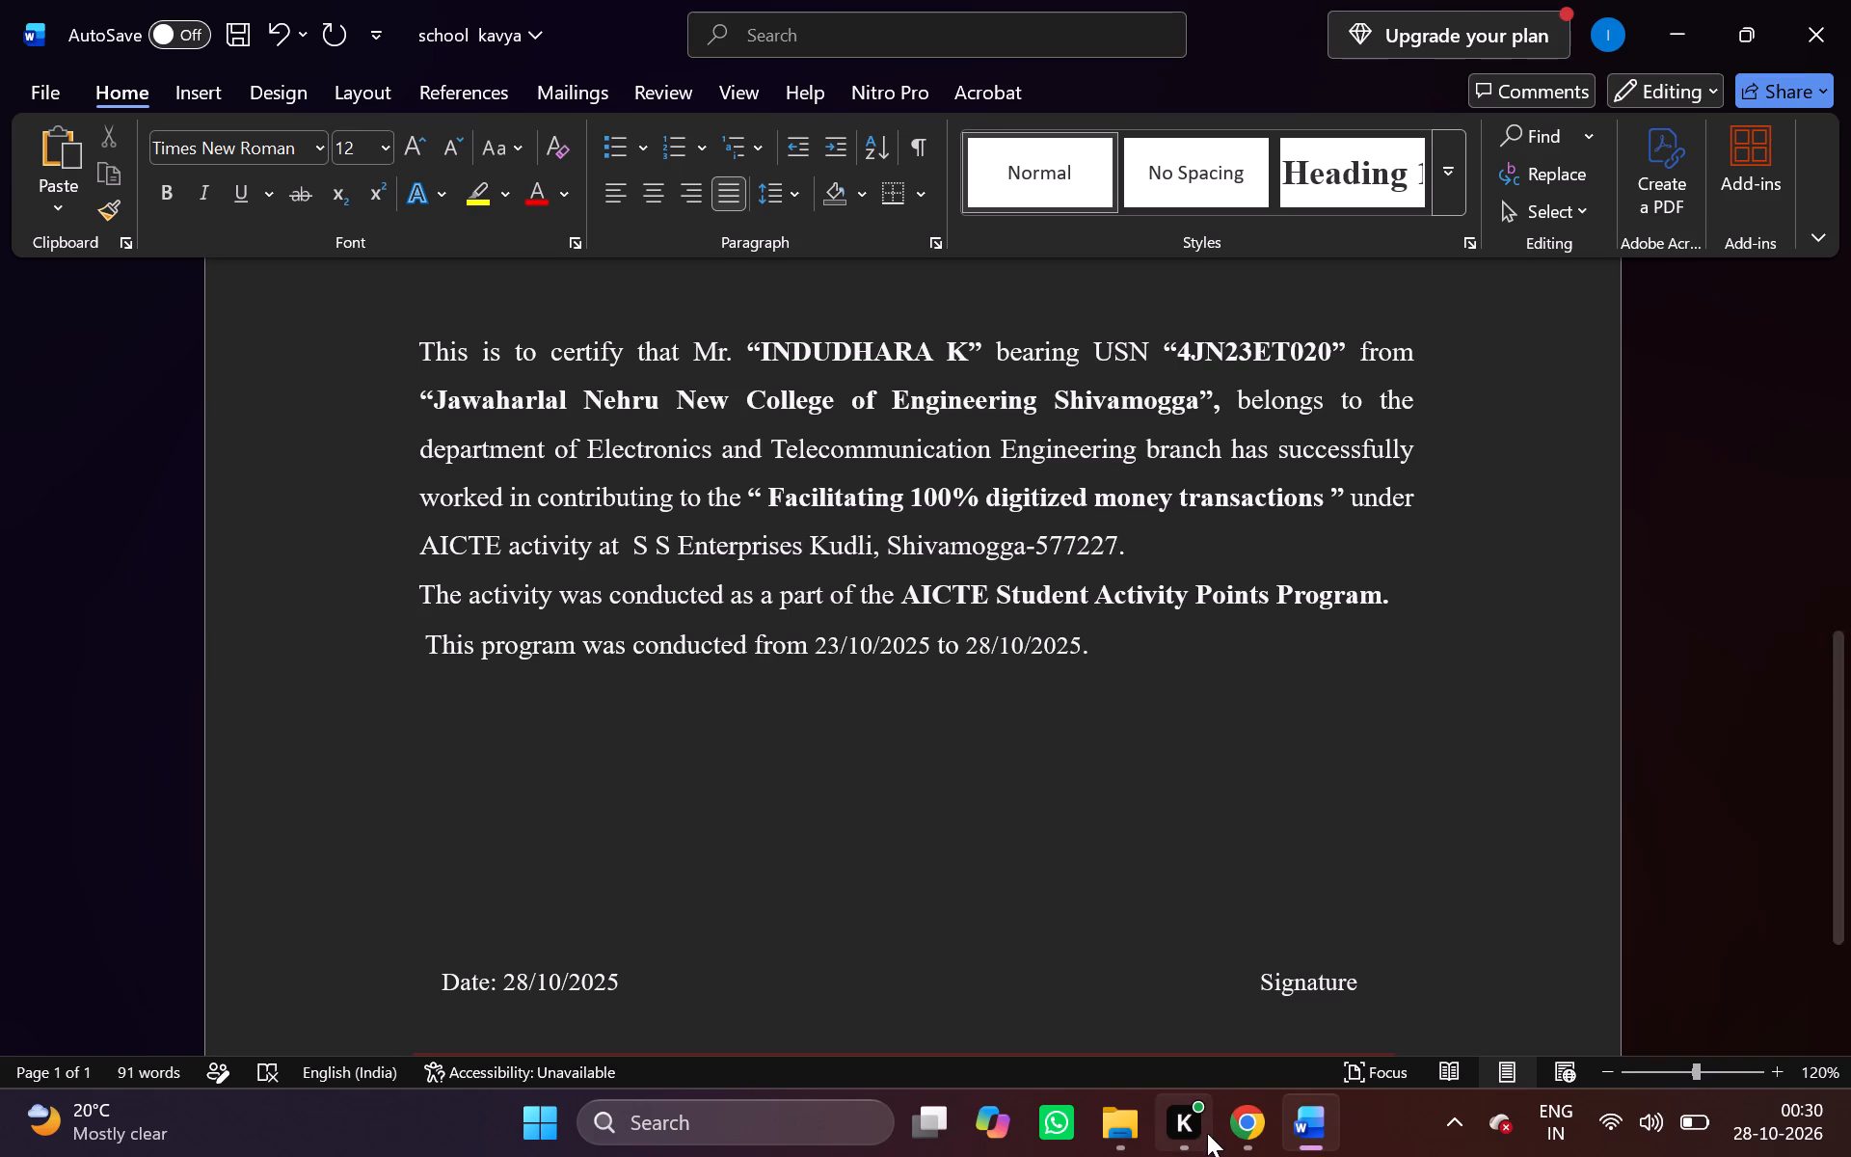
In File Explorer, check the wording of the manu swatchbharath, Indudhara tour and Indudhara swatchbharath certificate PDFs, closing each, and return to the Word certificate.
left_click(1127, 1132)
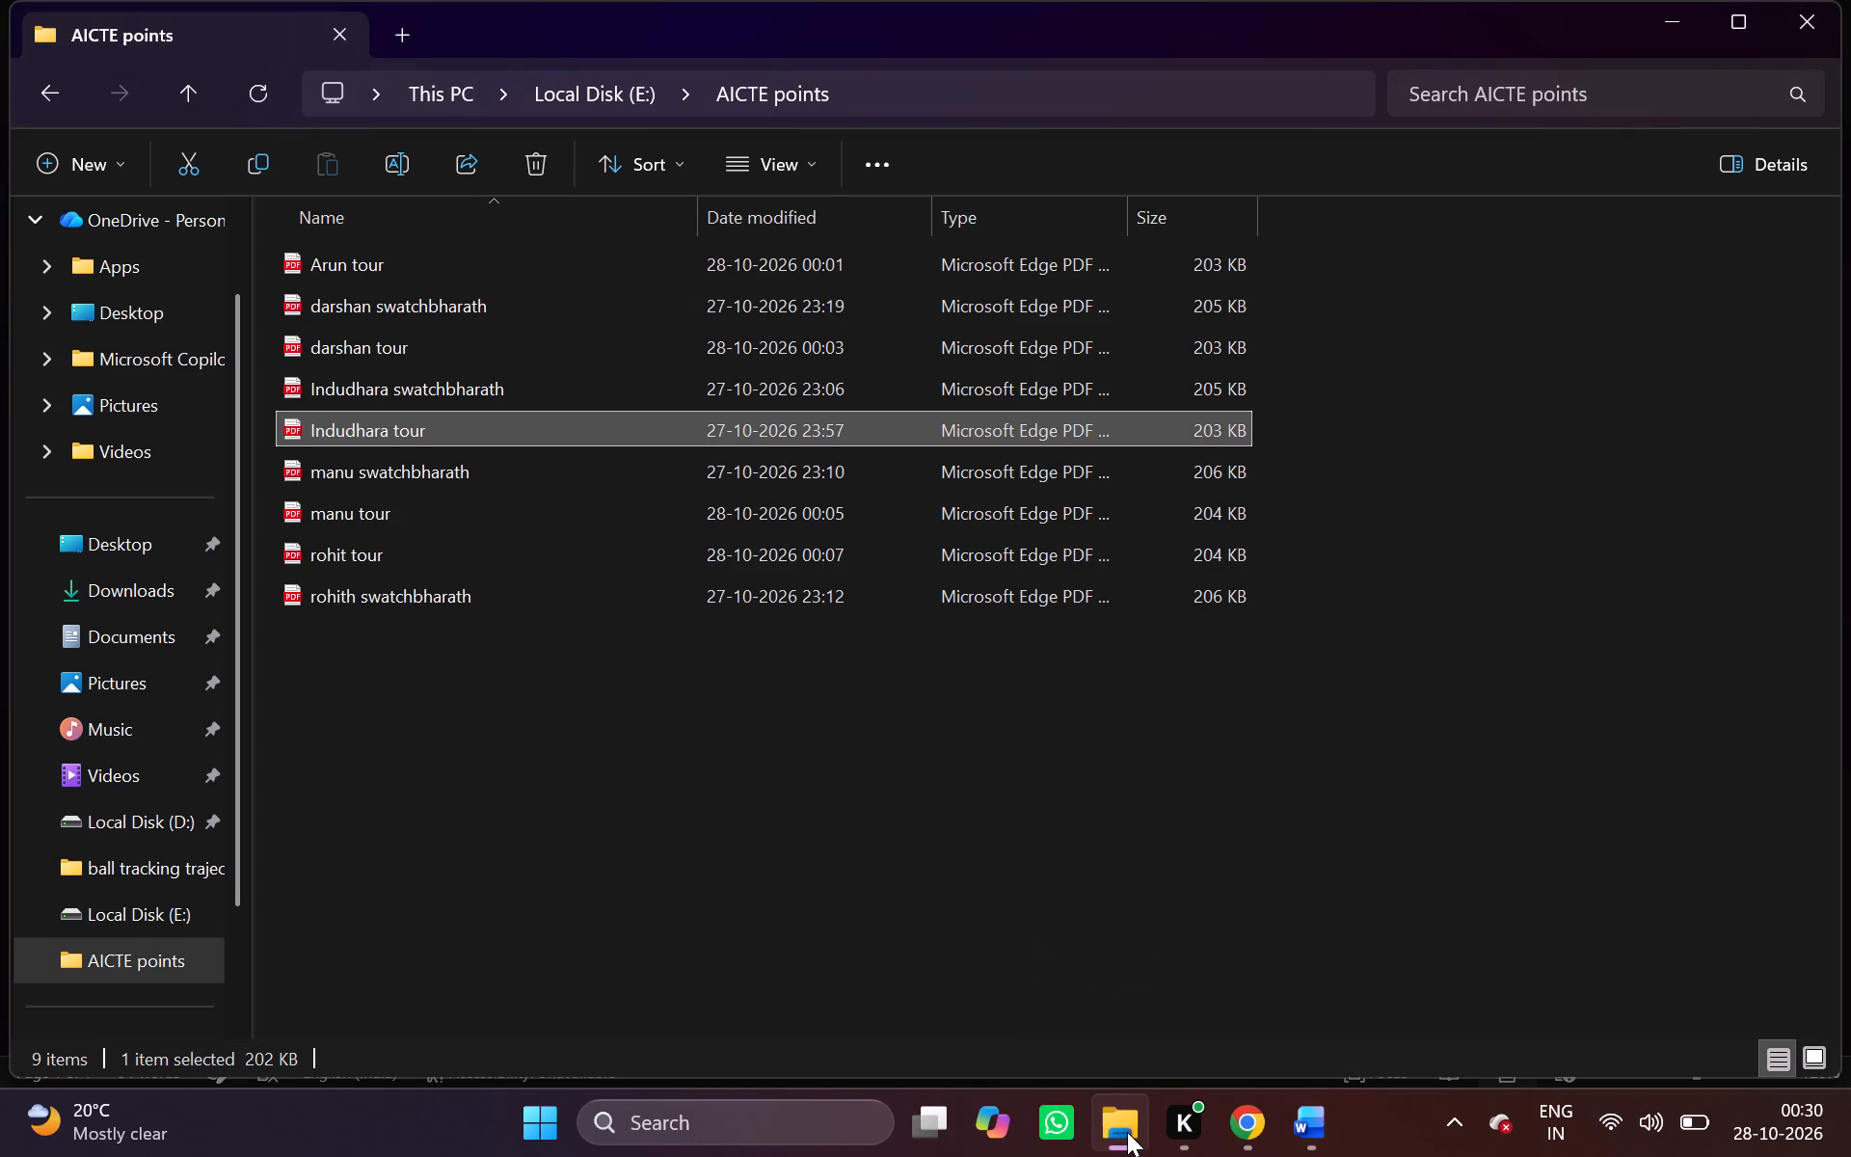
double_click(523, 467)
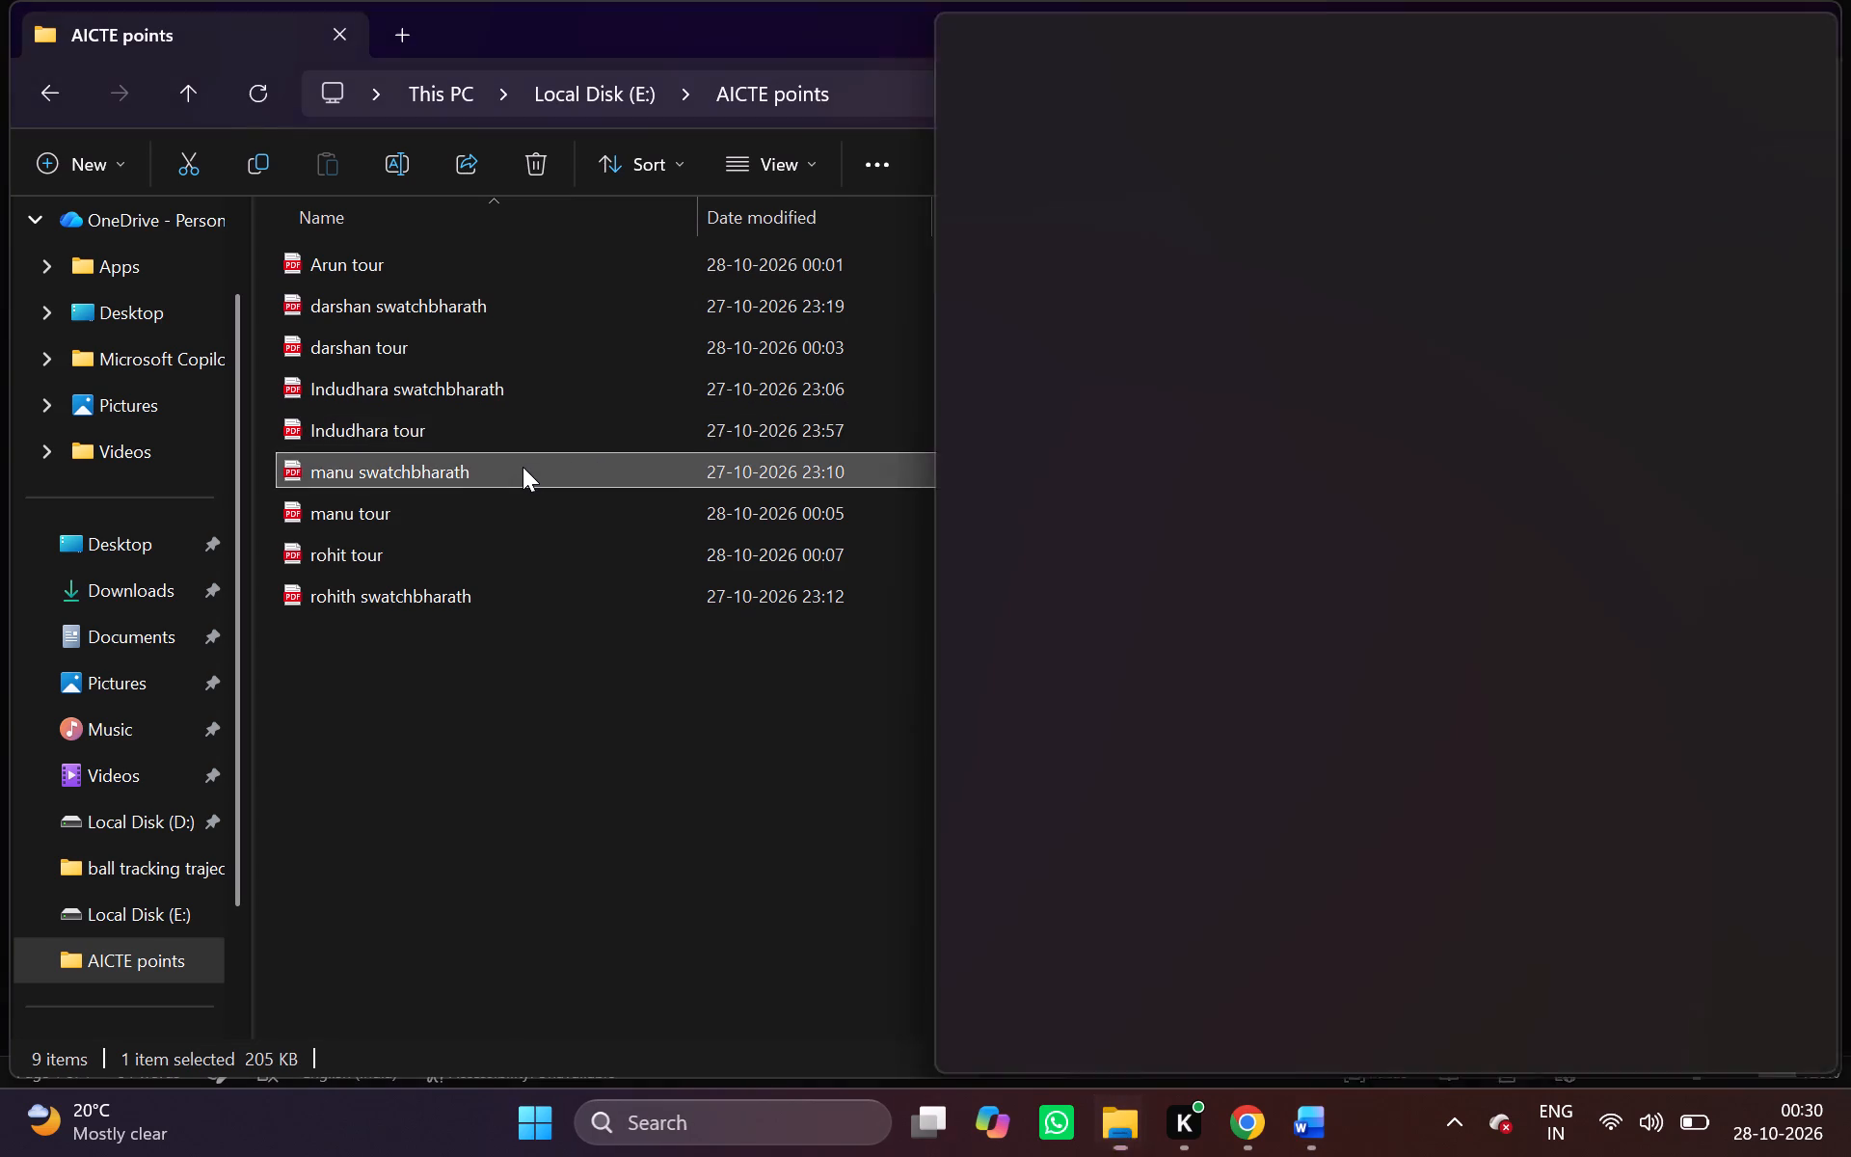
scroll(1473, 753, "left", 1)
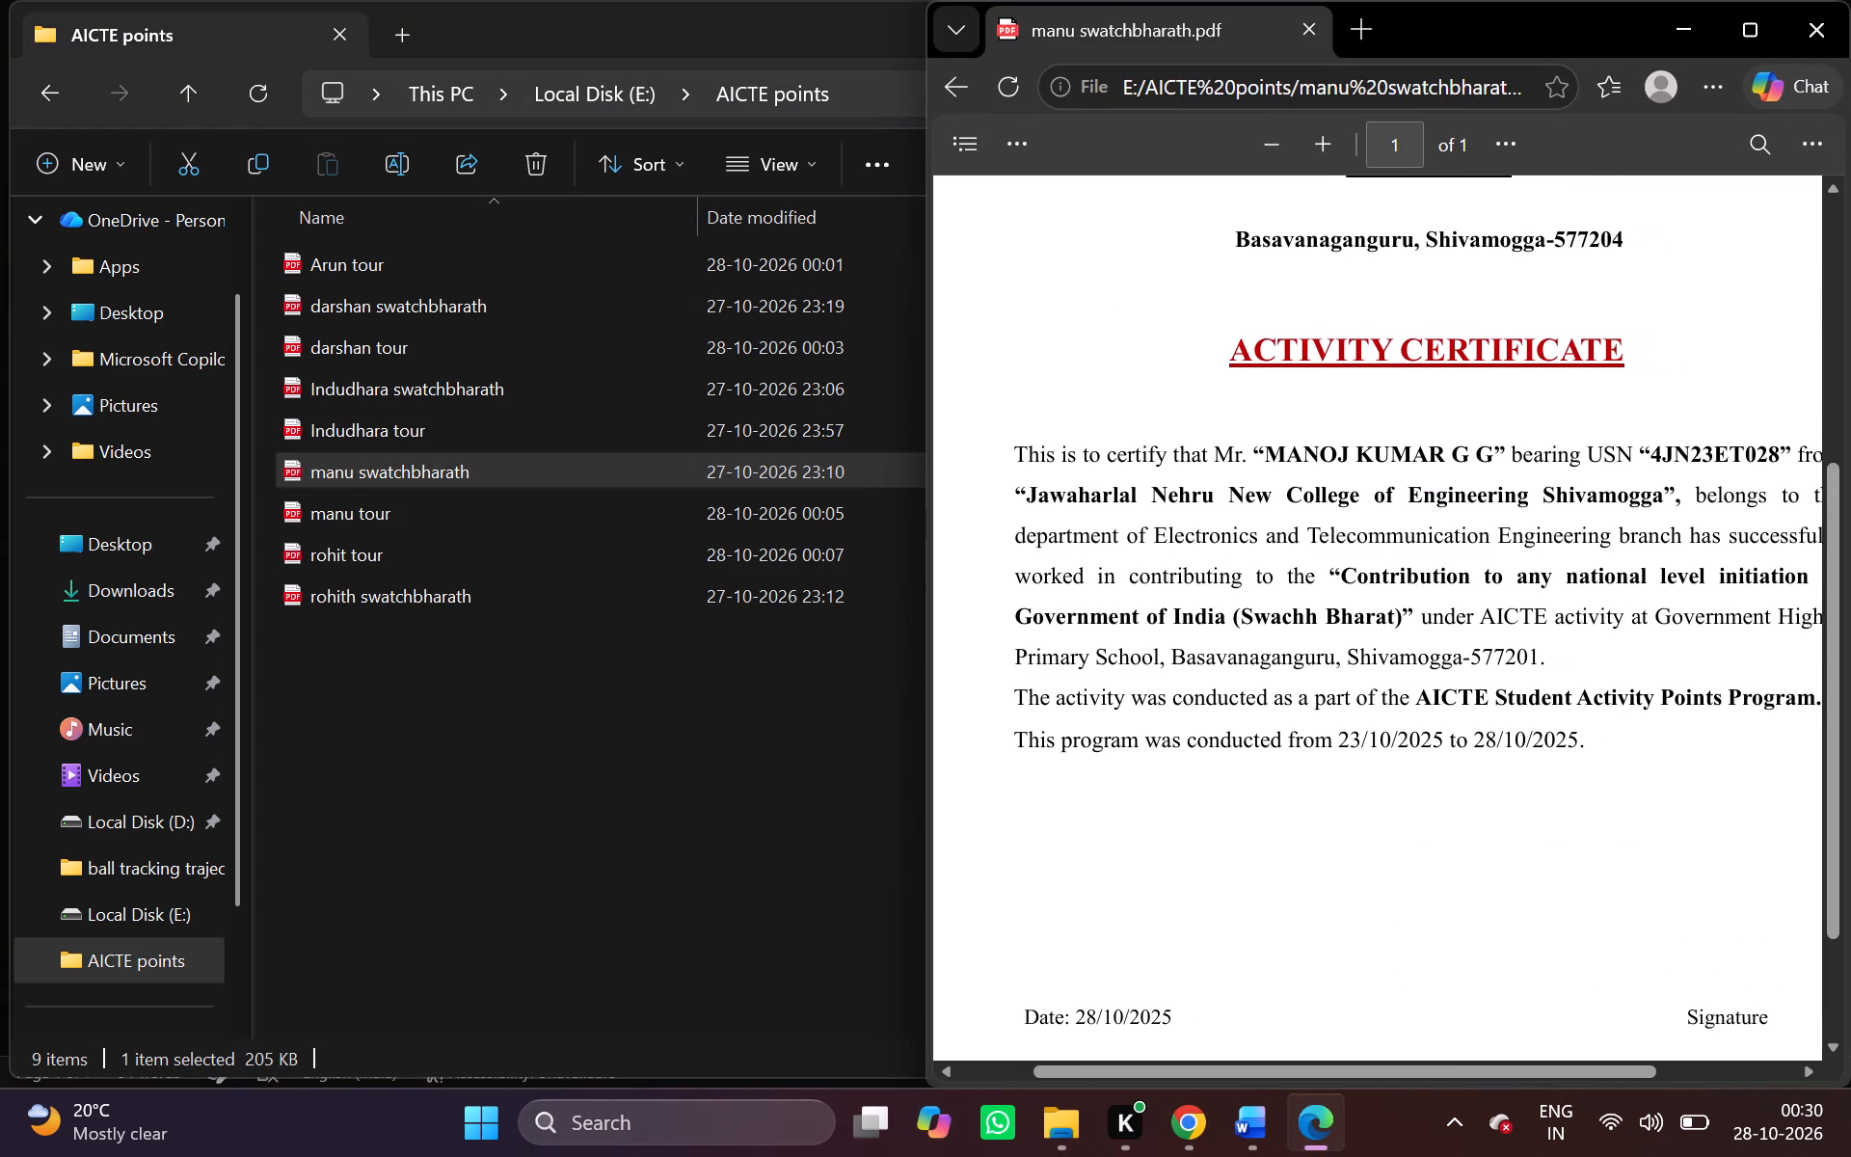
scroll(1473, 753, "left", 1)
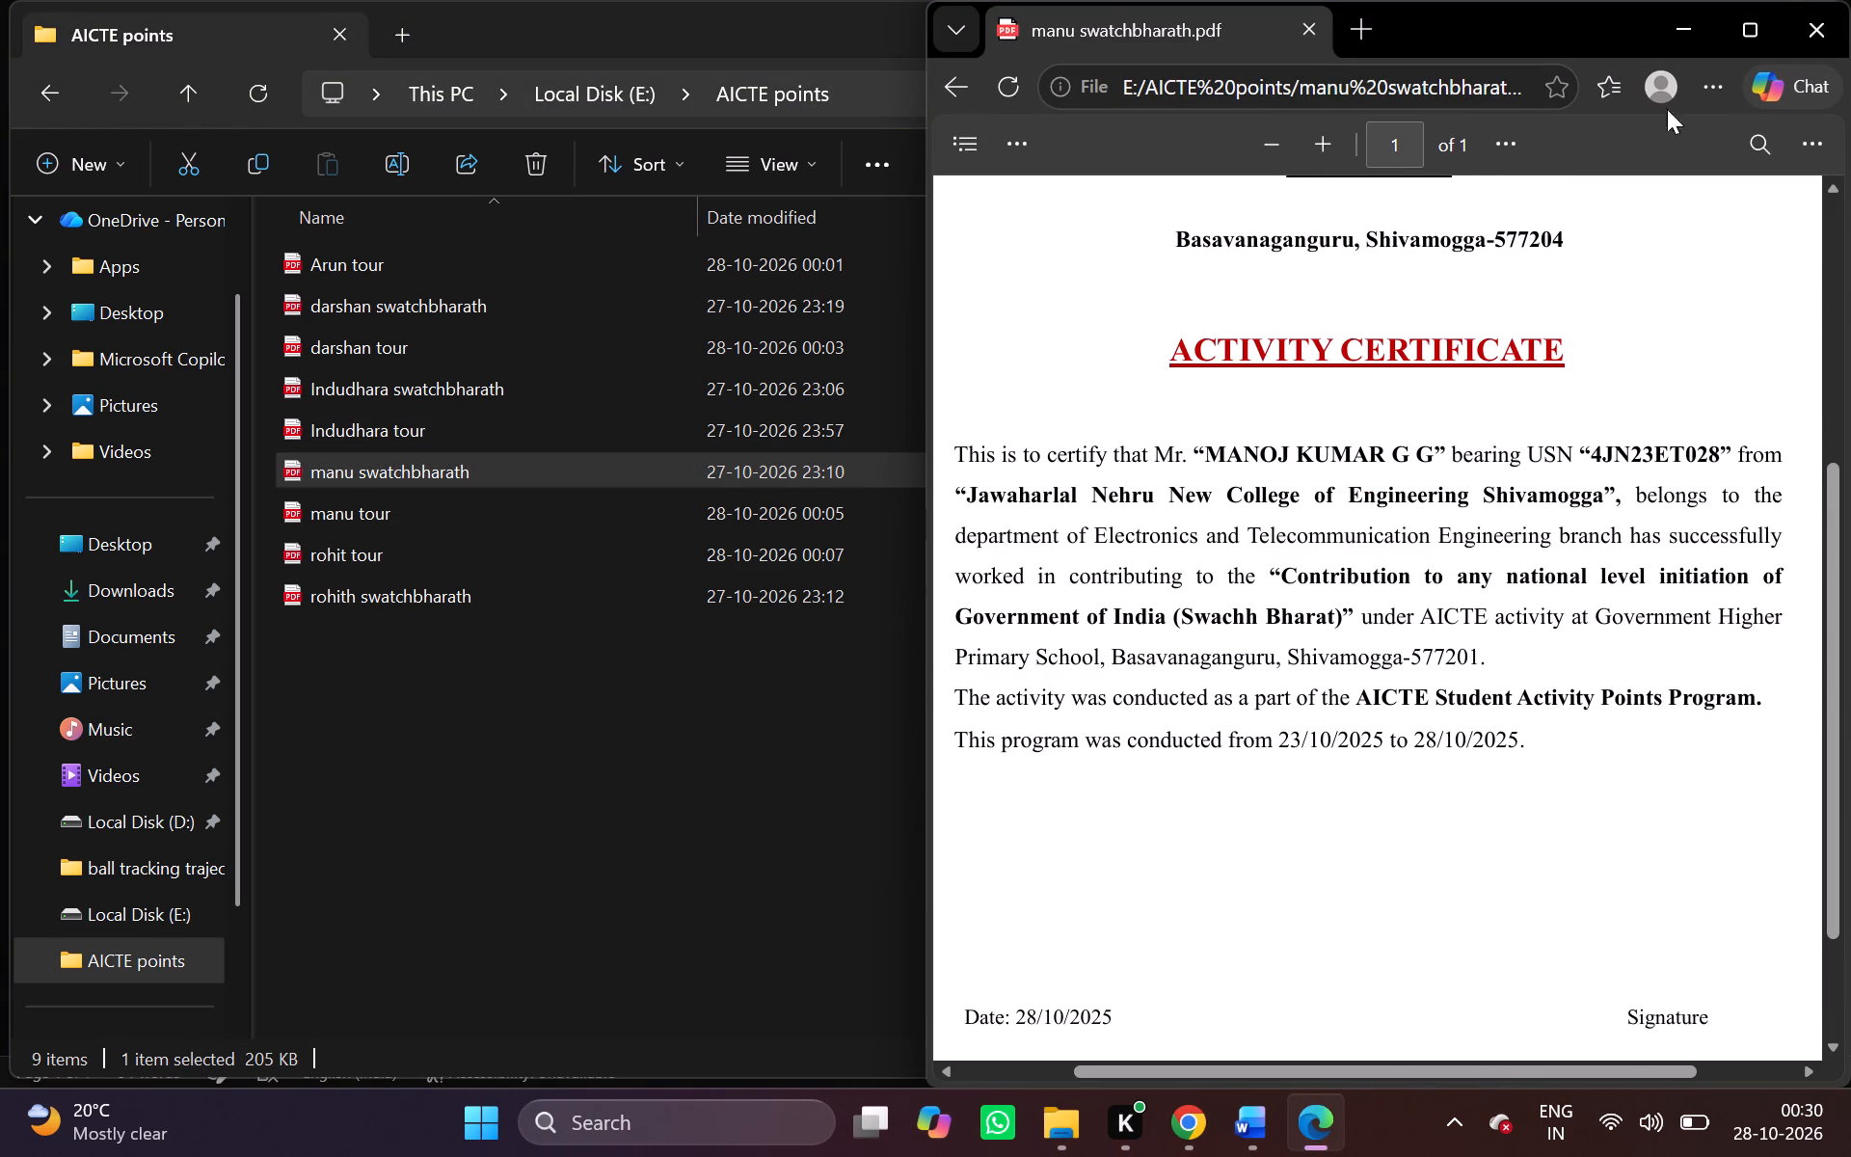
left_click(1805, 28)
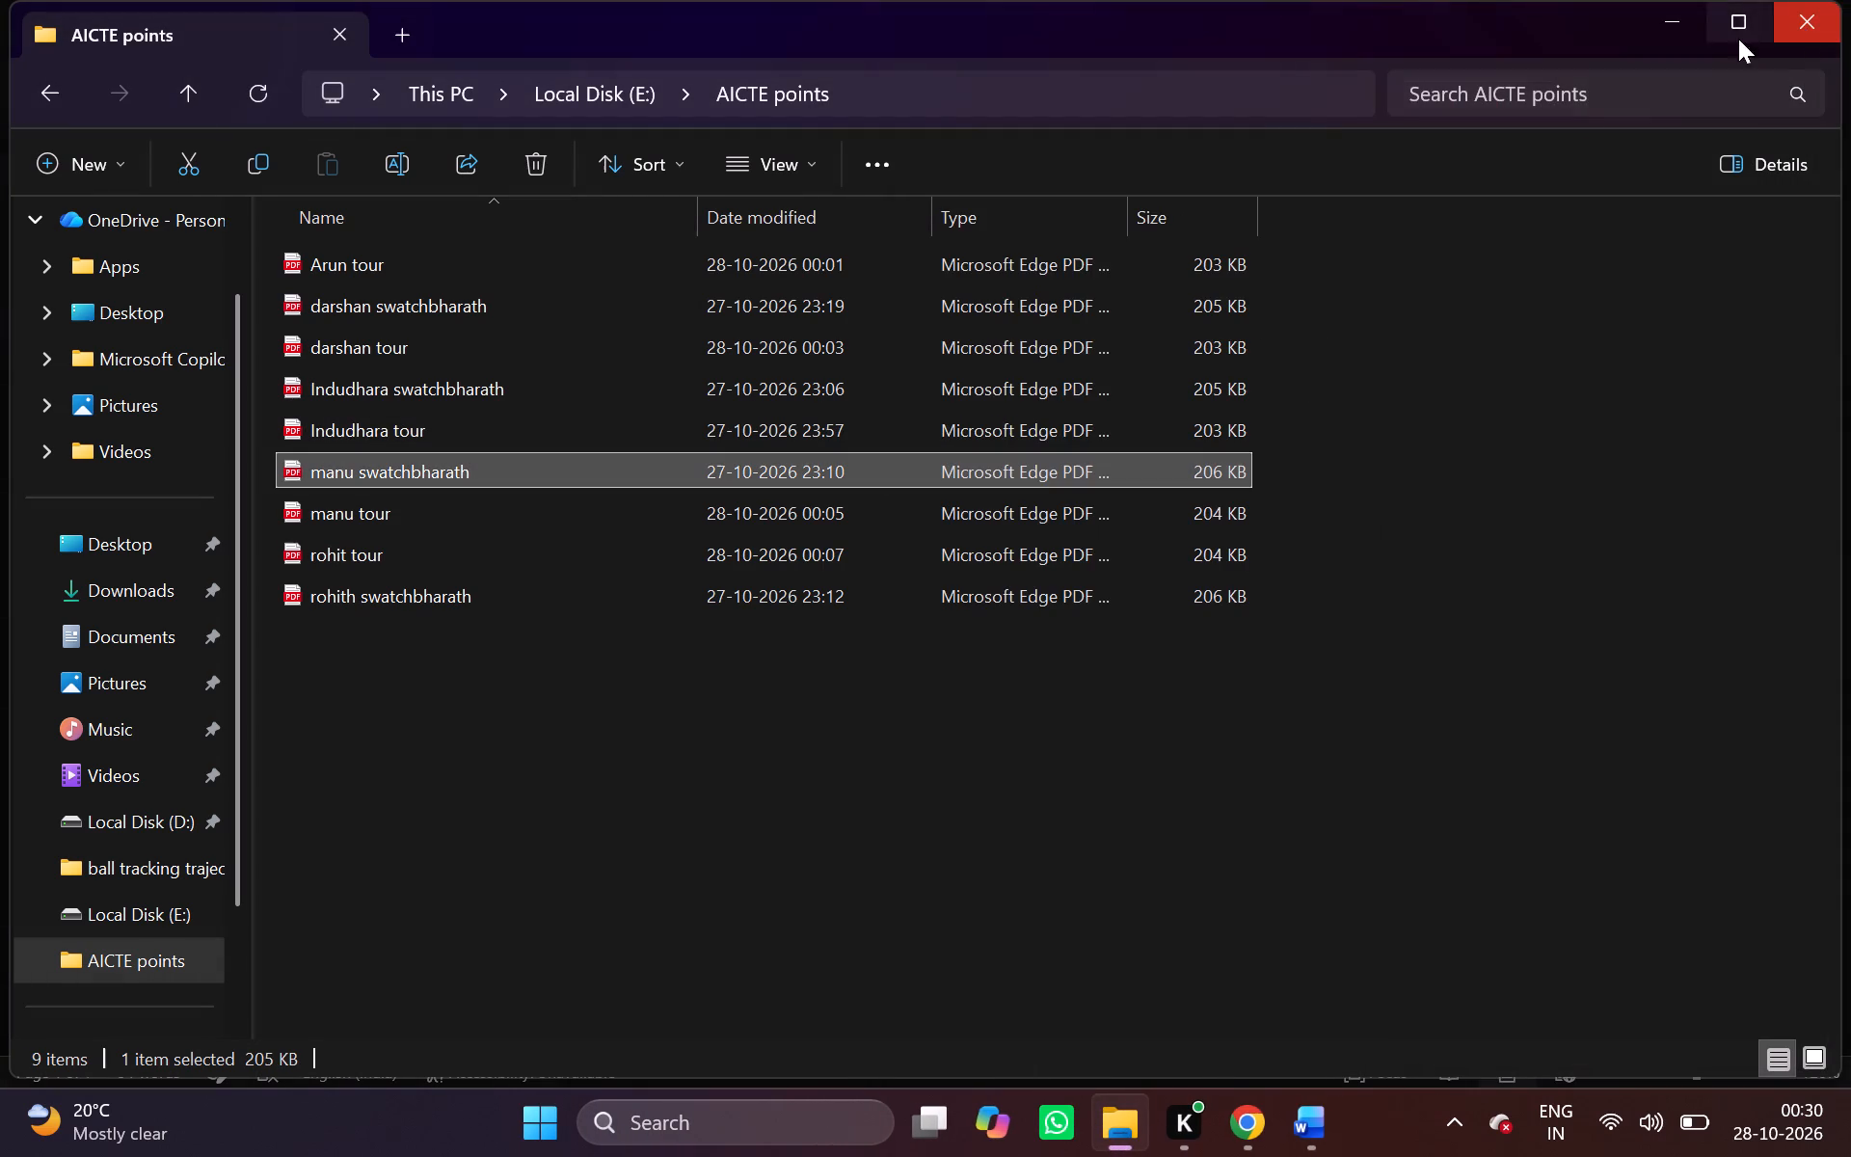
double_click(741, 441)
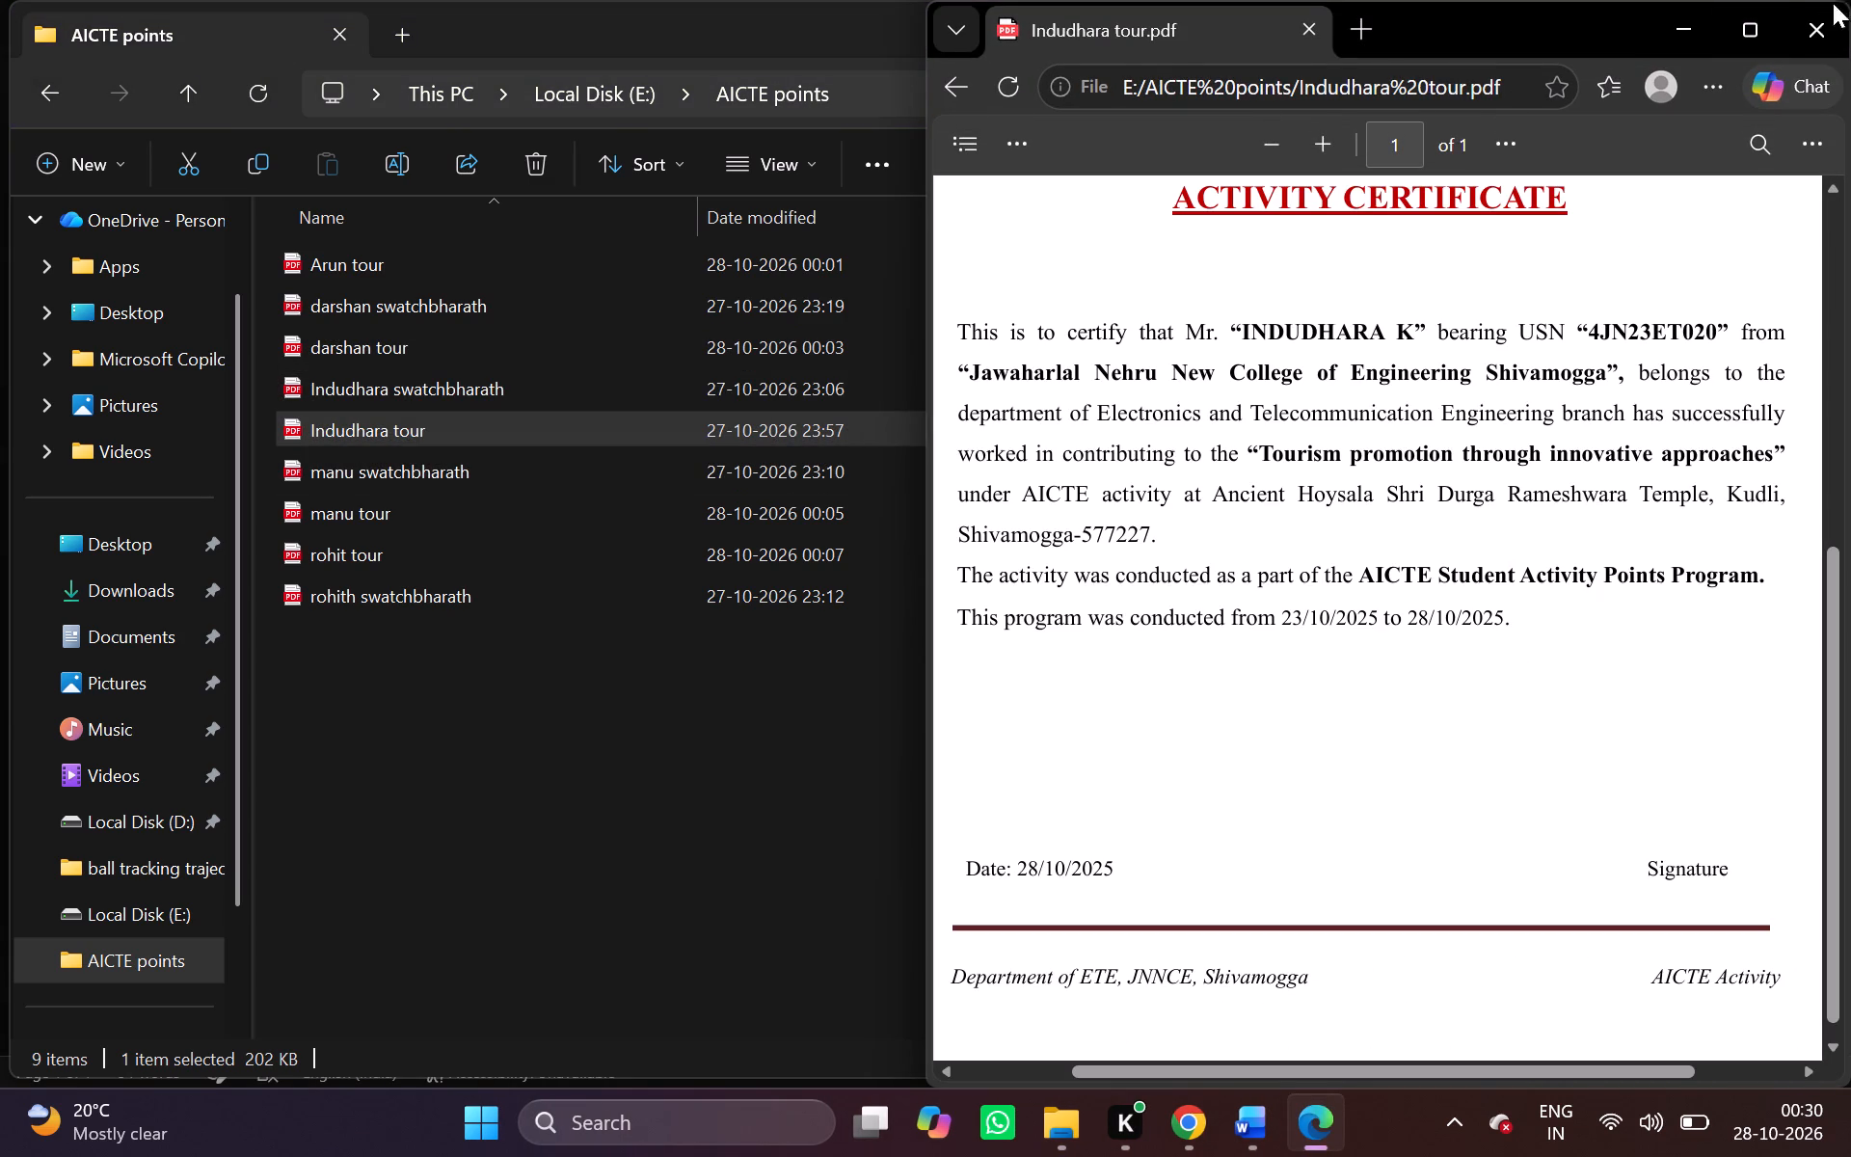
left_click(1836, 30)
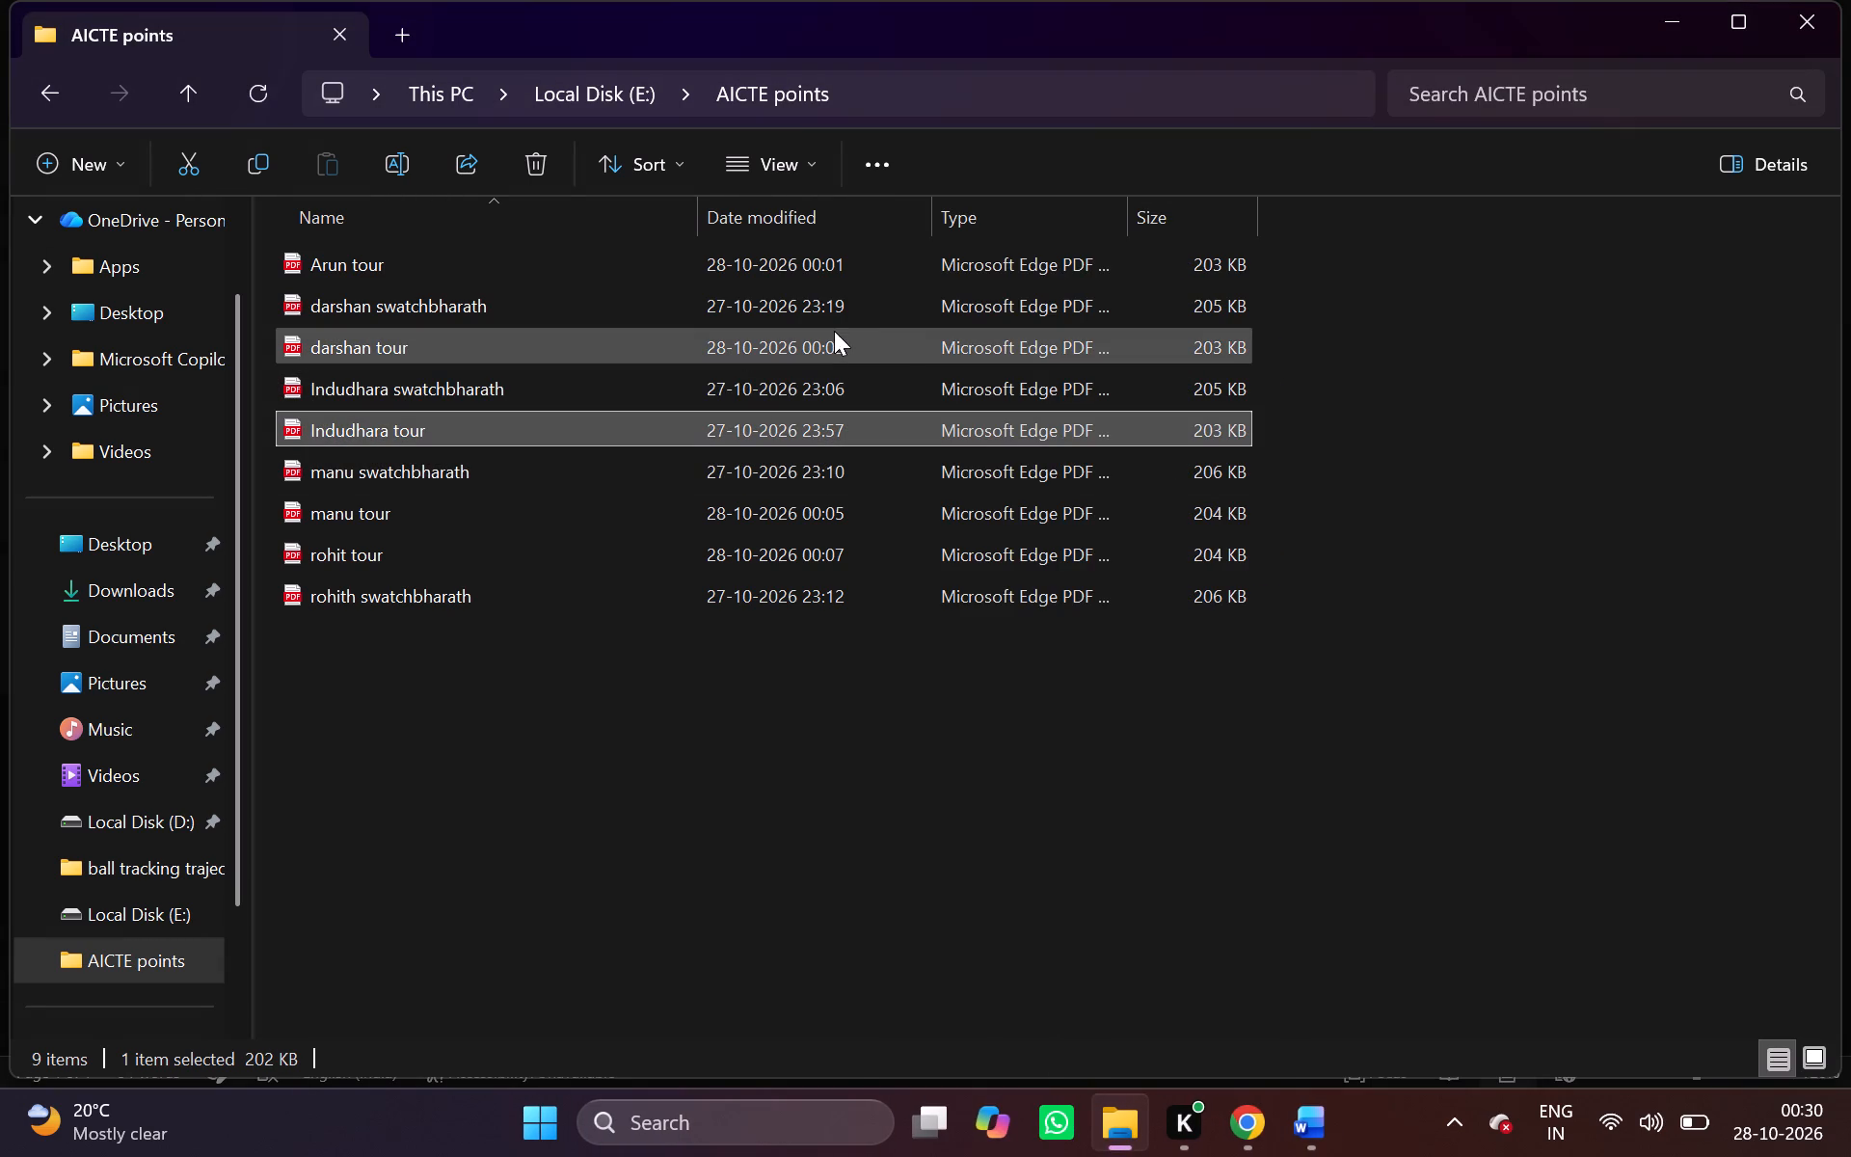
double_click(728, 383)
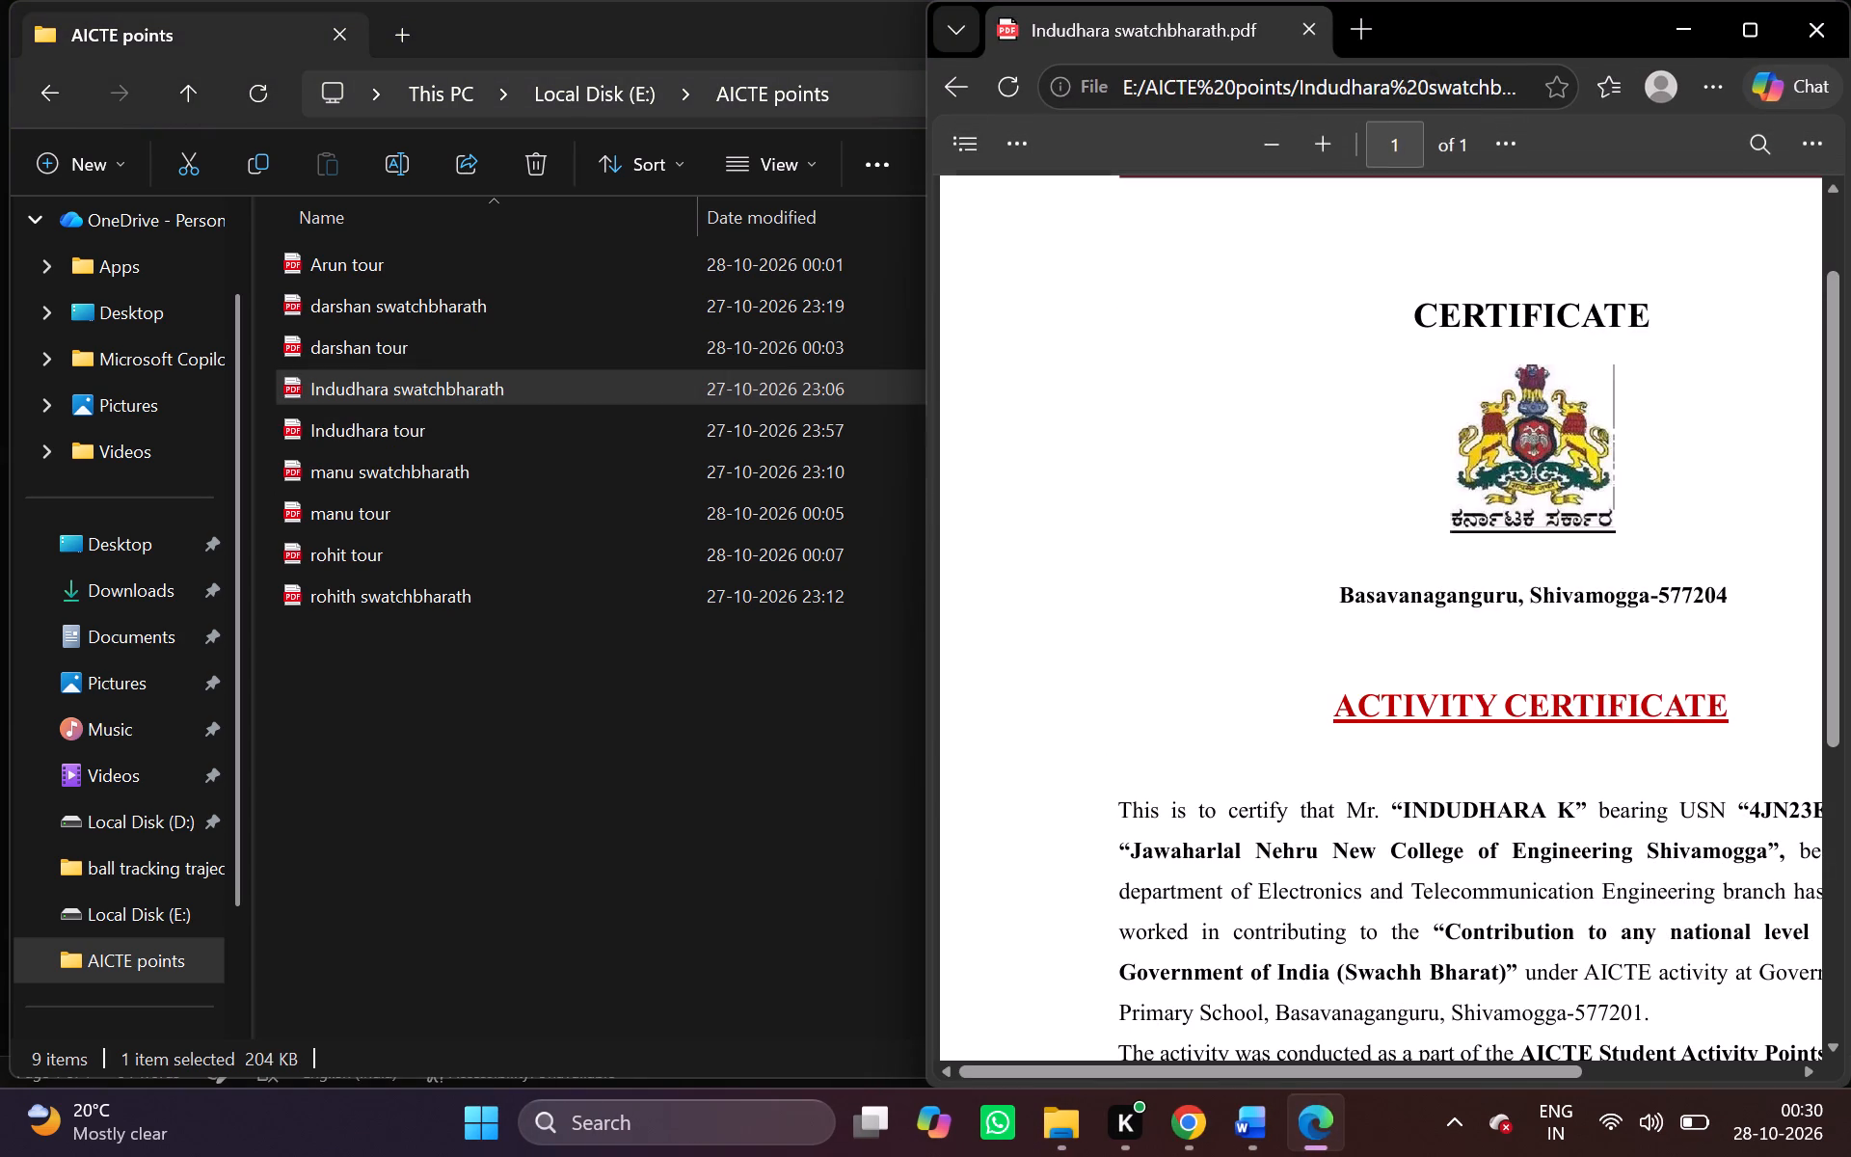
scroll(1228, 928, "down", 2)
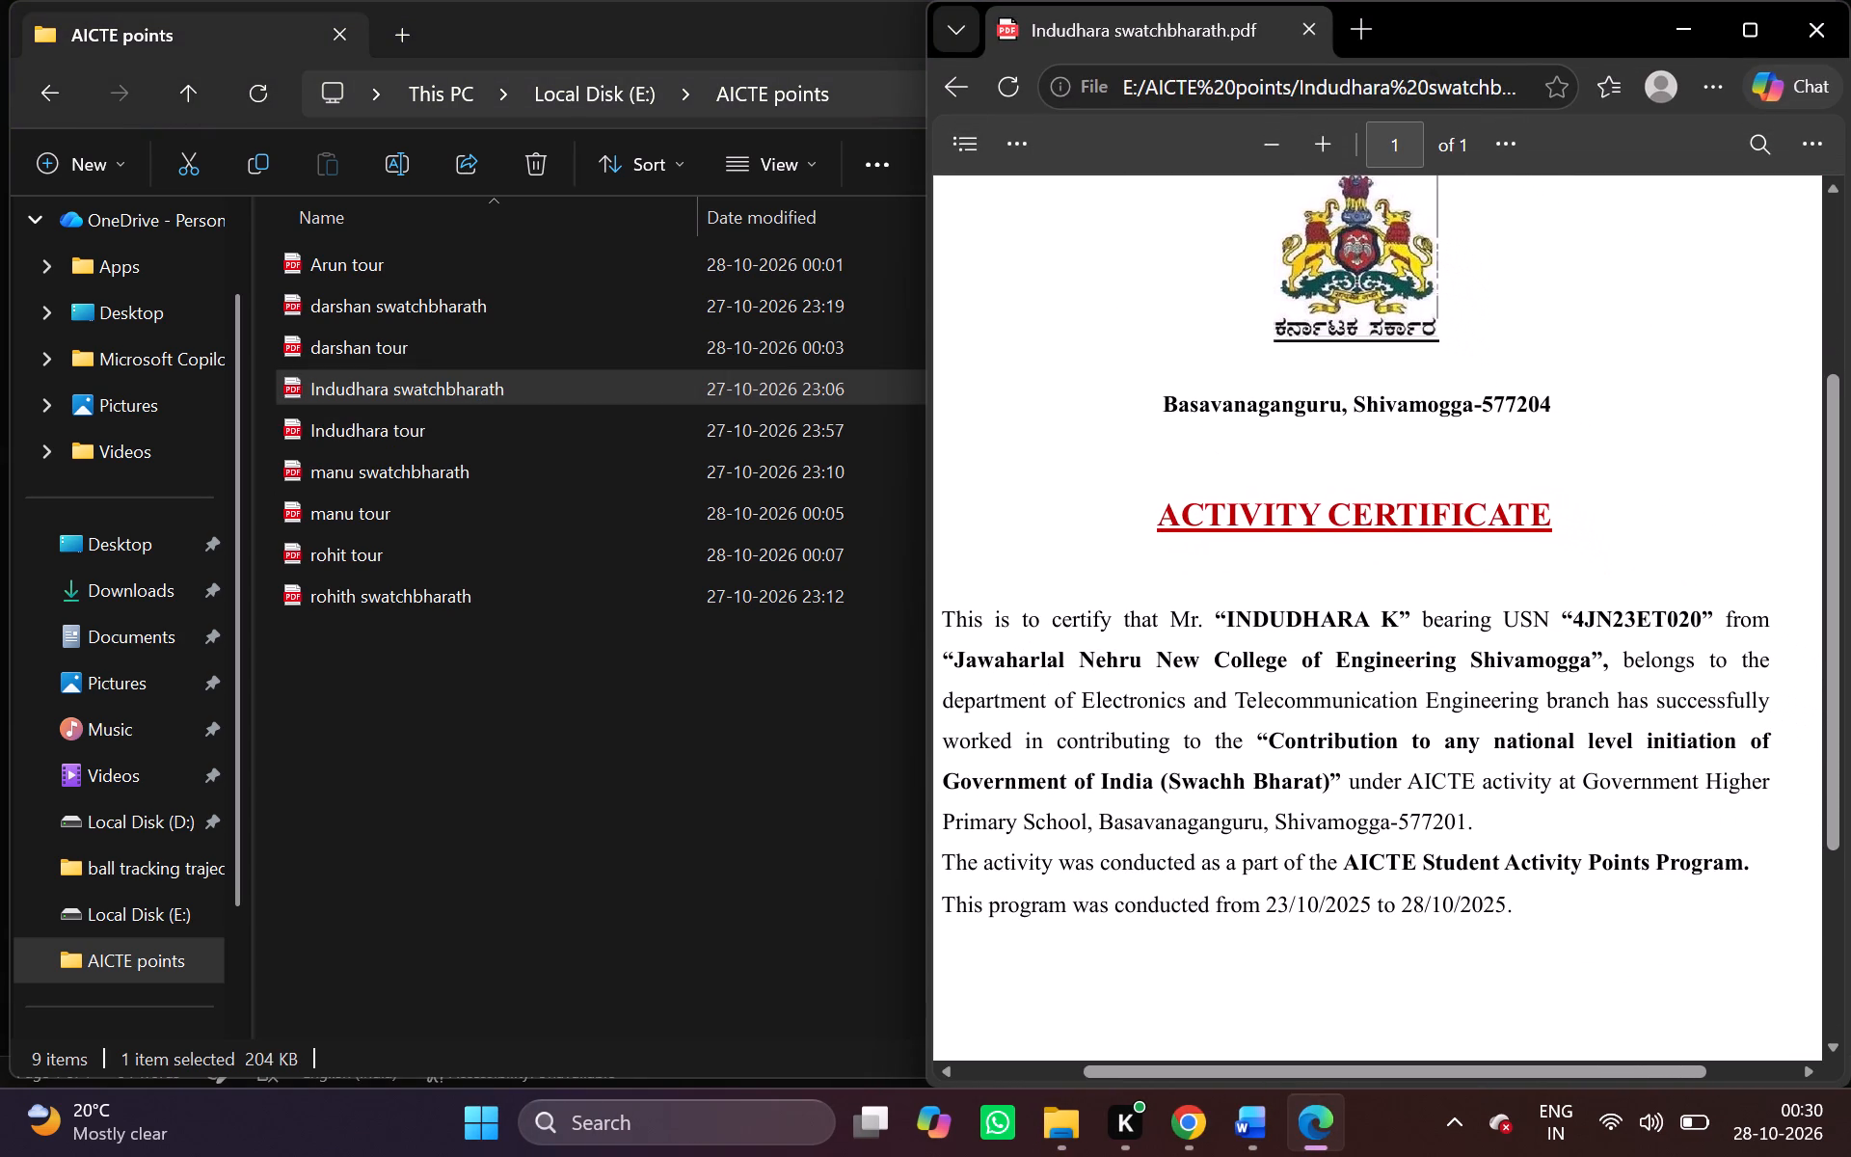
left_click(1841, 41)
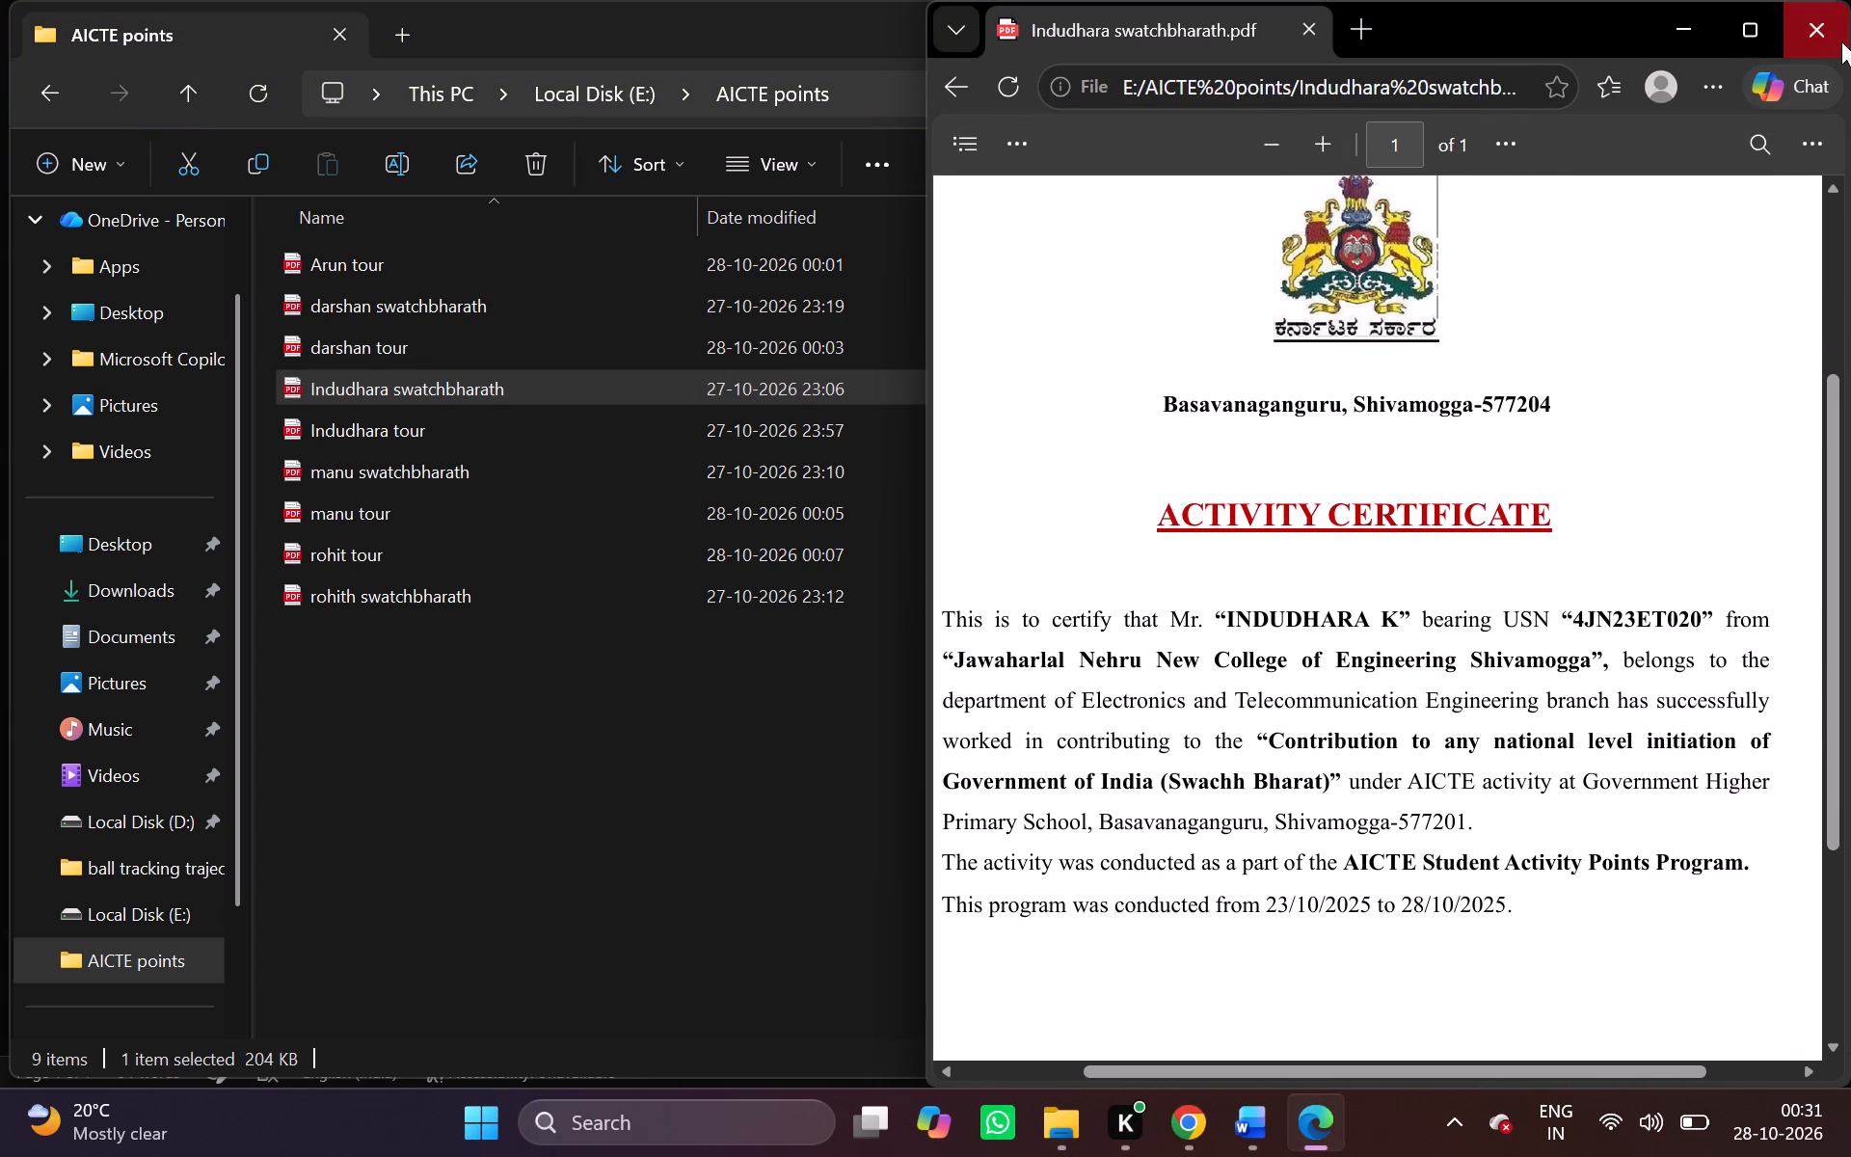
left_click(1276, 1132)
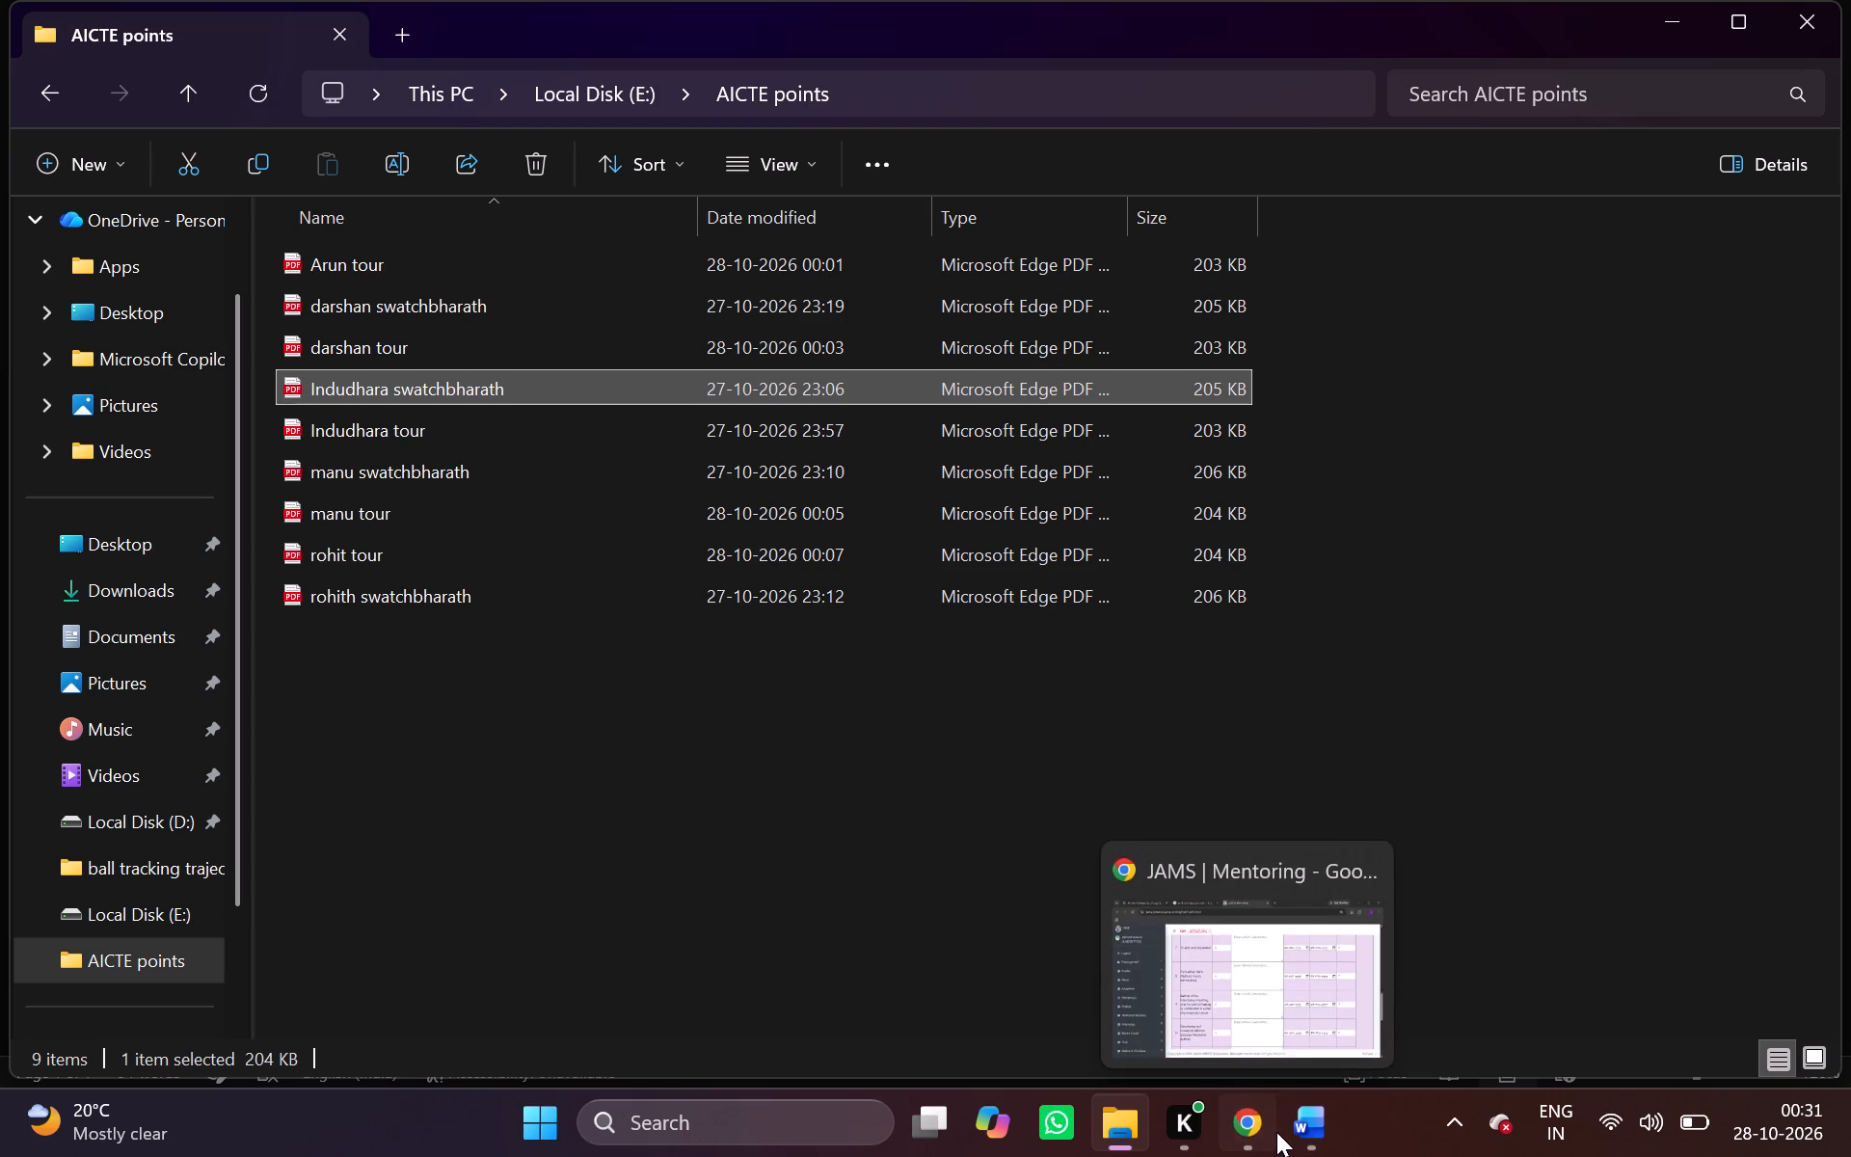
left_click(1324, 1122)
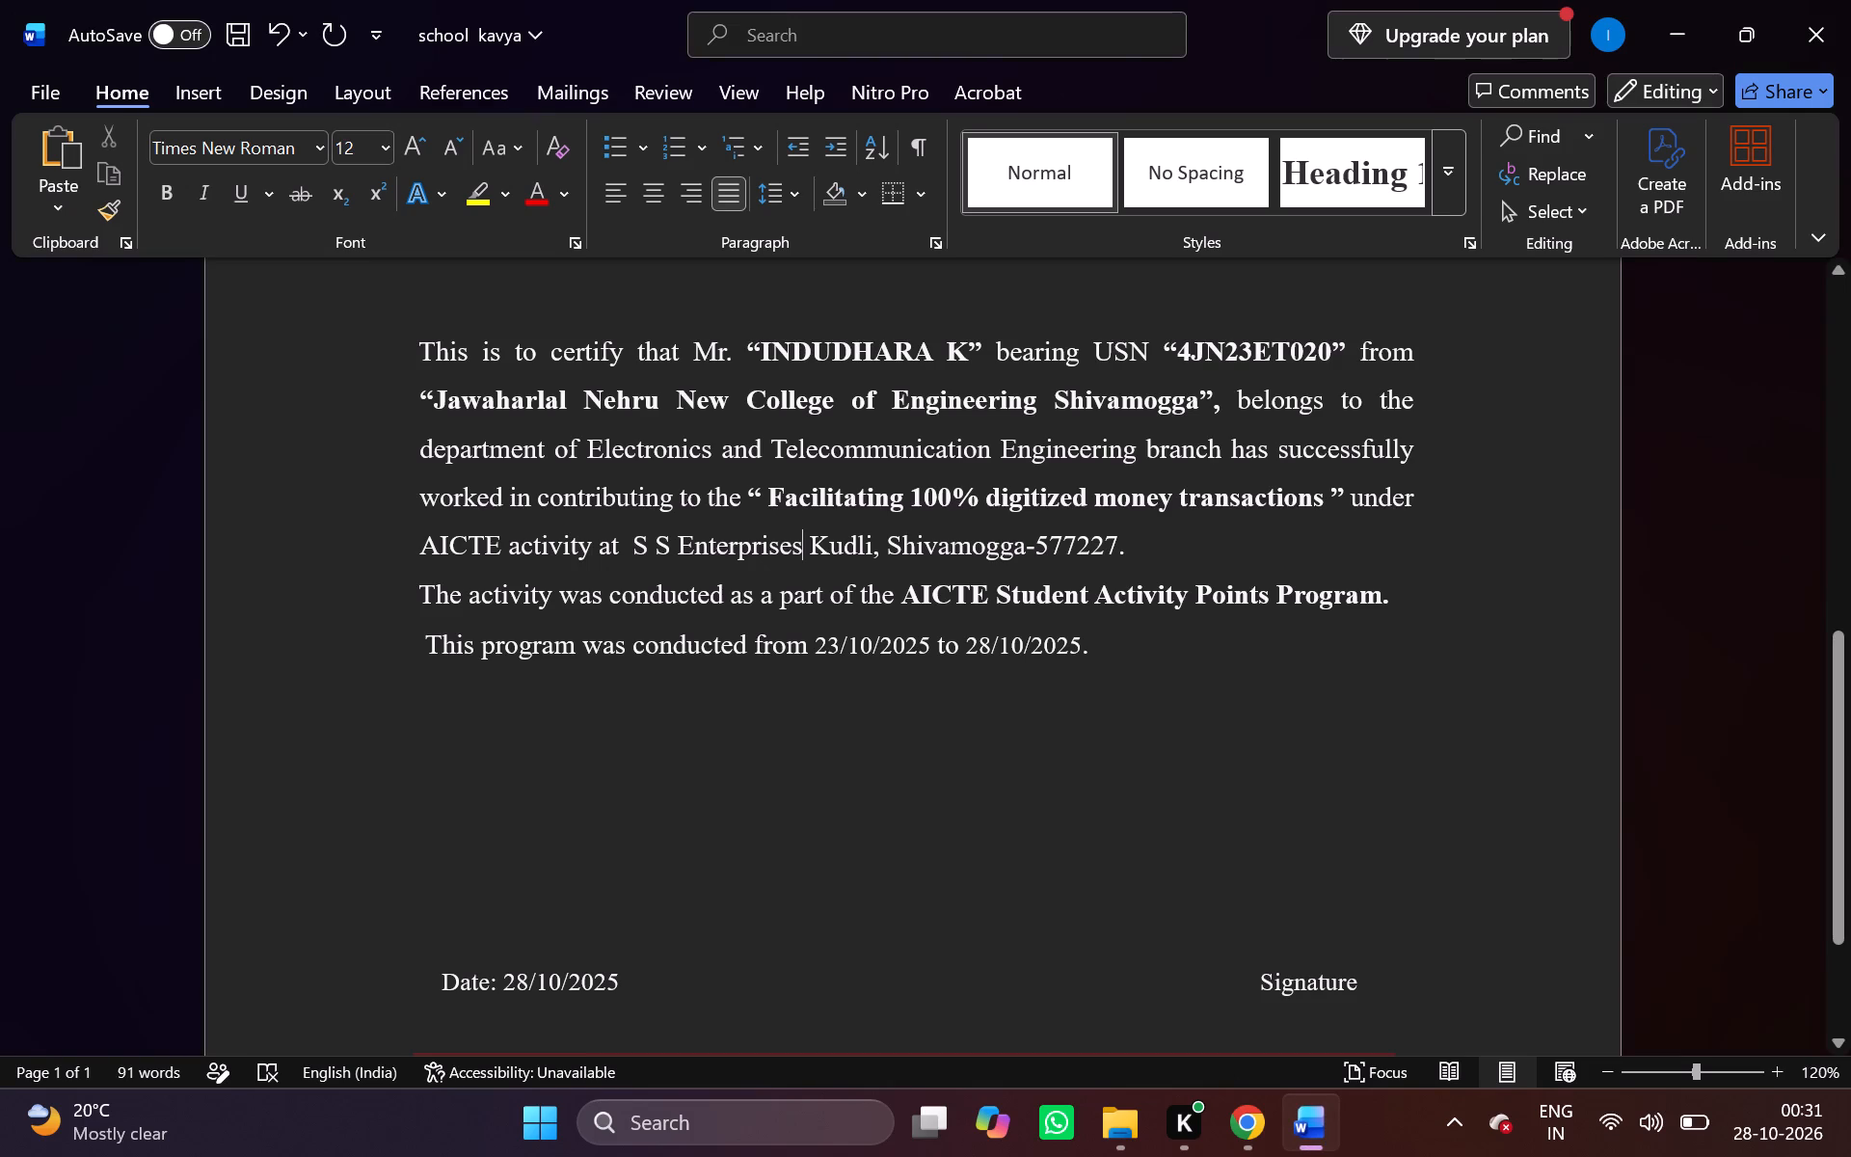
Add a comma after "Enterprises" in the certificate's activity location.
key("comma")
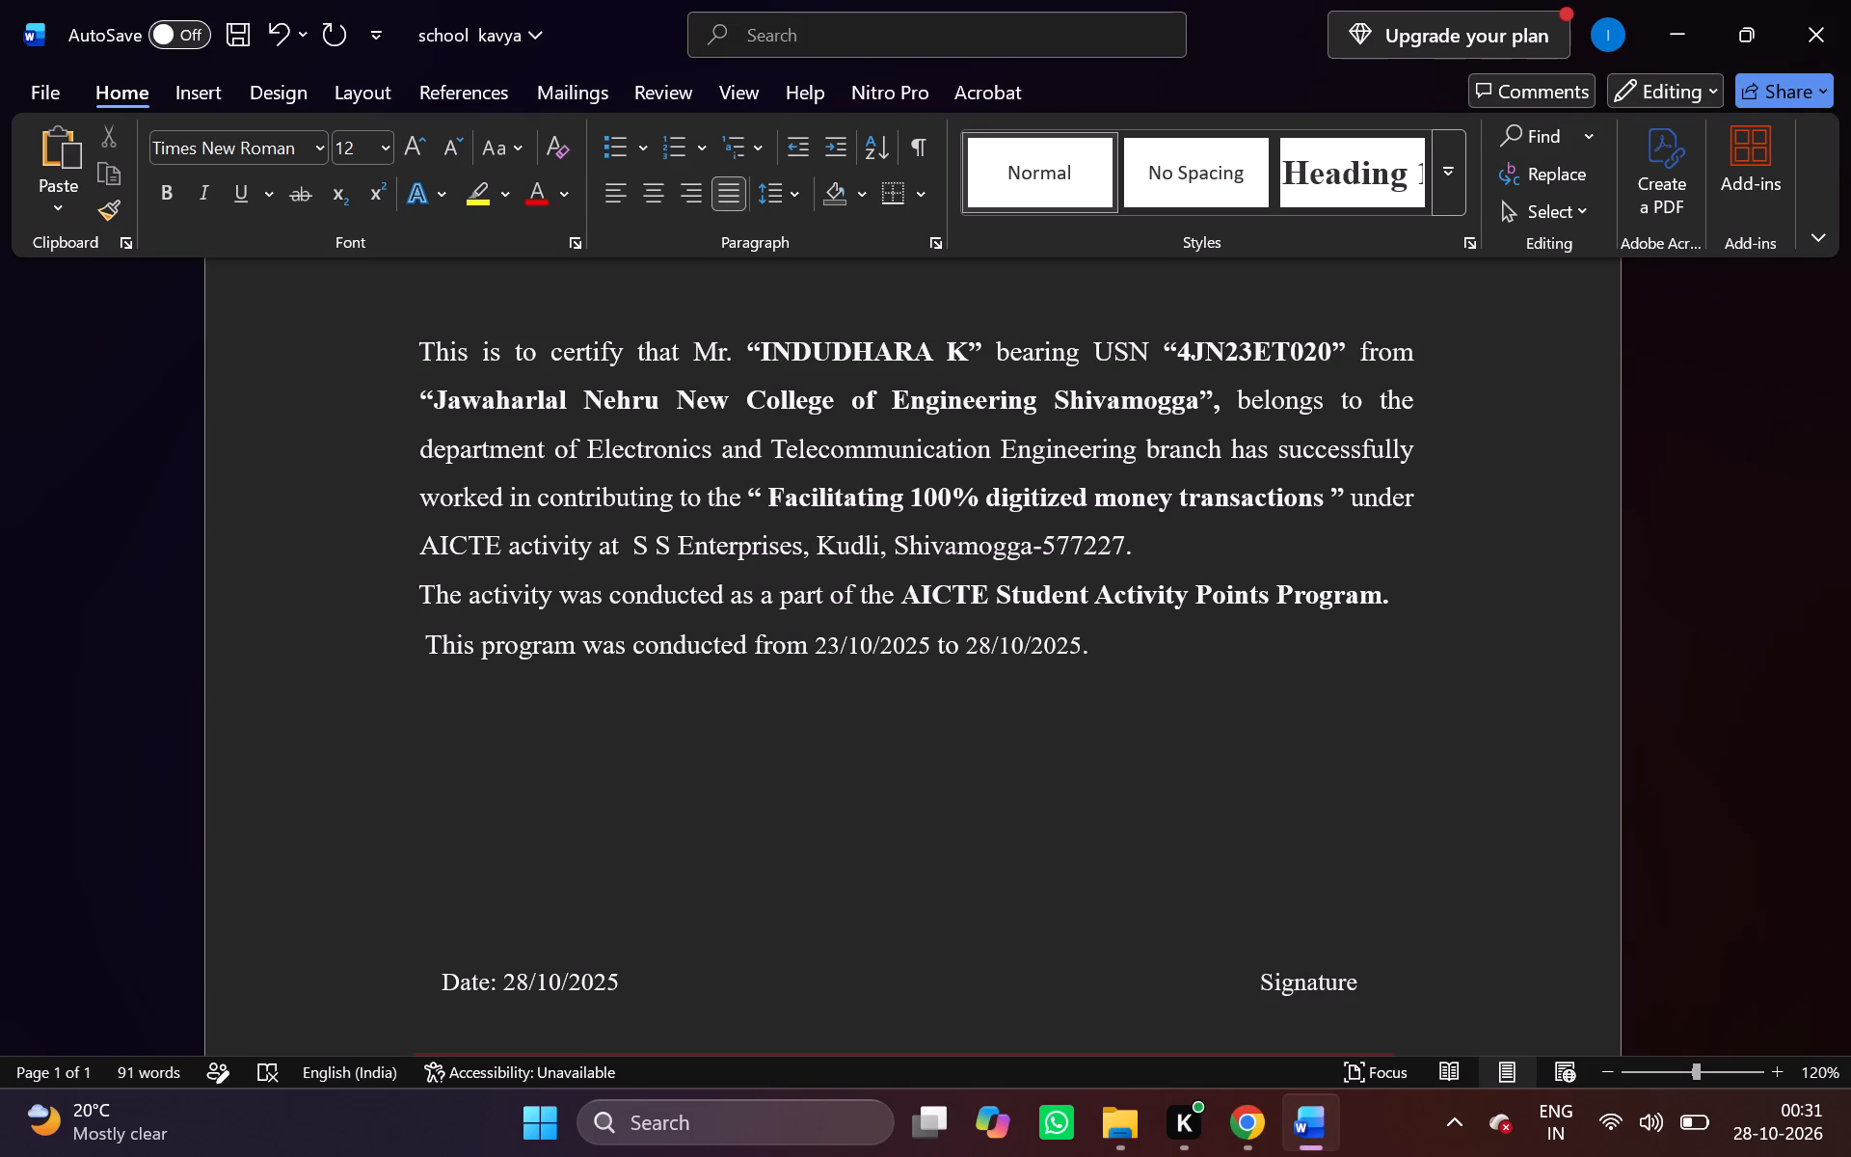
left_click(1068, 804)
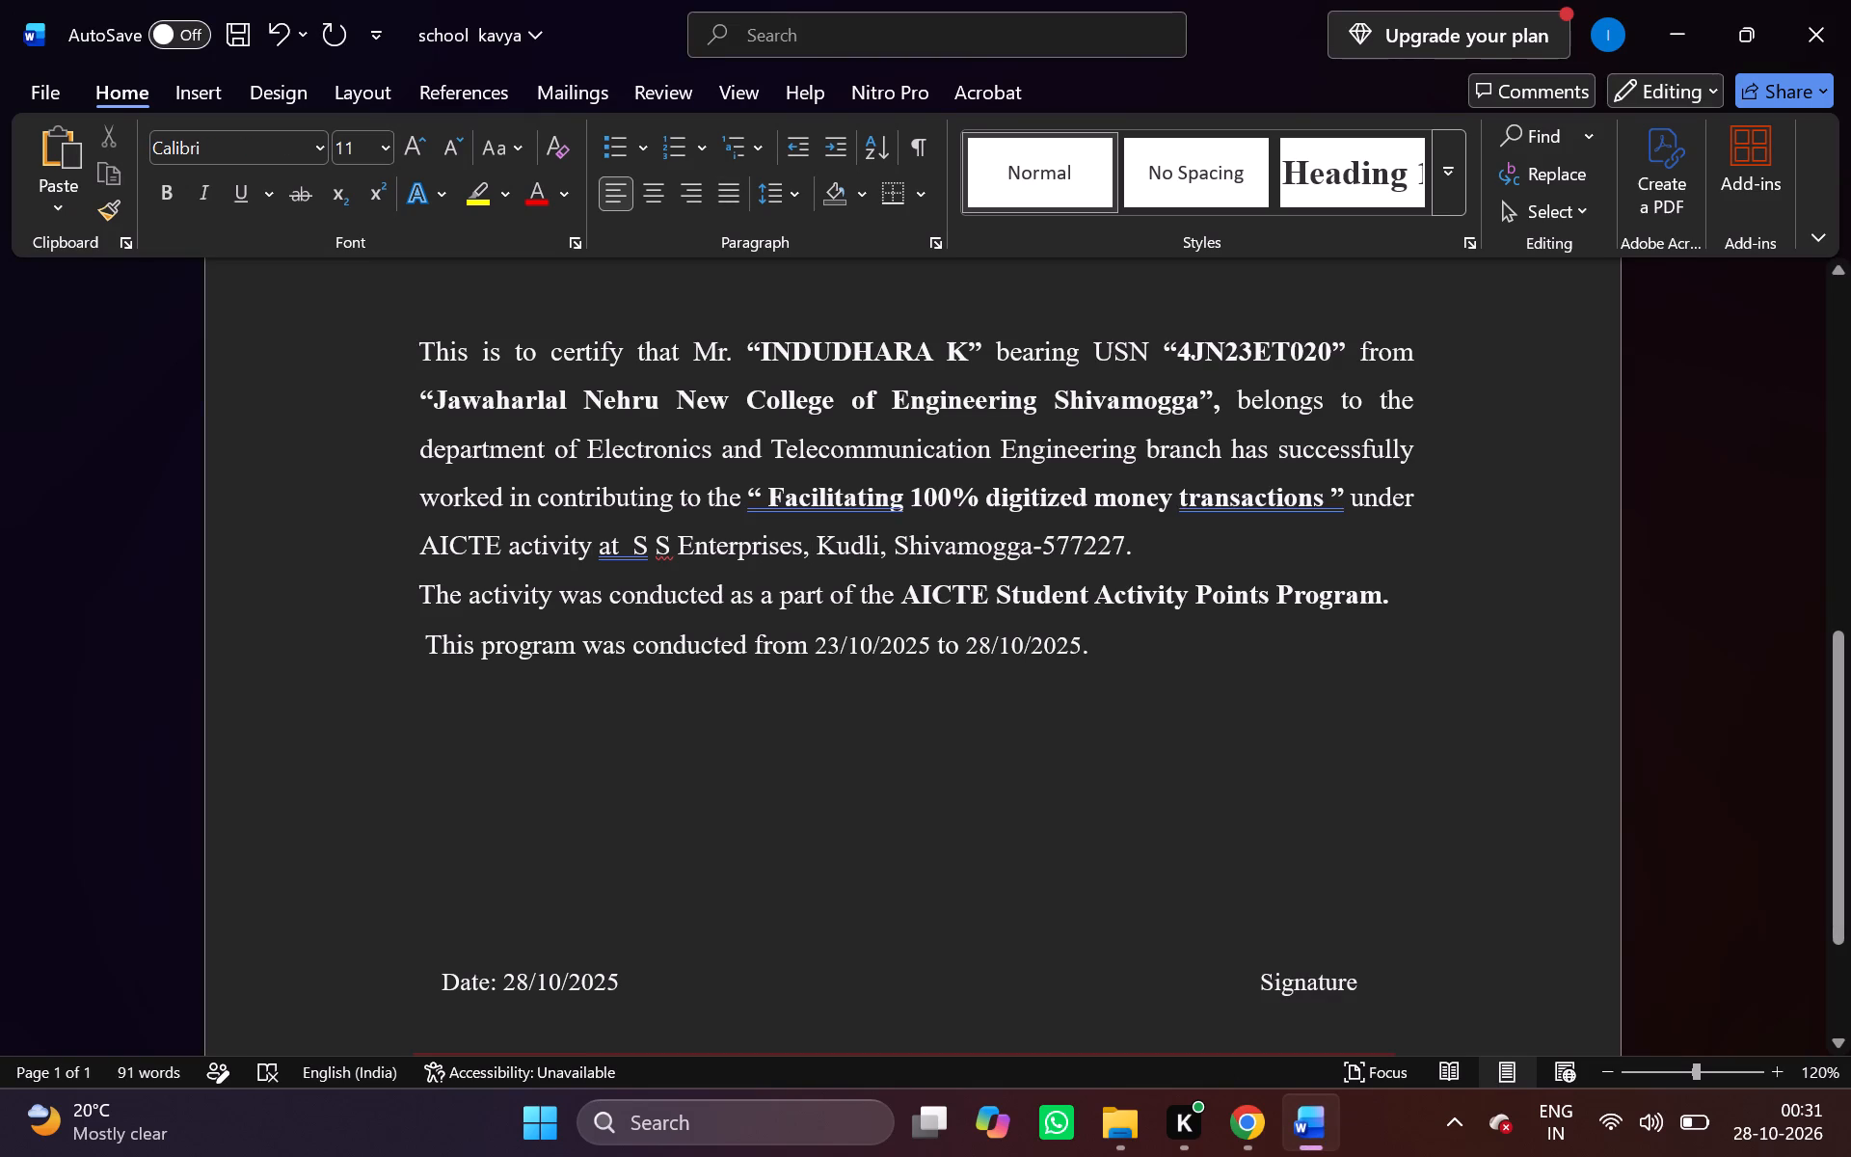
Start saving the certificate as a copy, choosing PDF as the file type and removing the existing author entry.
key("ctrl+s")
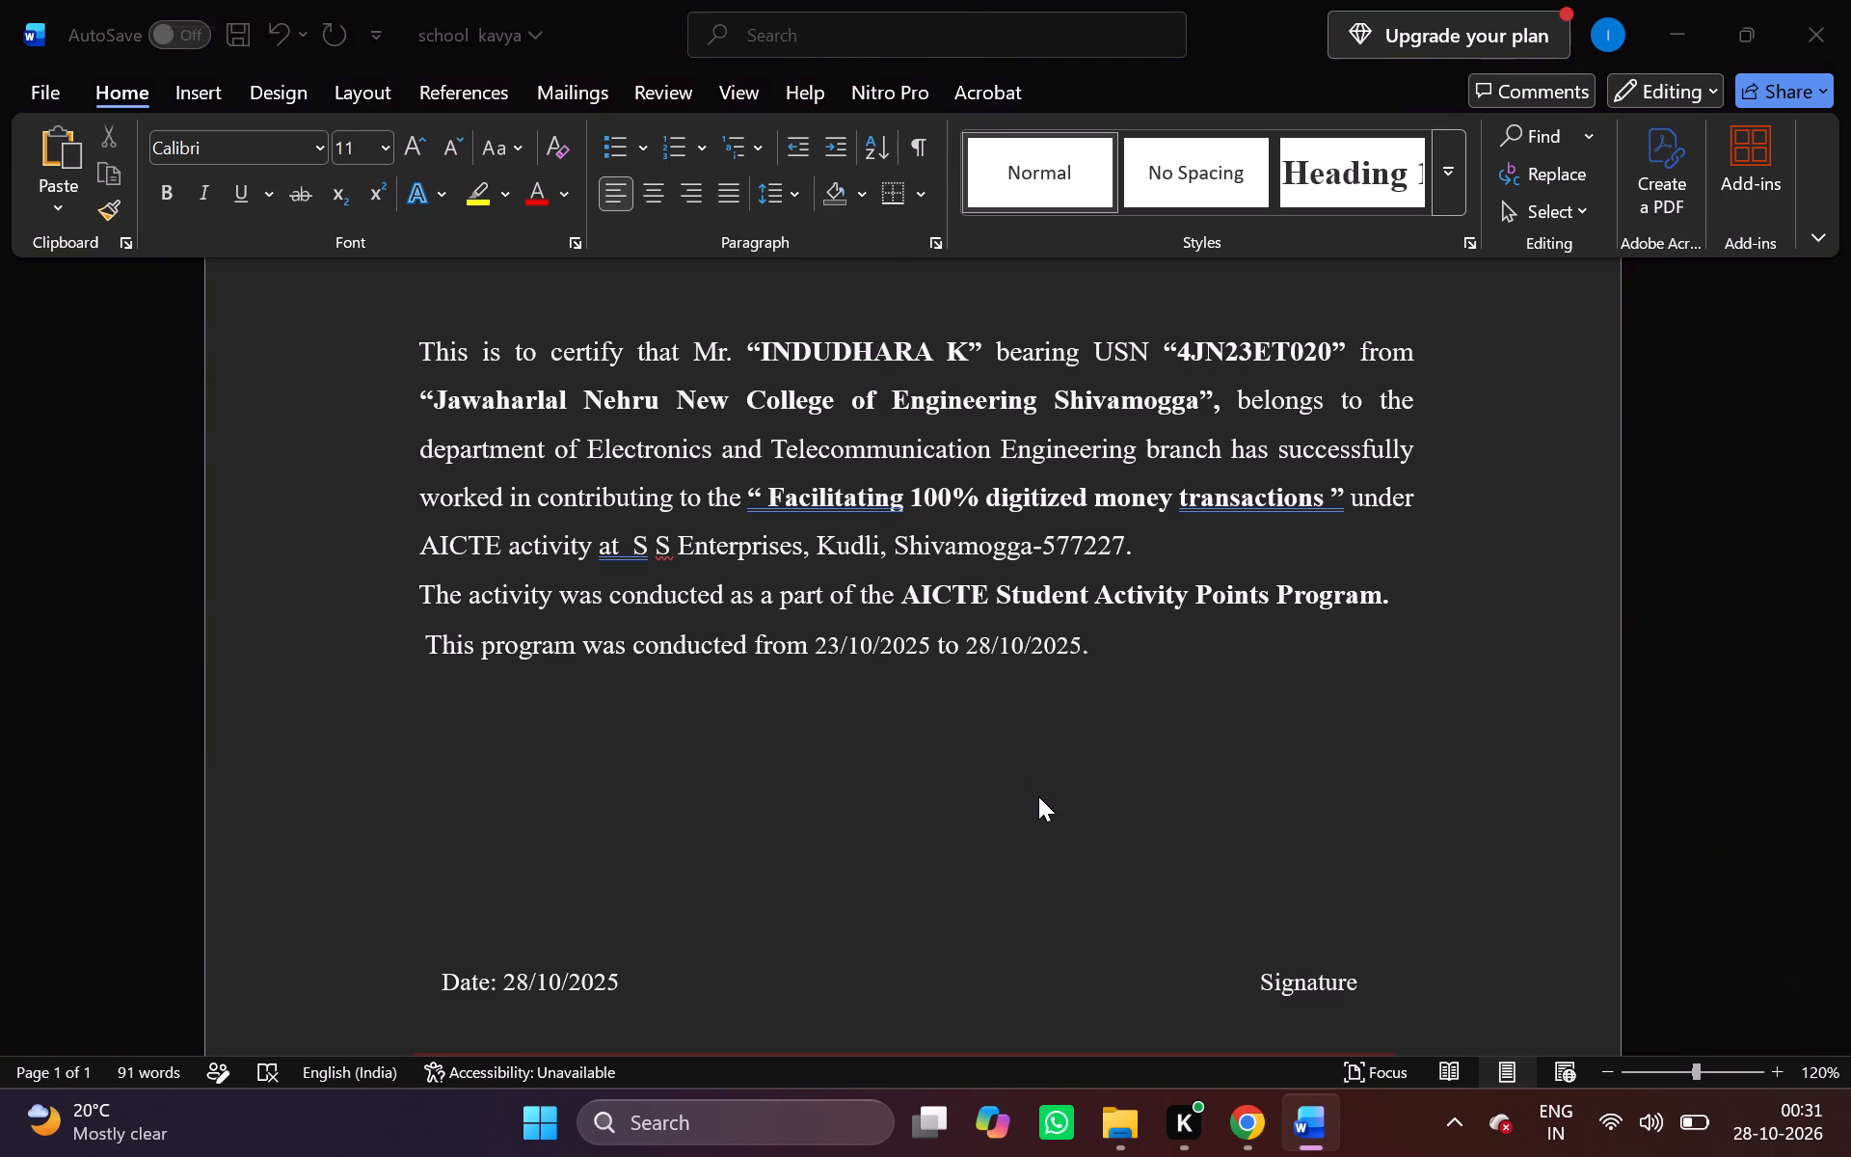
left_click(813, 520)
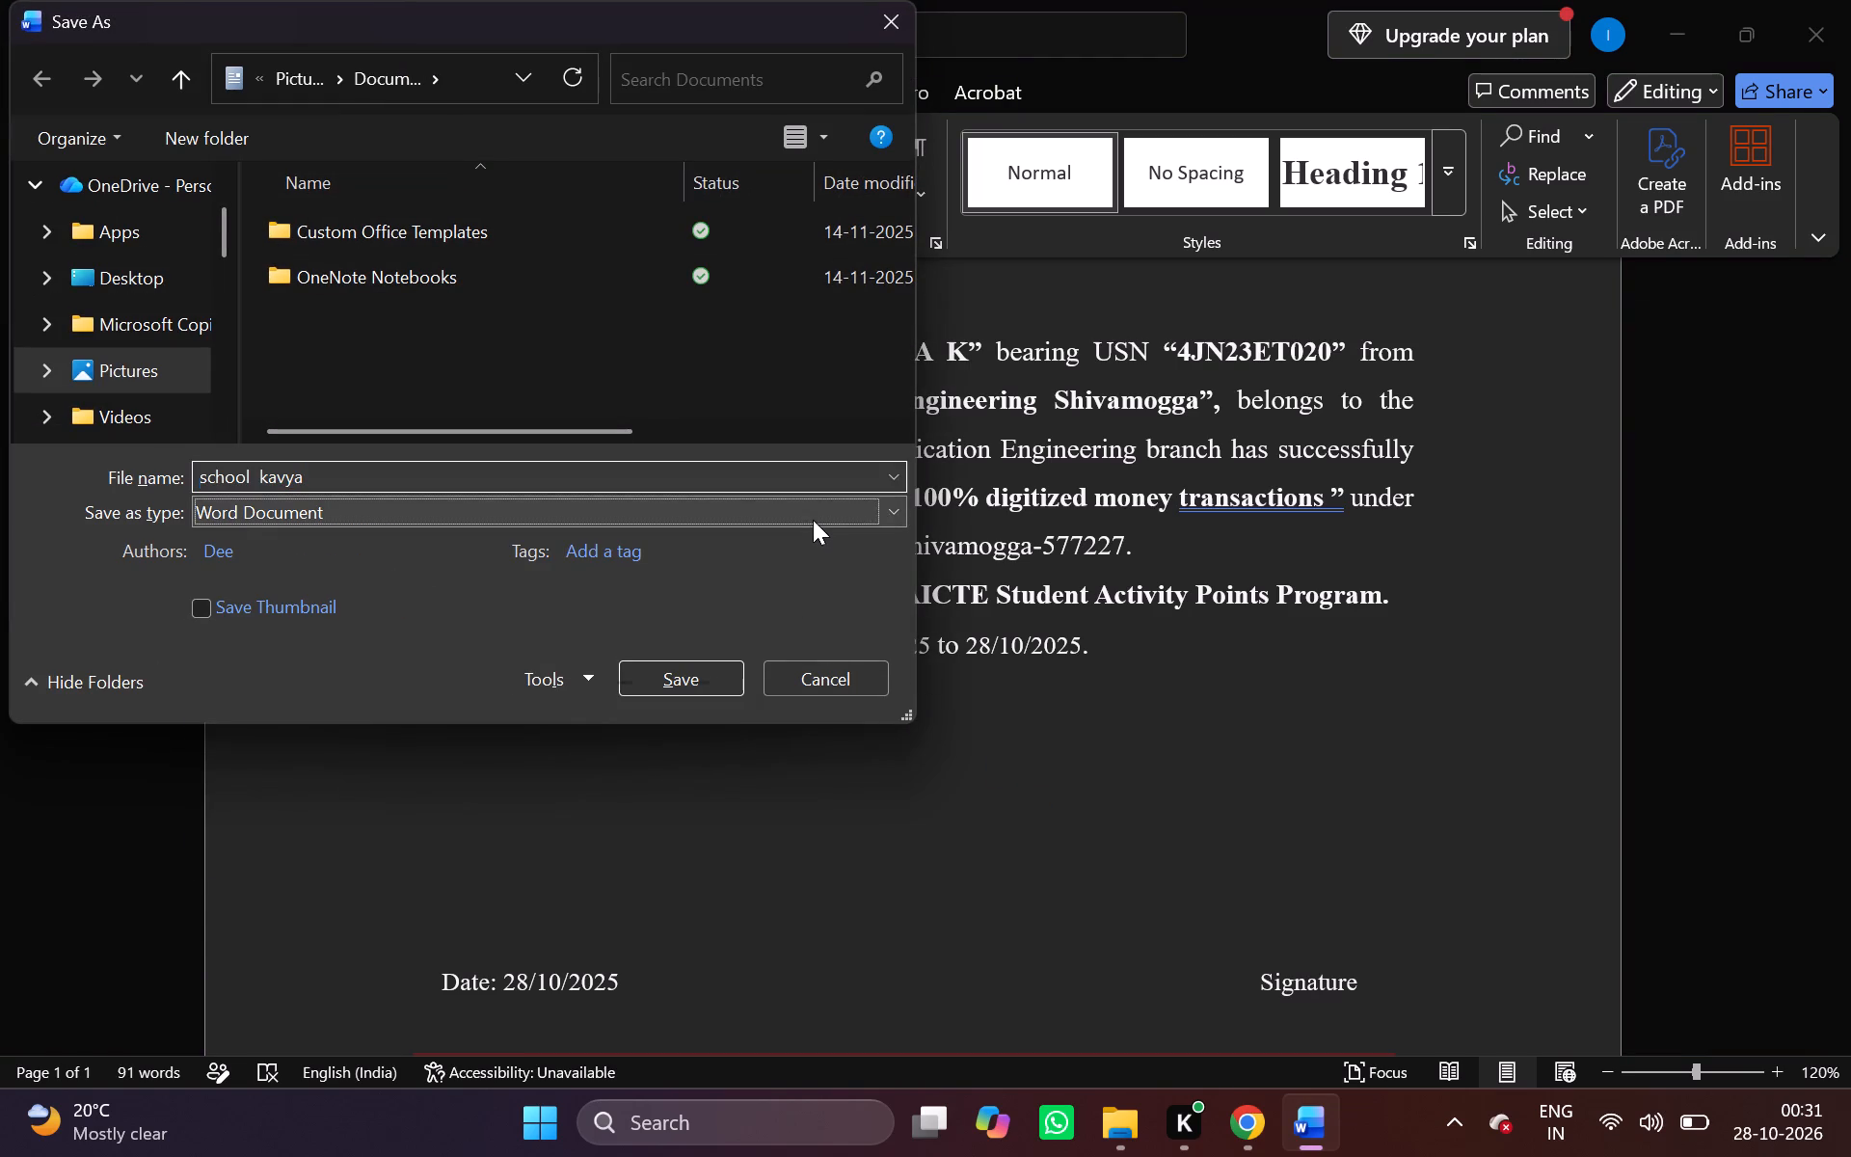
left_click(606, 688)
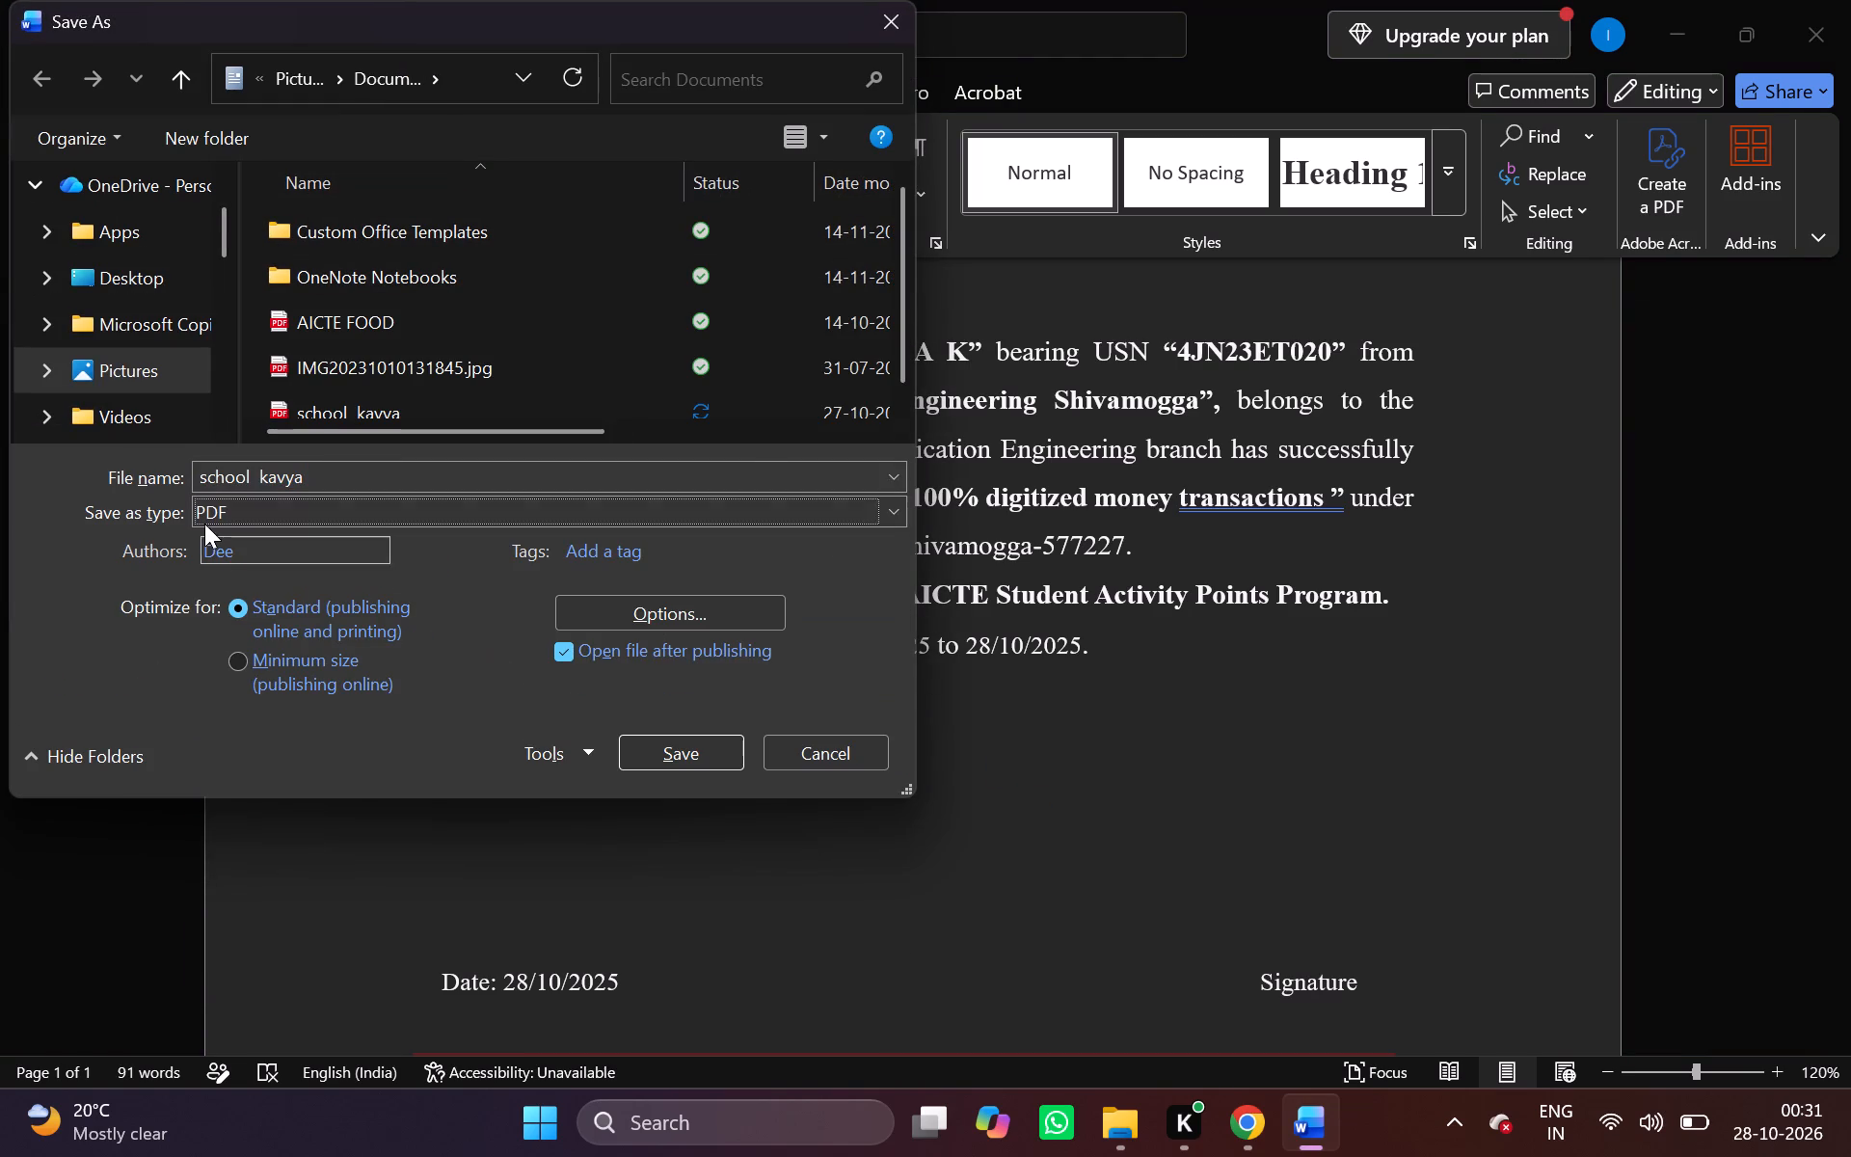
left_click(257, 546)
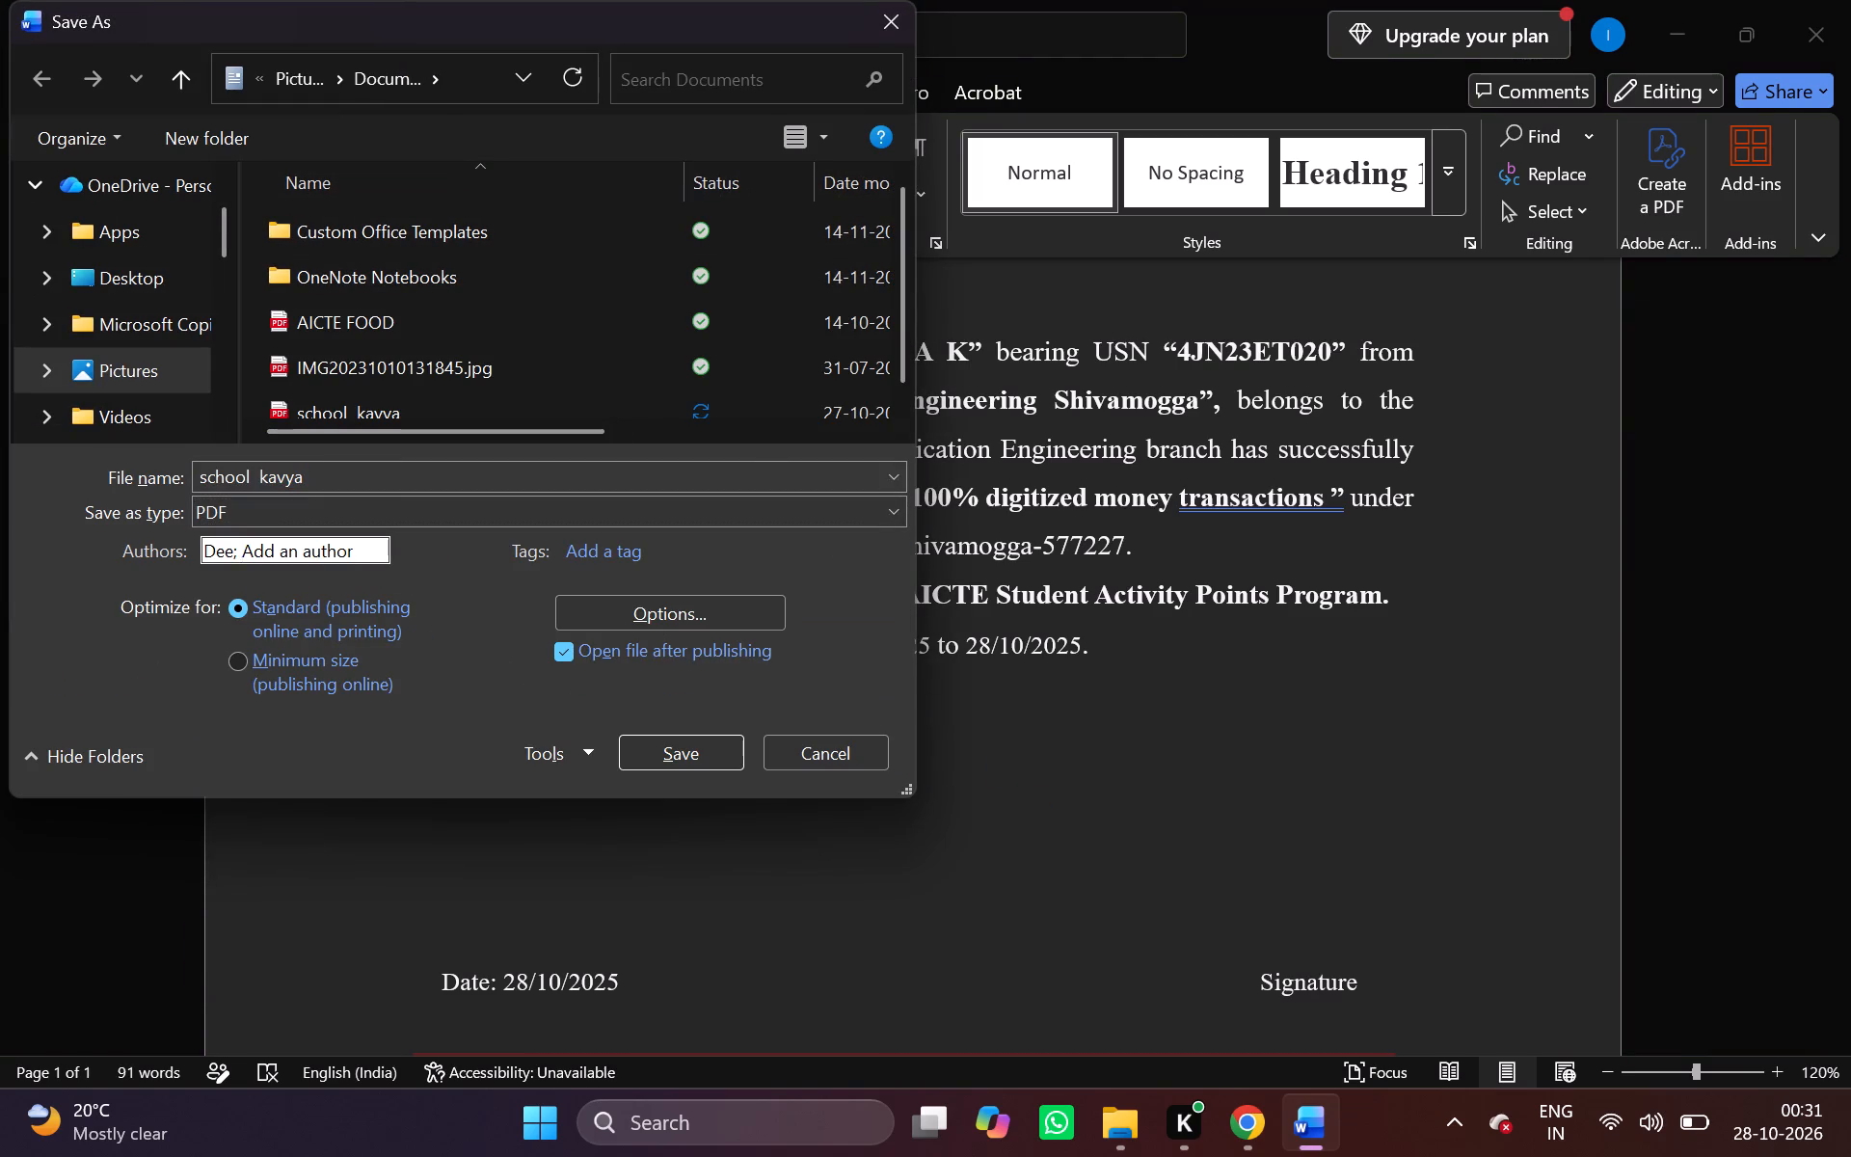
key("BackSpace")
key("BackSpace")
key("BackSpace")
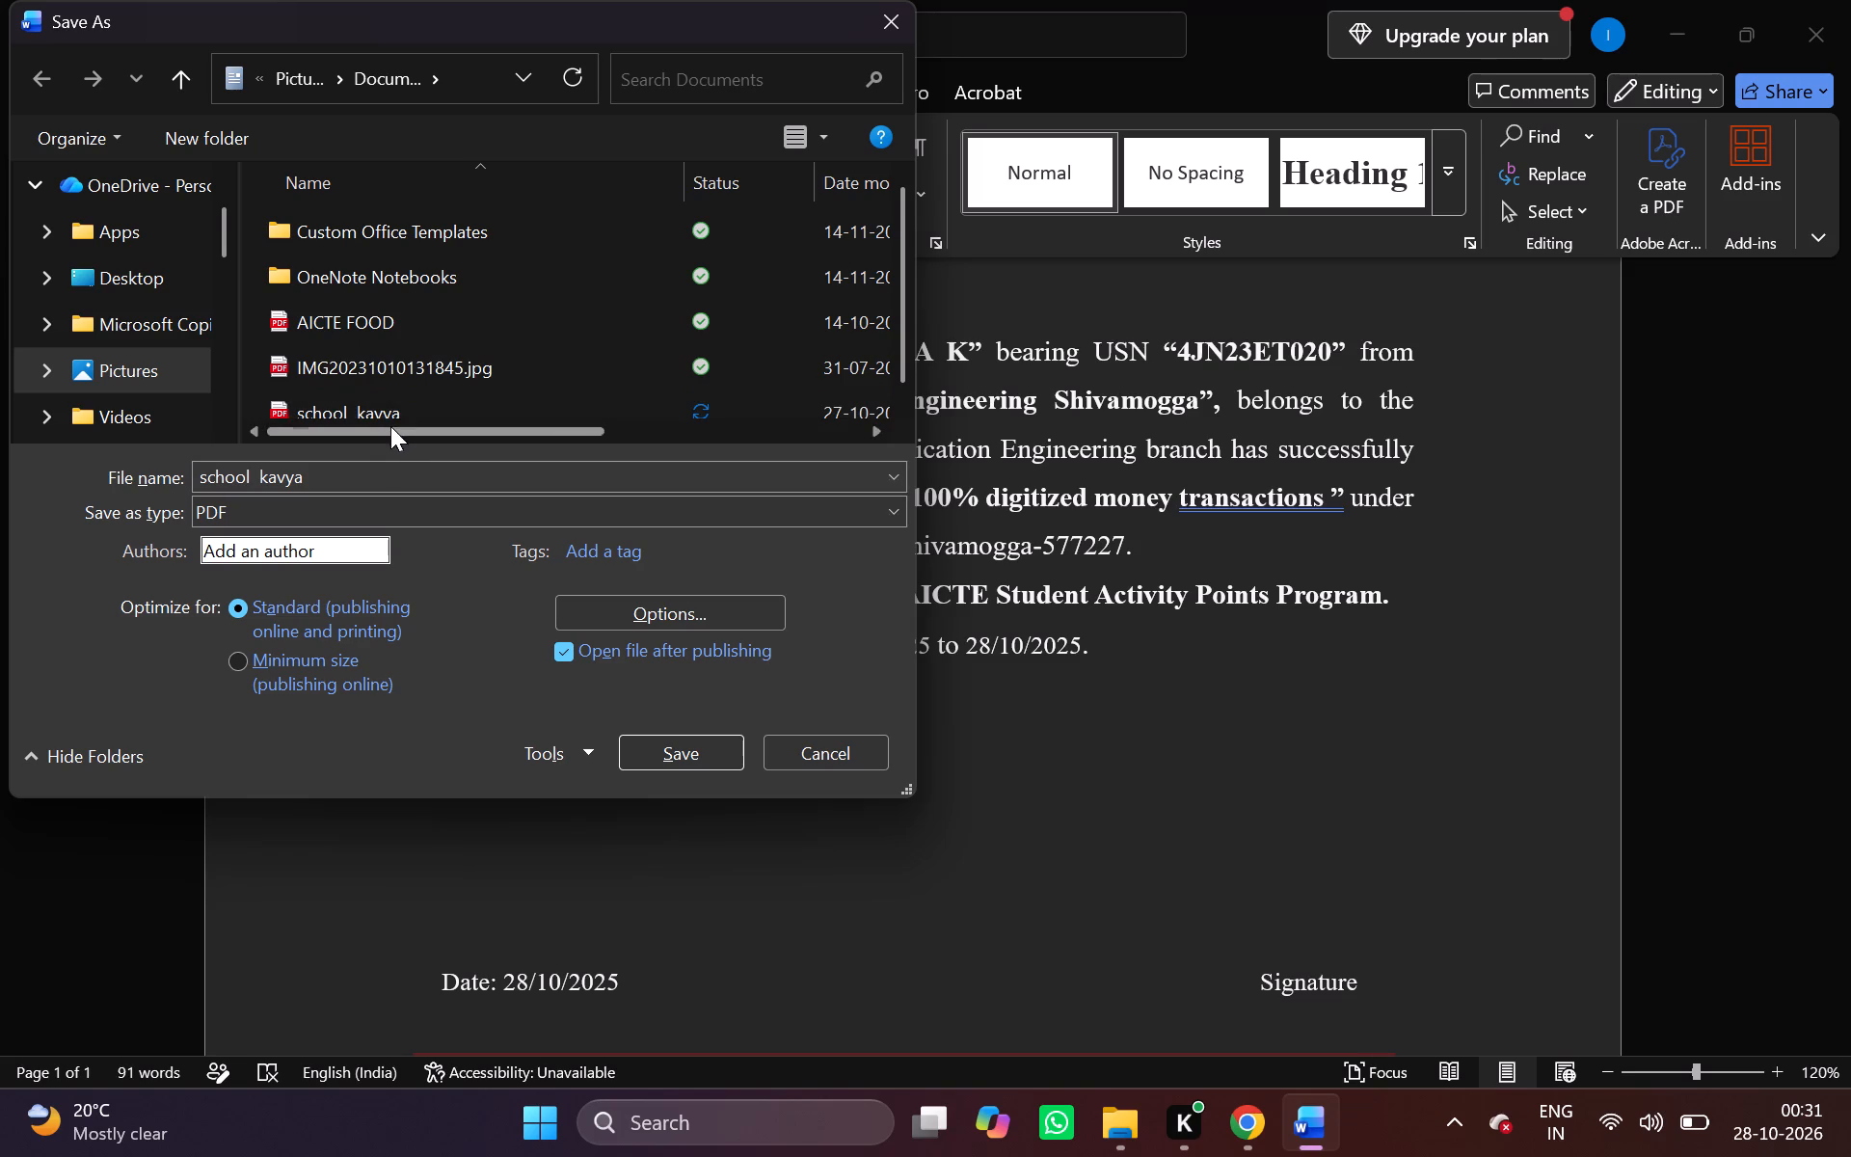
Save the PDF as "indudhara money" in the AICTE points folder and close the published PDF.
left_click(385, 470)
key("BackSpace")
key("BackSpace")
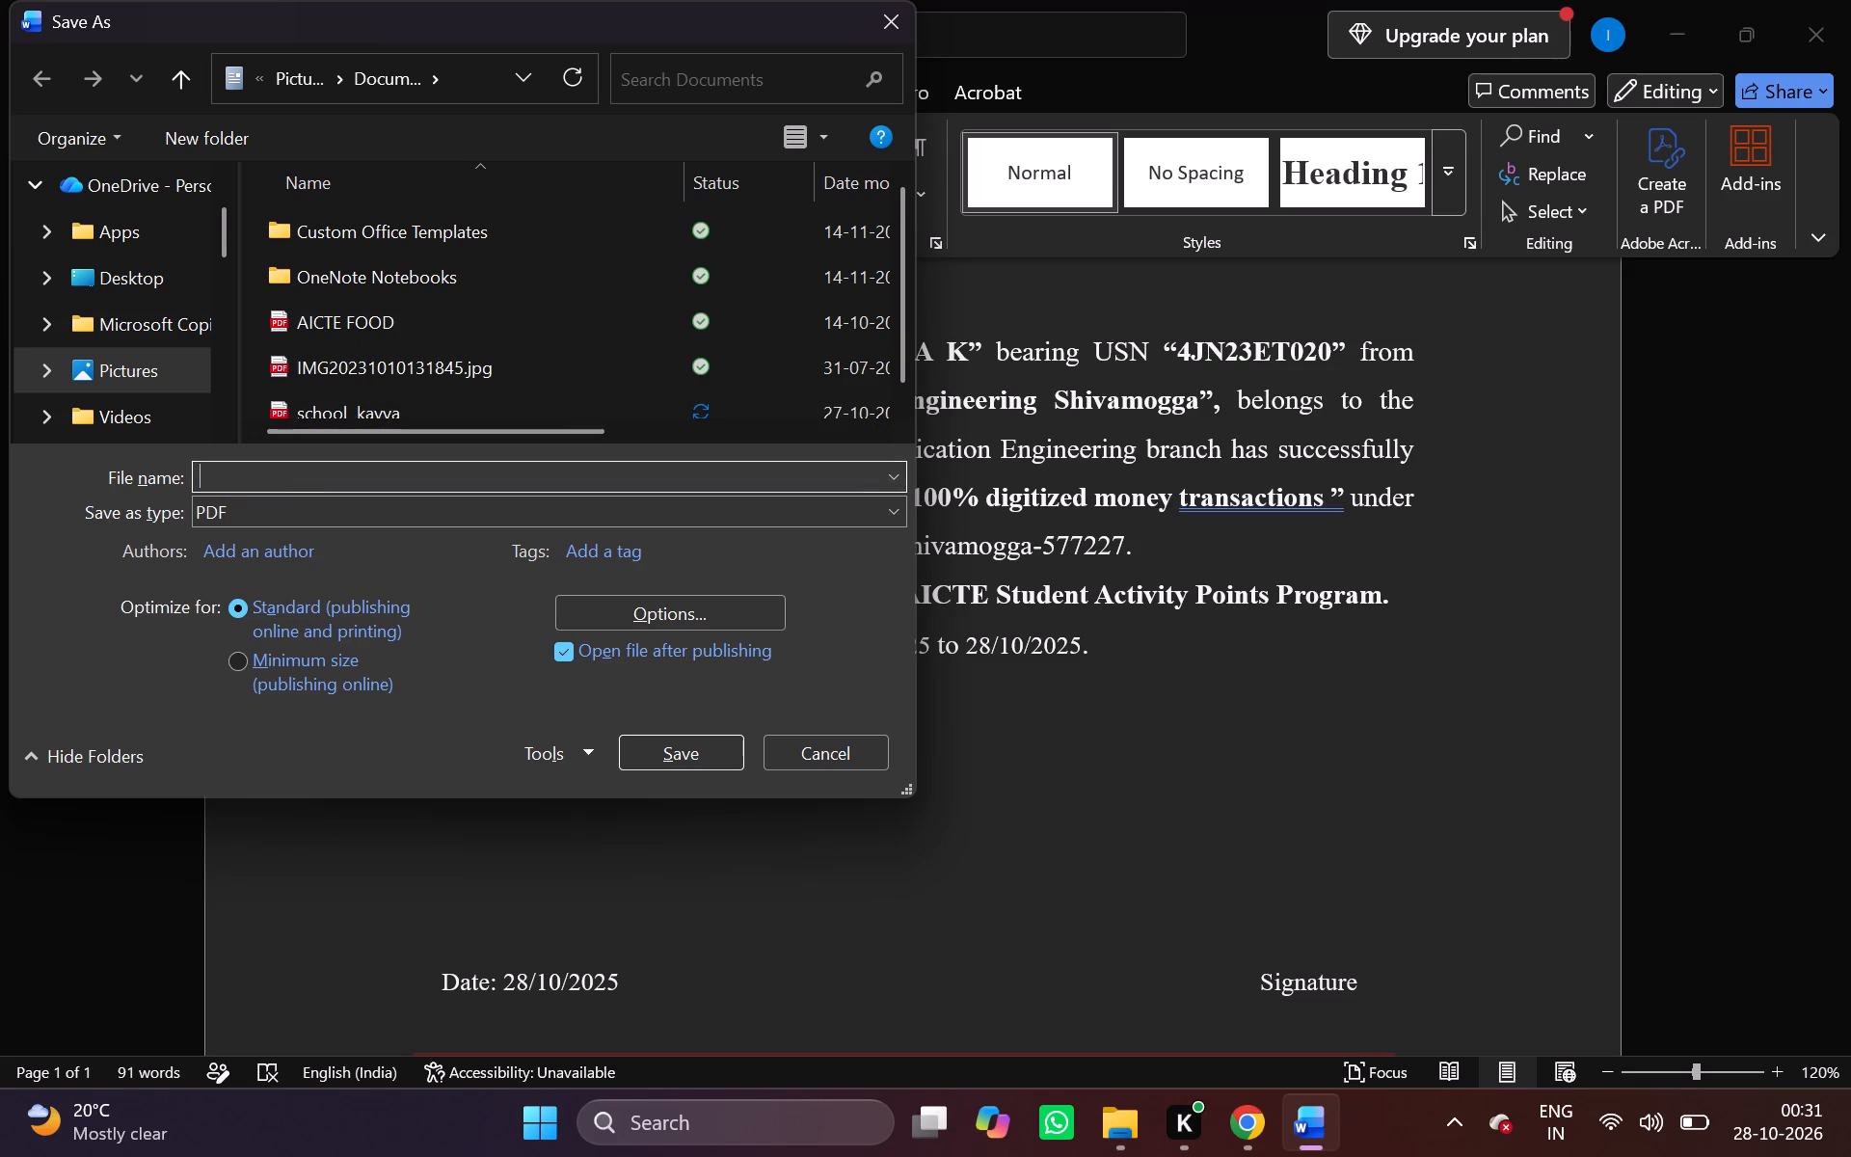
key("BackSpace")
scroll(174, 323, "down", 1)
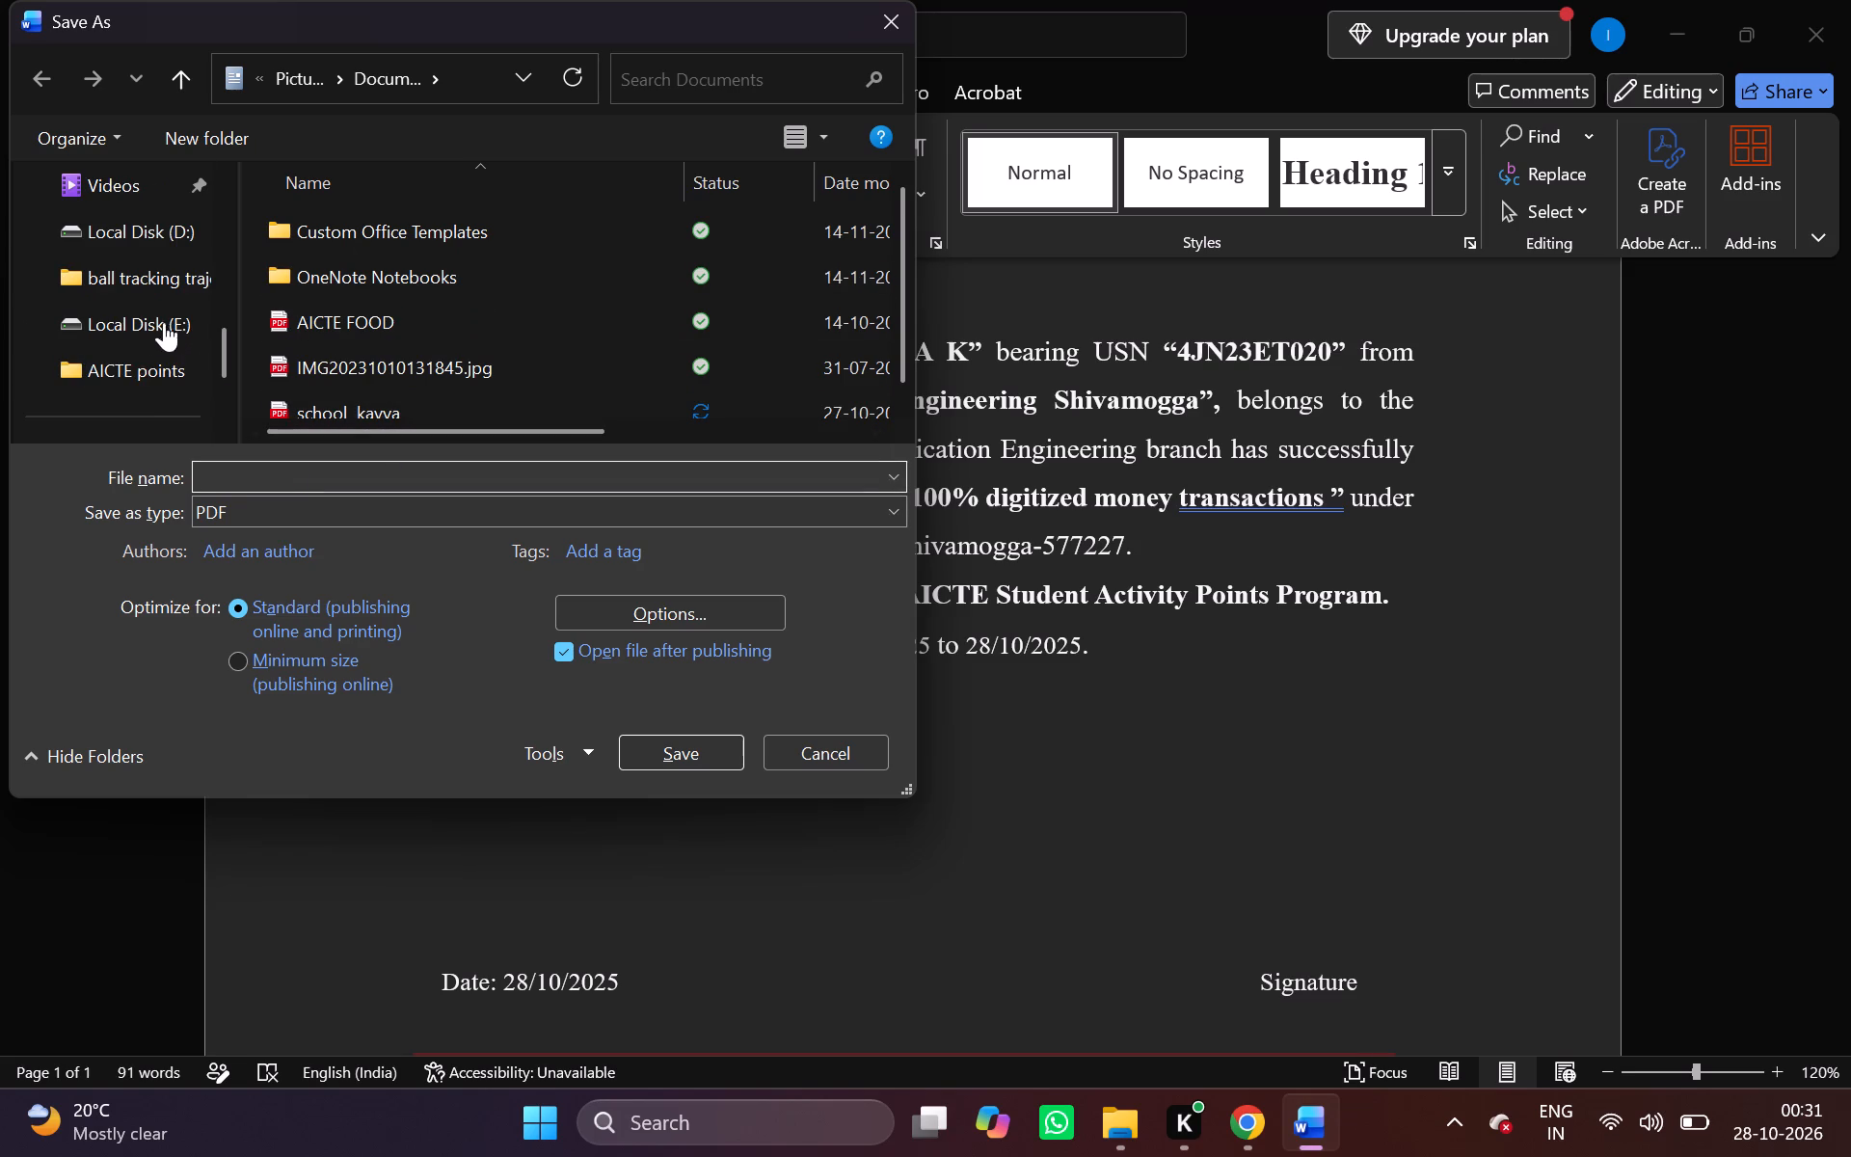
left_click(138, 361)
scroll(389, 319, "down", 1)
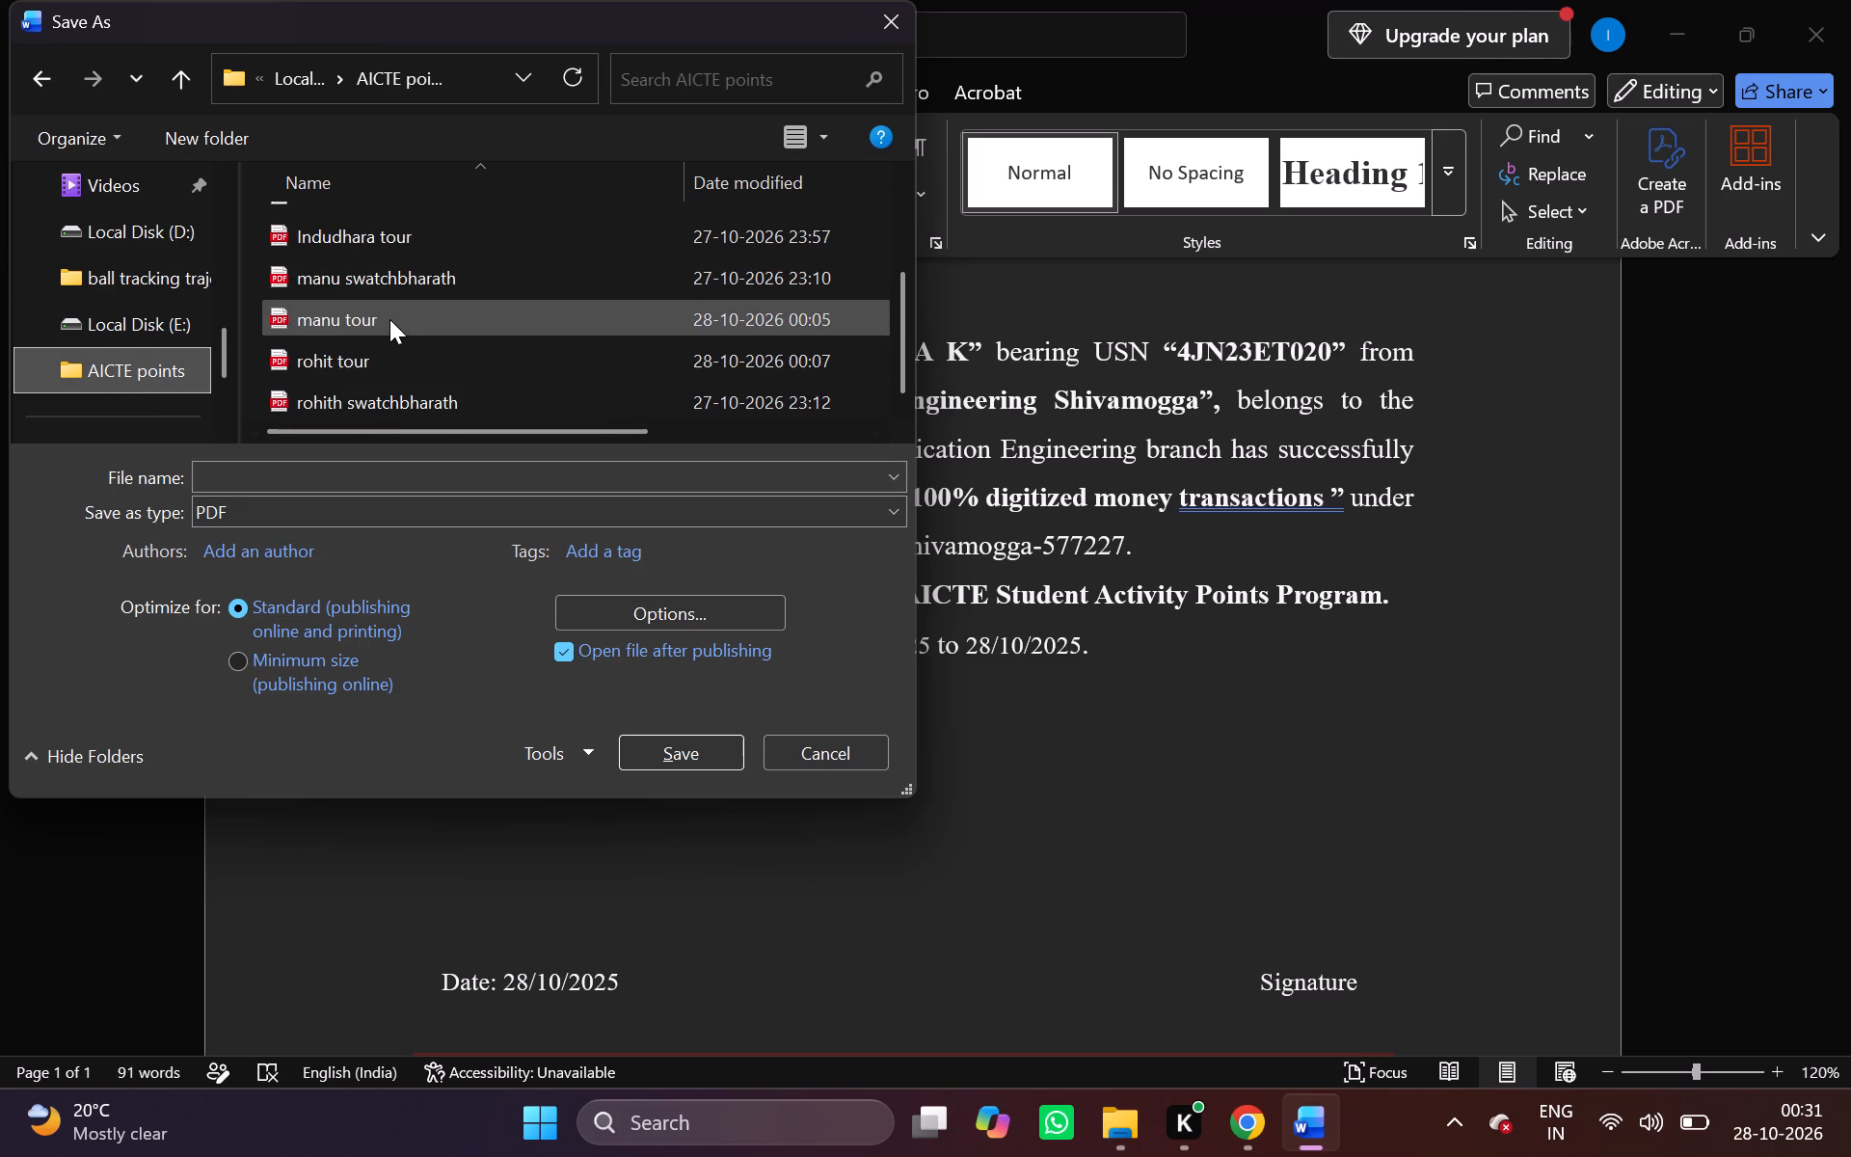
scroll(389, 319, "down", 1)
left_click(356, 482)
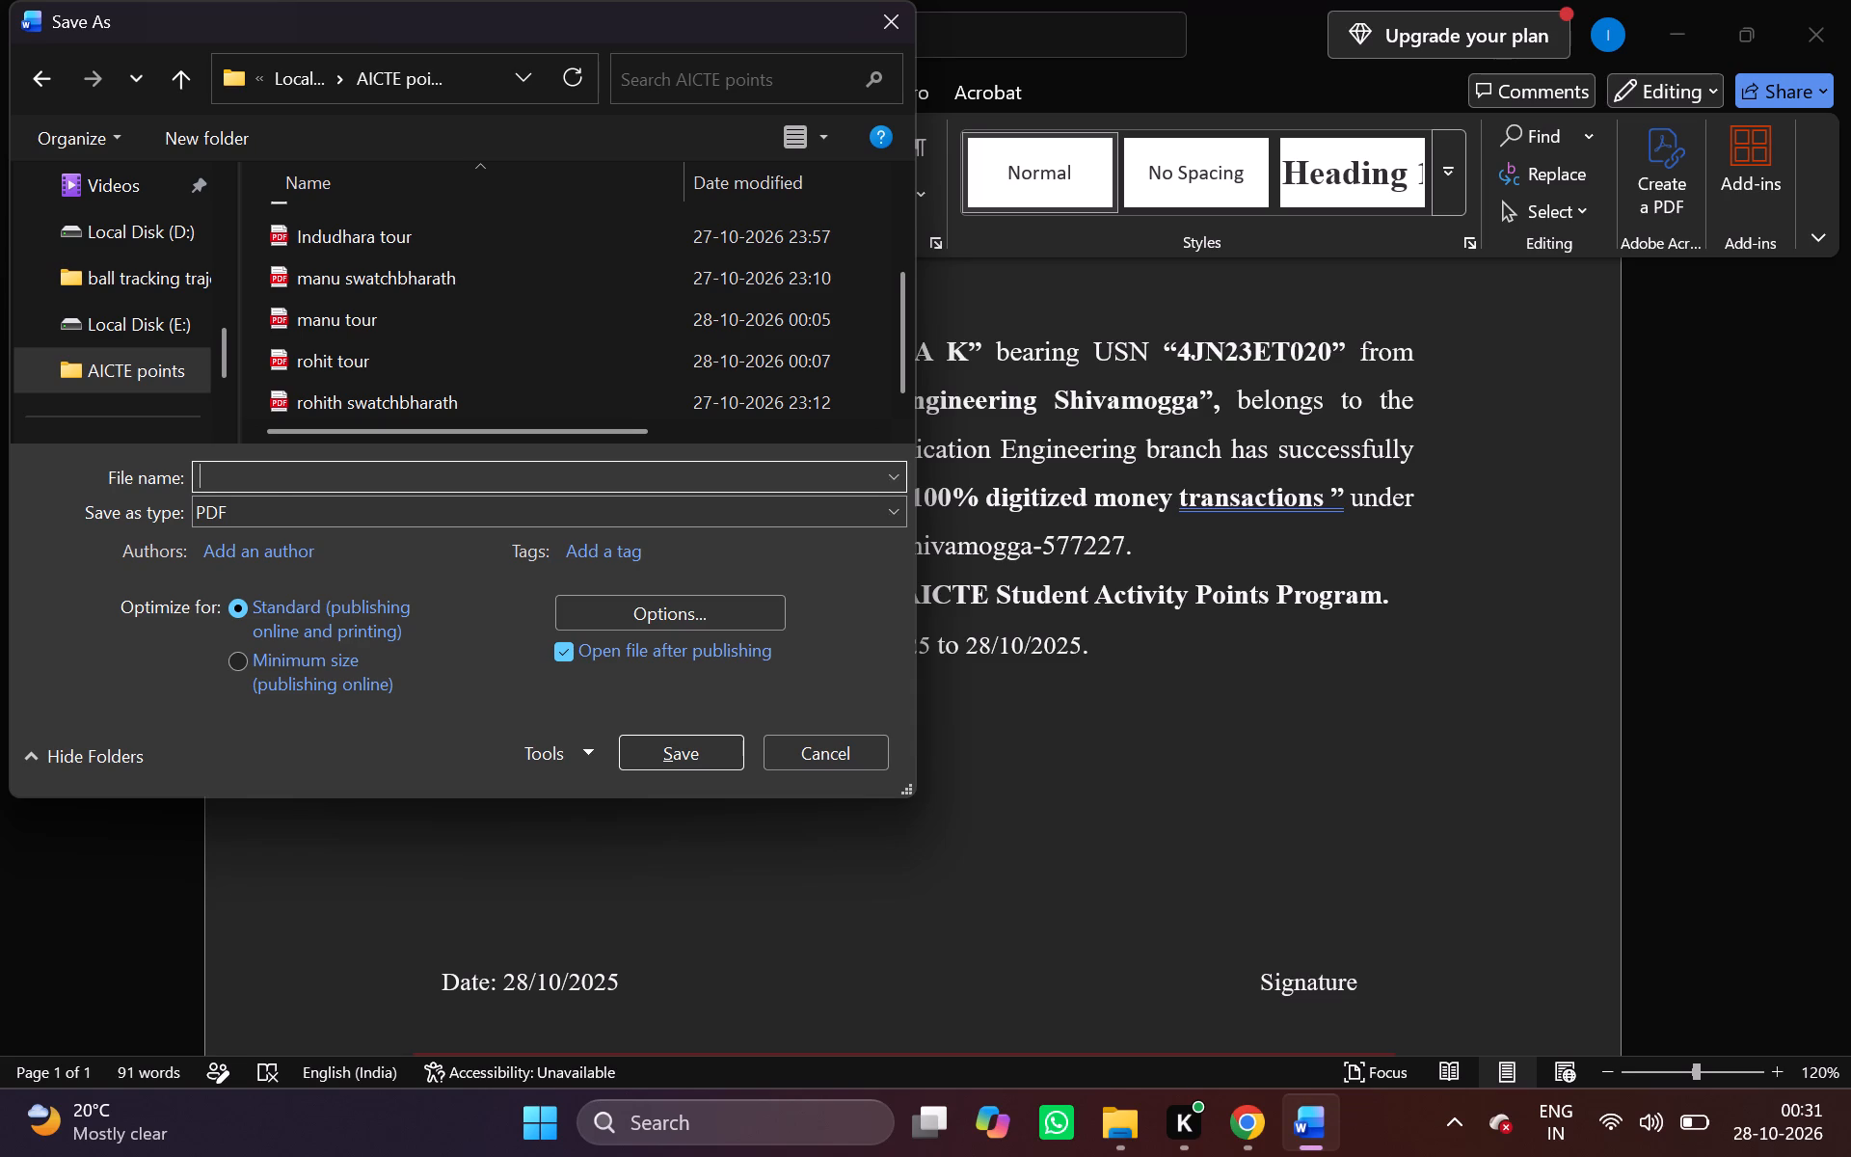
type("indu")
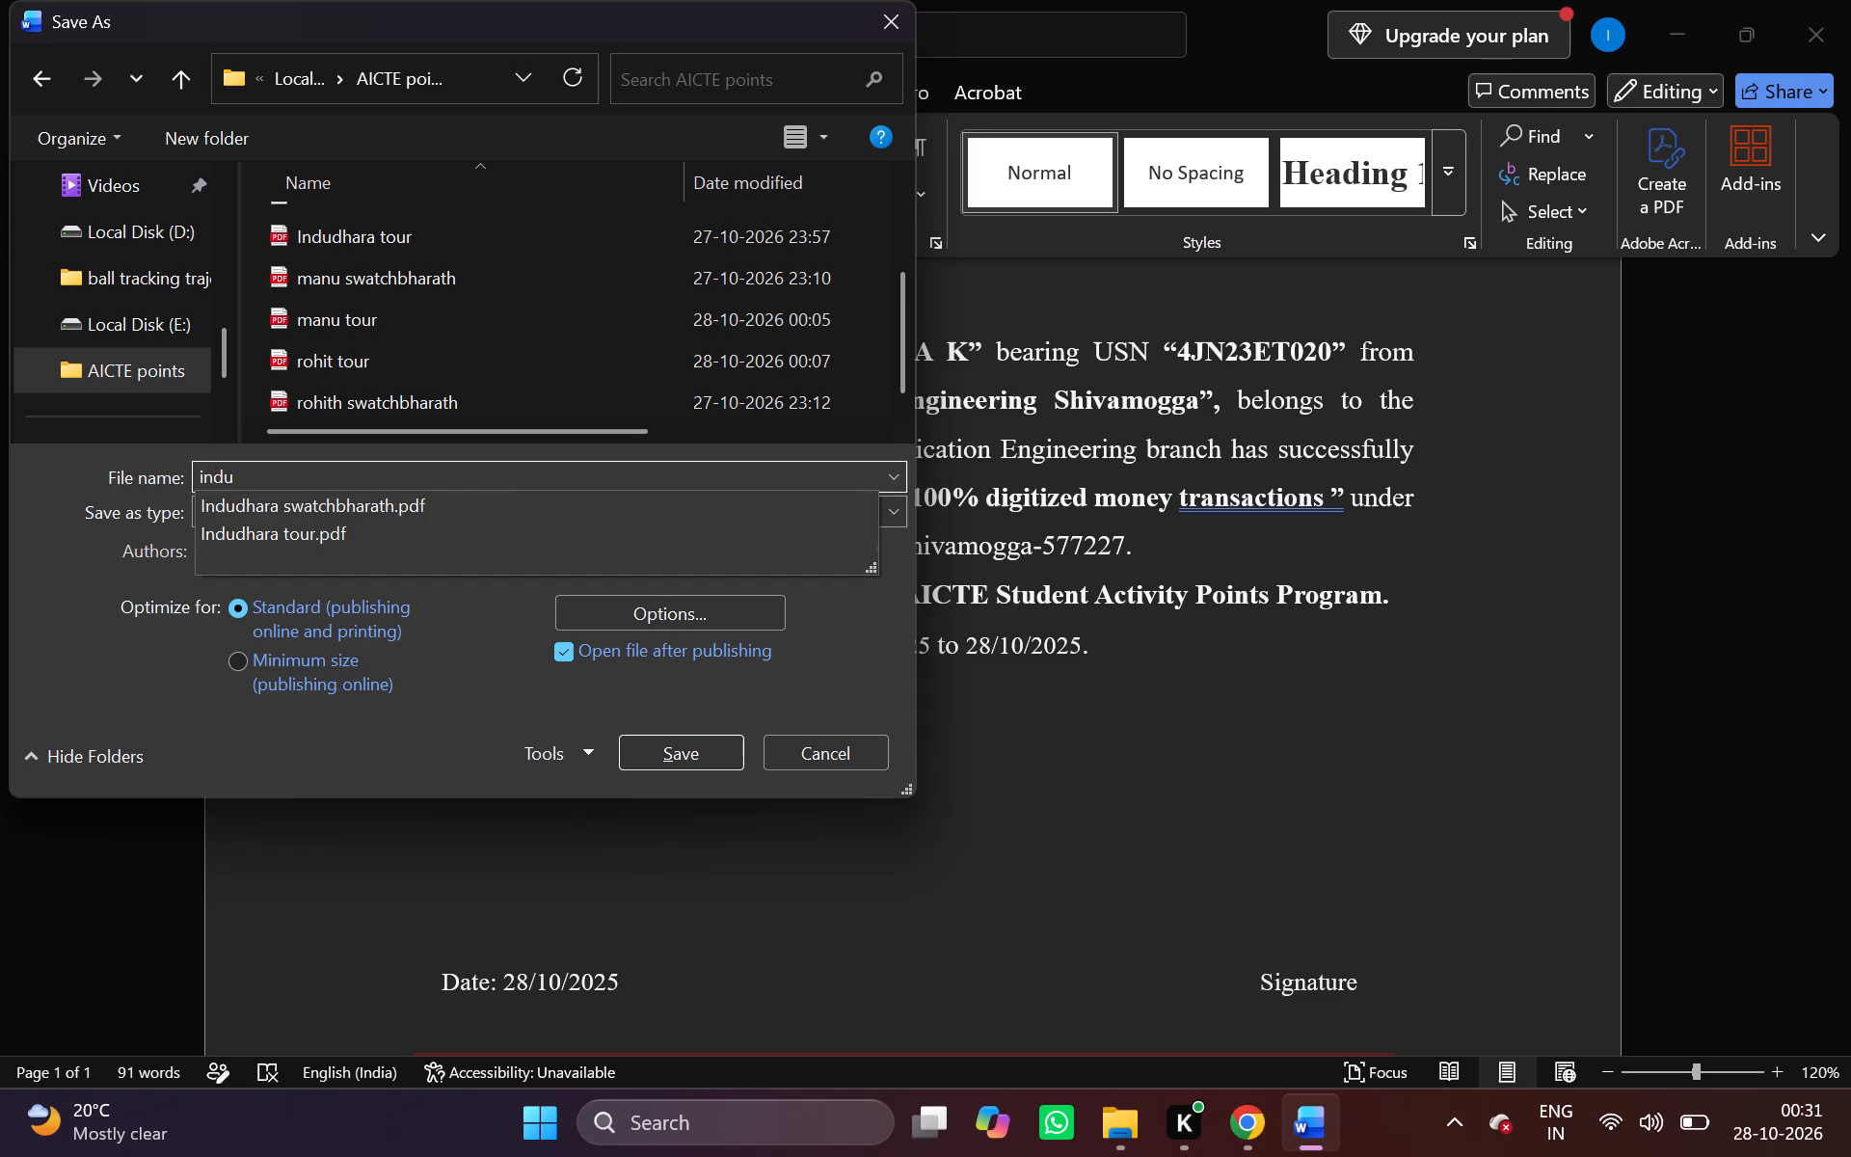
type("dhara")
key("space")
key("m")
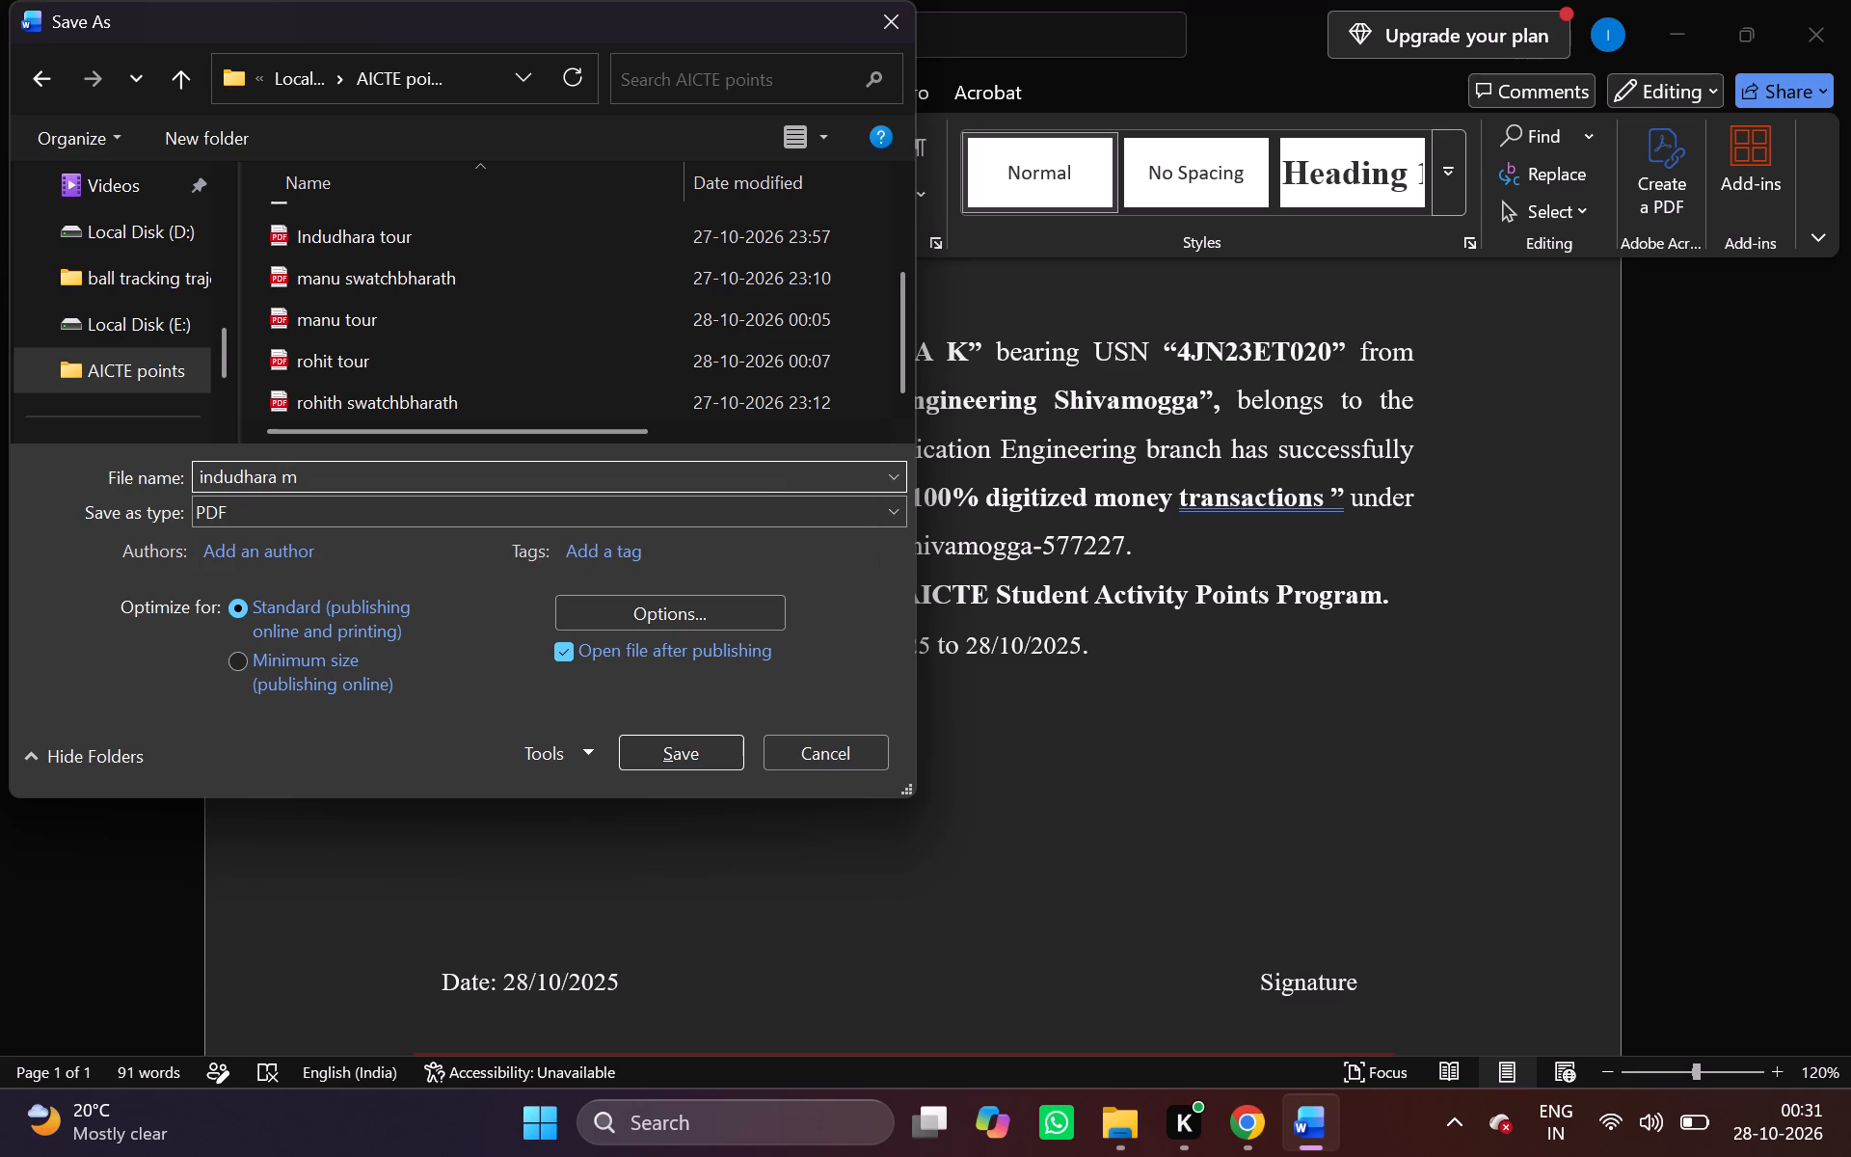
type("oney")
left_click(693, 746)
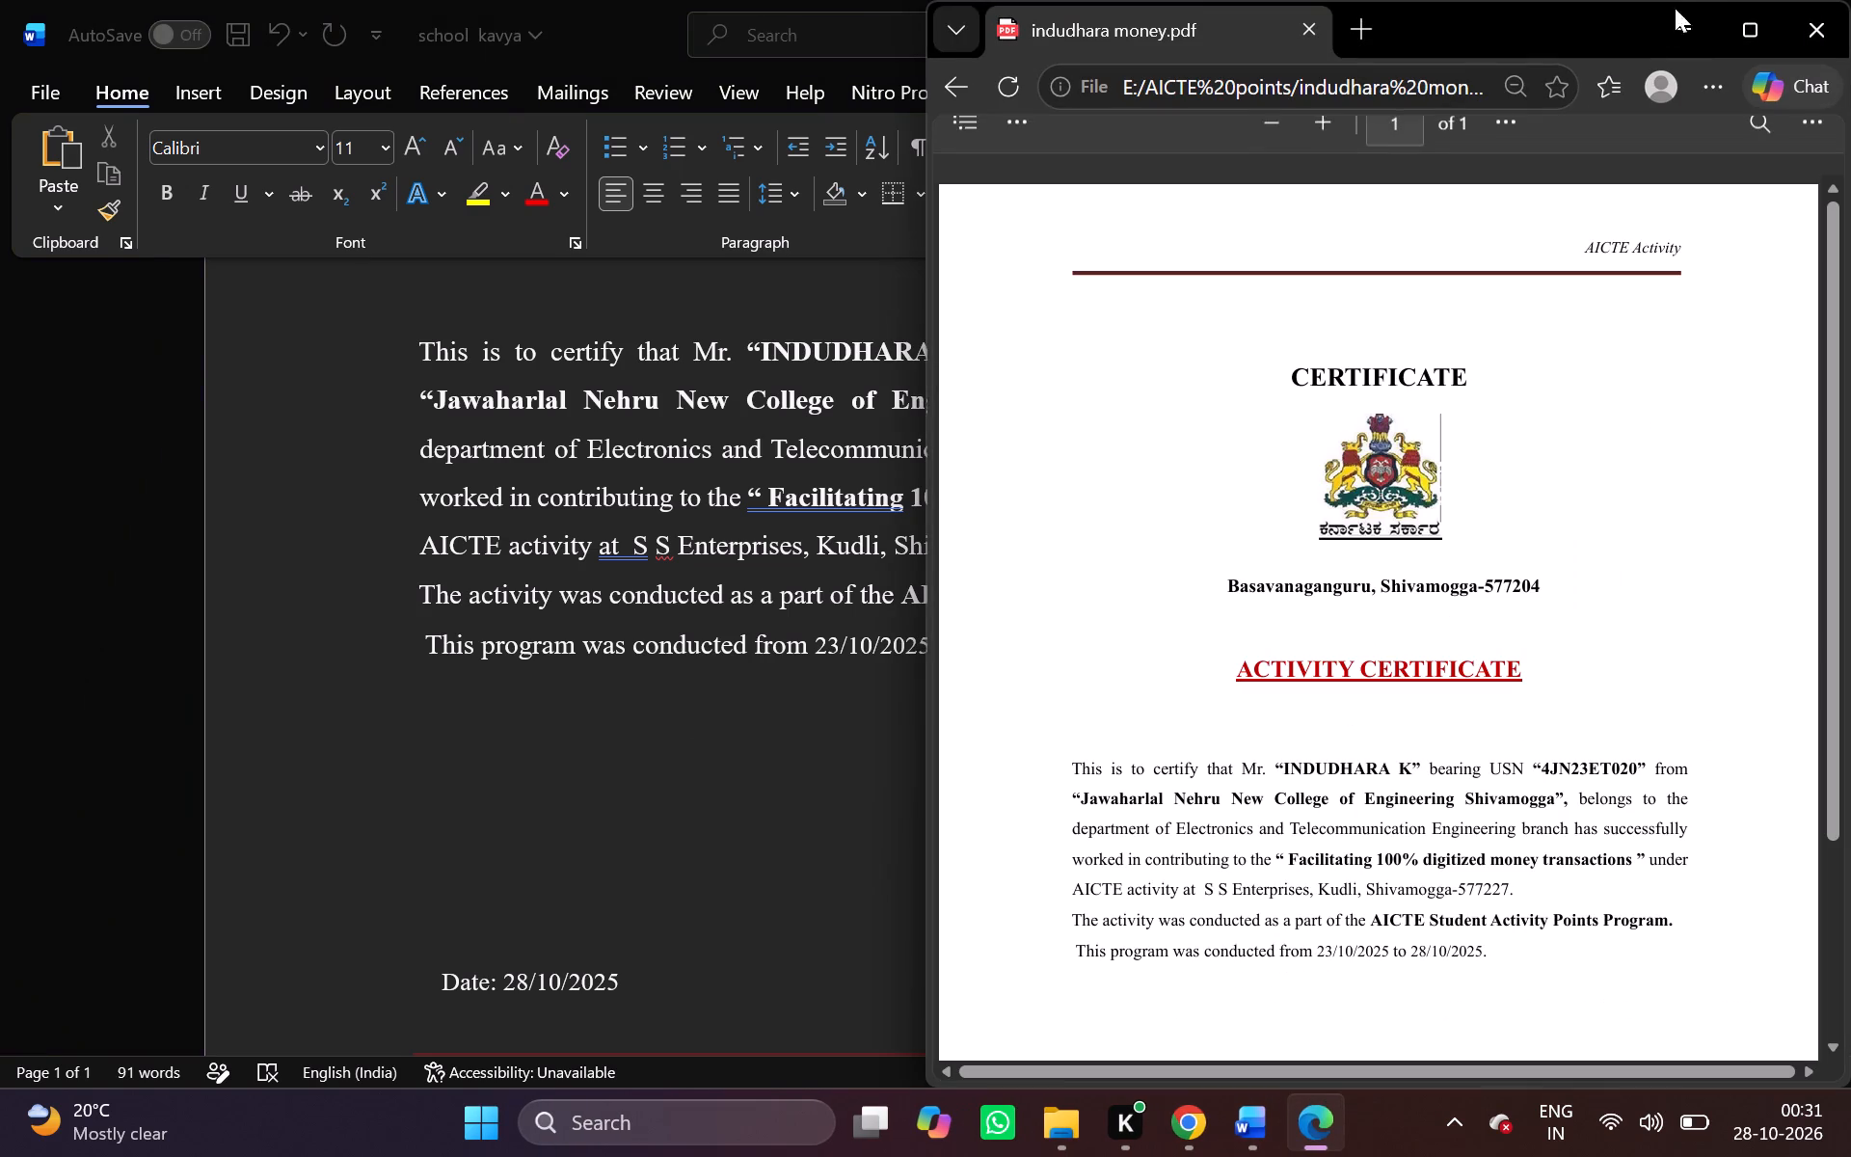
left_click(1817, 32)
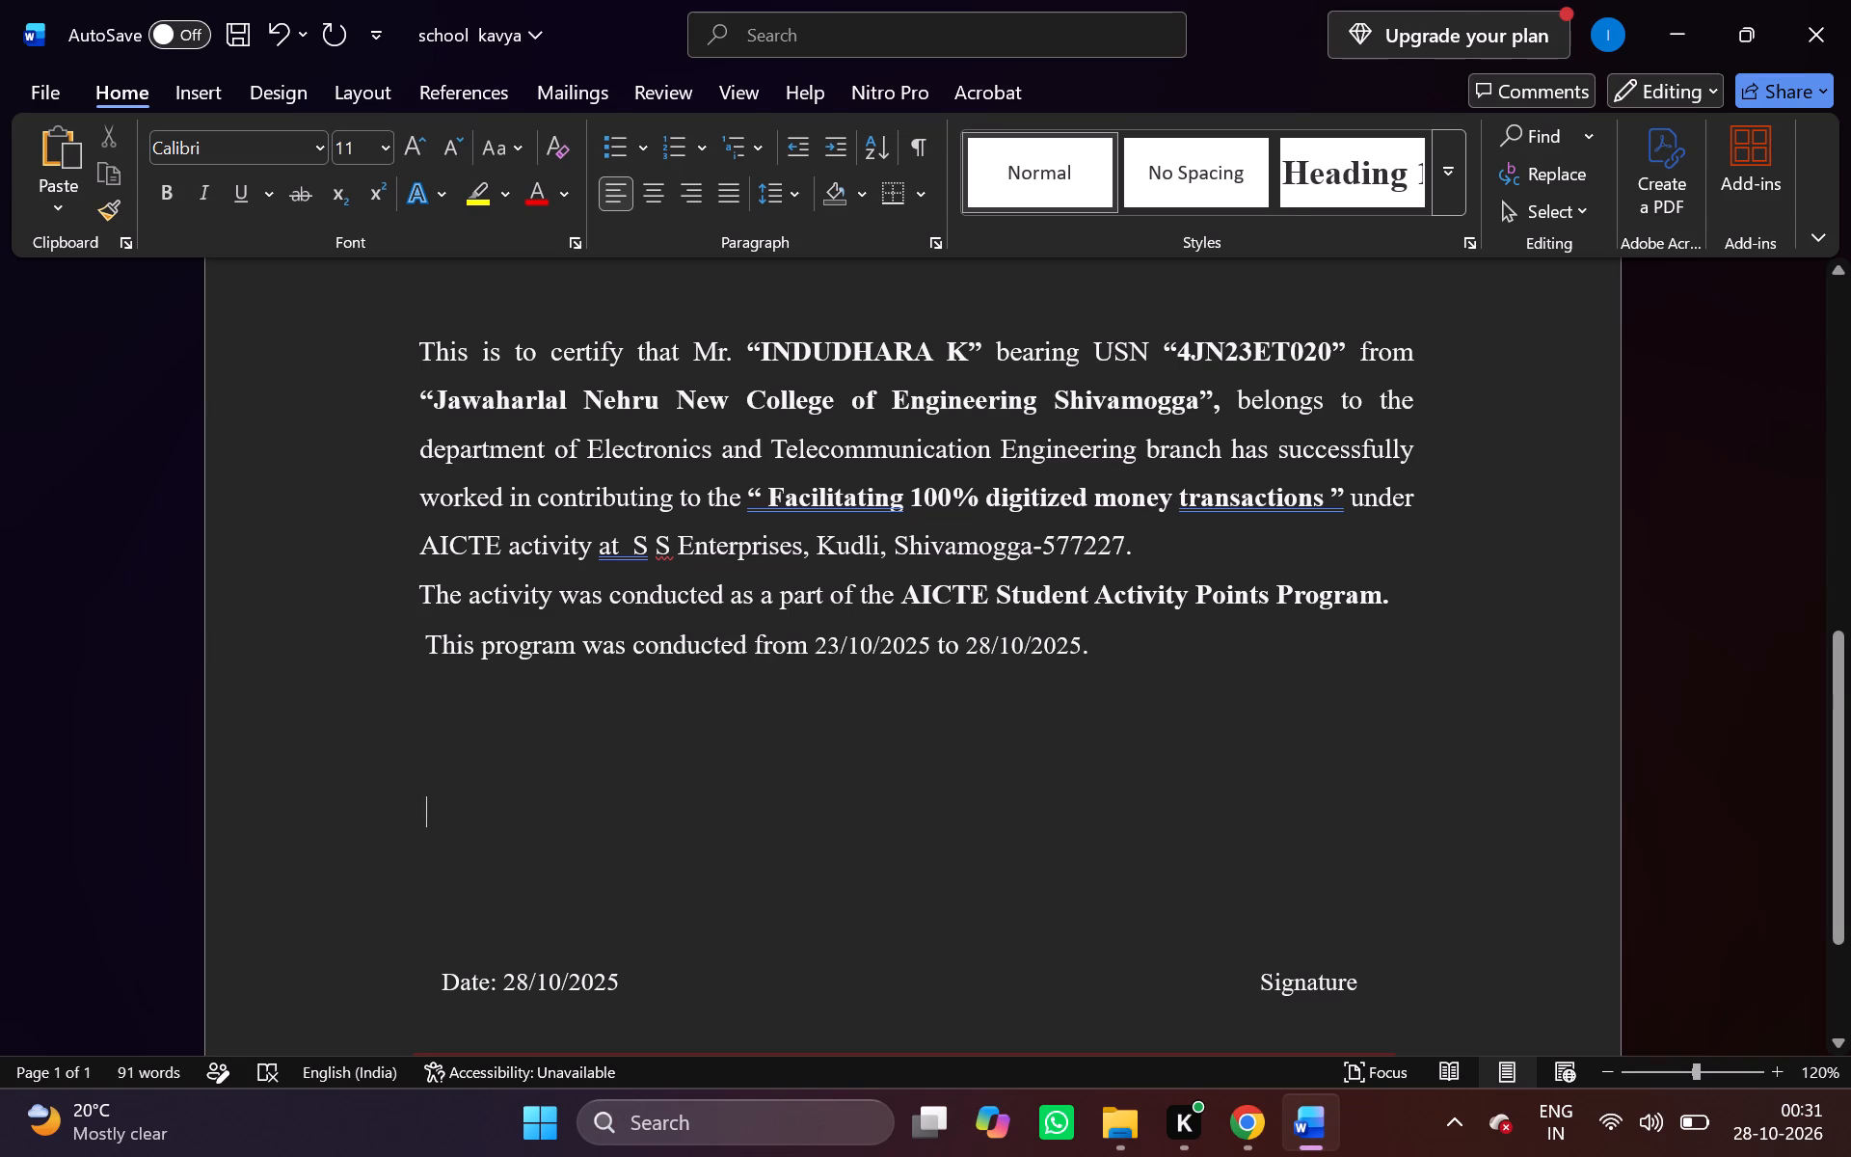
Close the Word certificate without saving changes to the original document.
scroll(1427, 484, "down", 1)
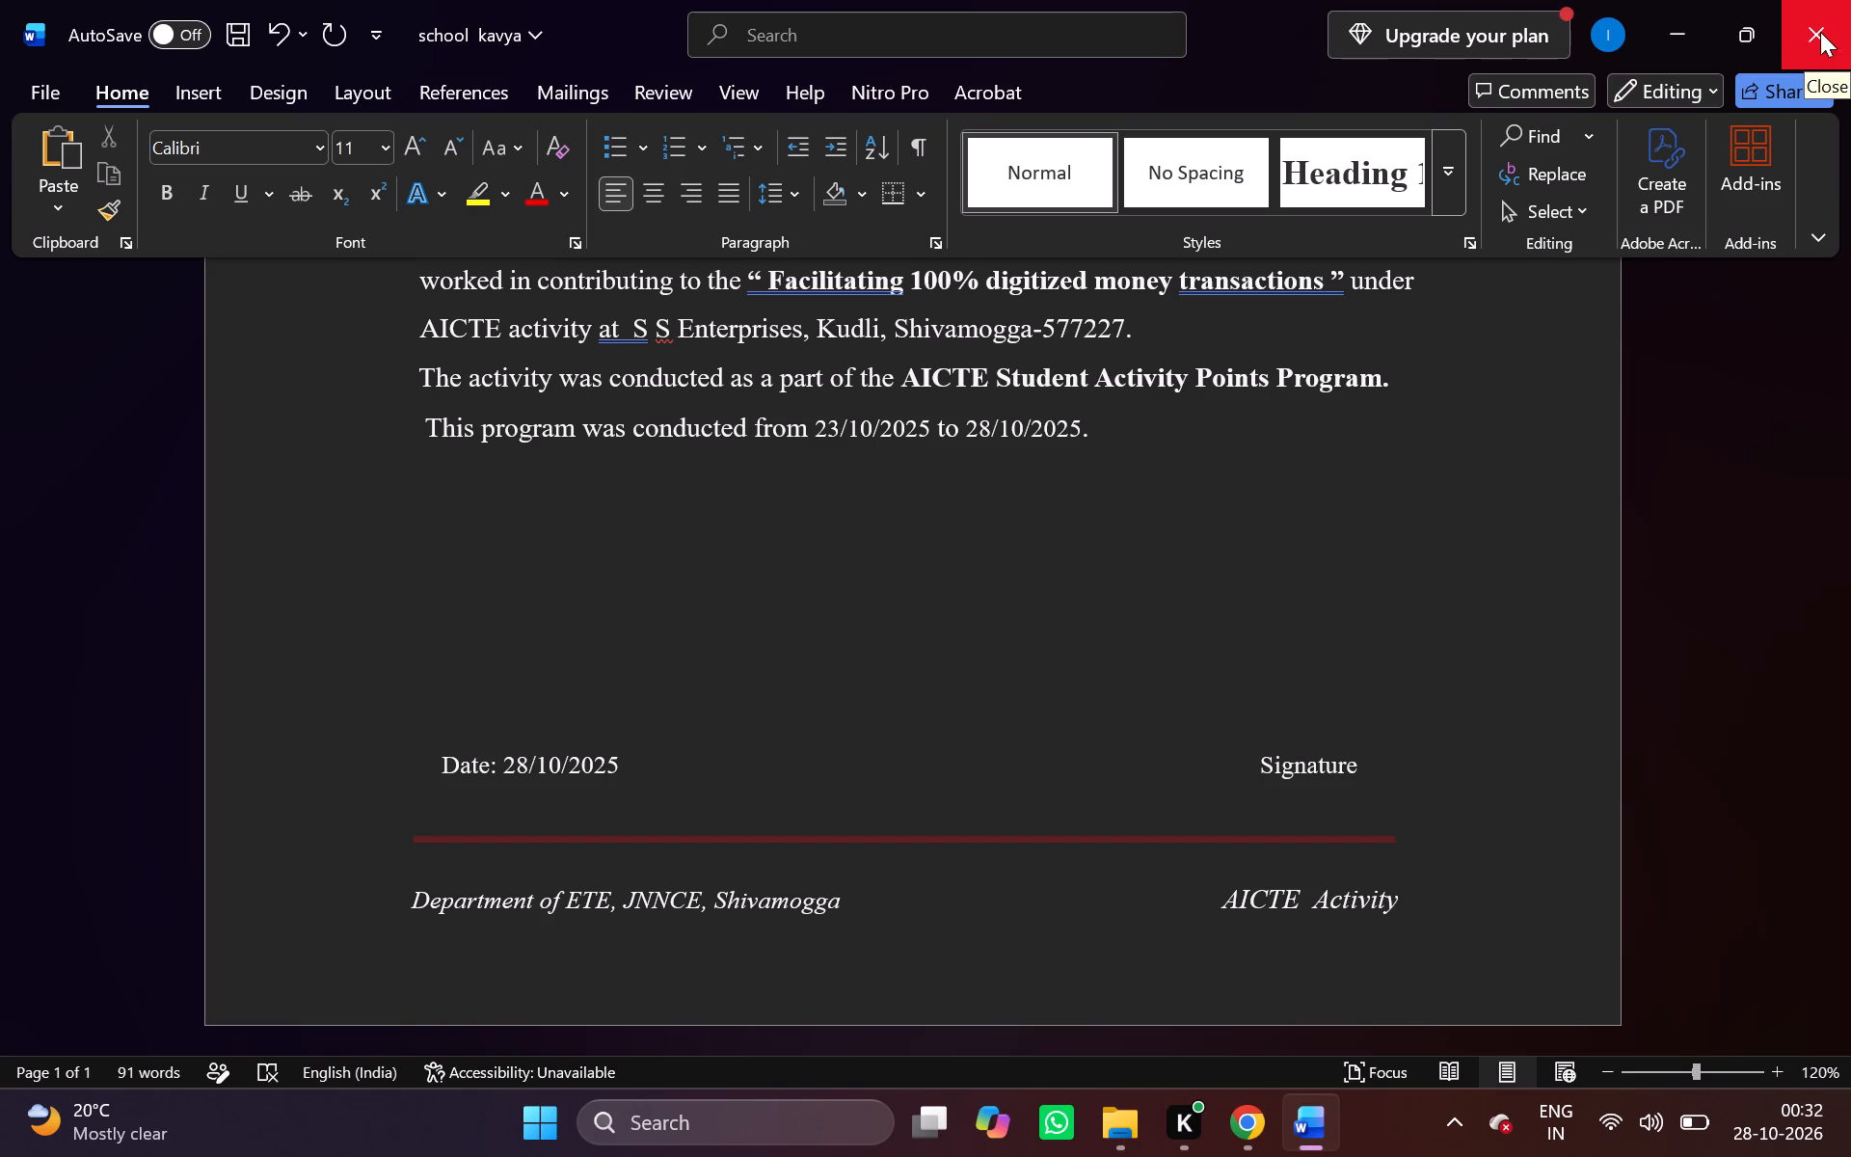
left_click(1840, 16)
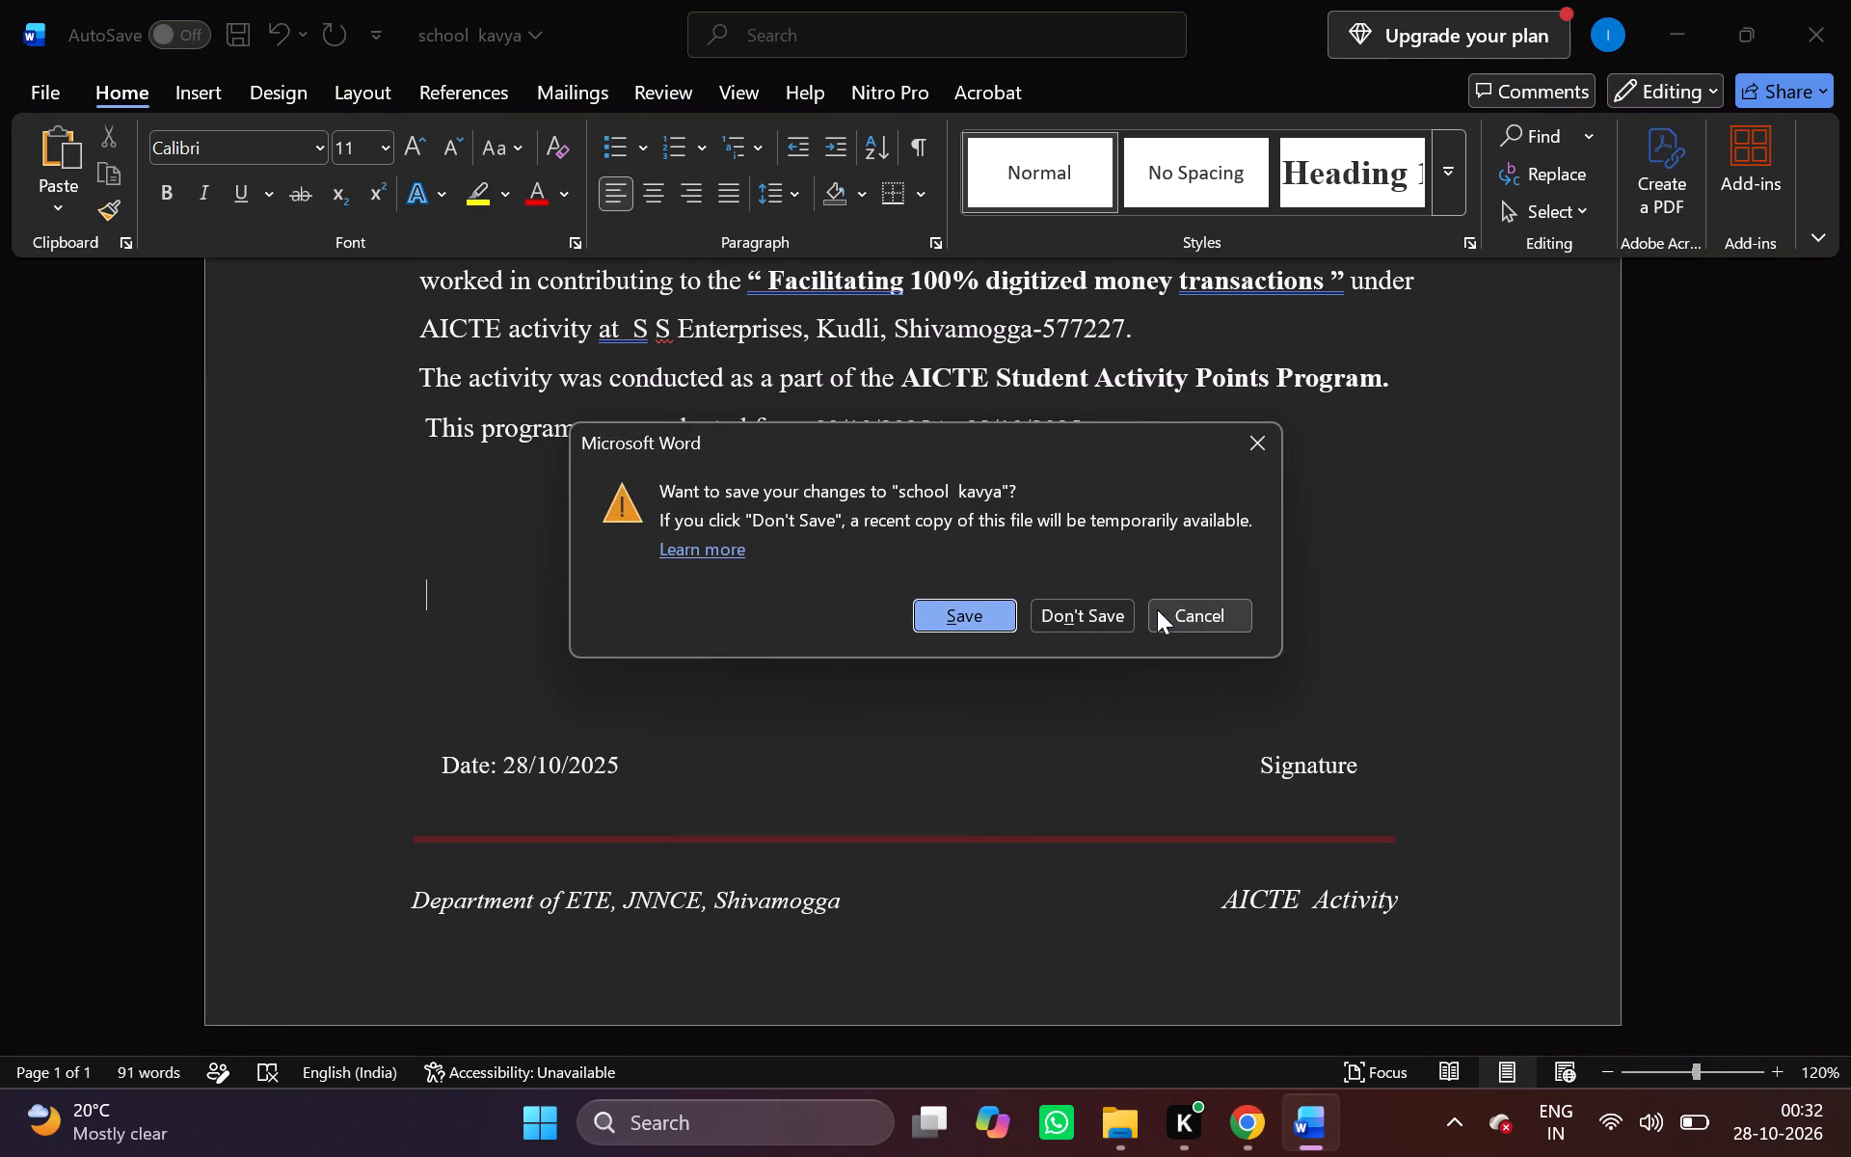
left_click(1117, 618)
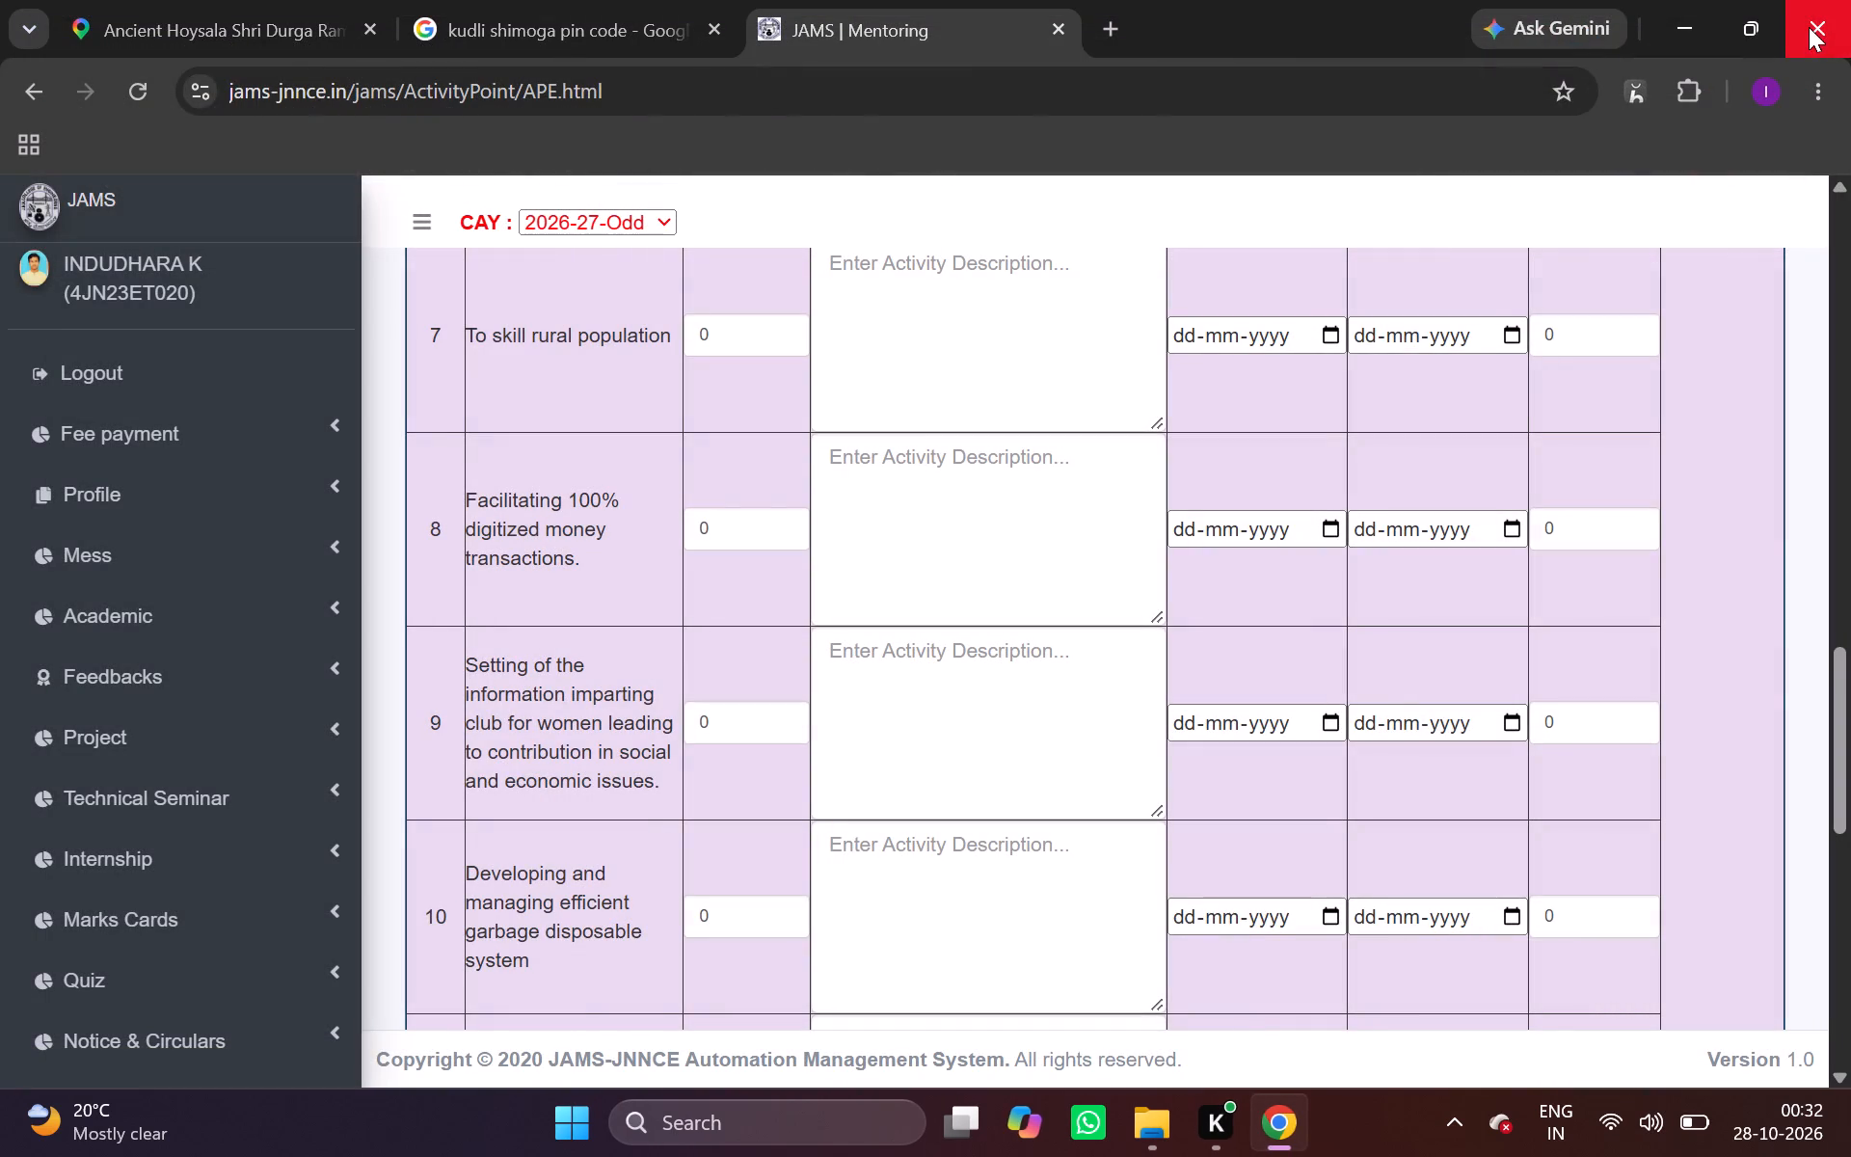
Close the Chrome window with the JAMS activity points page.
left_click(1809, 27)
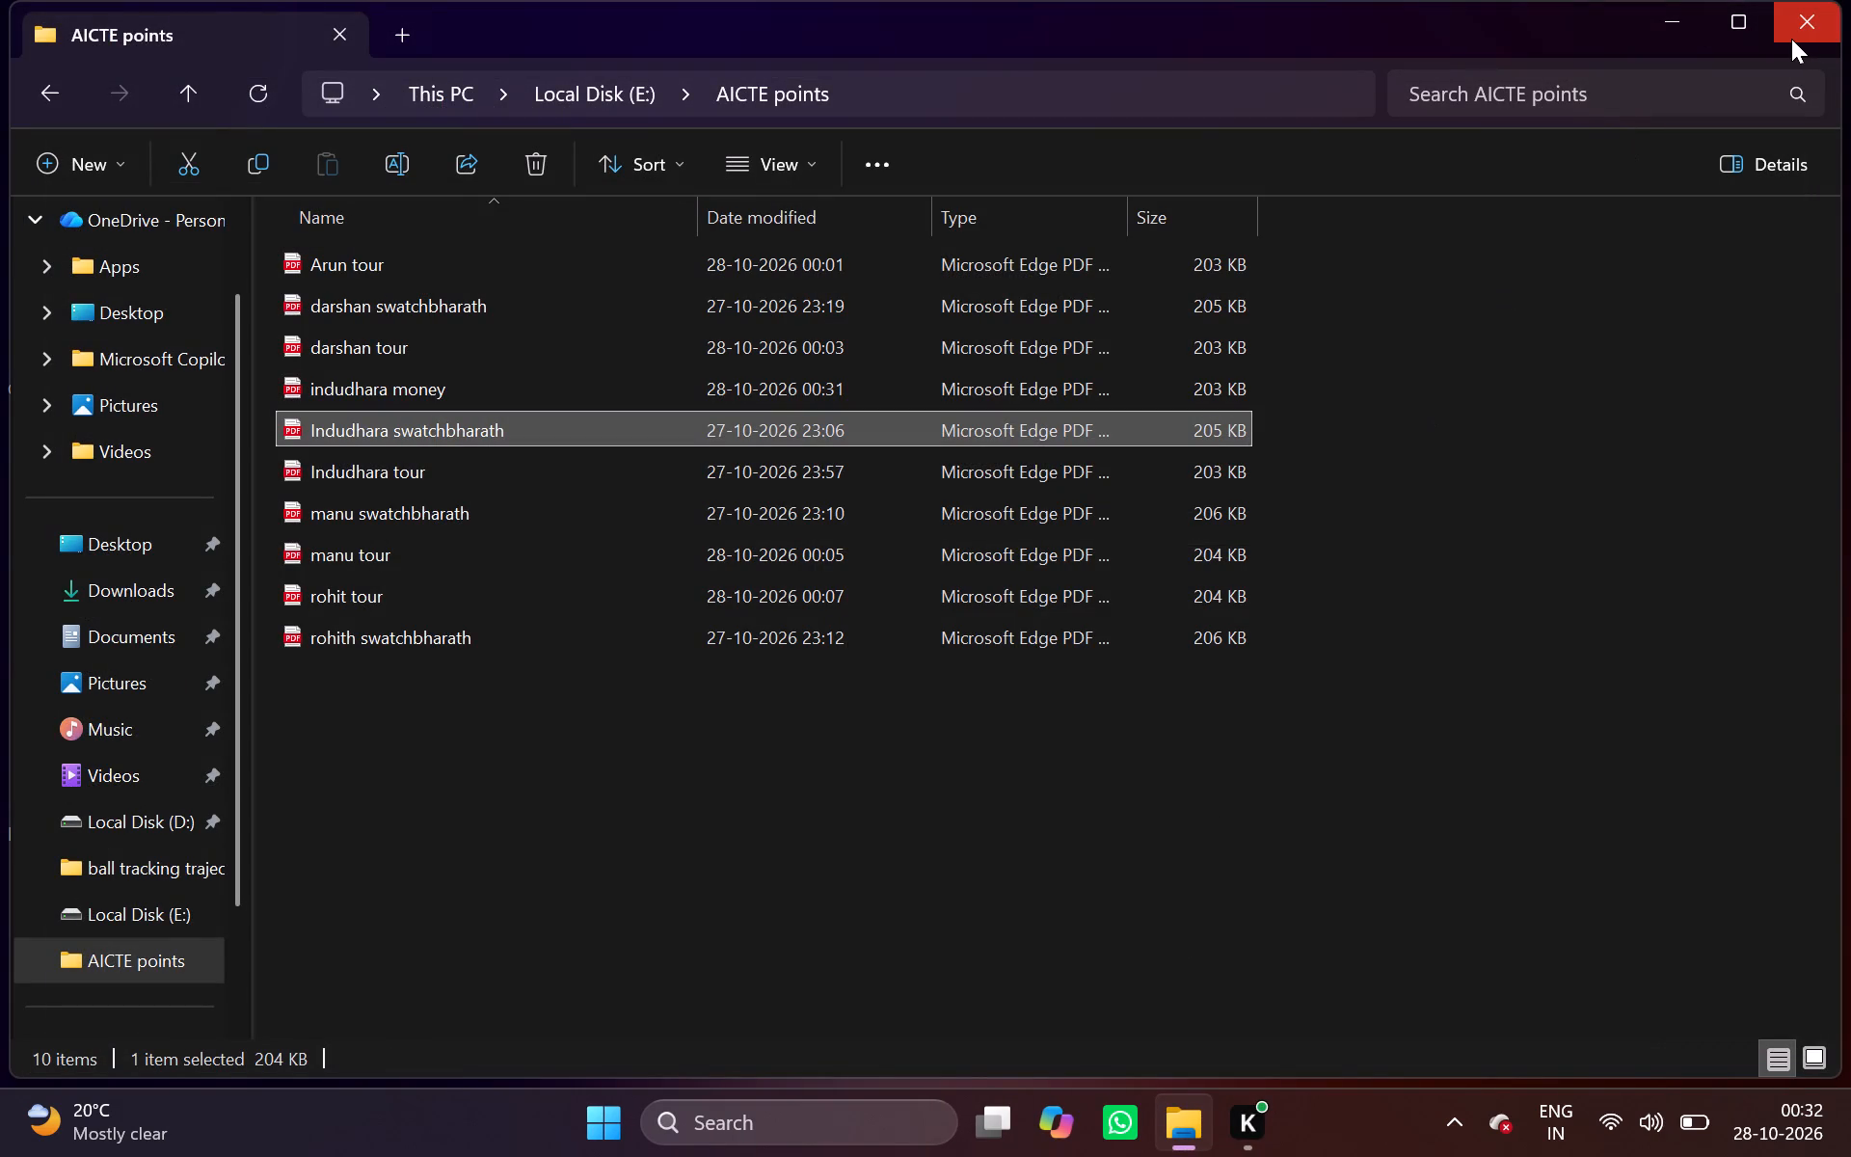